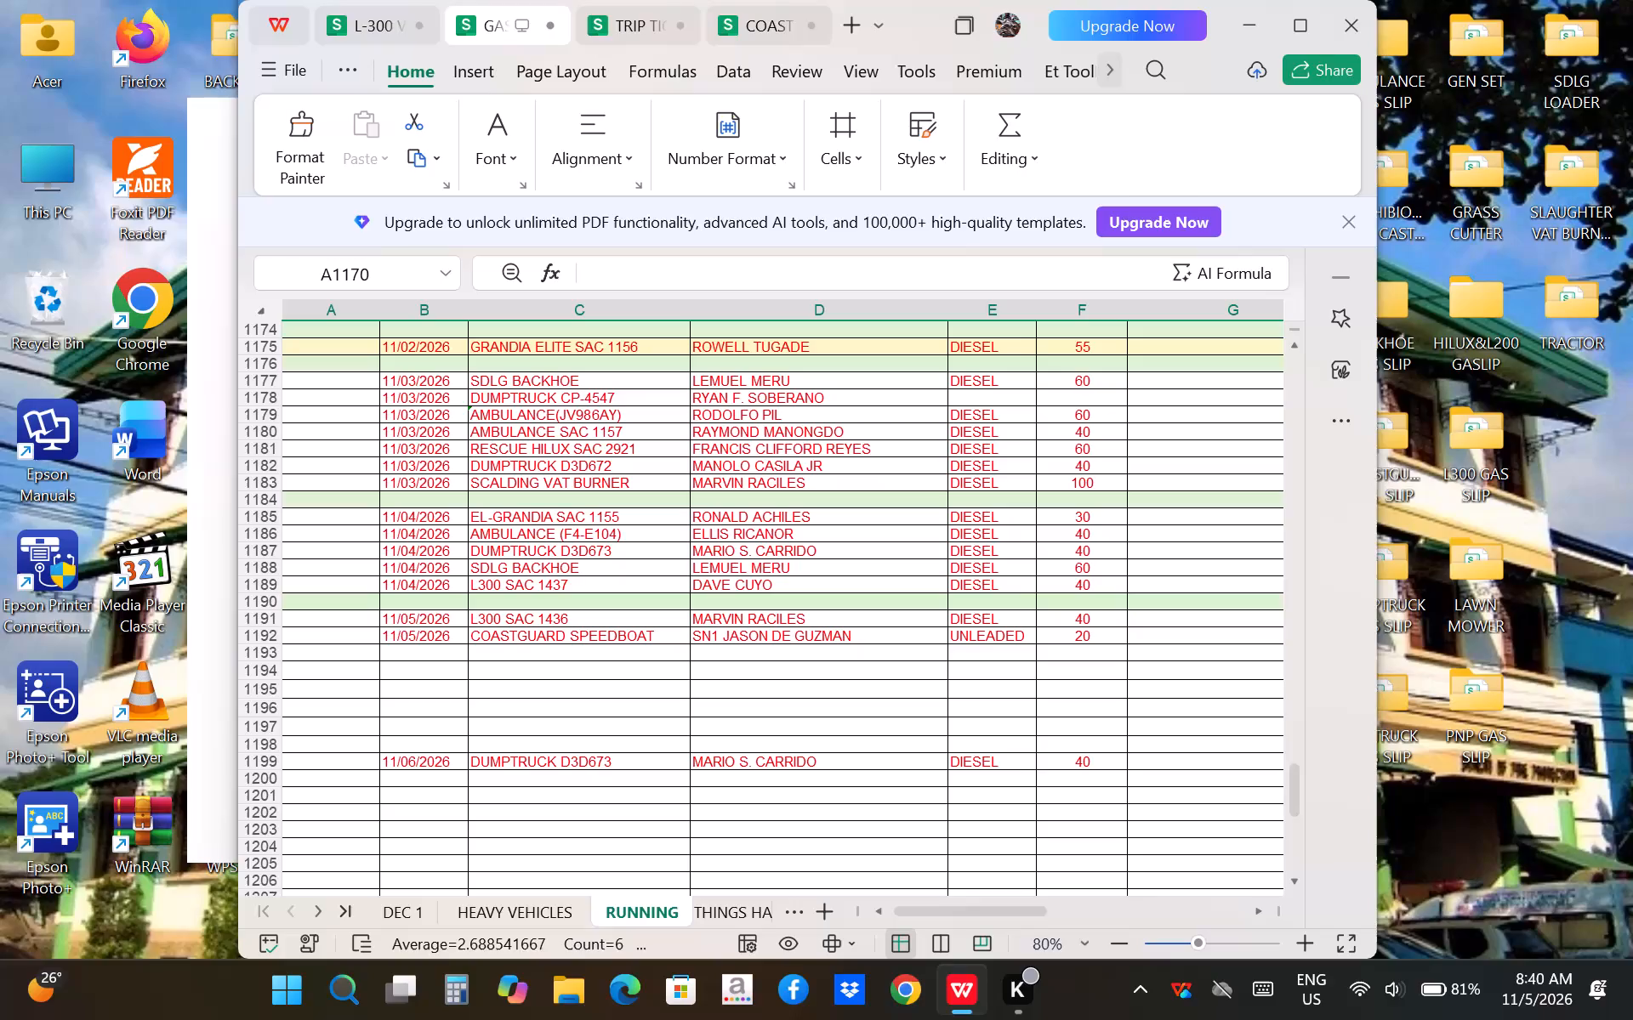
Close the Coast Guard speed boat workbook, saving its changes.
click(651, 29)
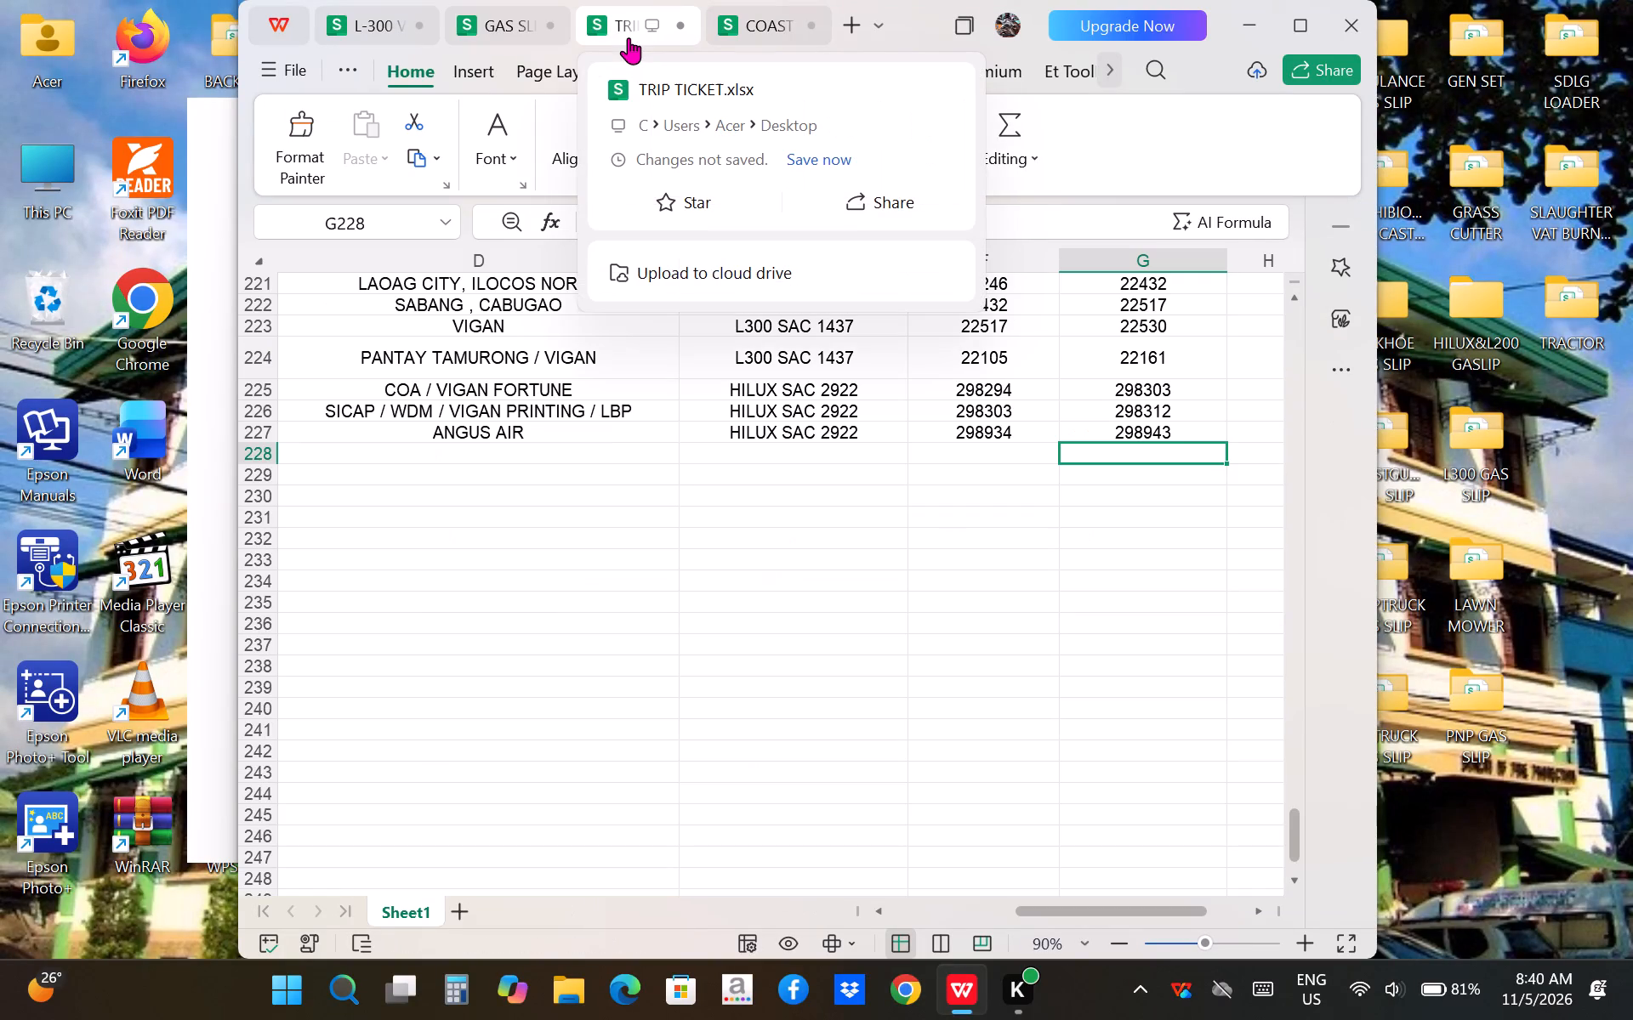
click(806, 25)
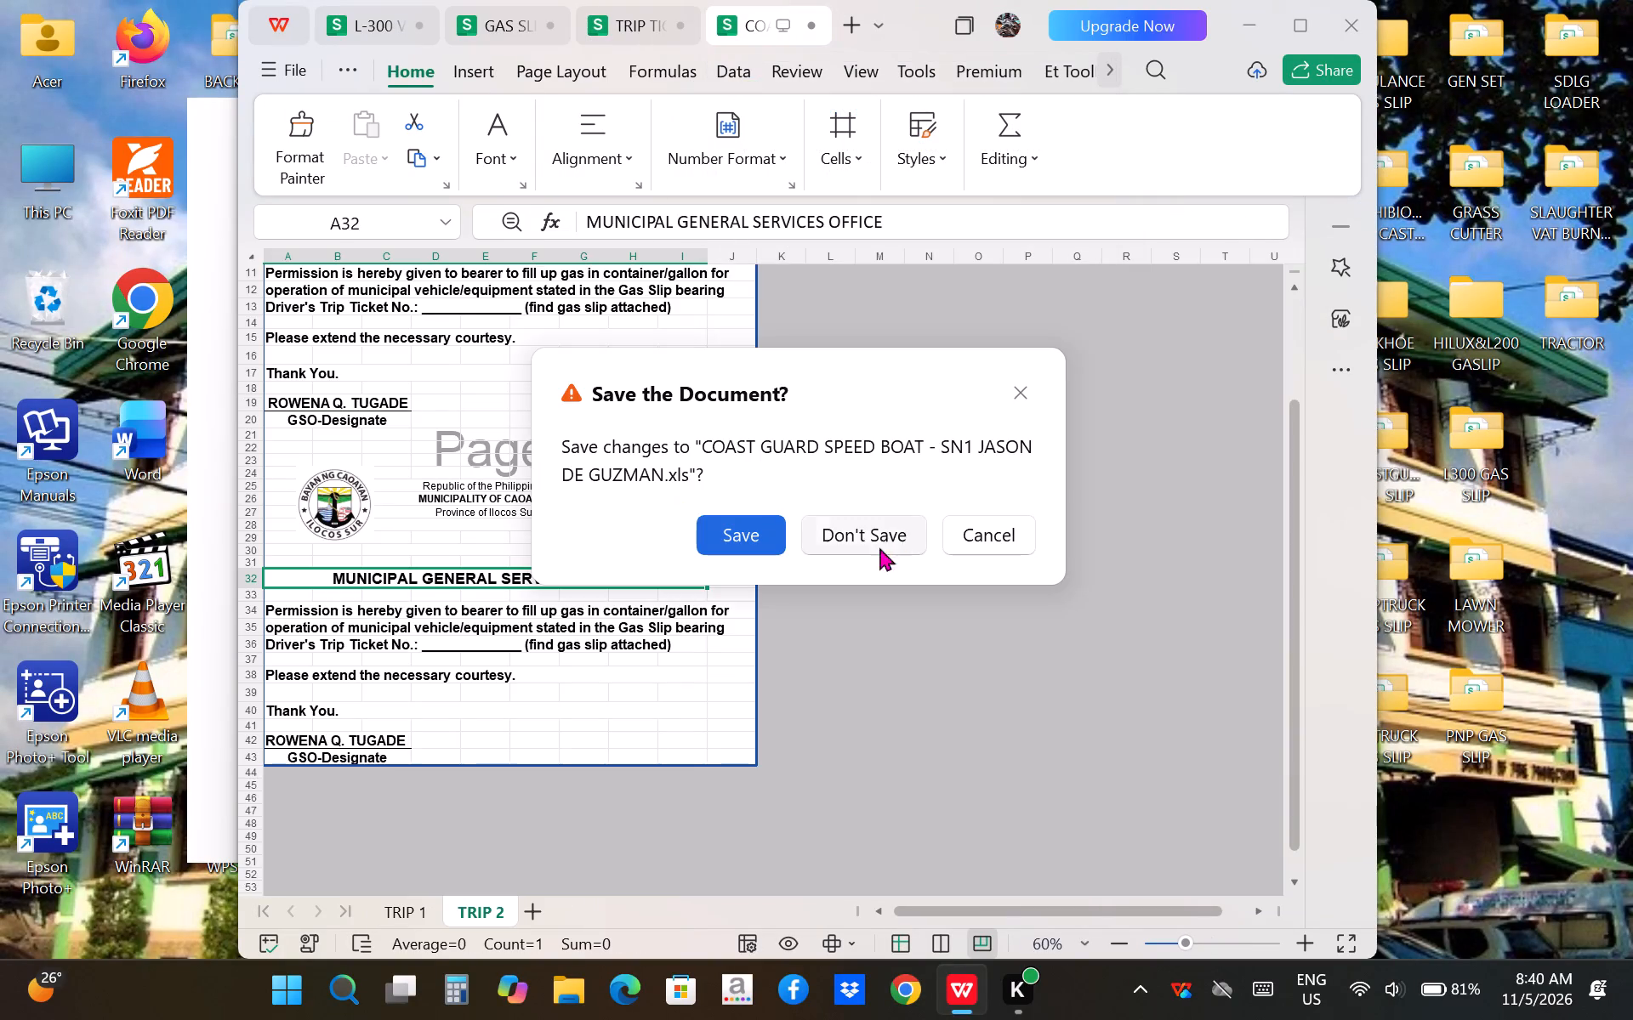
click(737, 547)
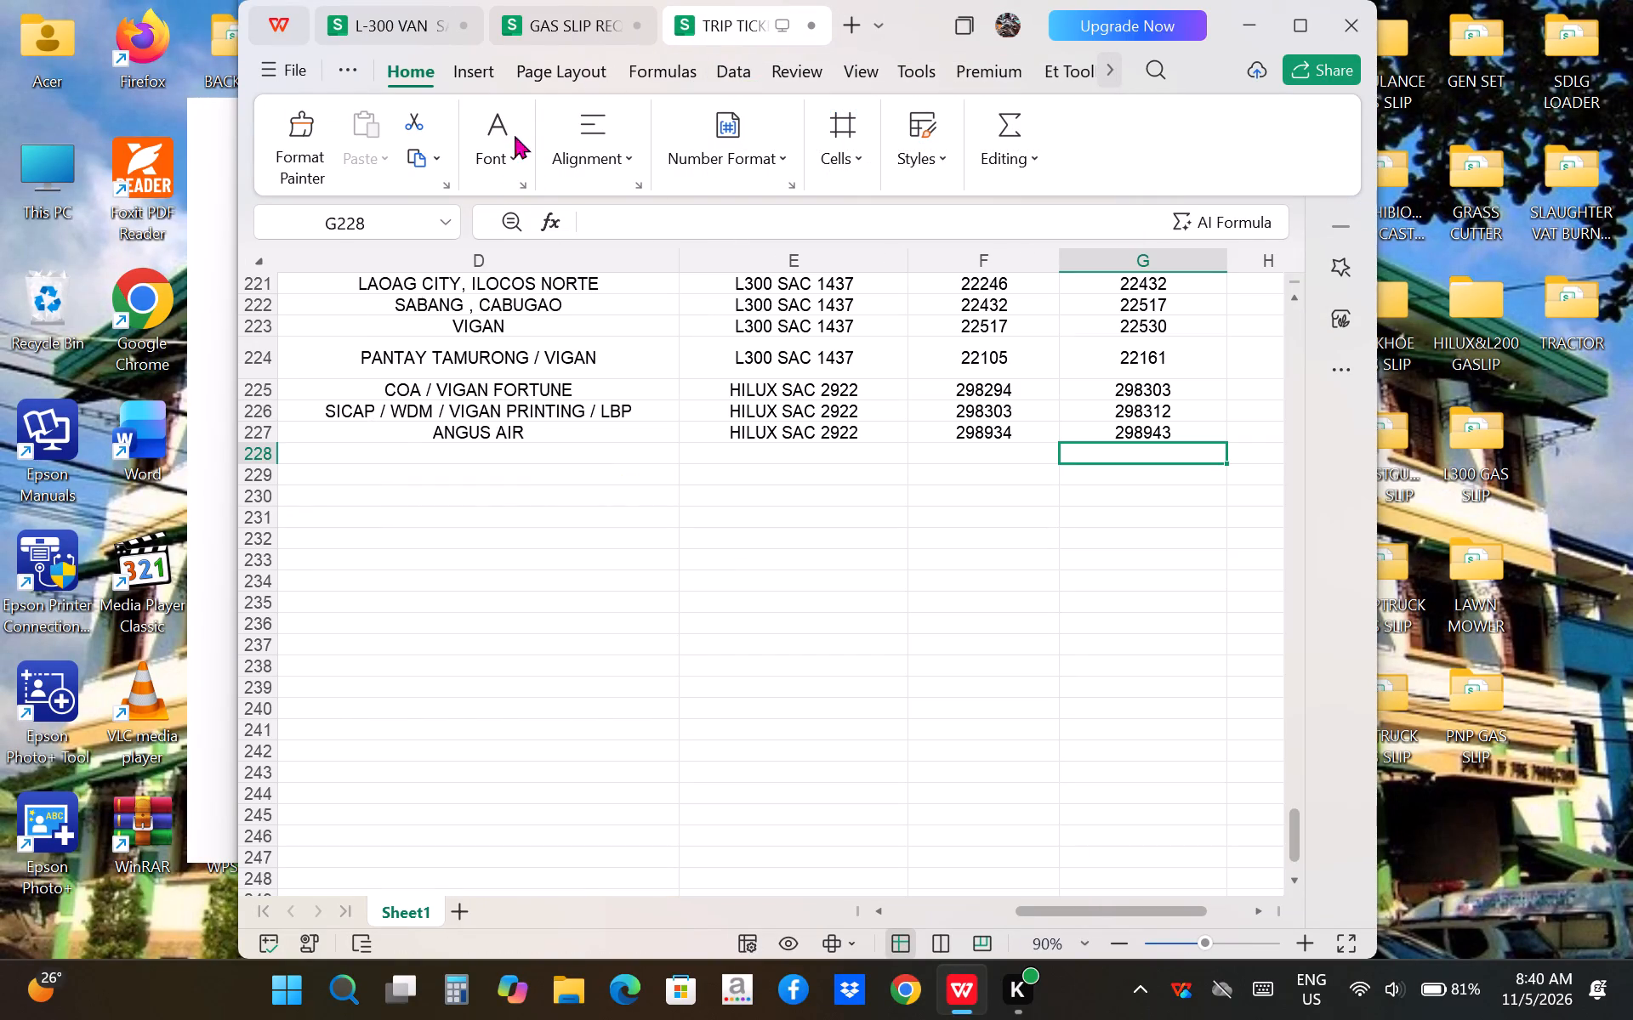
For ticket 0284 in row 228 of the trip ticket sheet, enter the driver and passenger names and the destination LBP VIGAN.
drag(1157, 905, 869, 830)
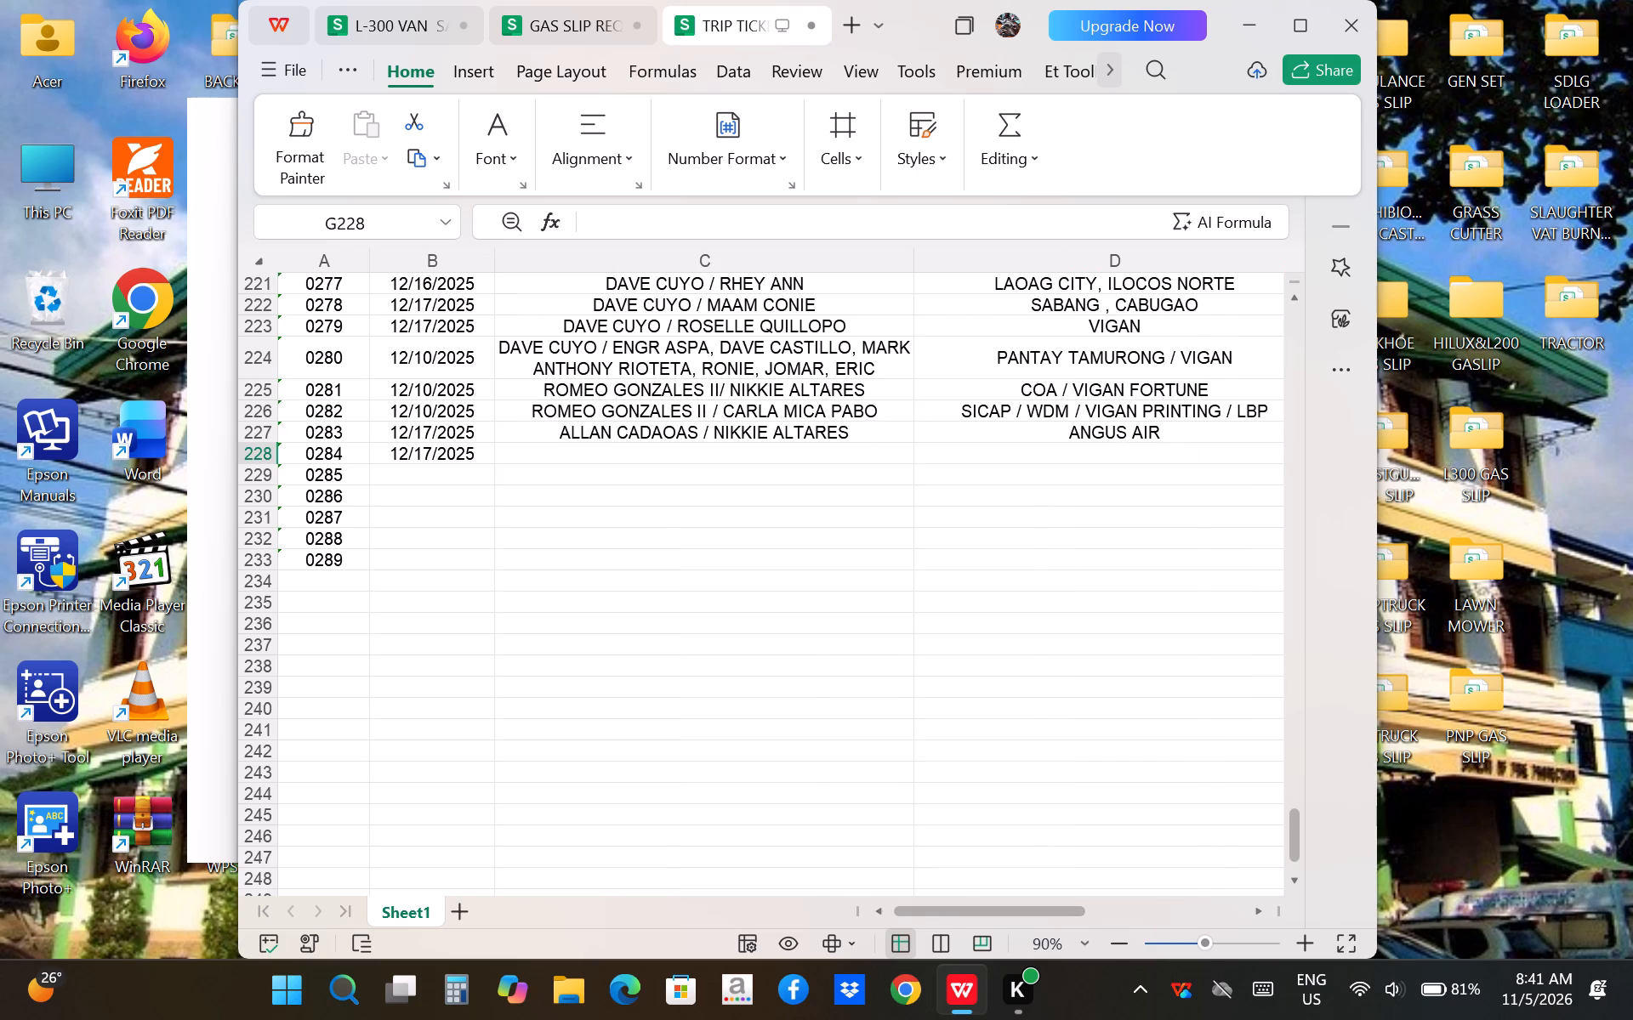
click(533, 460)
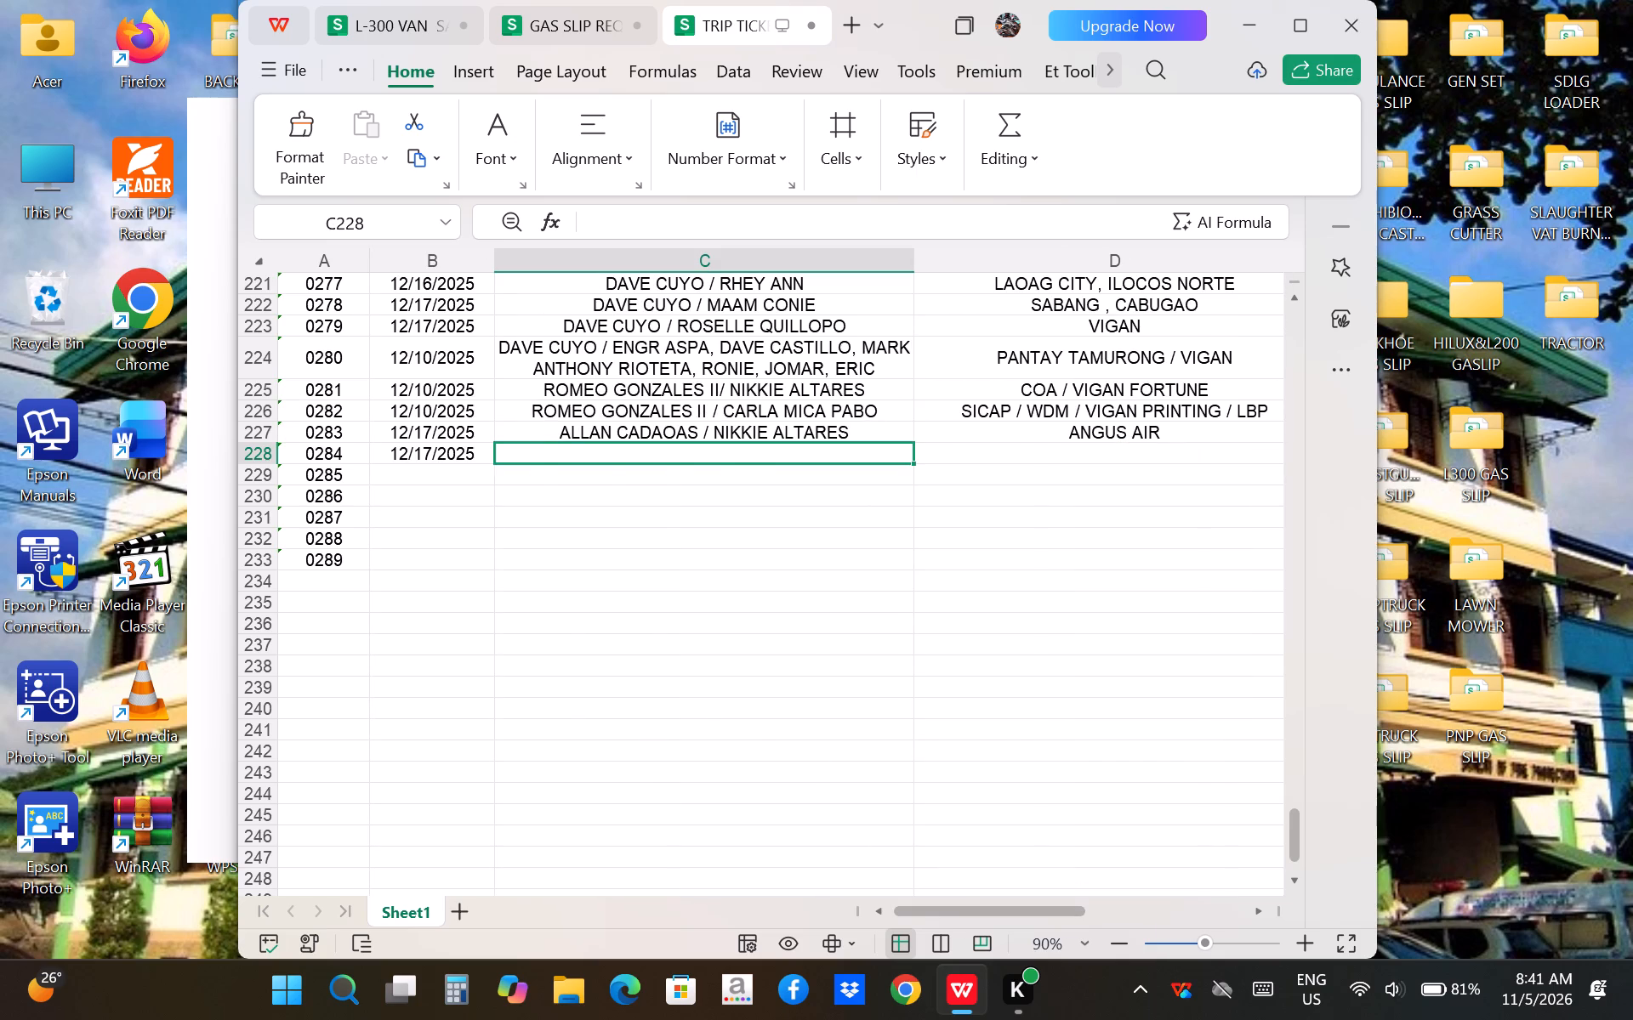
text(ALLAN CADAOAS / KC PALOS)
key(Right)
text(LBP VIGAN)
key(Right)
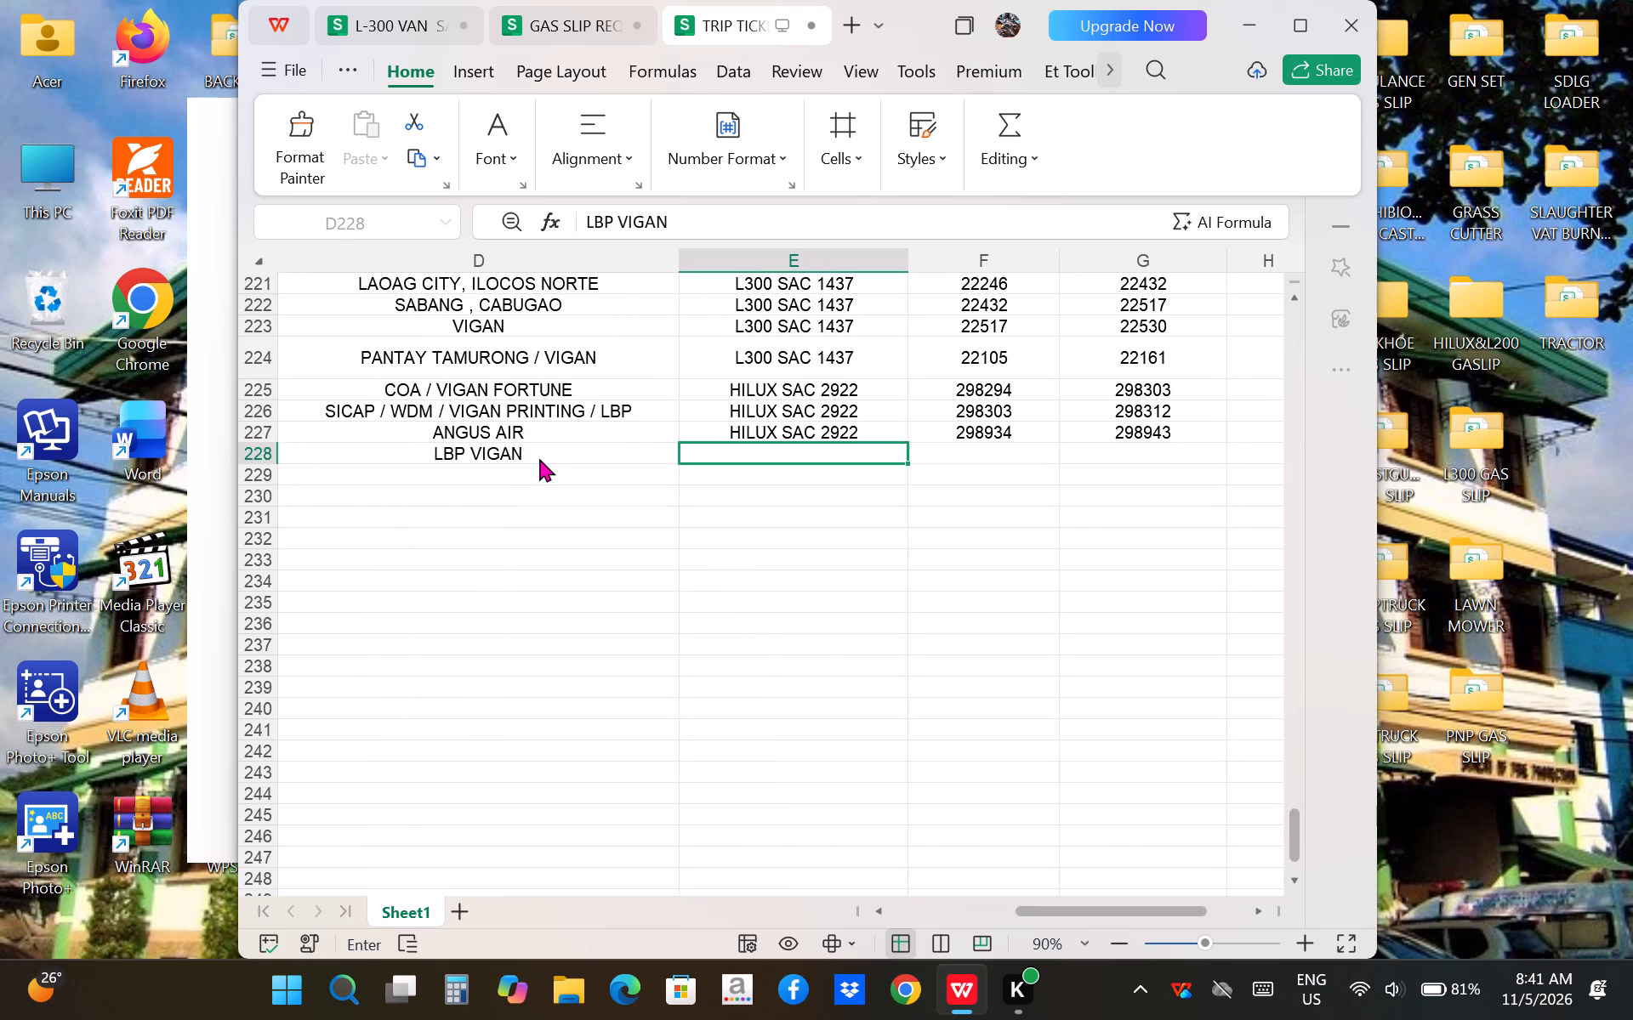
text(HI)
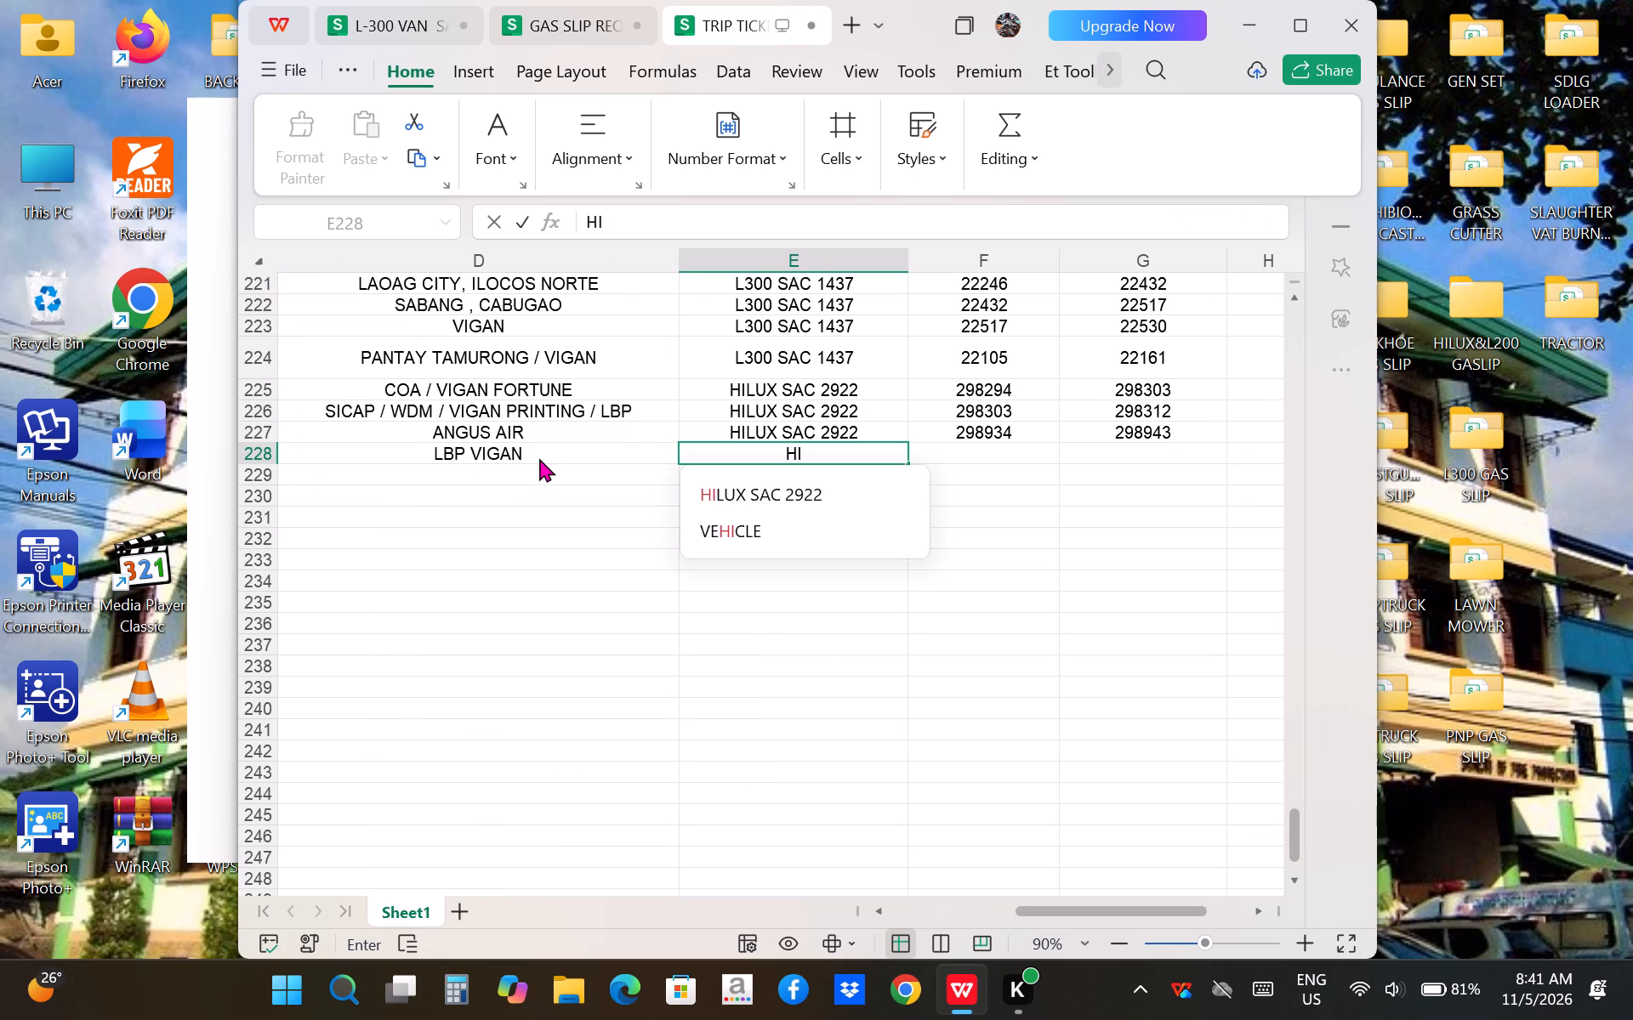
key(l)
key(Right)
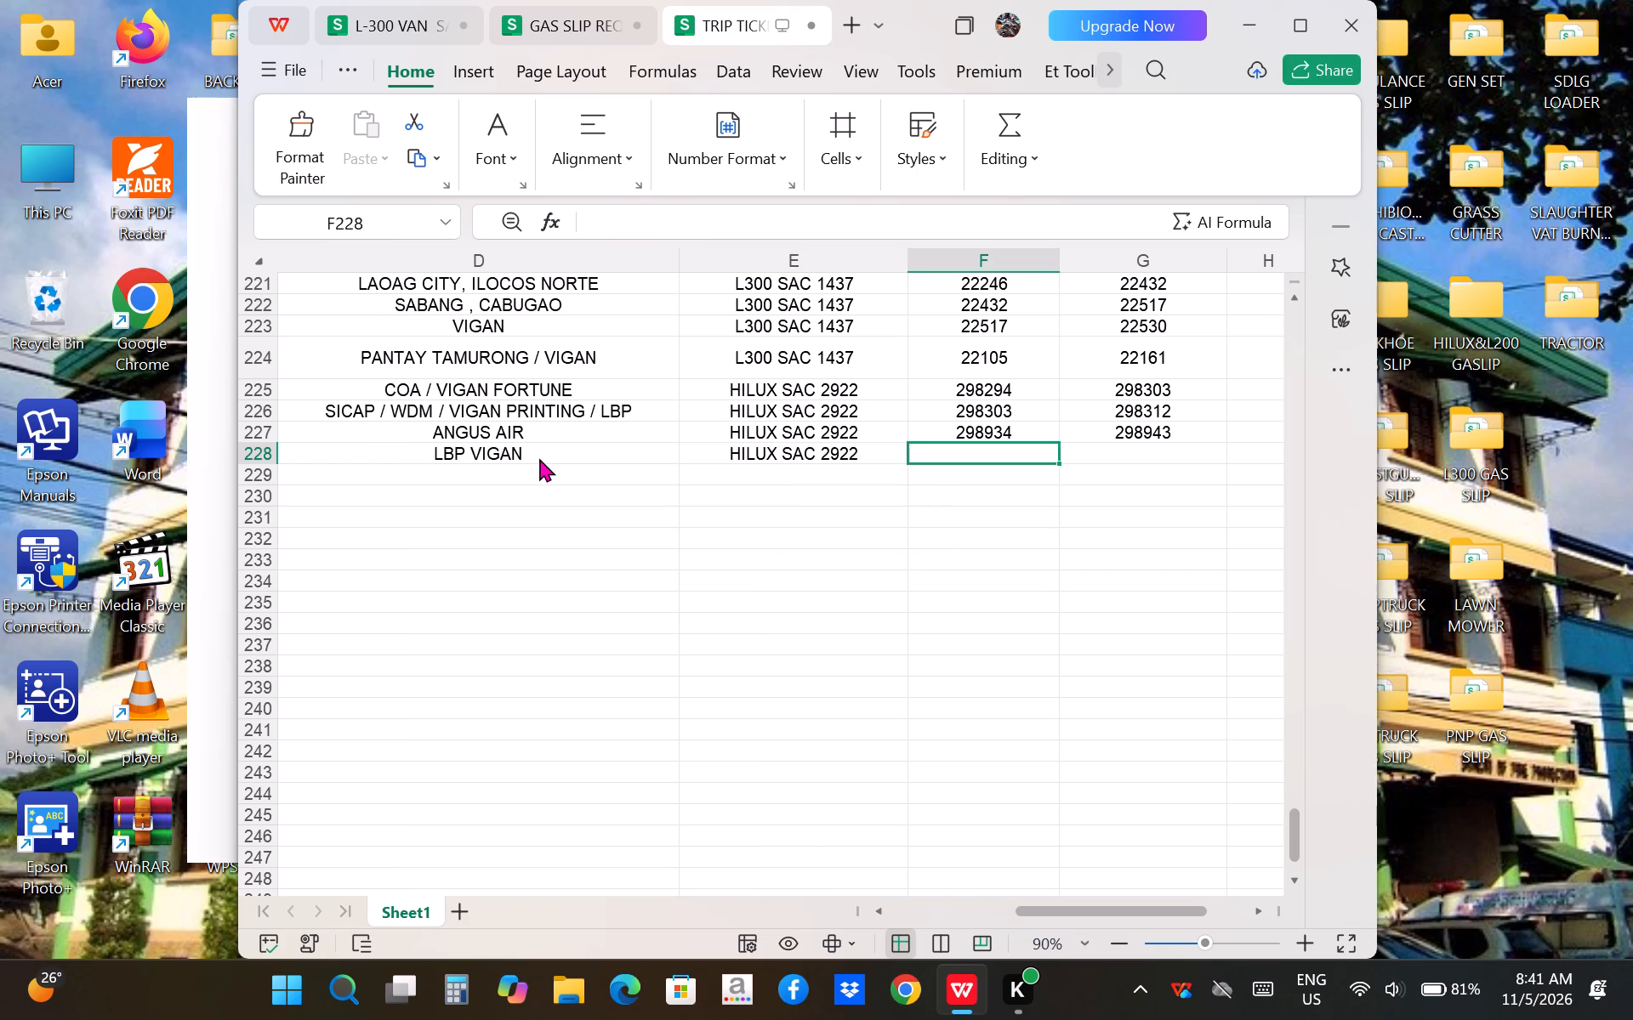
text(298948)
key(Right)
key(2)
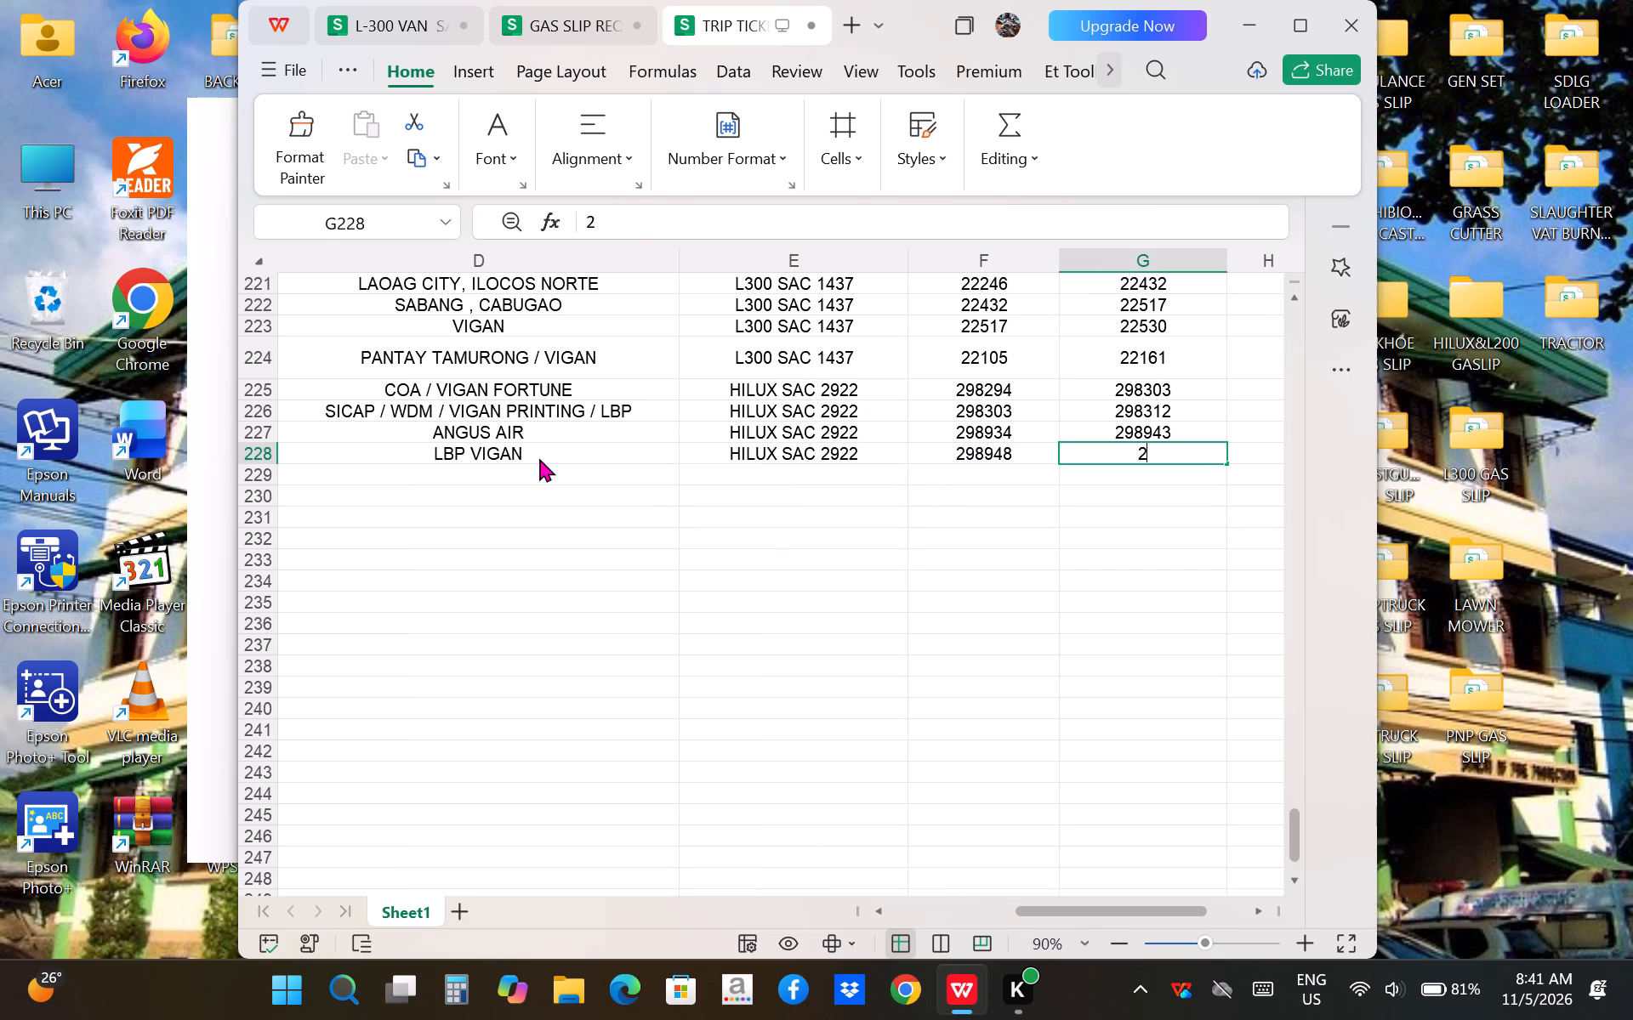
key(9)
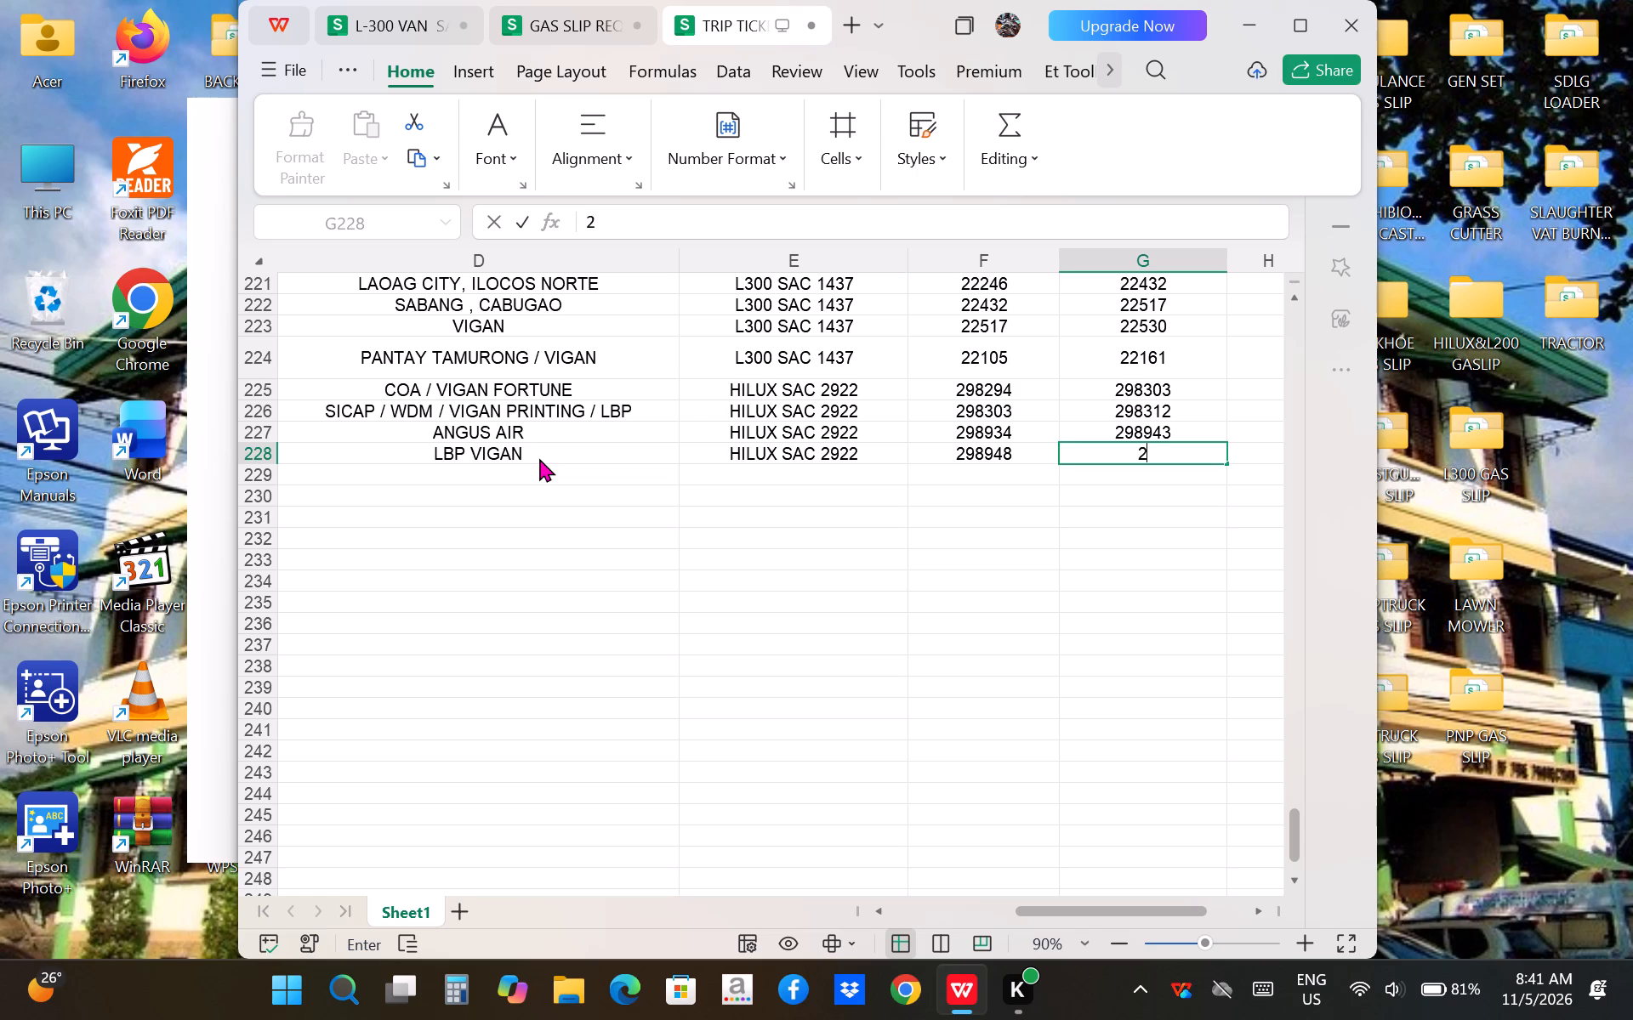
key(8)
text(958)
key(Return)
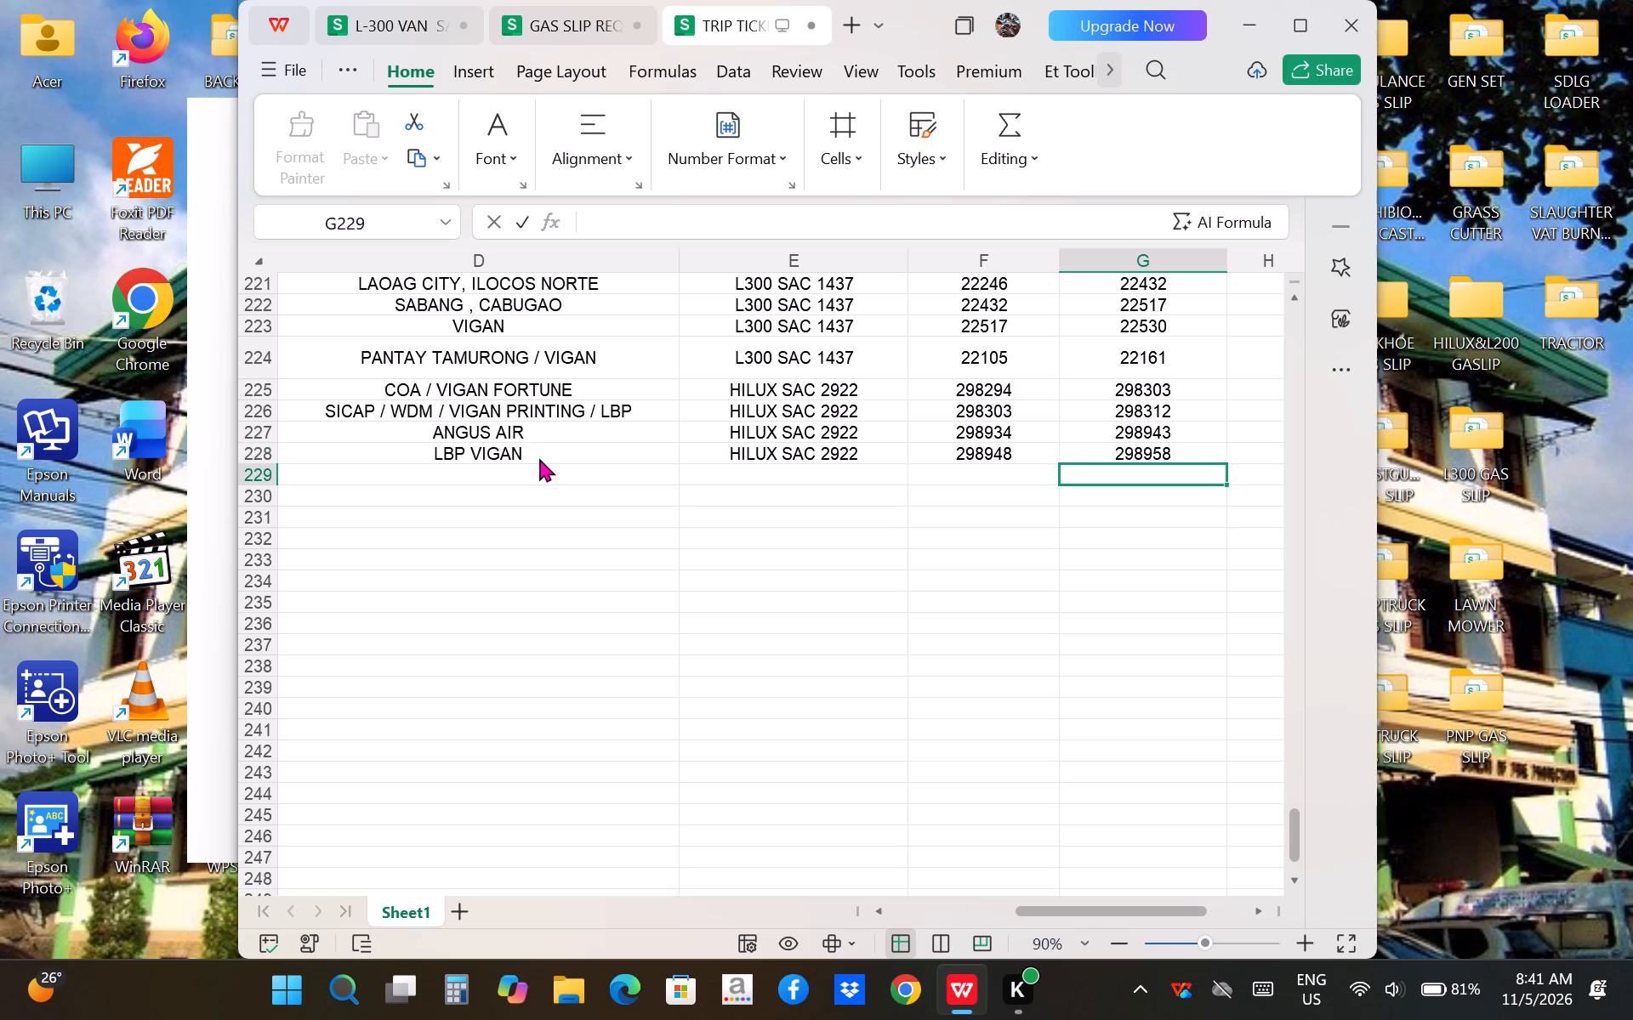
For ticket 0285 in row 229, enter the date 1/12/2026 and the driver and passenger names.
drag(1110, 912, 486, 769)
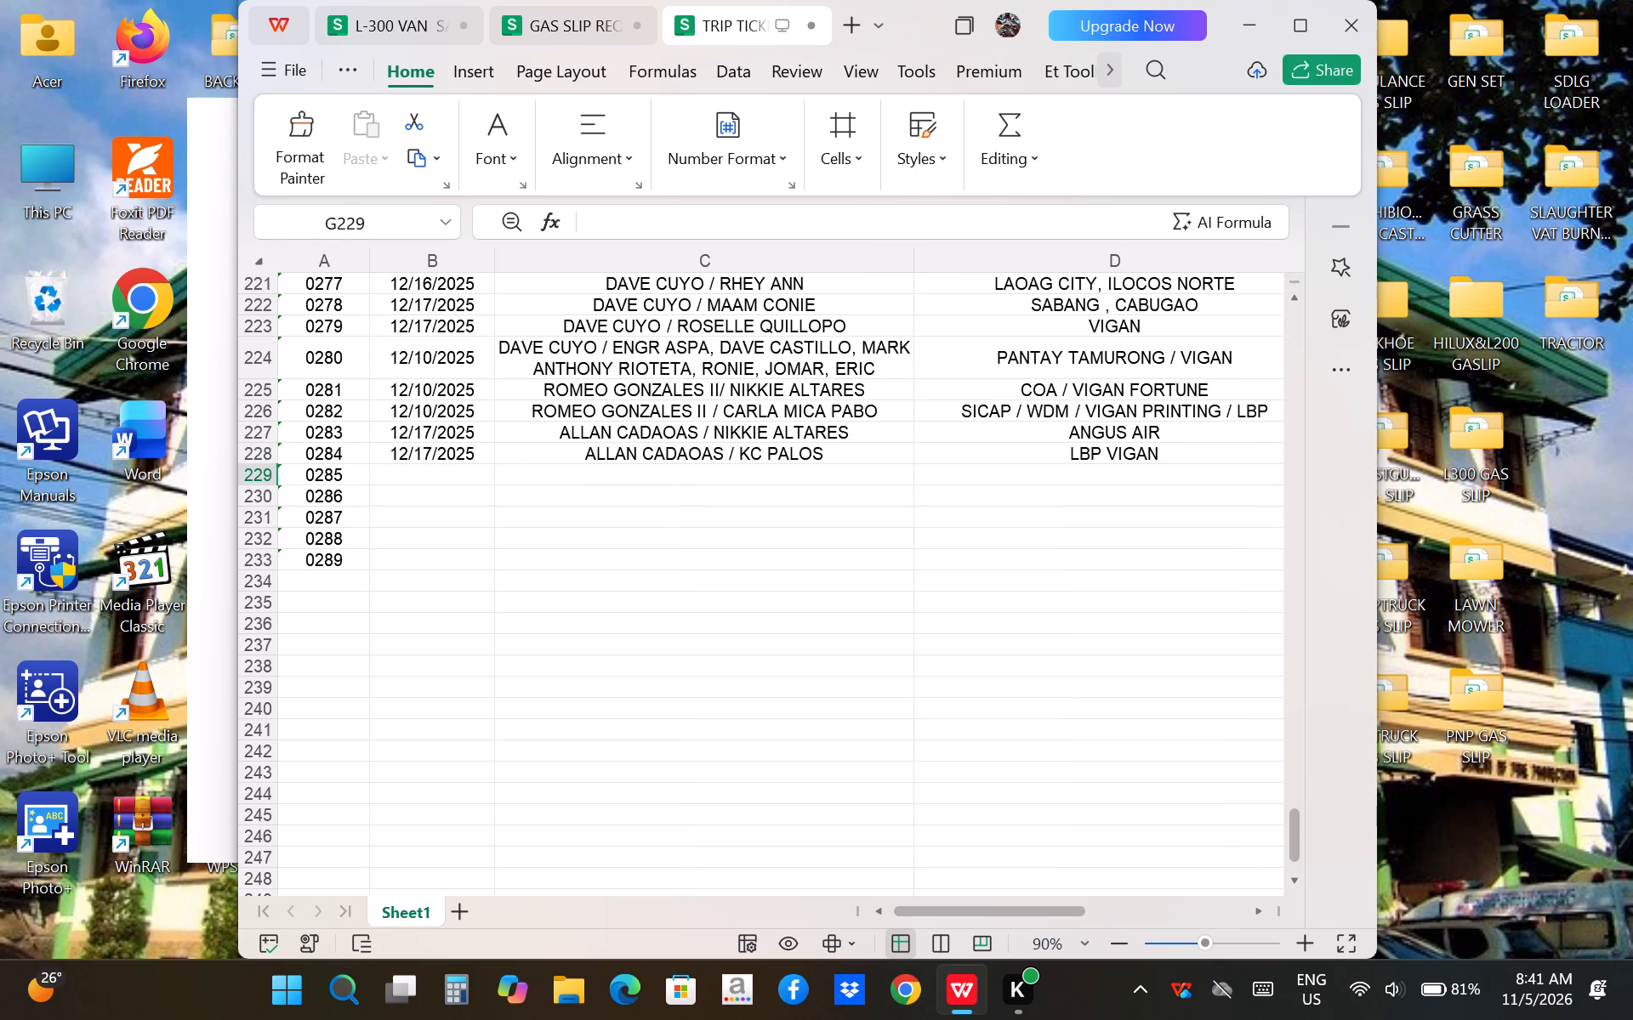
click(442, 473)
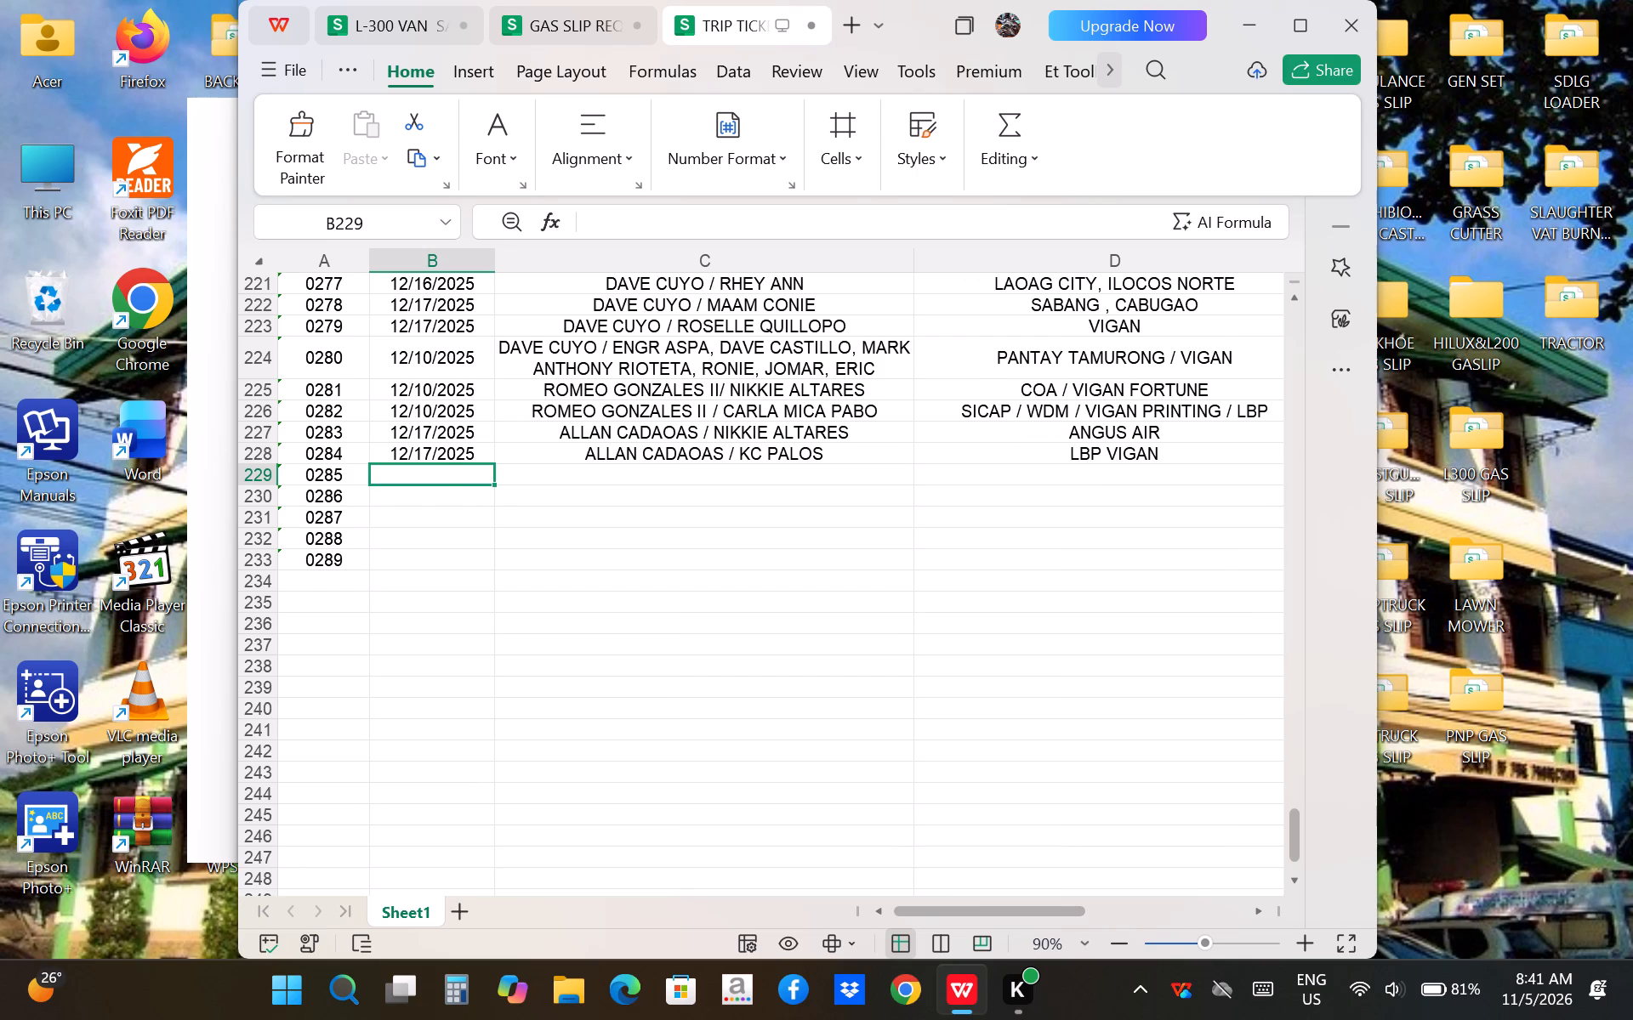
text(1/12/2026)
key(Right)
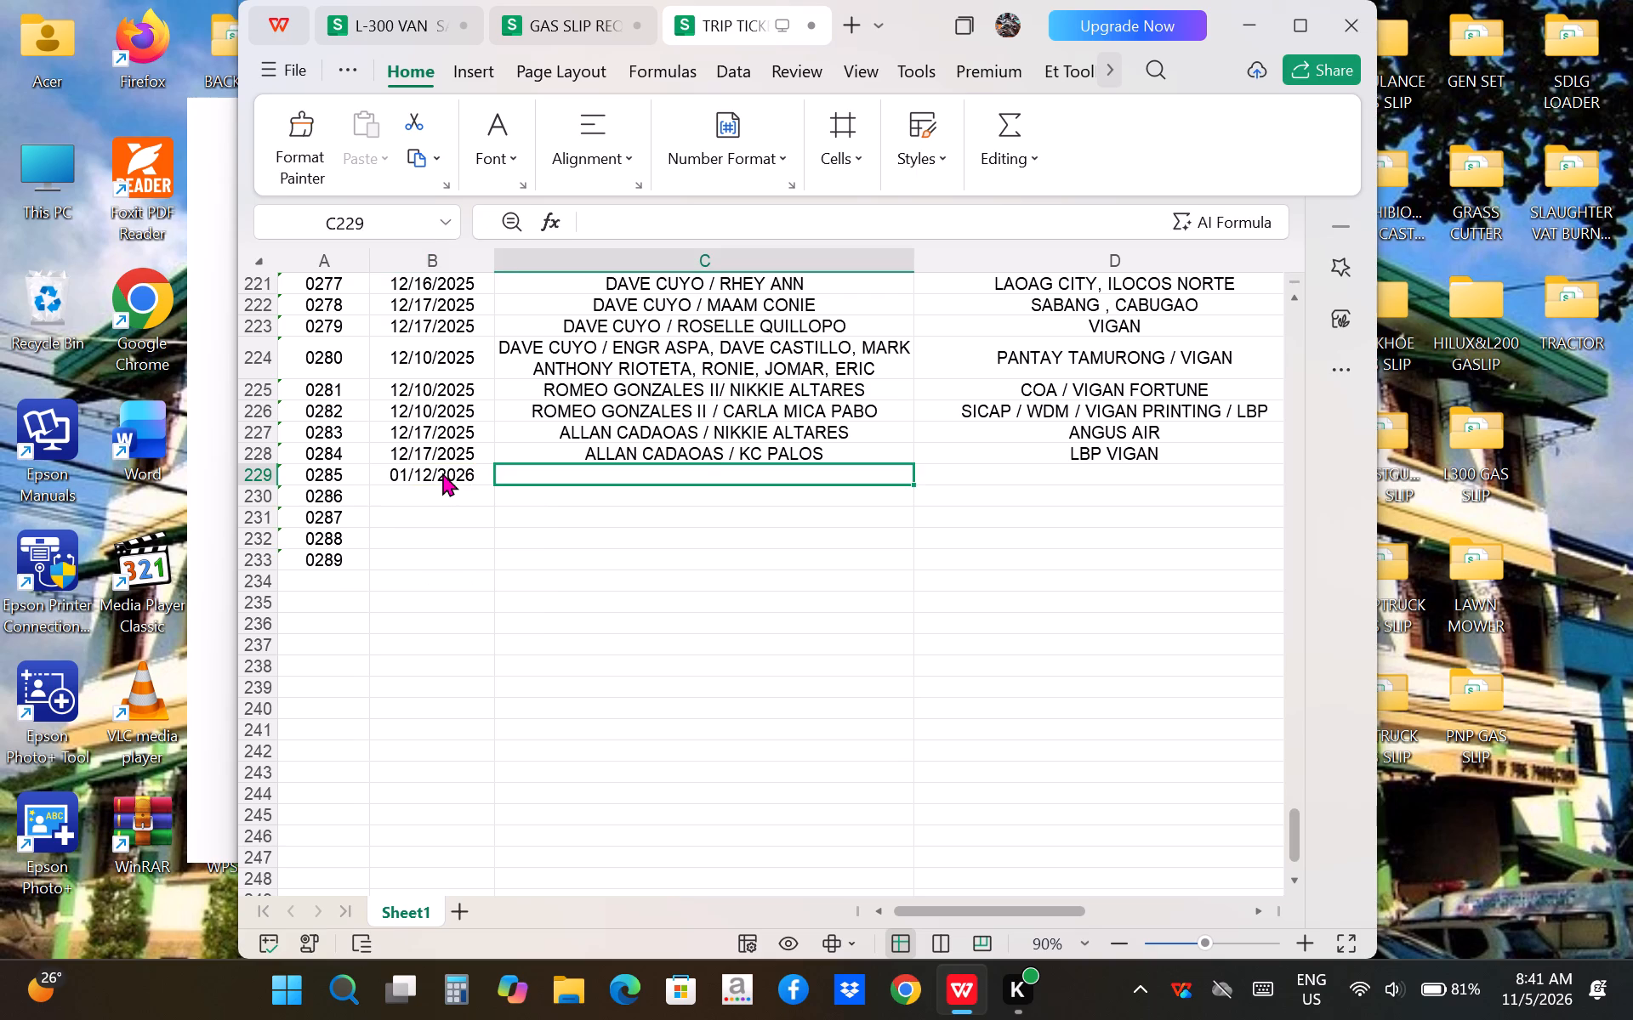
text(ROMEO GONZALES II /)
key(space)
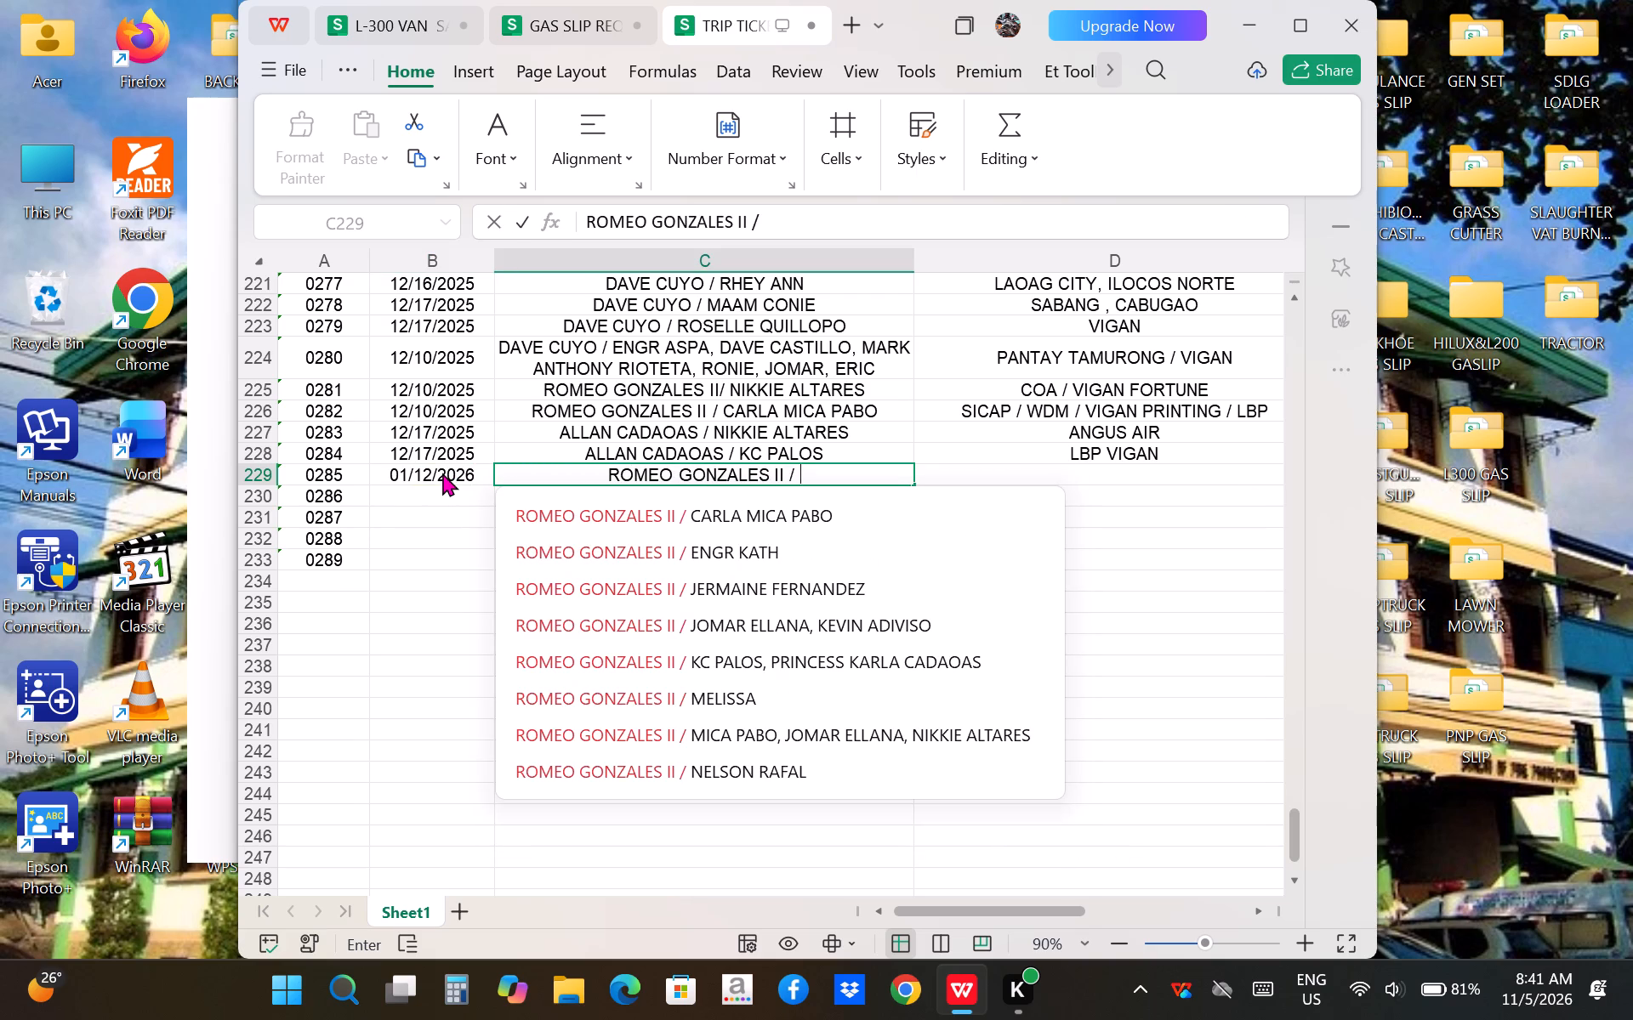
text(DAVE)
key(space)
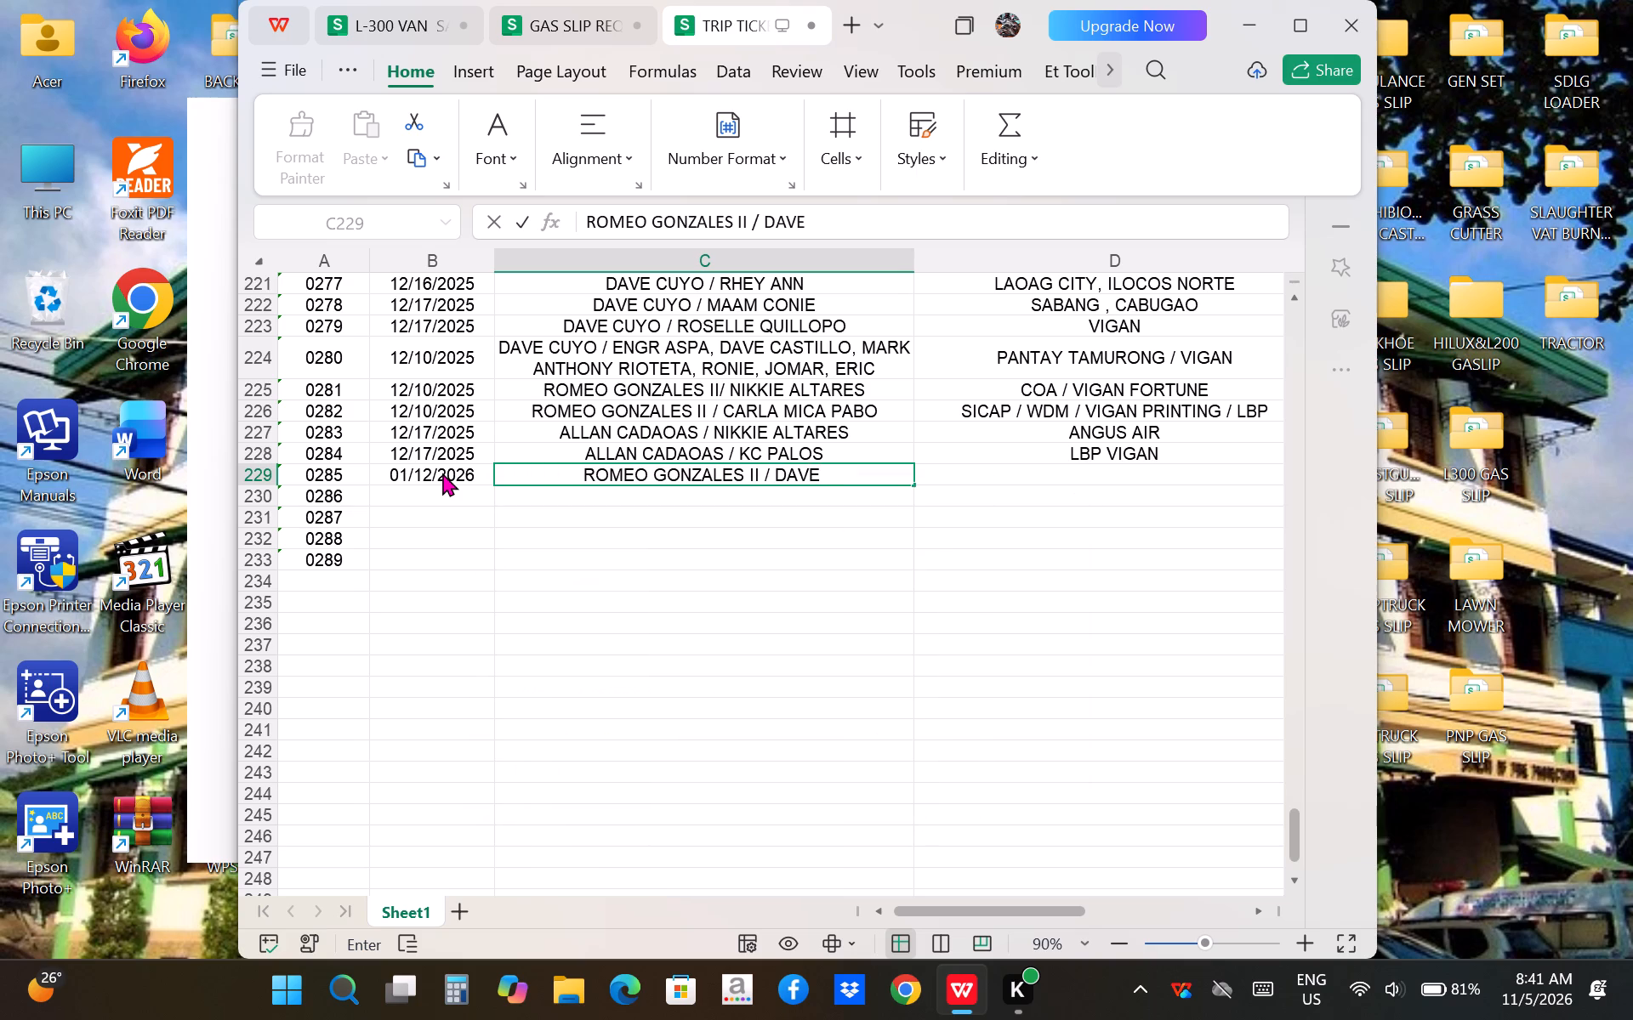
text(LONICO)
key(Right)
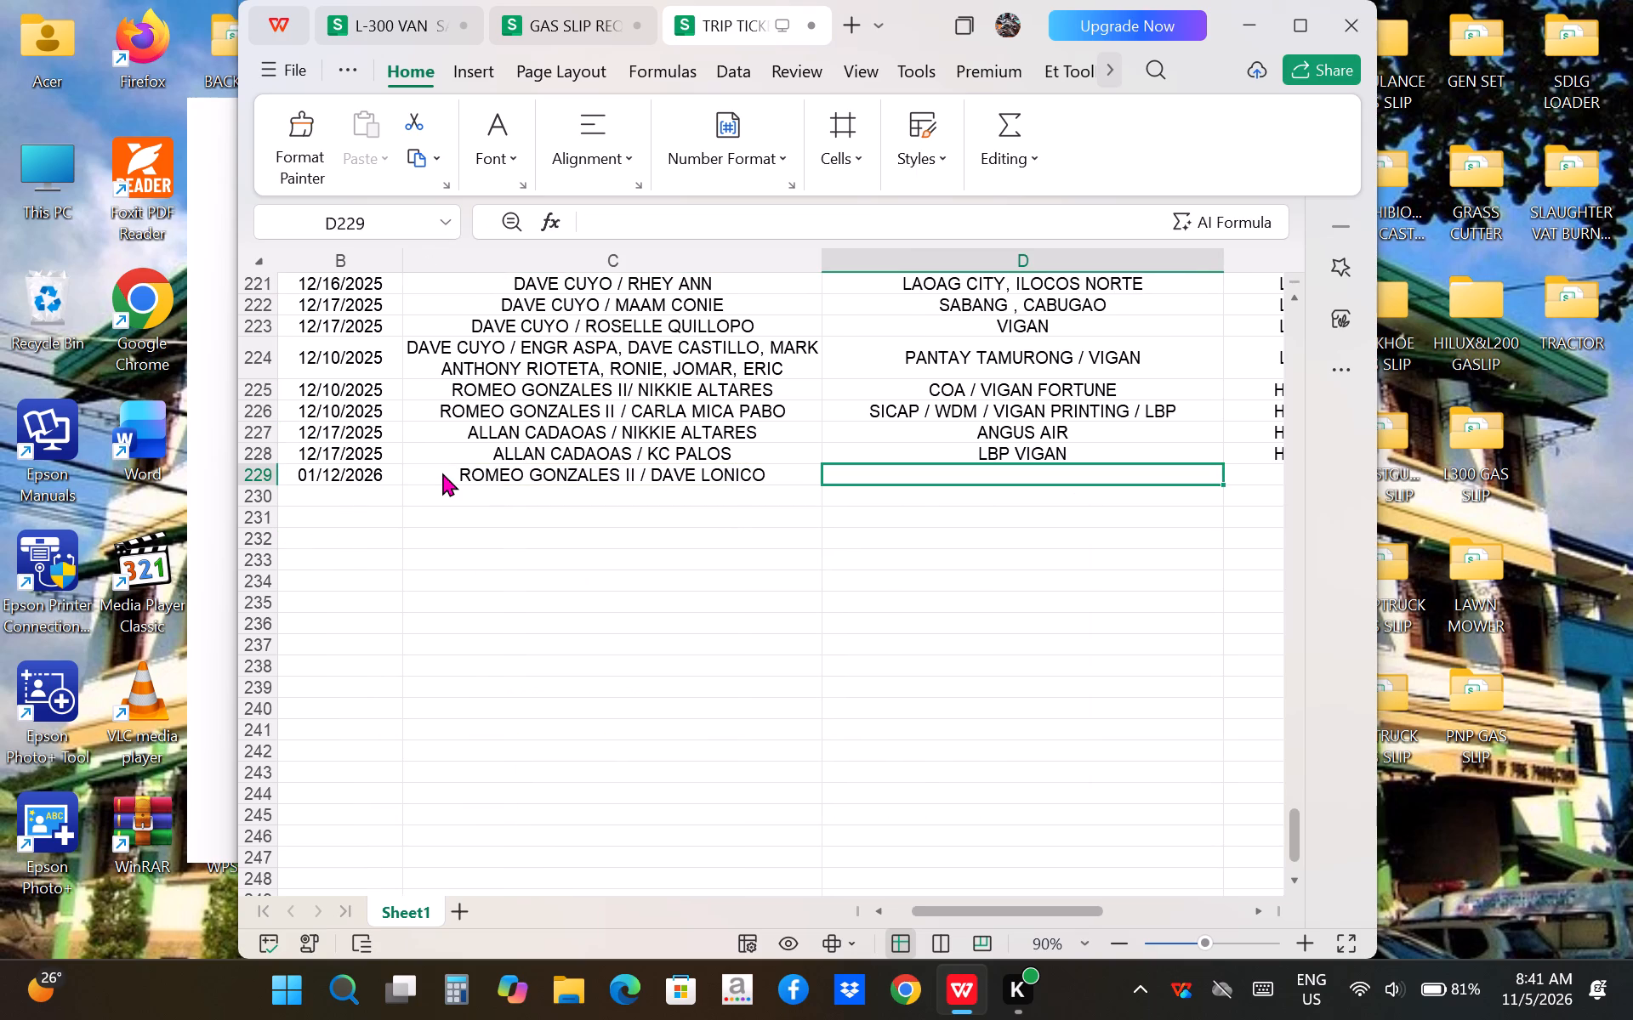
Enter PRINTING PRESS / COA / FARMERS (PFLOC) as the destination of ticket 0285.
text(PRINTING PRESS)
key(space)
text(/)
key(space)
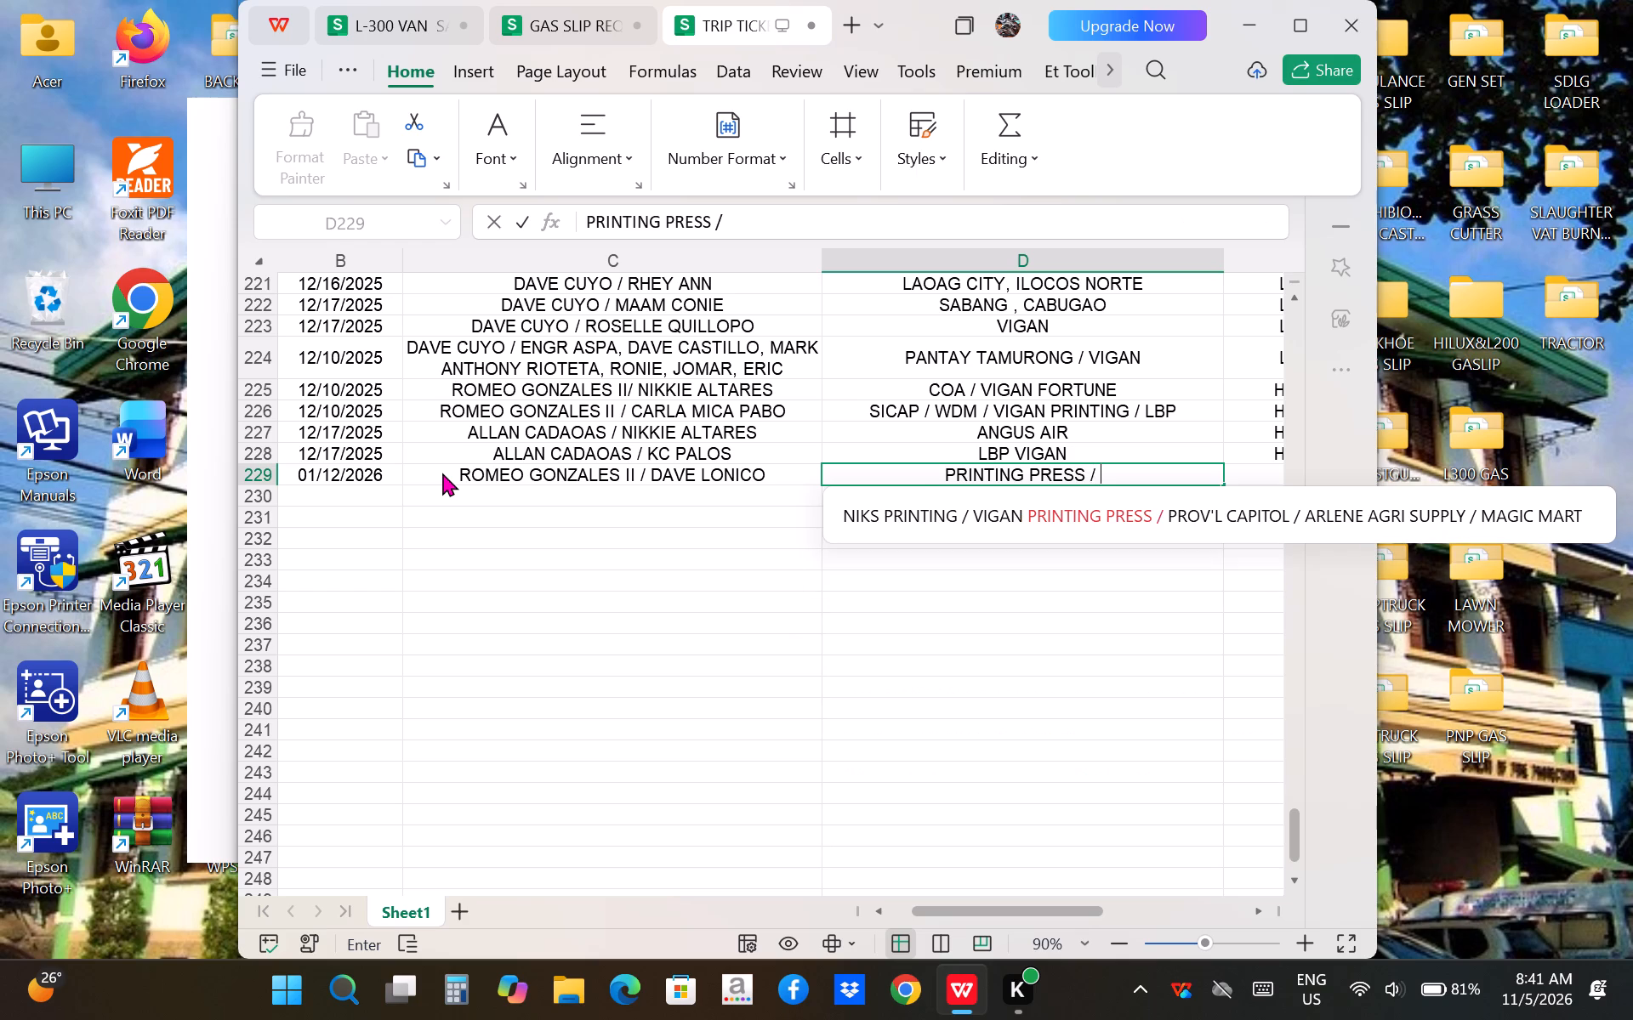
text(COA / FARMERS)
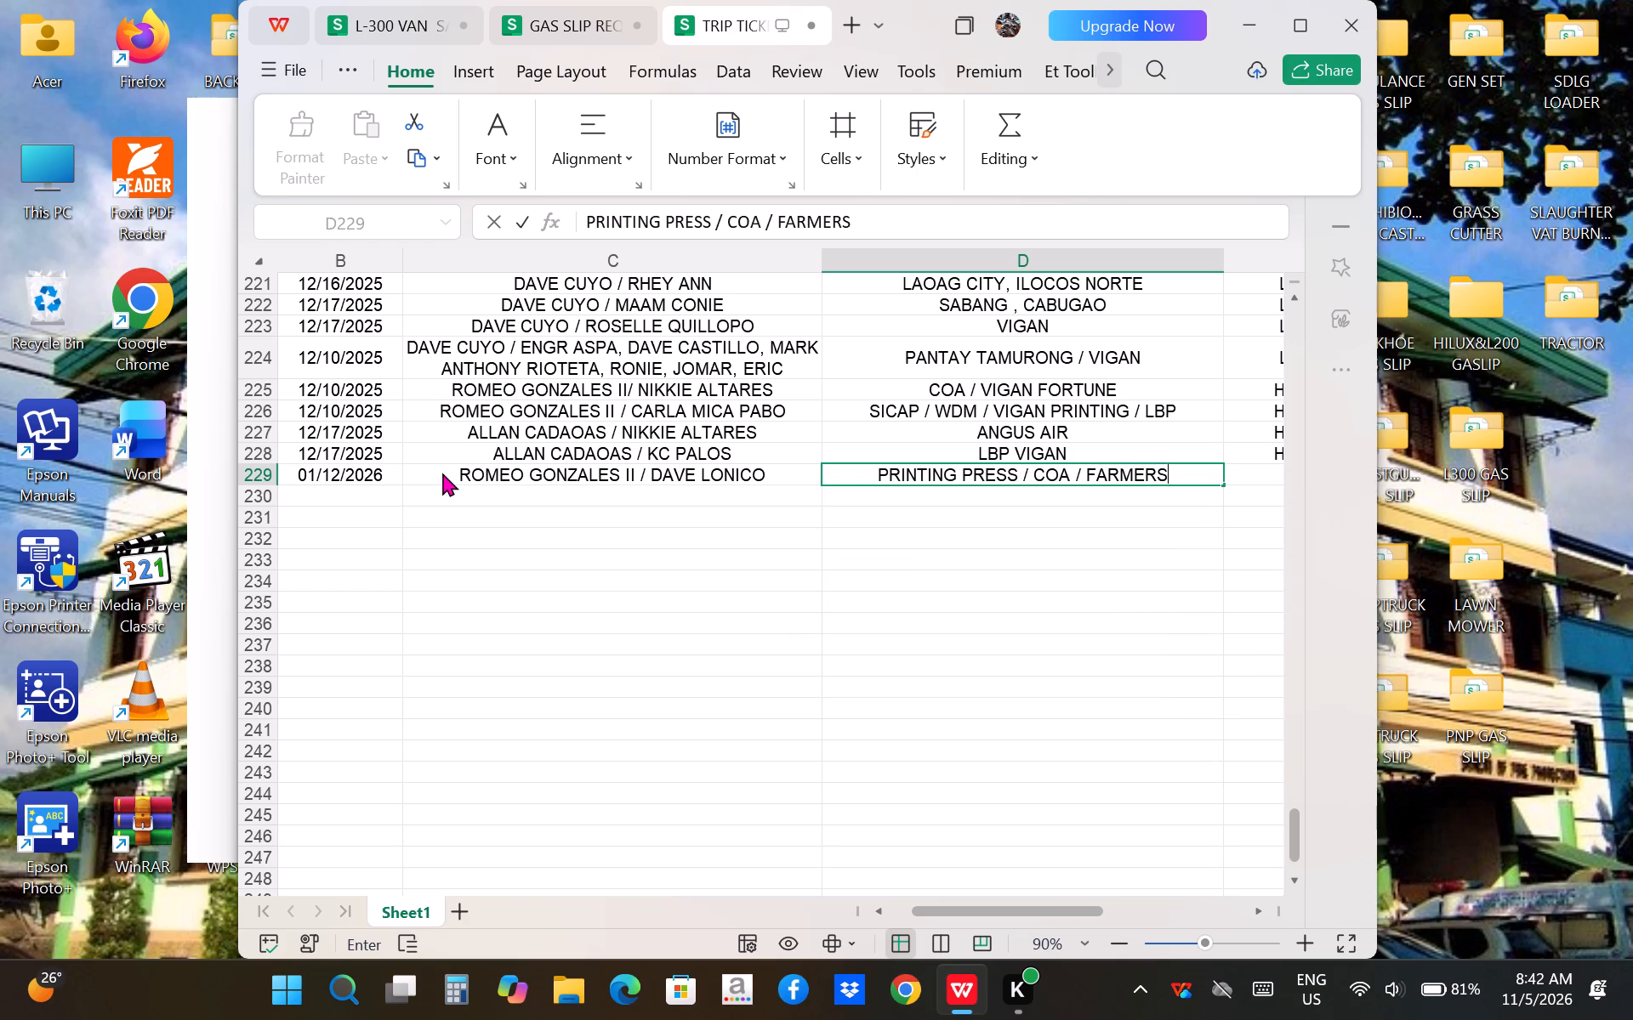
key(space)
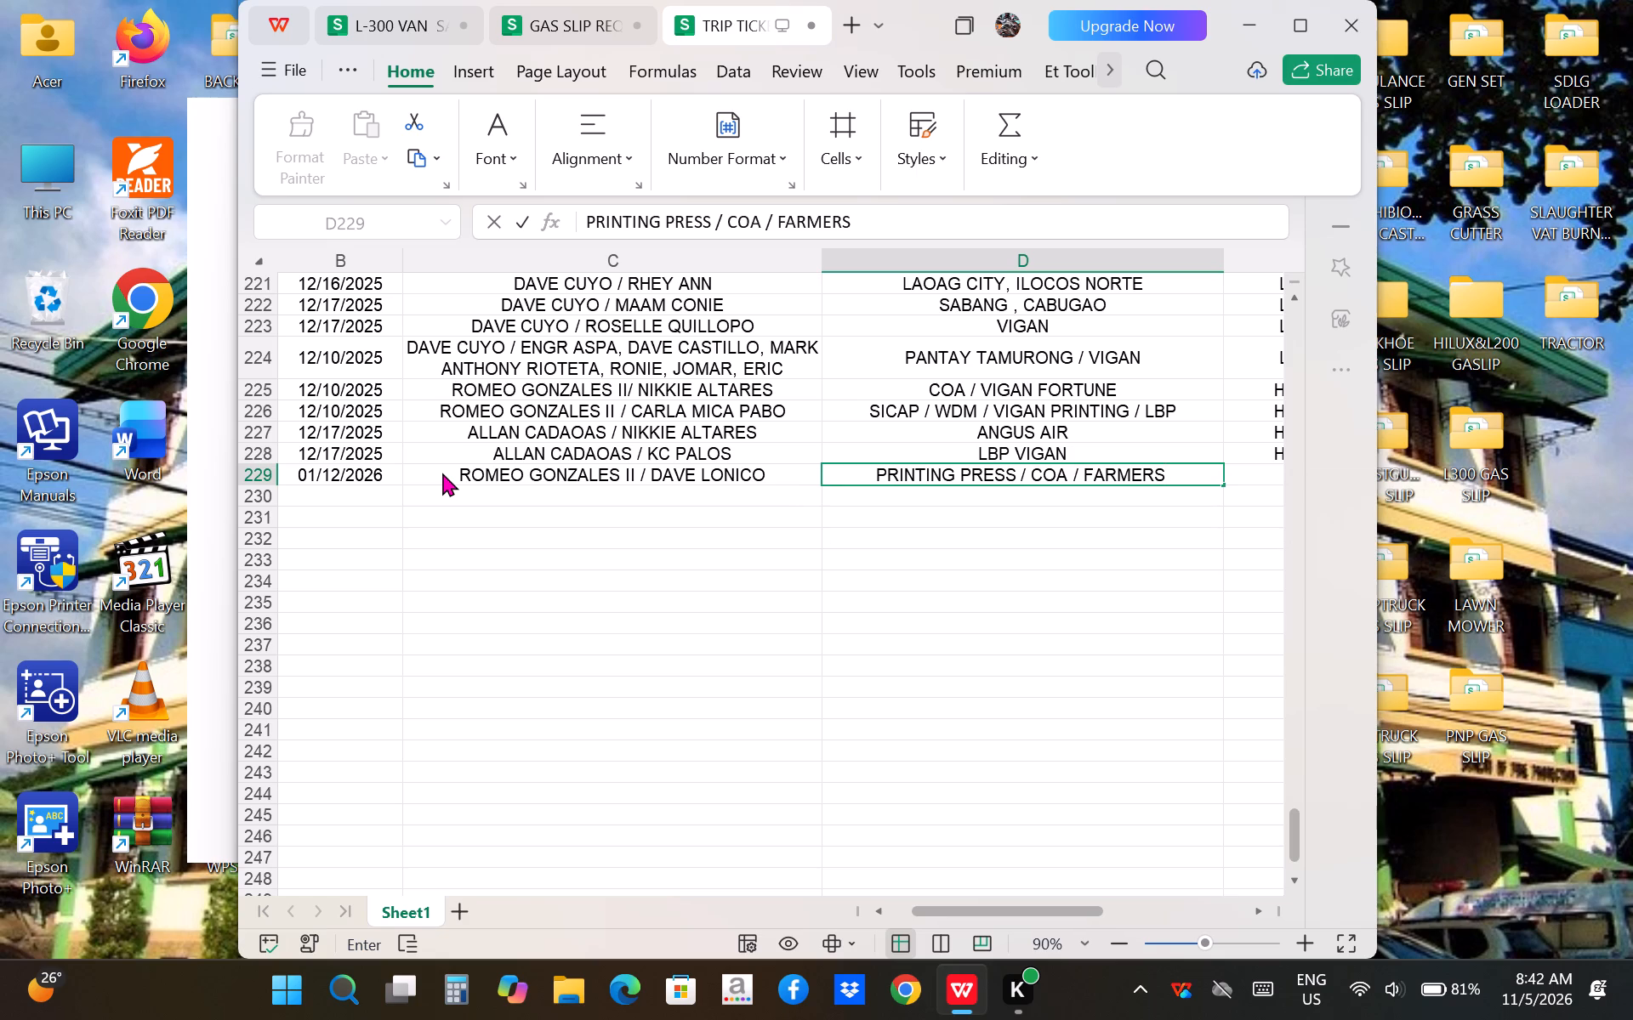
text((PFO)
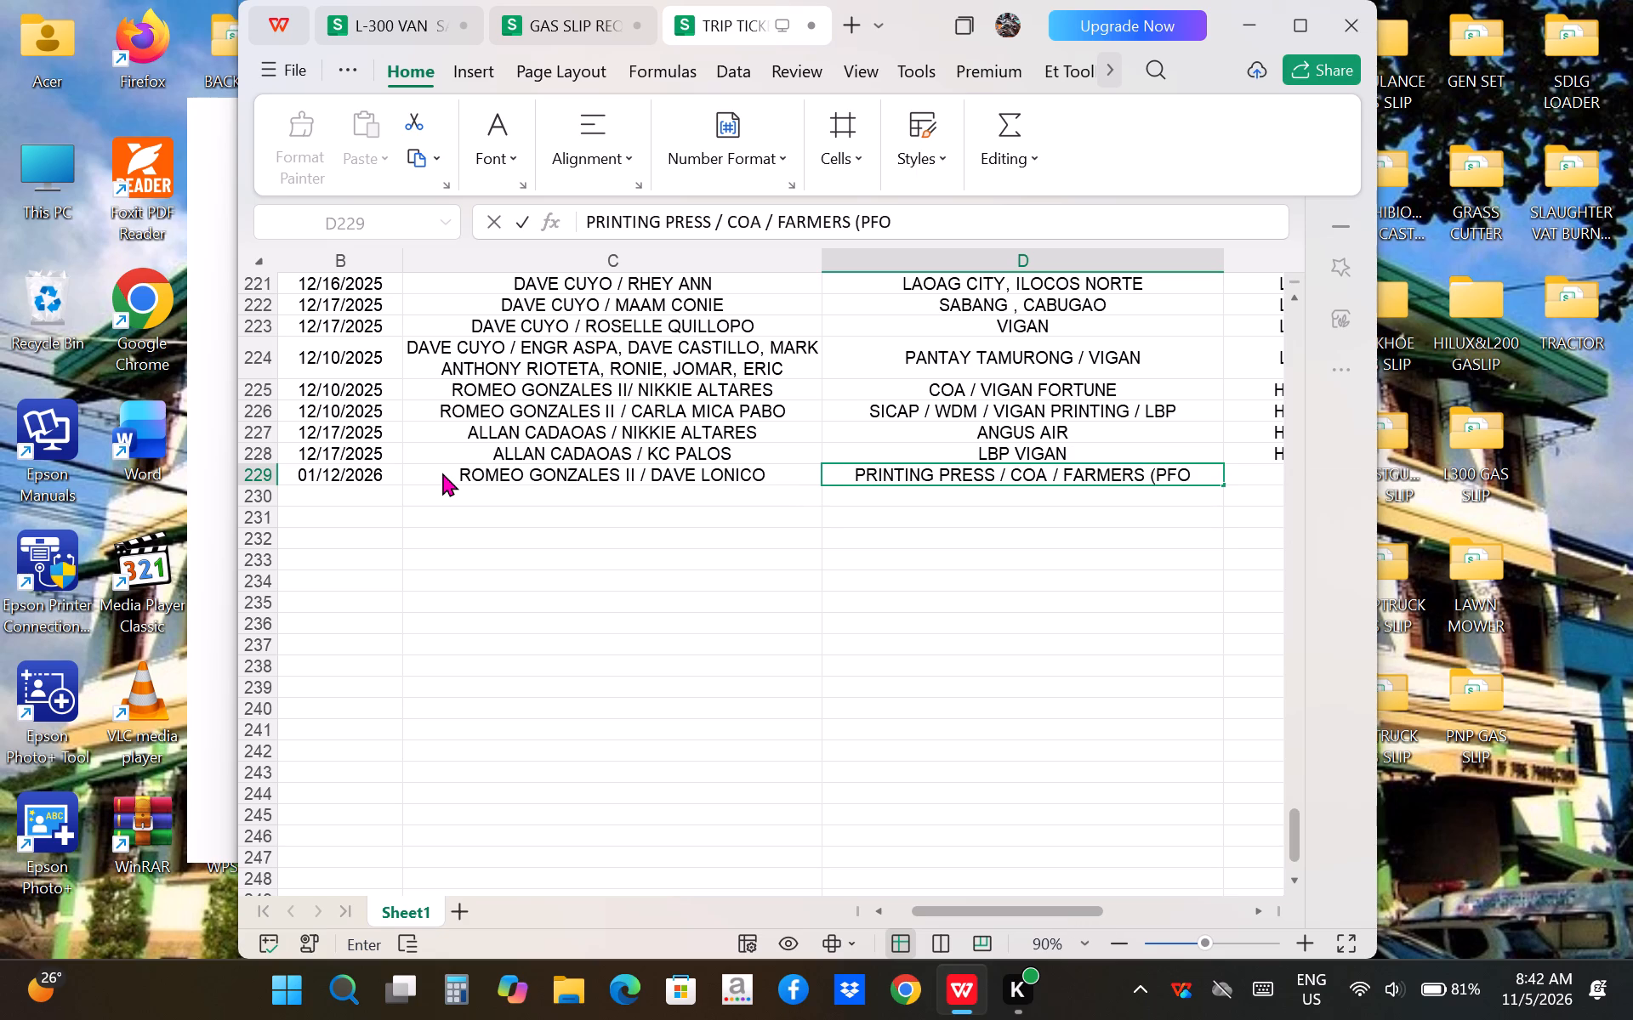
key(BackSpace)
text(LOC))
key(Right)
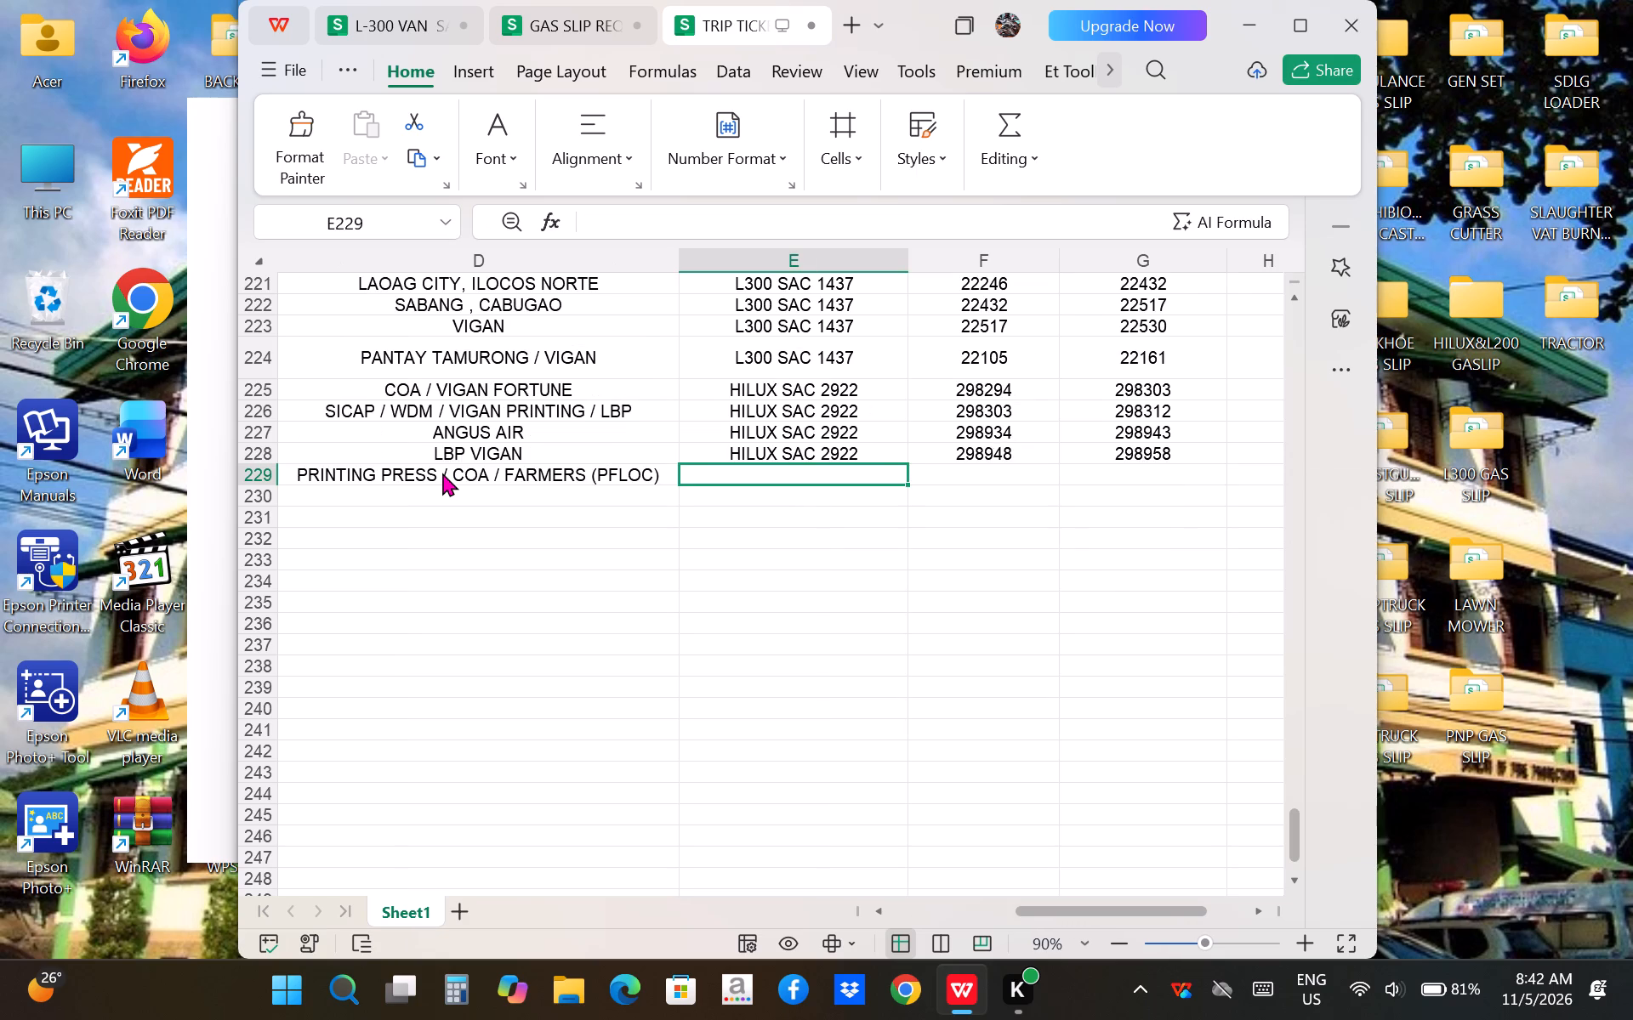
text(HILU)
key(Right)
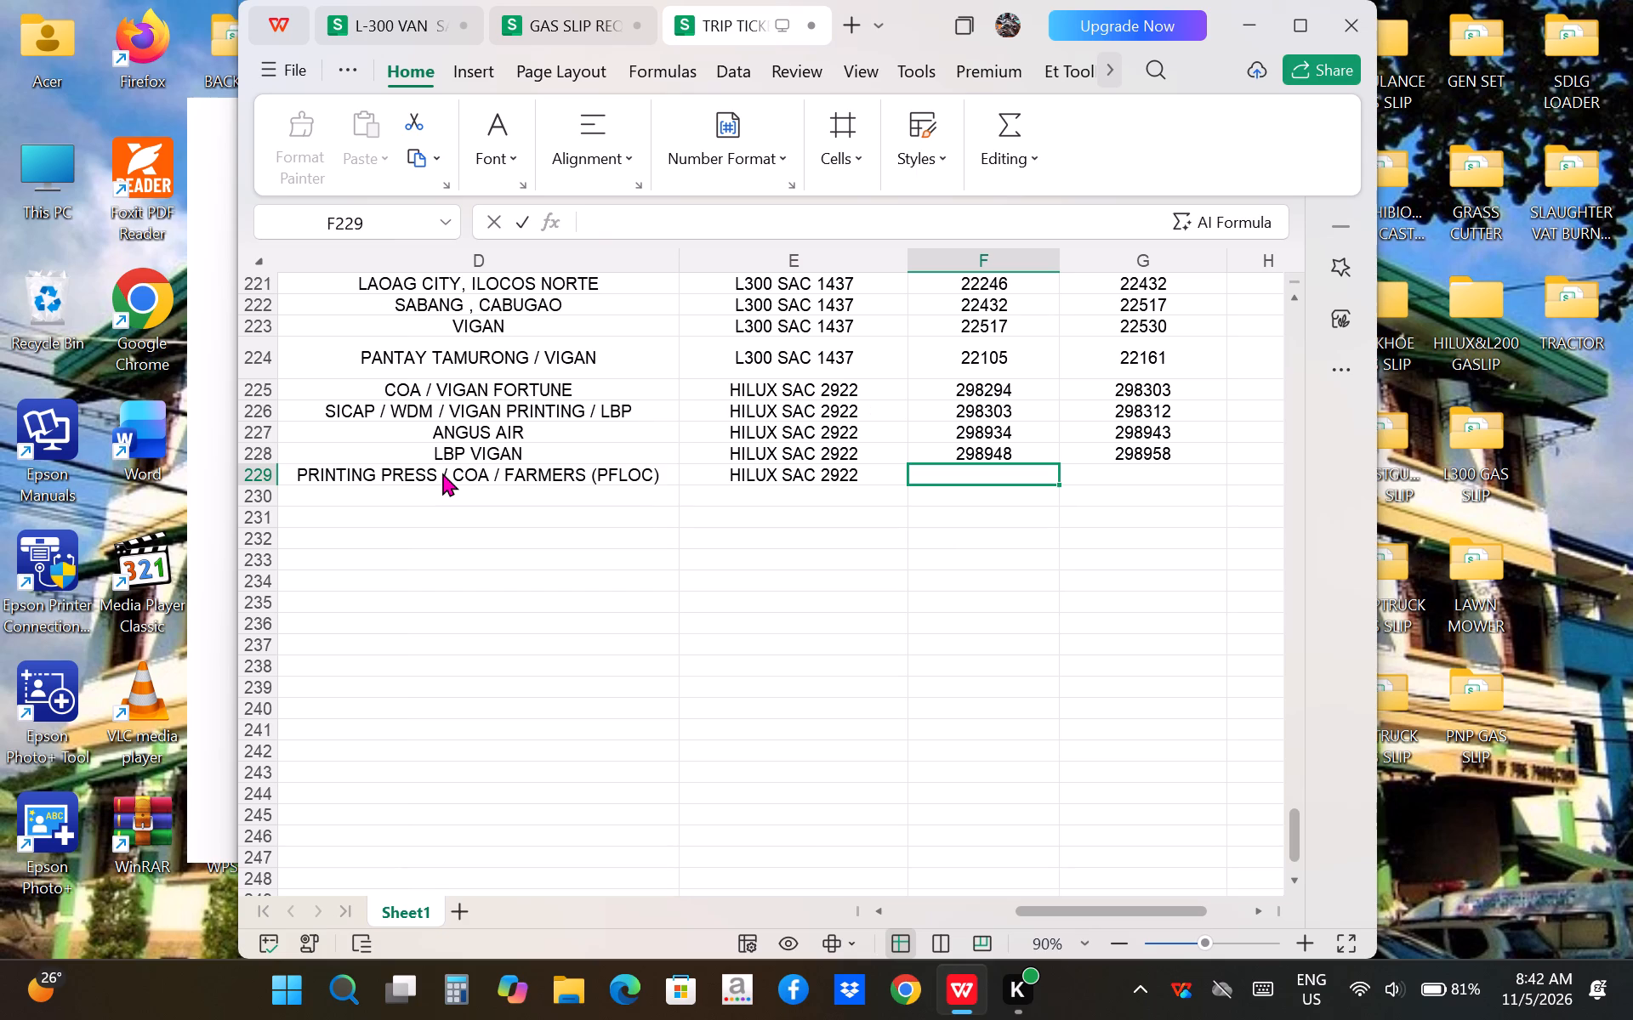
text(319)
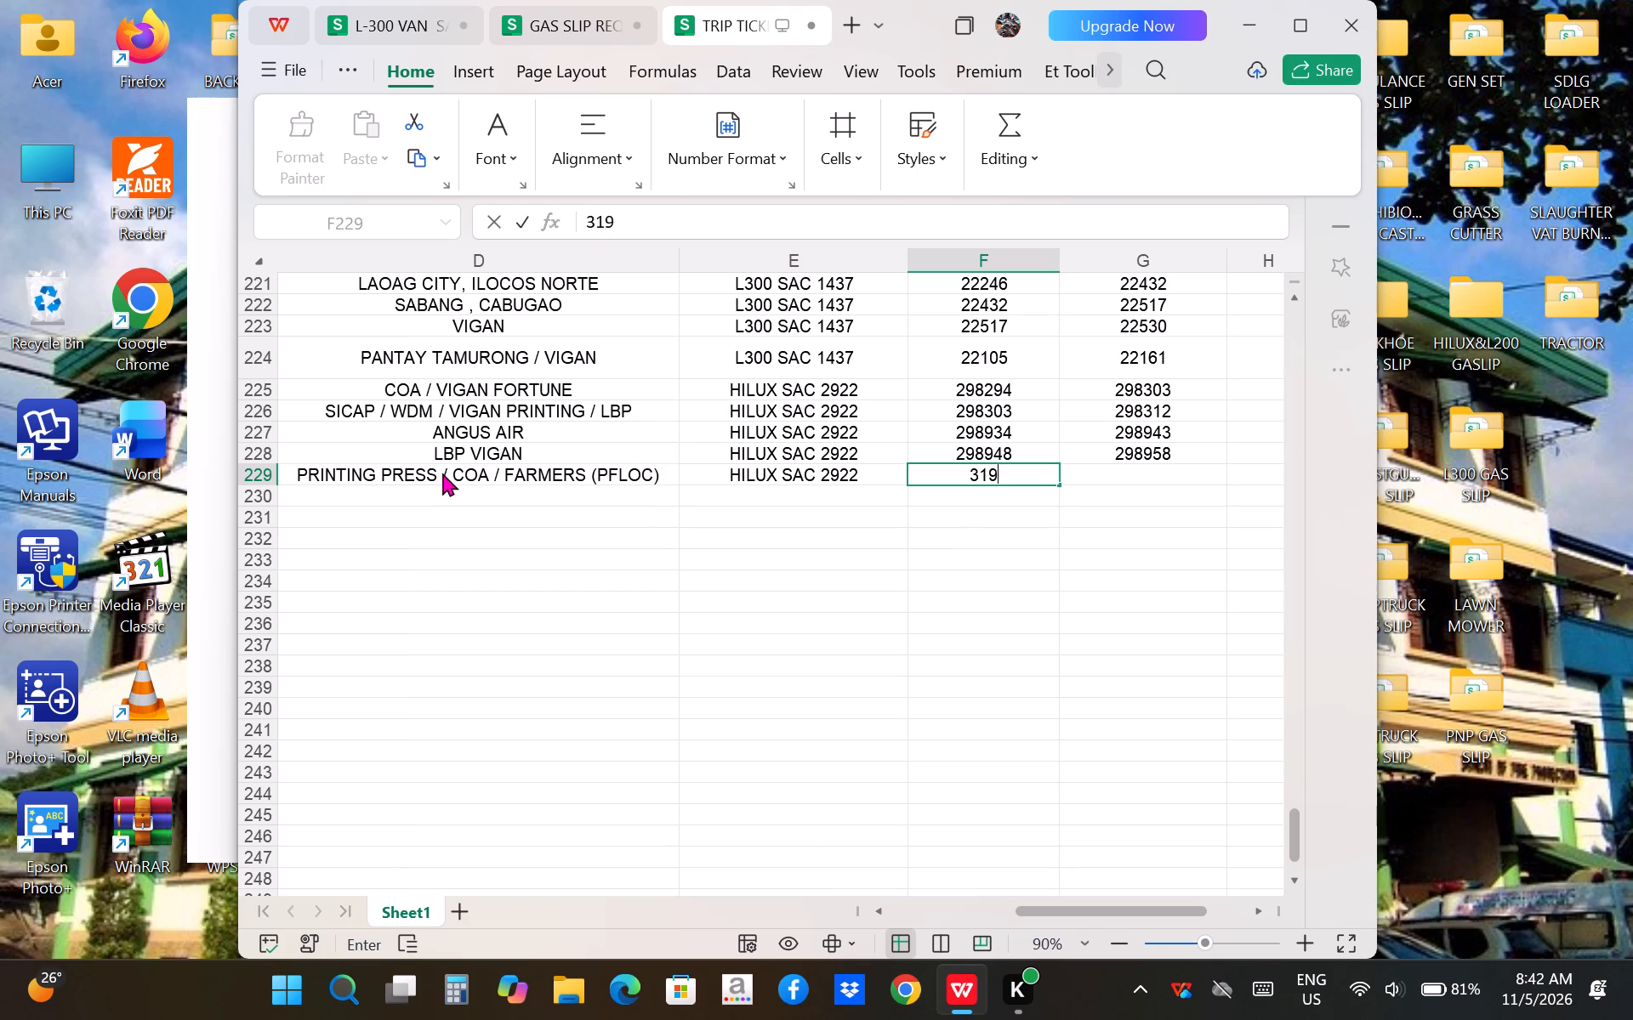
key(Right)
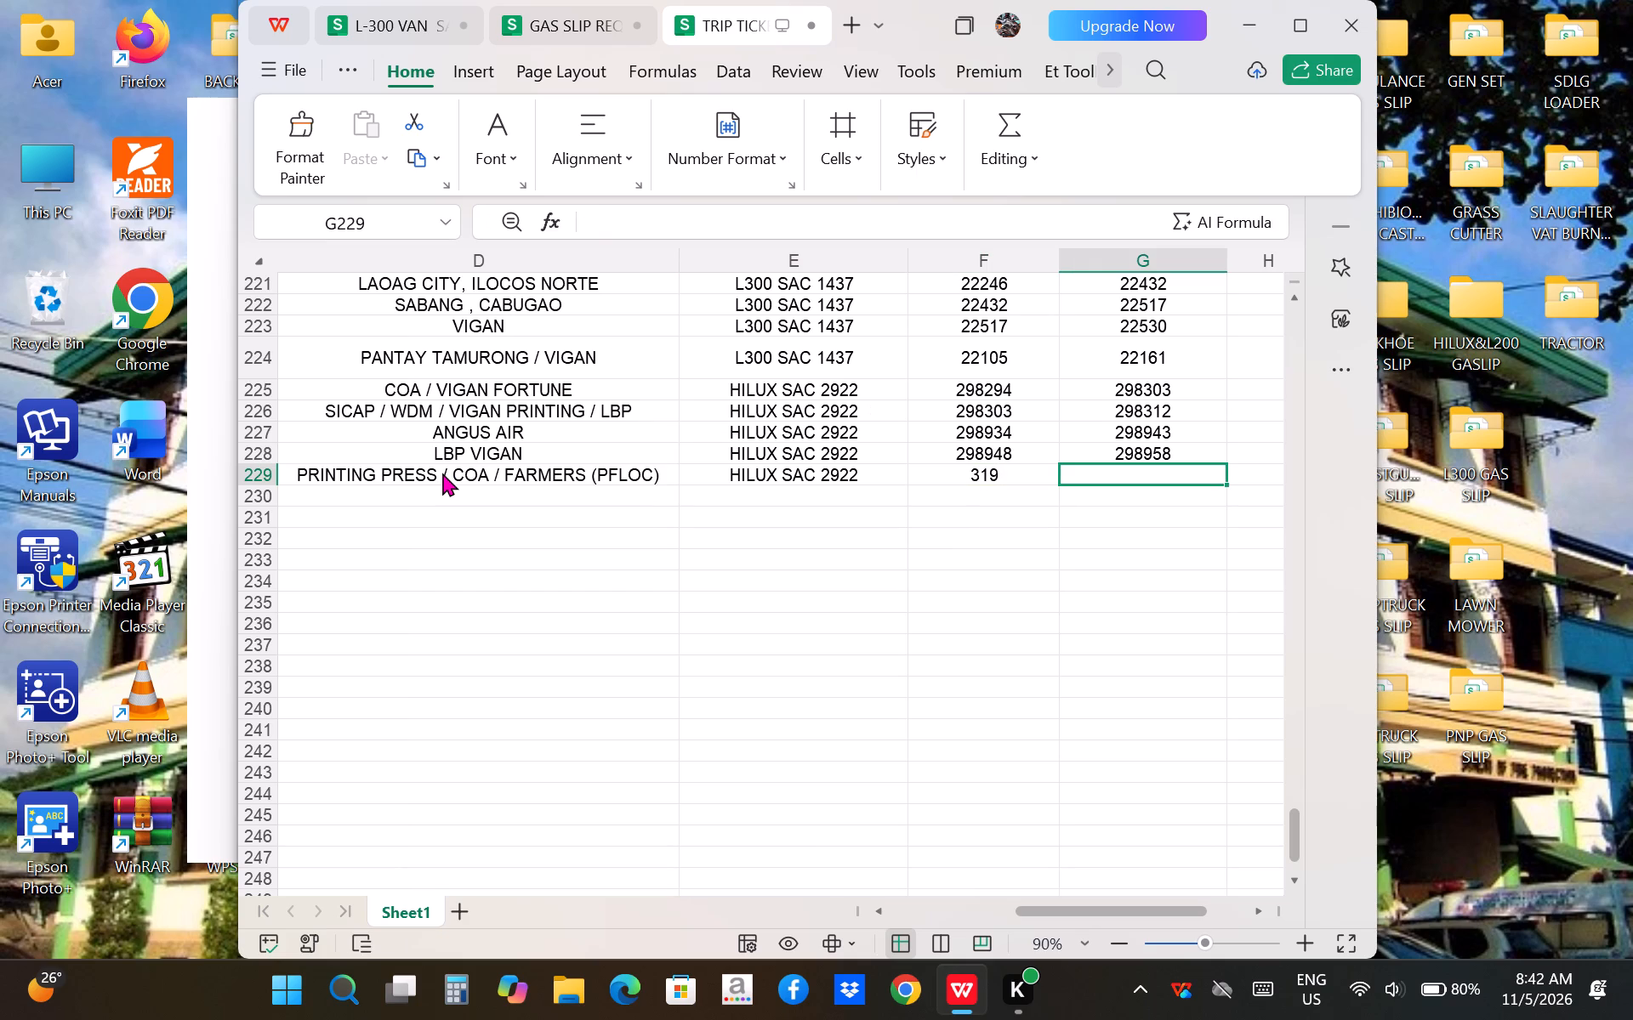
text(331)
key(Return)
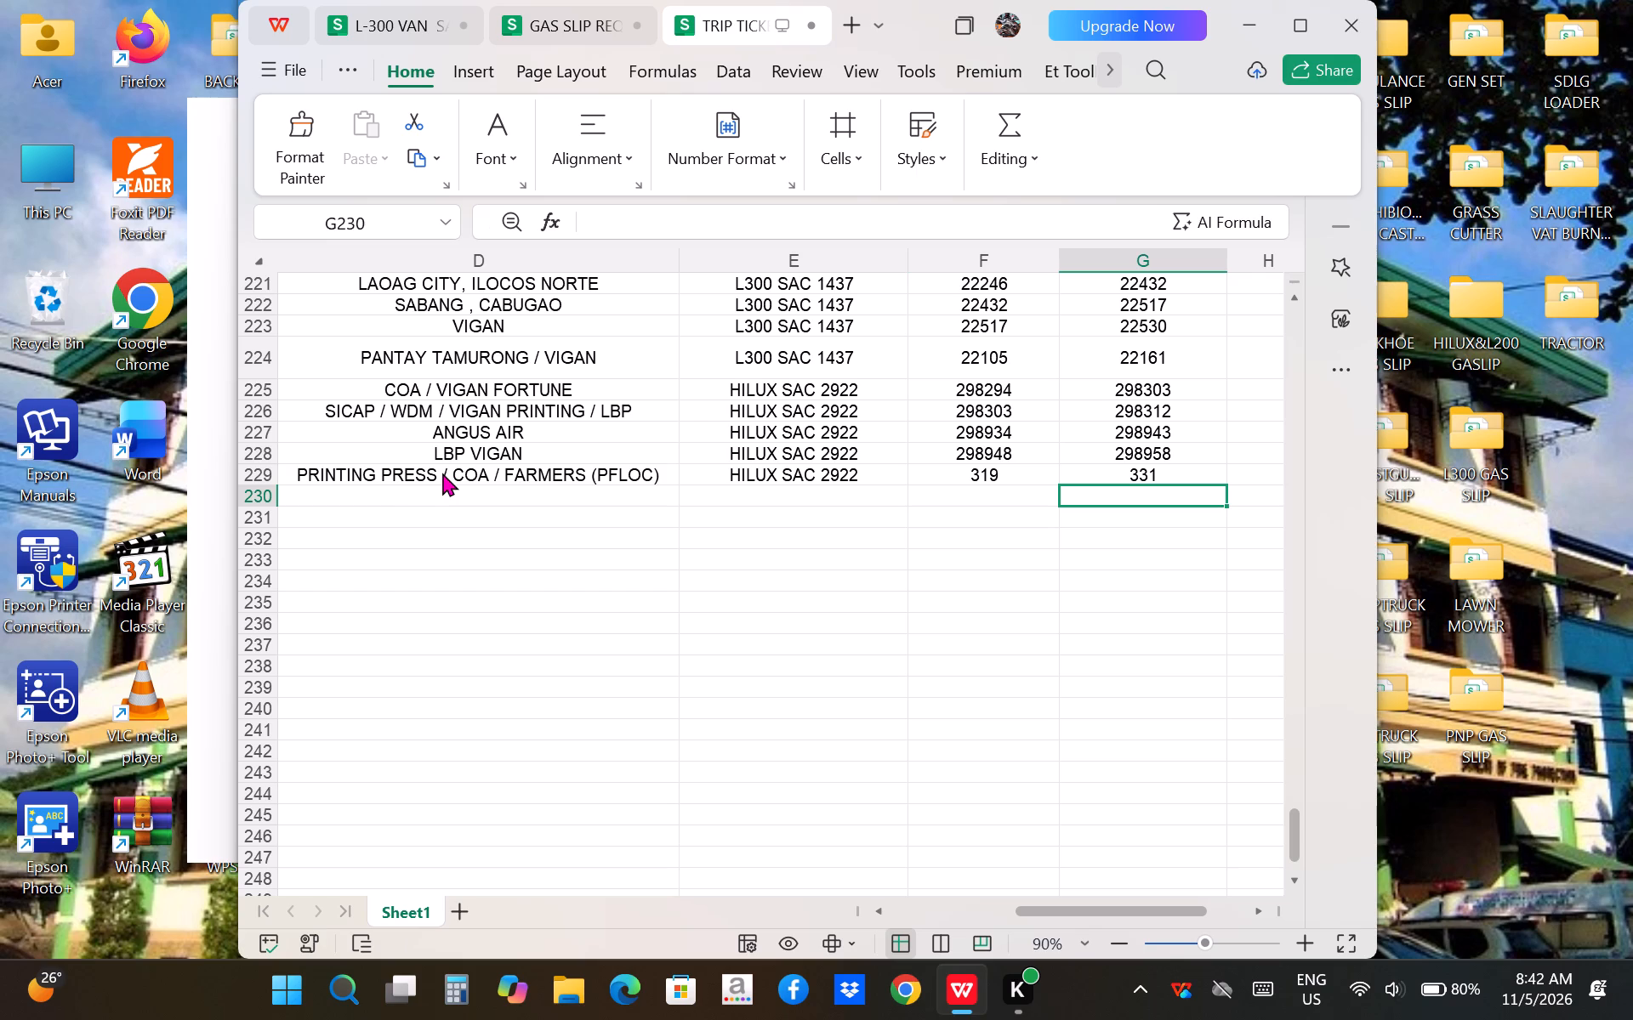
Copy the date 01/12/2026 from ticket 0285 into the date cells of tickets 0286 through 0289.
drag(1121, 908, 868, 891)
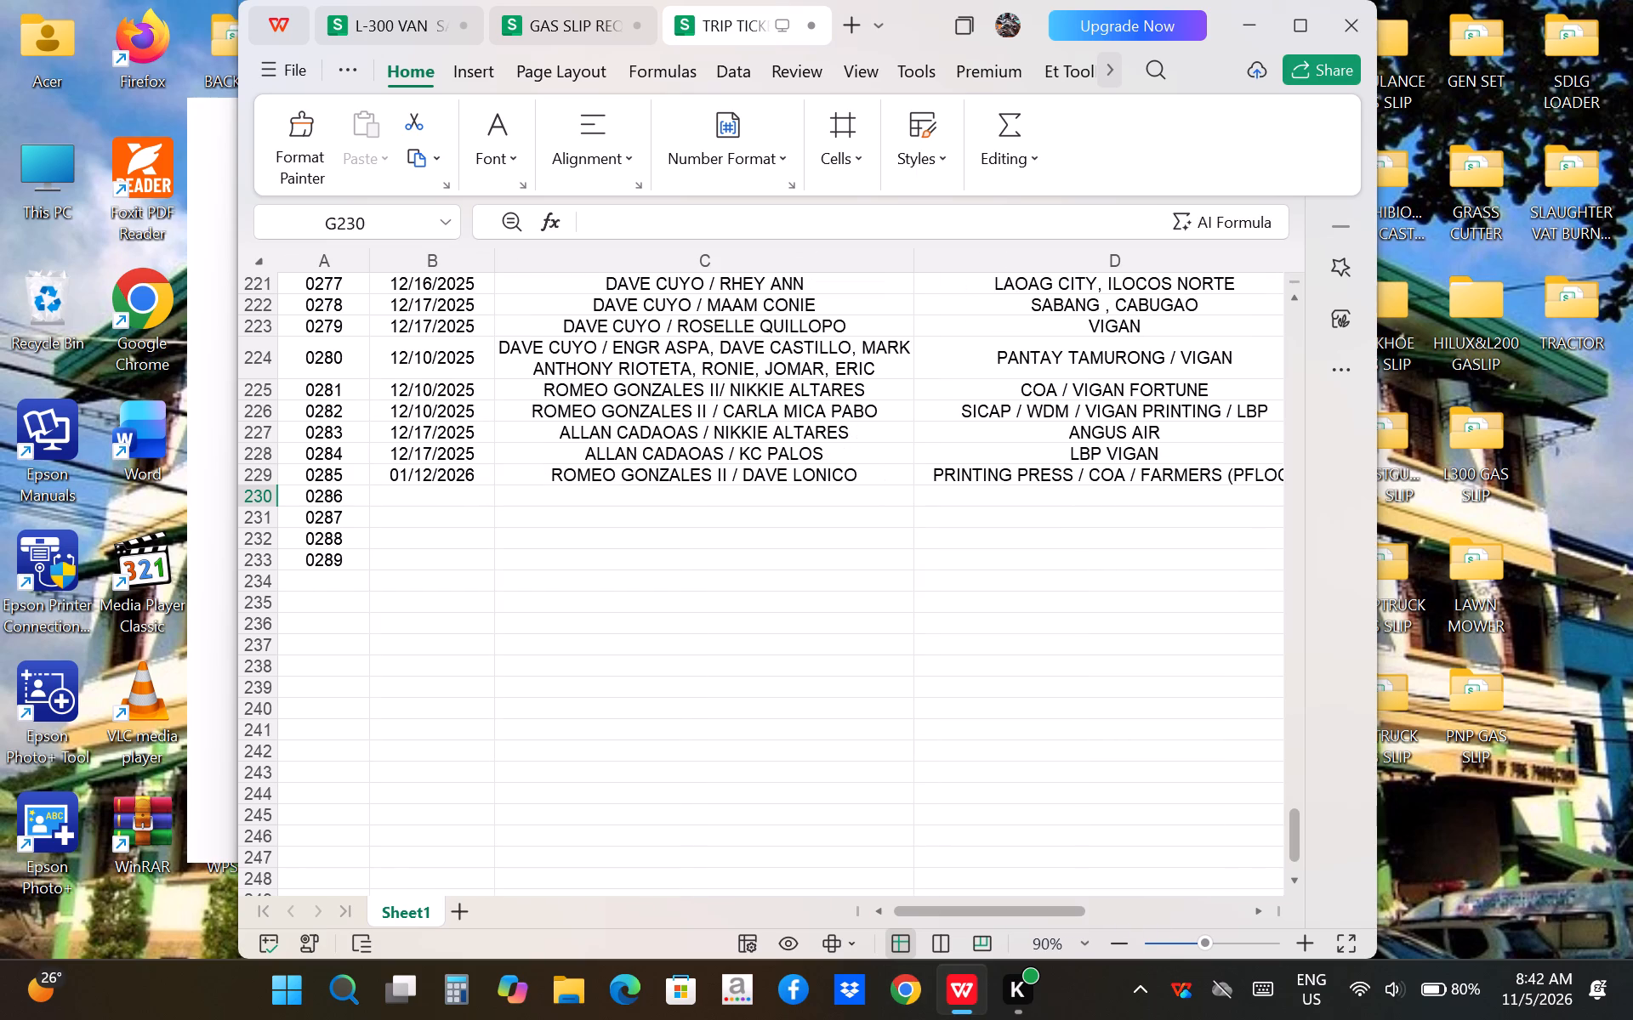
click(443, 505)
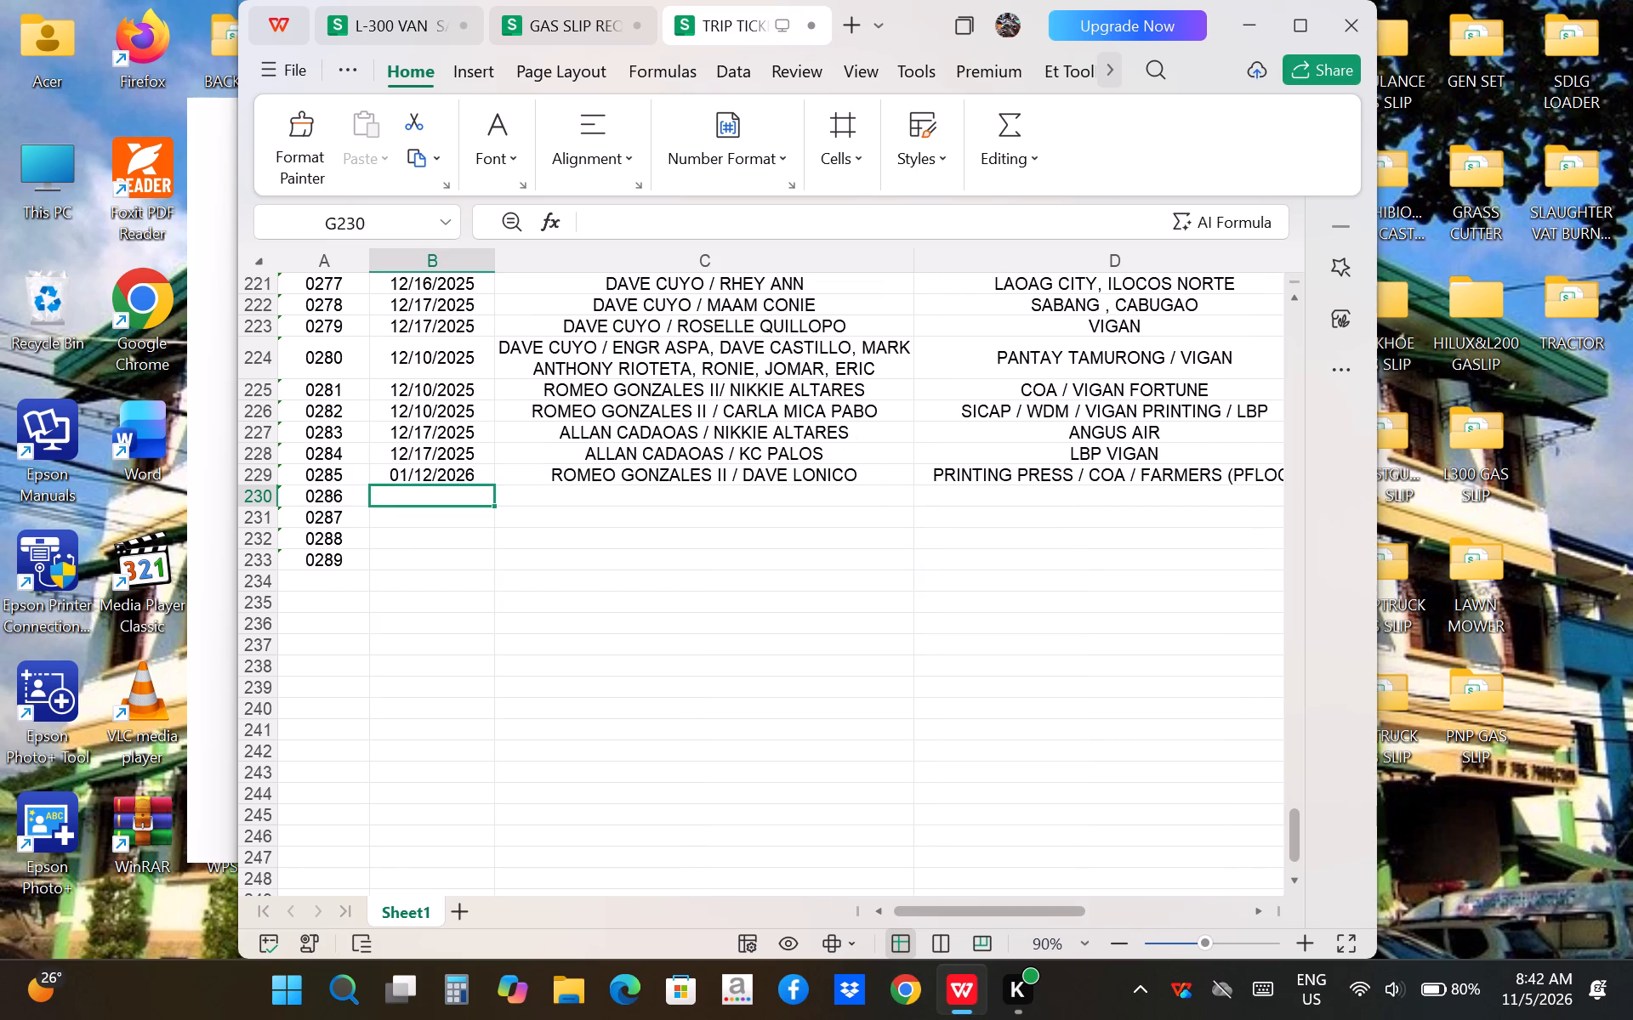
click(452, 479)
key(ctrl+c)
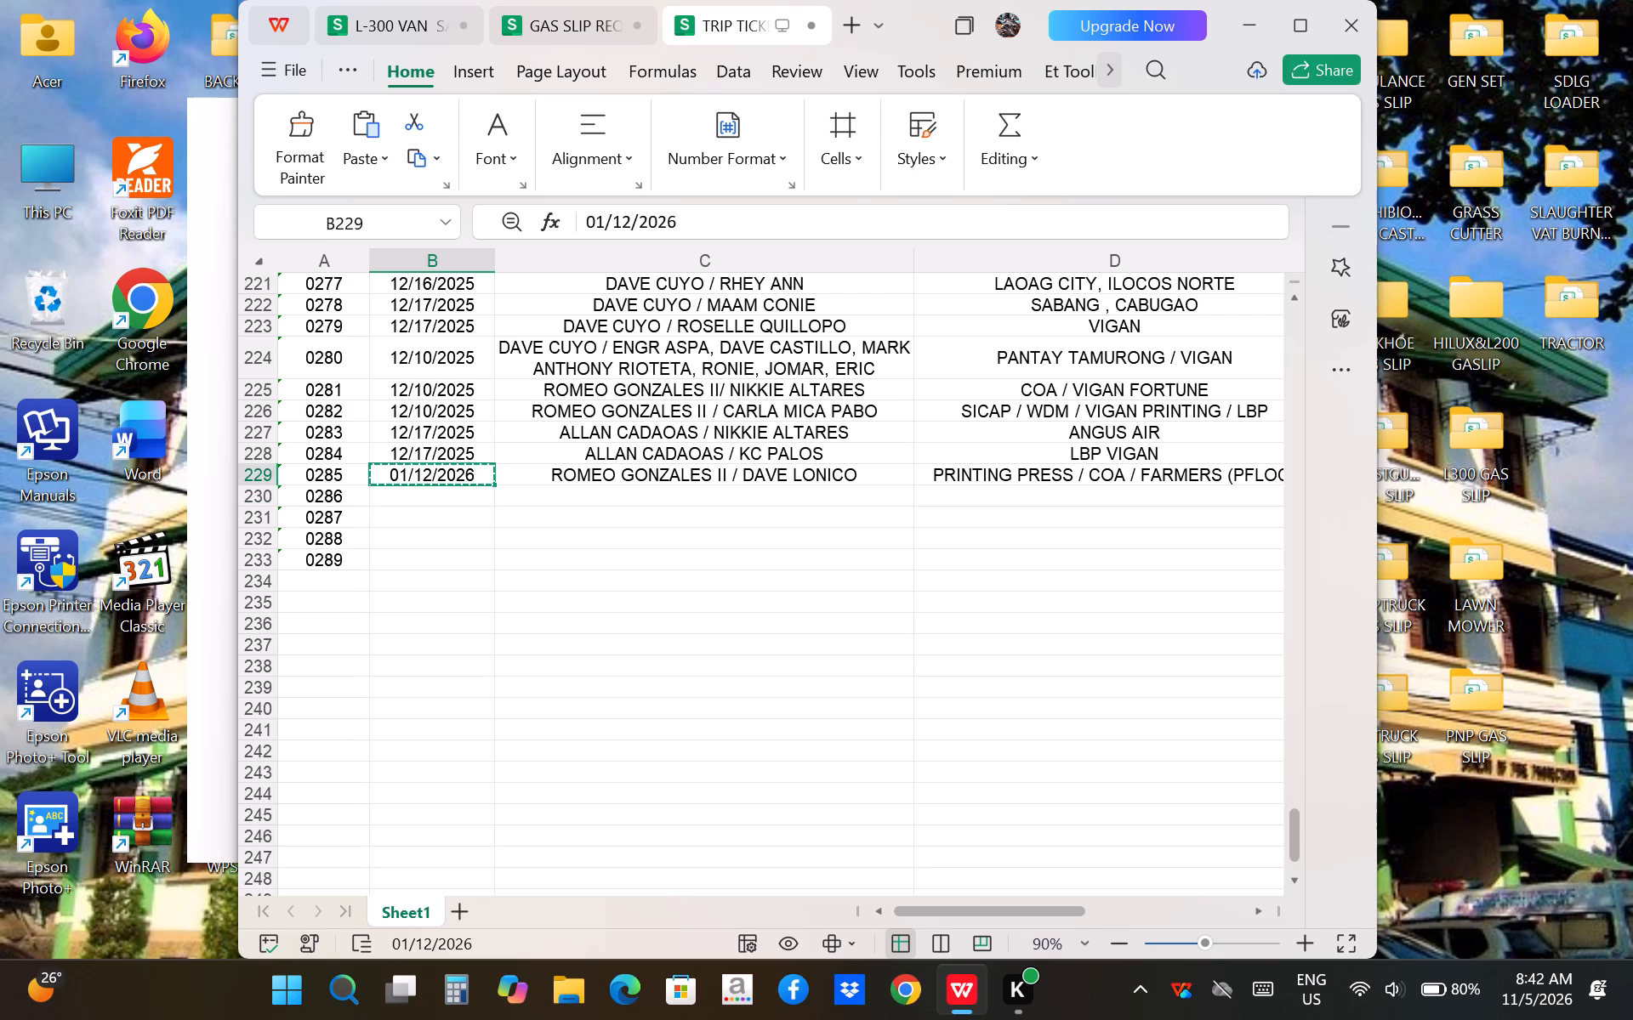
drag(445, 507, 449, 524)
drag(452, 491, 450, 558)
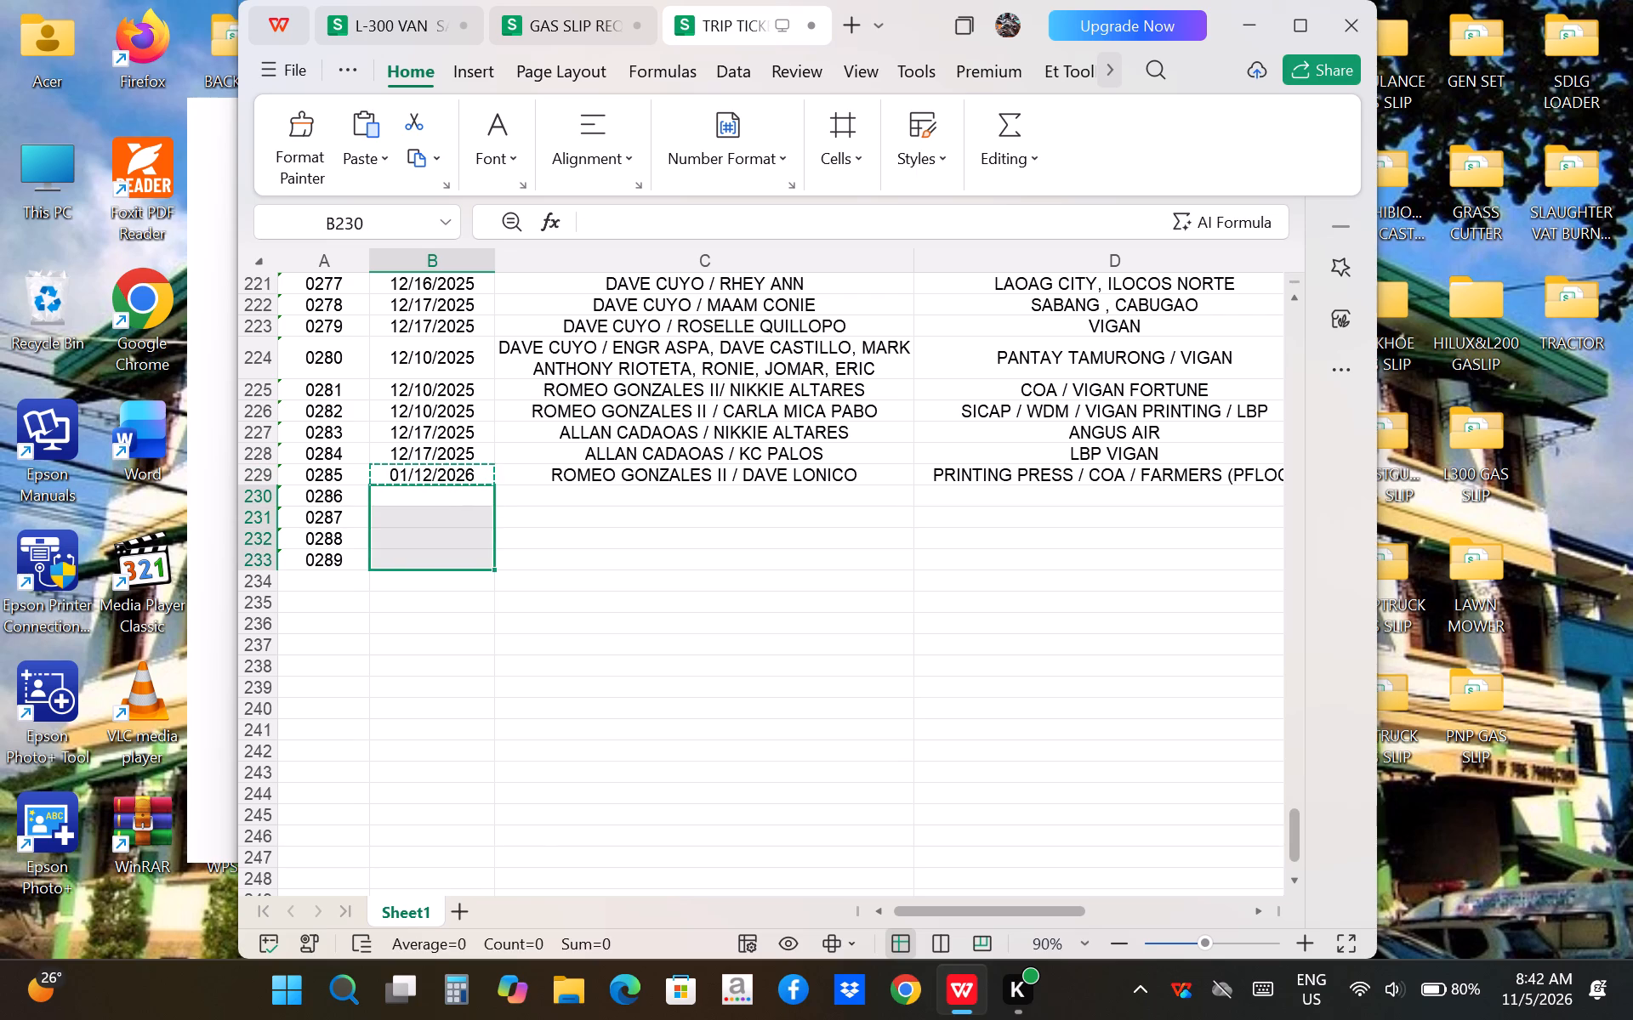
key(Return)
For ticket 0286 in row 230, enter the driver's name with passengers CELINE AND ALLIAH, and the destination COA.
click(538, 507)
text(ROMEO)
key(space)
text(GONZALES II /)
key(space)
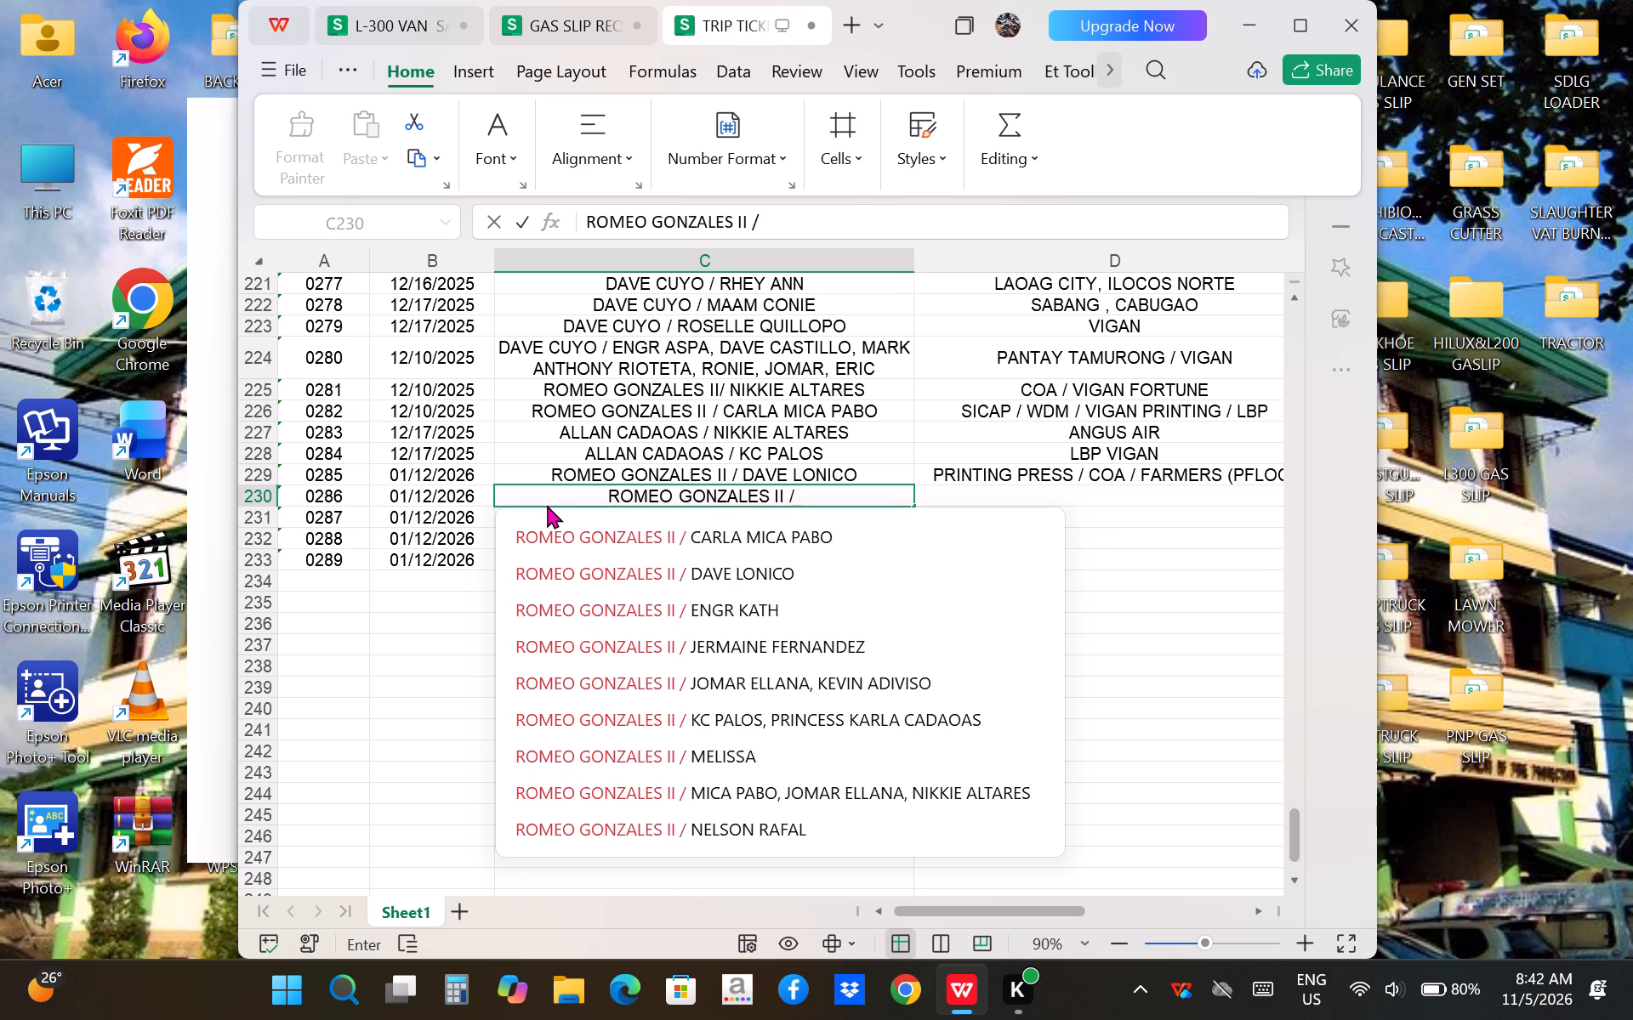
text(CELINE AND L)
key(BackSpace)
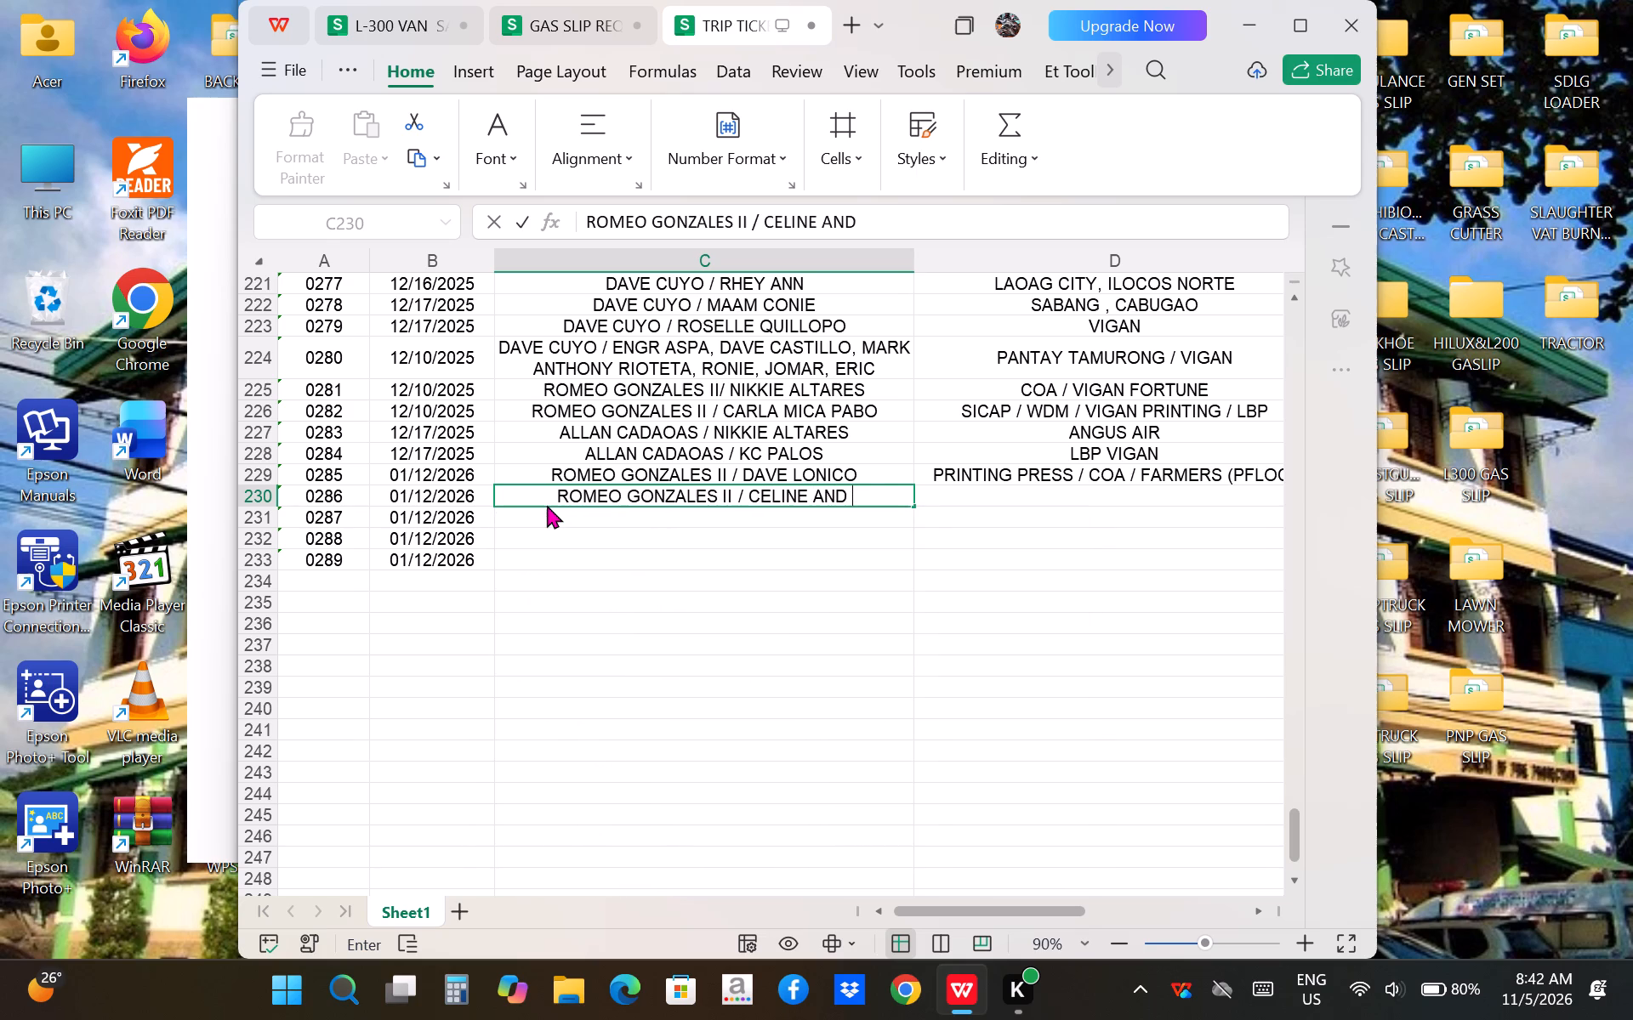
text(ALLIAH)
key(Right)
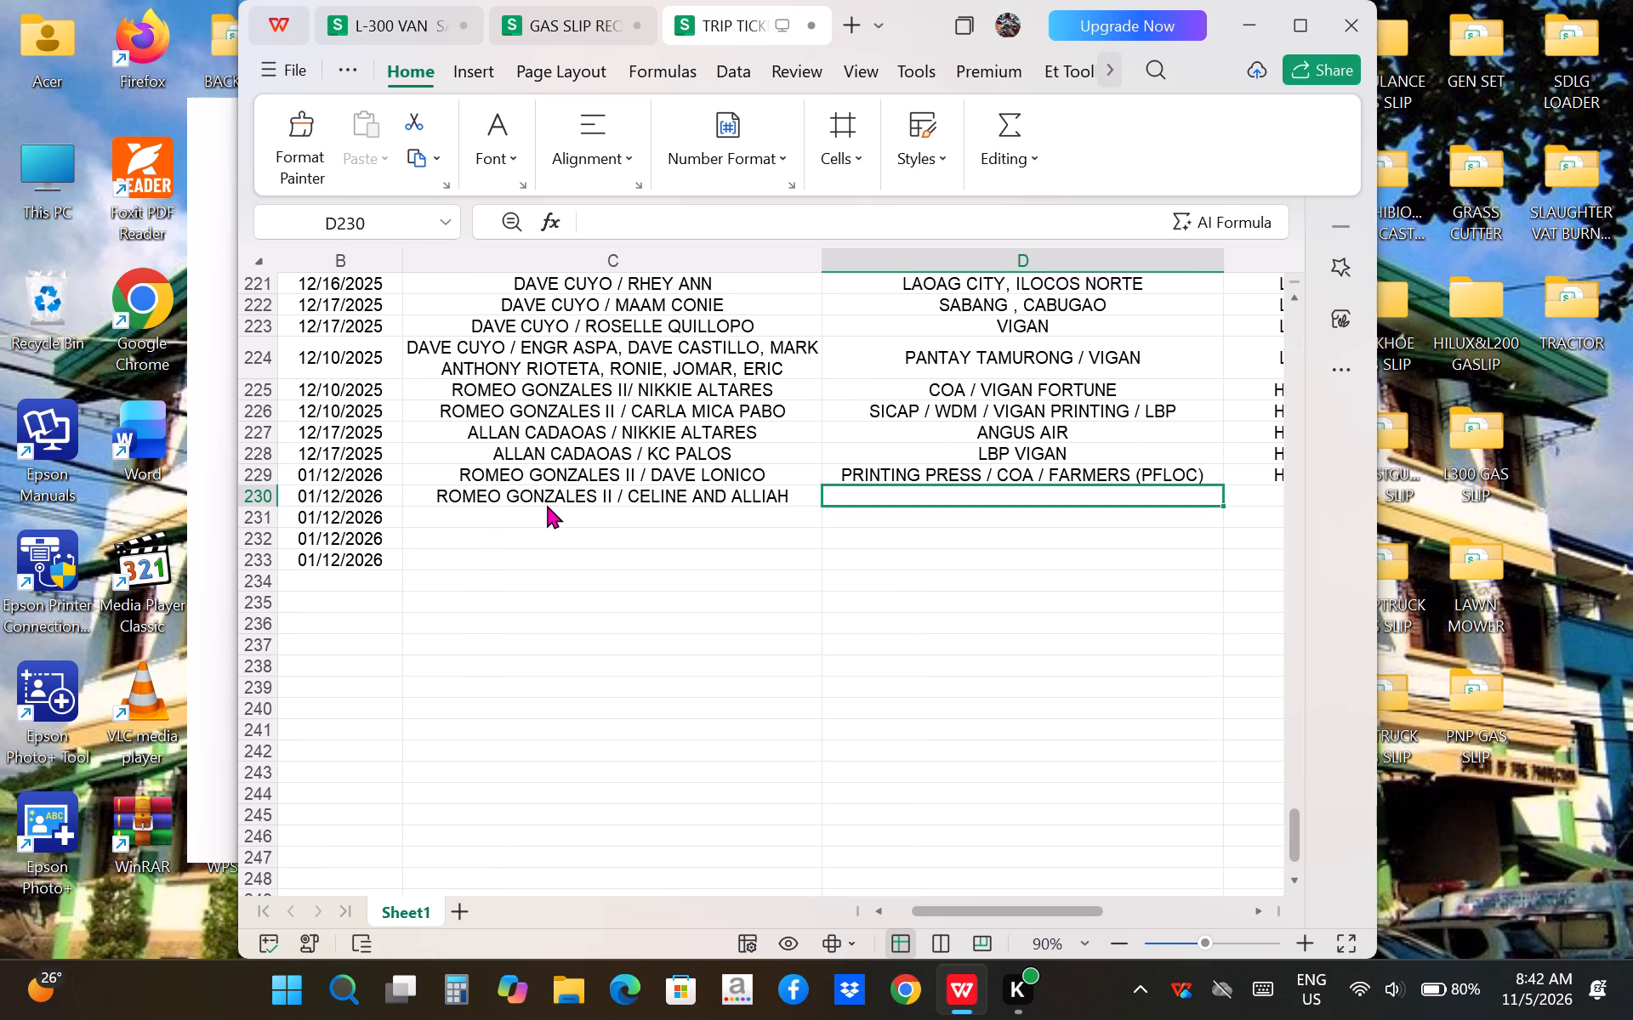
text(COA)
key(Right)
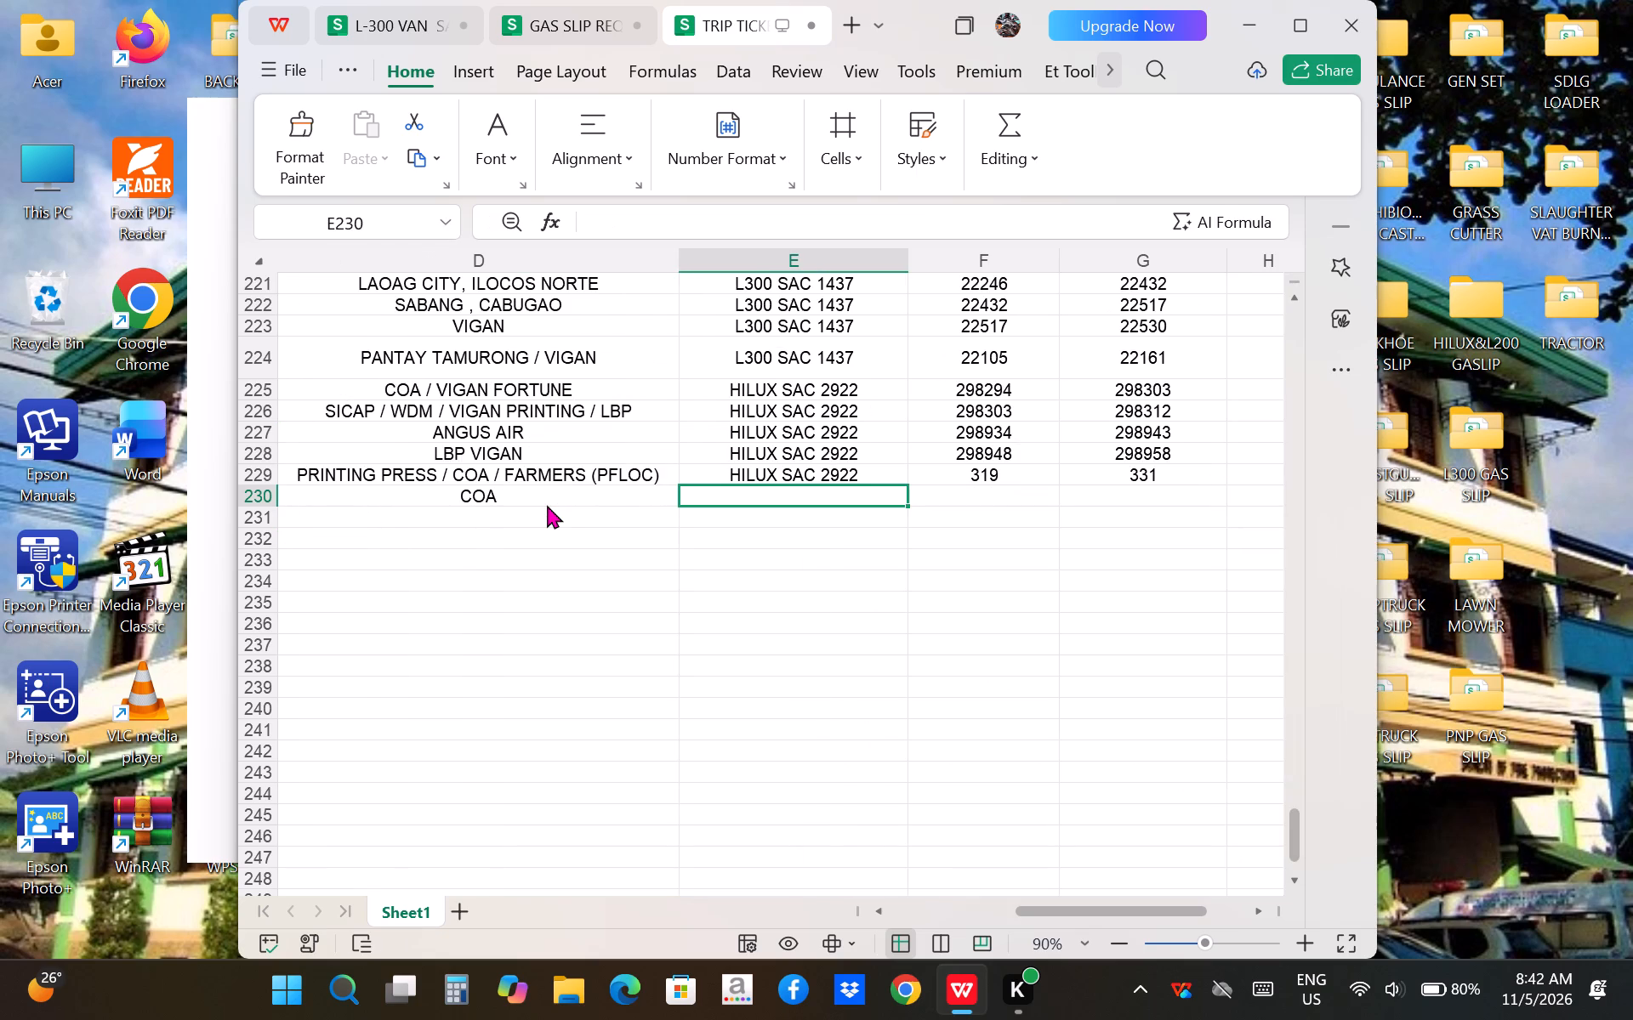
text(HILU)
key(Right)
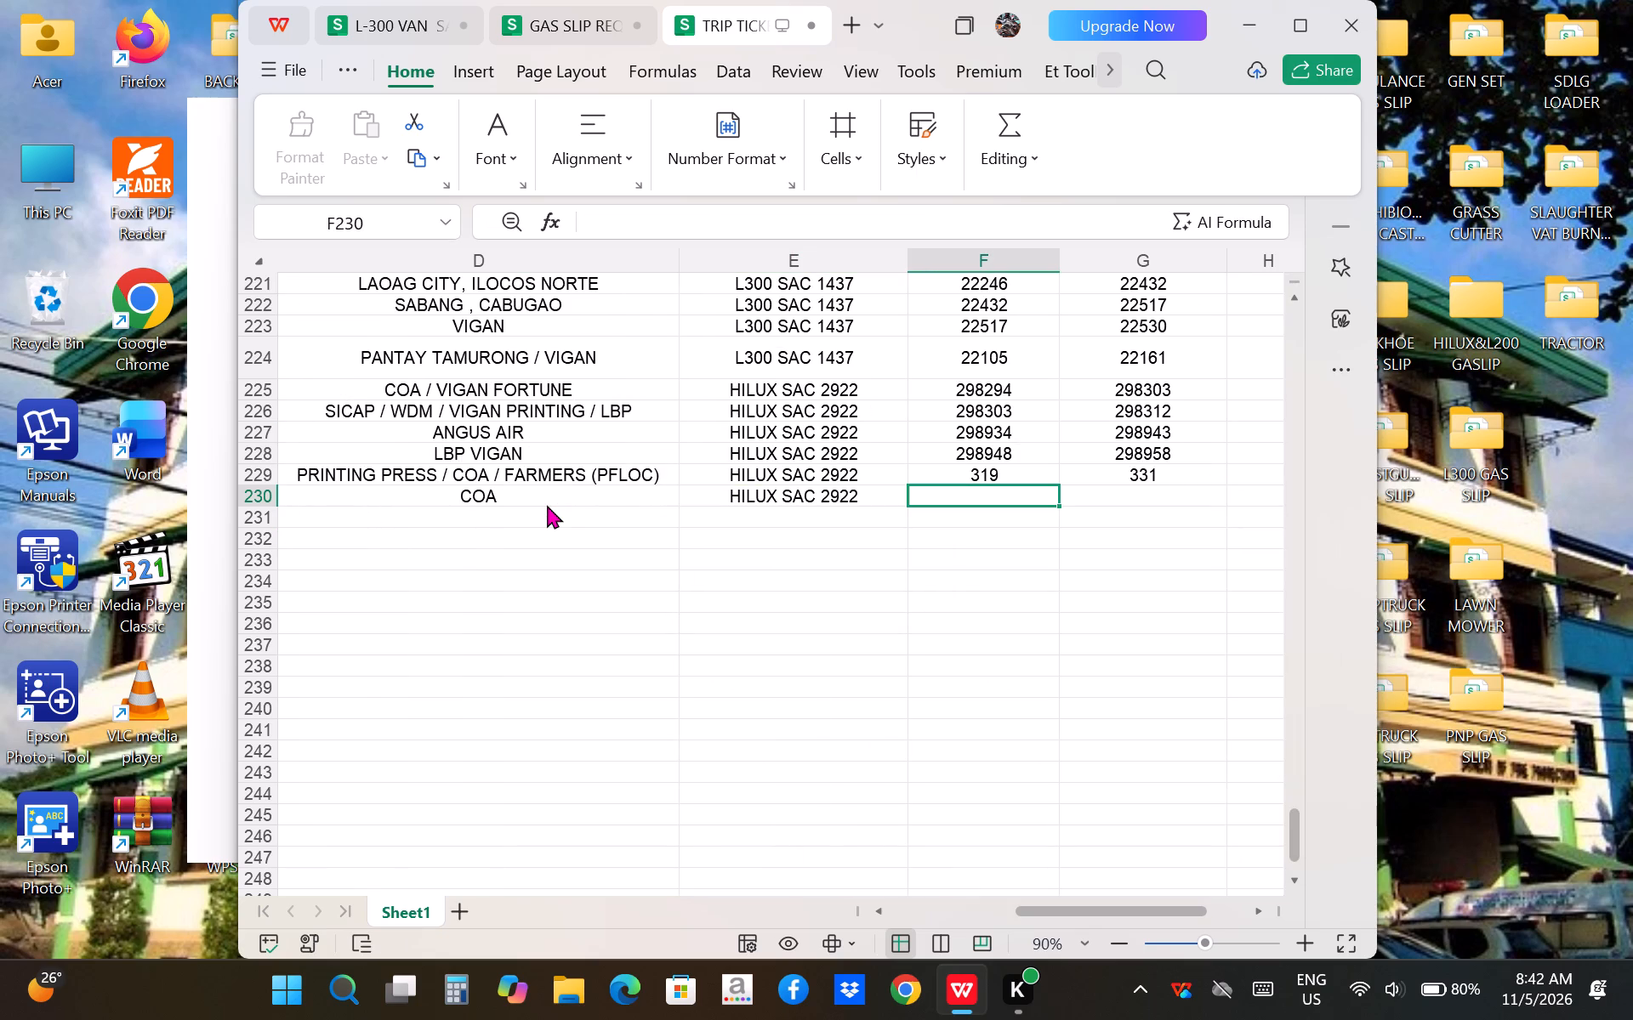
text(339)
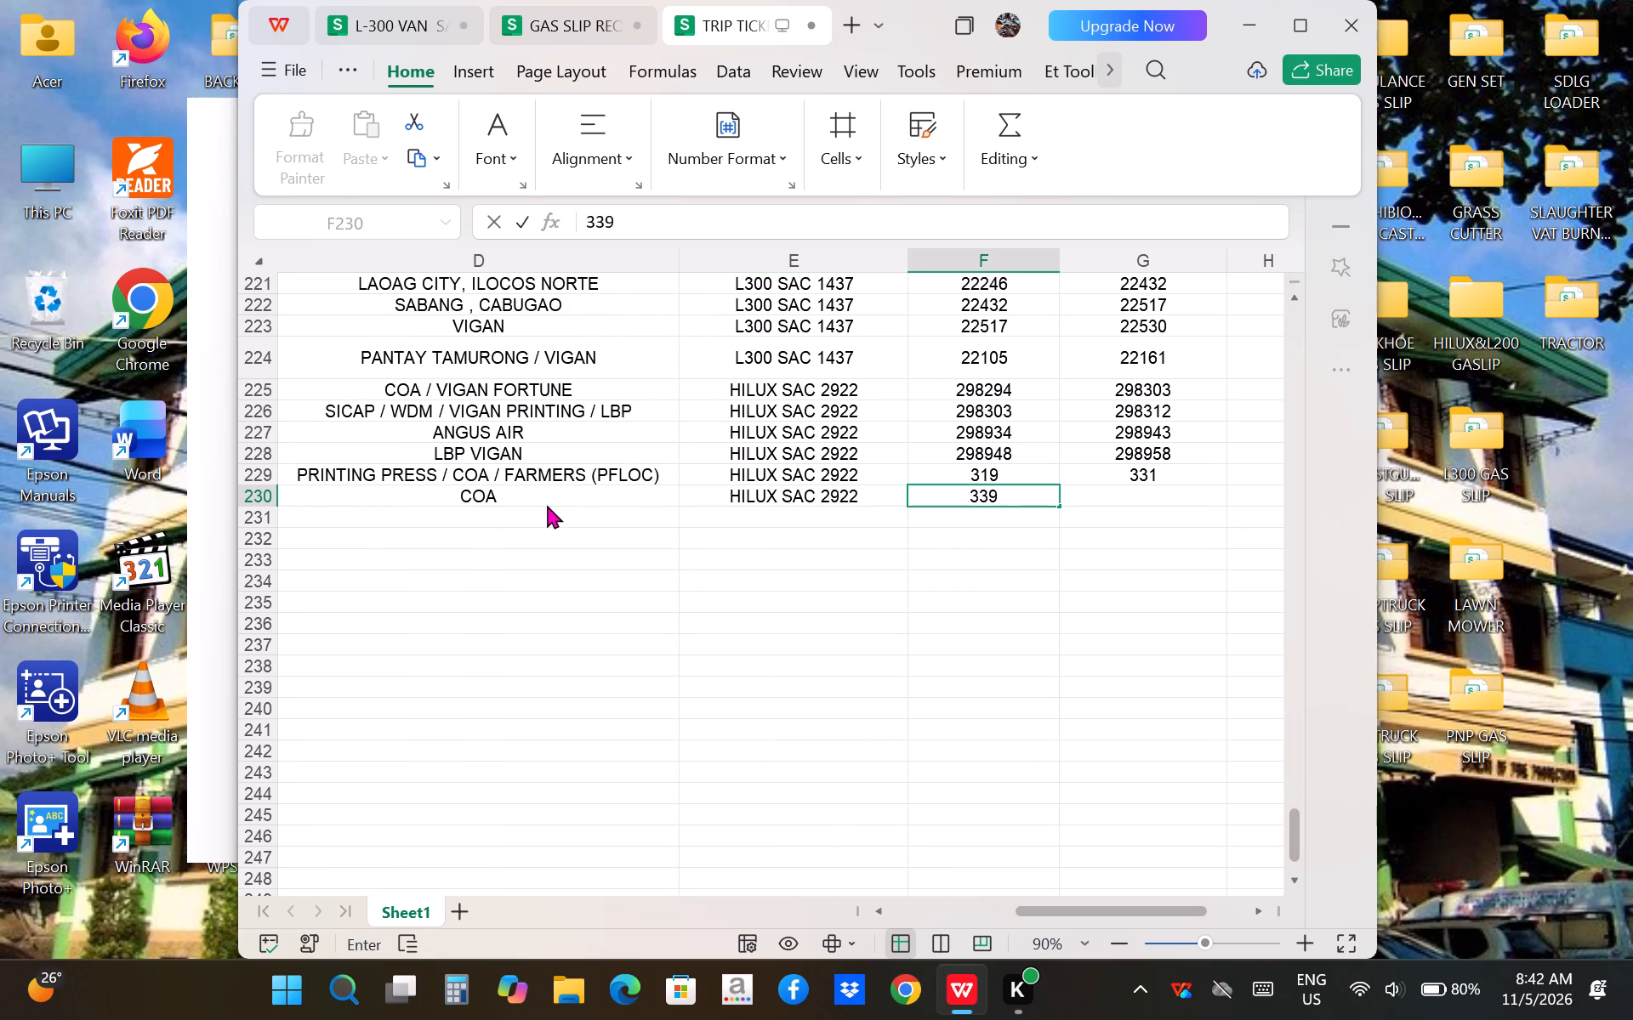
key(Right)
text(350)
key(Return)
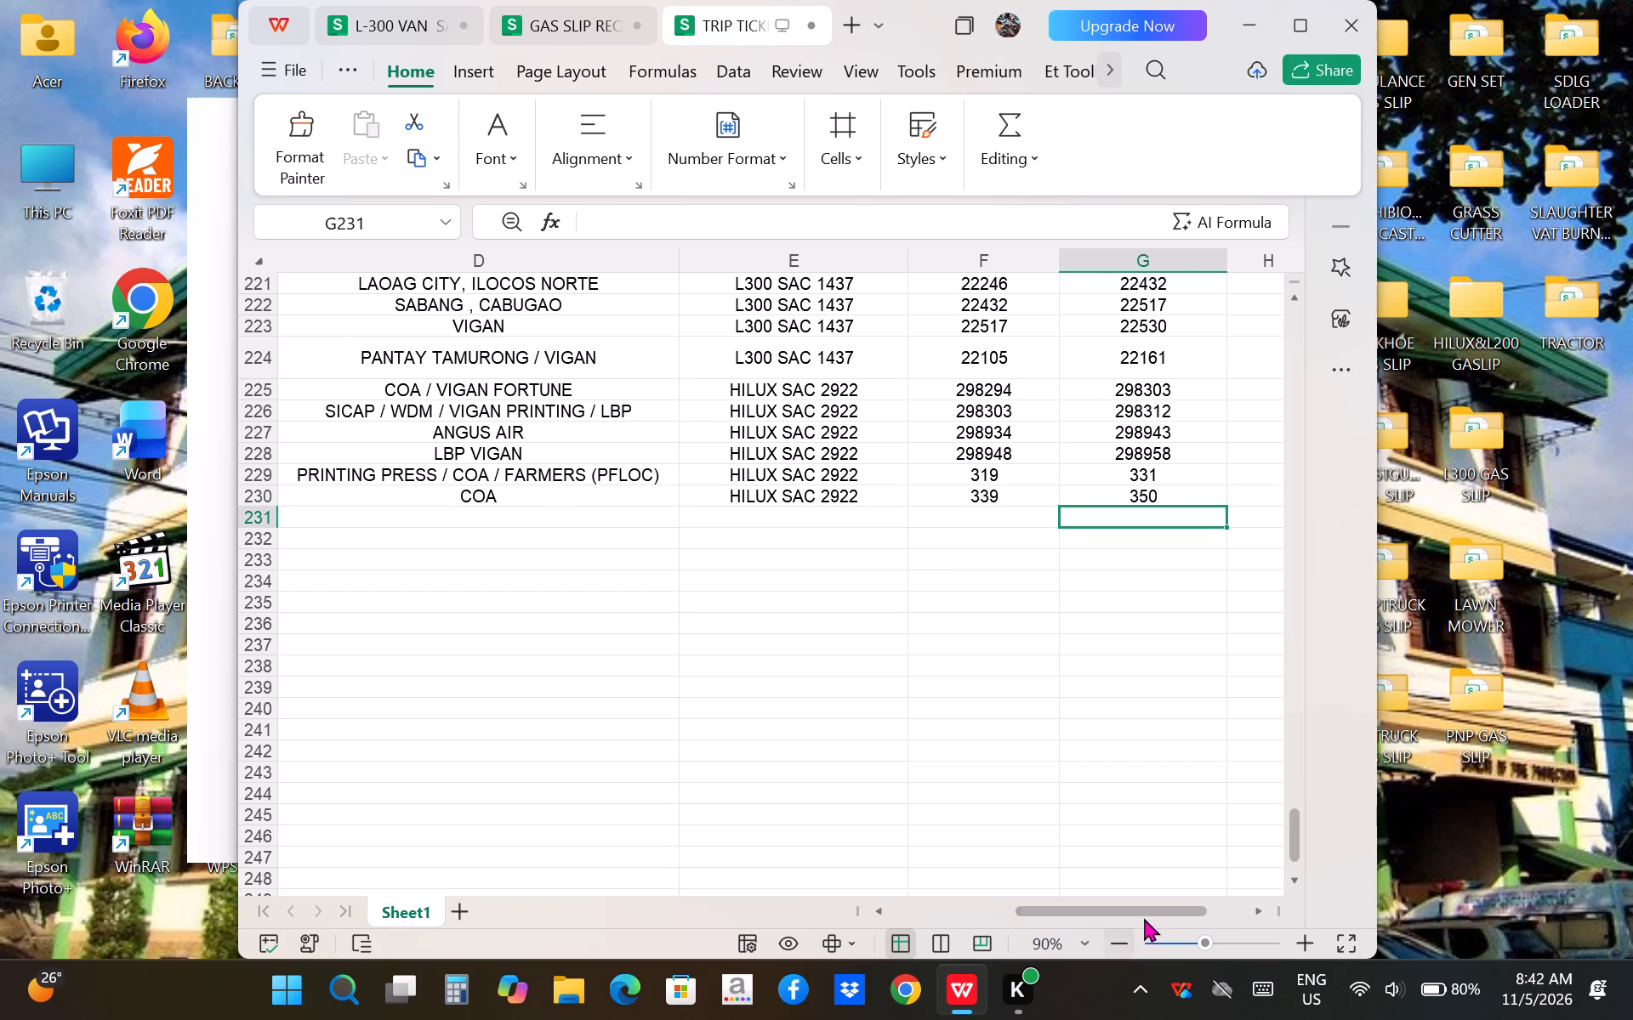
For ticket 0287 in row 231, enter the same driver with passengers BABY-ANN AND ALYSSA, and the destination AROUND CAOAYAN.
drag(1144, 913, 819, 826)
click(521, 530)
click(537, 518)
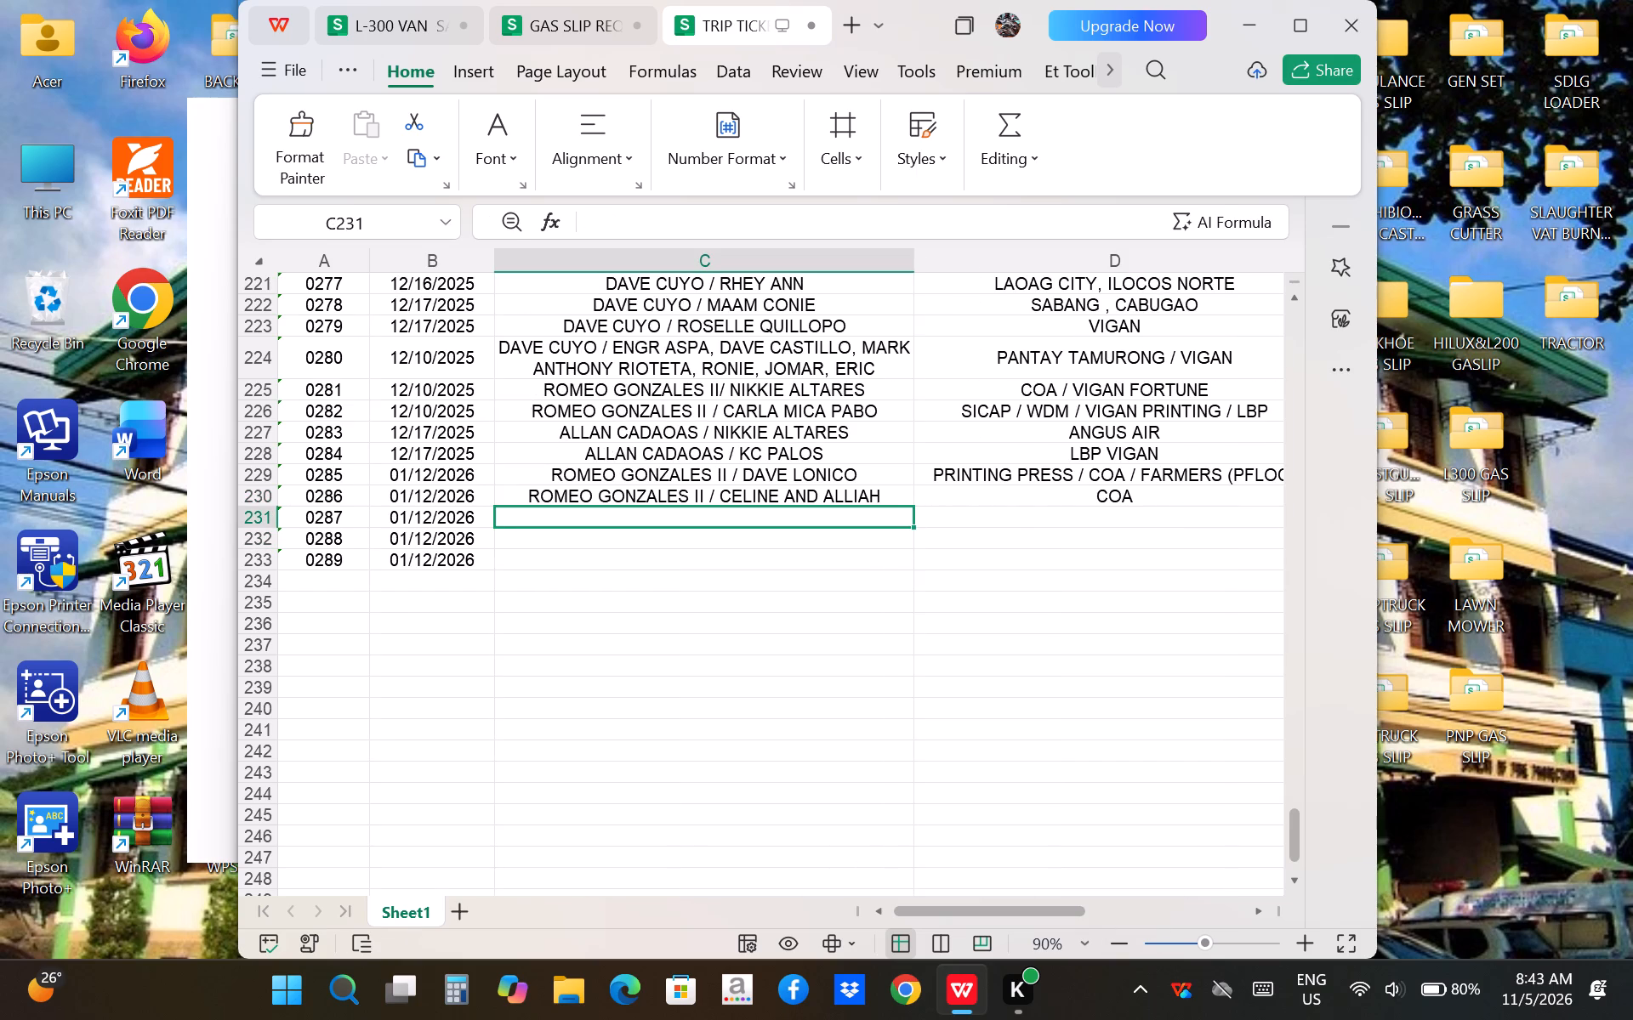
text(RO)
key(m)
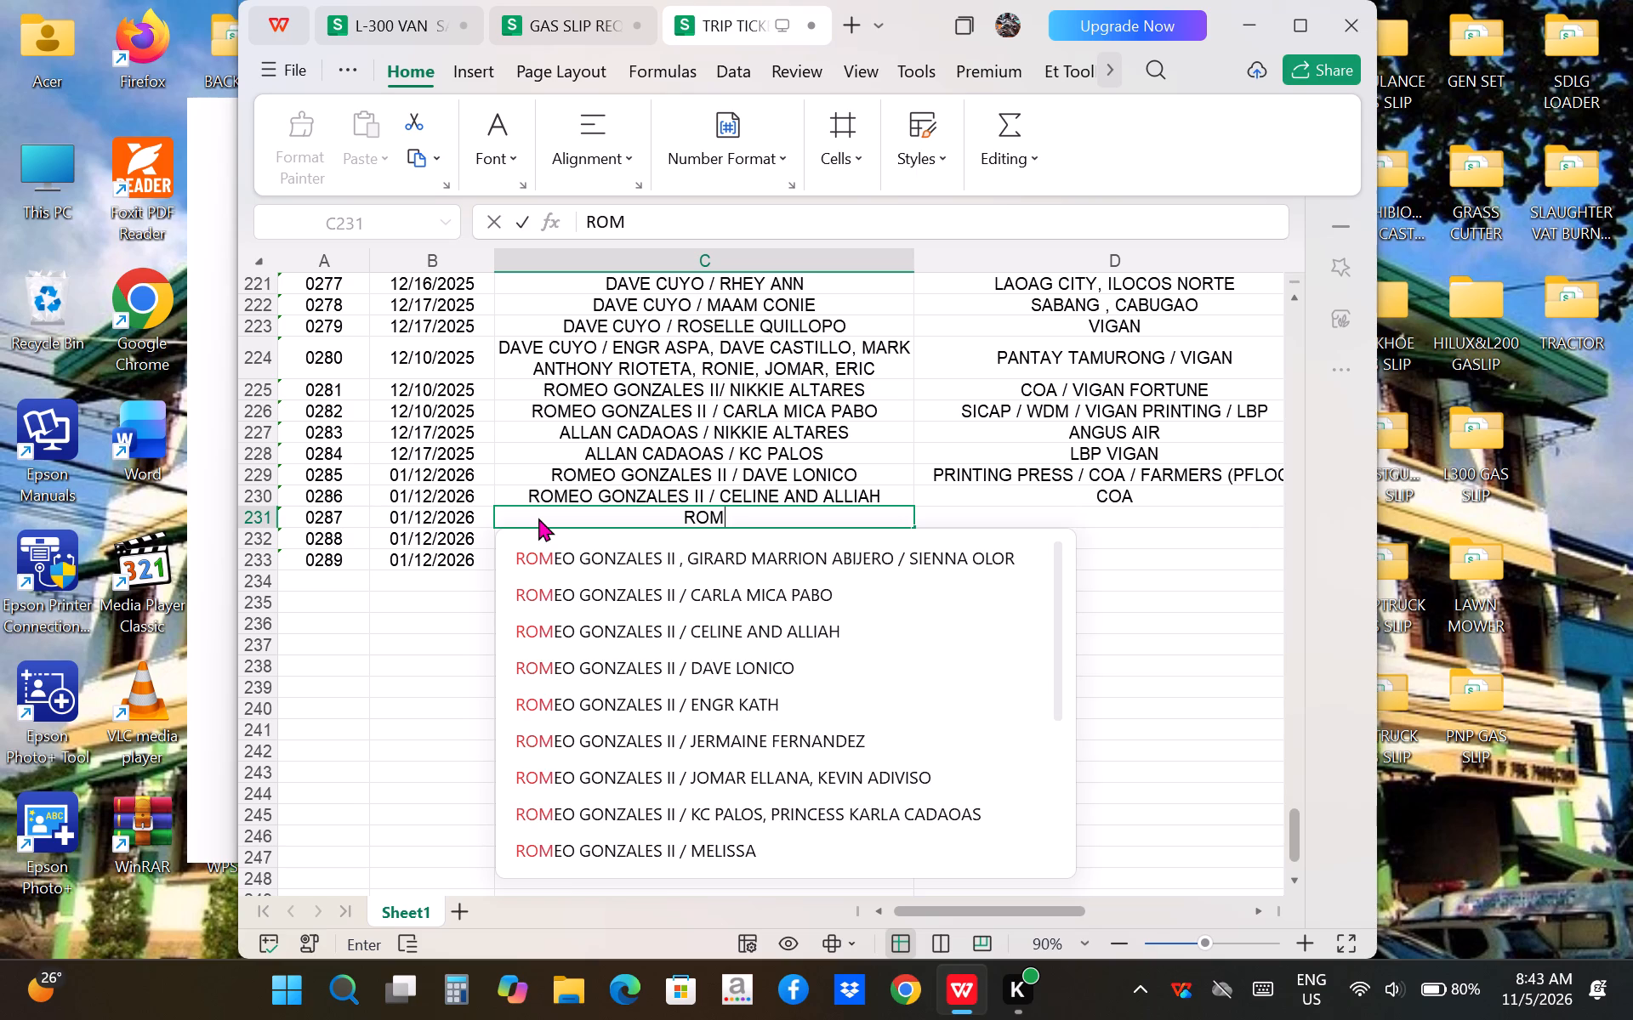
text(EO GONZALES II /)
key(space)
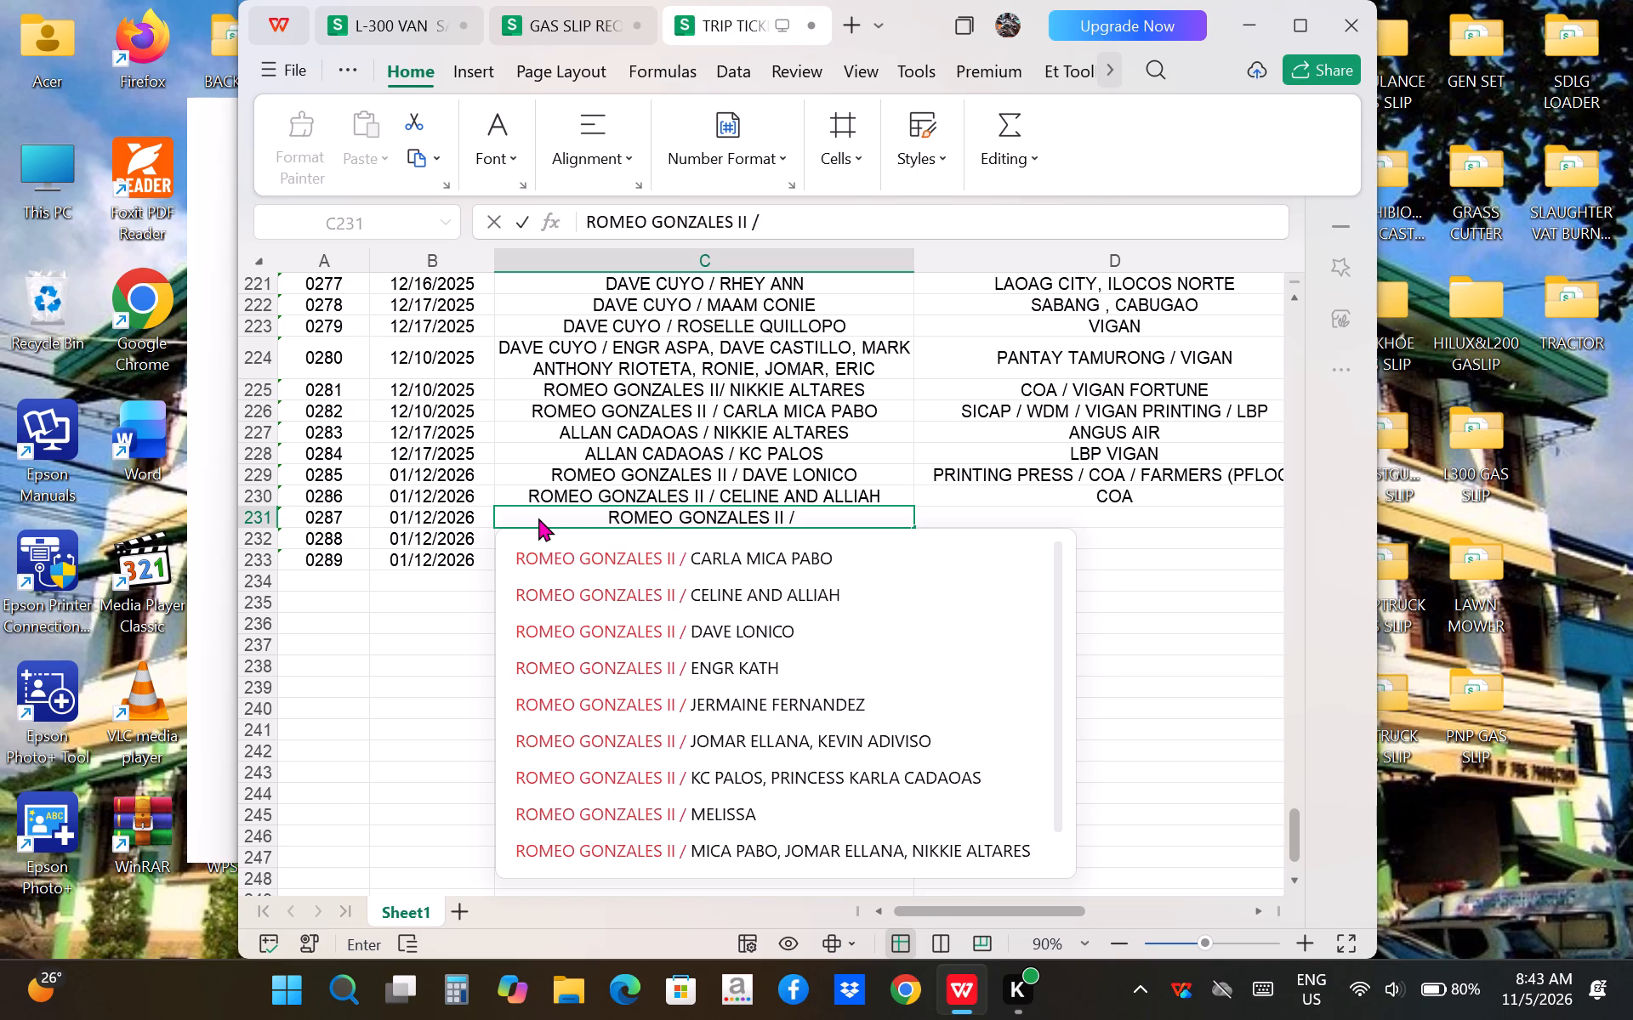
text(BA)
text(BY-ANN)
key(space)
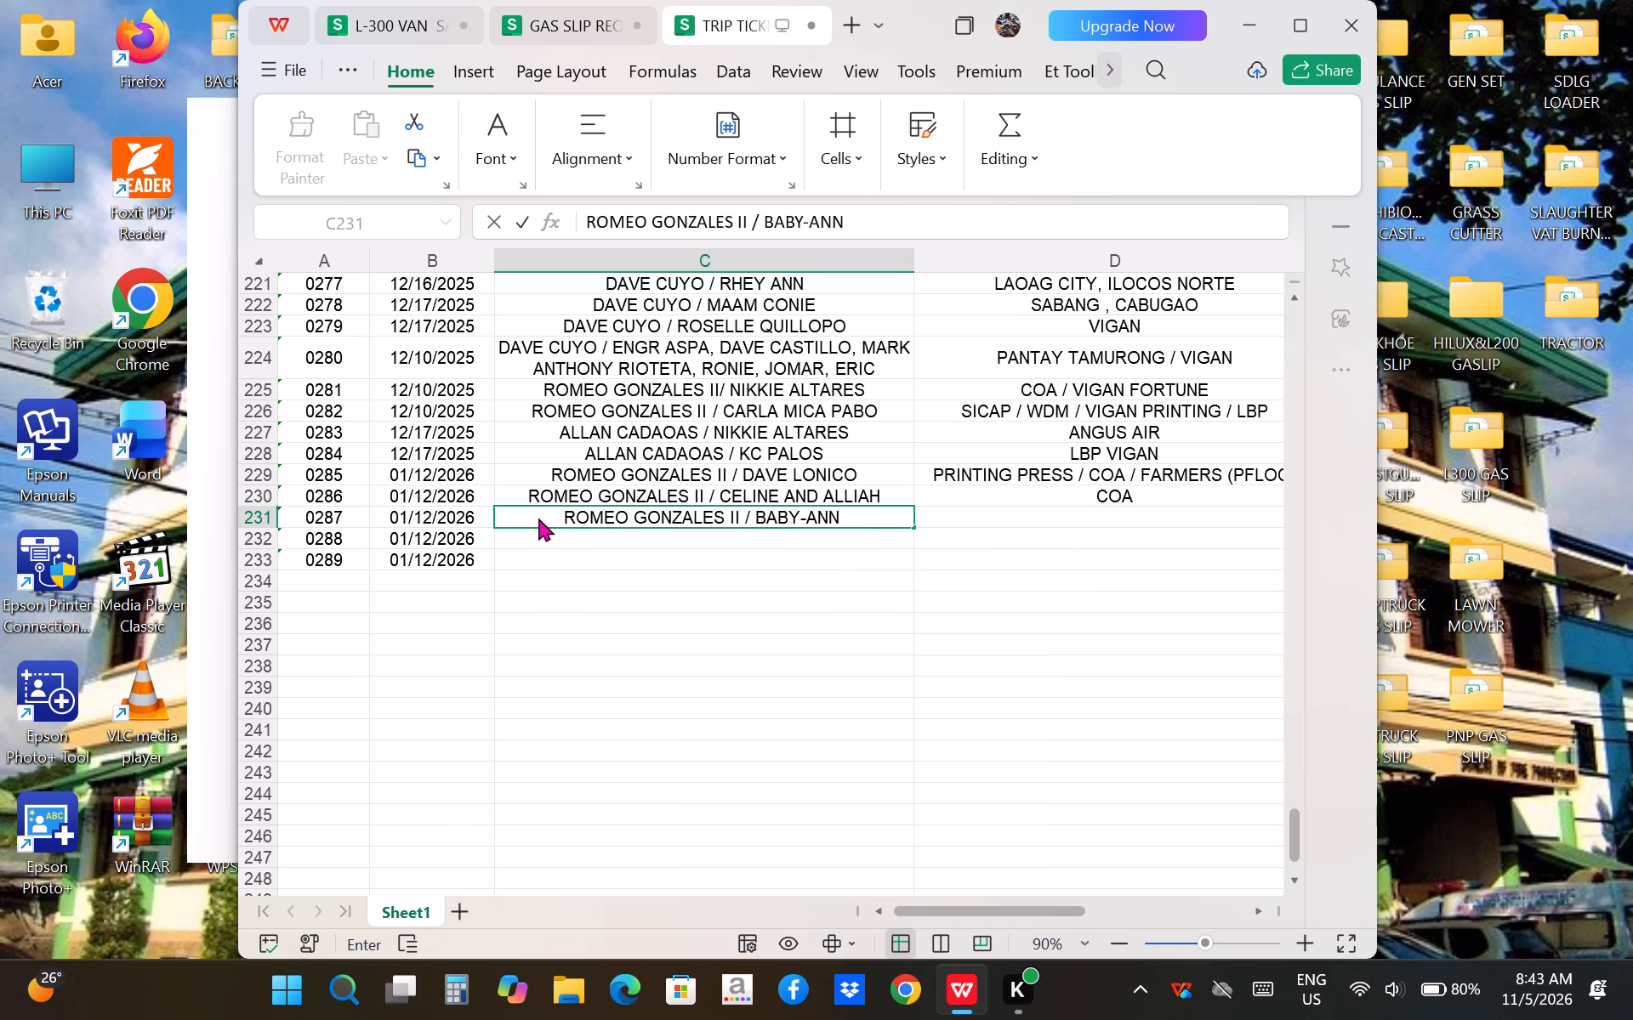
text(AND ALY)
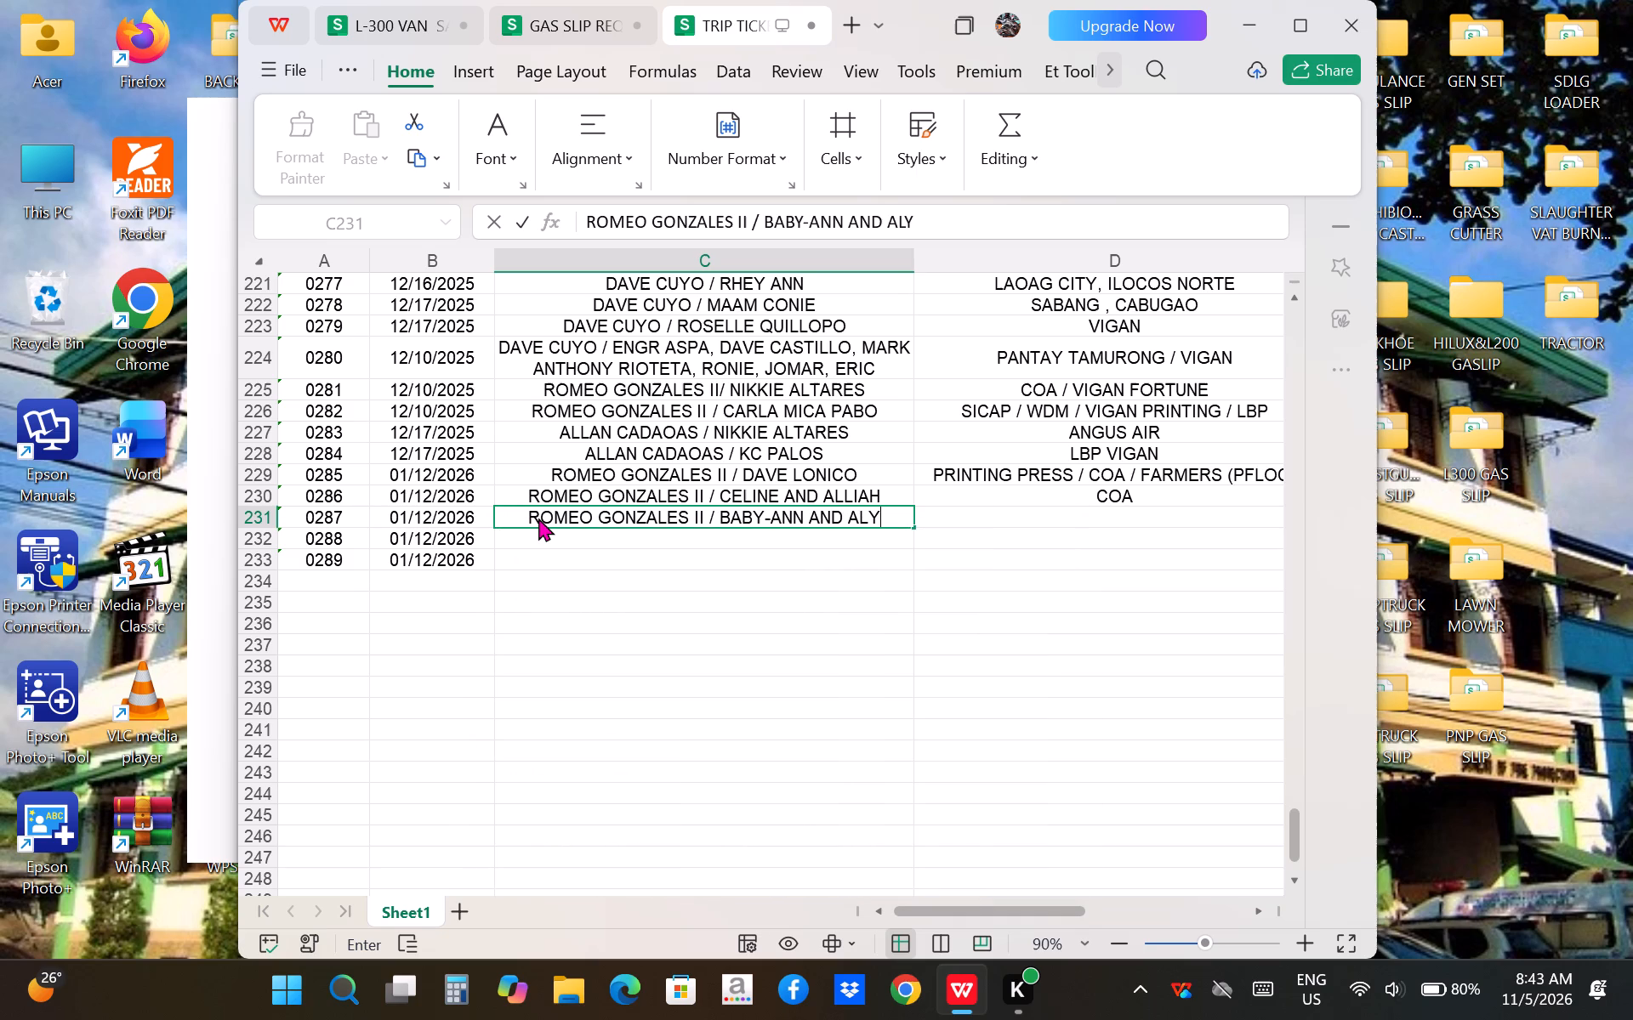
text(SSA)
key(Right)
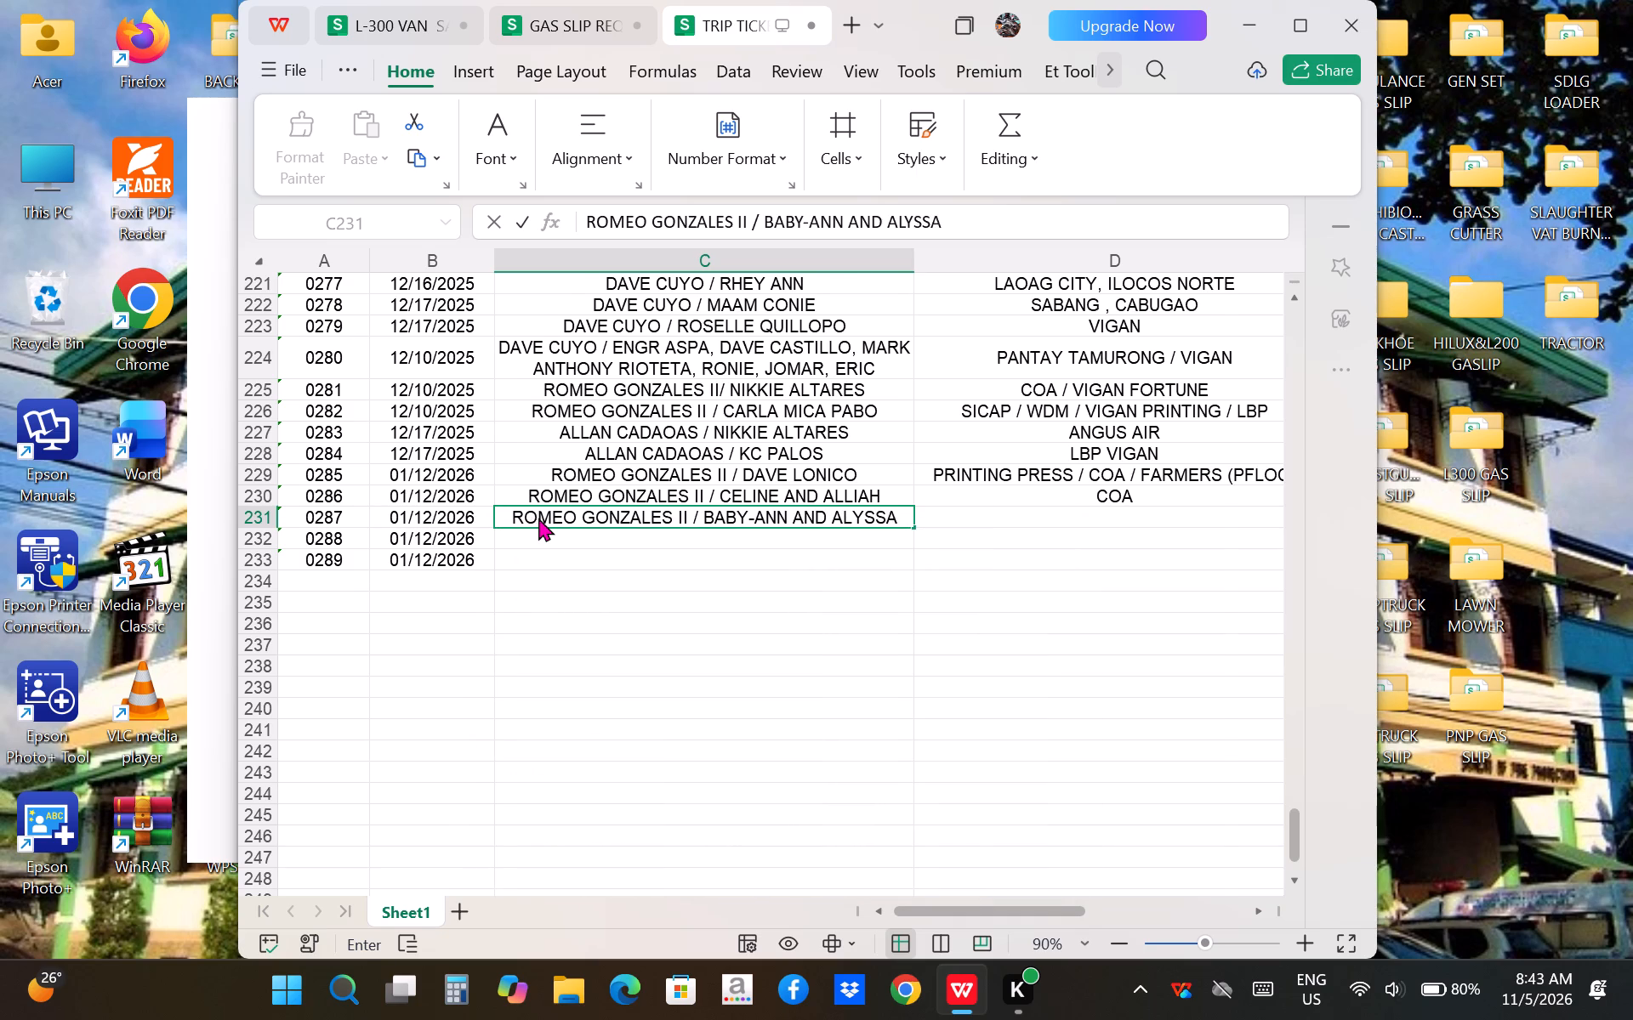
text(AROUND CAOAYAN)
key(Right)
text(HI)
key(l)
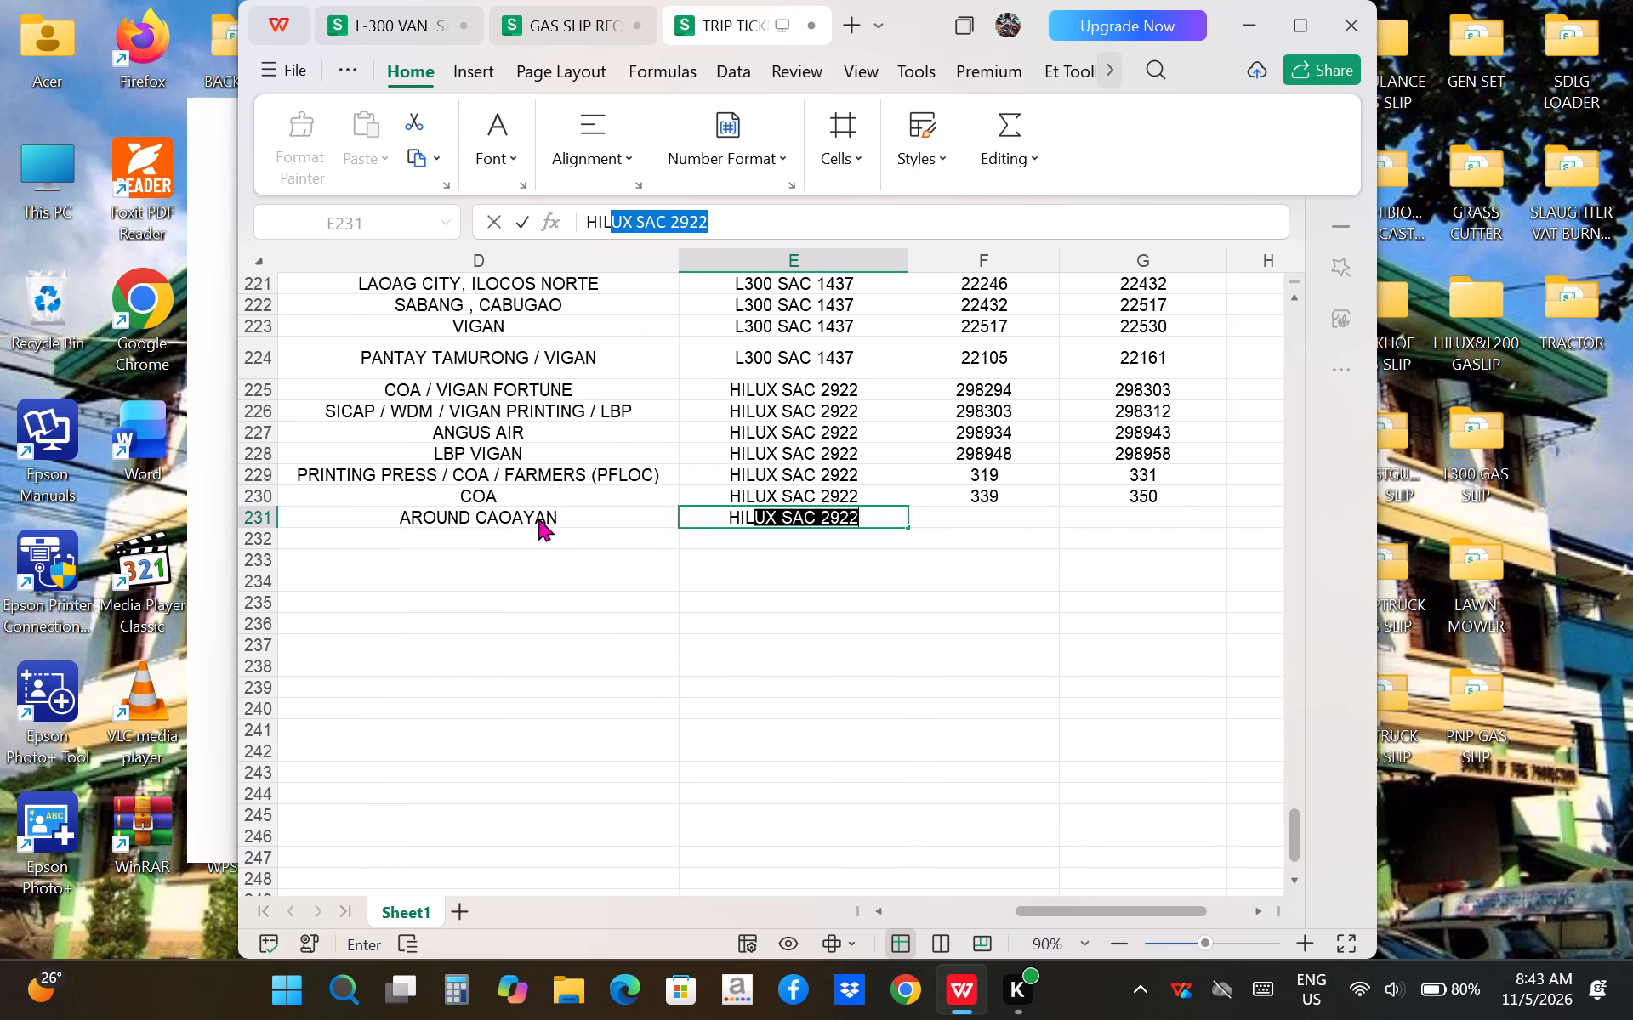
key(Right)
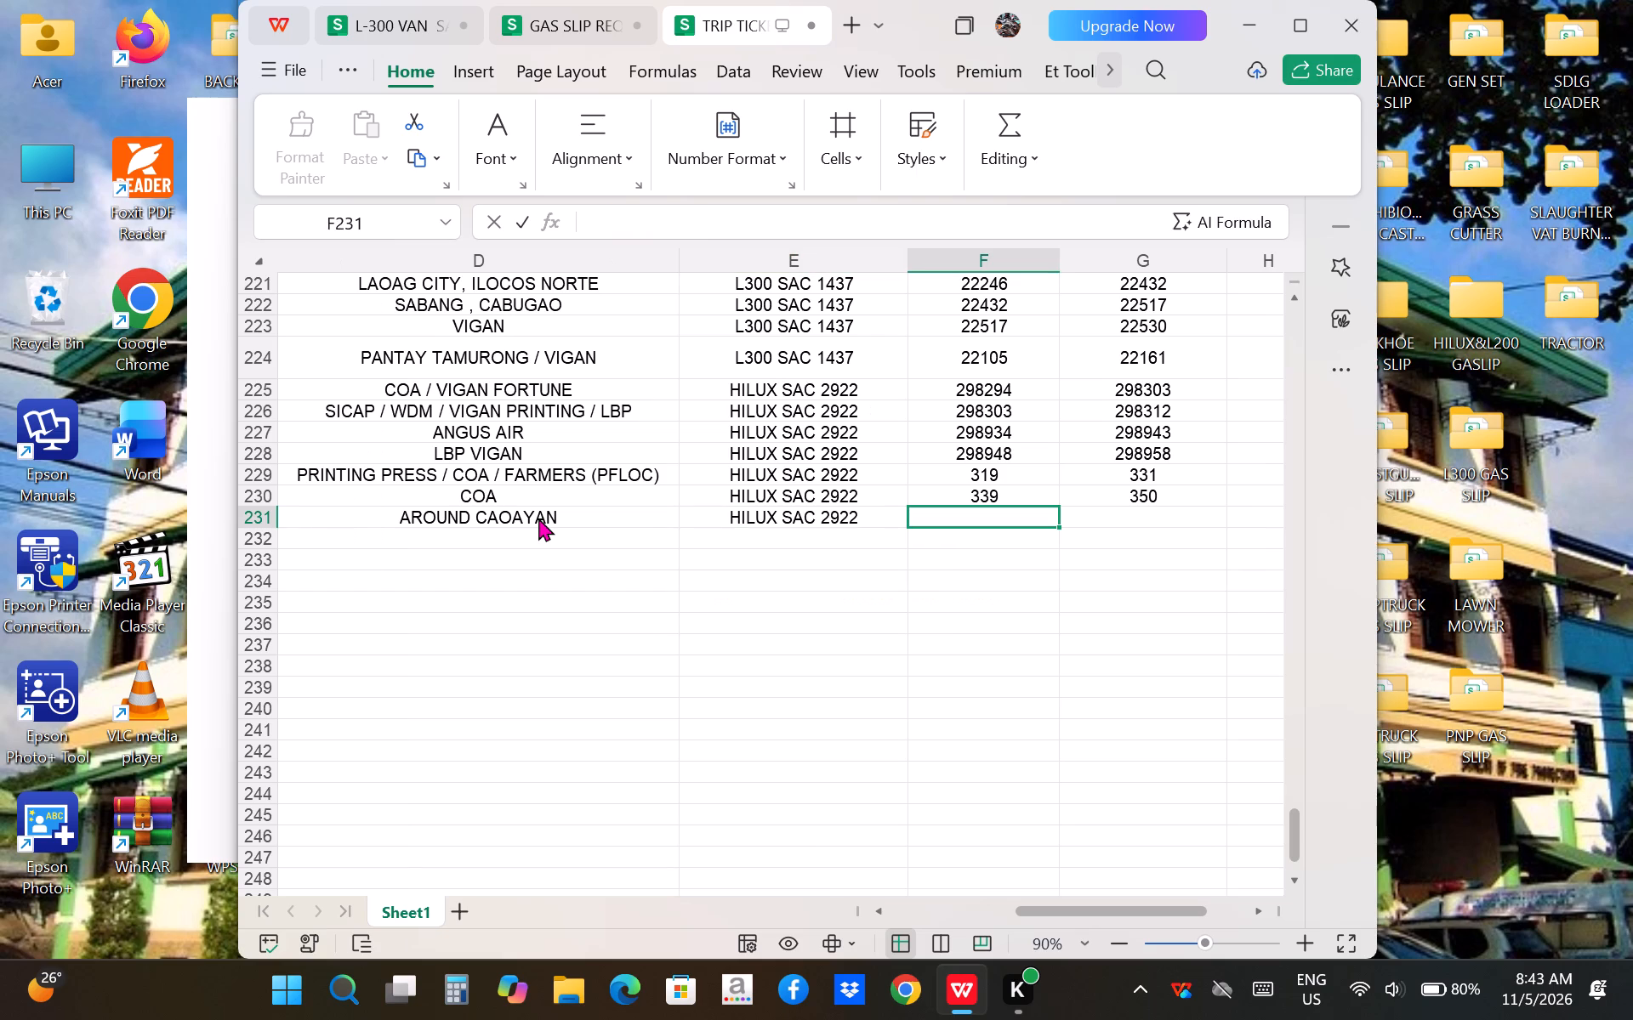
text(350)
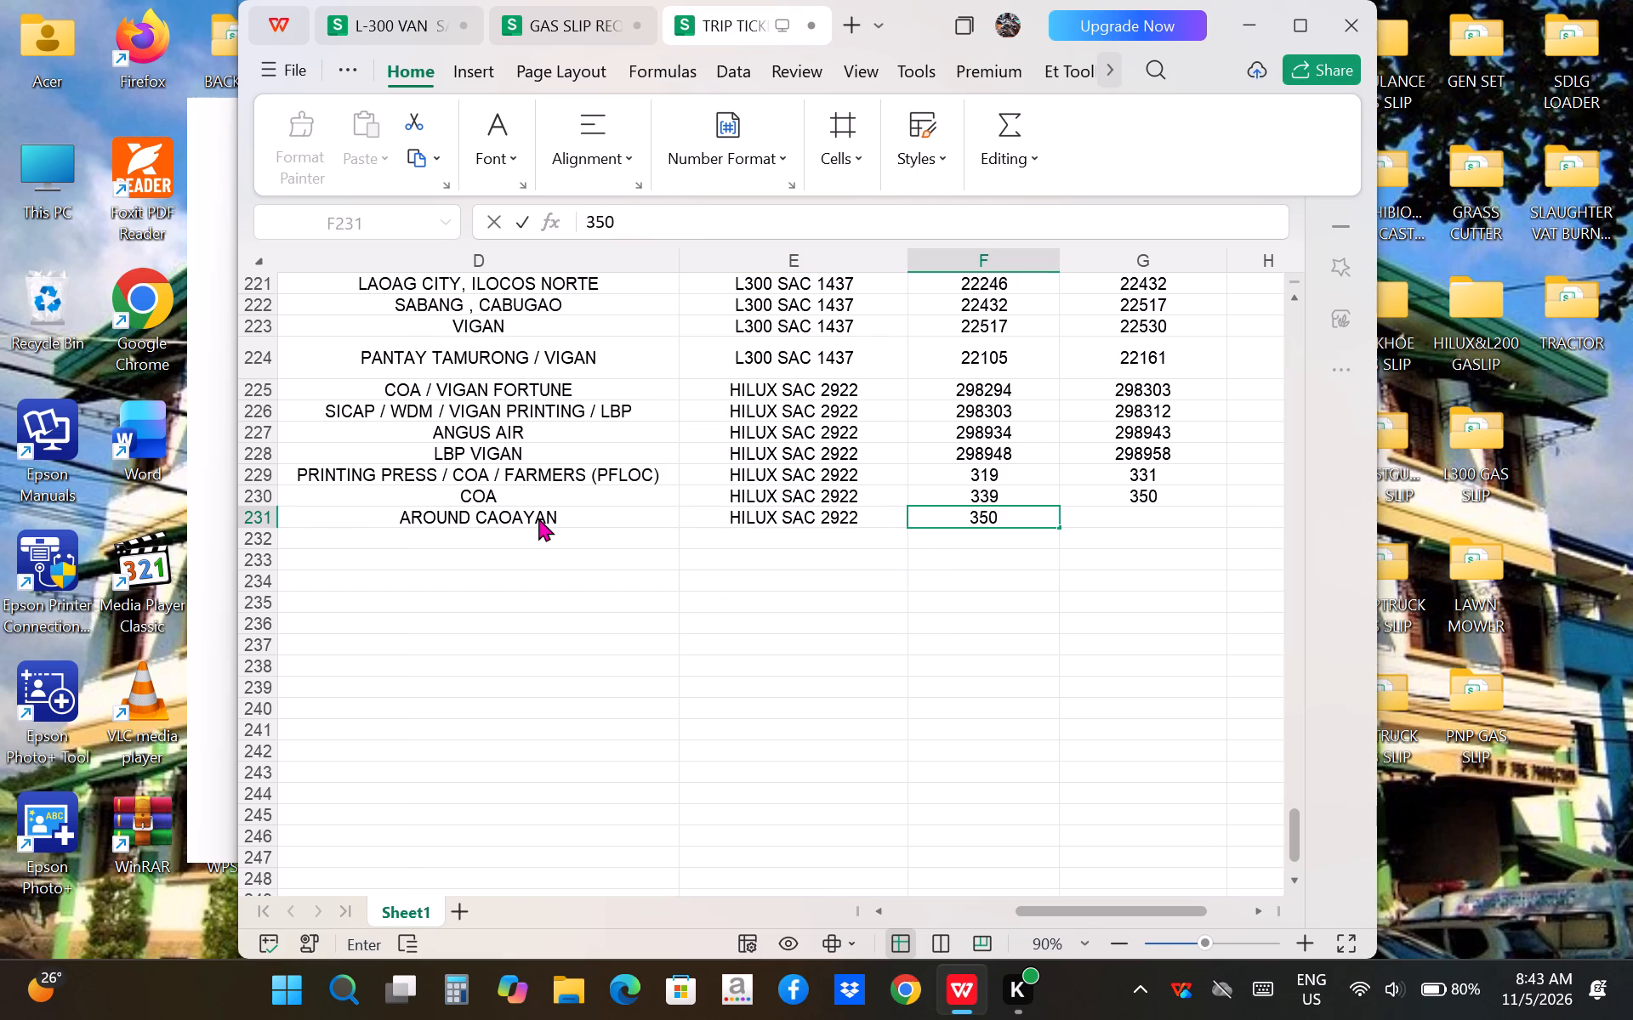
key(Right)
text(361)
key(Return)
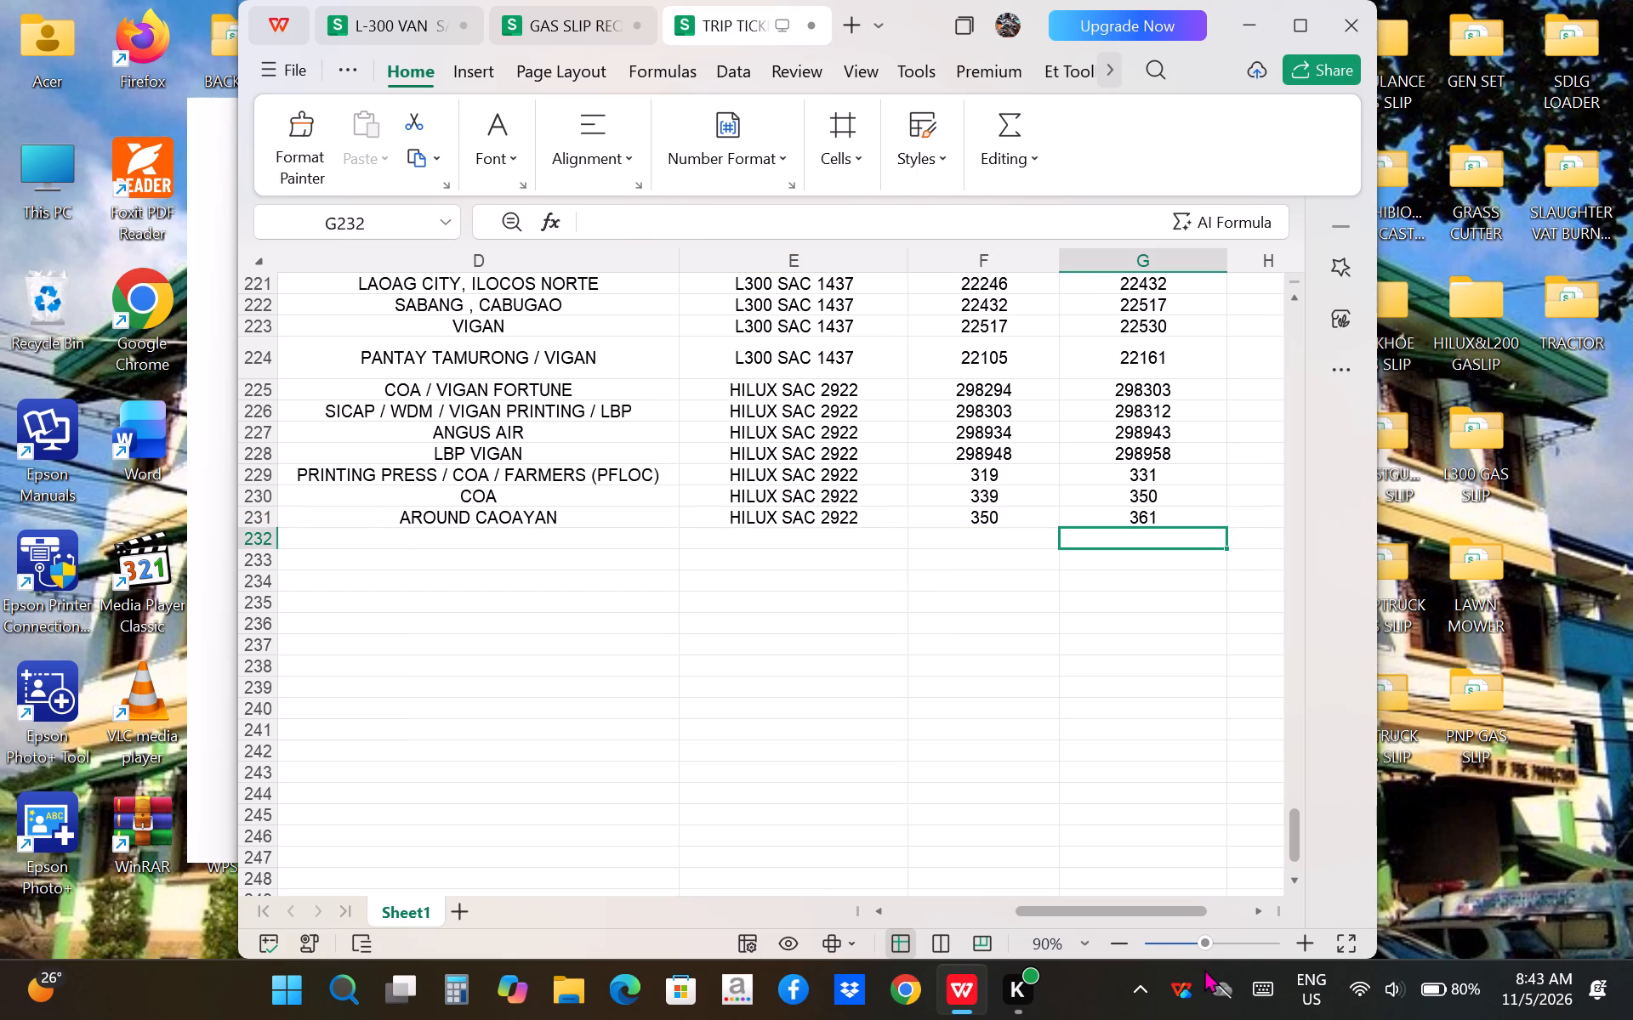
For ticket 0288 in row 232, enter the same driver and passenger as ticket 0282, and the destination LBP / PAG-IBIG / MVWD.
drag(1174, 910, 668, 774)
click(505, 530)
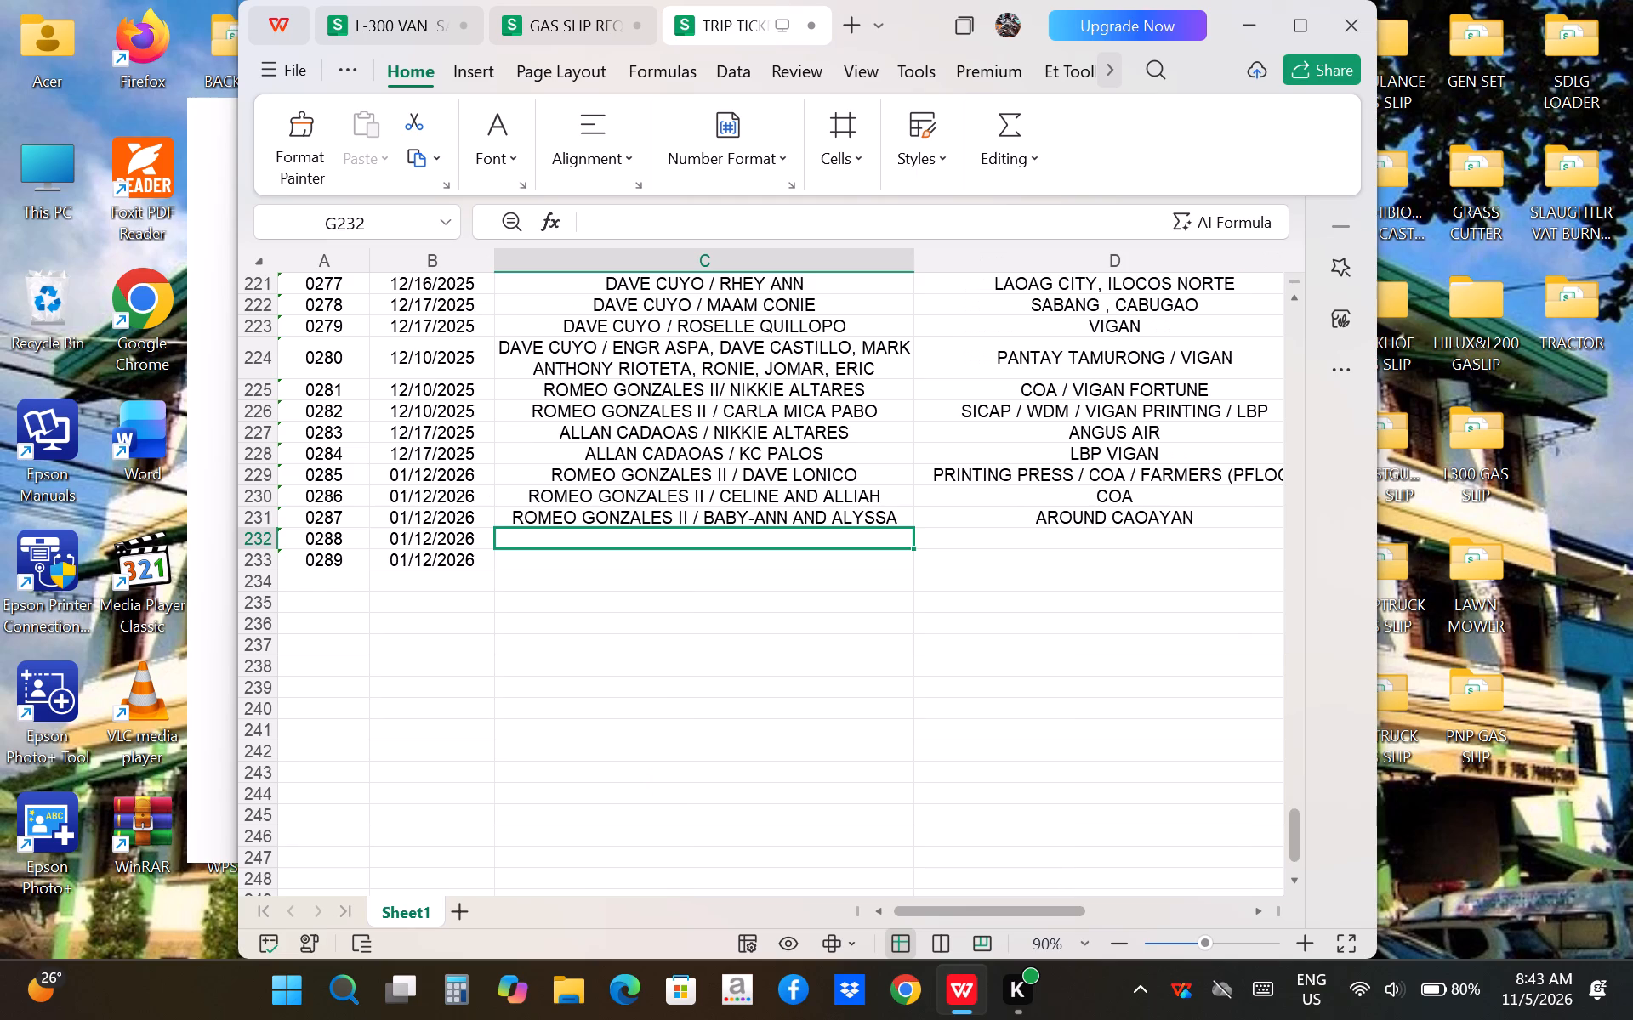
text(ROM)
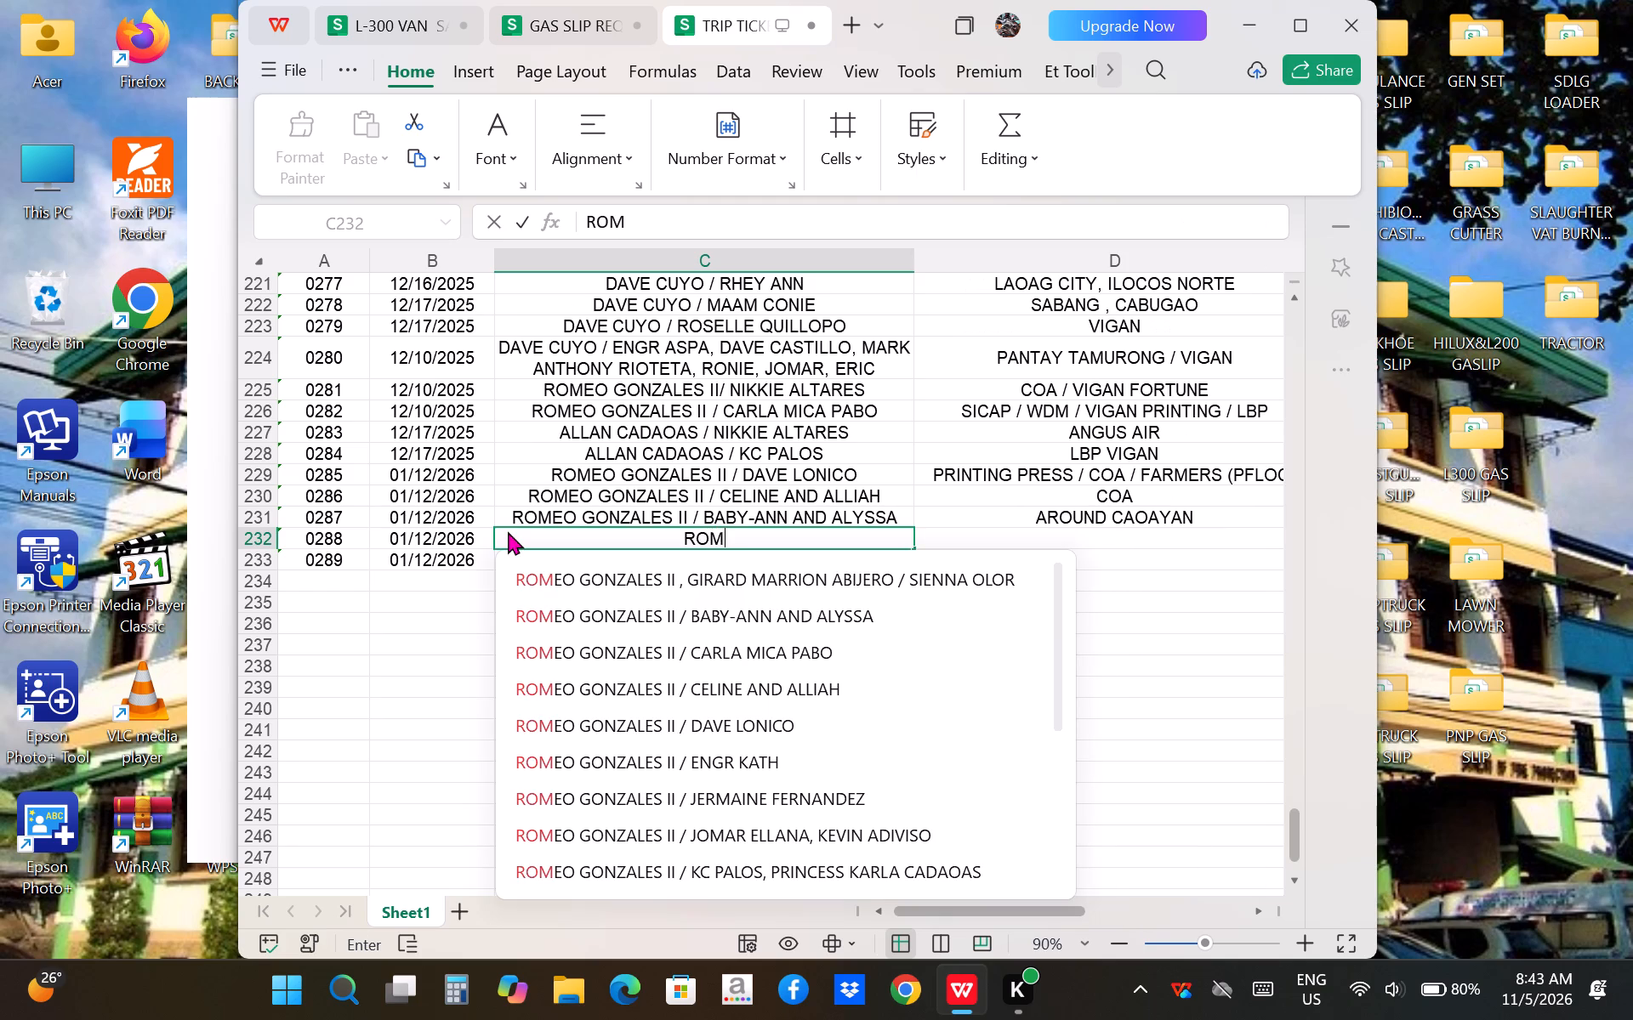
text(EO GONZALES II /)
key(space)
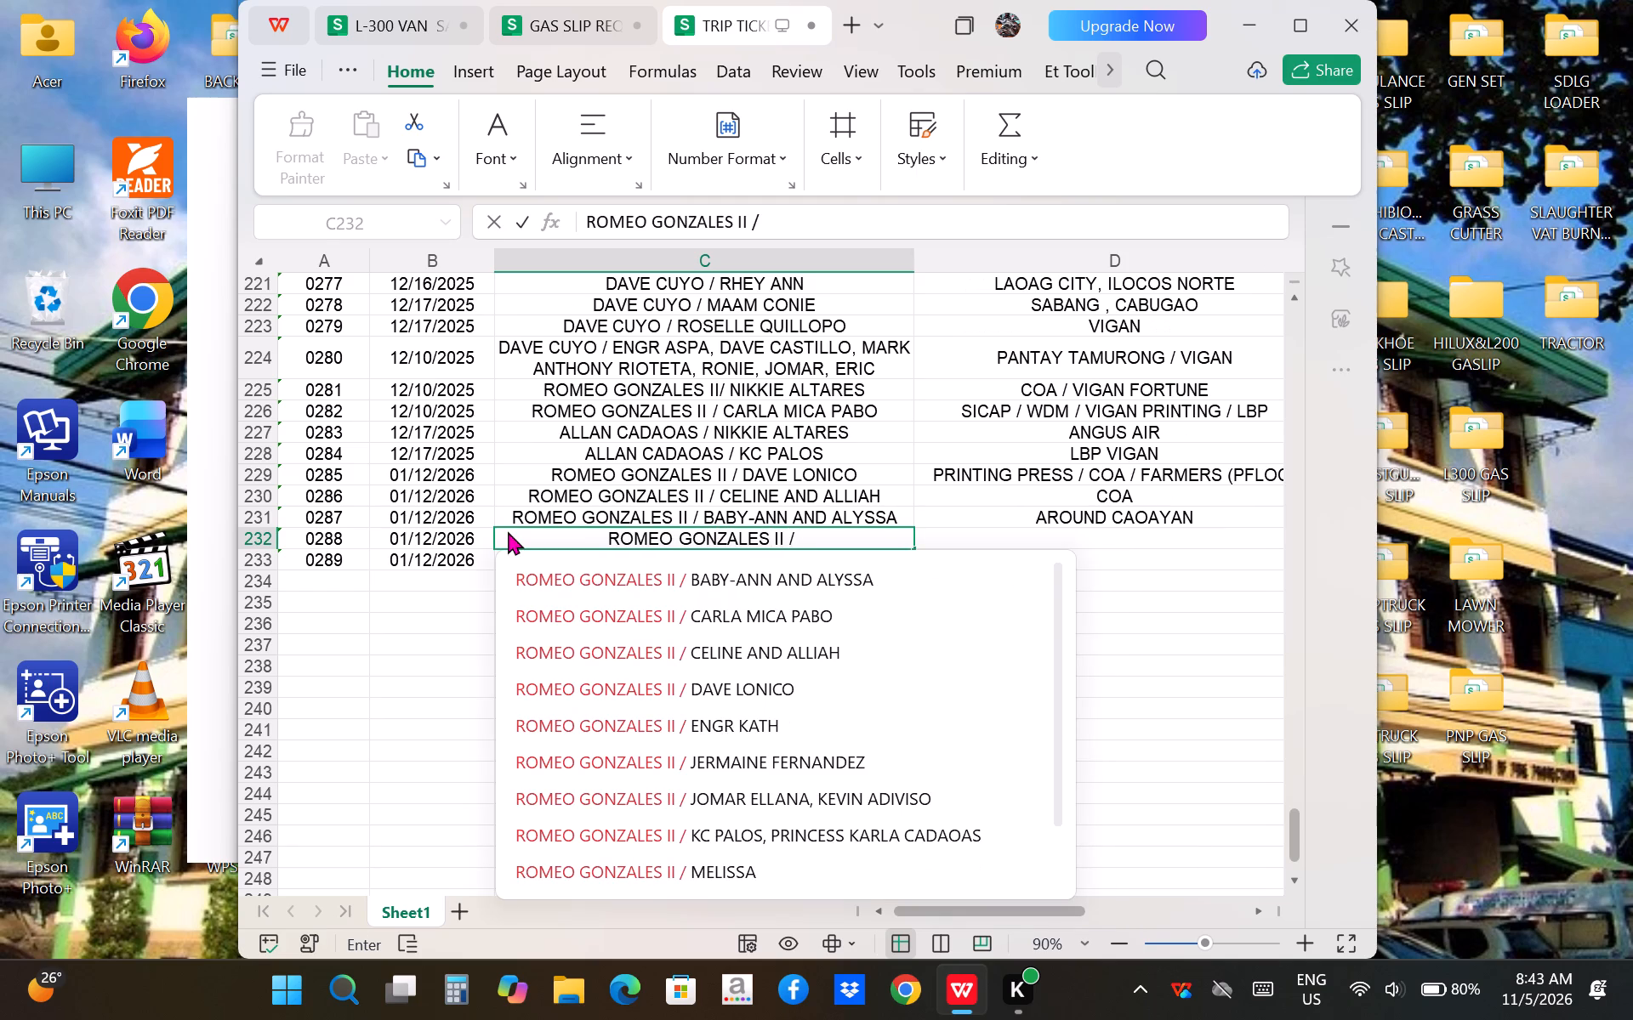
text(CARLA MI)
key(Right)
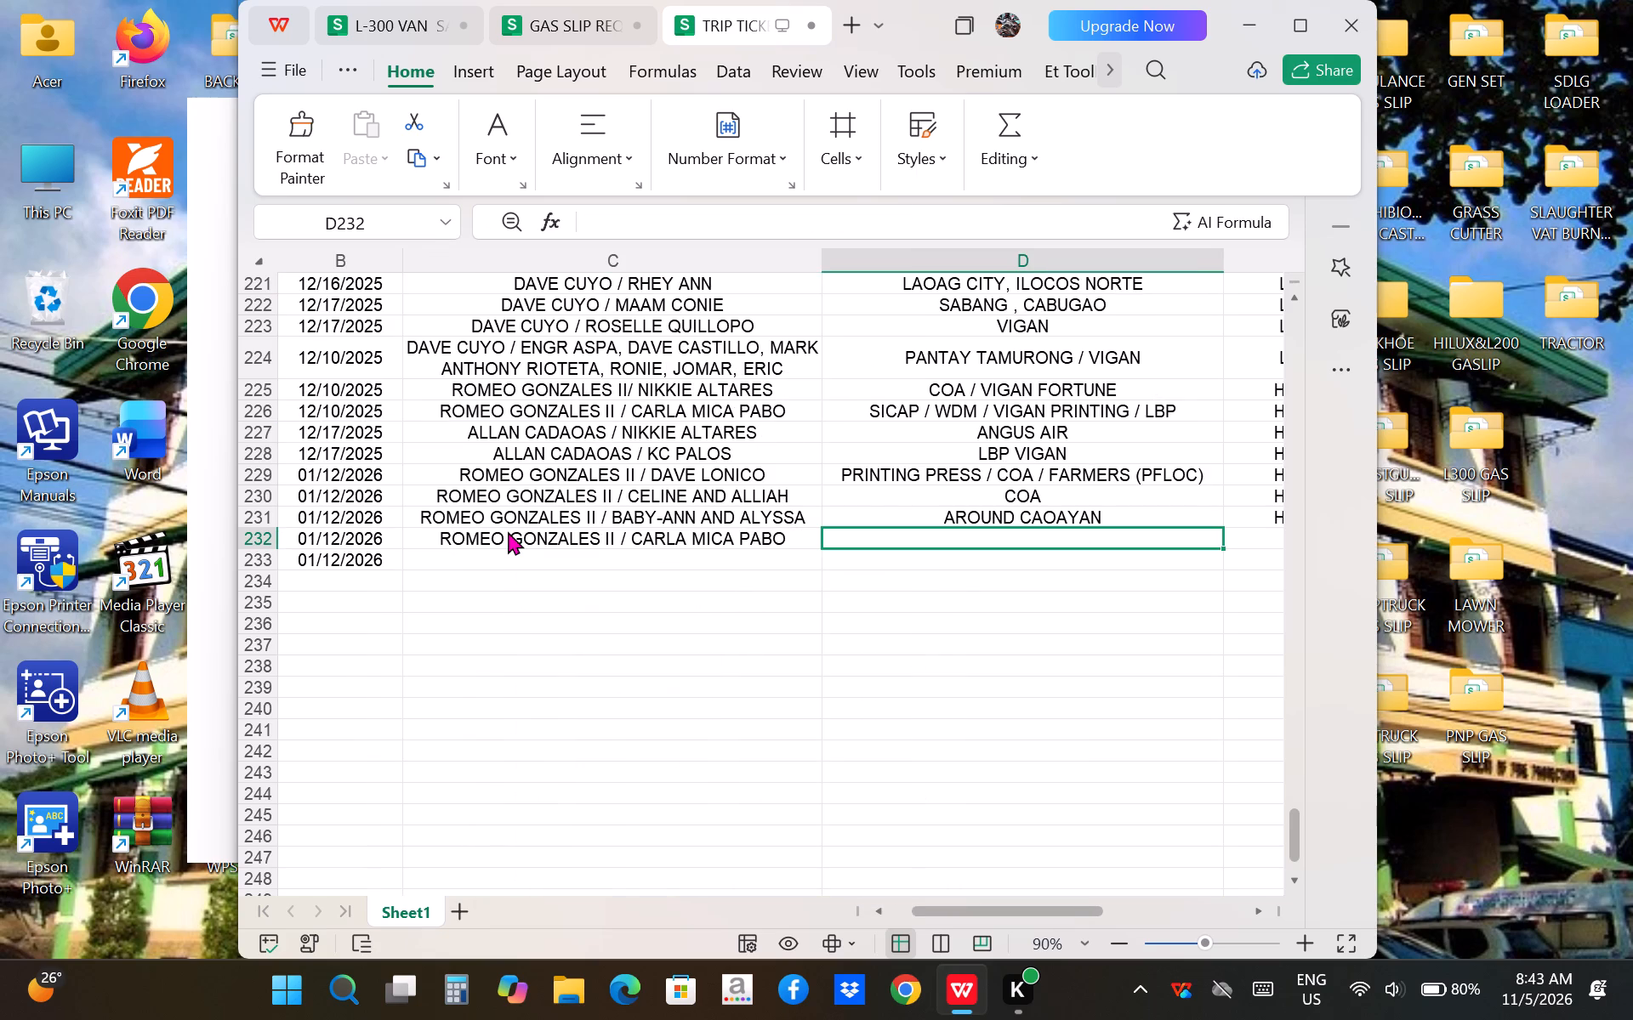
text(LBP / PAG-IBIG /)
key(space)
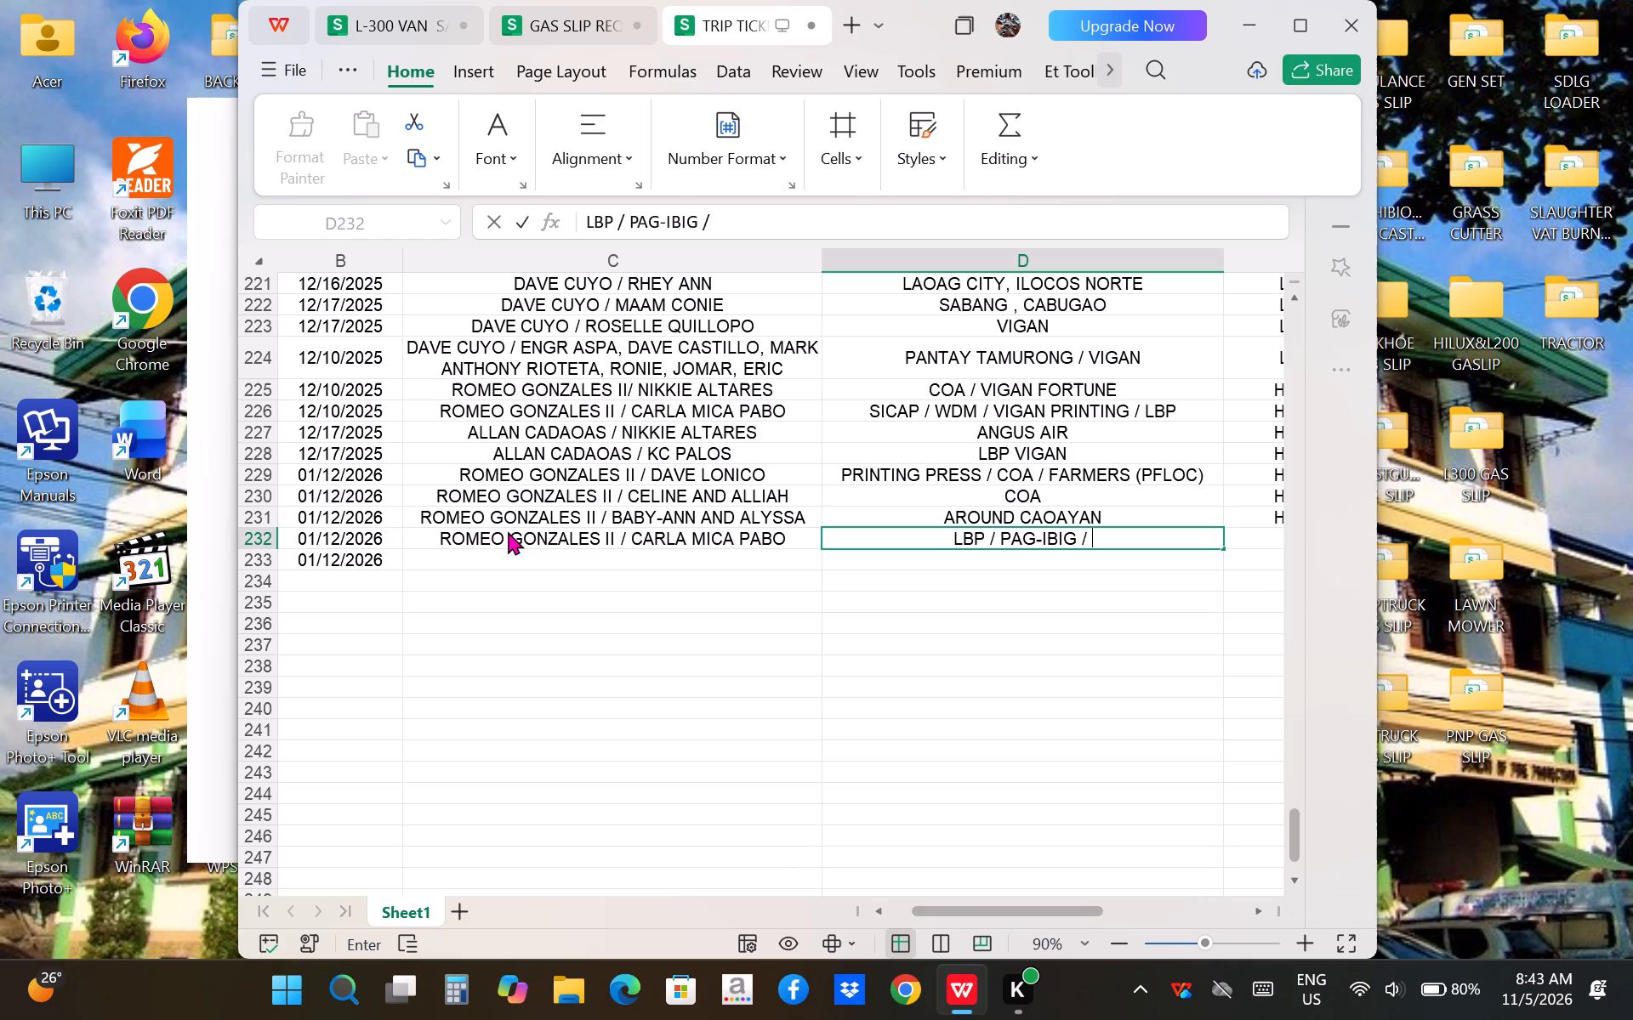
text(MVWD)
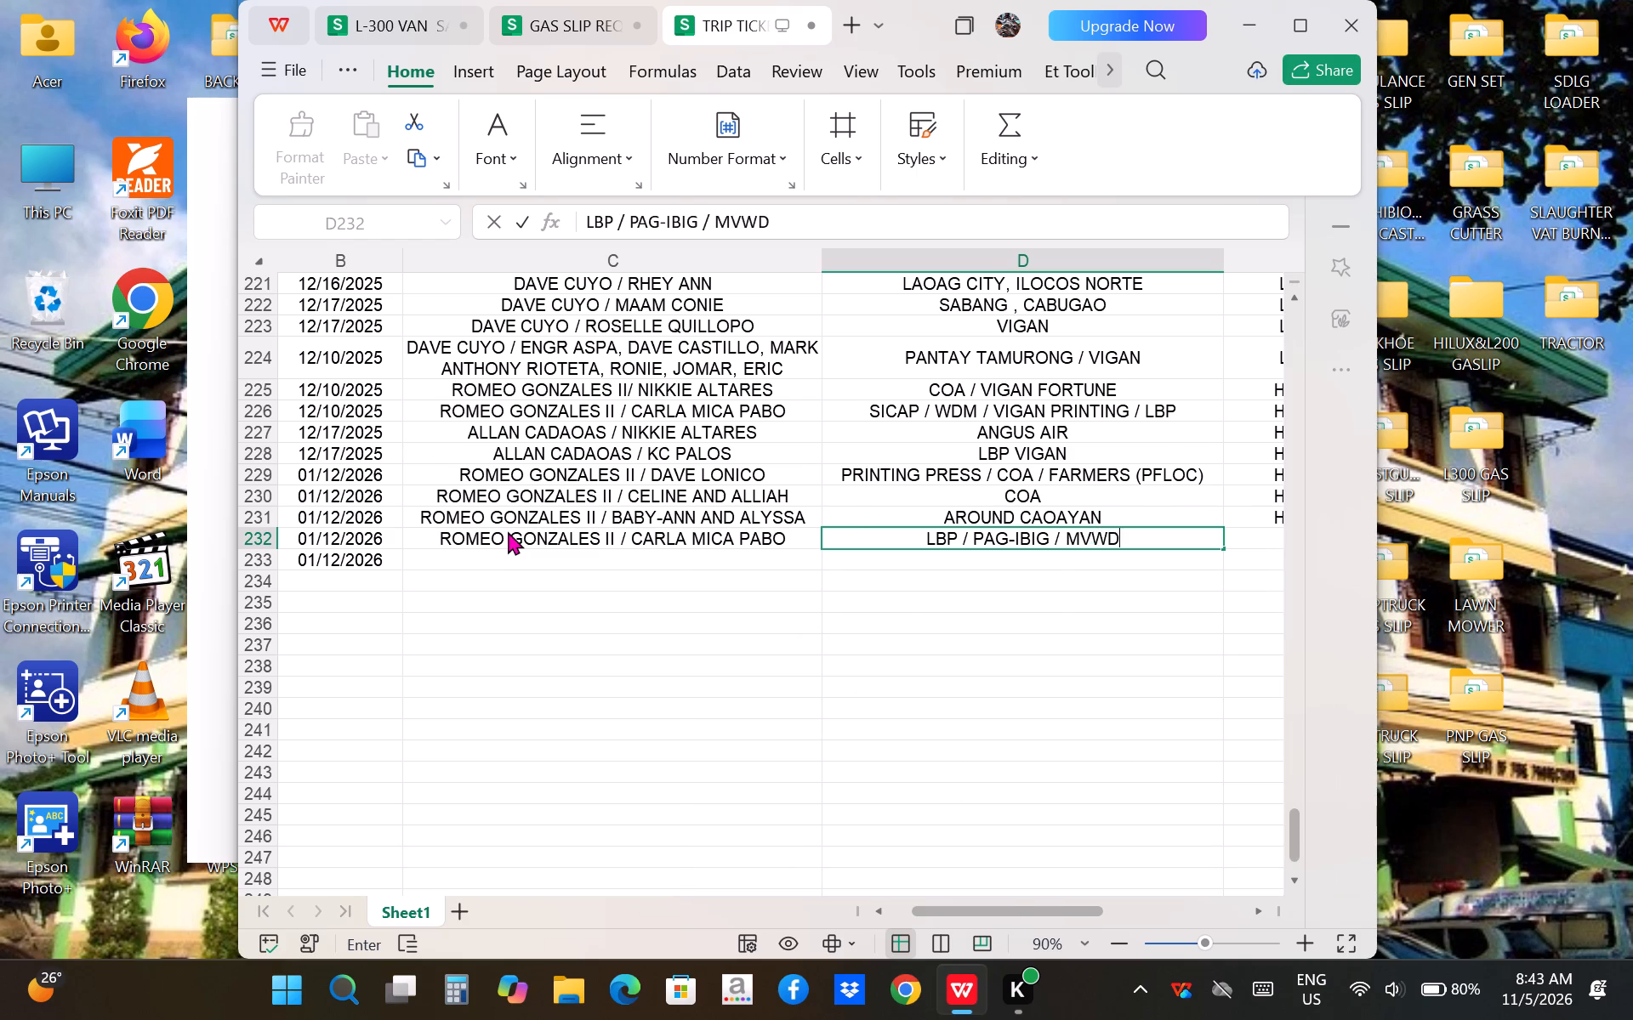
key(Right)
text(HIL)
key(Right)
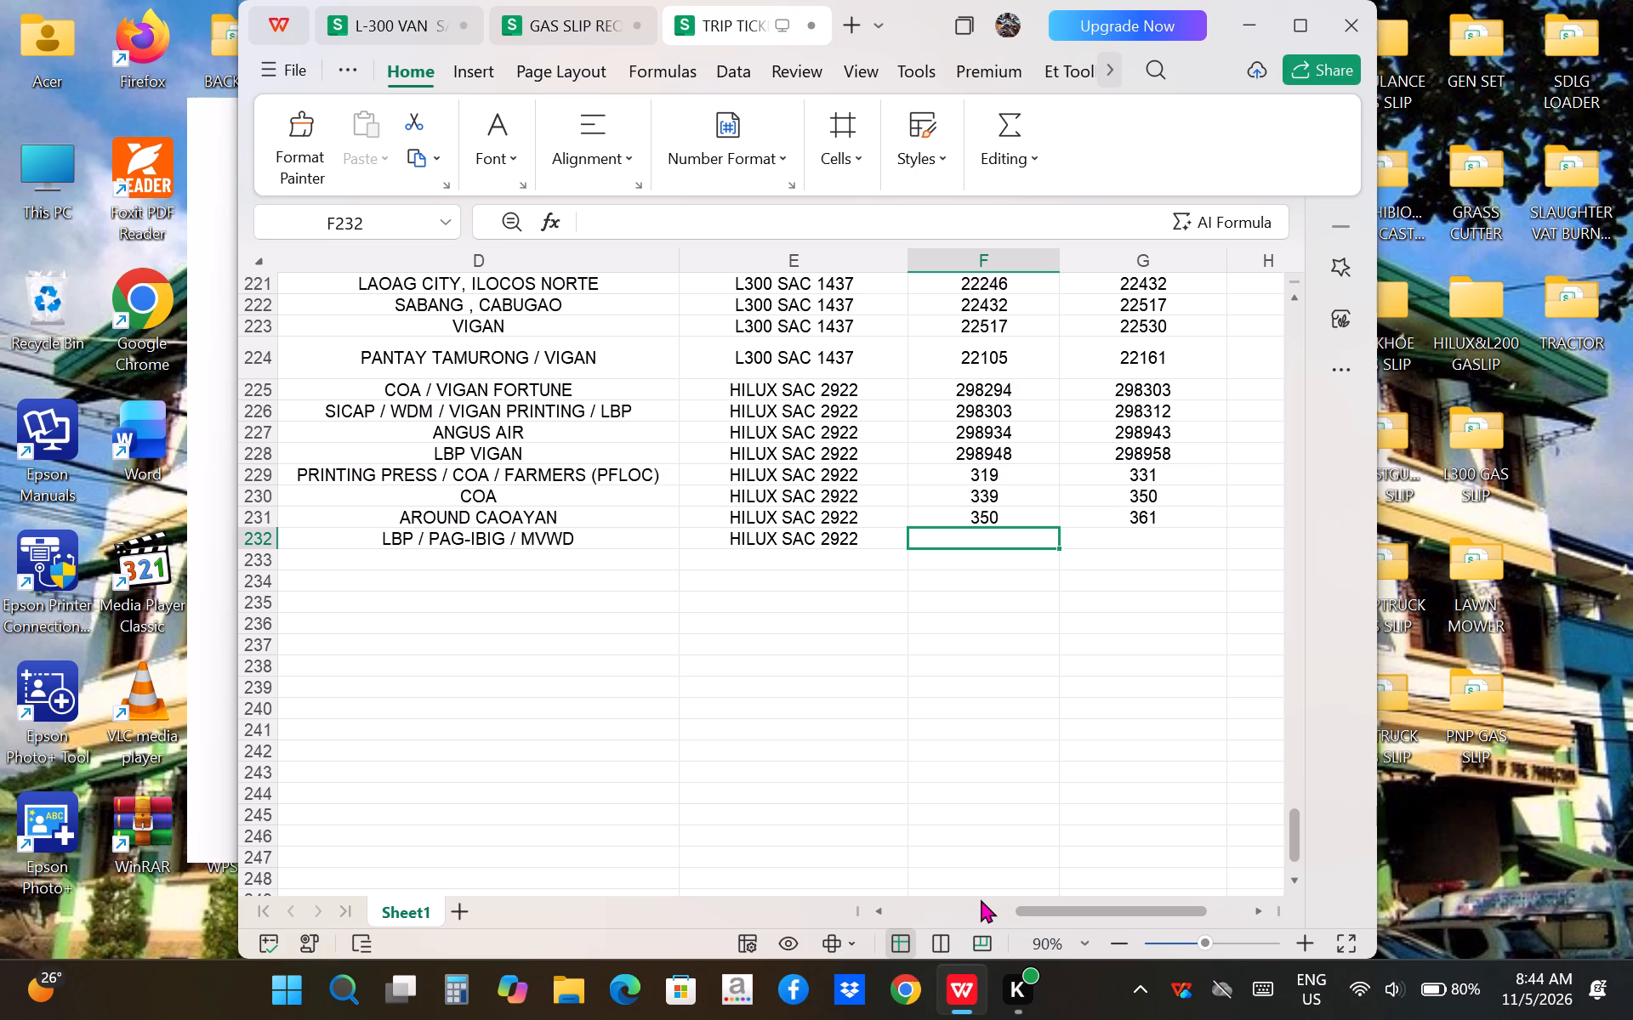
Correct the readings of ticket 0286 in row 230 to 331 in column F and 339 in column G.
click(1021, 501)
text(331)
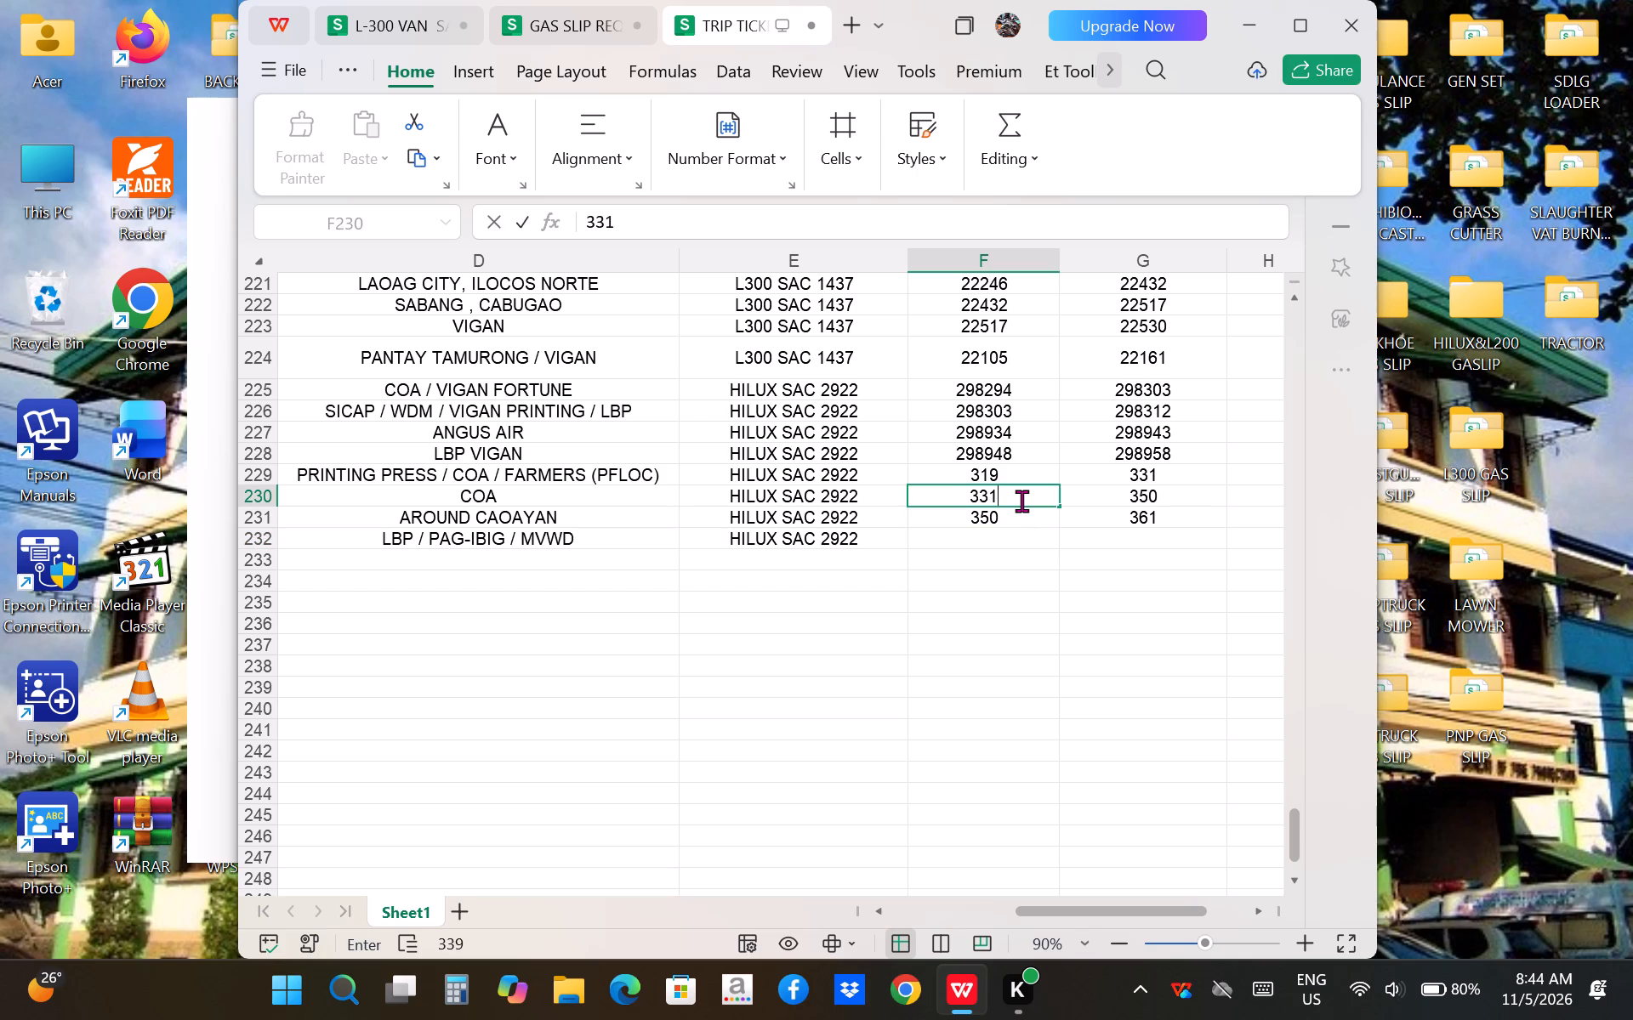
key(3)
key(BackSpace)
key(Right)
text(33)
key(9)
Correct the readings of ticket 0287 in row 231 to 339 in column F and 350 in column G.
click(1028, 527)
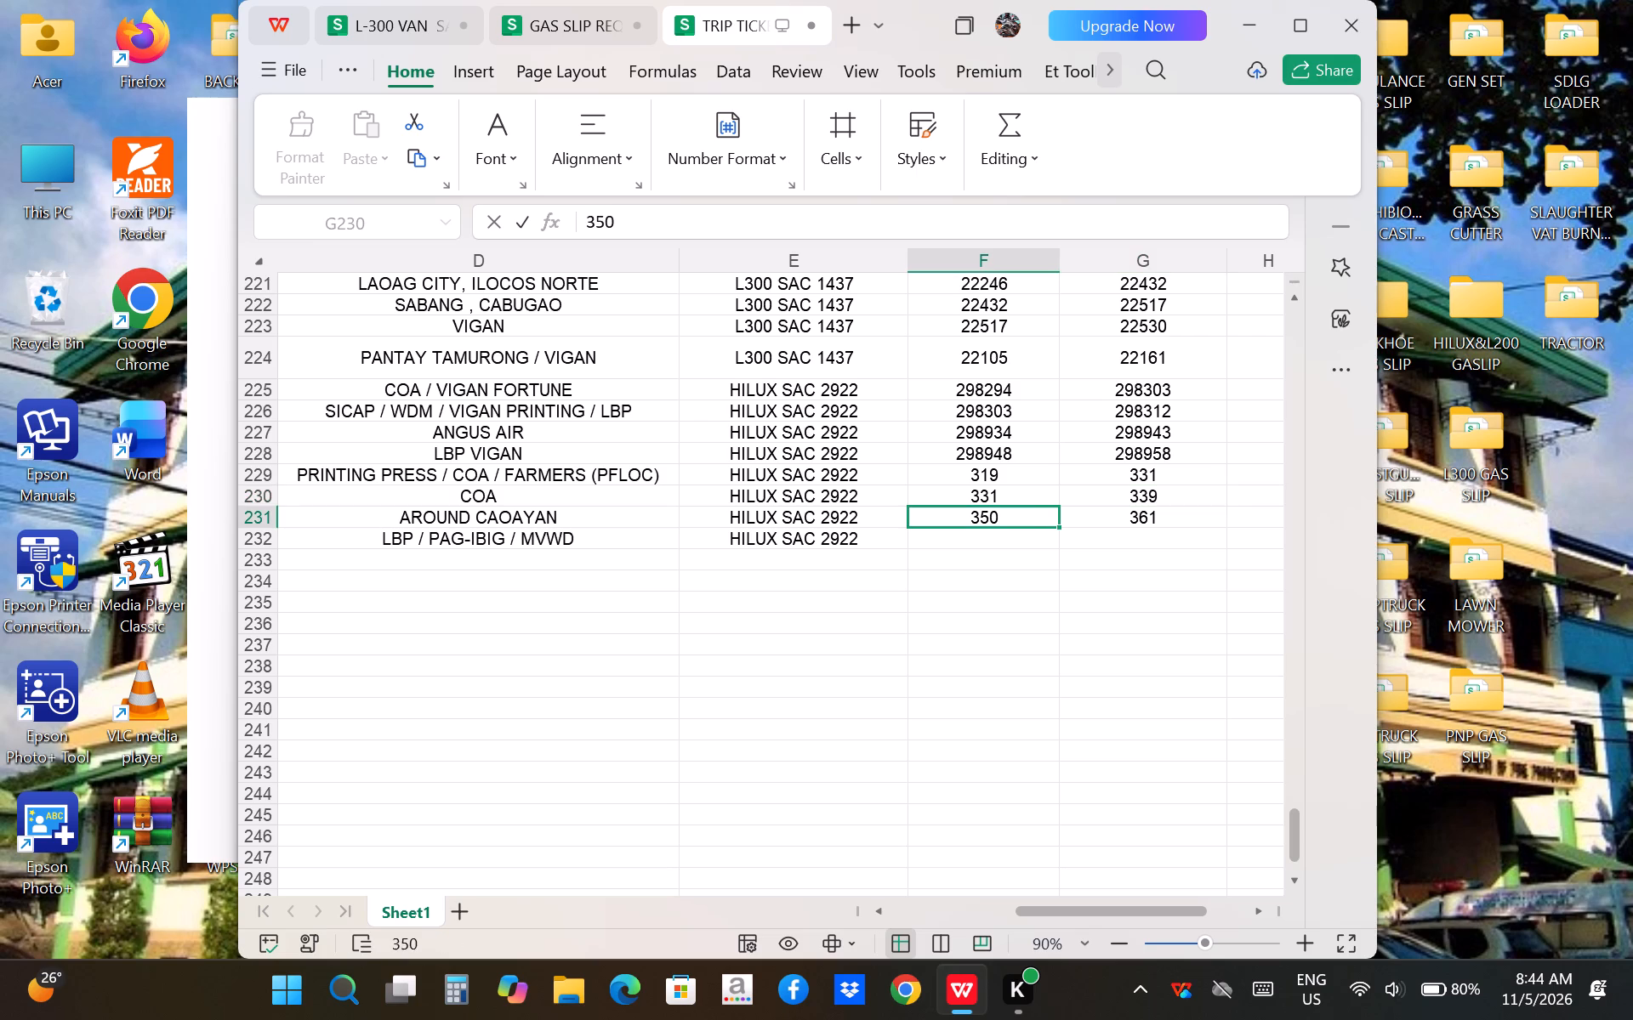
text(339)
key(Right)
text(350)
click(1028, 527)
Enter the readings of ticket 0288 in row 232 as 350 in column F and 361 in column G.
click(1016, 539)
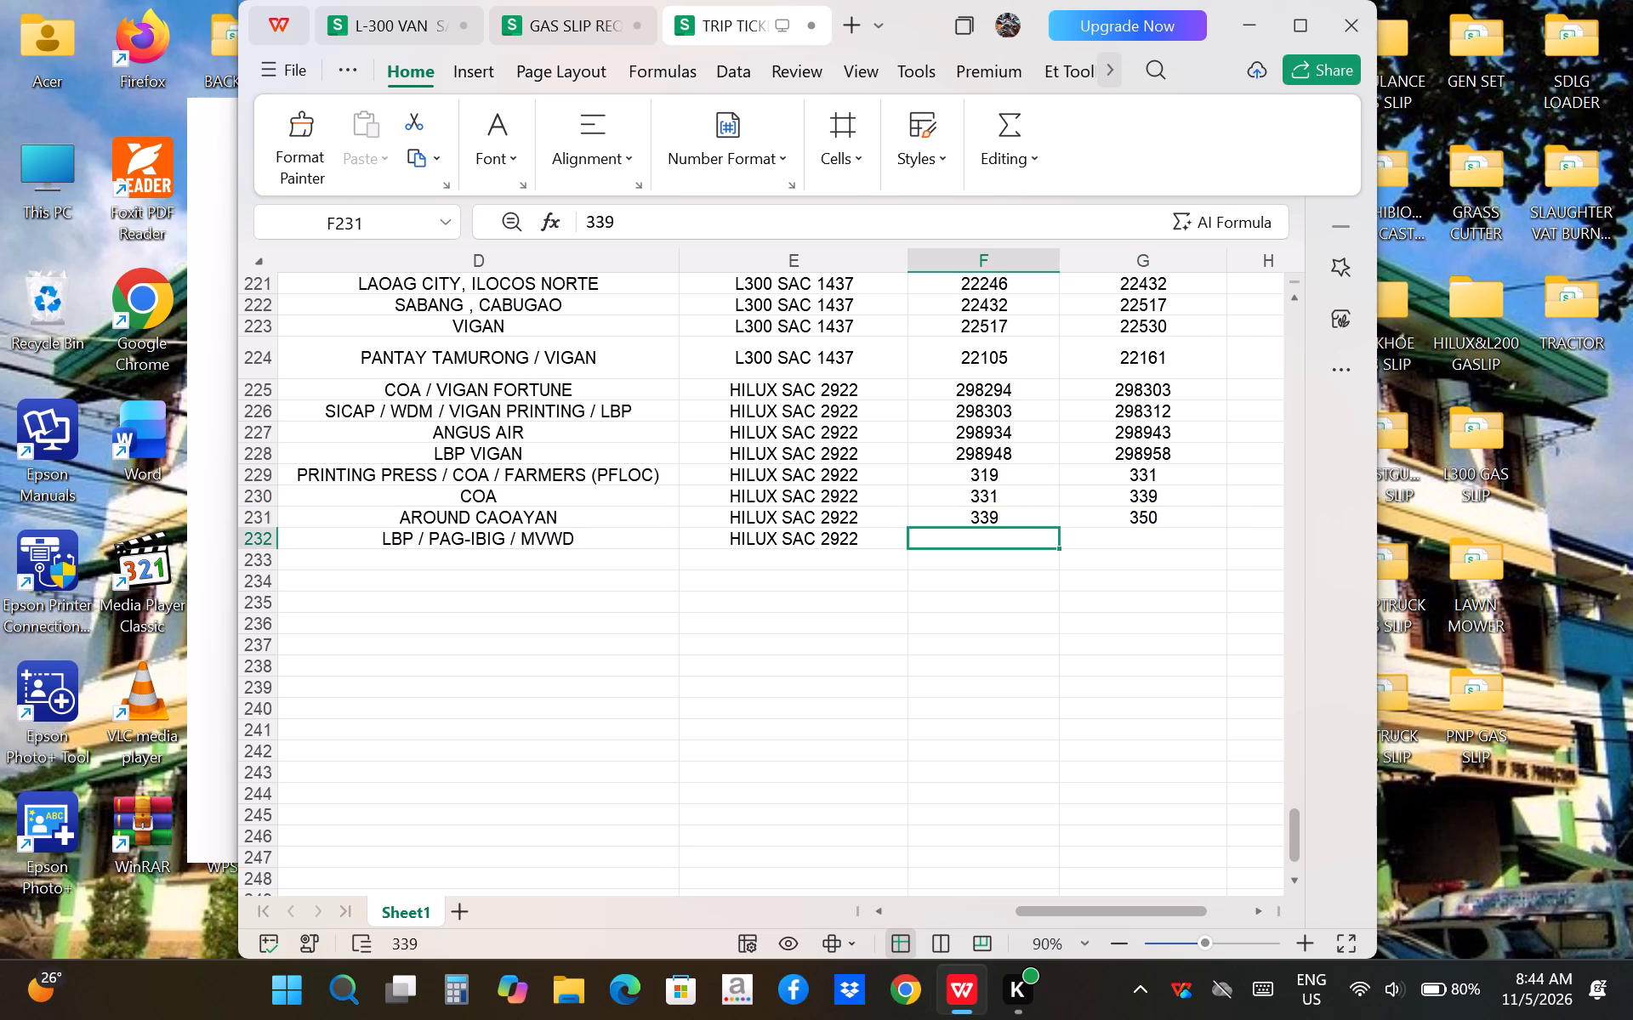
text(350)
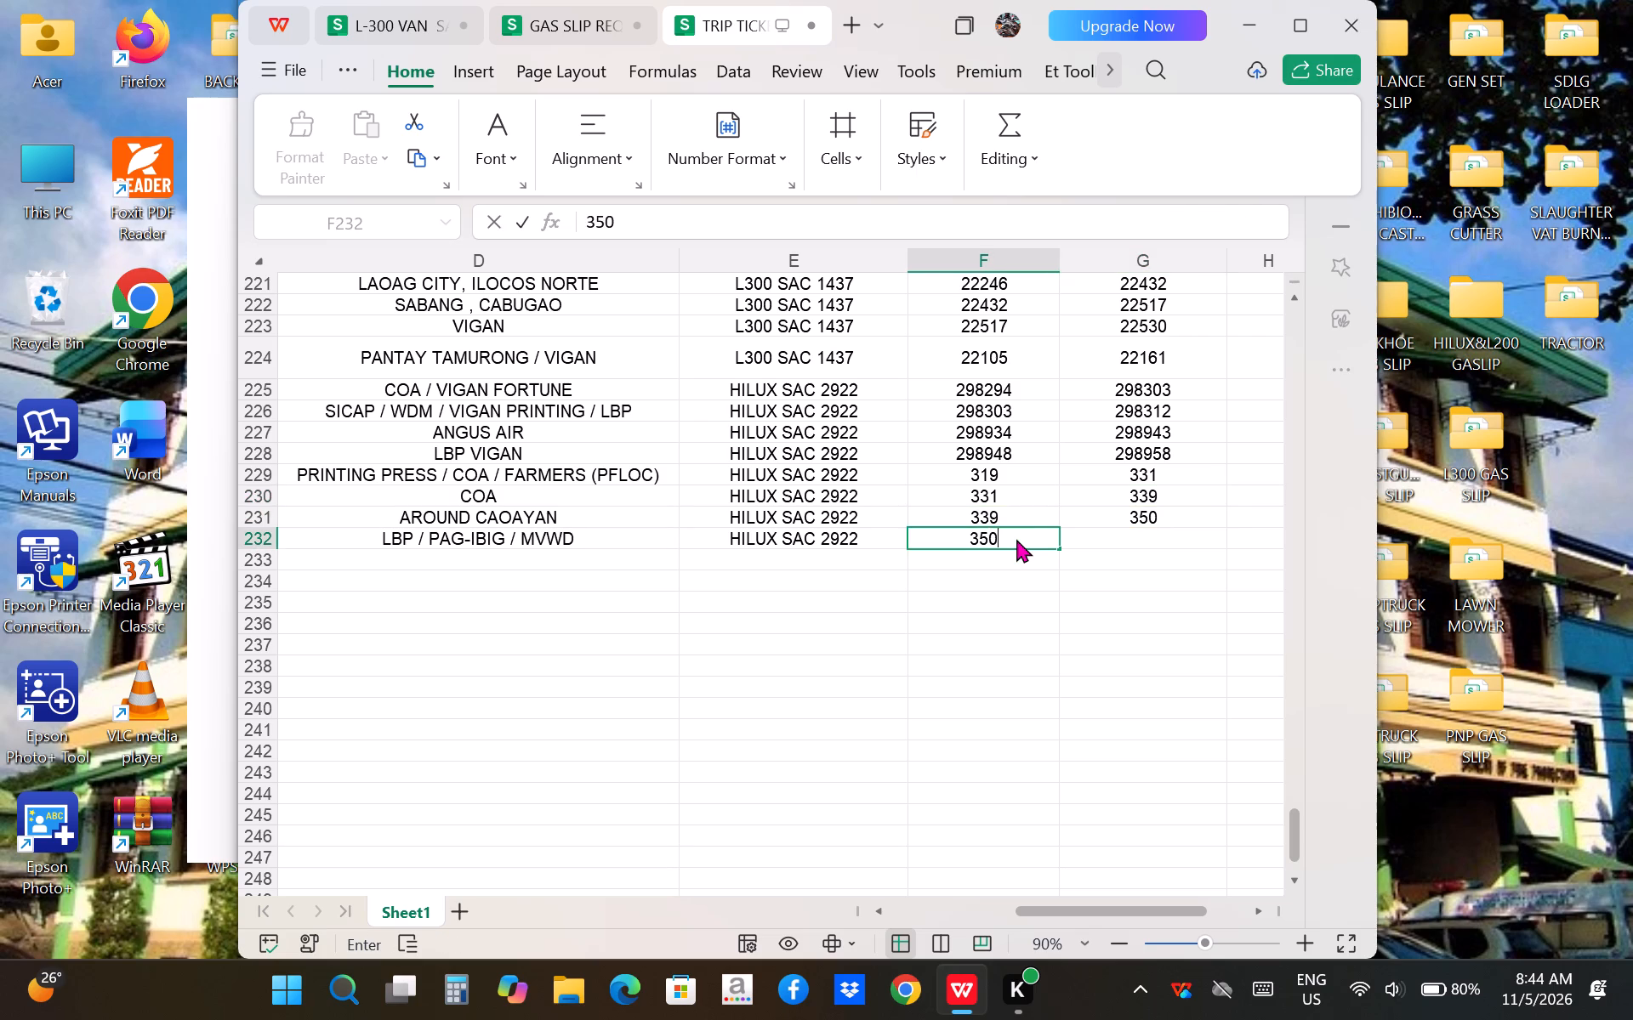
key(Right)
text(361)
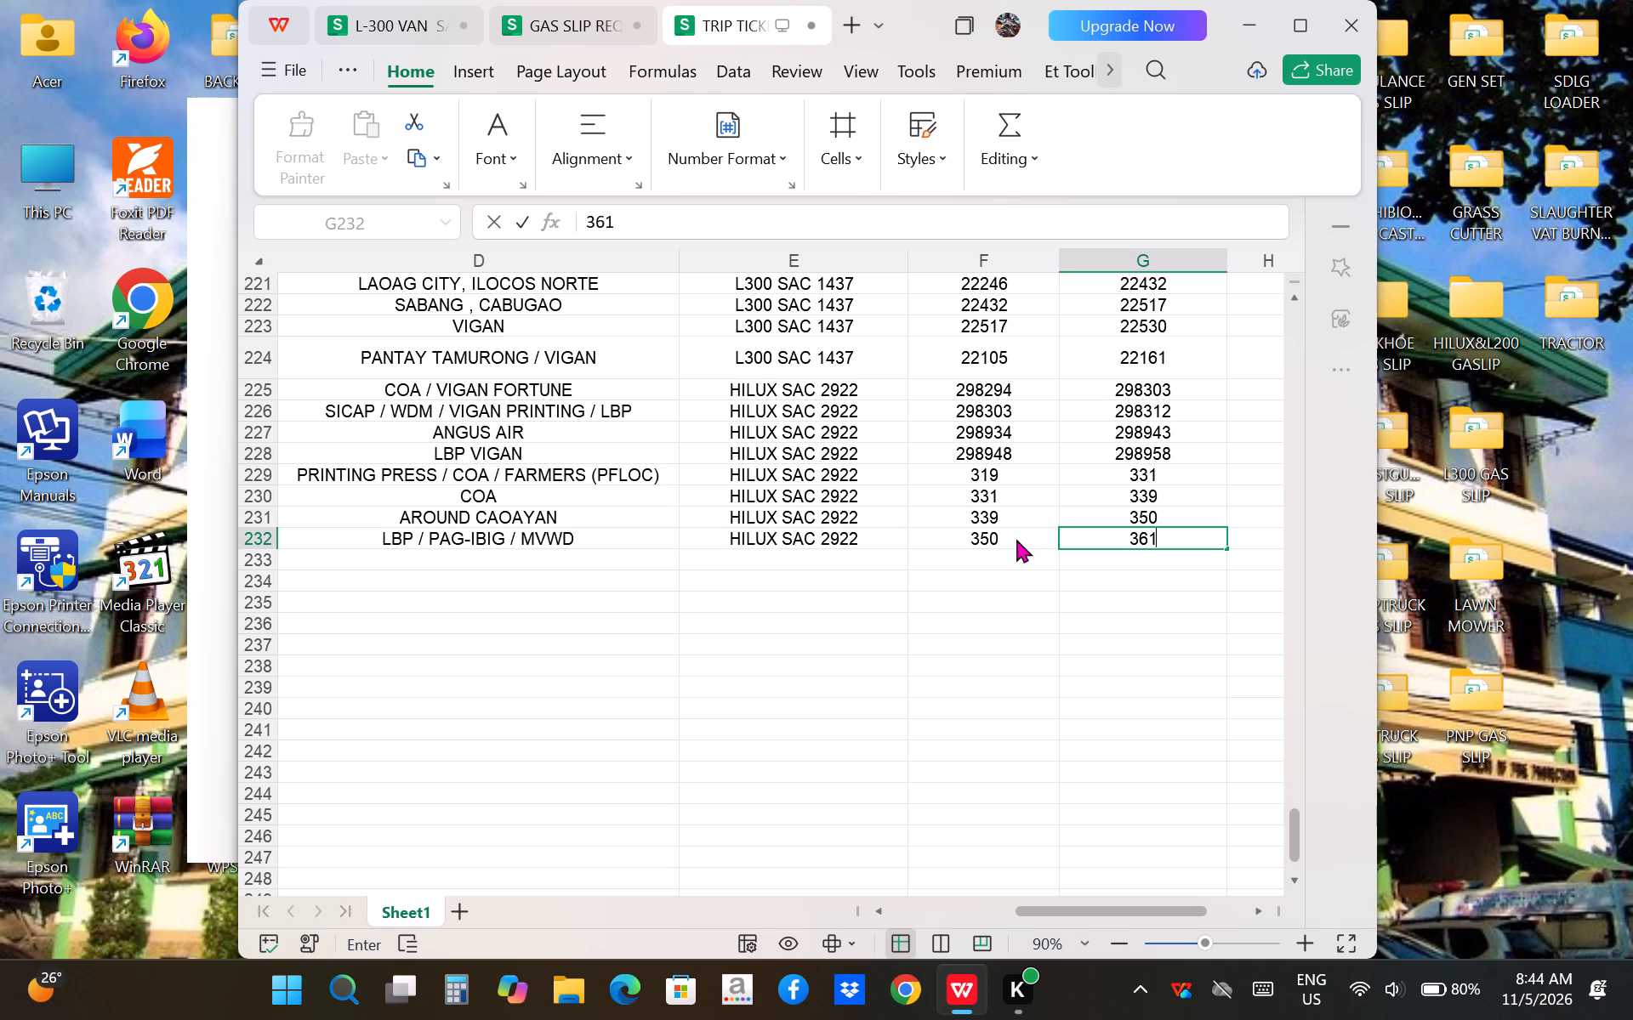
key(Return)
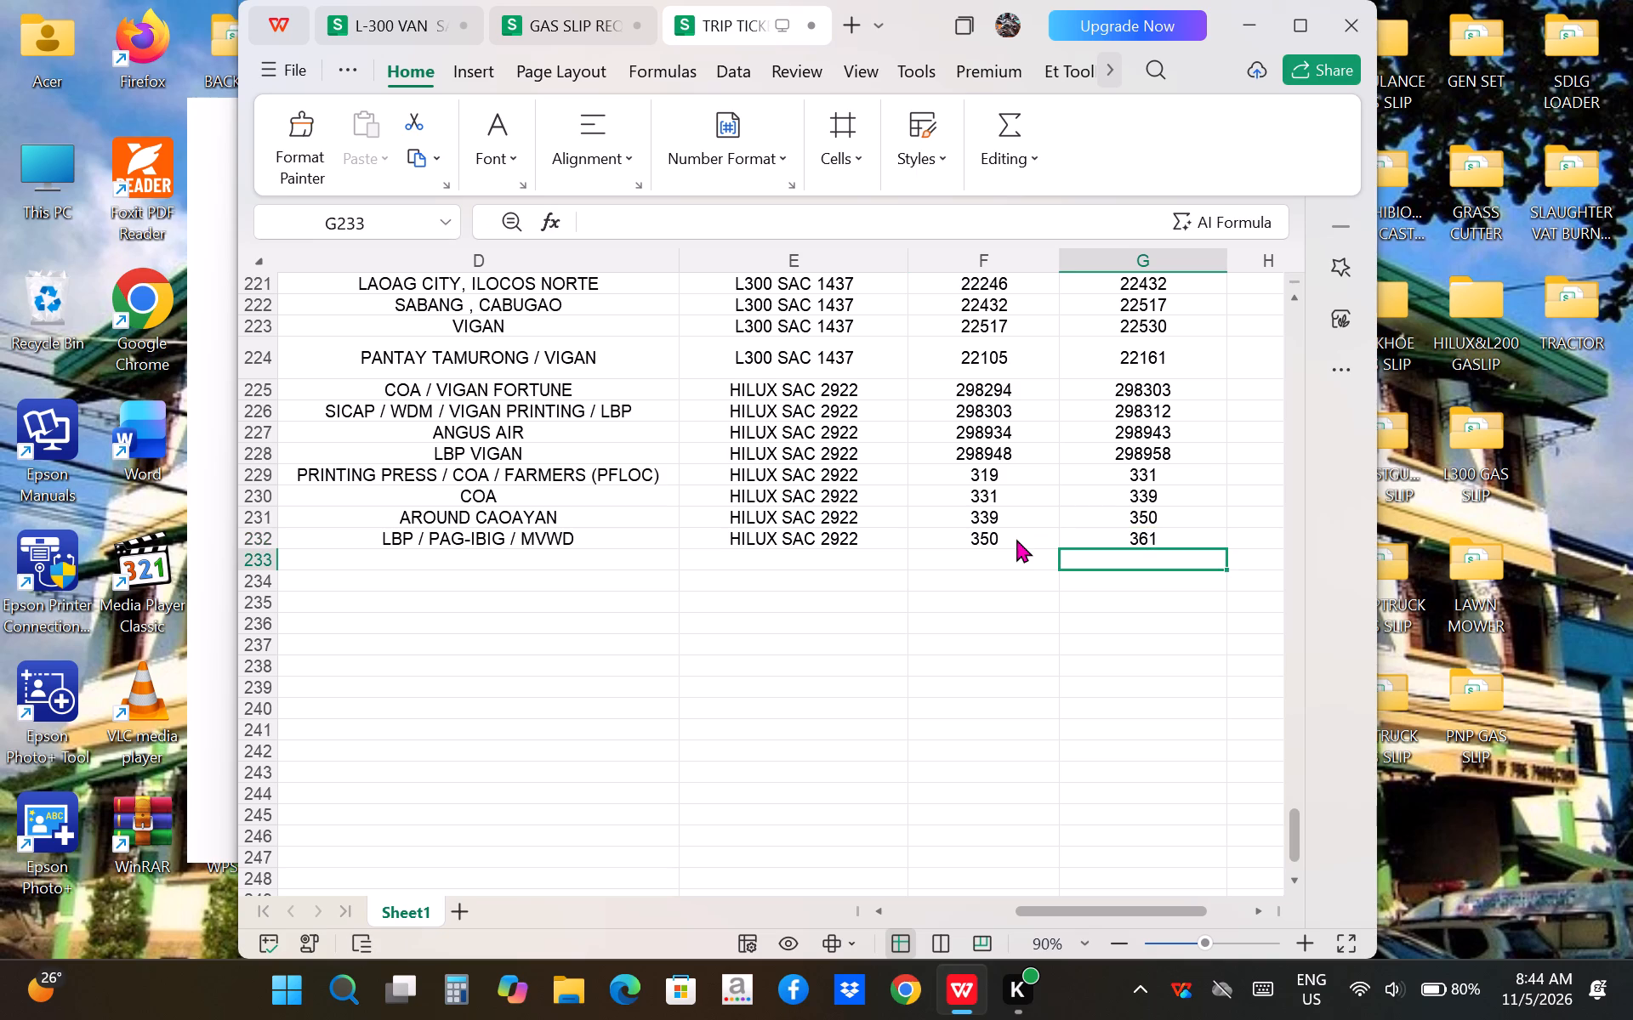
For ticket 0289 in row 233, enter the same driver with passengers CELINE AND ALLIAH, and the destination PROVINCIAL FARMERS.
drag(1066, 909, 825, 875)
click(653, 562)
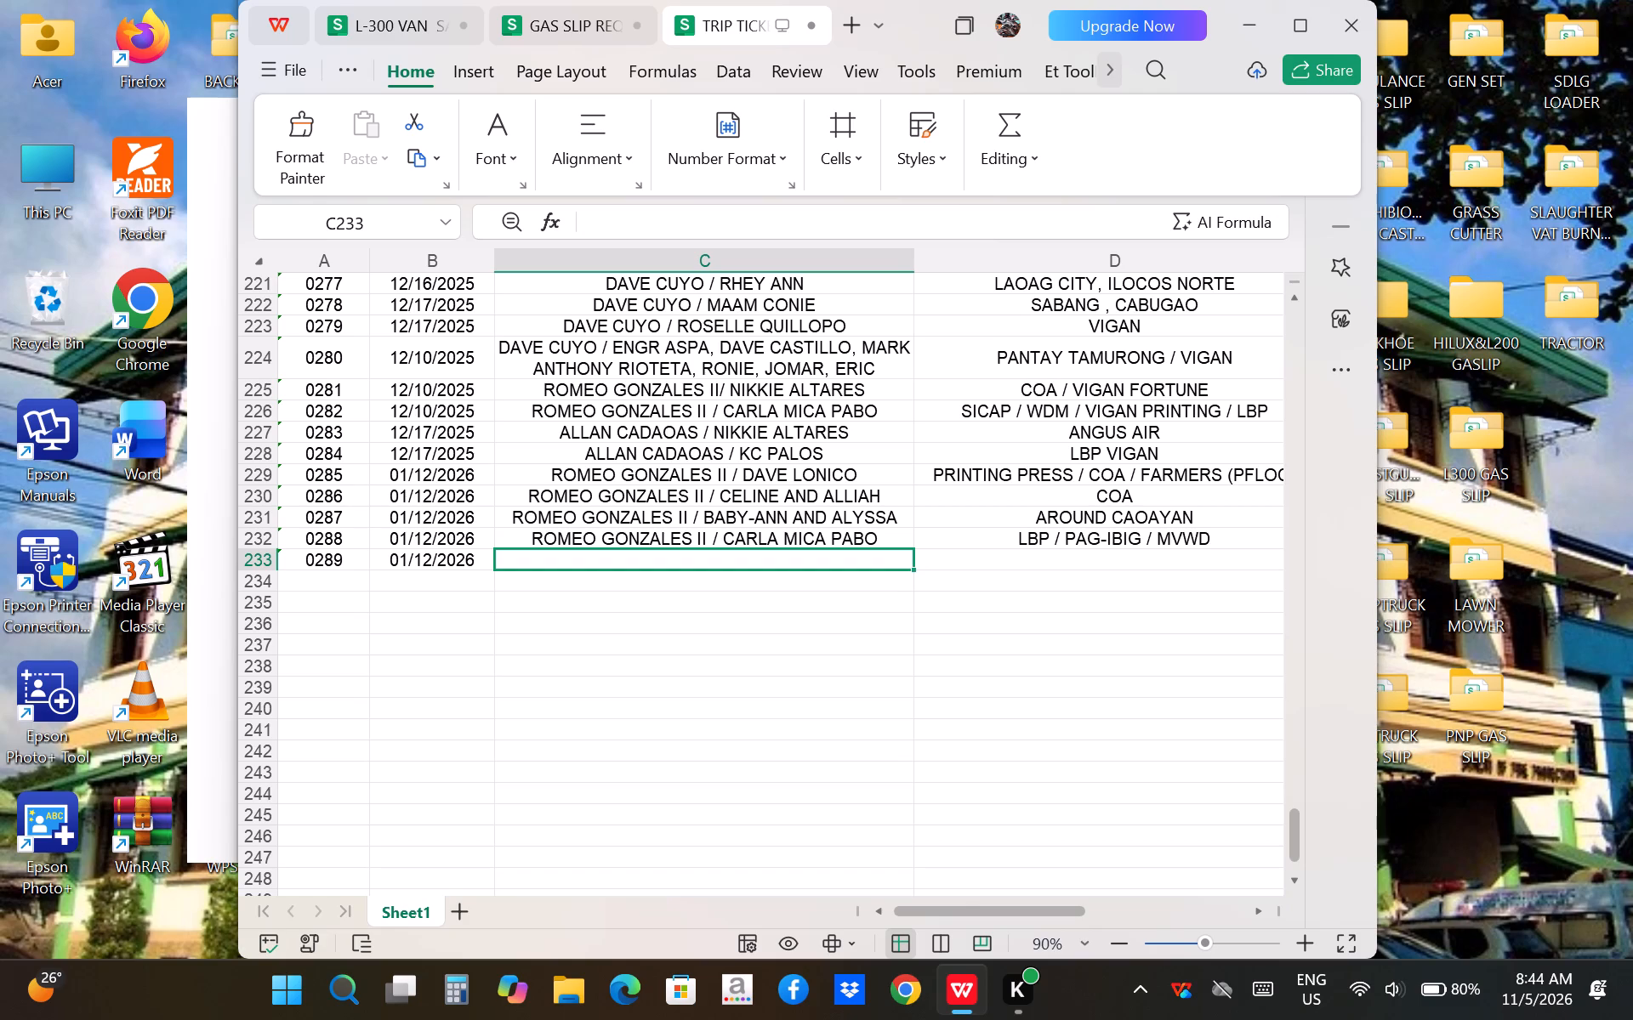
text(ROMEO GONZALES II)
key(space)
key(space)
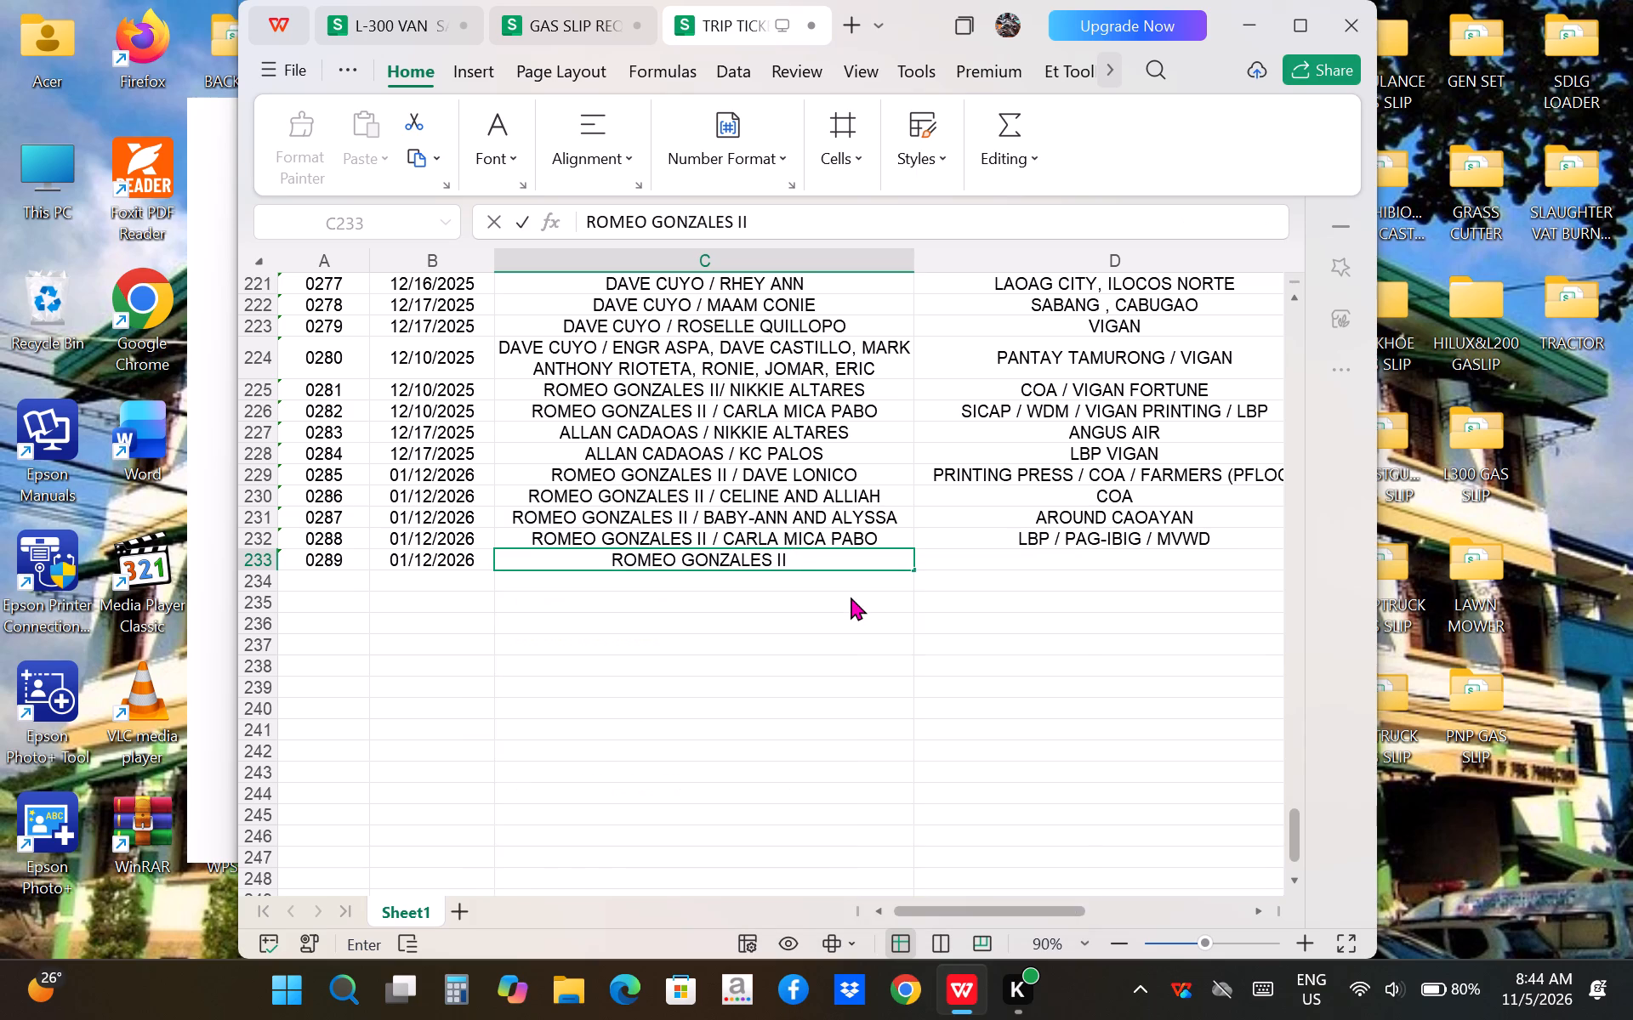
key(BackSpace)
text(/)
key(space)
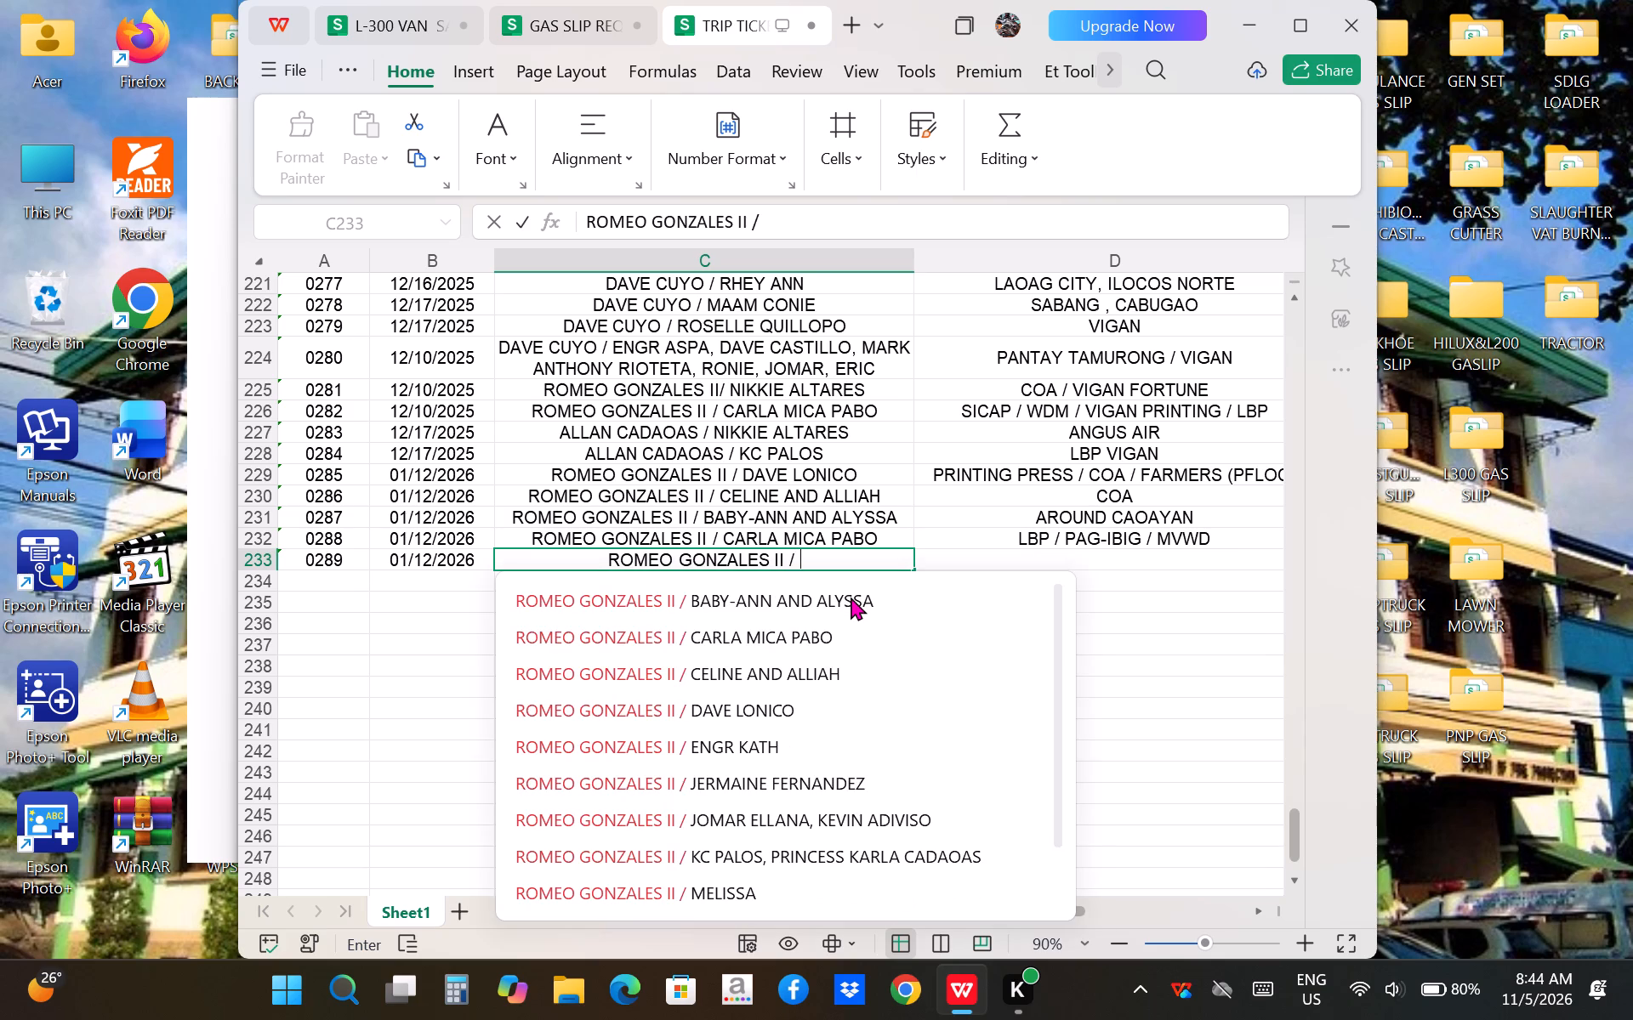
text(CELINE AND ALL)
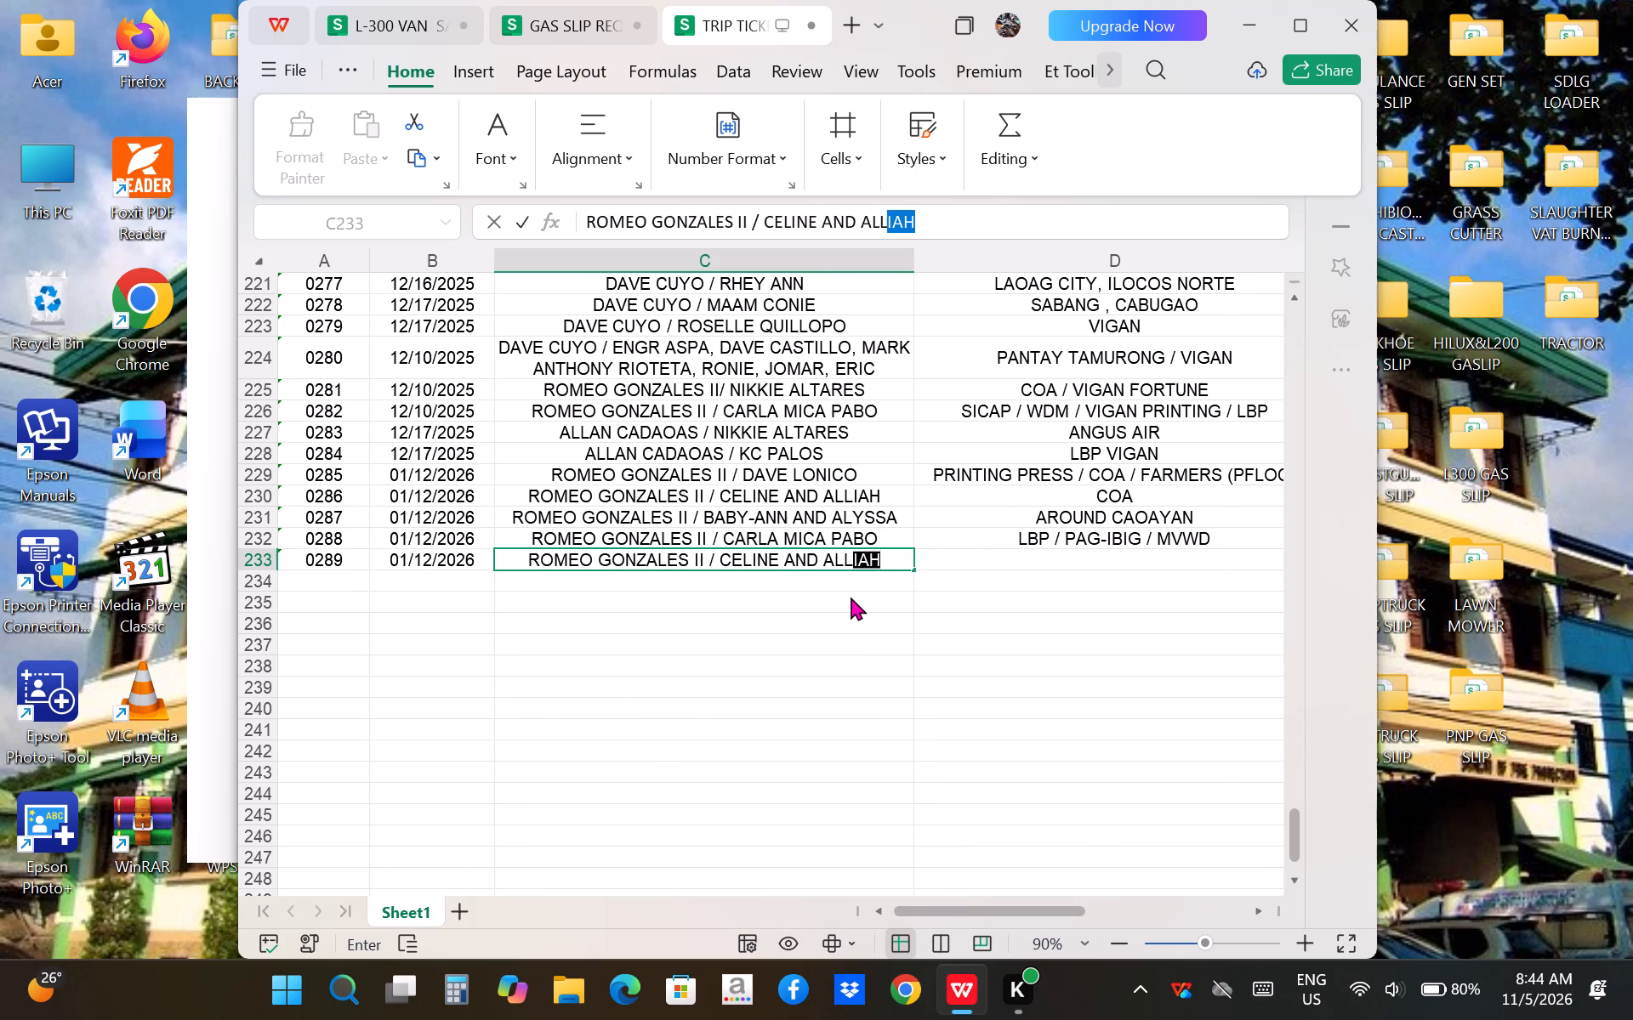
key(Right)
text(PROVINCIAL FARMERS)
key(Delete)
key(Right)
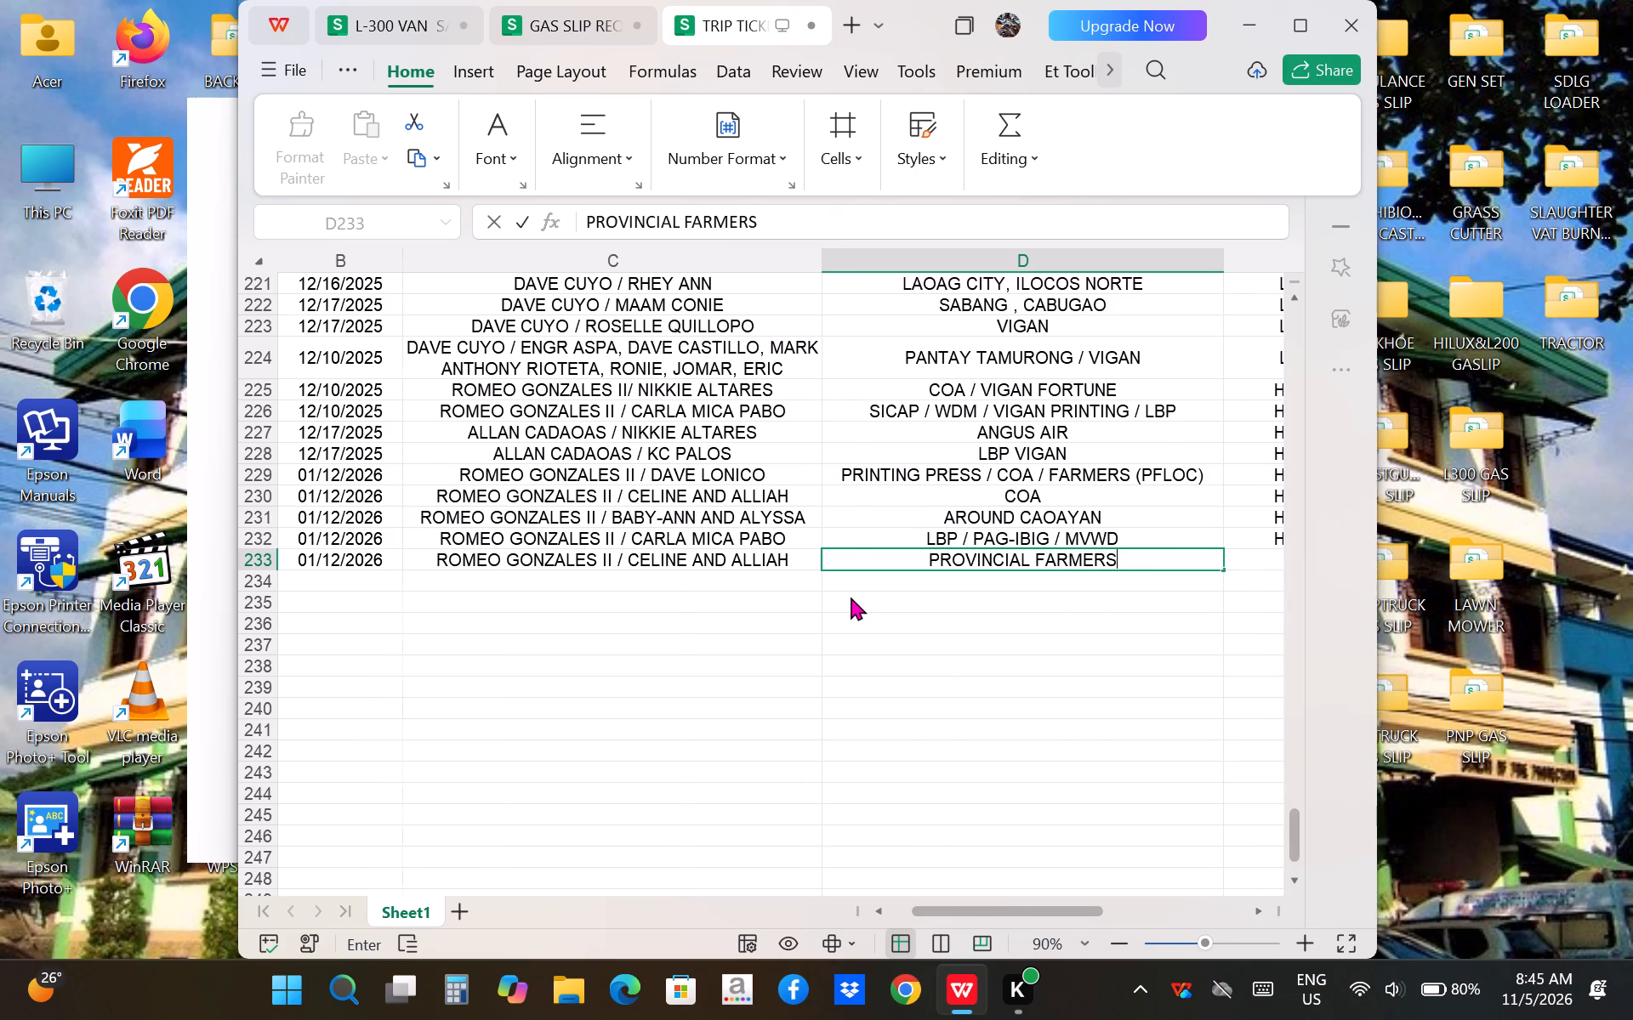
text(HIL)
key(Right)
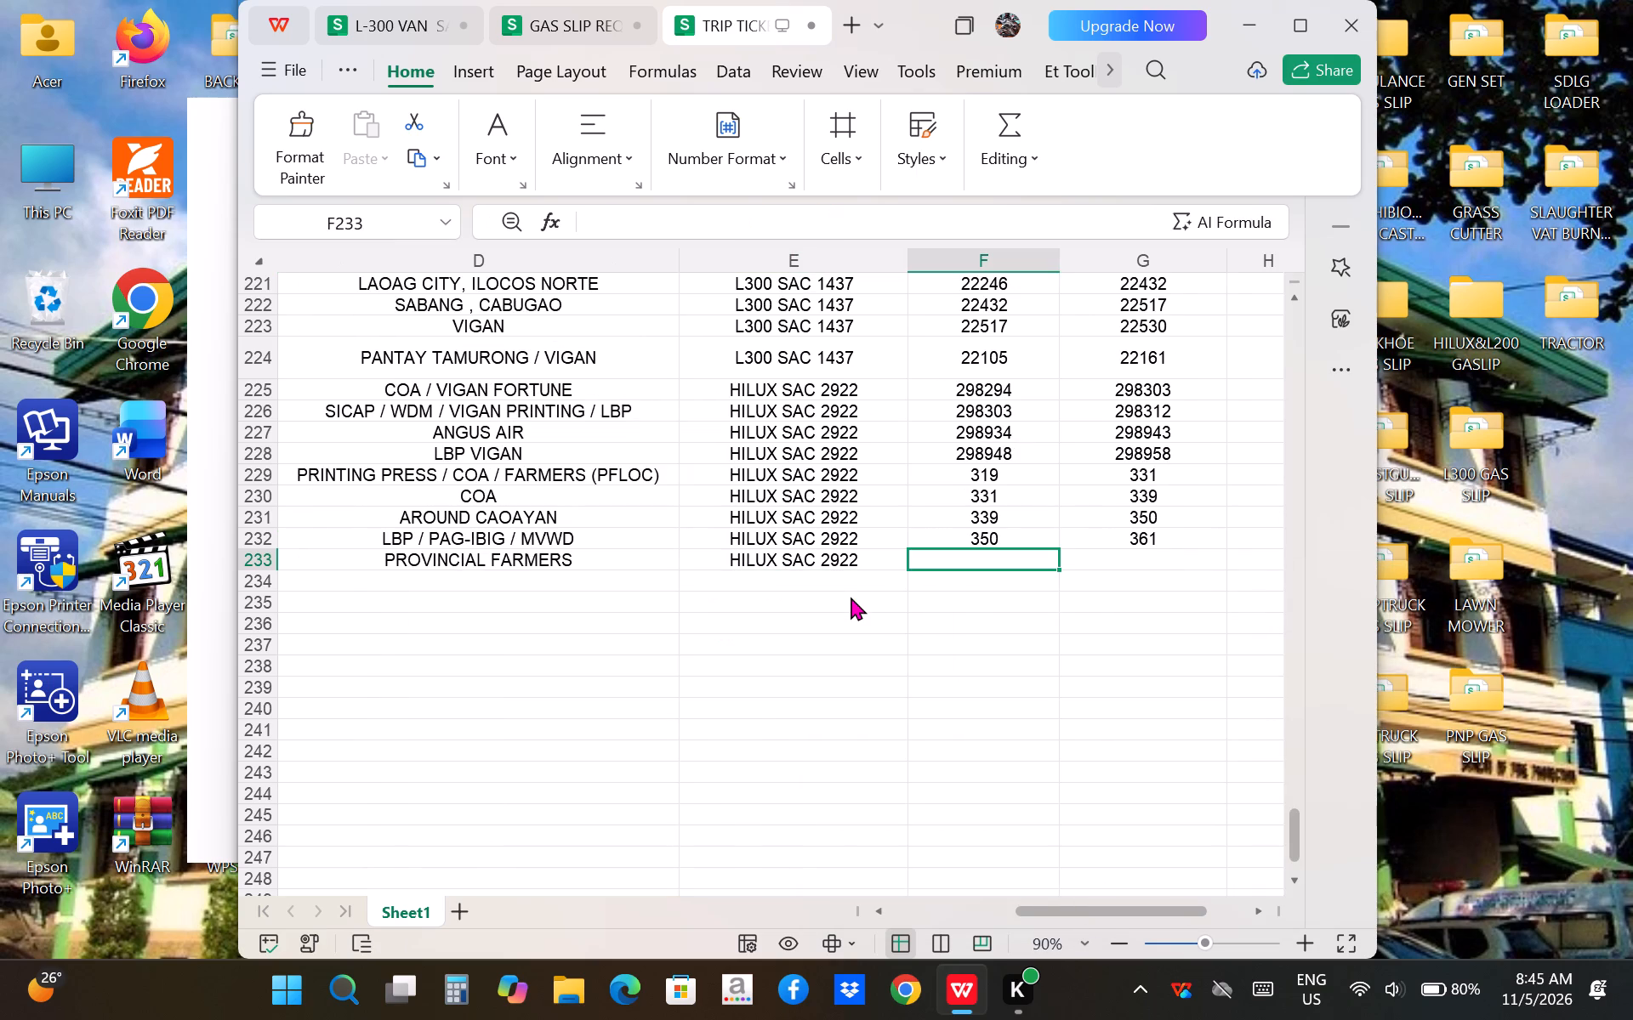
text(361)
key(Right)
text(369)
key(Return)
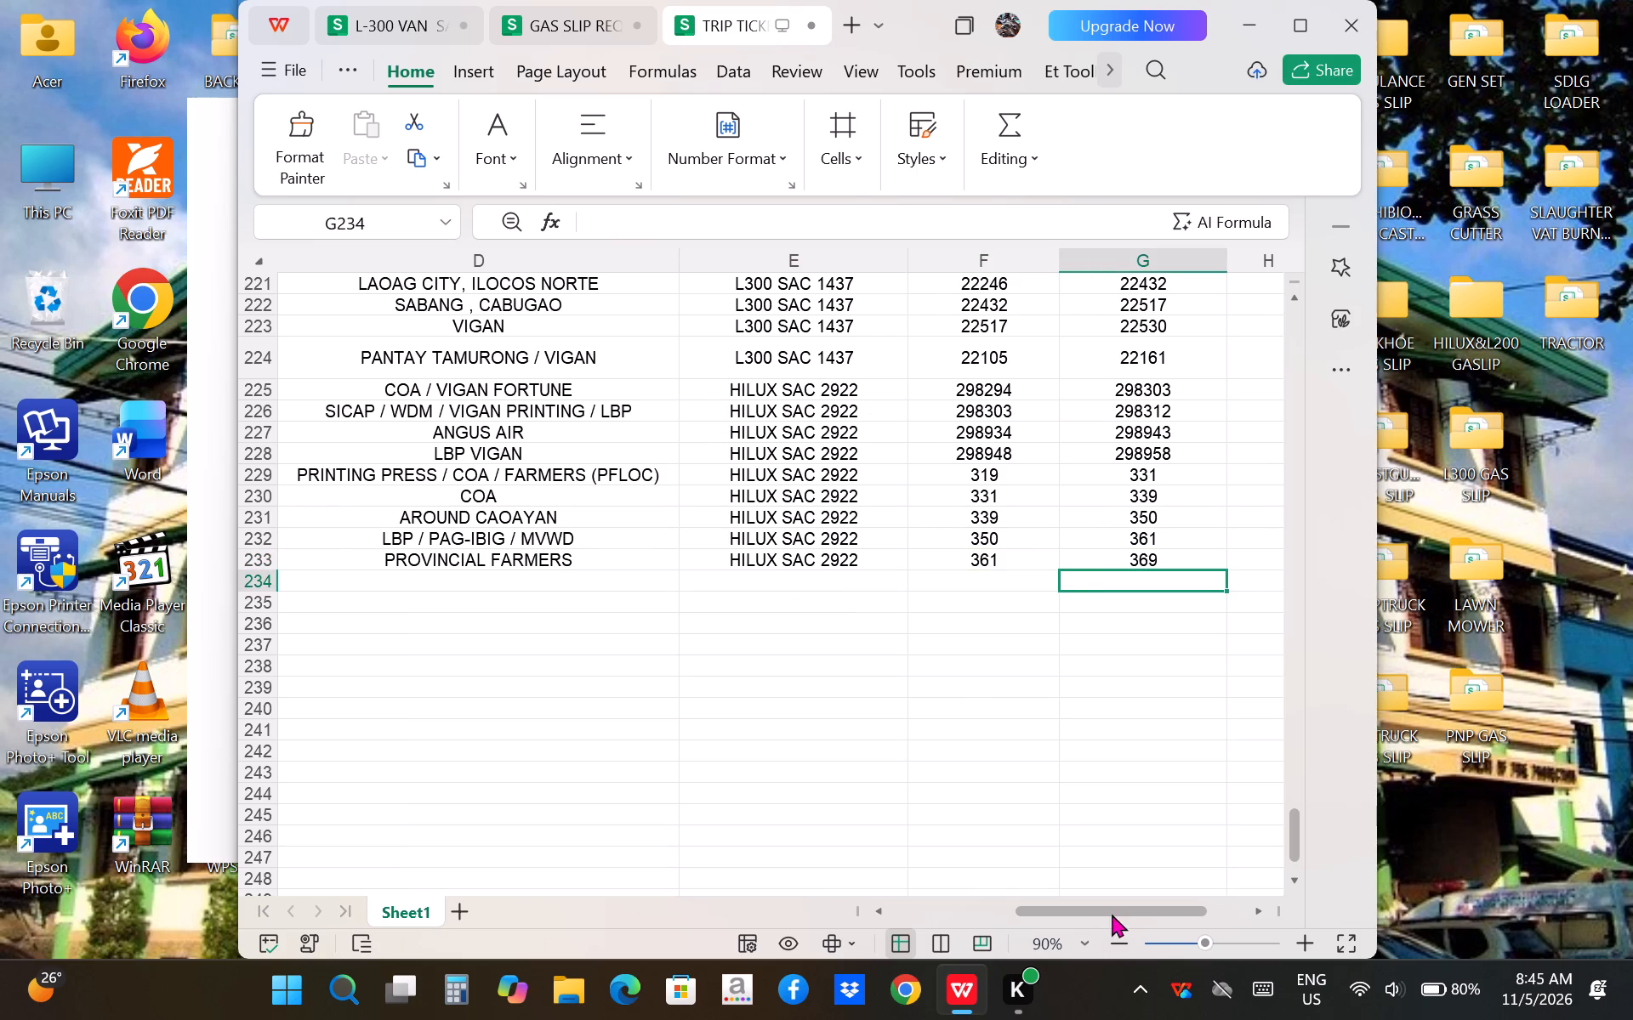
Enter ticket number 0291 as text in A234 and fill the series down column A through 0303 in row 246.
drag(1112, 914, 828, 912)
click(336, 583)
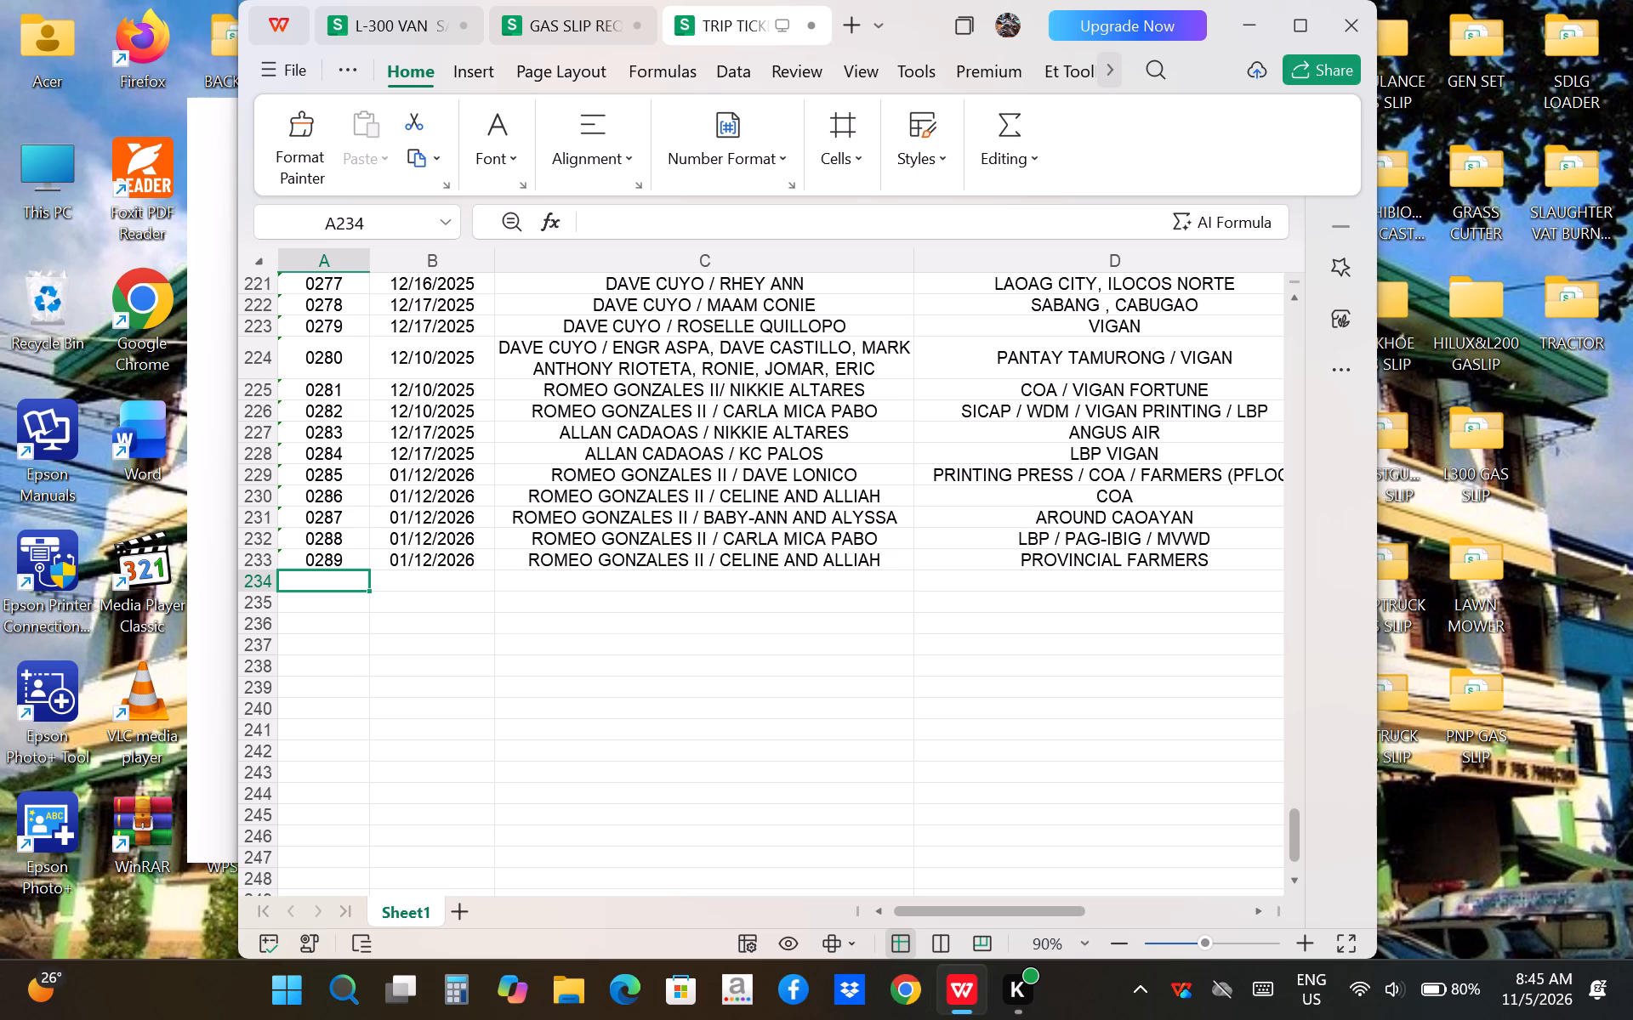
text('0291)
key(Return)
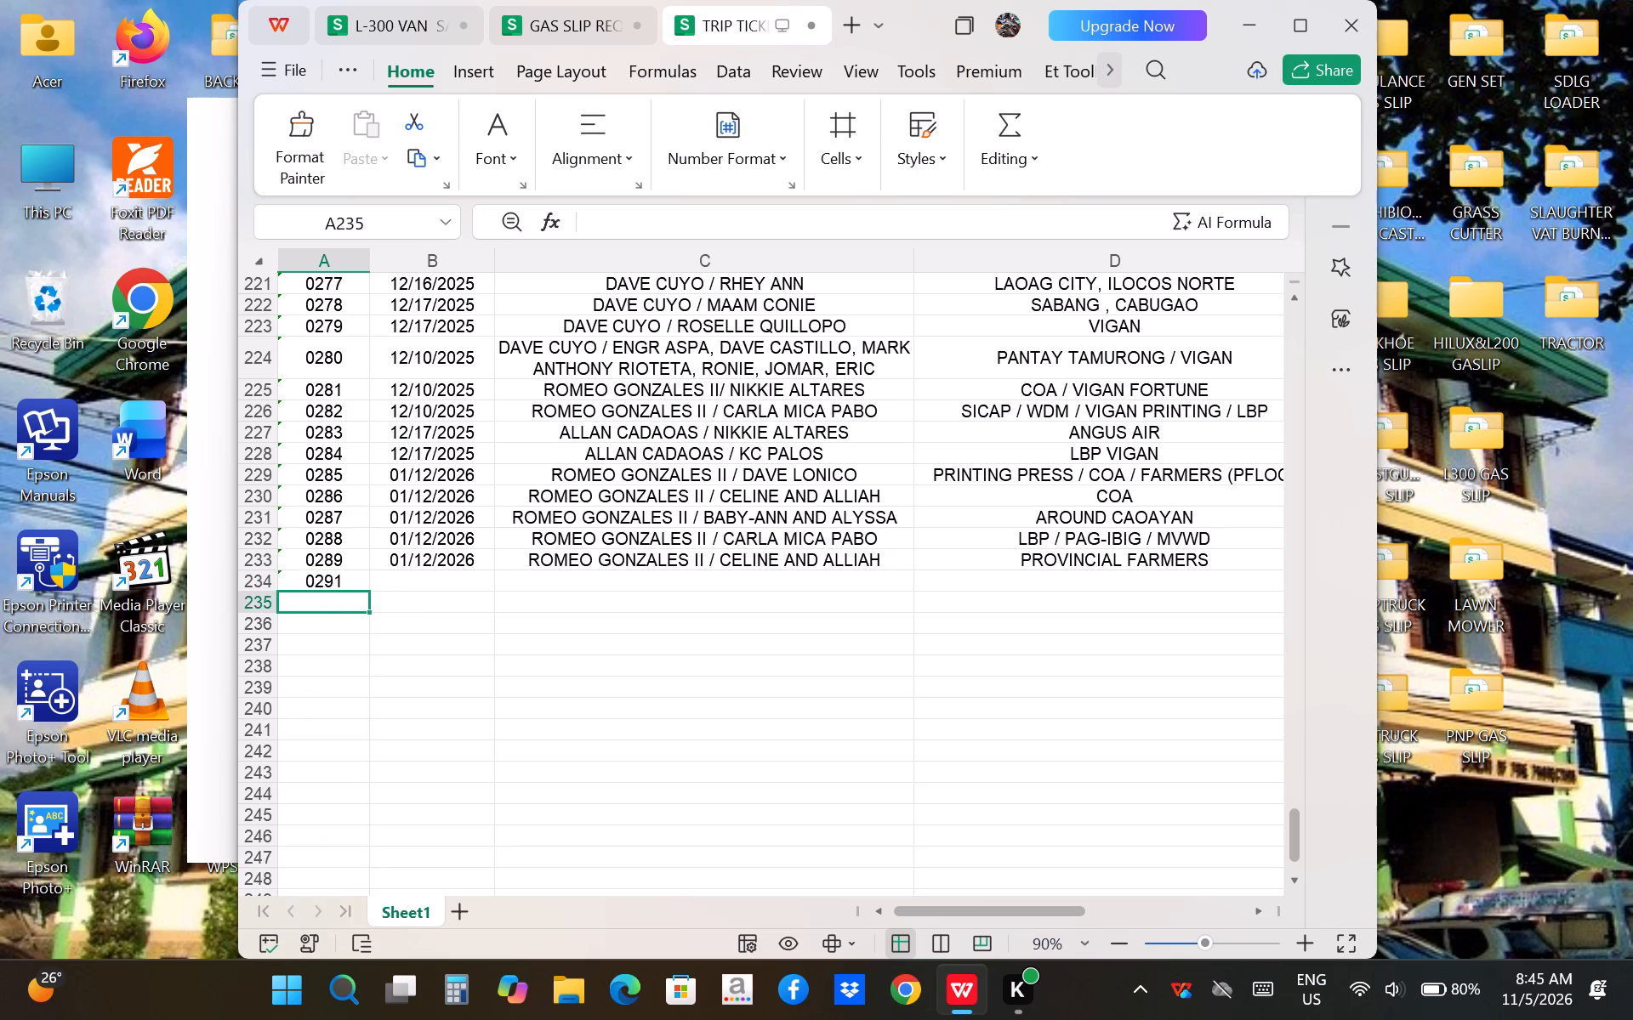
click(347, 580)
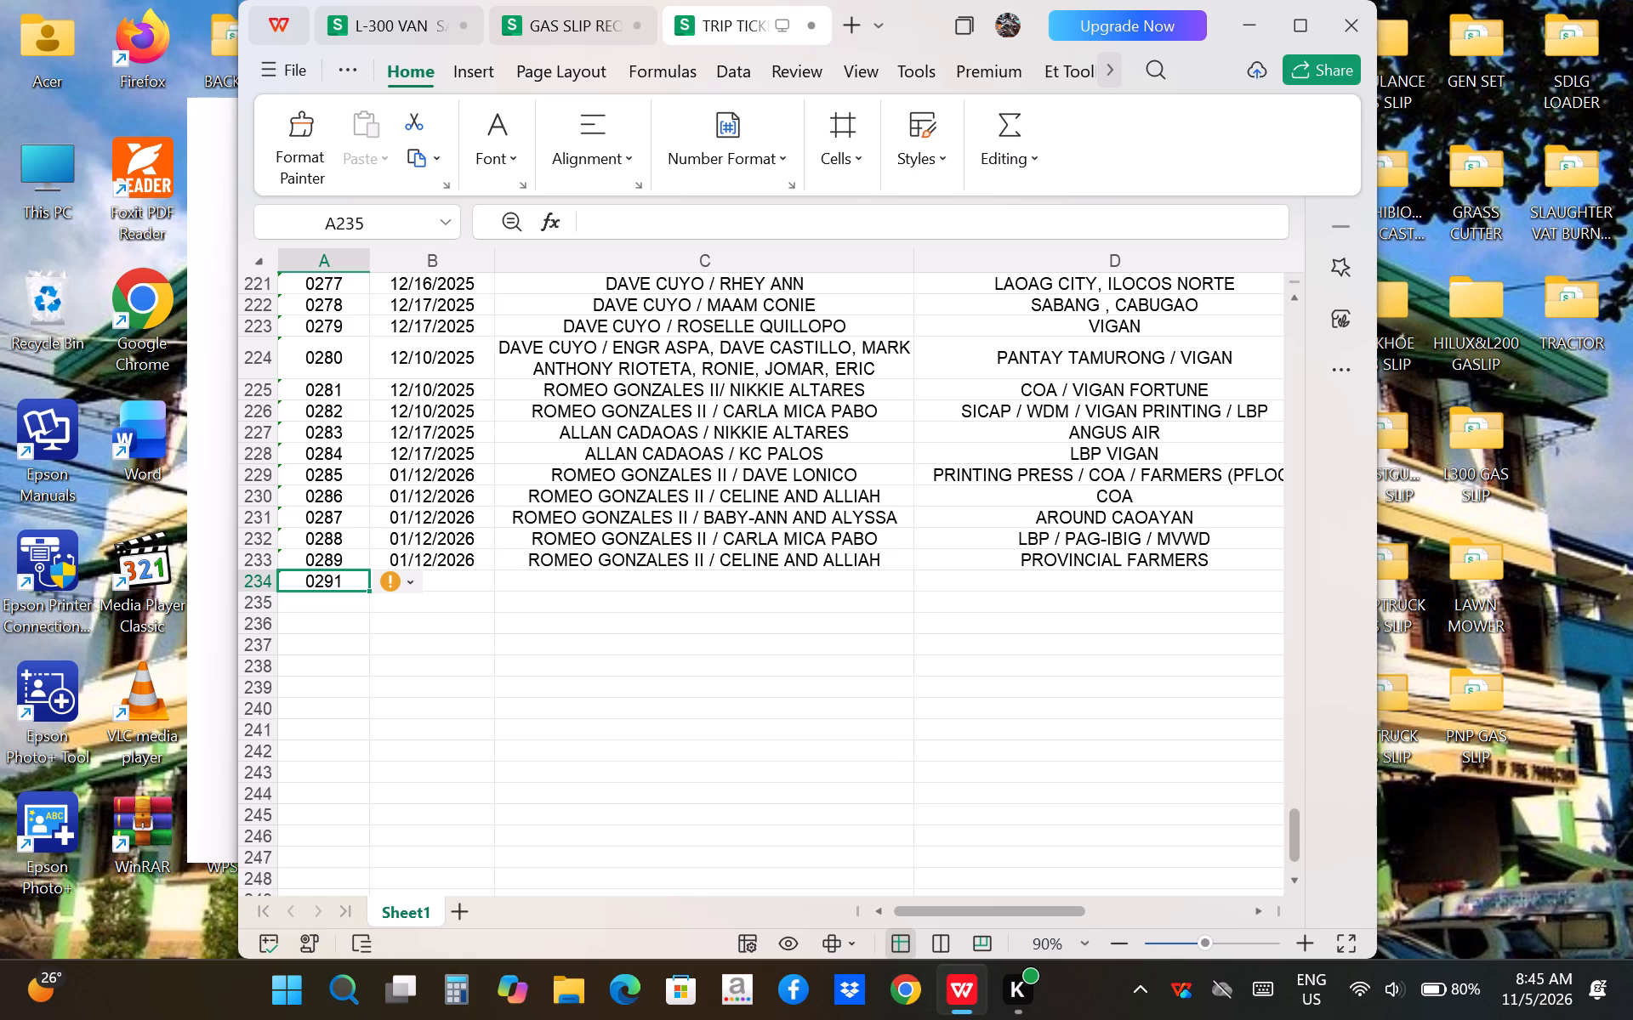
drag(370, 588, 366, 688)
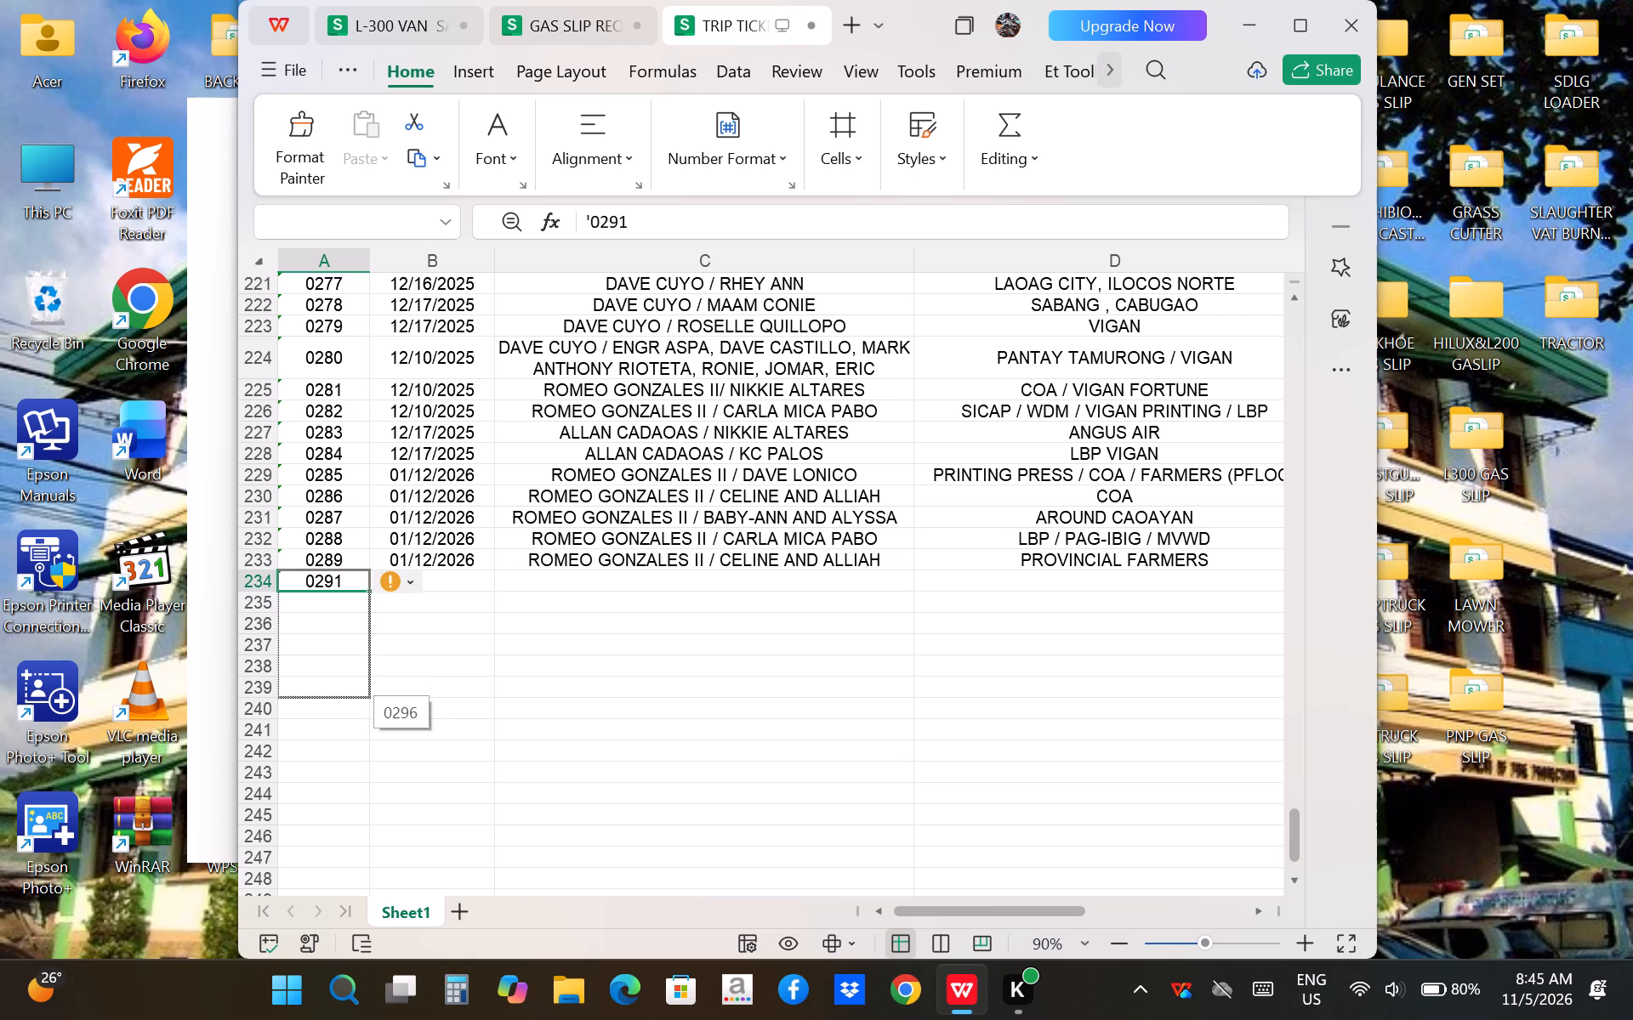
drag(366, 688, 379, 757)
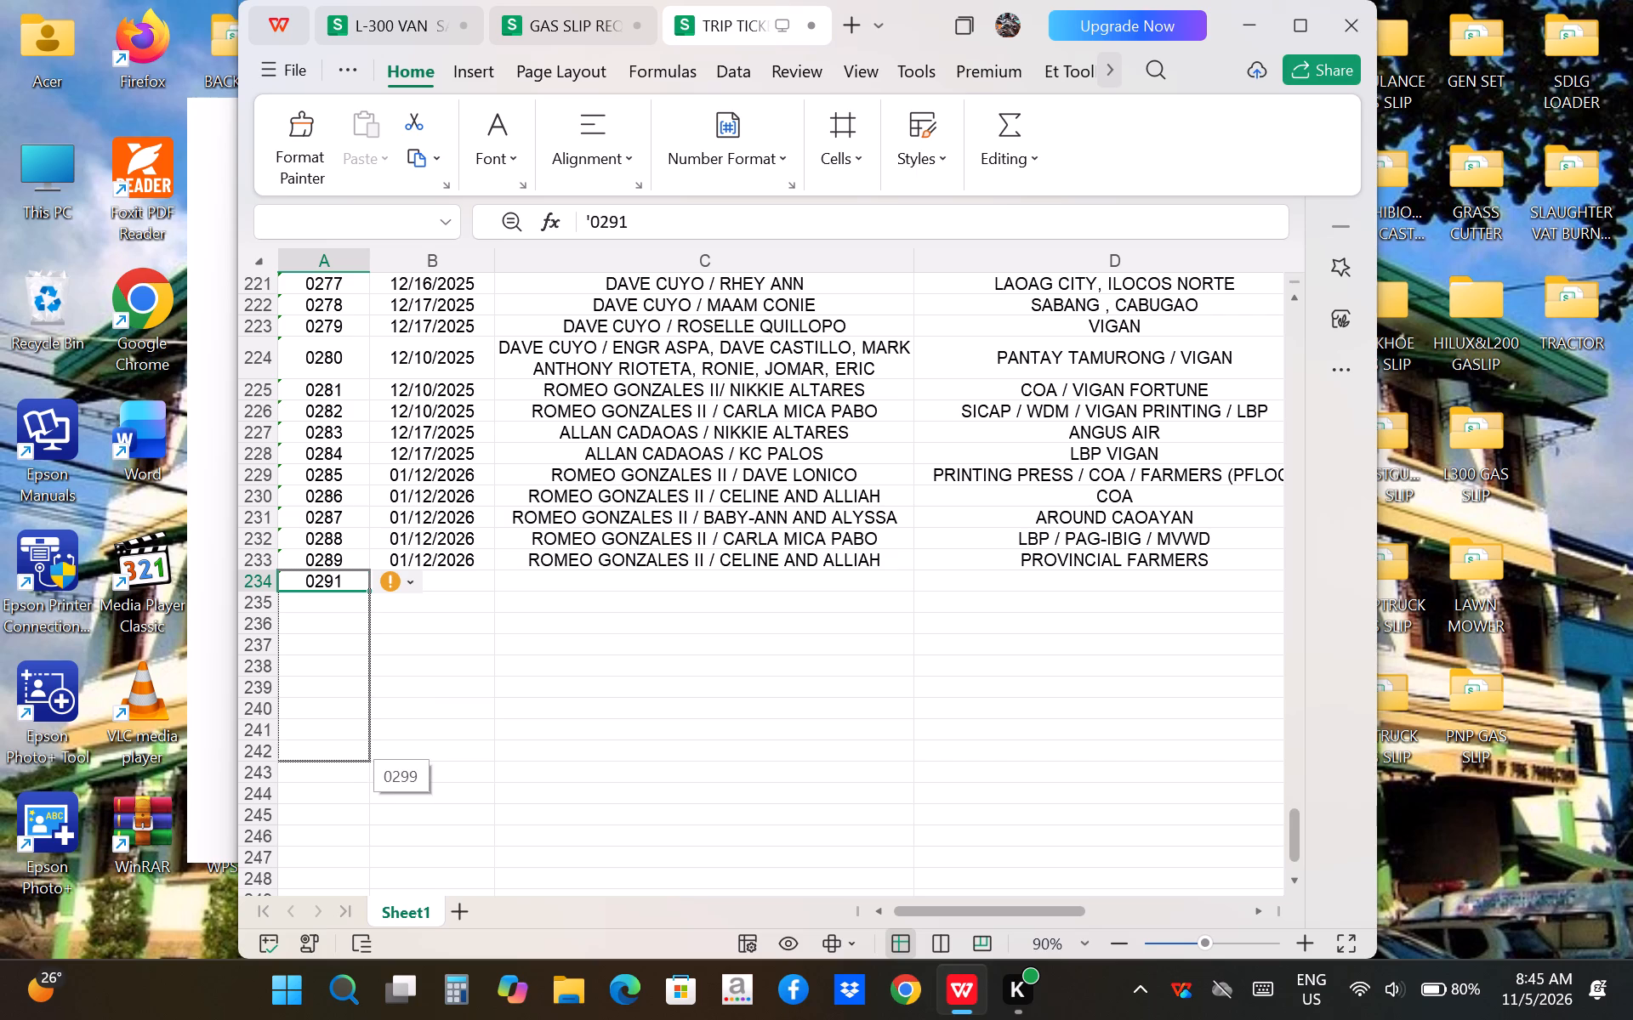
drag(379, 757, 378, 772)
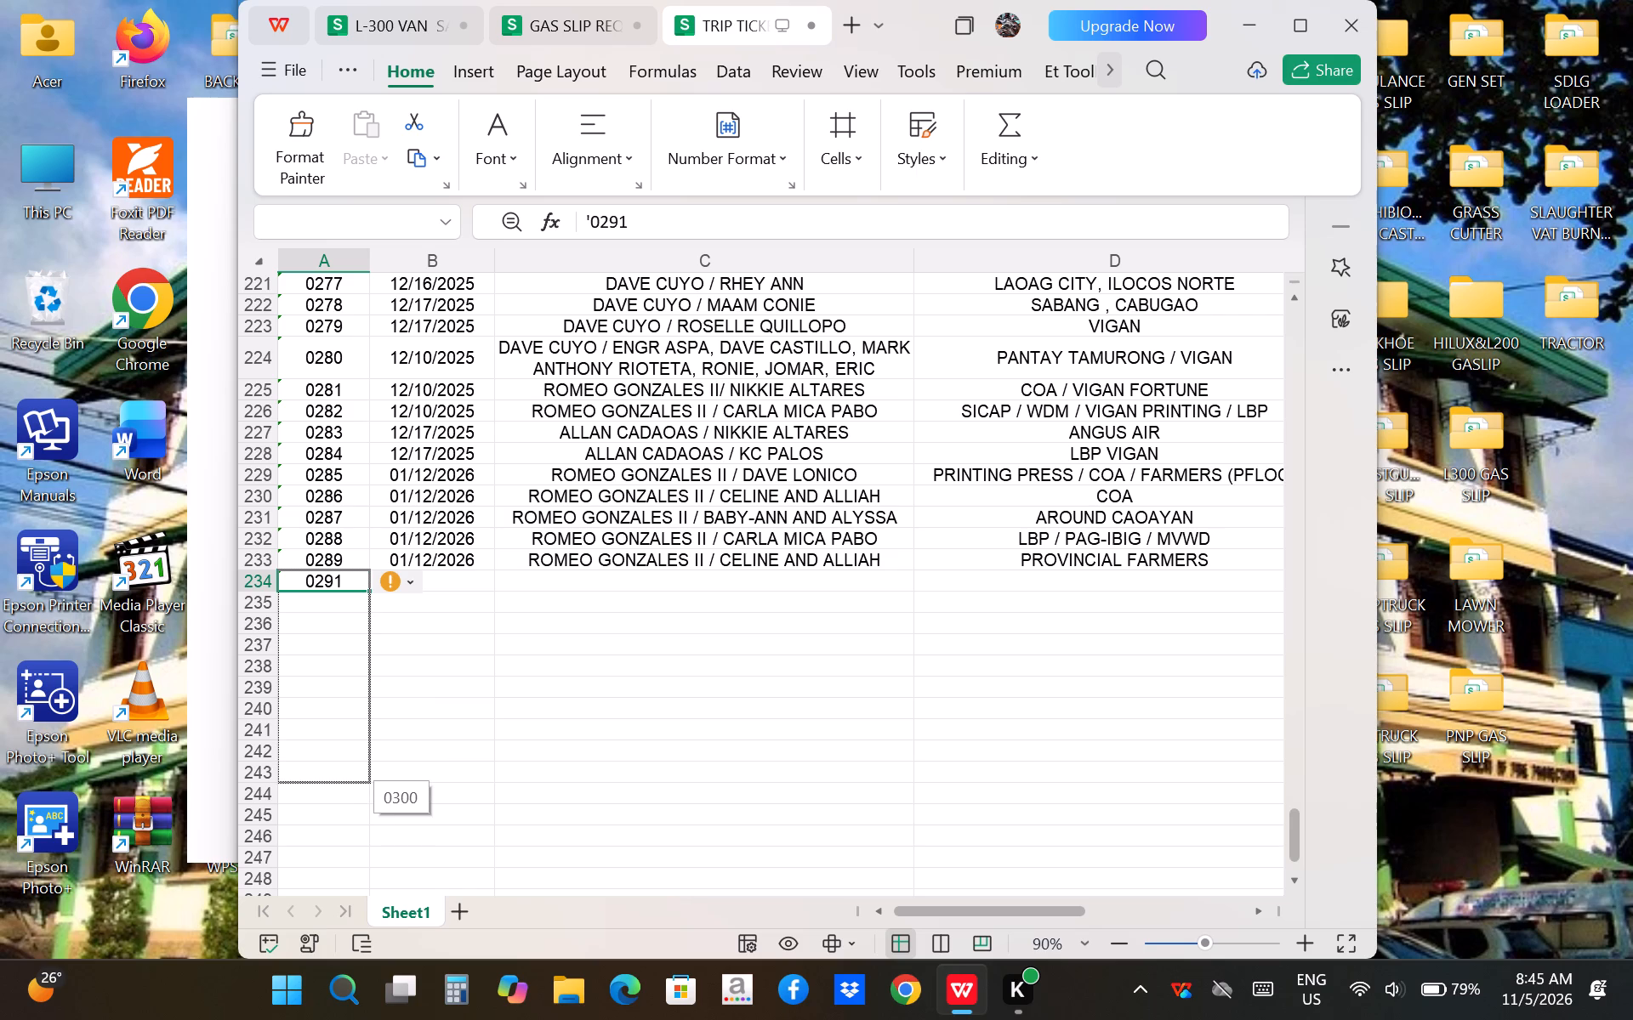
drag(378, 772, 380, 837)
Enter the date 12/16/2025 for ticket 0291 in row 234.
click(453, 586)
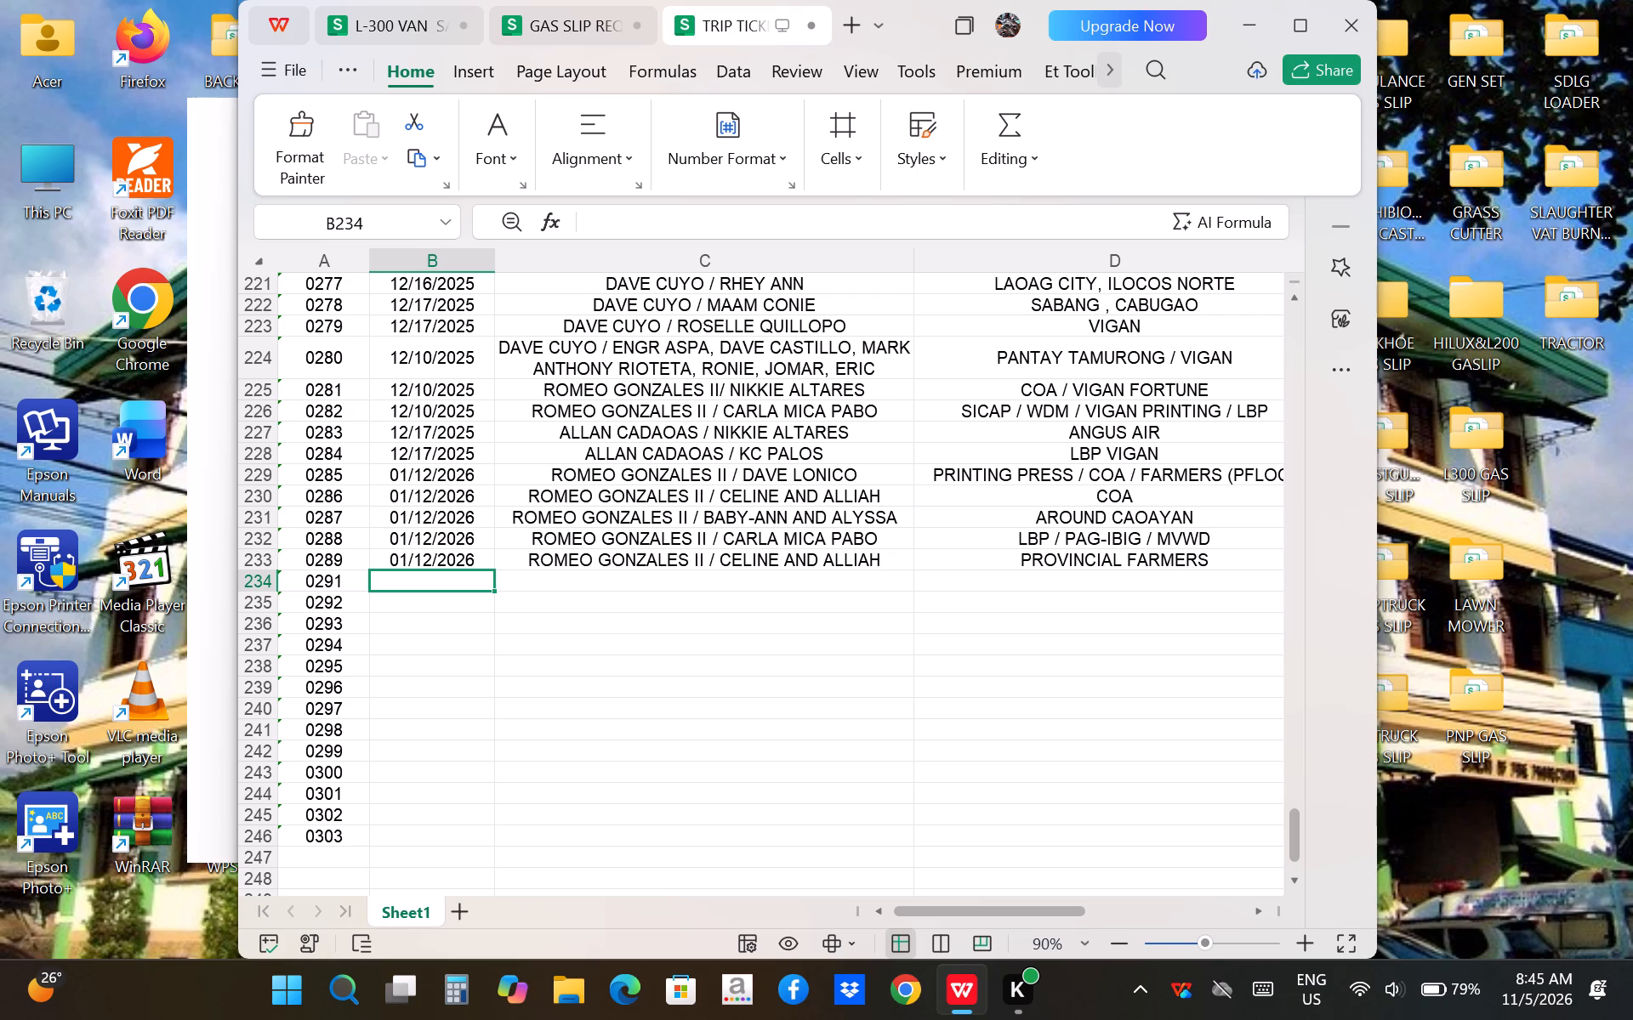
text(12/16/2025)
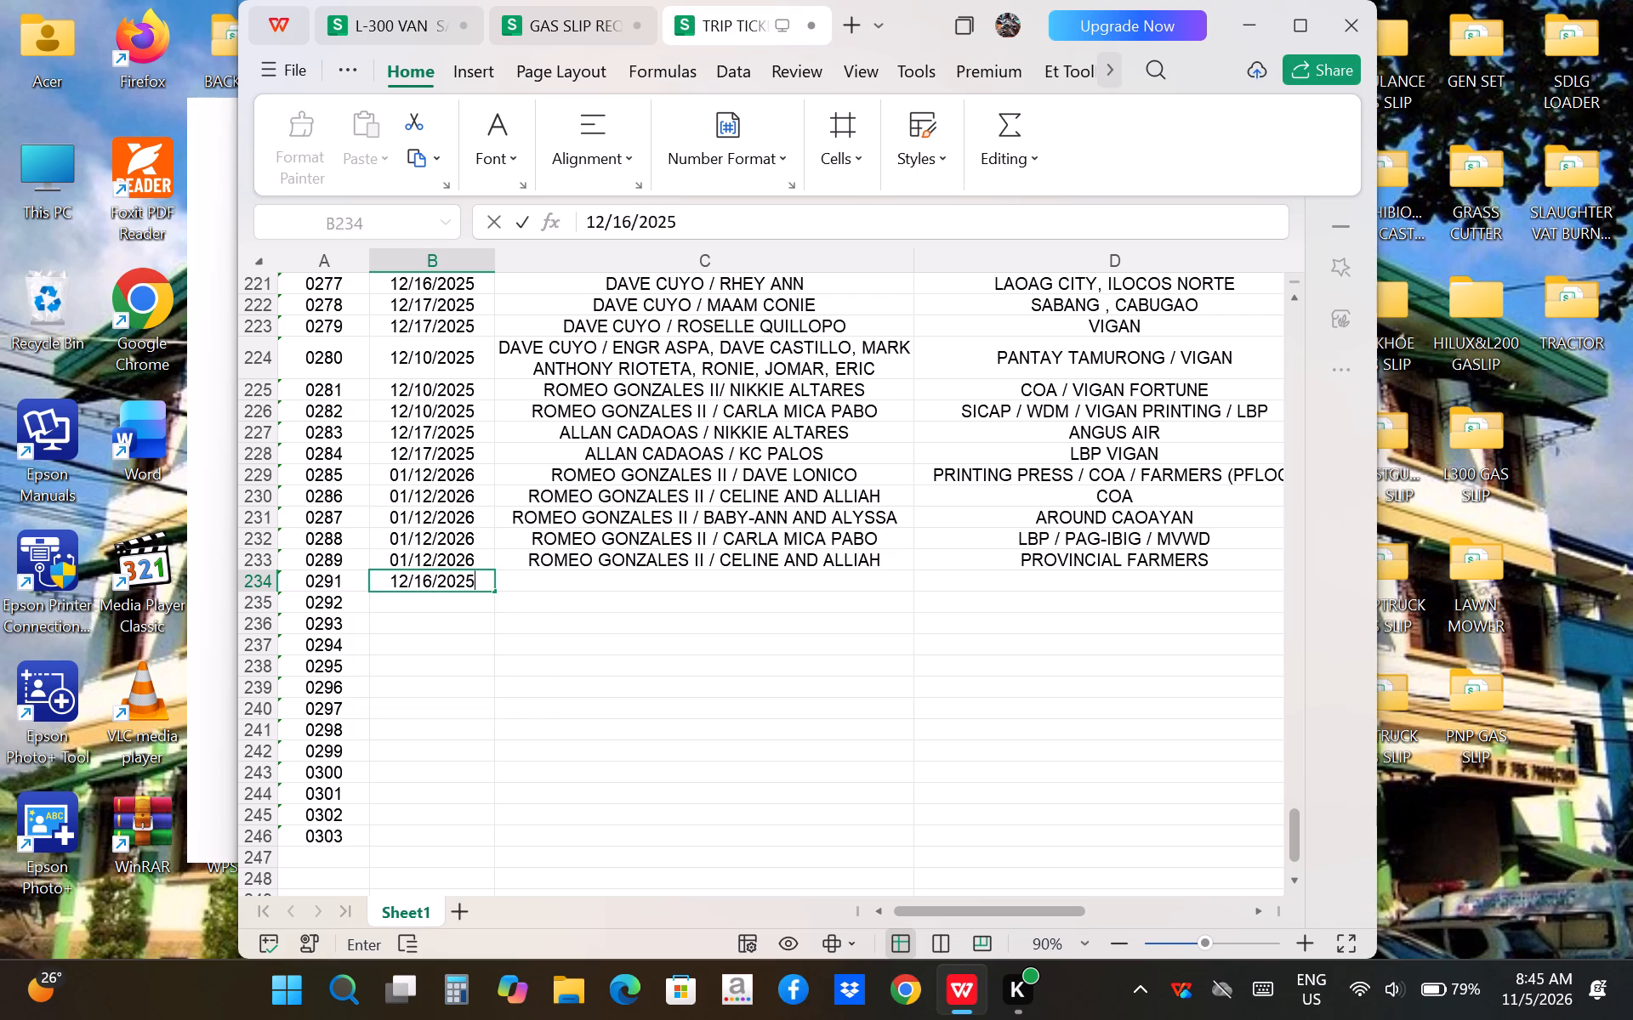
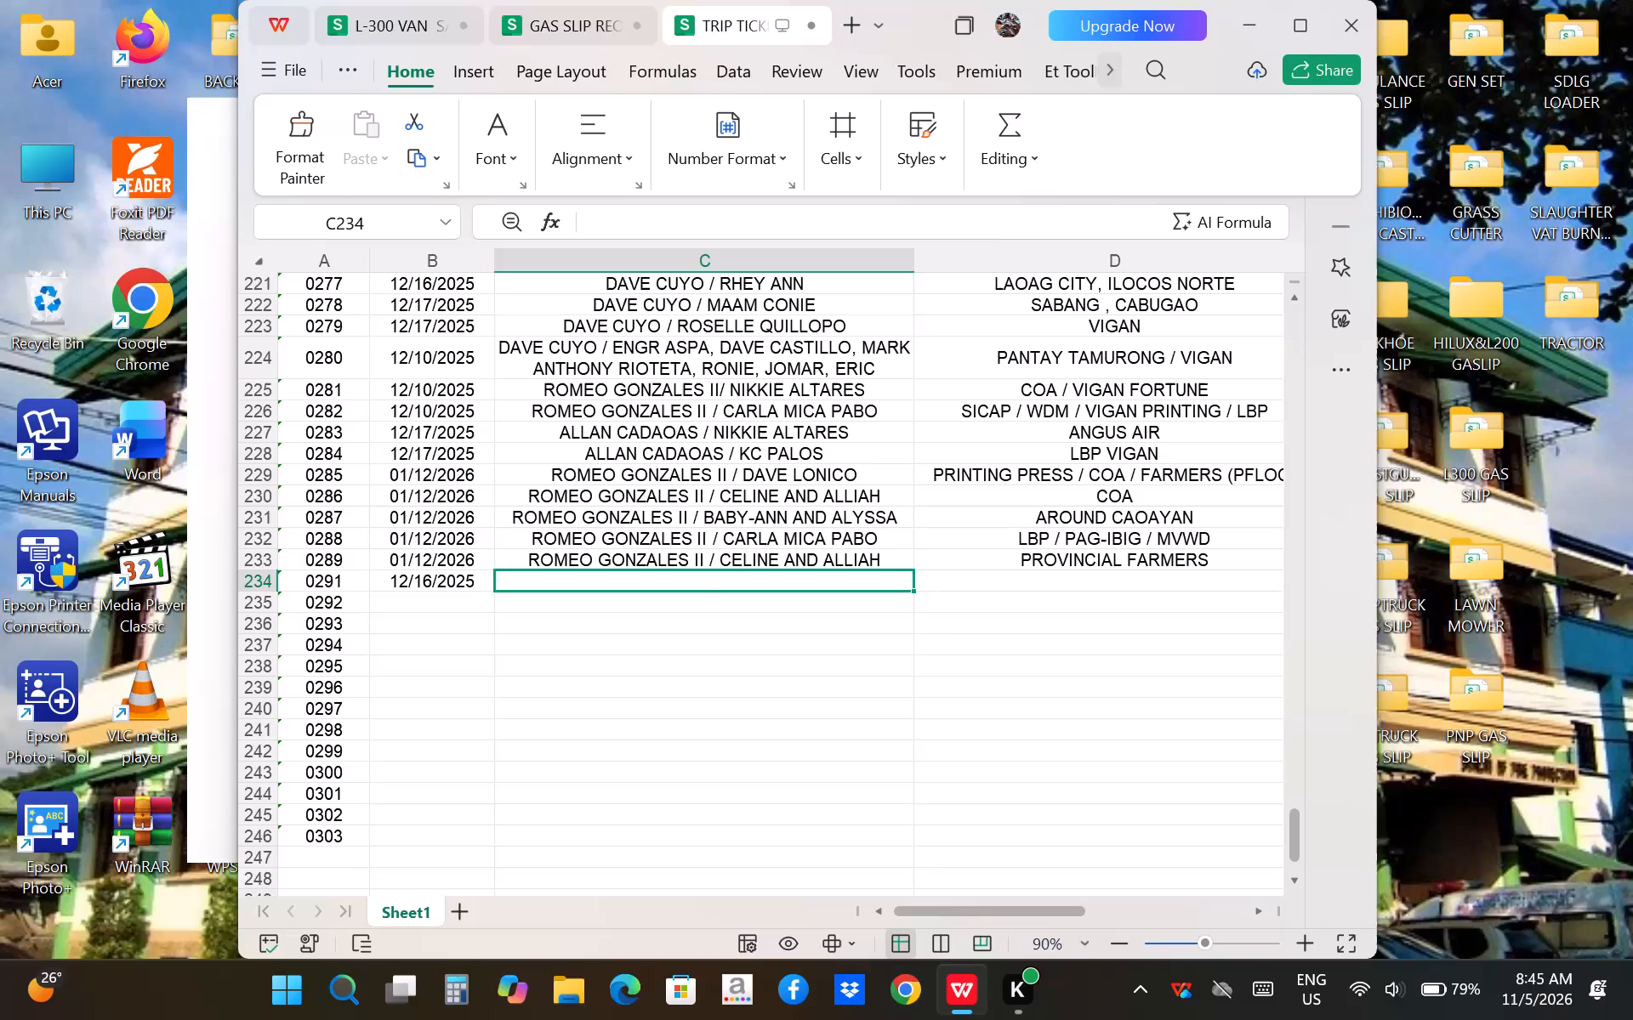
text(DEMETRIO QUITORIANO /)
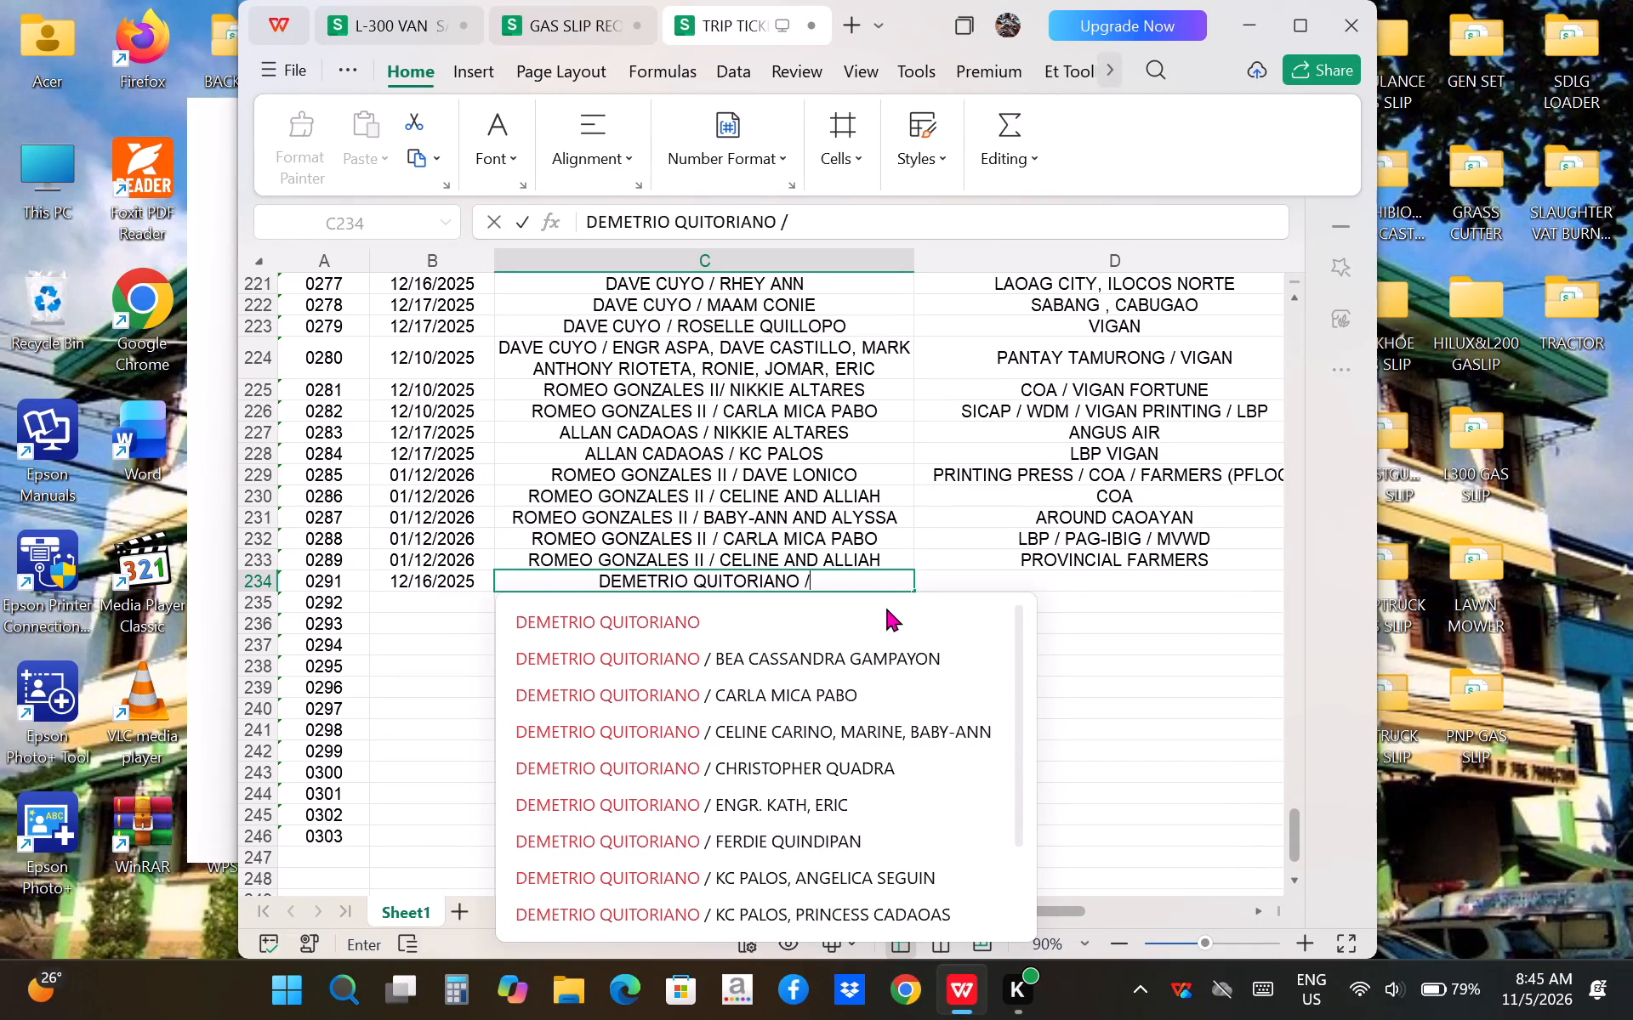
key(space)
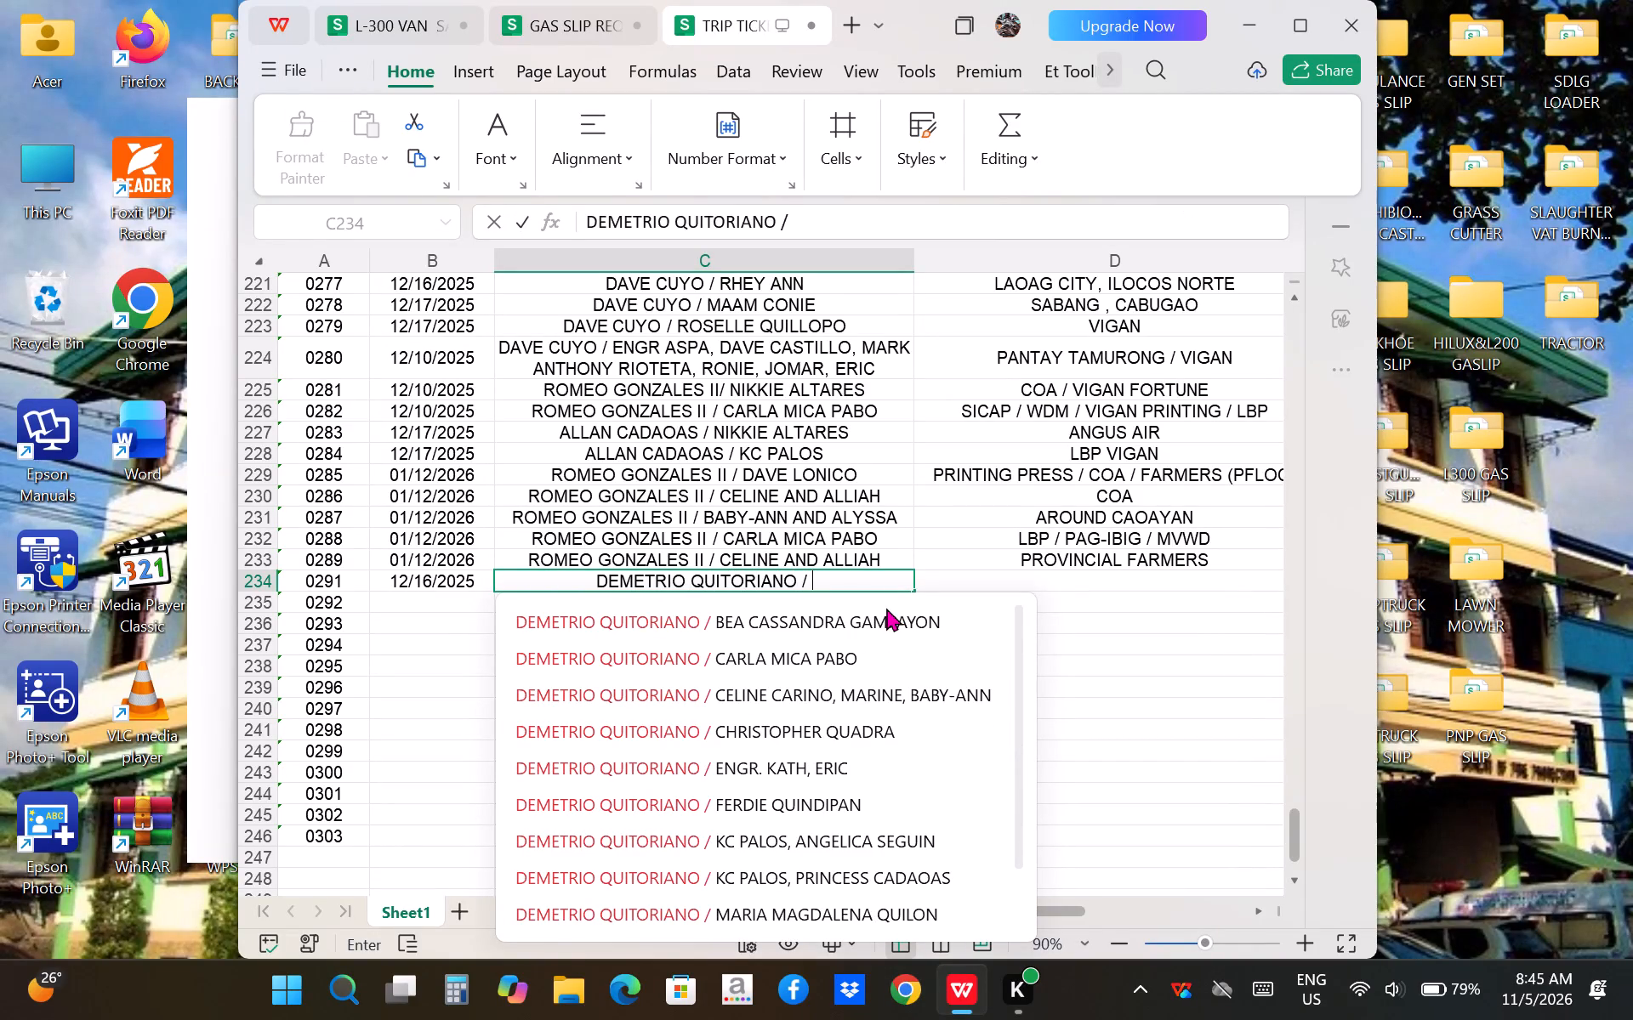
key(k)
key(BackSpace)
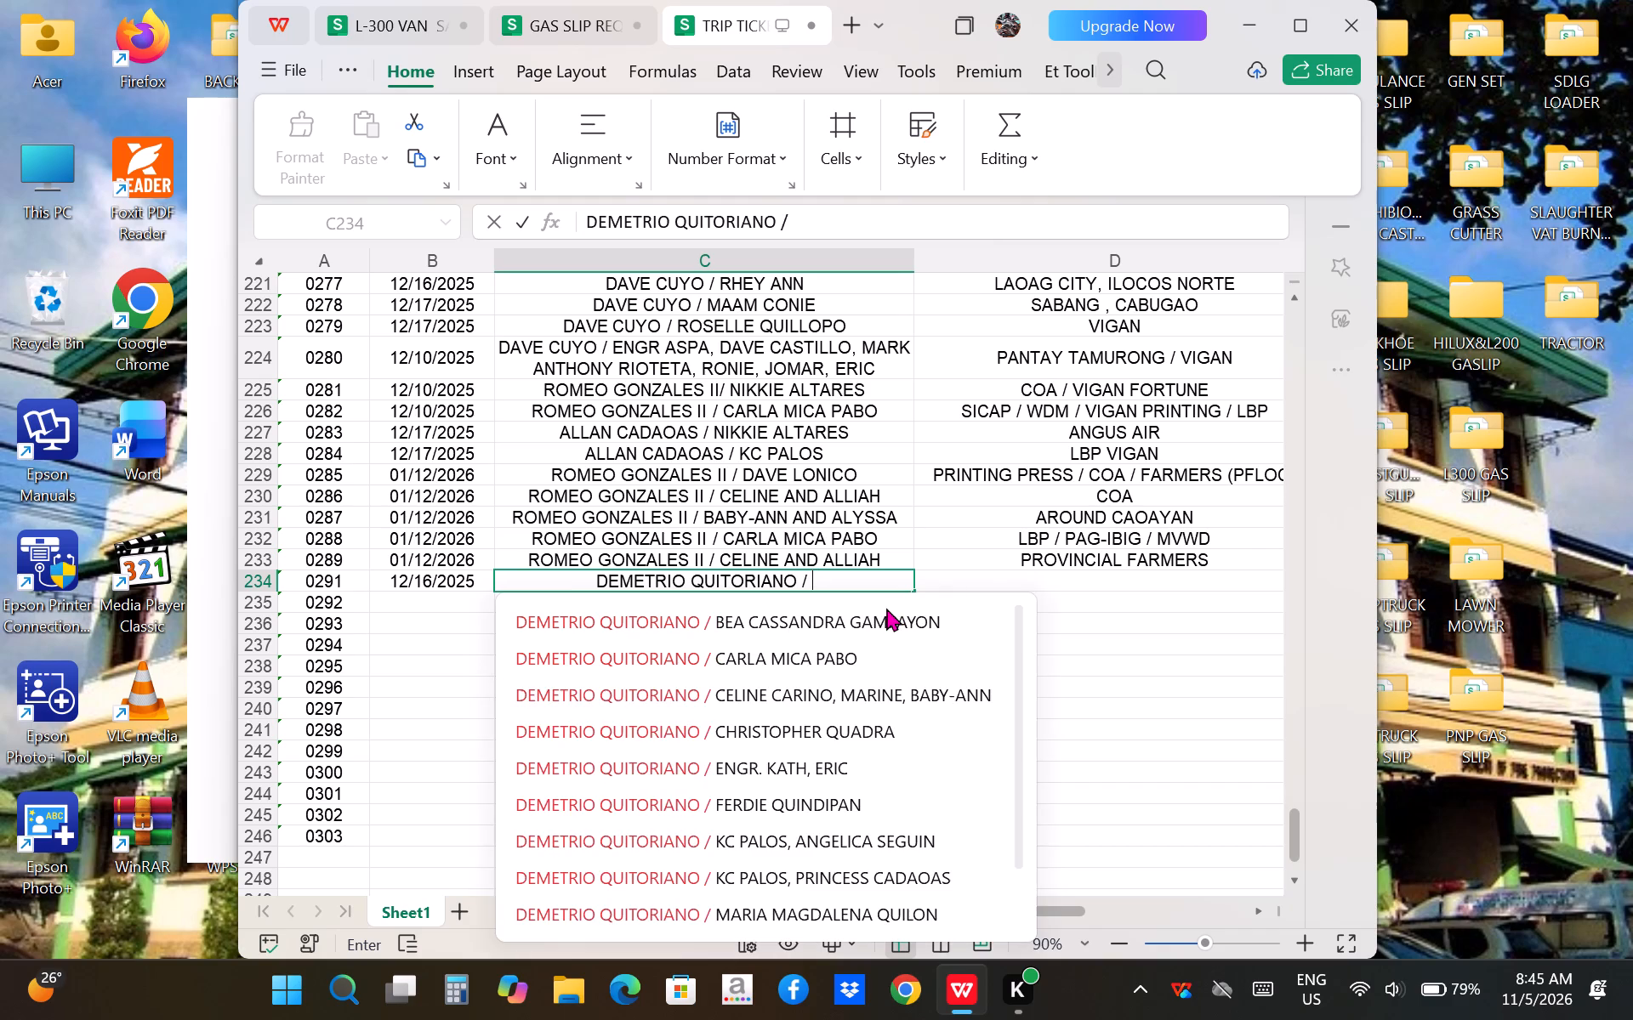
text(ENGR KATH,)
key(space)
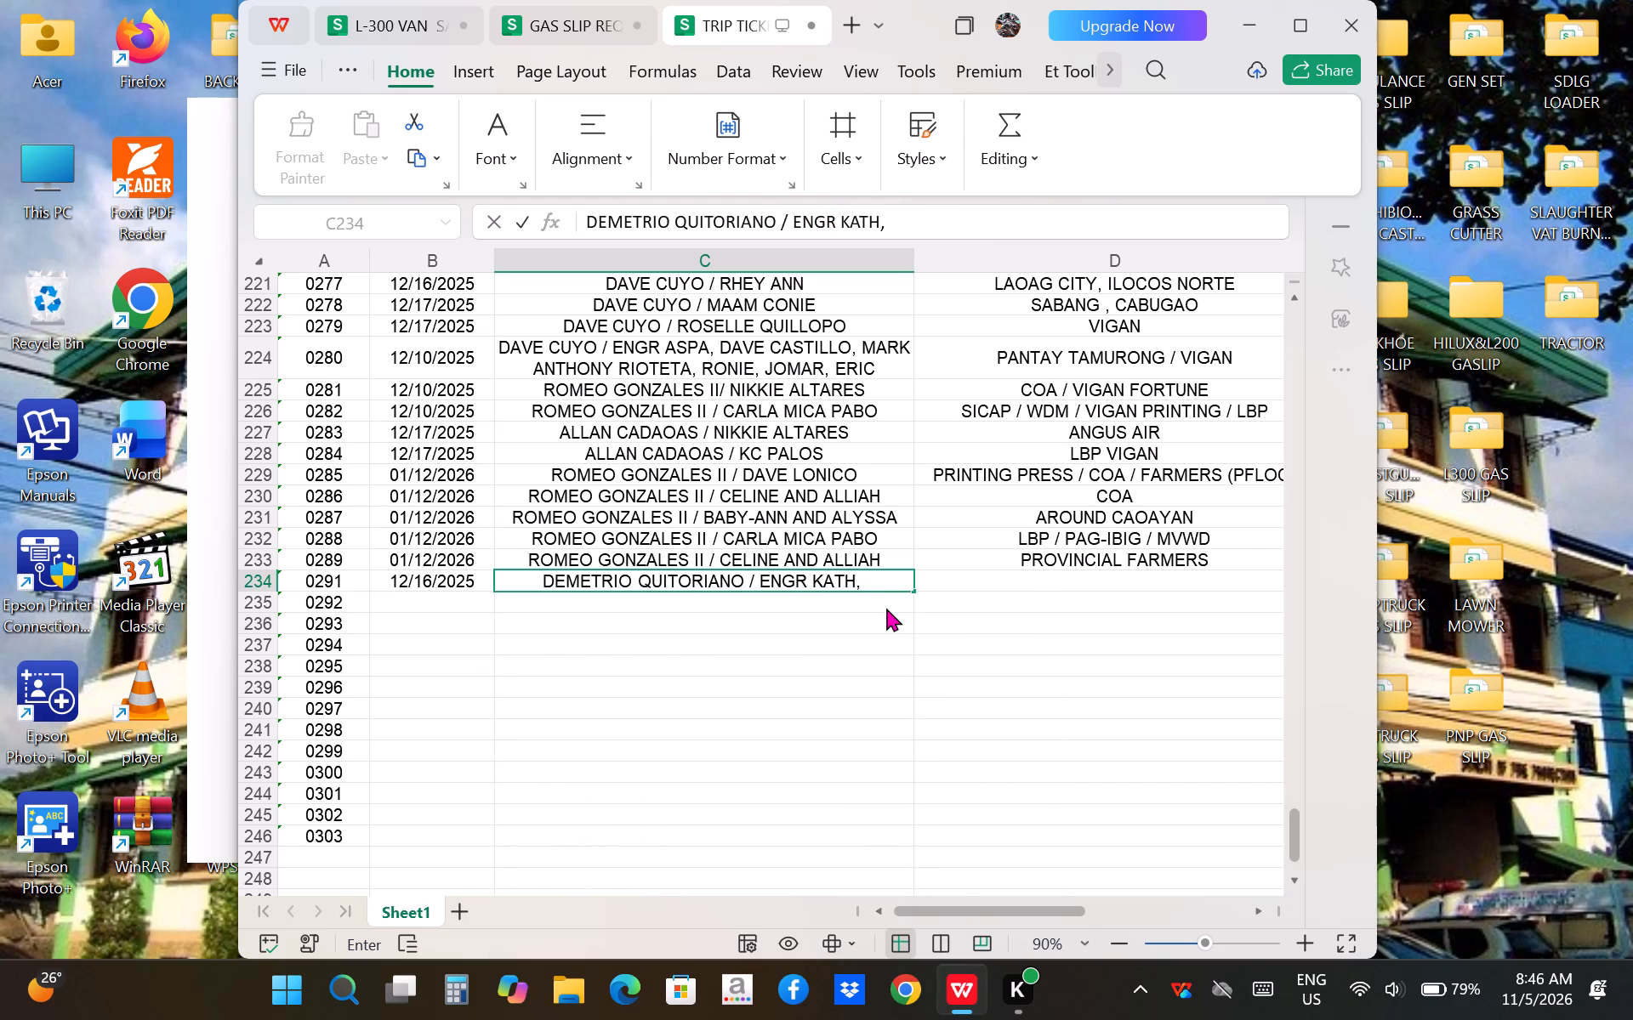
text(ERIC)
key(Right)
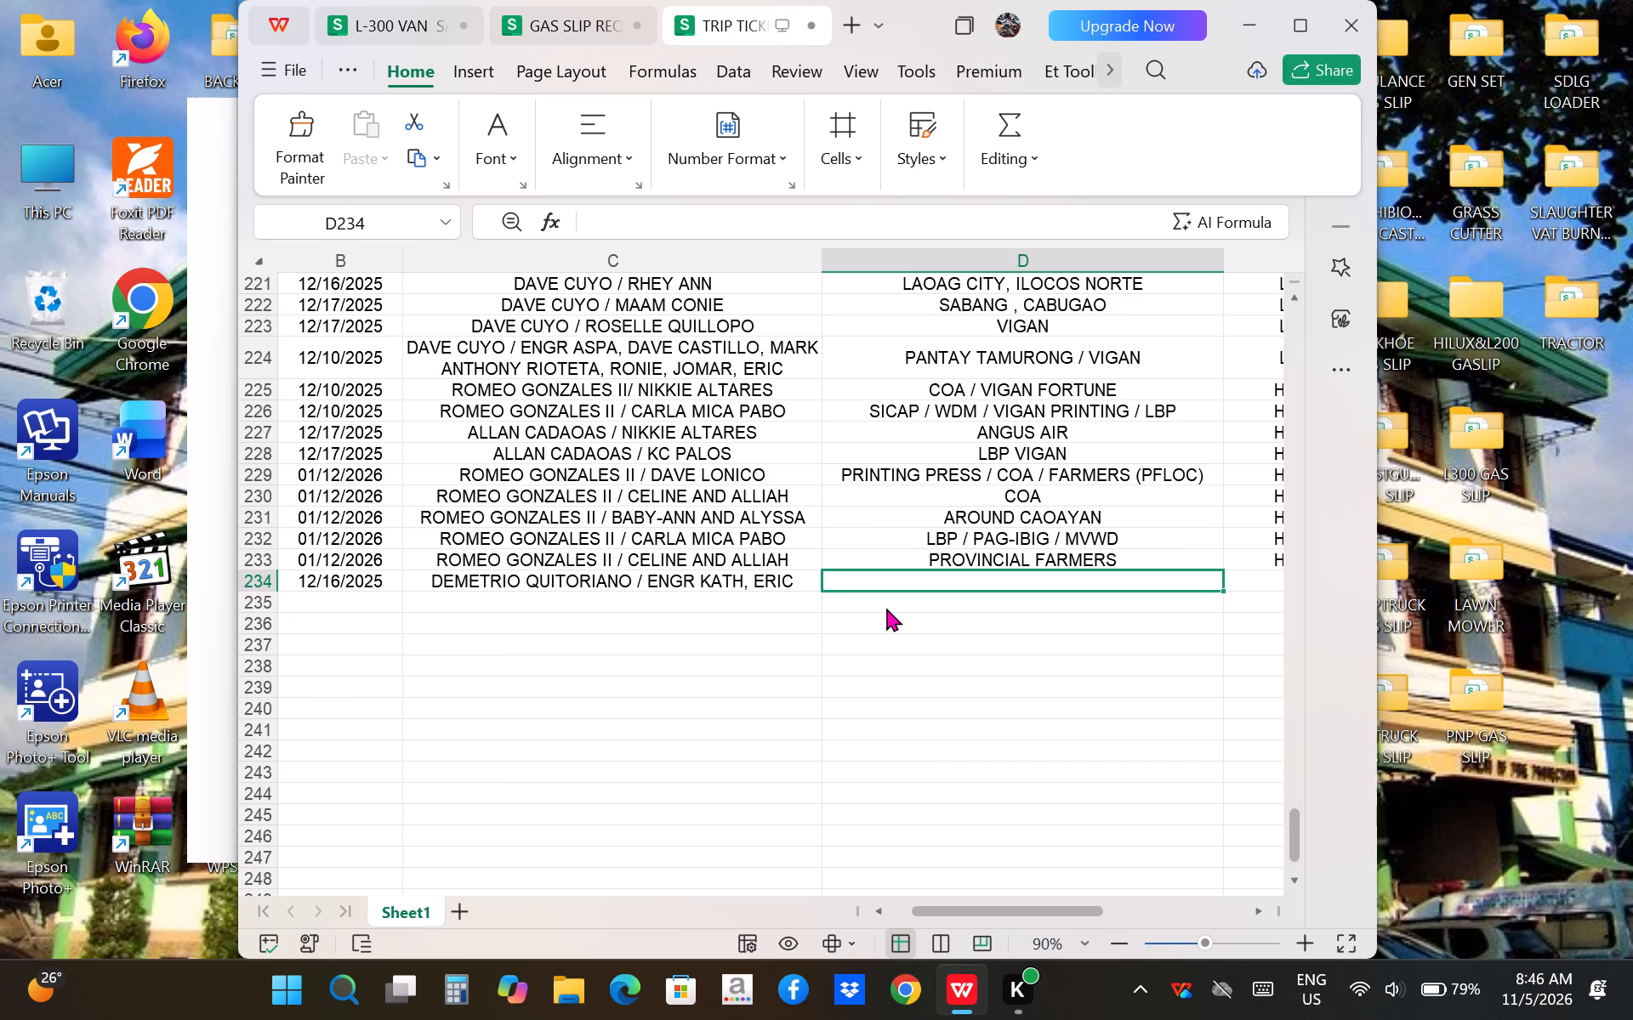
Enter the destination SITIO ALVAREZ / LUSONG WEST AND EAST / COA / STO DOMINGO for ticket 0291 in row 234.
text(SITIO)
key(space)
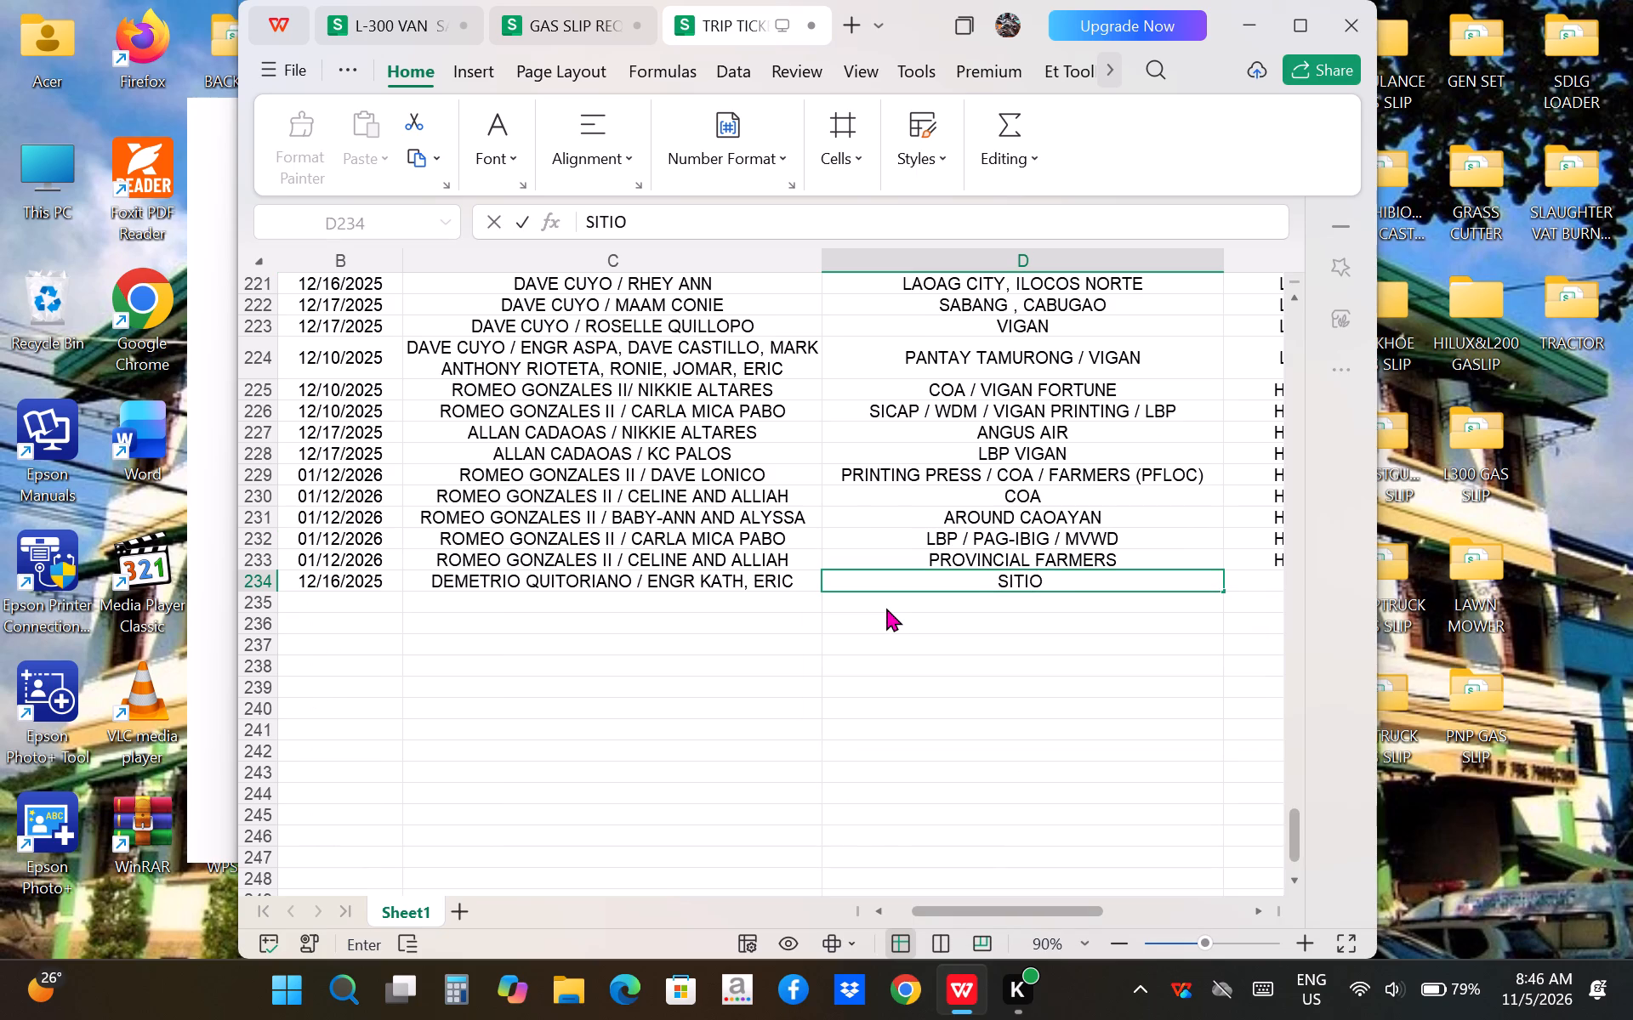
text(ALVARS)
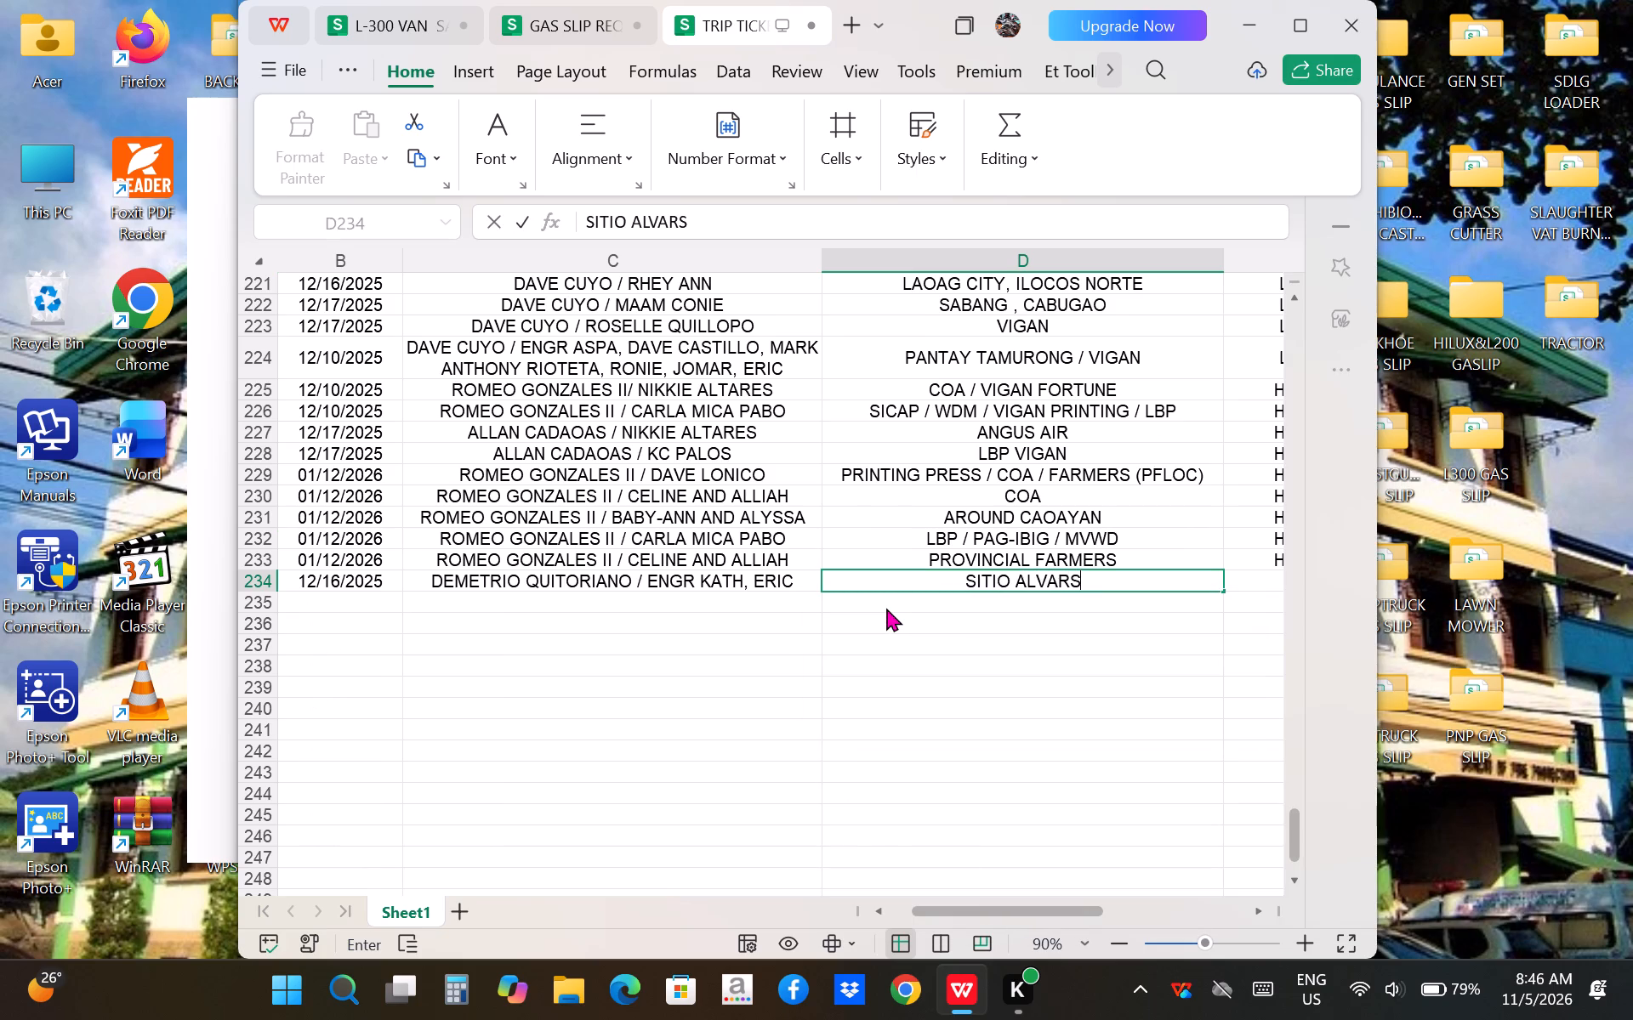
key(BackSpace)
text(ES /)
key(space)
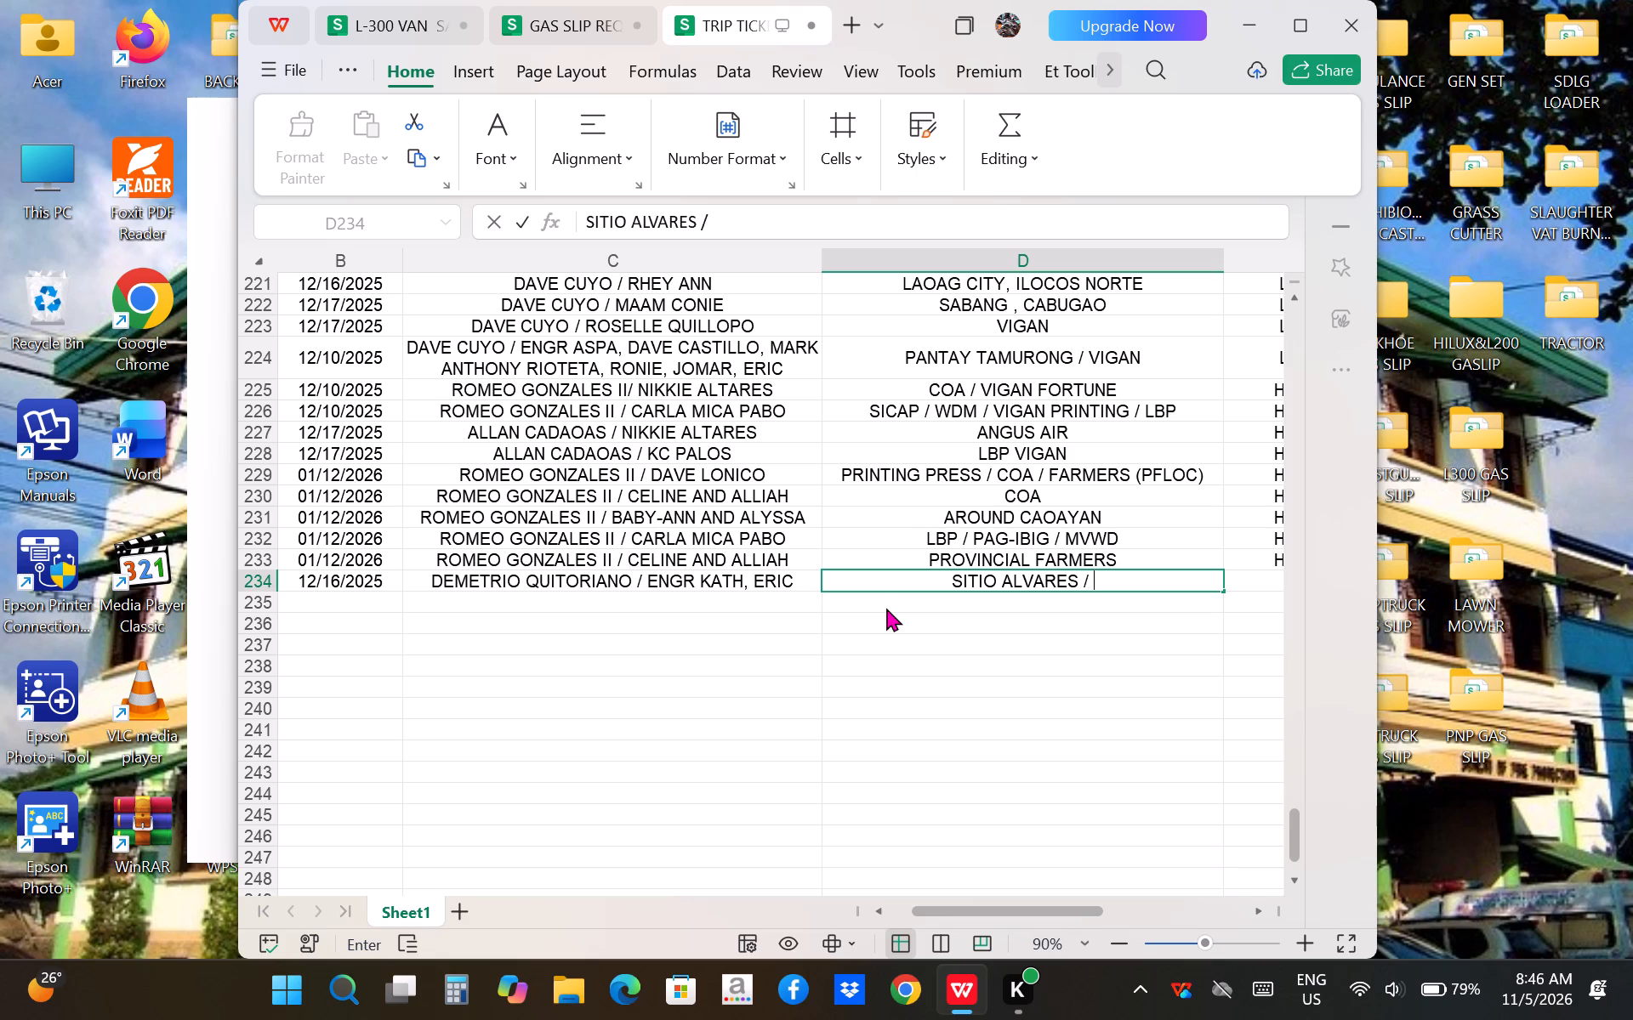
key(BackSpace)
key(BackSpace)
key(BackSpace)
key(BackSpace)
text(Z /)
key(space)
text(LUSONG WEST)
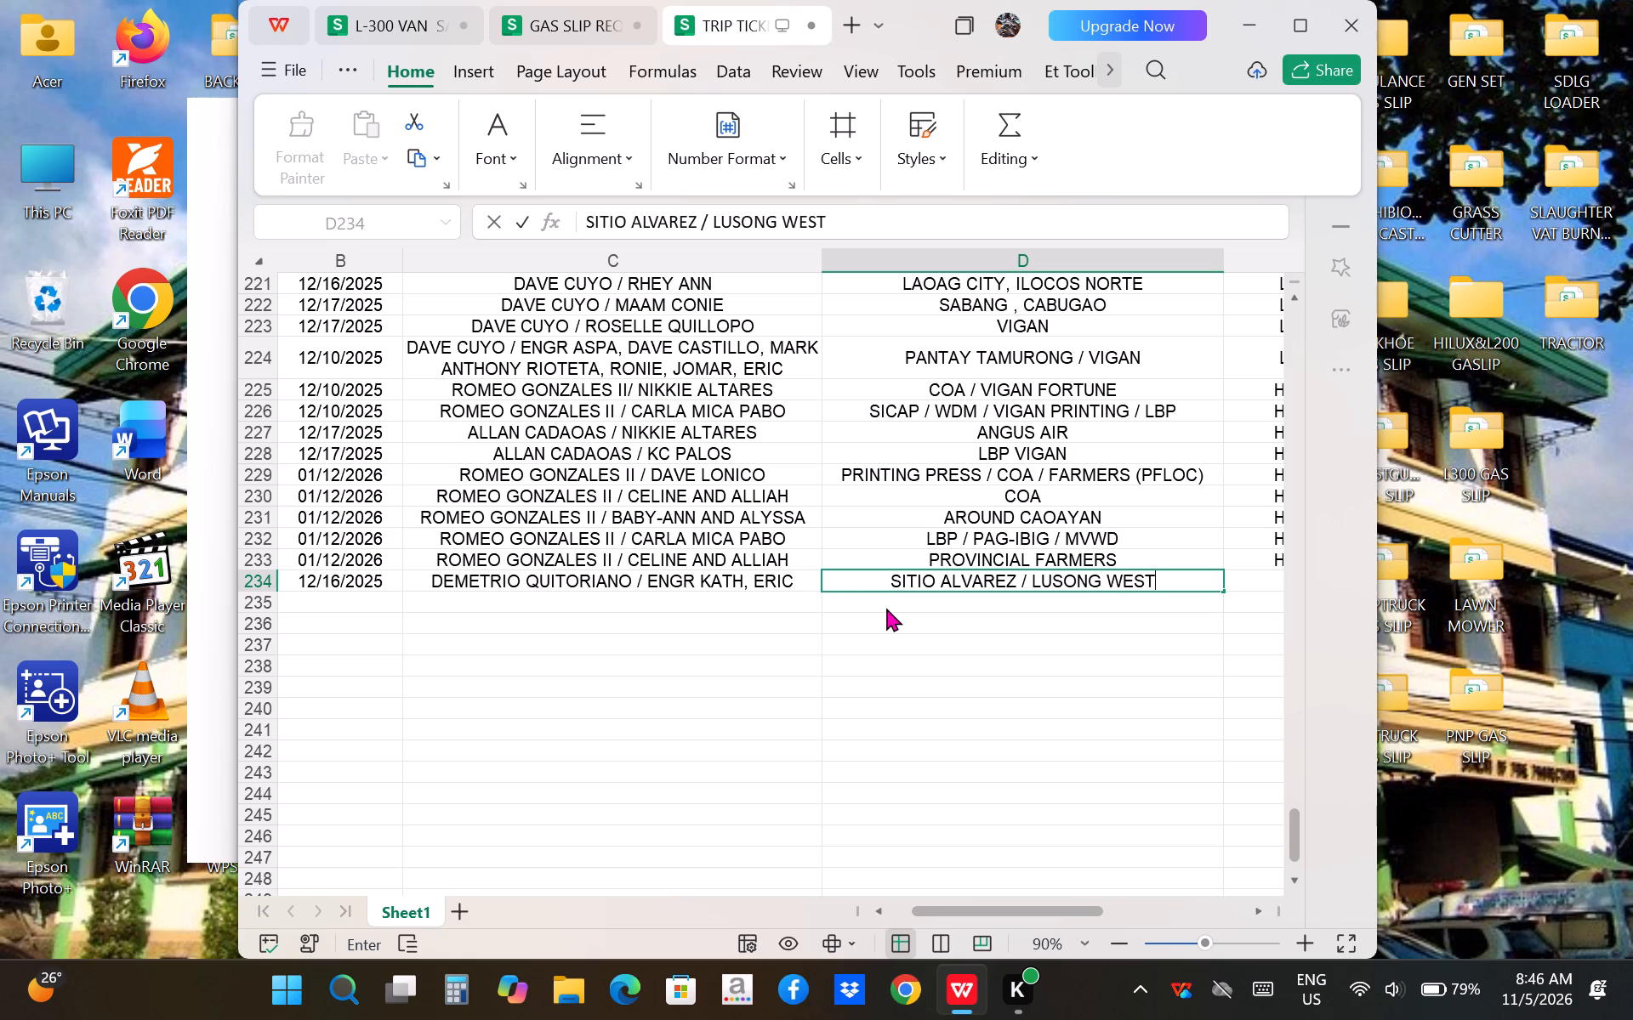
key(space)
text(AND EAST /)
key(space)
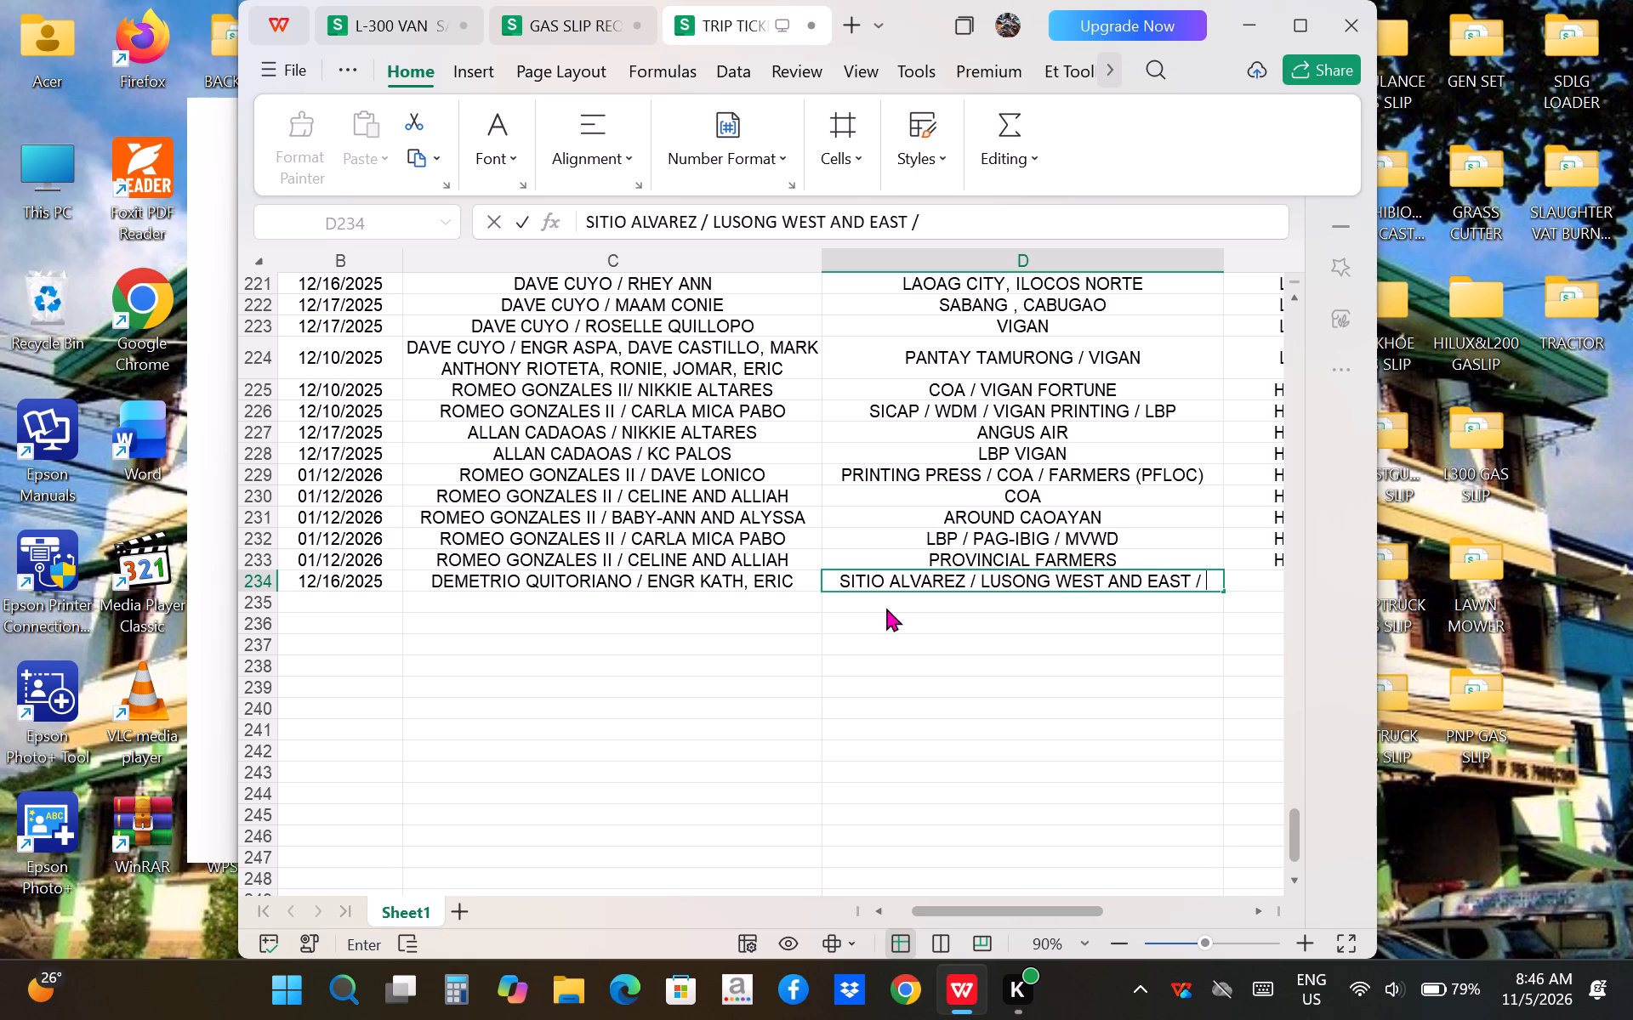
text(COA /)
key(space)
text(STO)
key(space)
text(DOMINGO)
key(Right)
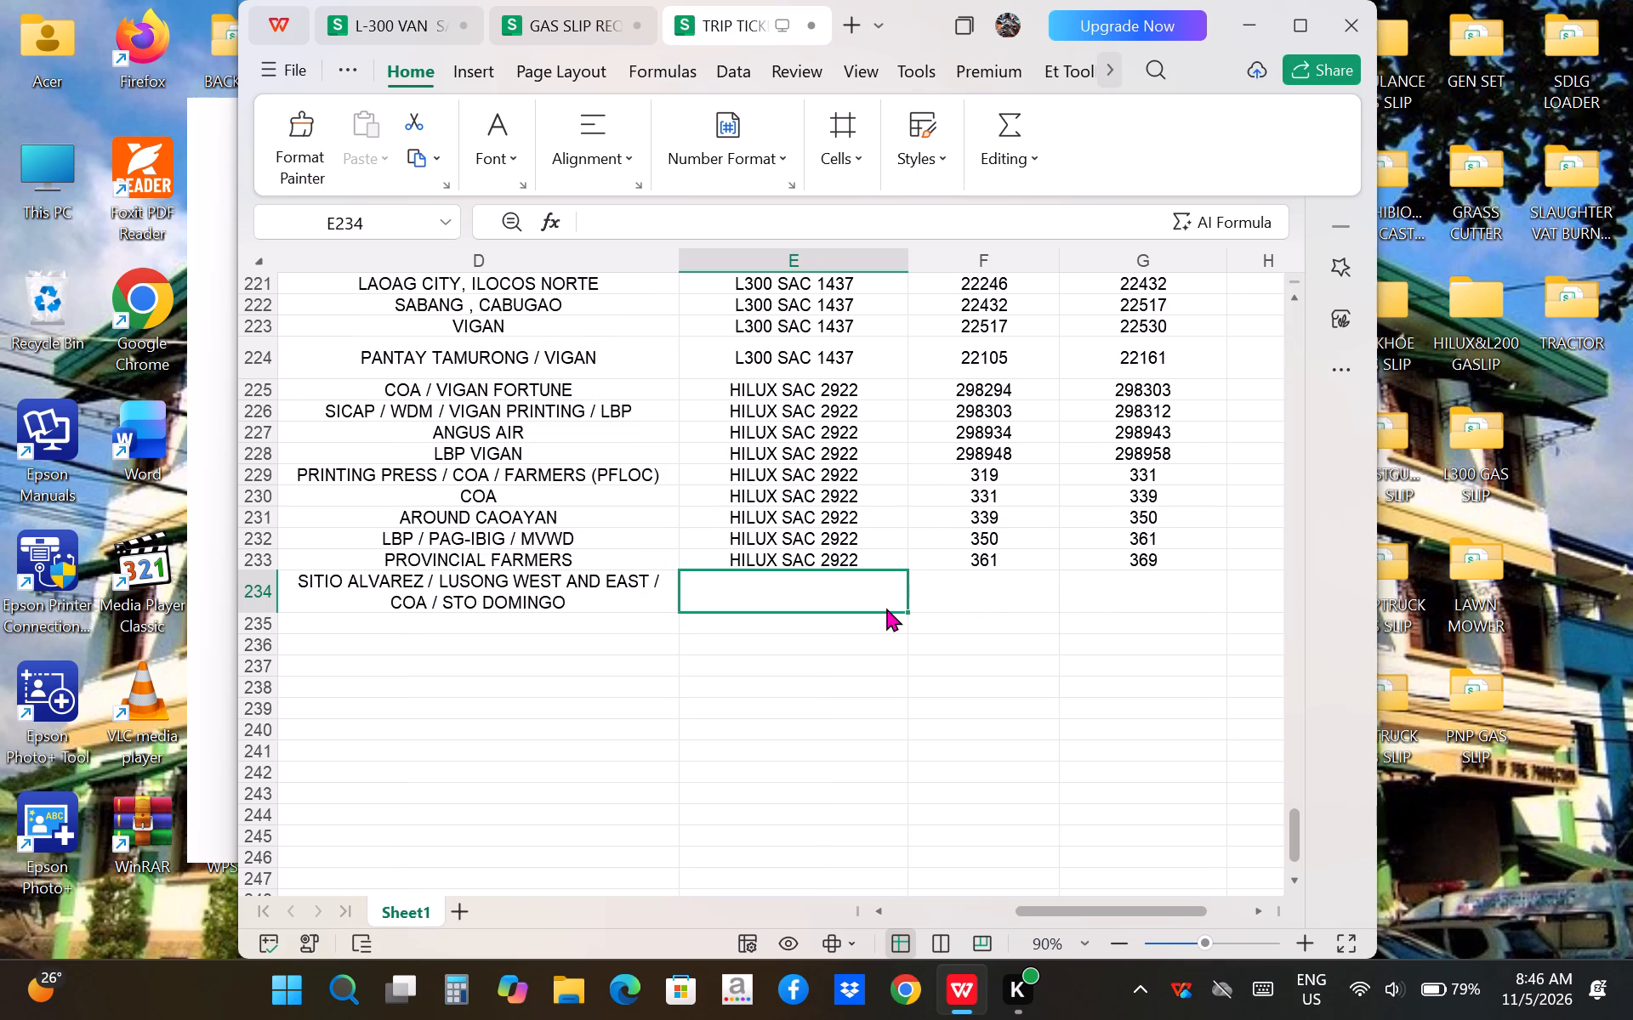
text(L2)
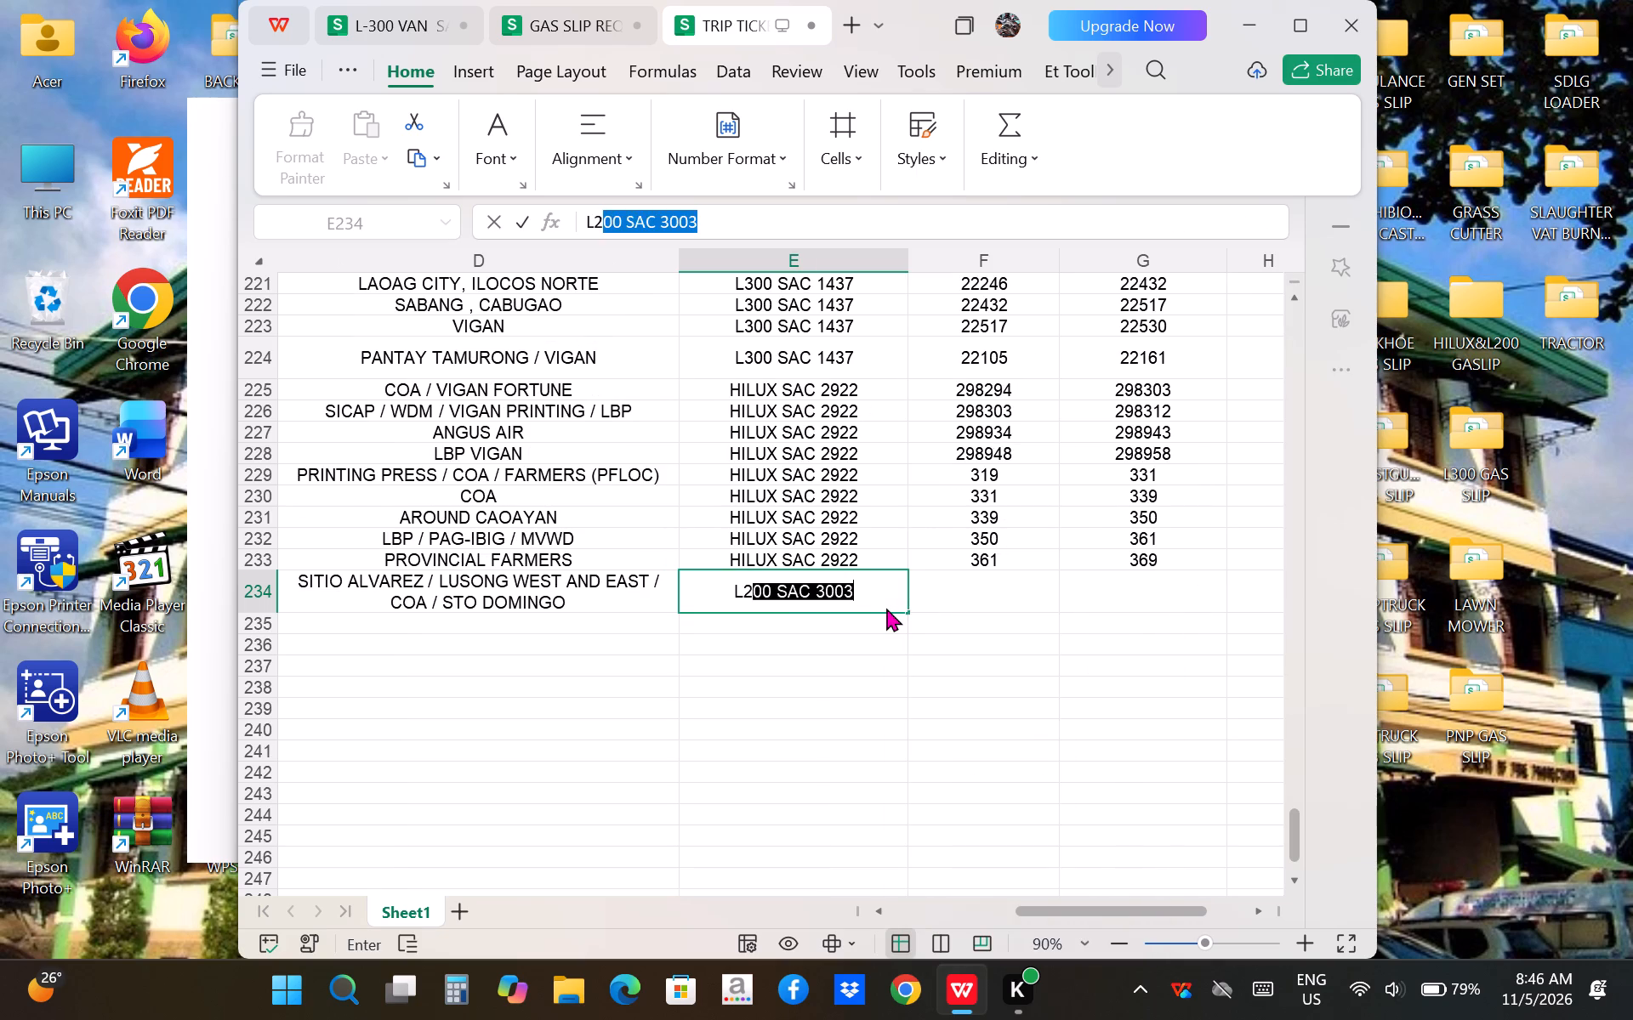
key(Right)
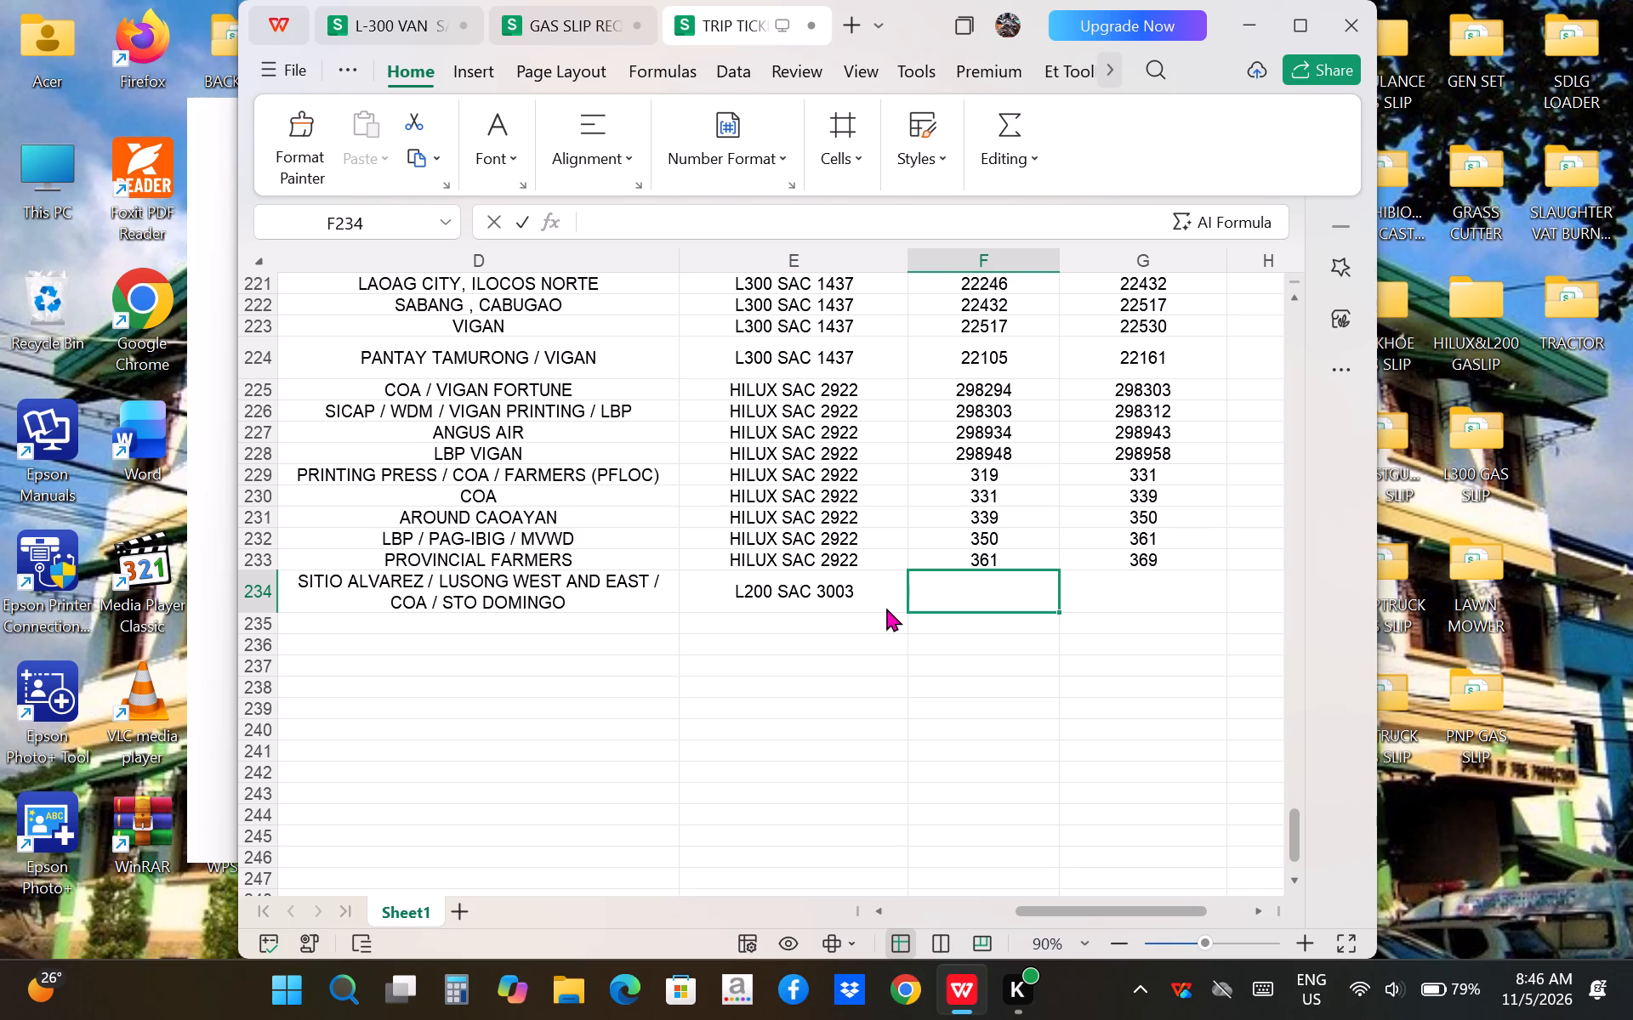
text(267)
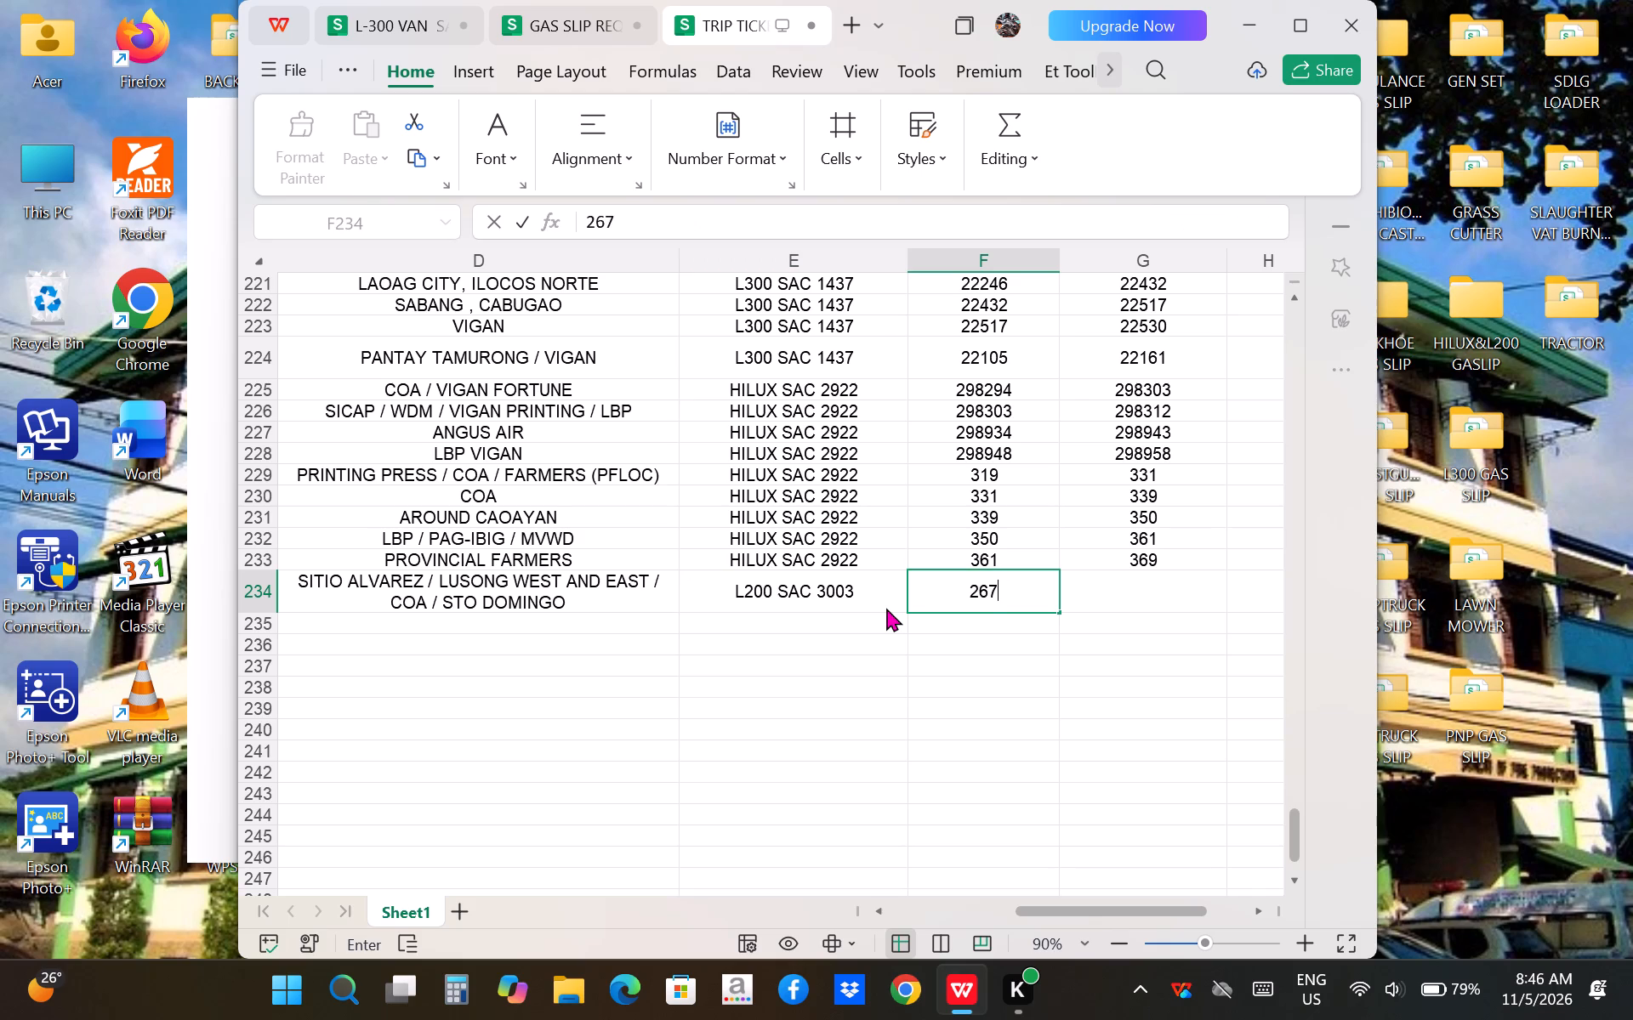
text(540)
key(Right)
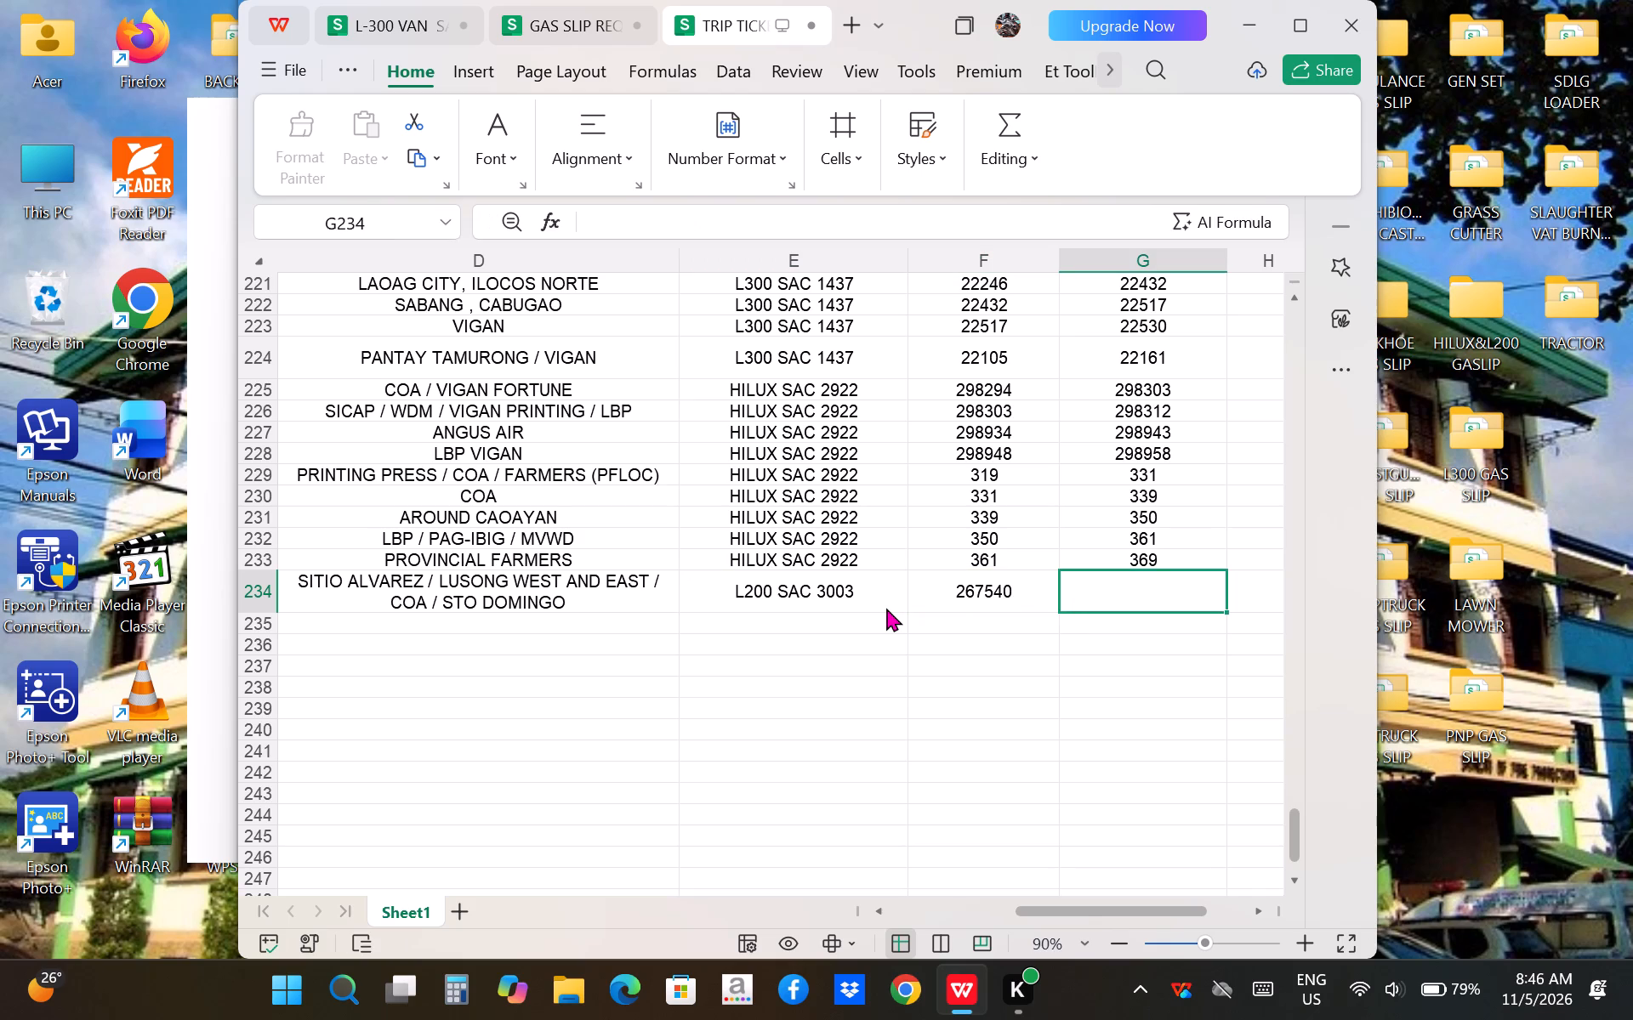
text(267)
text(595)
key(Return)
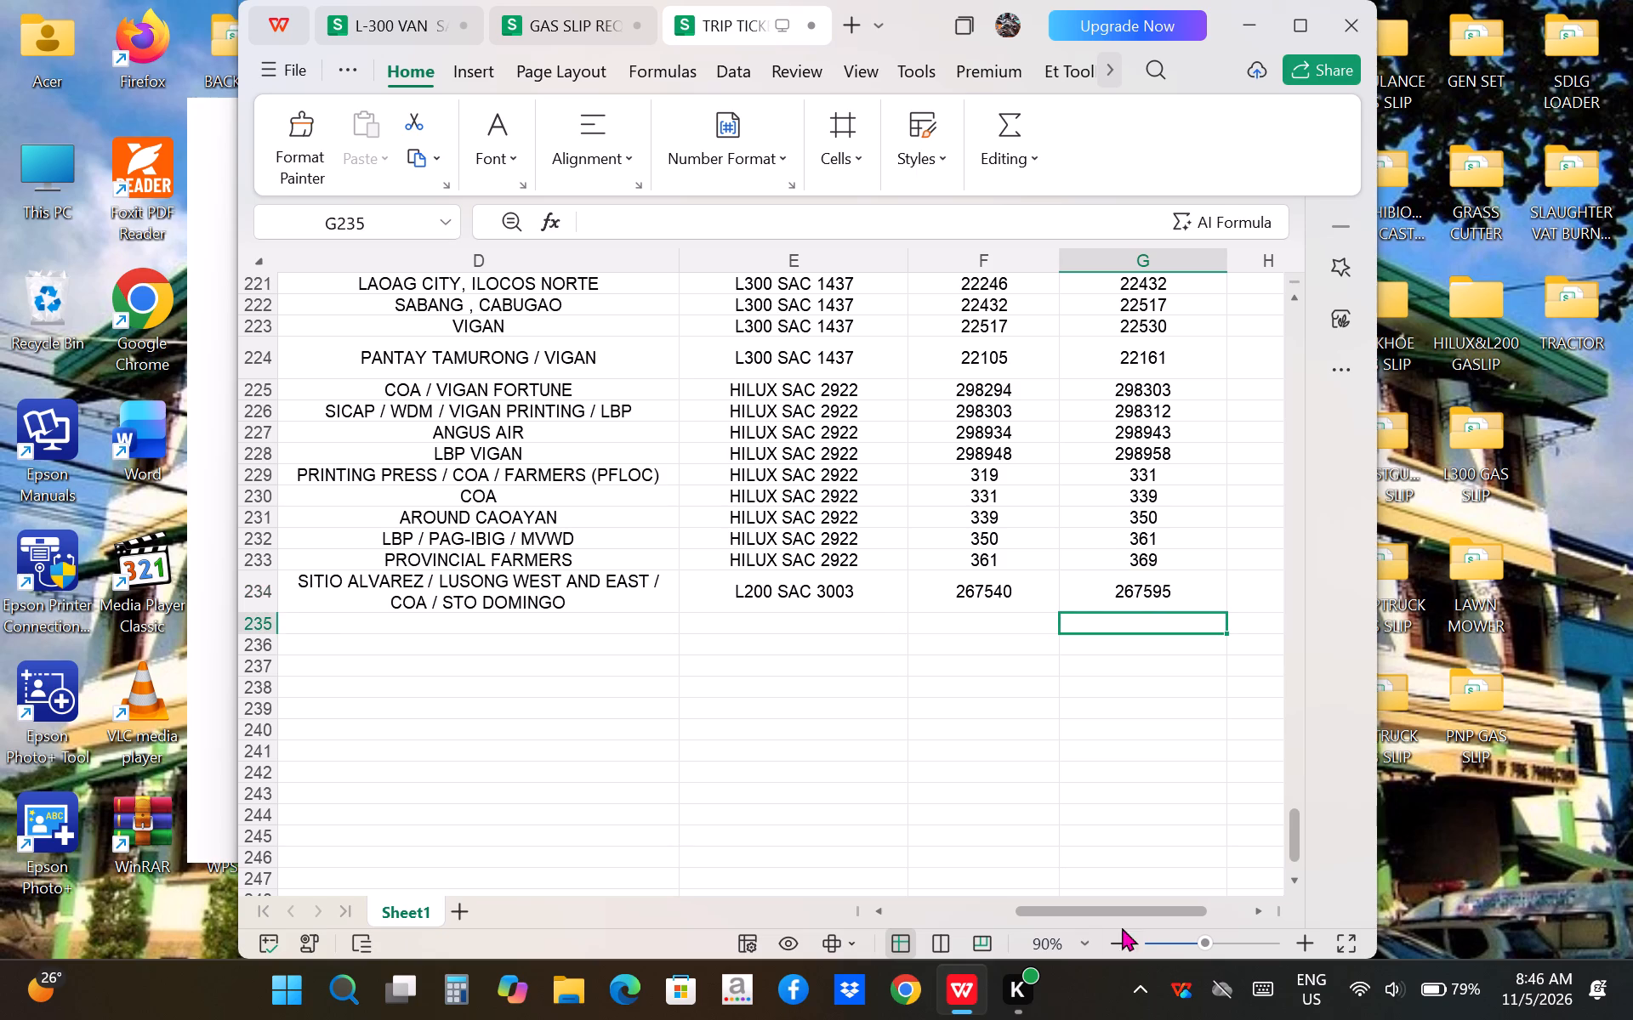
drag(1129, 911, 839, 881)
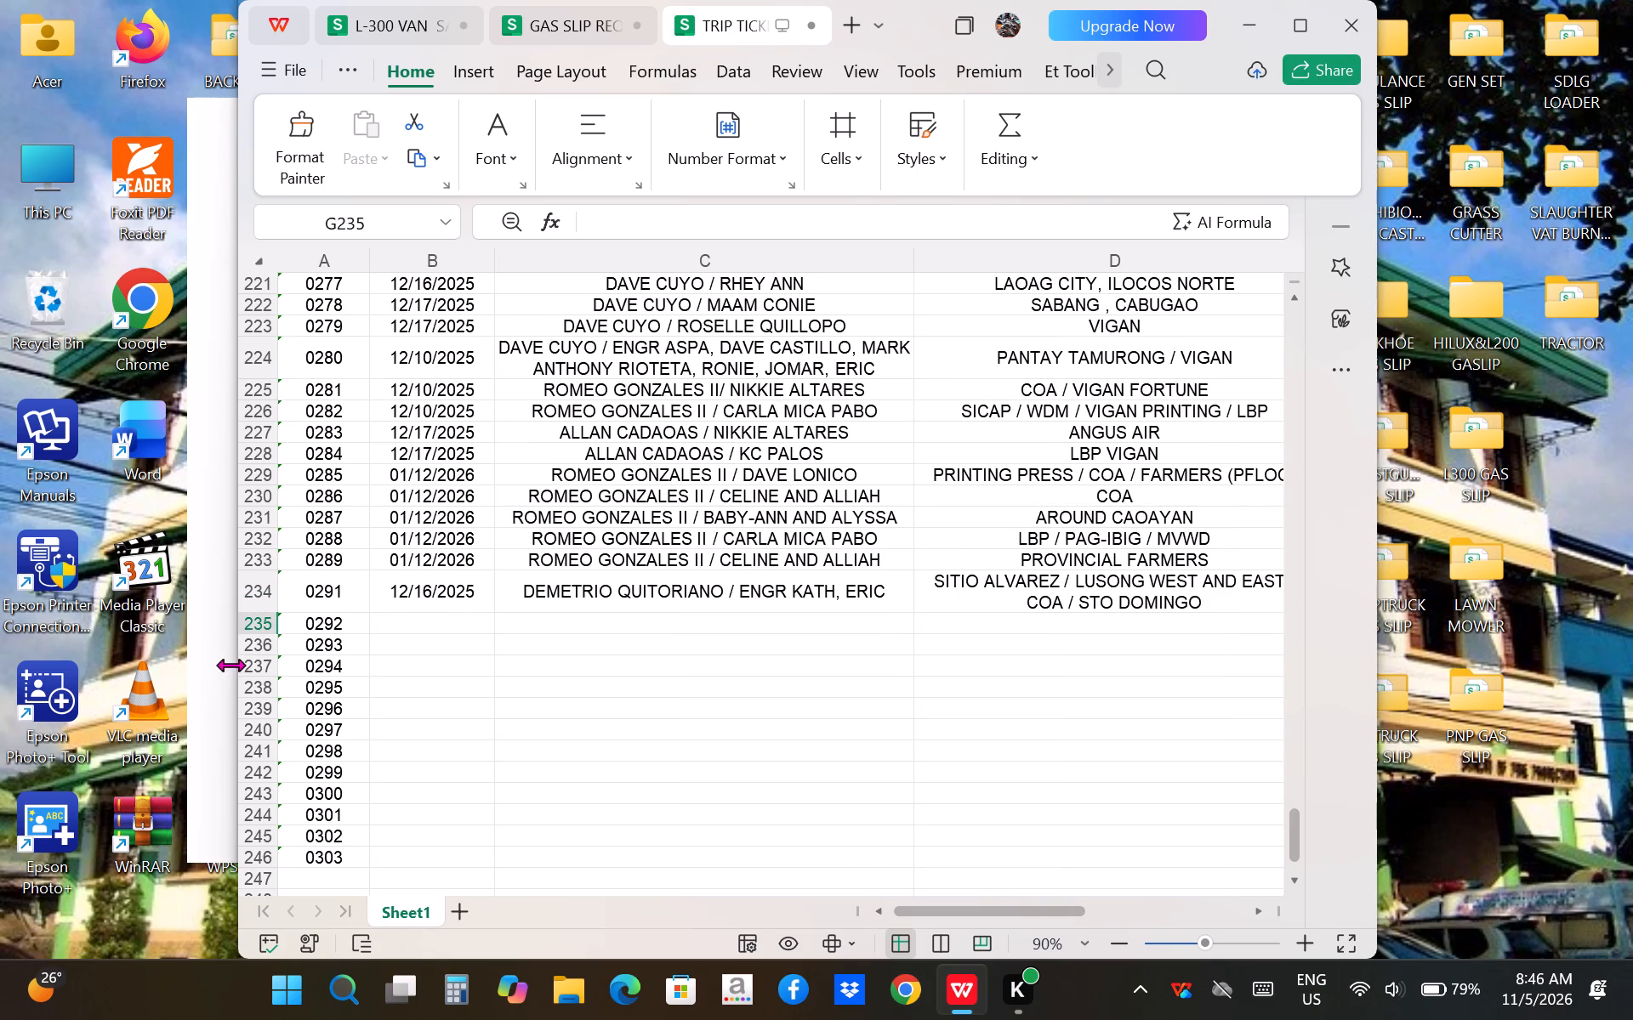
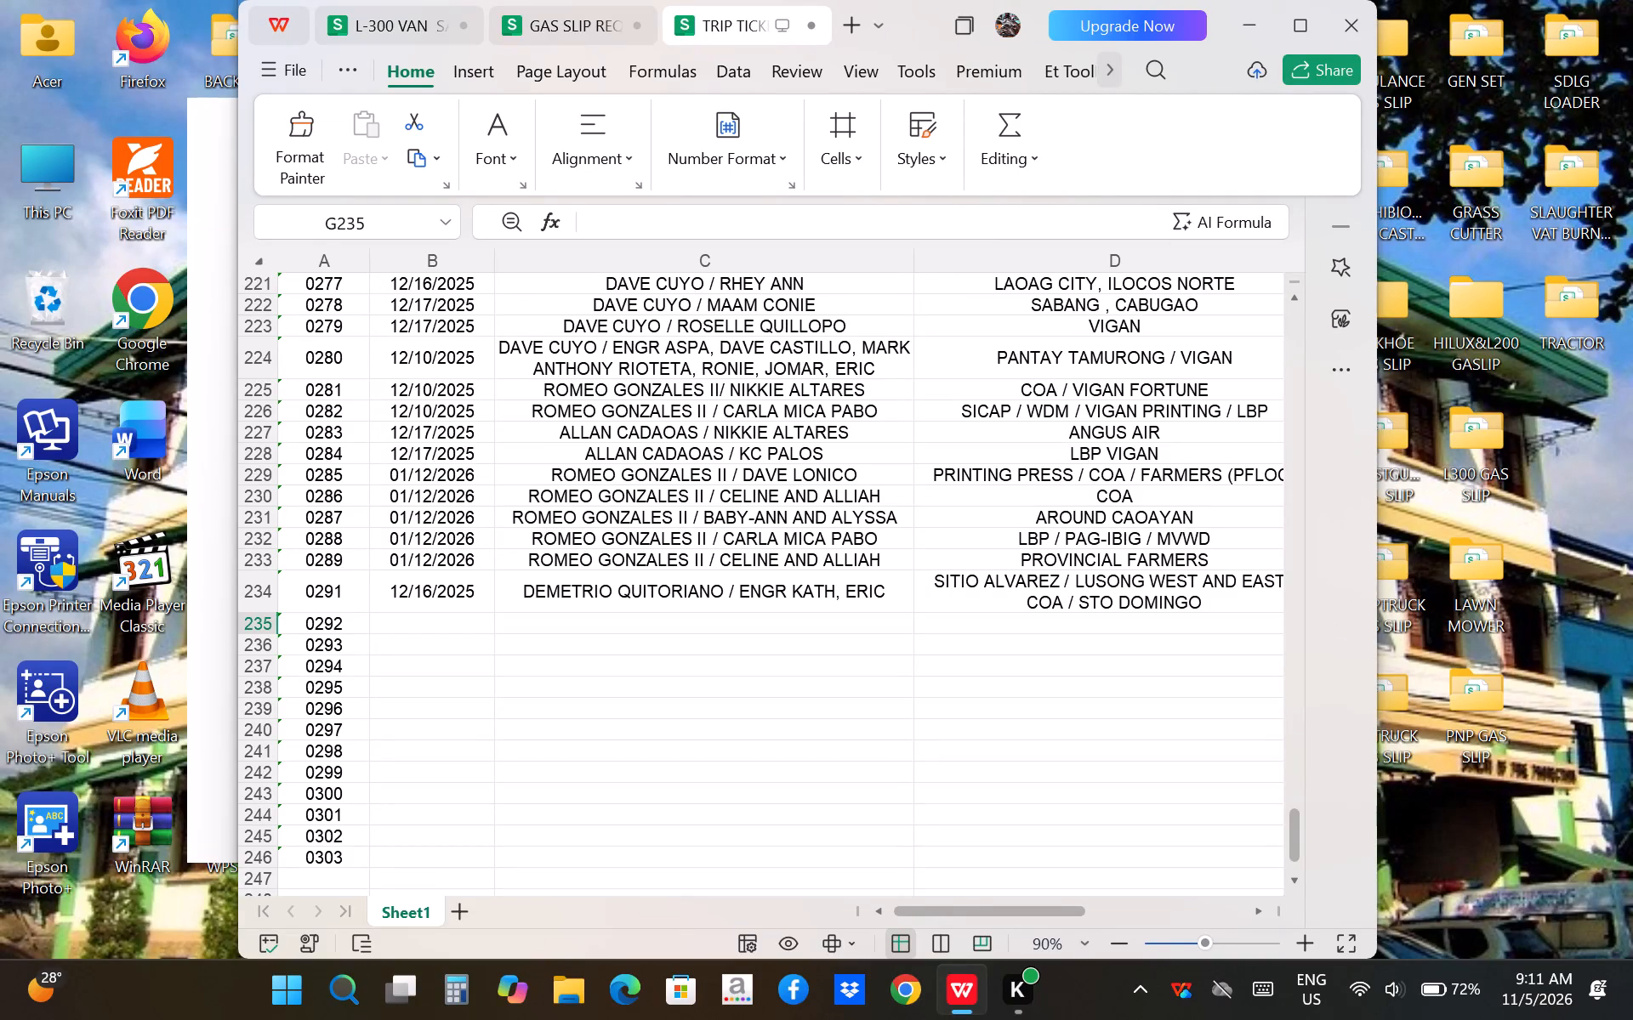
click(451, 630)
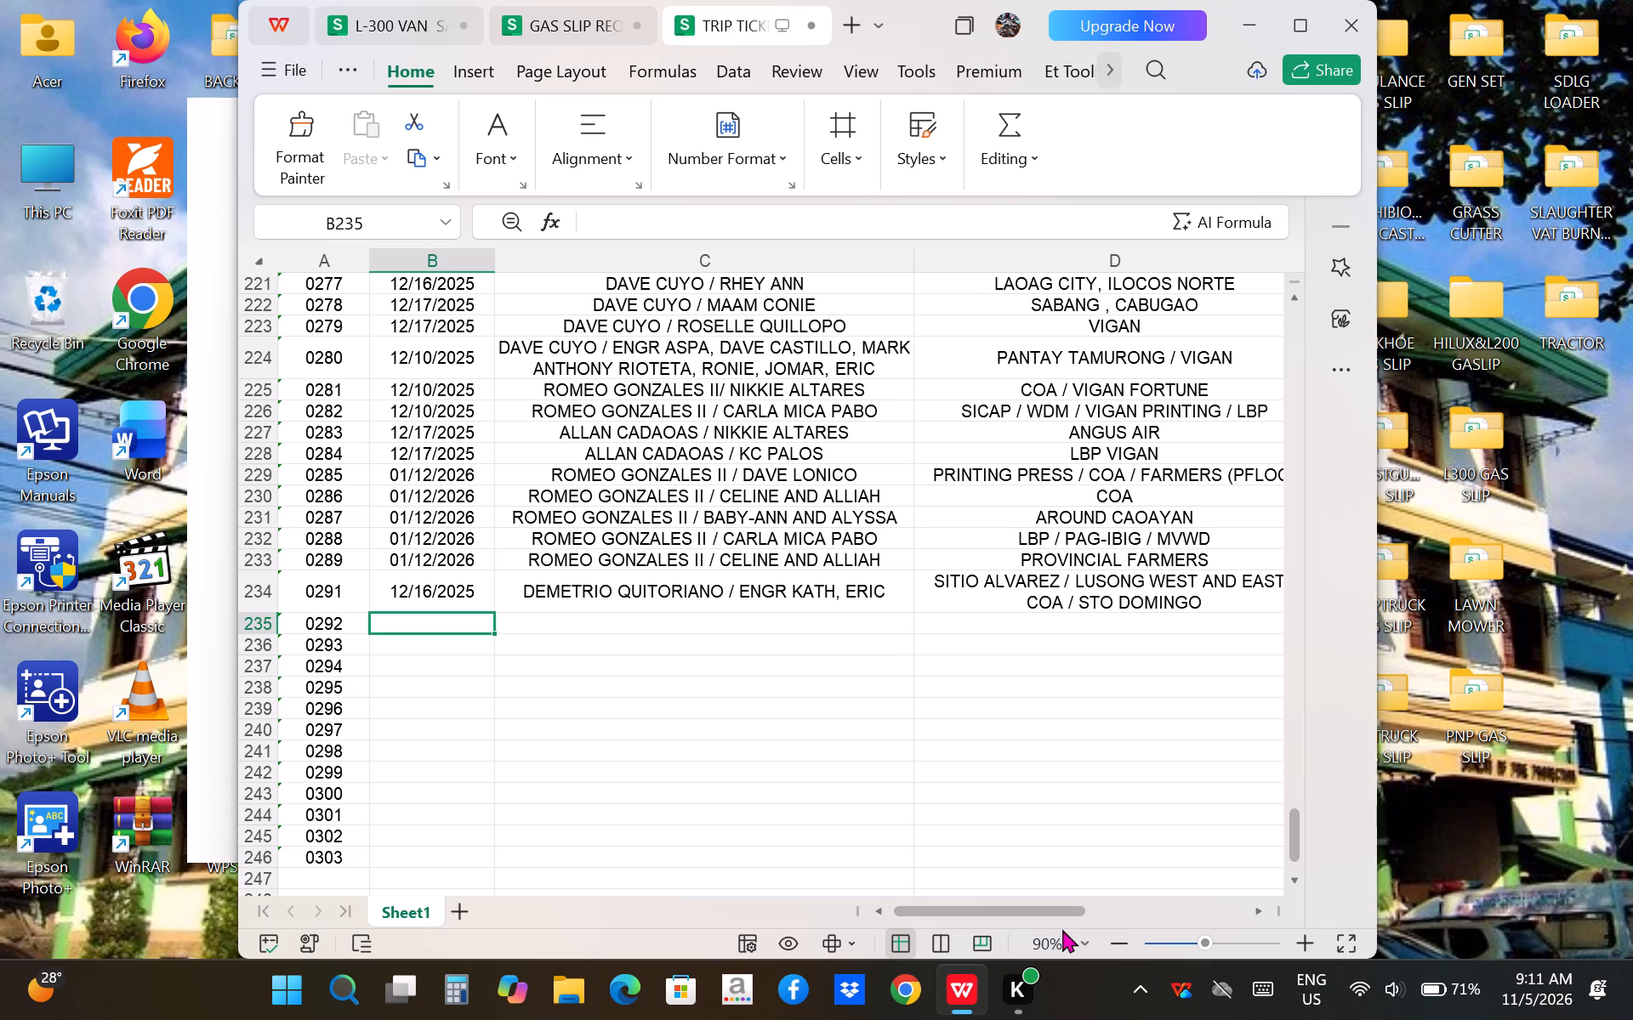
drag(1060, 914, 879, 929)
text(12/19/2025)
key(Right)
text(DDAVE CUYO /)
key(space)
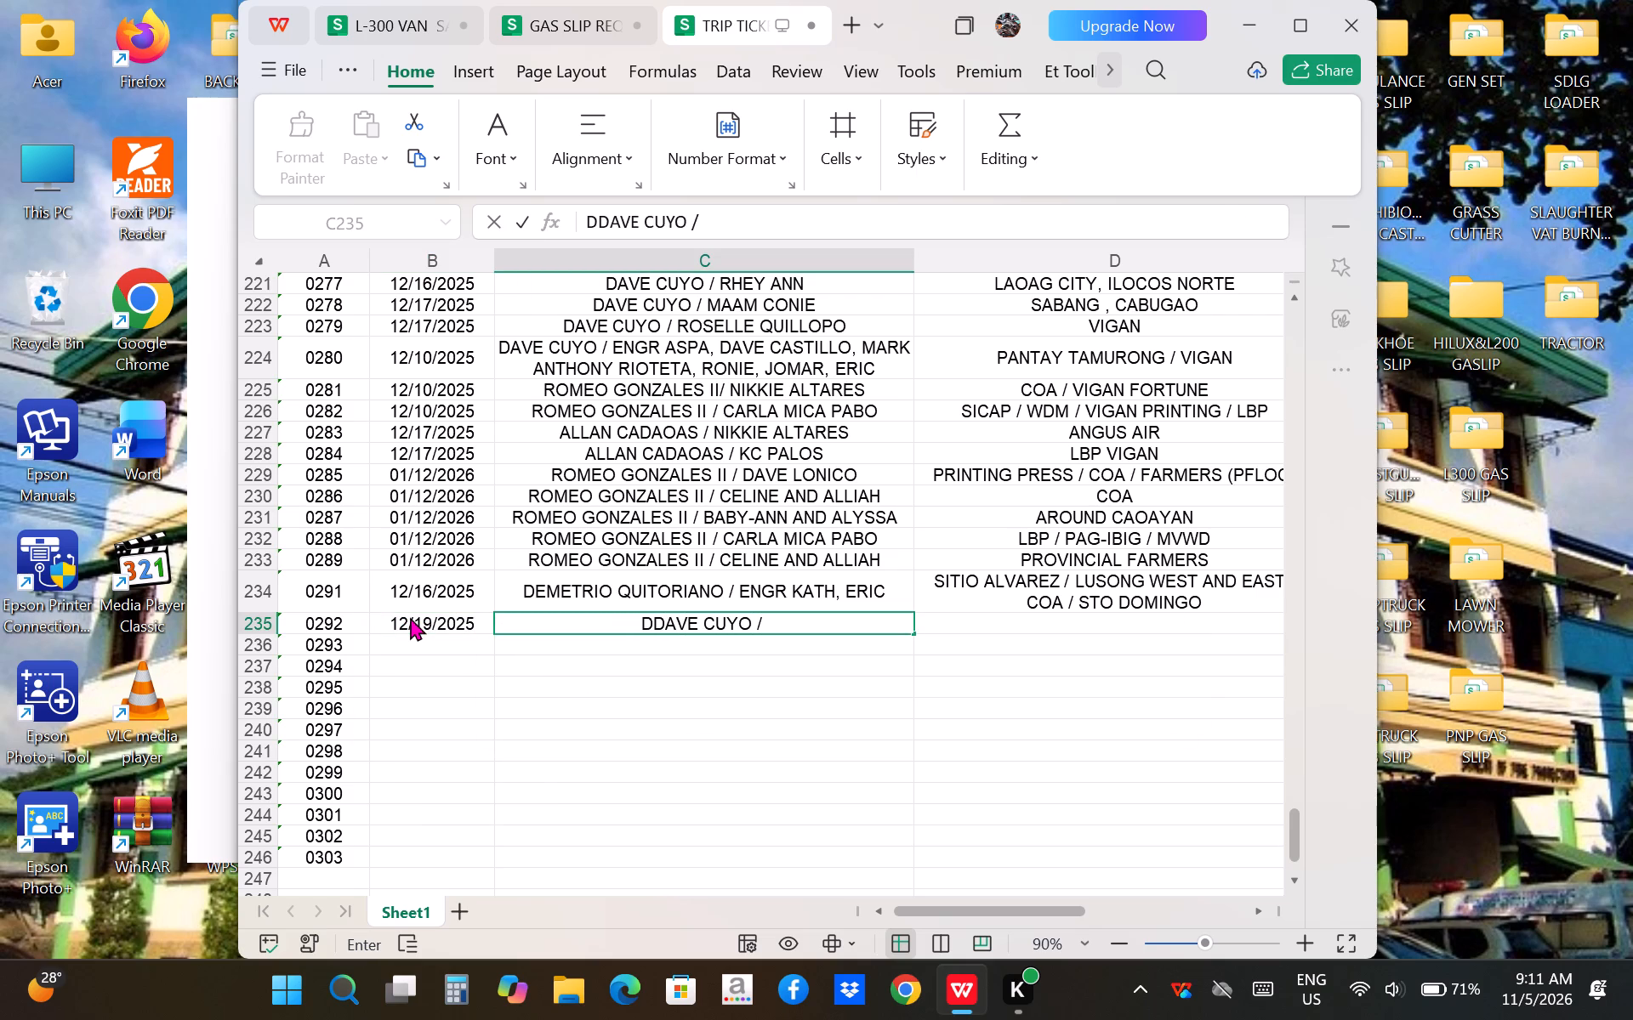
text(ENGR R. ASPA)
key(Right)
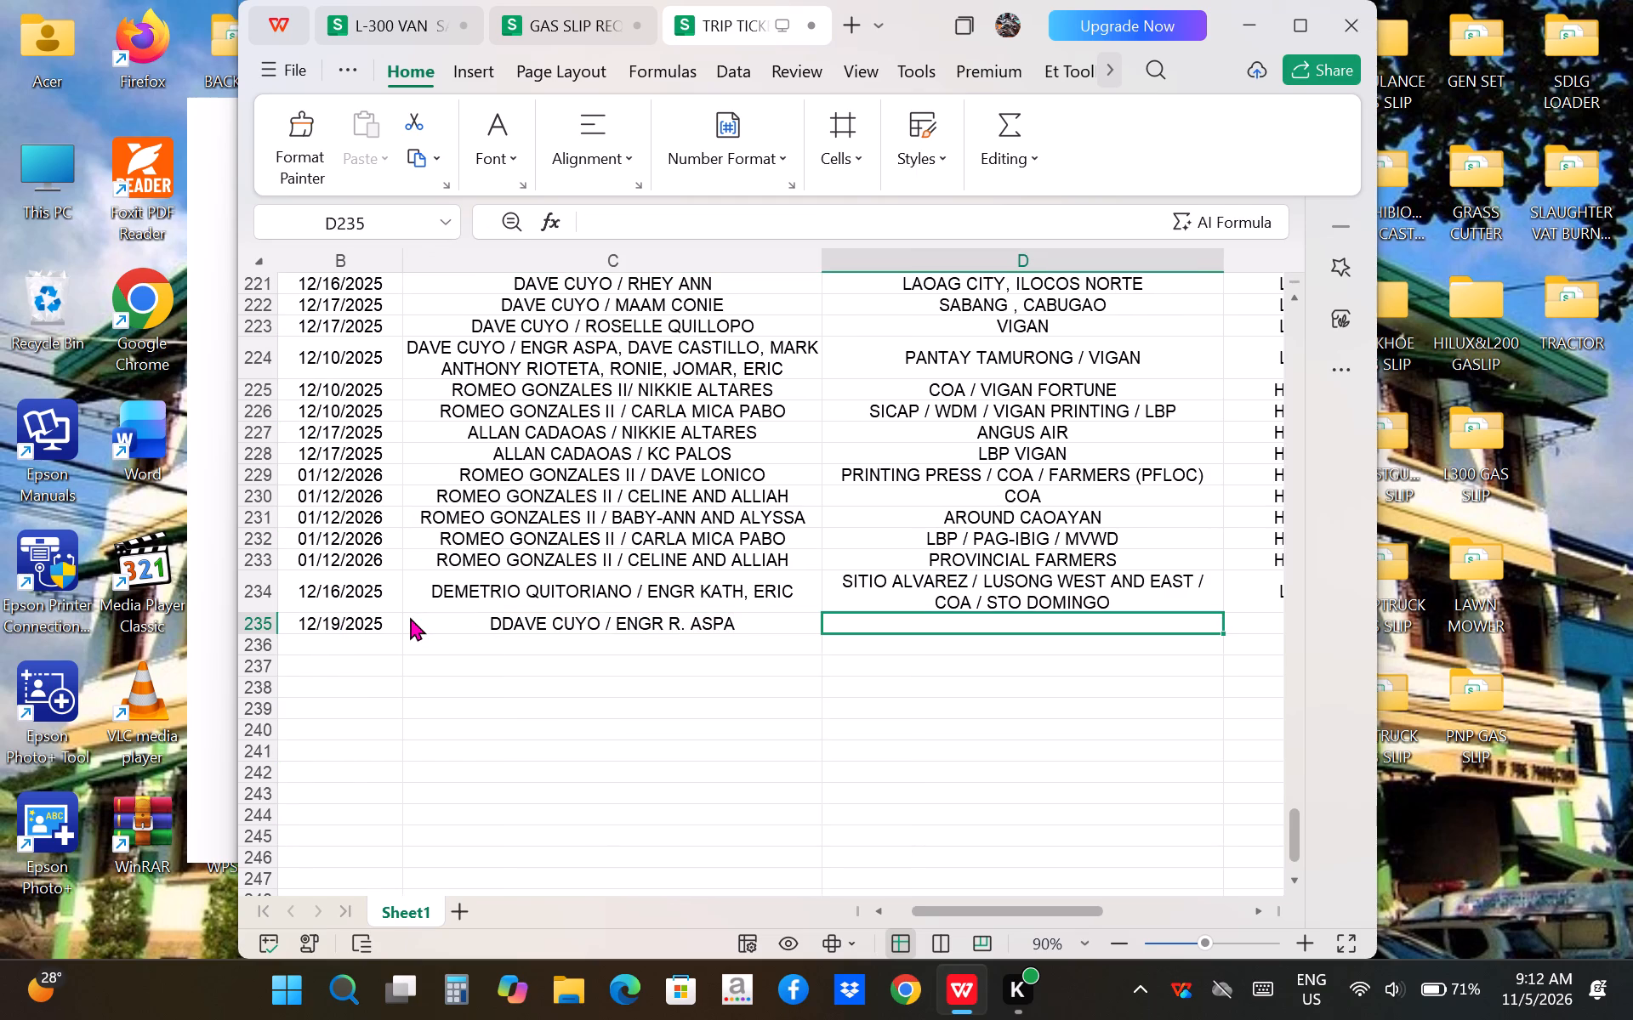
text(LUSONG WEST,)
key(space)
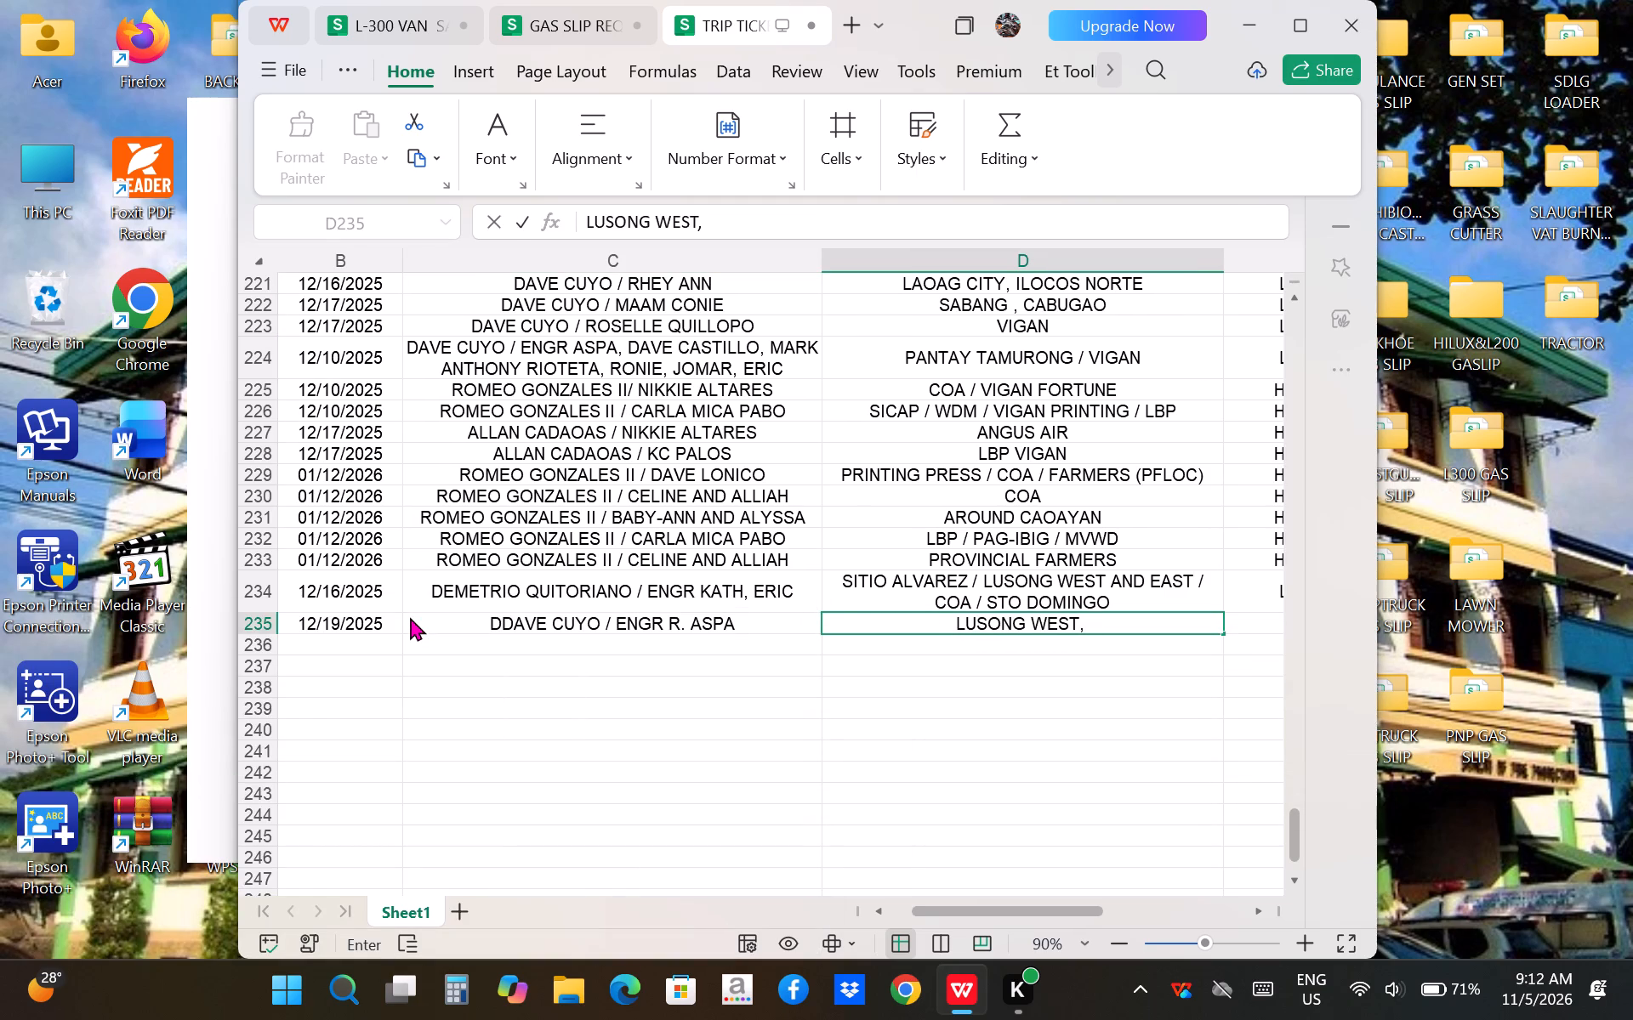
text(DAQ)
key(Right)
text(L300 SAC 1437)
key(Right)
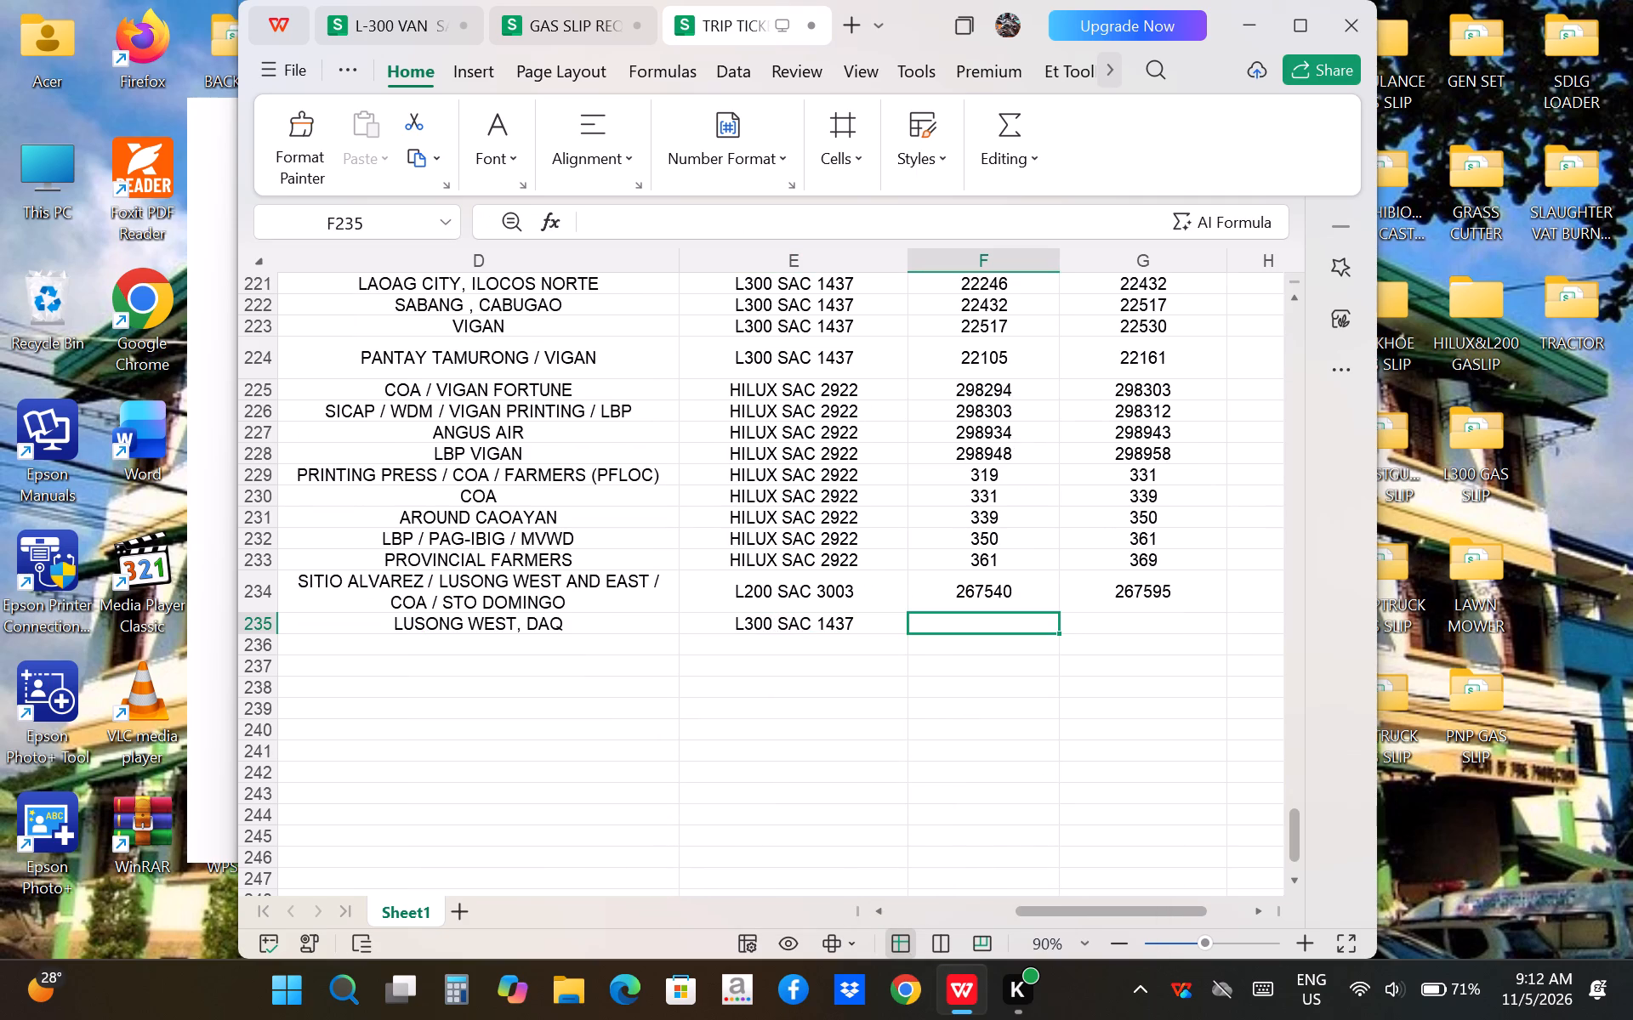
click(816, 624)
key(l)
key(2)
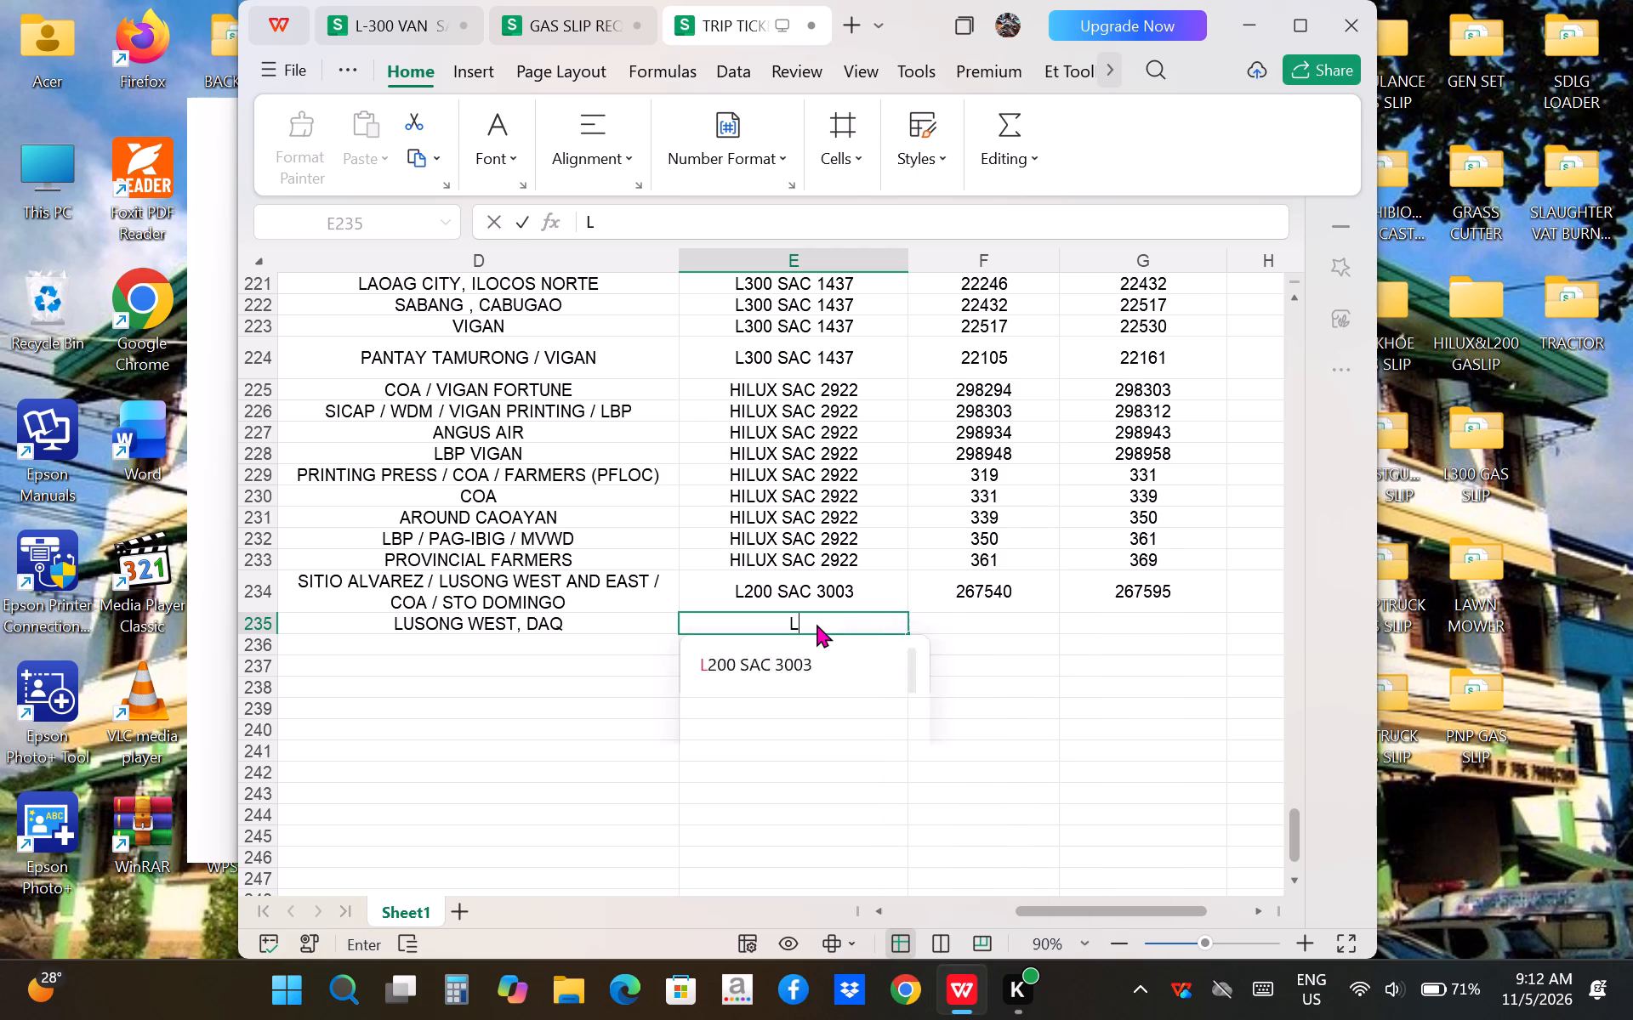
key(Return)
Enter the date 12/17/2025 for ticket 0293 in row 236.
drag(1097, 921, 1017, 920)
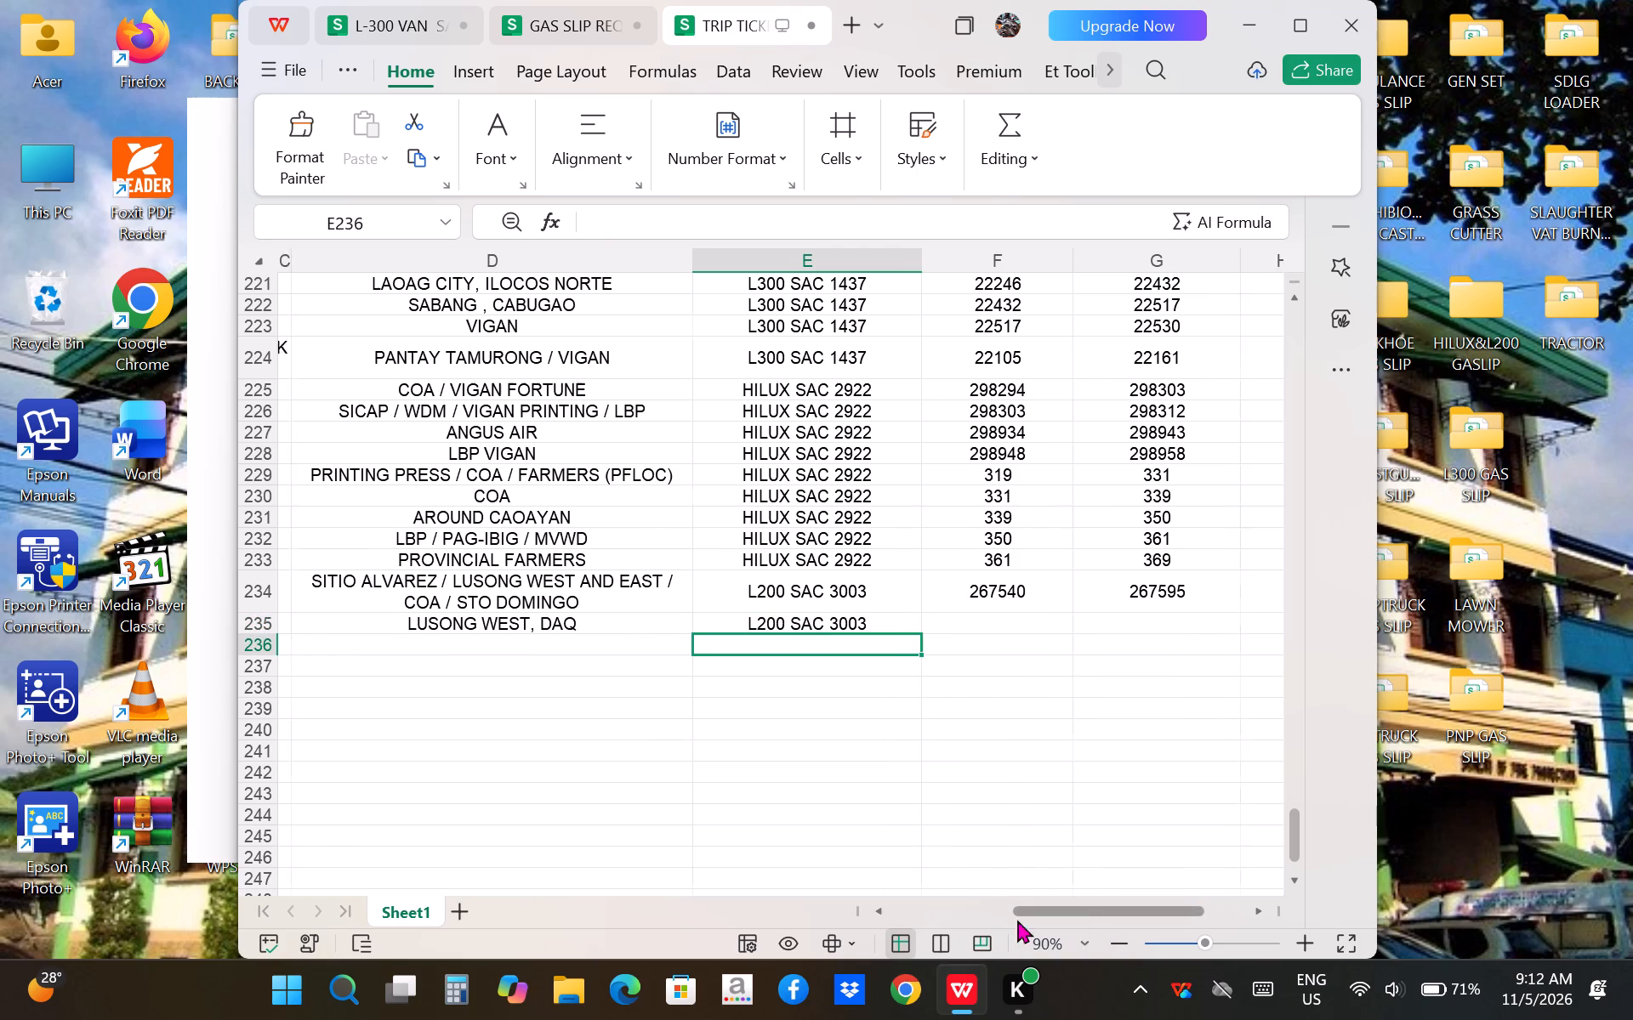
drag(1017, 920, 864, 915)
click(393, 644)
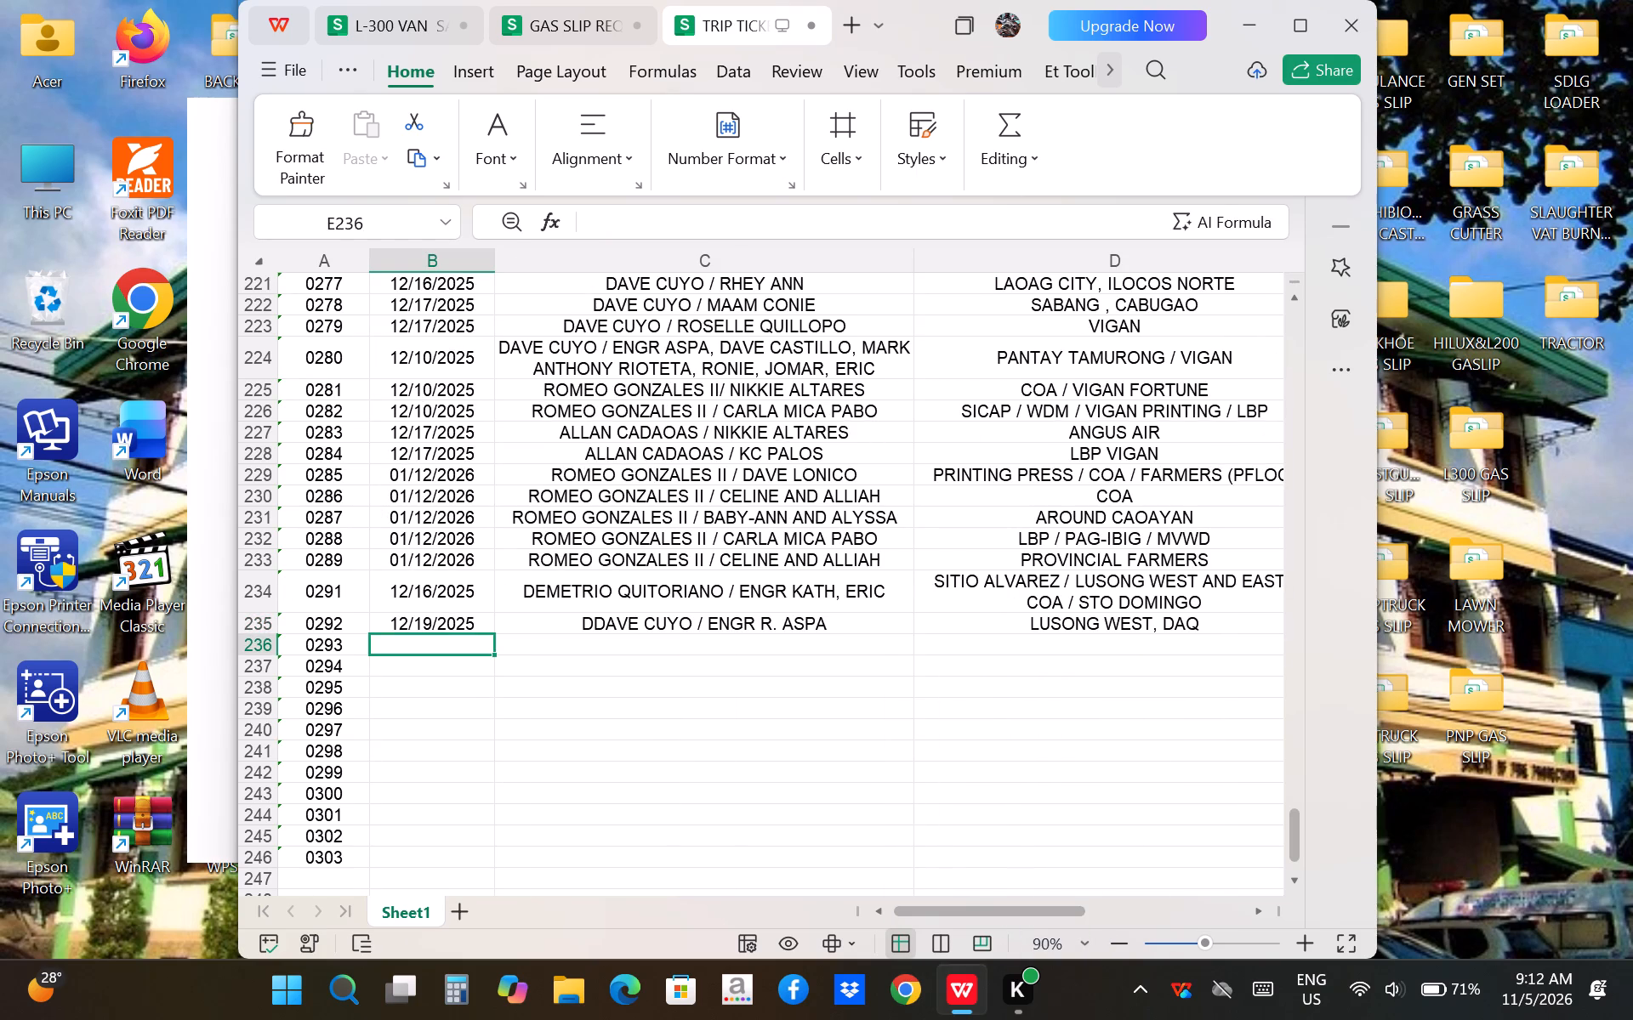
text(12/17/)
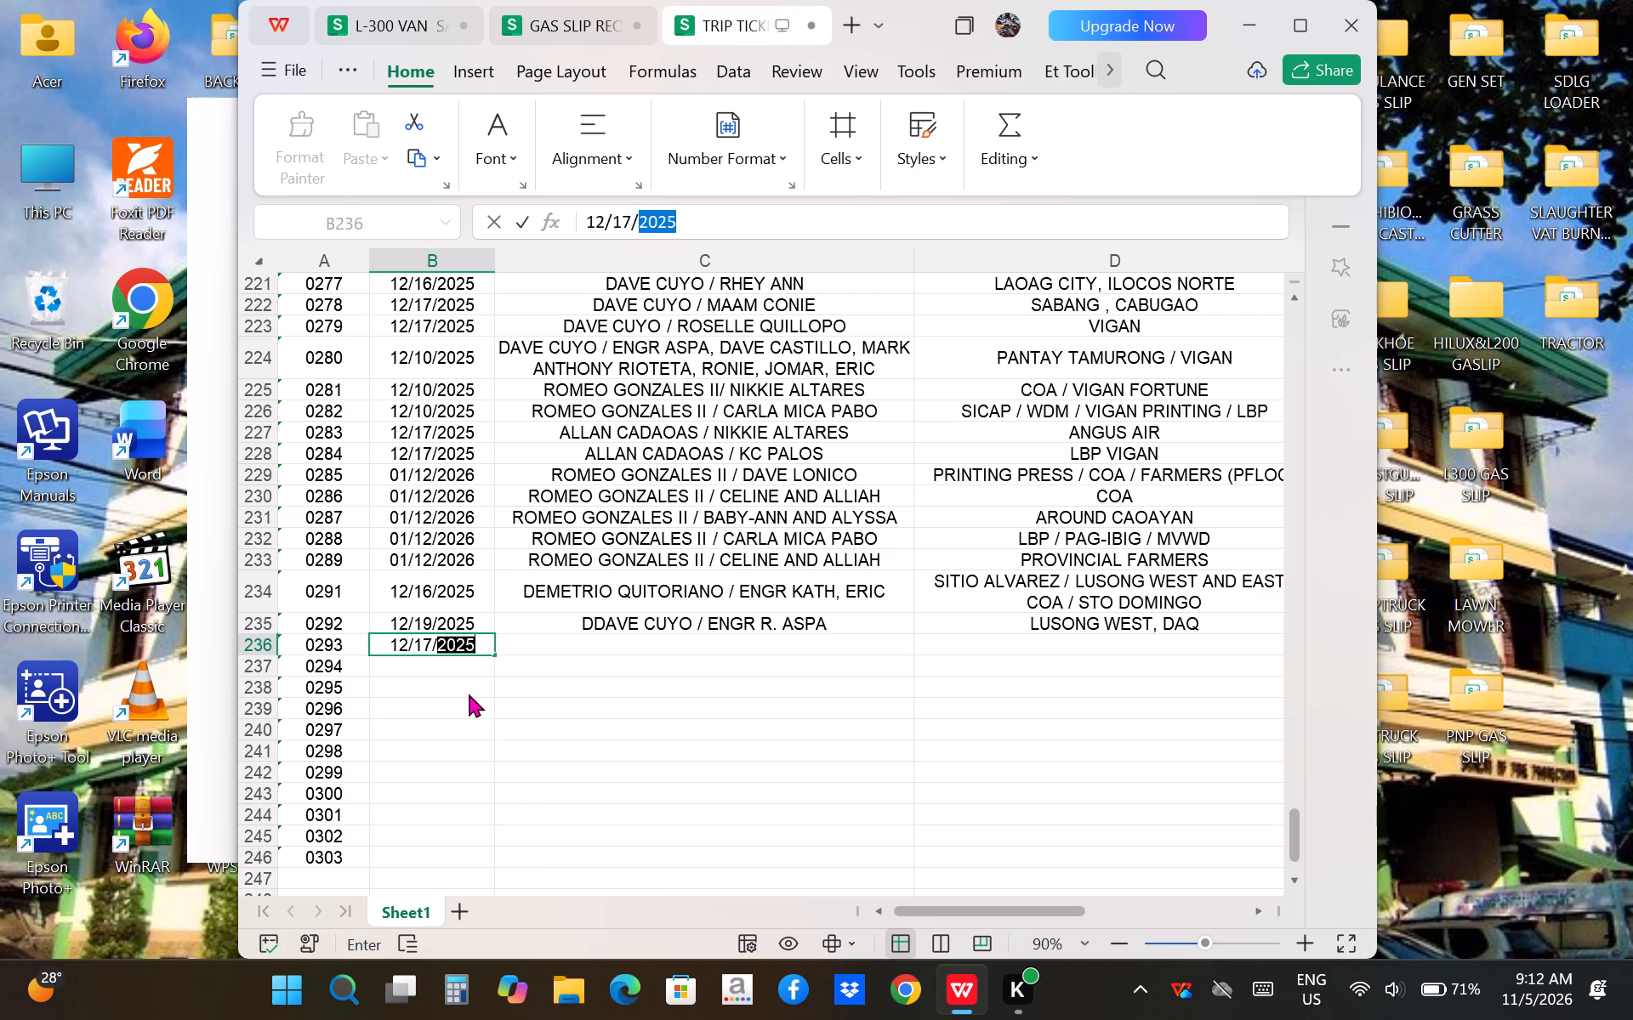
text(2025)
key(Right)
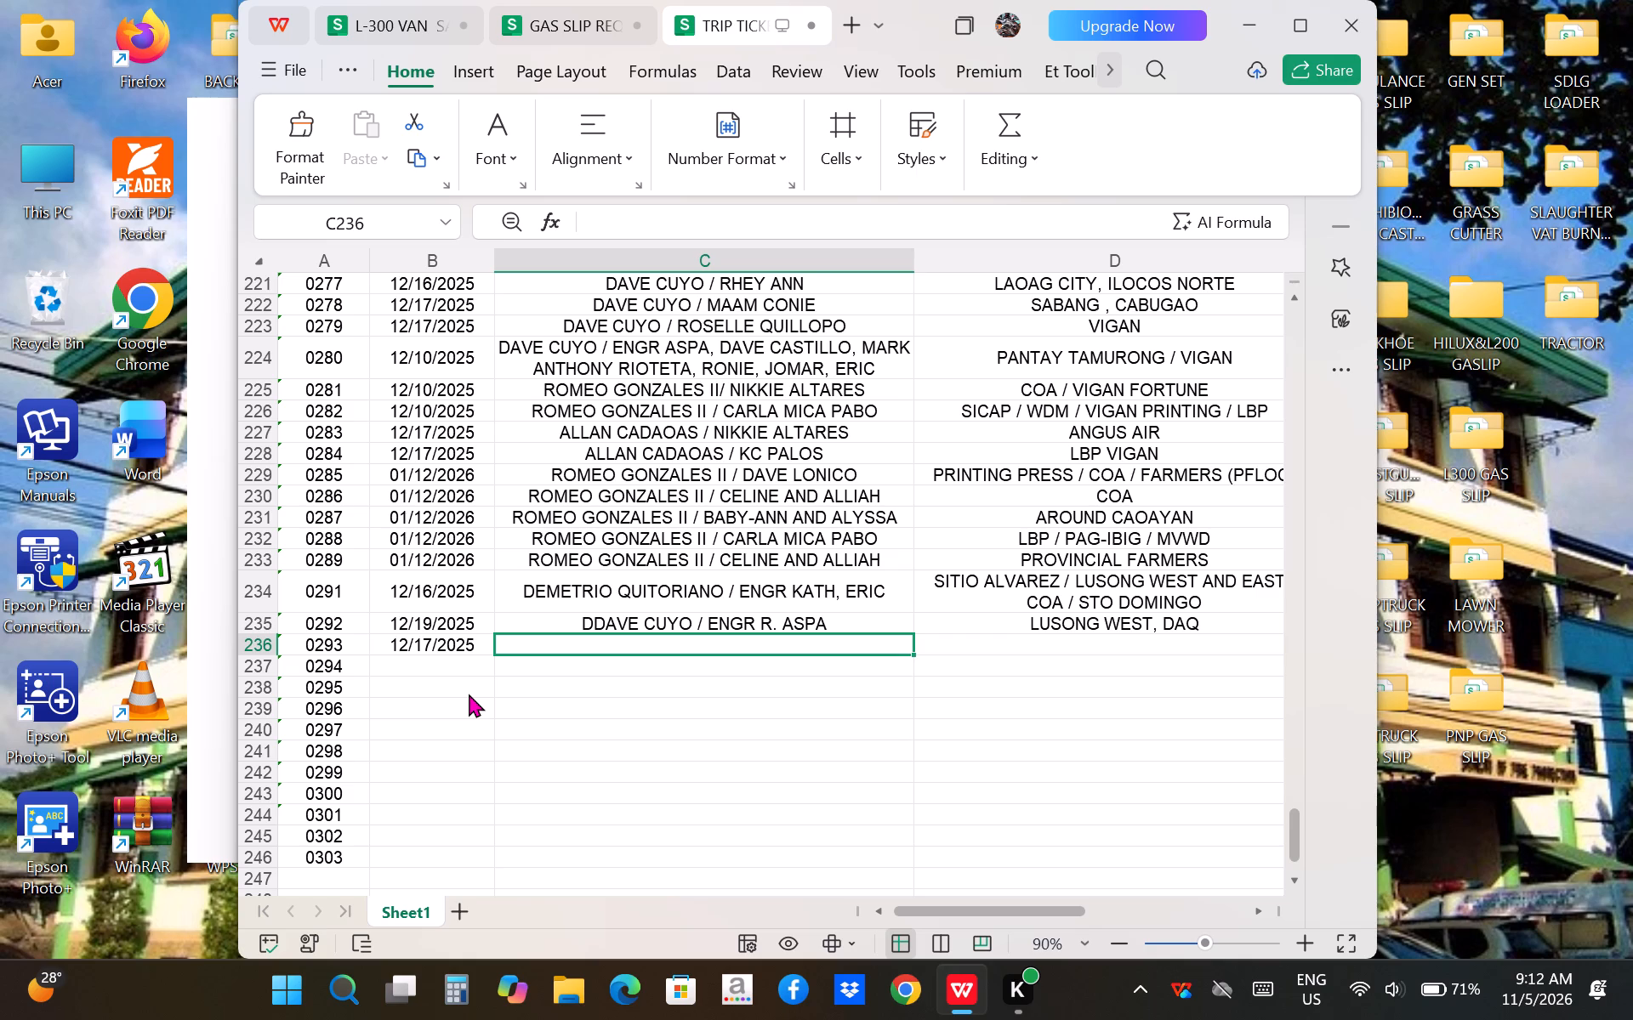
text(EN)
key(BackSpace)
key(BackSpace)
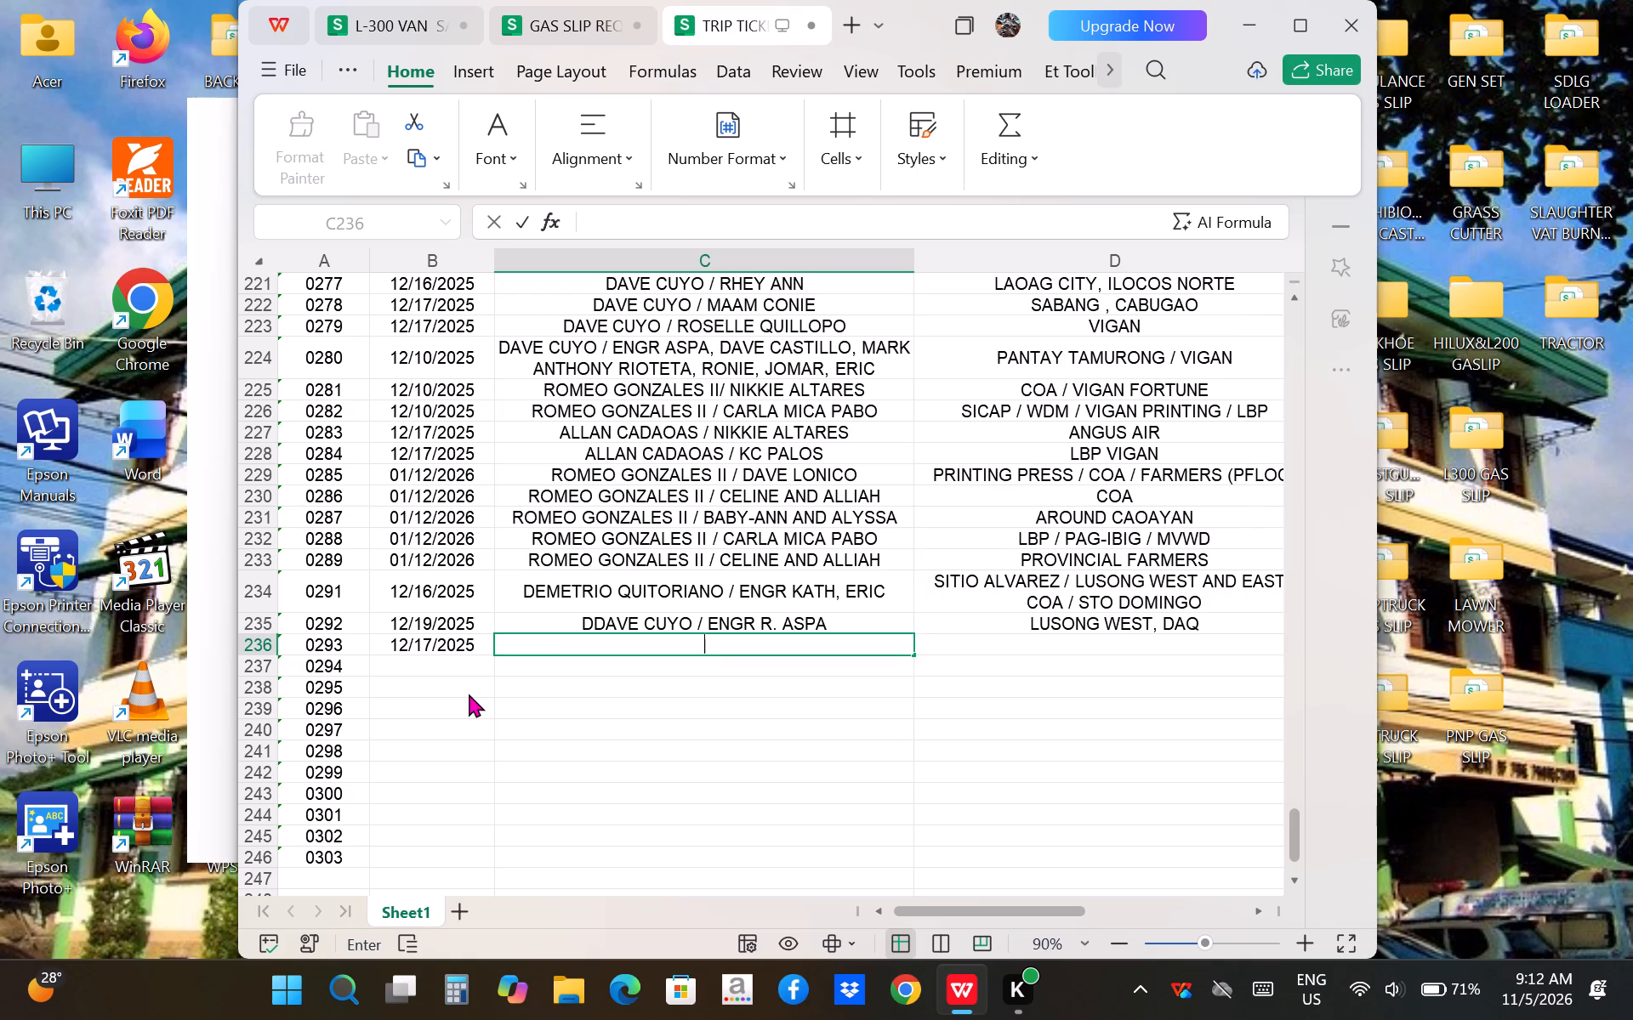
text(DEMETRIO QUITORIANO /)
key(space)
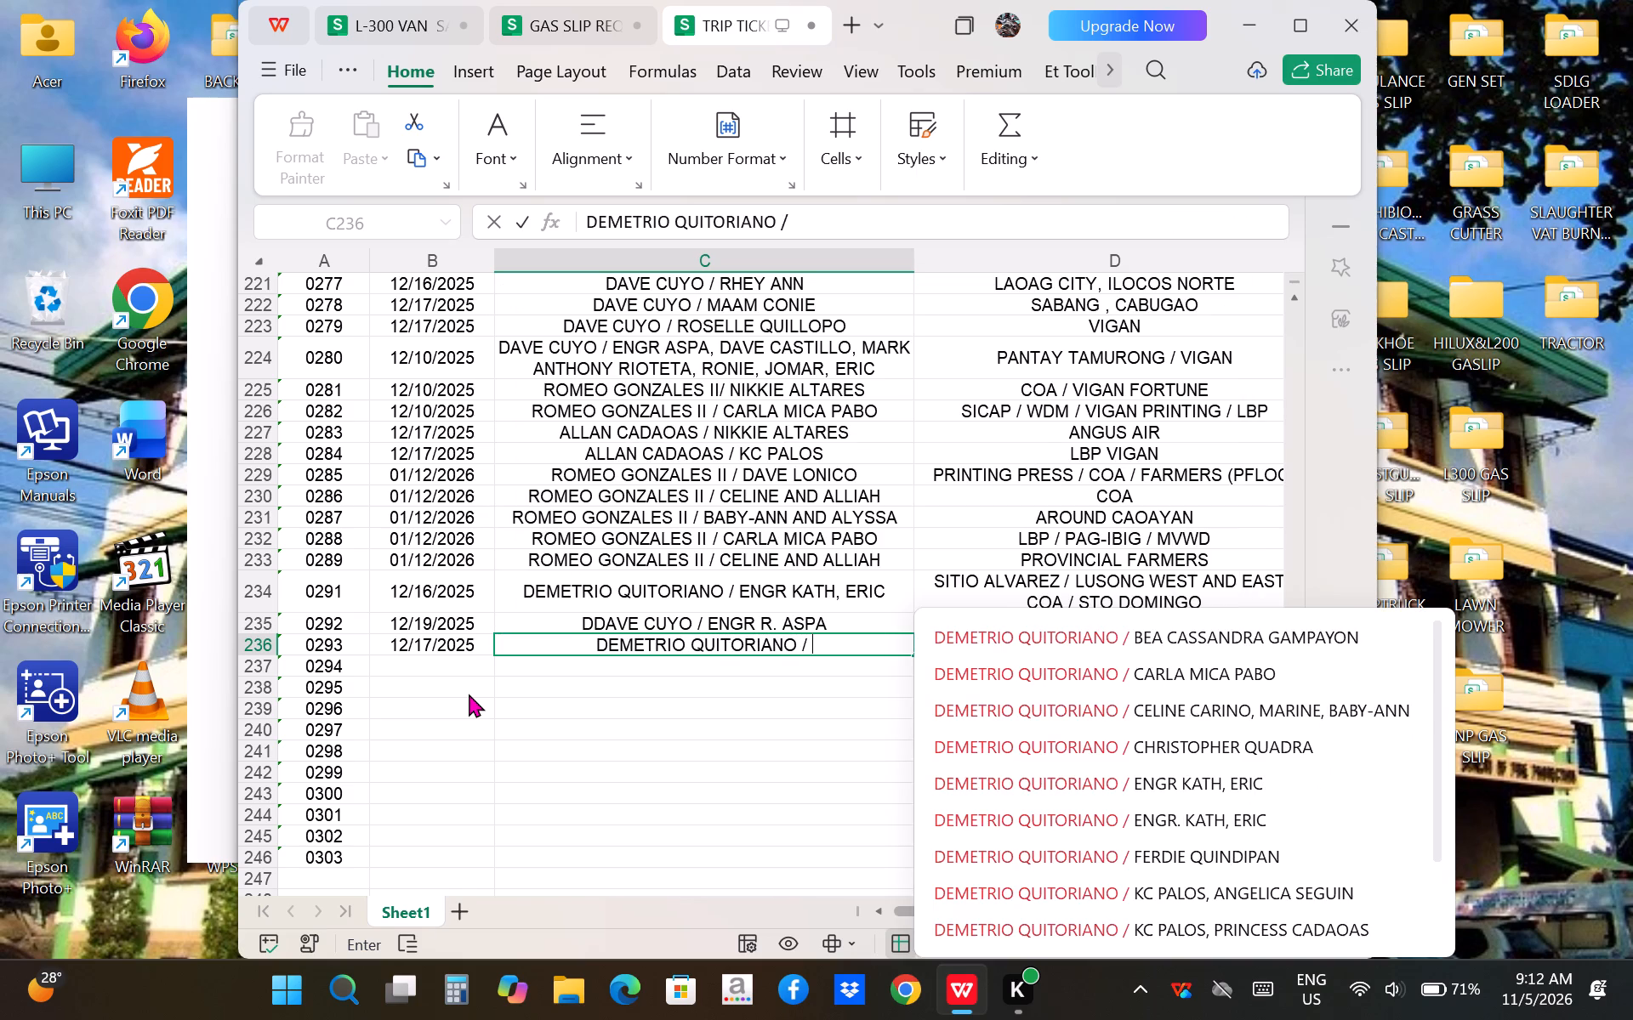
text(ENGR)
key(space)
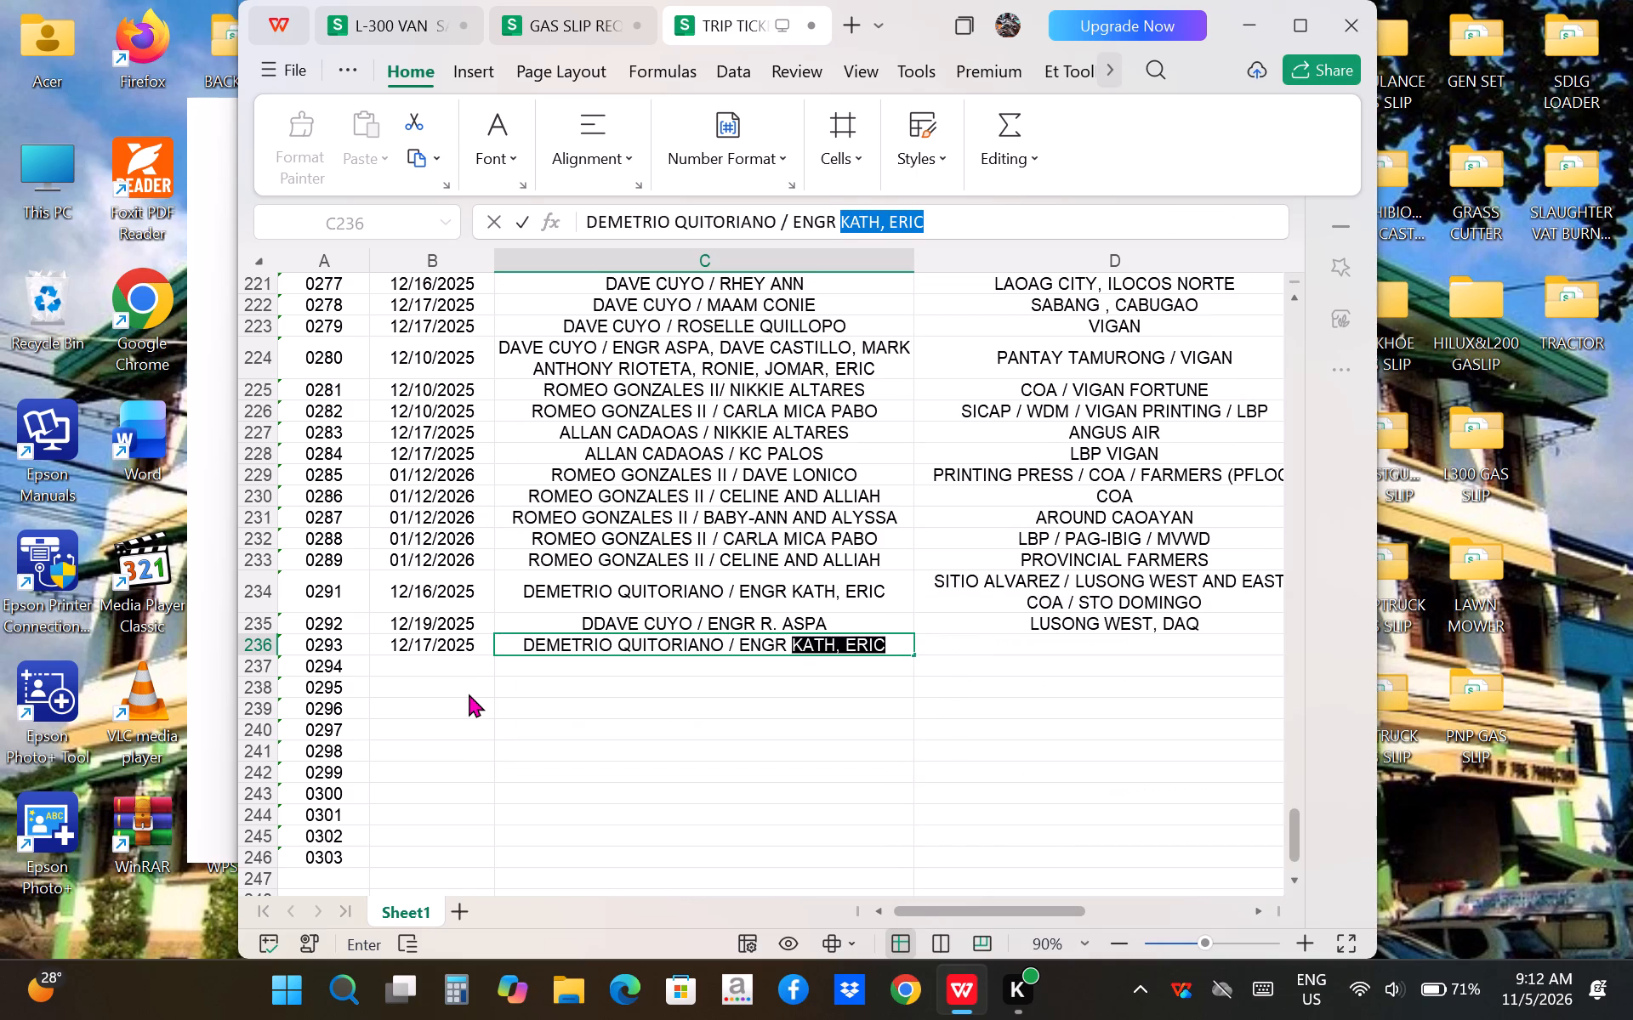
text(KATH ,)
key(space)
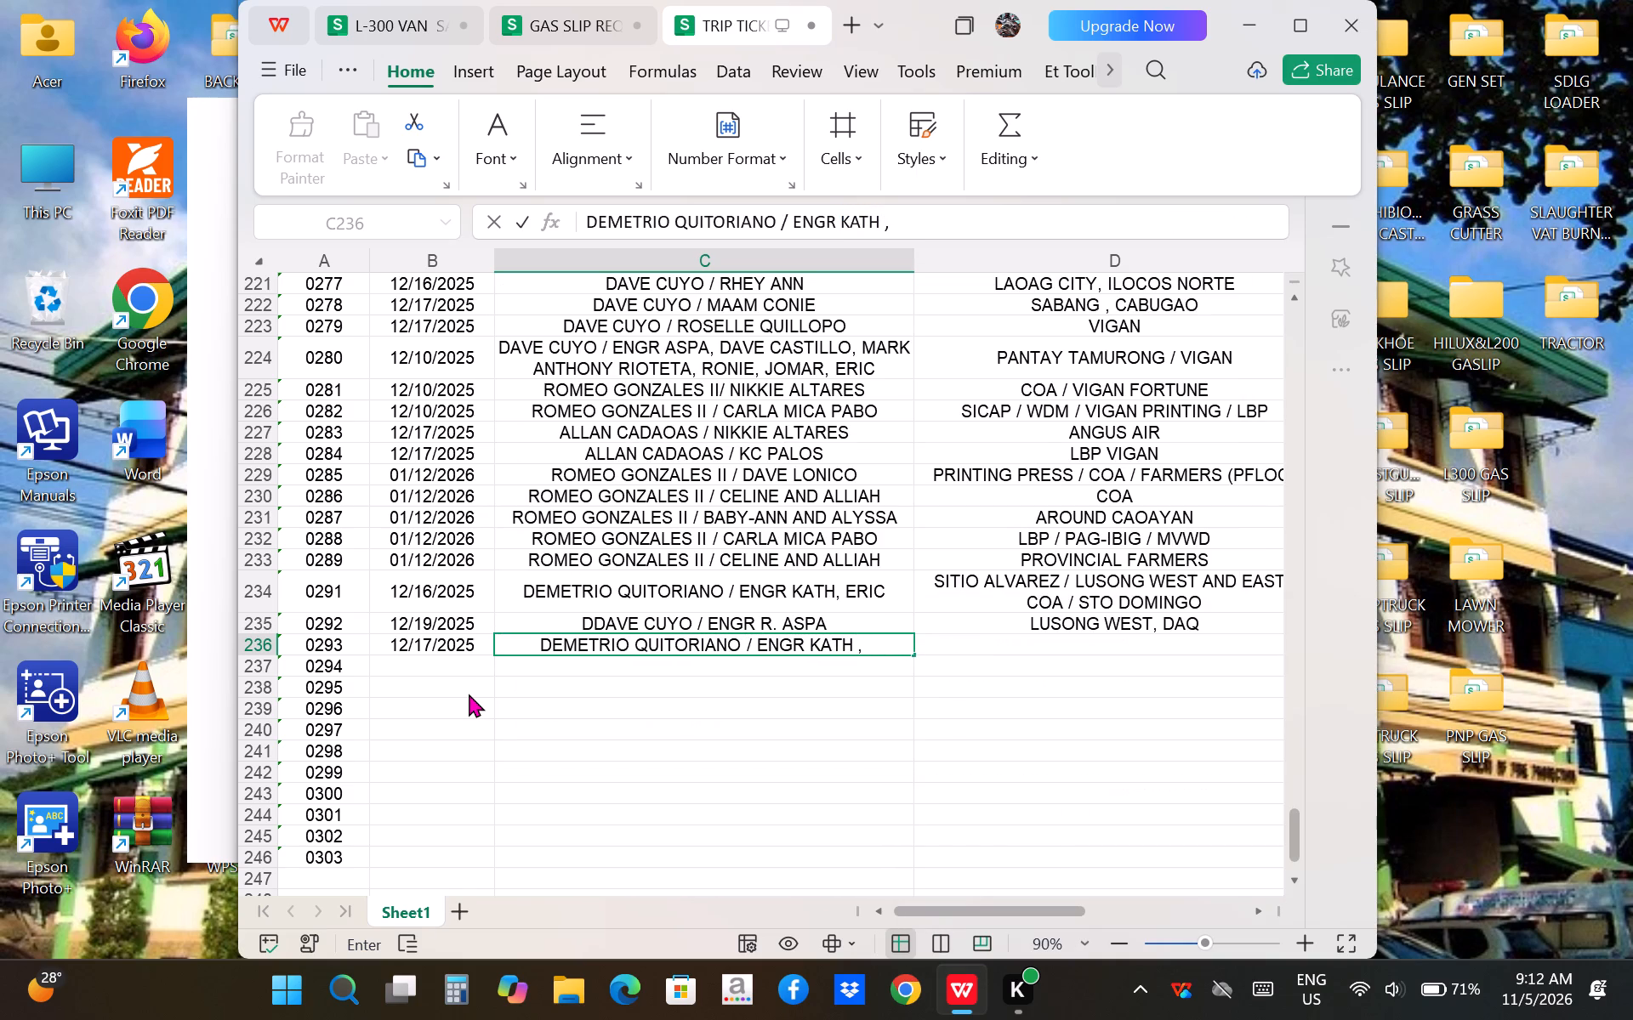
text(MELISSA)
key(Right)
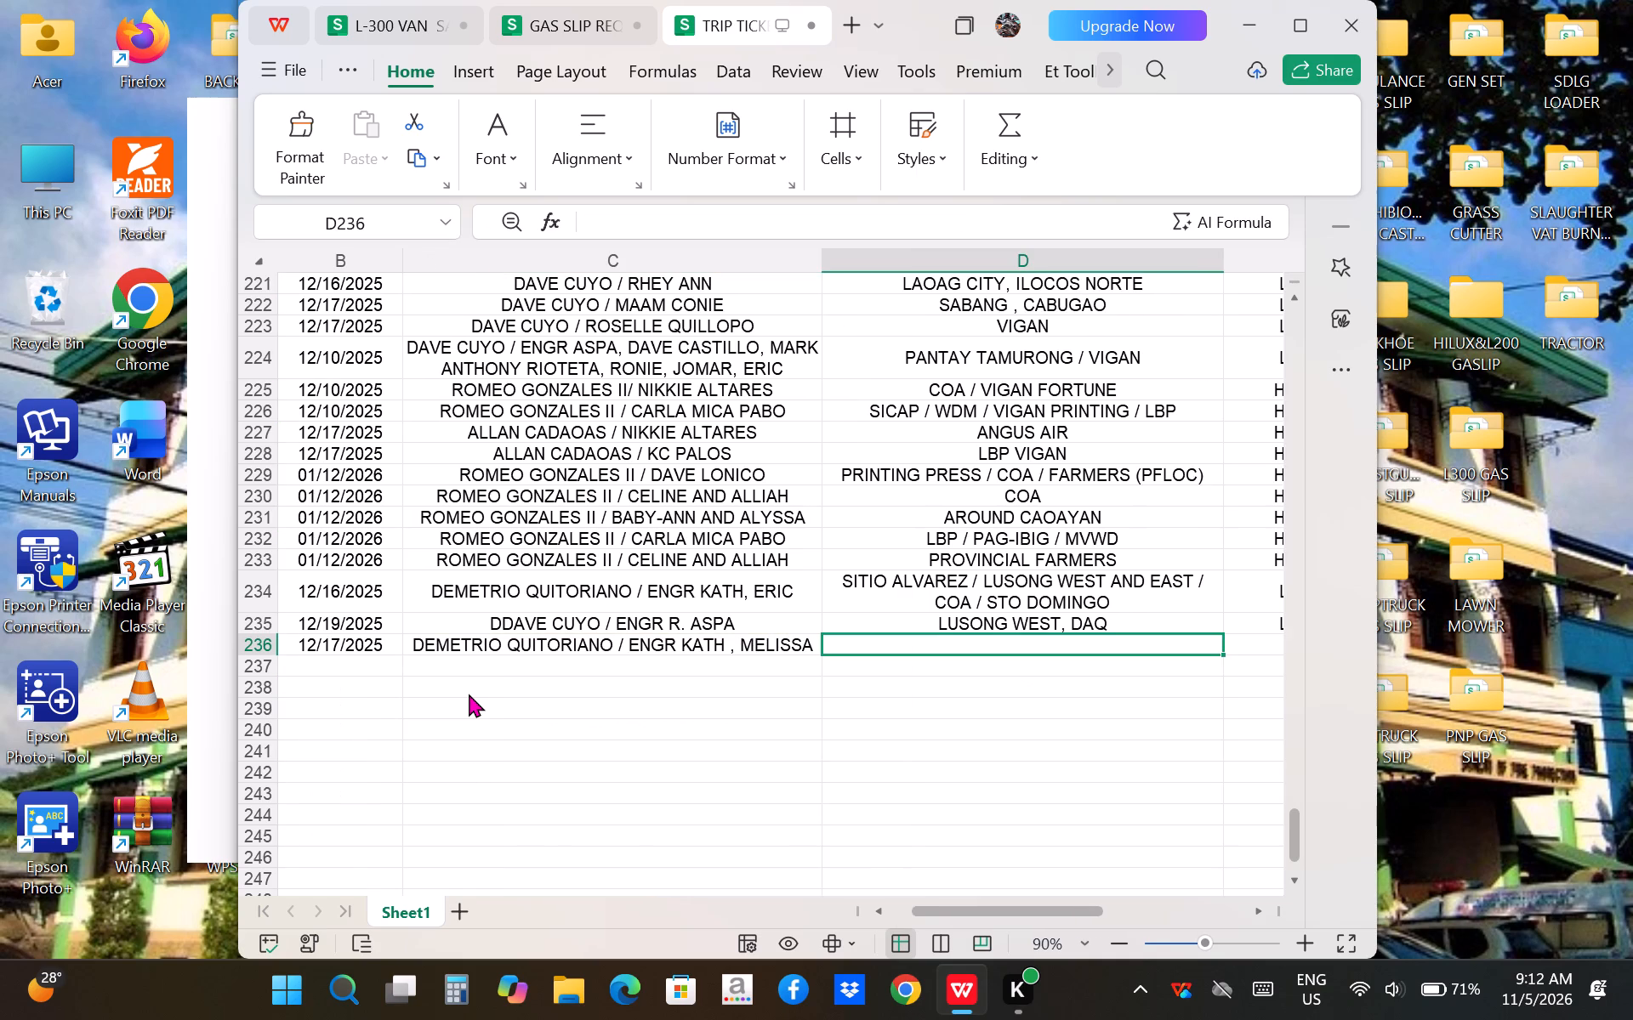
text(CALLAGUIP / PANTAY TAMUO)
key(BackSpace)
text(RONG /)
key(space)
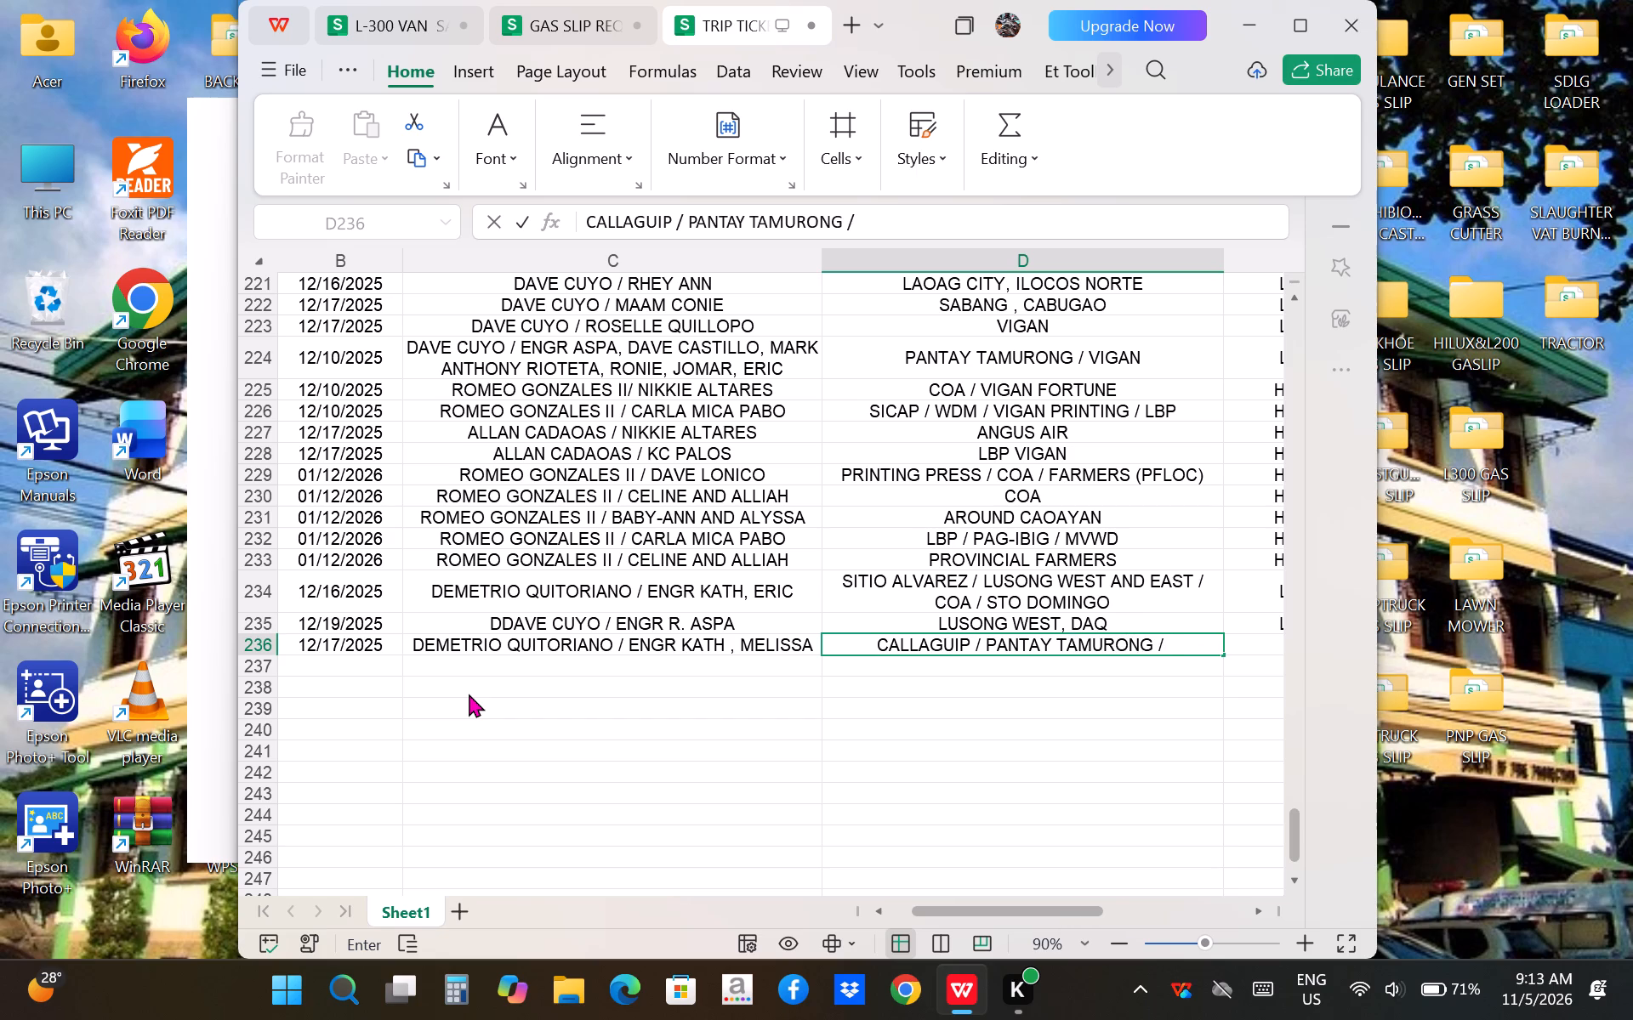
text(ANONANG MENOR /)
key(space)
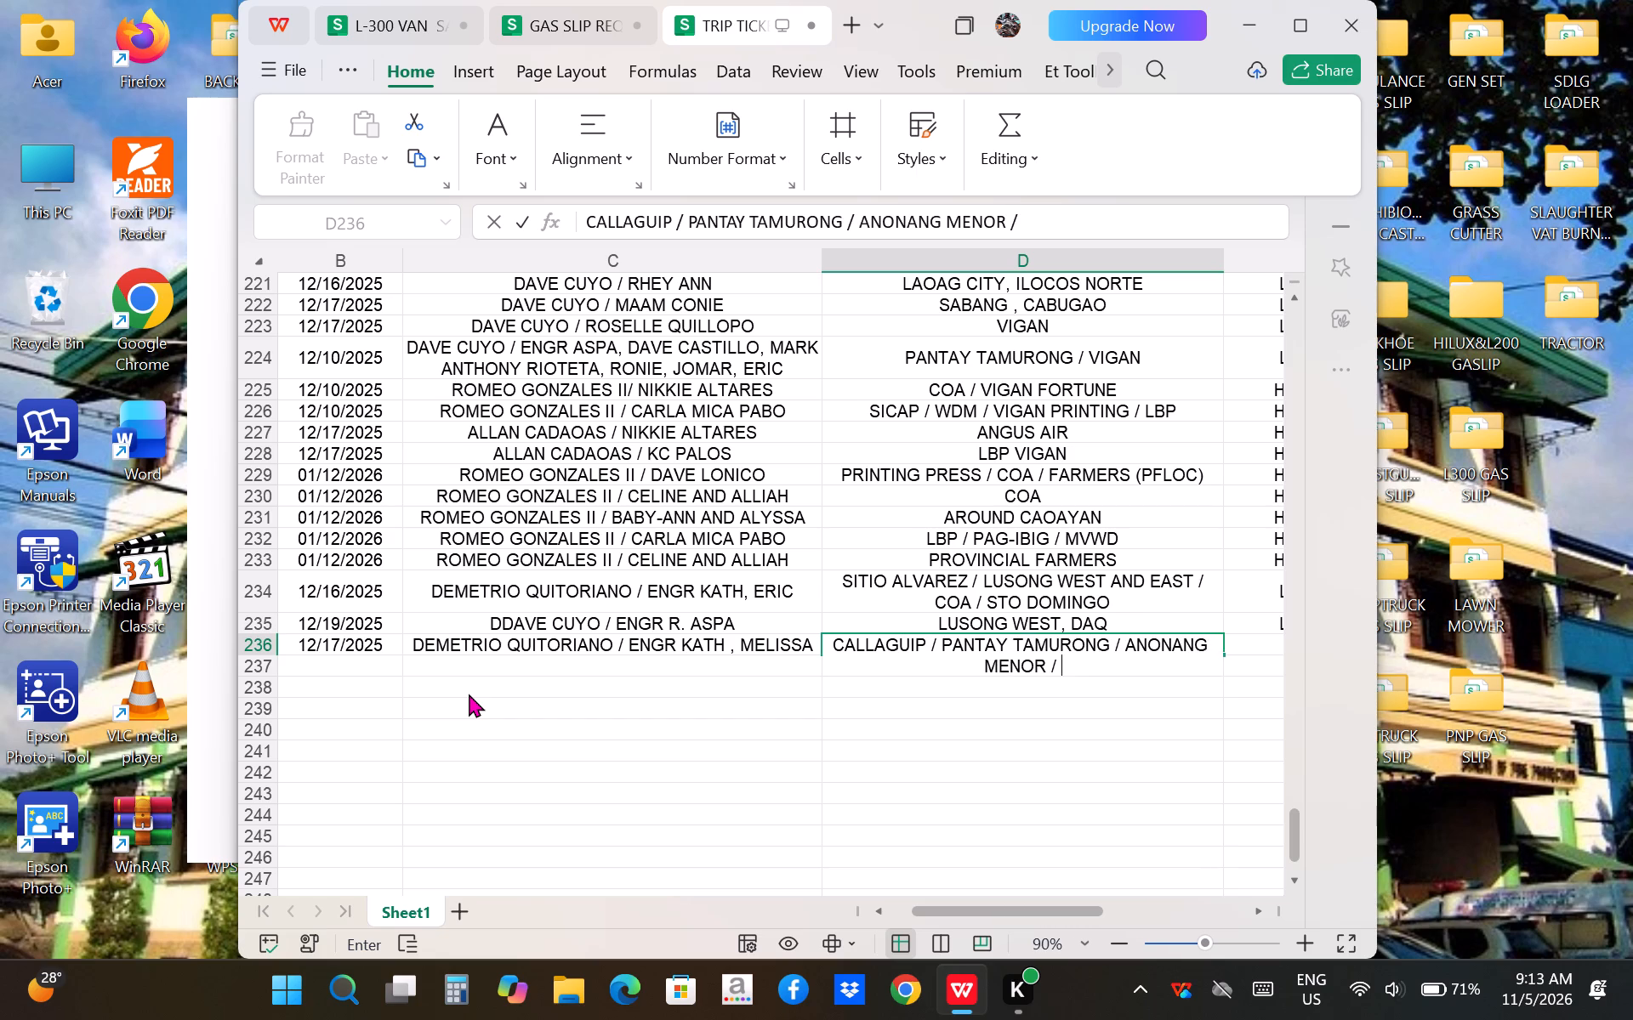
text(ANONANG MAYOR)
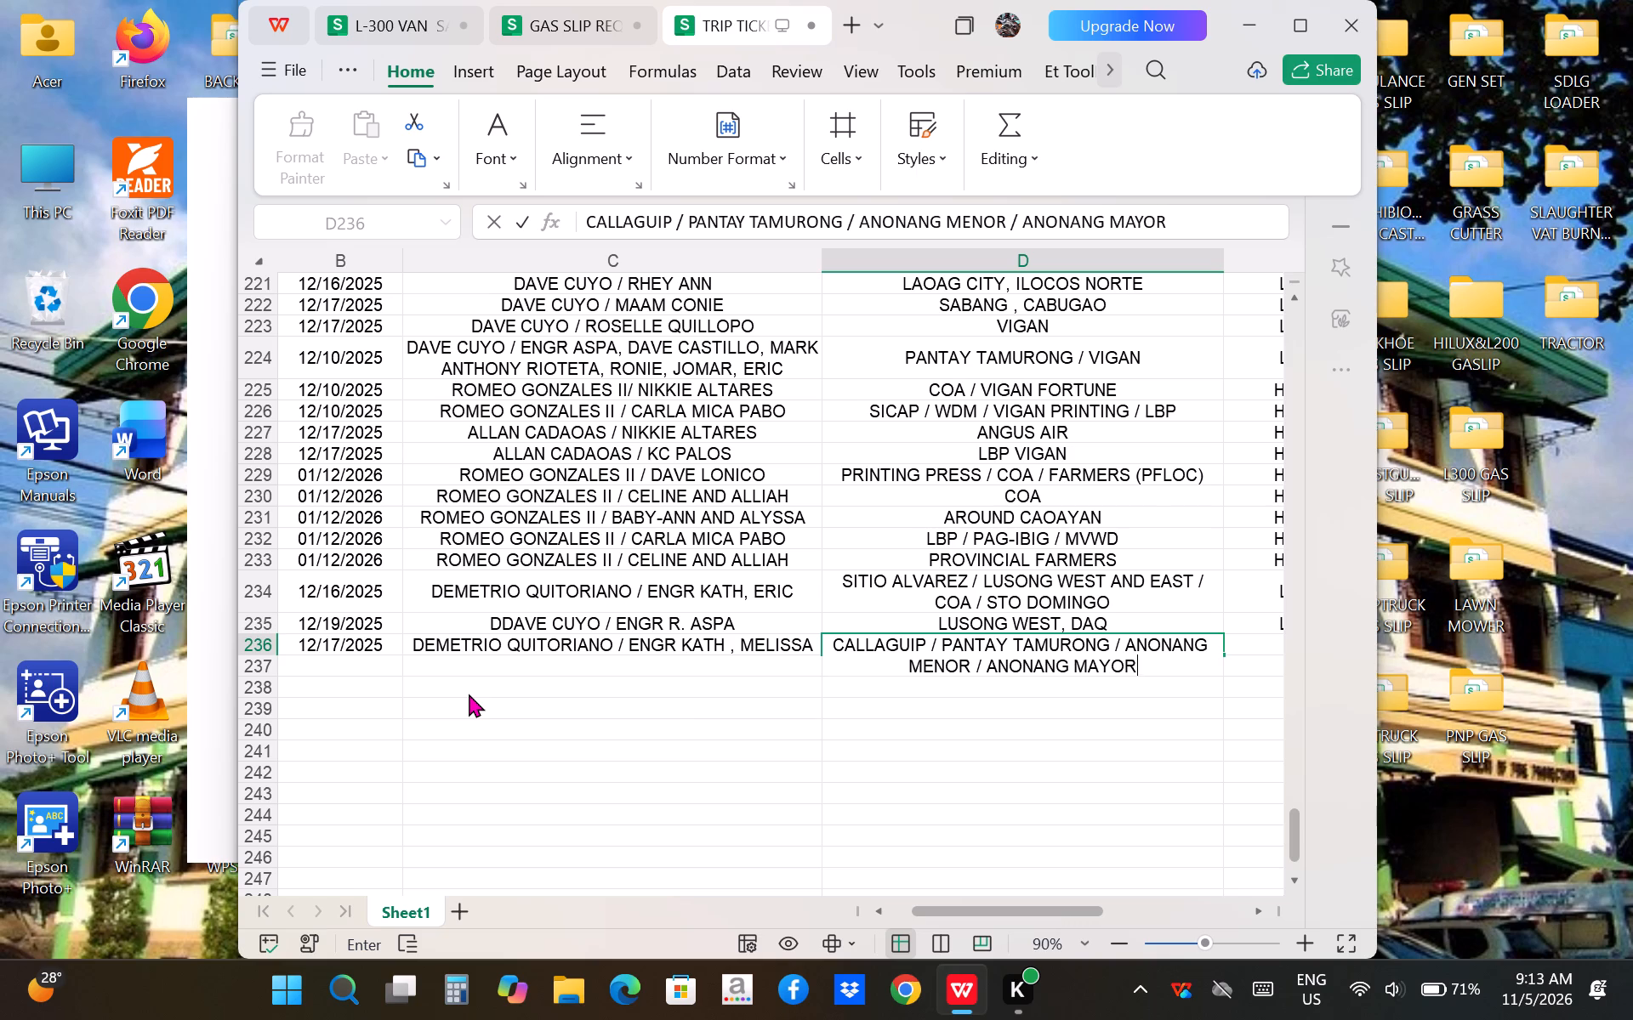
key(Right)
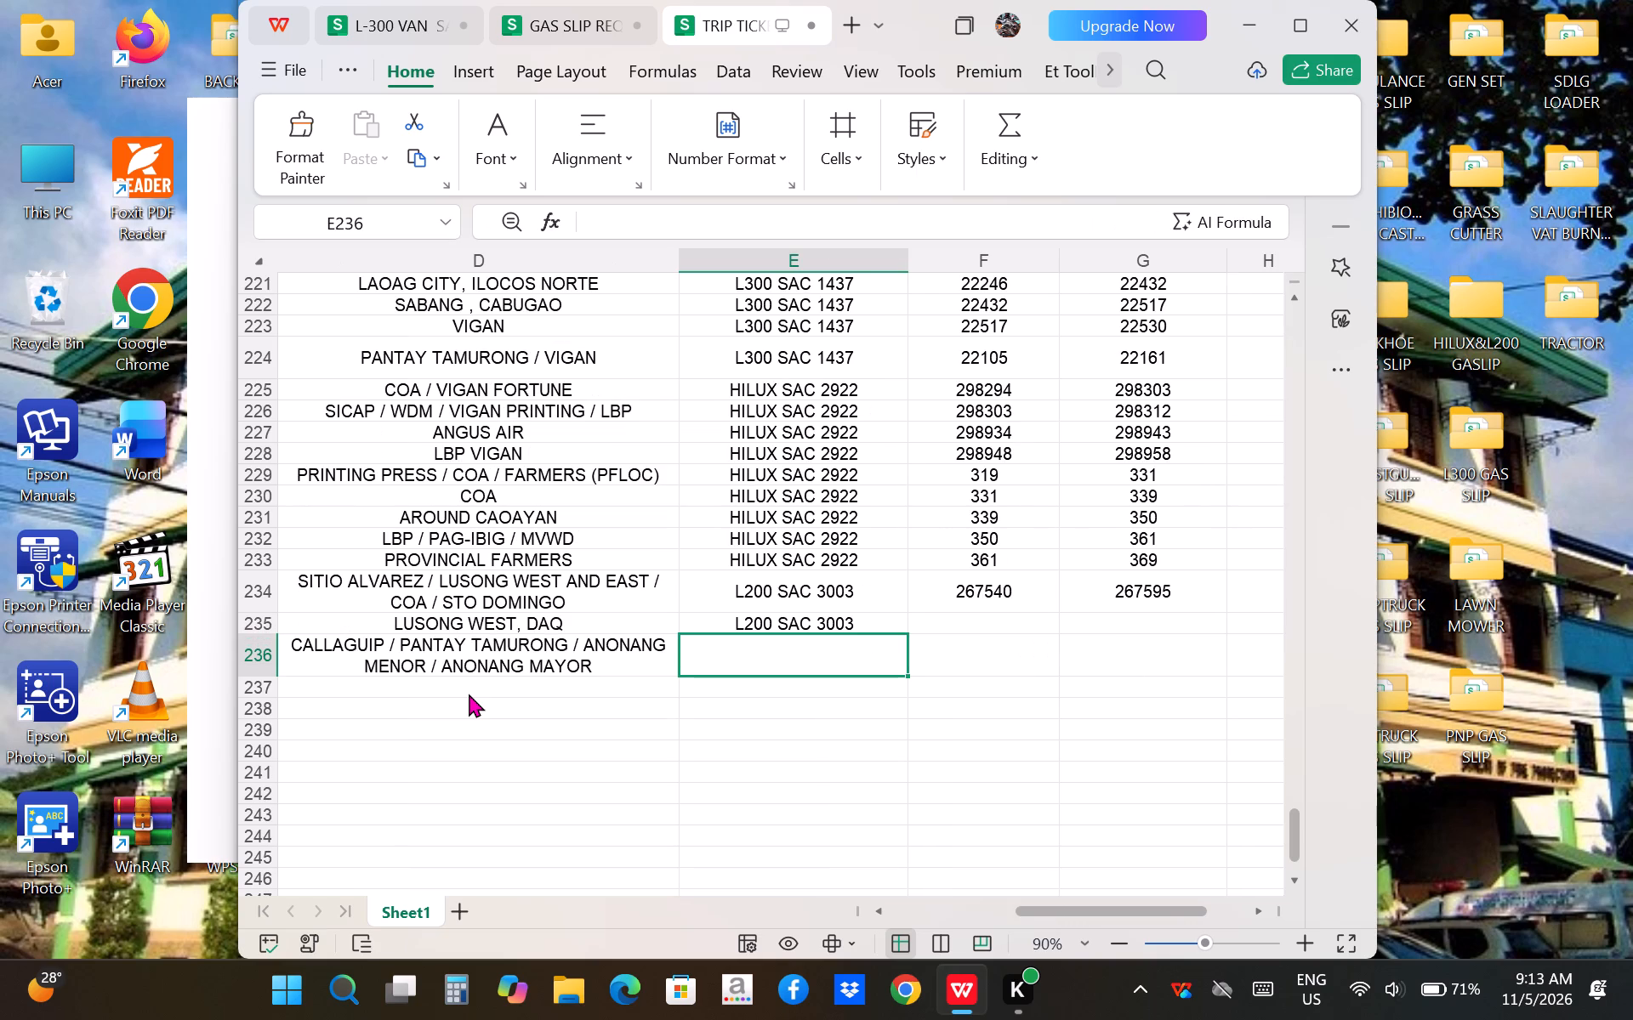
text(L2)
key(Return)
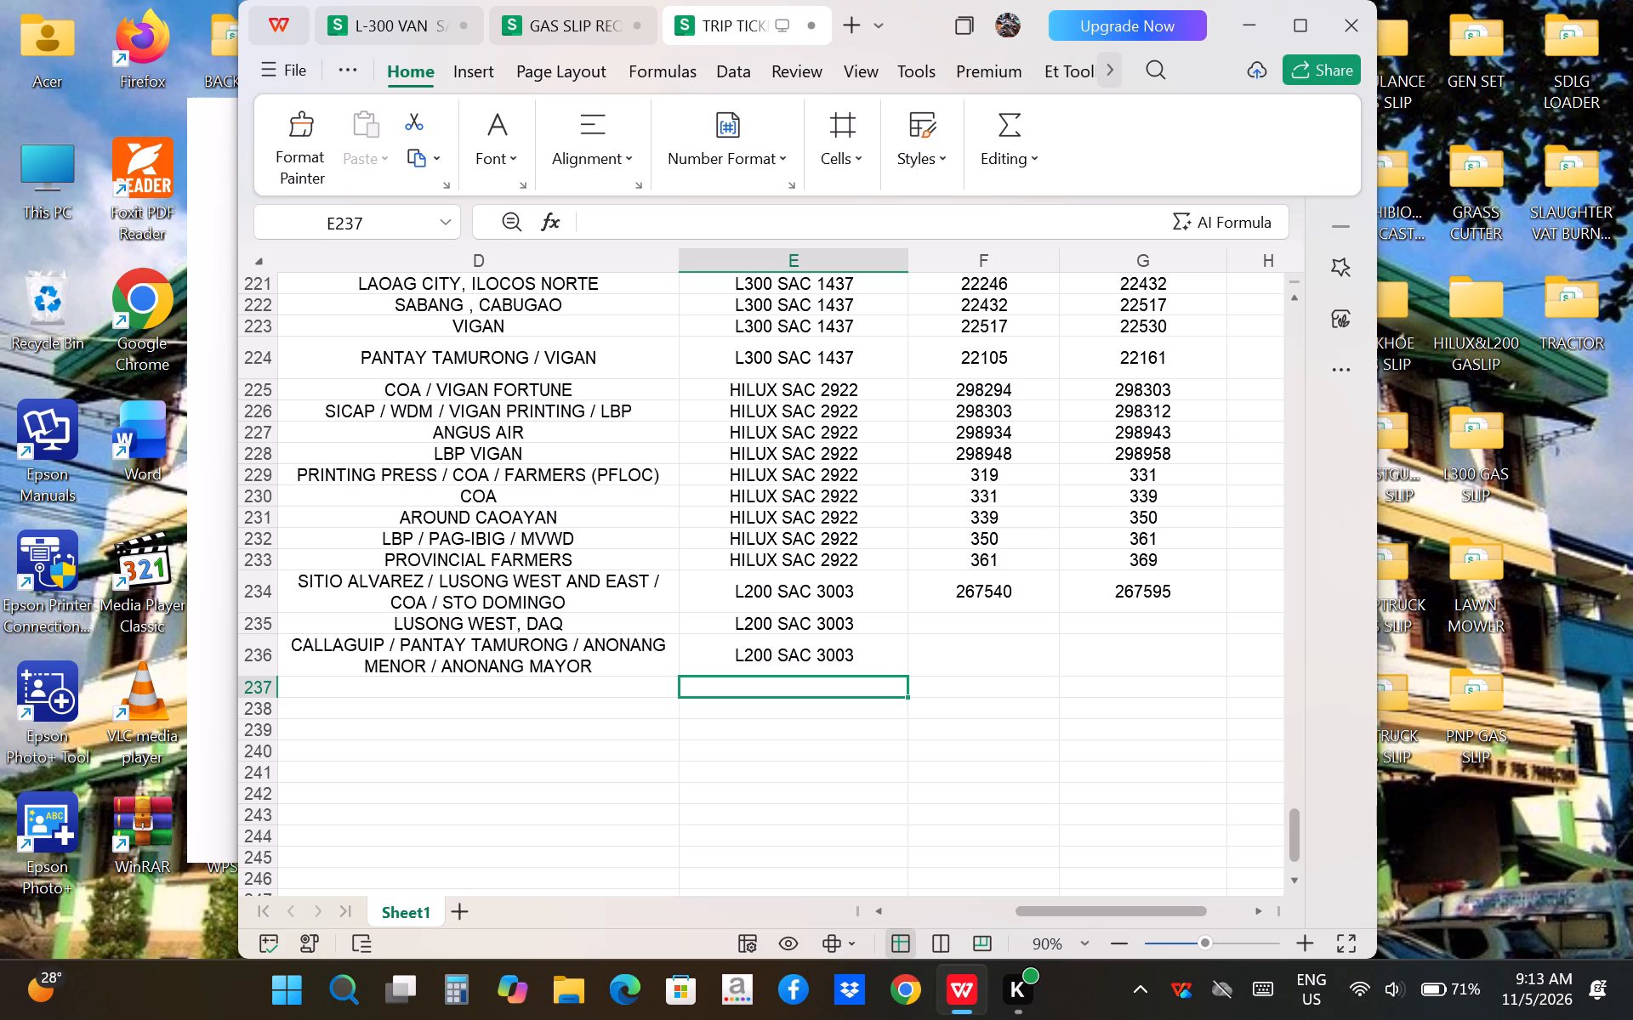
click(786, 659)
key(ctrl+c)
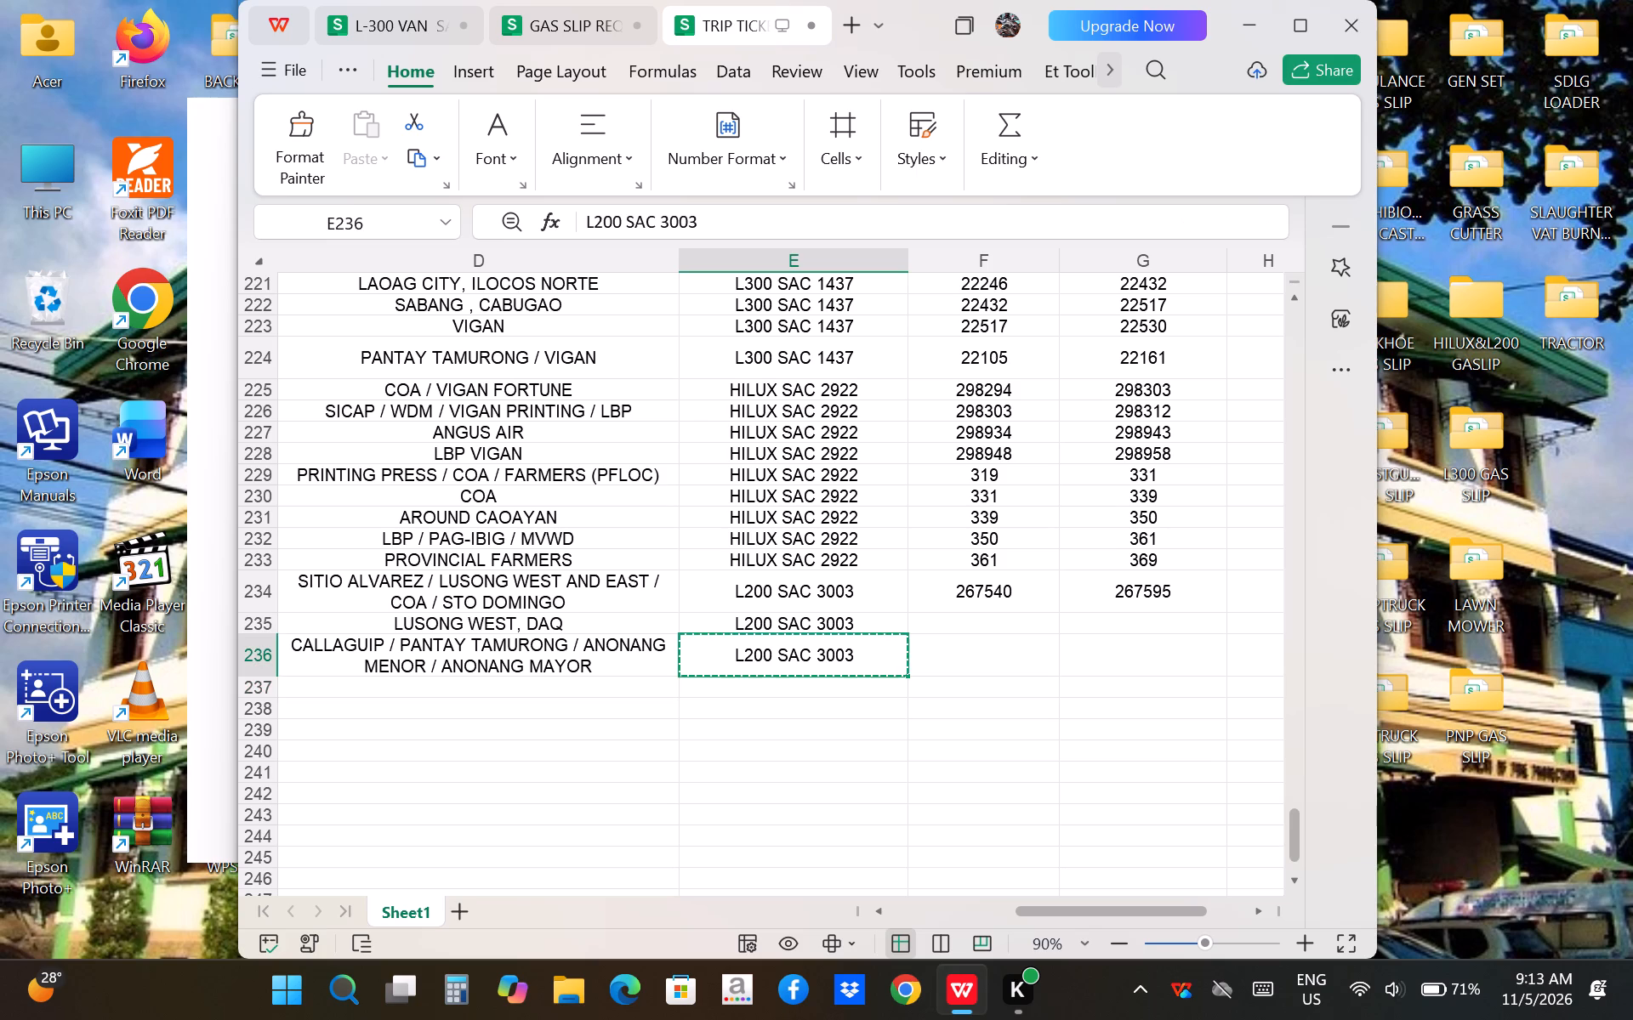
click(794, 694)
key(shift+Down)
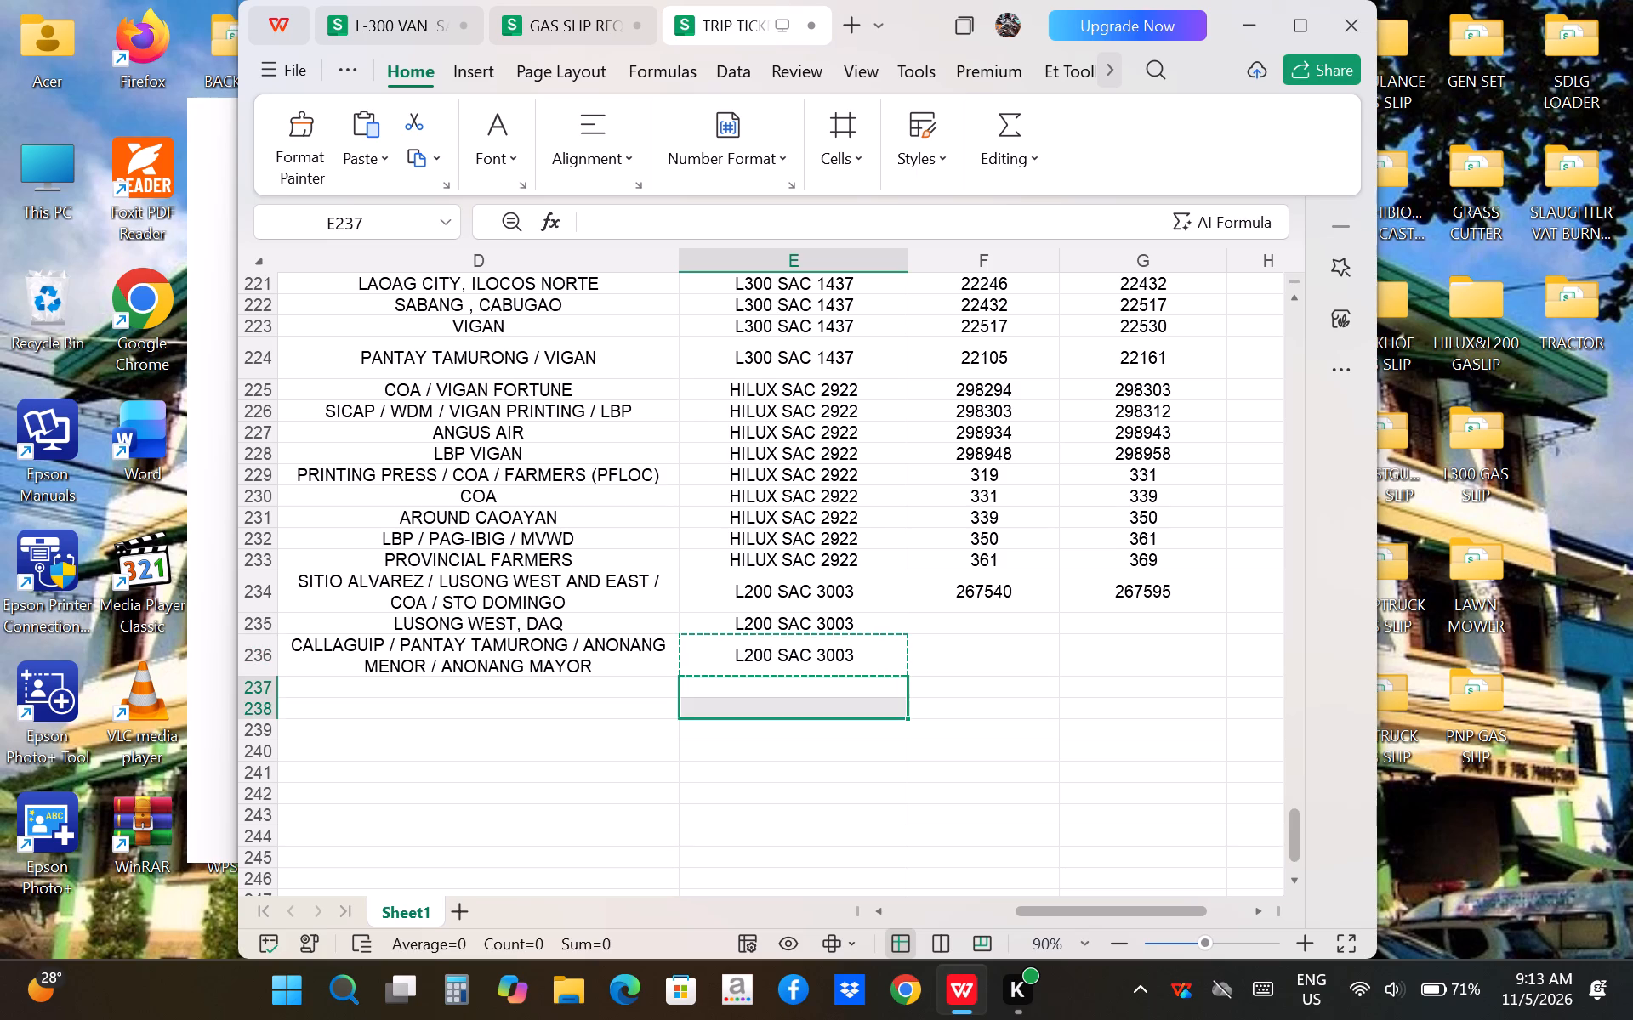
key(shift+Down)
key(shift+Down)
key(shift+Down)
key(shift+Down)
key(shift+Down)
key(Return)
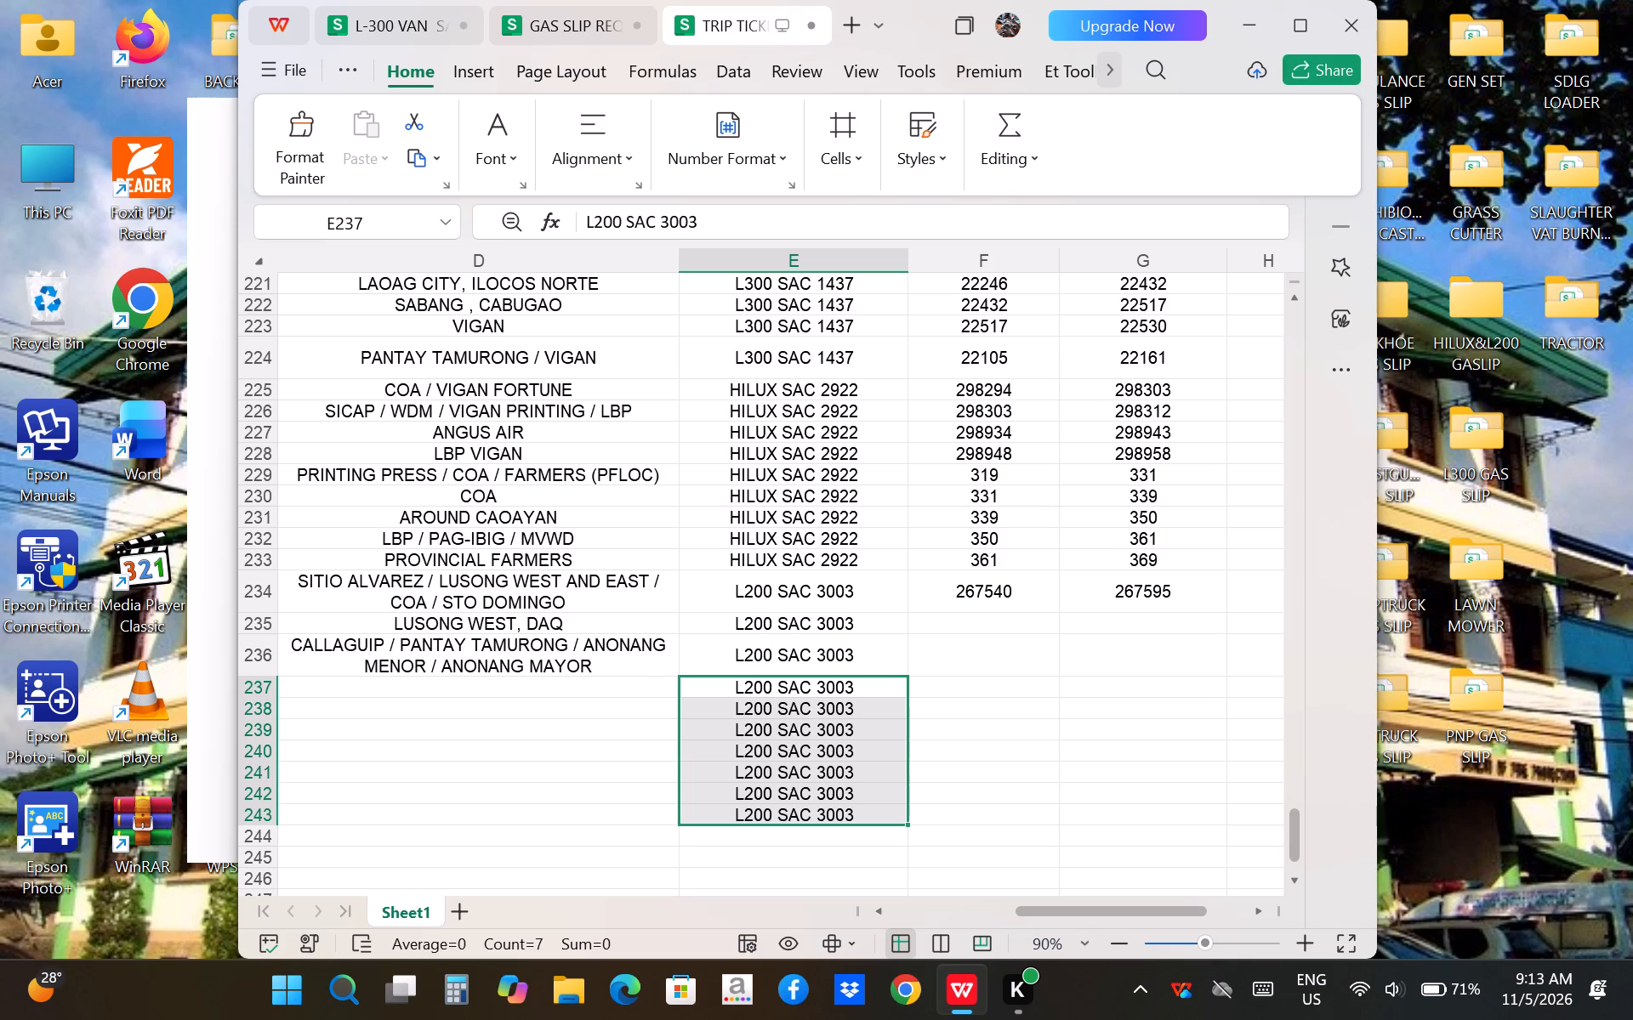
Enter the readings 267595 in column F and 267610 in column G for ticket 0292 in row 235.
click(953, 626)
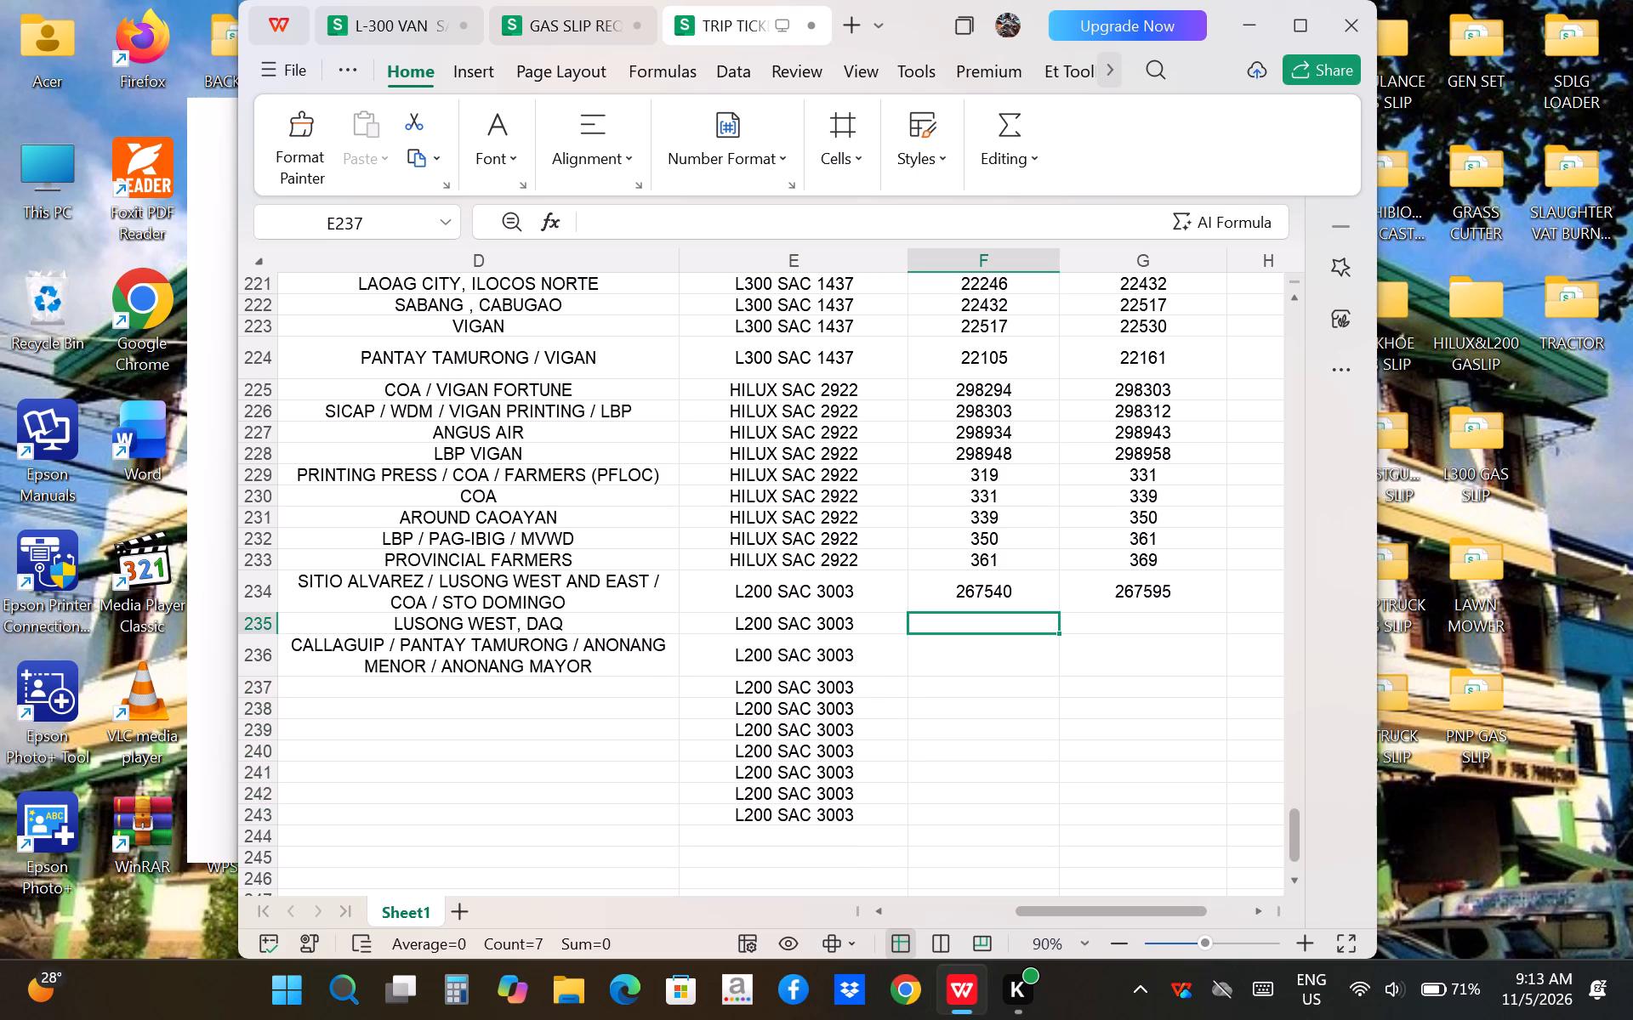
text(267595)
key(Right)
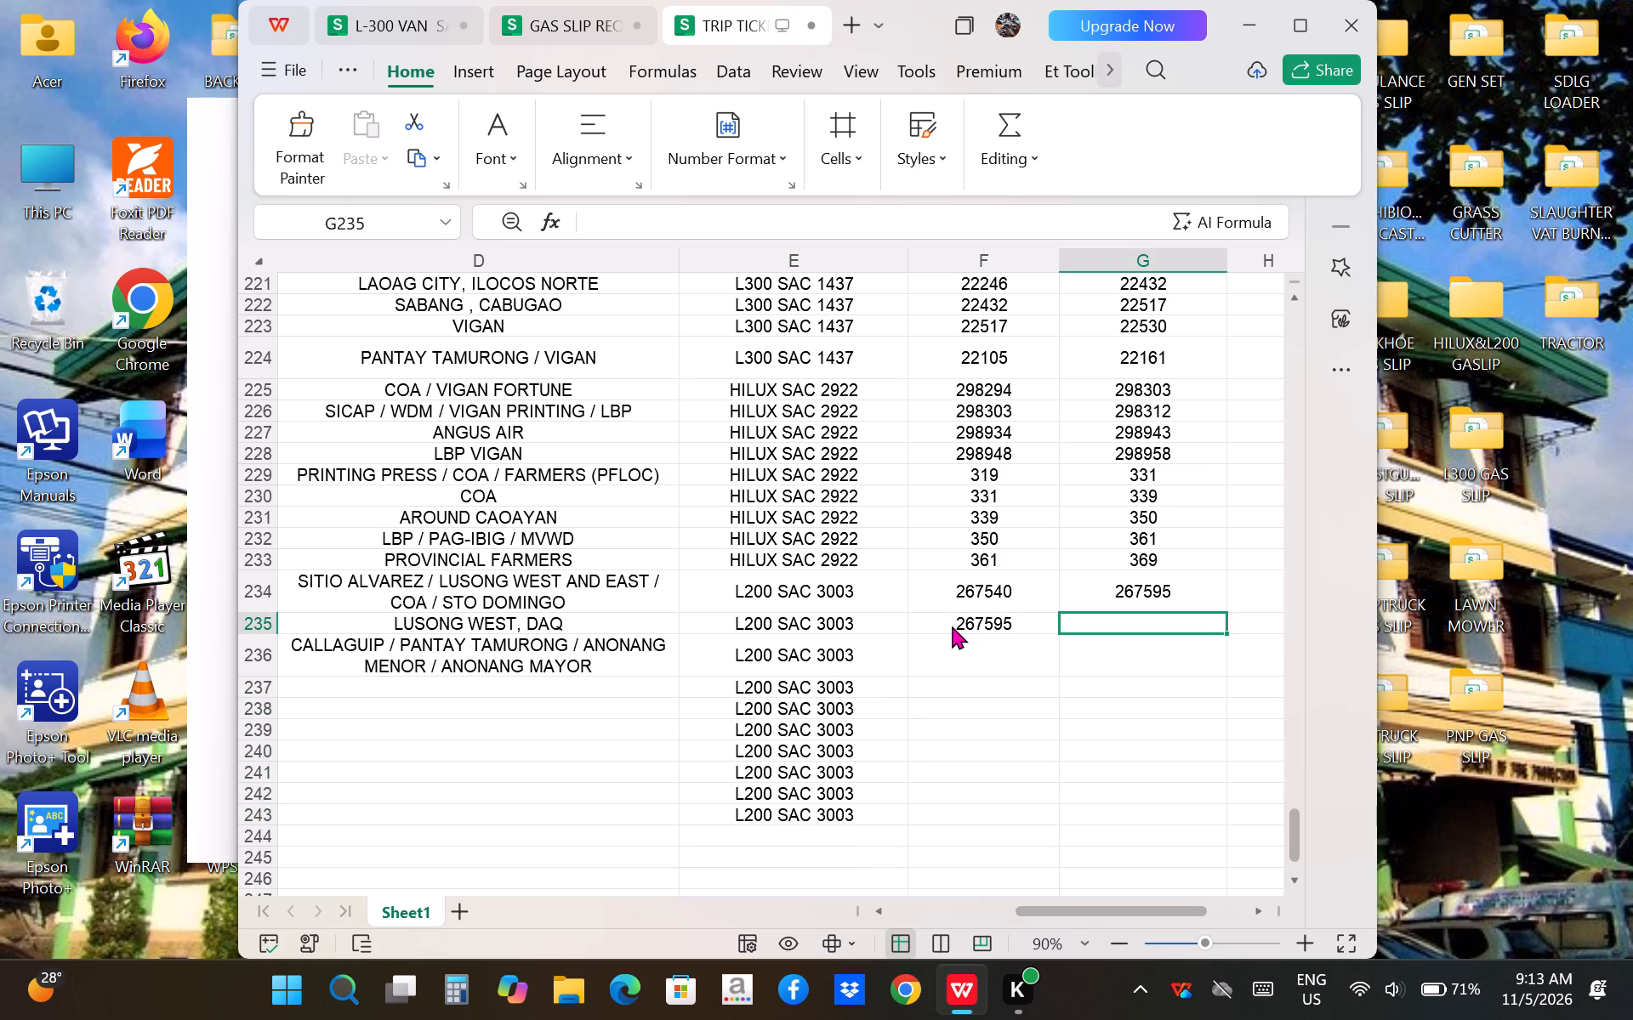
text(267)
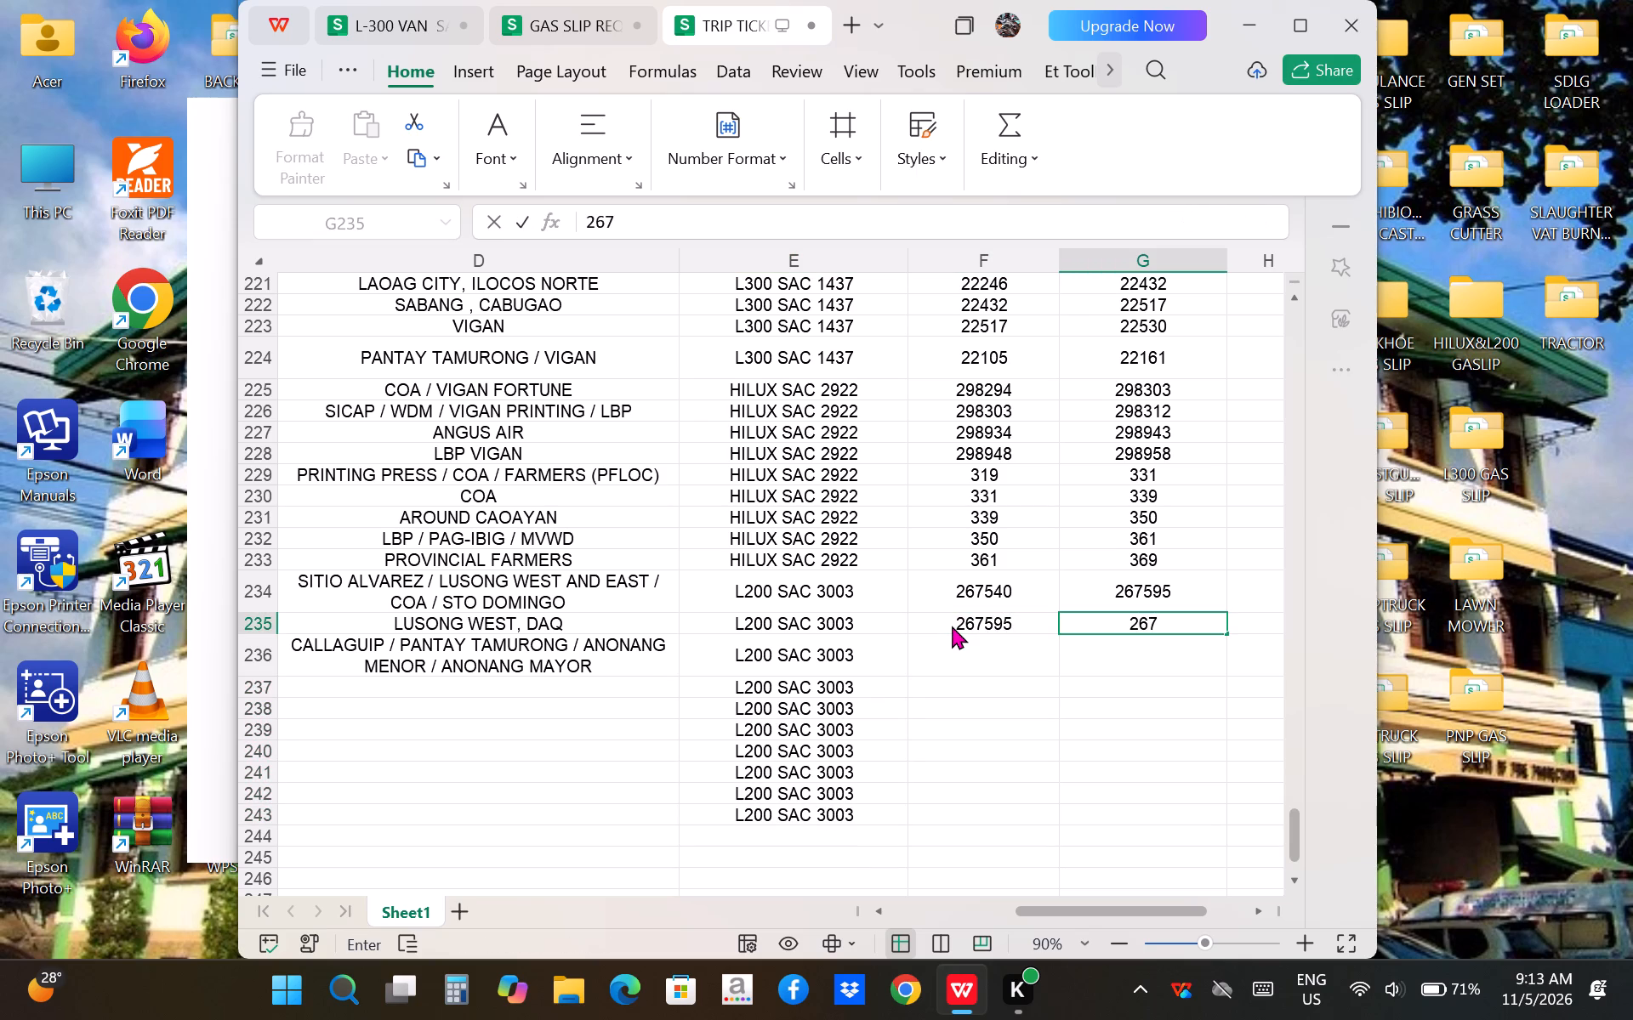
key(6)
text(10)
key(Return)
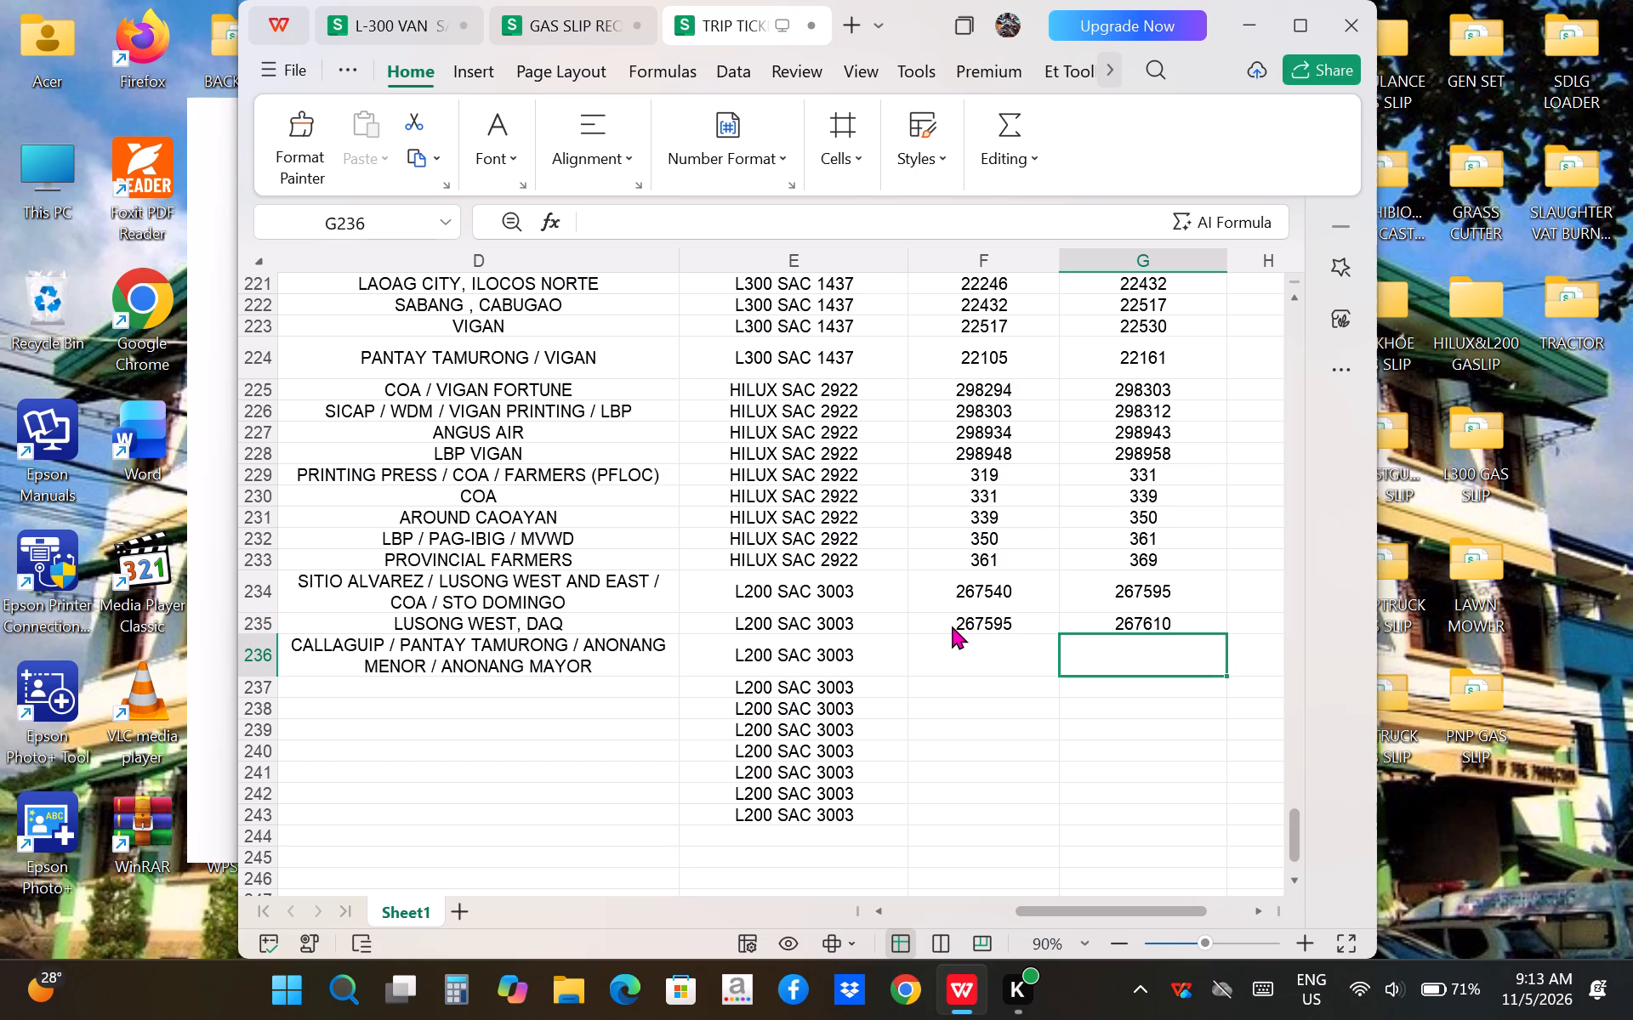
Move the readings 267595 and 267610 from row 235 to columns F and G of row 236 for ticket 0293.
click(1140, 899)
drag(993, 627, 1115, 633)
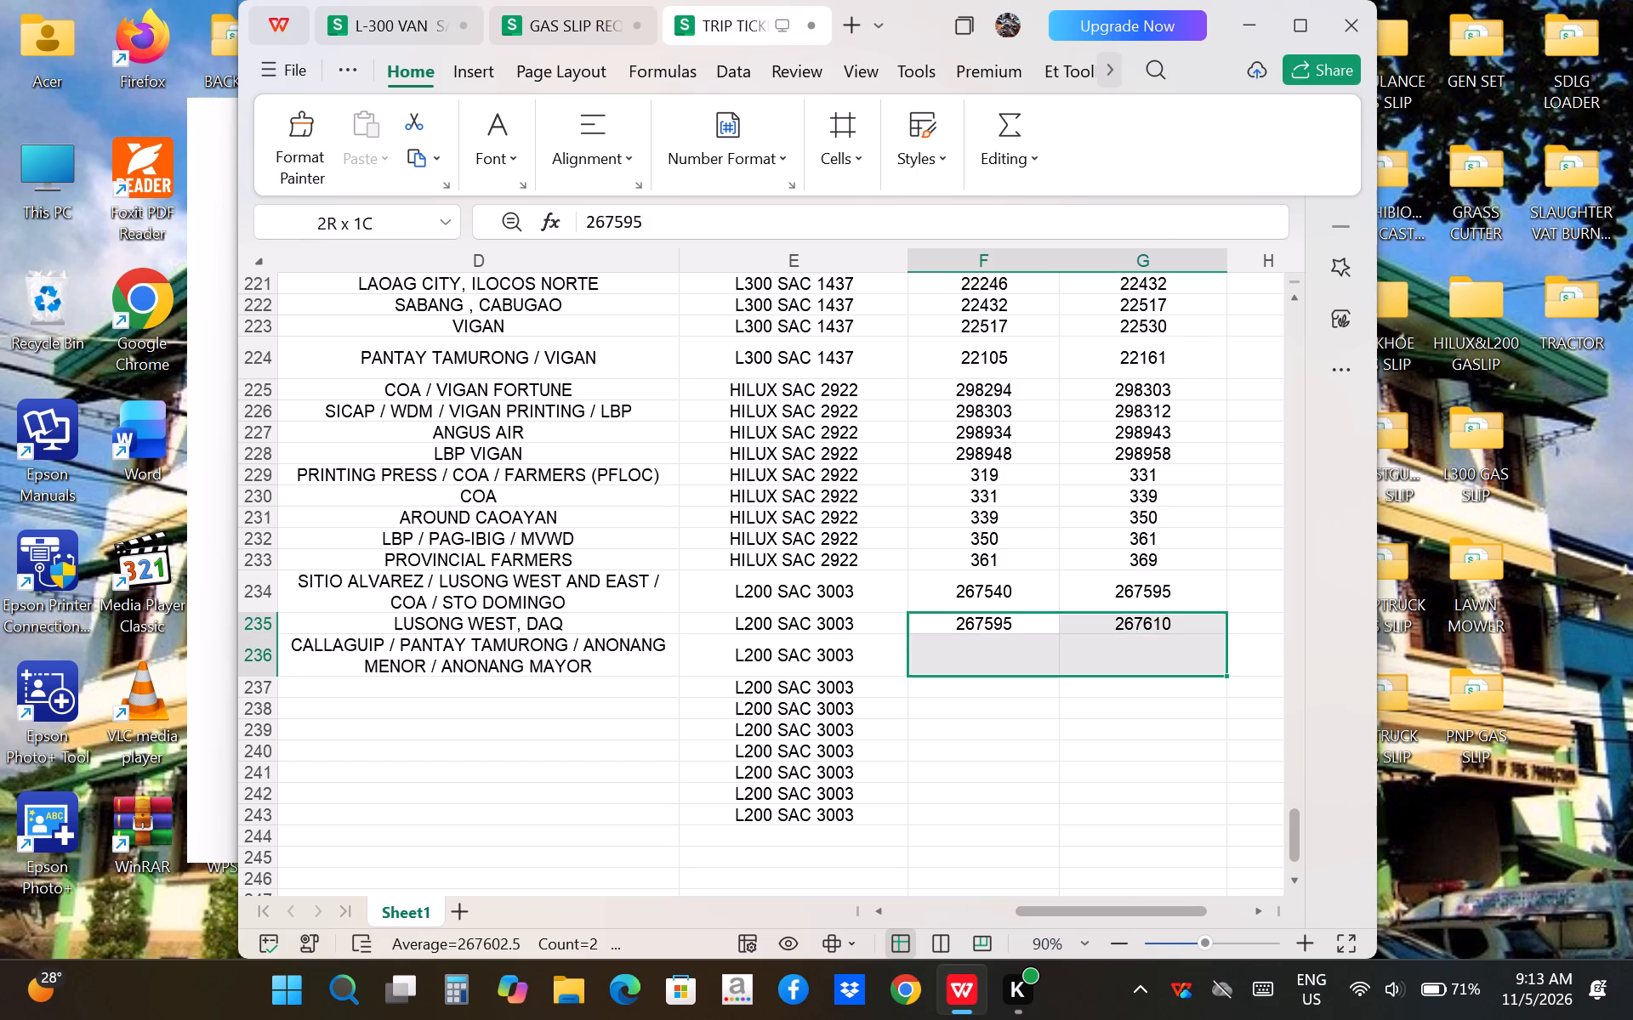
drag(1115, 633, 1114, 626)
key(ctrl+c)
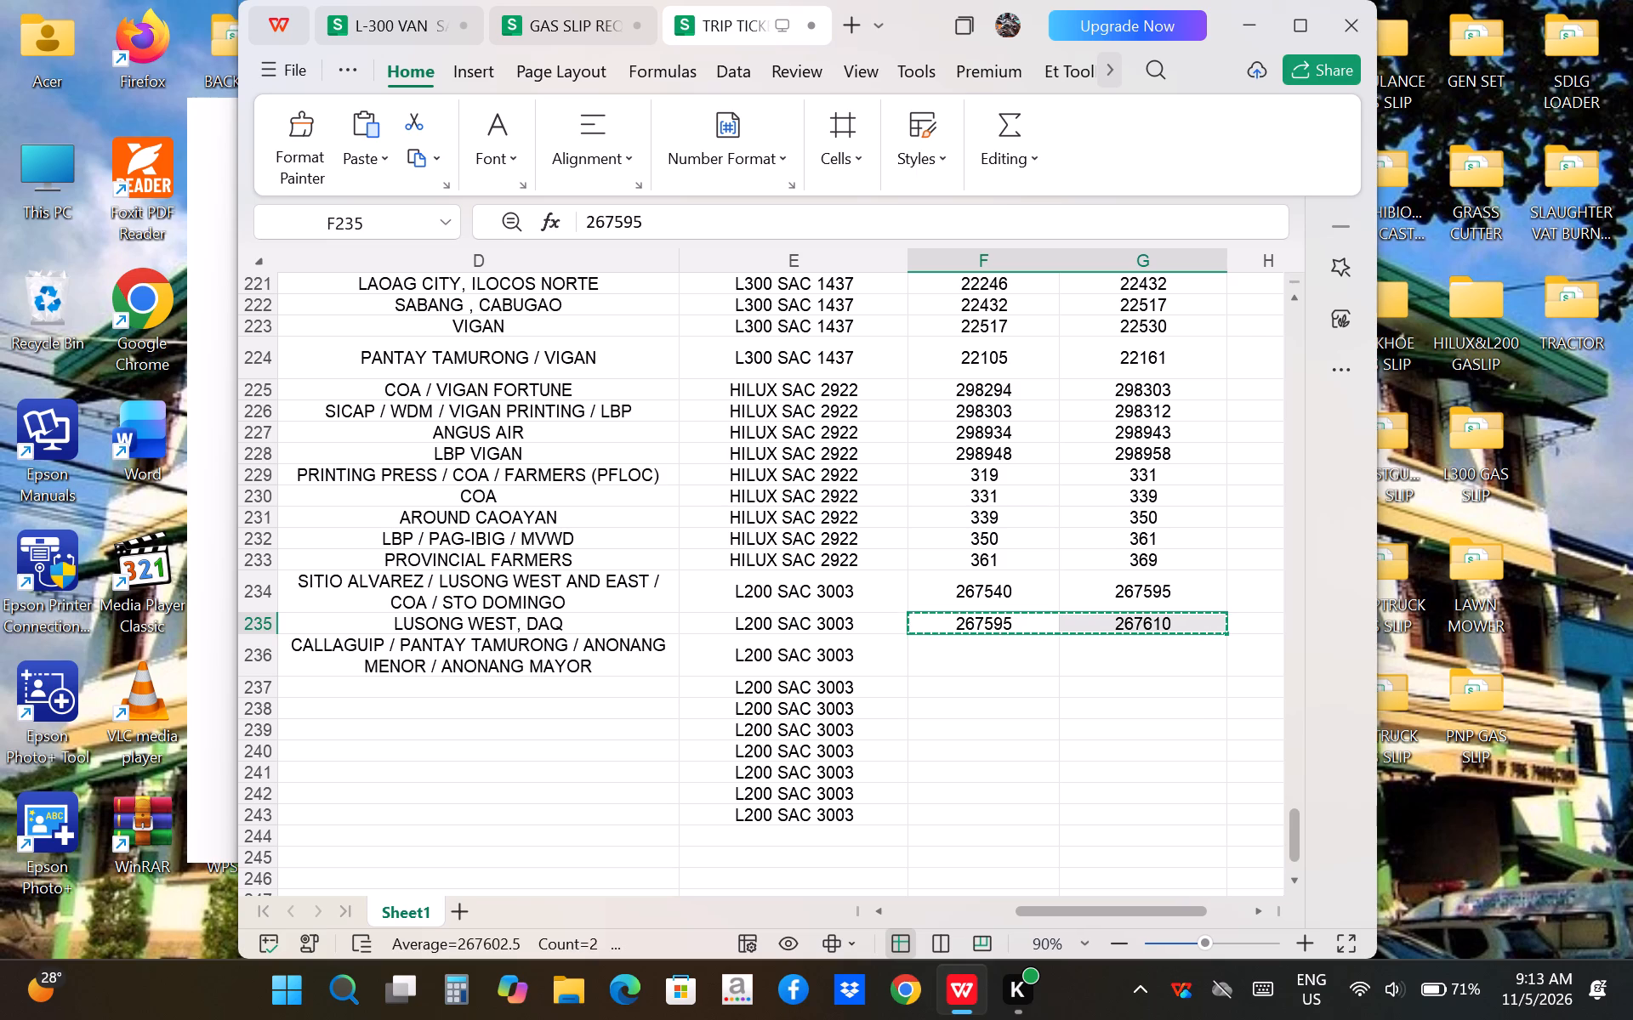
key(ctrl+x)
click(1024, 652)
key(Return)
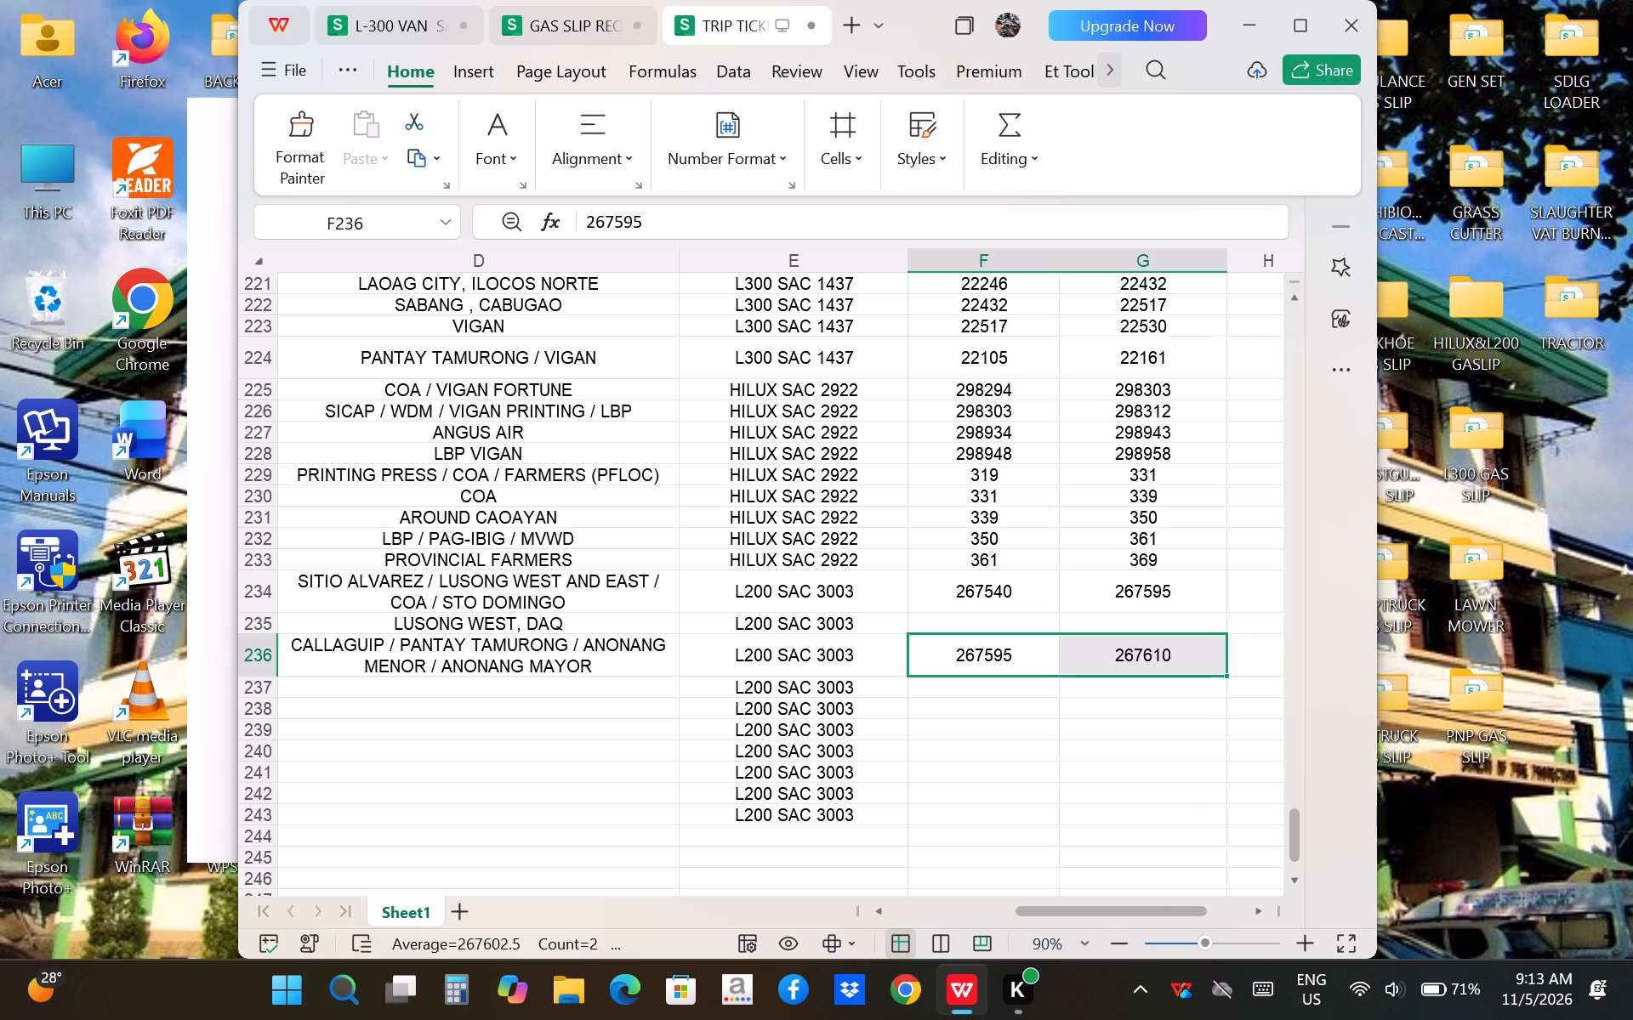
Copy the date 12/17/2025 from ticket 0293 into the date cell of ticket 0294 in row 237.
drag(1083, 907, 690, 900)
click(418, 694)
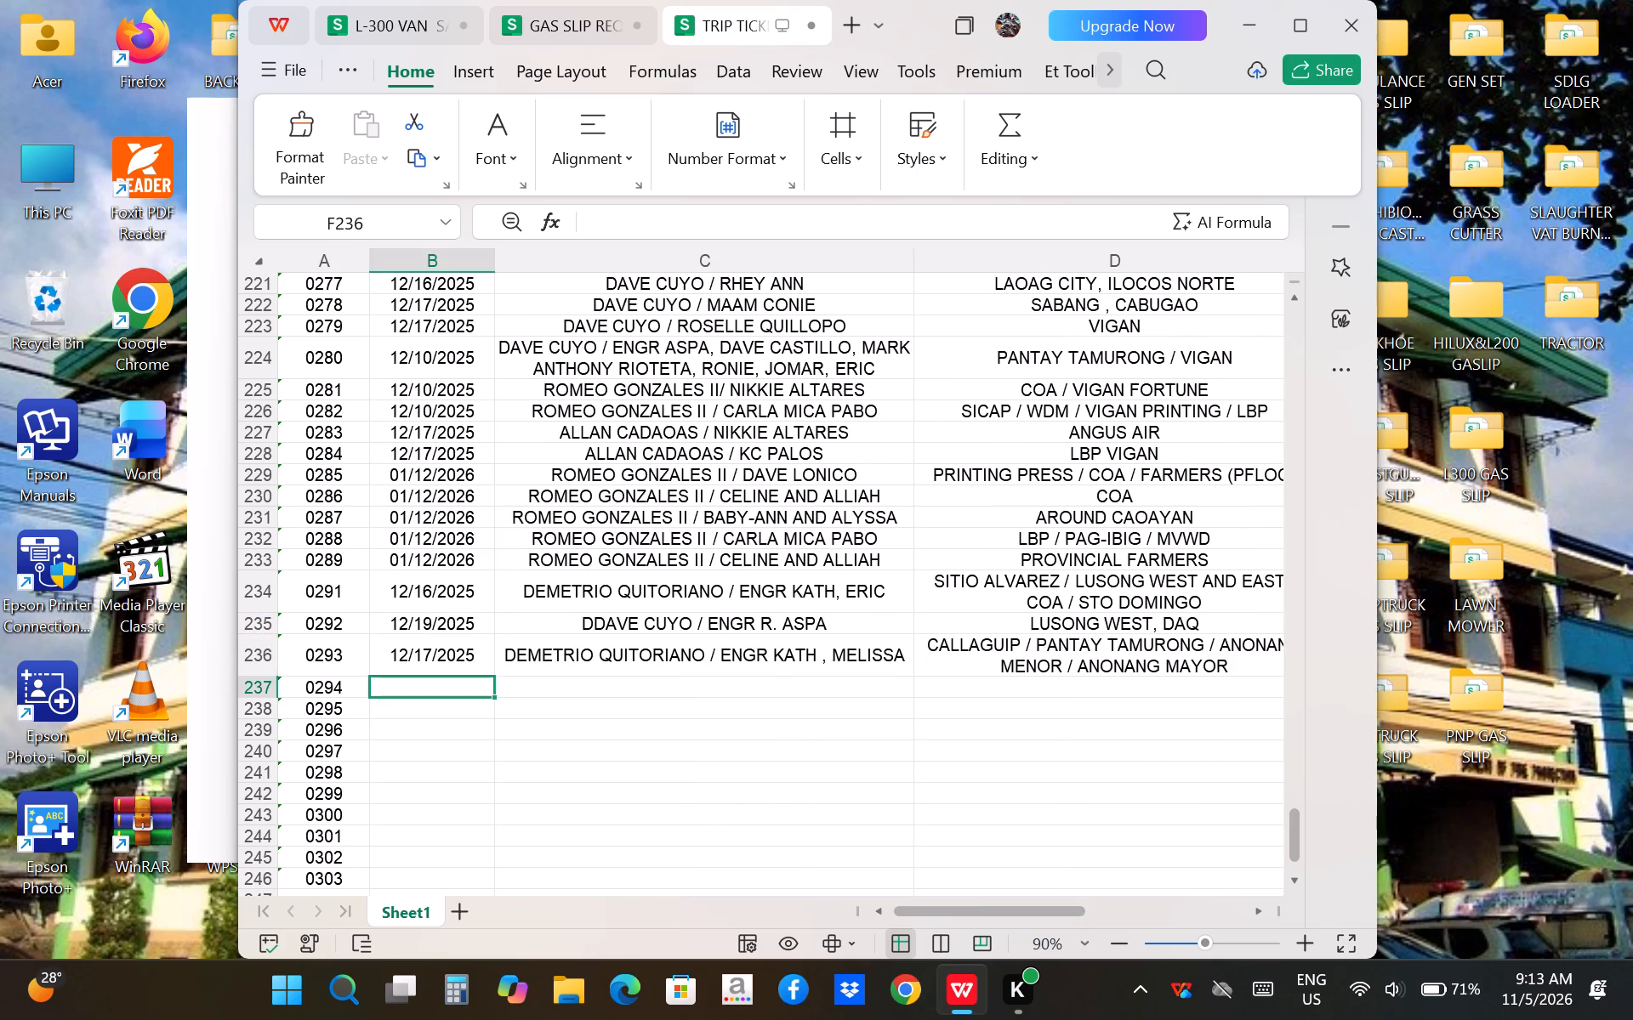
click(409, 662)
key(ctrl+c)
click(399, 677)
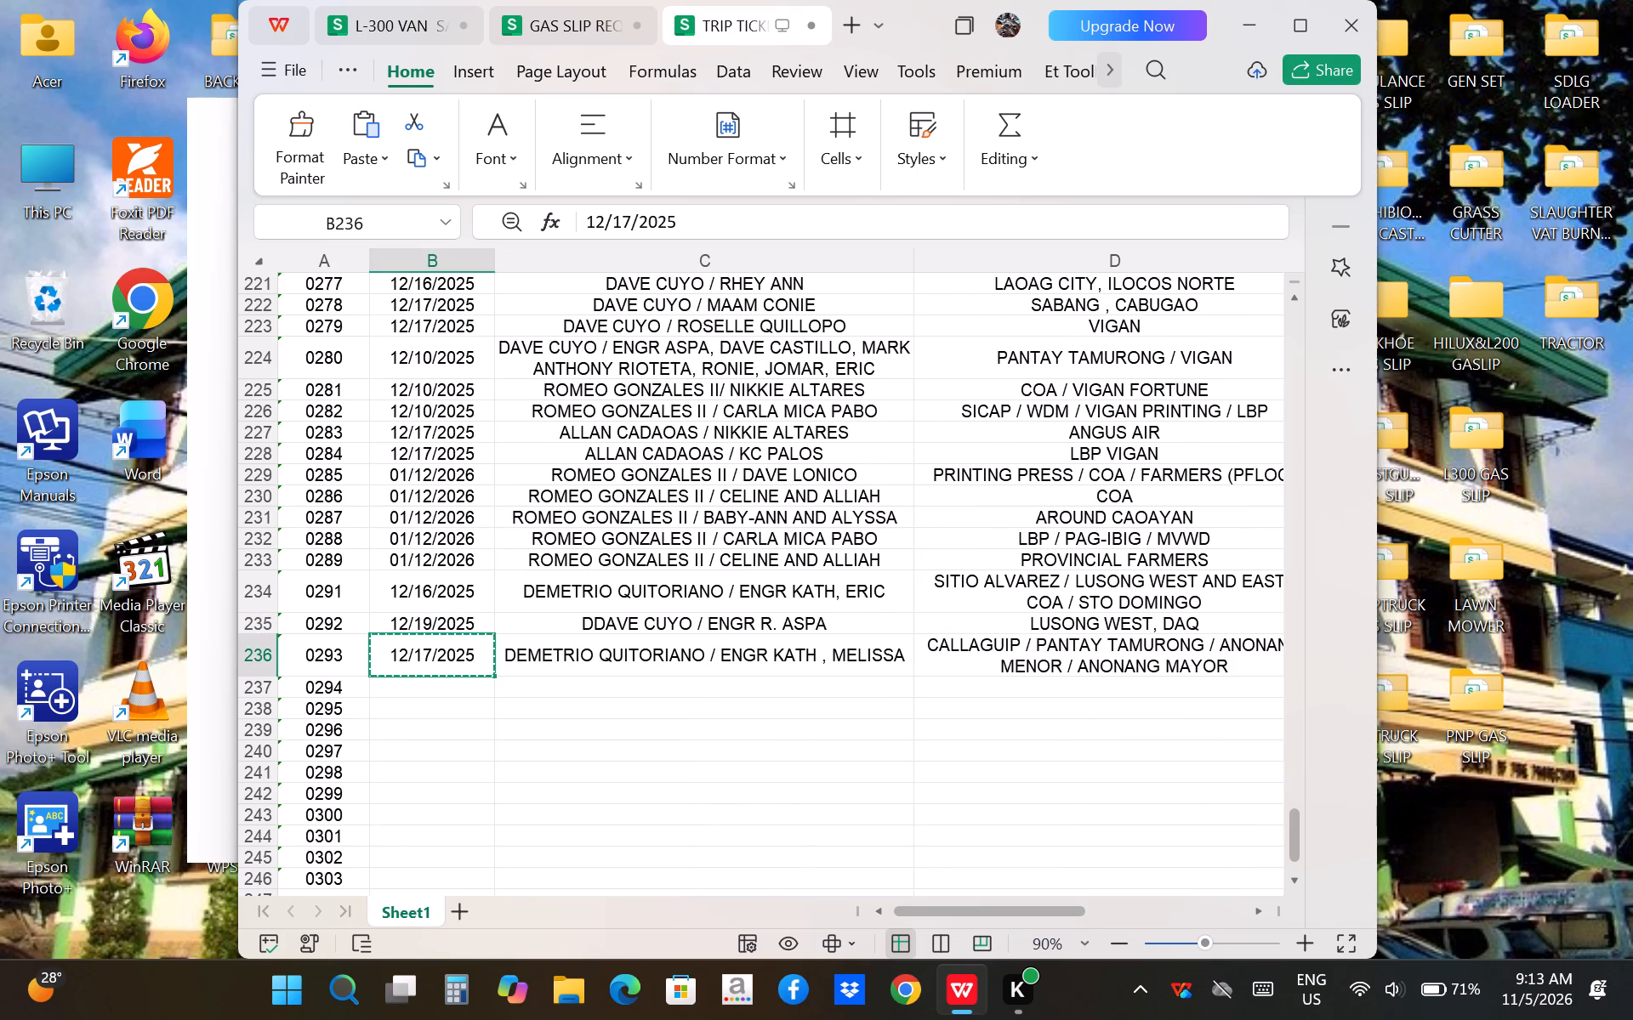
click(400, 688)
key(Return)
key(Right)
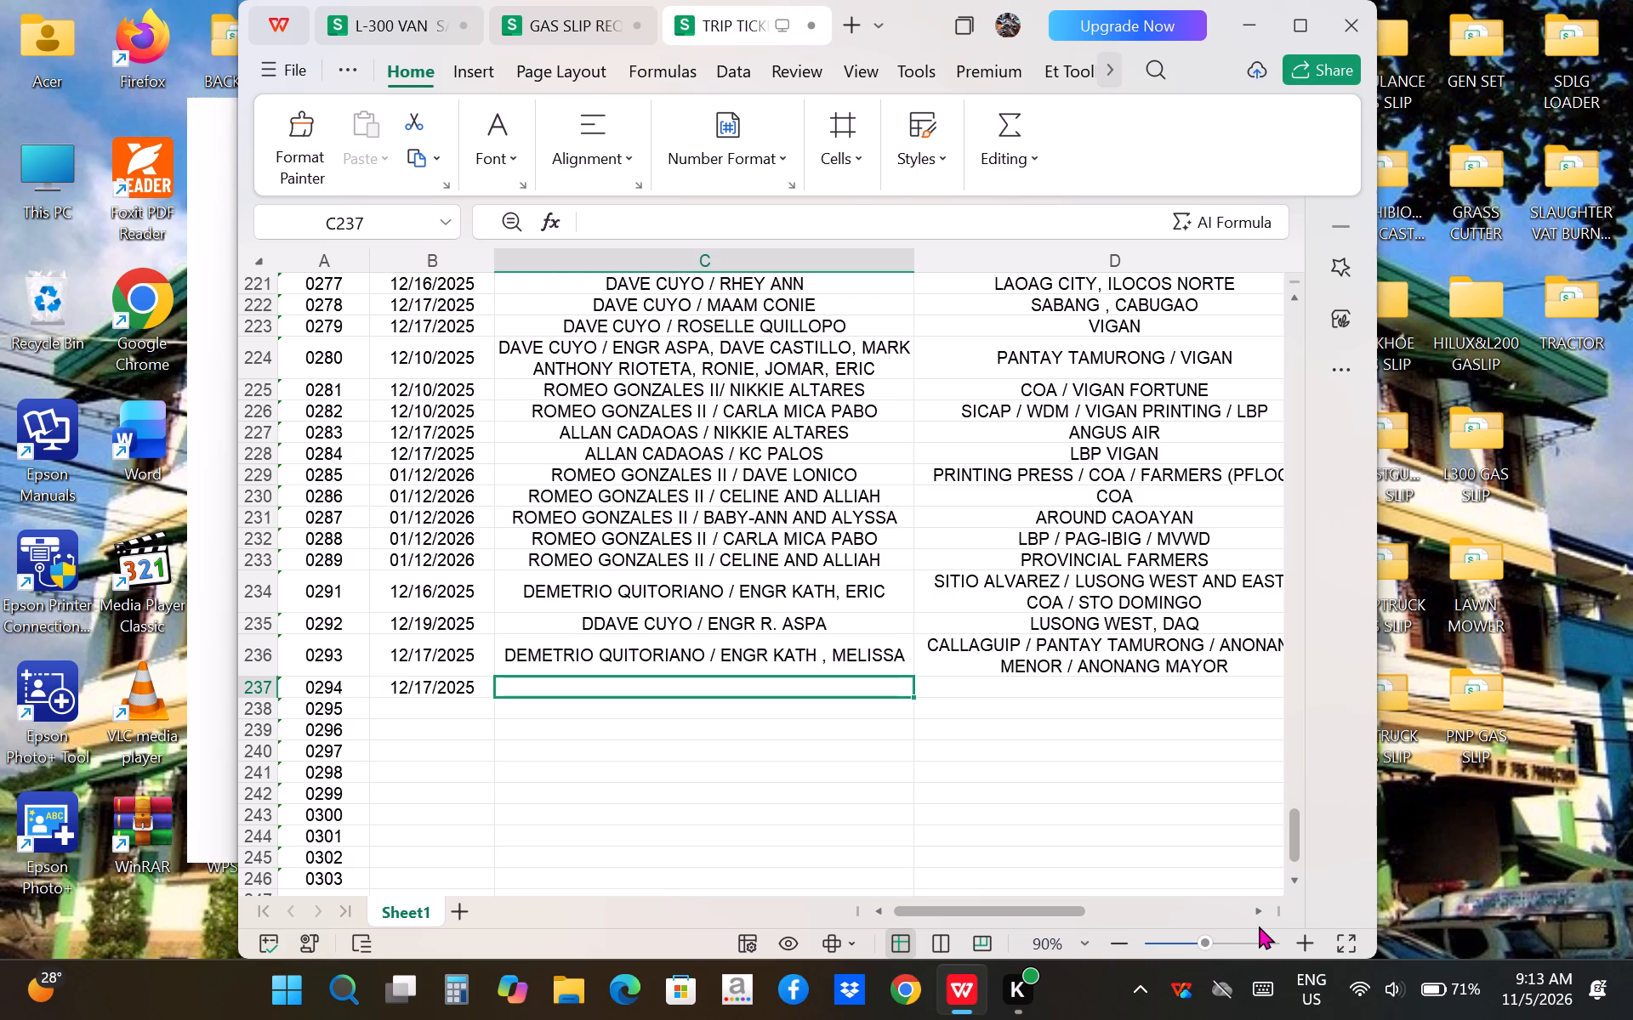
Enter the same driver as ticket 0293 with passengers RUSSEL, ENGR KATH, ERIC, JAYED, YVES for ticket 0294, separating driver and passengers with a slash.
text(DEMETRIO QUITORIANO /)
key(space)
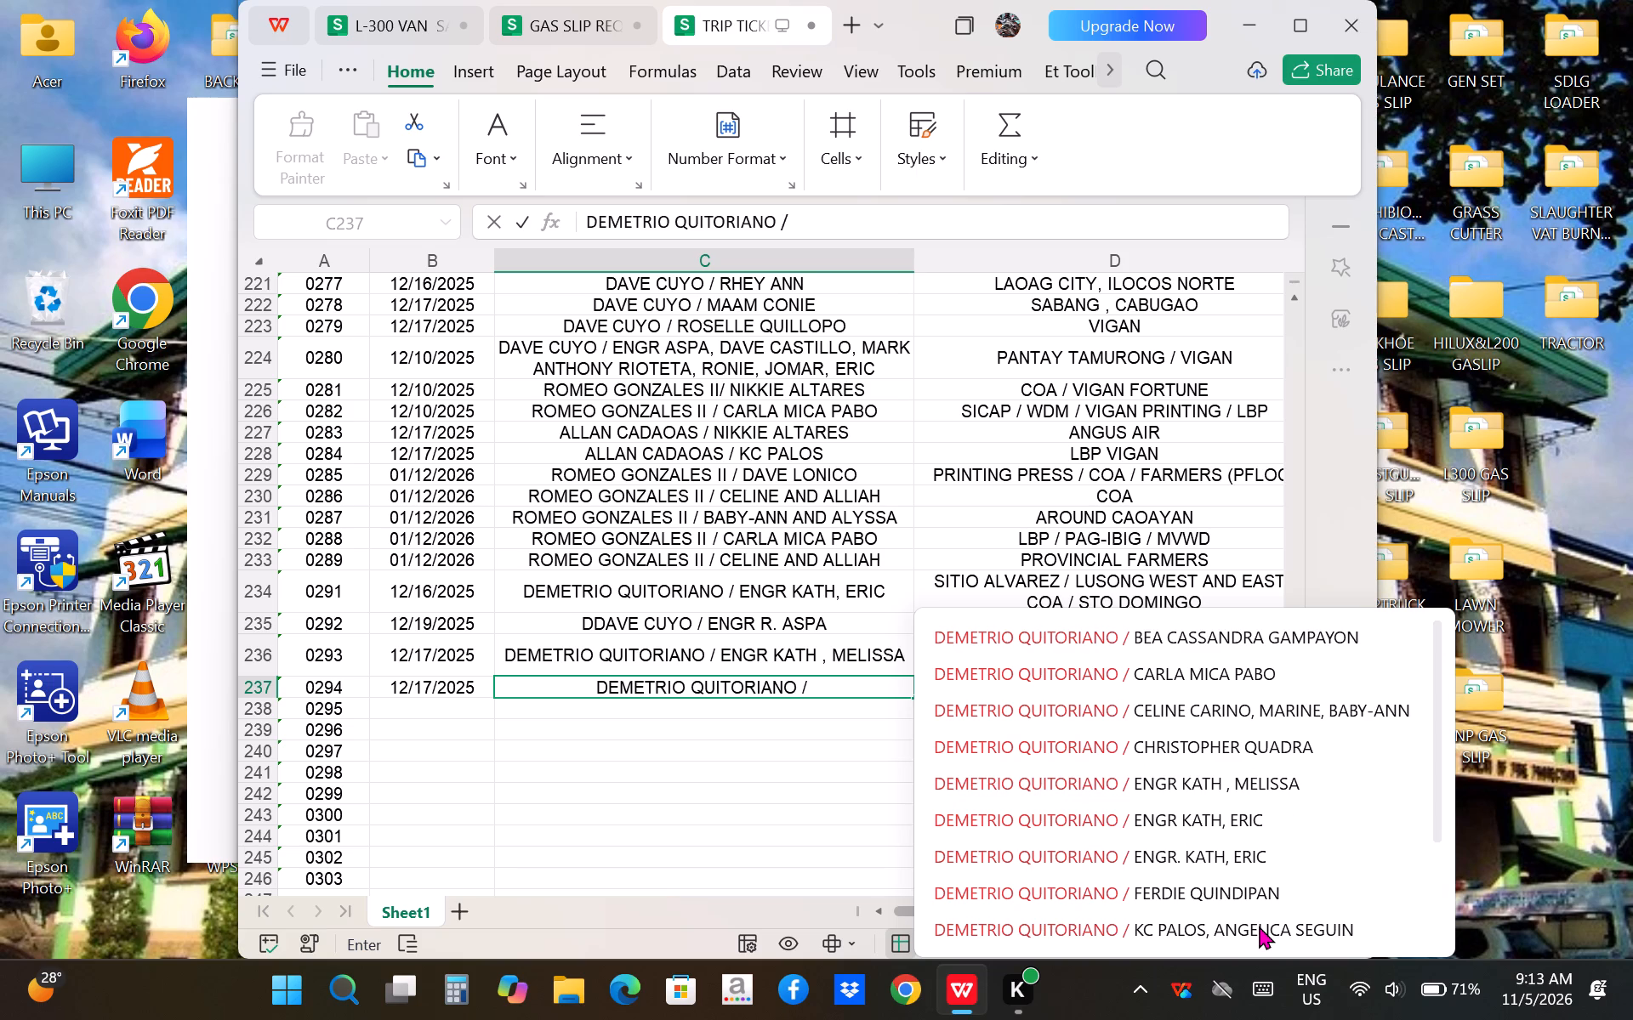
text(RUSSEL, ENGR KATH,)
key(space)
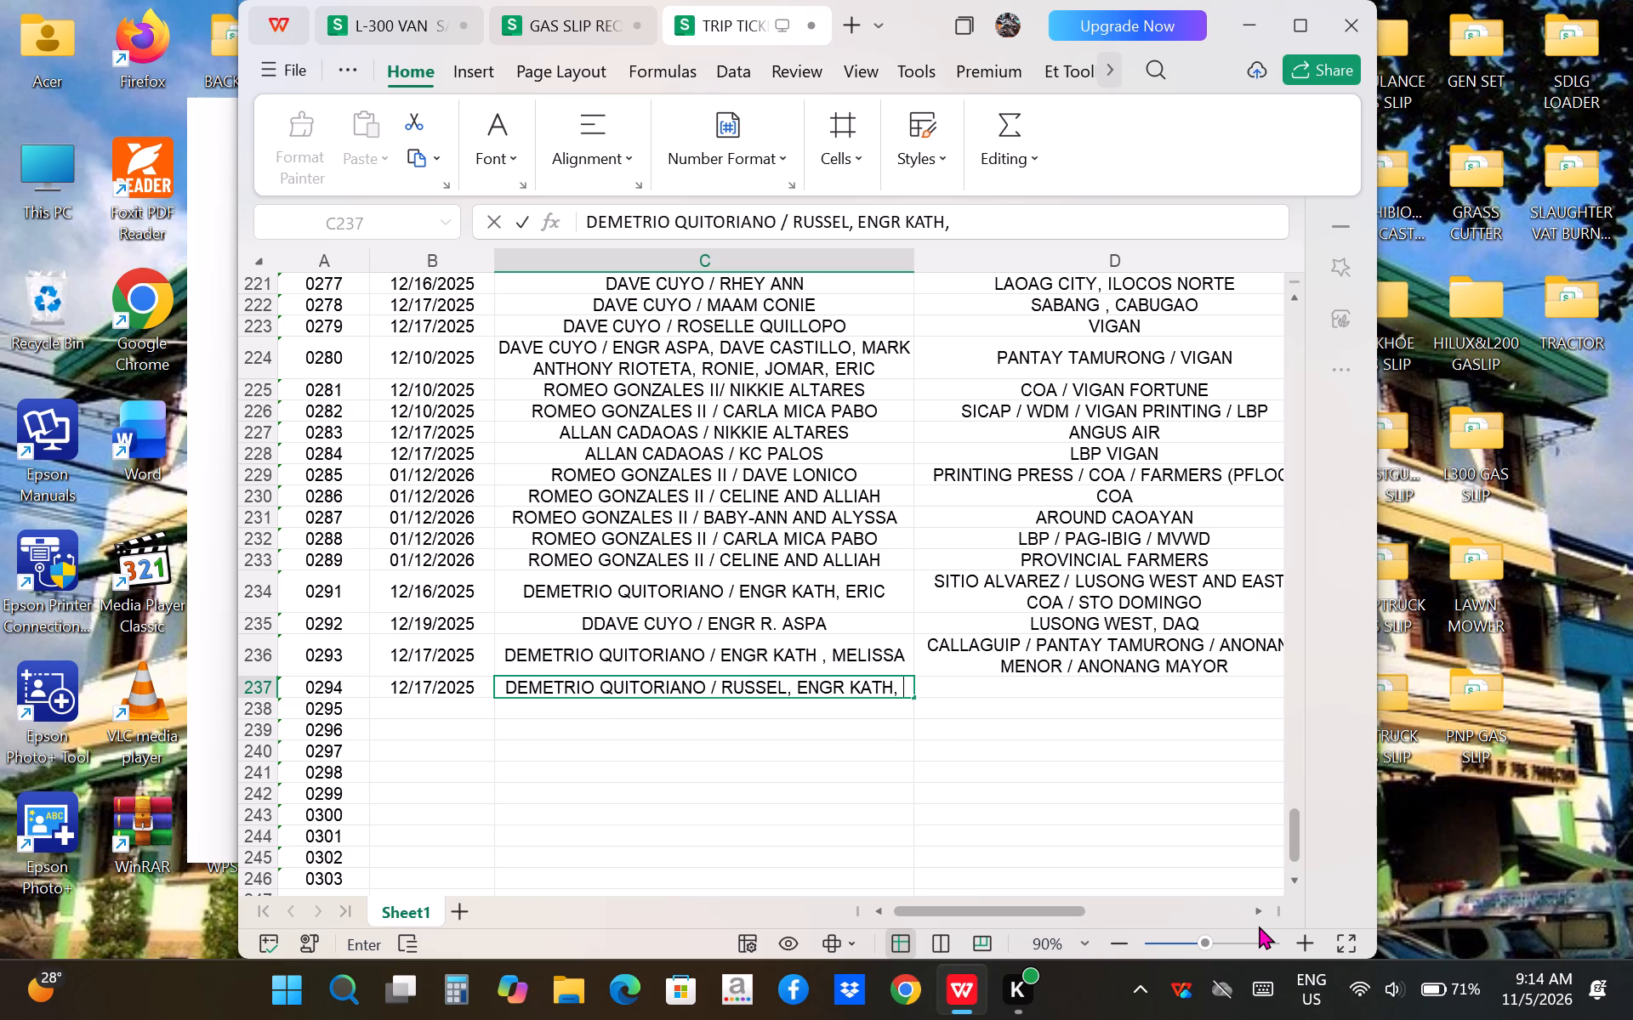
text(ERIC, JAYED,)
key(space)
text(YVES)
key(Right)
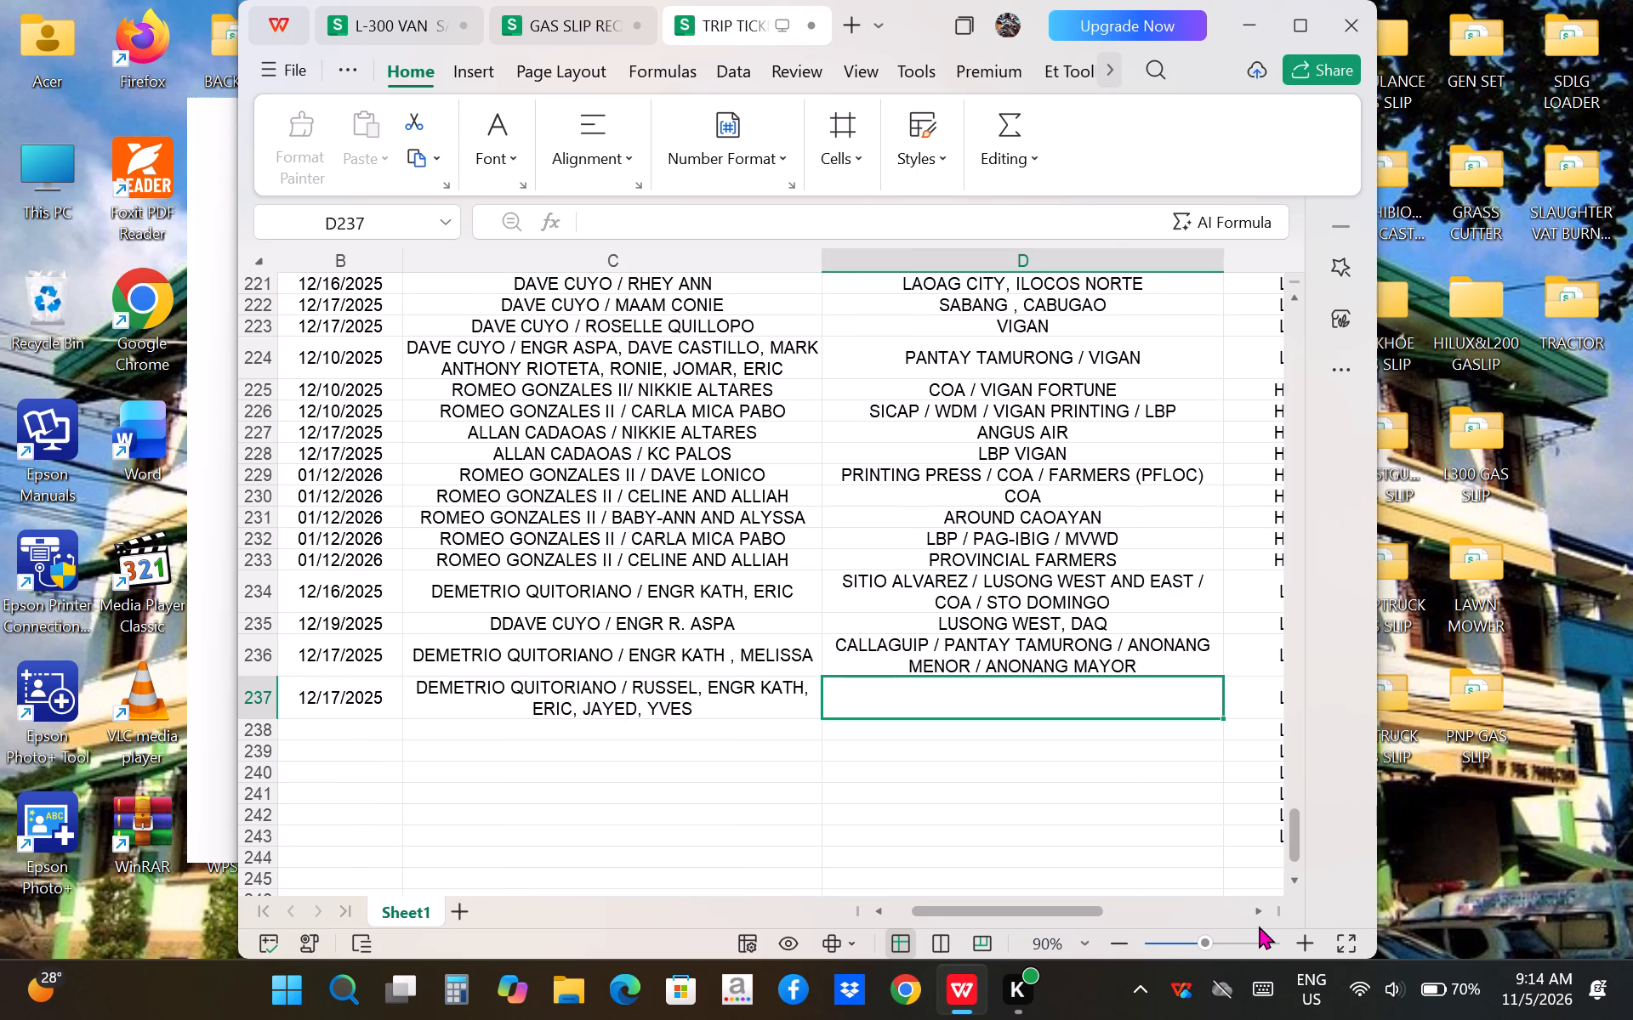
Enter the destination PROVL FARMERS / VIGAN FORTUNE / STO DOMINGO for ticket 0294 in column D.
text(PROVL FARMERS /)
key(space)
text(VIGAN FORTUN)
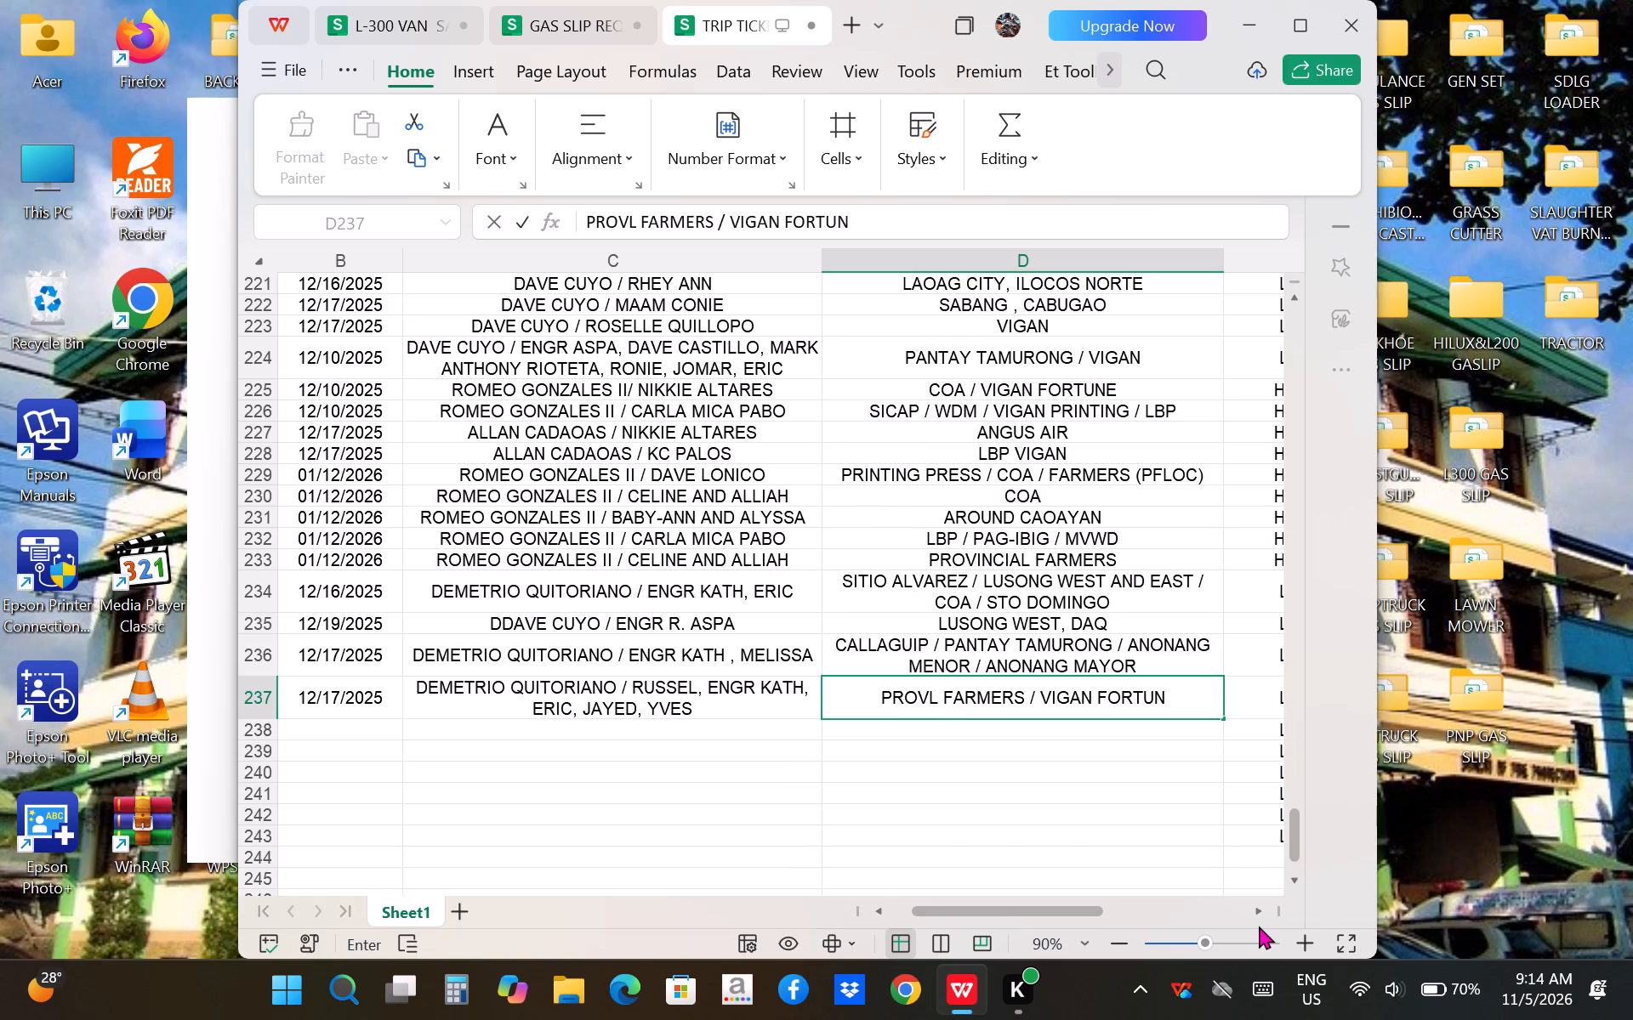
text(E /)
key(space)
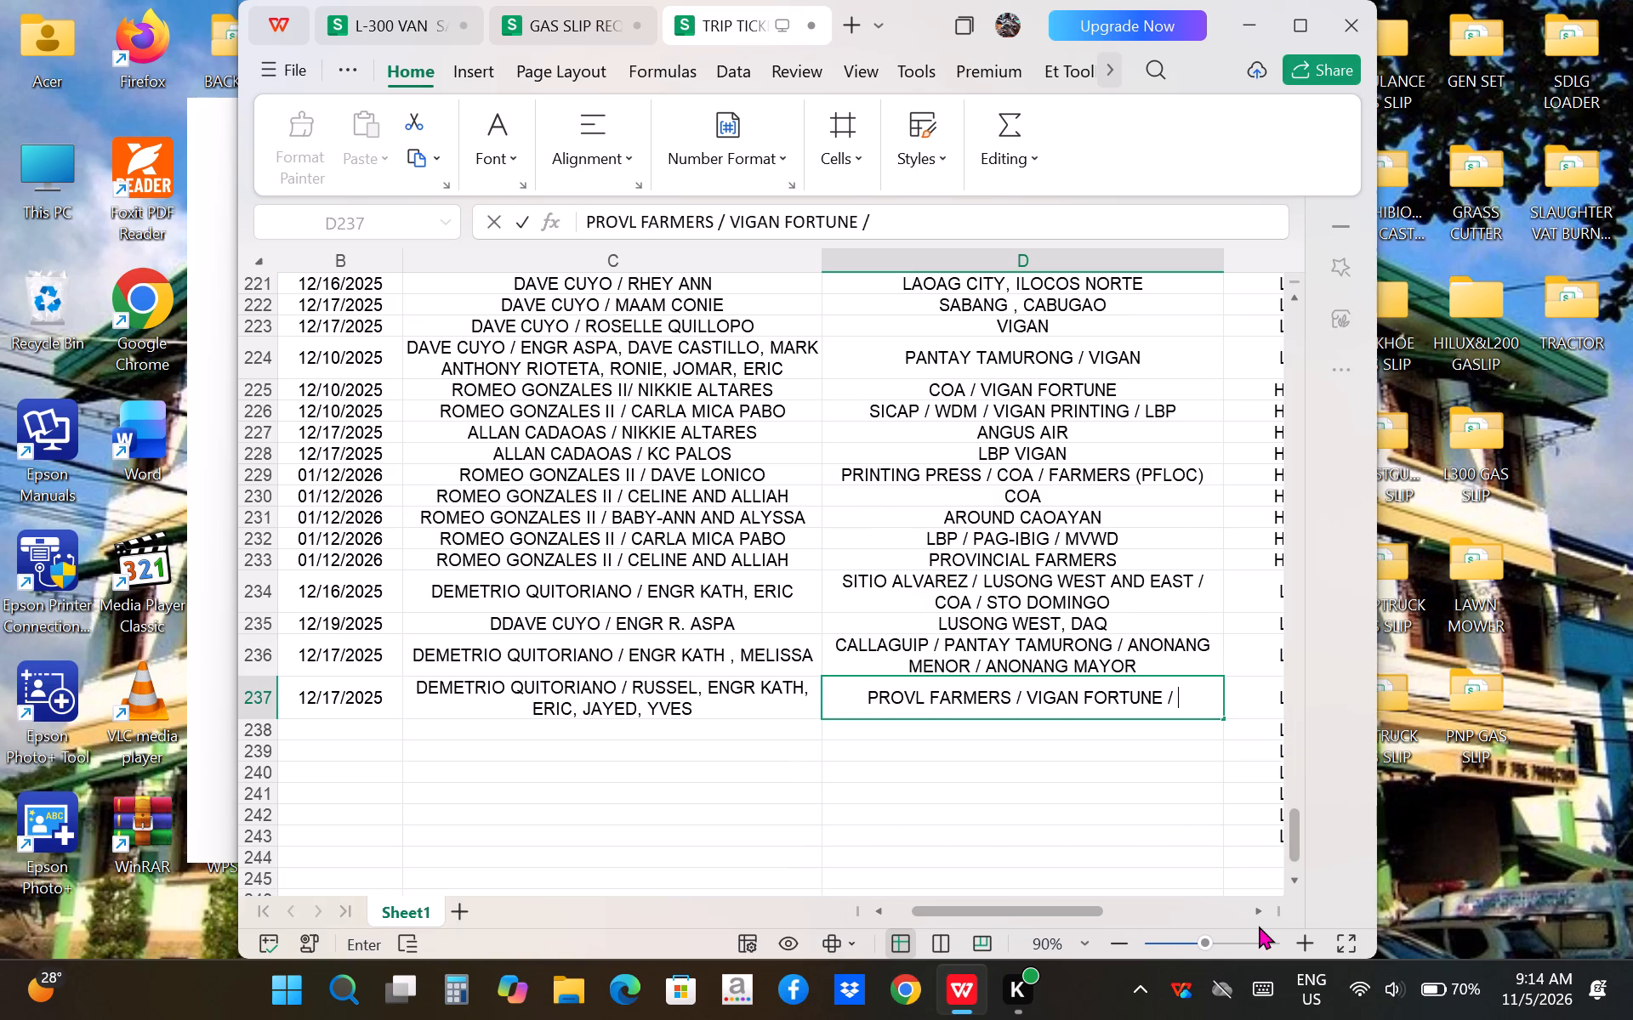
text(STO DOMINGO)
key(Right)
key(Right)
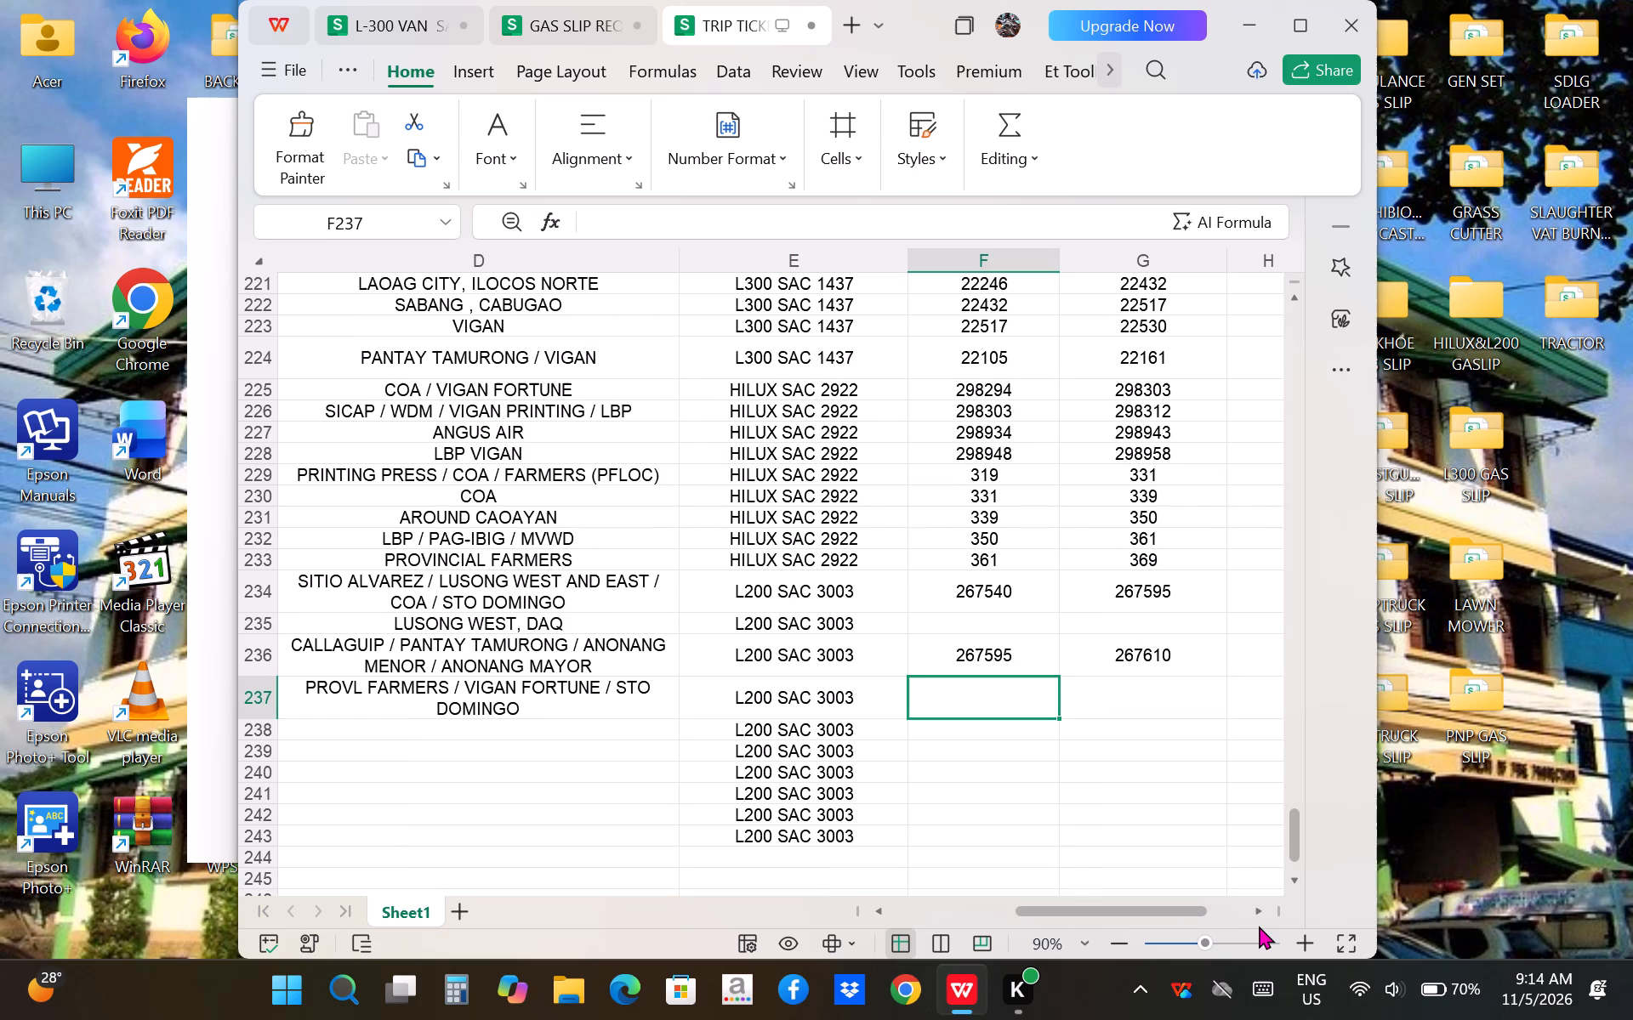
Enter the readings 267560 in column F and 267662 in column G for ticket 0294.
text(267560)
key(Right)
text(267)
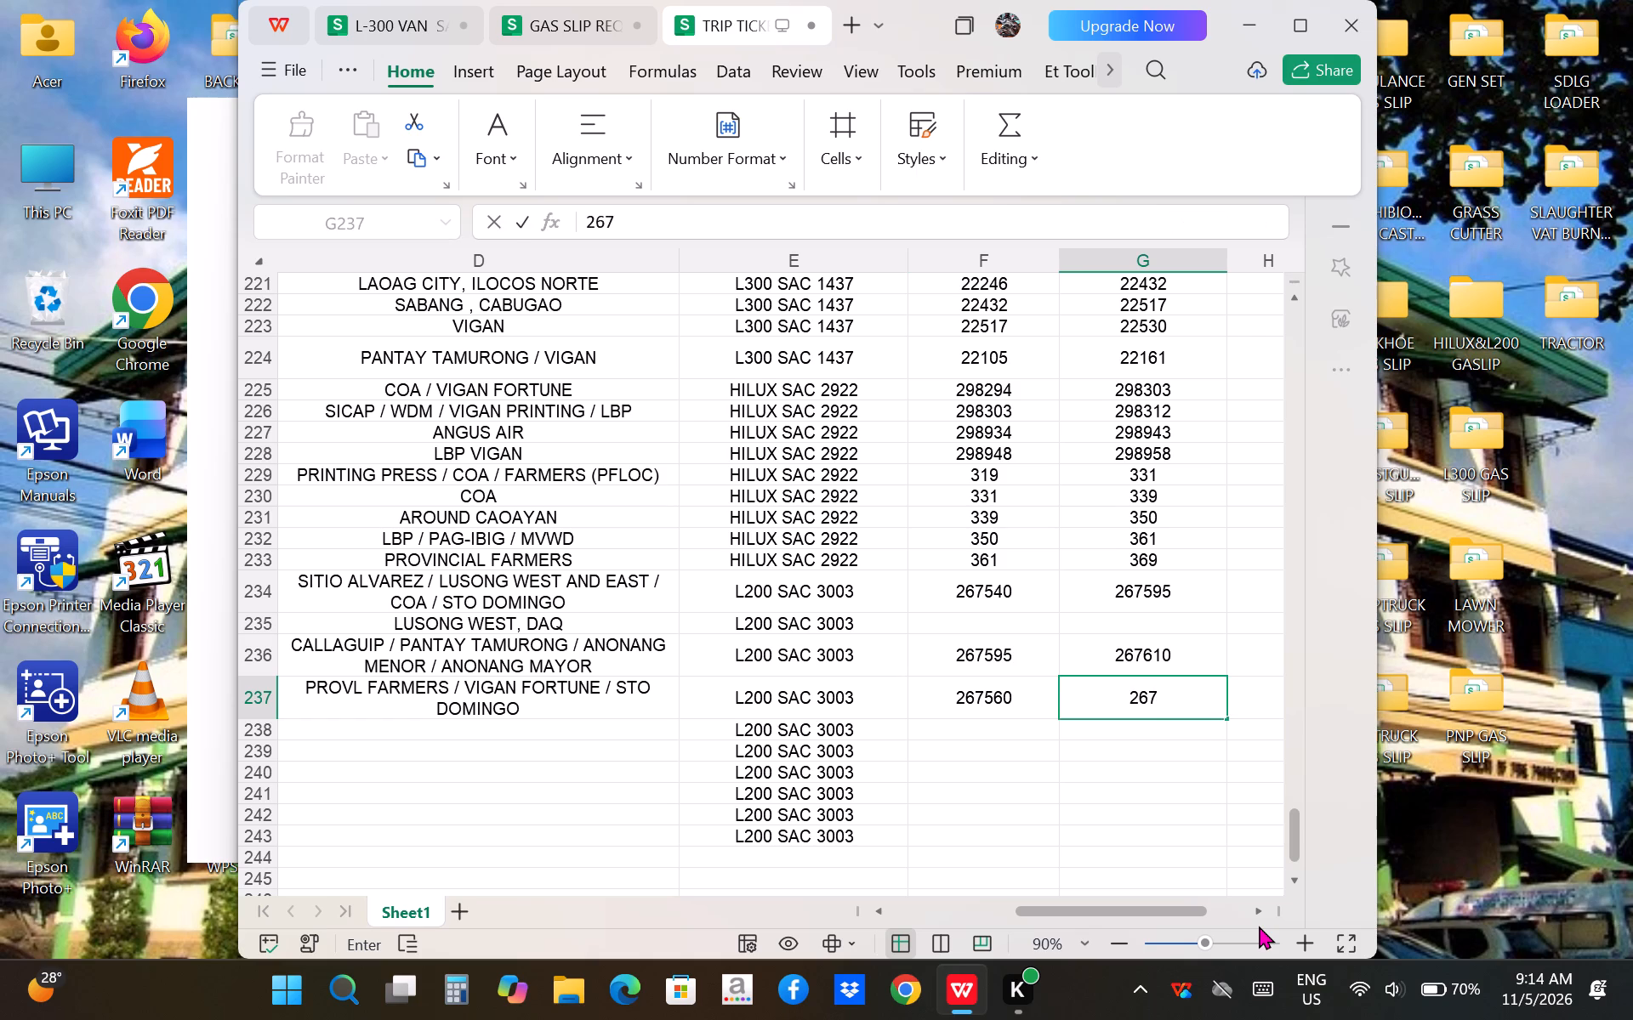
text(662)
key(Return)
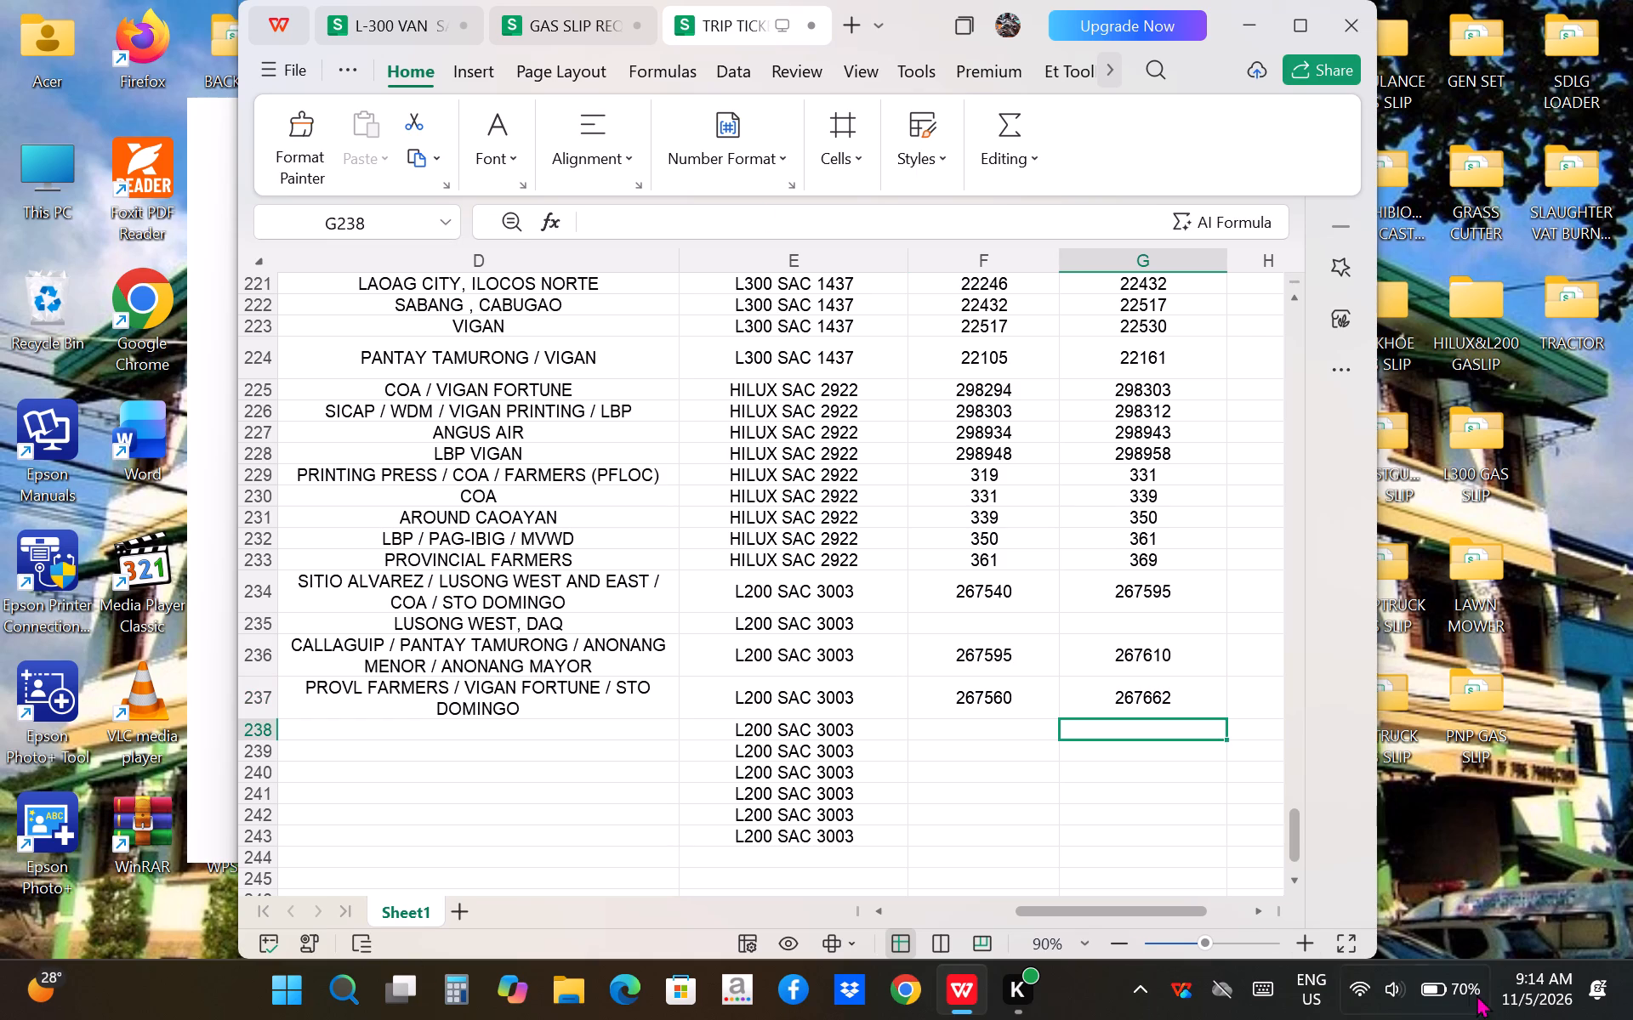
Copy the date 12/19/2025 from ticket 0292 into the date cell of ticket 0295 in row 238.
drag(1106, 920, 856, 900)
click(369, 734)
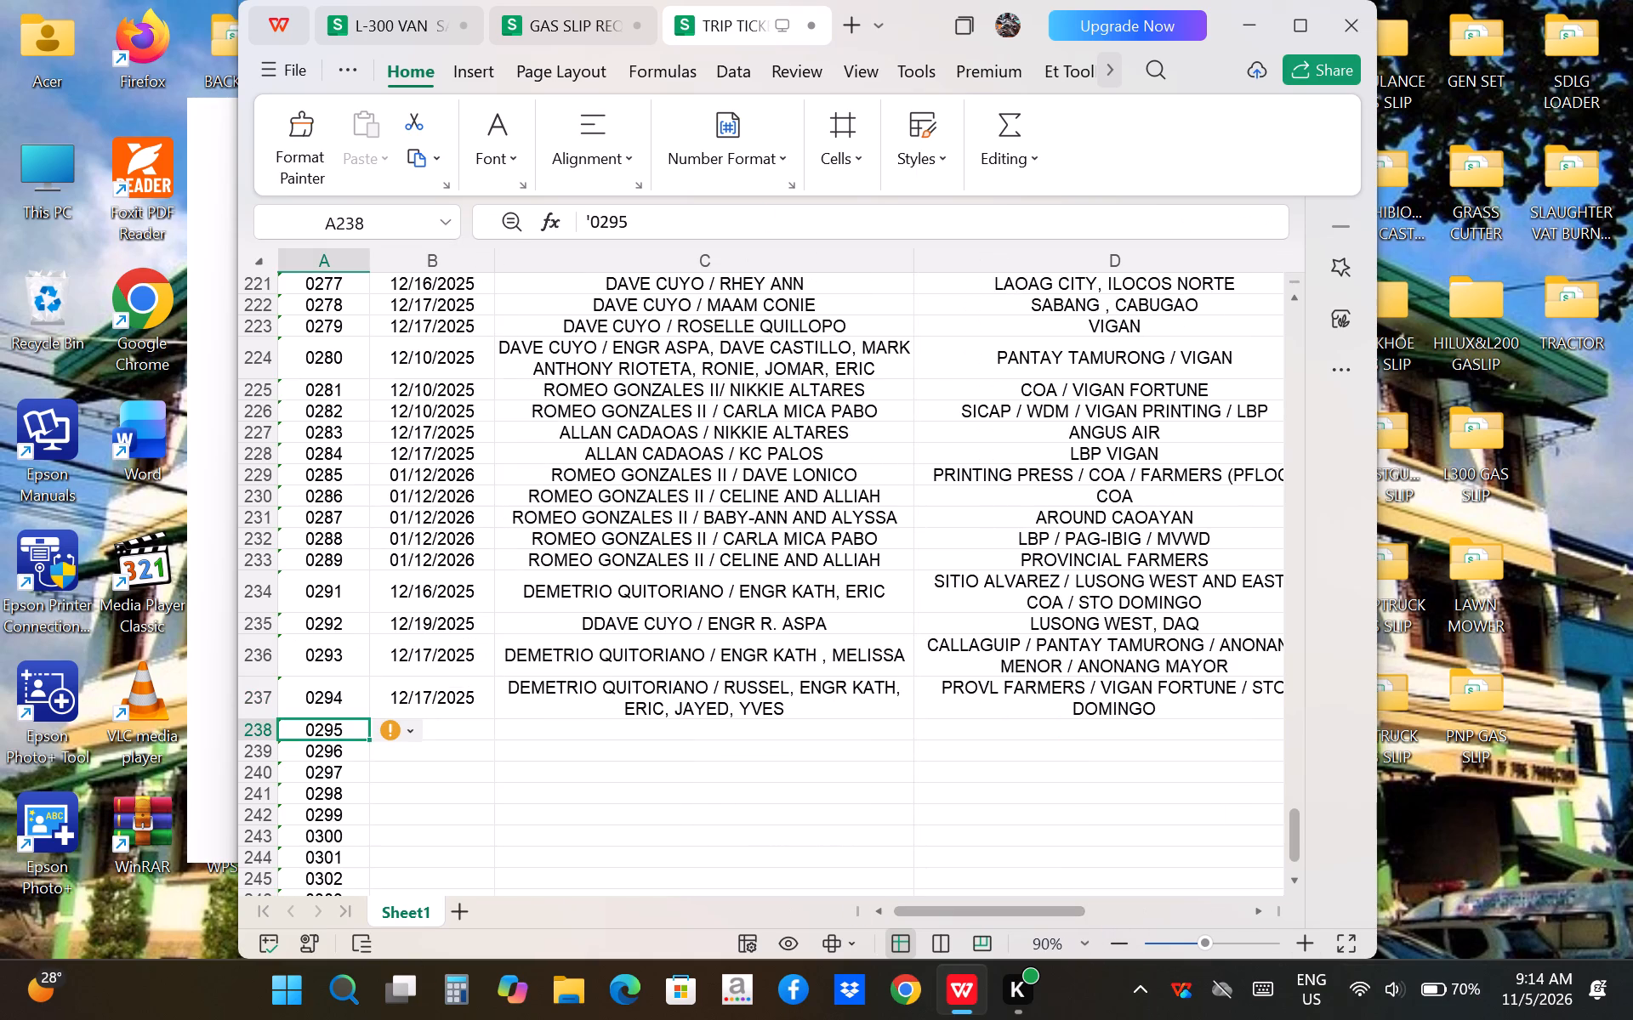
click(435, 732)
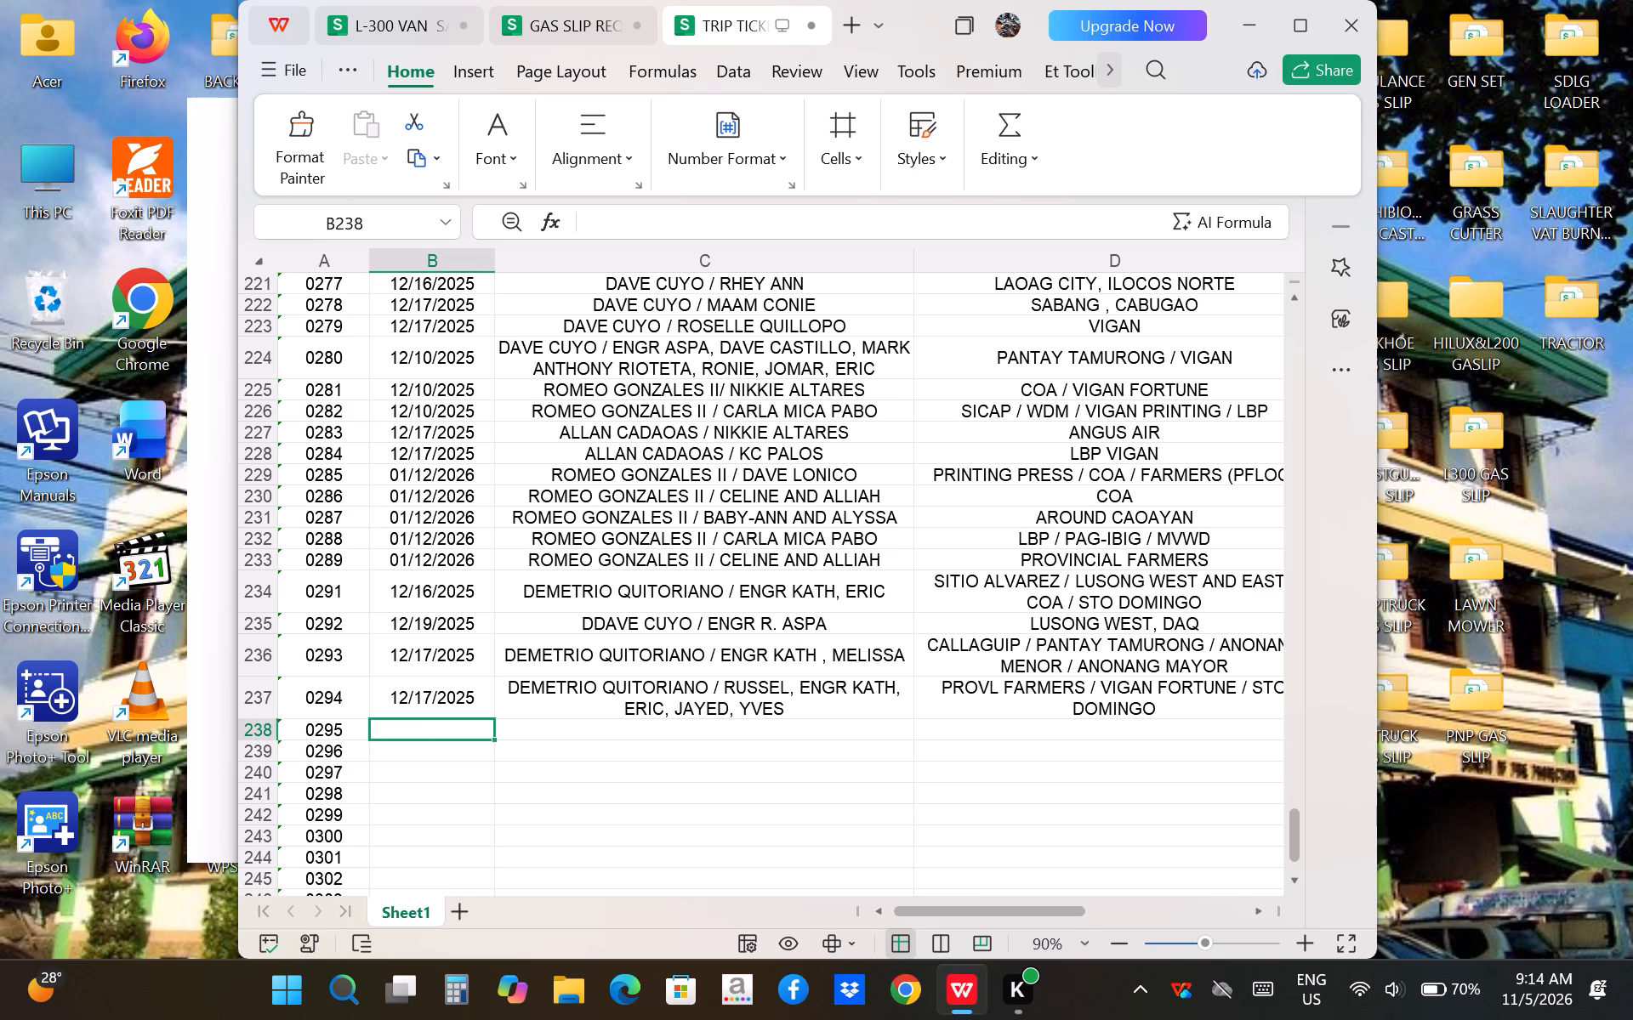
click(438, 626)
key(ctrl+c)
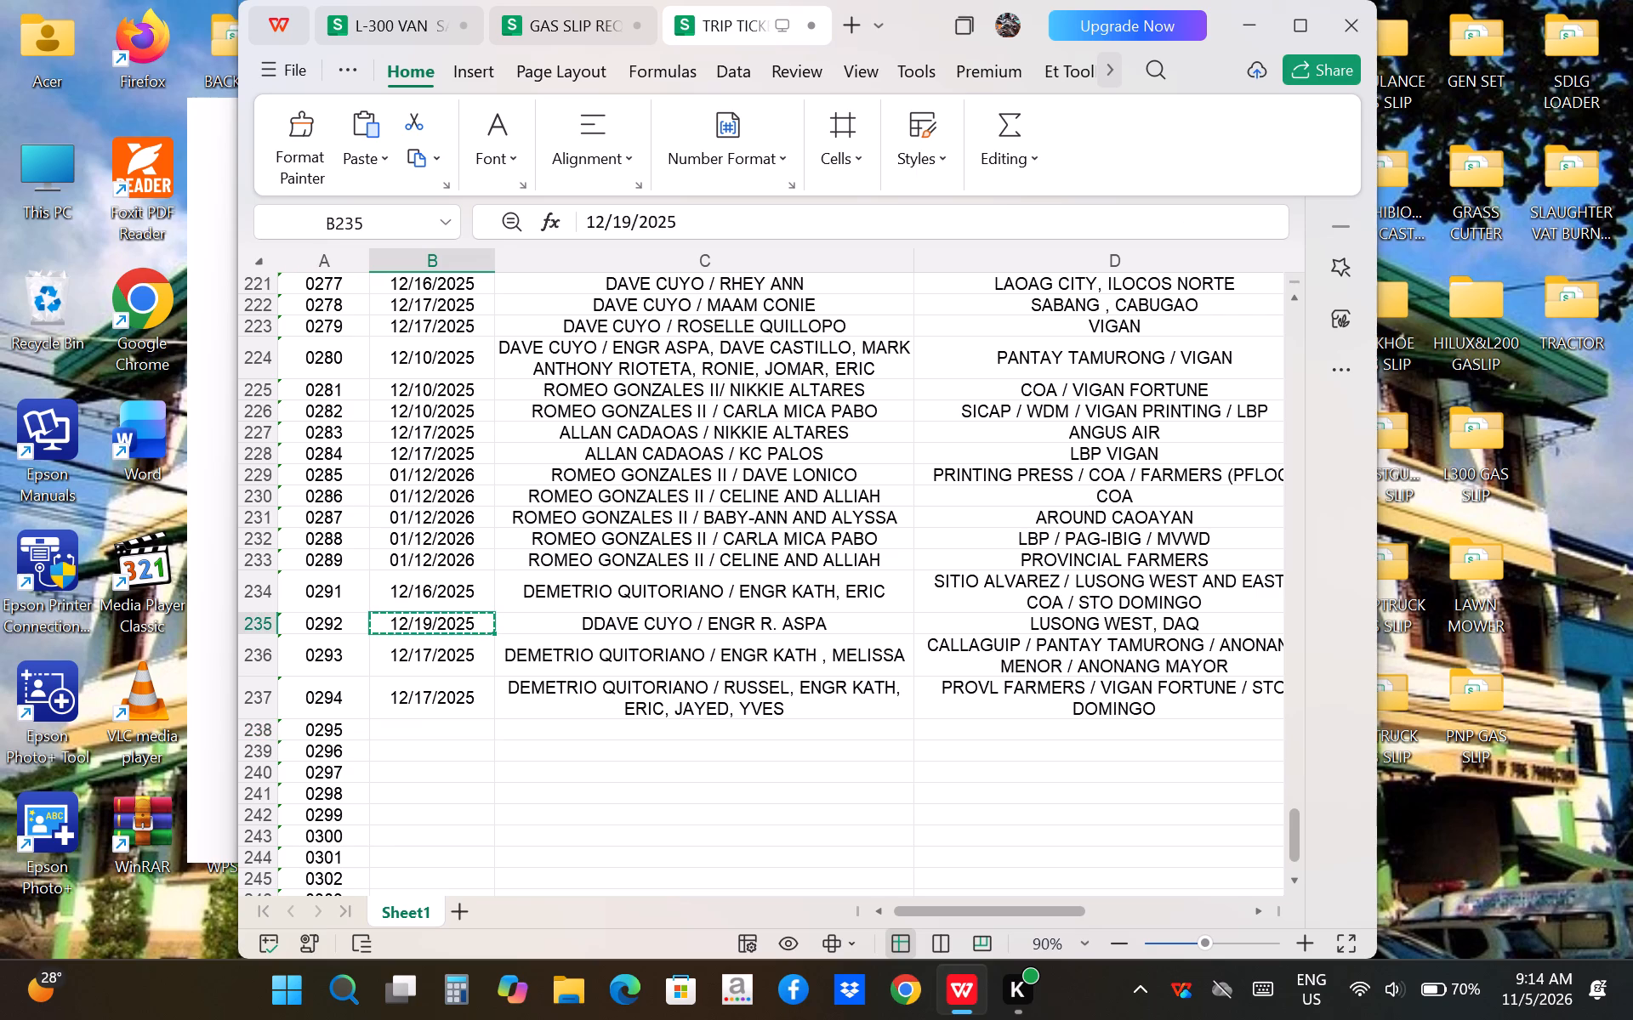
click(460, 717)
click(447, 736)
key(Return)
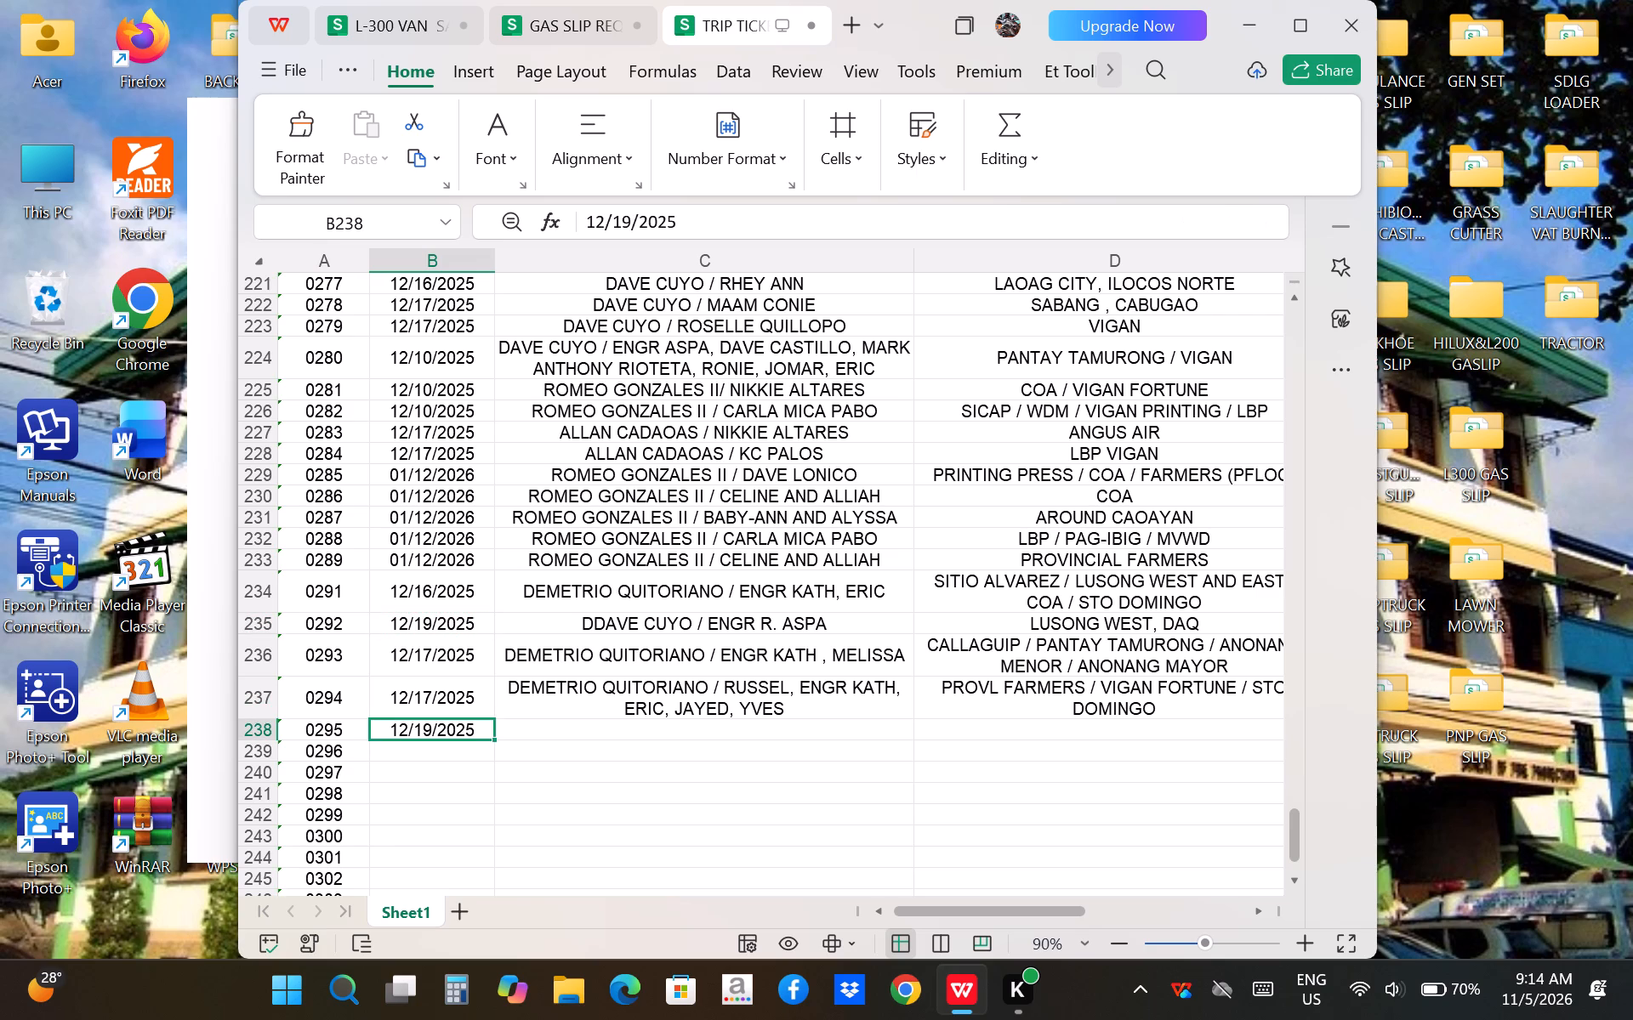
click(447, 561)
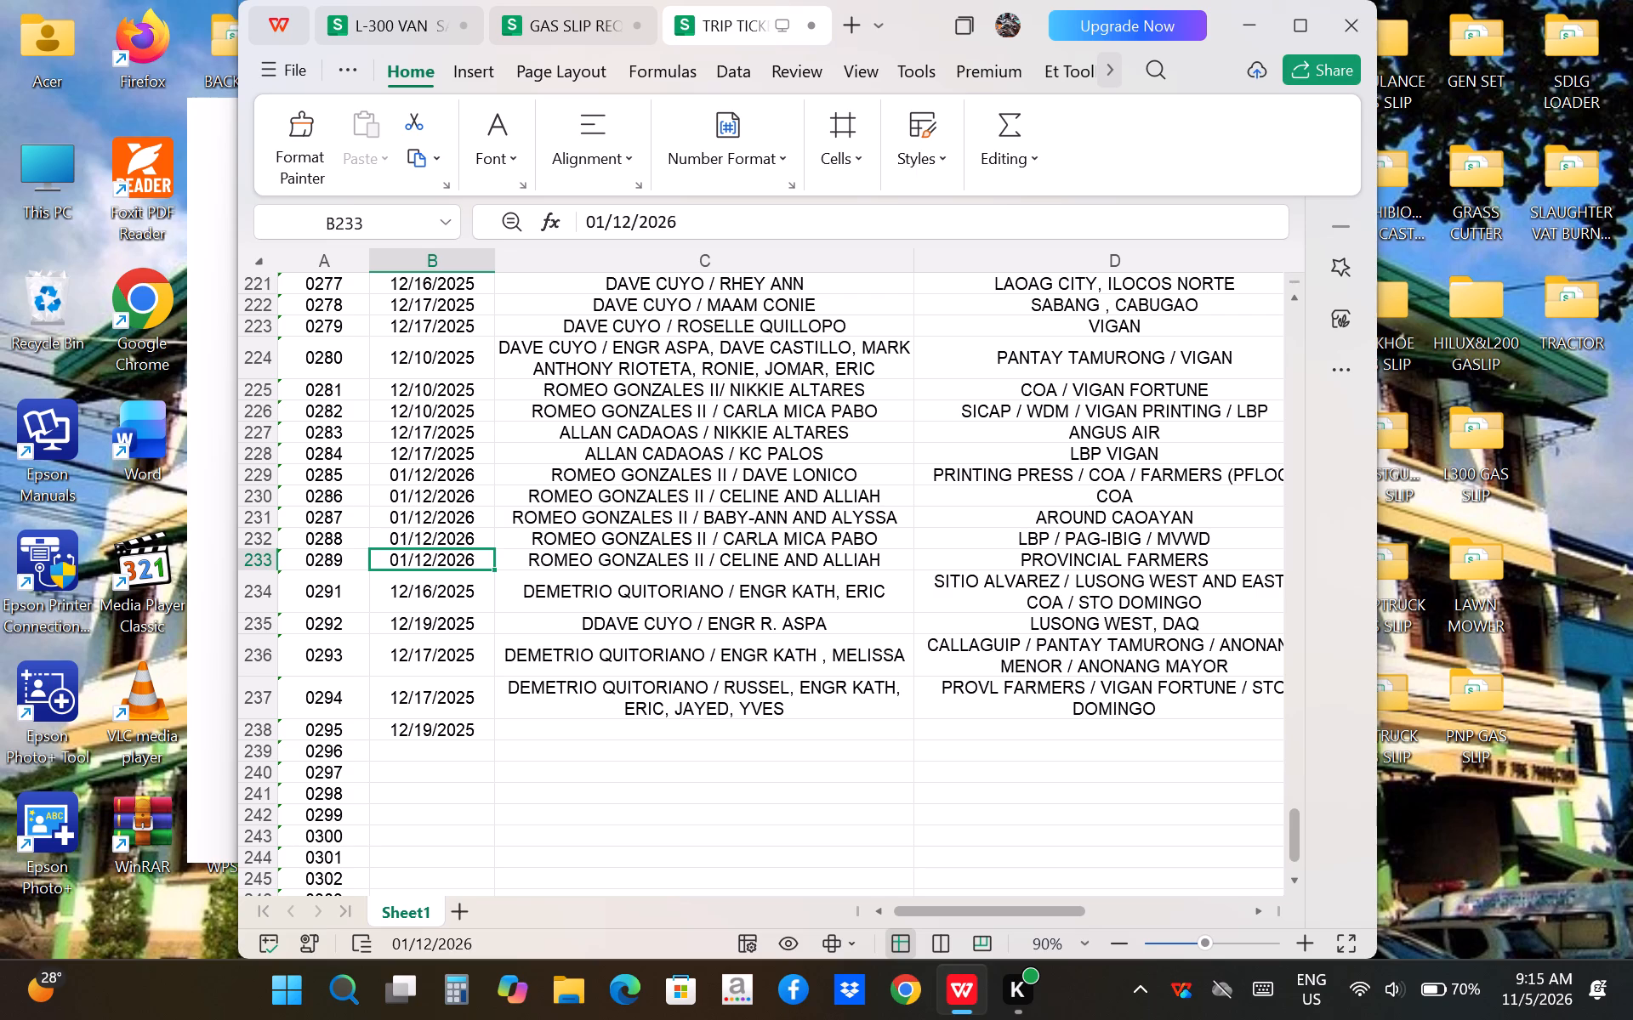
Enter the driver from tickets 0283 and 0284 alone, without passengers, in column C for ticket 0295.
click(521, 728)
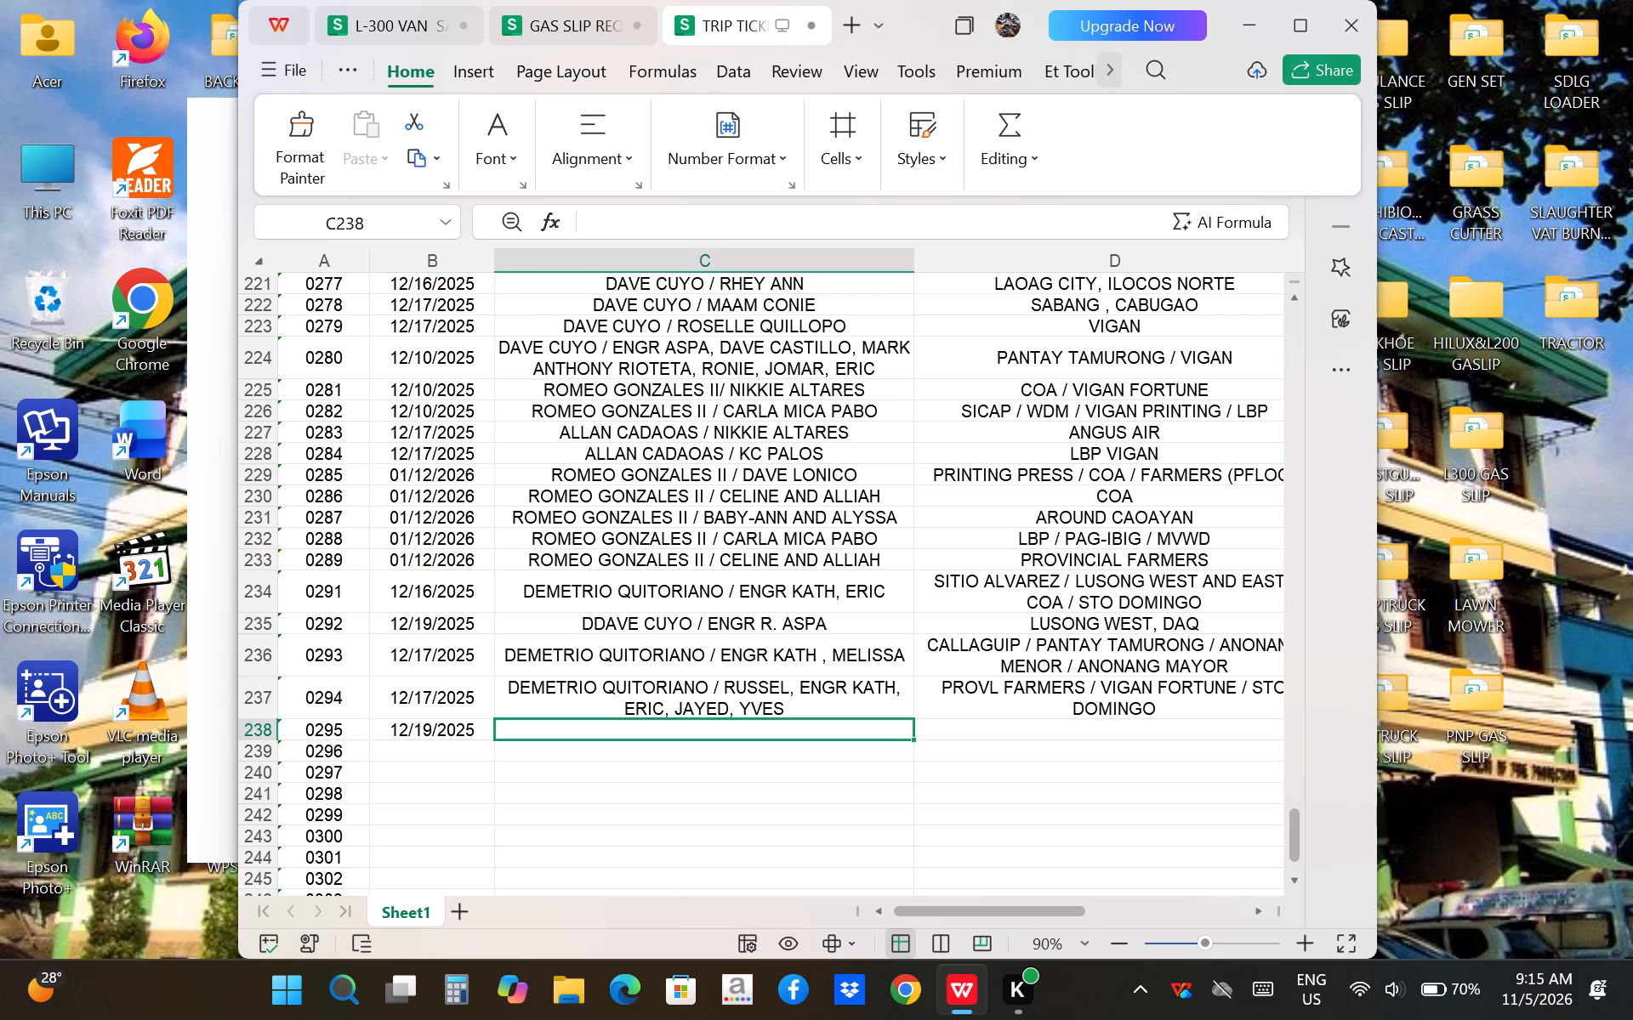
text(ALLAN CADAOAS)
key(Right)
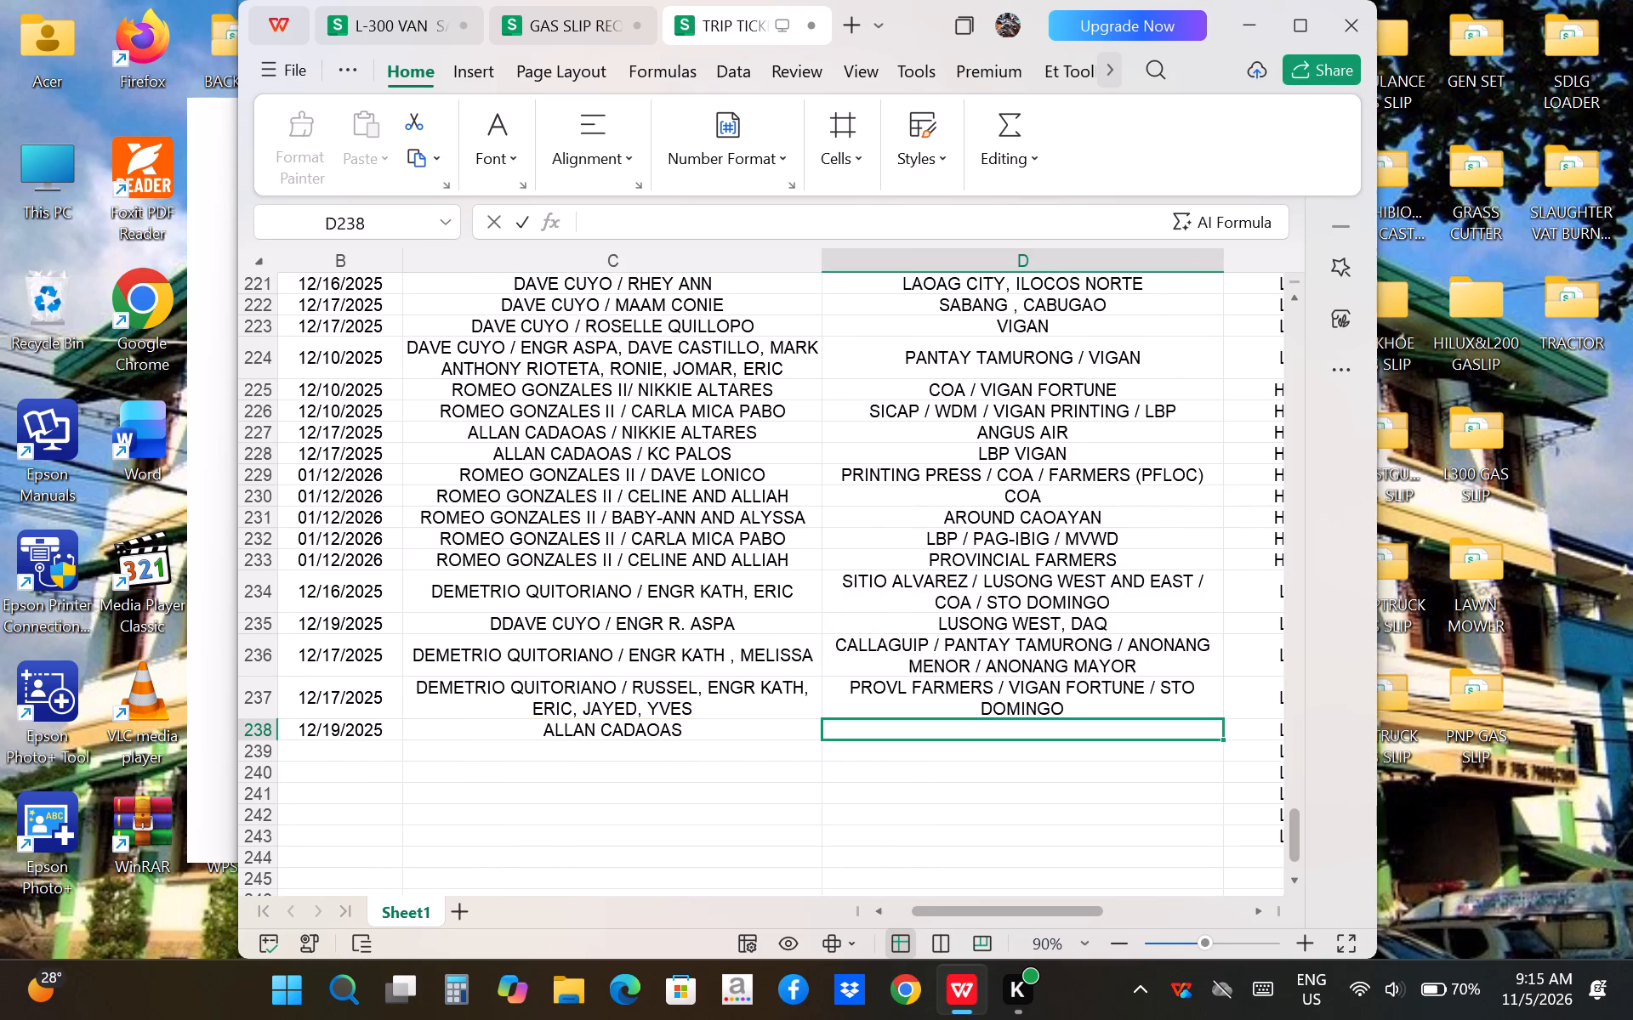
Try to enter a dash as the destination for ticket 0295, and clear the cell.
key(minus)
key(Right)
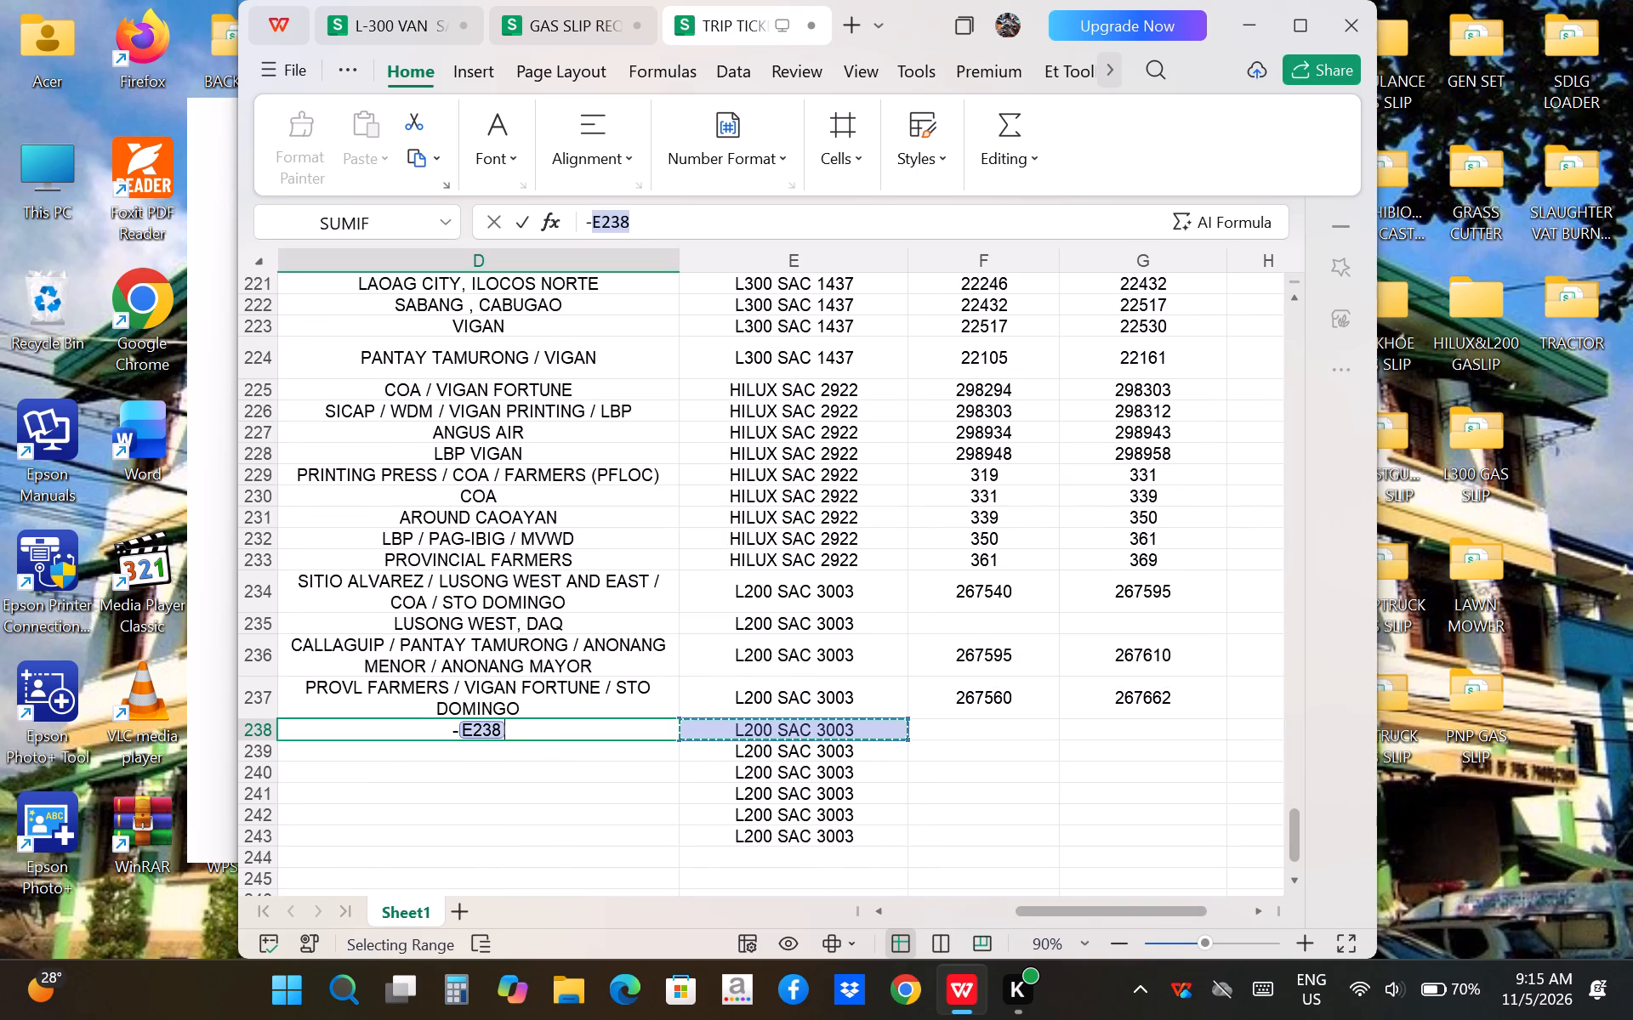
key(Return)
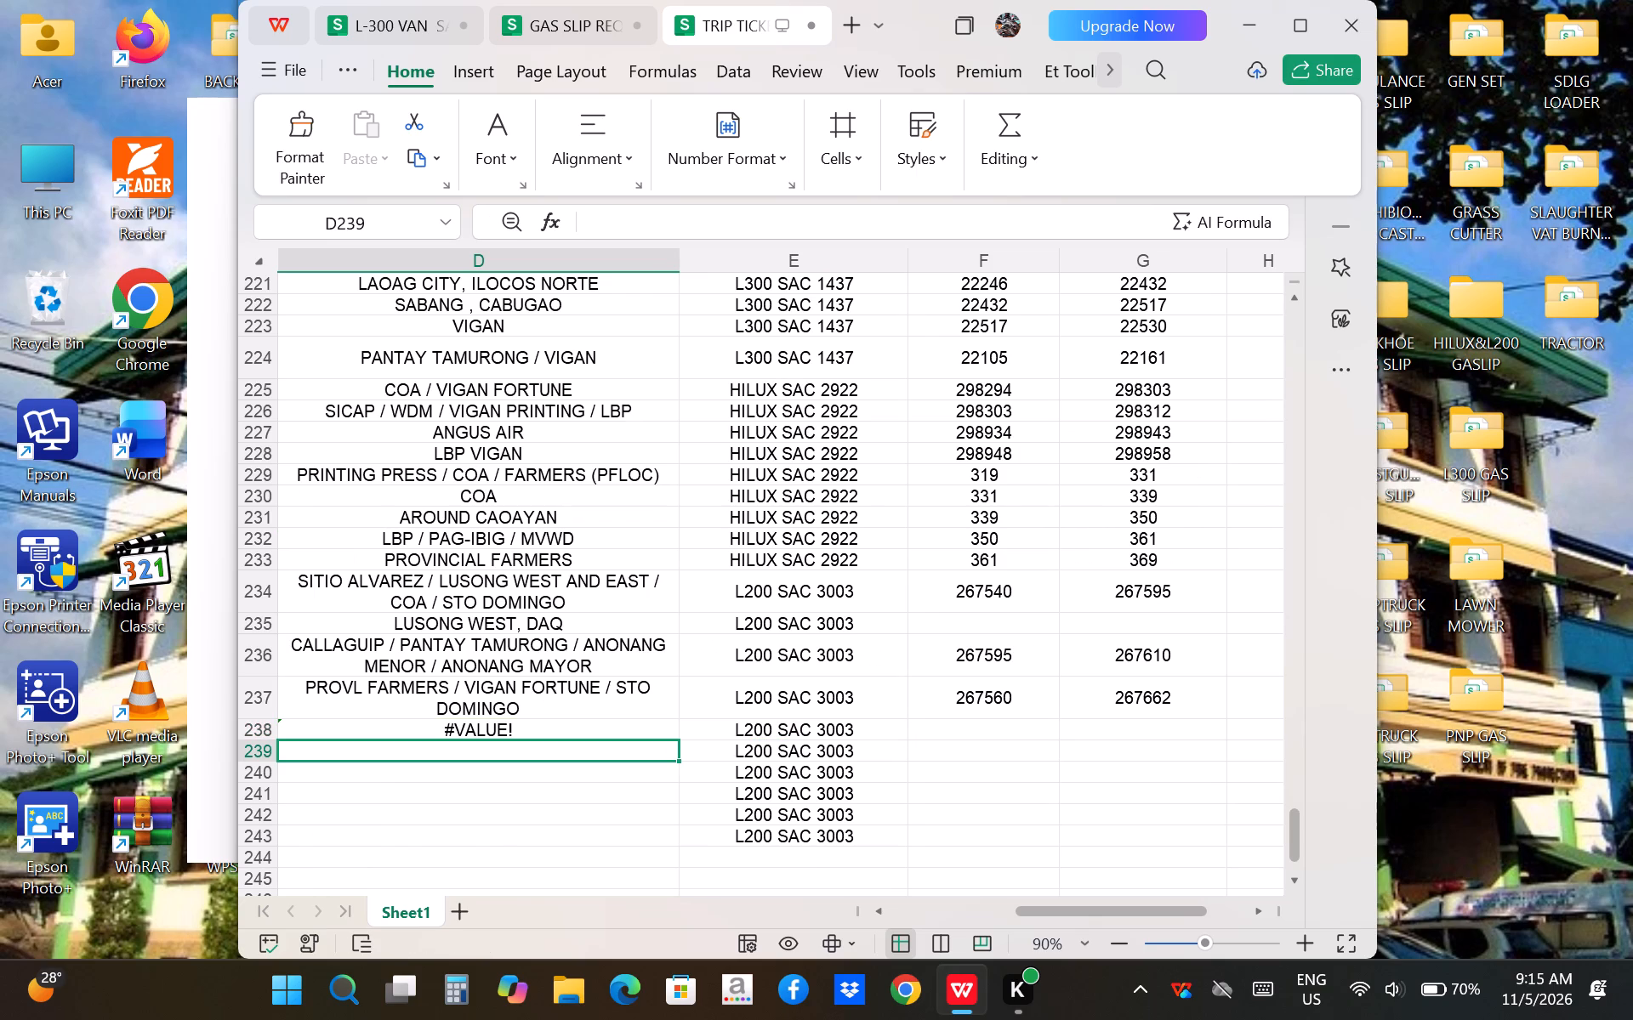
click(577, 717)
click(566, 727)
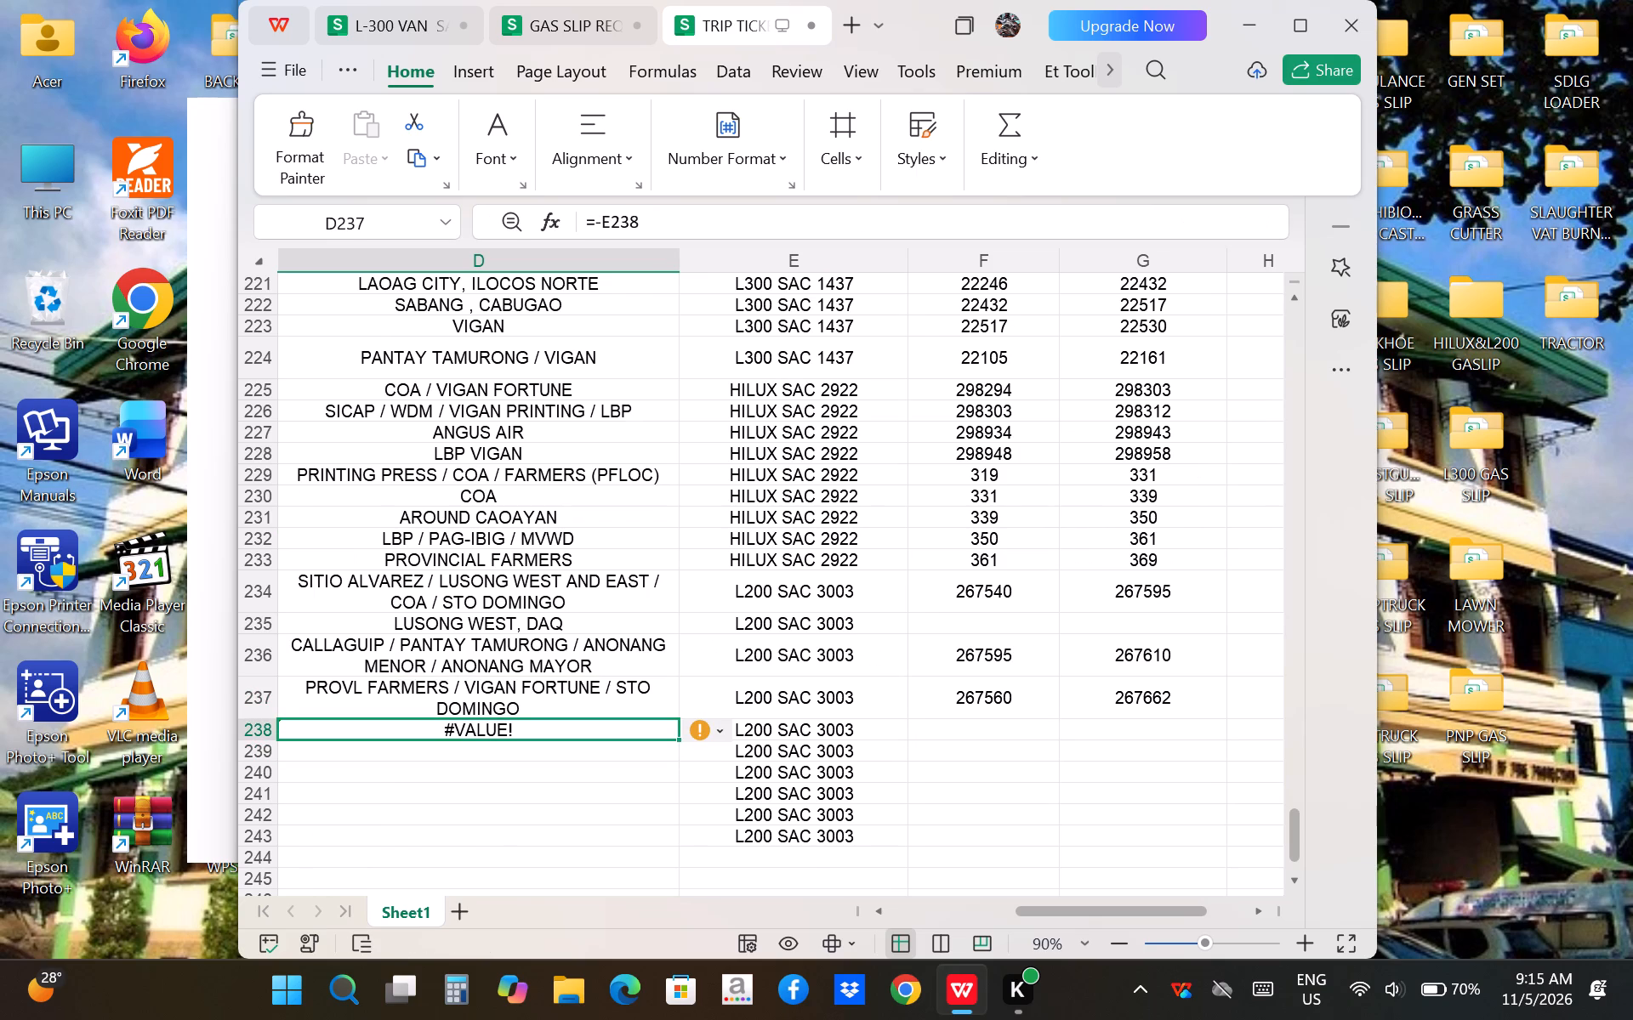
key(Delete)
Enter the date 2/12/2026 for ticket 0296 in column B of row 239.
drag(1094, 915, 706, 896)
click(470, 753)
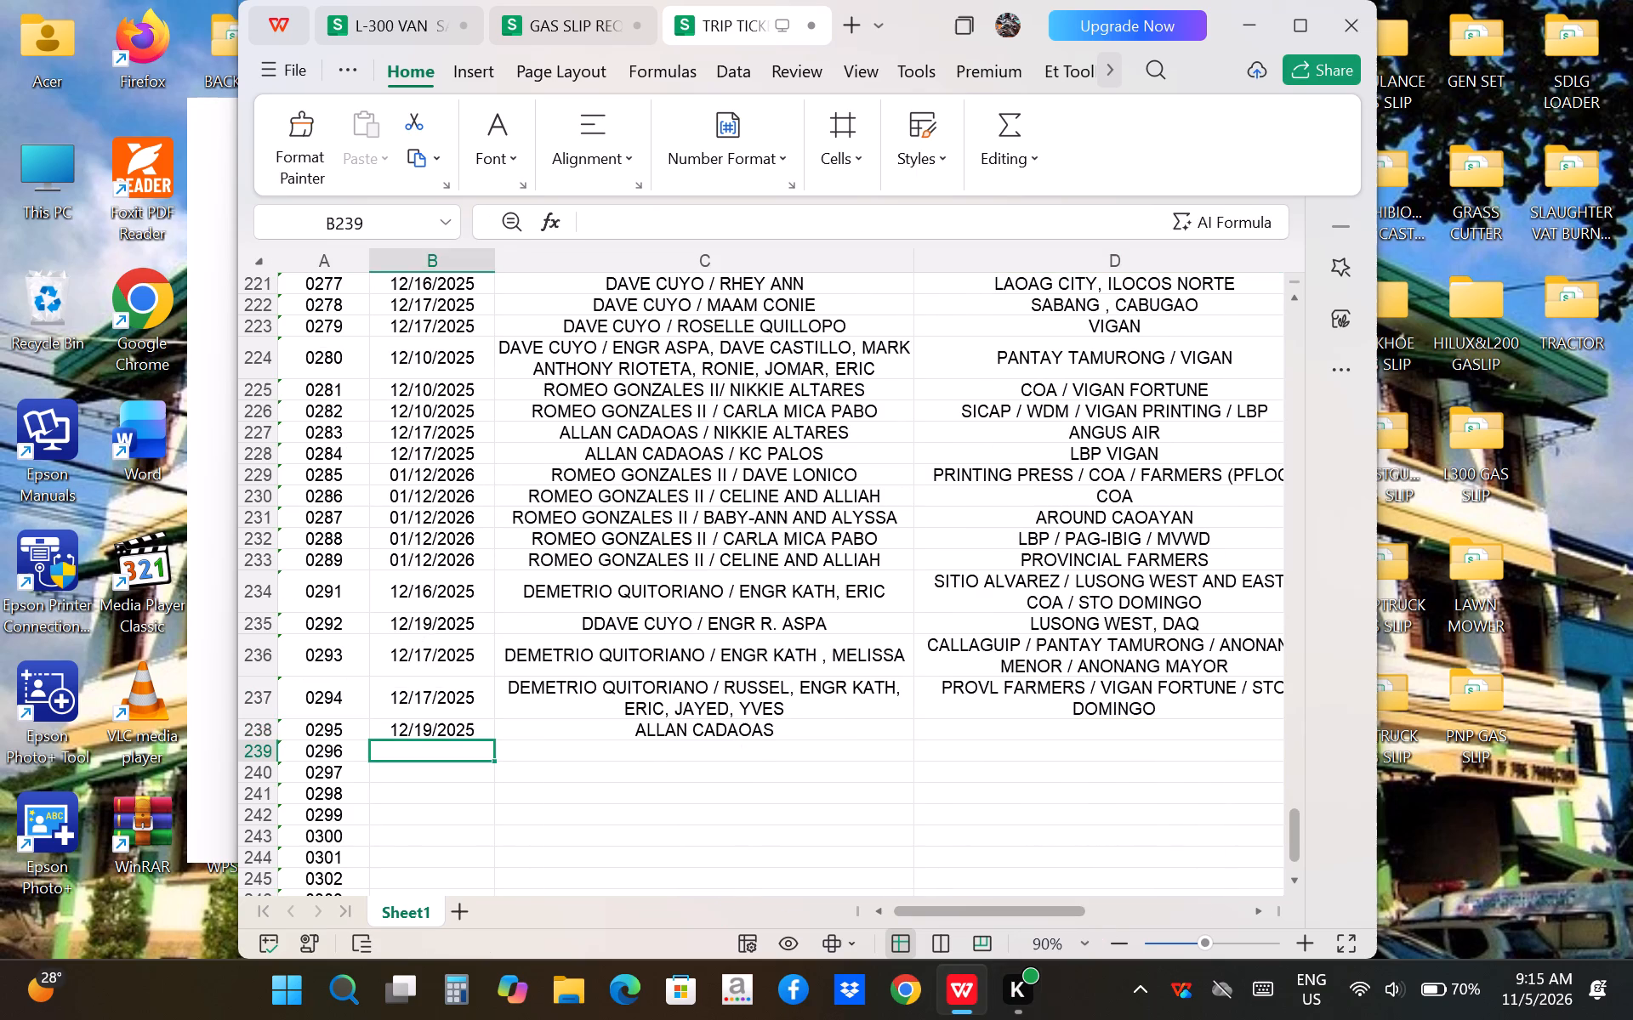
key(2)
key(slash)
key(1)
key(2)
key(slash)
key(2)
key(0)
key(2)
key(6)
key(Right)
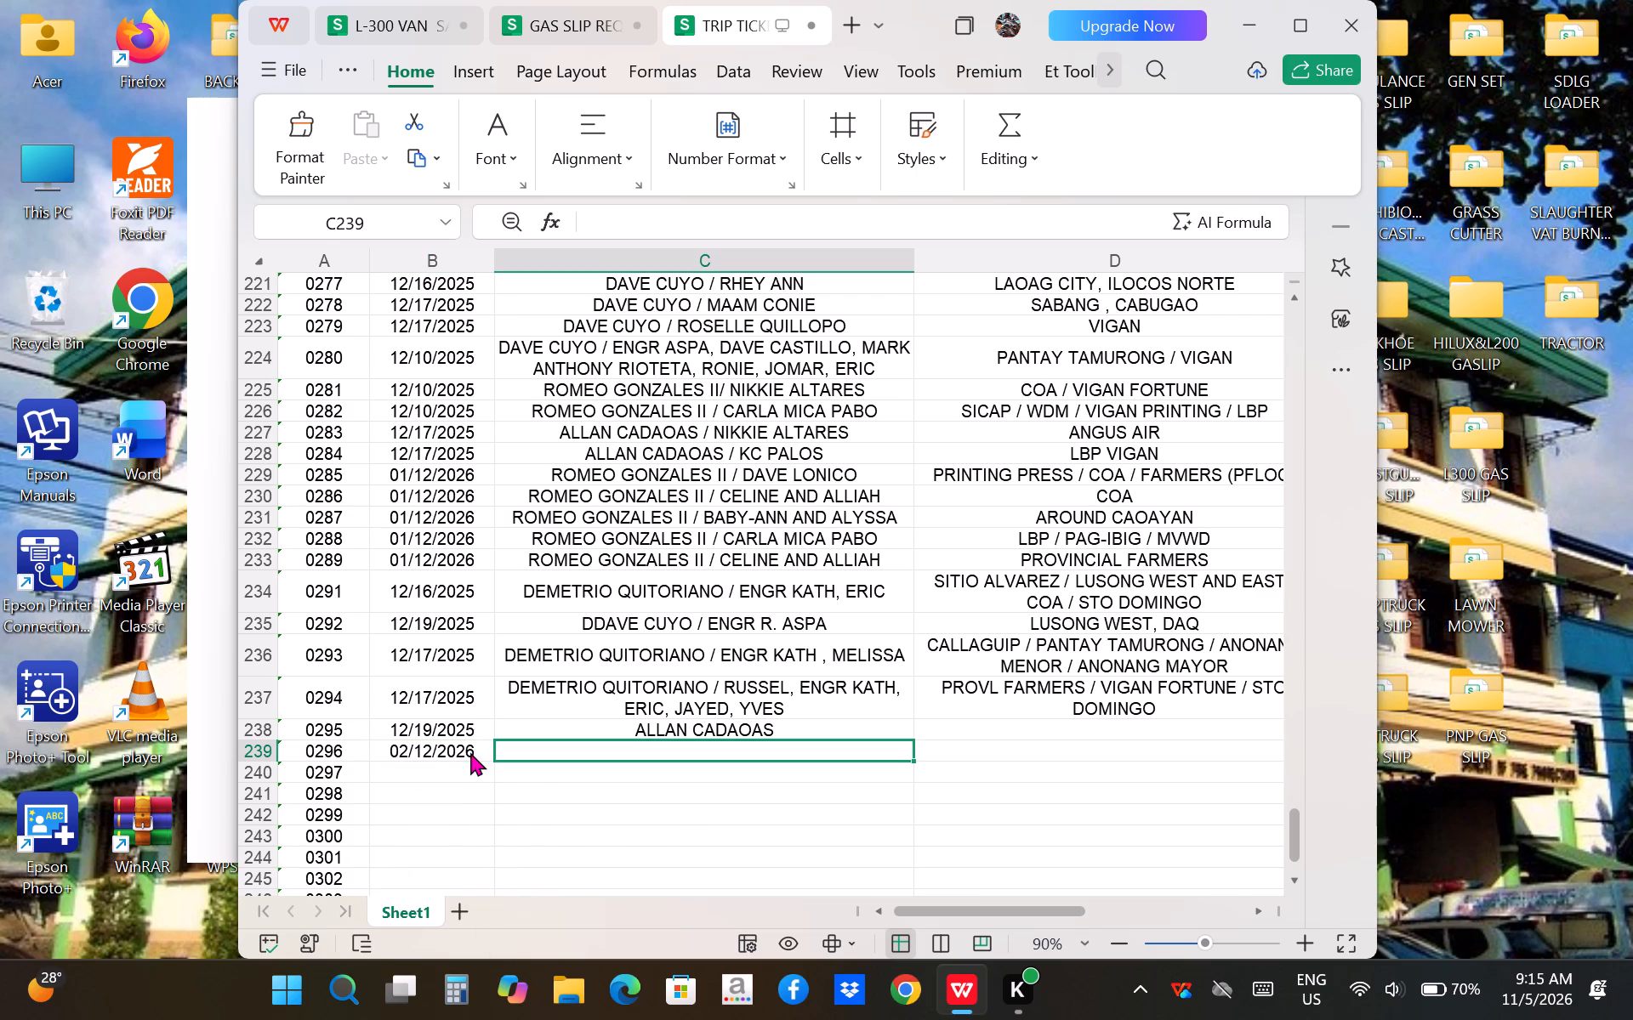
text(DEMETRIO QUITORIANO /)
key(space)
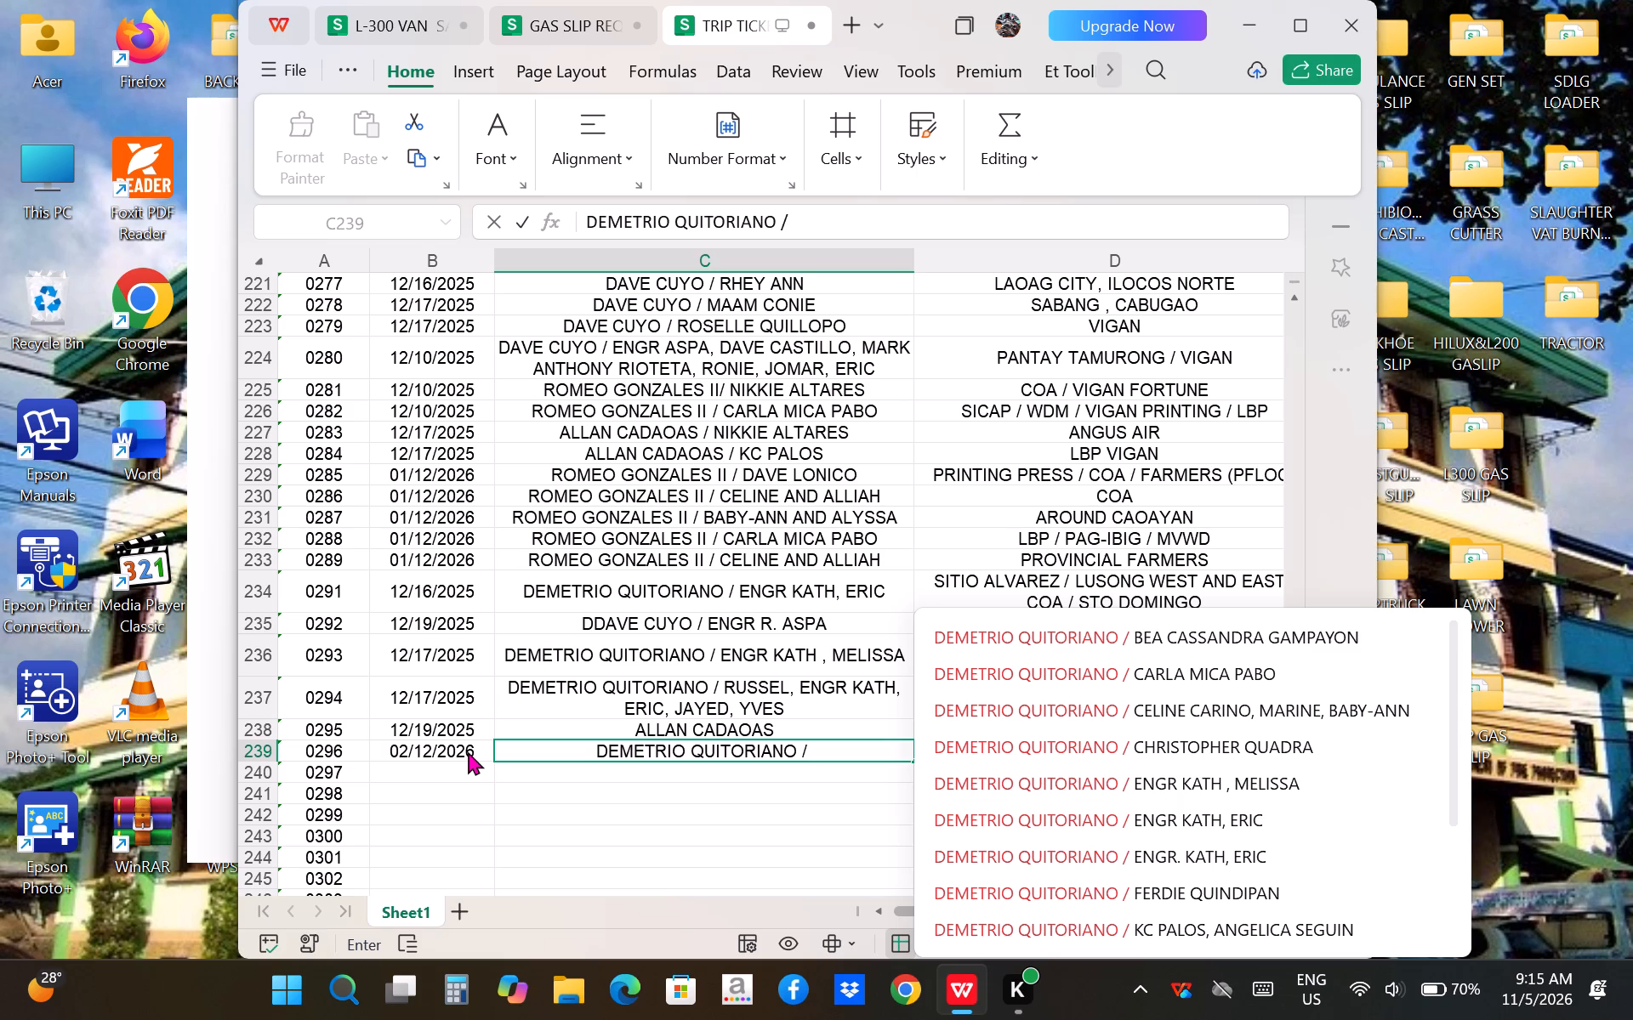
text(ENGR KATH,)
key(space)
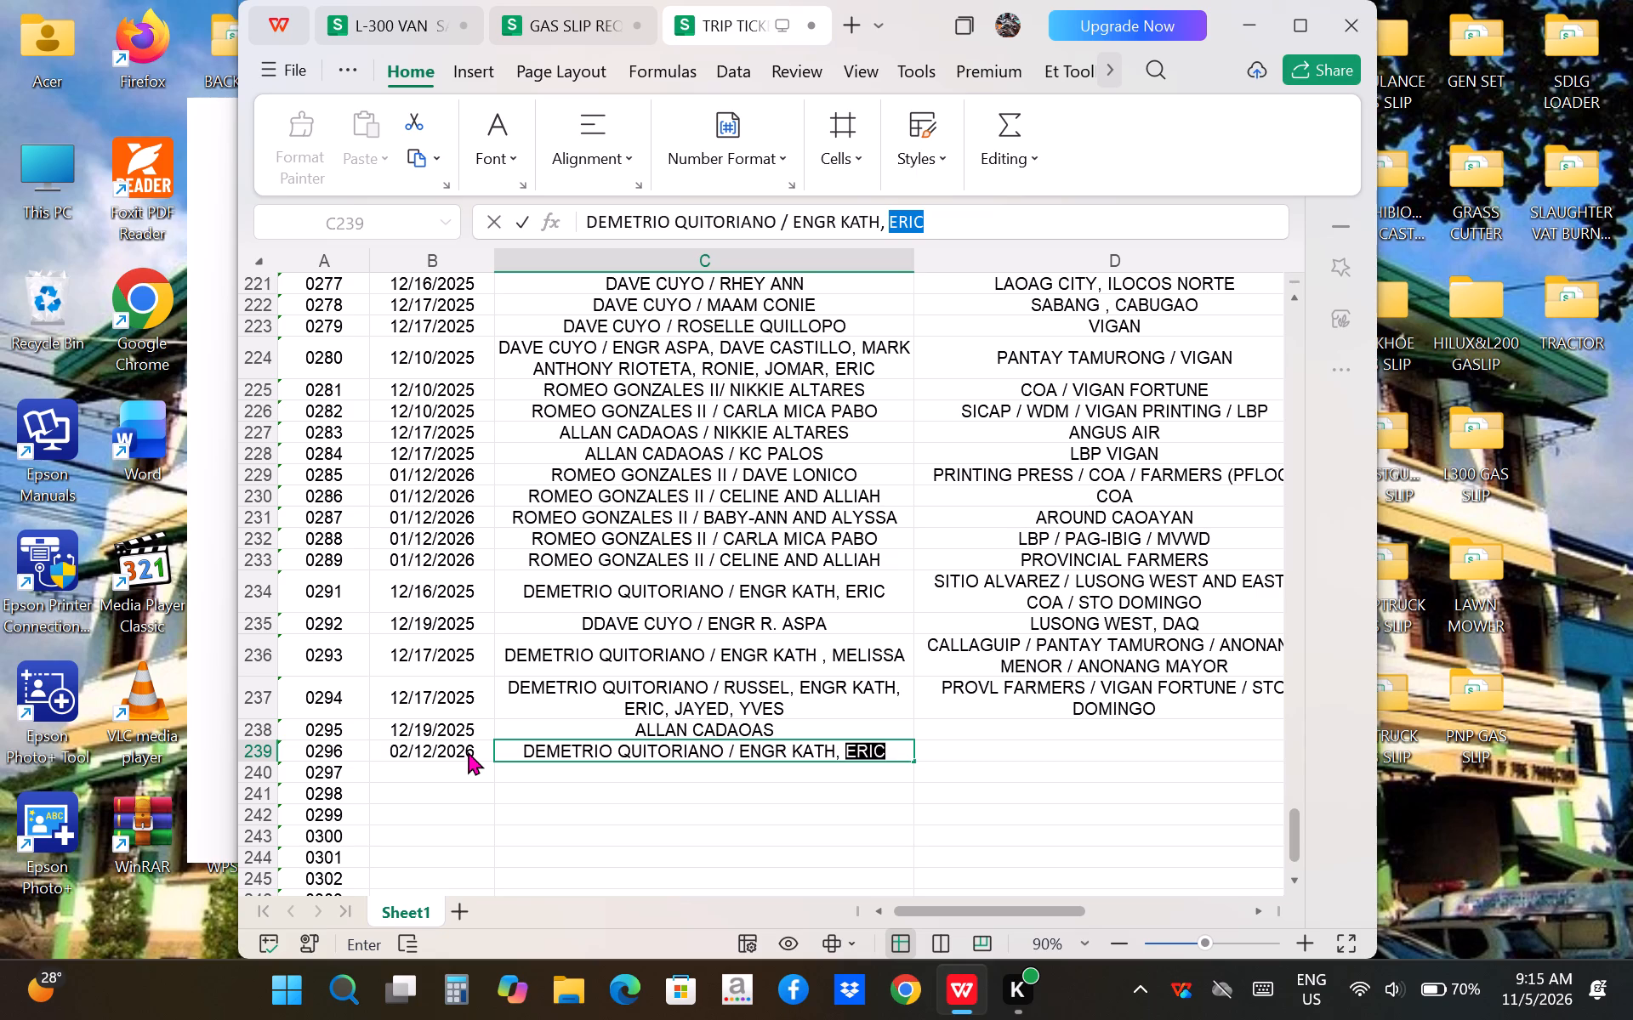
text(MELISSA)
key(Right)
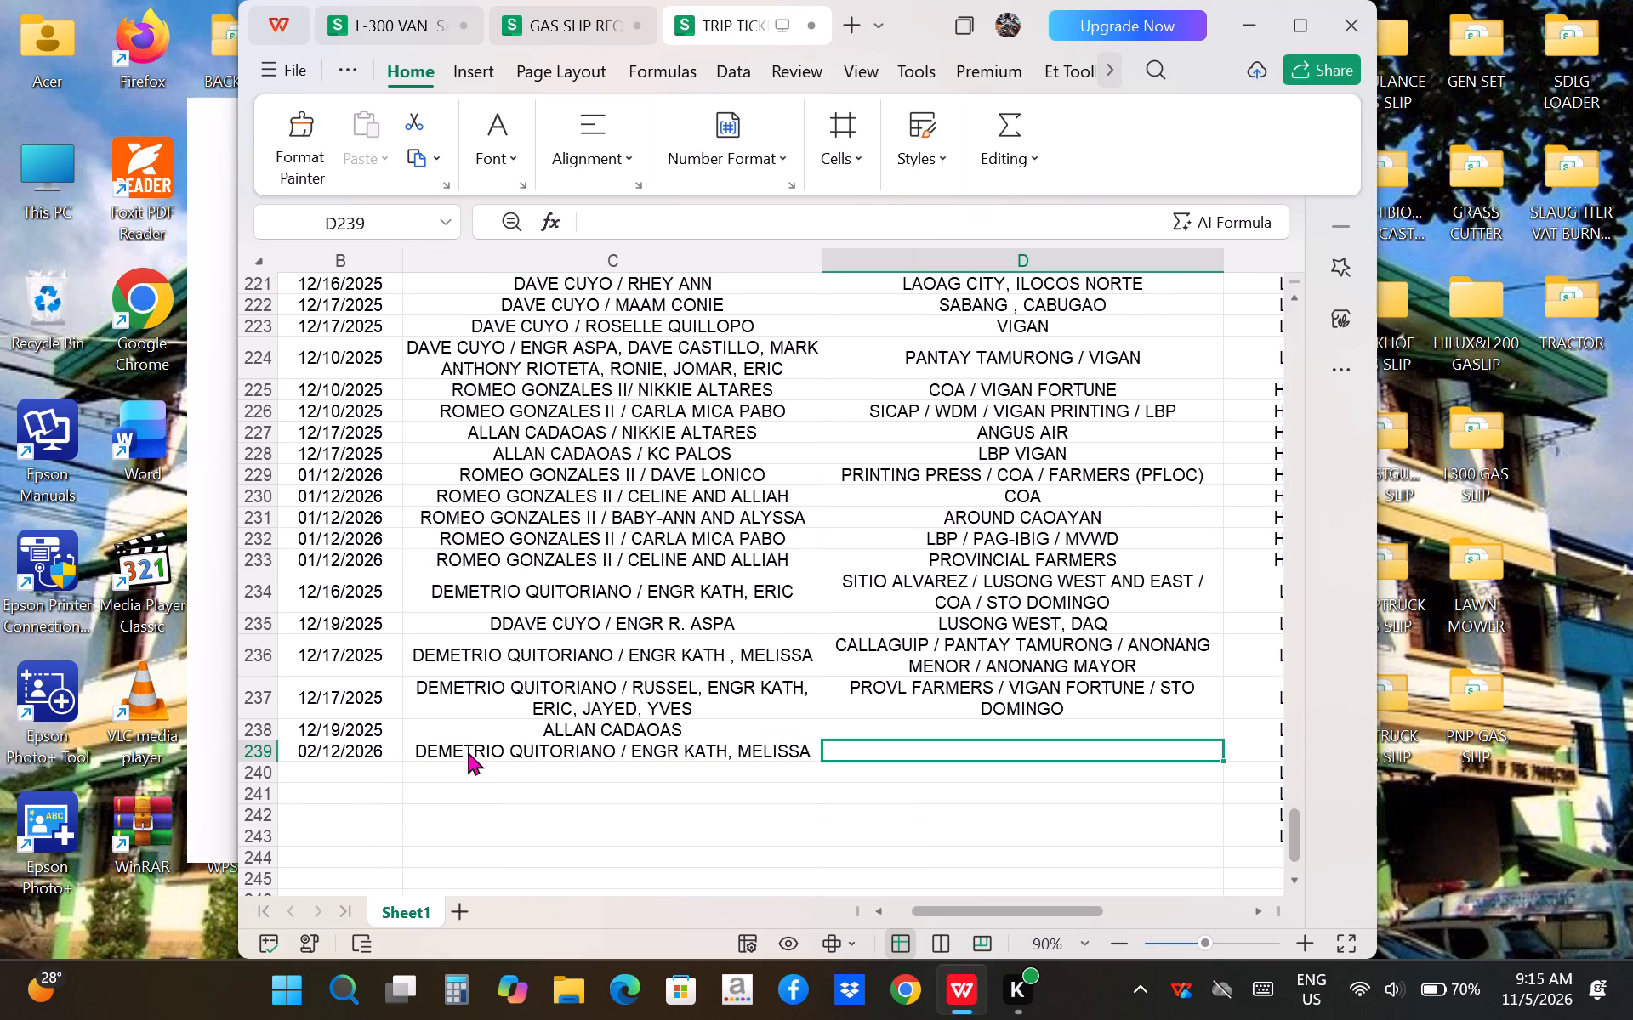
Enter the destination HOUSING VILLAMAR / PANTAY TAMURONG for ticket 0296 in column D.
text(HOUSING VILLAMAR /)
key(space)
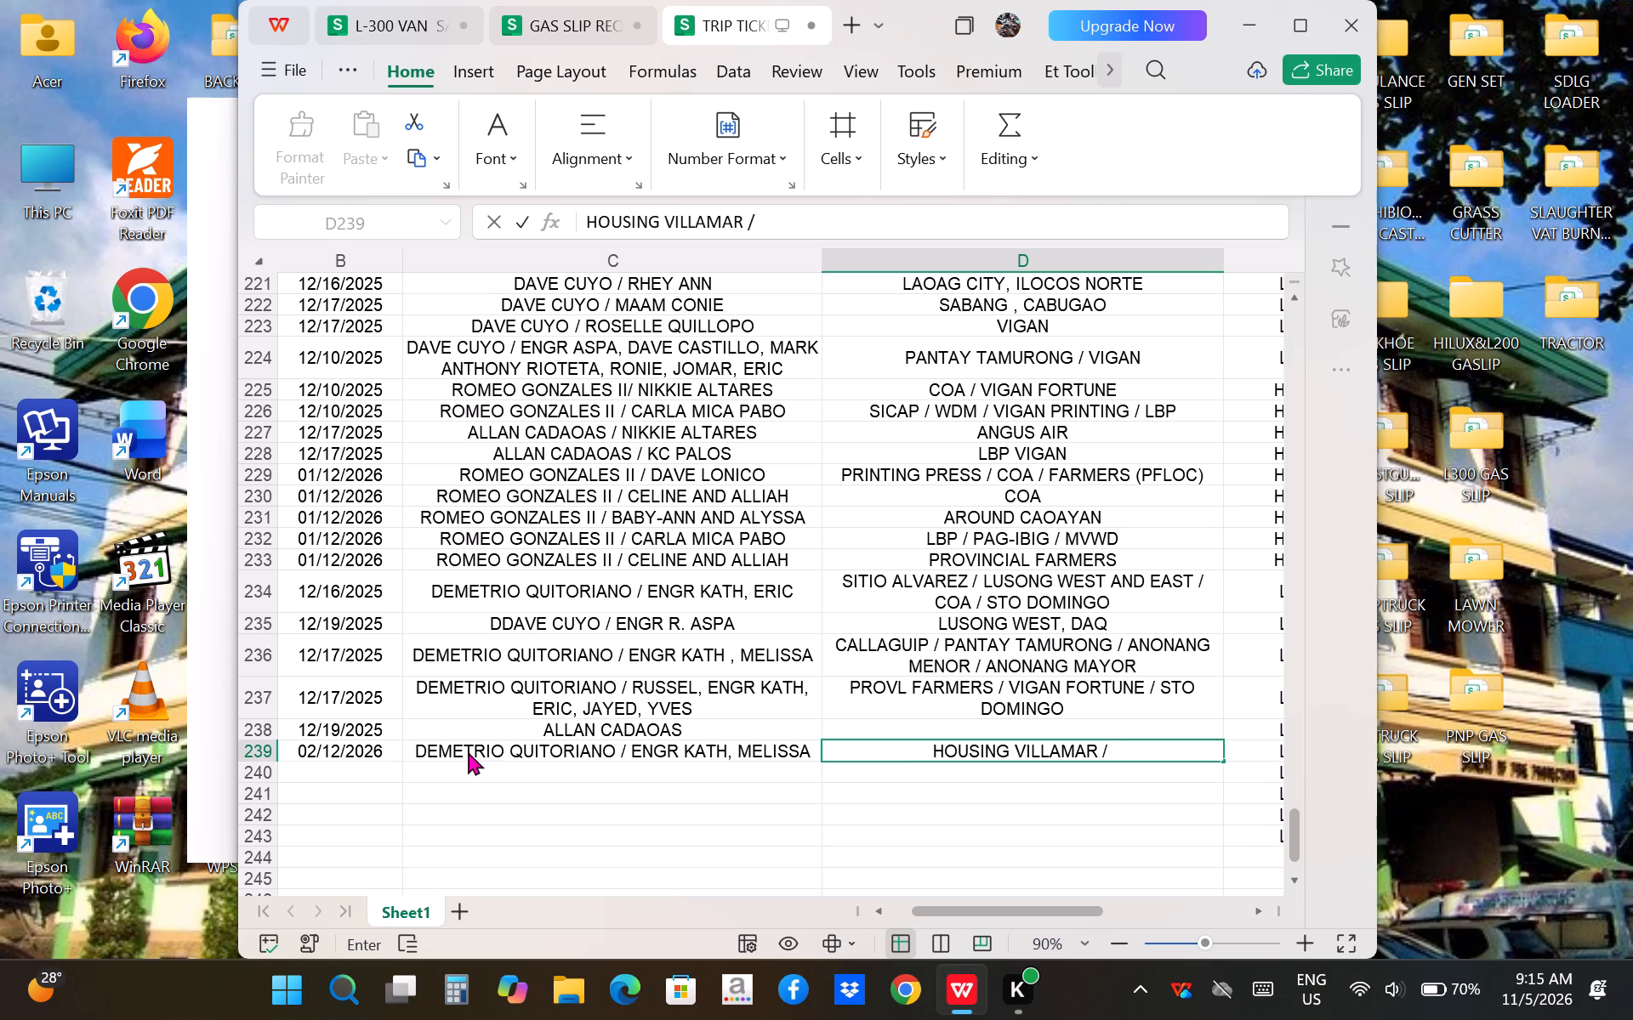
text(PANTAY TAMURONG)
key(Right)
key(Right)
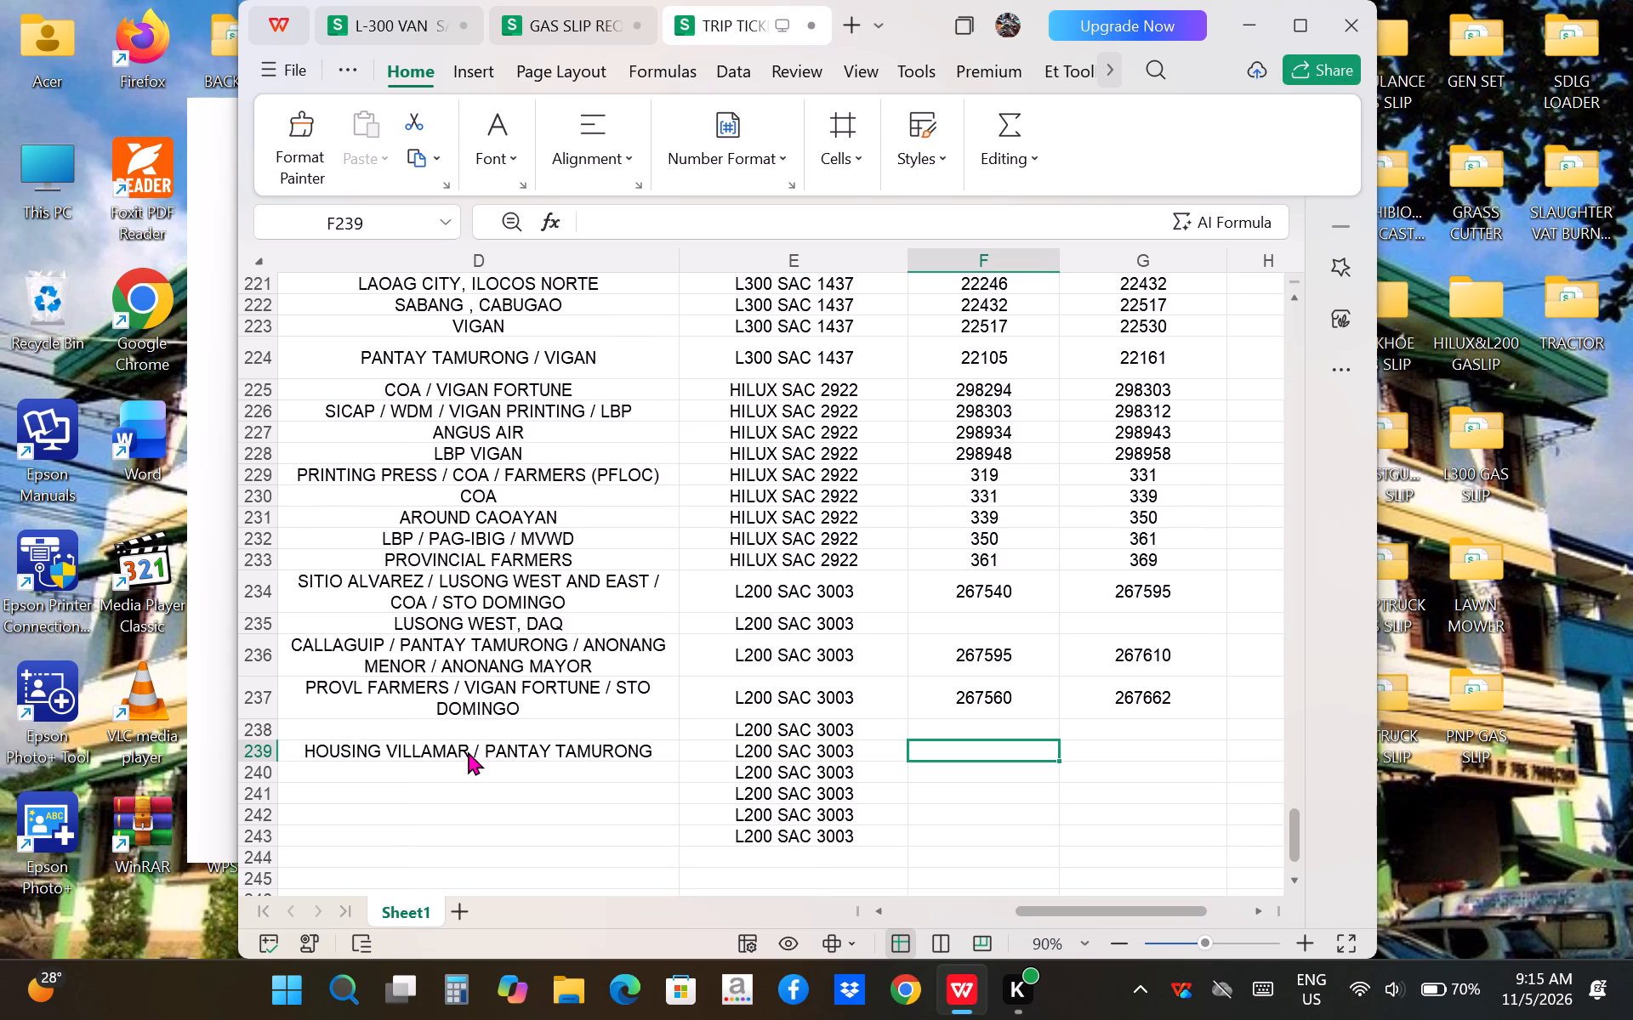
Enter the readings 270520 in column F and 270540 in column G for ticket 0296.
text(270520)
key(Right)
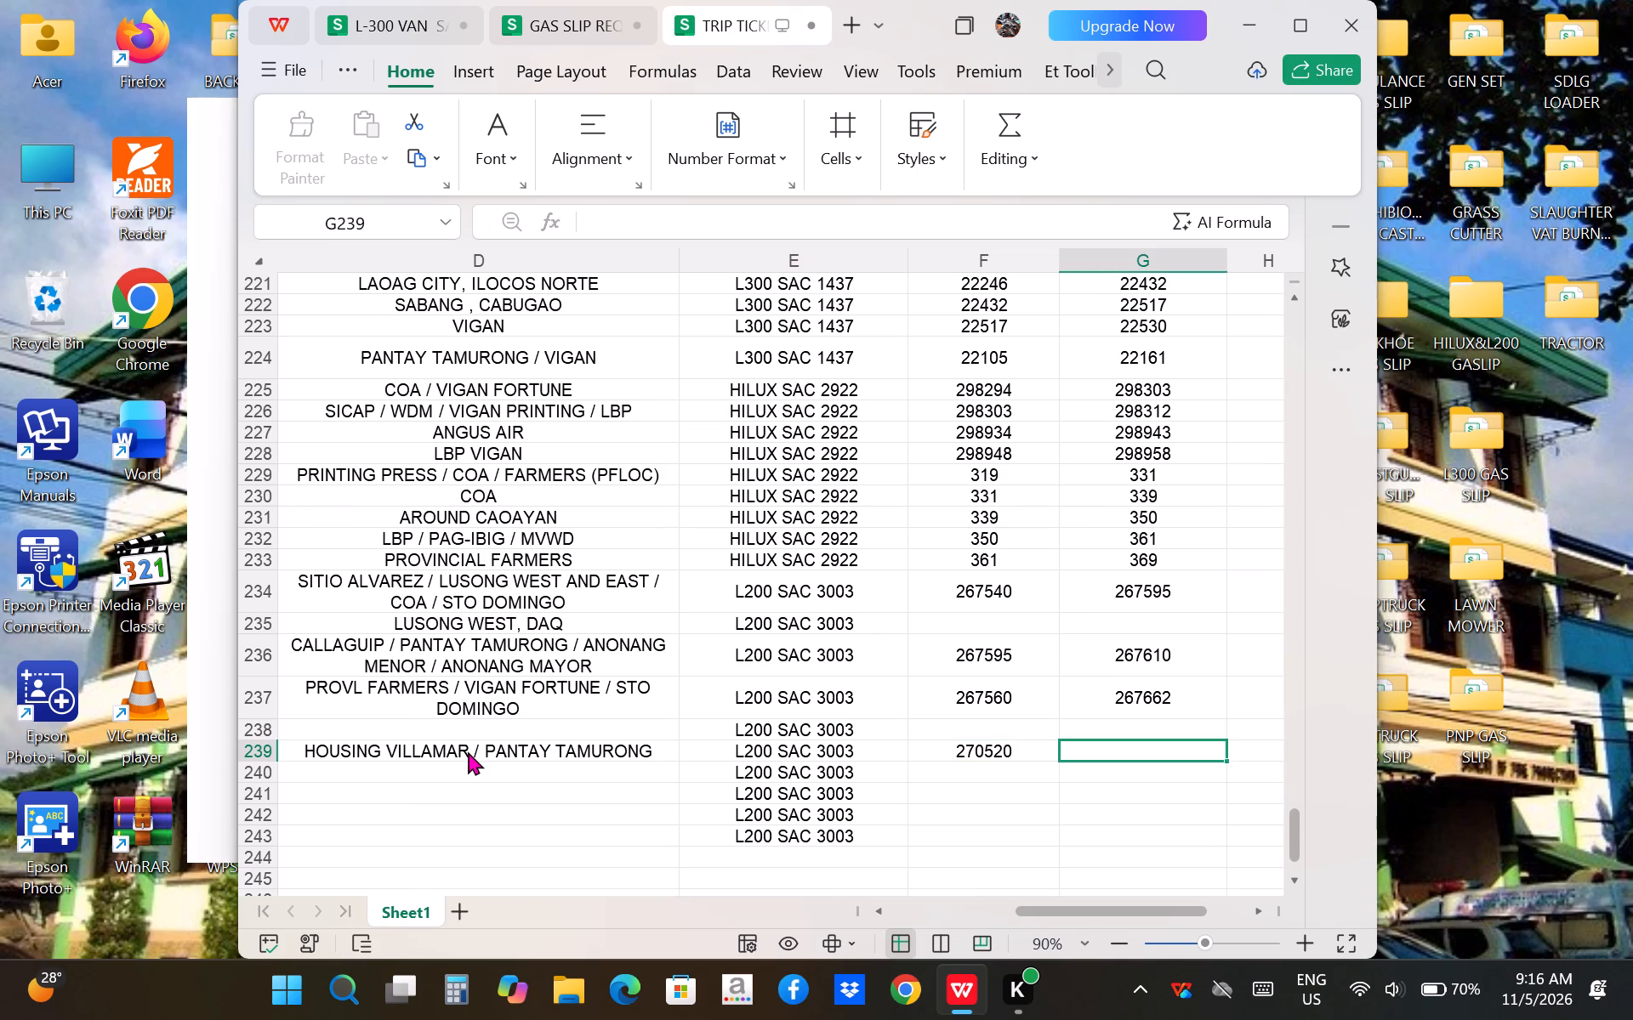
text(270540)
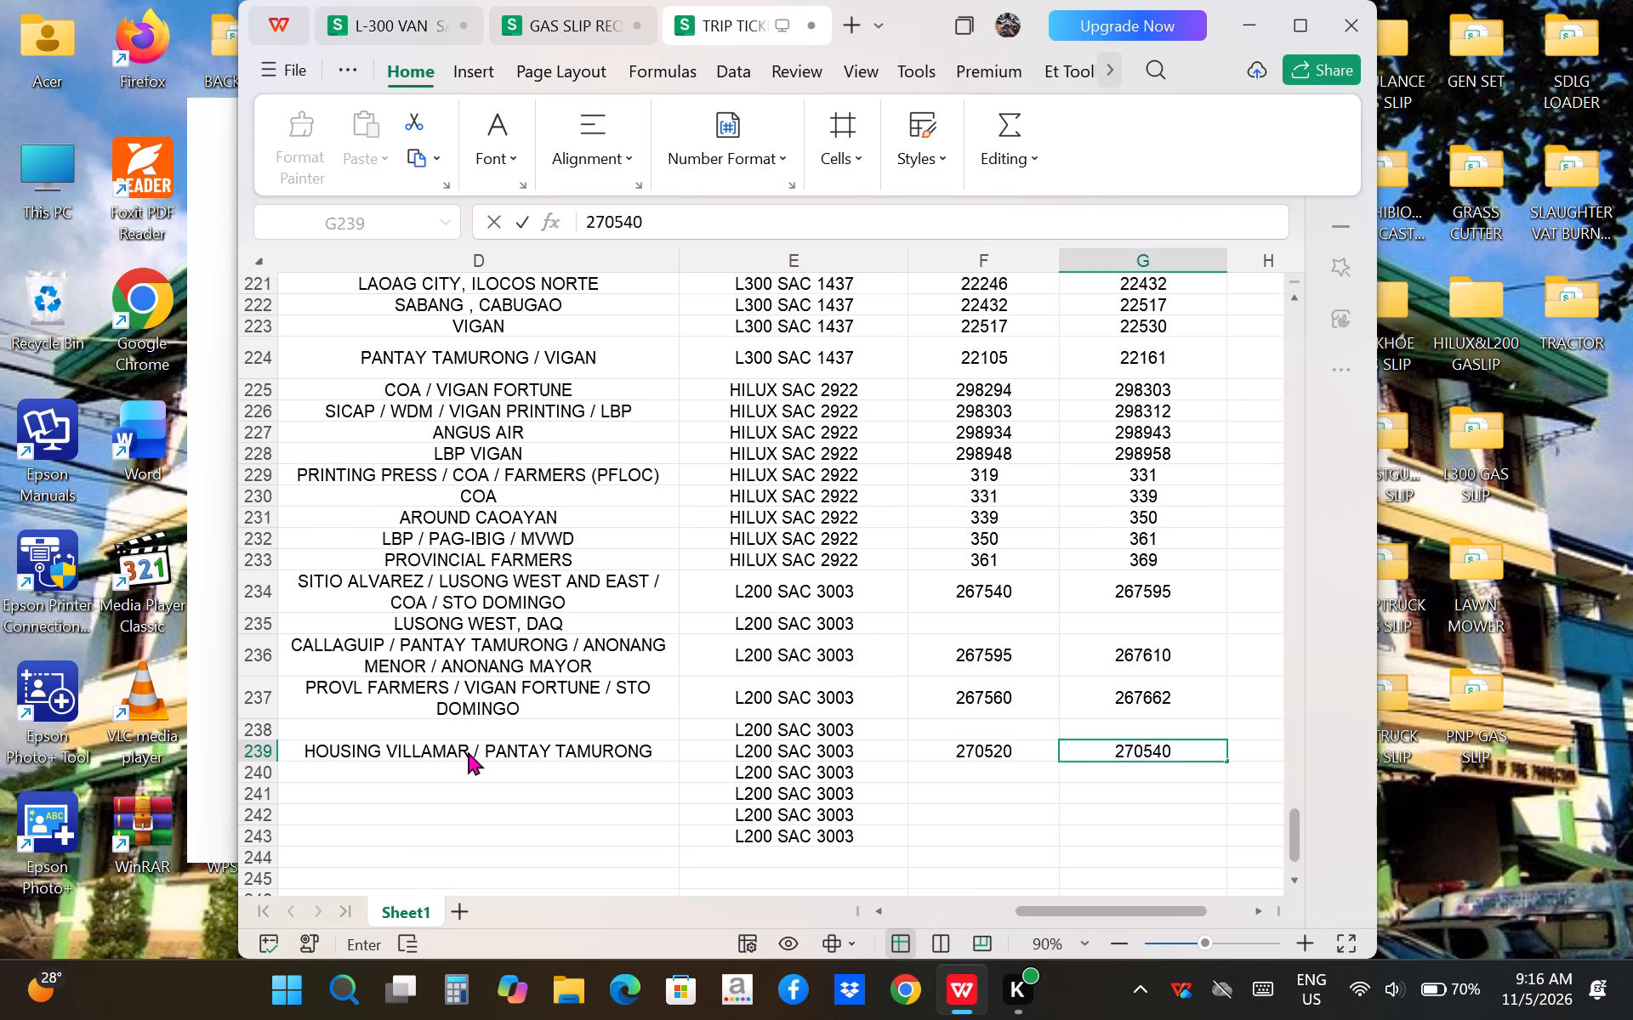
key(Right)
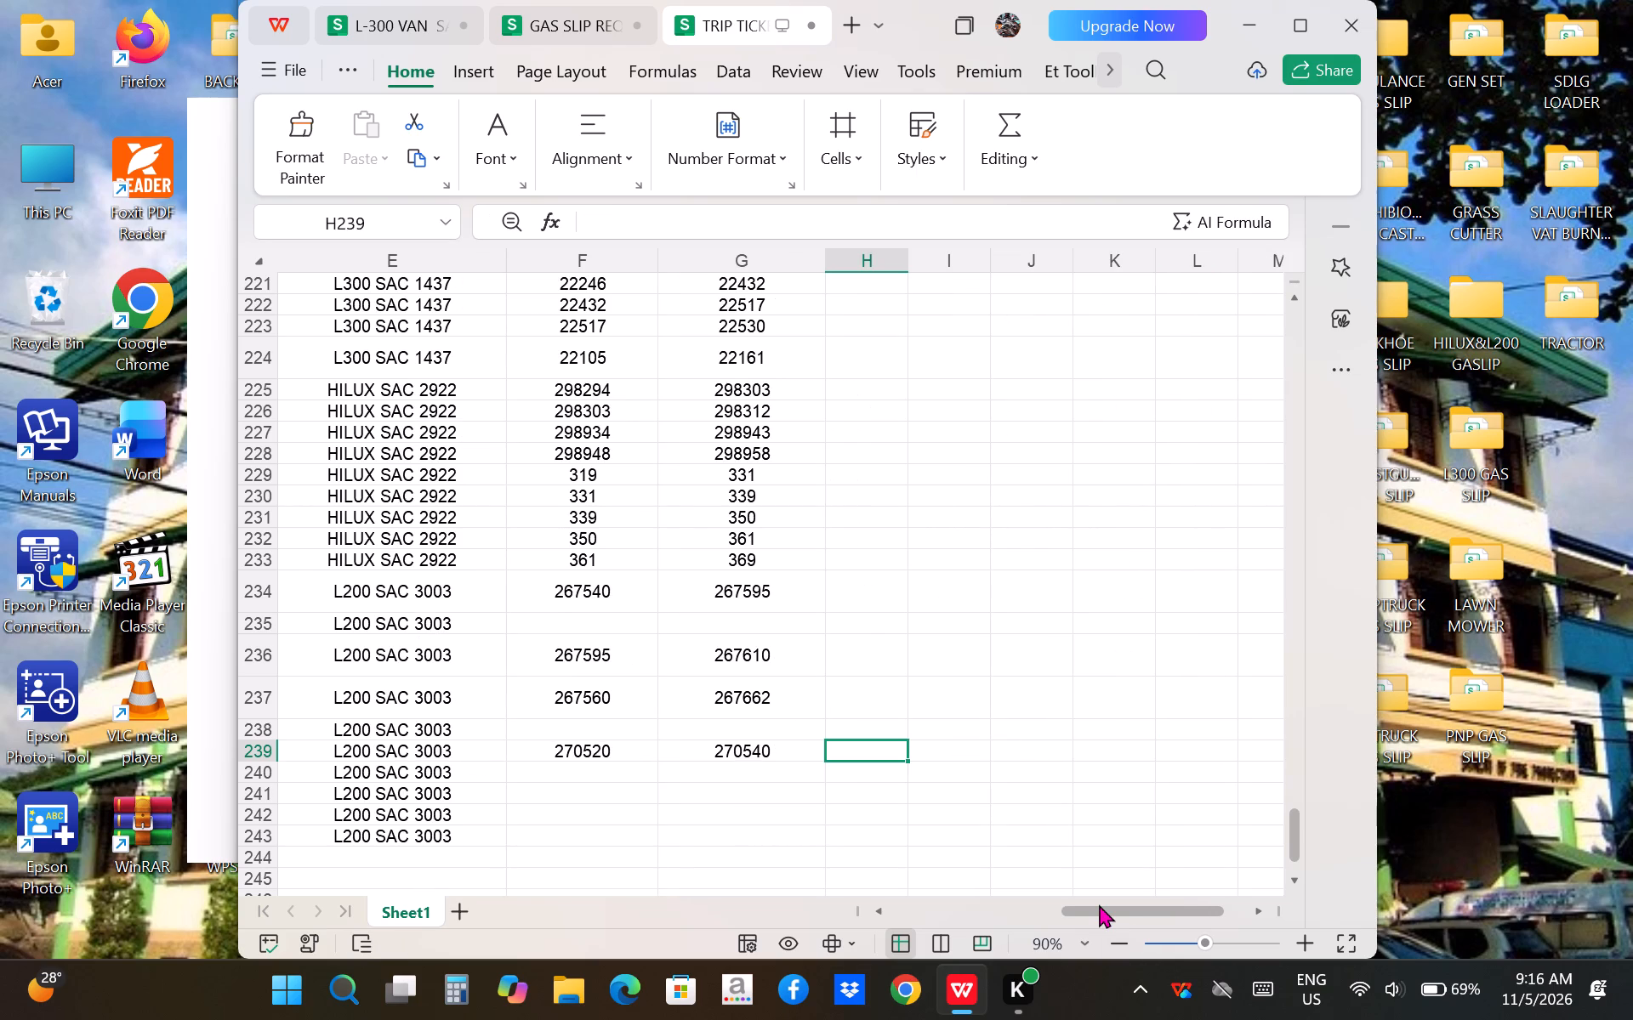
Enter the date 1/6/2026 for ticket 0297 in column B of row 240.
drag(1099, 904, 720, 881)
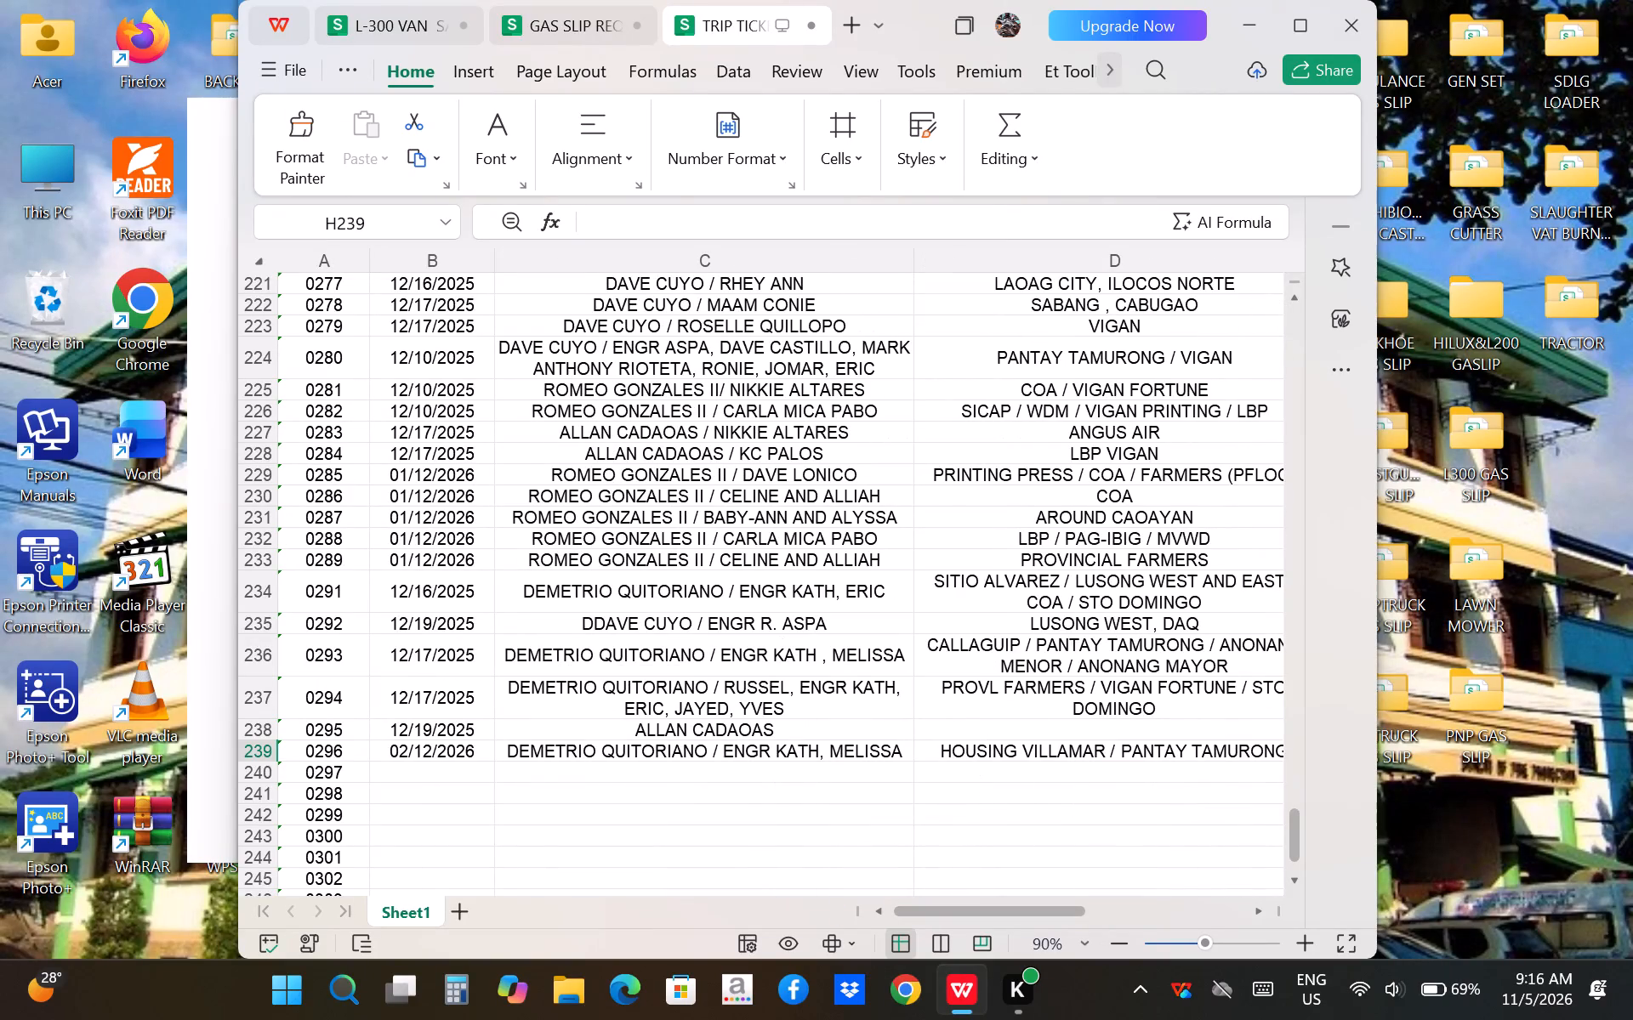
click(454, 774)
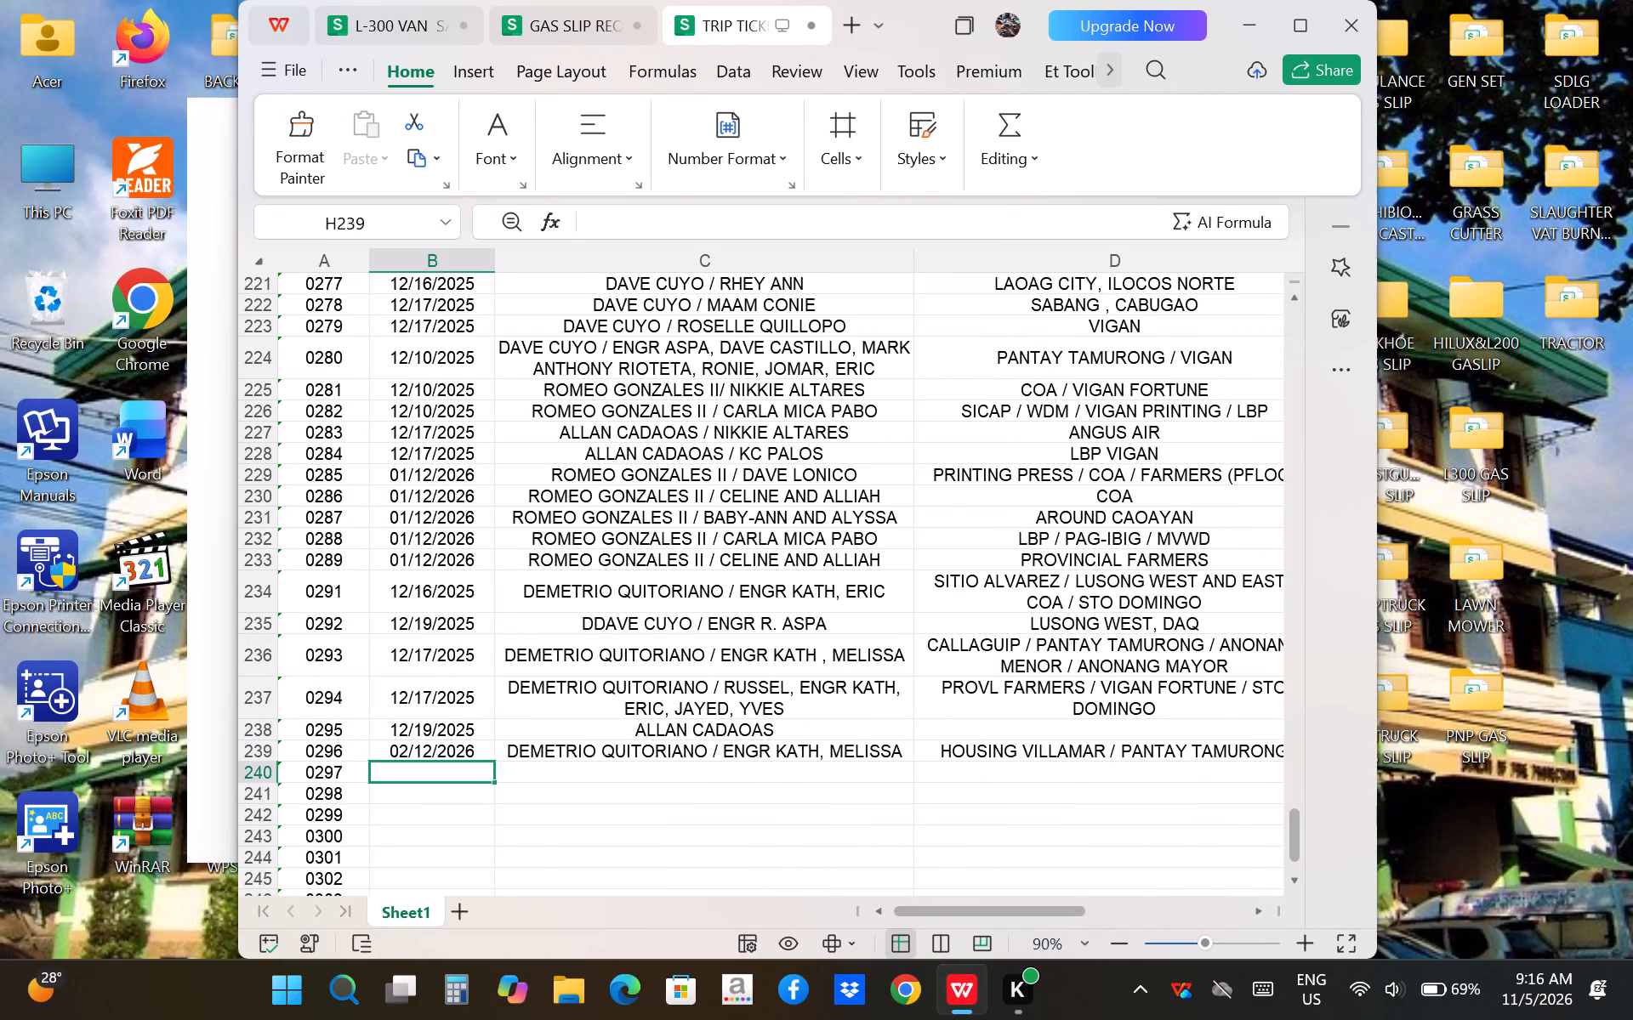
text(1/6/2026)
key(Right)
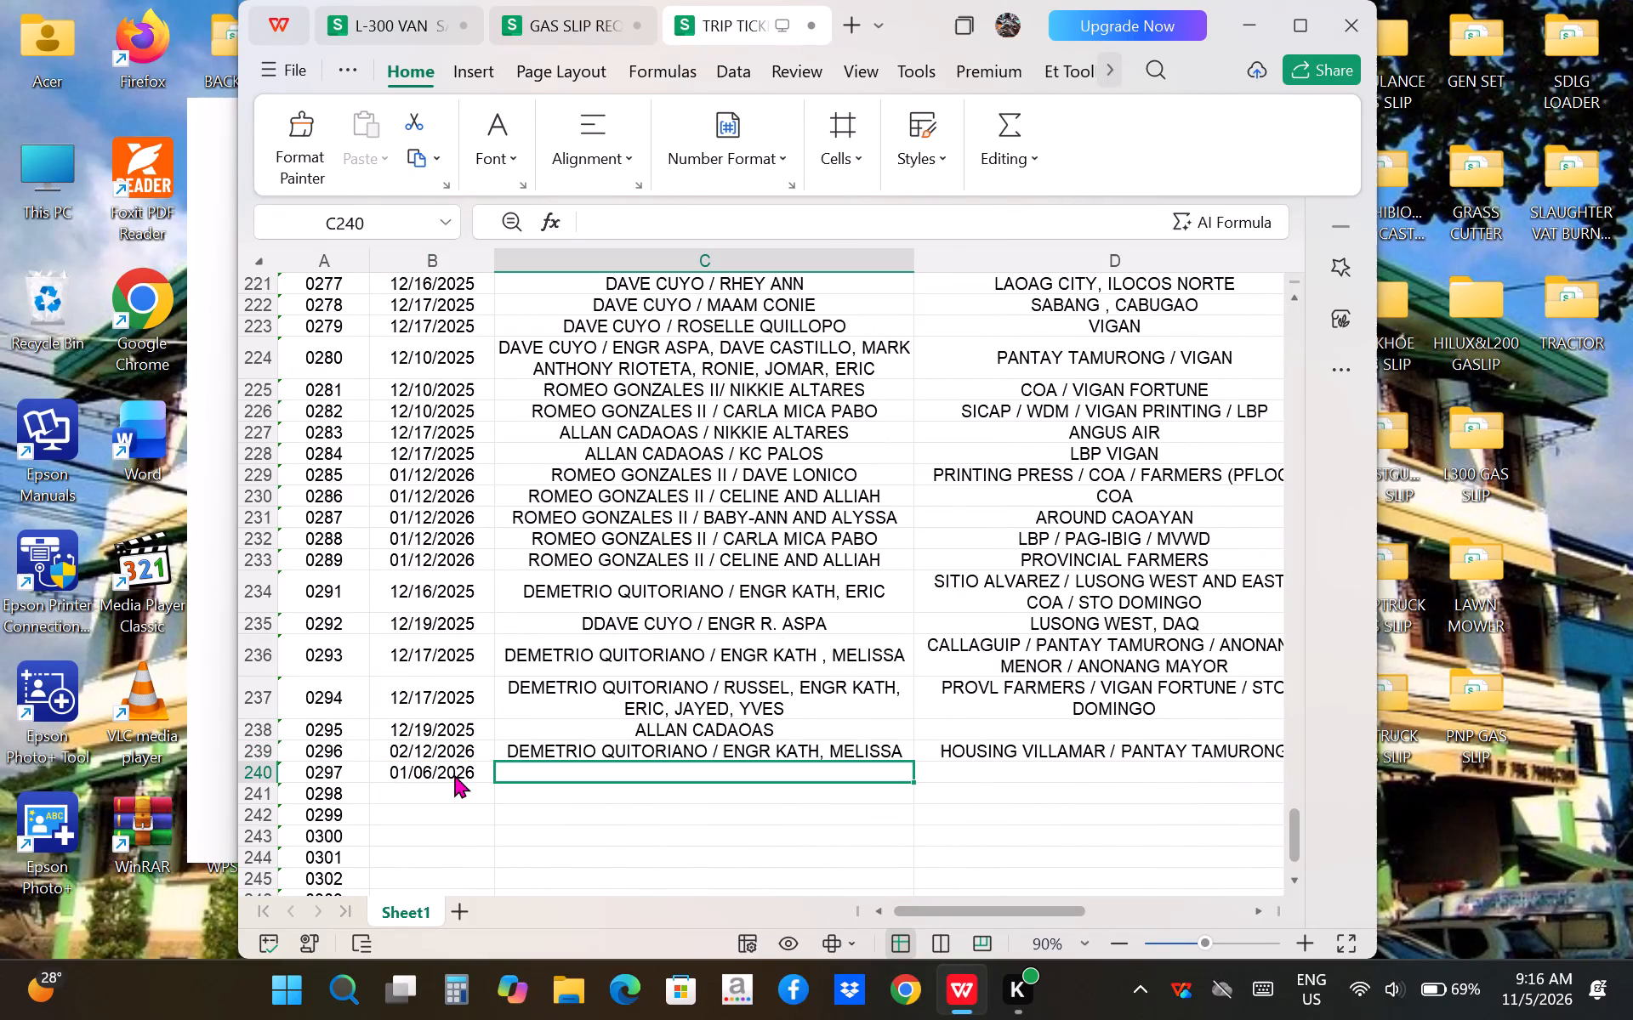
Enter the same driver as ticket 0296, followed by the passenger from ticket 0283, in column C for ticket 0297.
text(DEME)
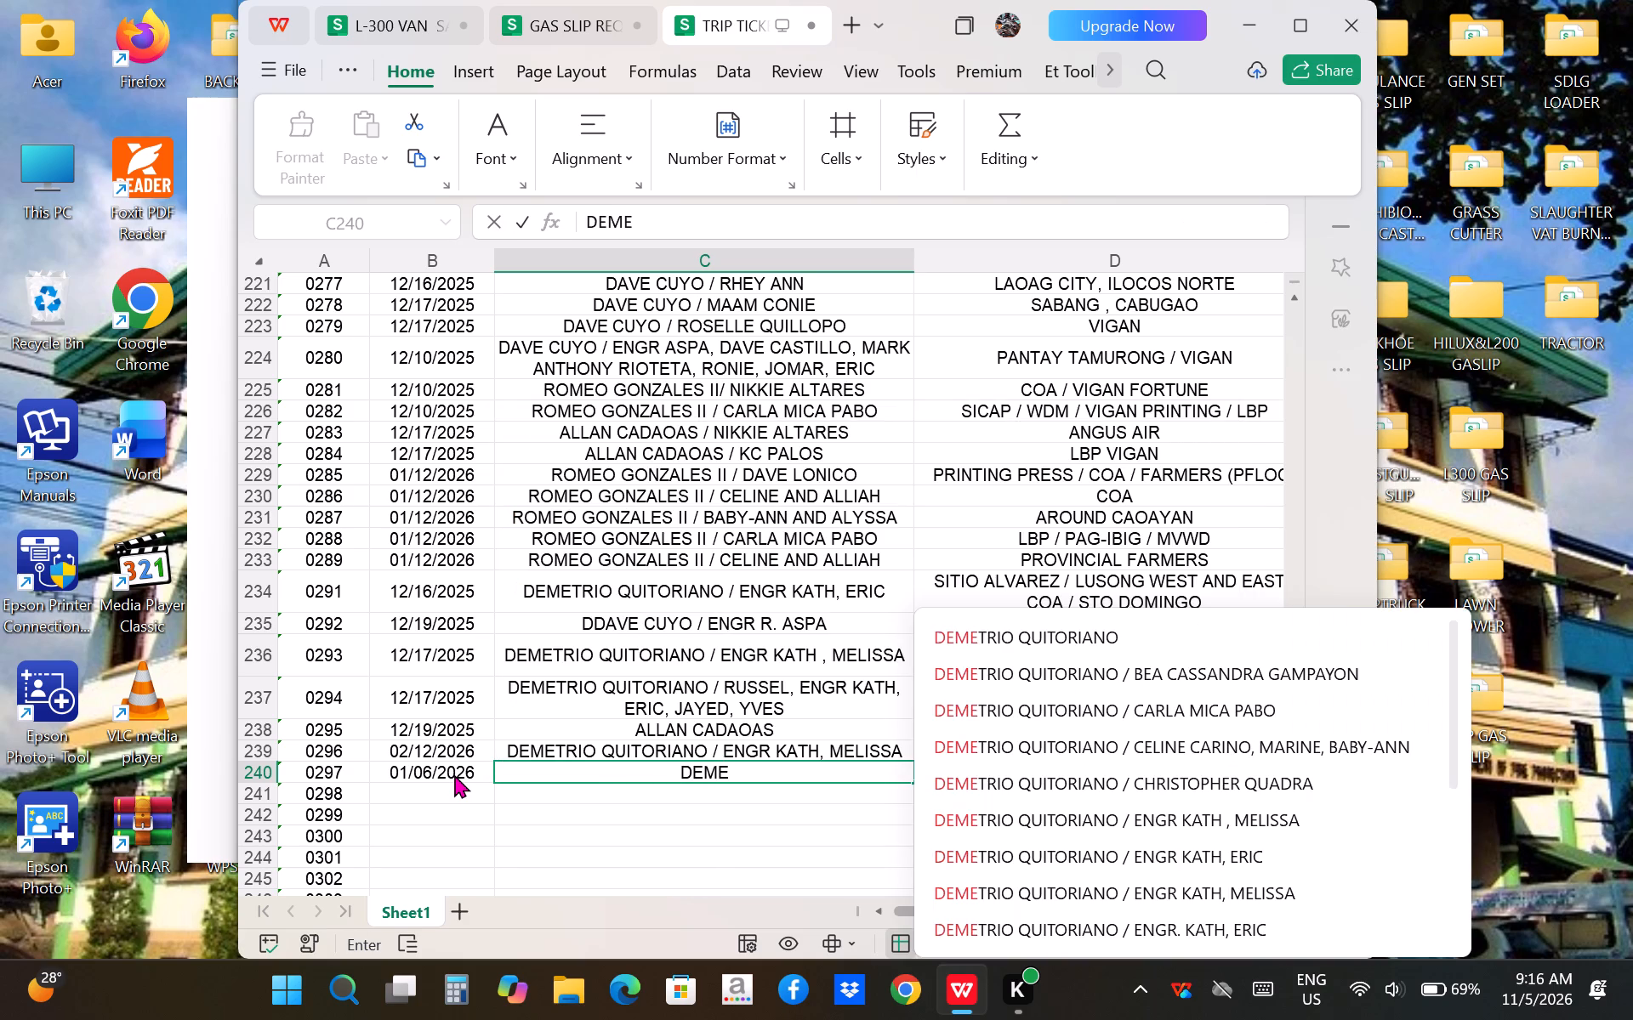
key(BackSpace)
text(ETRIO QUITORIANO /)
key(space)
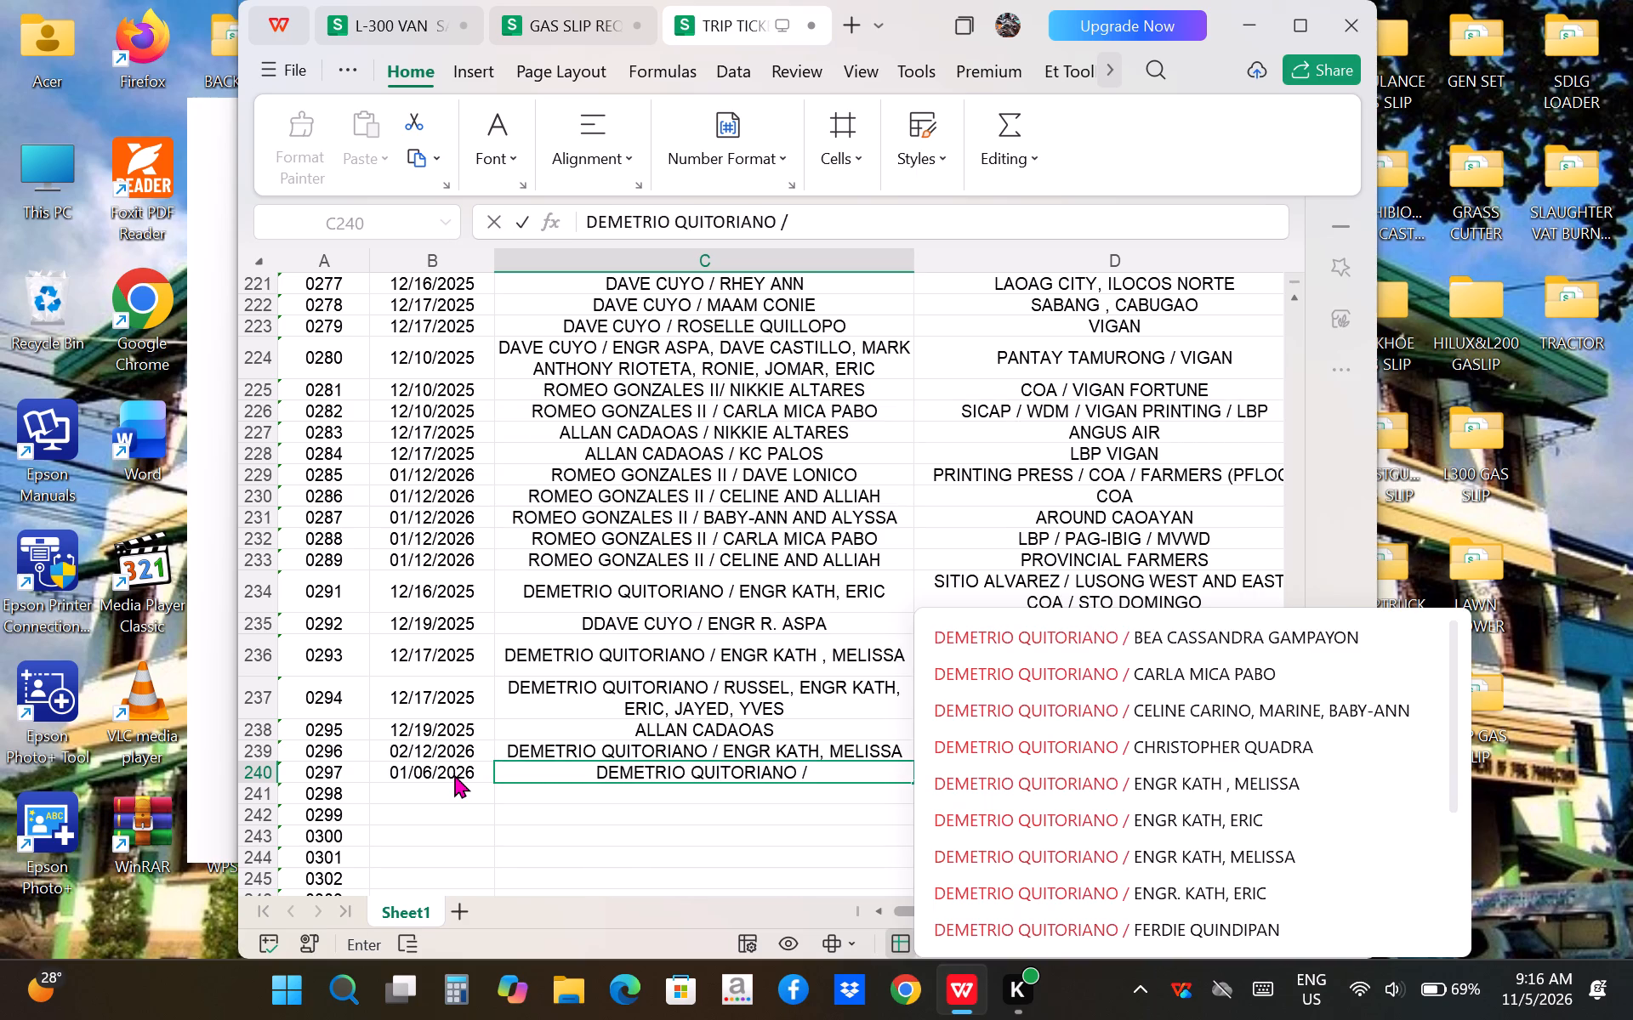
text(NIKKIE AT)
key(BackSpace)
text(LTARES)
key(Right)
Enter the destination VIGAN FORTUNE for ticket 0297 in column D.
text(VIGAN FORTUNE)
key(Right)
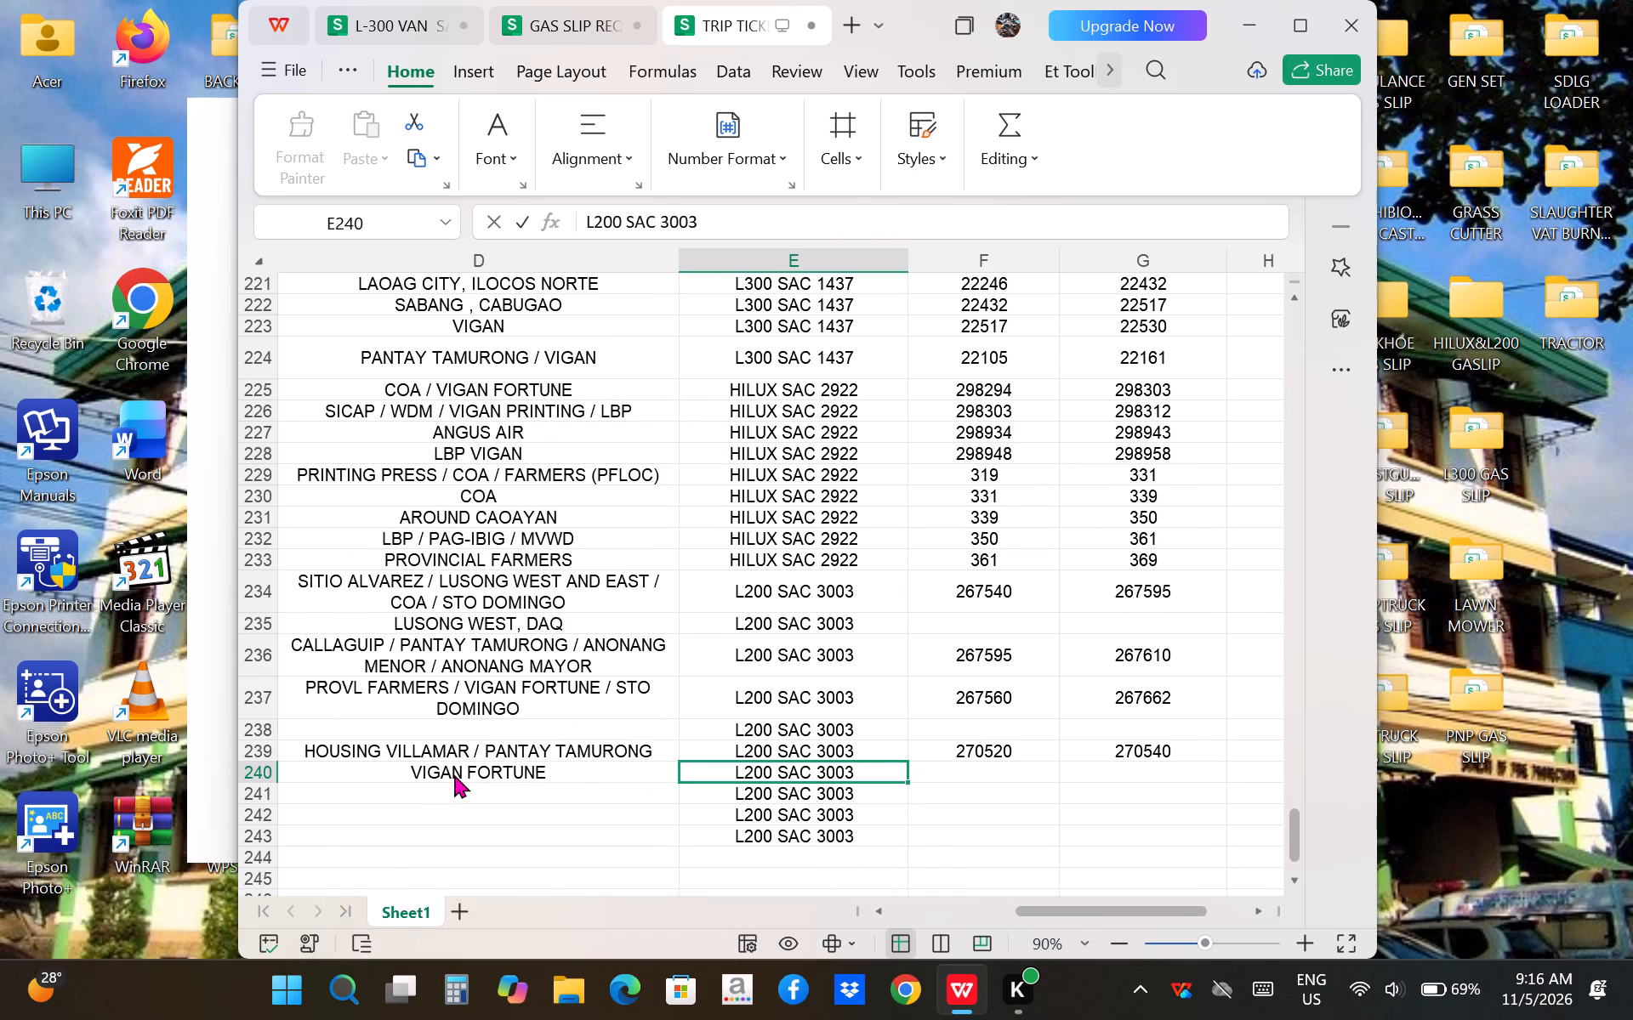
Enter the readings 268306 in column F and 268314 in column G for ticket 0297.
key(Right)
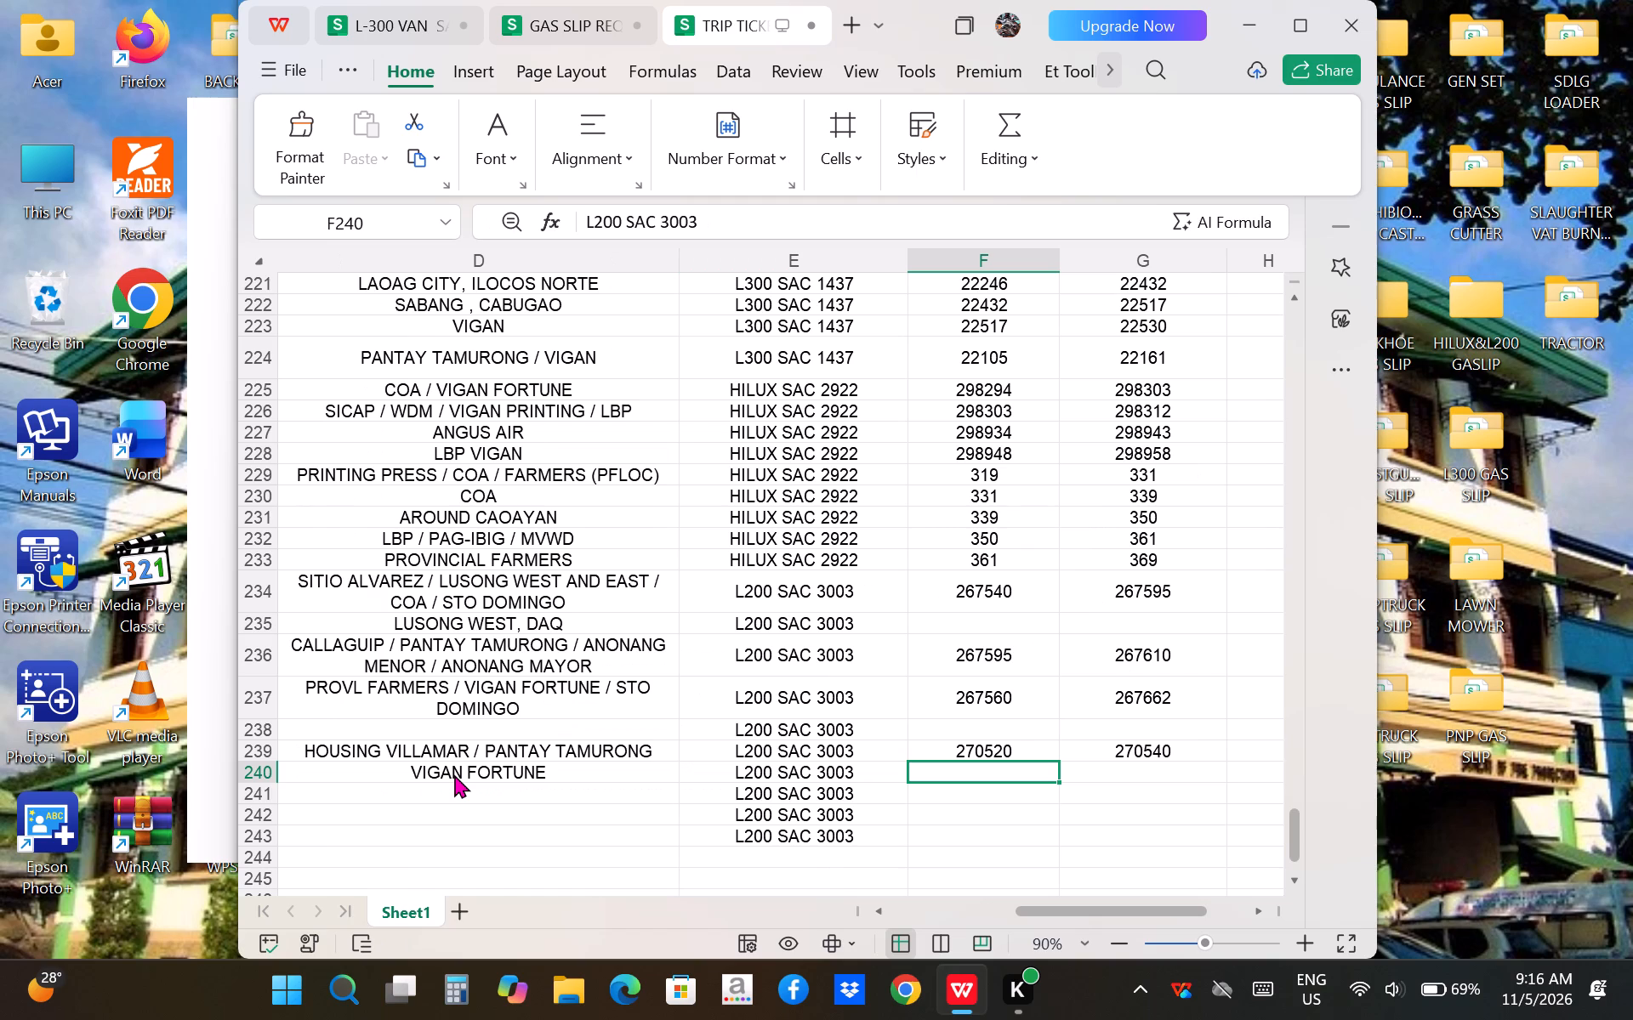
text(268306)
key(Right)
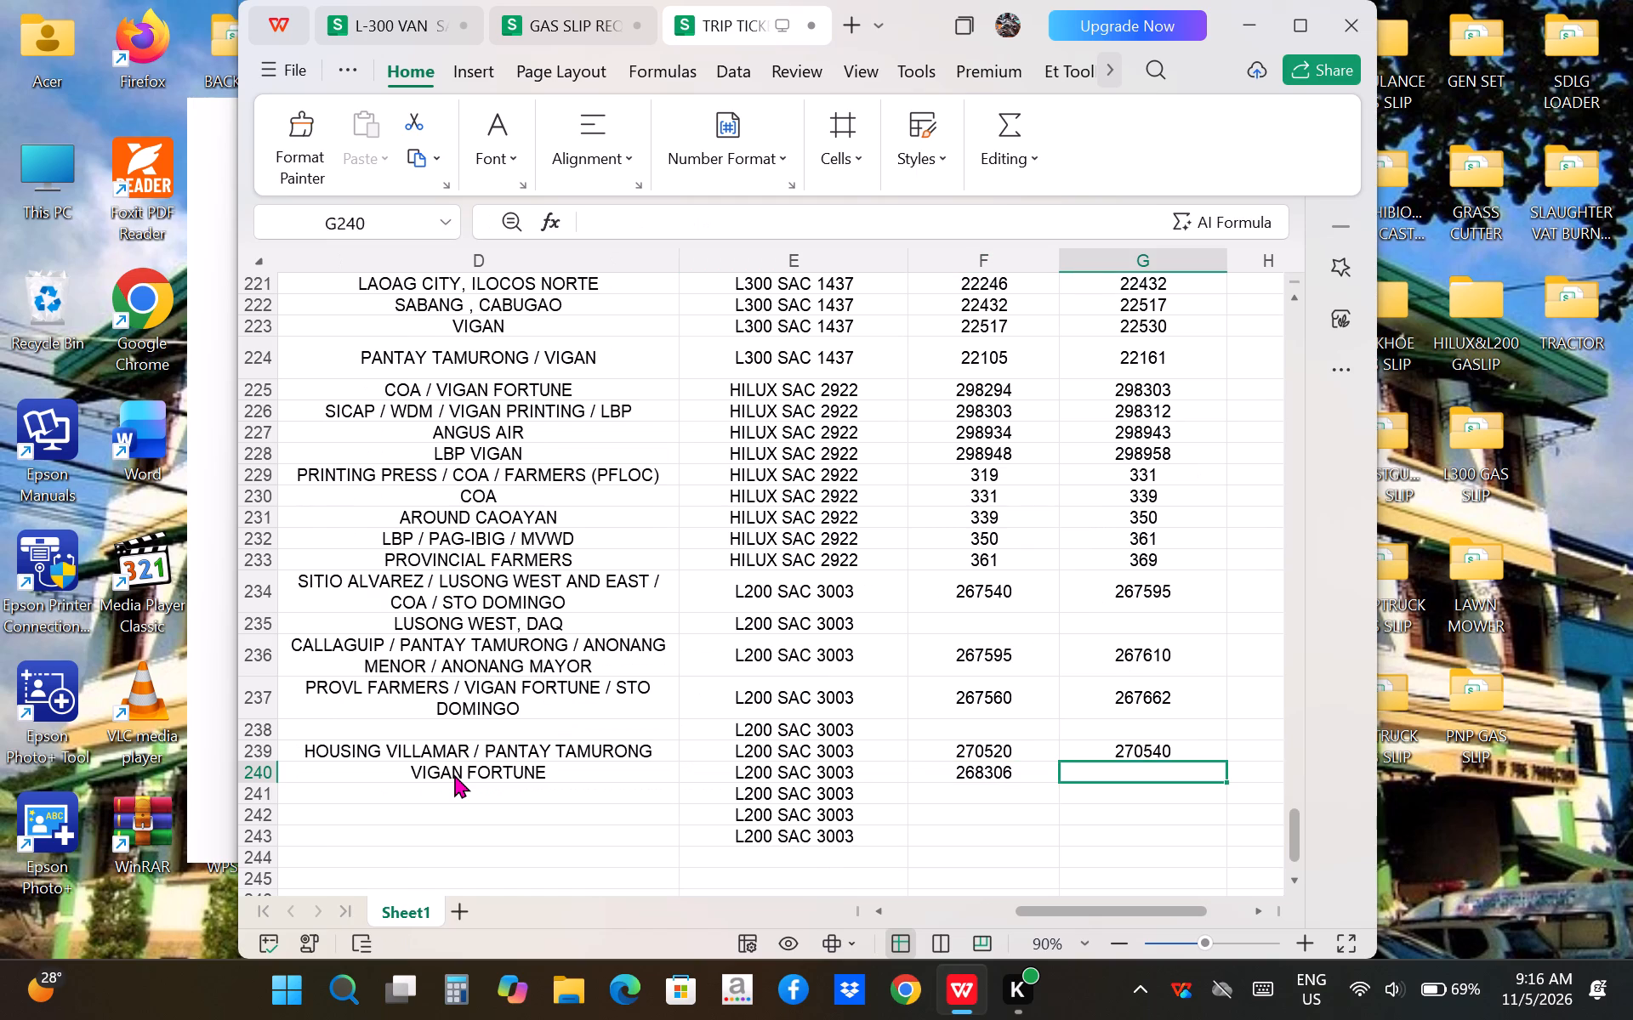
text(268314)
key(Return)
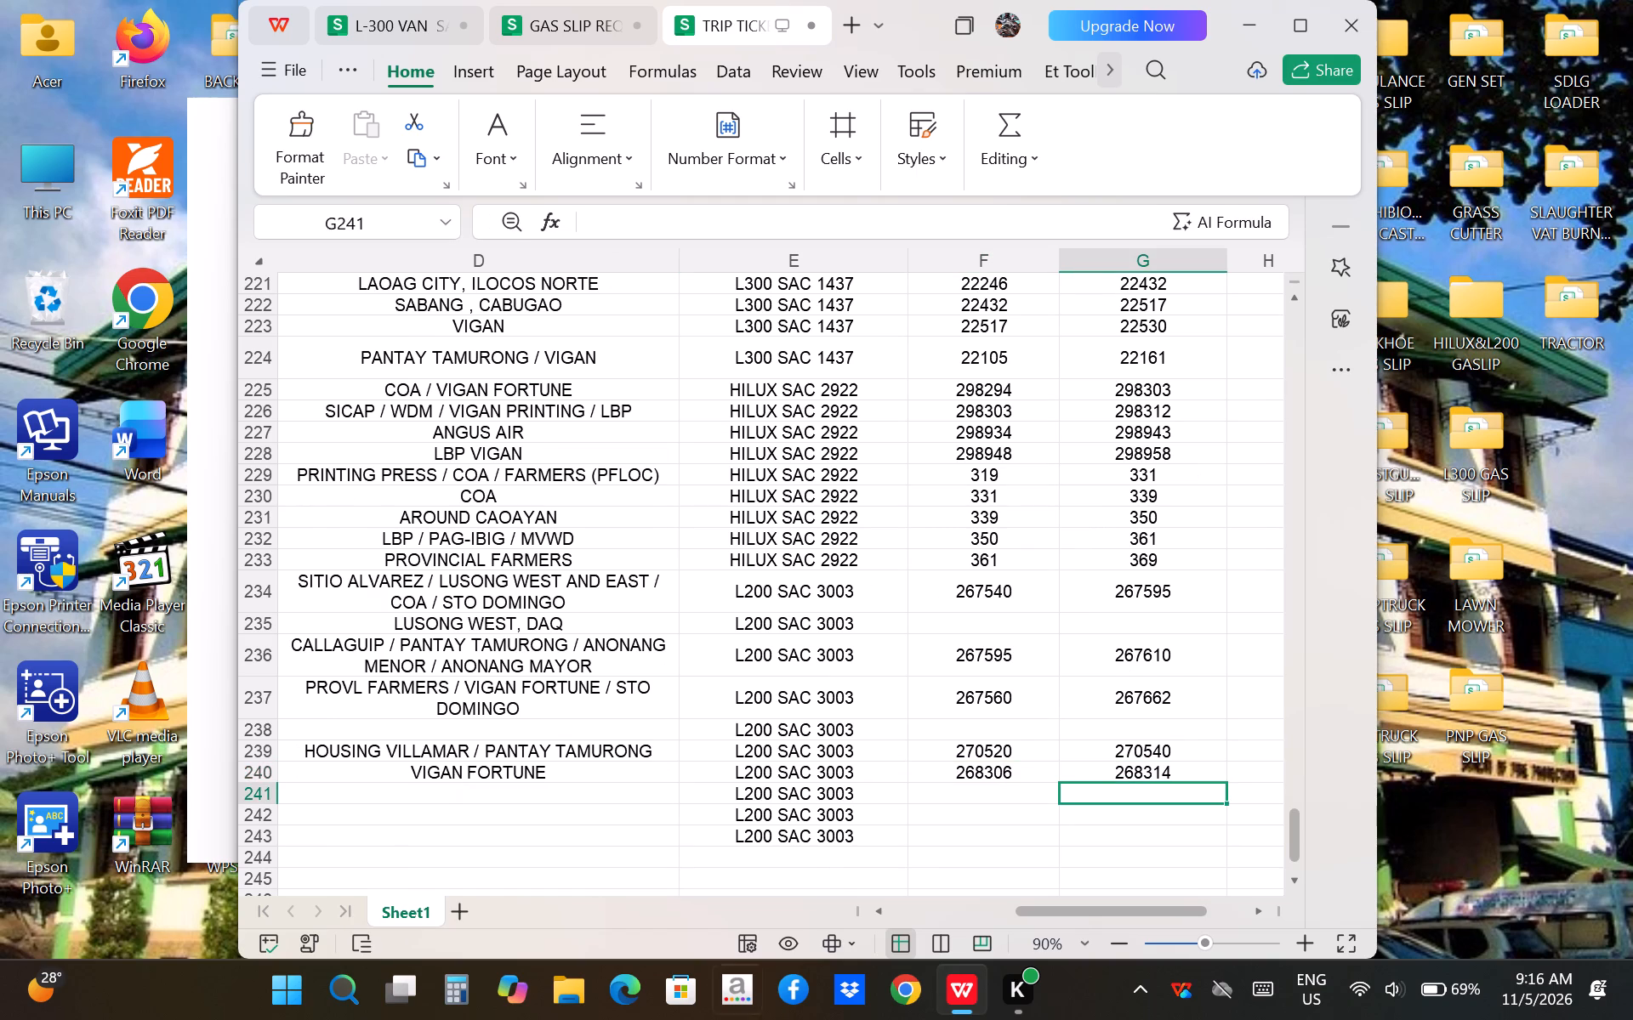
Copy the date of ticket 0297 into column B of row 241 for ticket 0298.
drag(1177, 909, 937, 927)
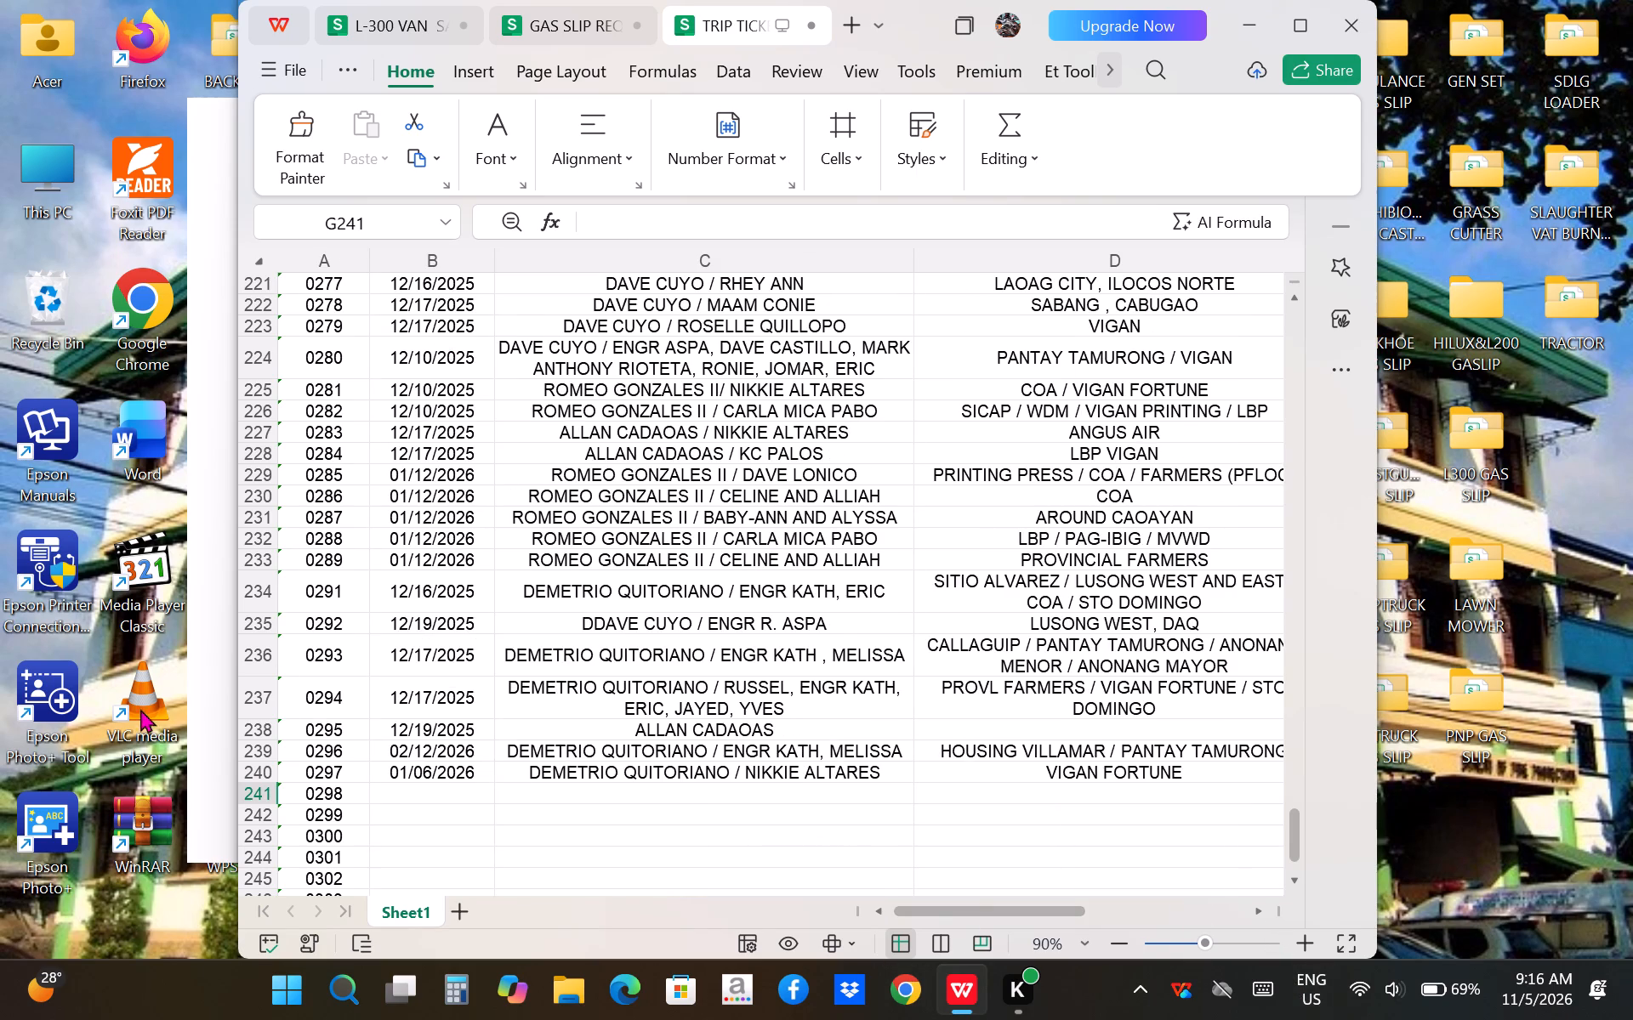
click(445, 796)
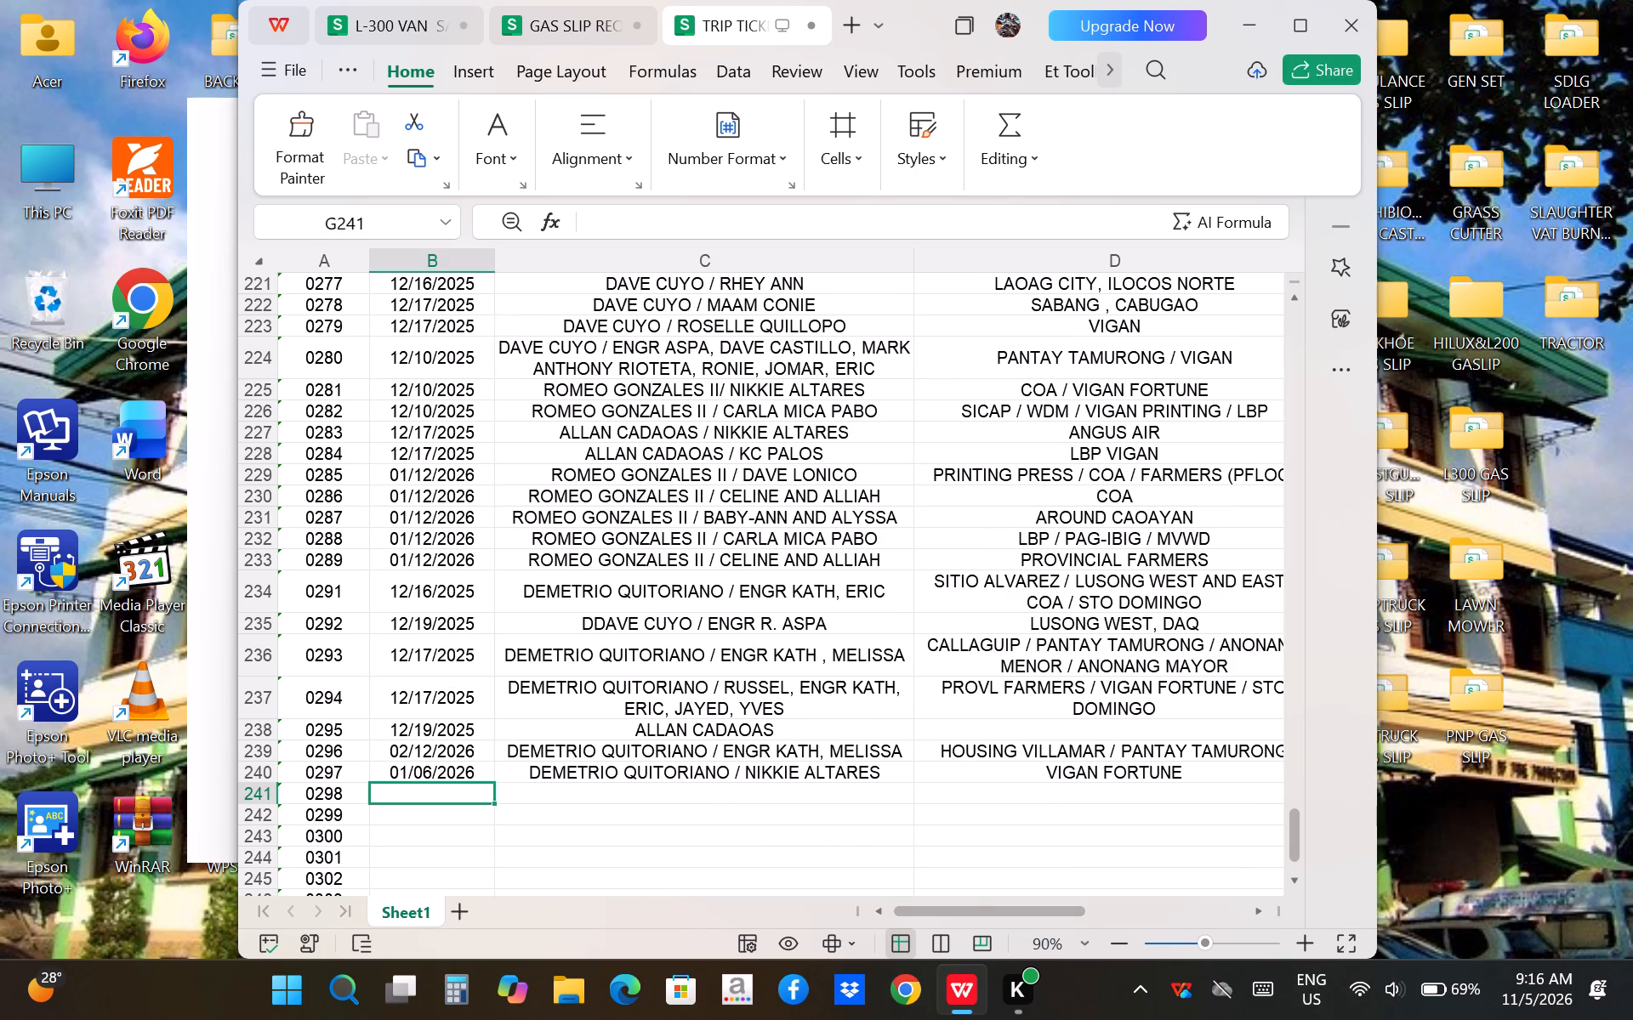
click(481, 770)
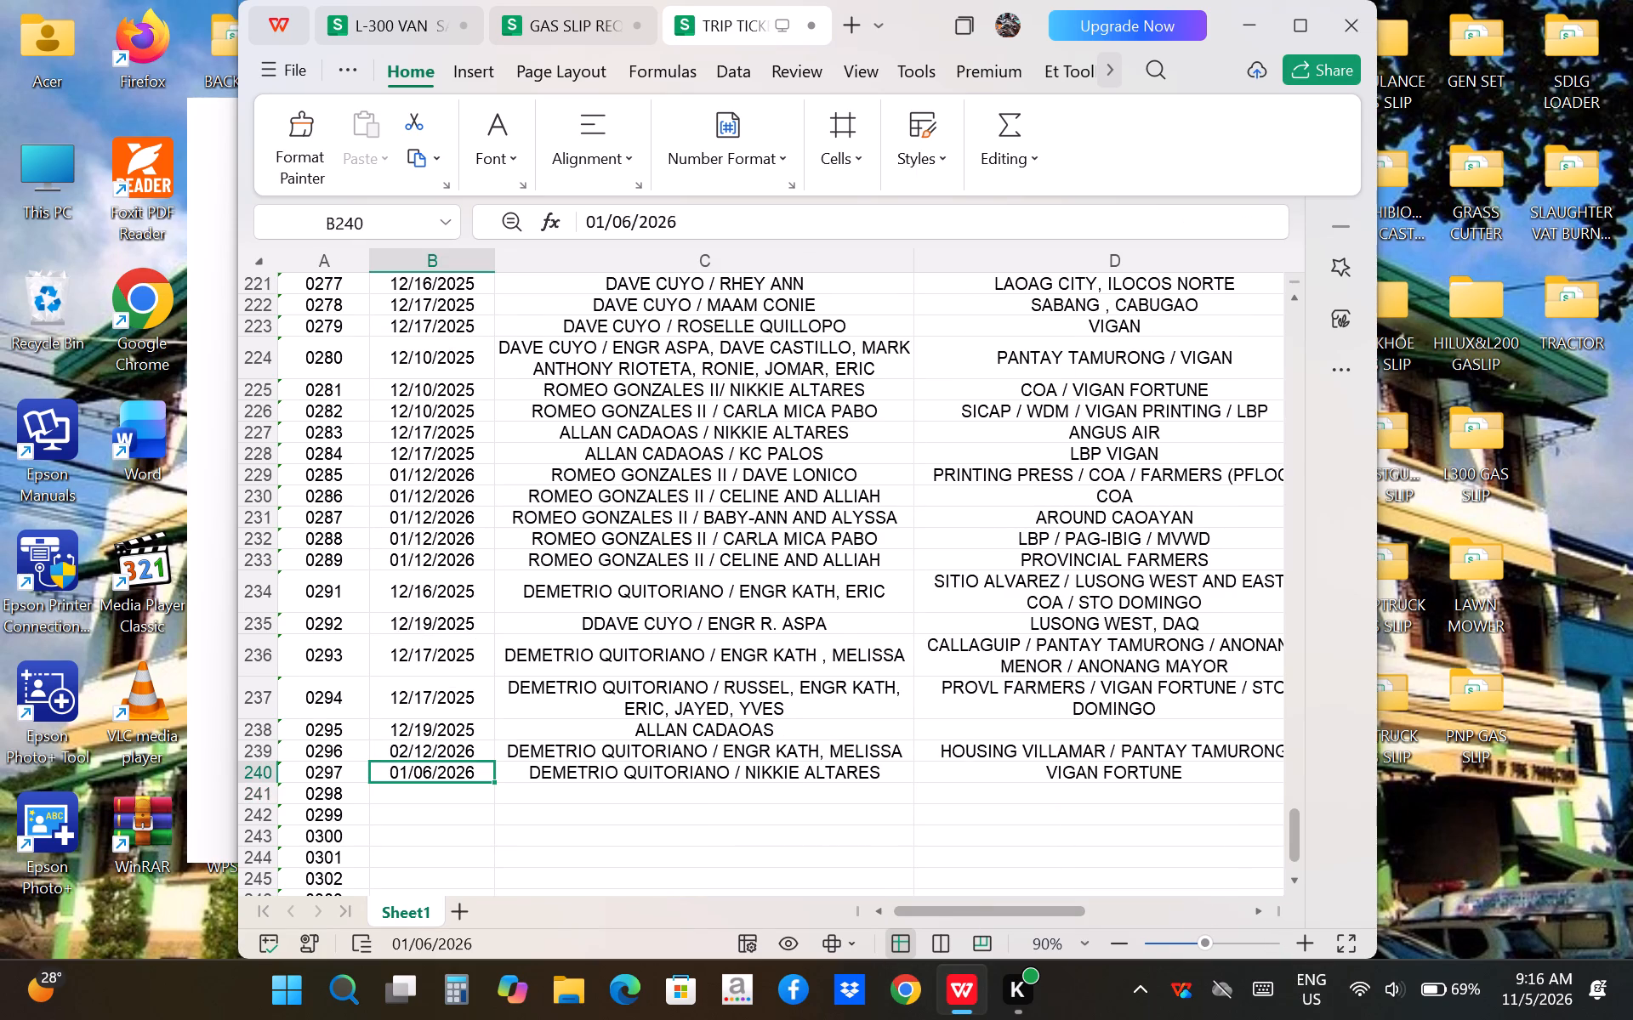
key(ctrl+c)
click(438, 796)
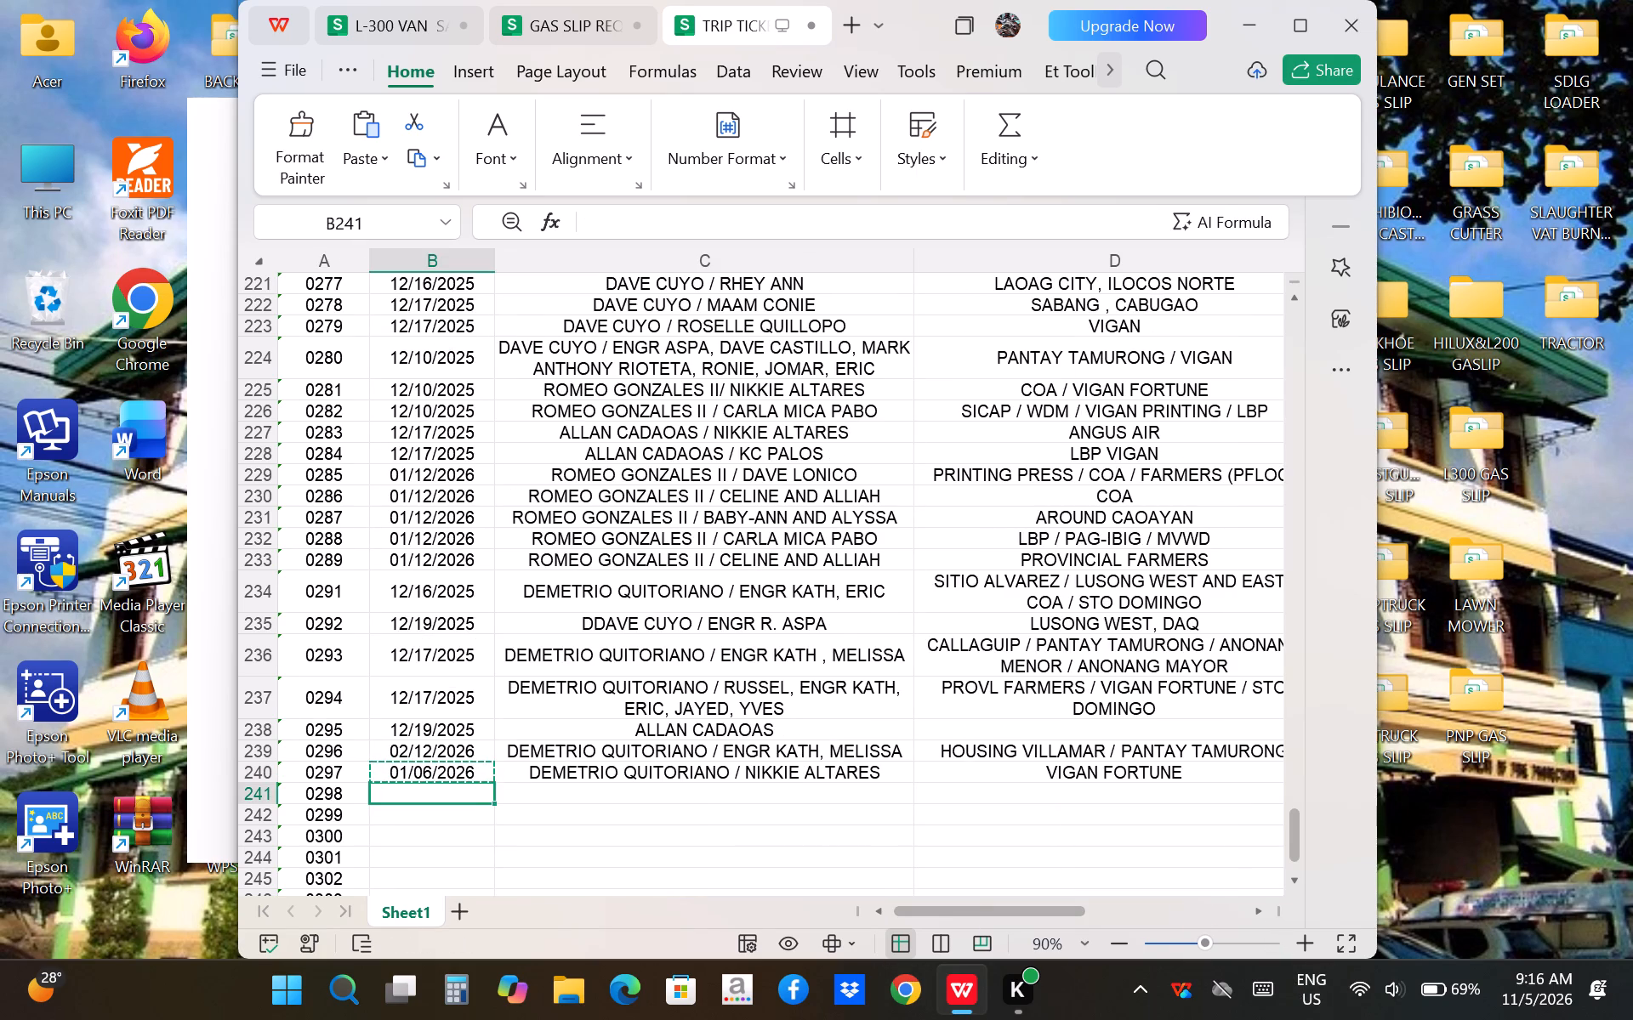
key(Return)
Enter the same driver as ticket 0297, followed by passenger JOVELYN with her surname, in column C for ticket 0298.
key(Right)
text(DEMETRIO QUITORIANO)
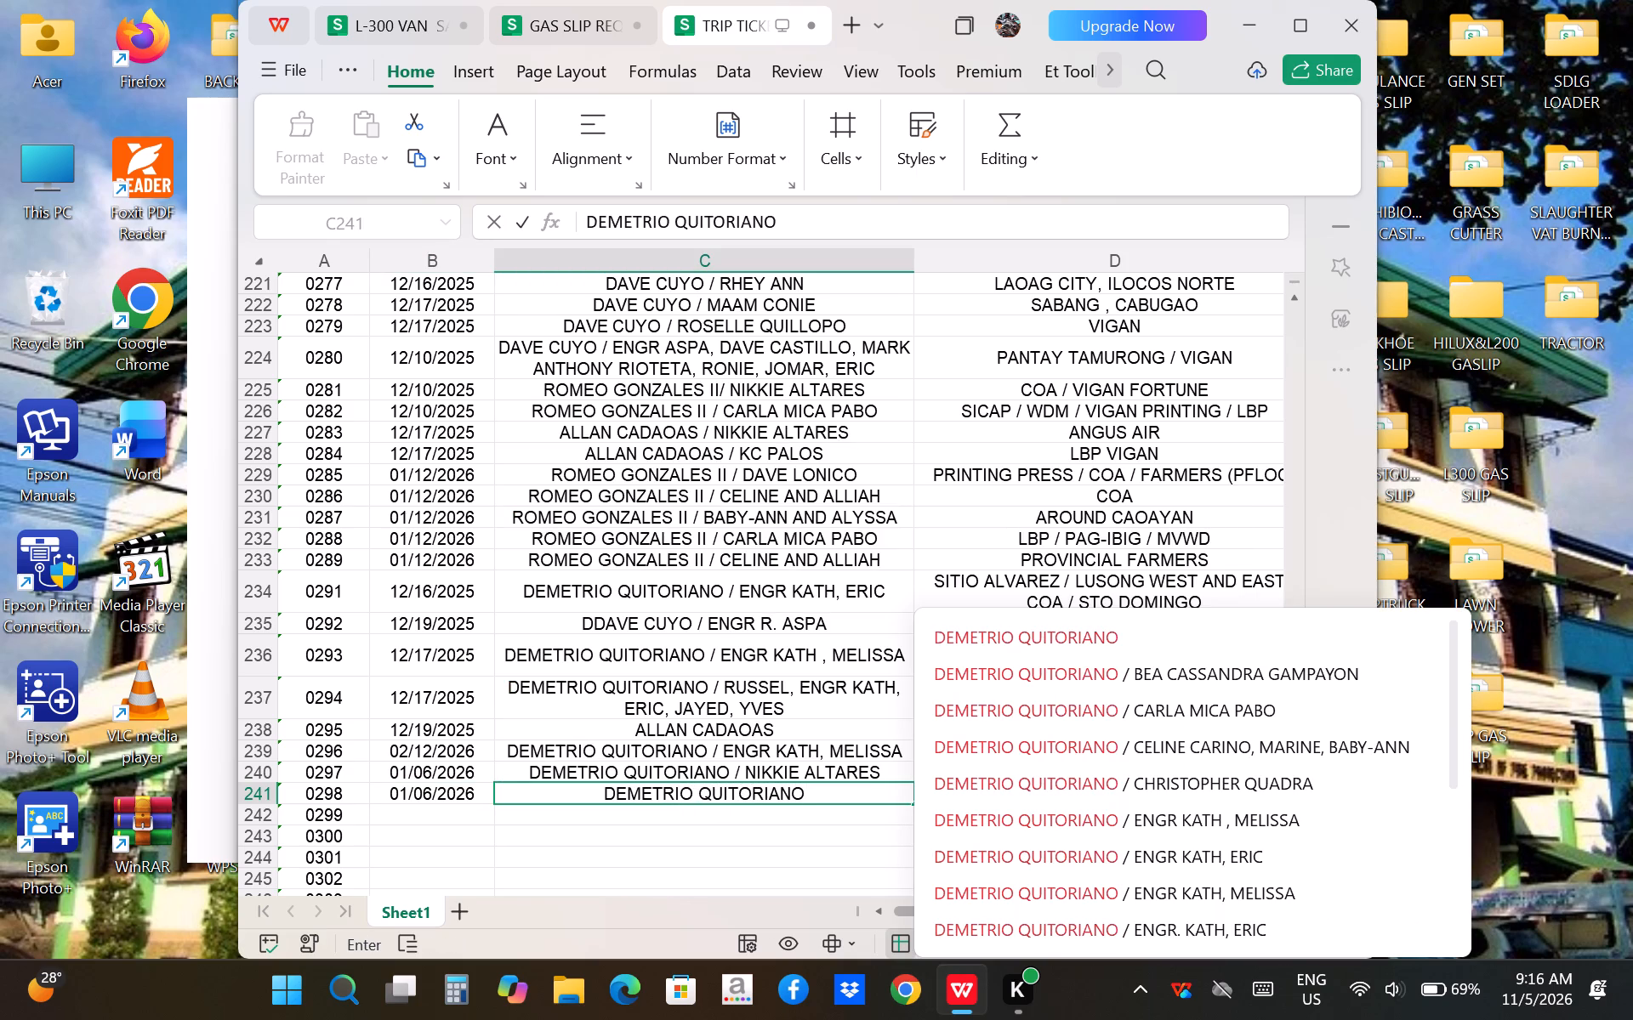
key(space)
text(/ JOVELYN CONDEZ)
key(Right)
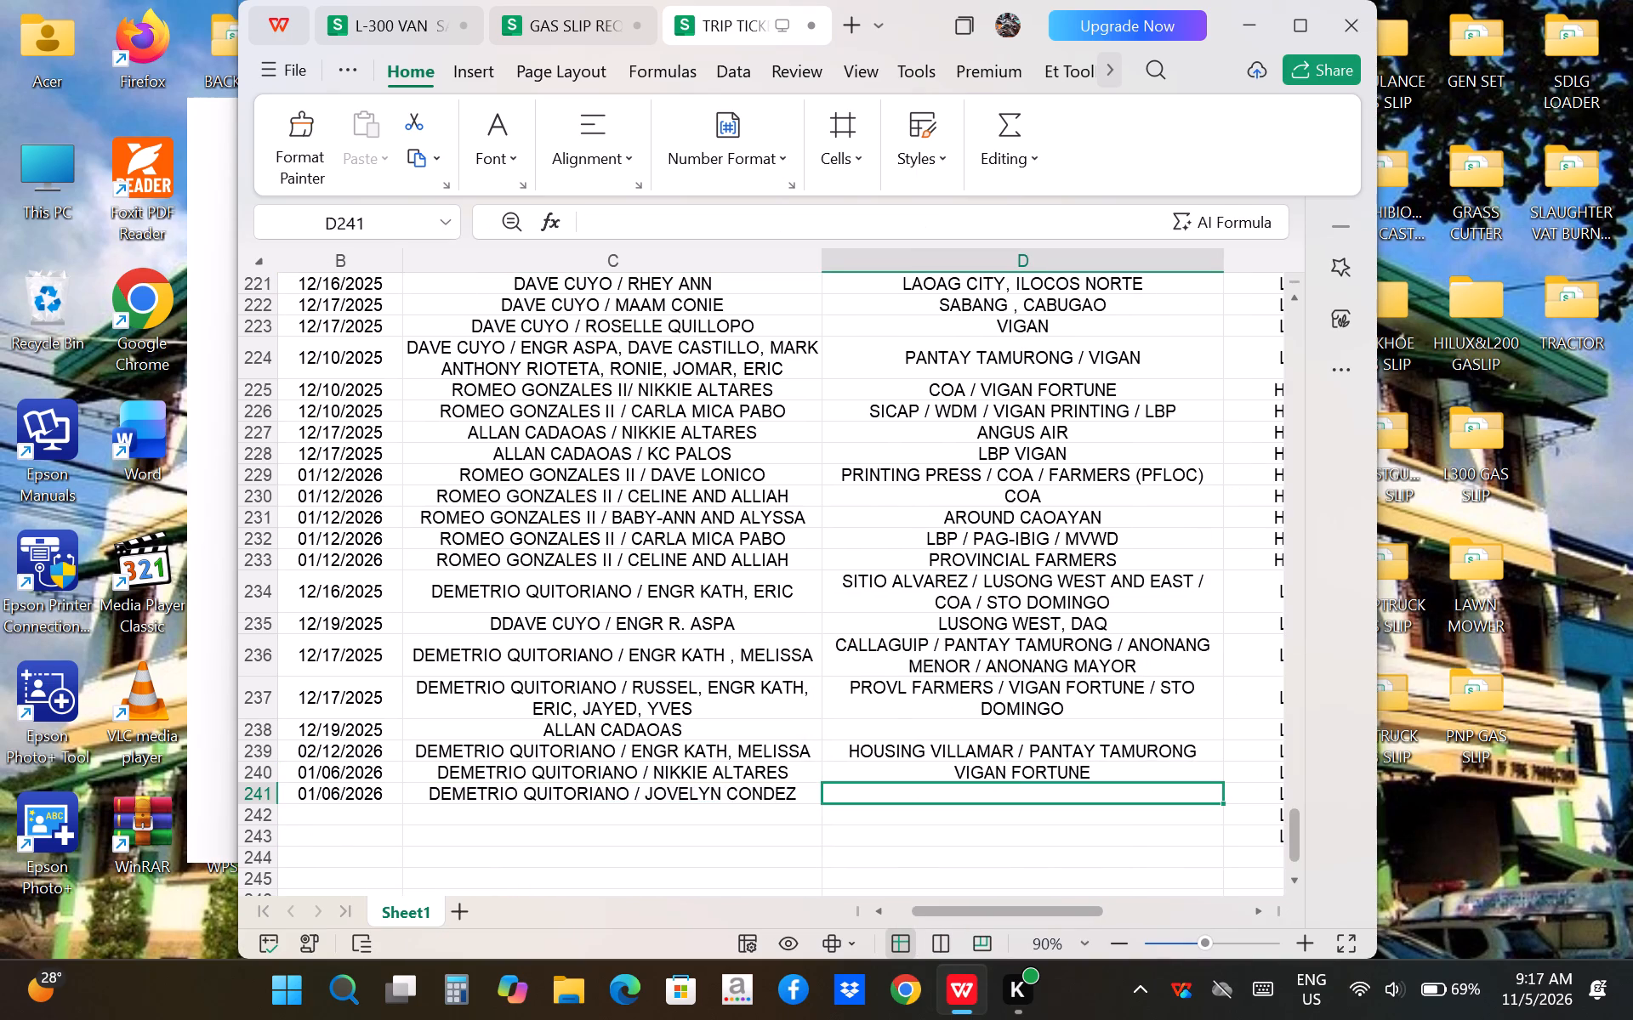
Enter the destination DSWD - POO, SAN ILDEFONSO for ticket 0298 in column D.
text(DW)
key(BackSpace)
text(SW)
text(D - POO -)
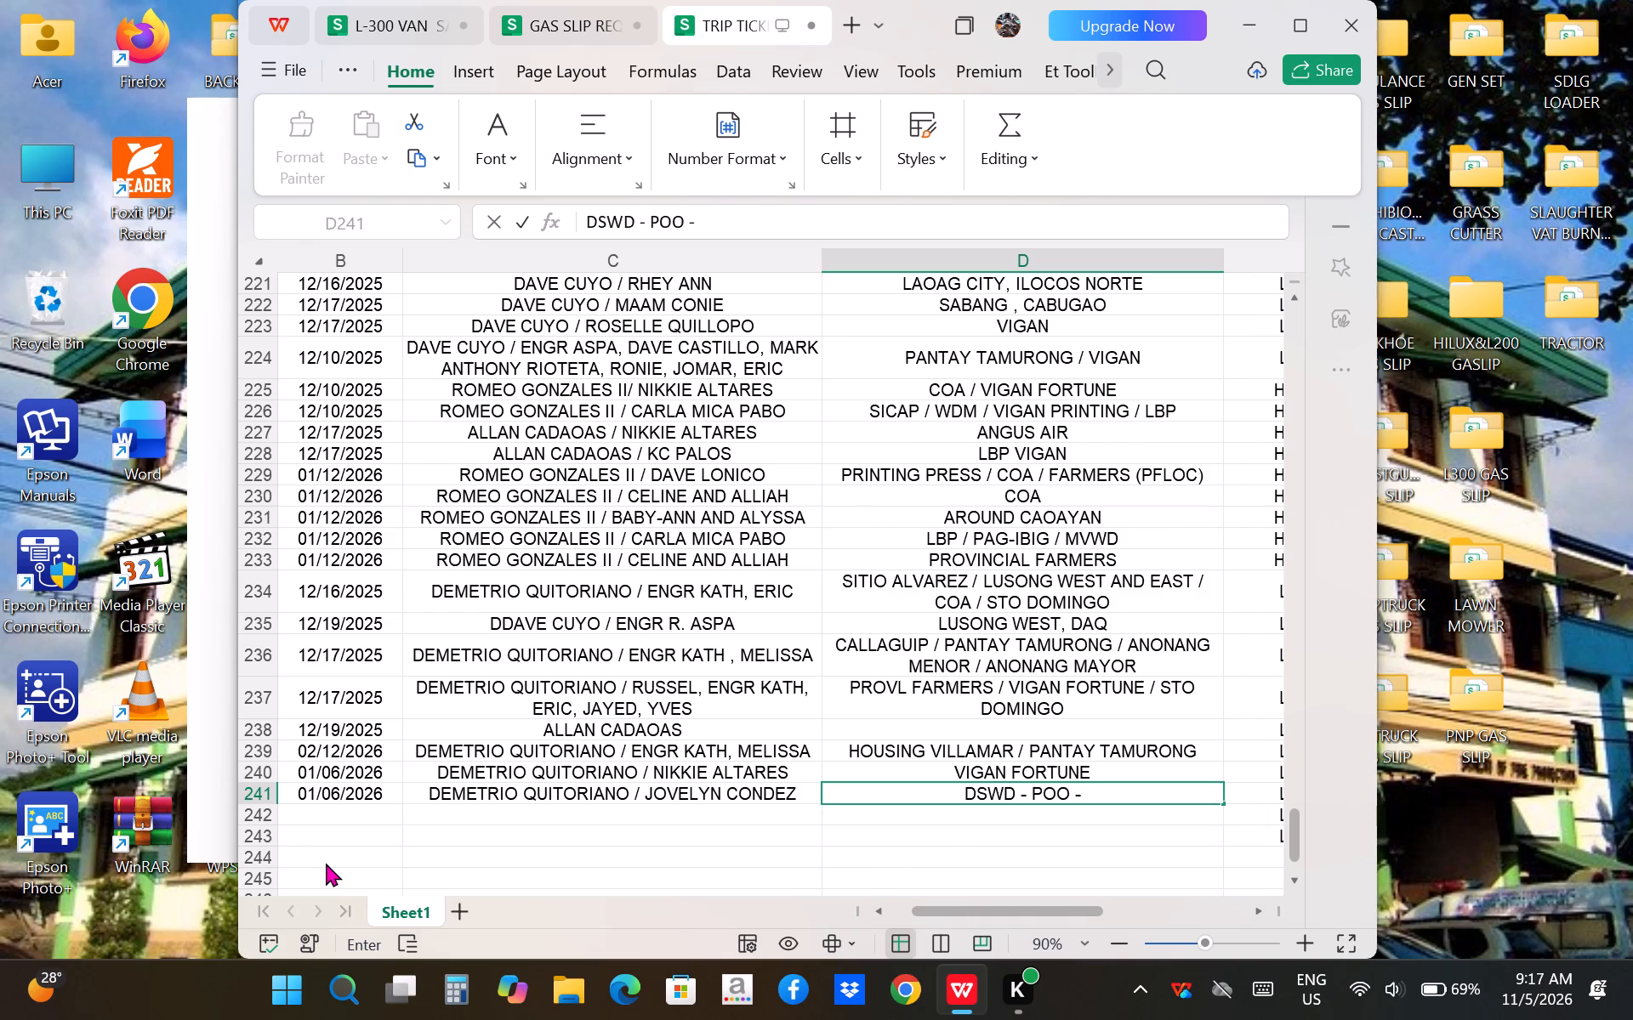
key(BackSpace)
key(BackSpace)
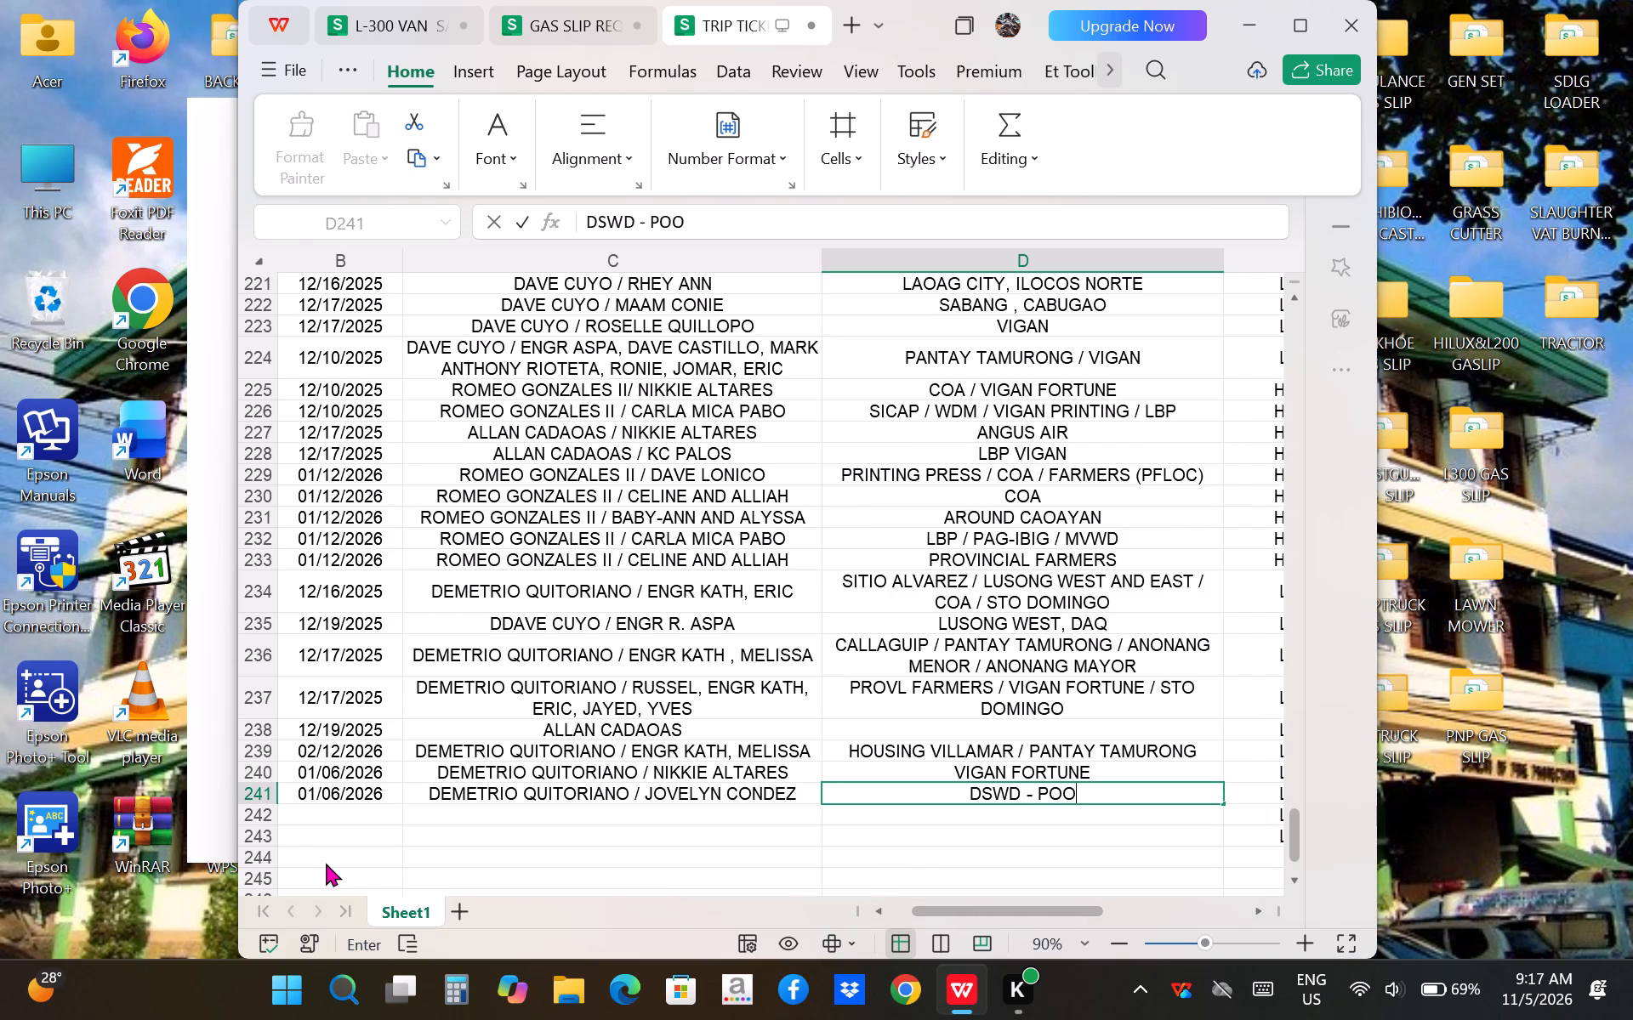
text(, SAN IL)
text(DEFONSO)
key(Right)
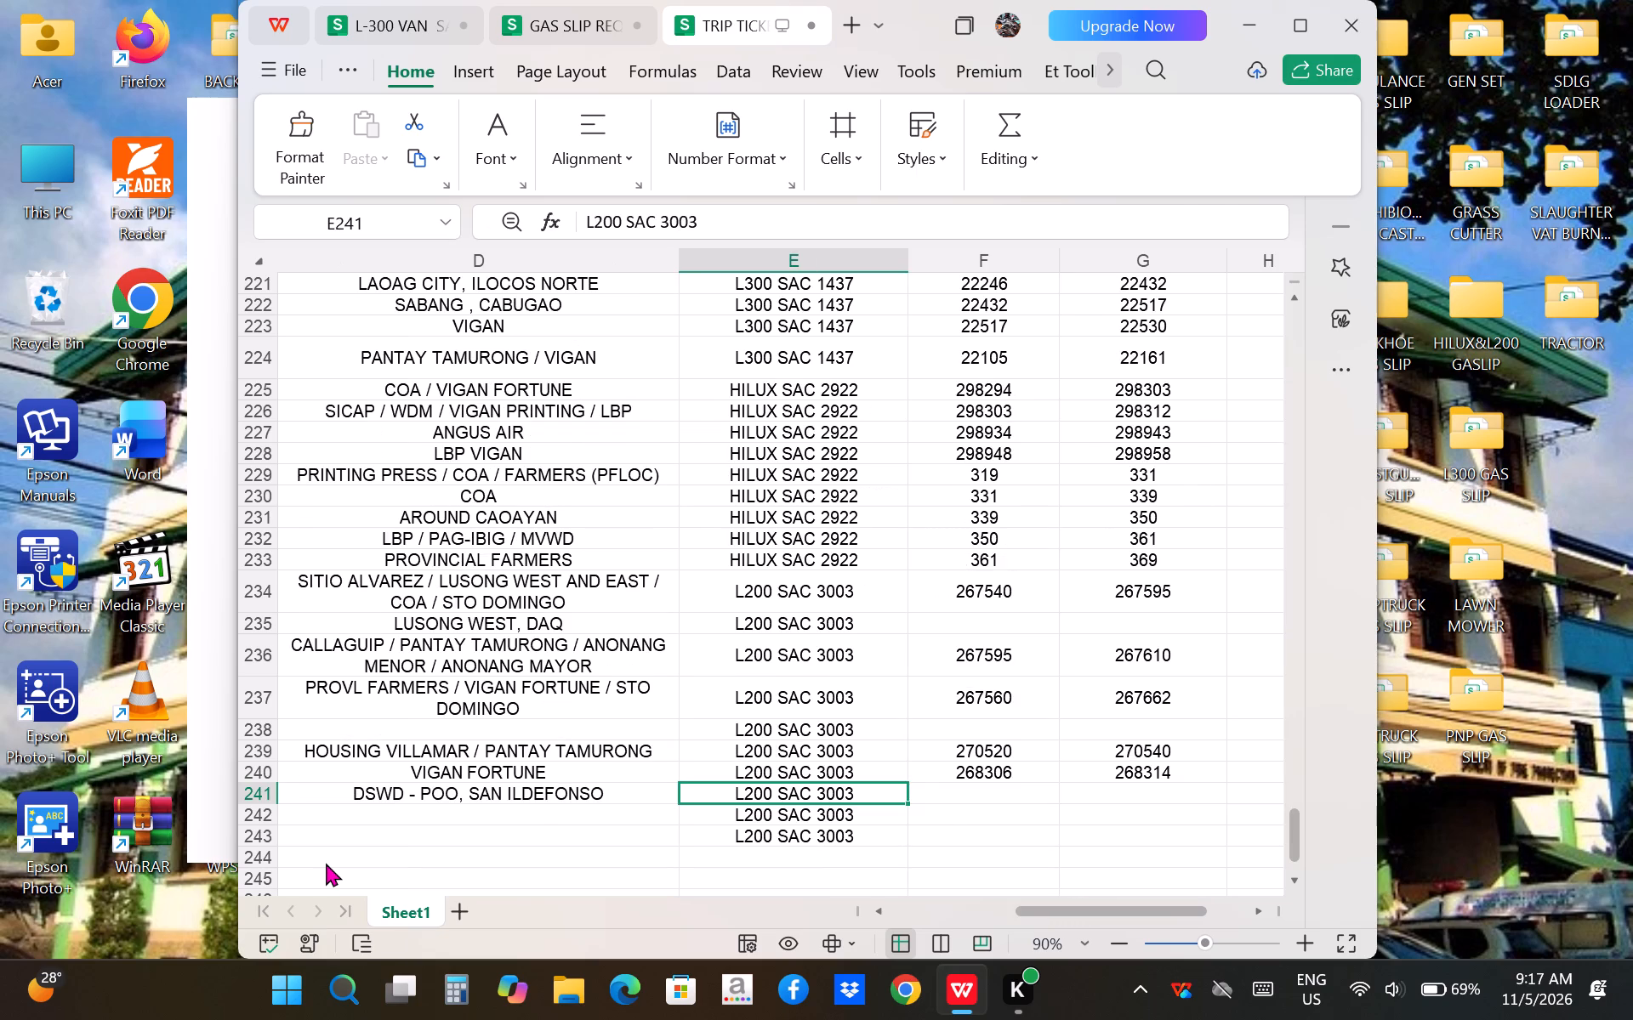
Enter the readings 268314 in column F and 268333 in column G for ticket 0298.
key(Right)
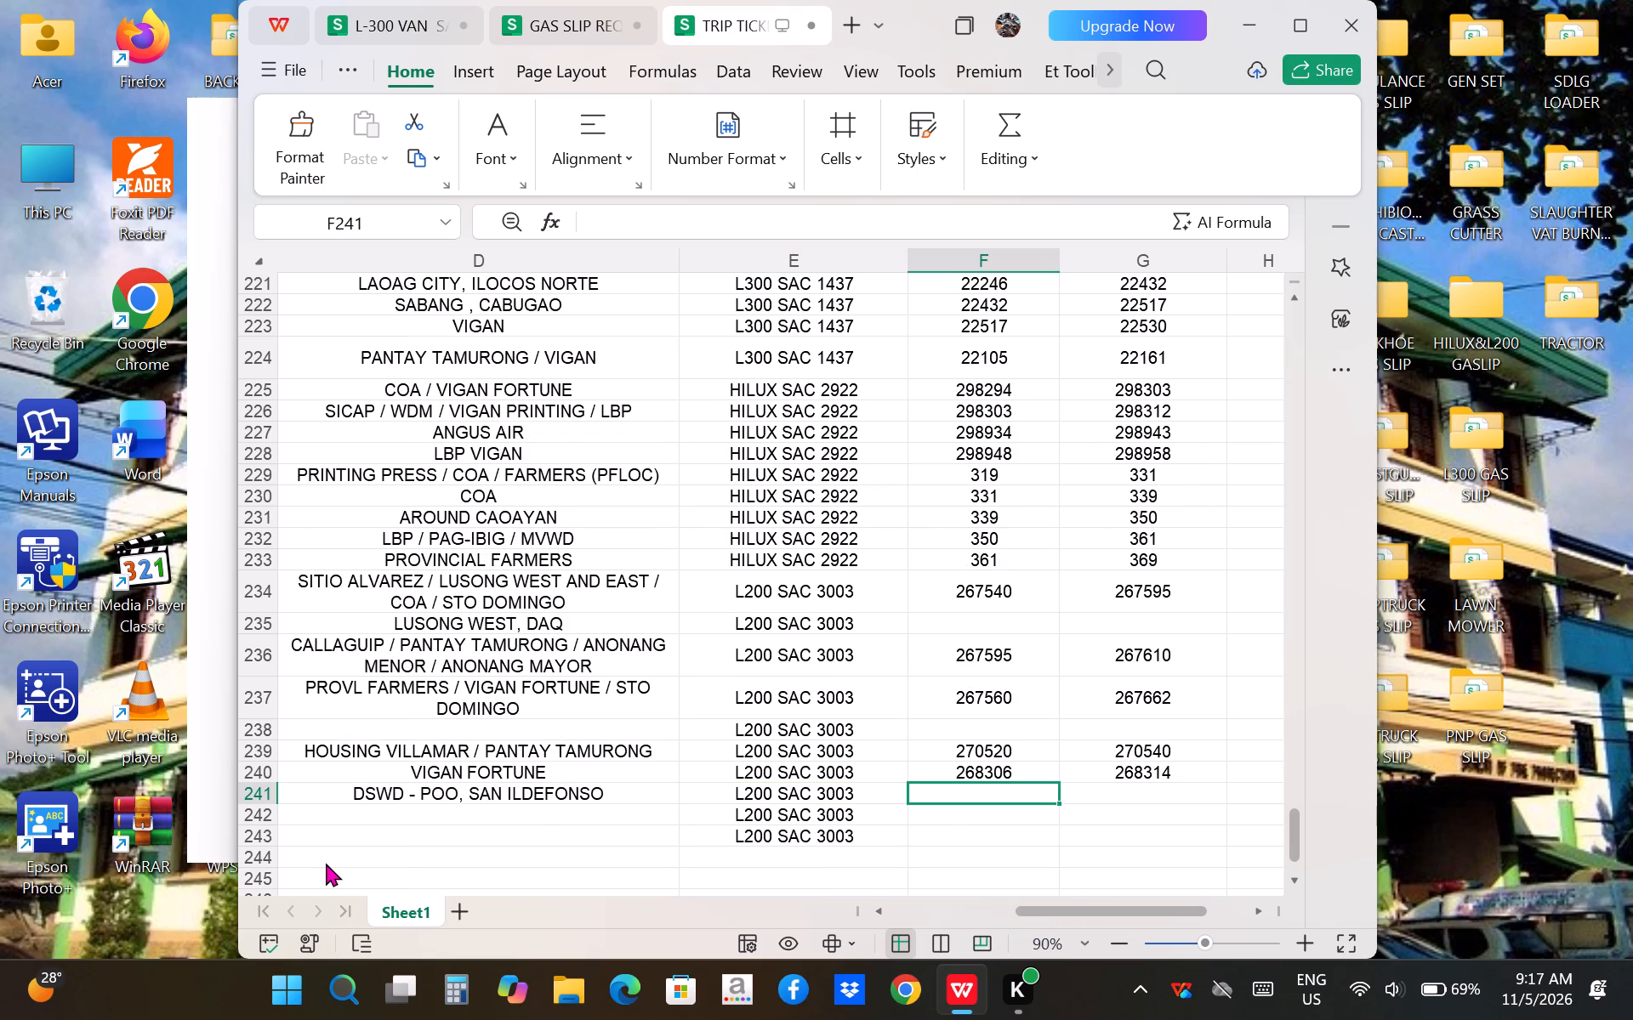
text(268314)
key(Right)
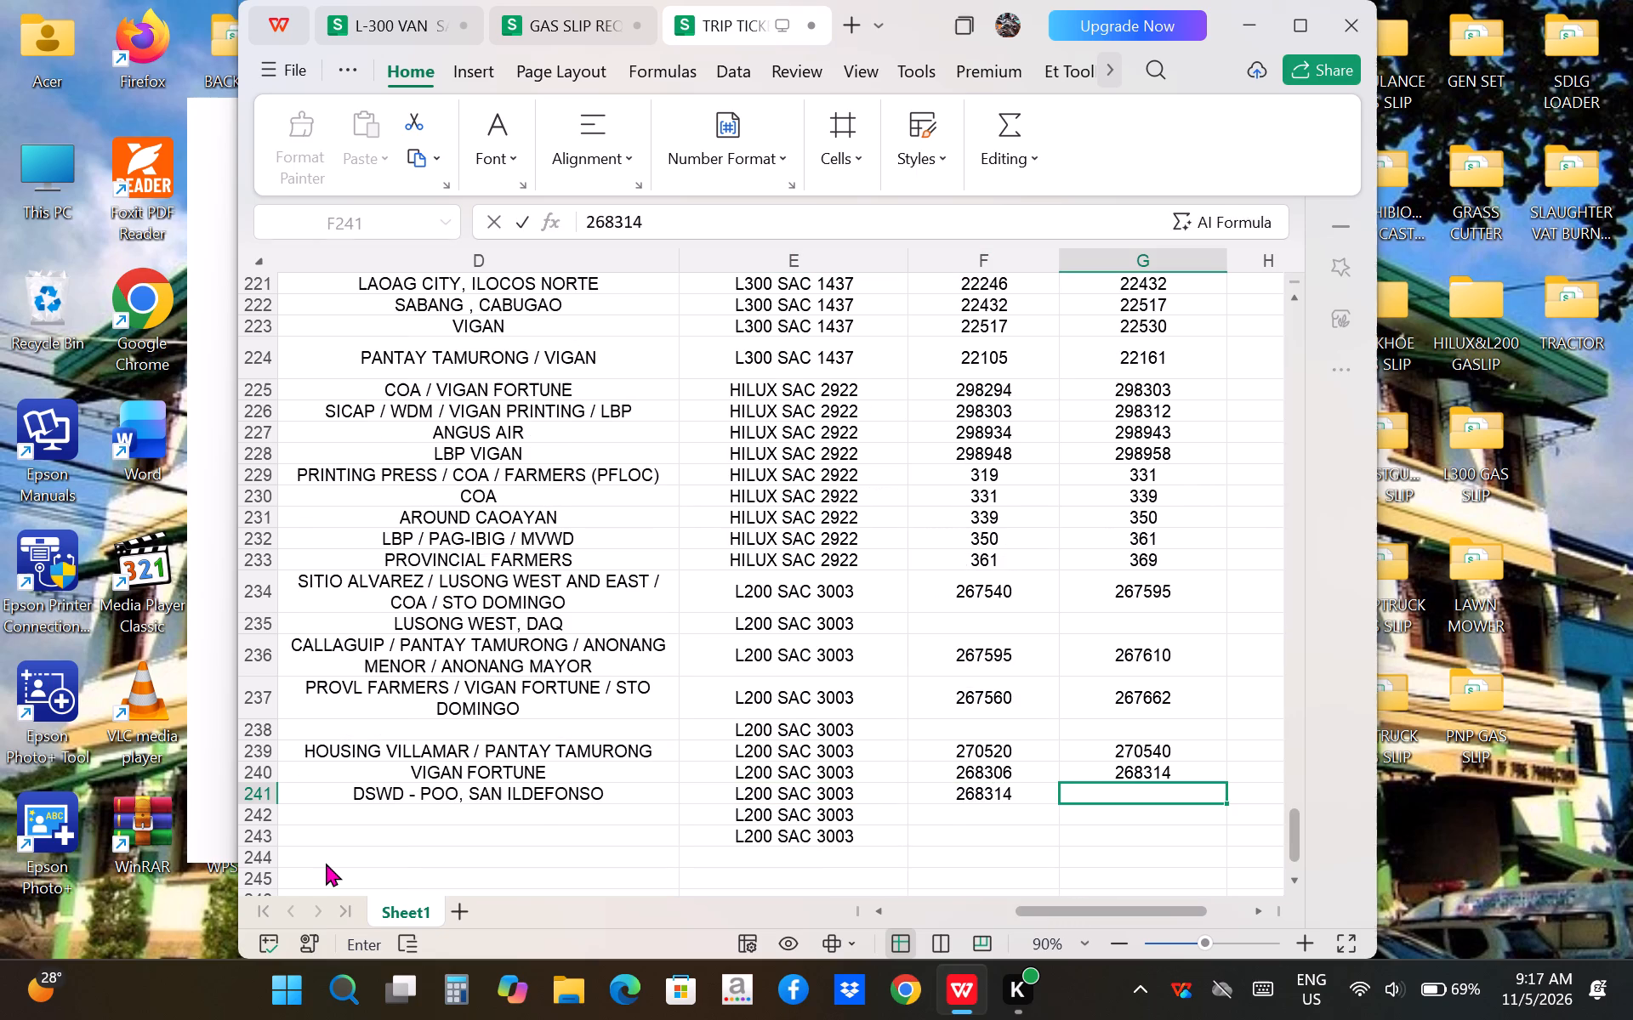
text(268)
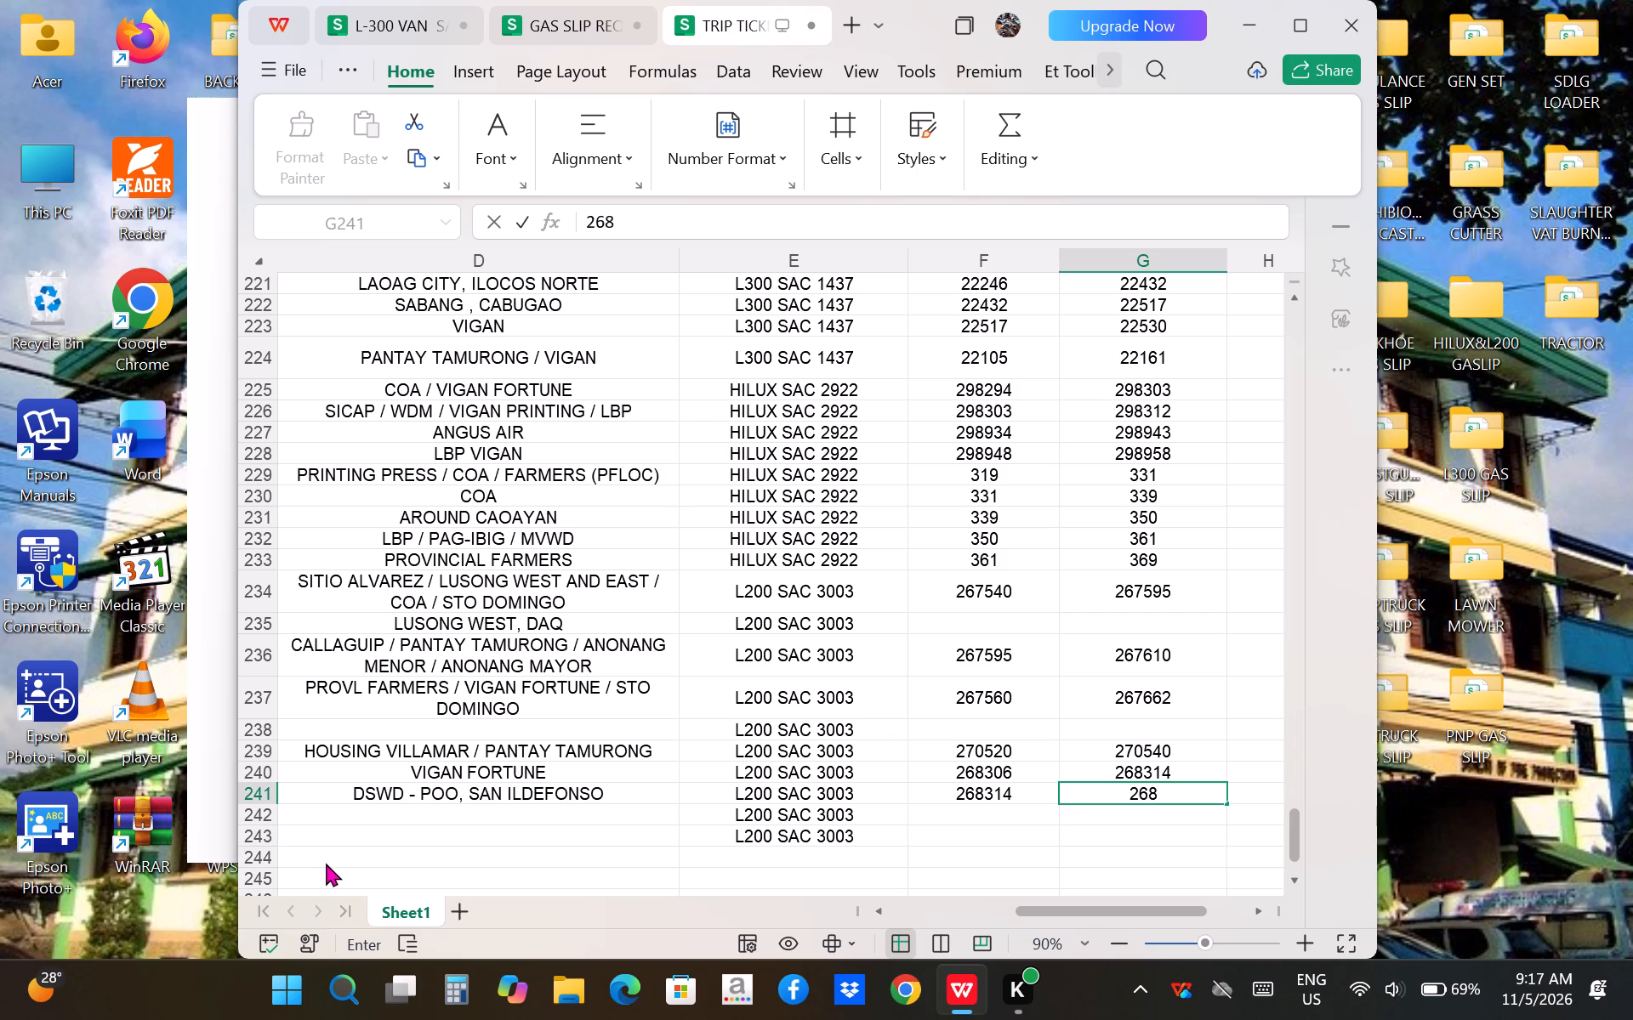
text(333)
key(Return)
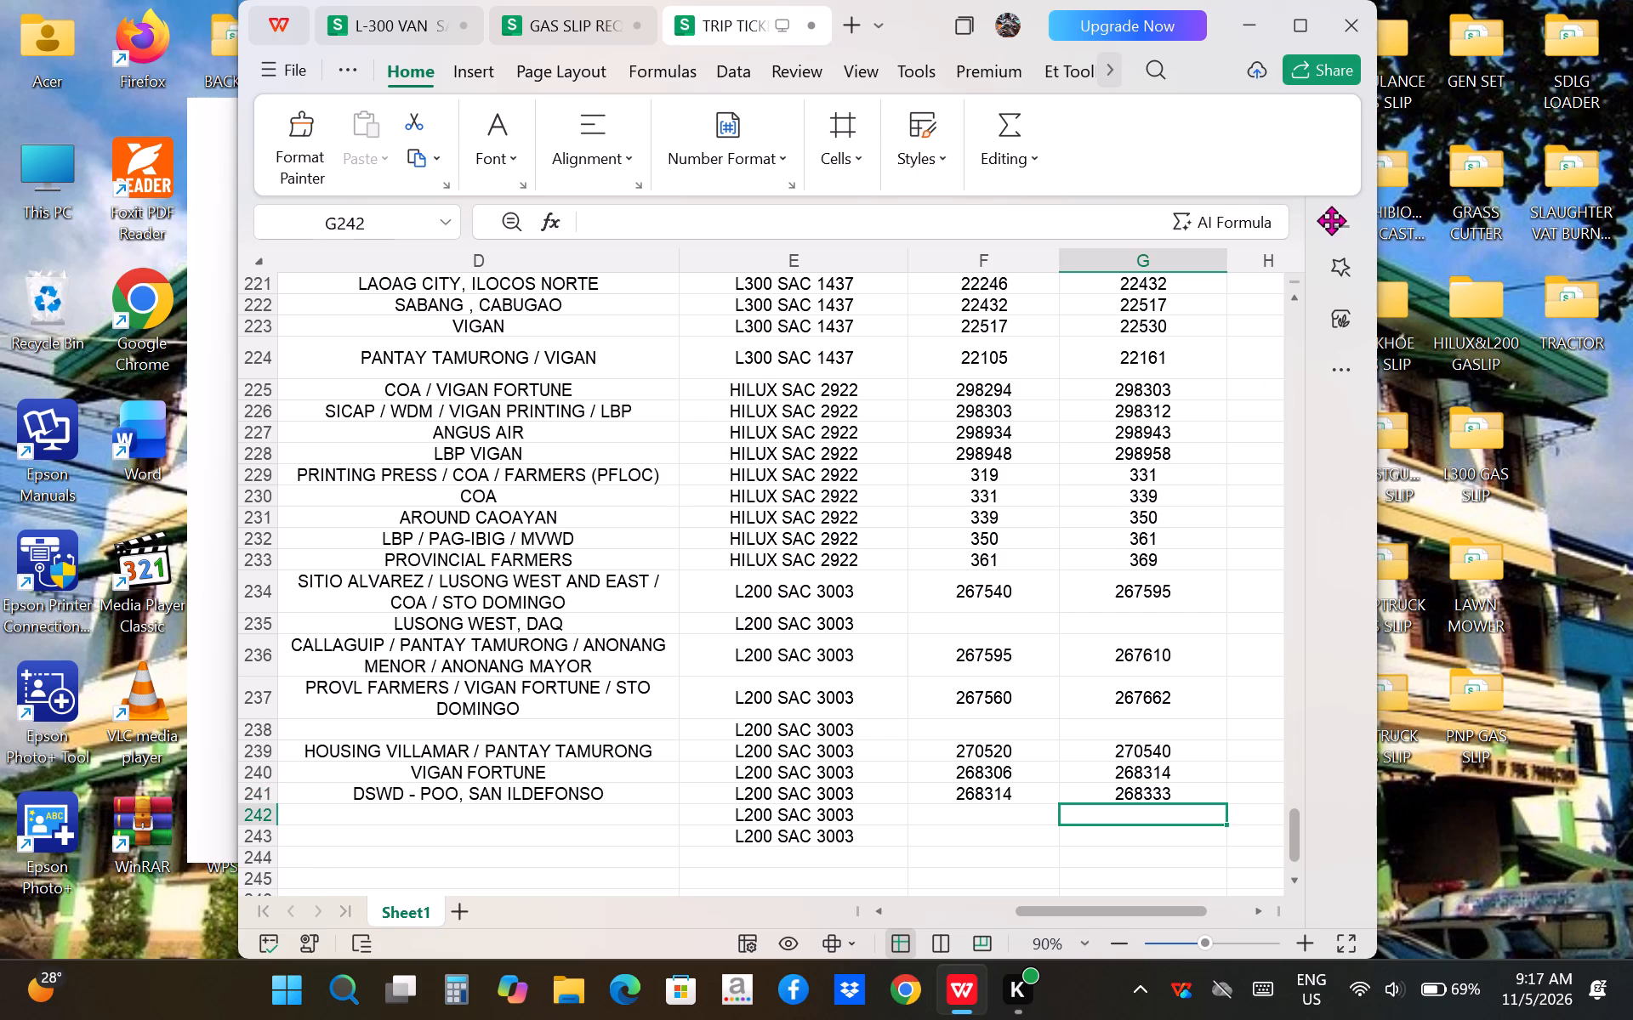
Enter the date 1/13/2026 for ticket 0299 in column B of row 242.
drag(1160, 910, 625, 912)
click(450, 820)
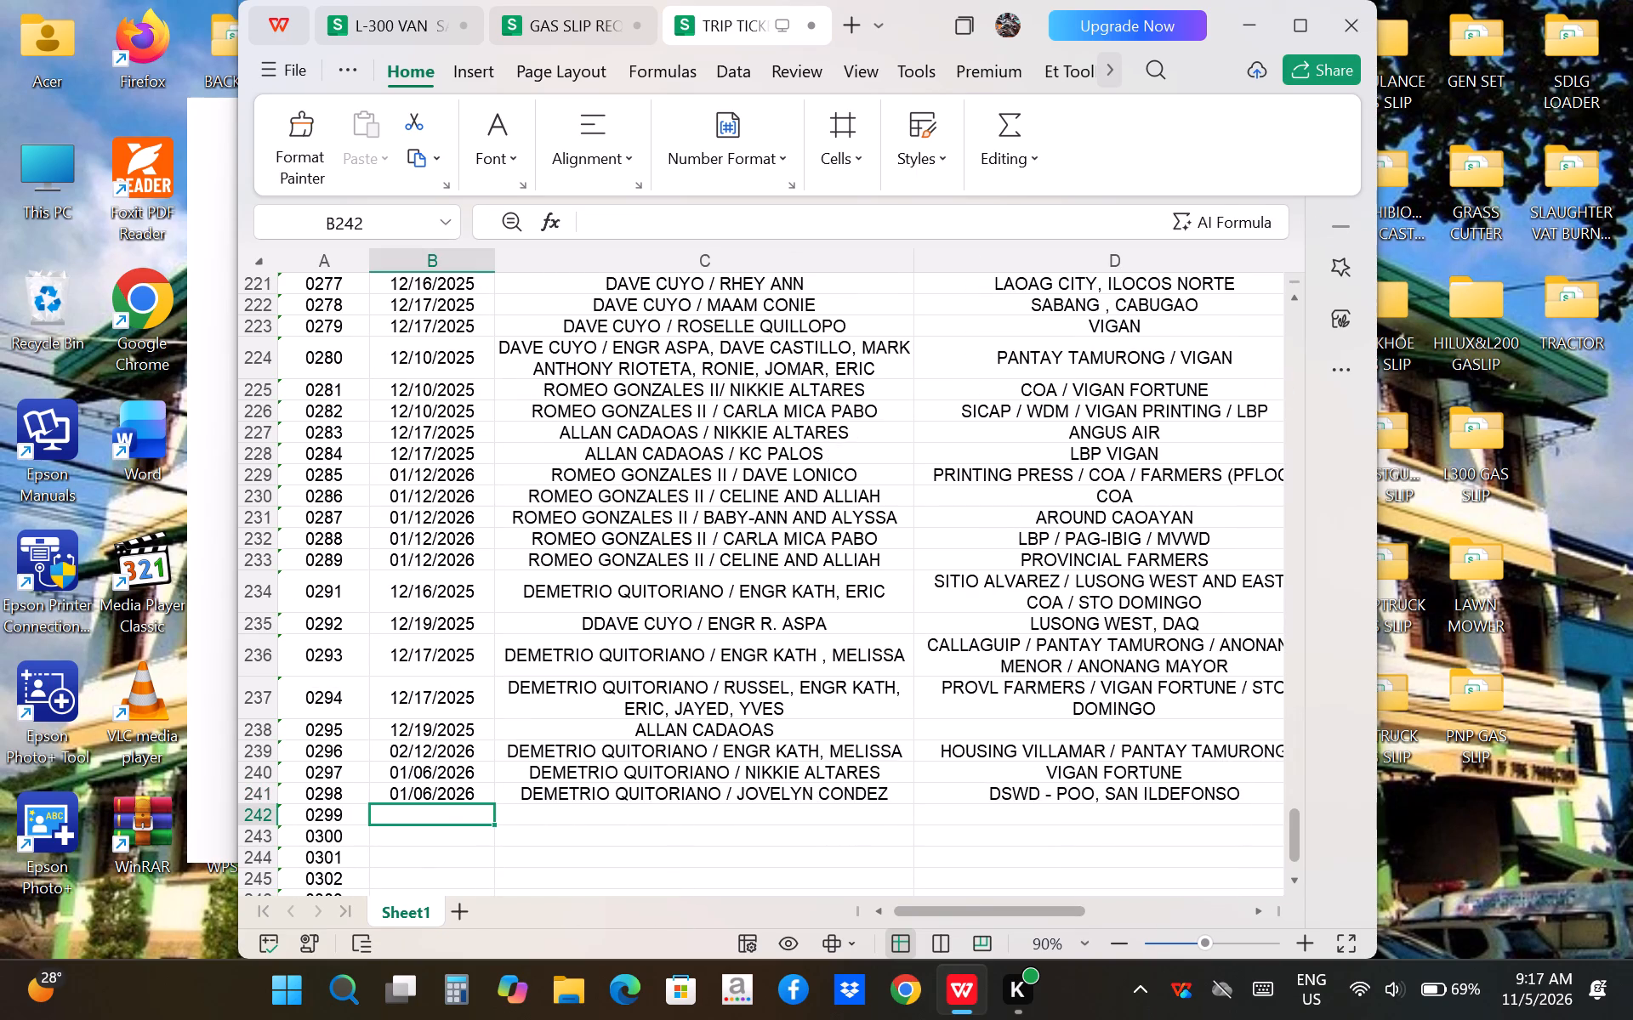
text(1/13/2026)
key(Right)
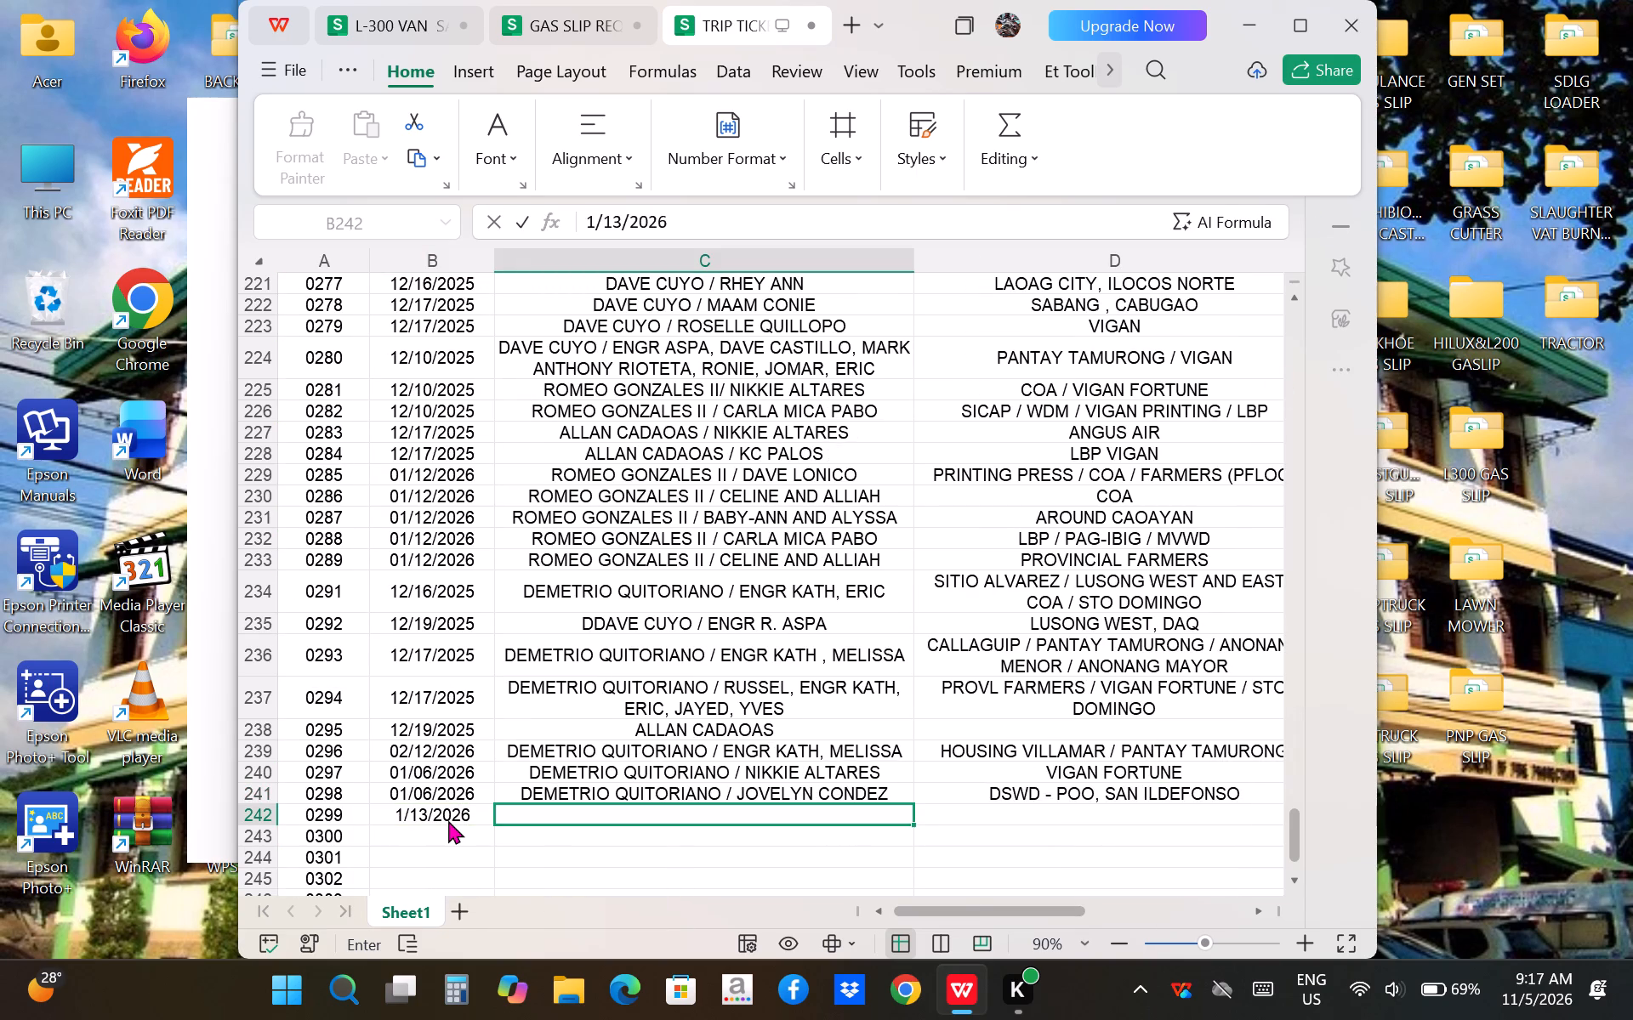
Enter the same driver as ticket 0298, without any passenger, in column C for ticket 0299.
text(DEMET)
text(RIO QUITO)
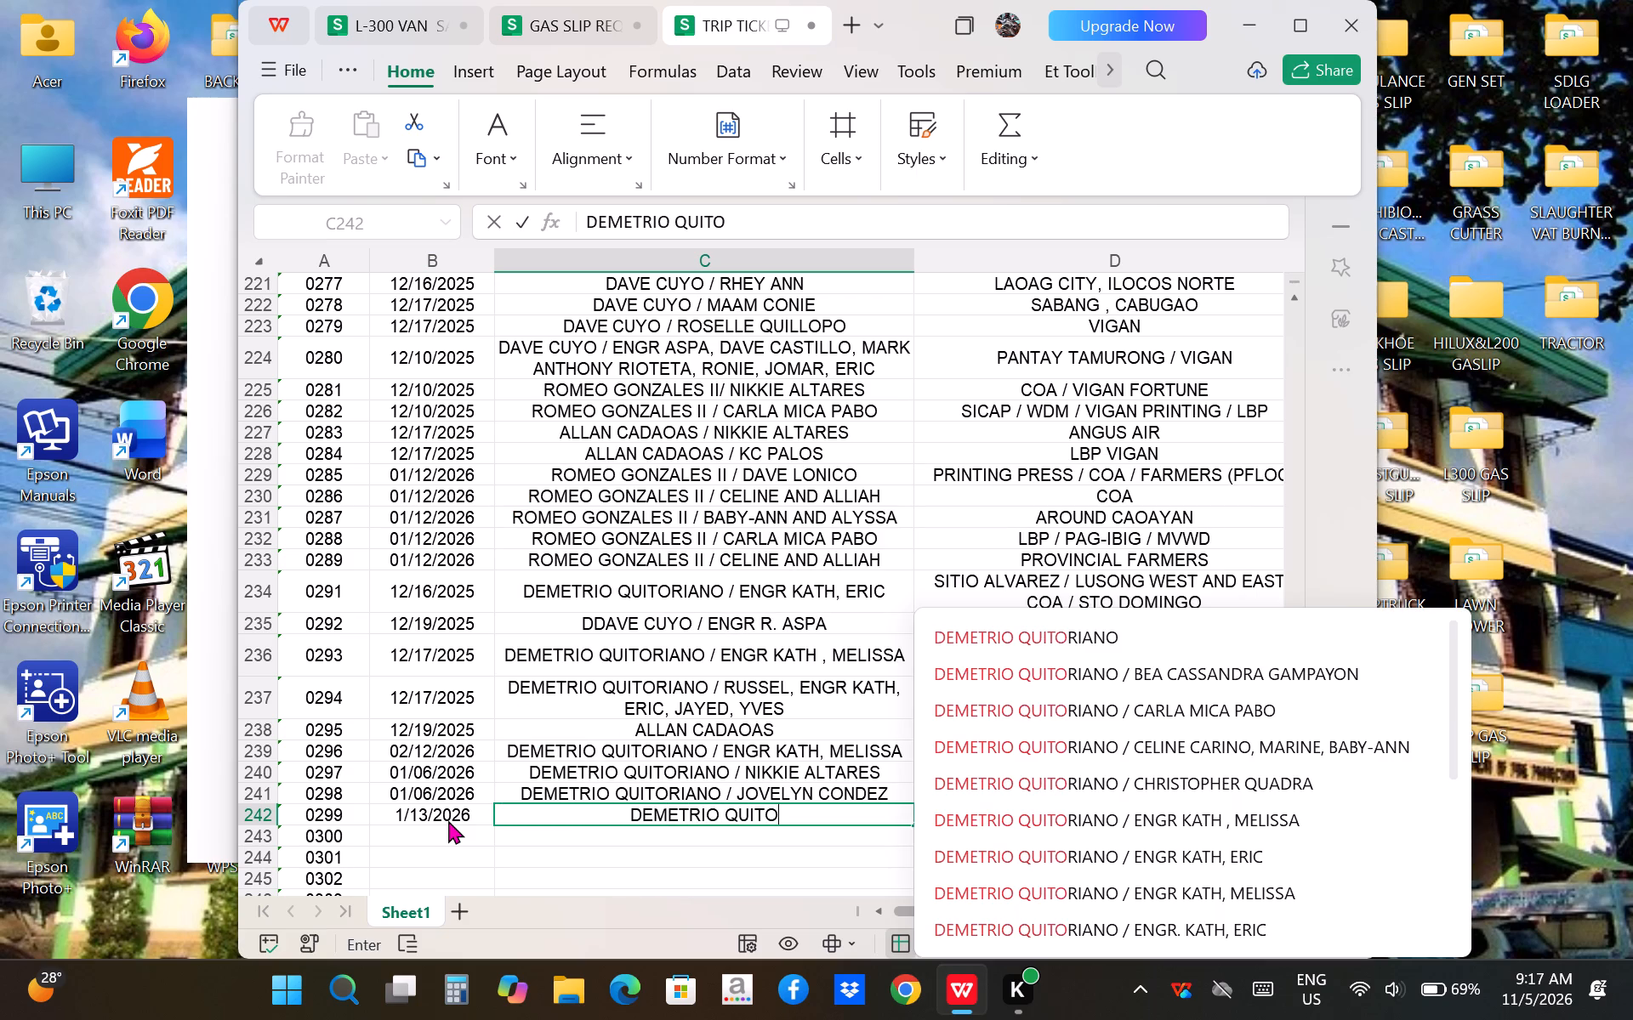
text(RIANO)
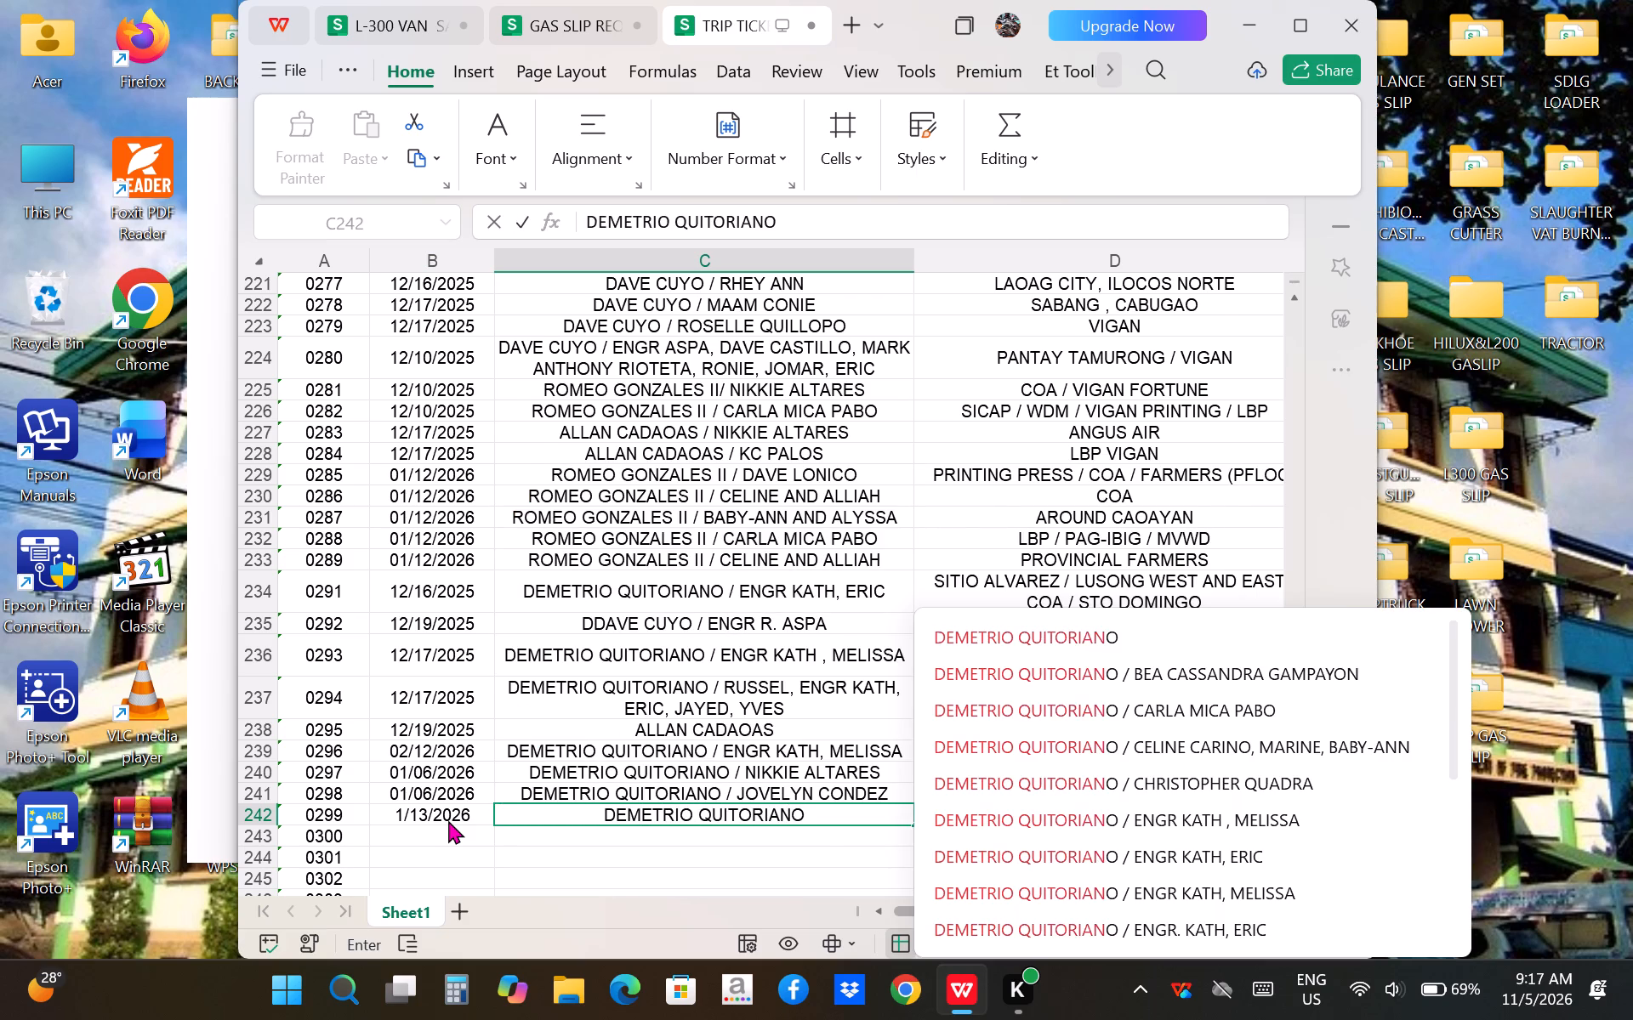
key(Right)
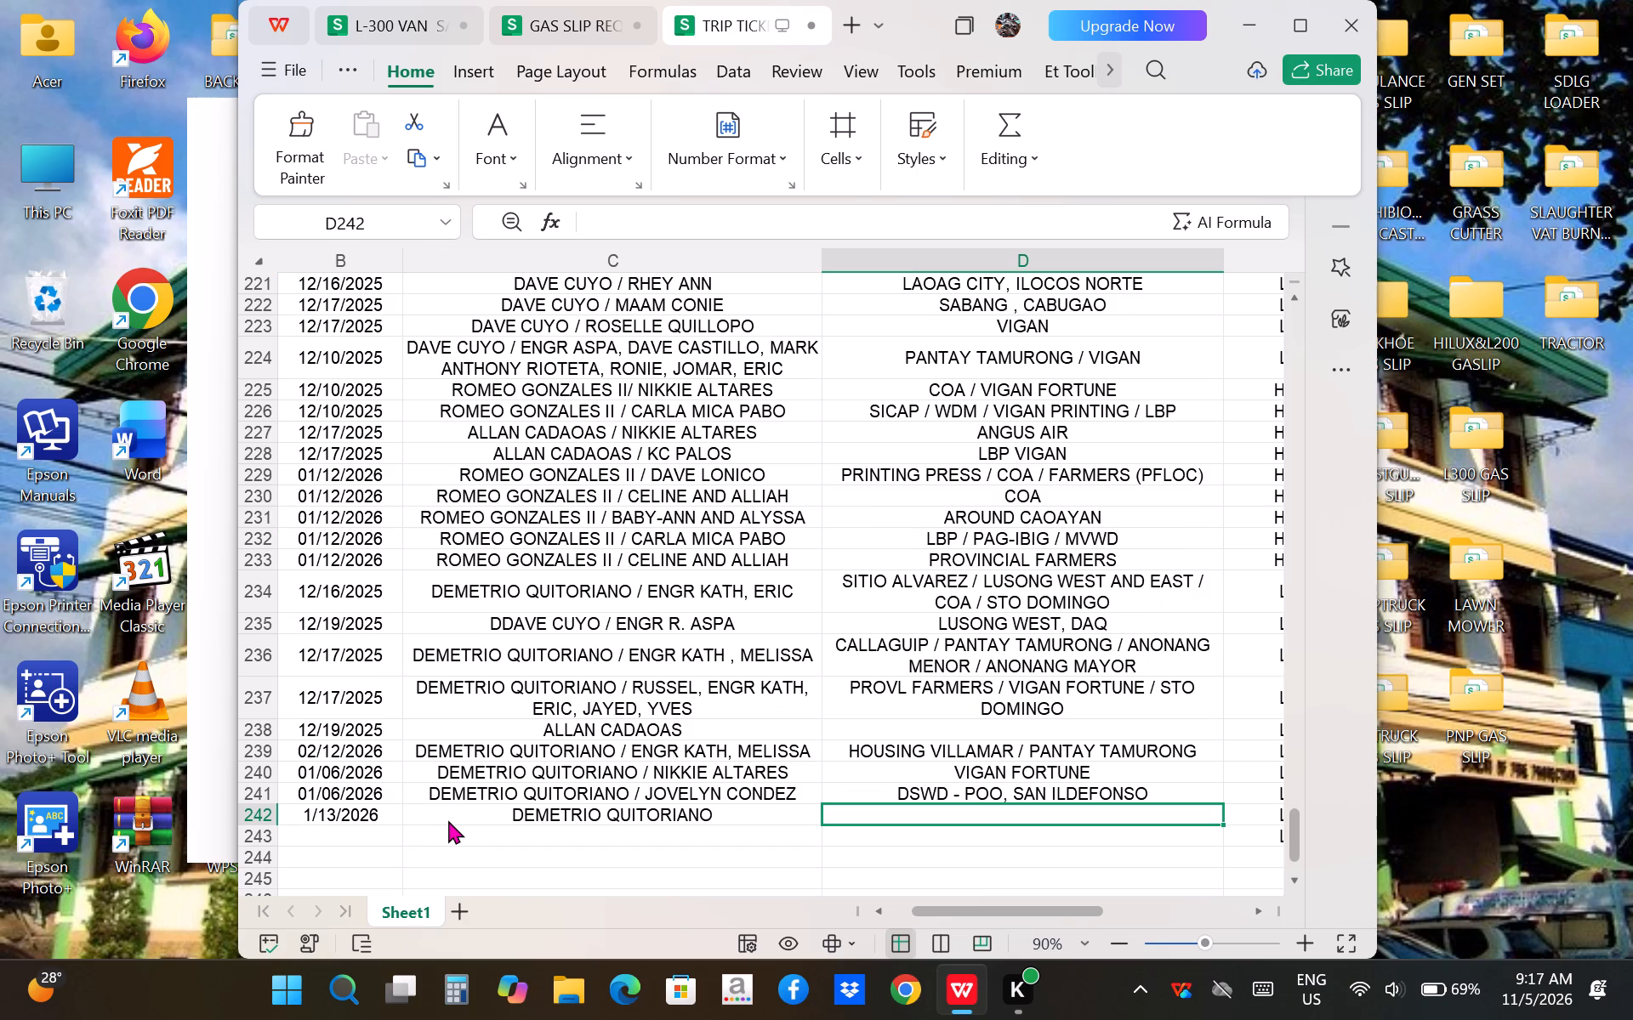
Enter the destination NORTHSTAR, SAN ILDEFONSO for ticket 0299 in column D.
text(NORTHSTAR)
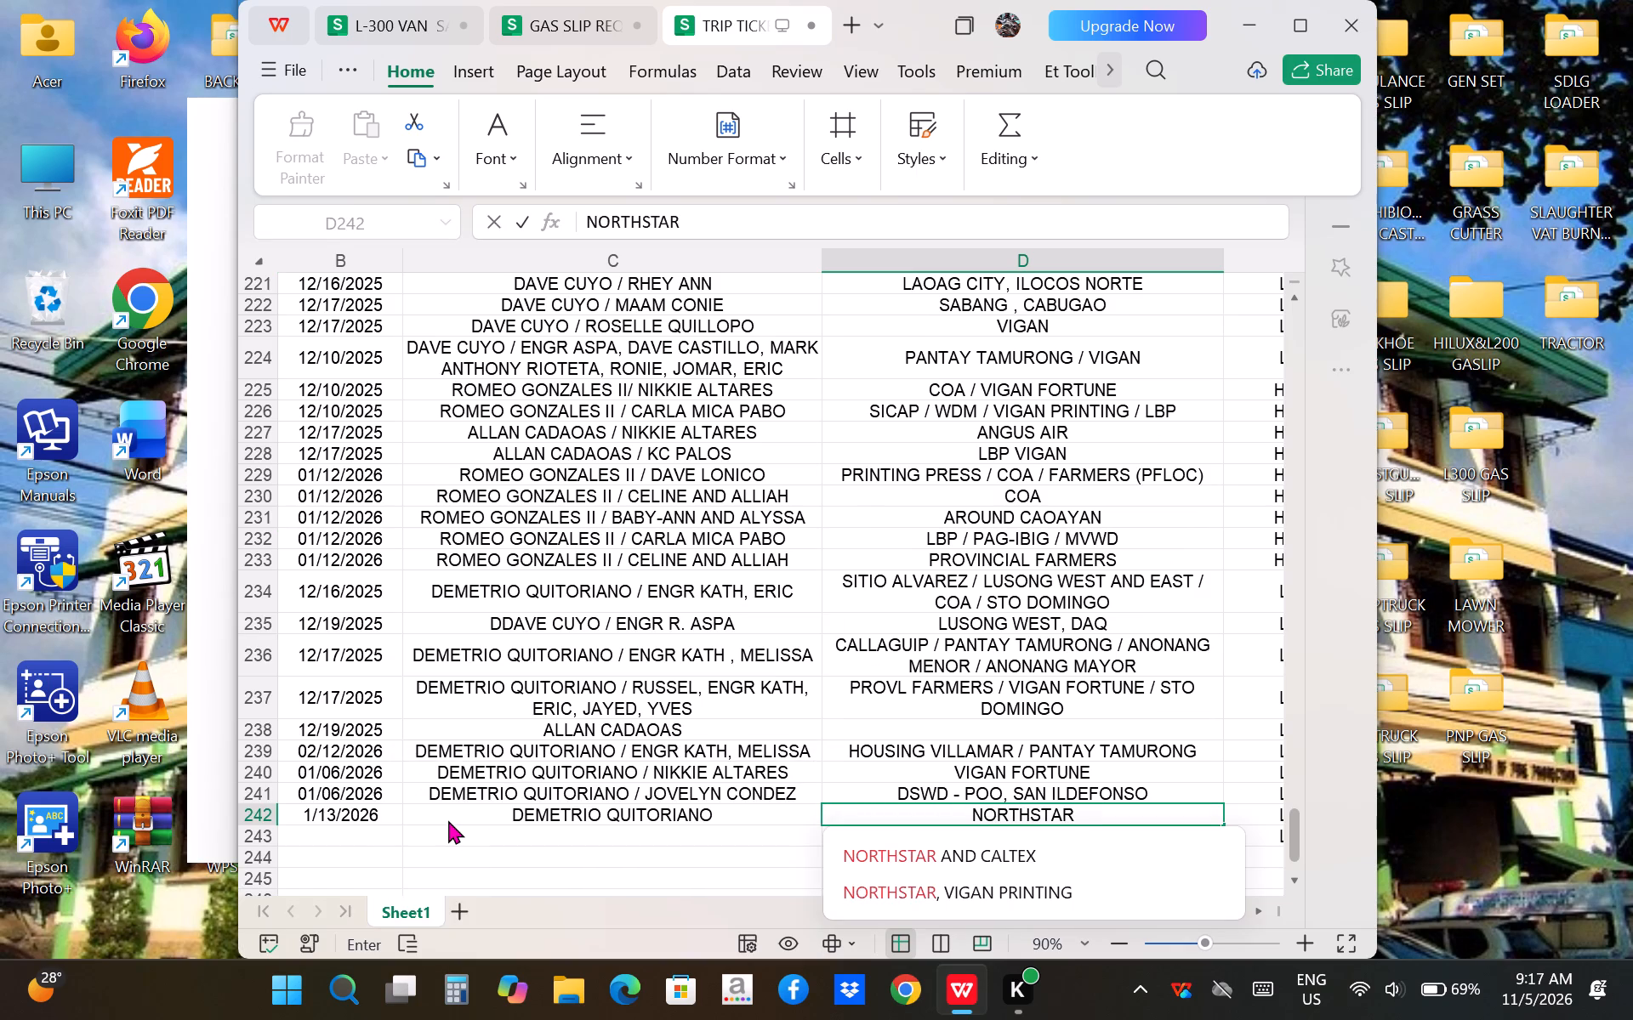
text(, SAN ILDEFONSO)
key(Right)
Enter the readings 268634 in column F and 268677 in column G for ticket 0299.
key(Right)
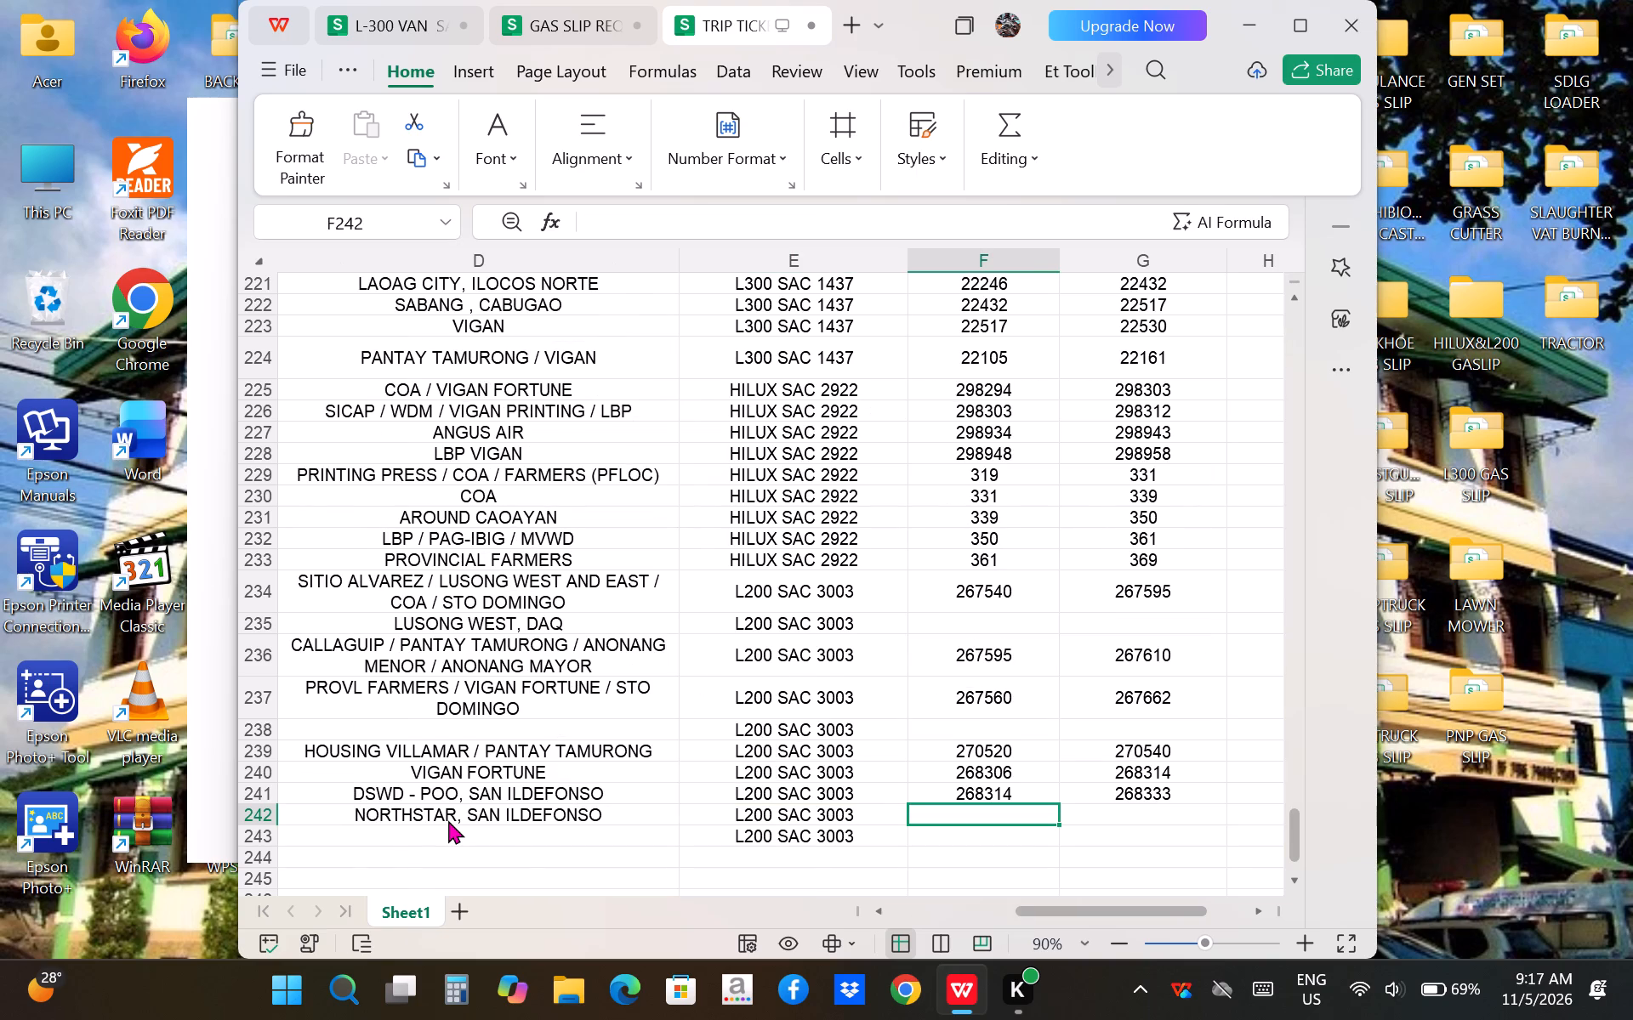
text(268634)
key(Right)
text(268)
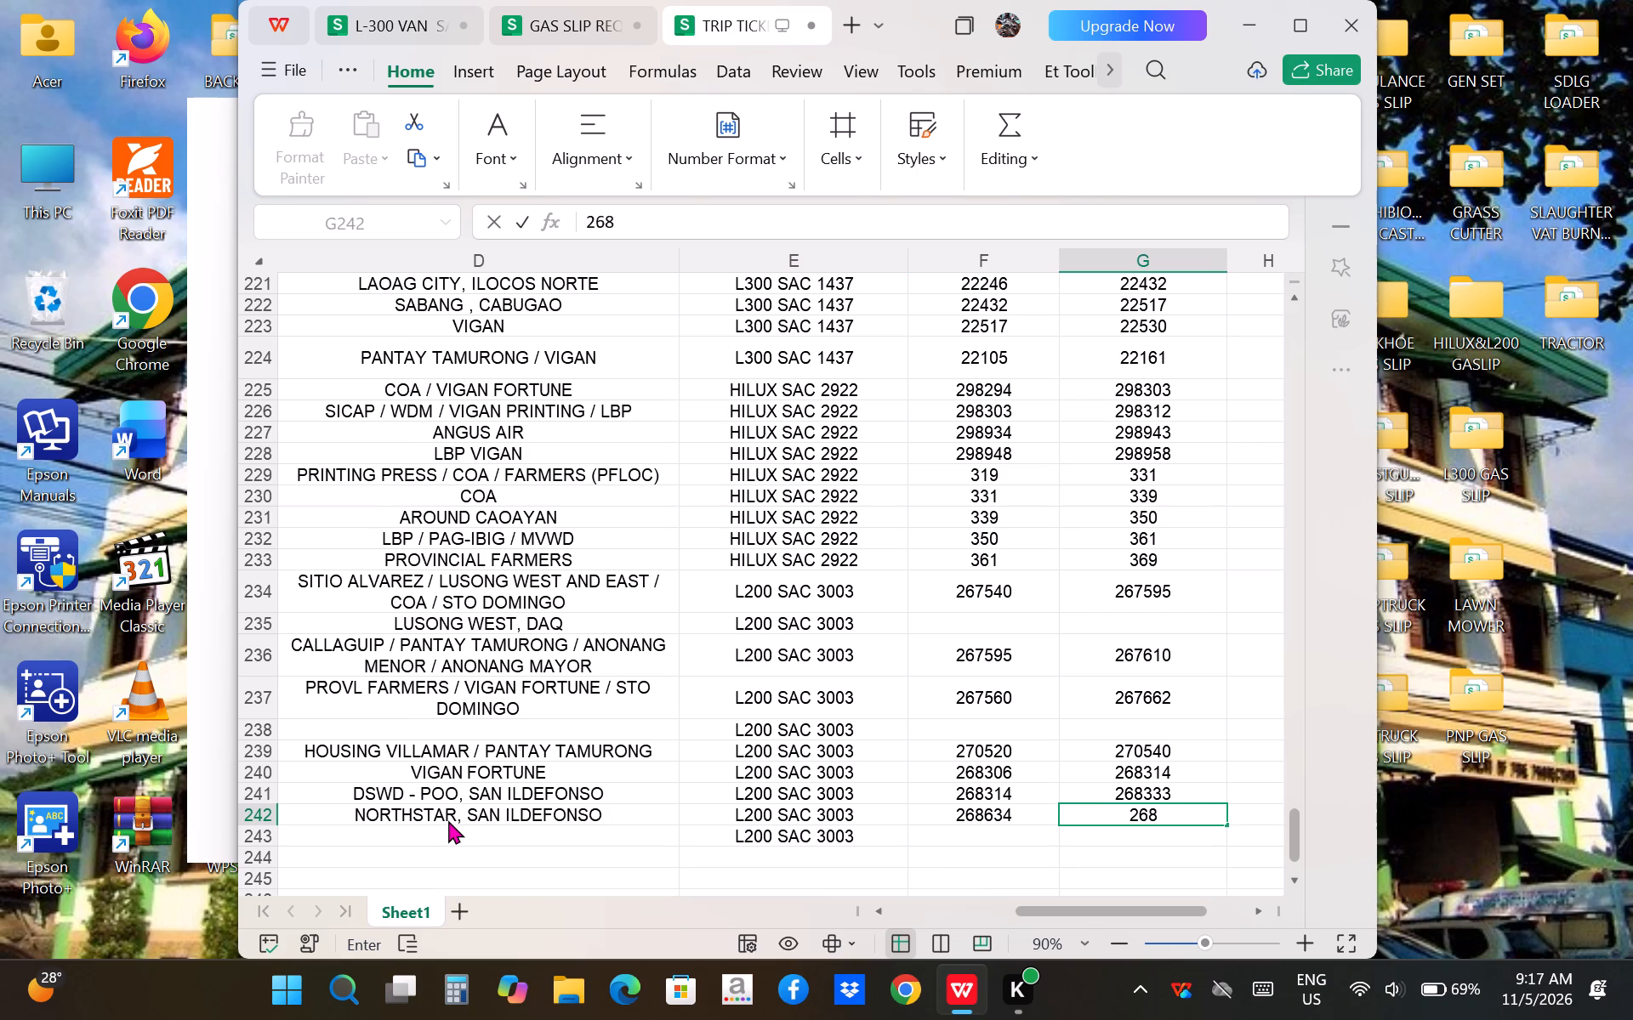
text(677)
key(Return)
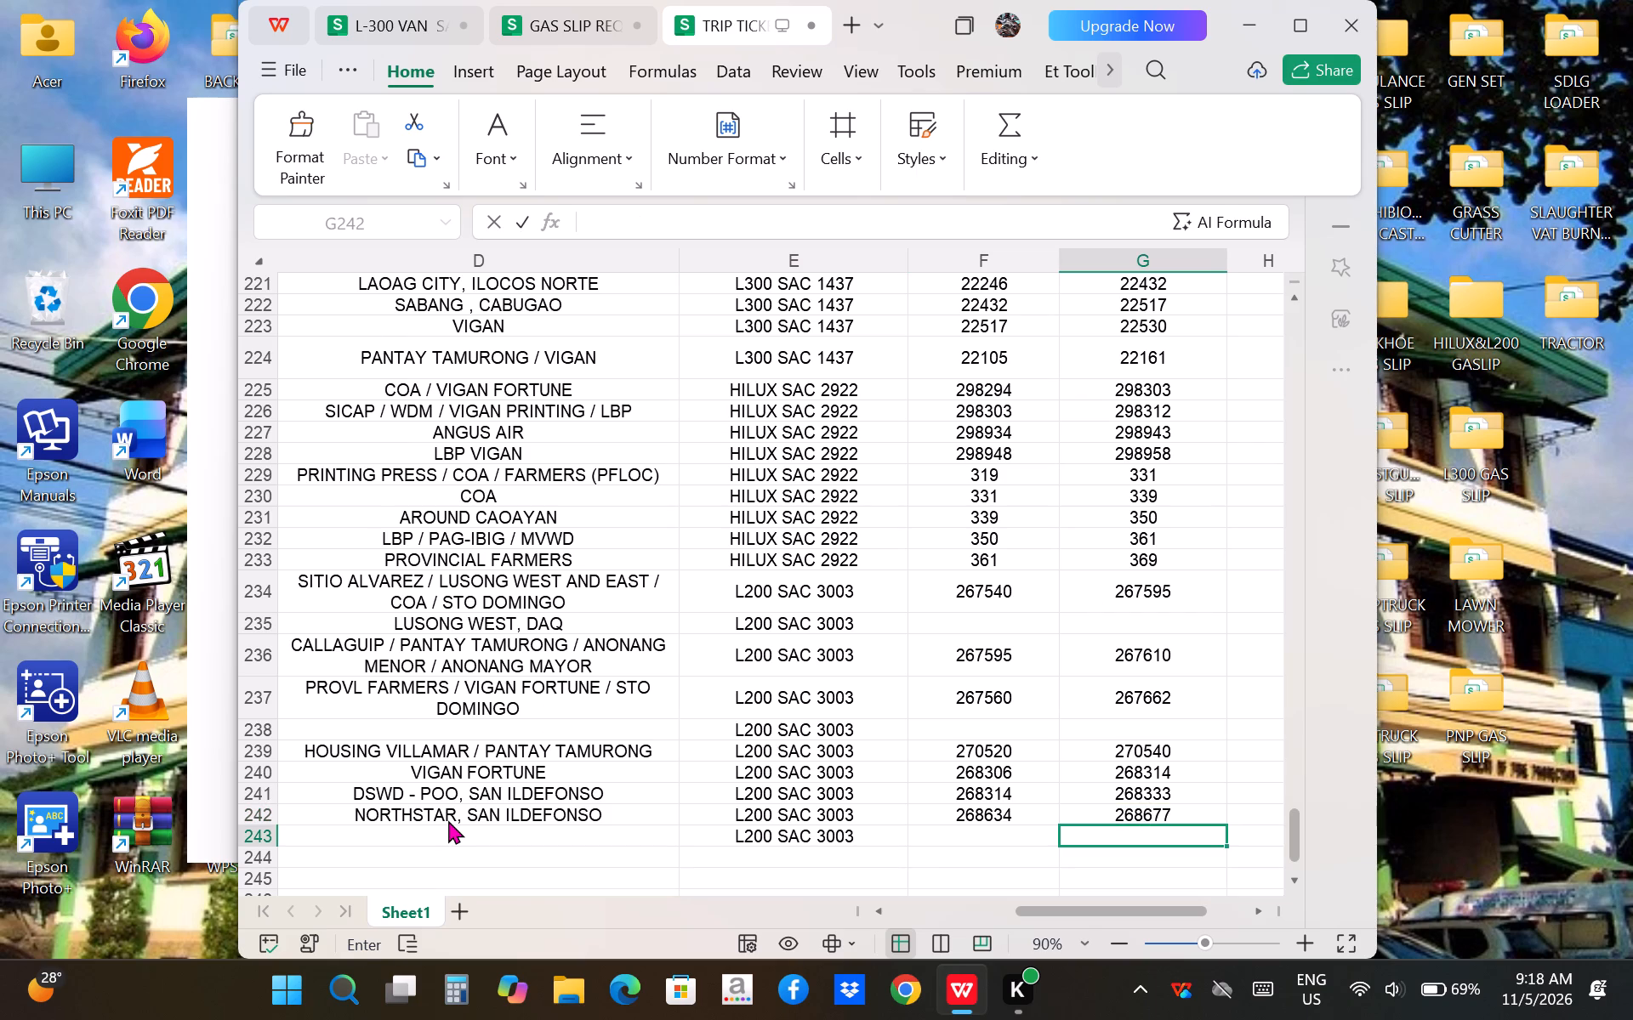
Enter the date 1/7/2026 for ticket 0300 in column B of row 243.
drag(1153, 908, 812, 898)
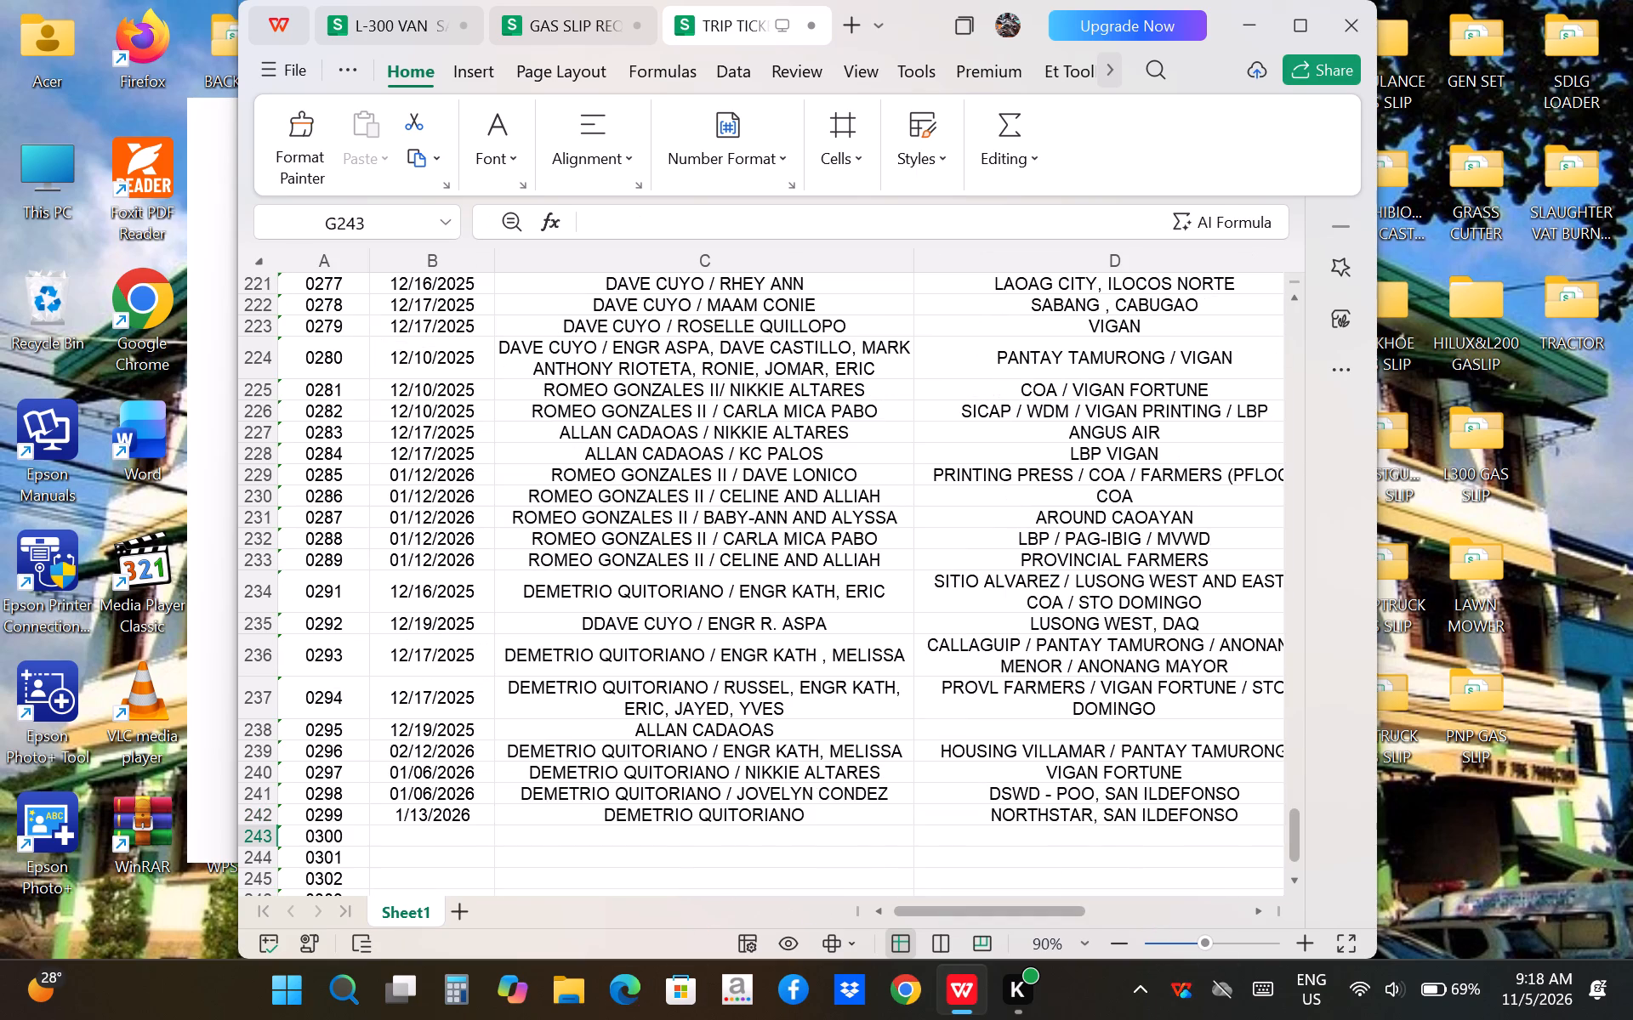
click(451, 839)
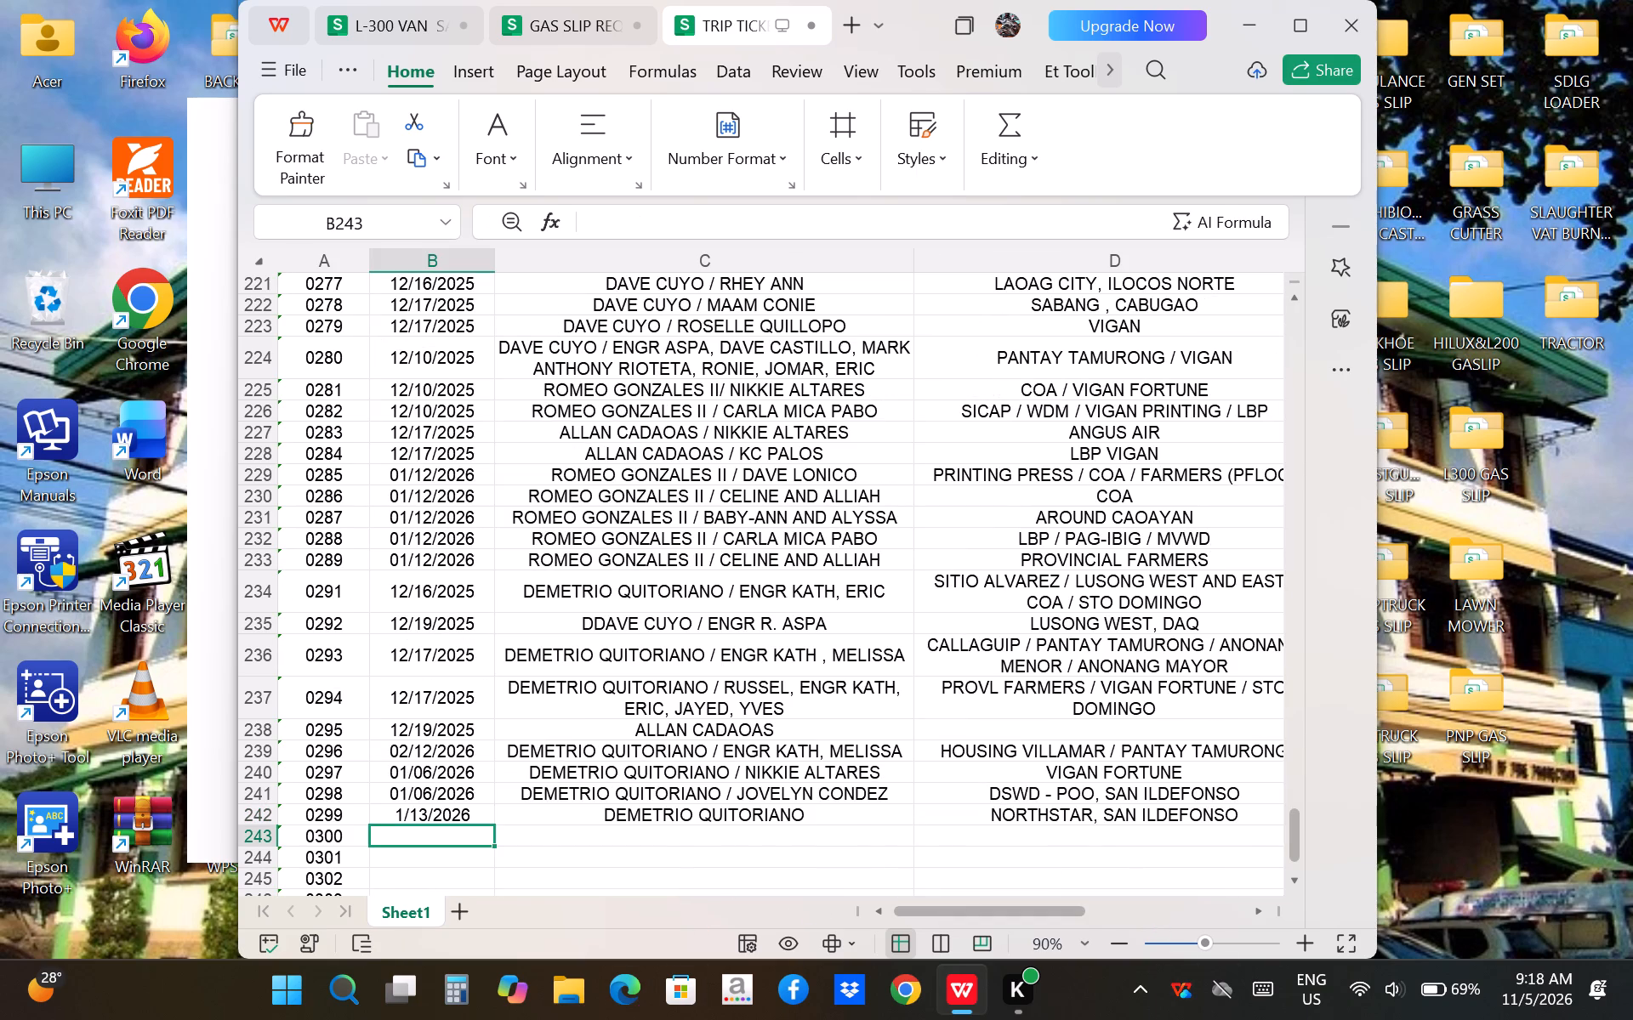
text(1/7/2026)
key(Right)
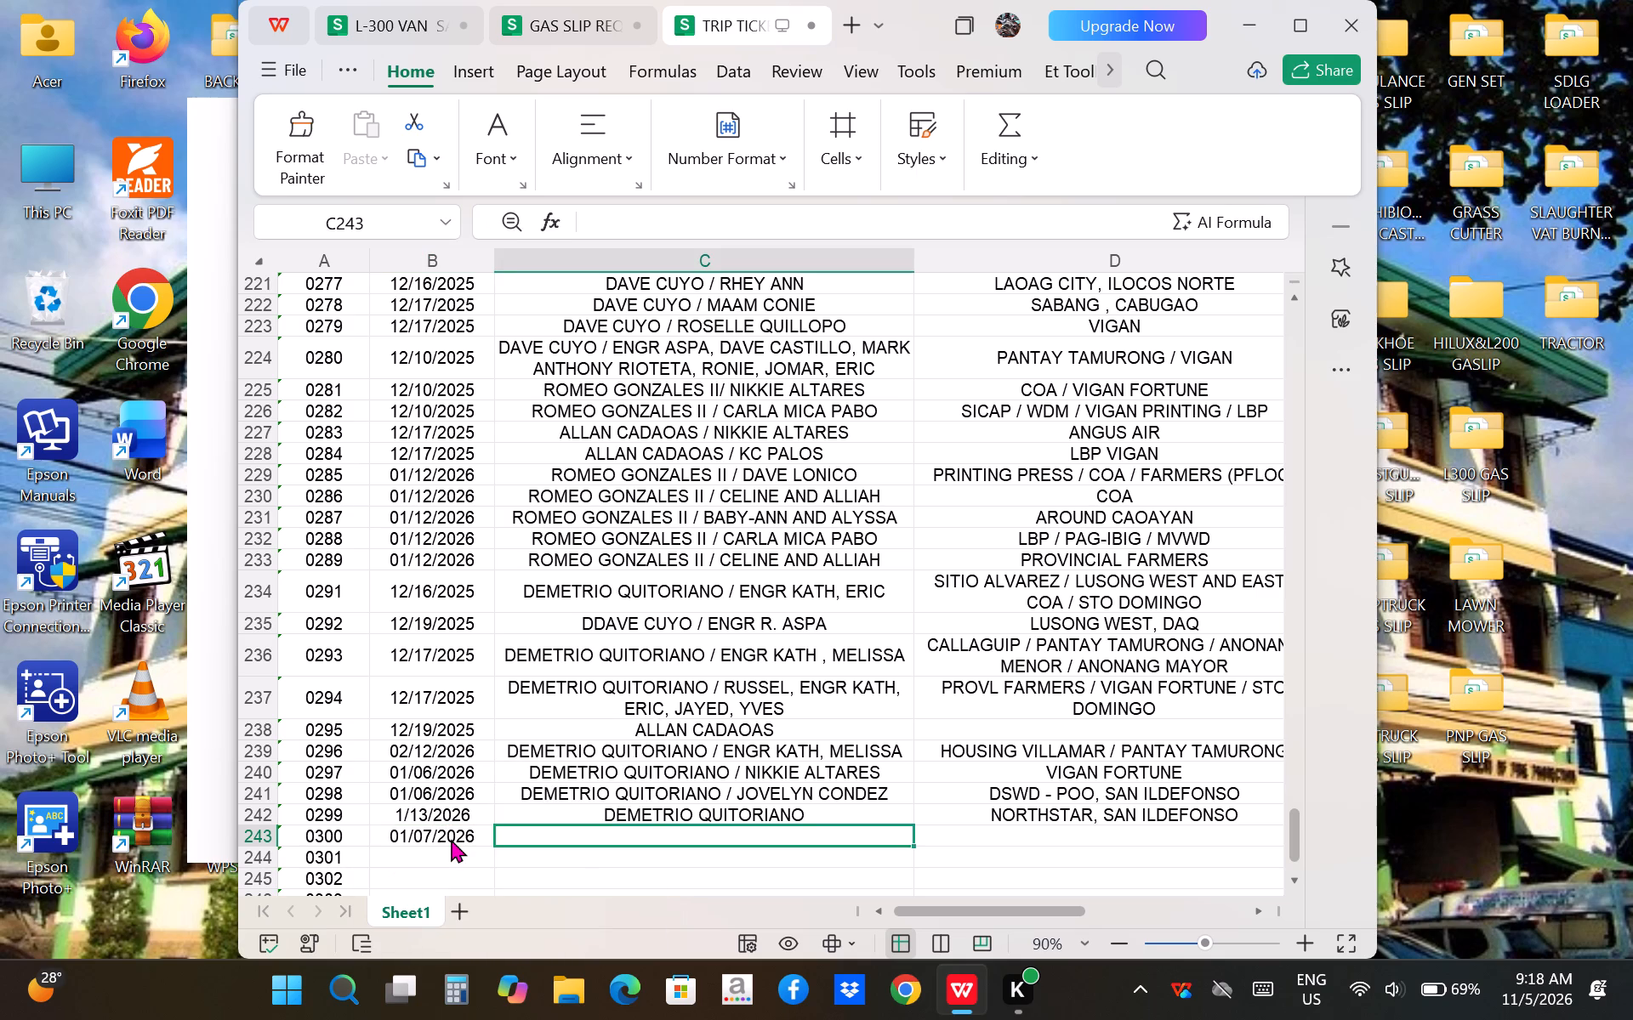
Enter the same driver and passenger as ticket 0298 in column C for ticket 0300.
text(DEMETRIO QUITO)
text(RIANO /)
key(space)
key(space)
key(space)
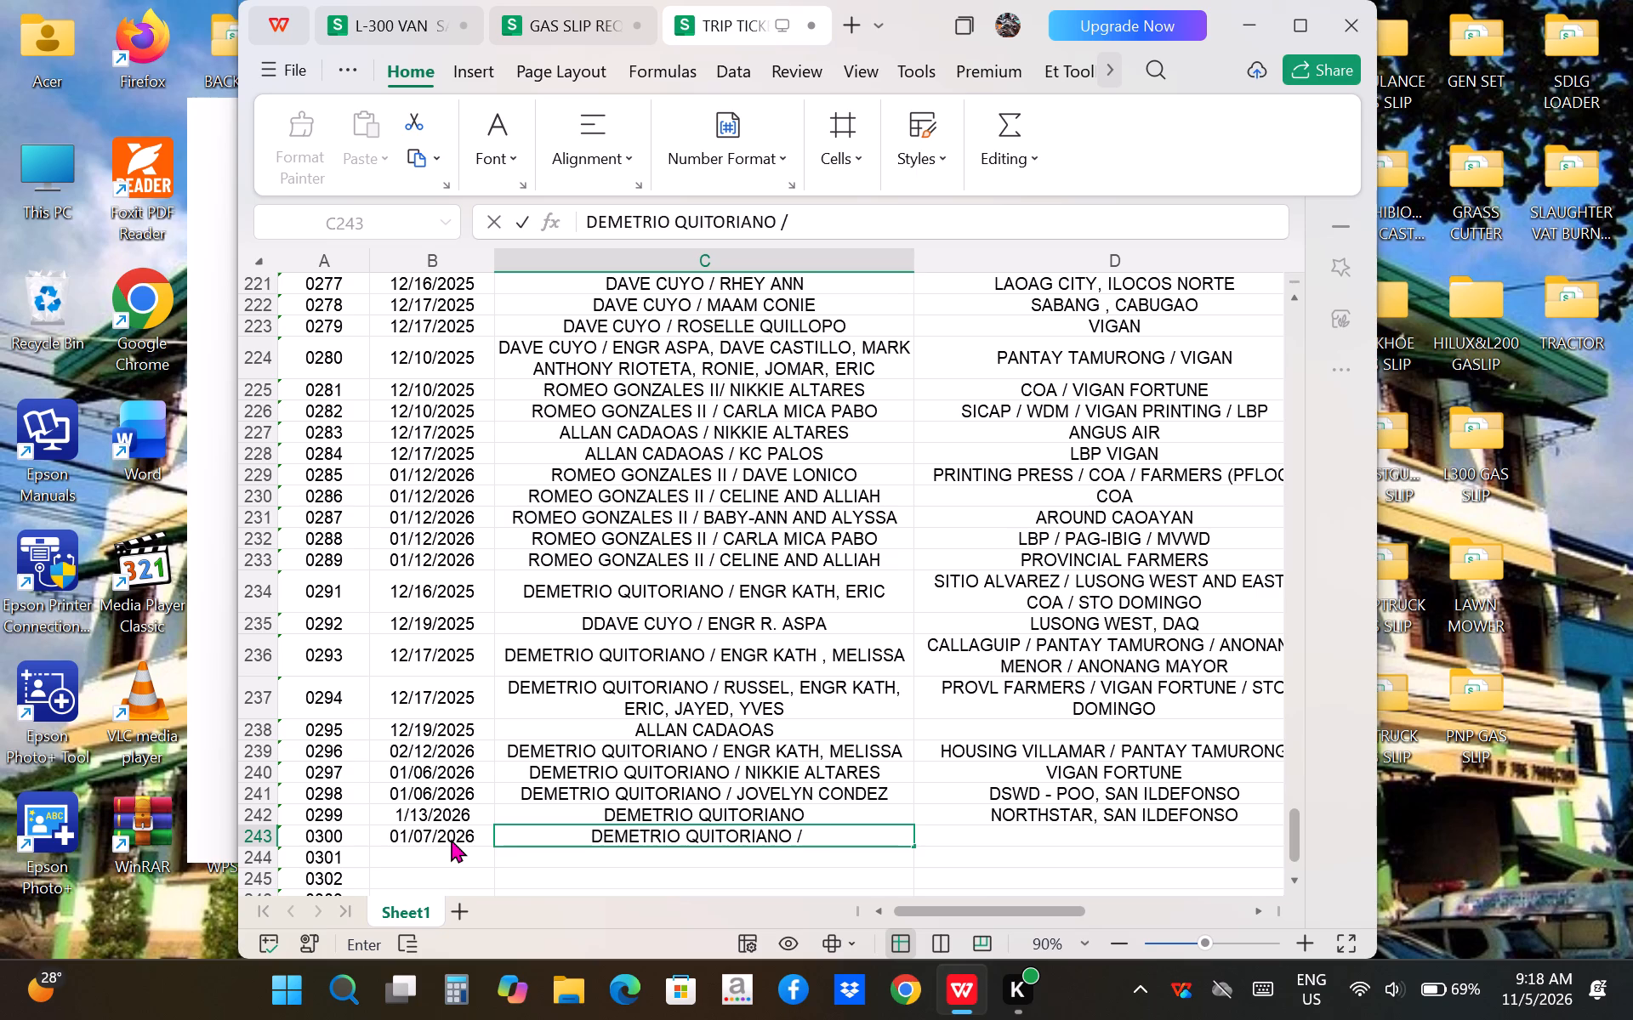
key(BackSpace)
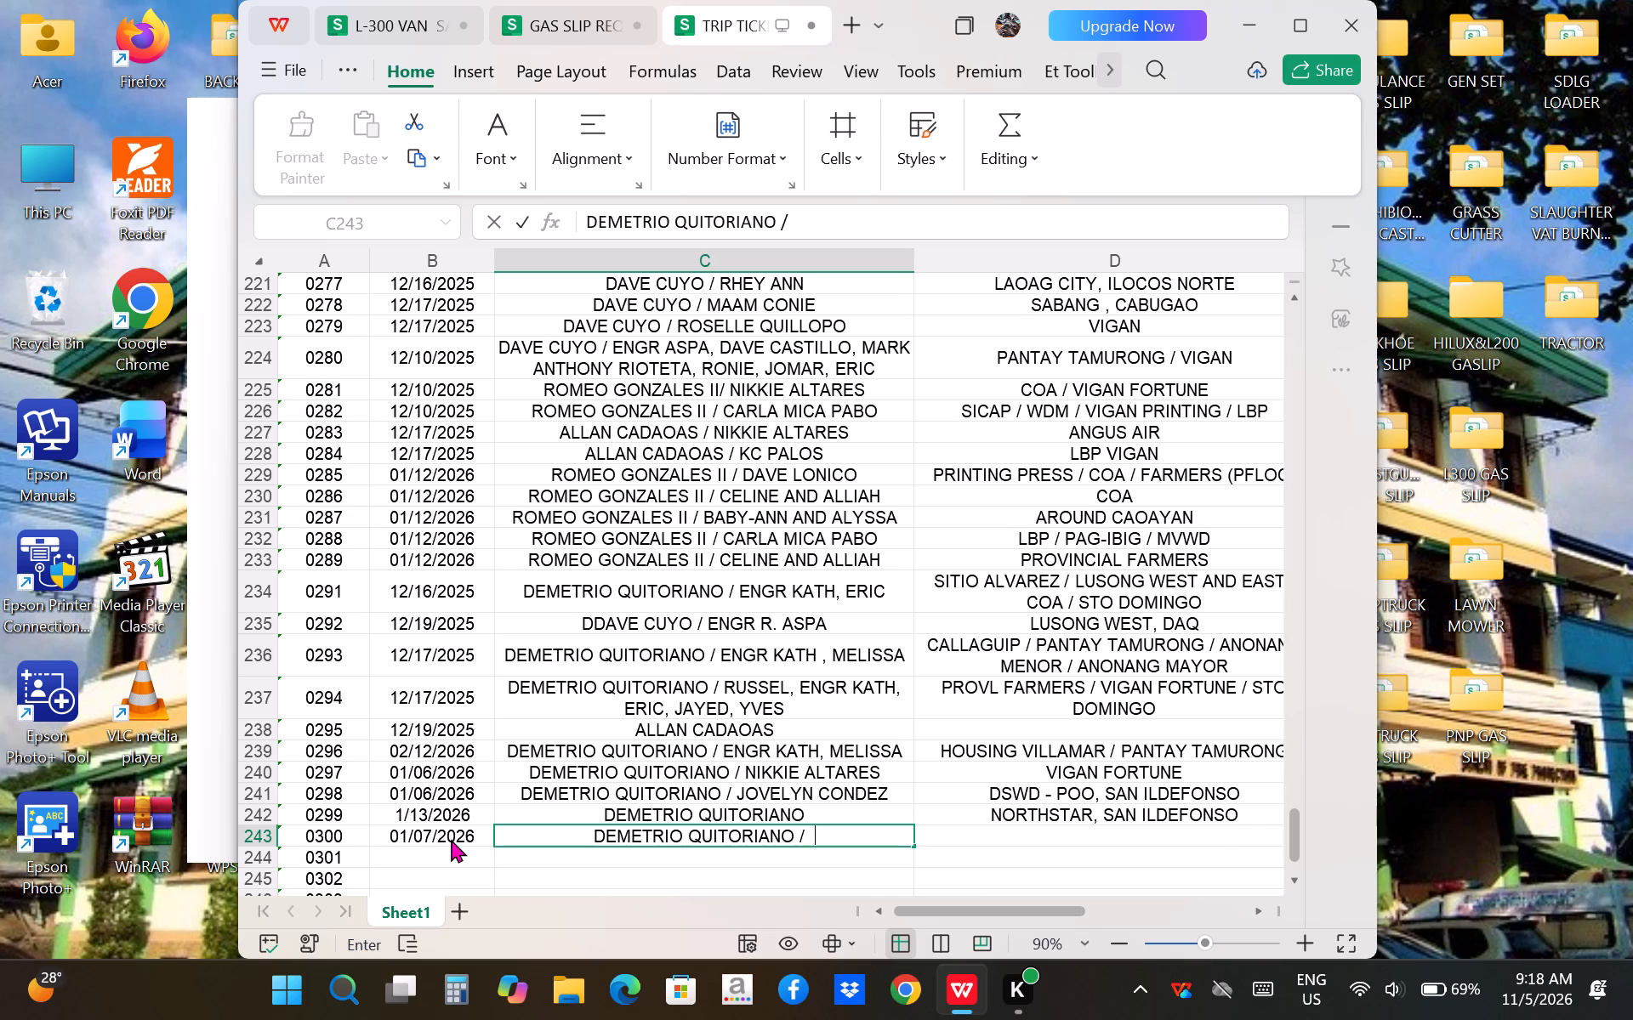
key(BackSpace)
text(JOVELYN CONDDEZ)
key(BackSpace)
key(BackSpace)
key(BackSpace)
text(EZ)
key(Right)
Enter the destination PROVL CAPITOL / DSWD REGIONAL WAREHOUSE for ticket 0300 in column D.
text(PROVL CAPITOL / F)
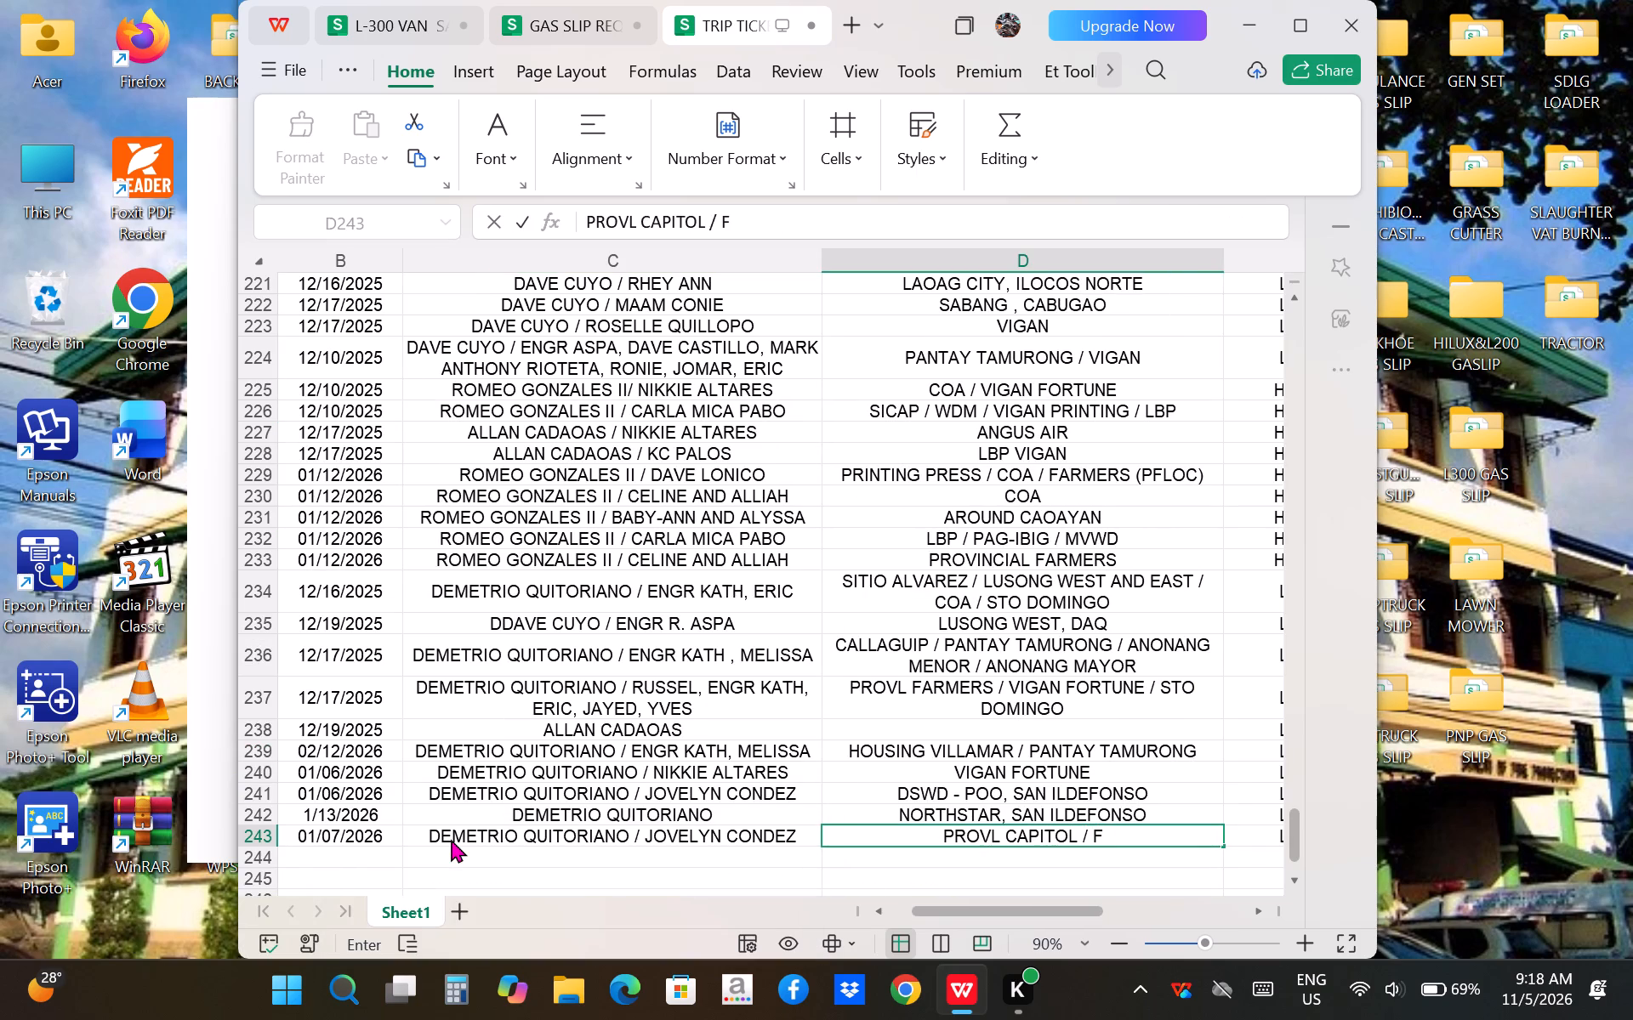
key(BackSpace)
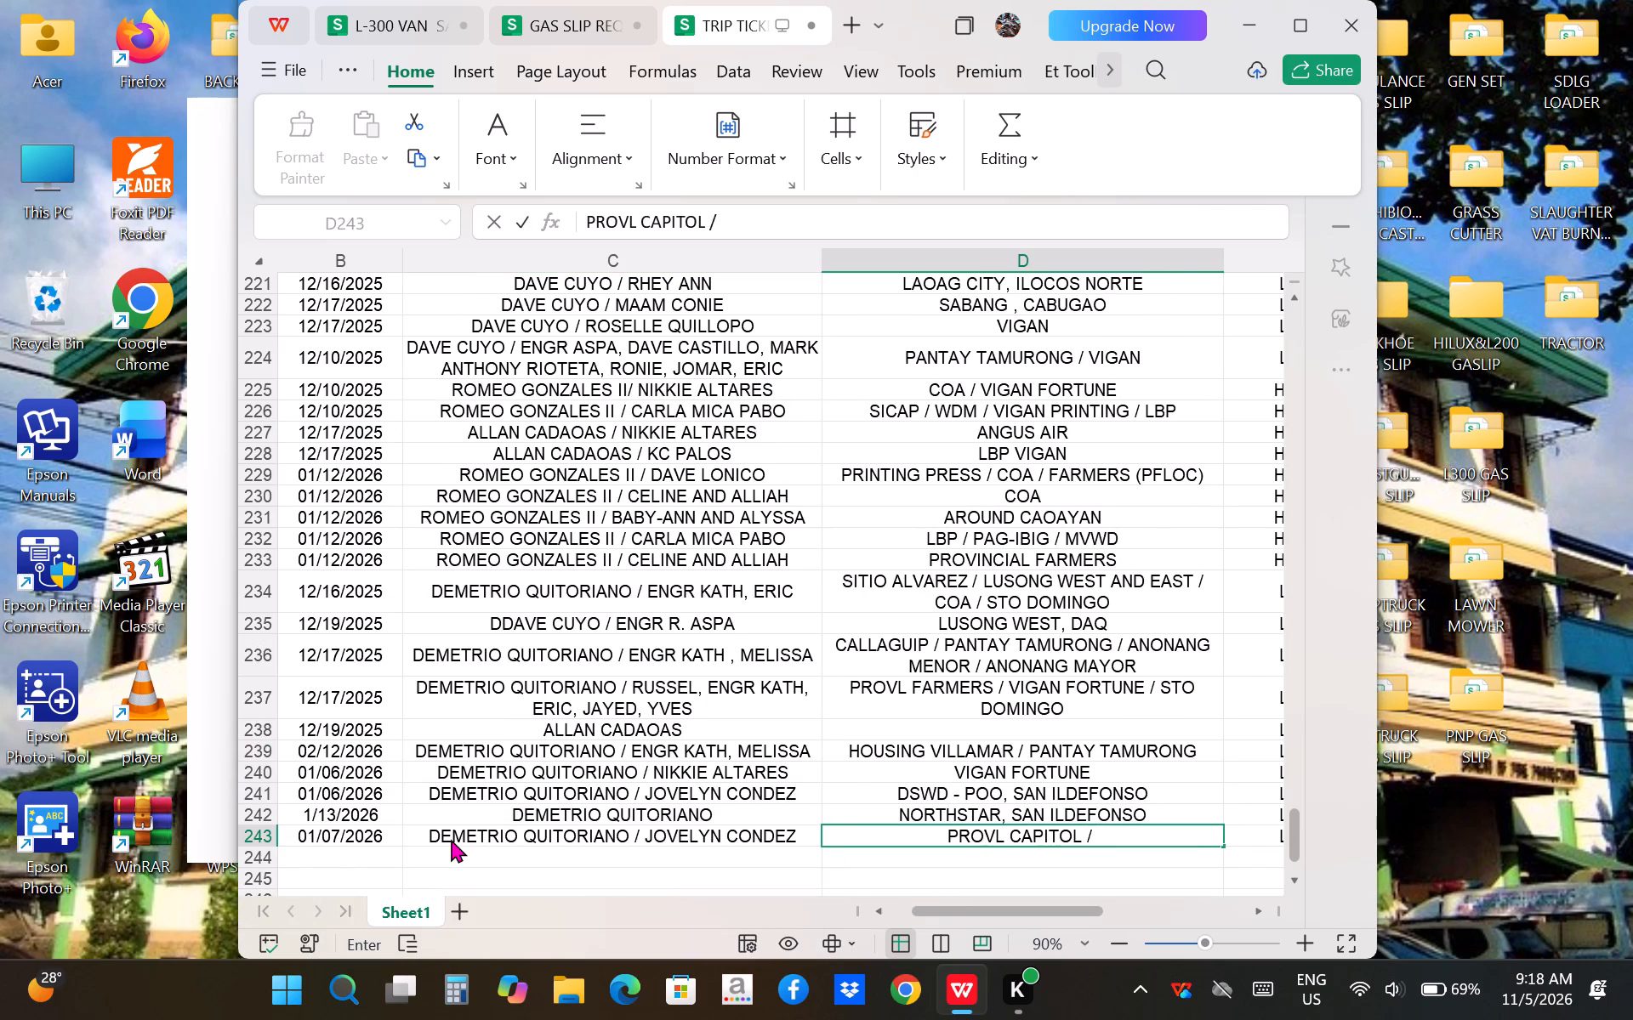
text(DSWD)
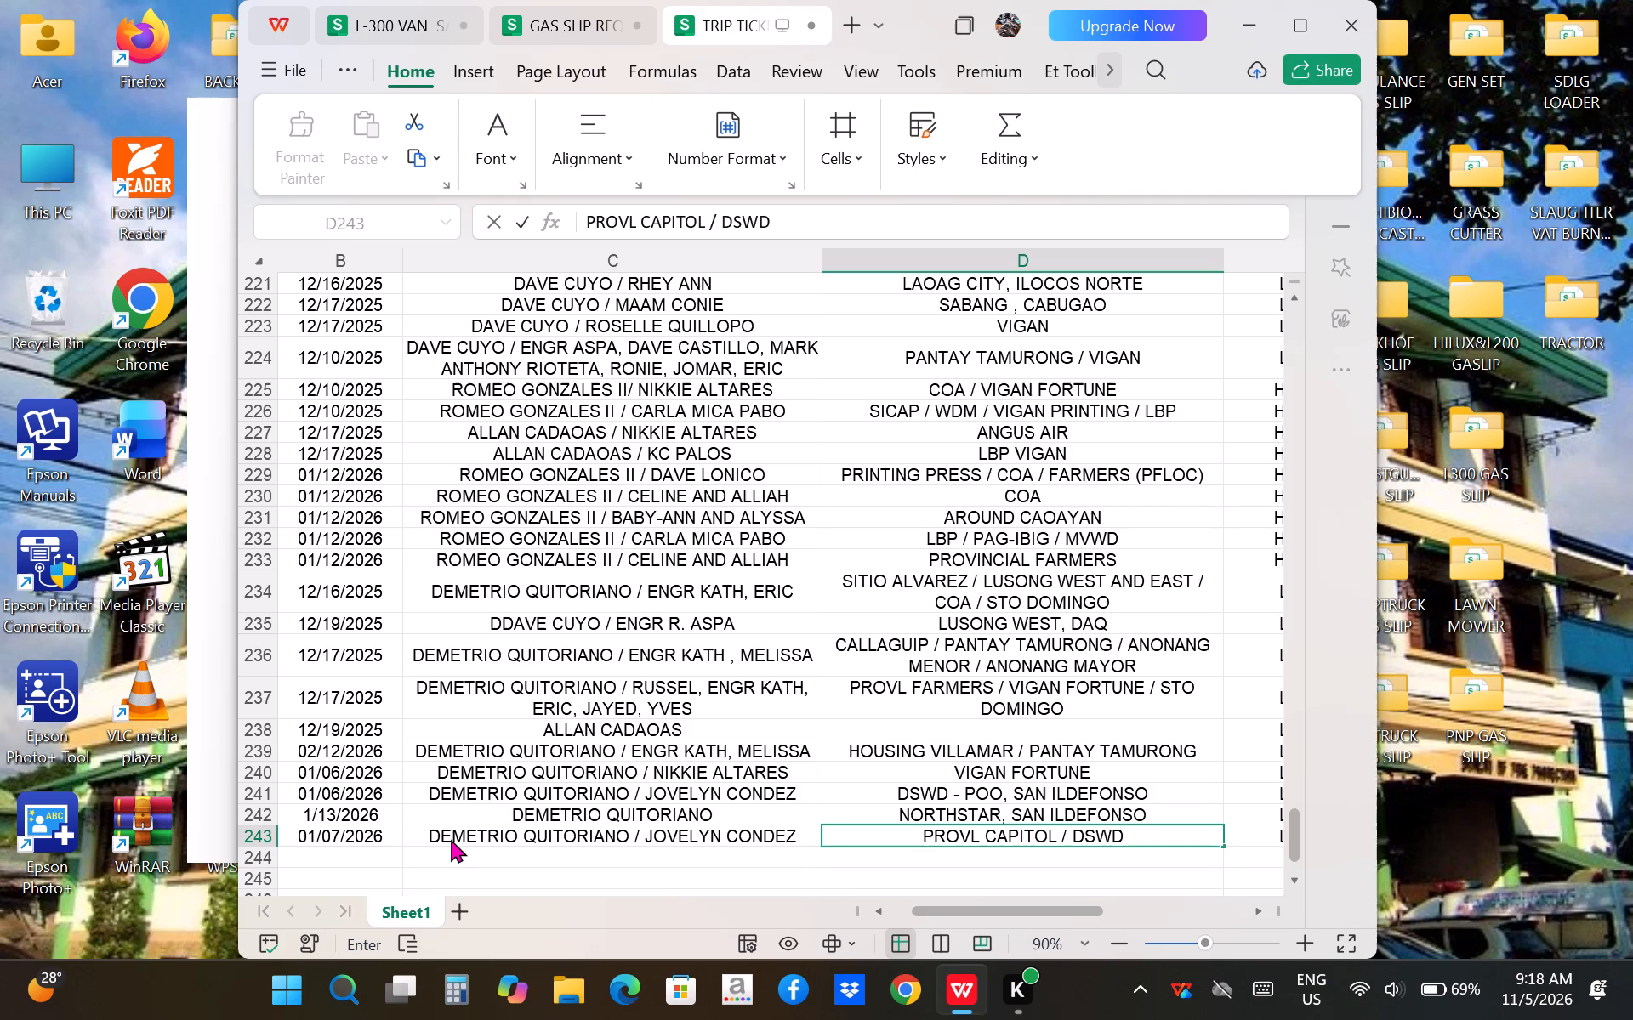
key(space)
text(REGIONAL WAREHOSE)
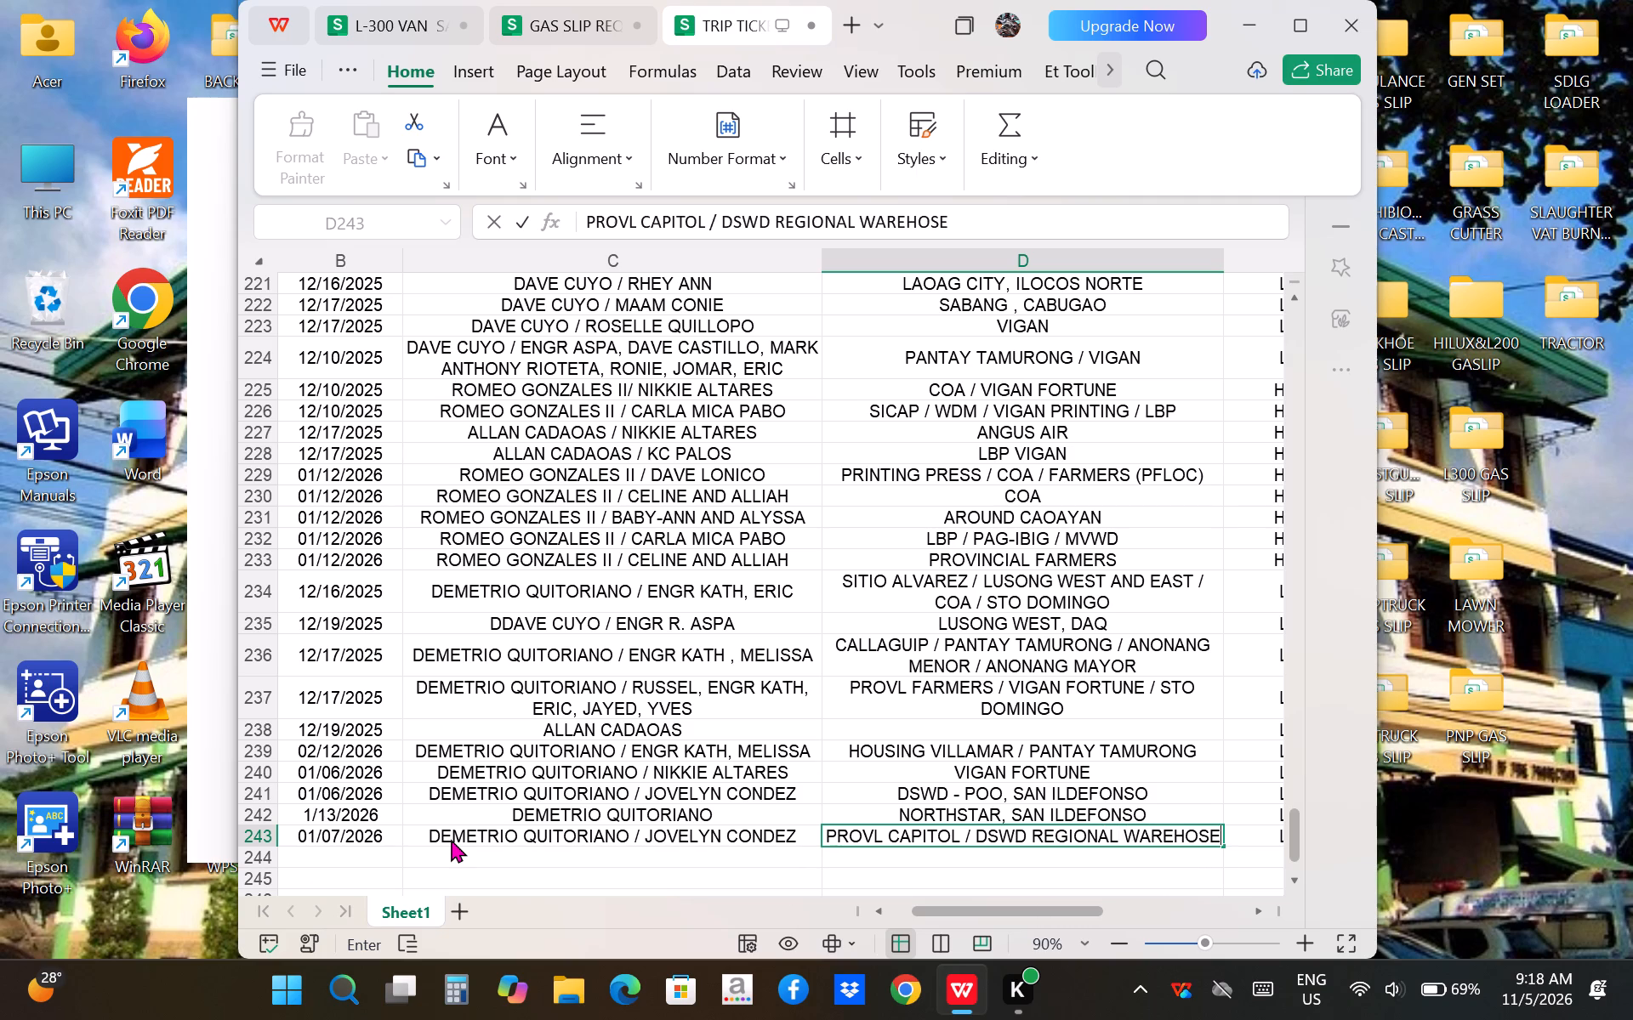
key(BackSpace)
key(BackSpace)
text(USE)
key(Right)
Enter the readings 268399 in column F and 268433 in column G for ticket 0300.
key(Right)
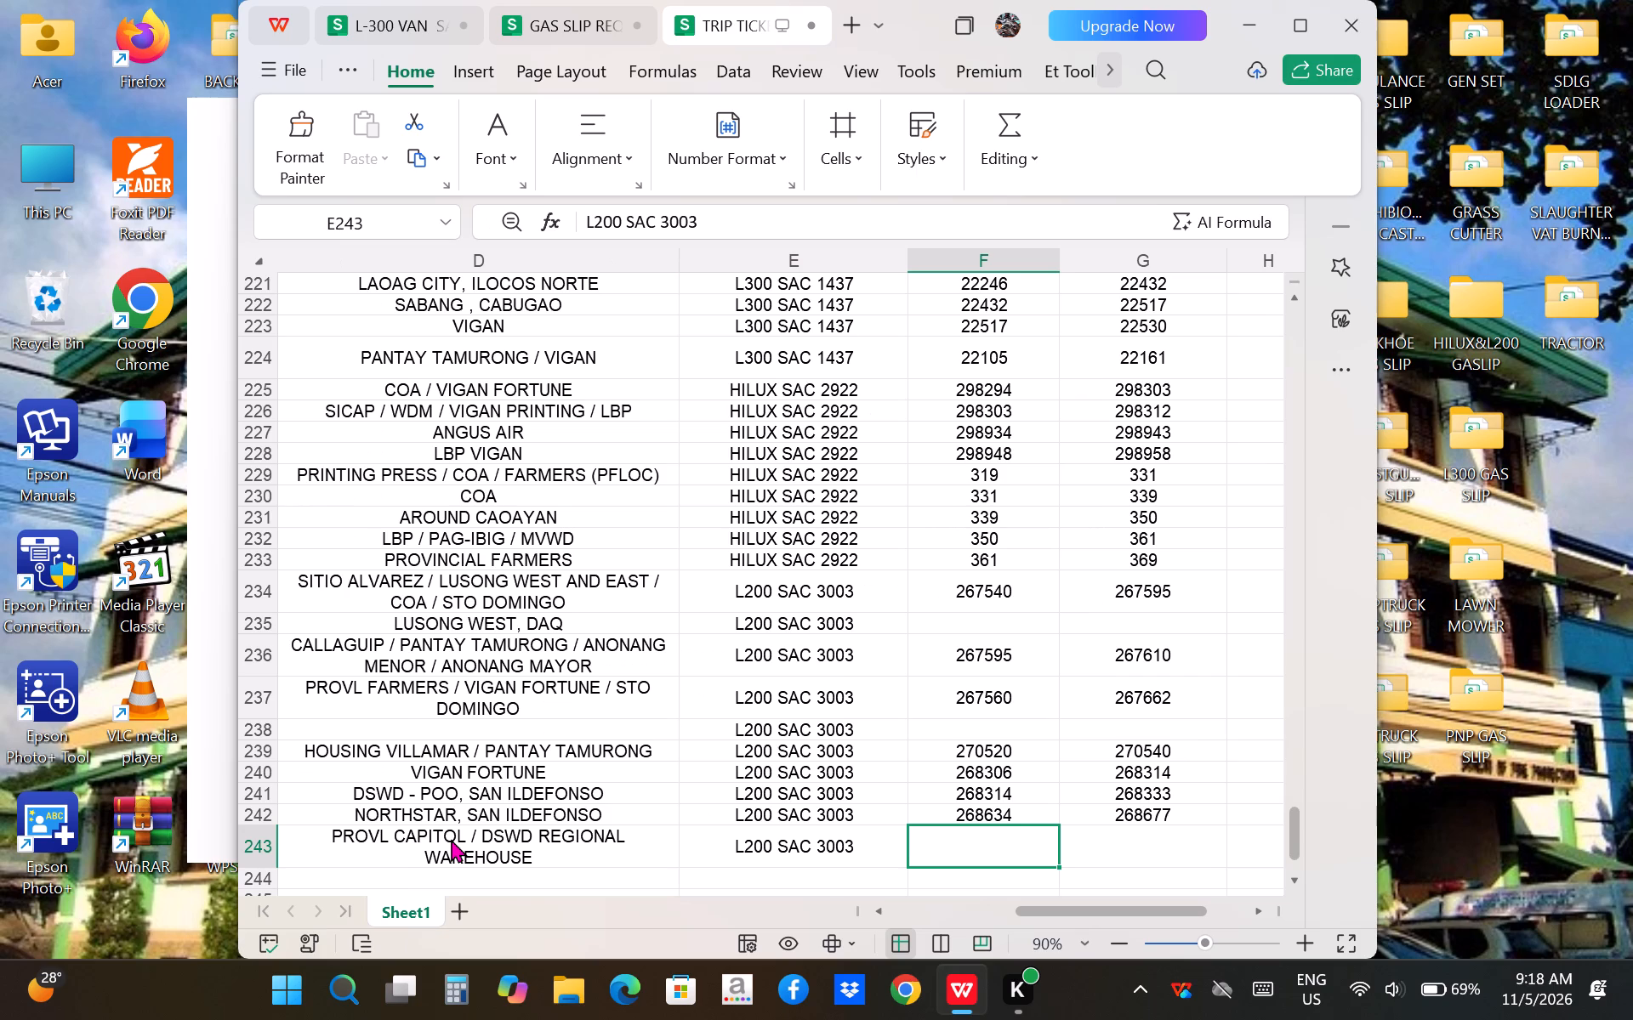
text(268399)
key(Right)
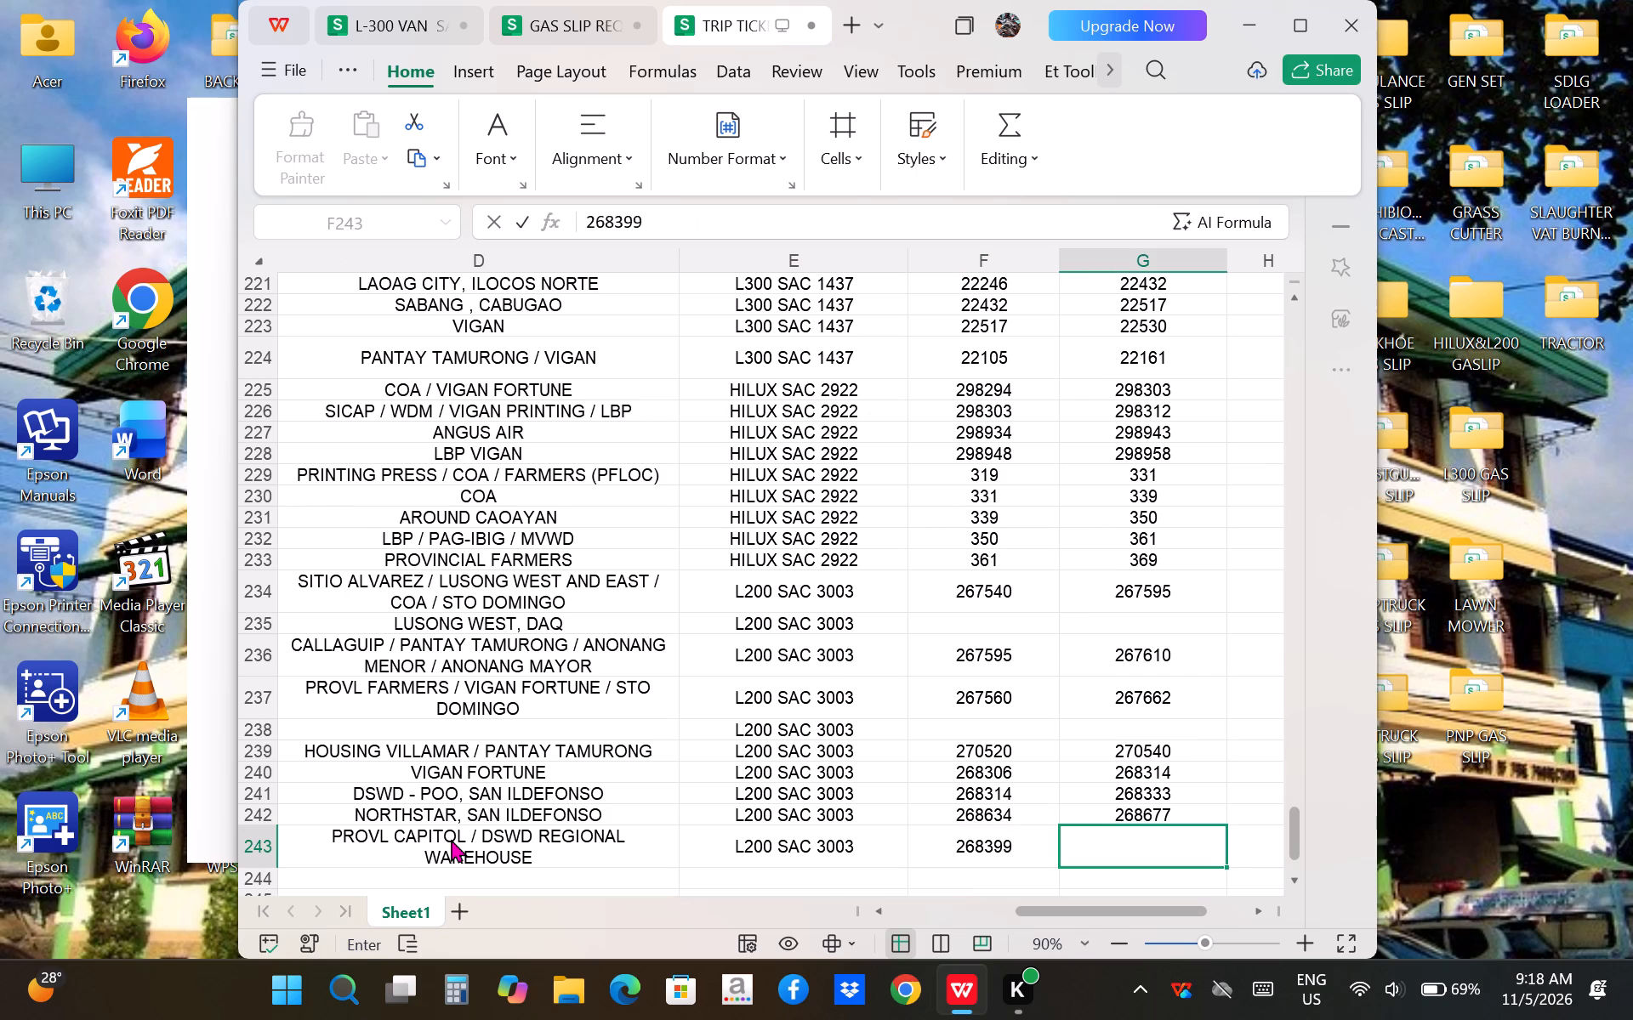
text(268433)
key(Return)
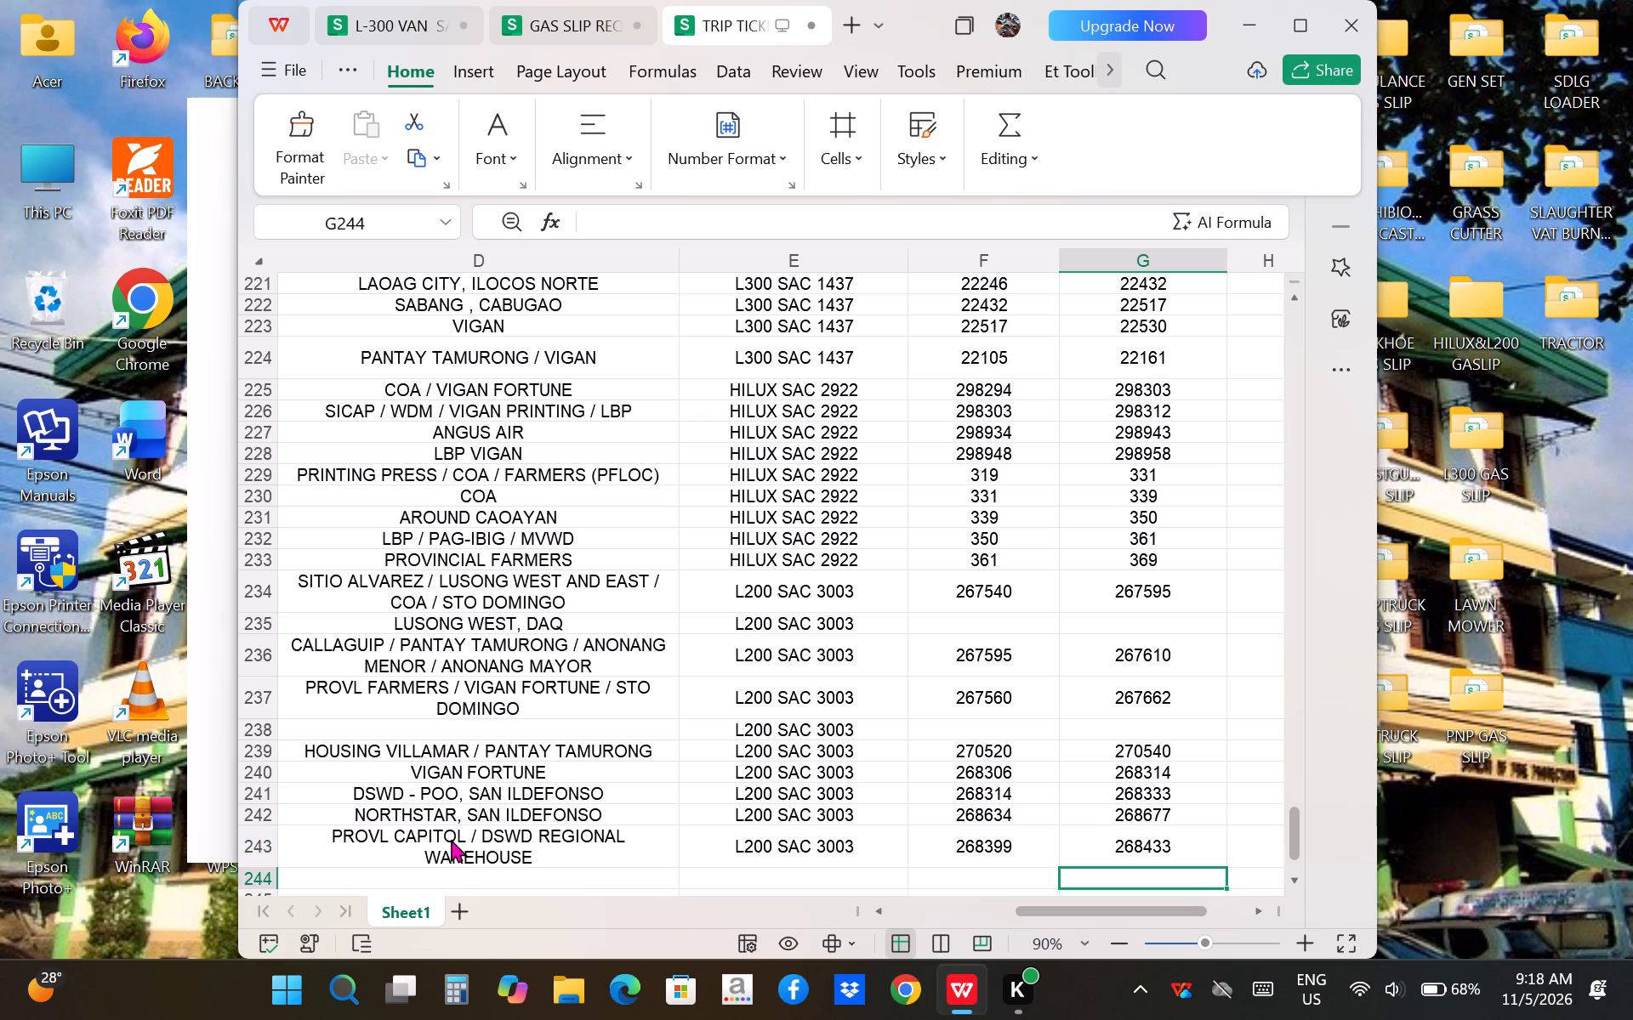
Enter the date 1/13/2026 for ticket 0301 in column B of row 244.
drag(1135, 914, 865, 905)
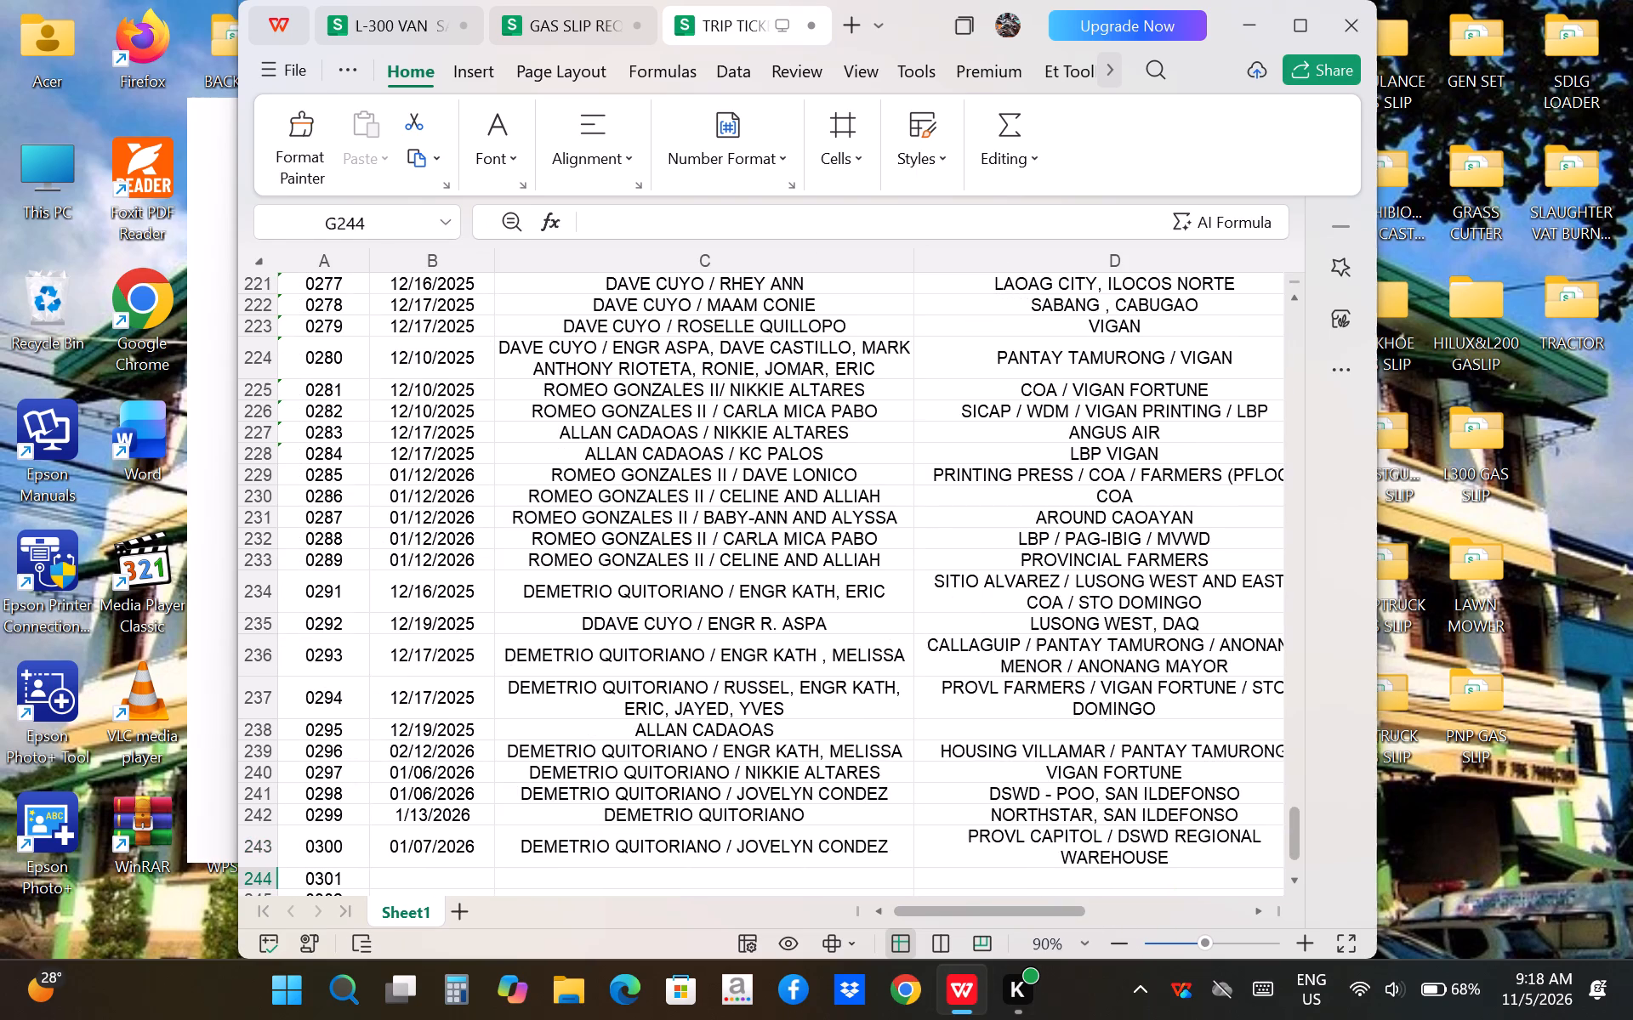
click(450, 876)
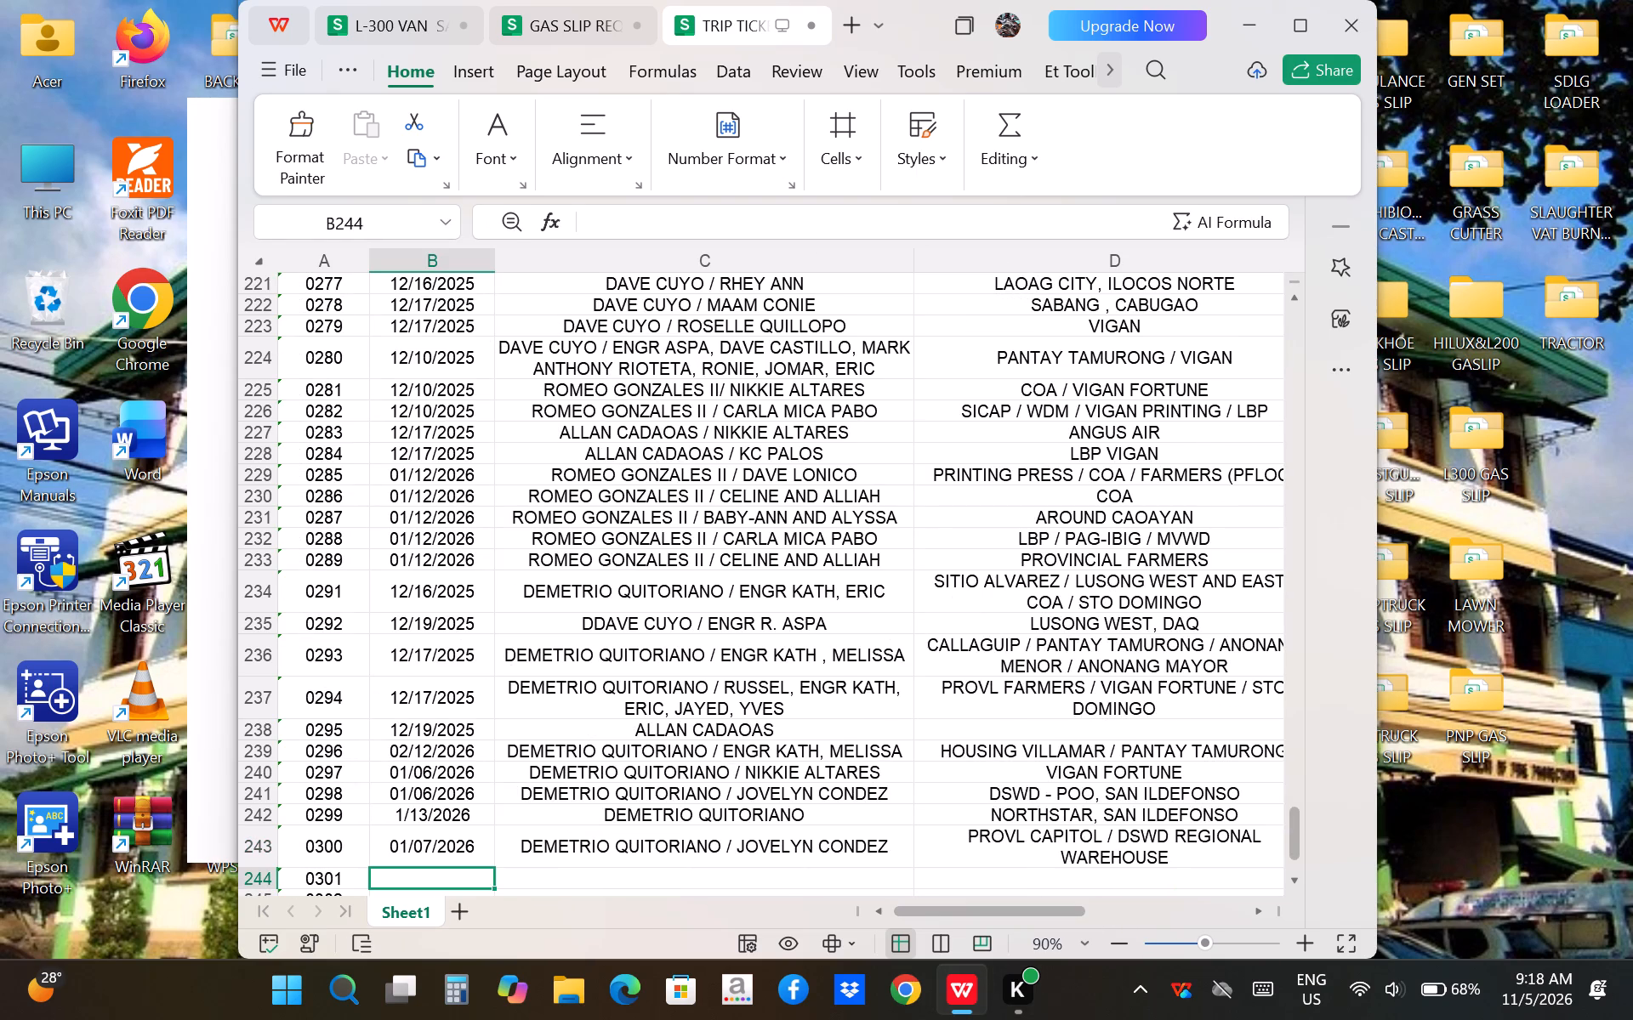
scroll(456, 875, down, 6)
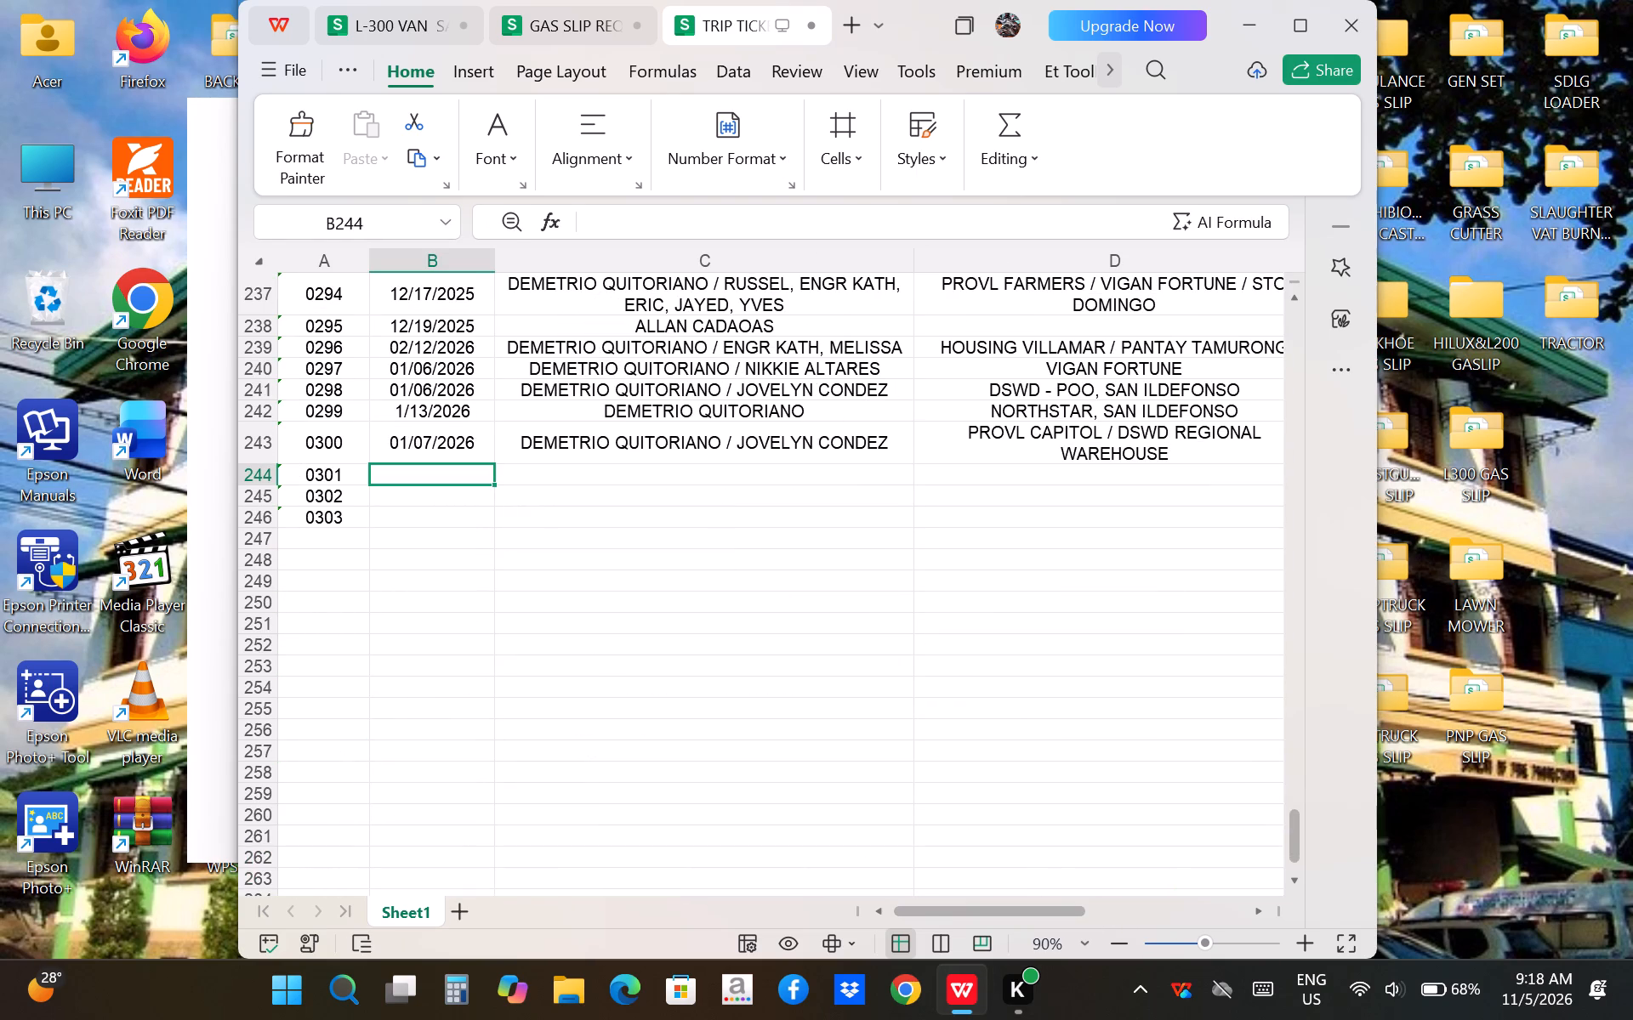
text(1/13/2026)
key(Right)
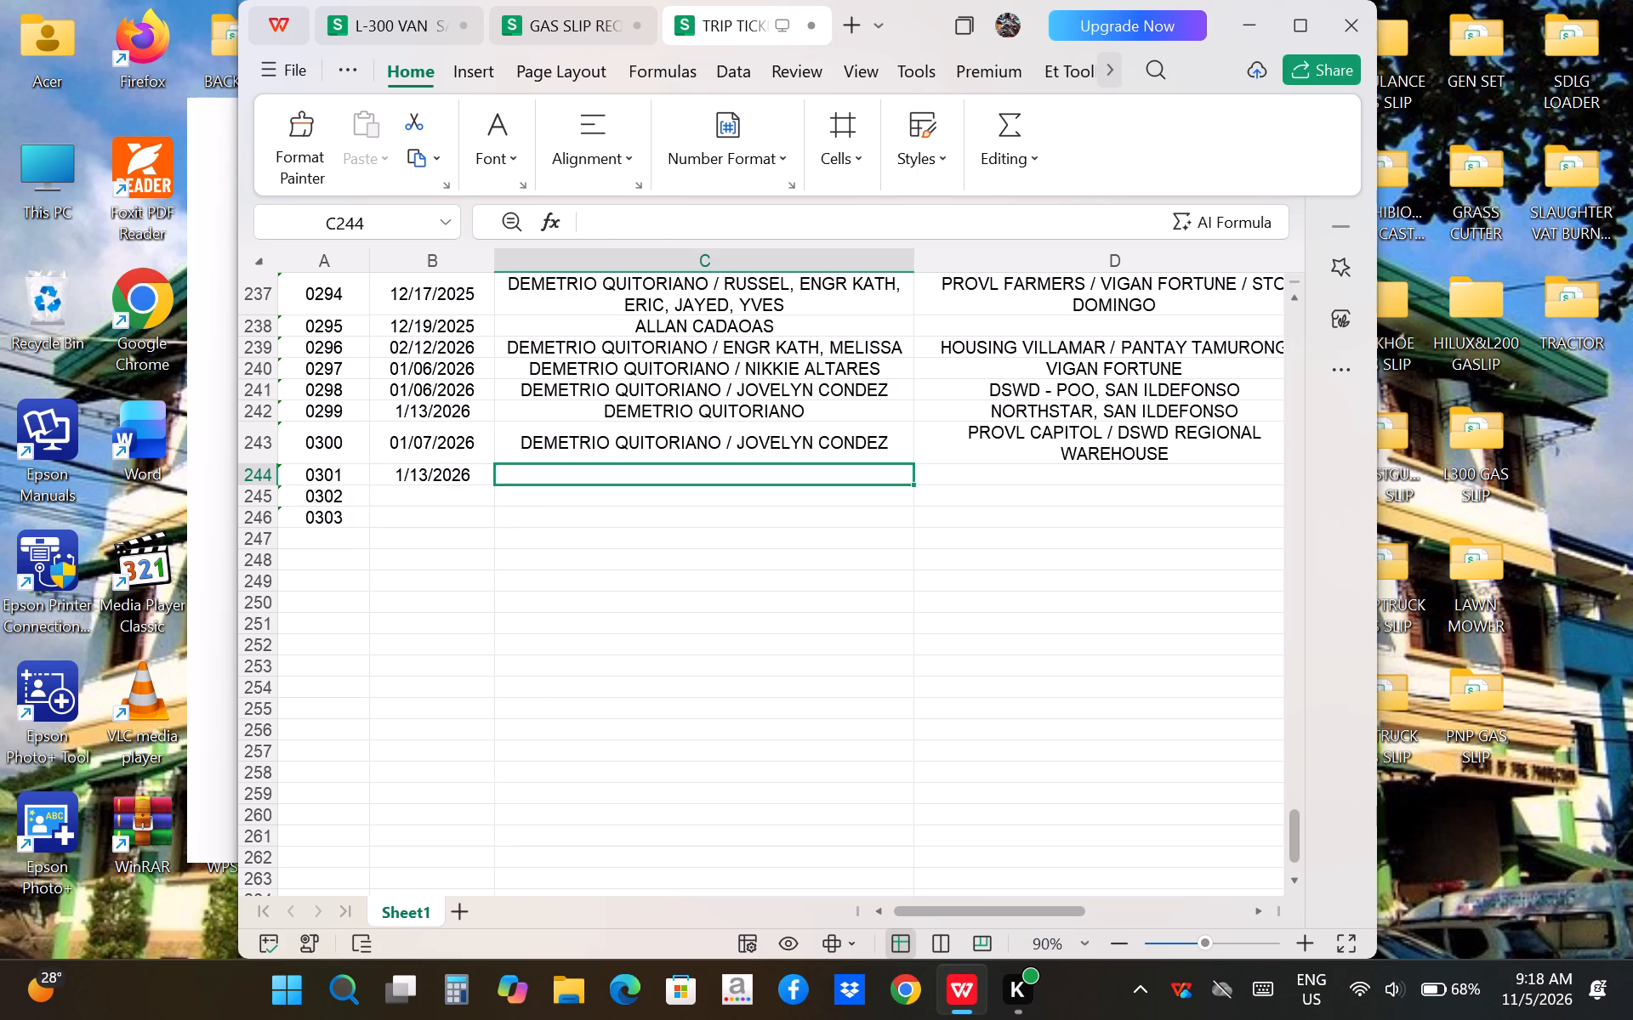
Enter the same driver as ticket 0289, followed by a slash and the new passenger's name, in column C for ticket 0301.
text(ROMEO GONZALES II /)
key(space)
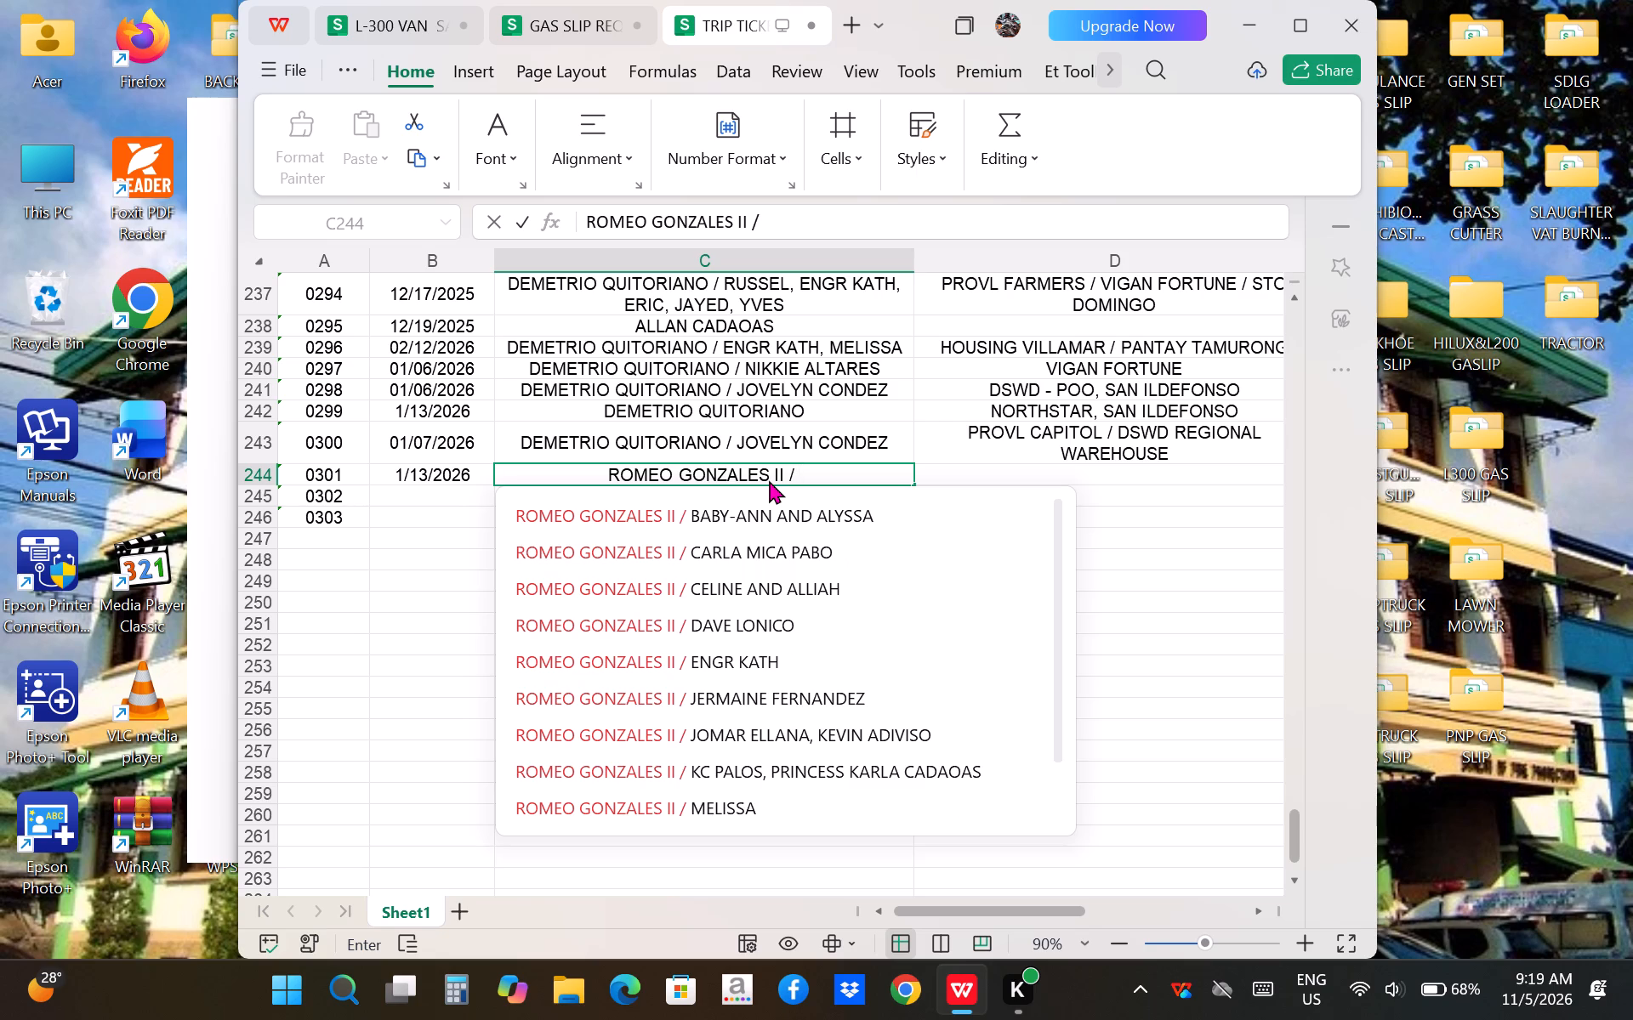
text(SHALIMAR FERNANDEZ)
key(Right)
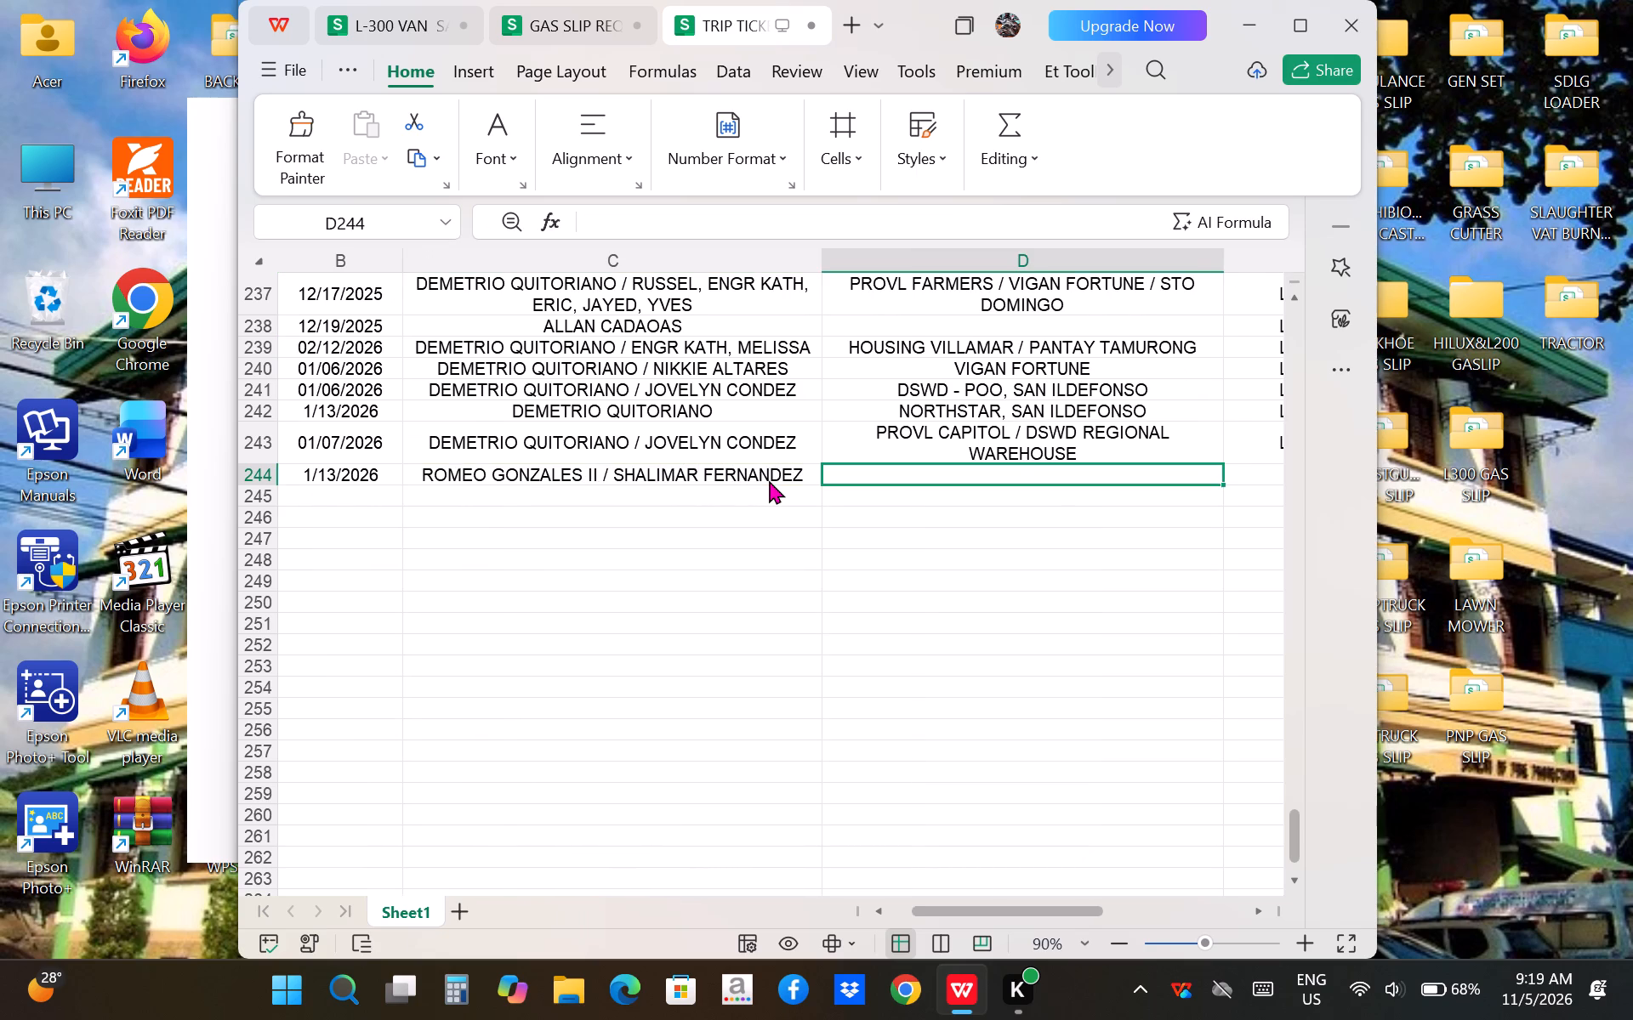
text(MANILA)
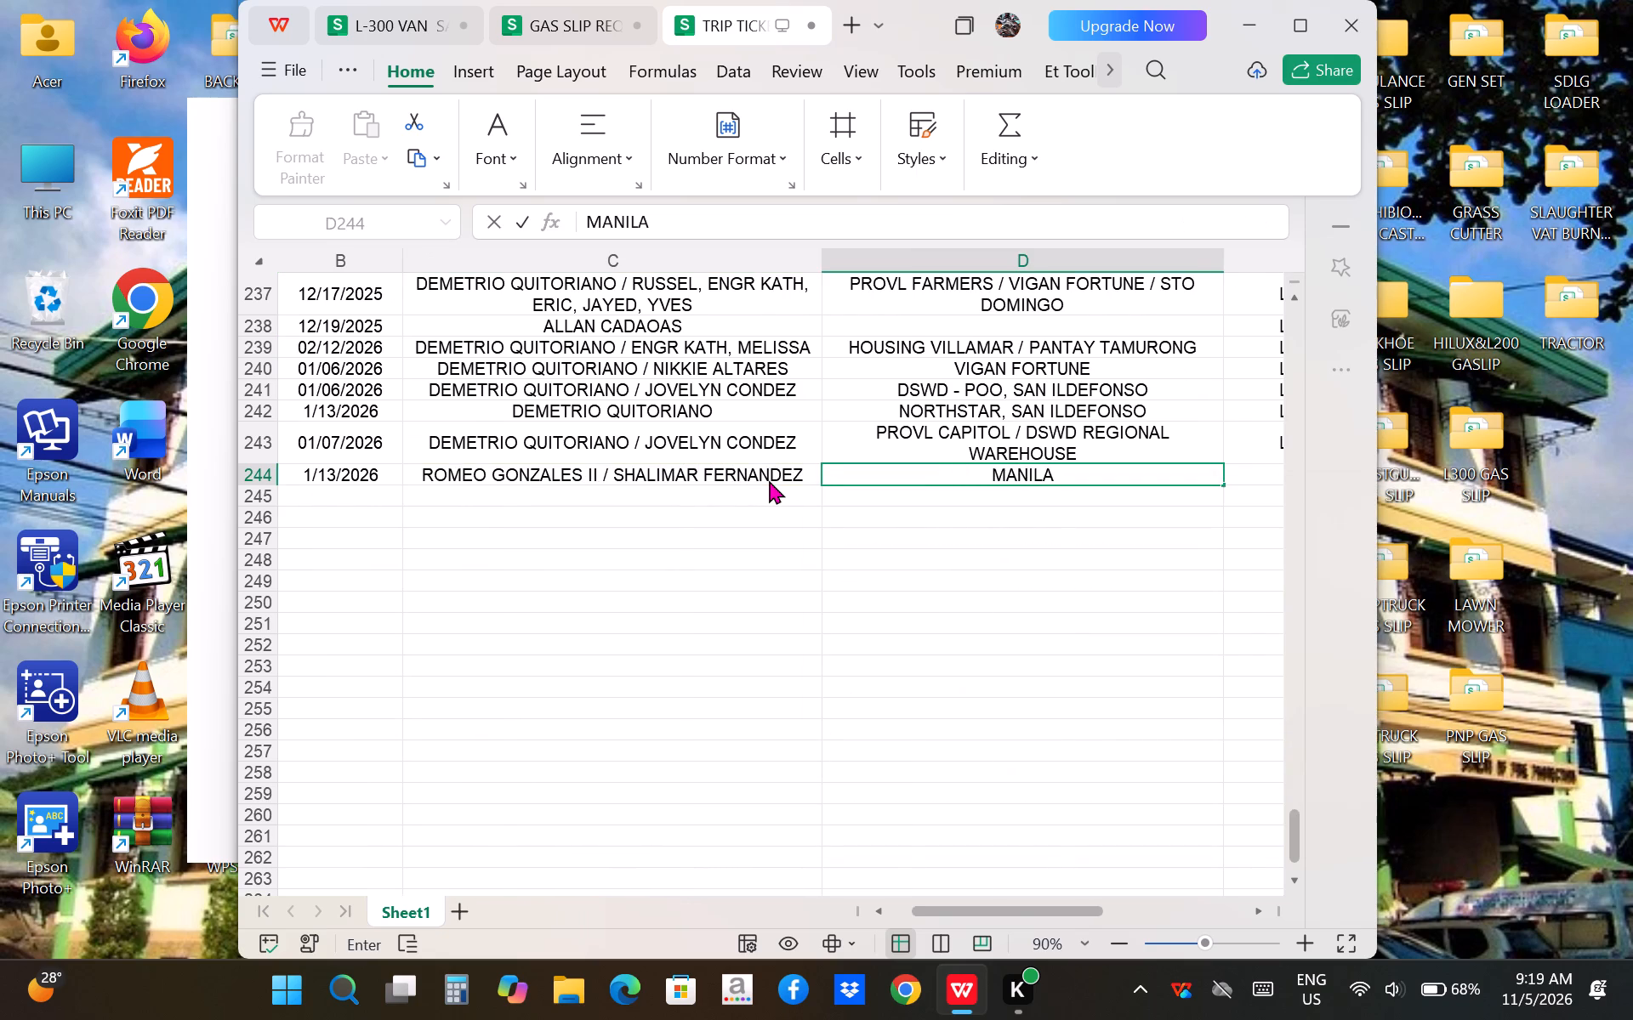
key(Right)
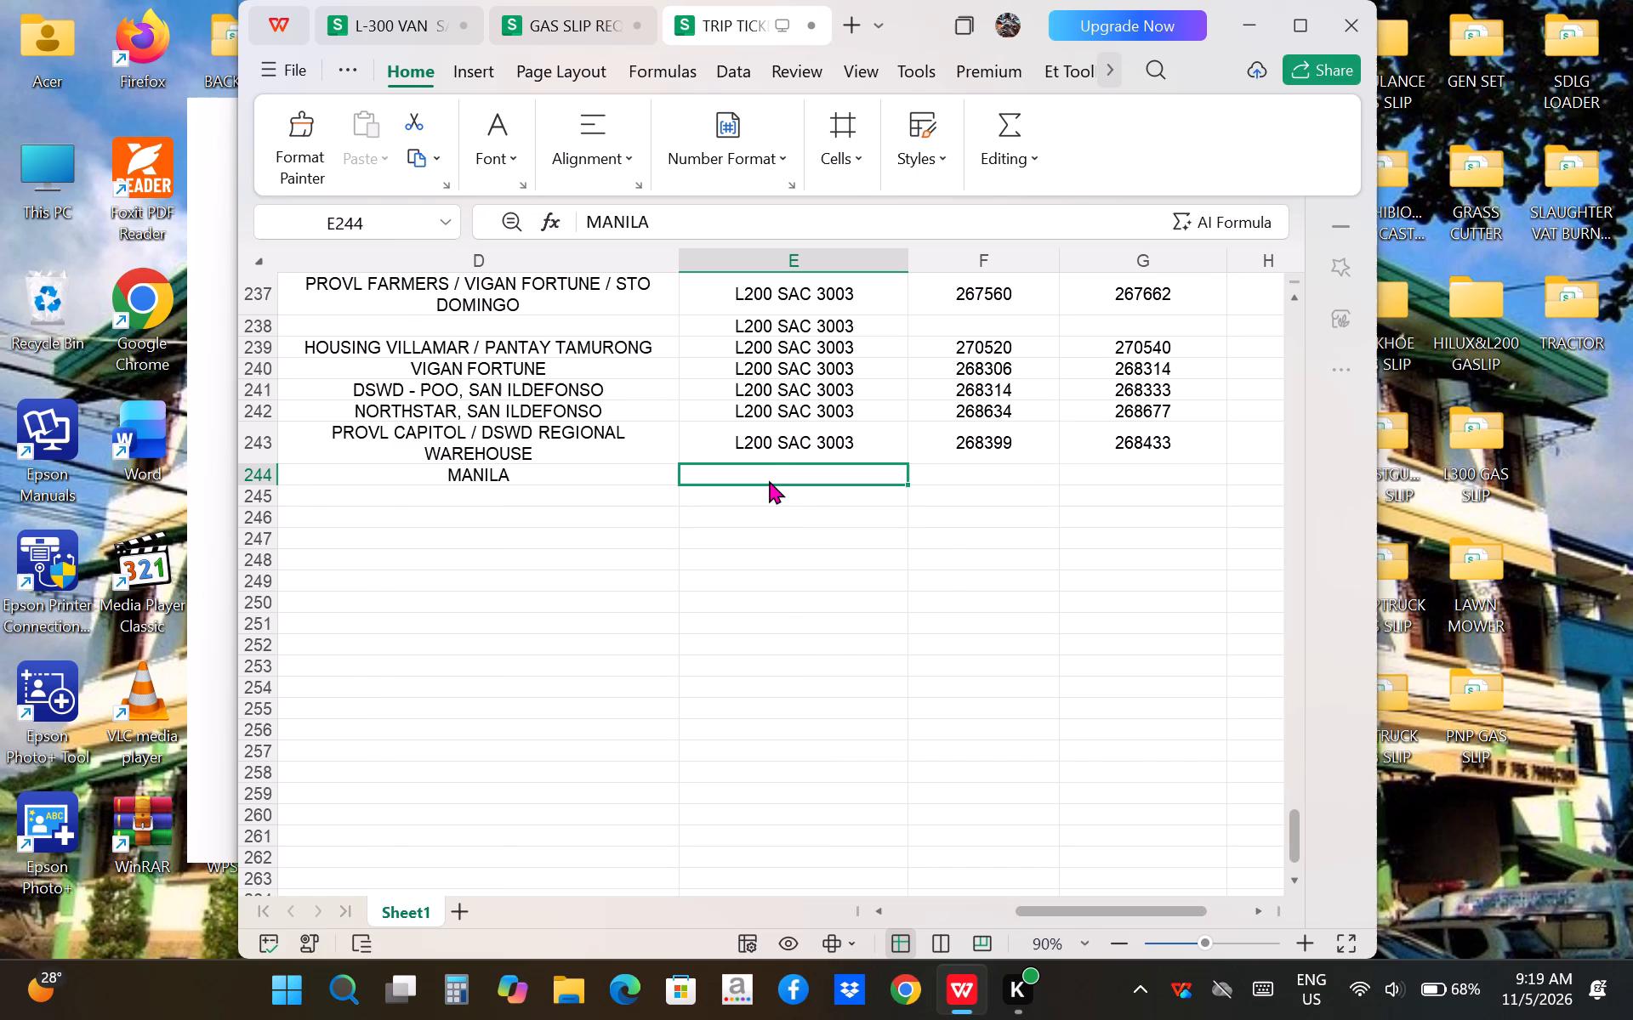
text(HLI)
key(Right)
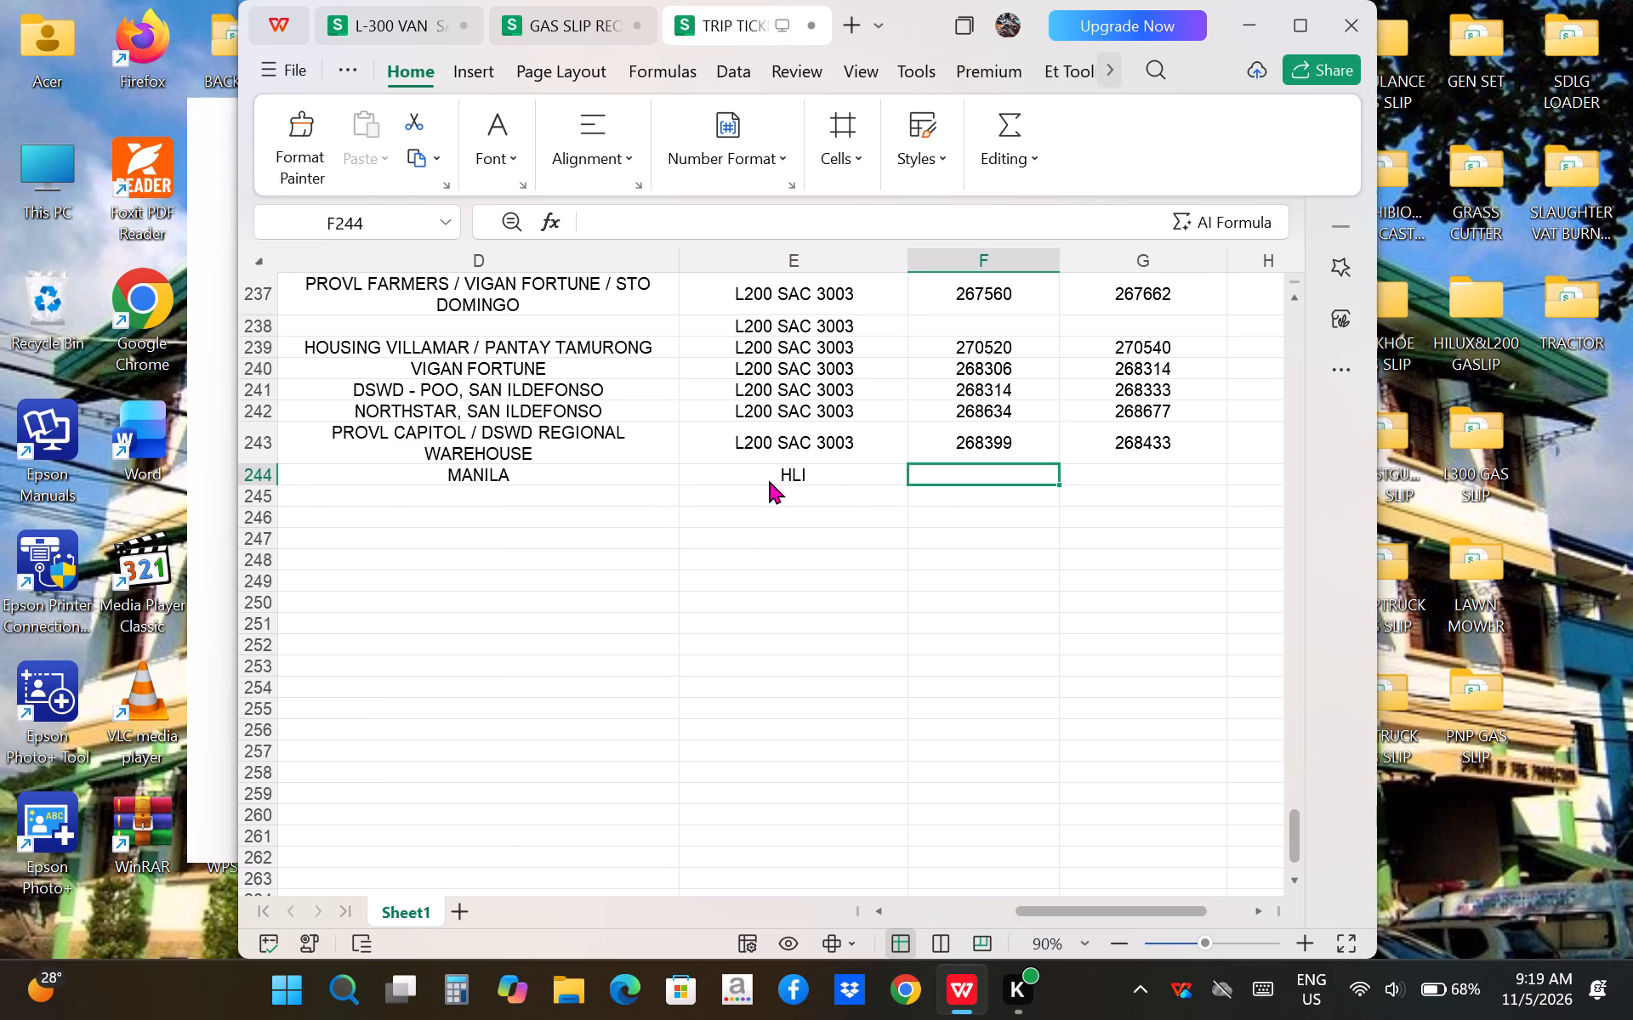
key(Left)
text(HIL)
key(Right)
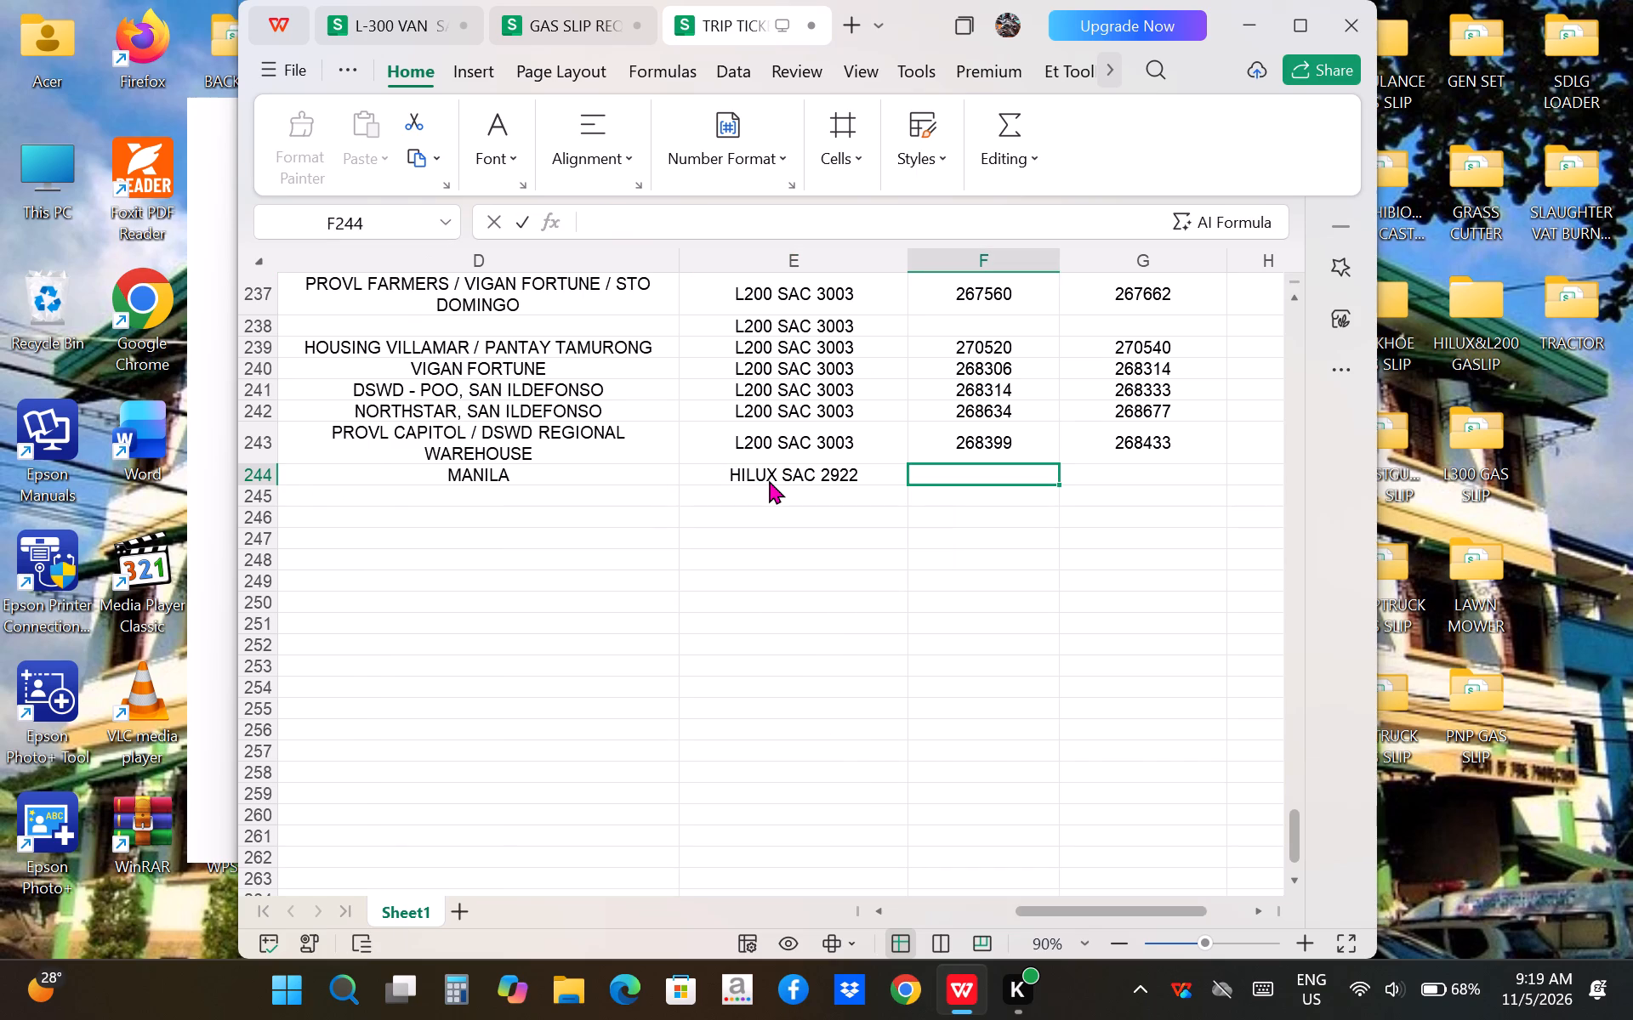
Enter the reading 299256 in column F for ticket 0301.
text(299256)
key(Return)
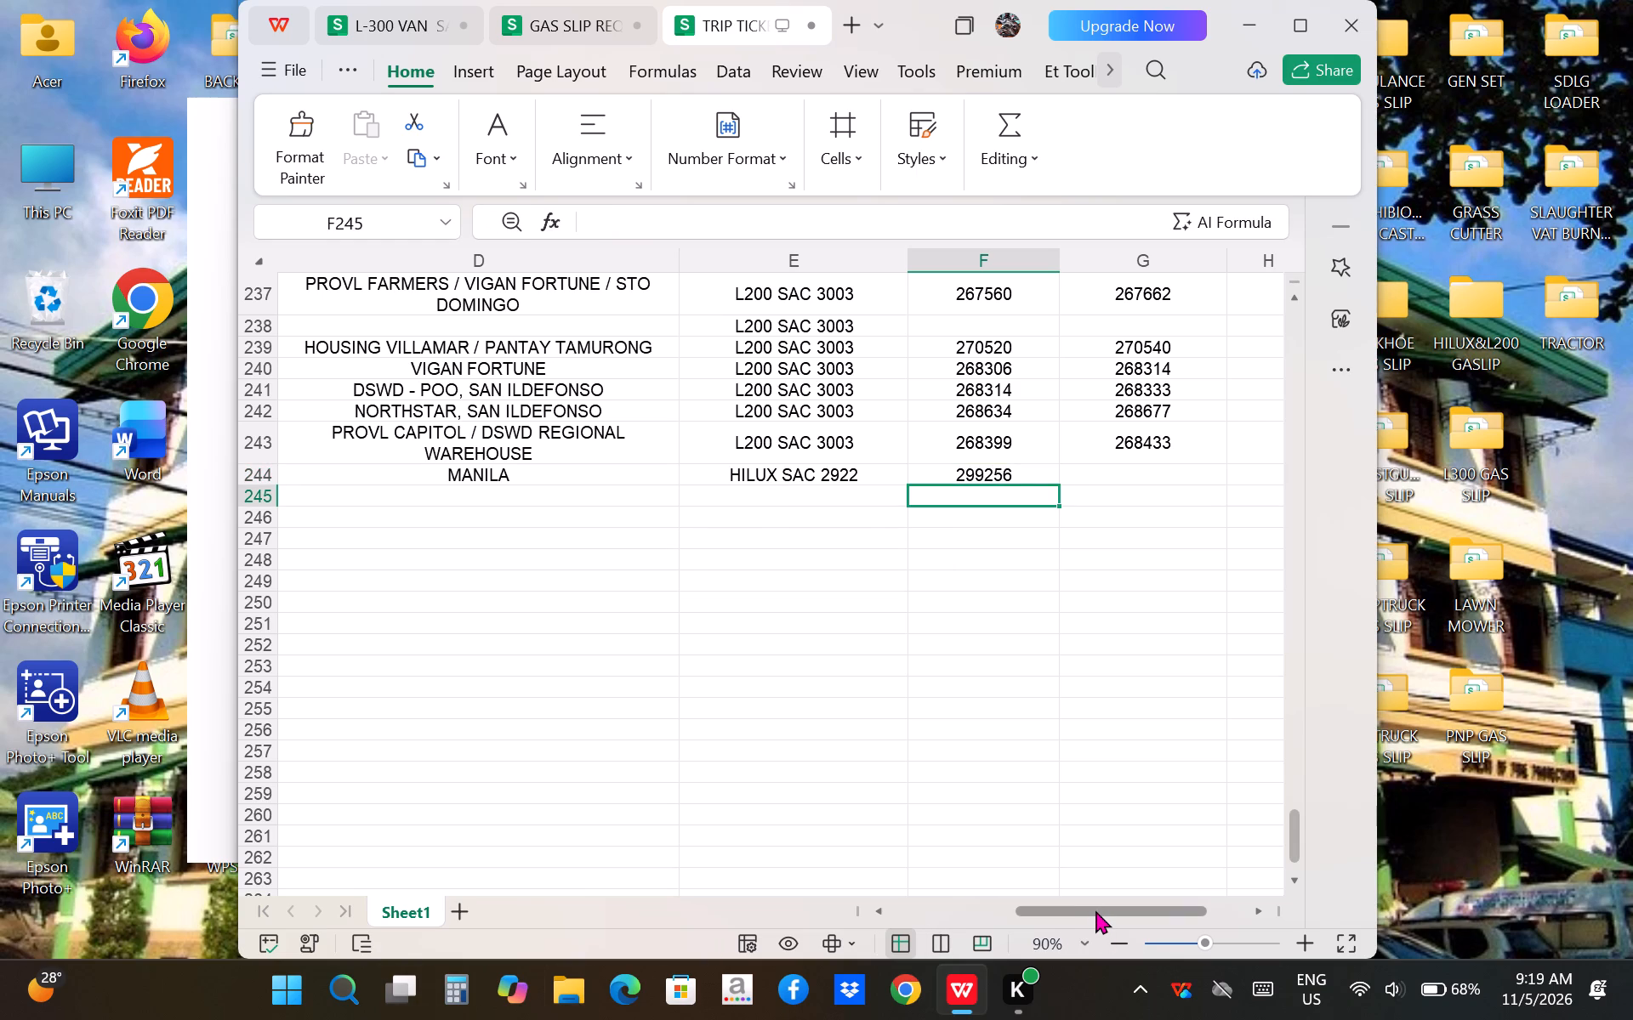
Enter the date 1/12/2026 for ticket 0302 in column B of row 245.
drag(1095, 910, 851, 899)
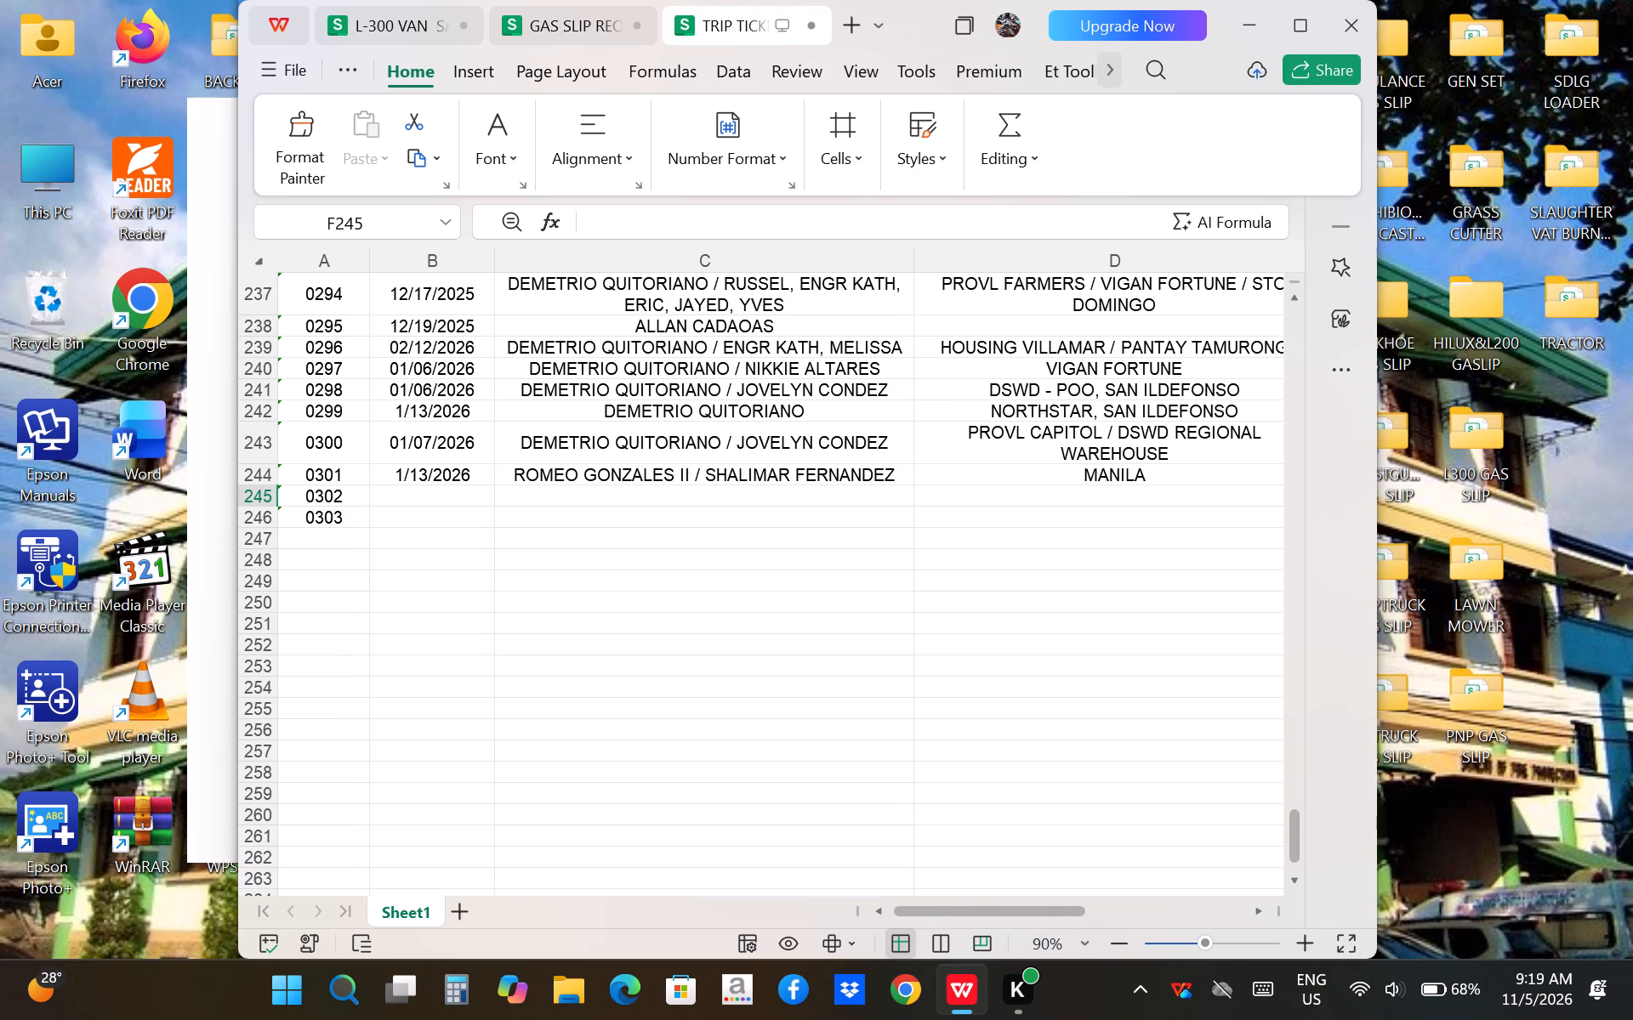
click(410, 500)
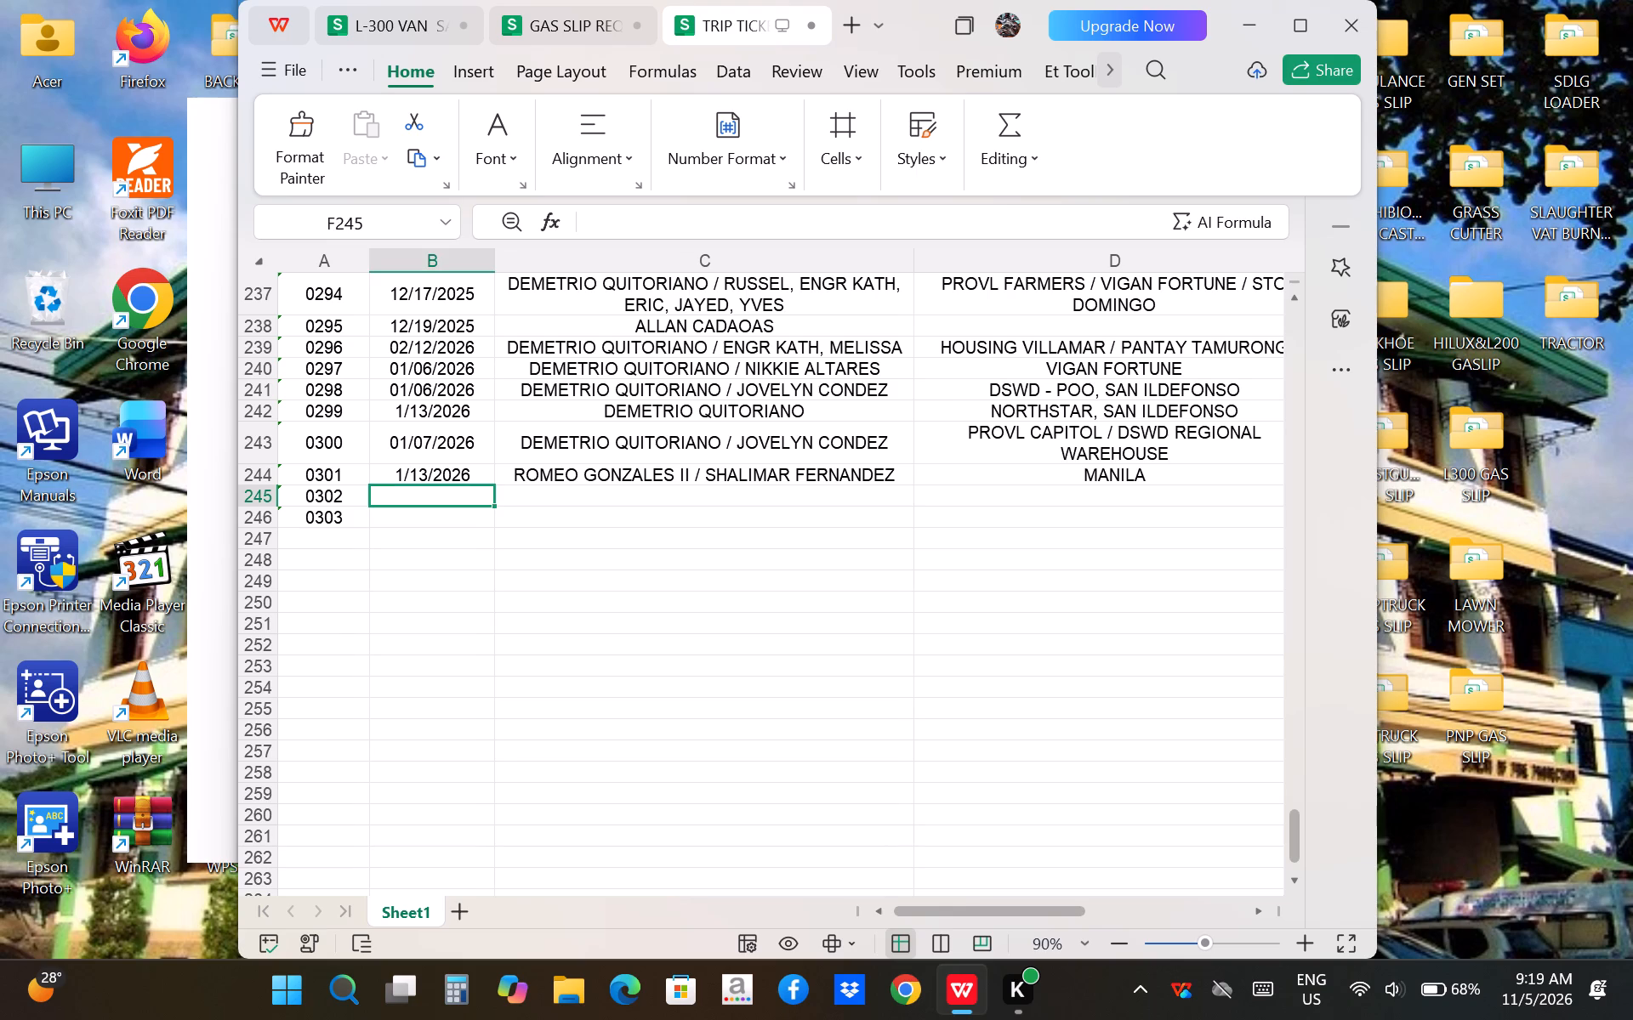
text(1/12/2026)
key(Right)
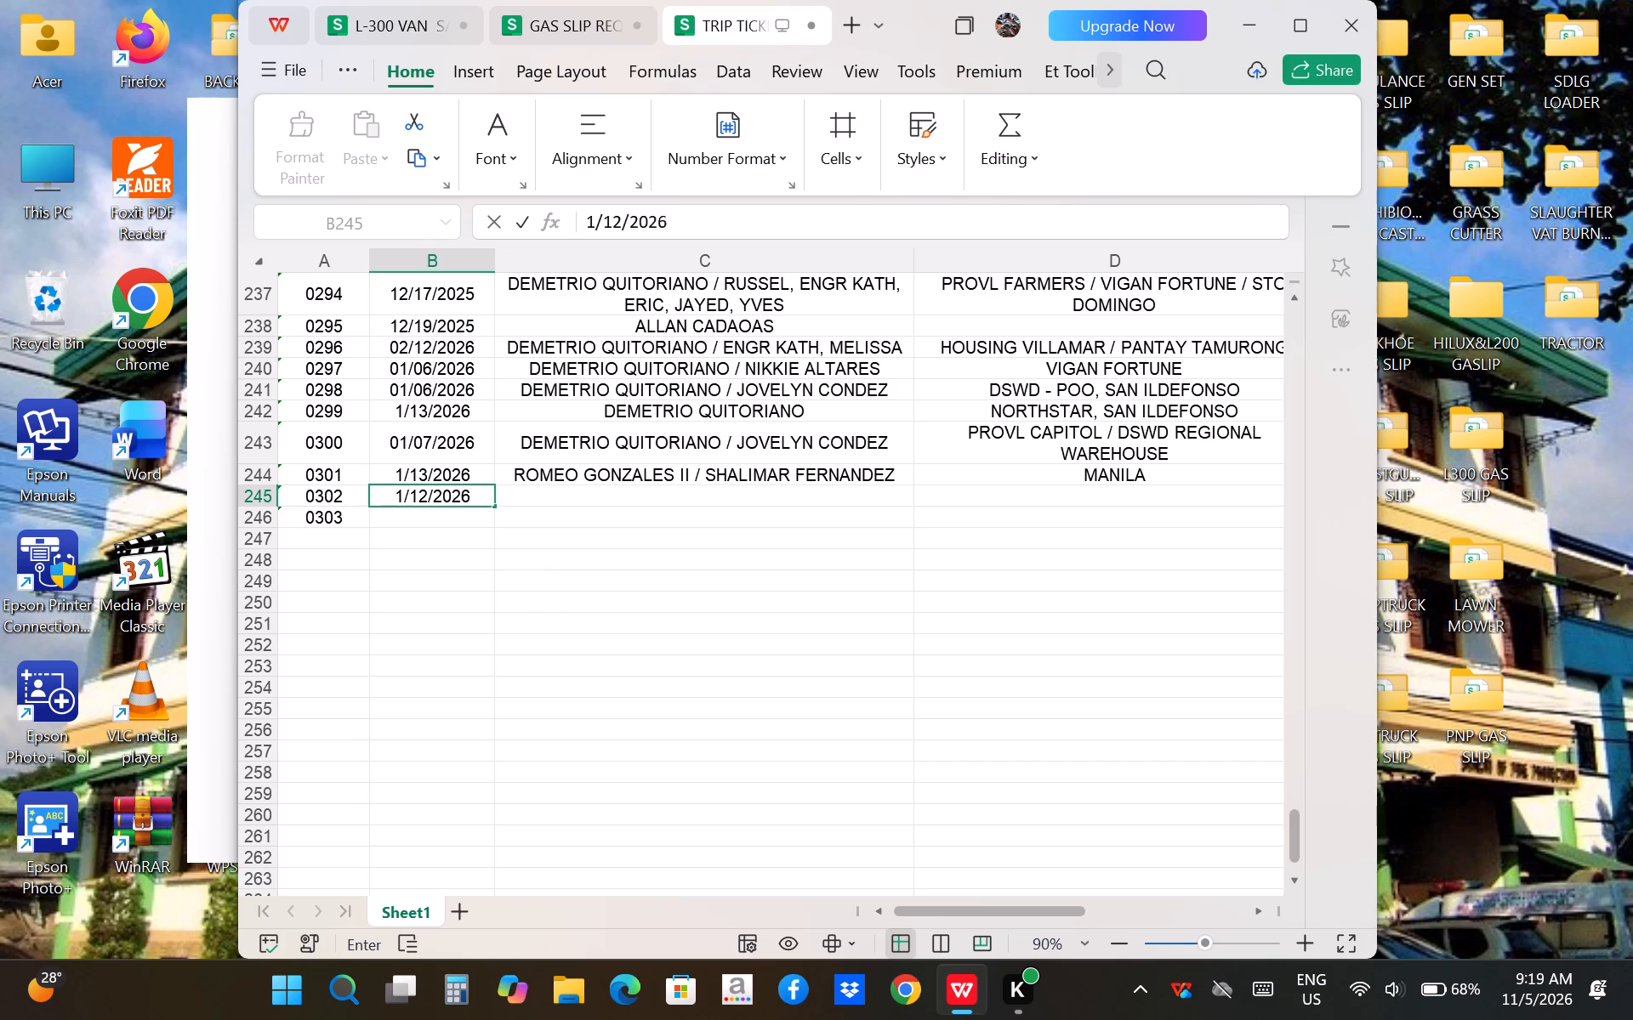
Enter the driver's and passenger's names, separated by a slash, in column C for ticket 0302.
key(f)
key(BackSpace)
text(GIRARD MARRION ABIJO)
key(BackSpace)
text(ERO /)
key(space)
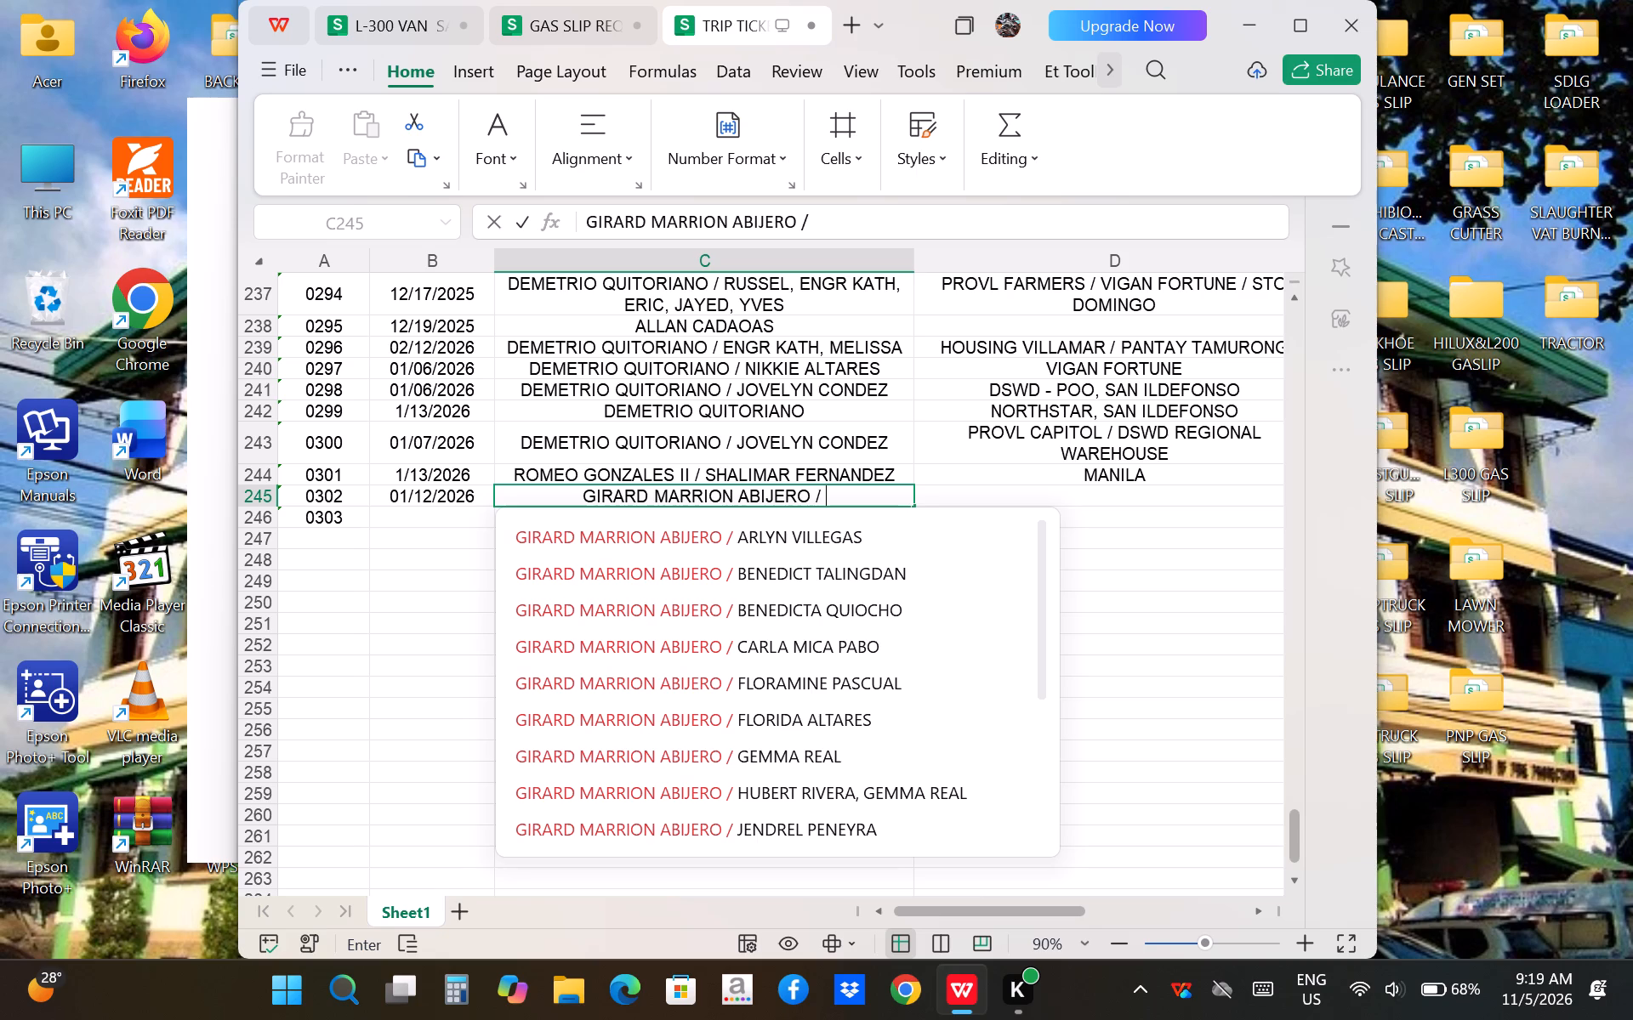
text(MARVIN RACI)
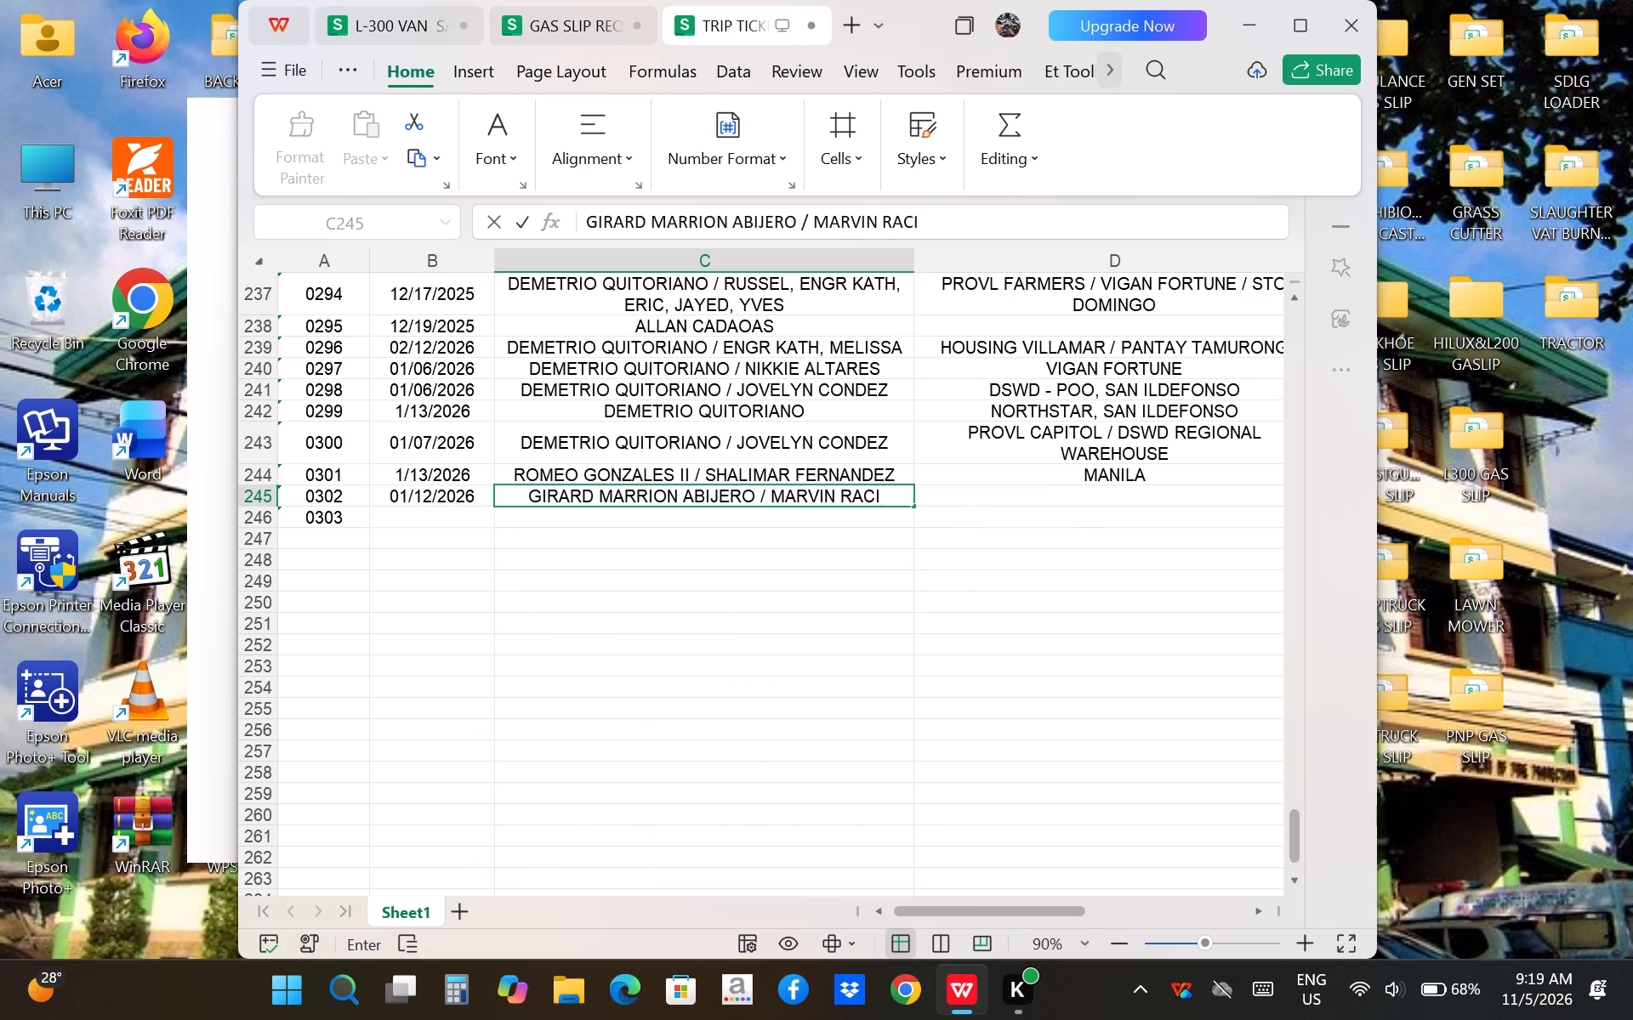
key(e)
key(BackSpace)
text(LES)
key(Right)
Enter the destination PROVL CAPITOL / CALTEX / NANSUAGAO / PANDAN / FUERTE for ticket 0302 in column D.
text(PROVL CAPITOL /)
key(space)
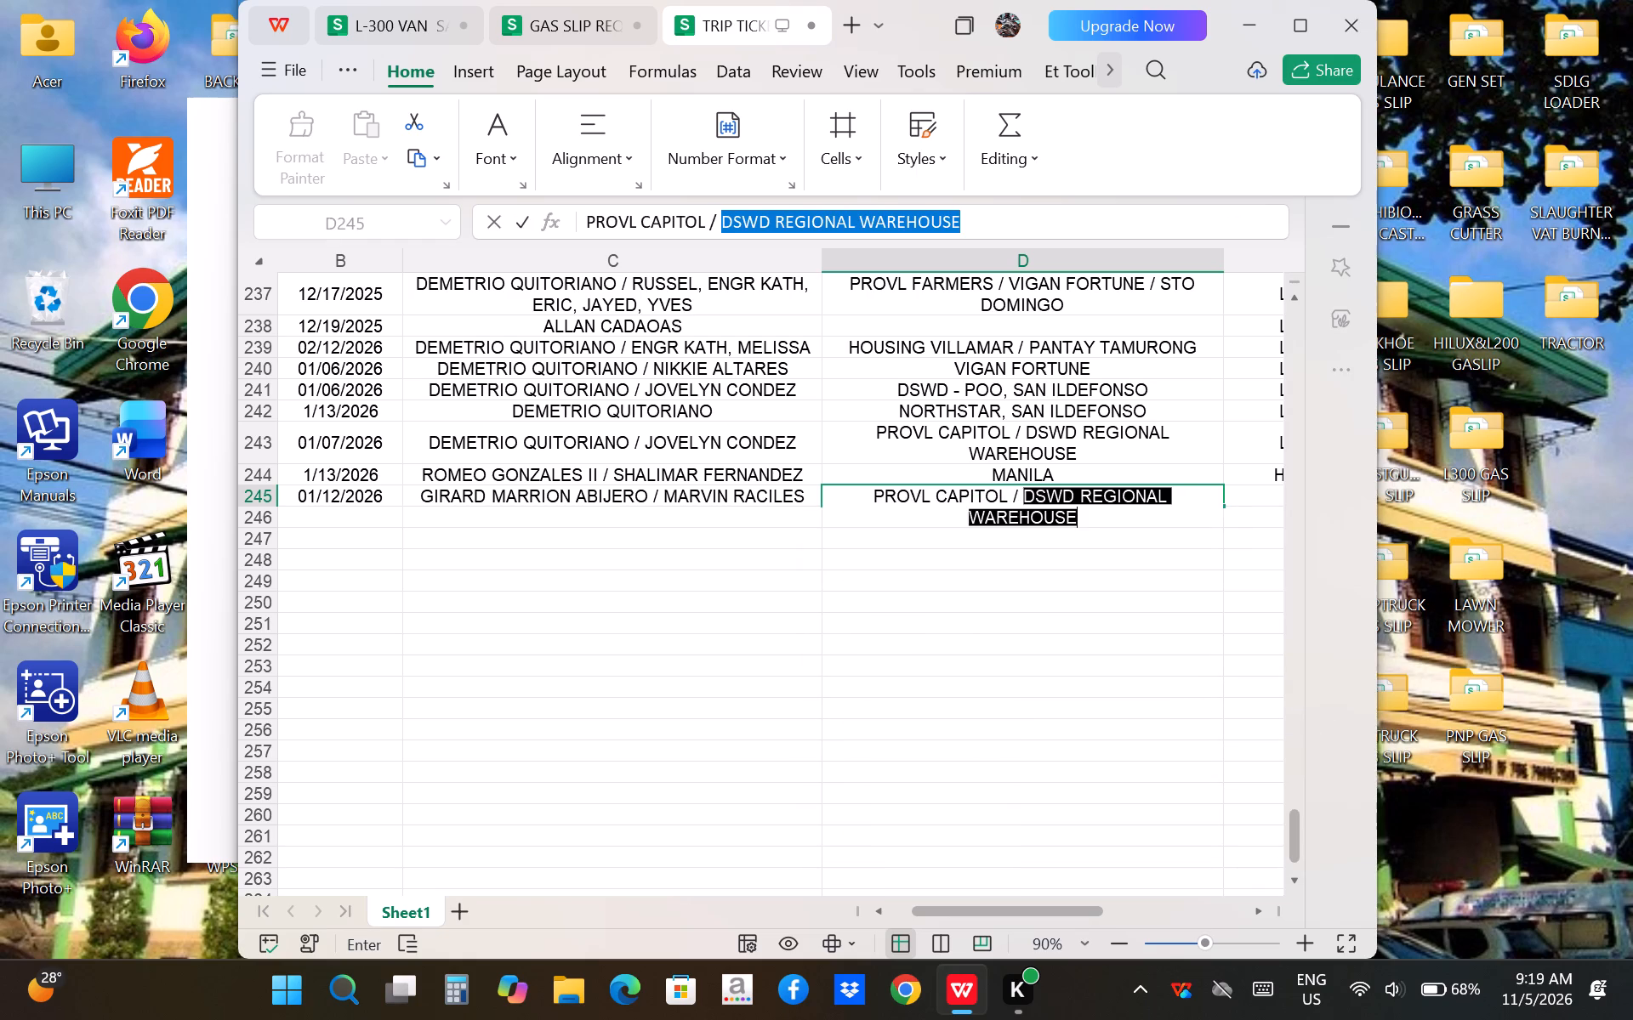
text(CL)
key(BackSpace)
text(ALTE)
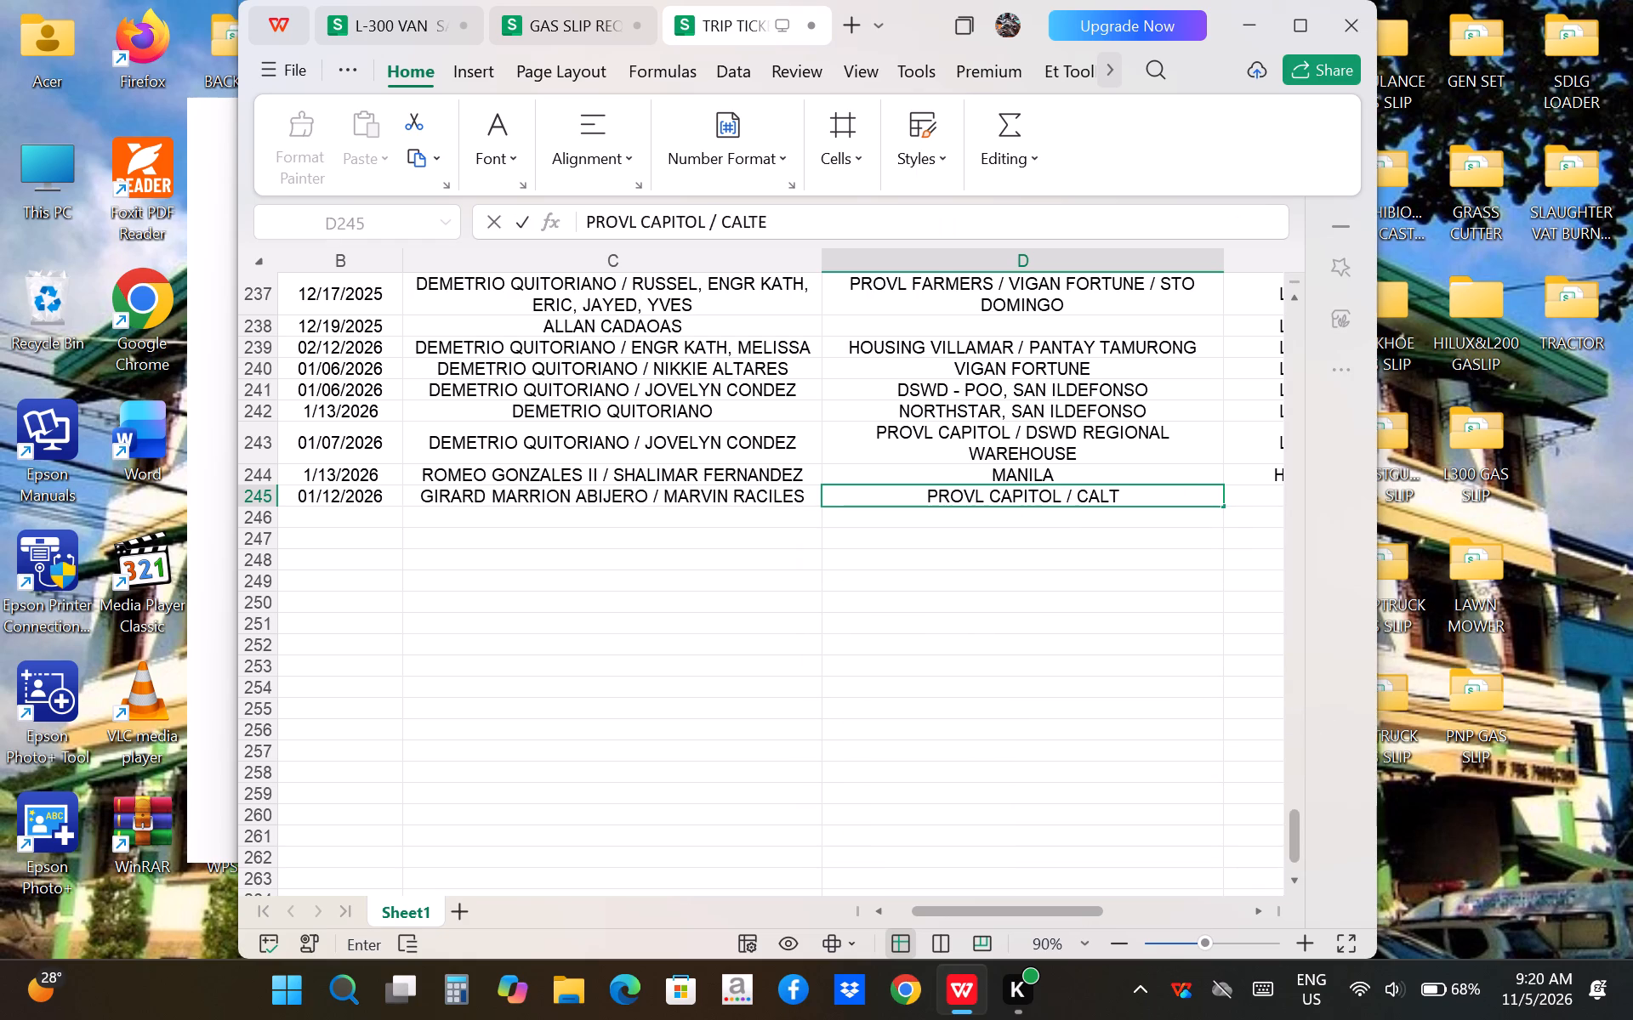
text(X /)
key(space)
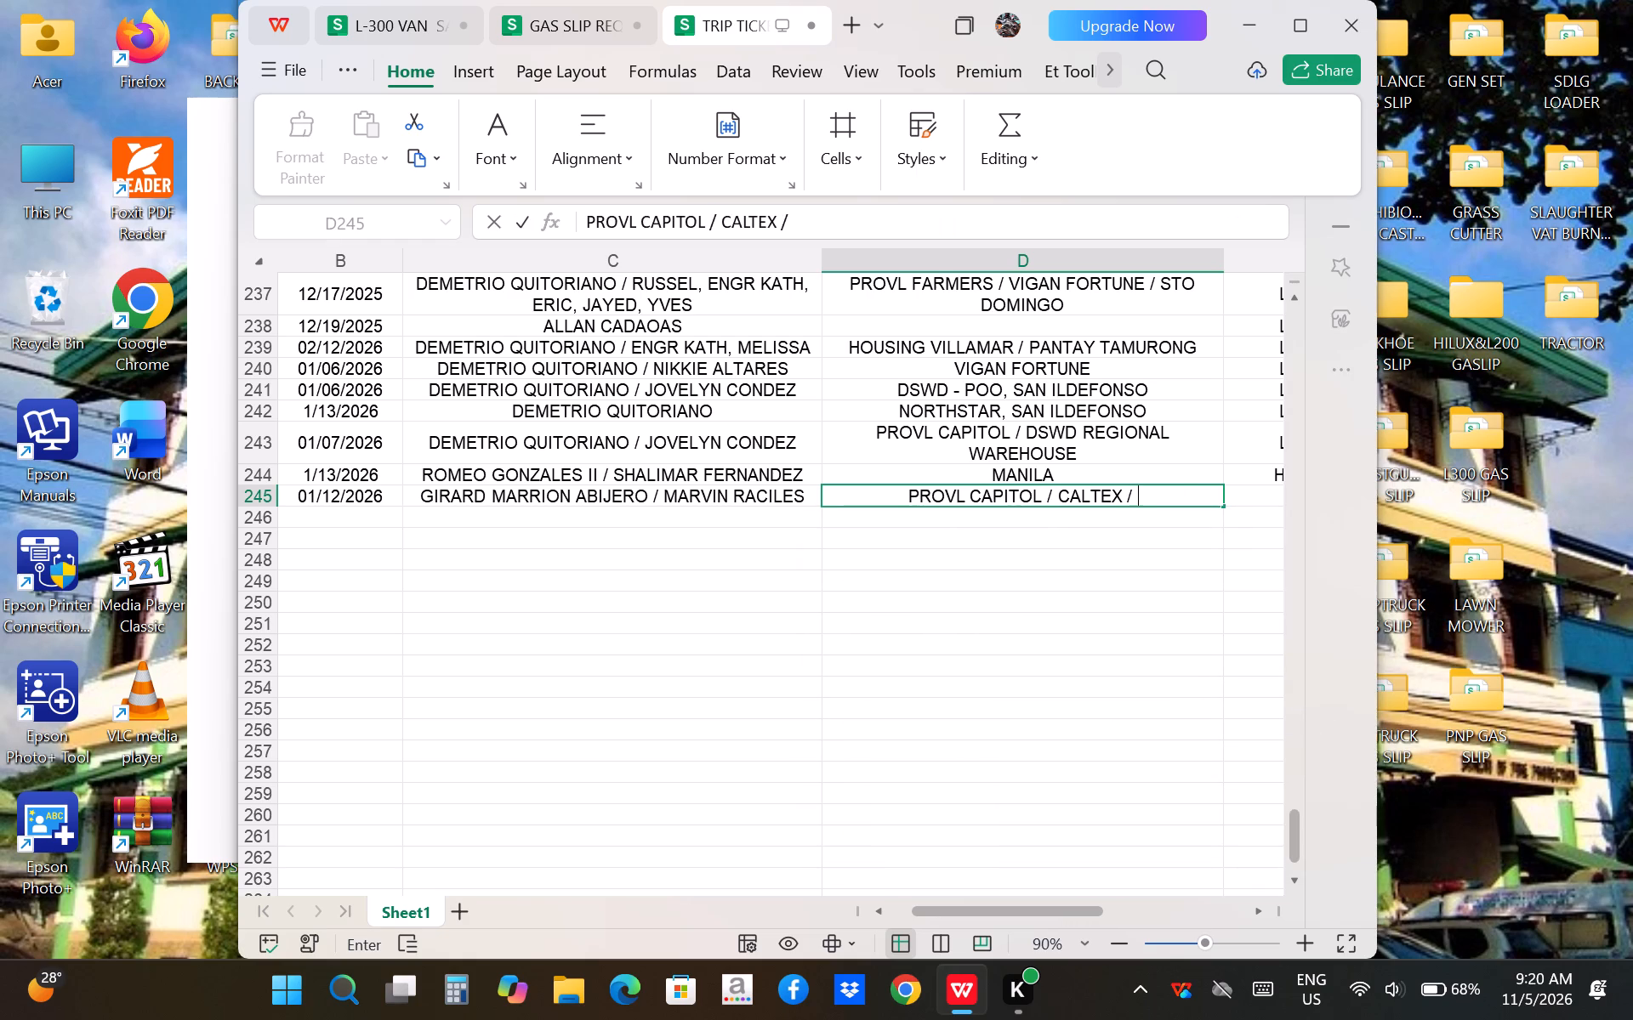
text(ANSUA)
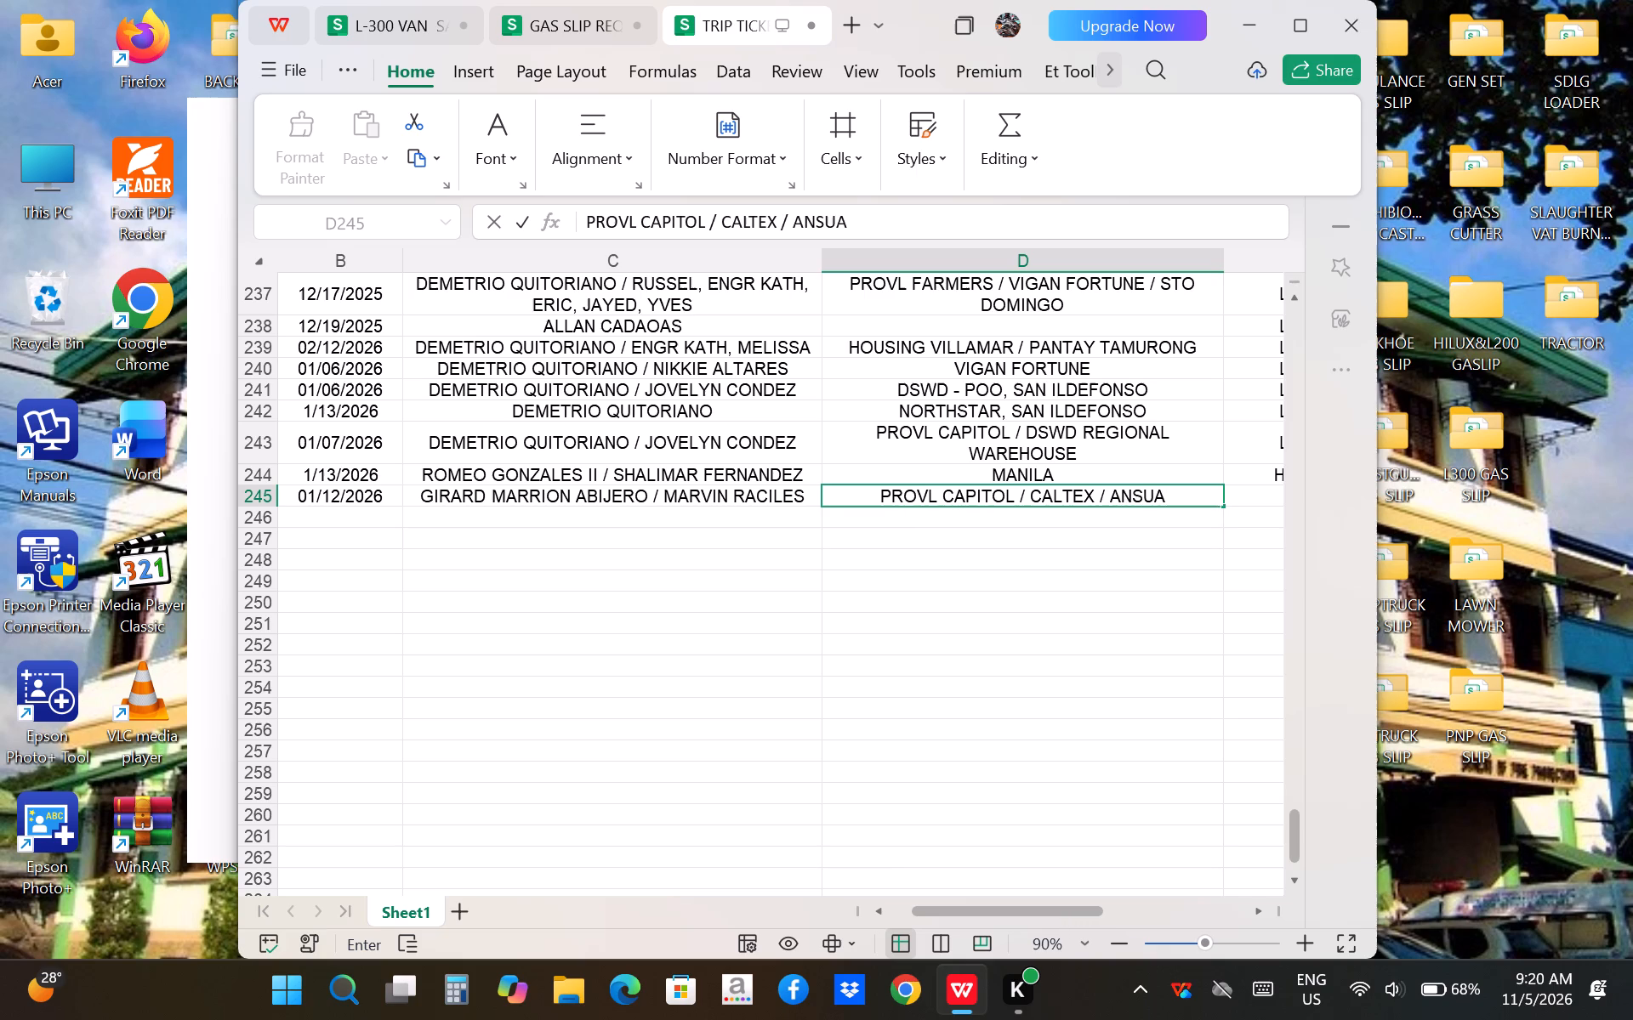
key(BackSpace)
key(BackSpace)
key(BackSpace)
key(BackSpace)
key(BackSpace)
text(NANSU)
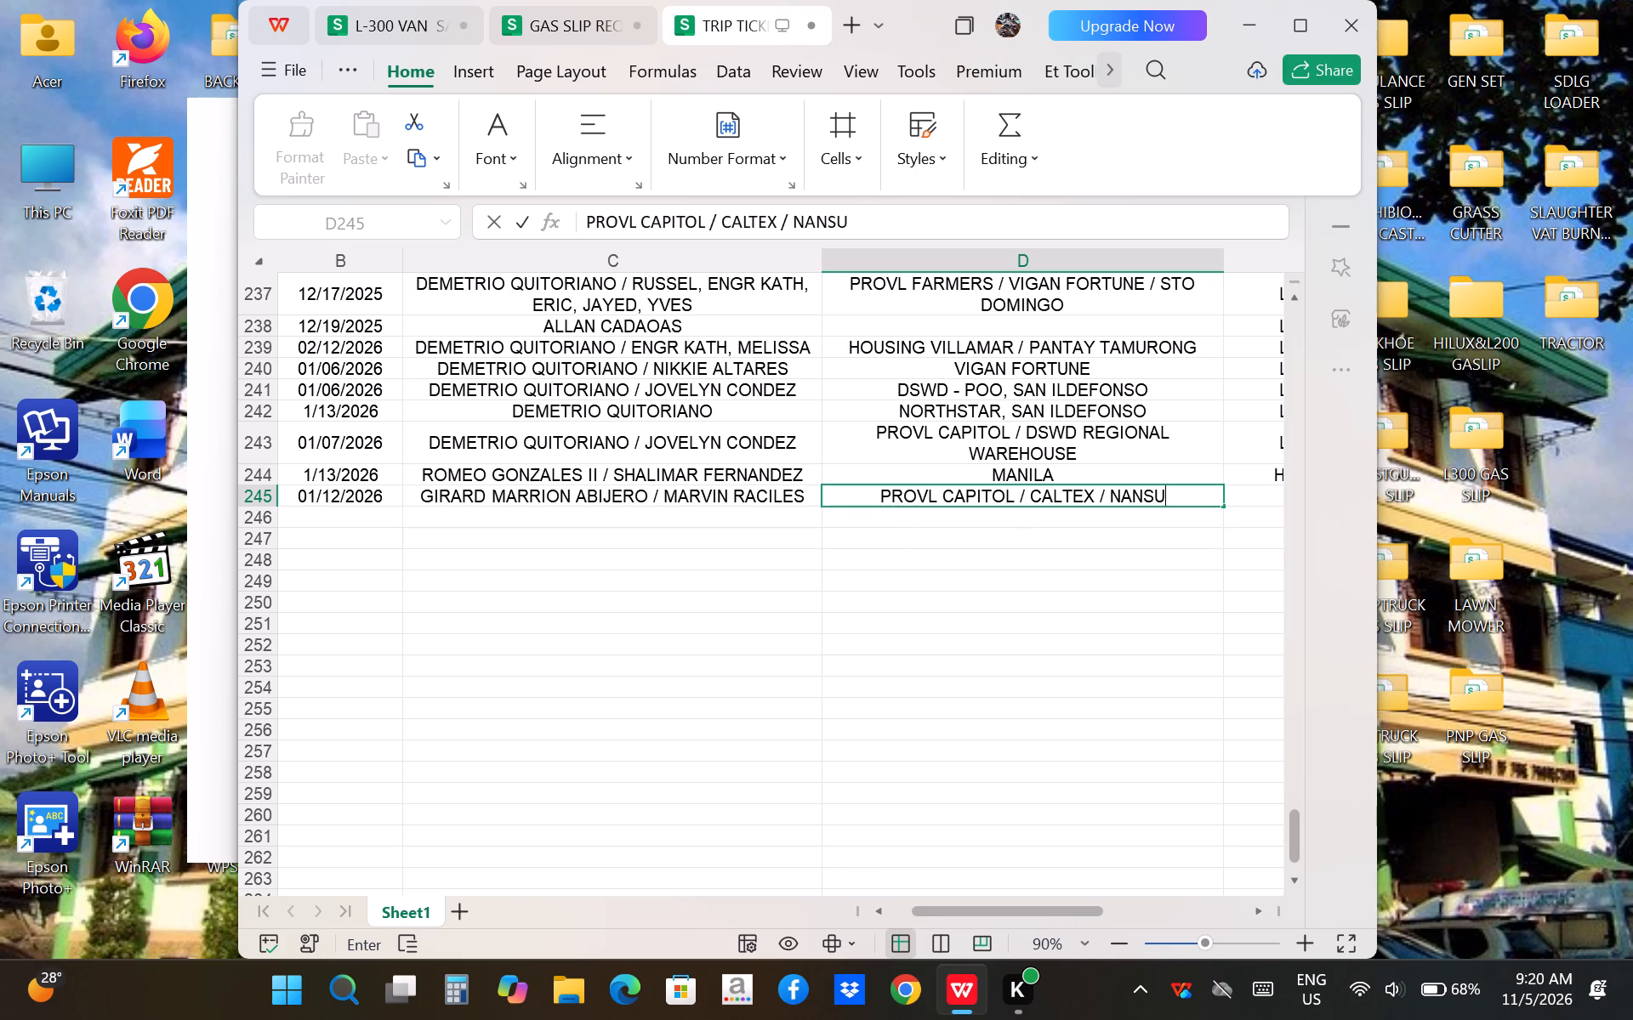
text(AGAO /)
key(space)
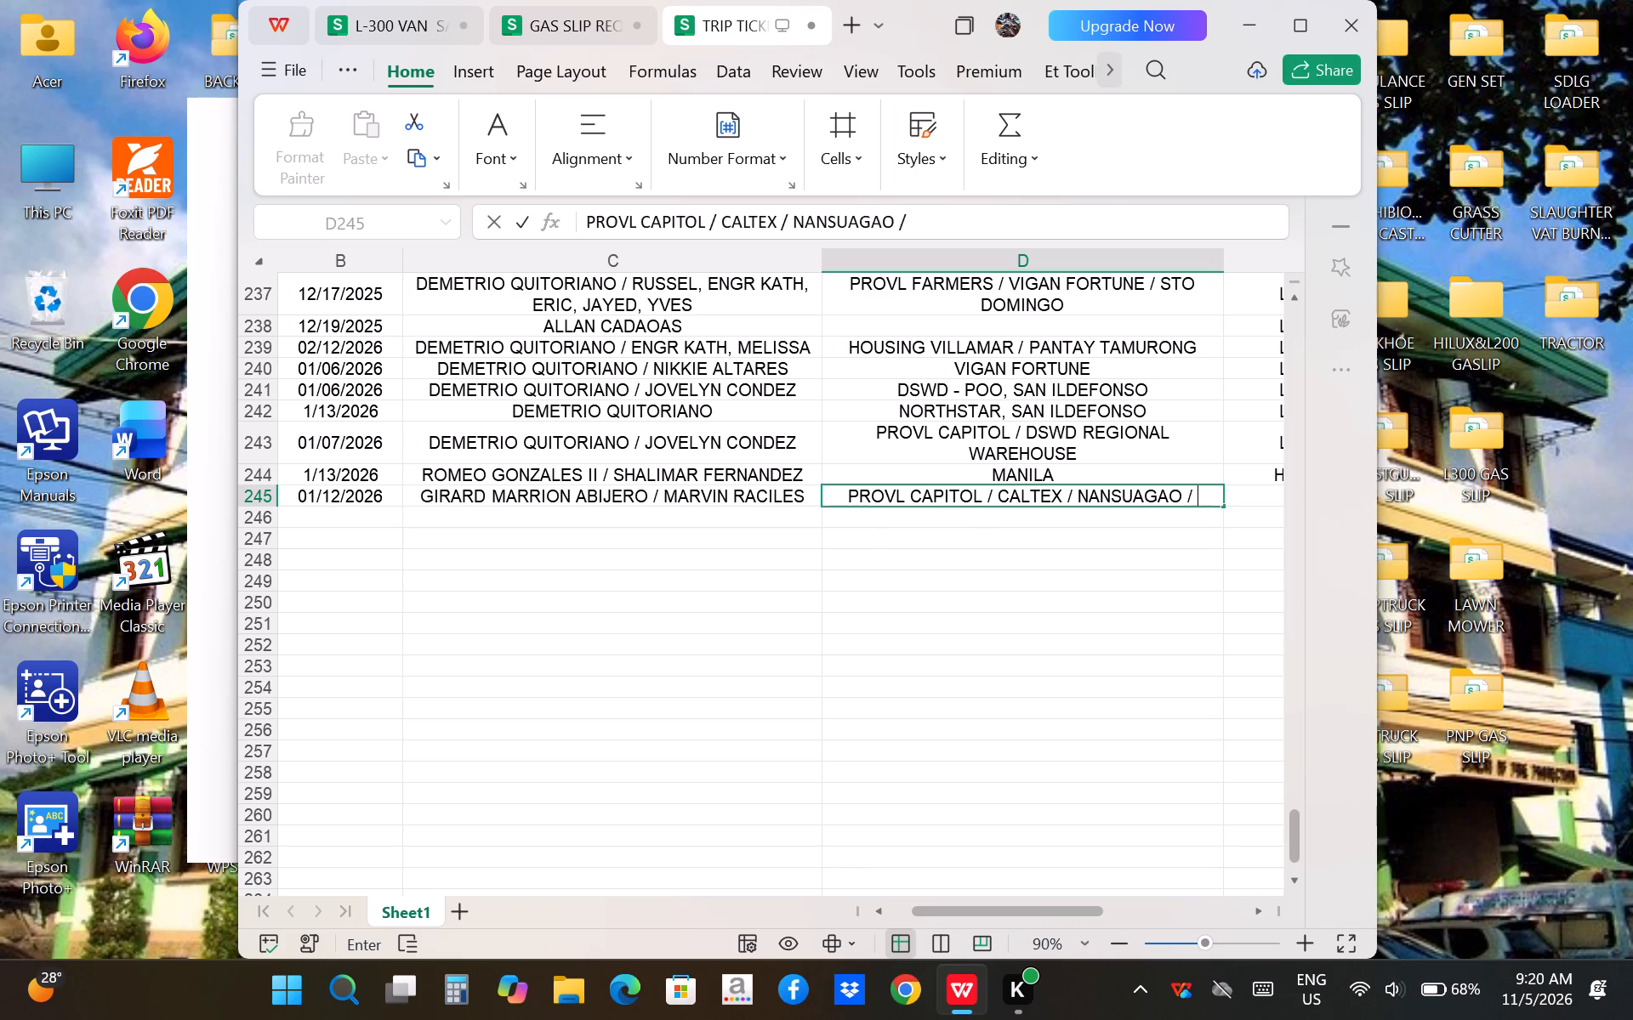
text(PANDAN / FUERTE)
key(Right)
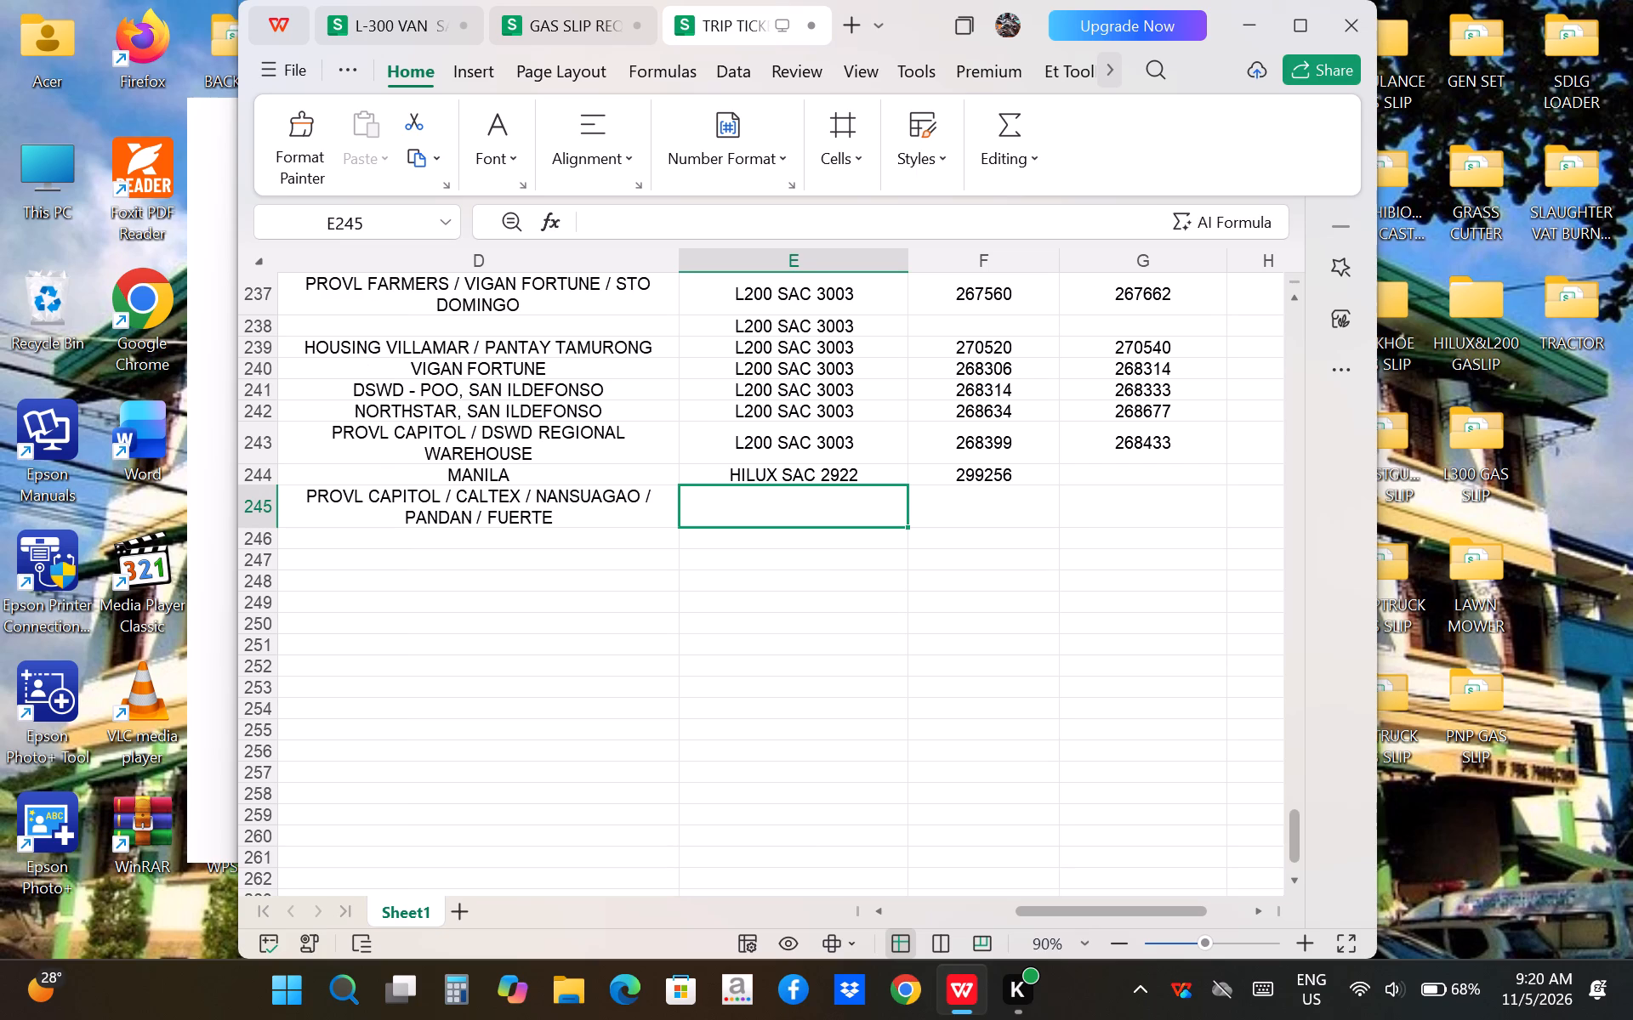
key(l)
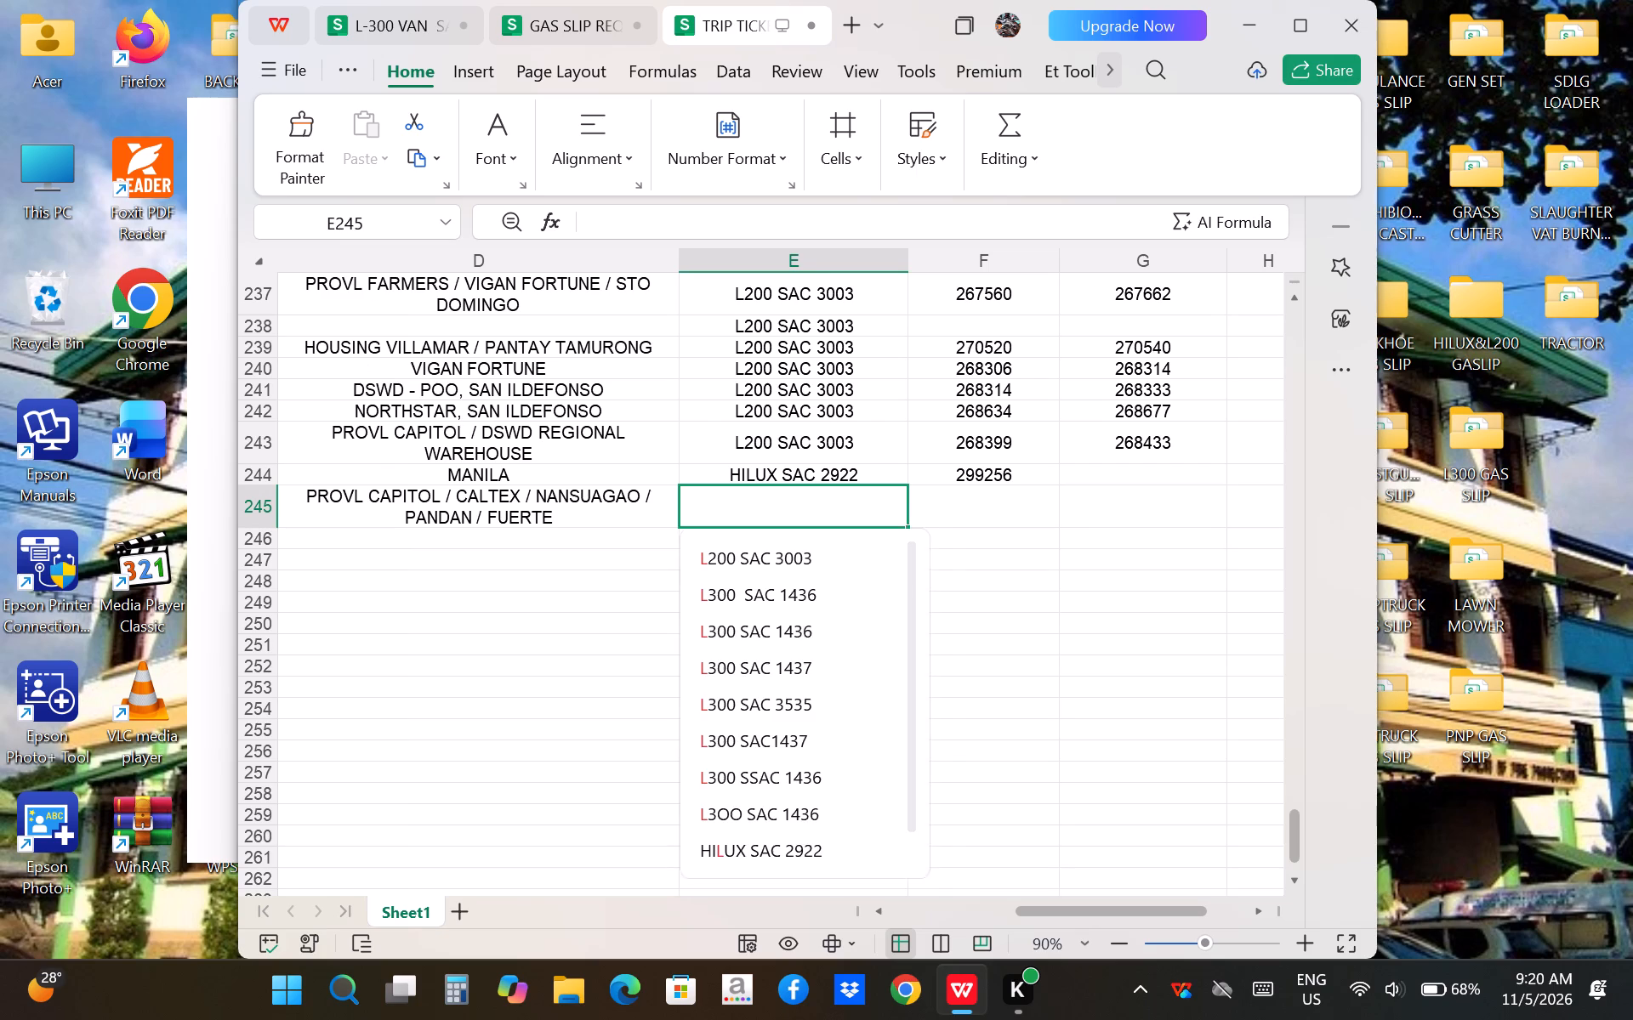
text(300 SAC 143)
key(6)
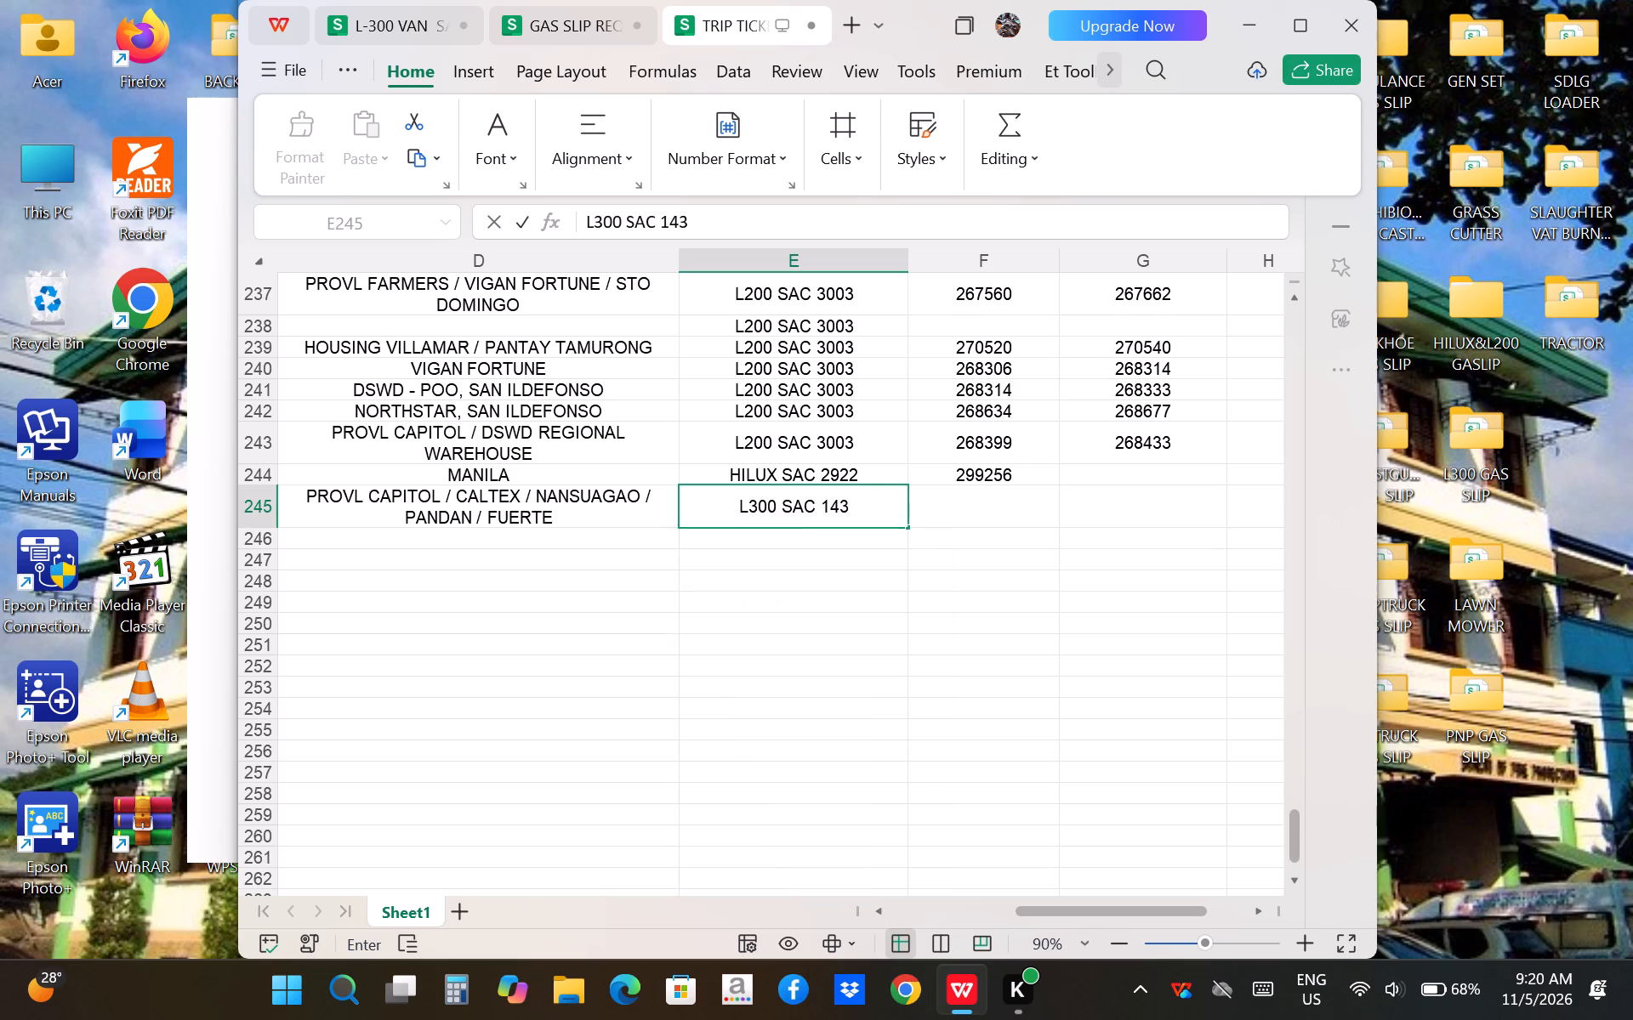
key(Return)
click(888, 506)
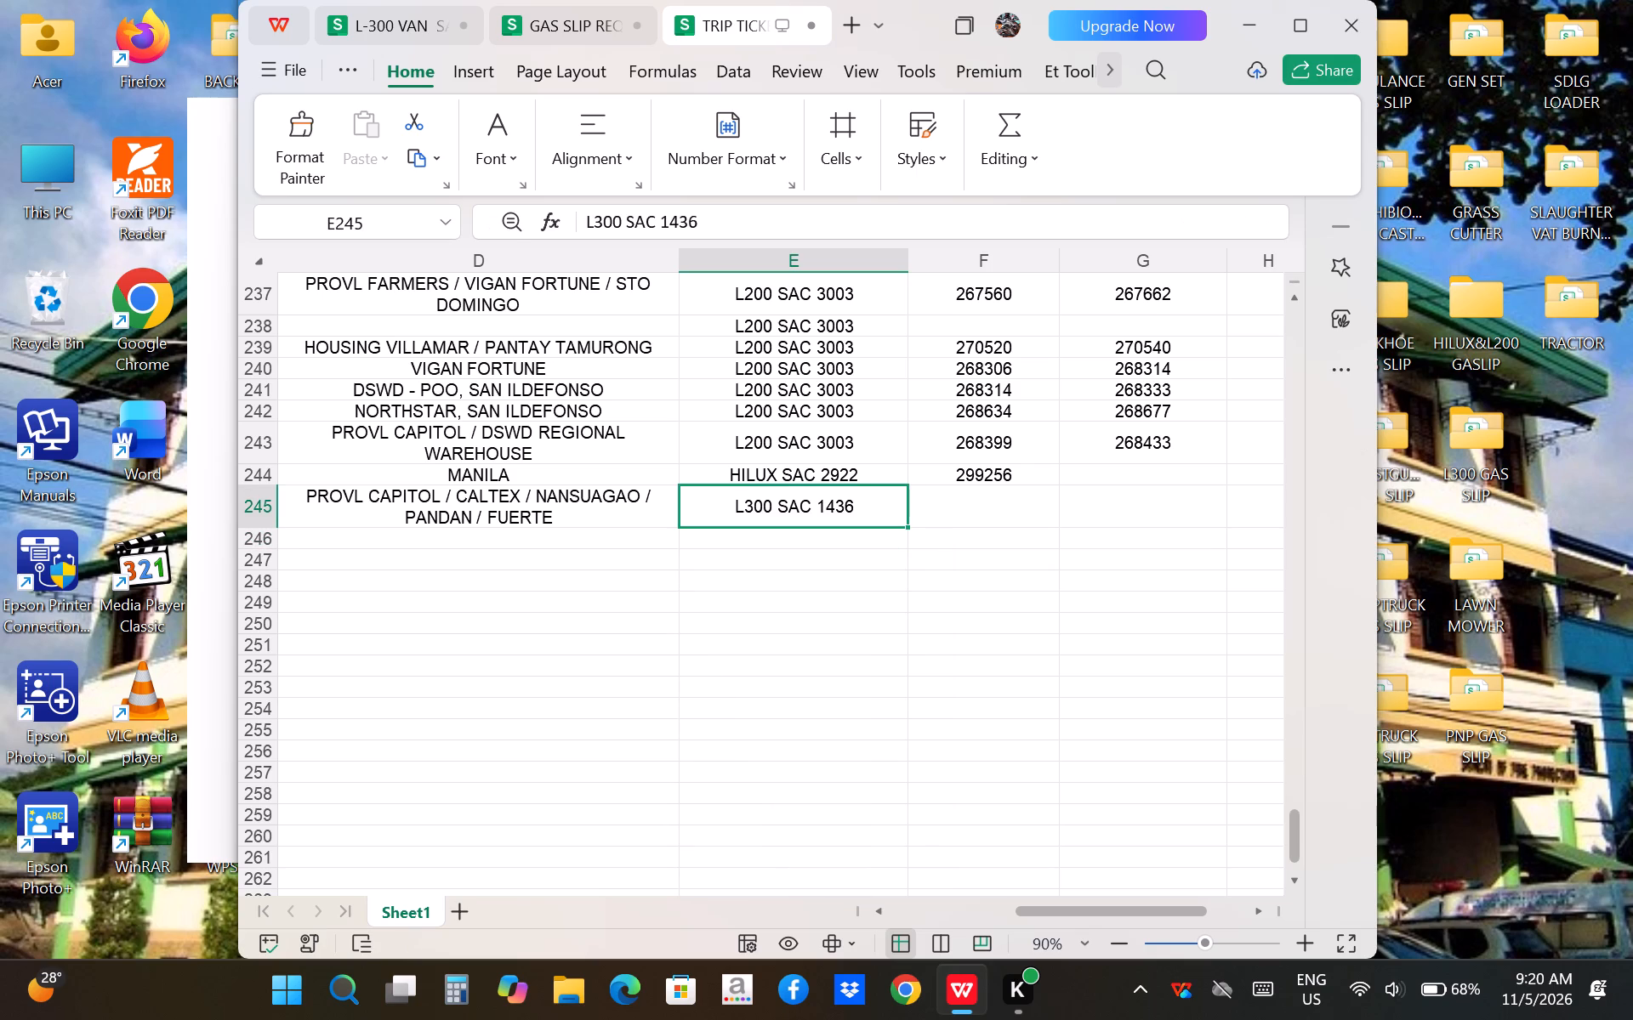
key(ctrl+c)
click(855, 546)
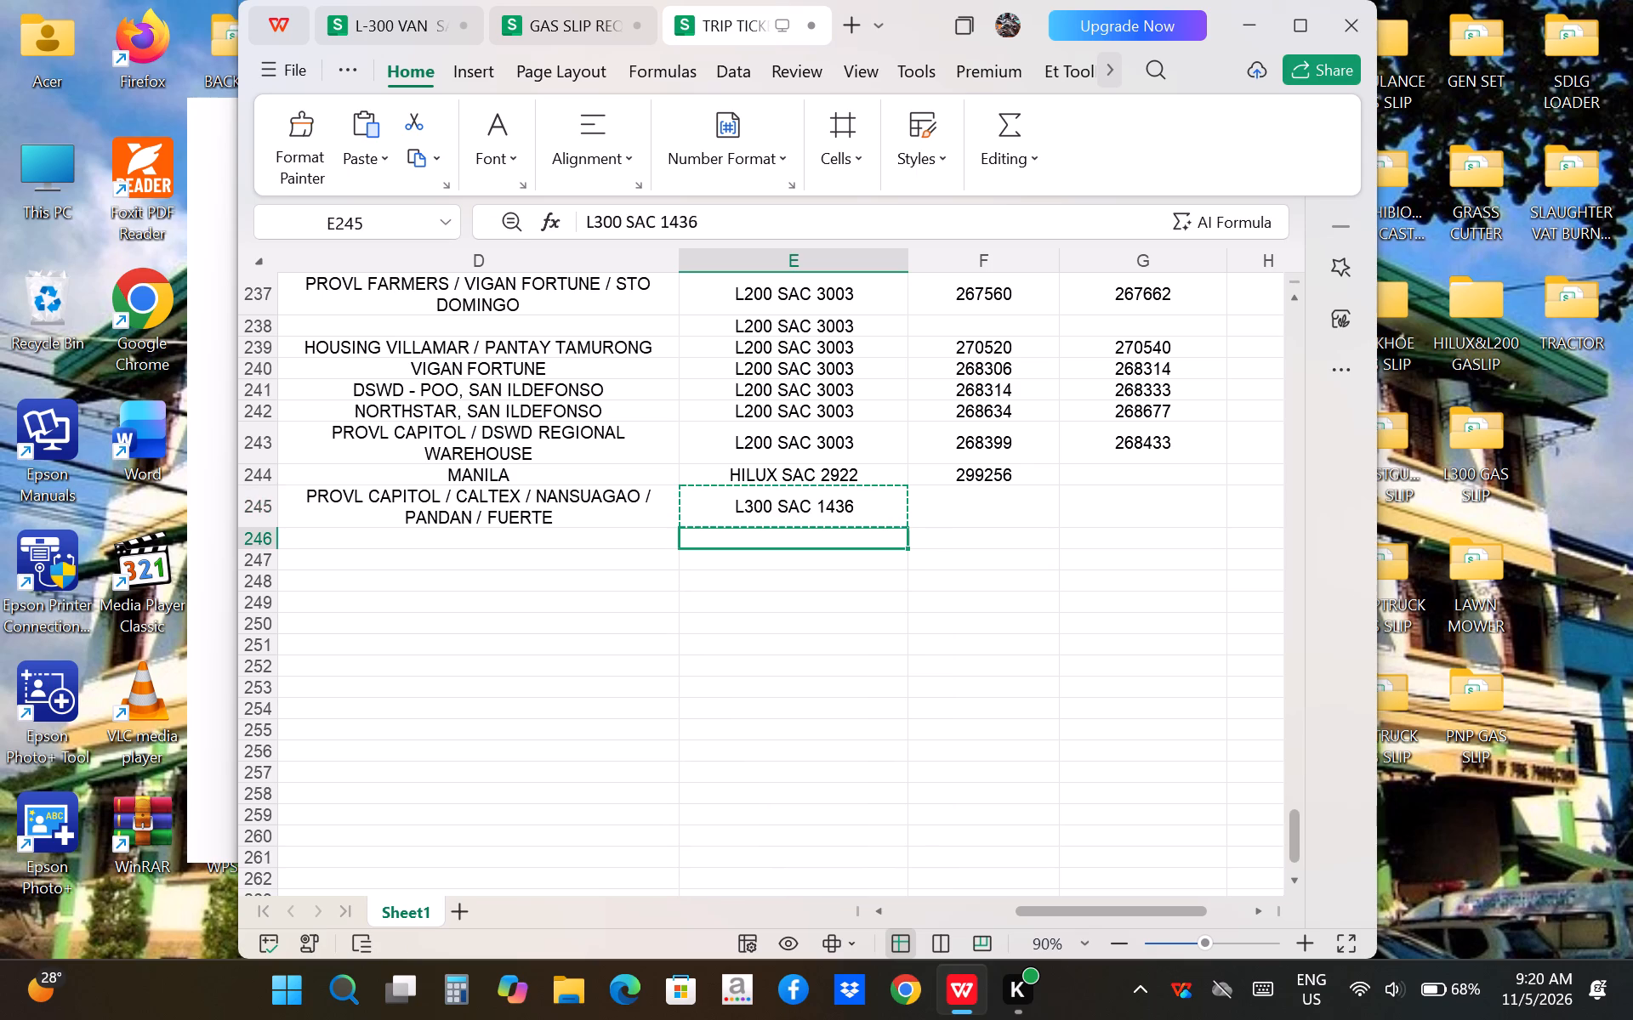
key(shift+Down)
key(shift+Down)
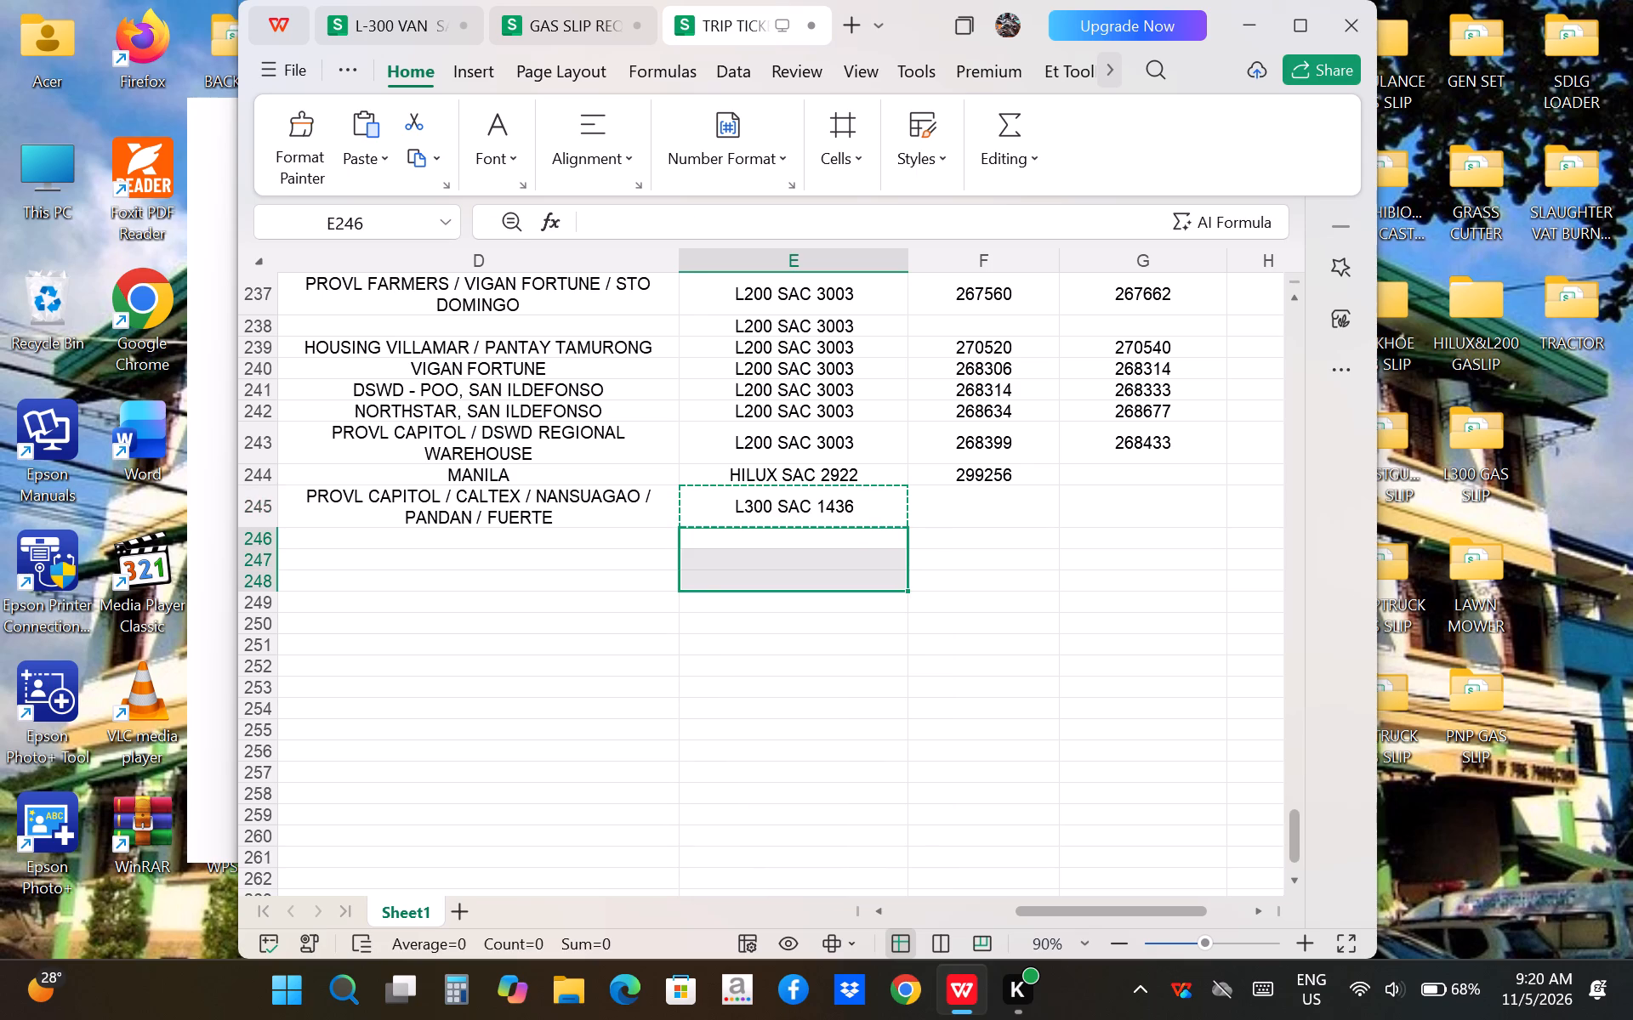
key(shift+Down)
key(shift+Down)
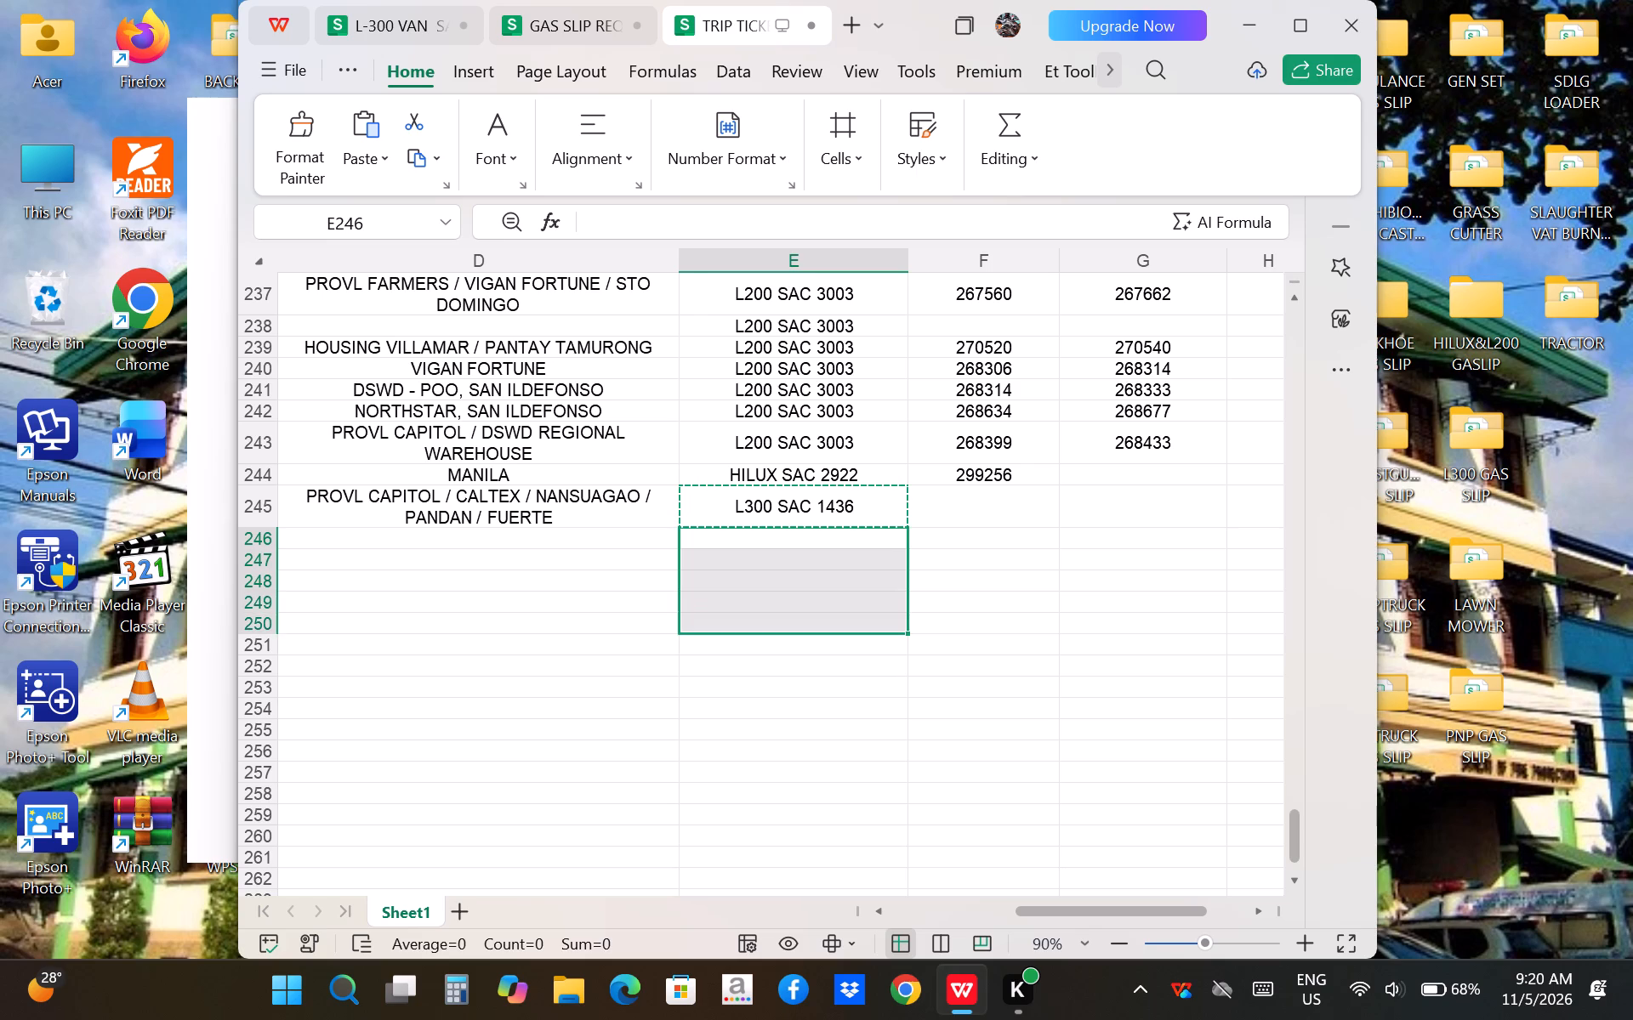
key(shift+Down)
key(shift+Down)
key(Return)
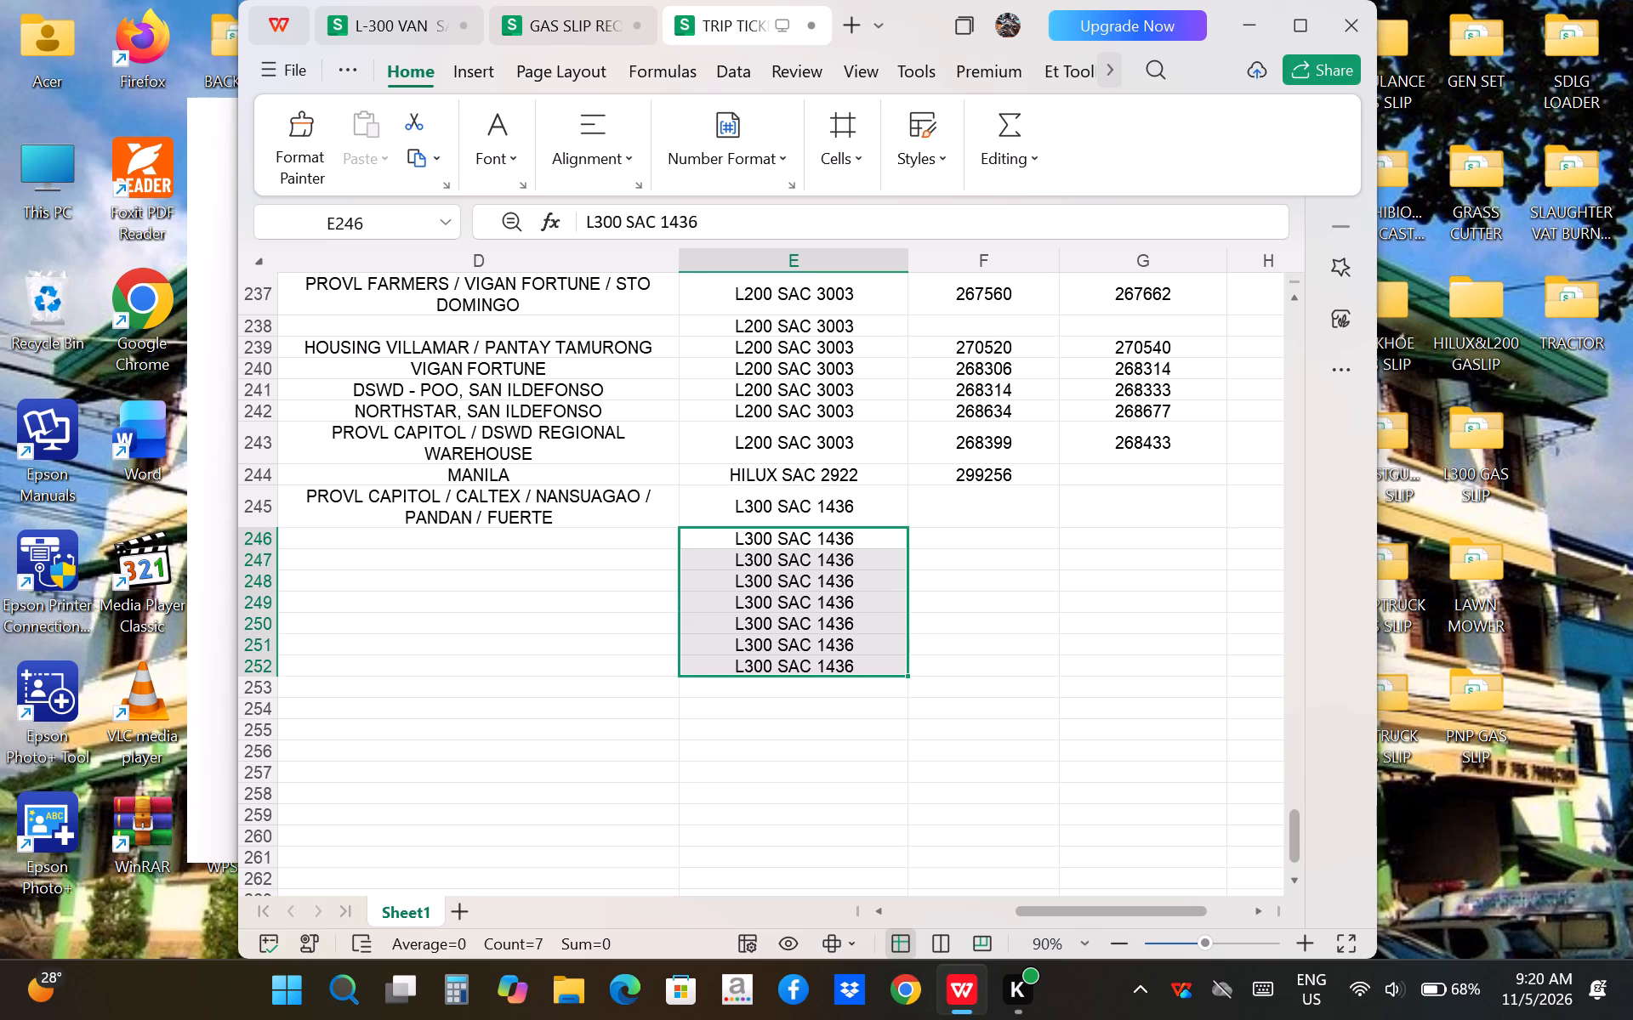
Enter the readings 32605 in column F and 32645 in column G for ticket 0302 in row 245.
click(943, 499)
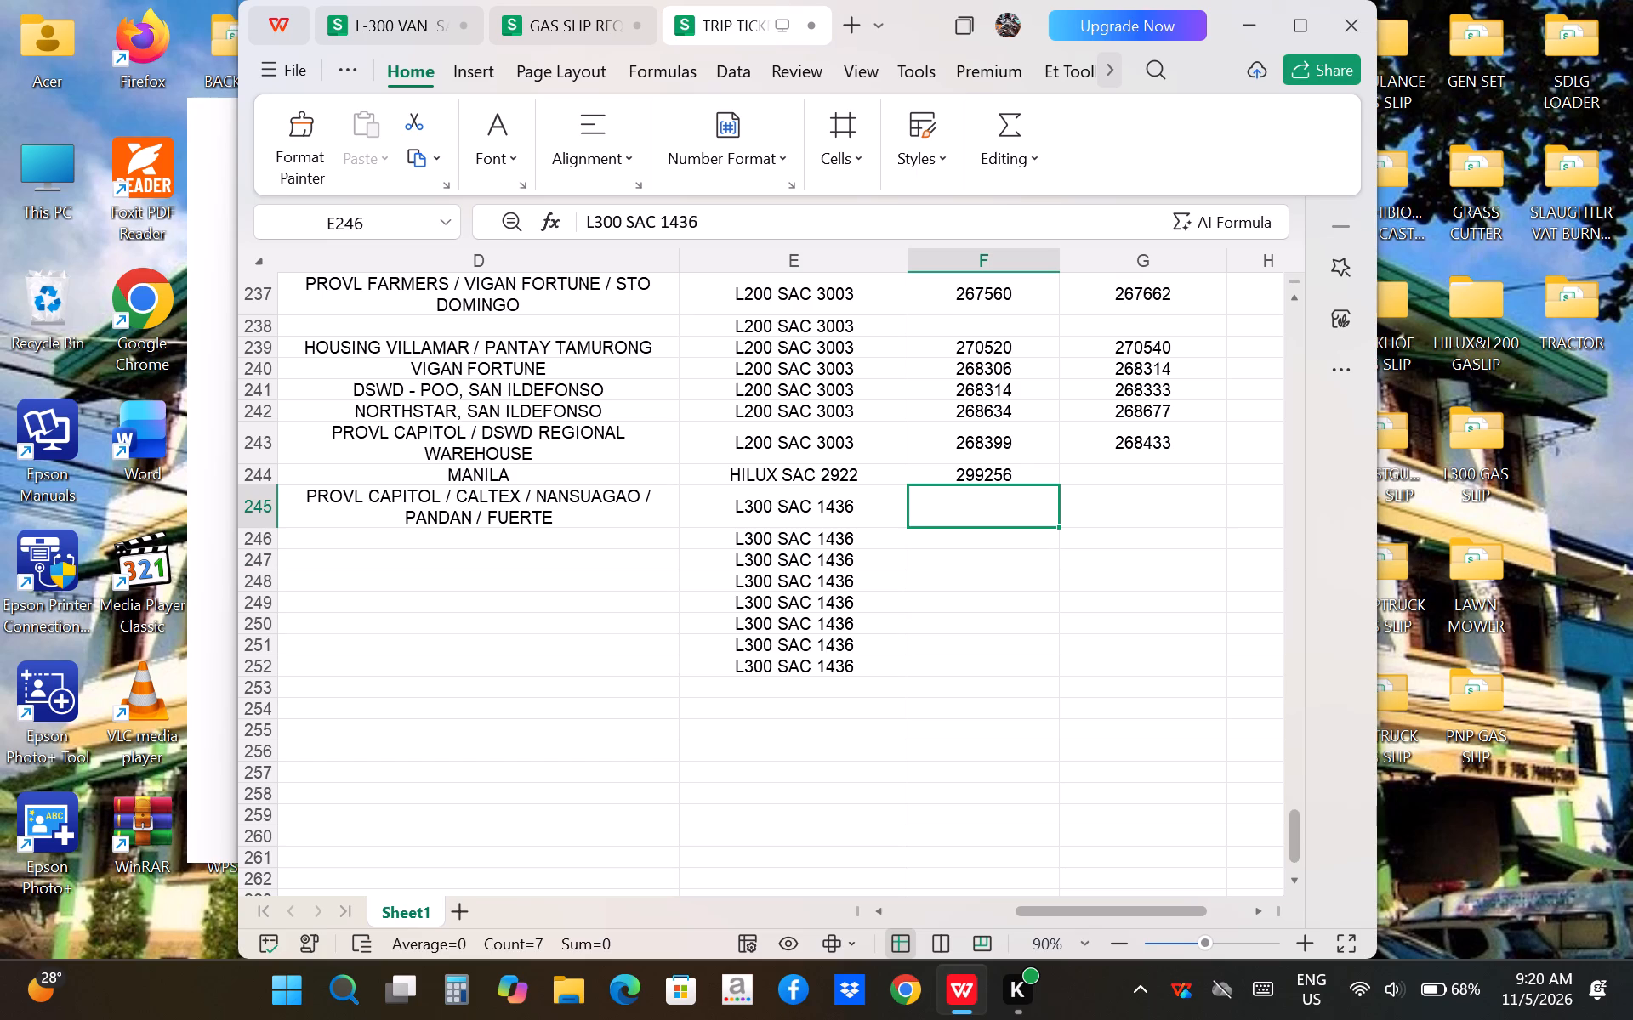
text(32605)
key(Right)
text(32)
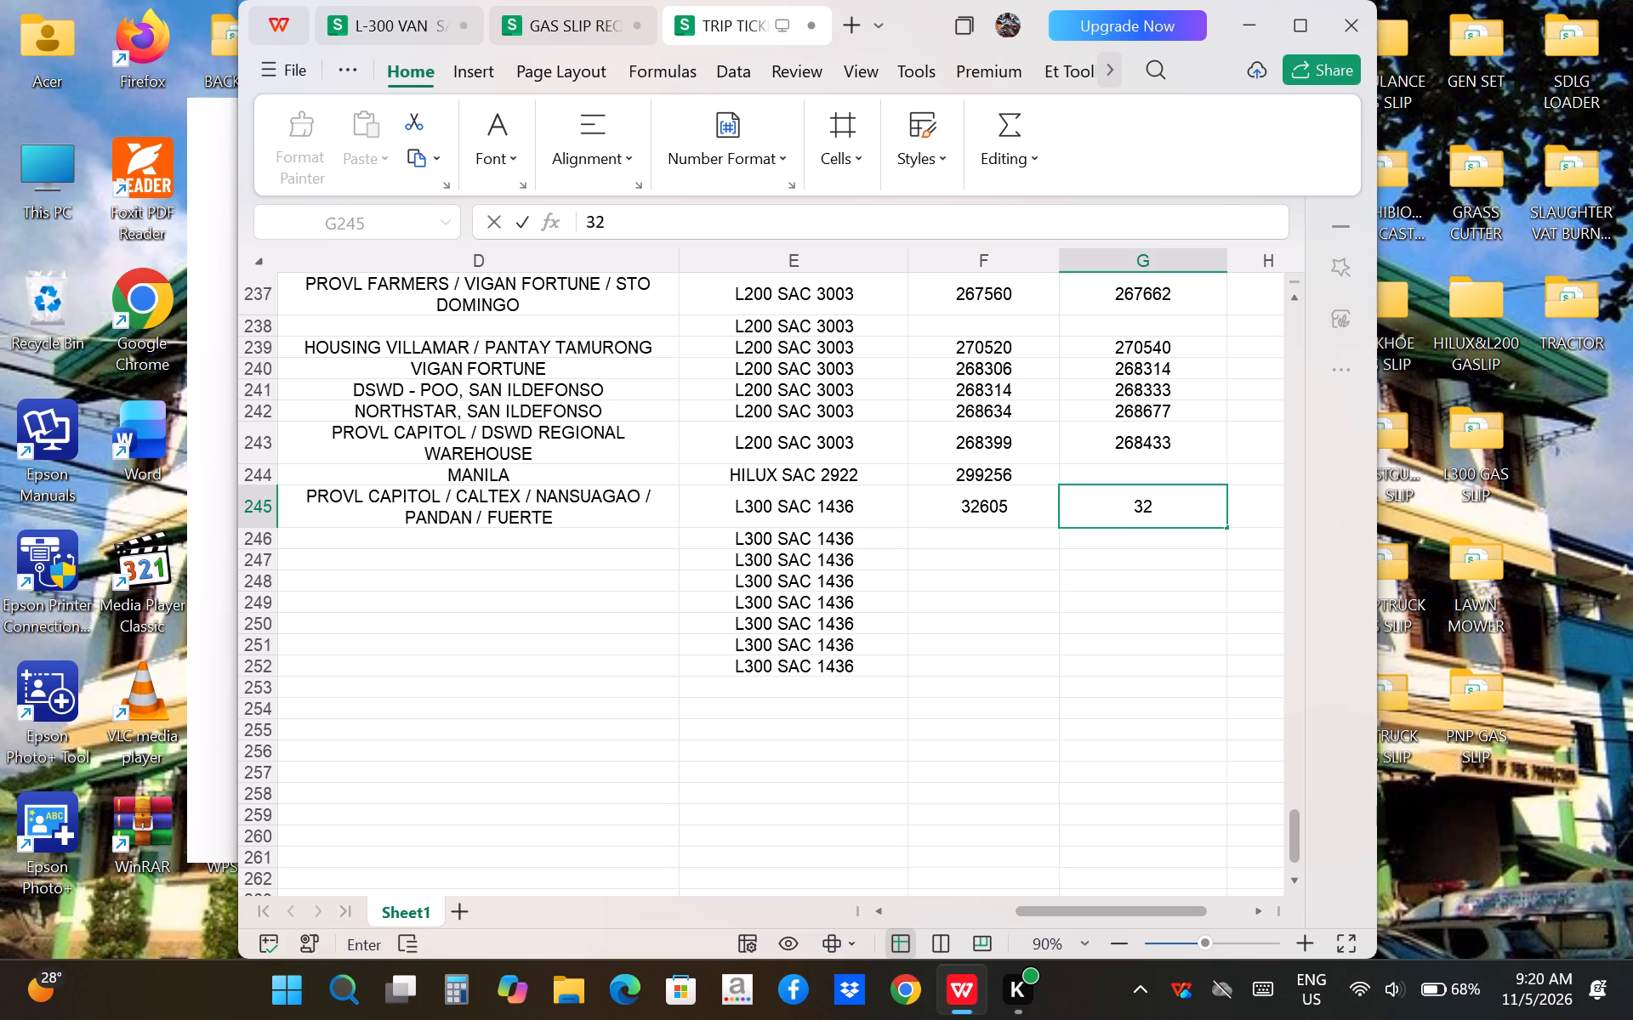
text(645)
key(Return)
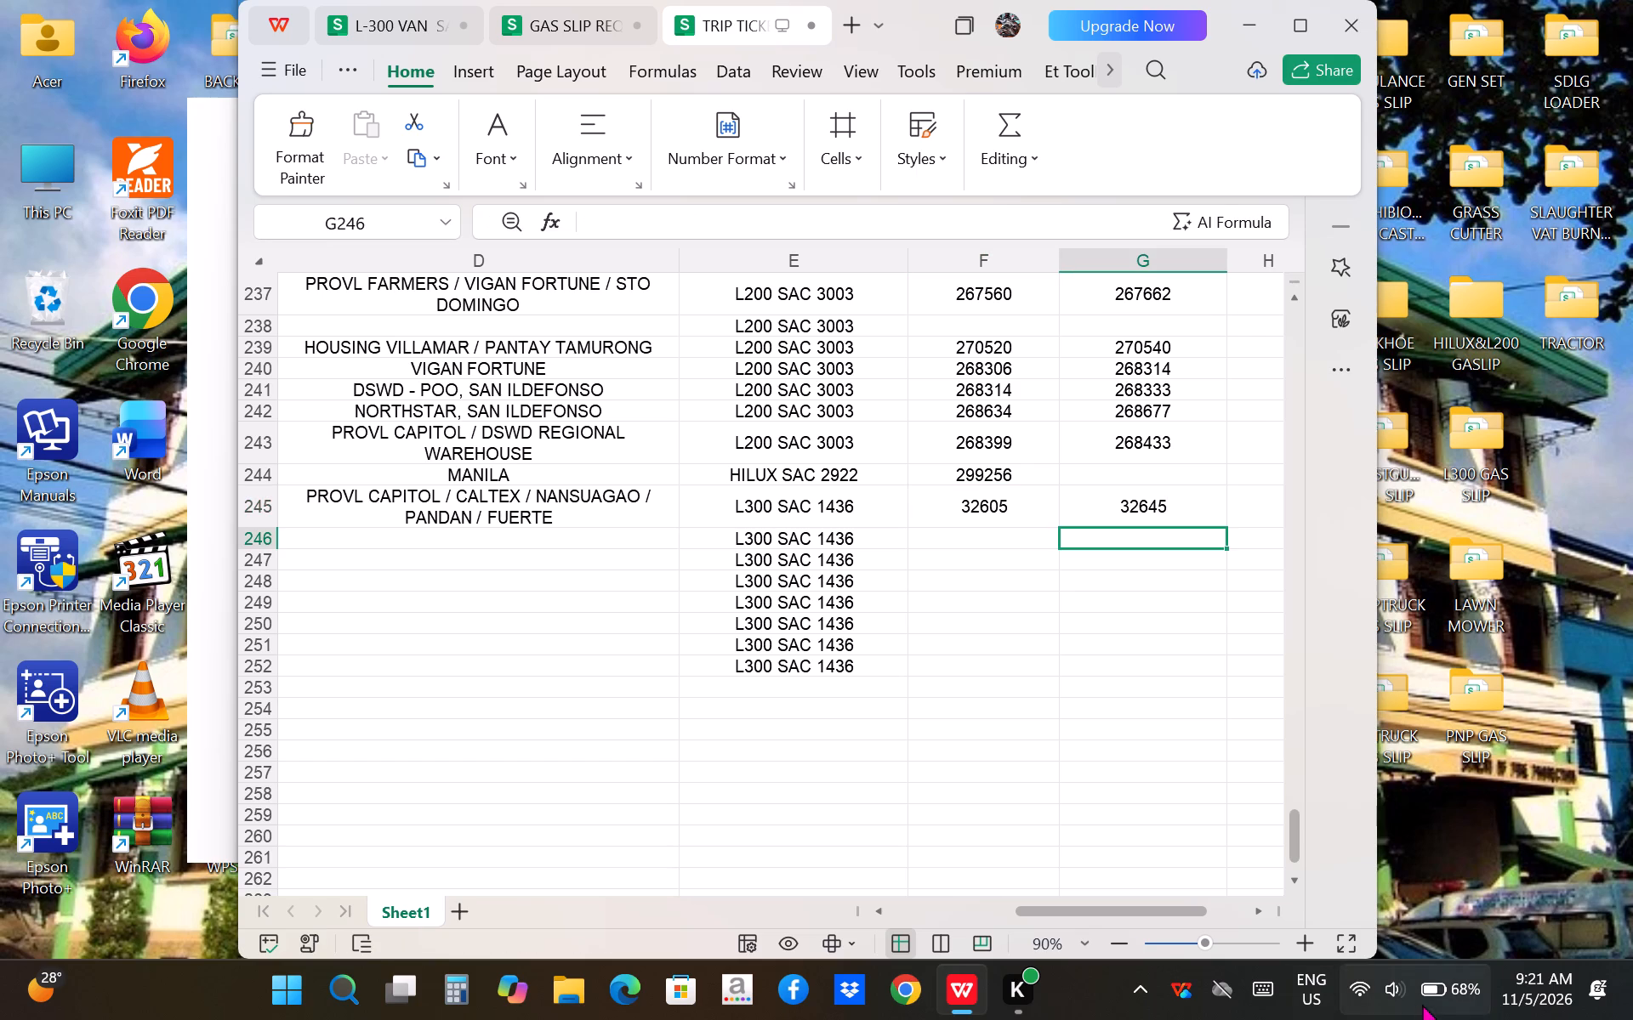
Enter the date 12/18/2025 and the driver's and passenger's names, separated by a slash, for ticket 0303 in row 246.
drag(1139, 910, 851, 871)
click(404, 529)
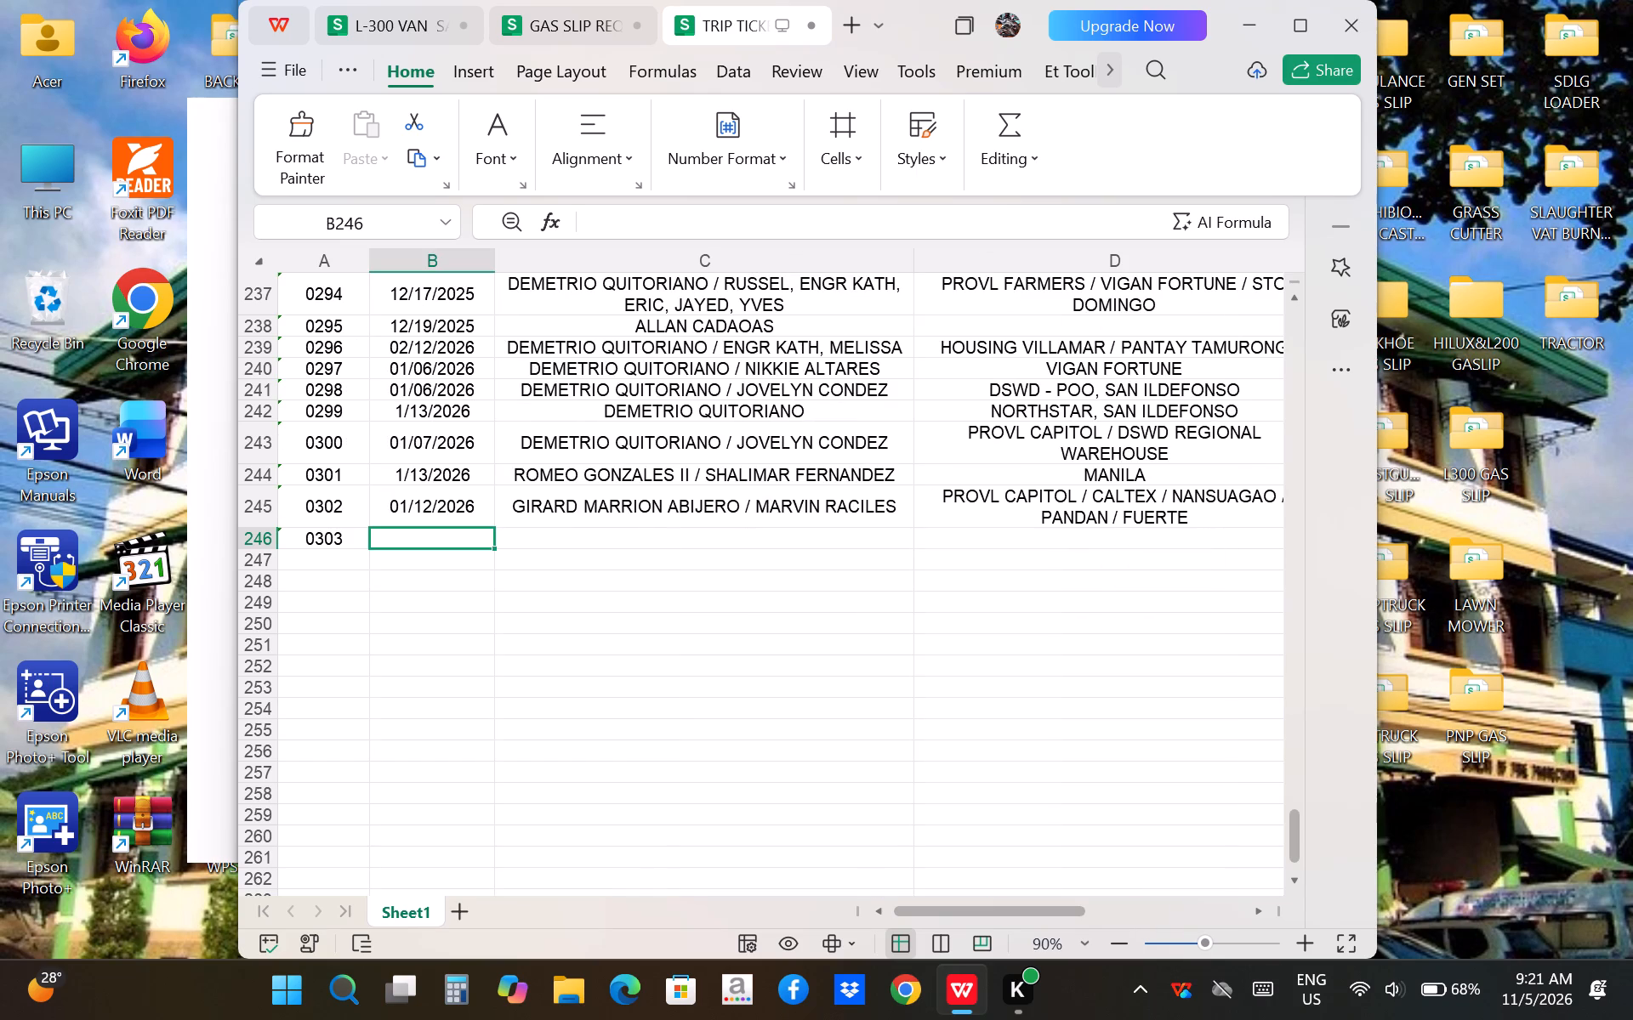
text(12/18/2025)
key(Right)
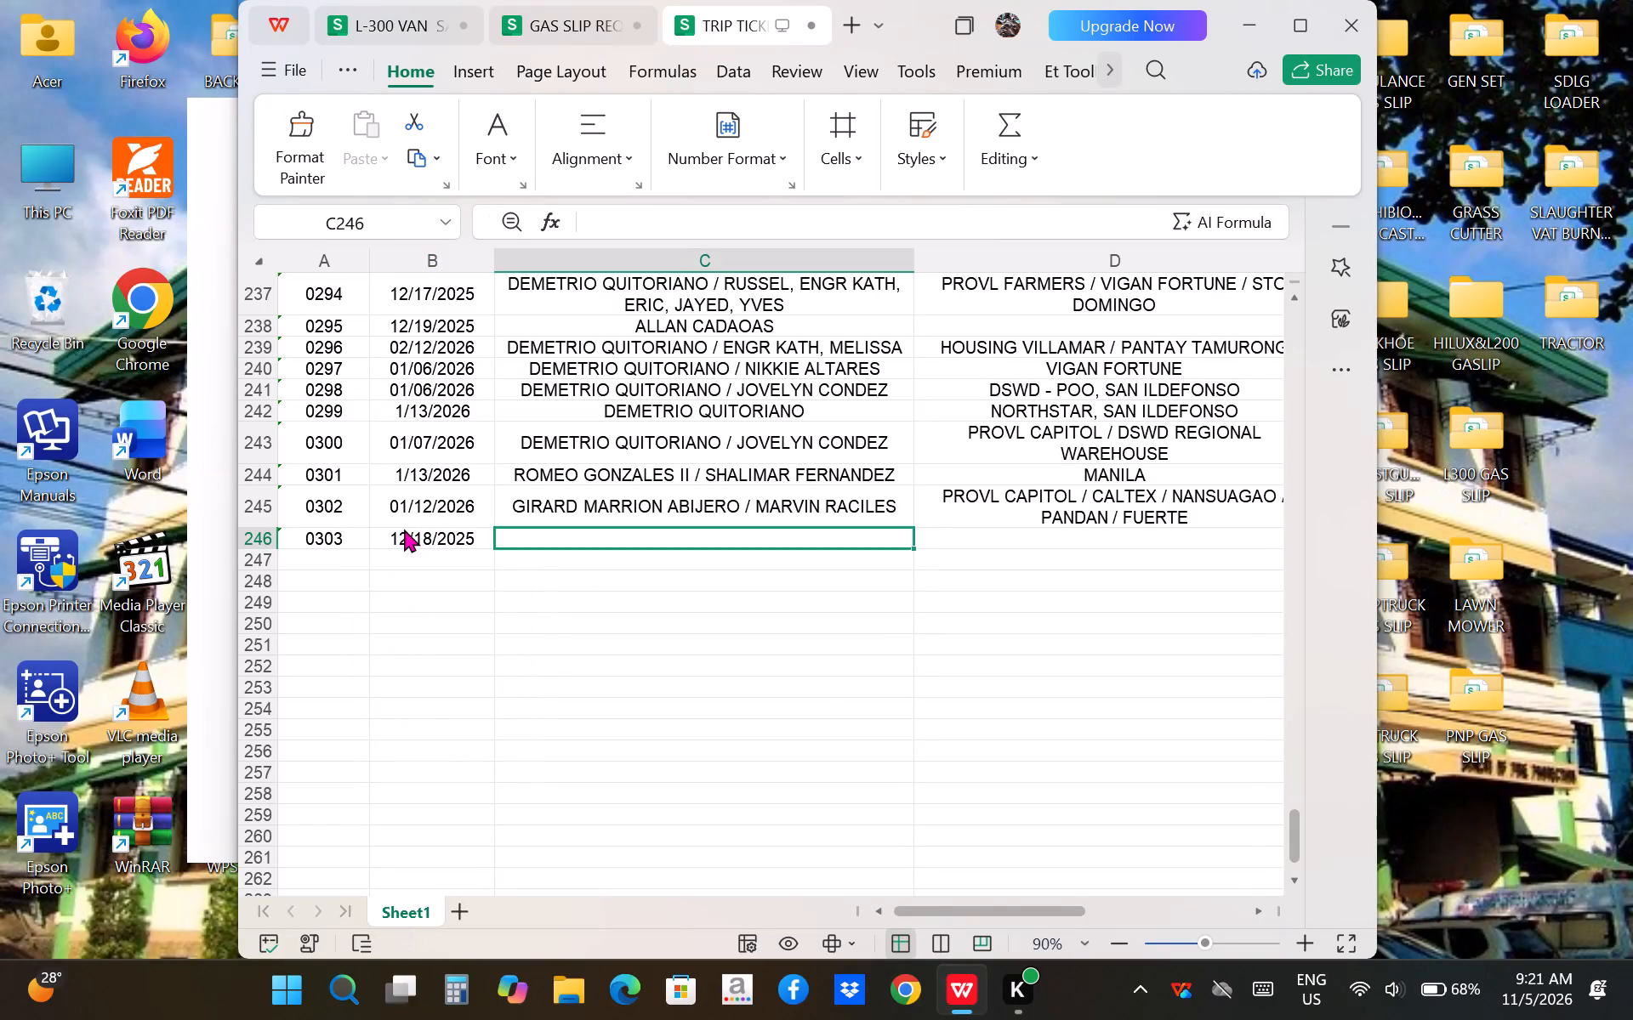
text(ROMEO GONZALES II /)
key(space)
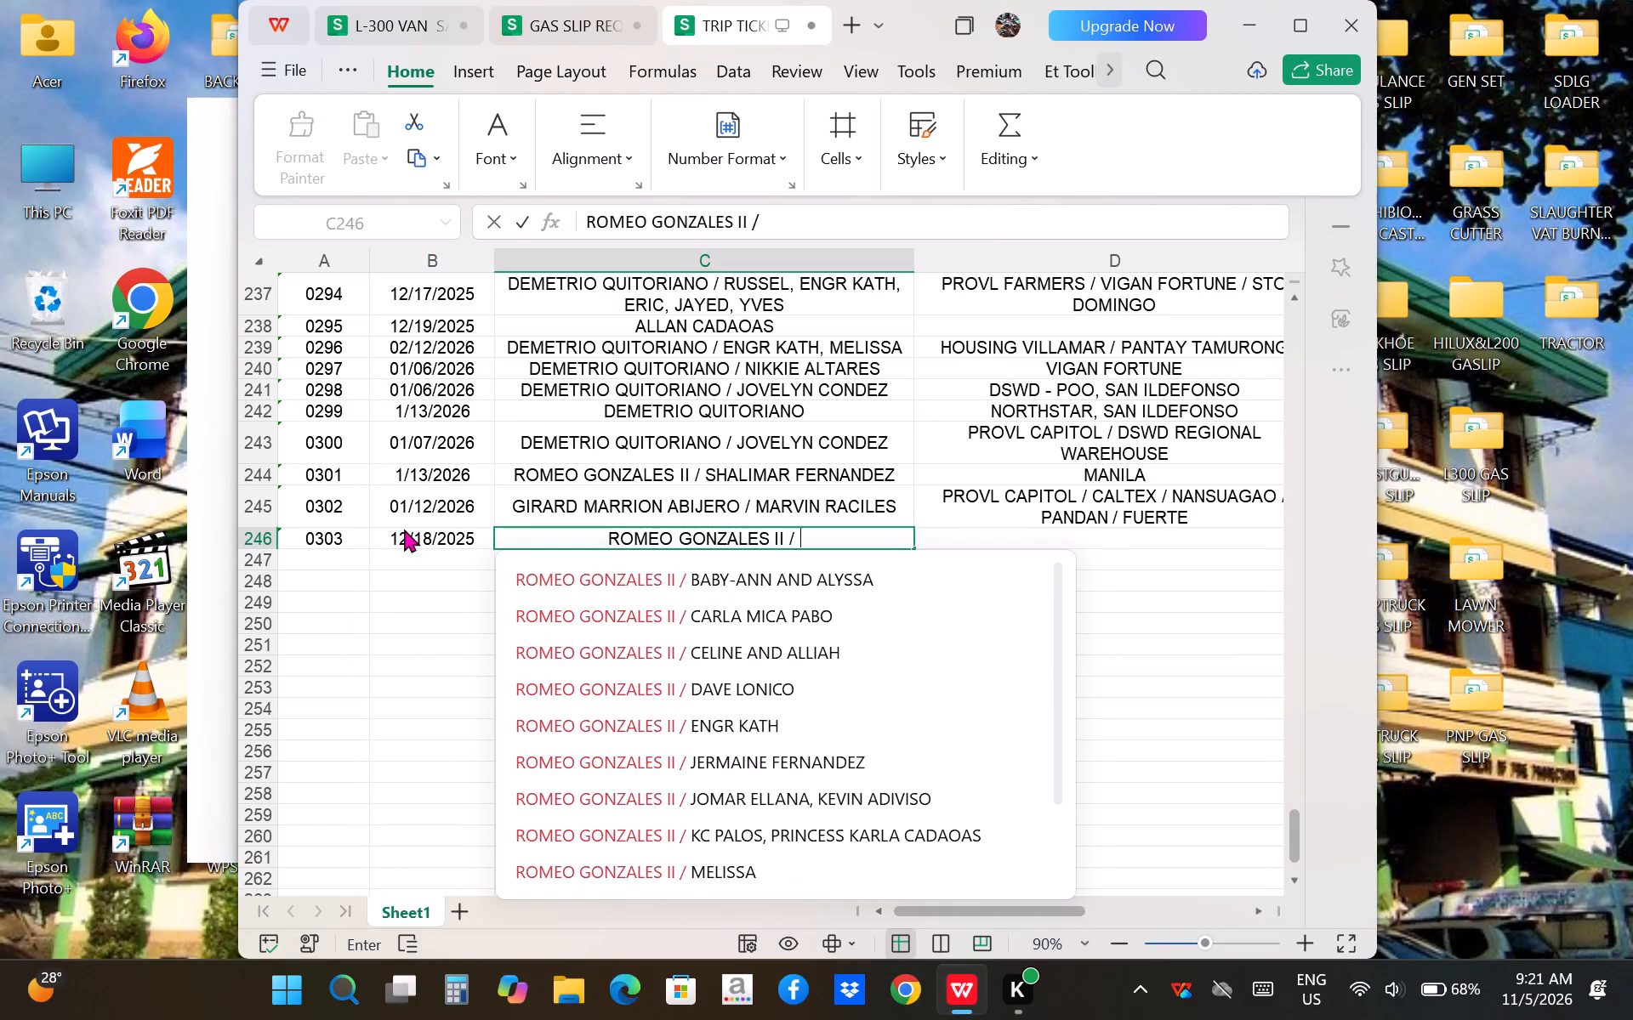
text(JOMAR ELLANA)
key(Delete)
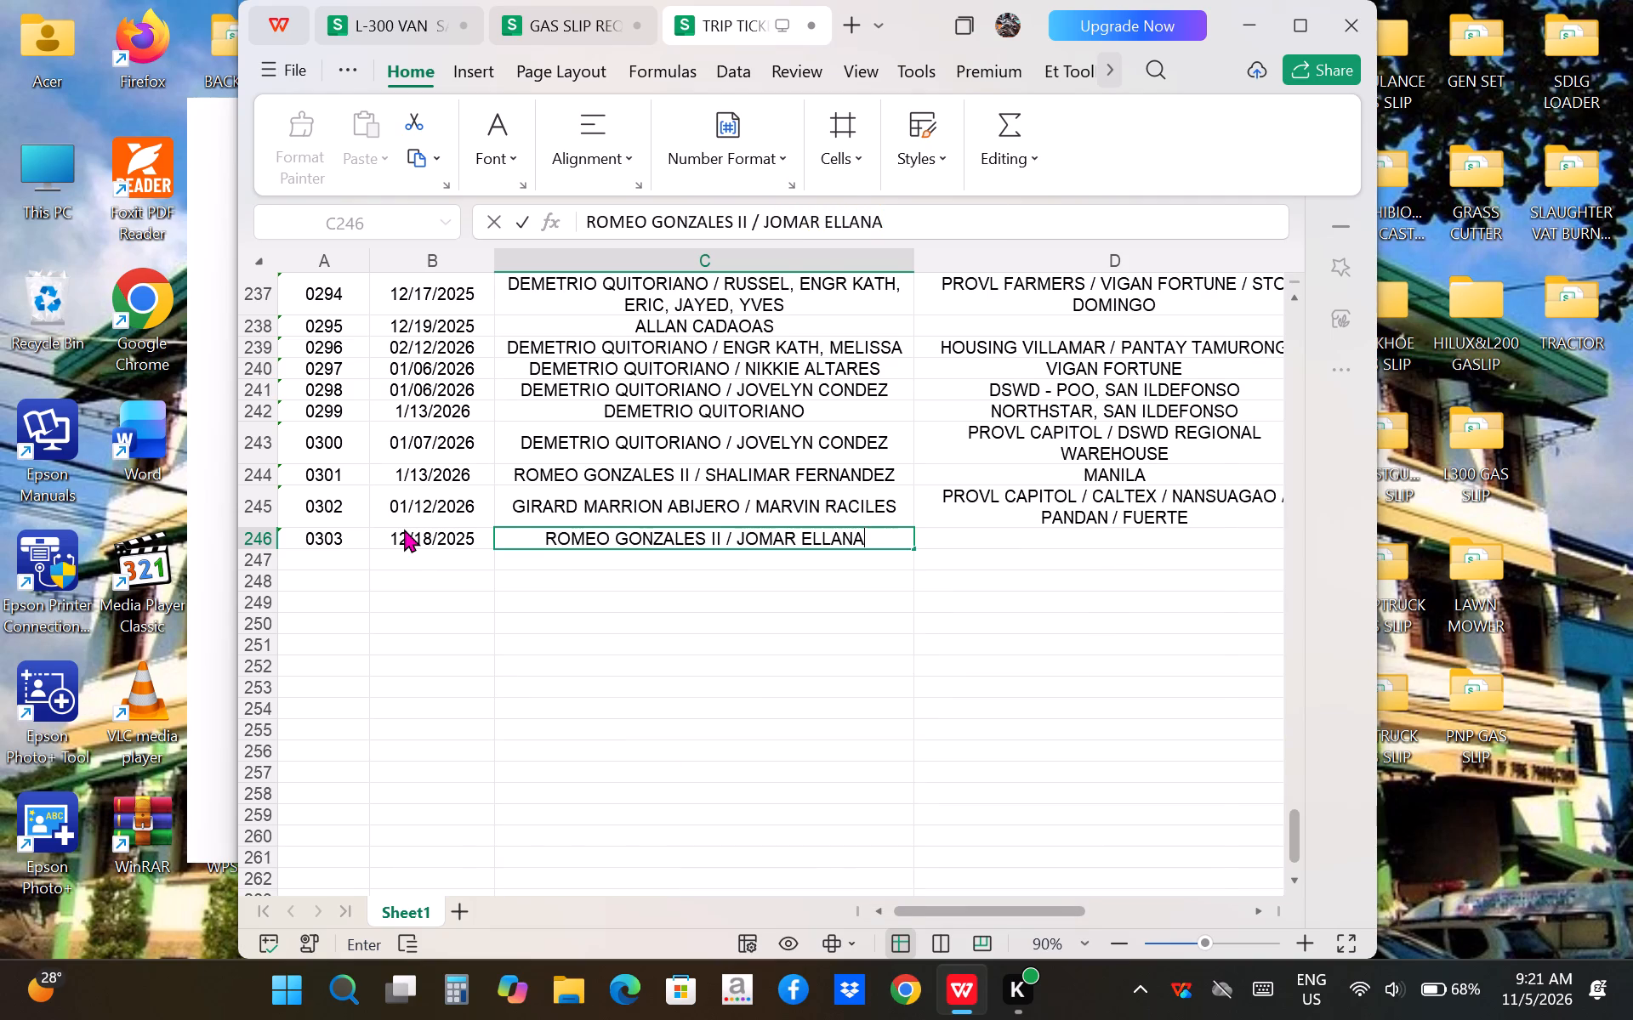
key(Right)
Enter the destination PROVL CAPITOL and the readings 31446 and 31456 in columns F and G for ticket 0303.
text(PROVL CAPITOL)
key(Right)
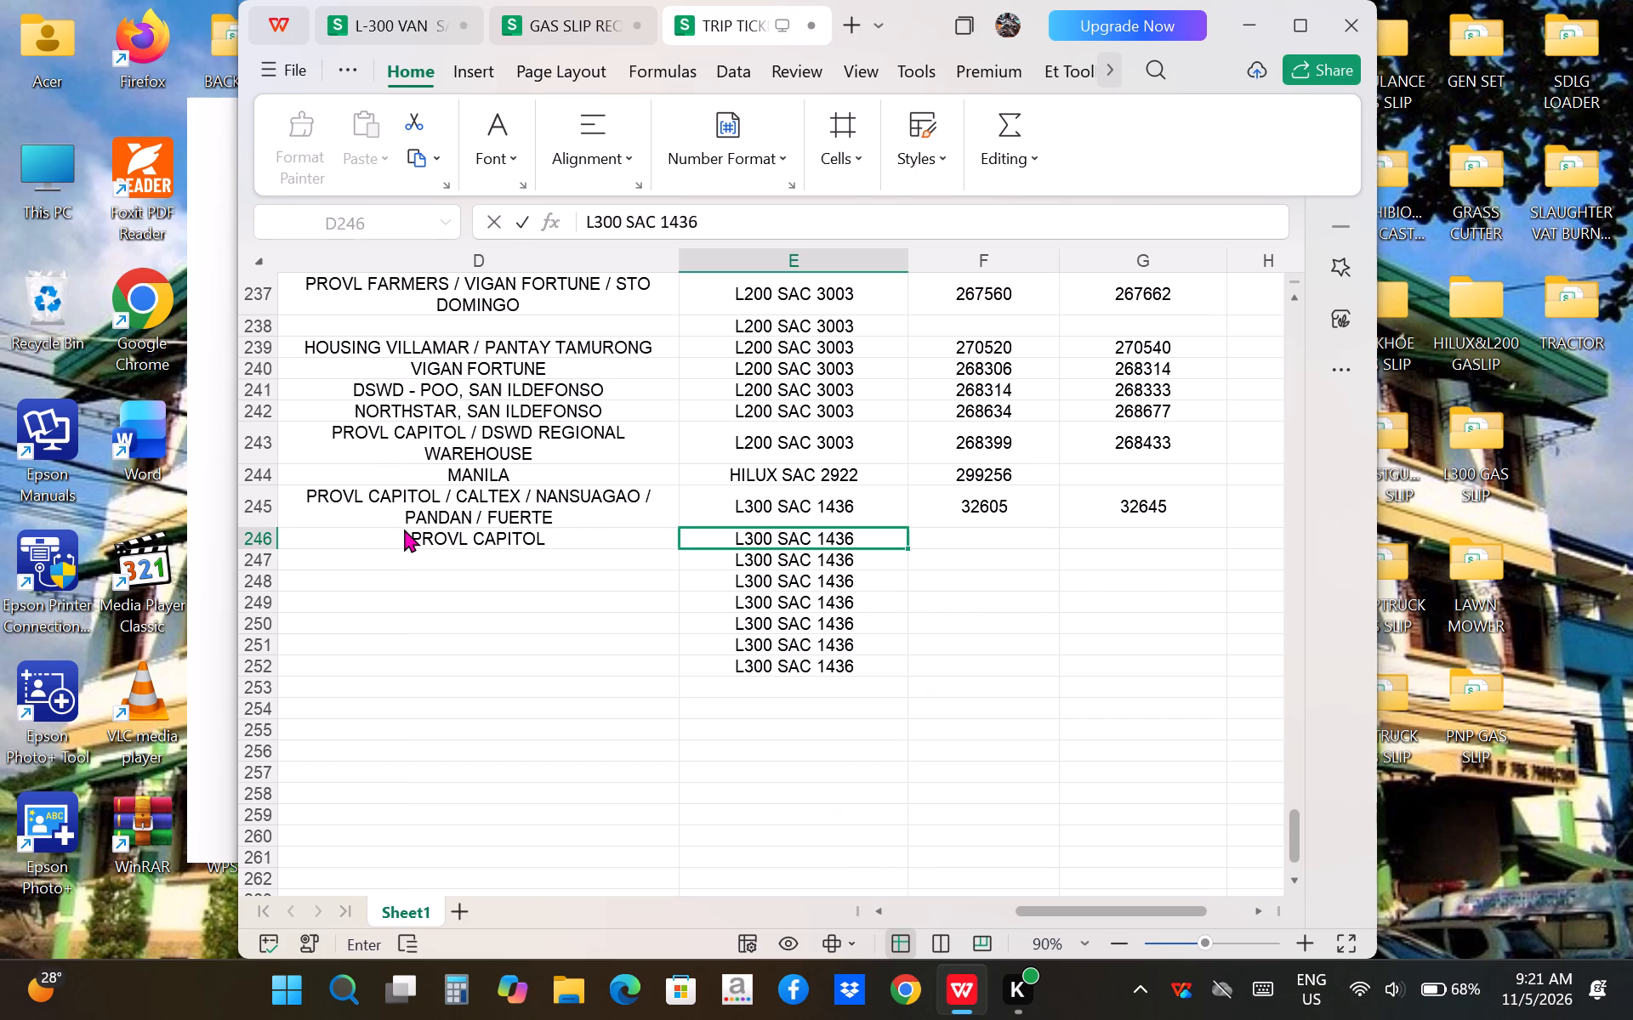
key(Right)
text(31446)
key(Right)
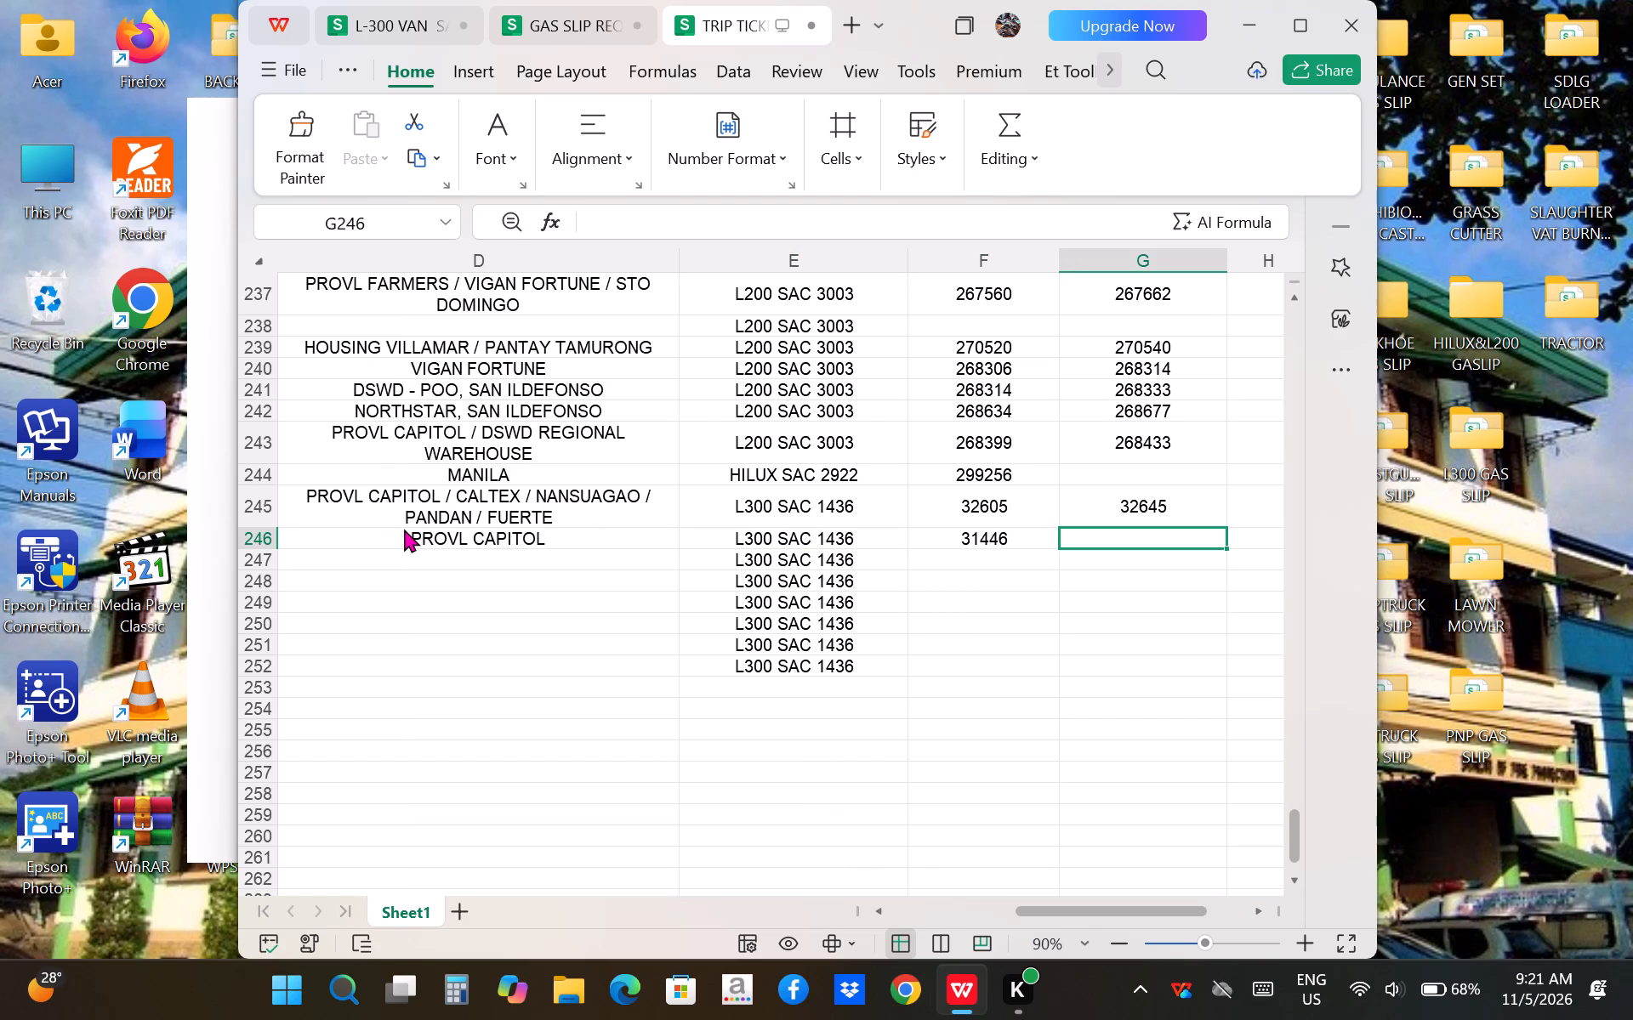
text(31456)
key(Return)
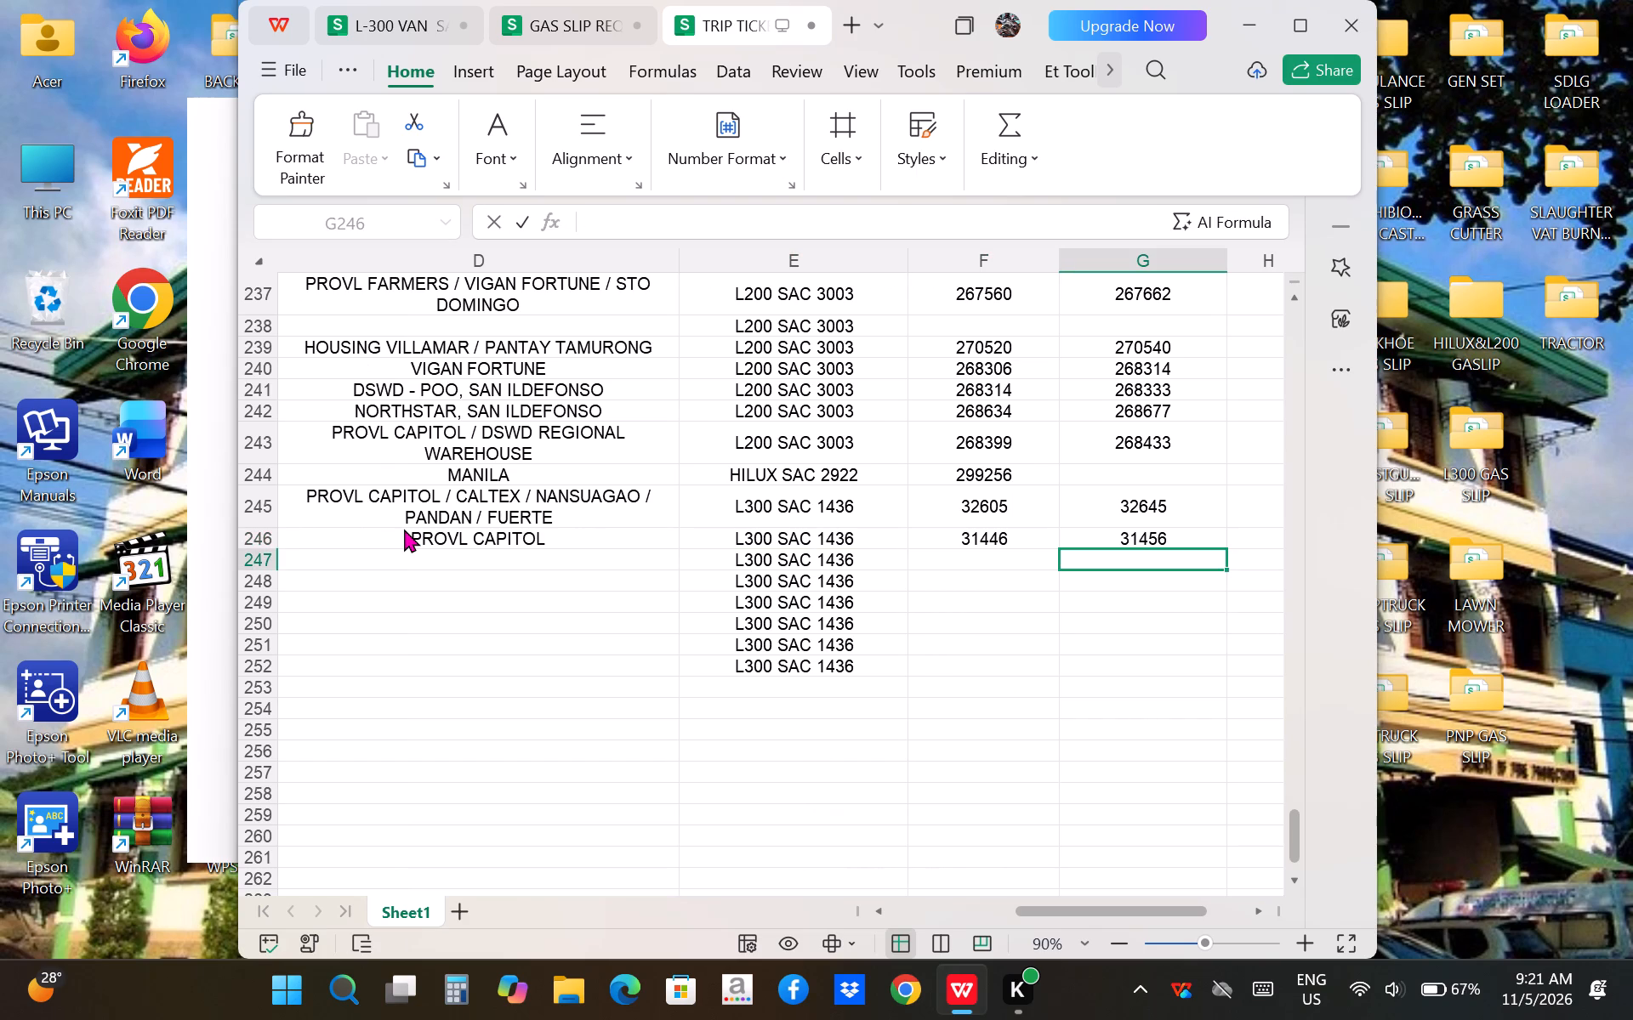
Extend the ticket number series from 0303 in A246 down to 0308 in A251.
drag(1124, 914, 714, 883)
click(328, 560)
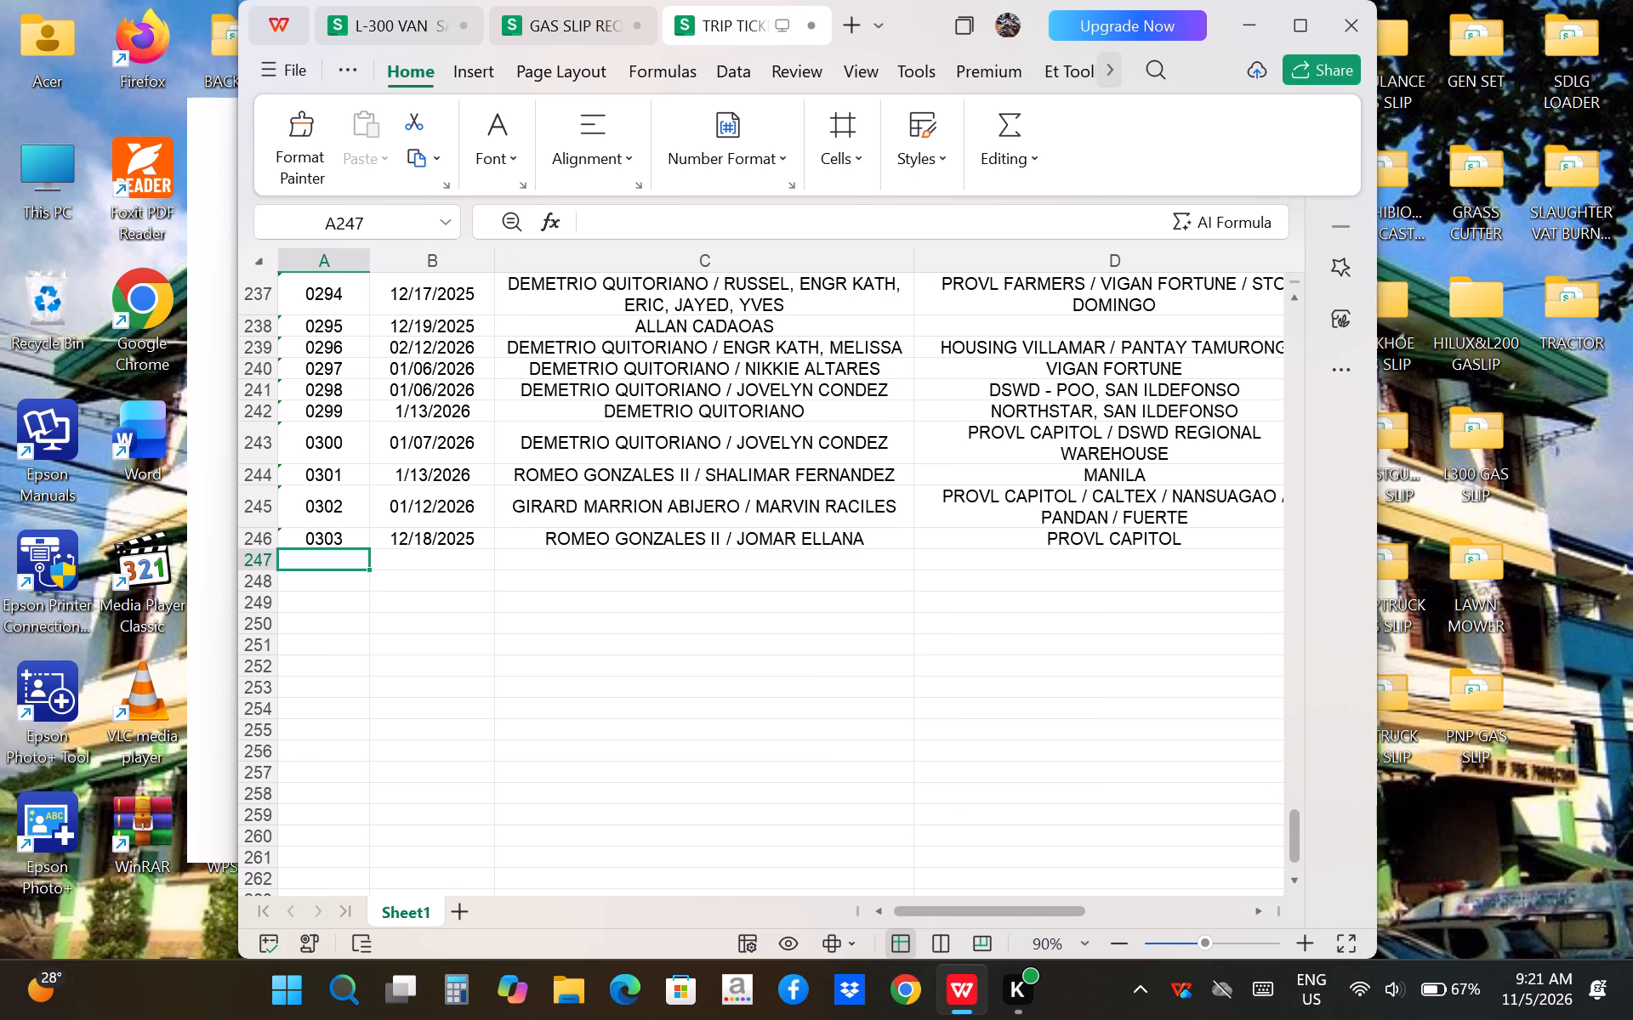
click(356, 540)
drag(373, 552, 379, 584)
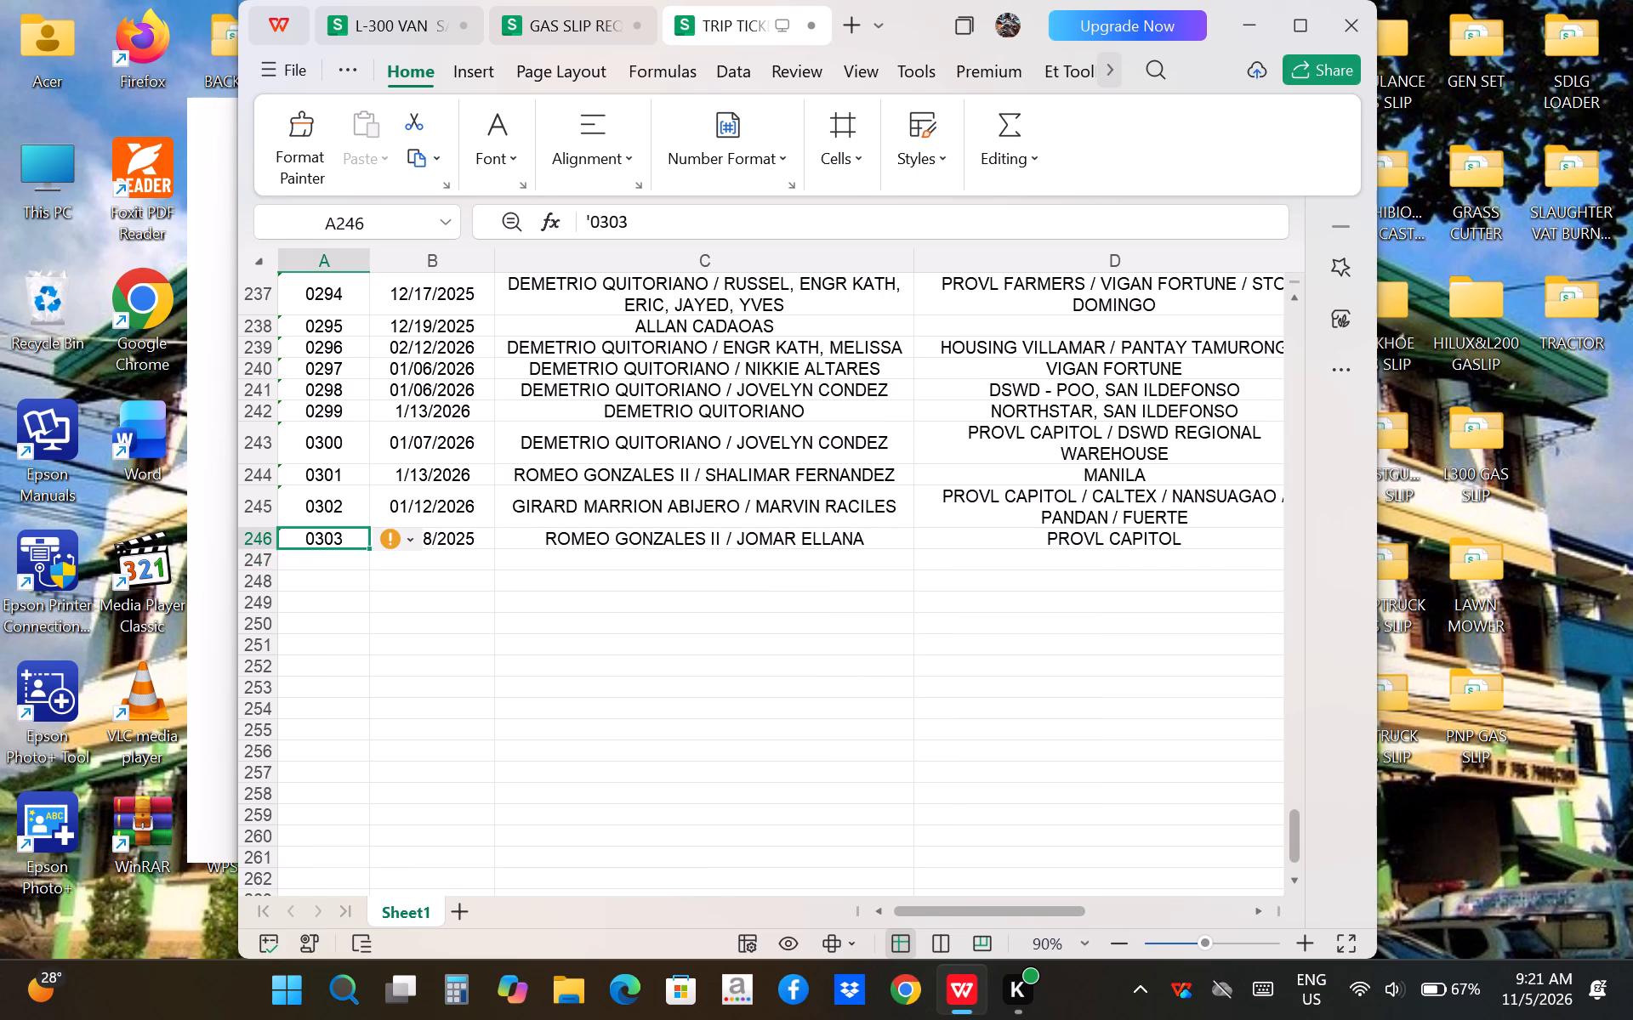
drag(379, 584, 377, 652)
Enter ticket number 0310 as text in A252 and fill the series down to 0317 in A259.
click(354, 673)
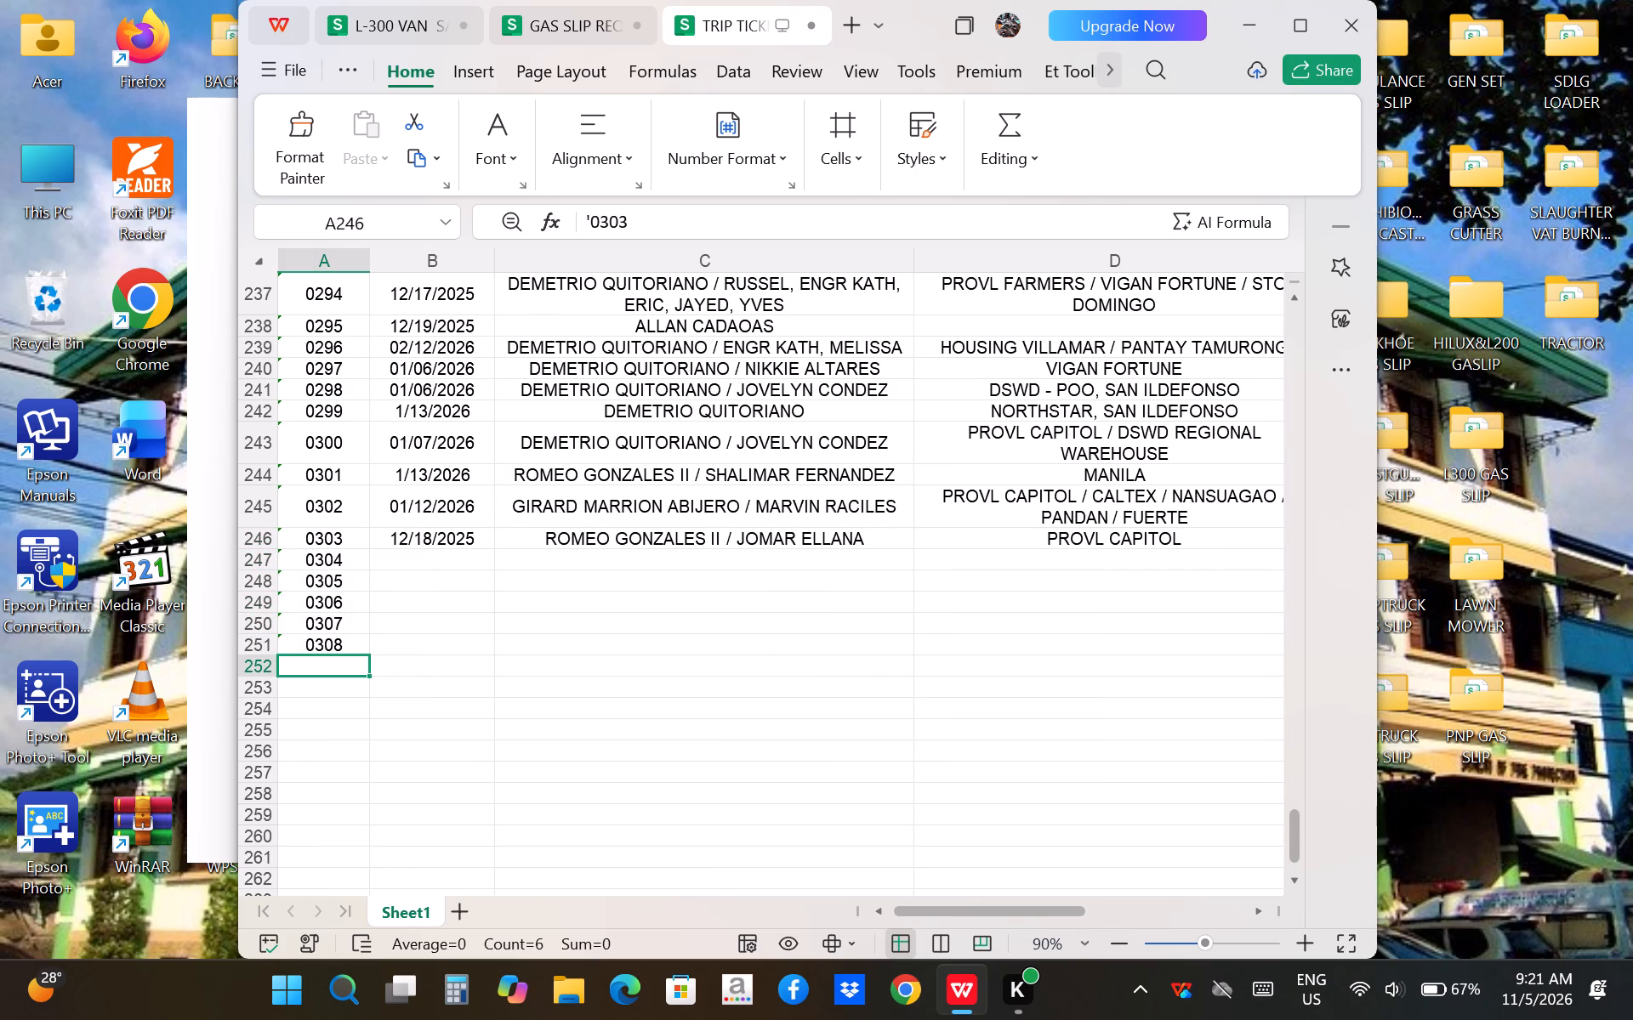
key(apostrophe)
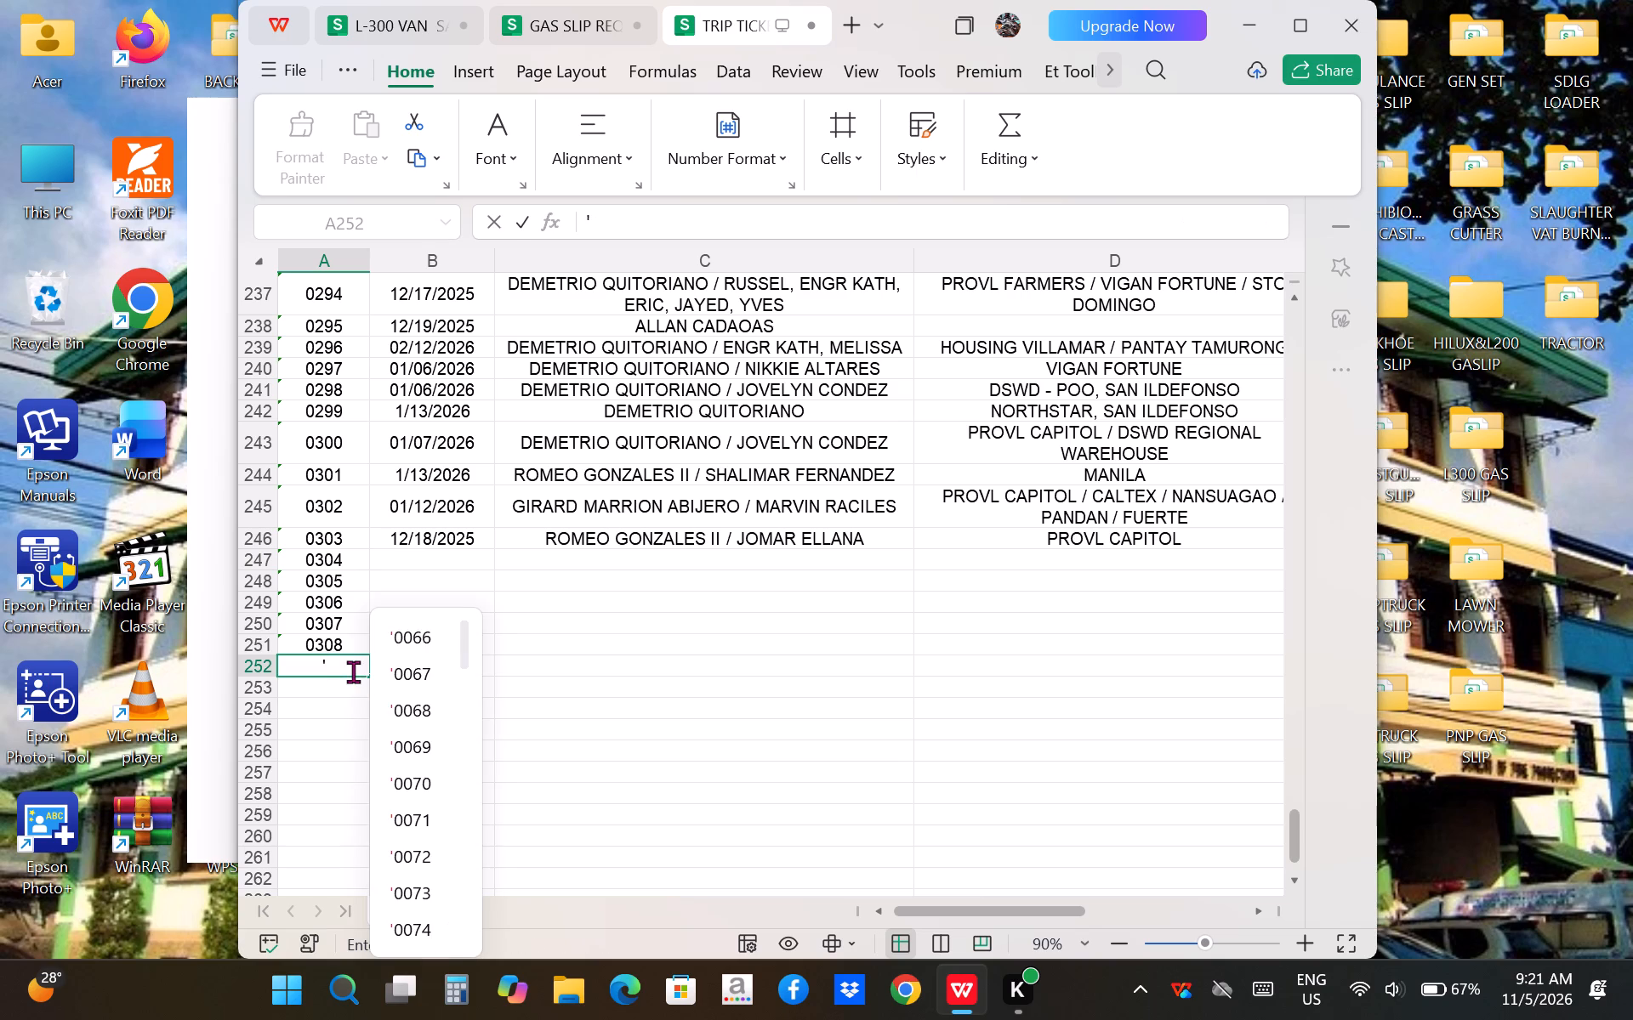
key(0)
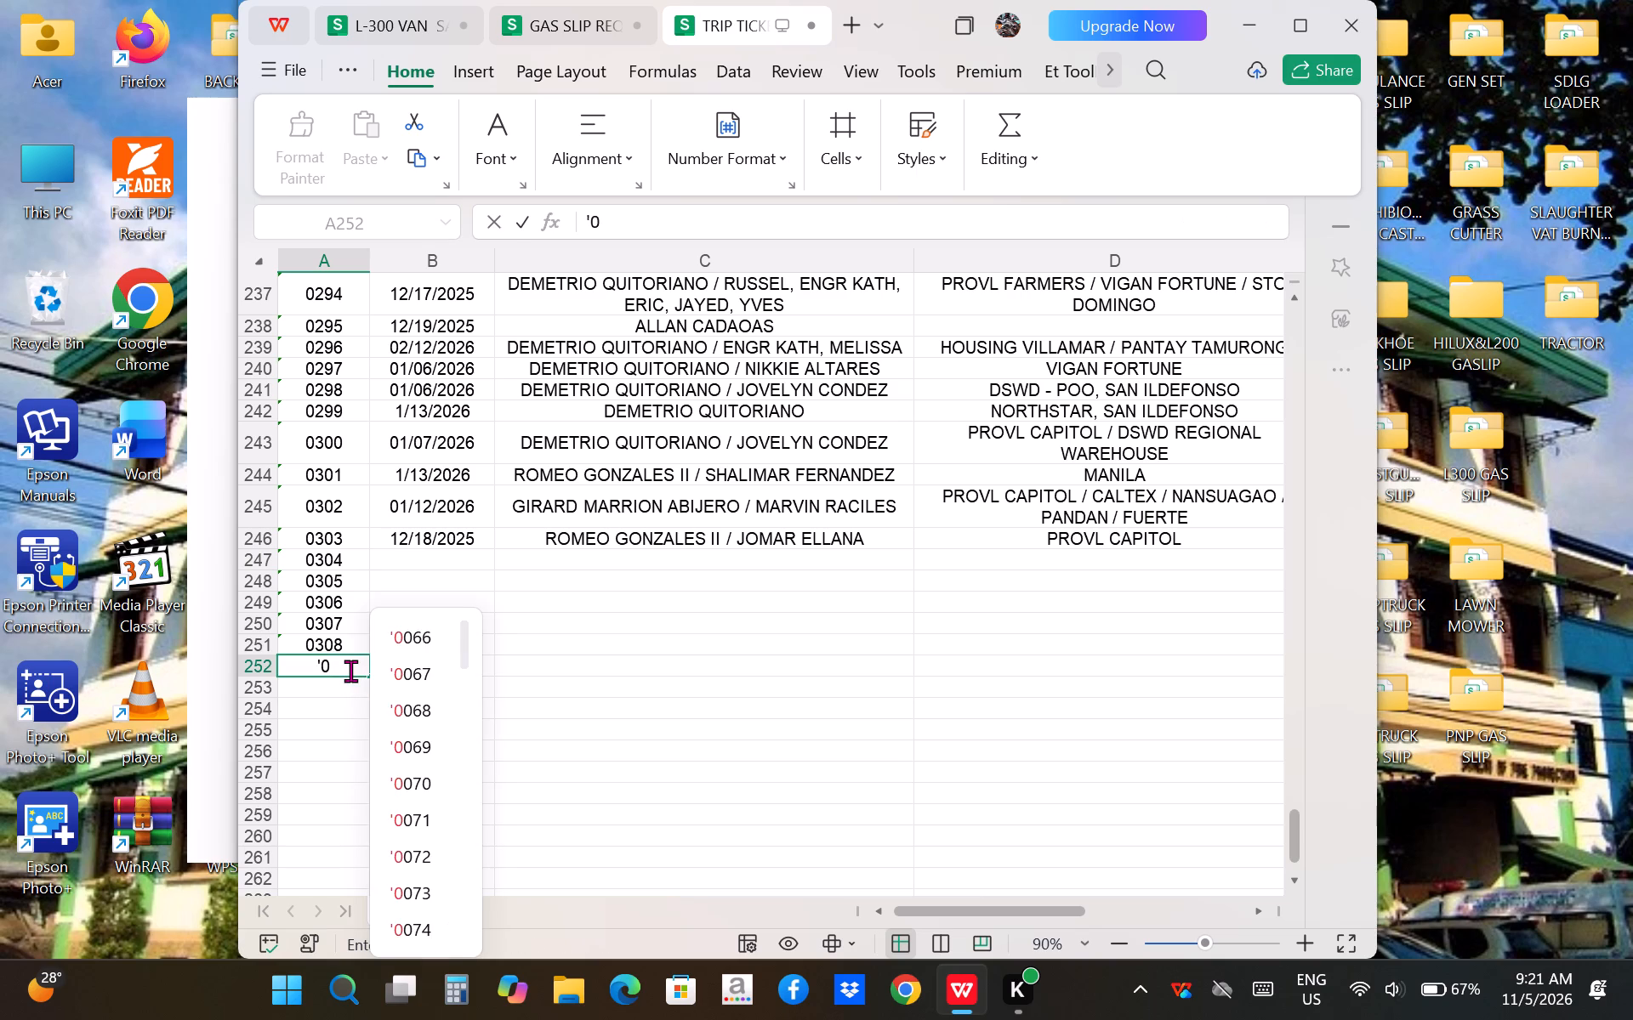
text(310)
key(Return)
click(347, 668)
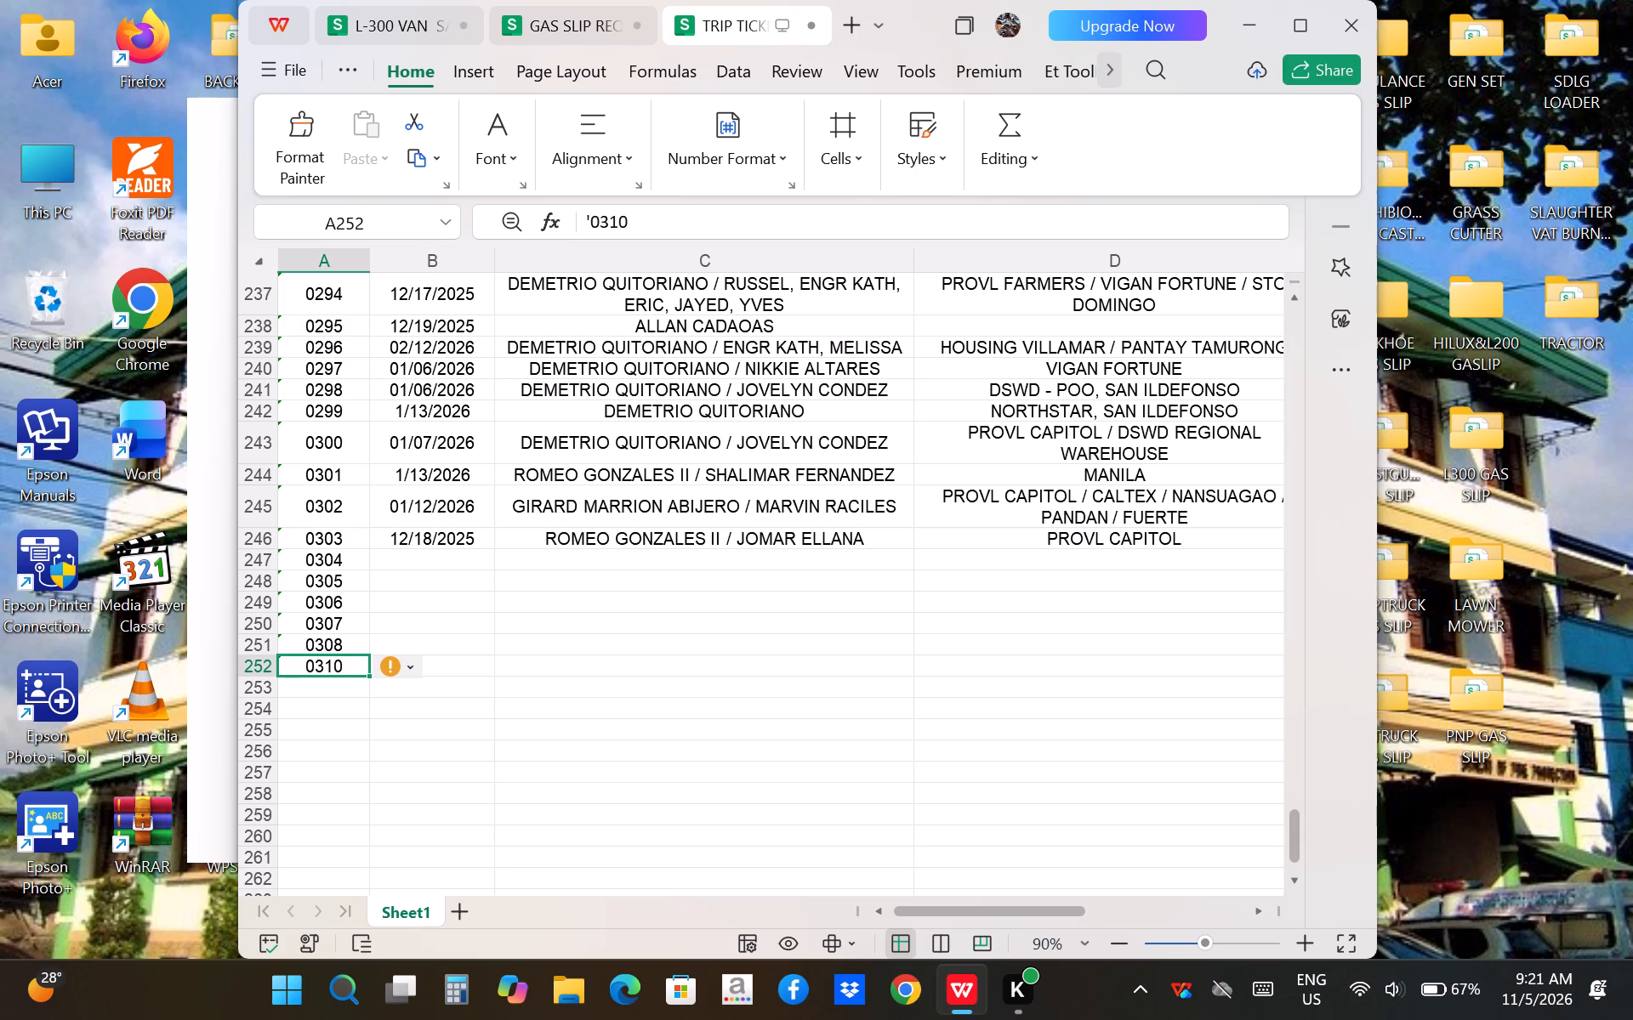
drag(368, 674, 378, 844)
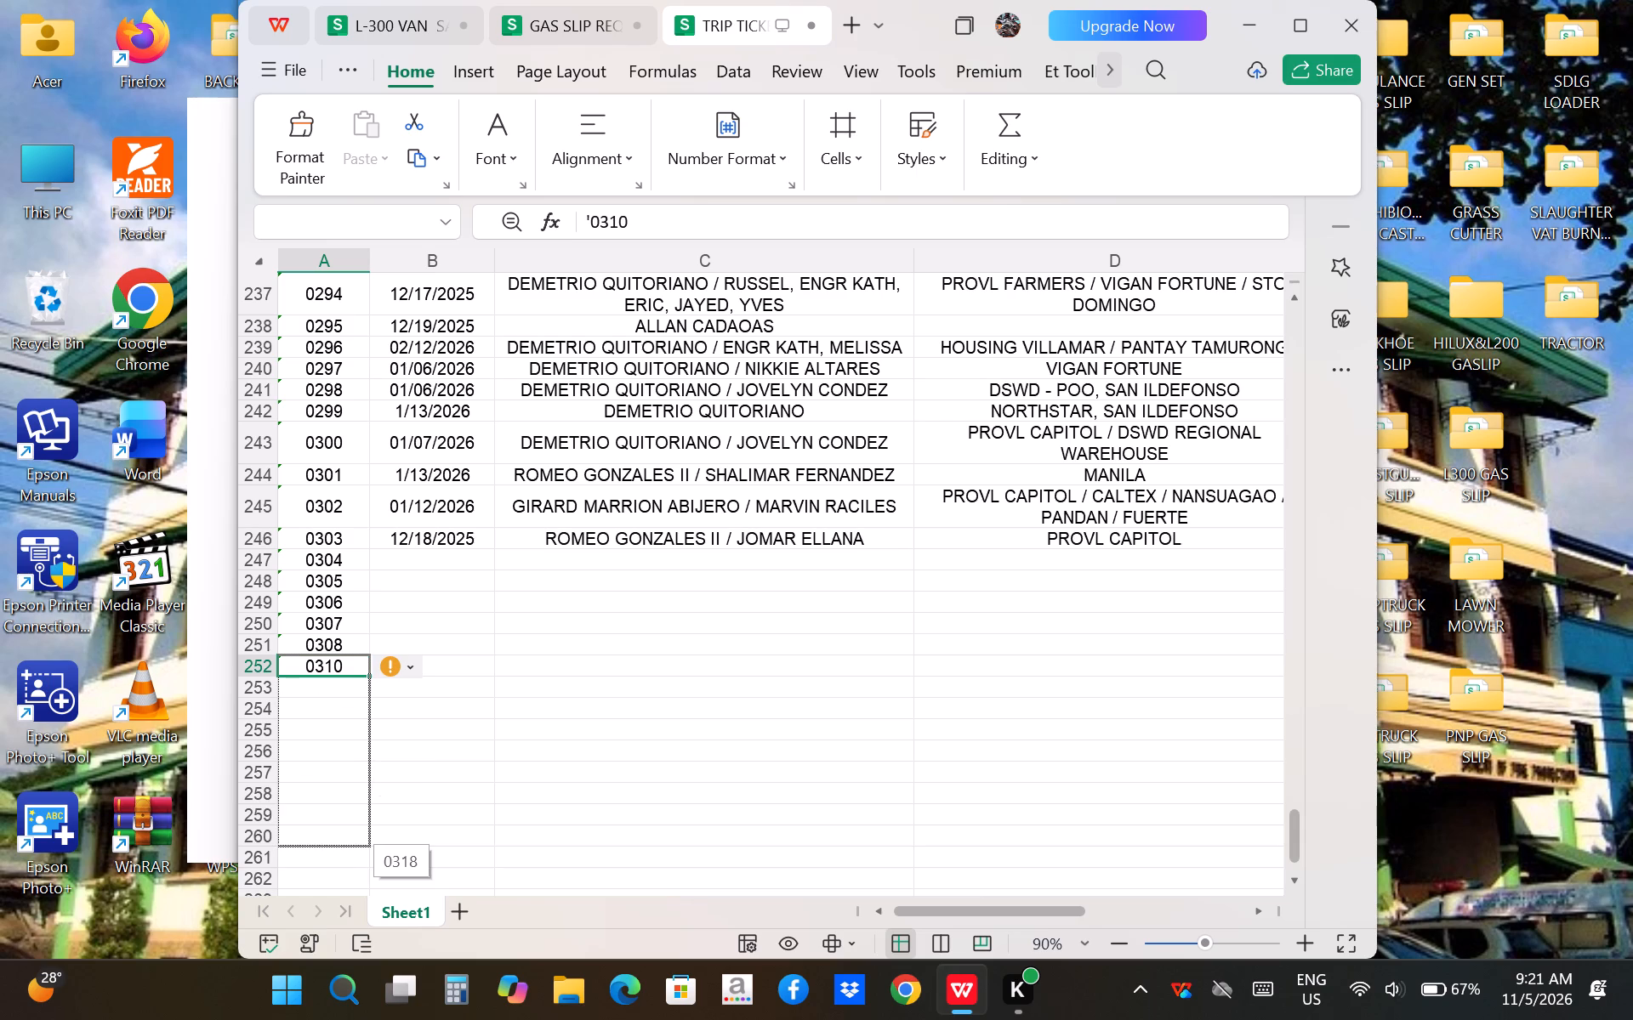
drag(378, 844, 367, 807)
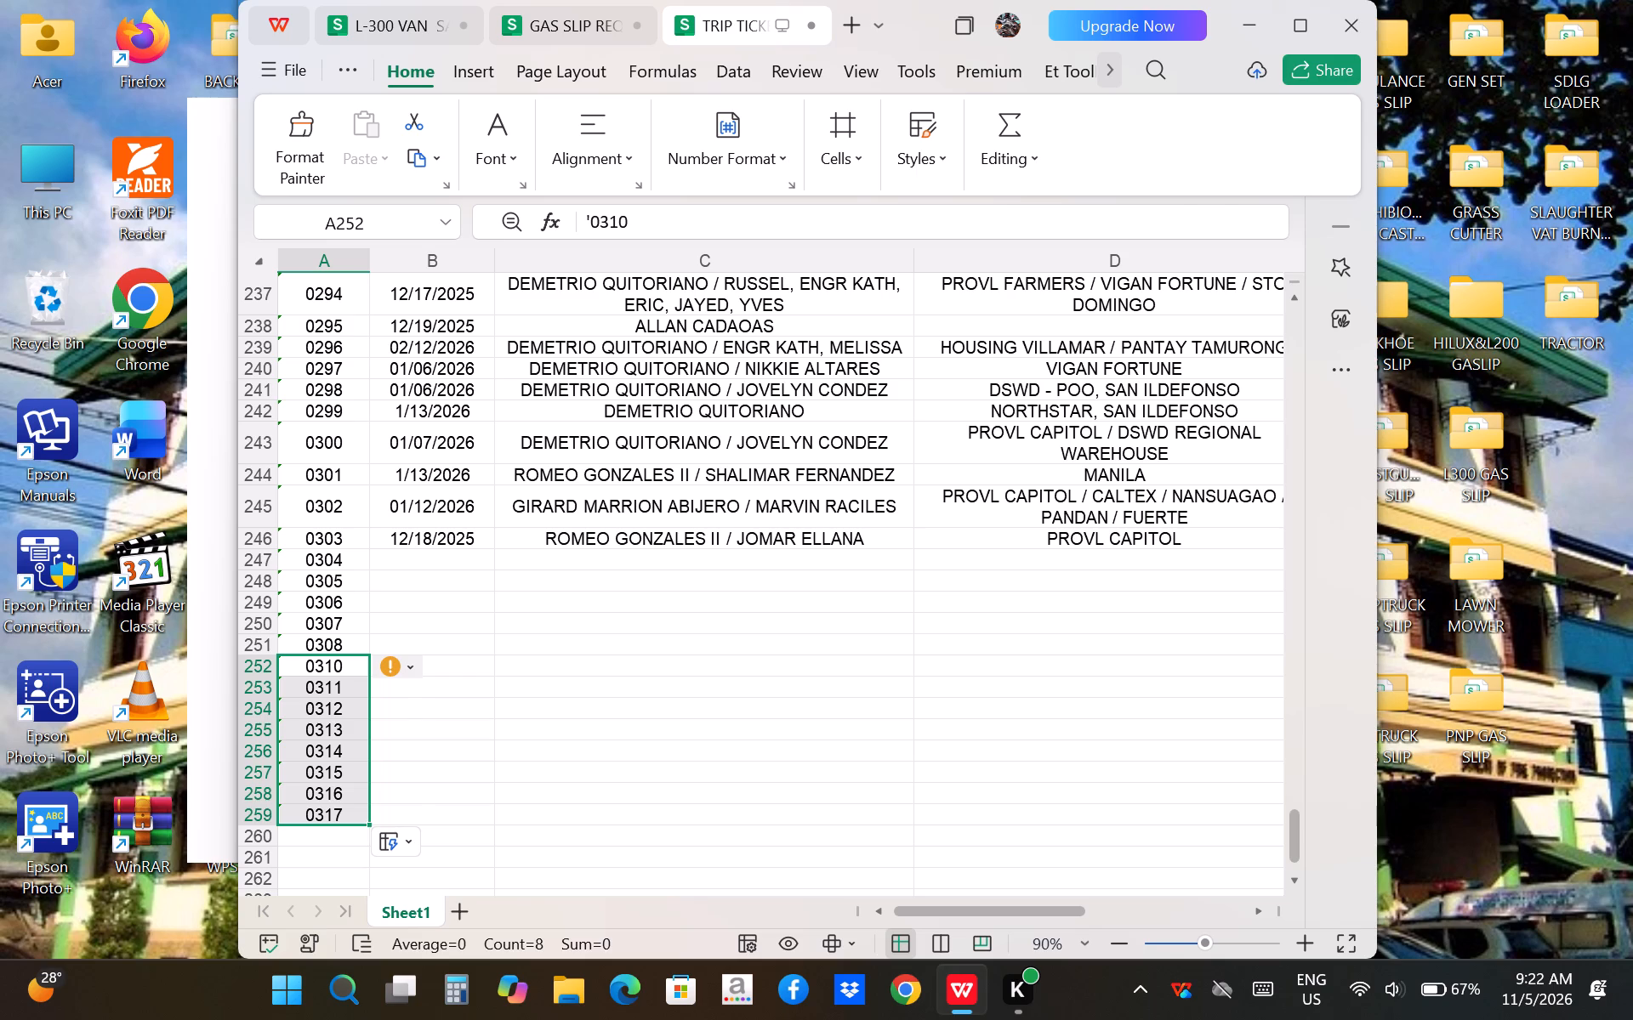
Enter the date 12/18/2025 and the driver's and passenger's names, separated by a slash, for ticket 0304 in row 247.
click(426, 568)
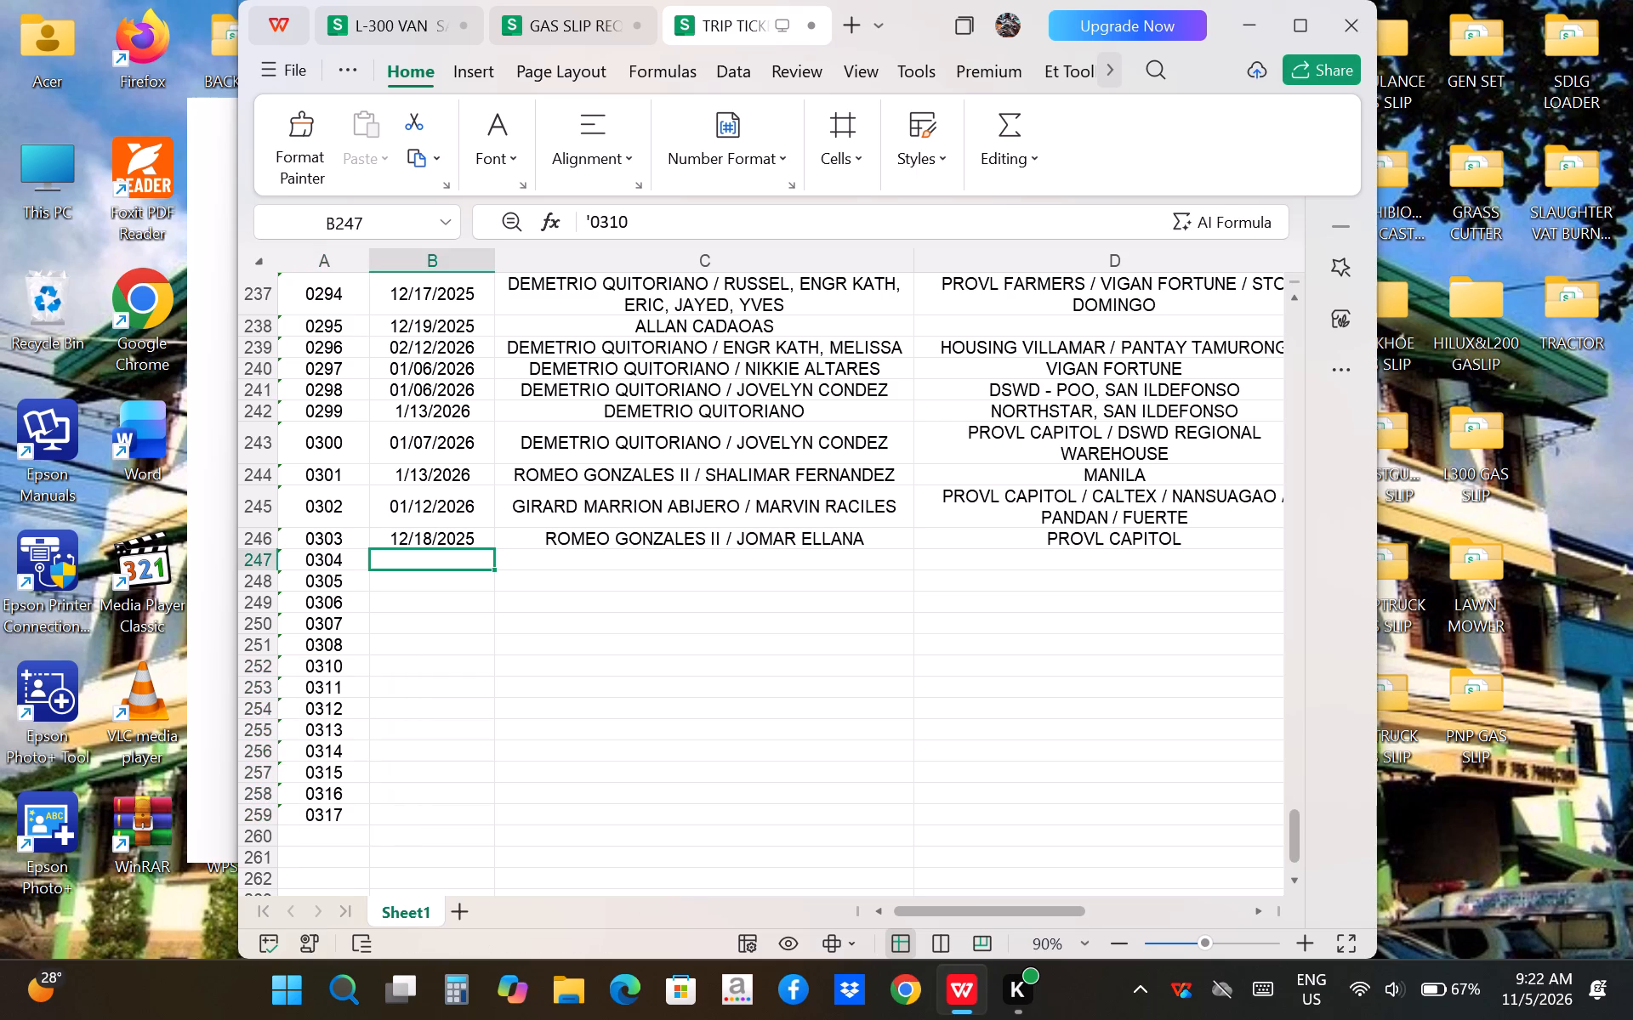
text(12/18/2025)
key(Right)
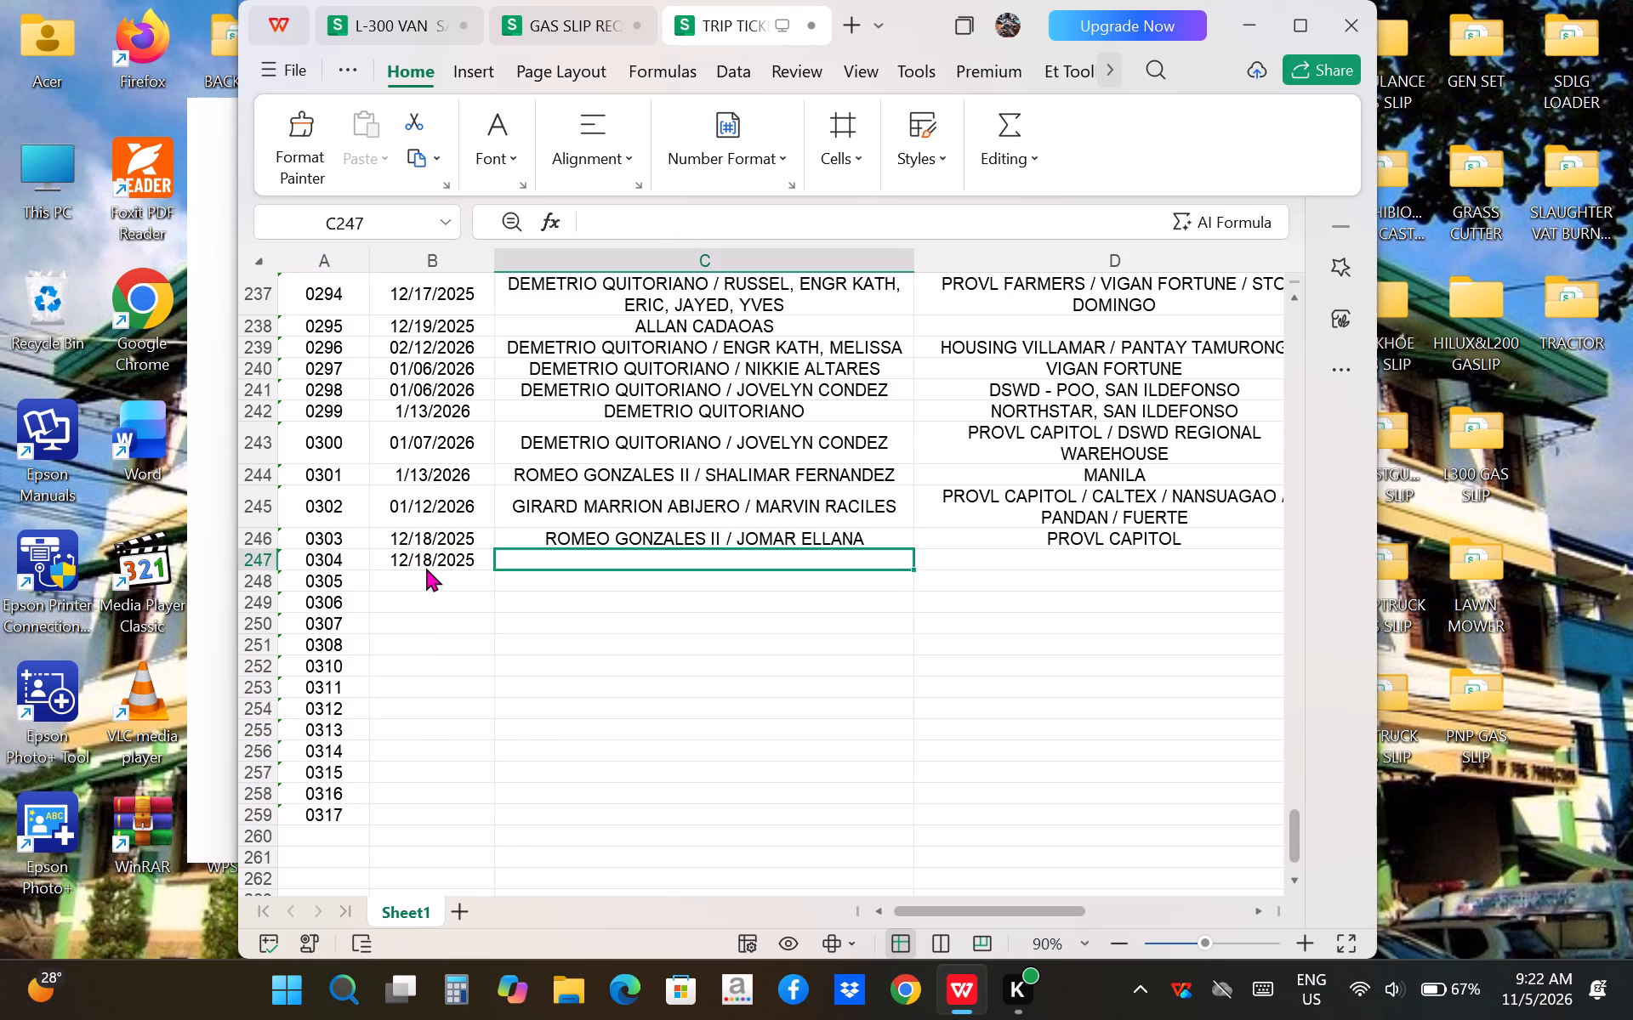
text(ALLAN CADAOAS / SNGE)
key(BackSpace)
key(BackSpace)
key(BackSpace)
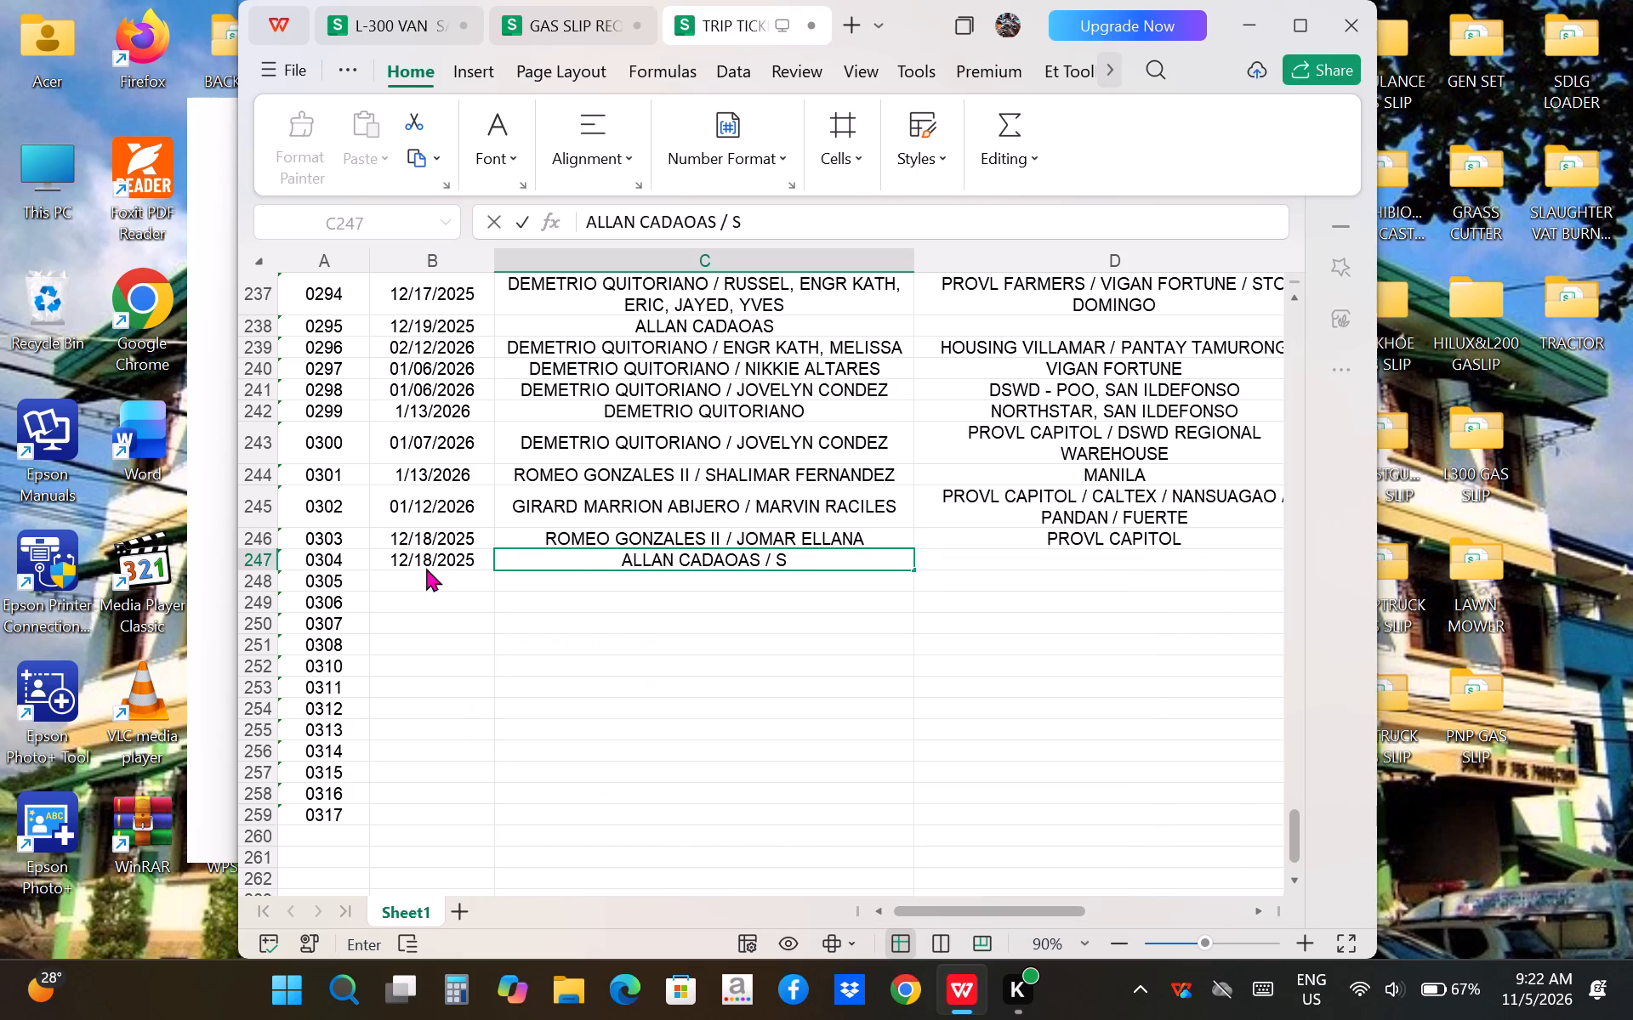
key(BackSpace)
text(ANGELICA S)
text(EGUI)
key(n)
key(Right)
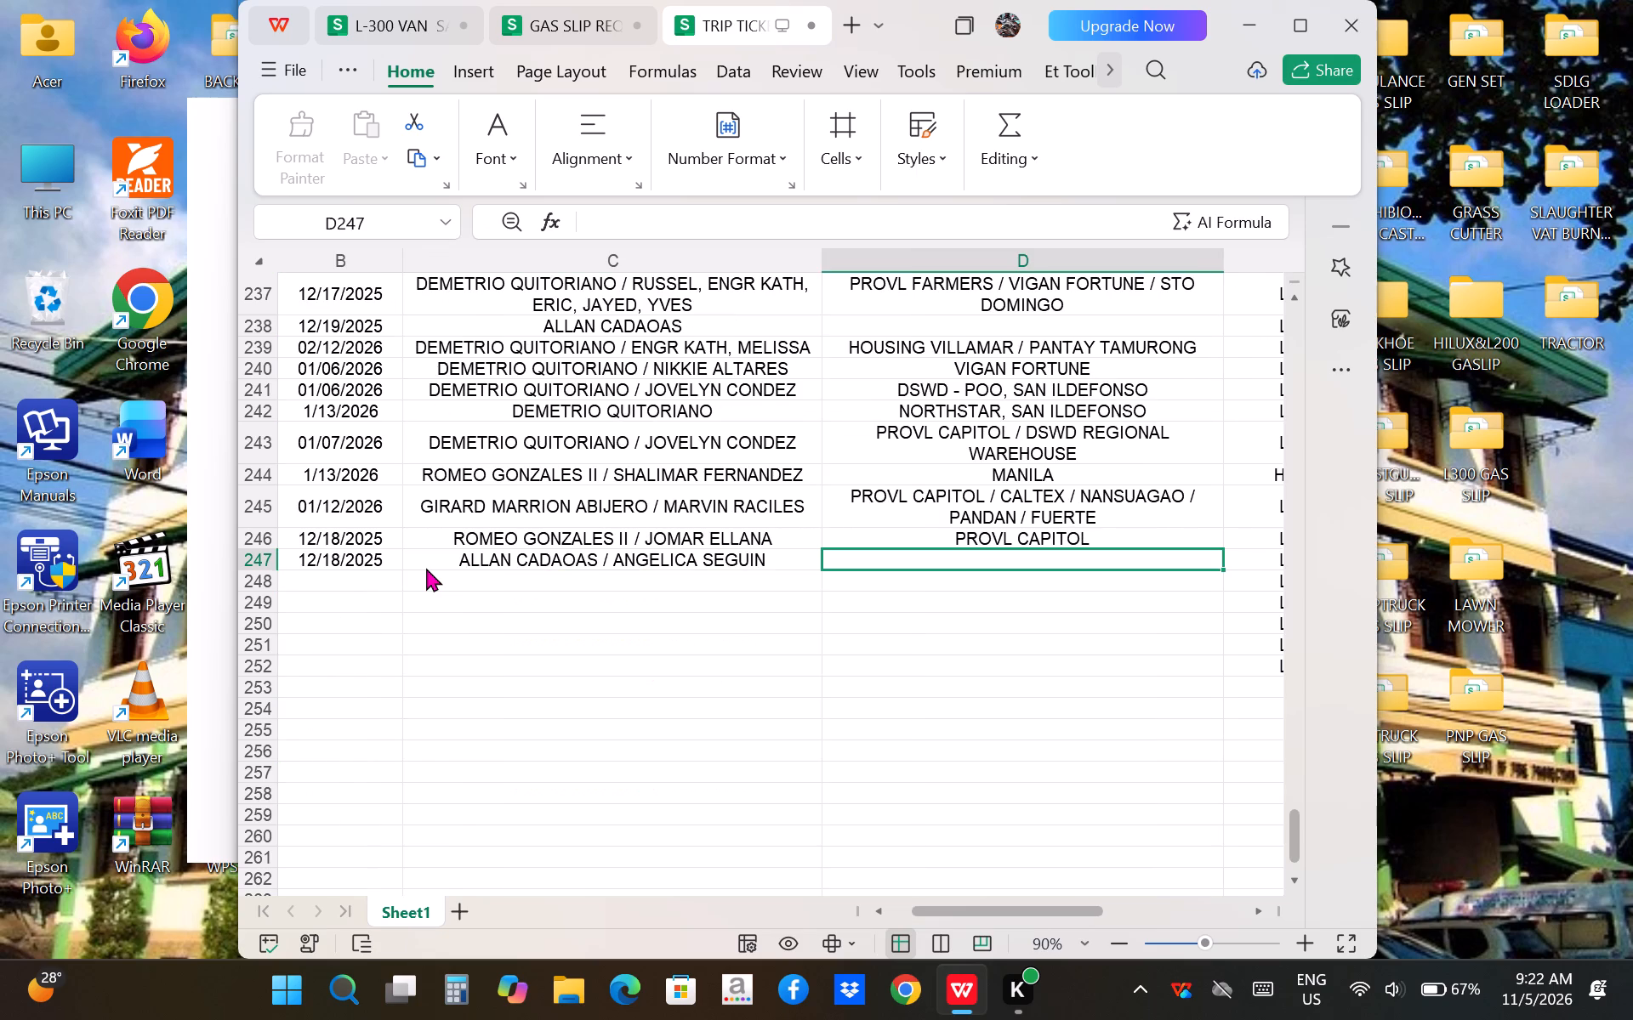
Enter the destination DOLE VIGAN and the readings 31456 and 31462 in columns F and G for ticket 0304.
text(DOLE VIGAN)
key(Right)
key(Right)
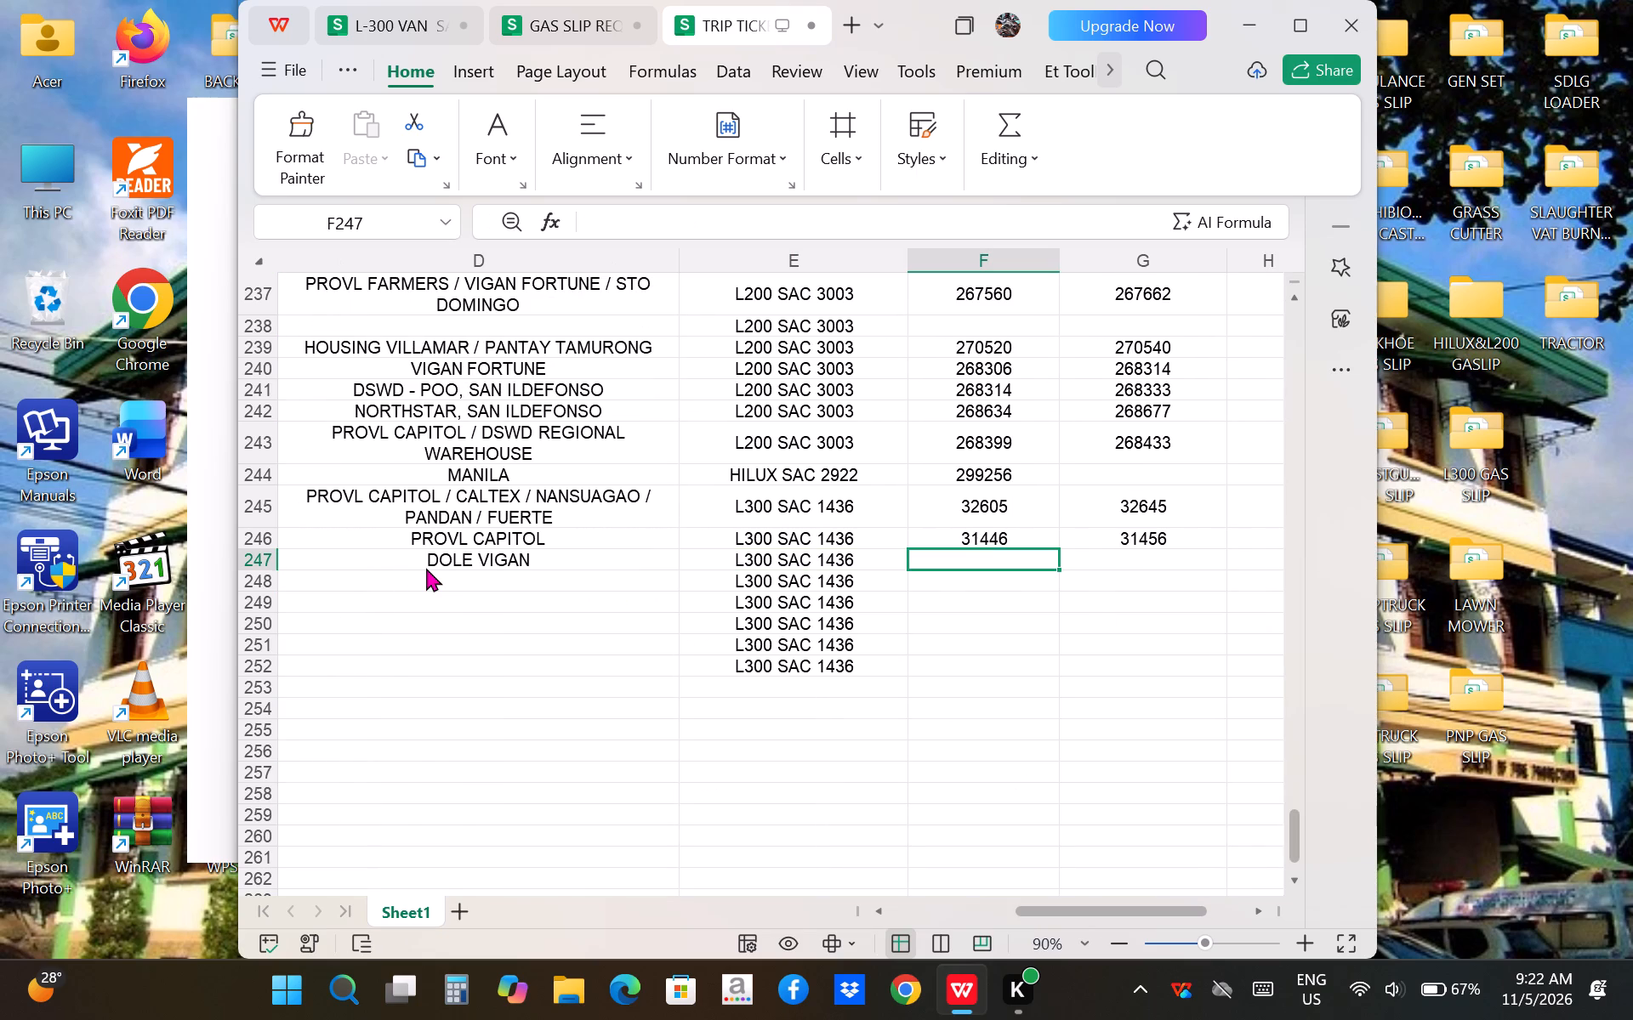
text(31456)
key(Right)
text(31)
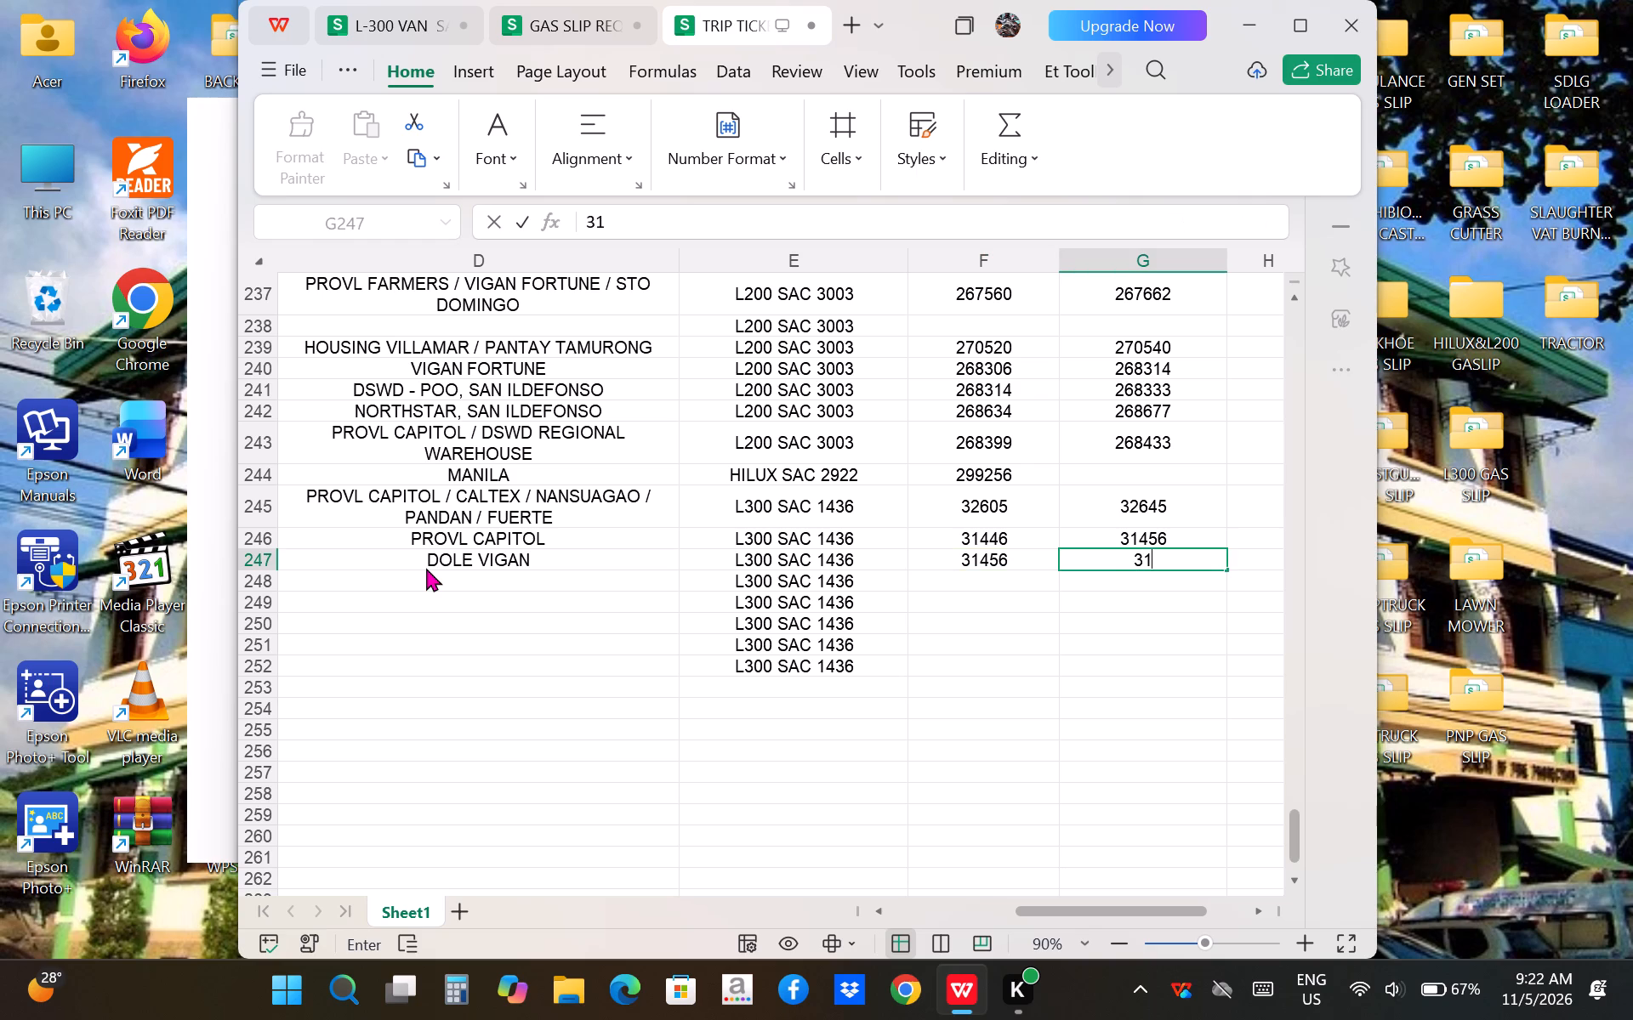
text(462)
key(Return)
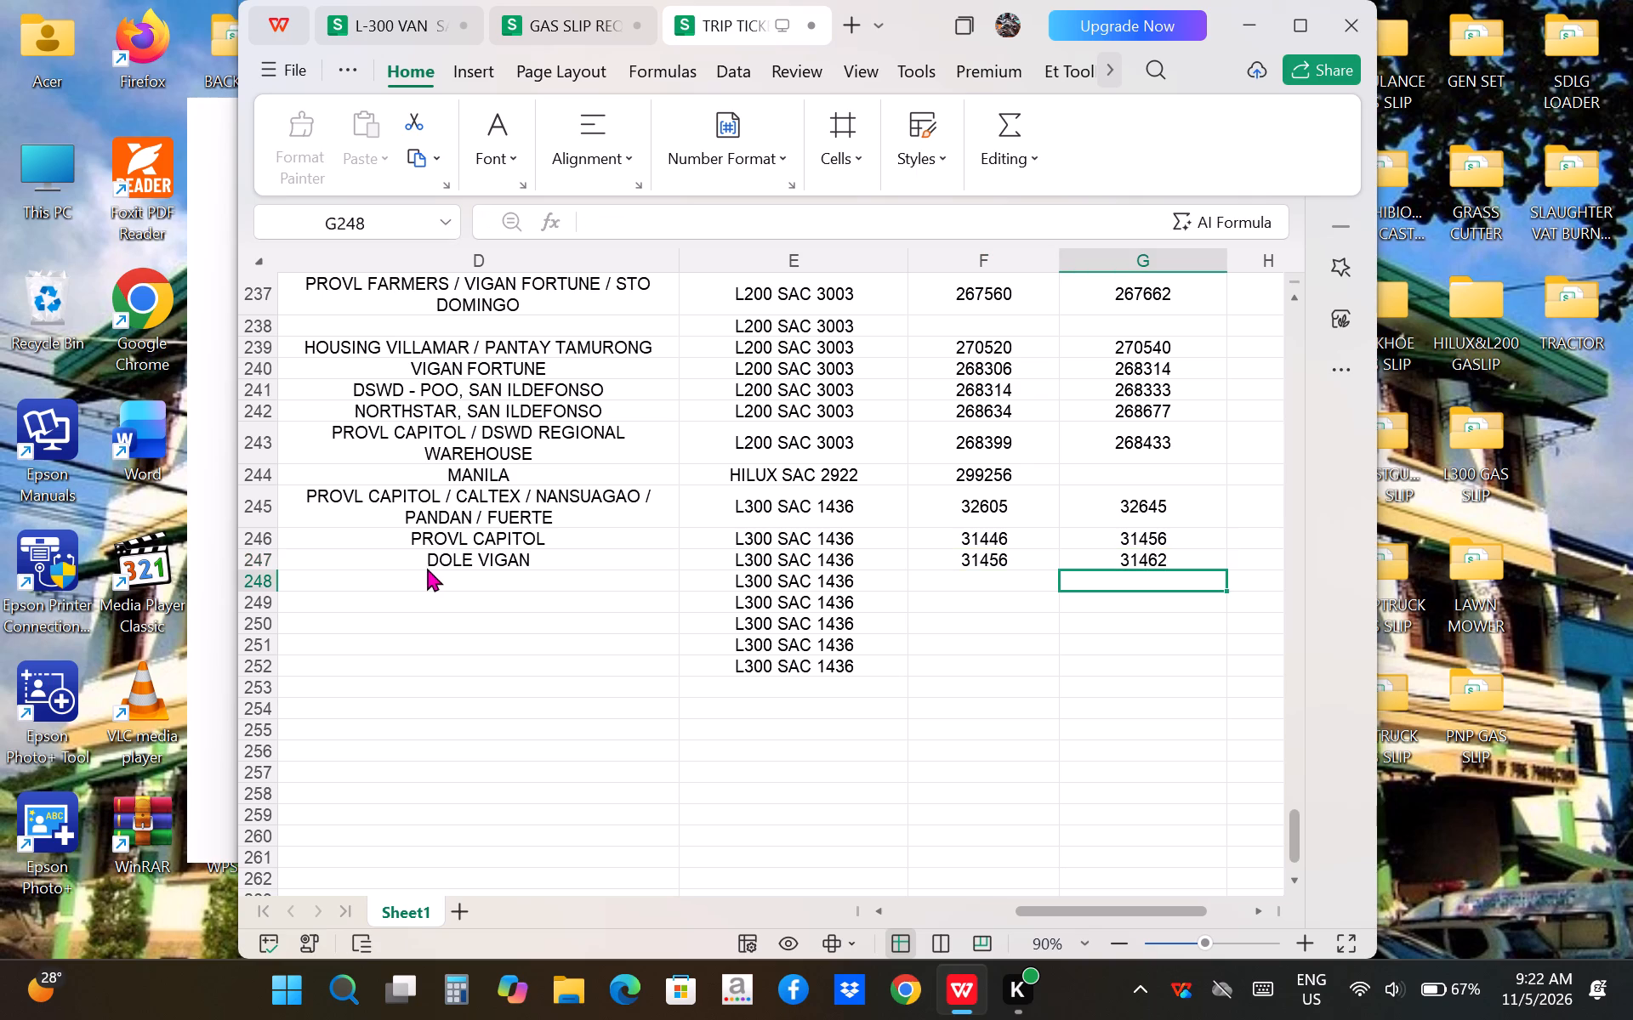
Copy the date 12/18/2025 from ticket 0304 into cells B248 to B250 for tickets 0305 to 0307.
drag(1083, 909, 925, 900)
click(444, 581)
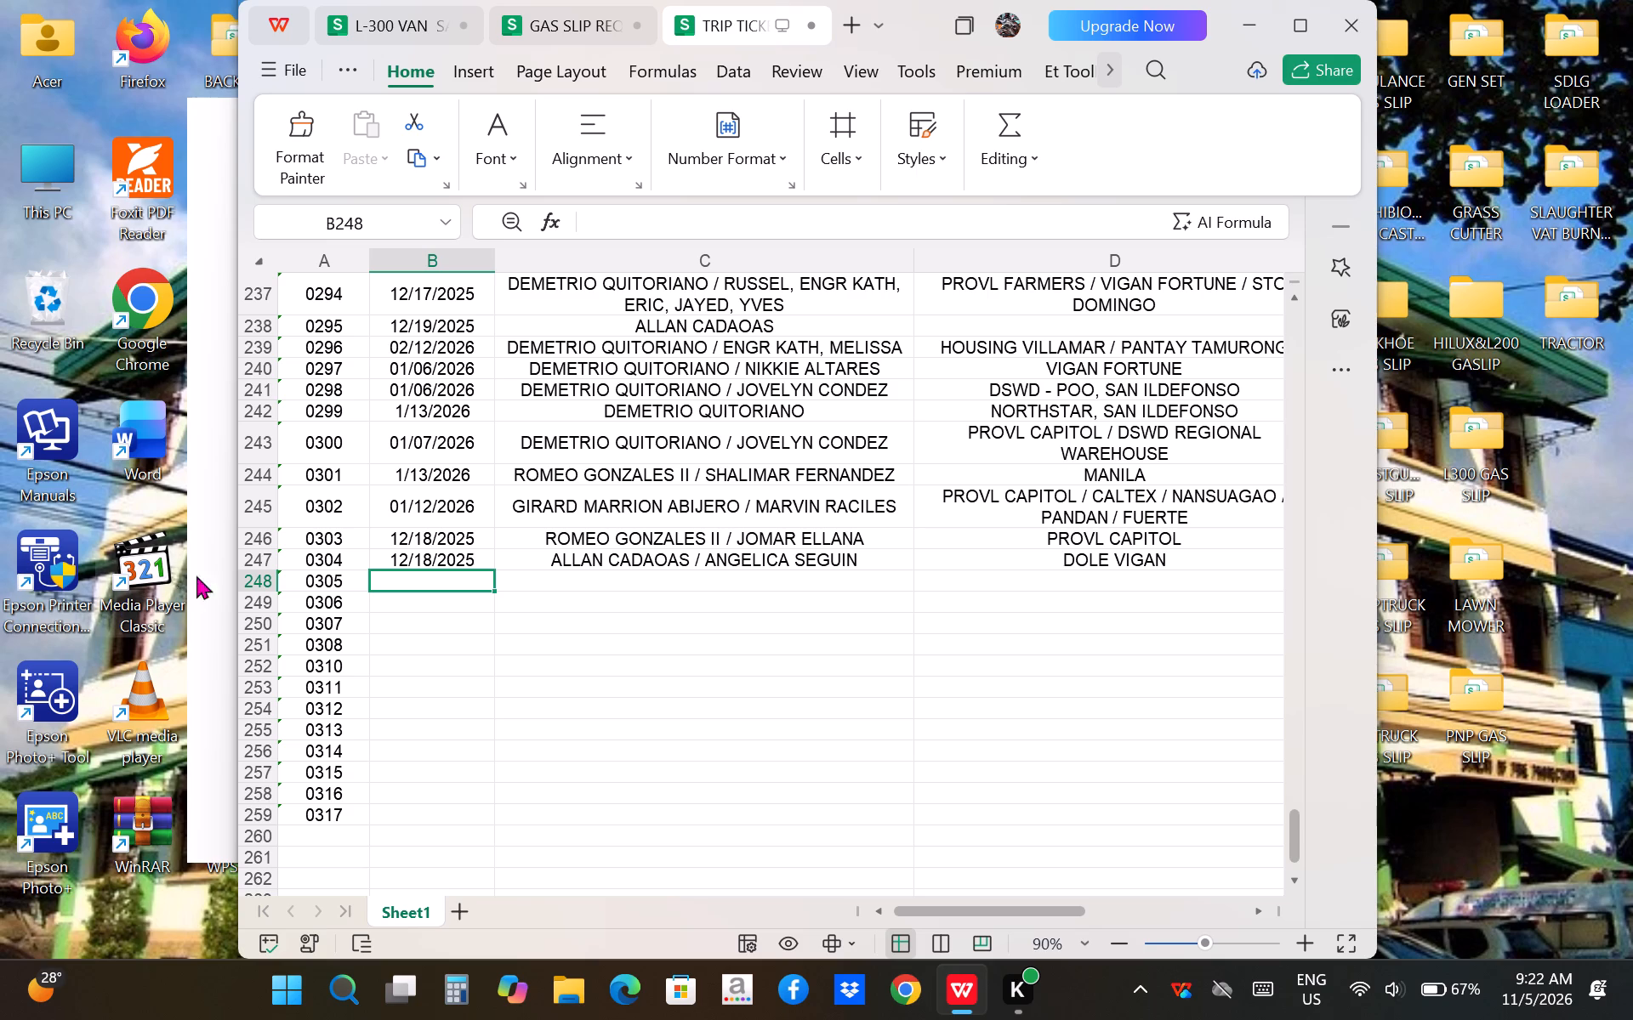
click(469, 549)
click(452, 549)
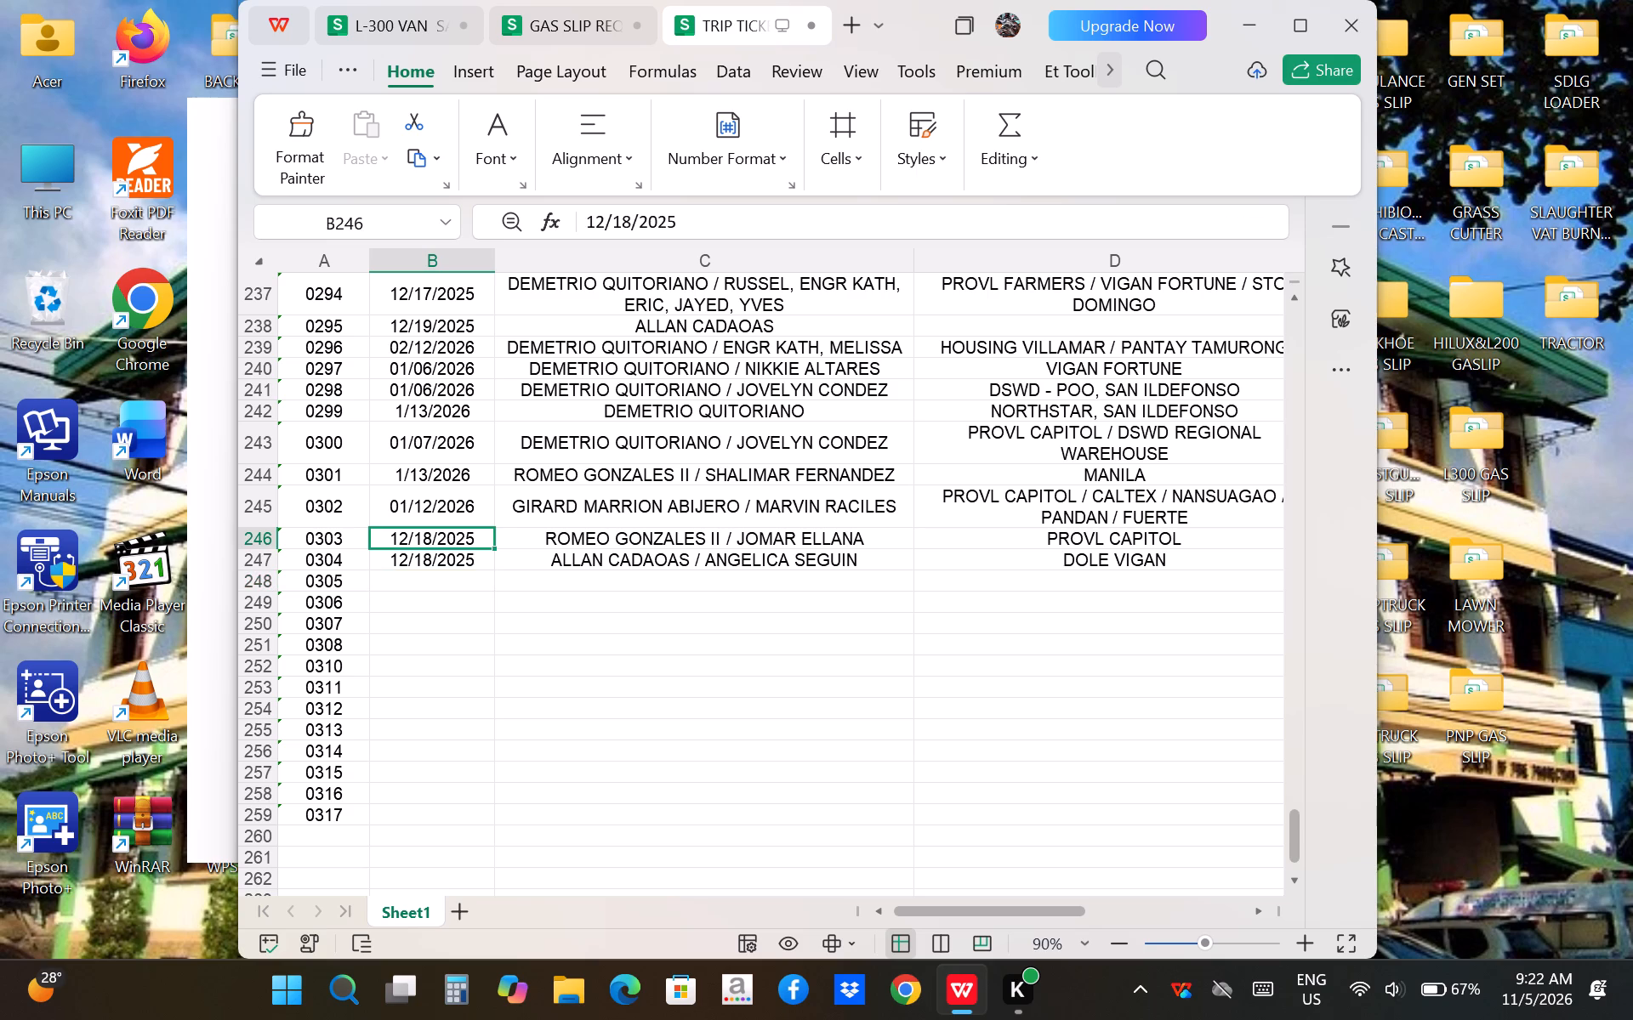
click(438, 567)
key(ctrl+c)
drag(426, 575, 426, 624)
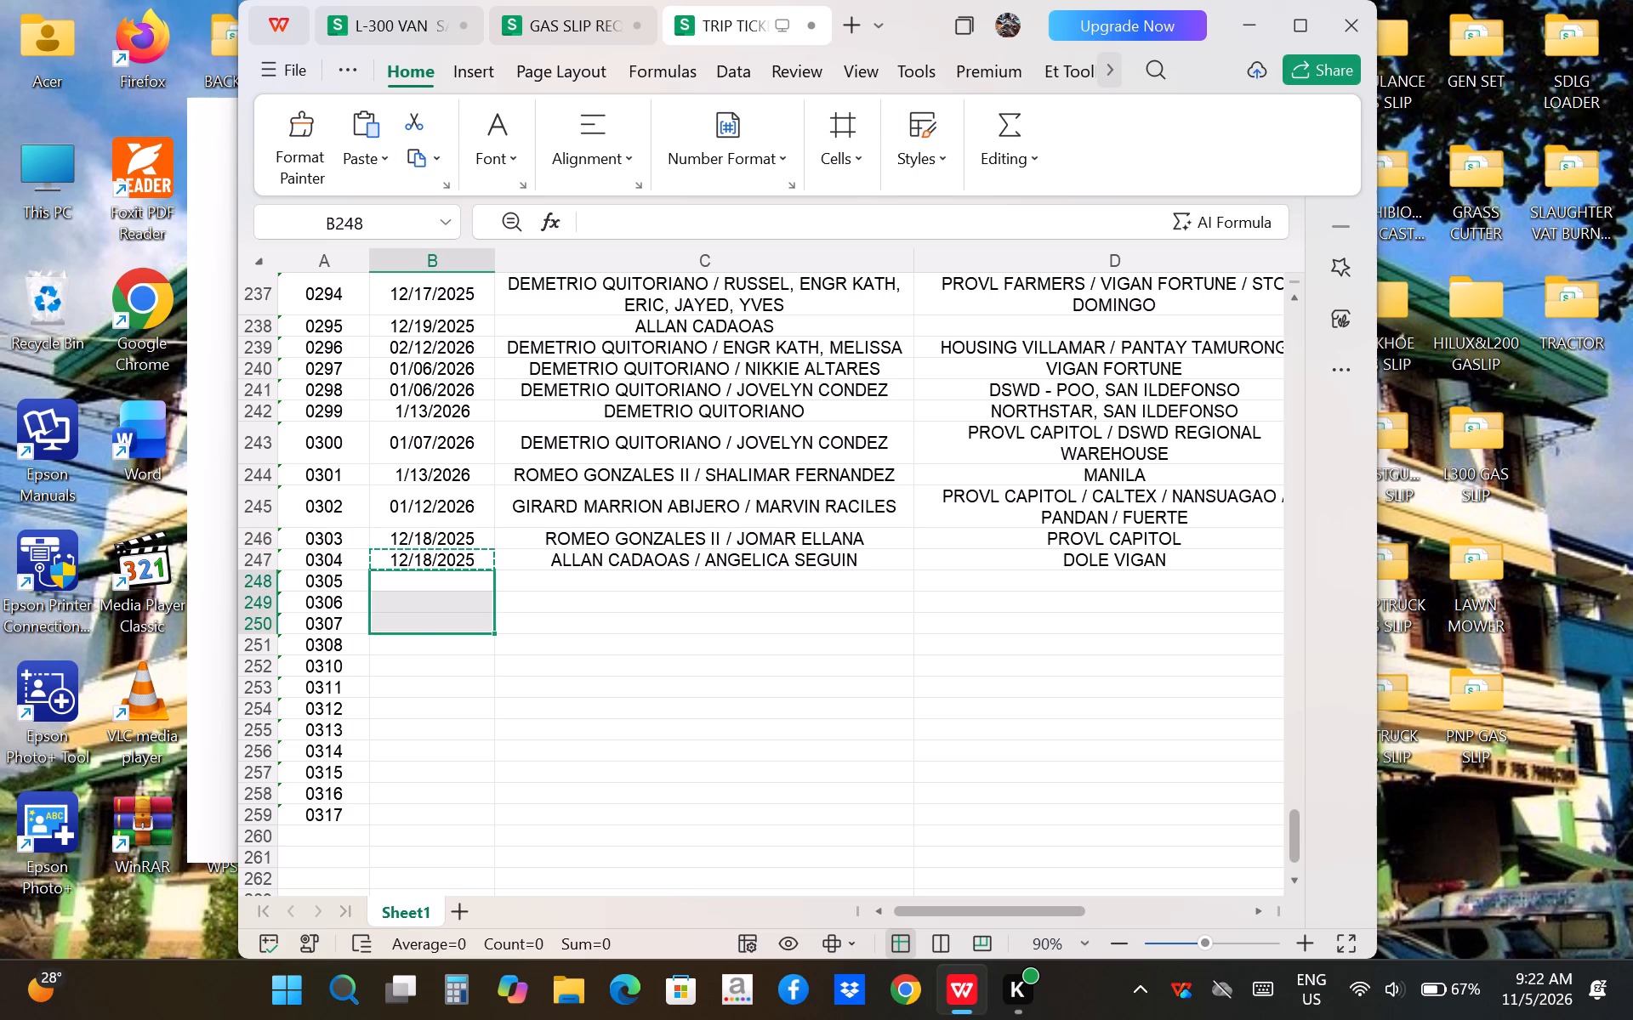
key(Return)
Enter the driver's and passenger's names, separated by a slash, in column C for ticket 0305.
click(619, 584)
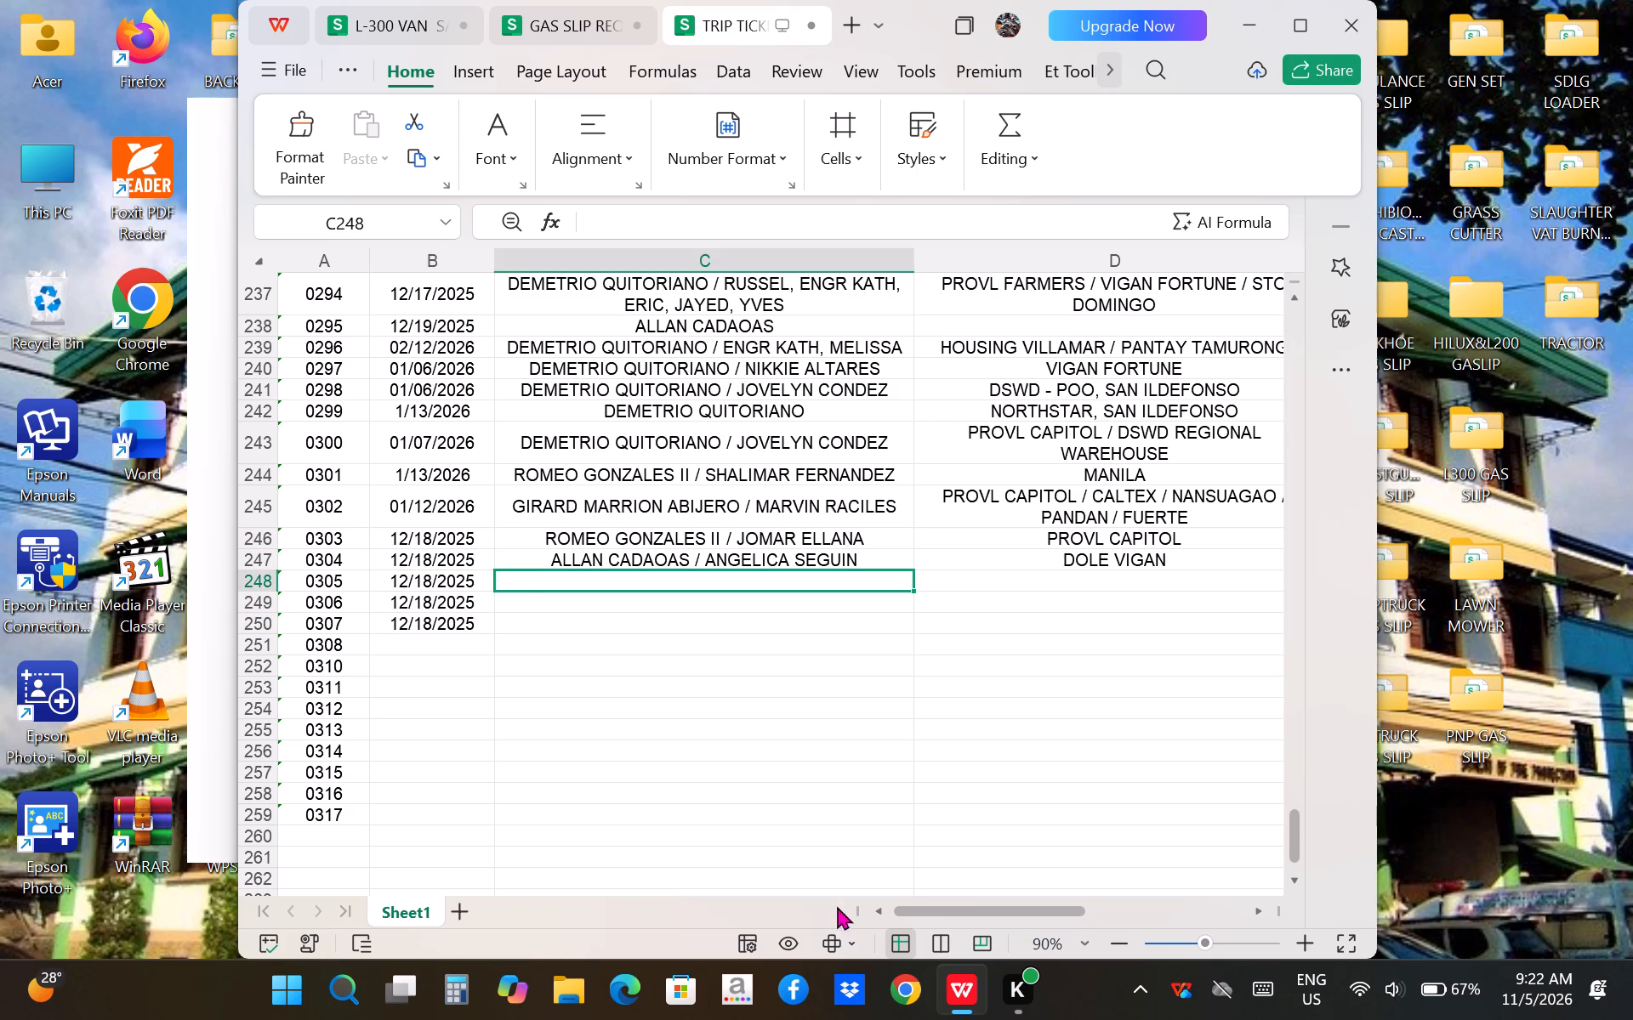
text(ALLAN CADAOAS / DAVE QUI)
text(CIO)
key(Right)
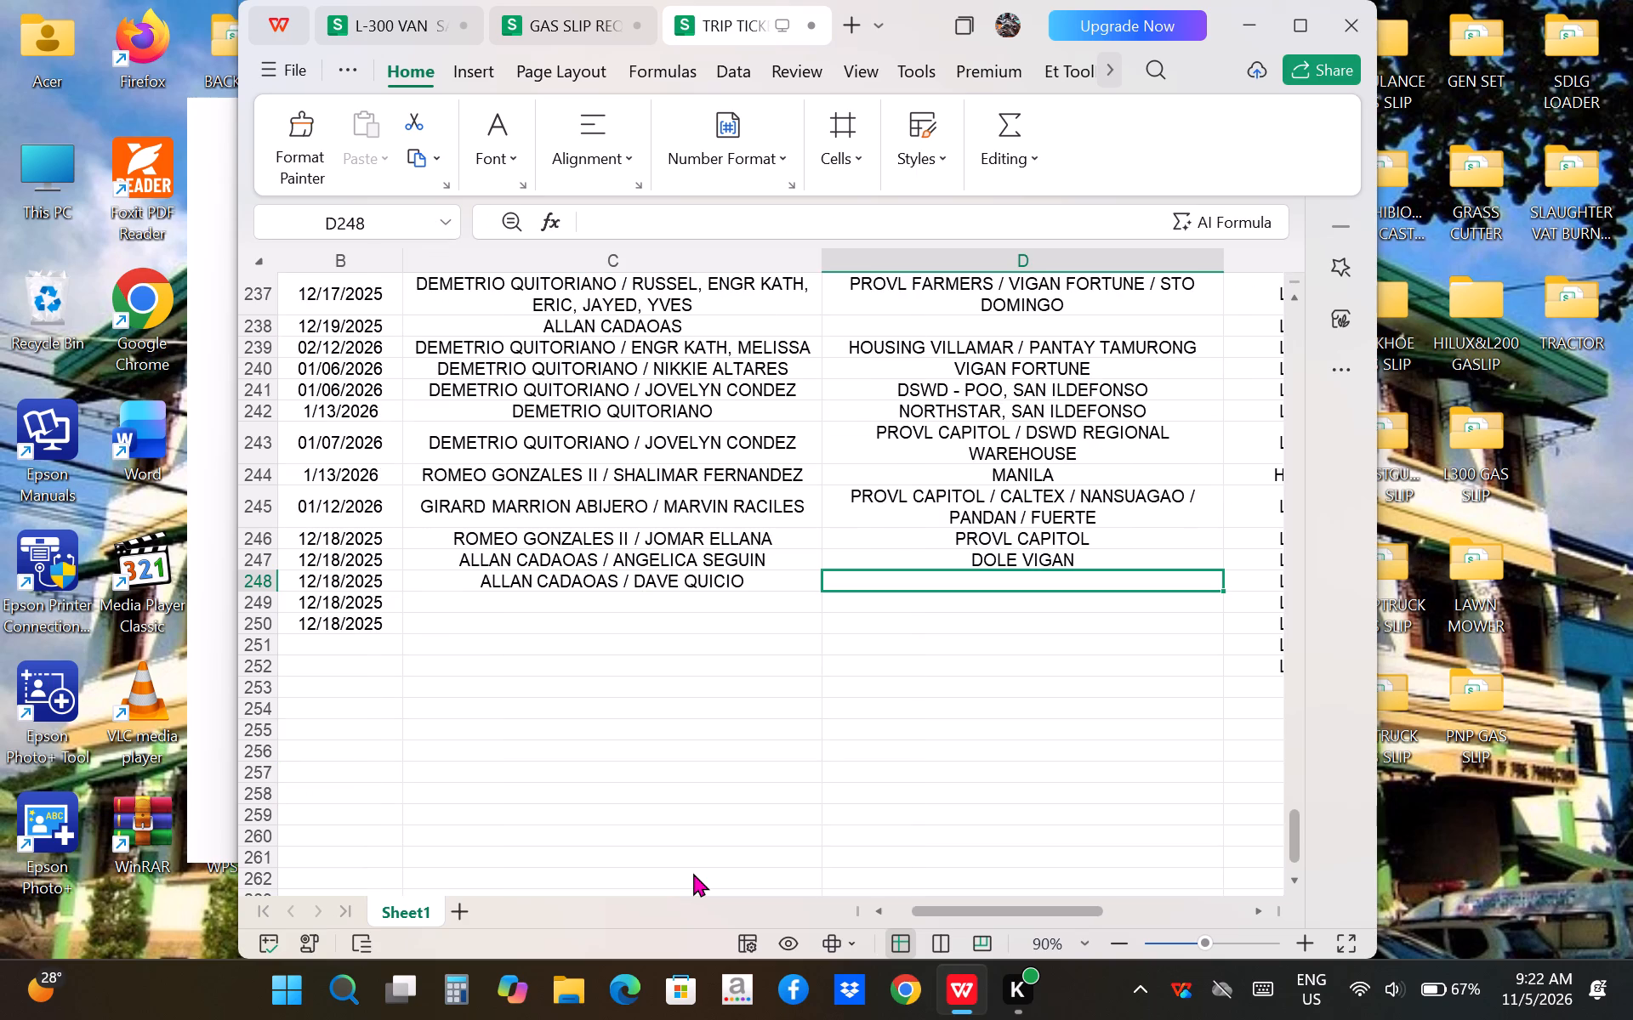
Enter the destination NIKS PRINTING PRESS and the readings 31462 and 31470 in columns F and G for ticket 0305.
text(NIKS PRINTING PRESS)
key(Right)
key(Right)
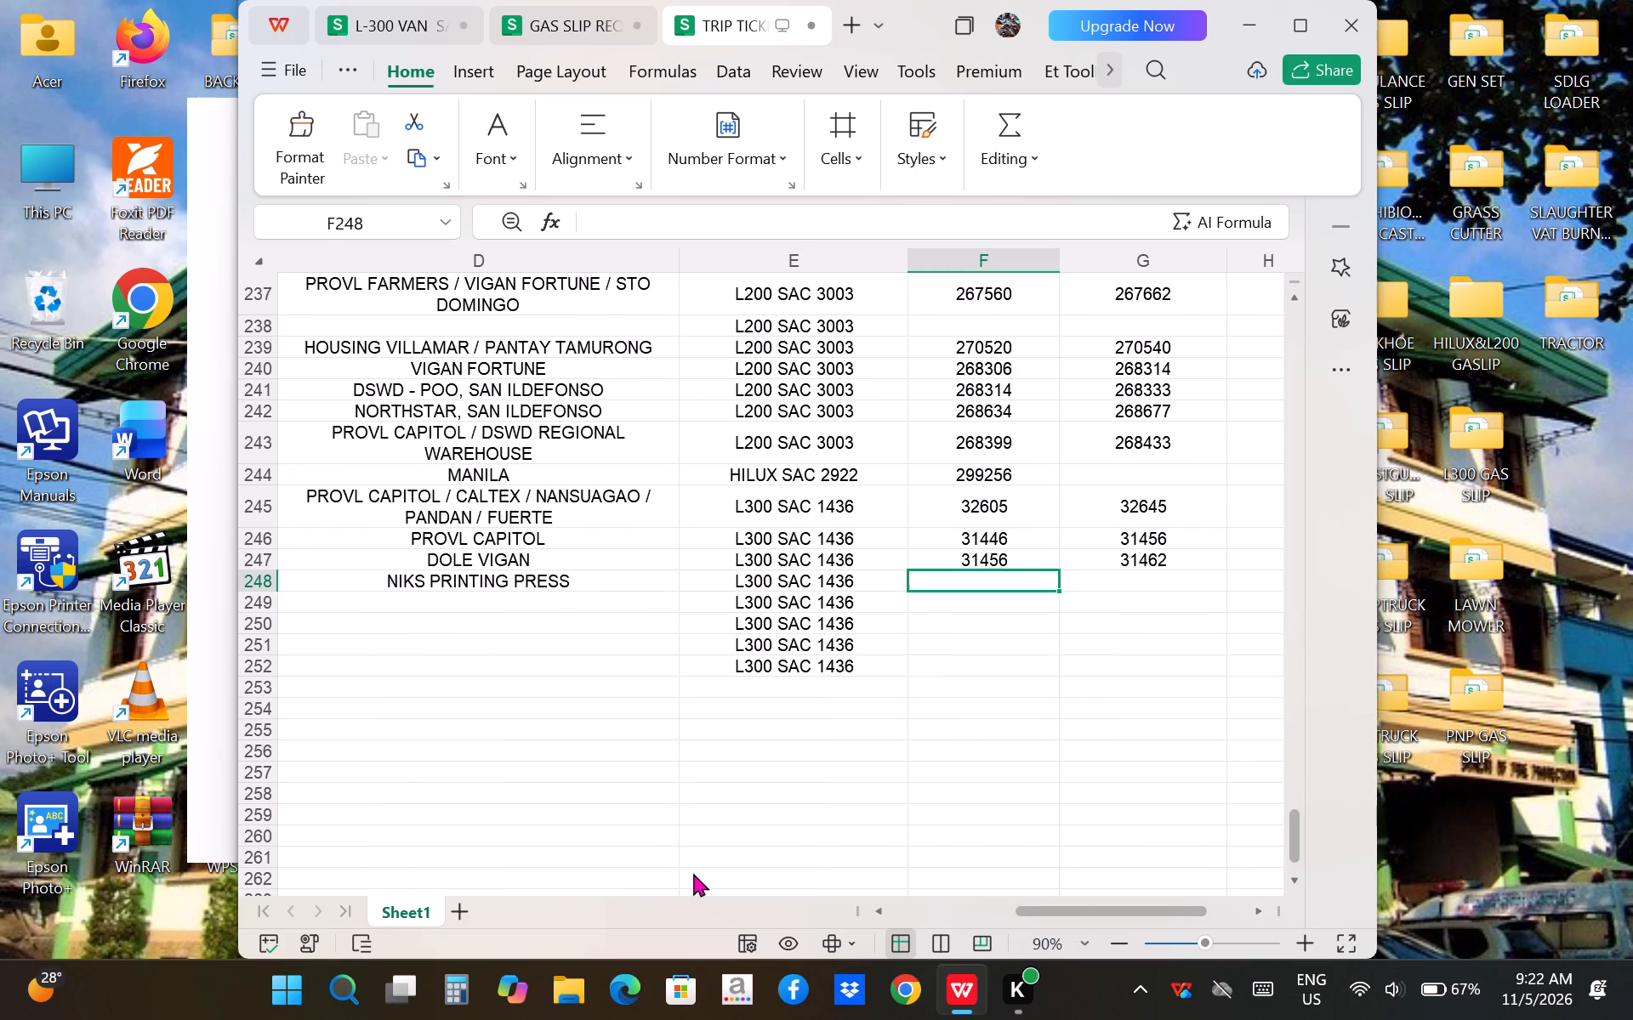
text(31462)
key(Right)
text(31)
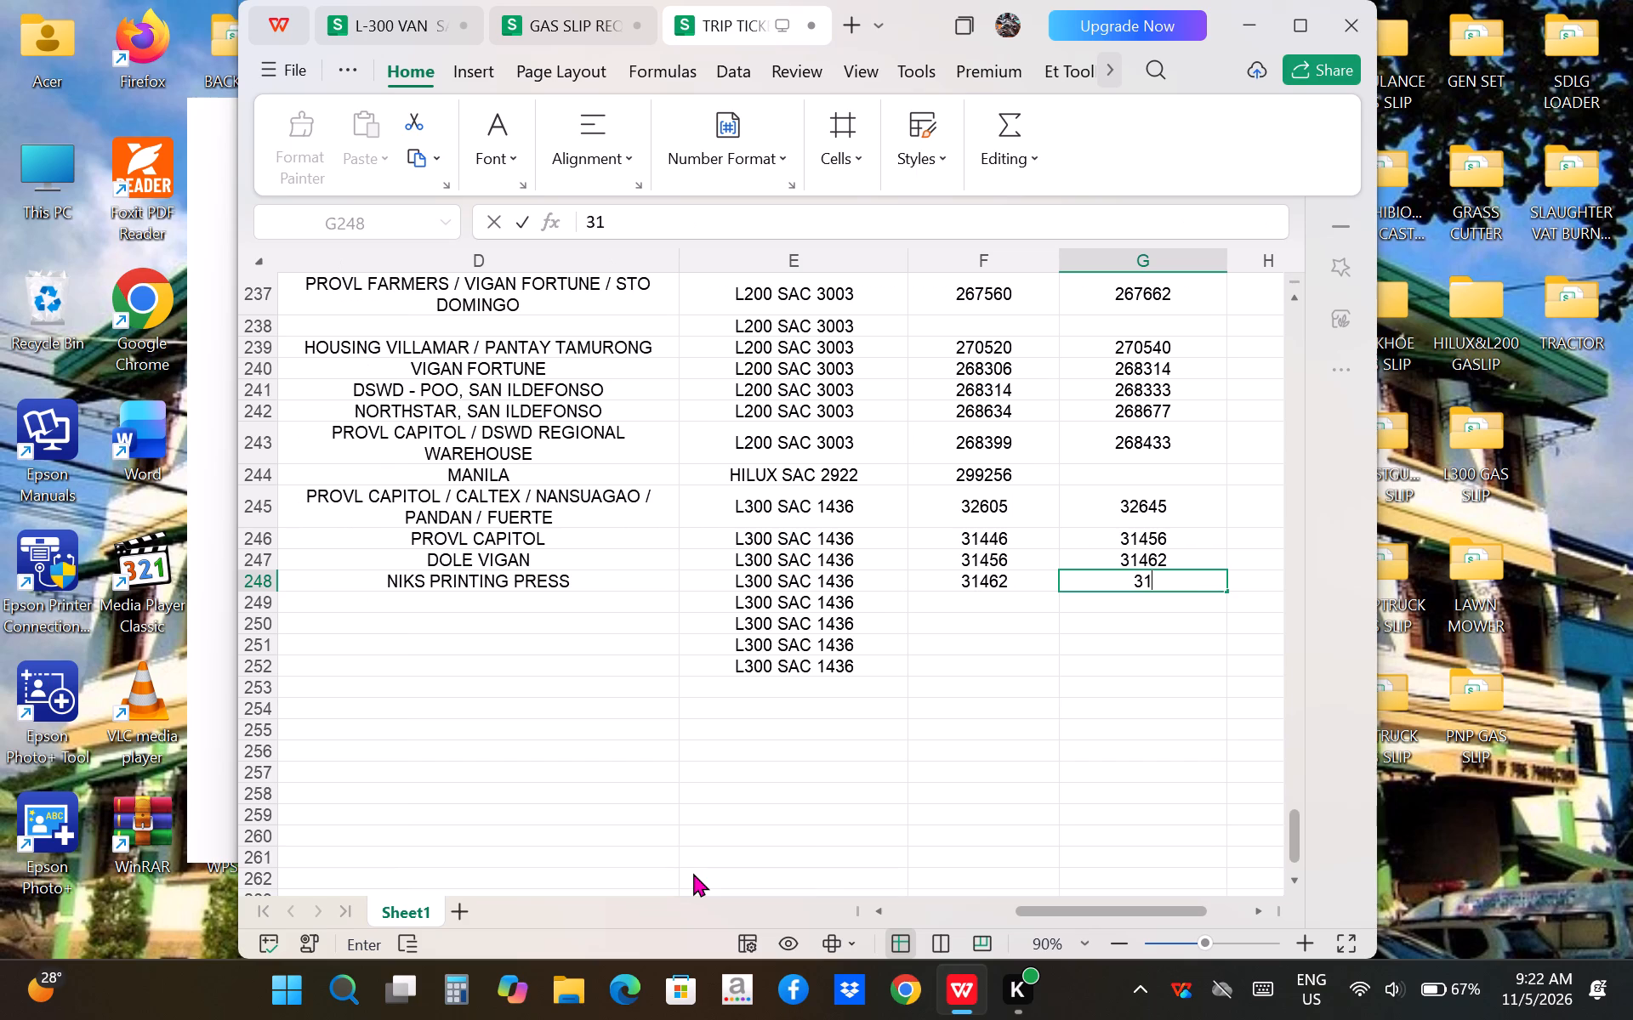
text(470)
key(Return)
Enter the driver's and passenger's names, separated by a slash, in column C for ticket 0306.
drag(1095, 915, 611, 914)
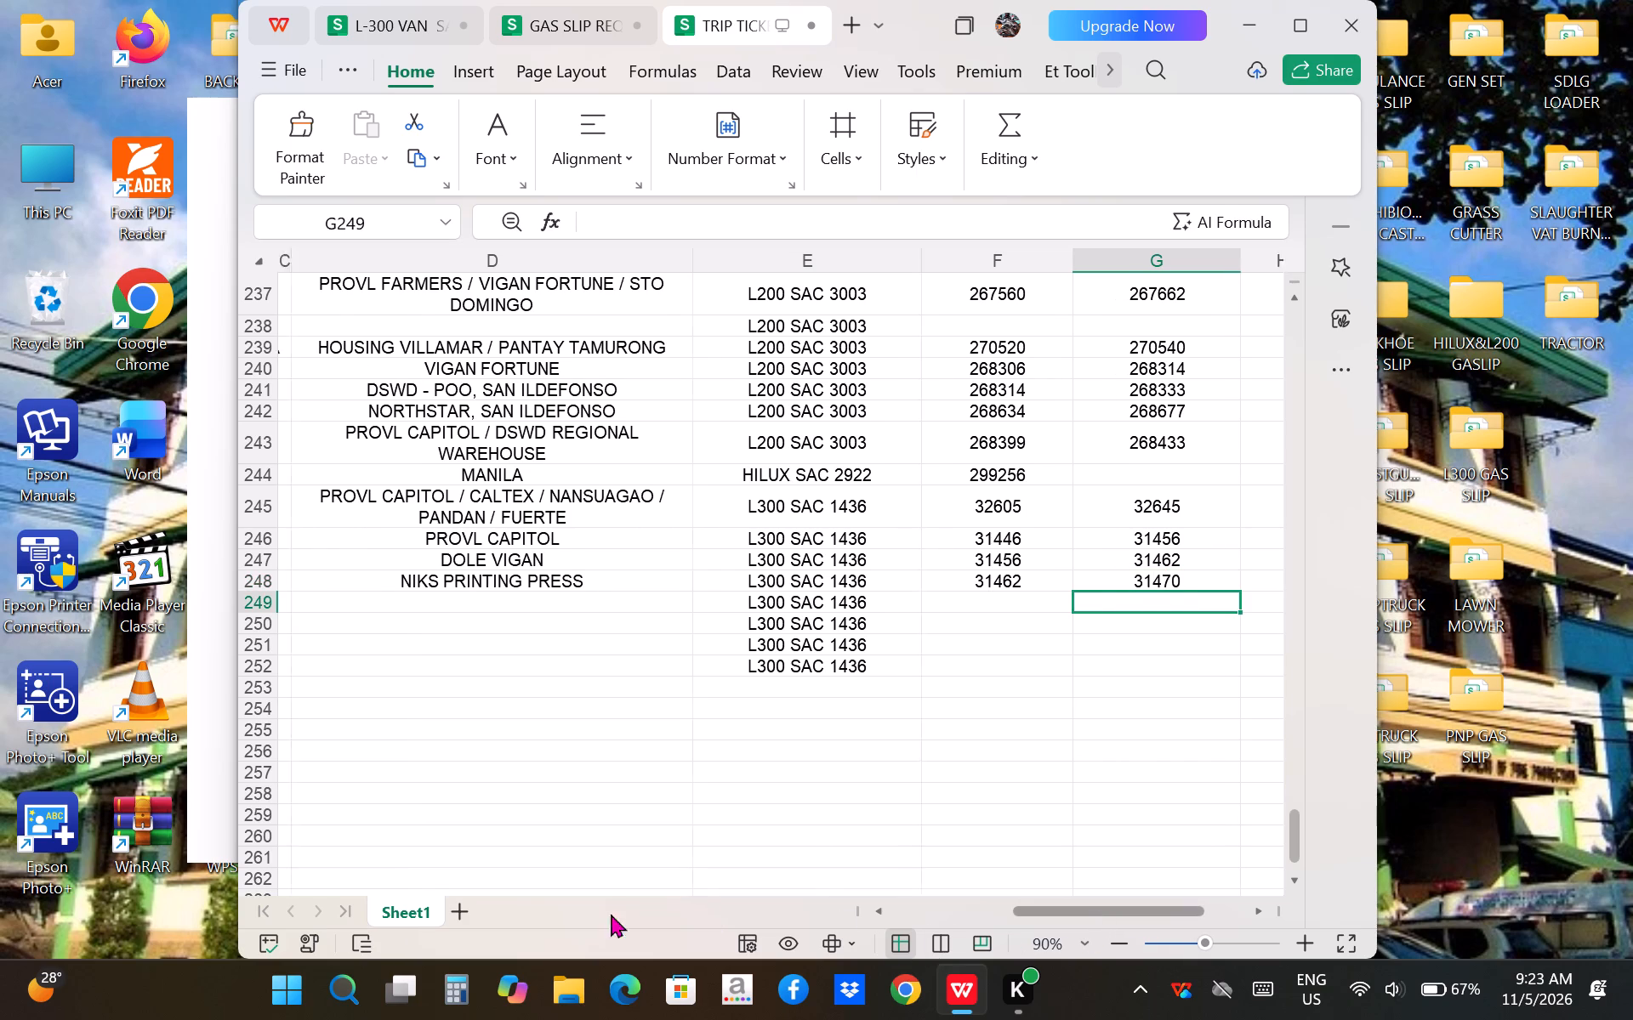
drag(611, 914, 584, 909)
click(572, 596)
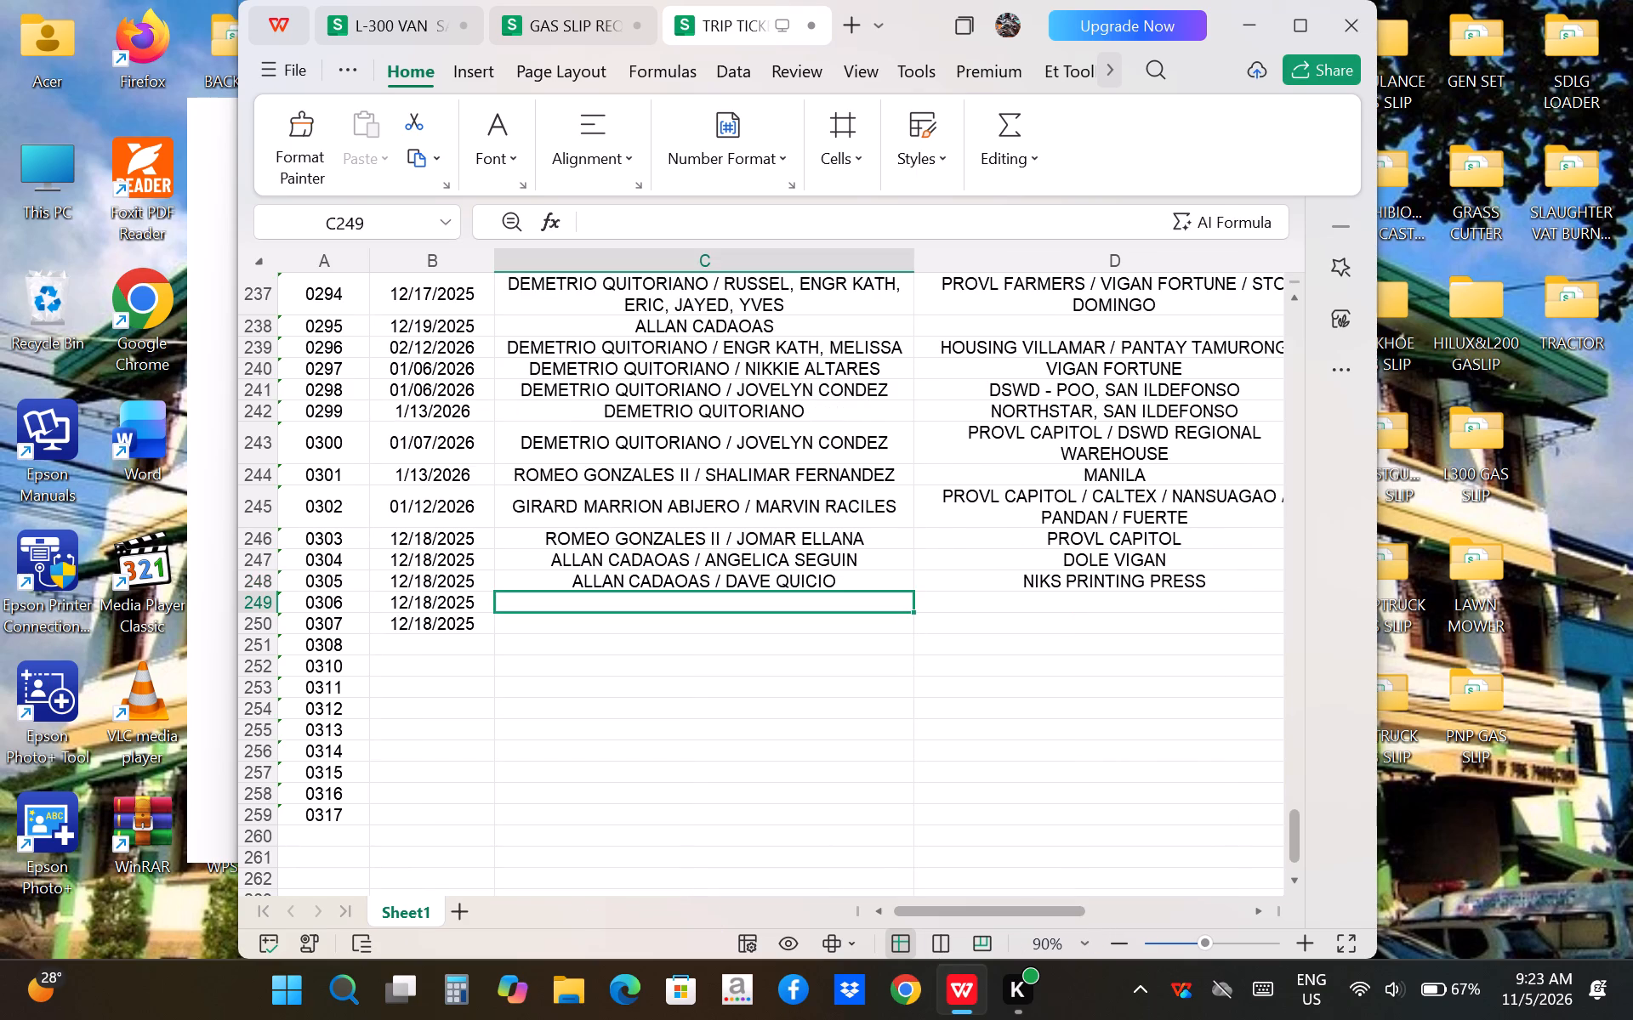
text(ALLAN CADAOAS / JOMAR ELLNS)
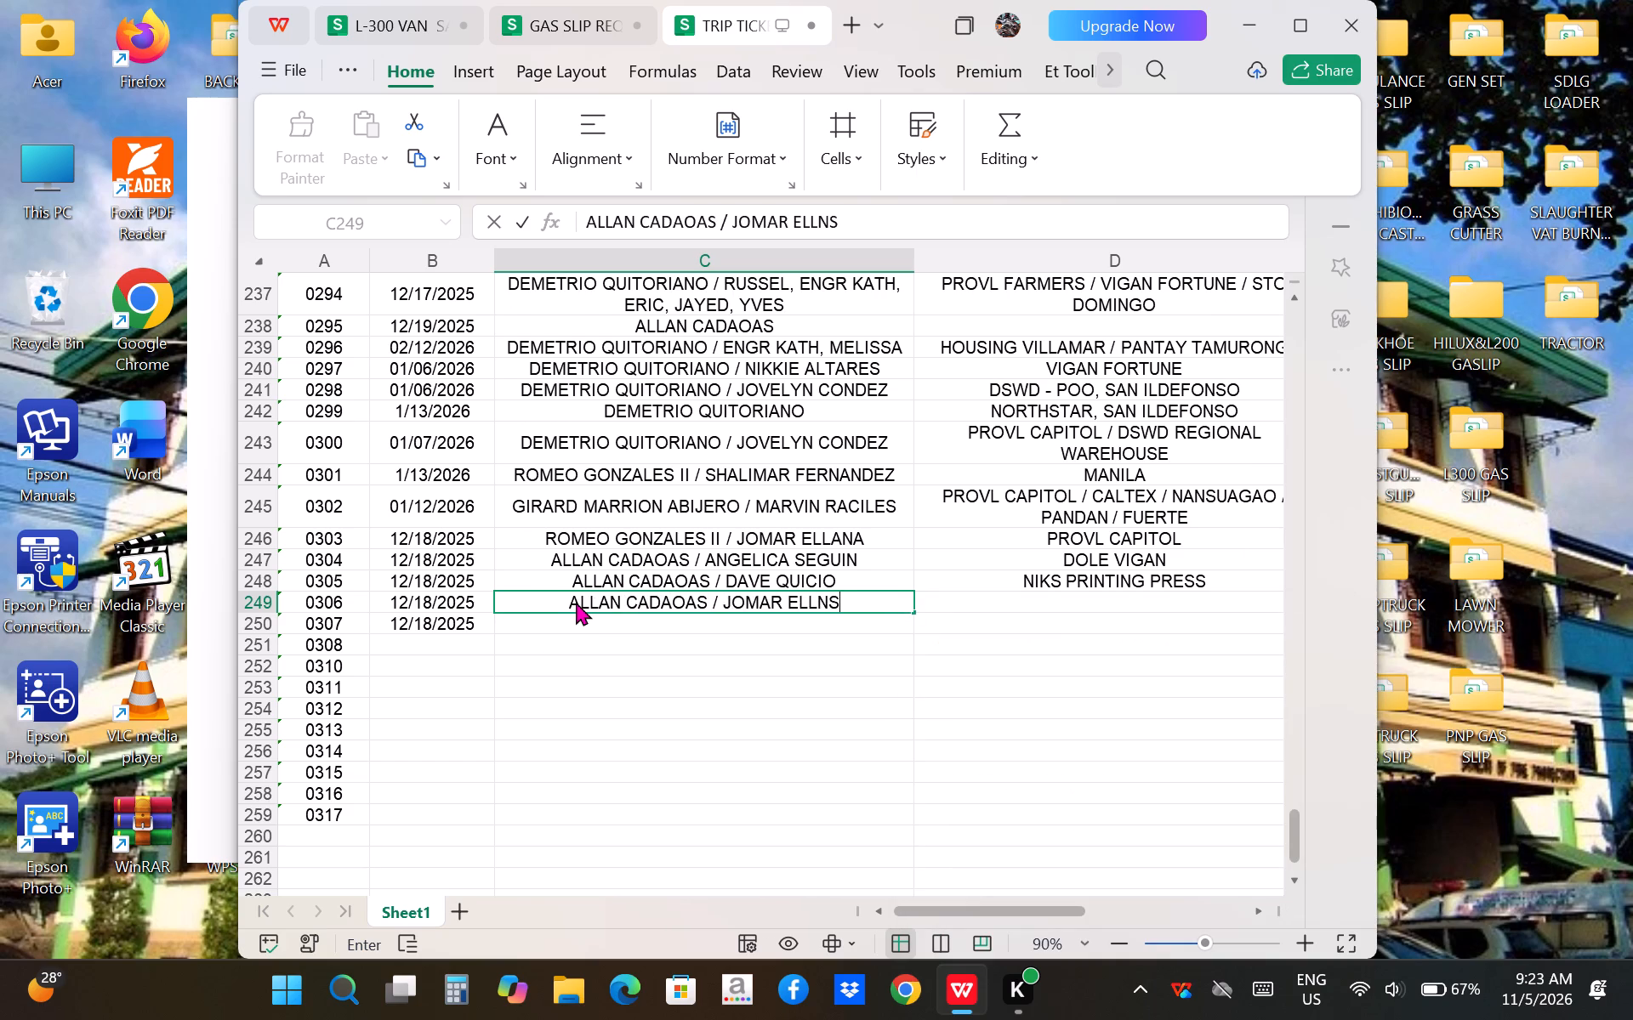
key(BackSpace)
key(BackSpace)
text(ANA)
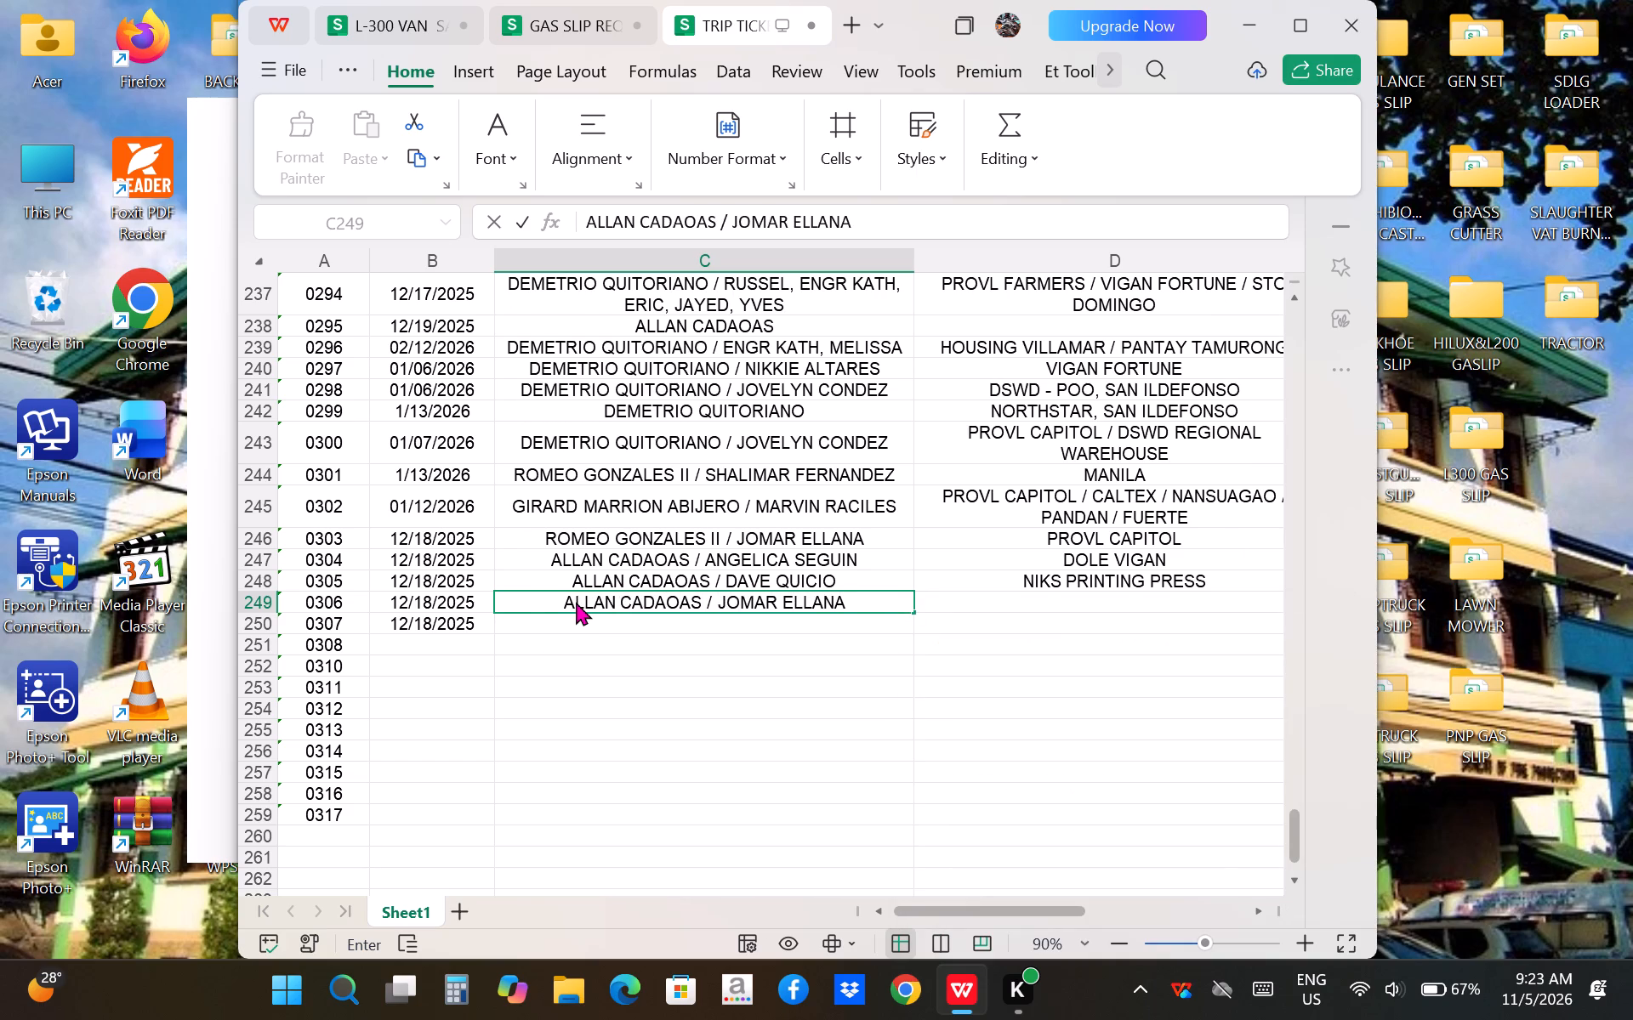
Enter the destination PROVL CAPITOL and the readings 31470 and 31478 in columns F and G for ticket 0306.
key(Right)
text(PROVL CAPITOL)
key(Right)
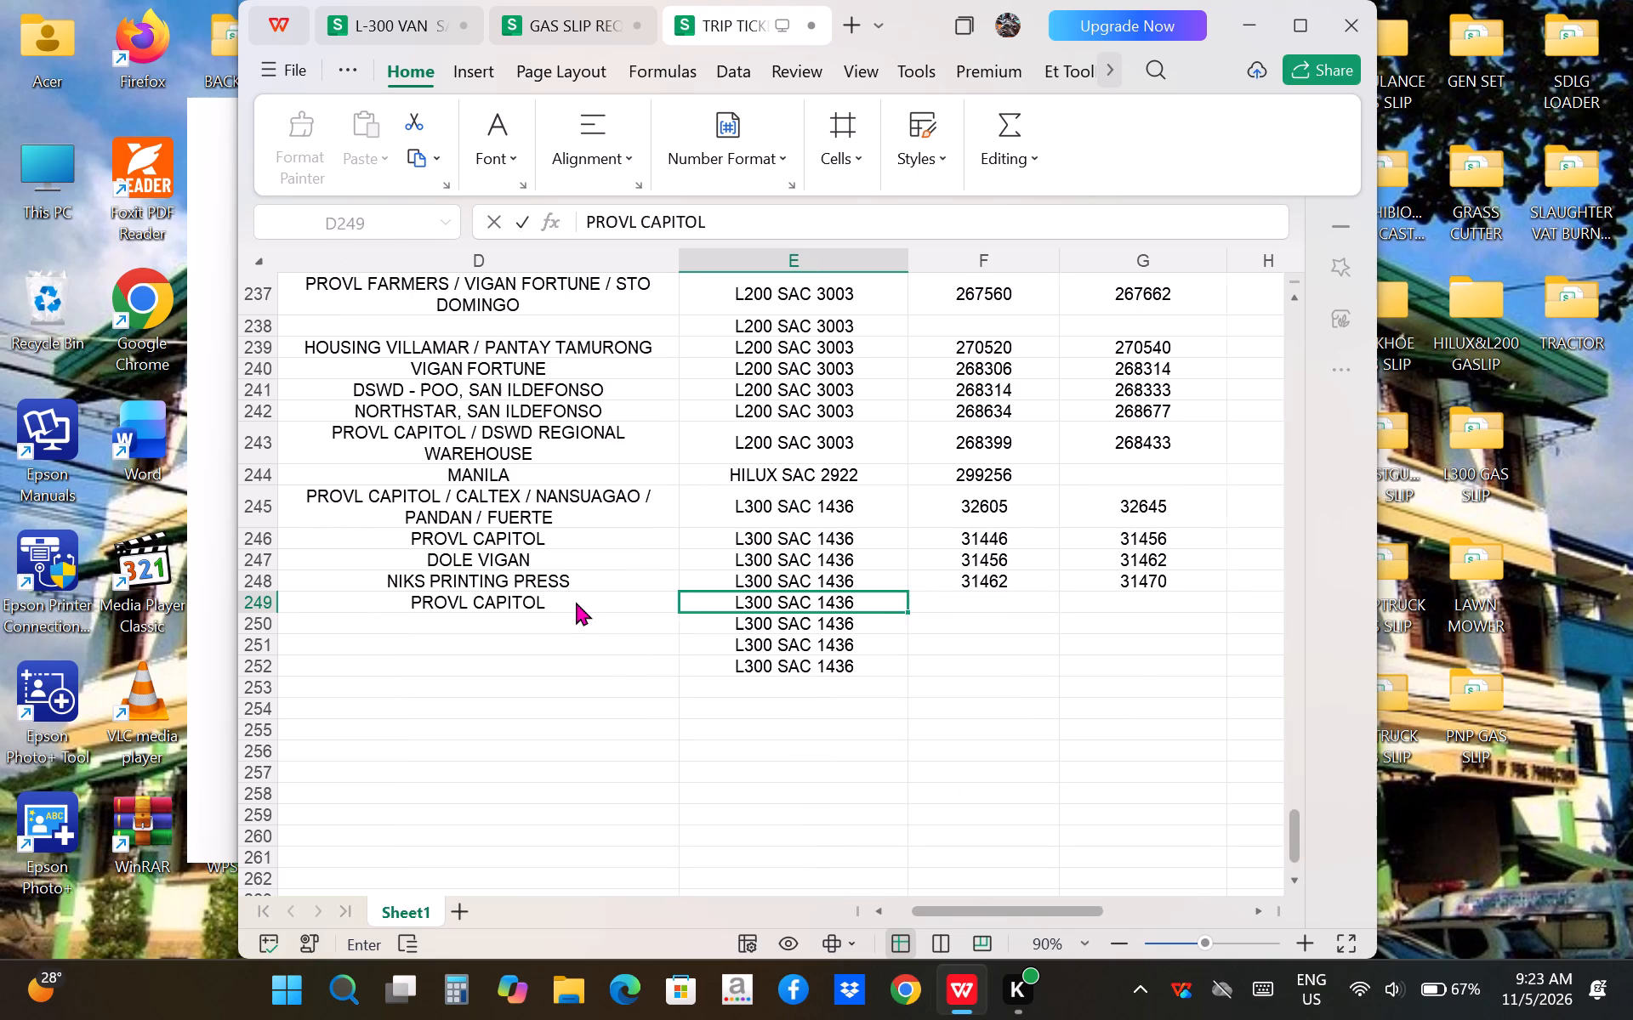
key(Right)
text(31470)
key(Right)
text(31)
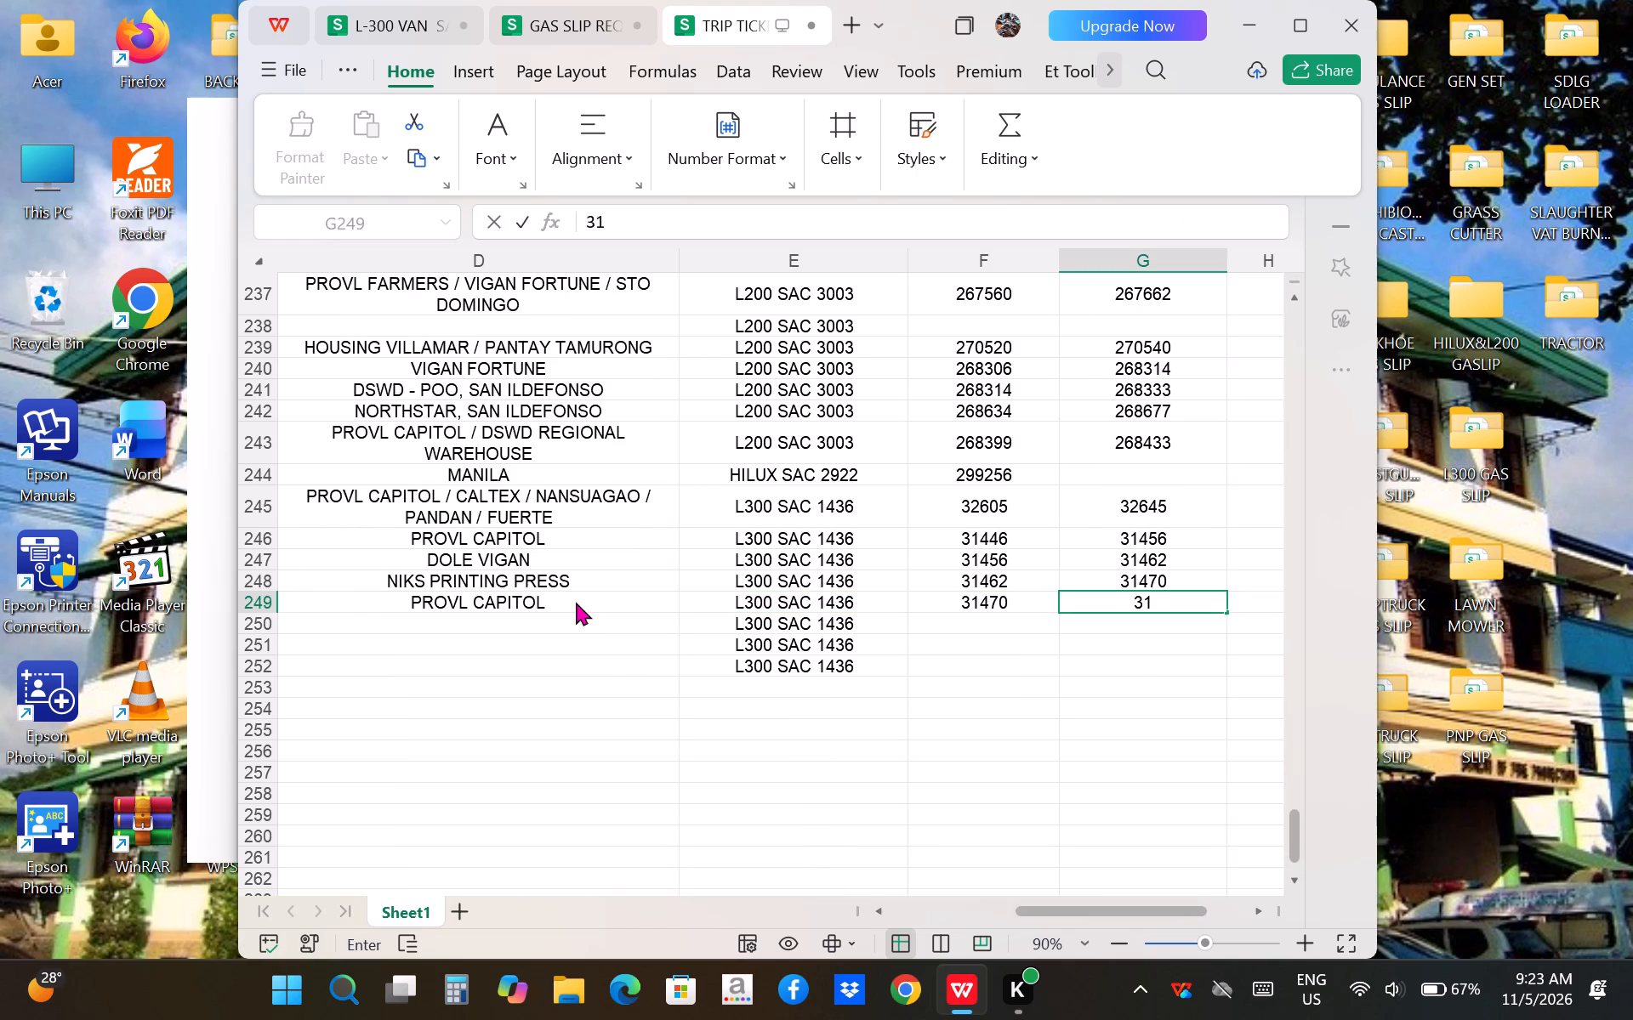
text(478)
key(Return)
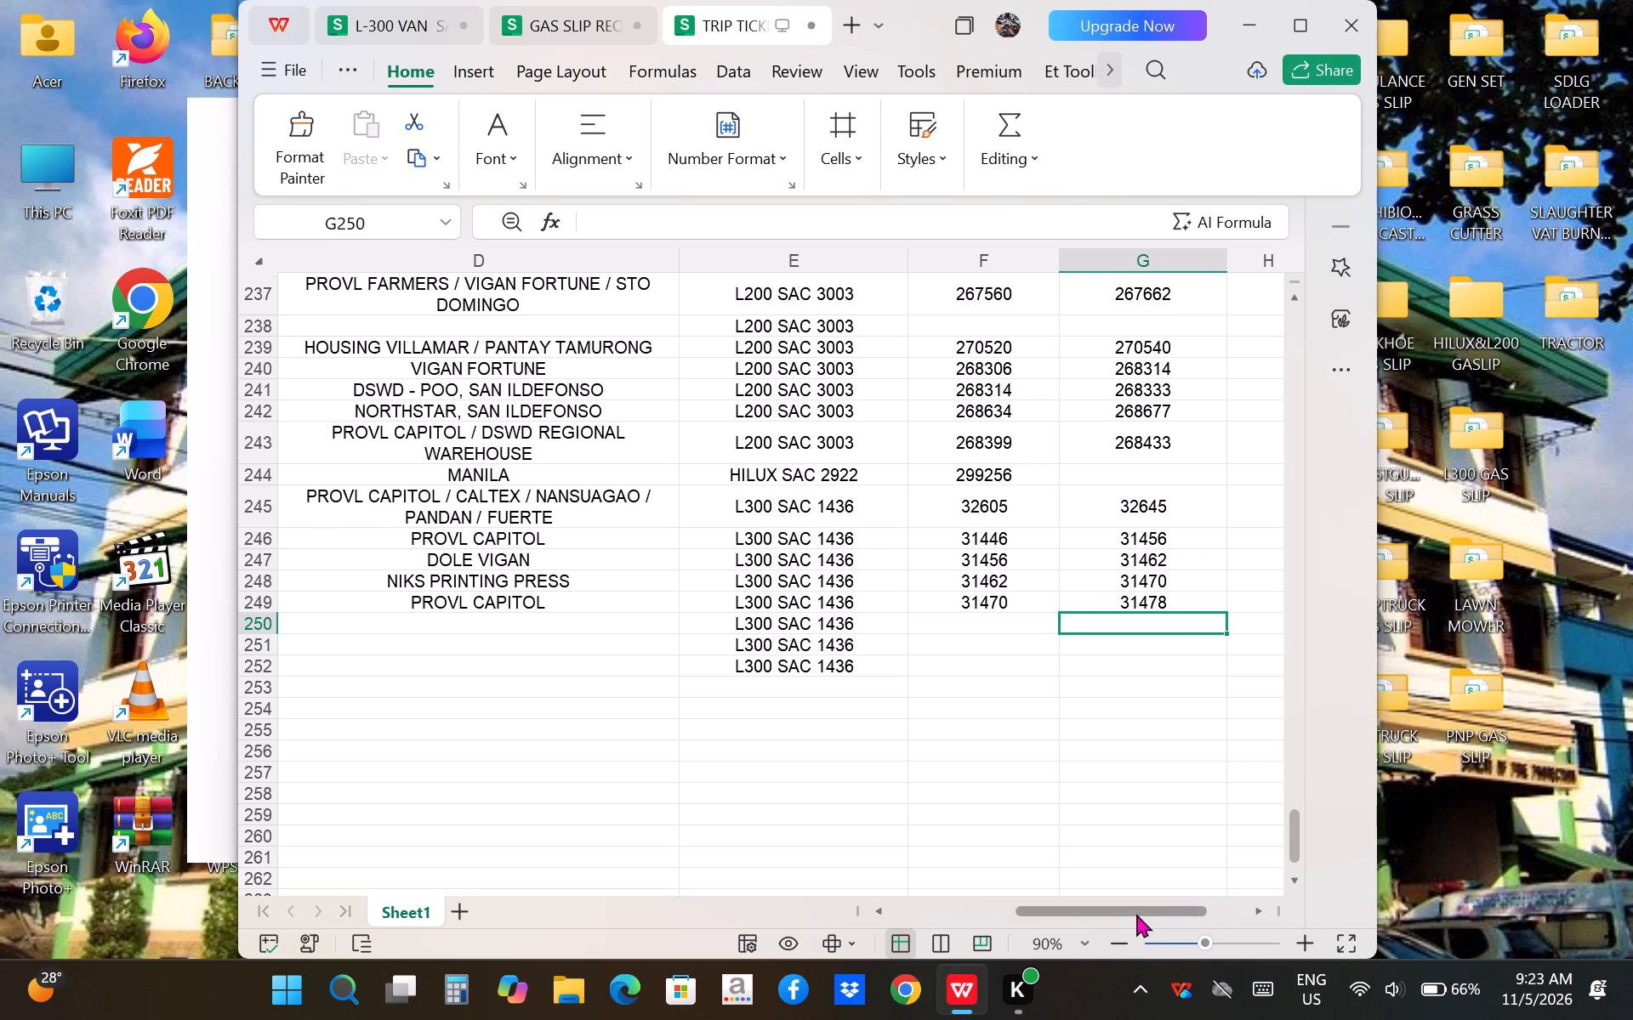
Enter the driver's and passenger's names, separated by a slash, in column C for ticket 0307.
drag(1136, 909, 962, 909)
click(653, 631)
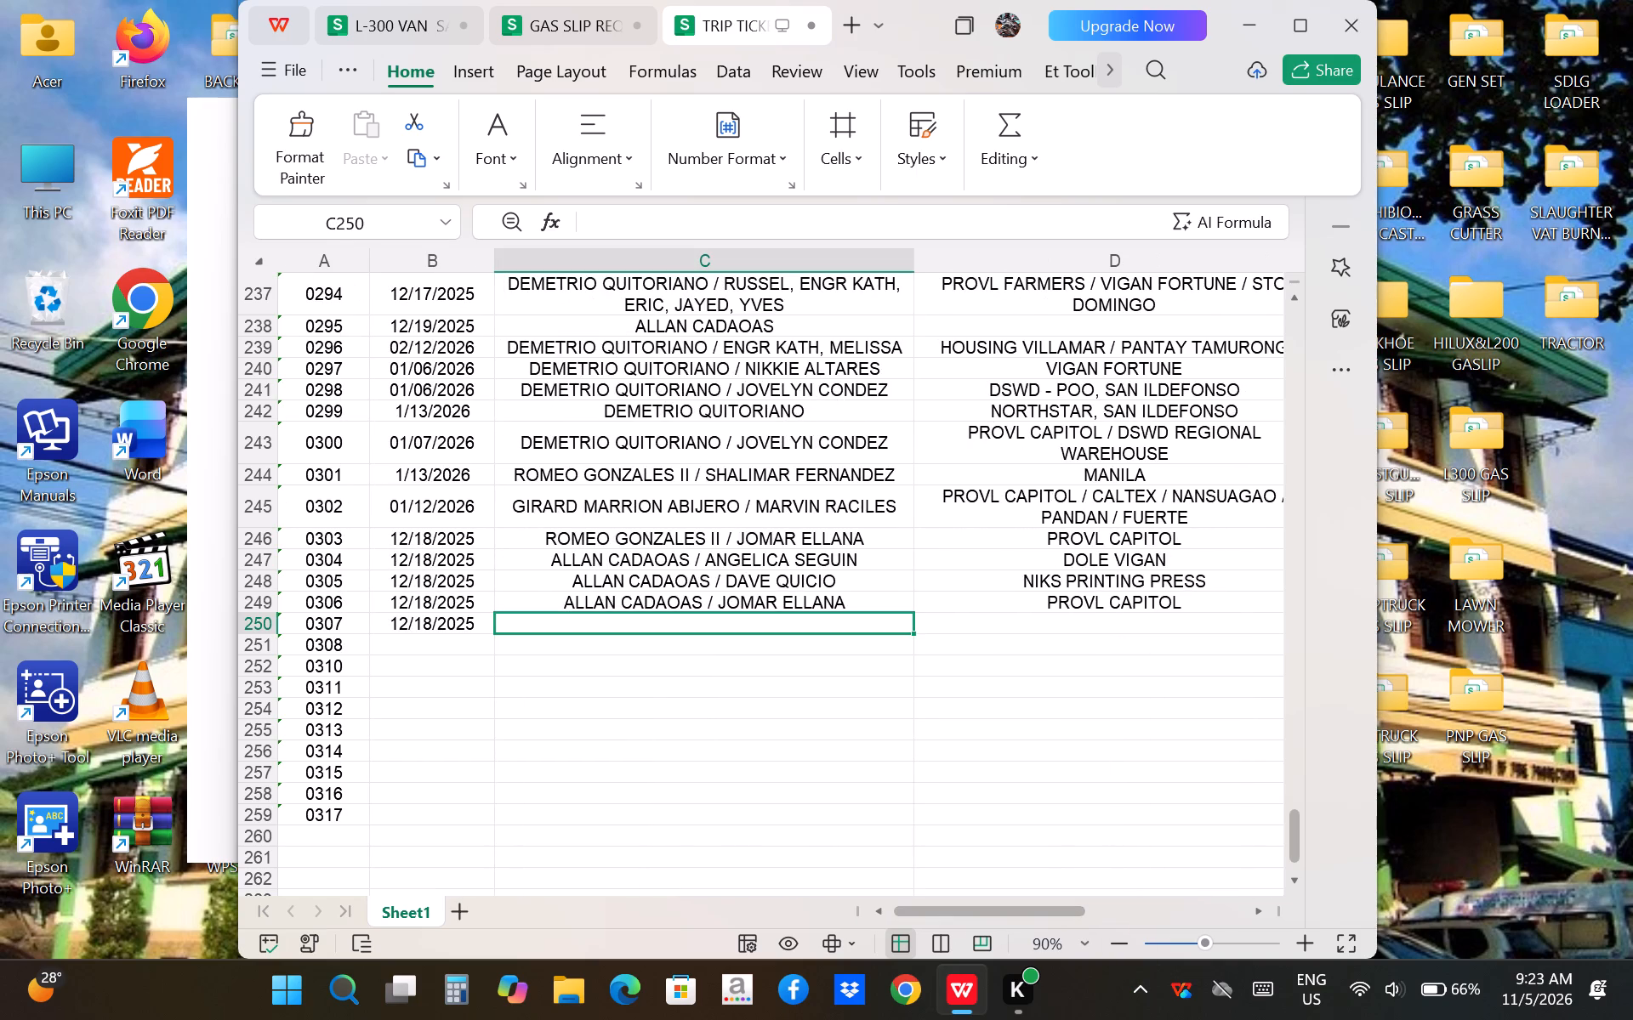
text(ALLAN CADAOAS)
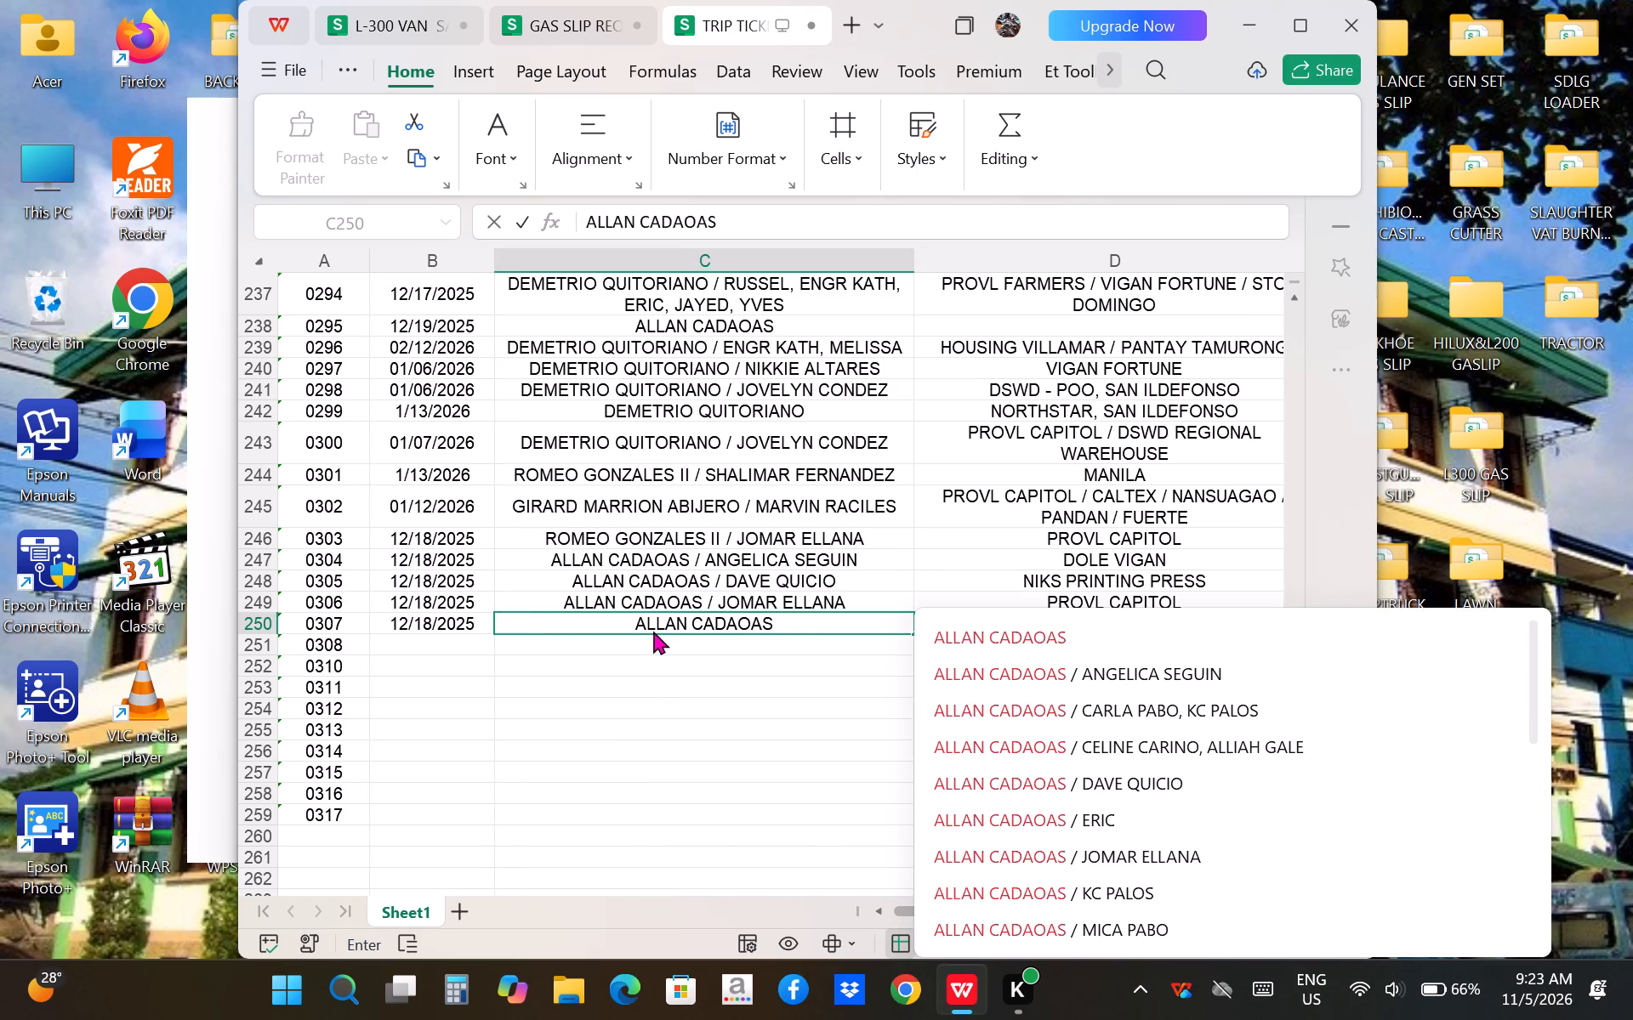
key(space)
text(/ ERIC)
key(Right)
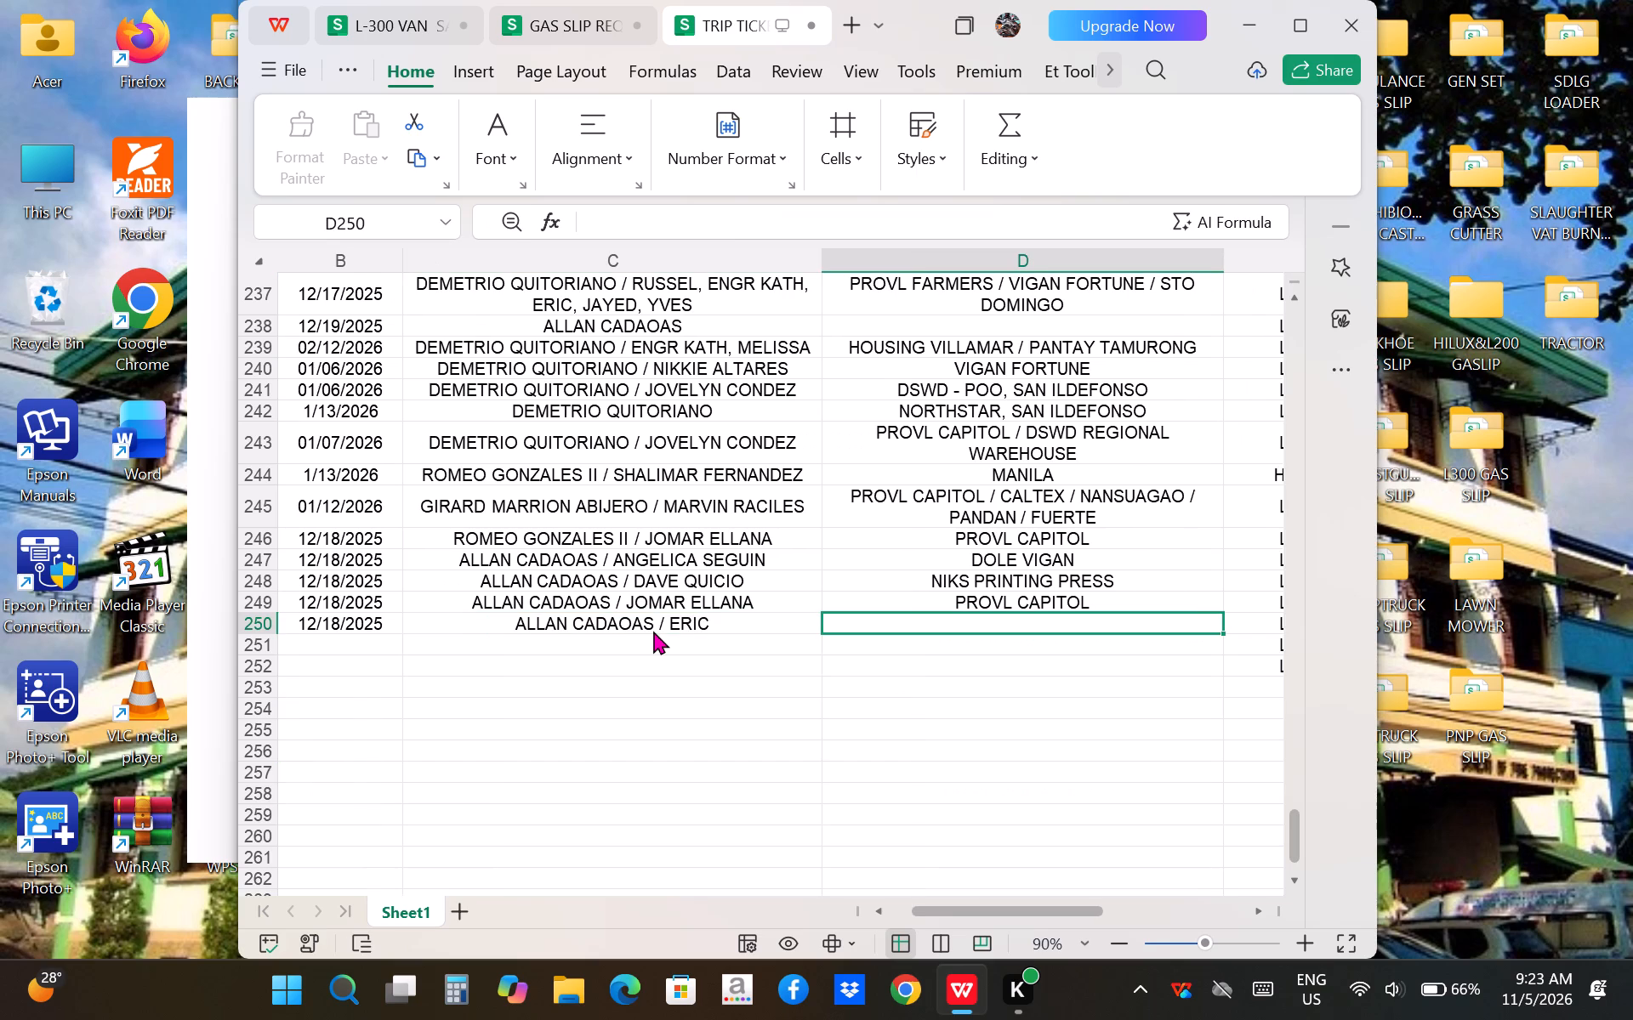
Enter the destination FARMER'S MOTORPOOL and the readings 31478 and 31481 in columns F and G for ticket 0307.
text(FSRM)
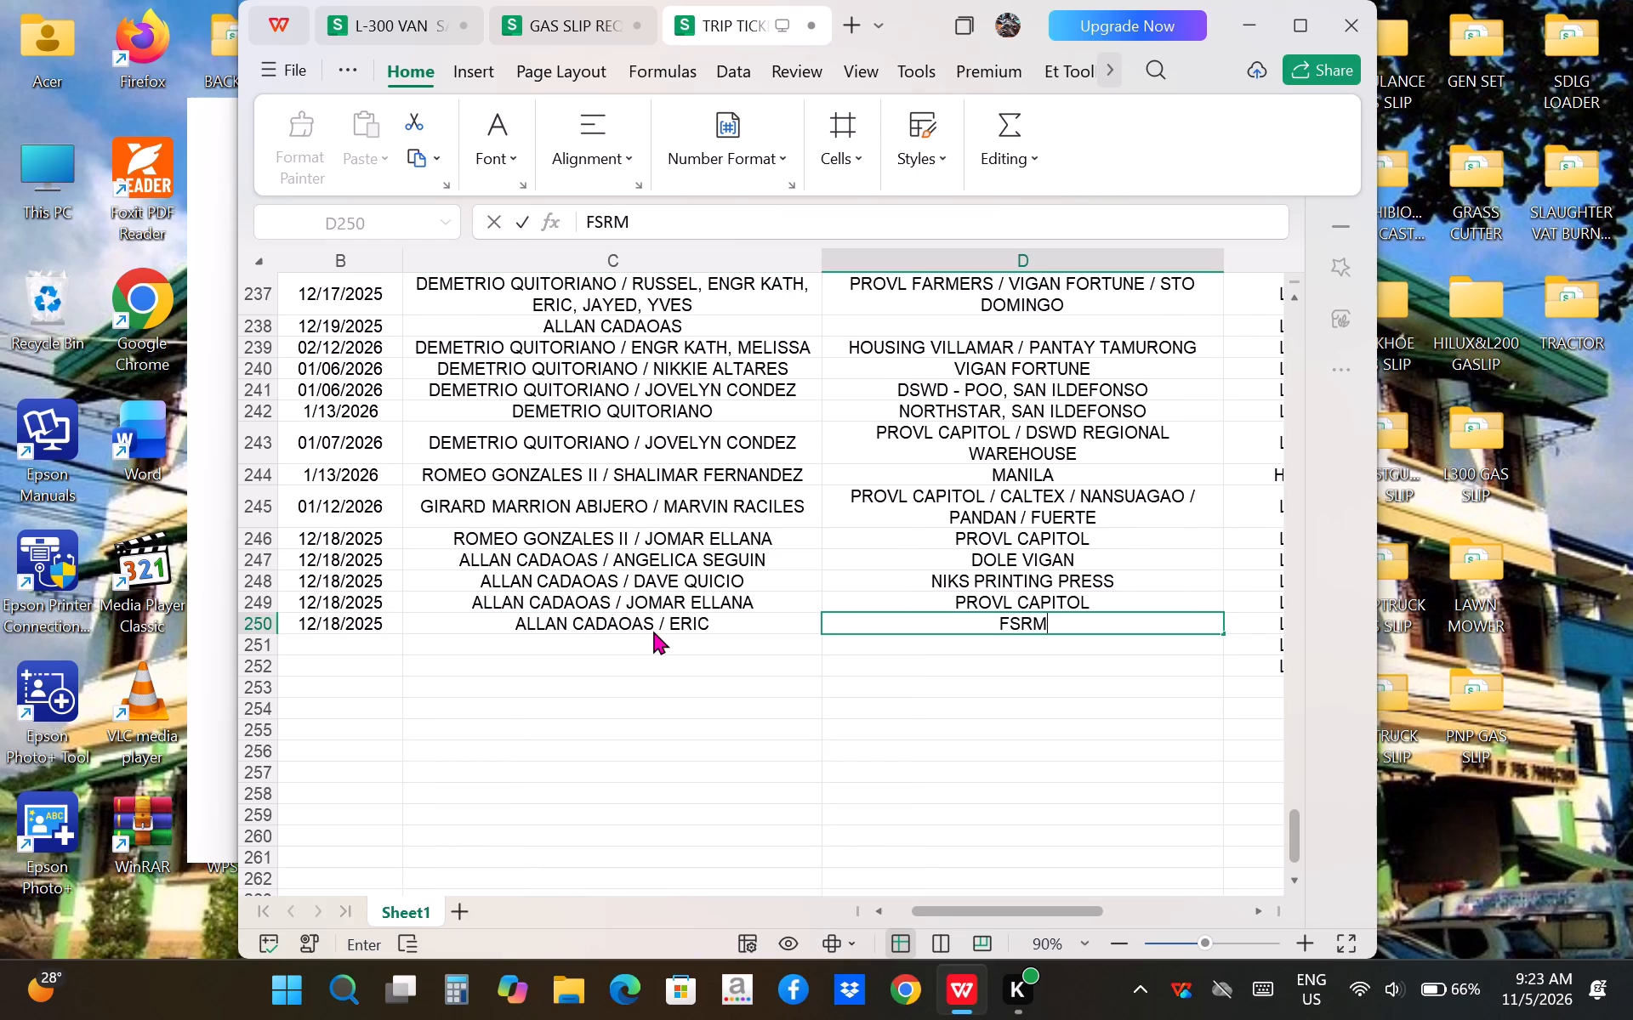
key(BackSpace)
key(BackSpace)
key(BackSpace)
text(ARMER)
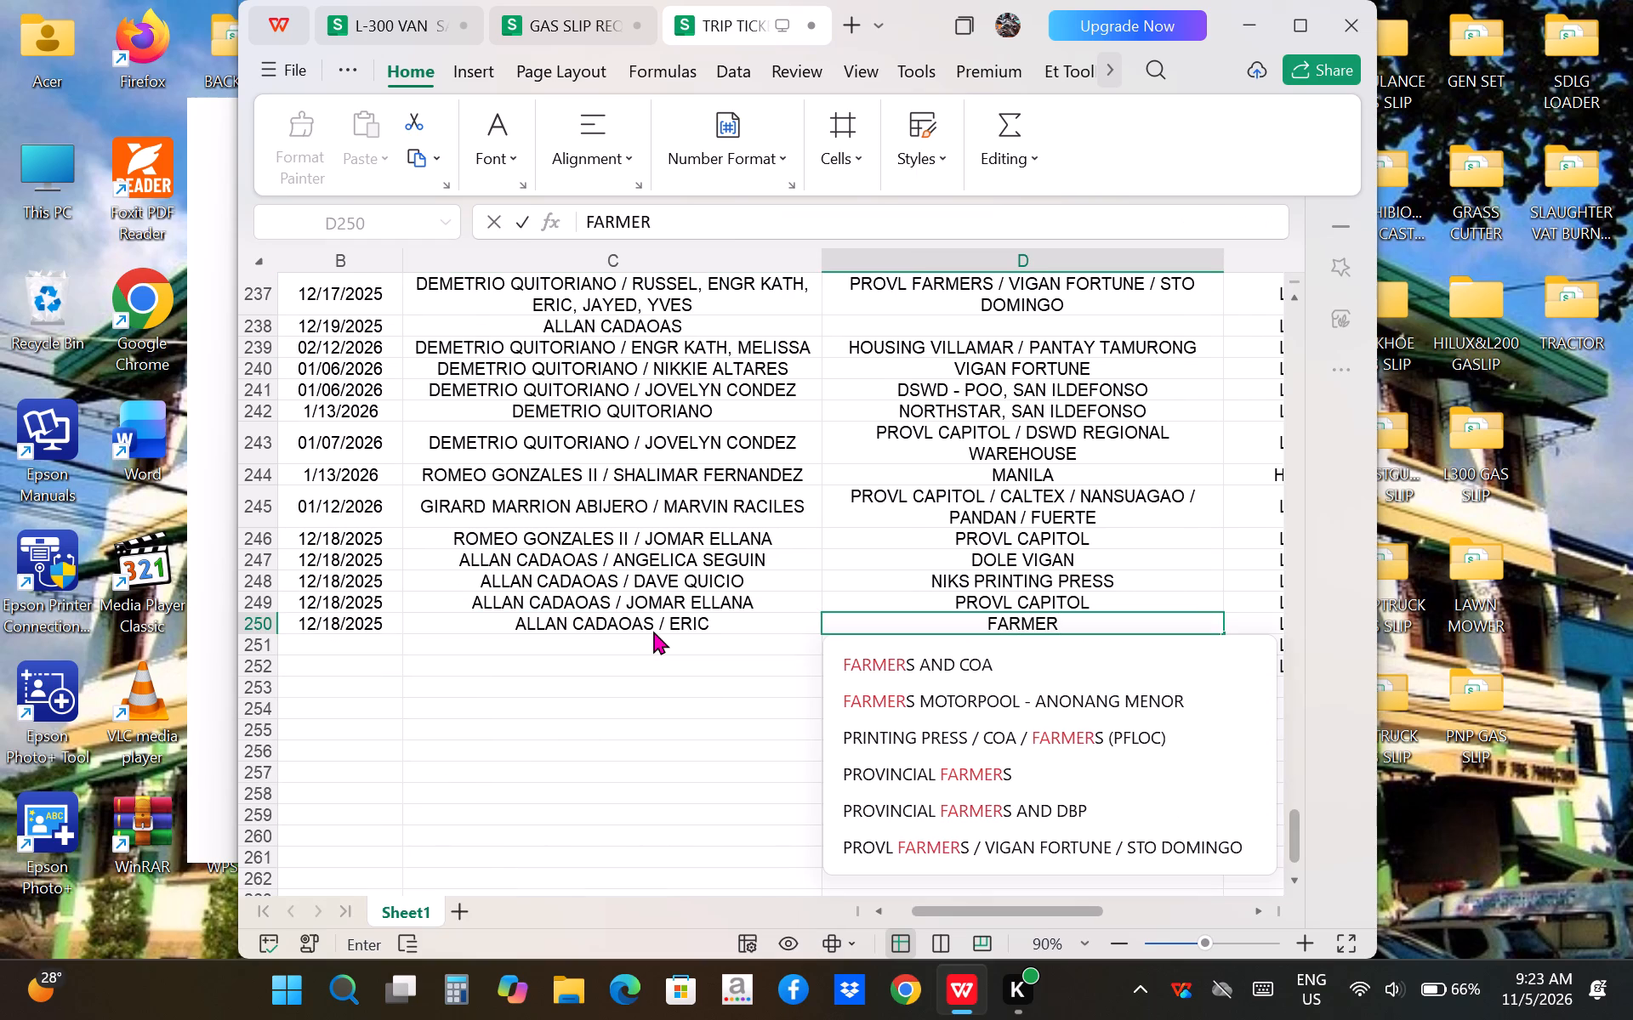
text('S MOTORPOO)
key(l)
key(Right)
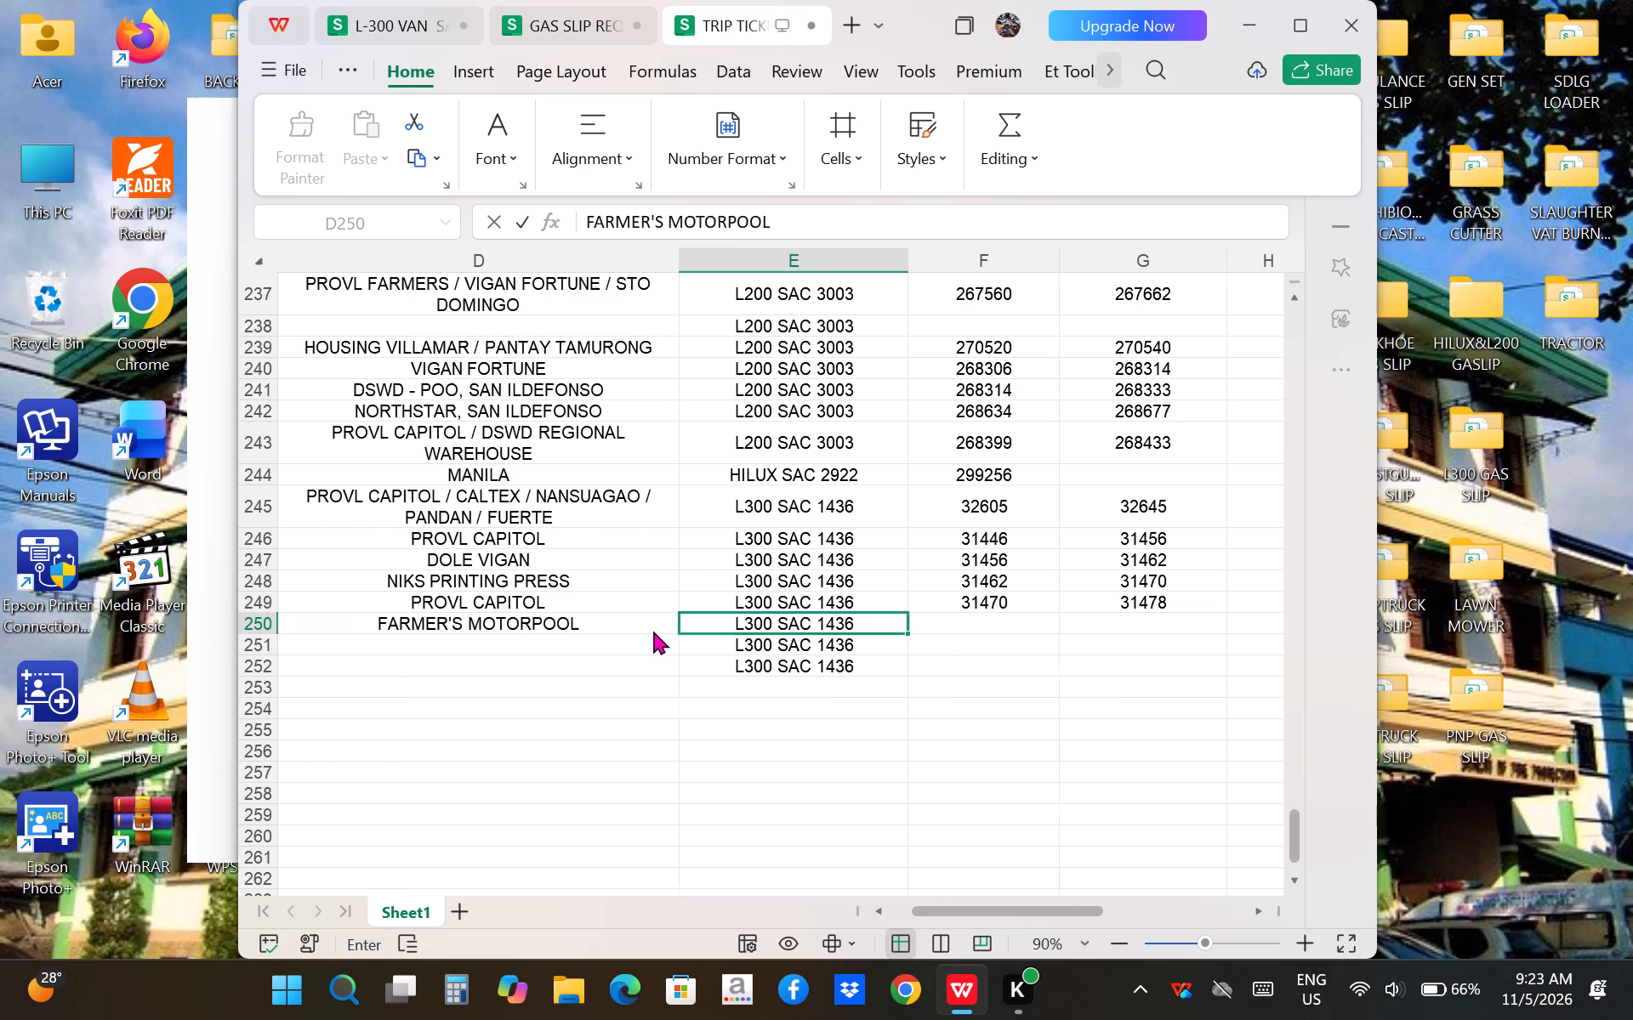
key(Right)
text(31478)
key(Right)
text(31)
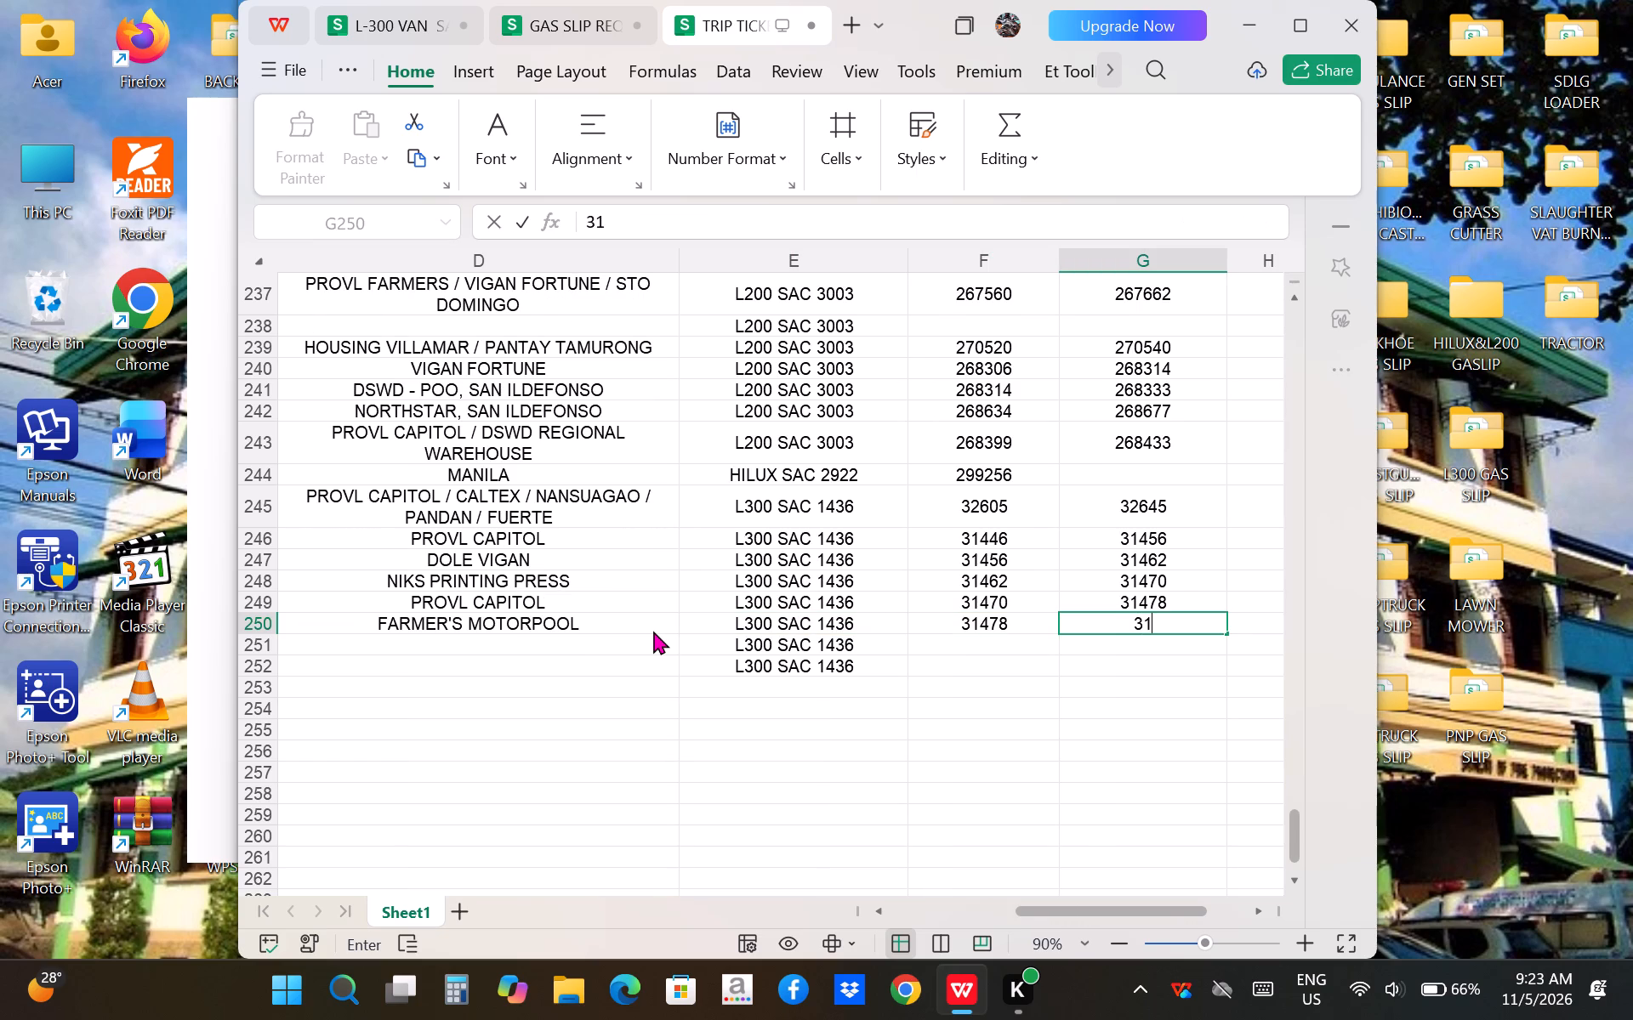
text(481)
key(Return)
Enter the date 1/12/2026 in cell B251 for ticket 0308 and copy it into cell B252 for ticket 0310.
drag(1126, 908, 1073, 911)
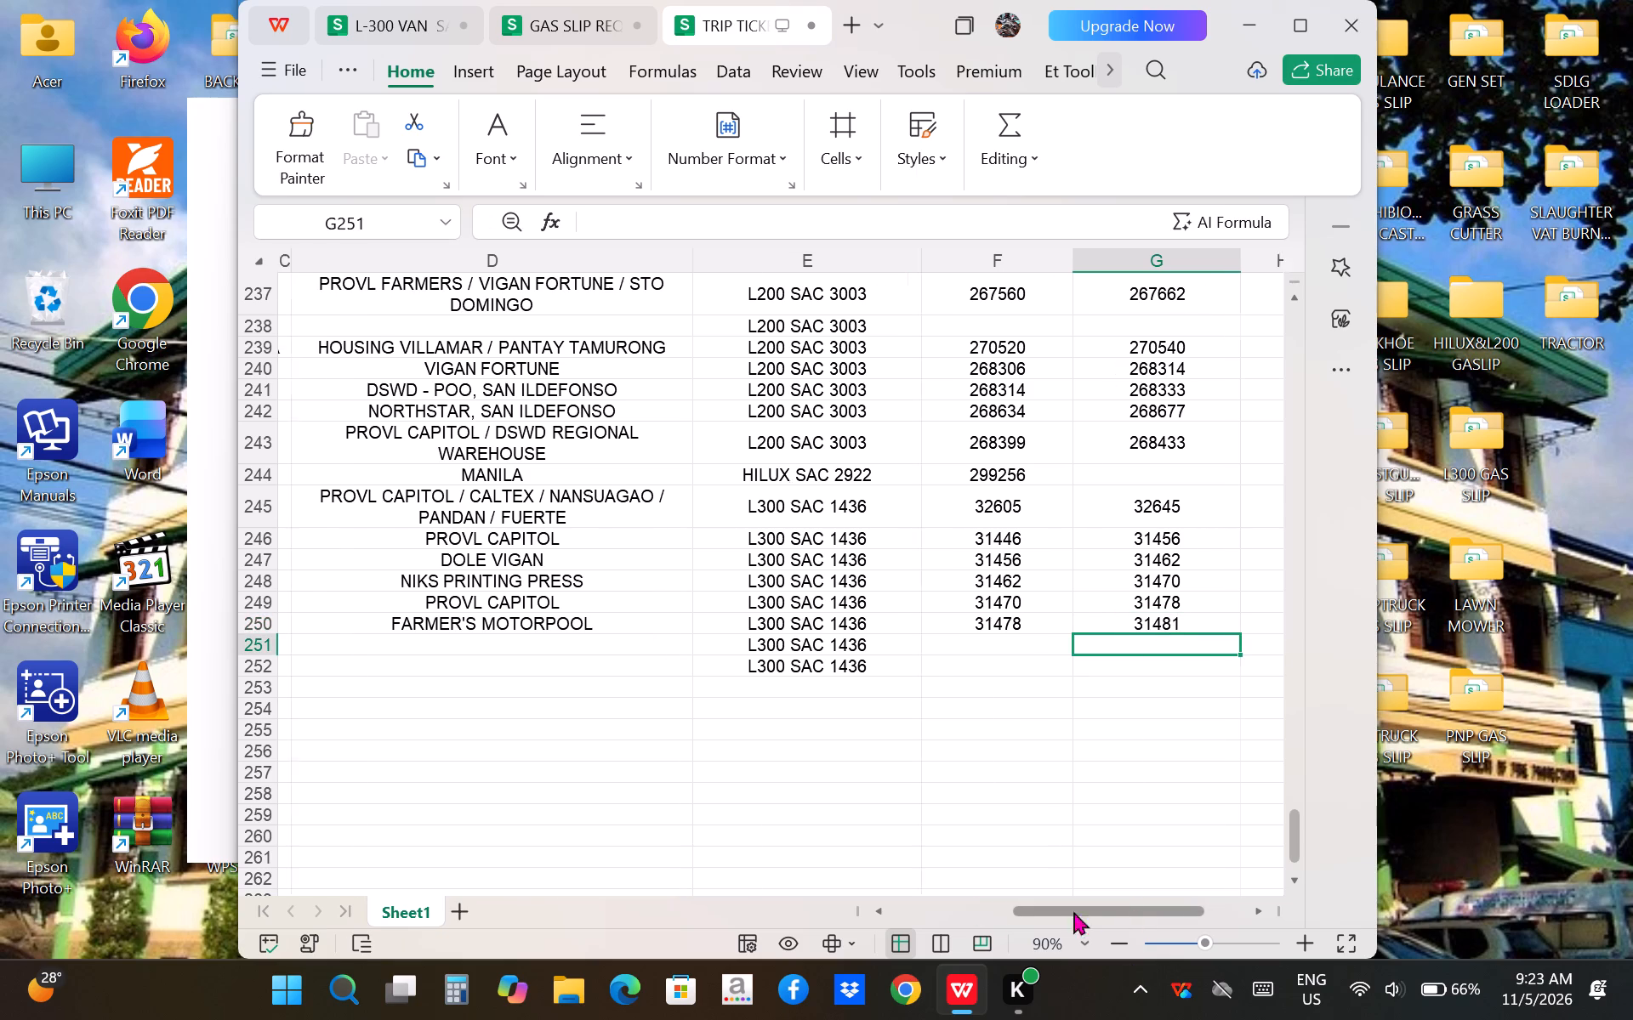
drag(1073, 911, 782, 870)
click(436, 648)
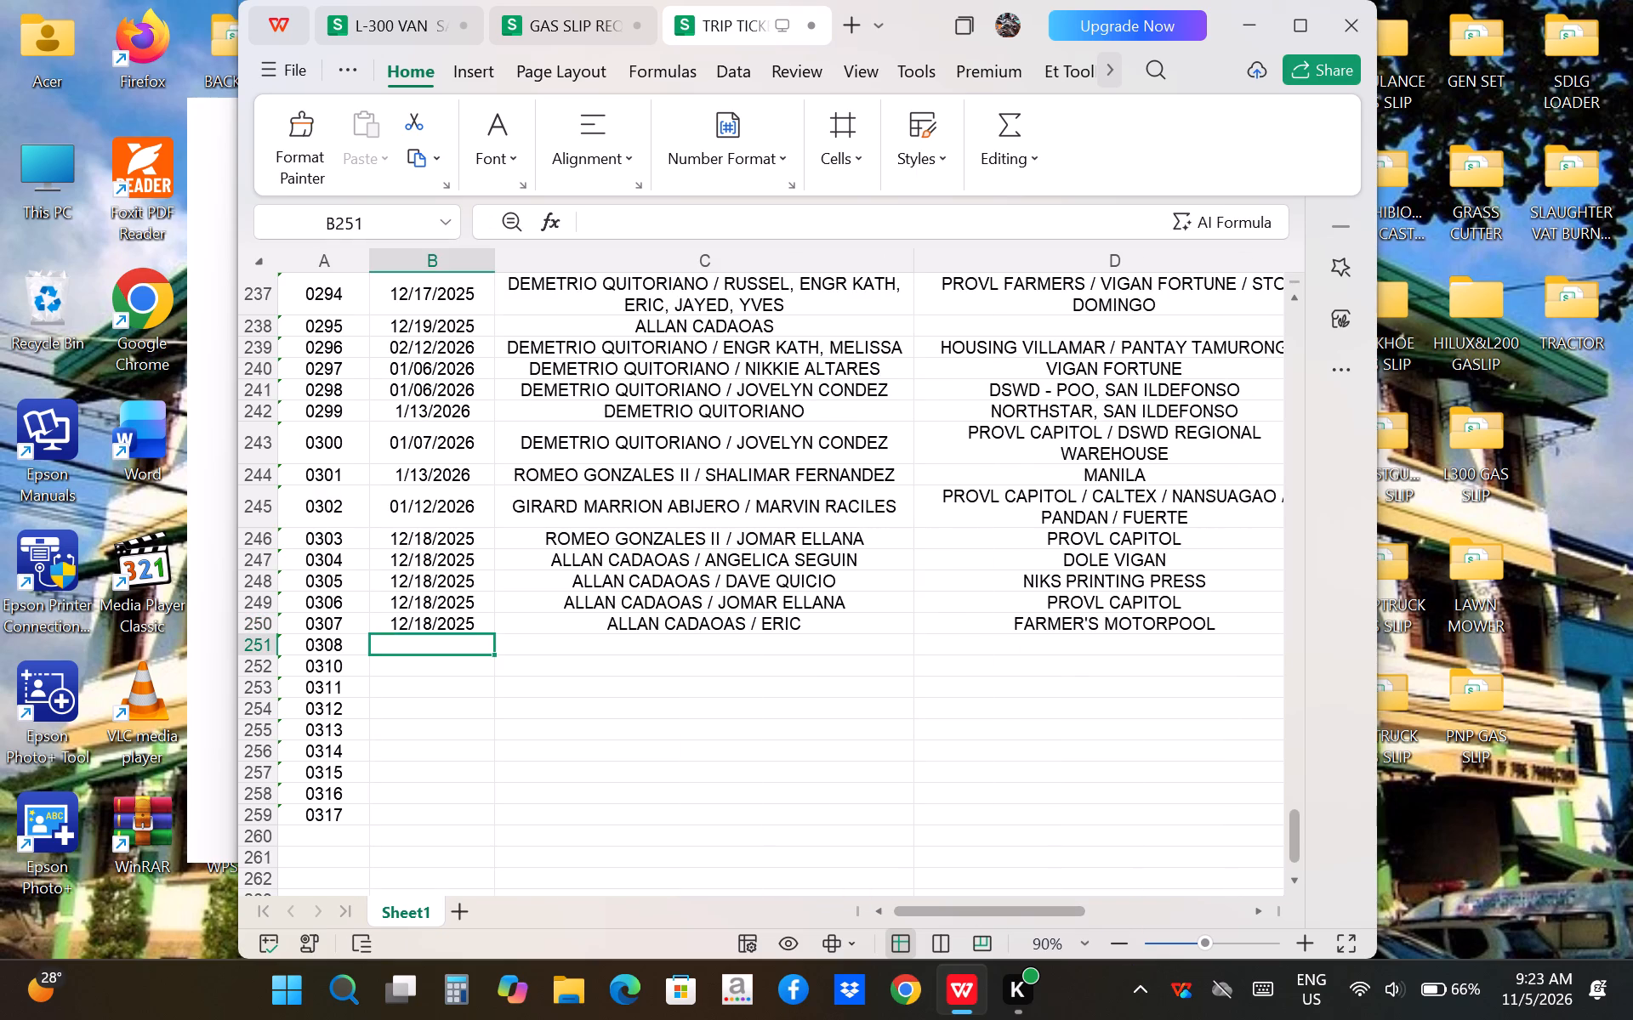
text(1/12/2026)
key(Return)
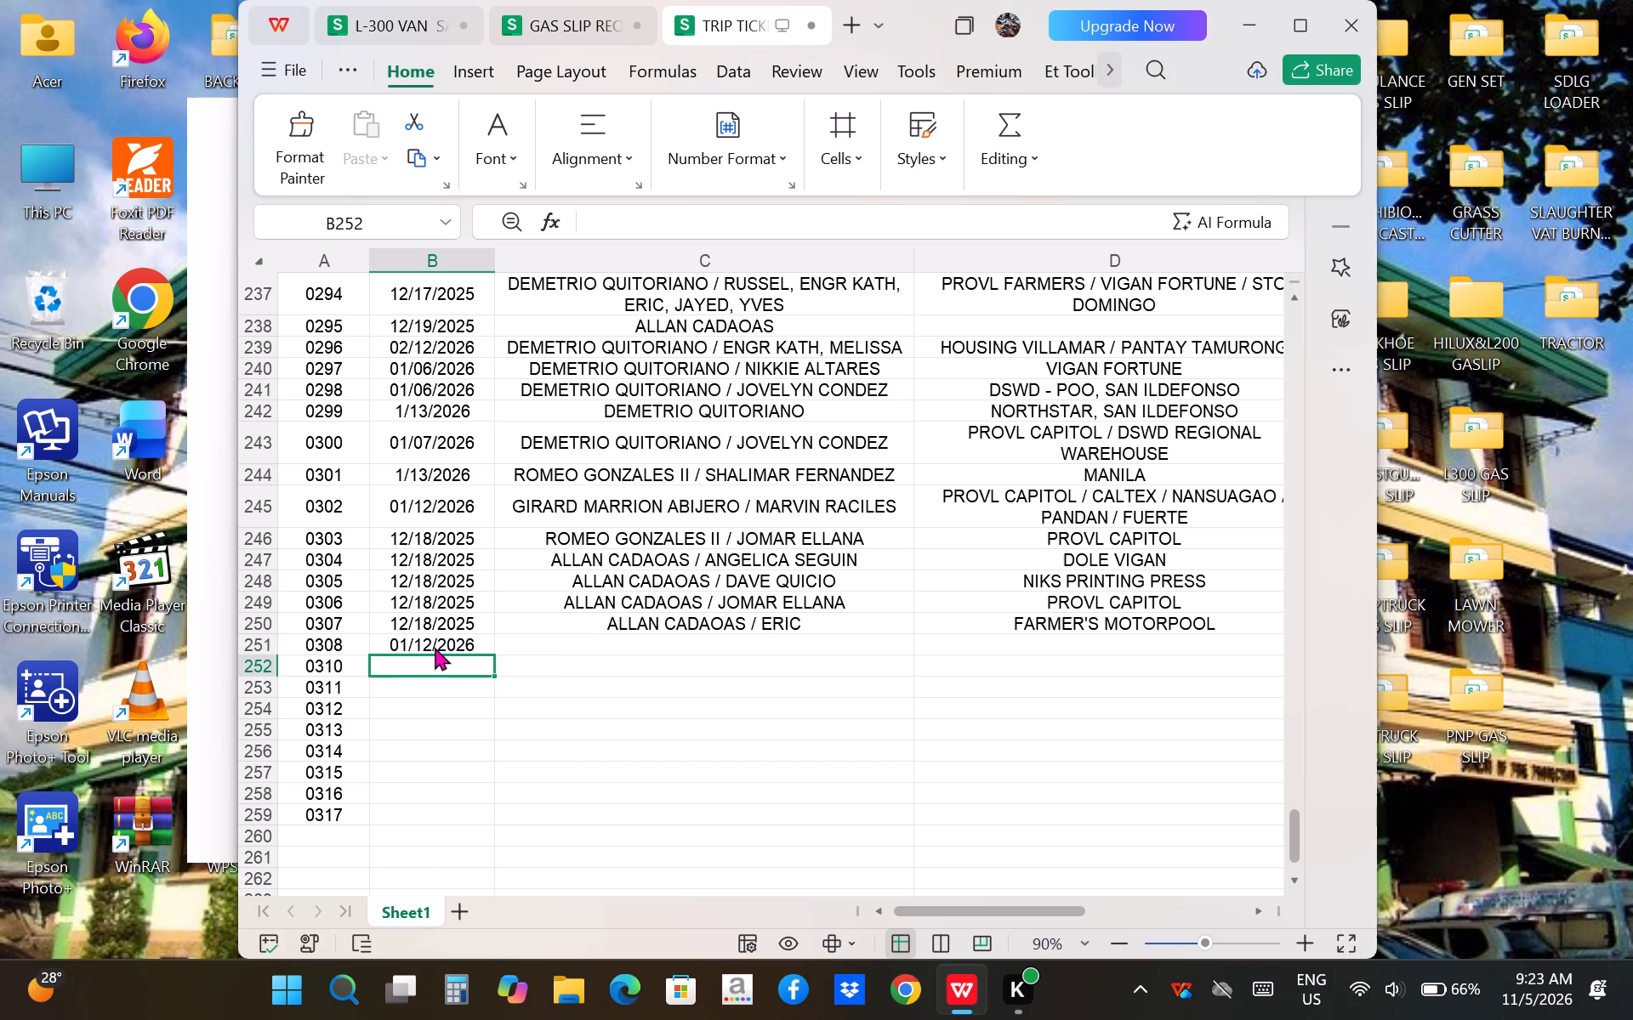
click(435, 647)
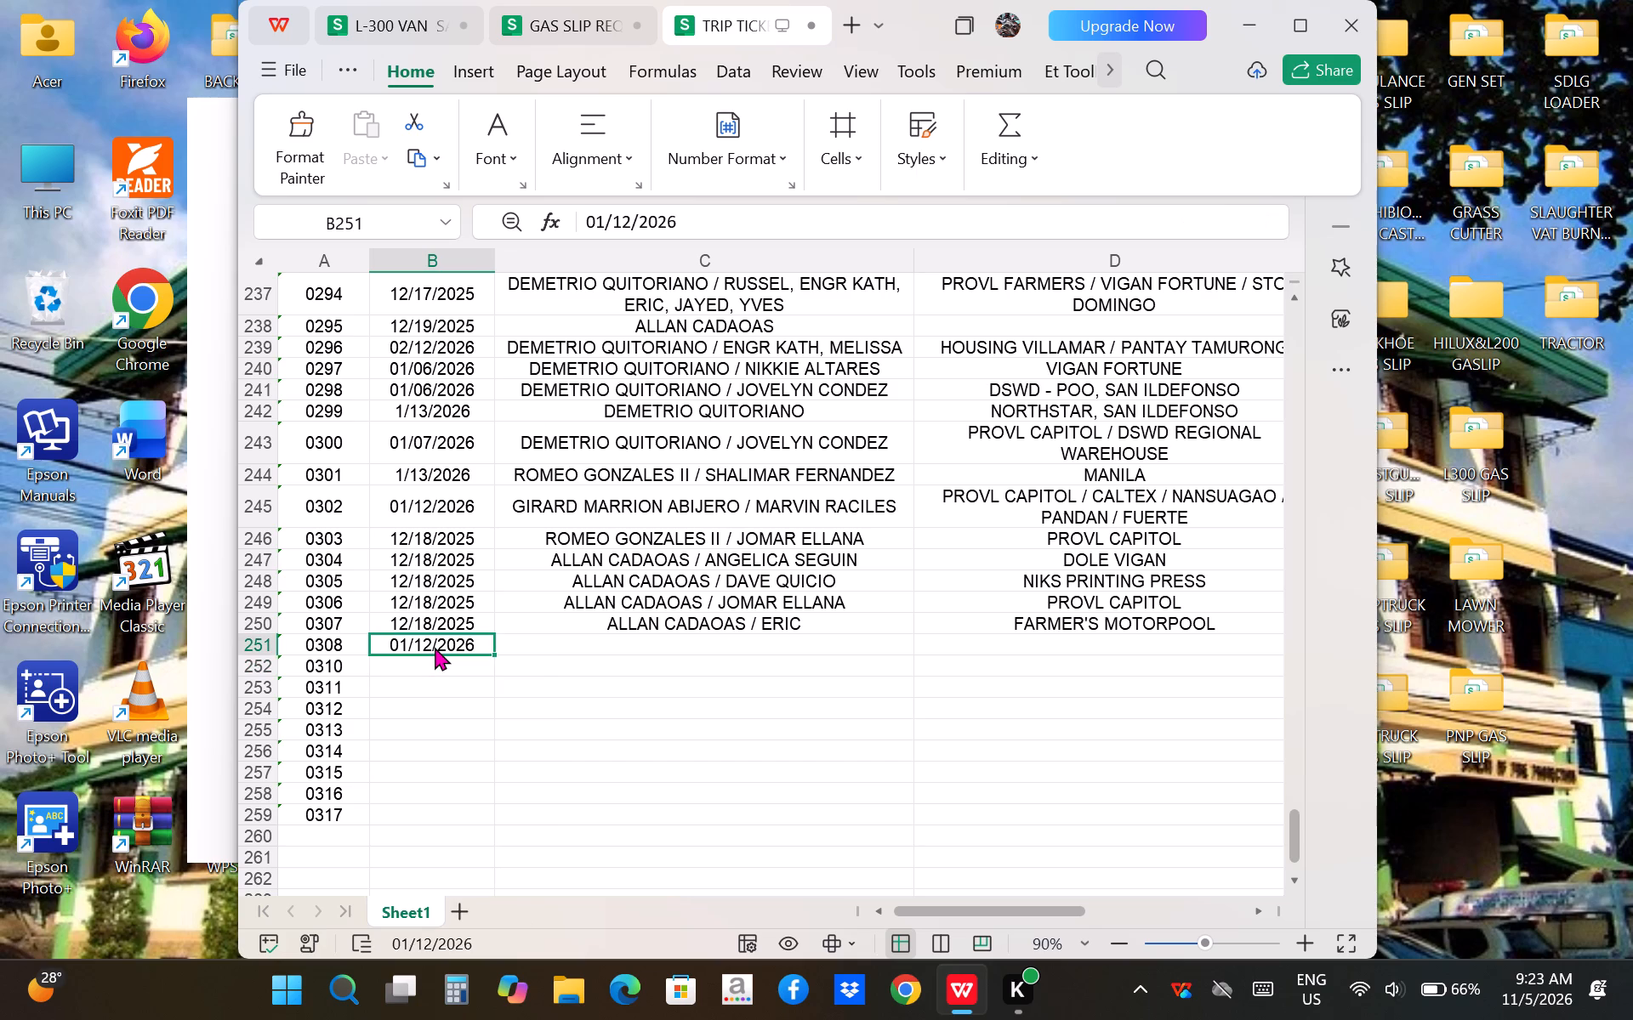
key(ctrl+c)
click(435, 666)
key(Return)
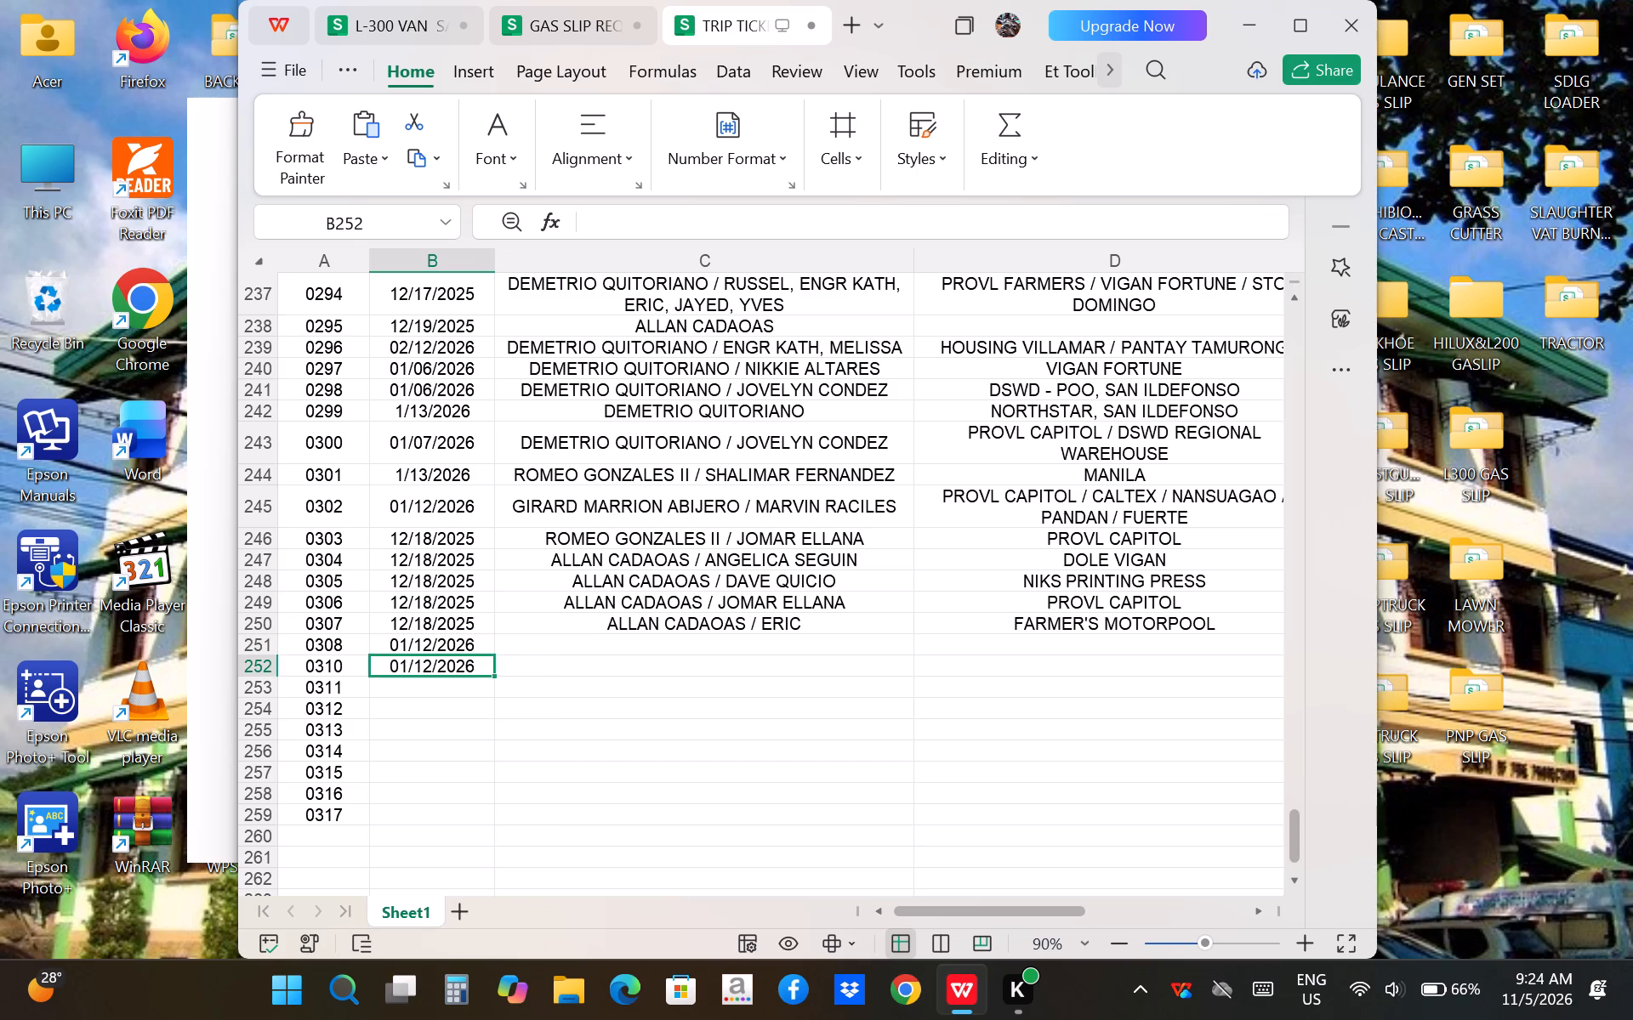
Enter the driver's and passenger's names, separated by a slash, in column C for ticket 0308.
click(518, 645)
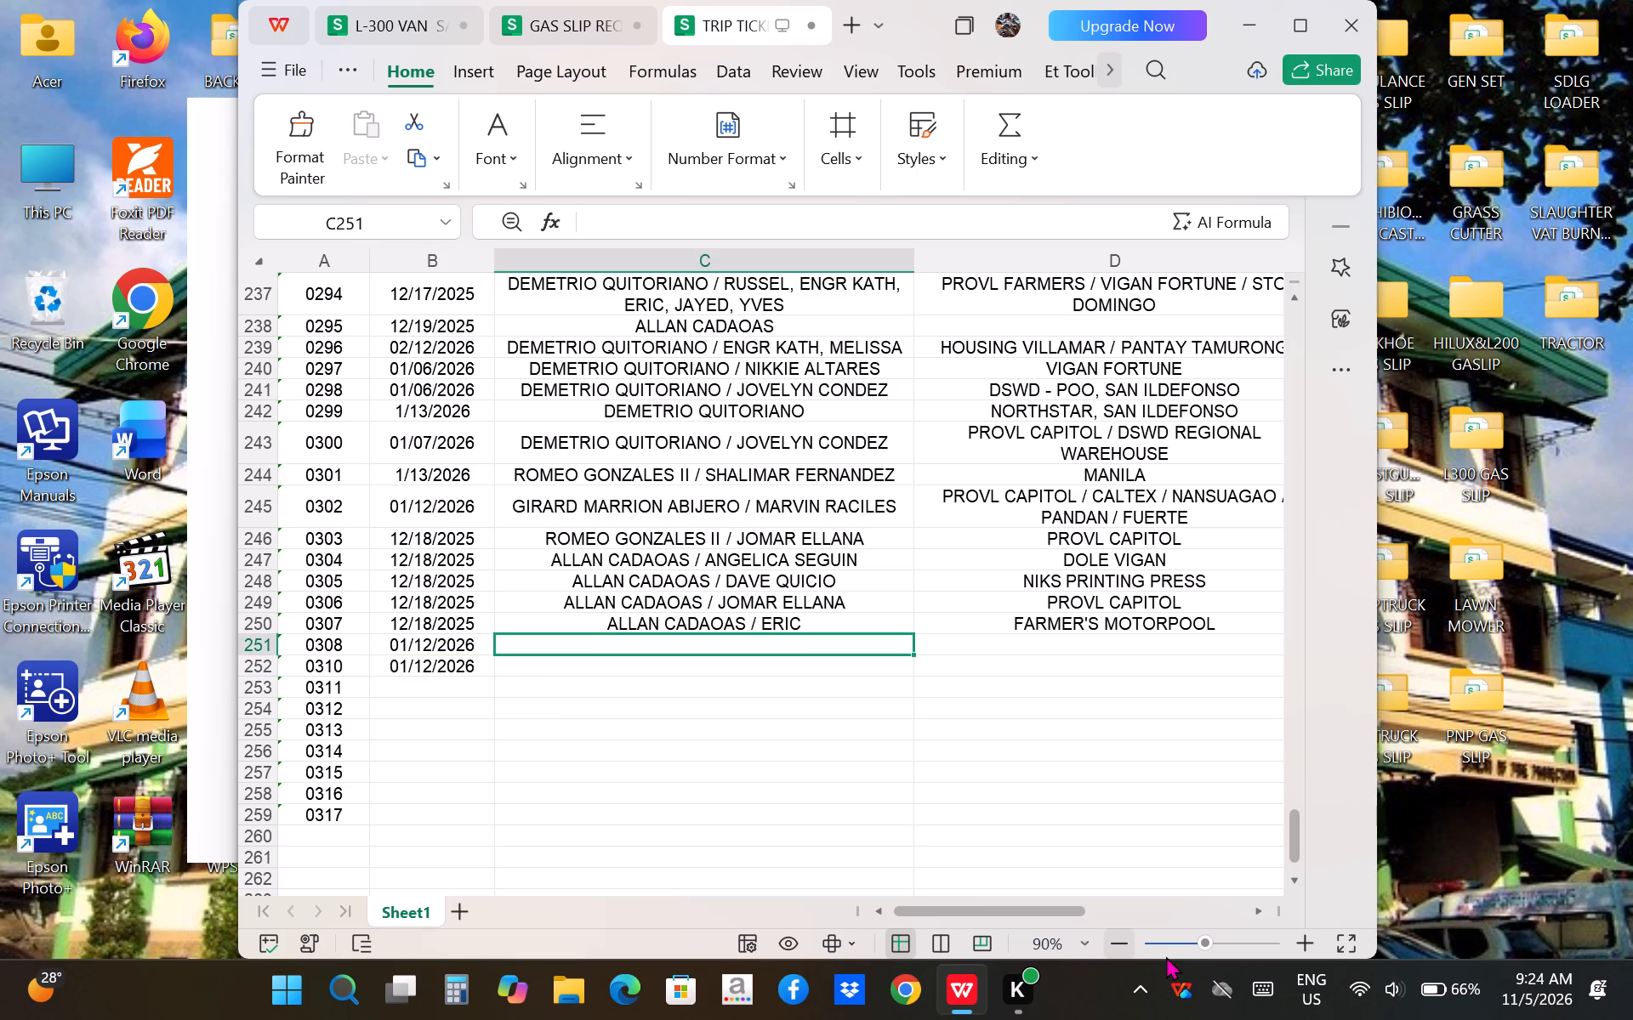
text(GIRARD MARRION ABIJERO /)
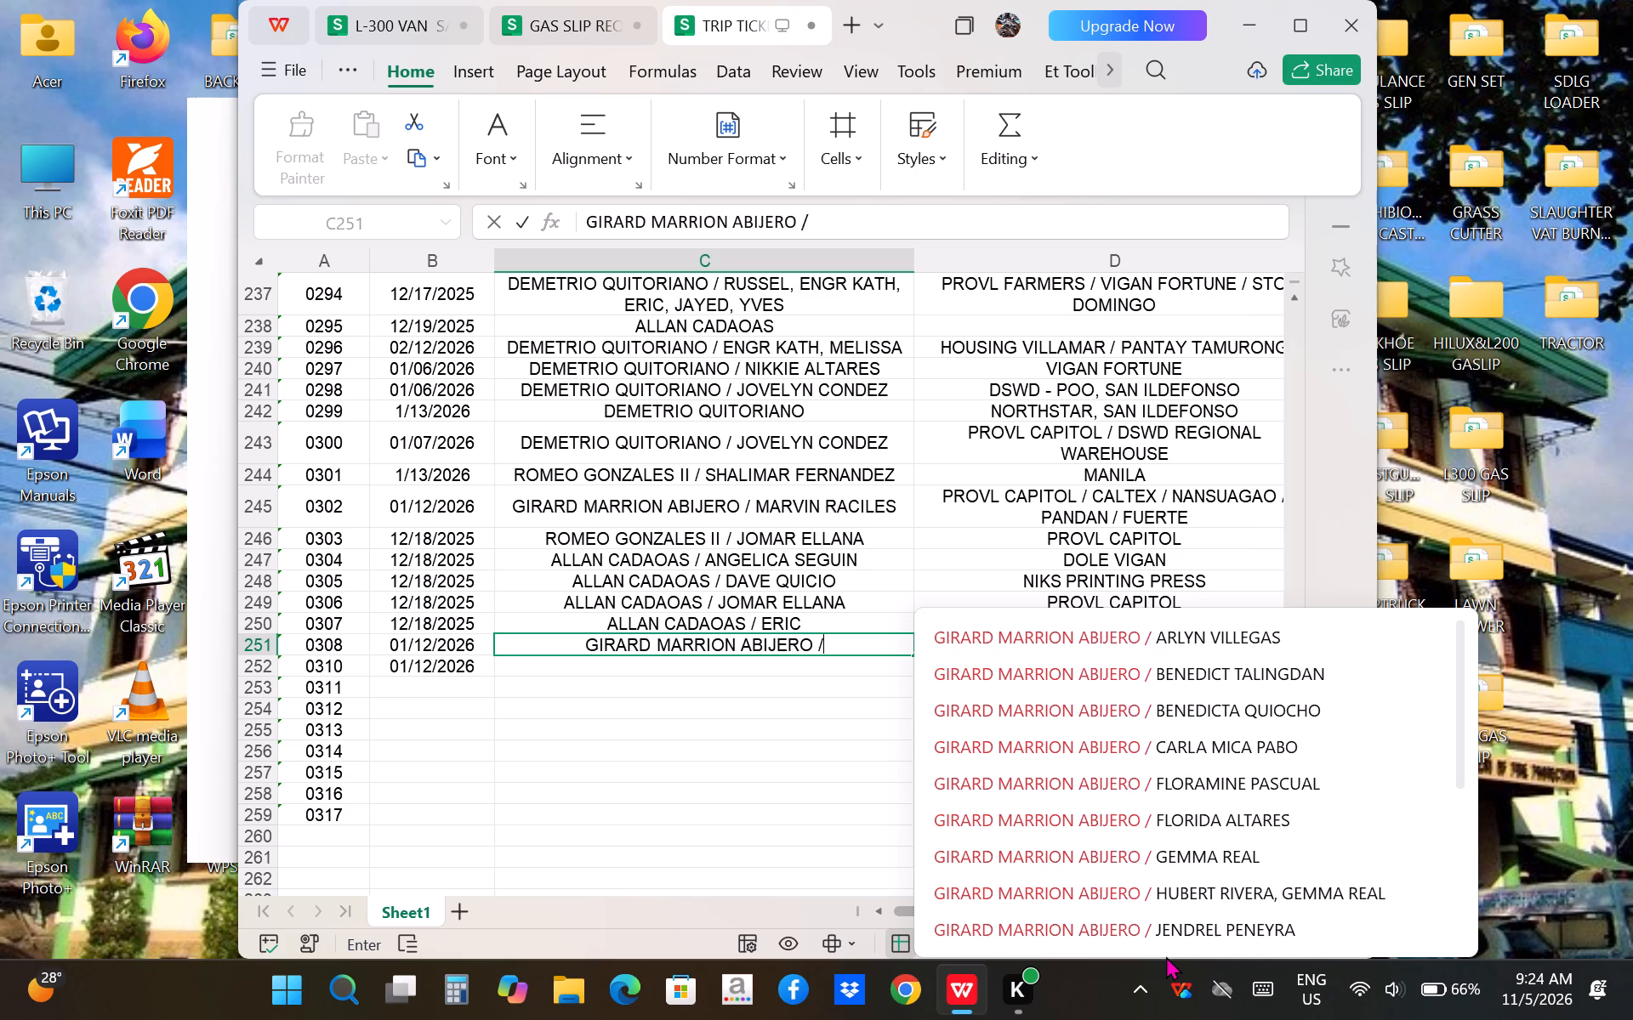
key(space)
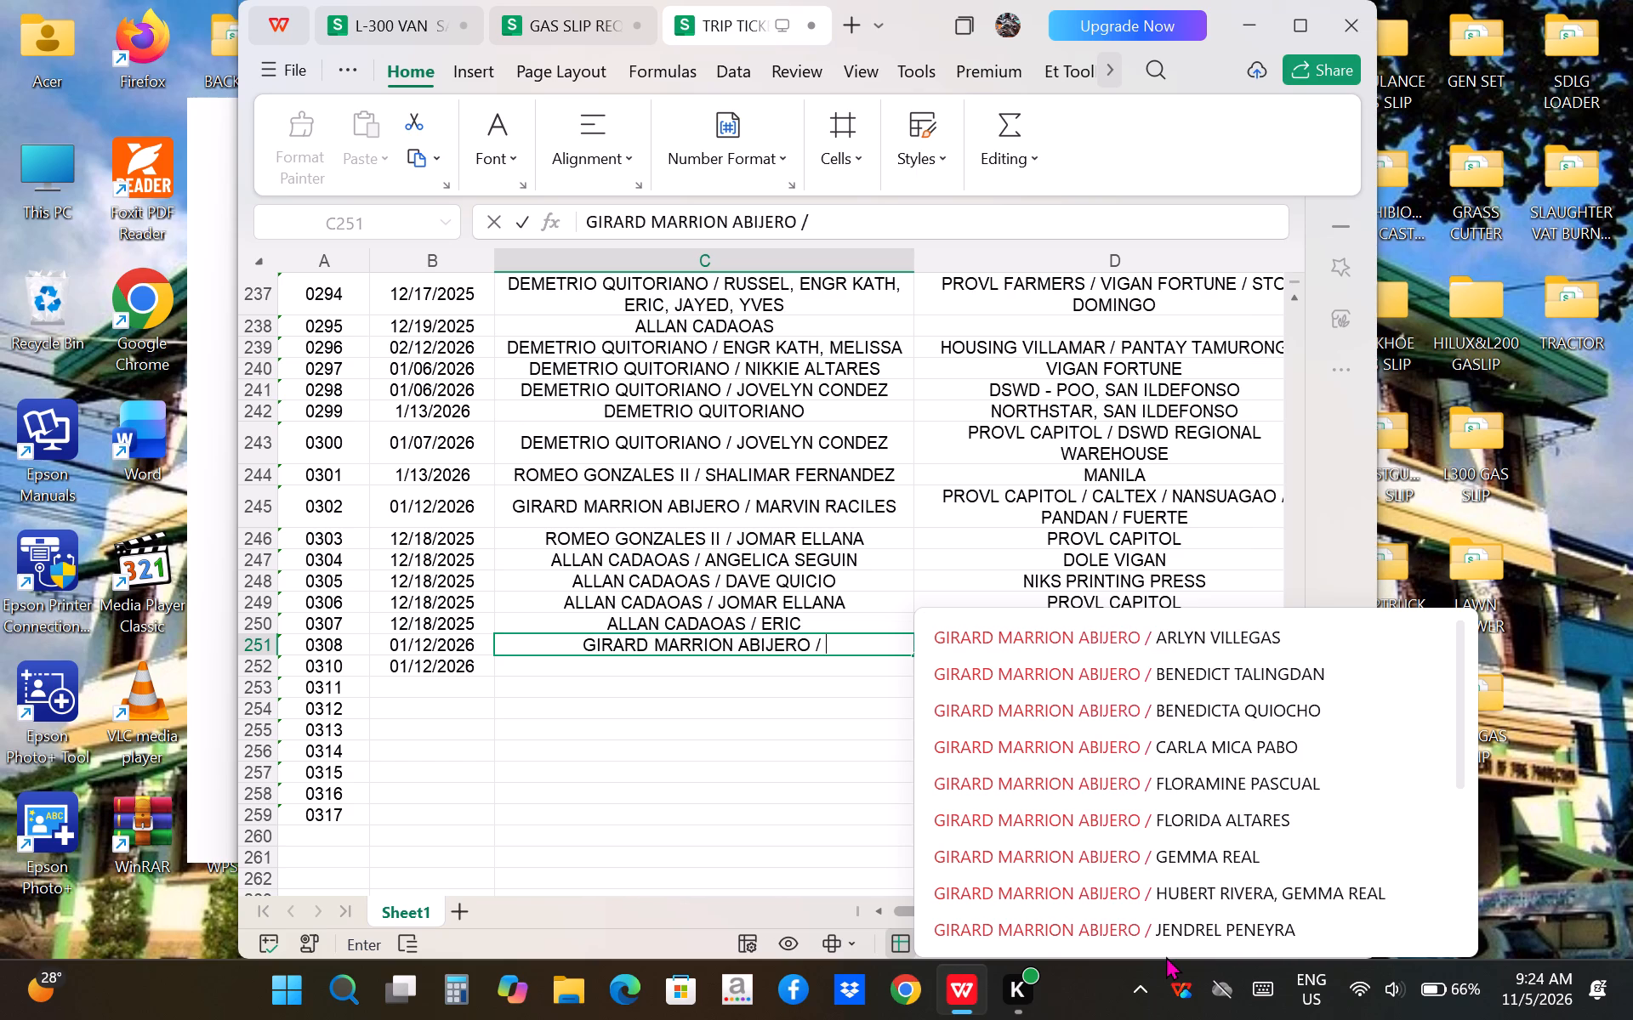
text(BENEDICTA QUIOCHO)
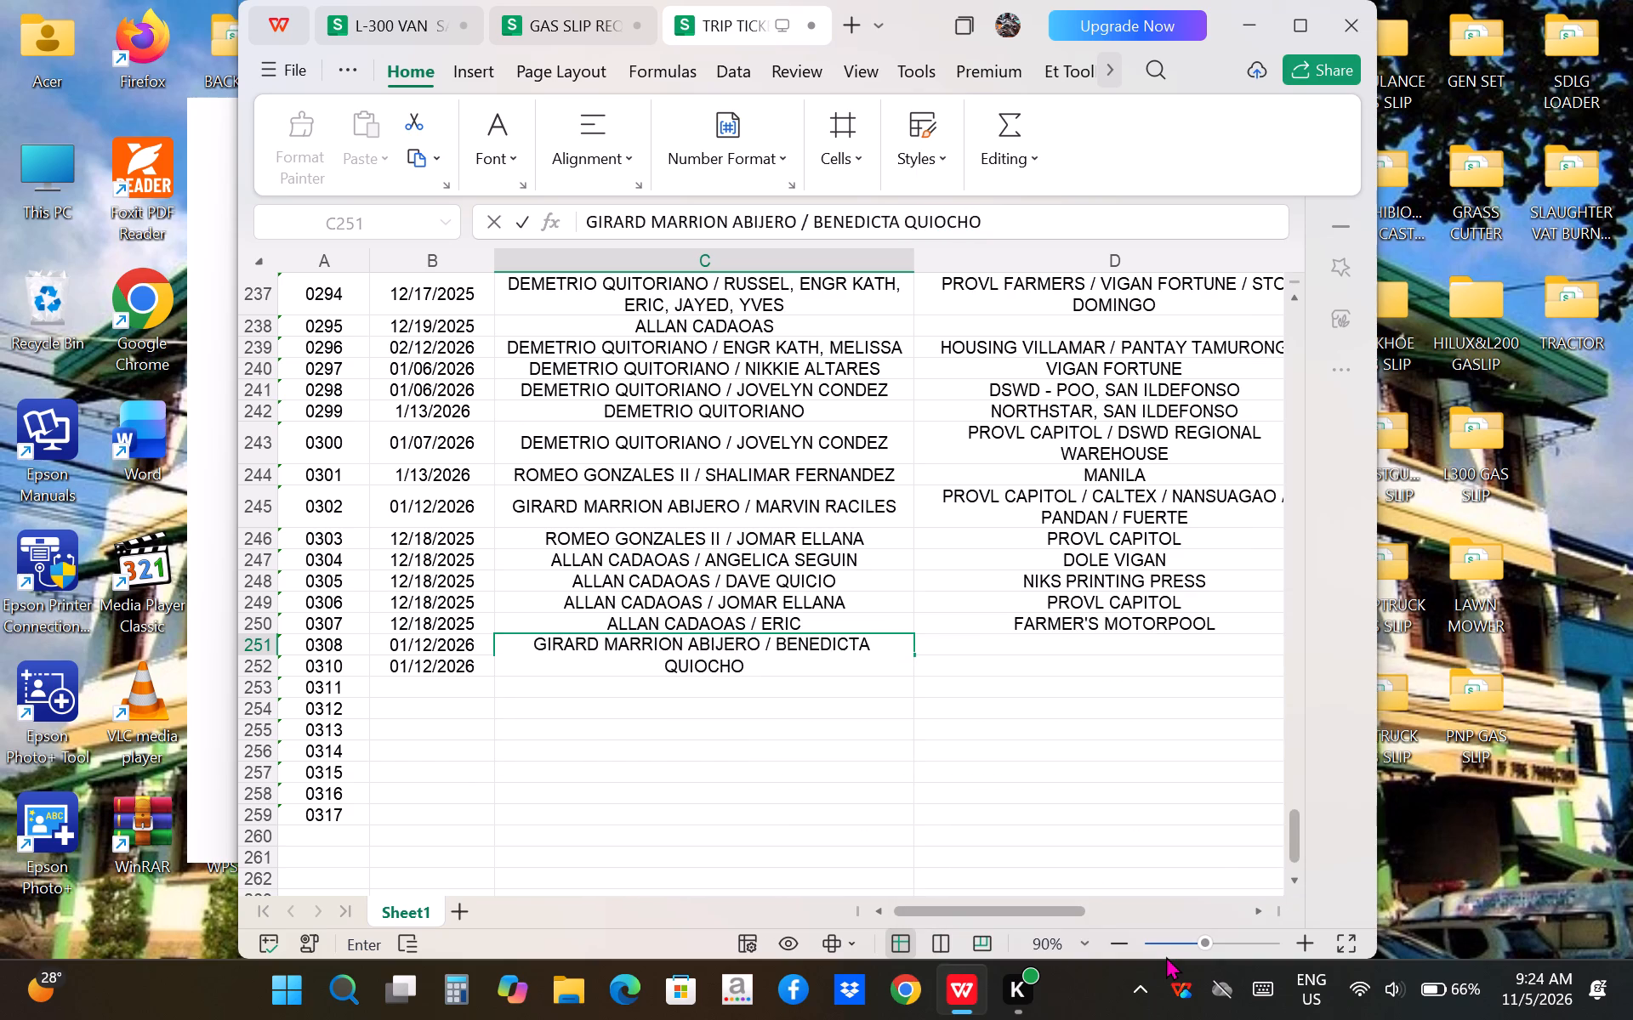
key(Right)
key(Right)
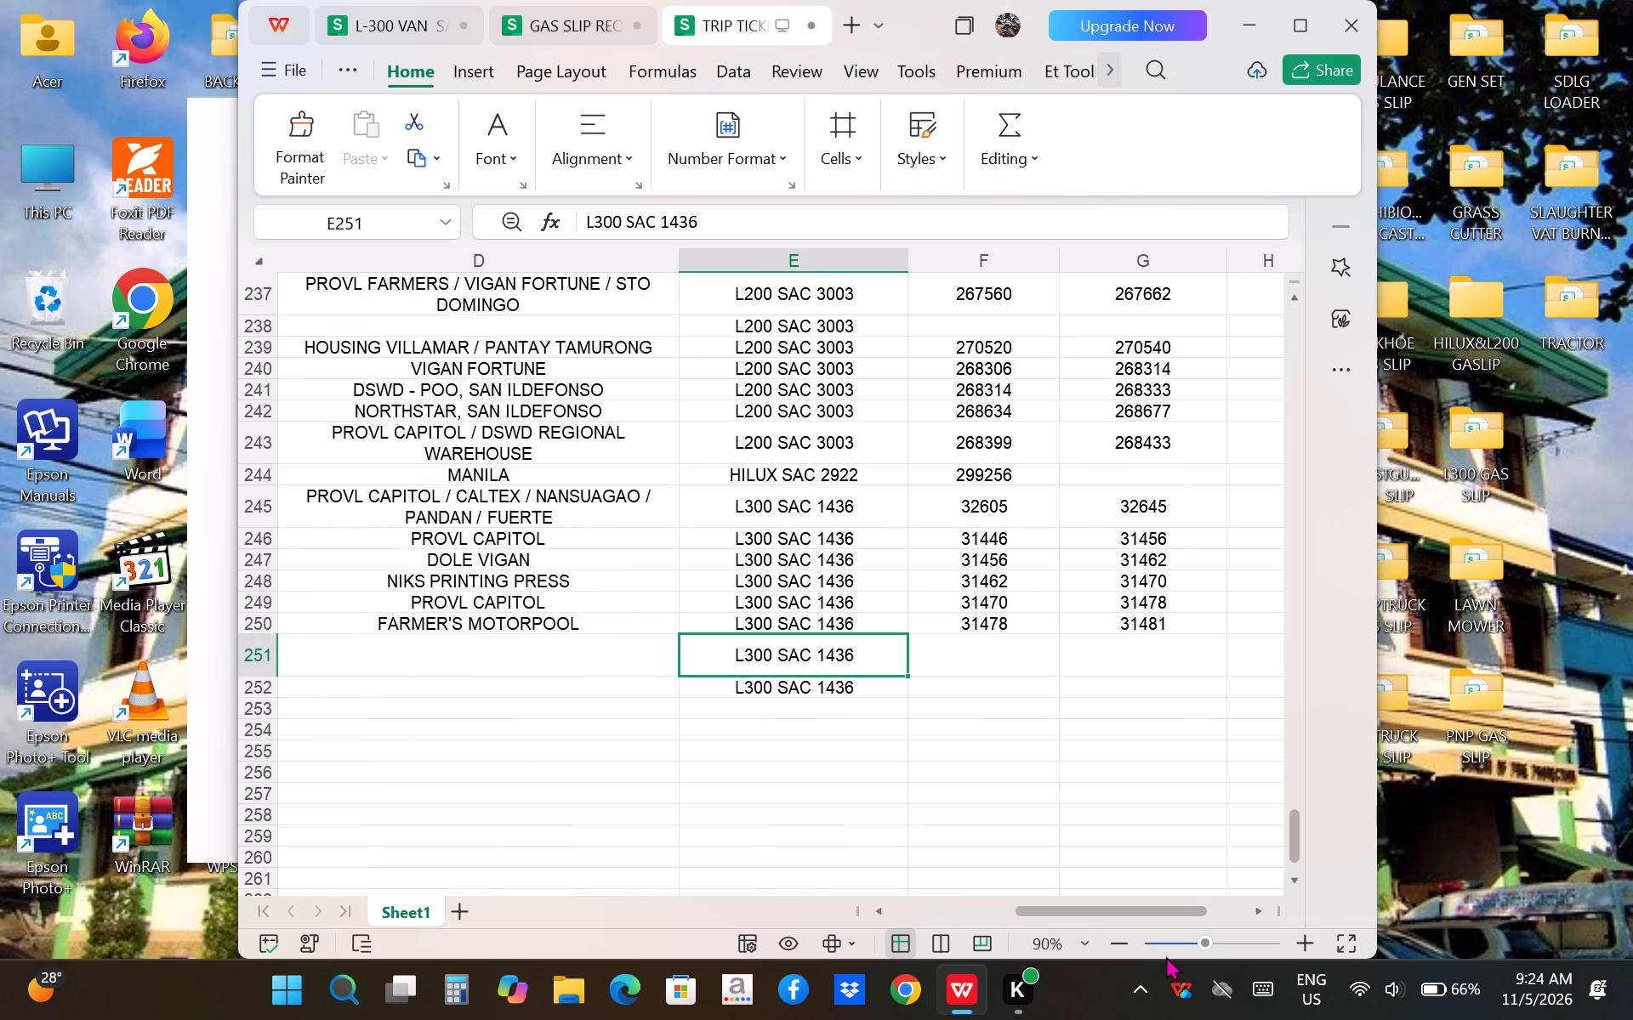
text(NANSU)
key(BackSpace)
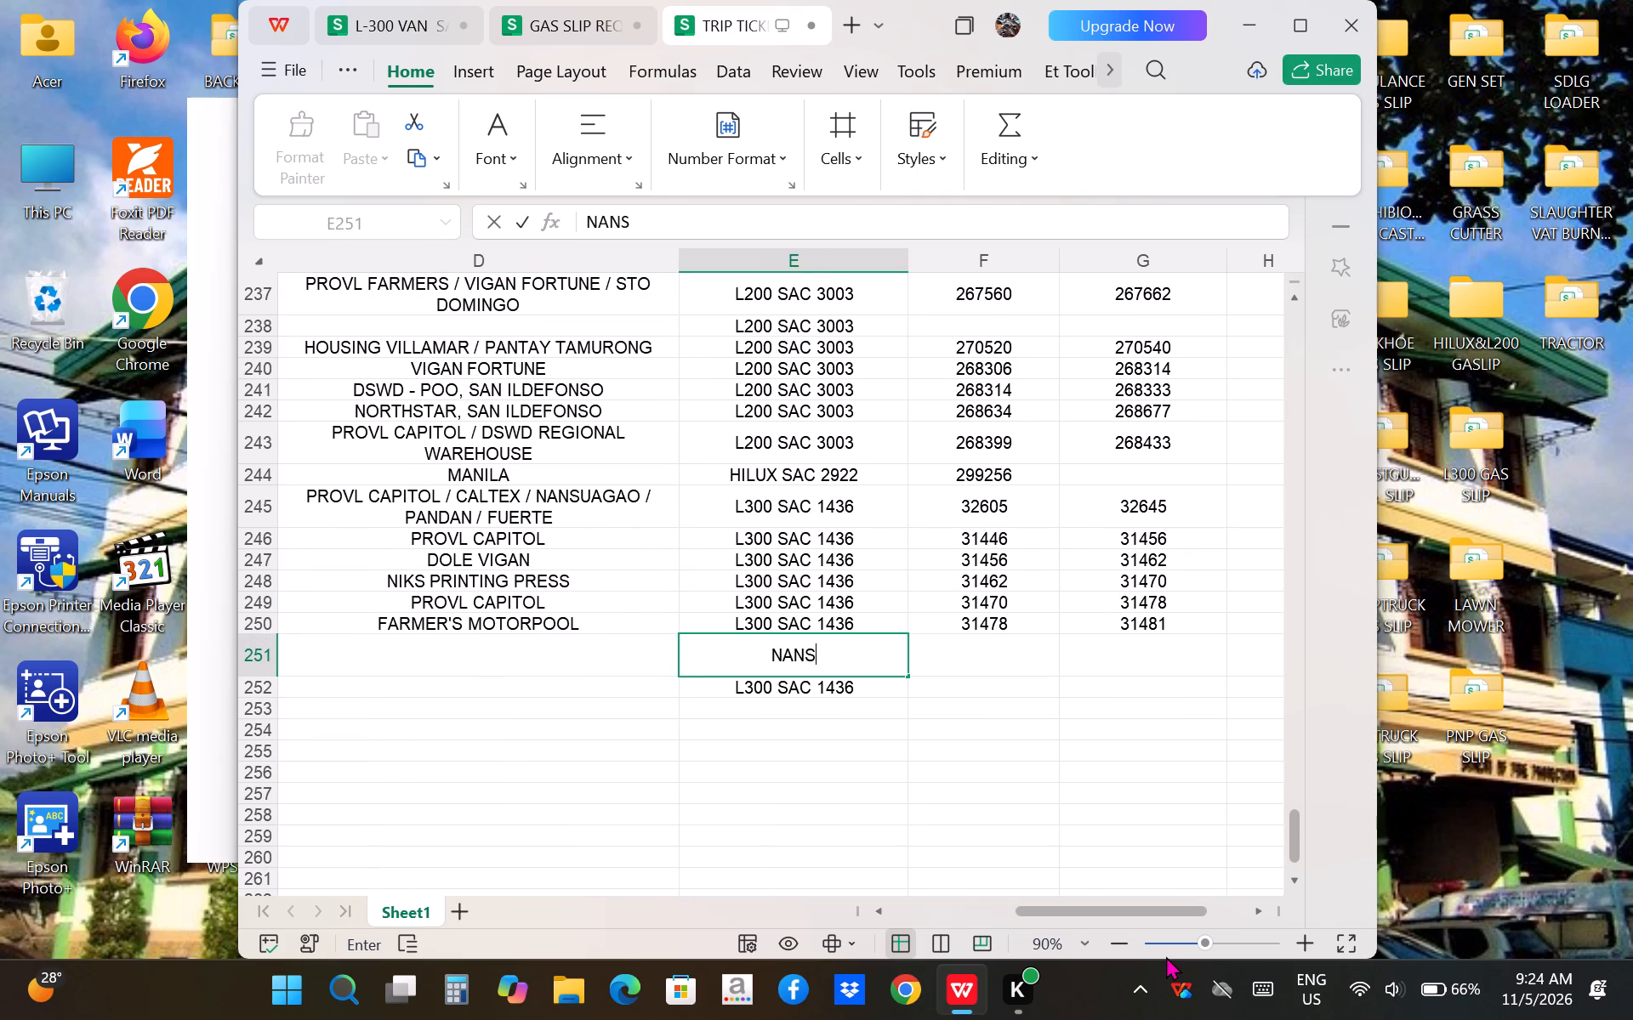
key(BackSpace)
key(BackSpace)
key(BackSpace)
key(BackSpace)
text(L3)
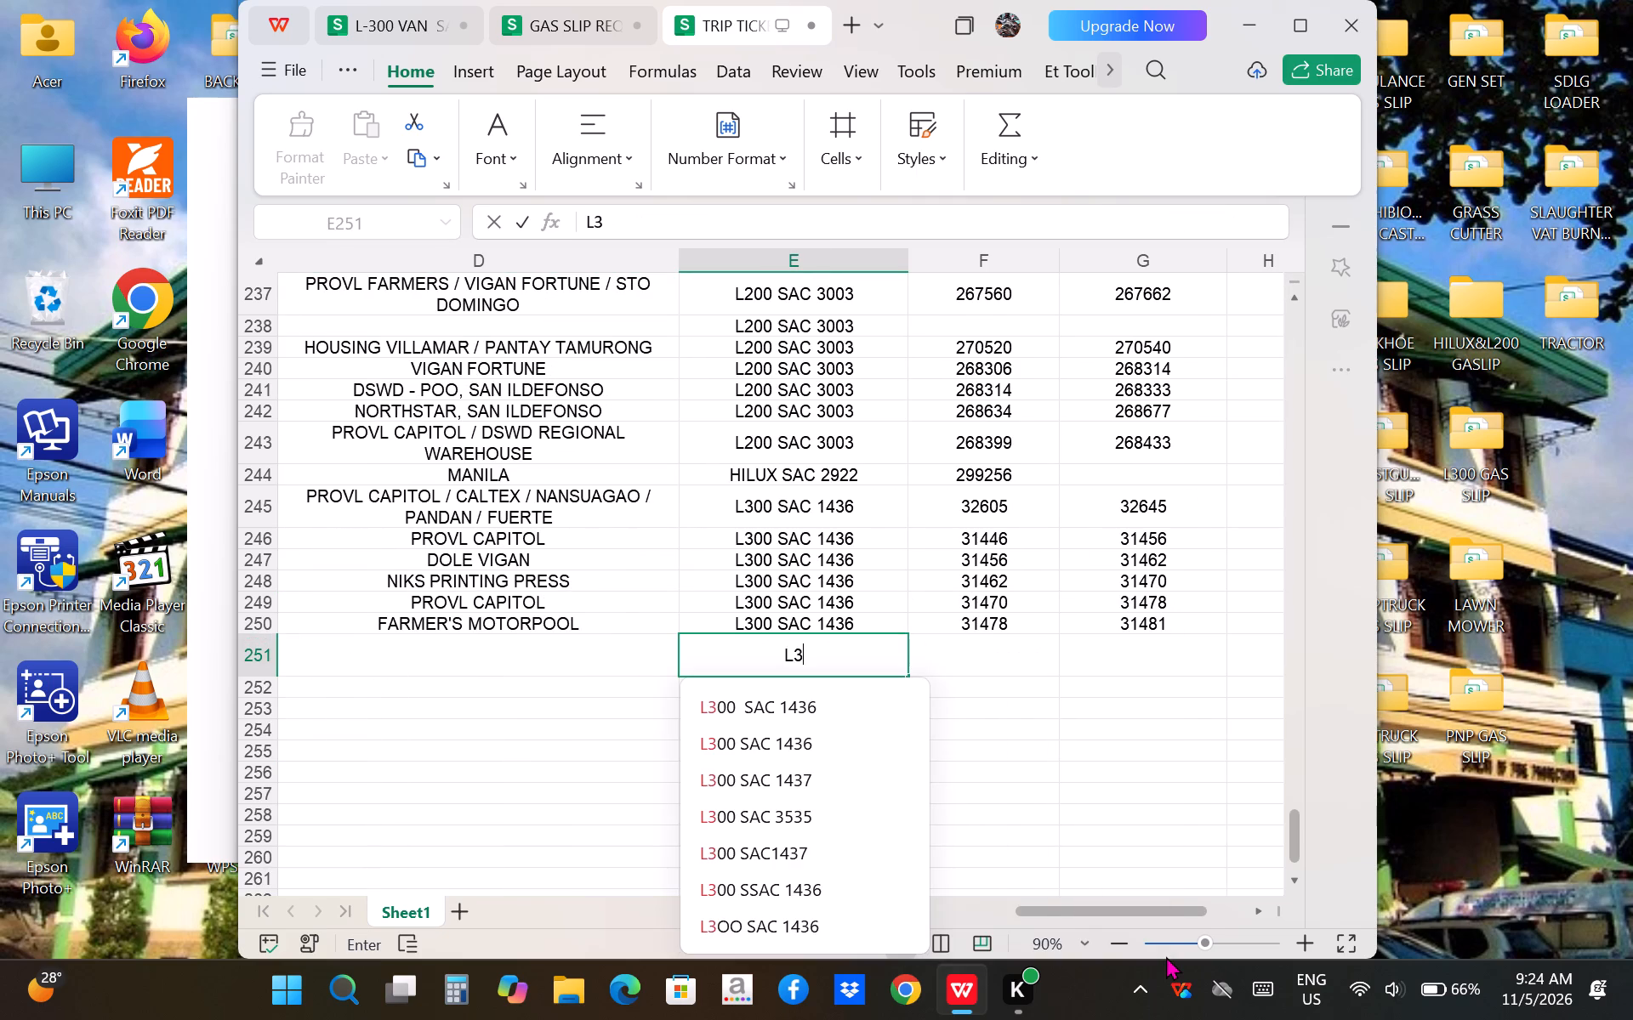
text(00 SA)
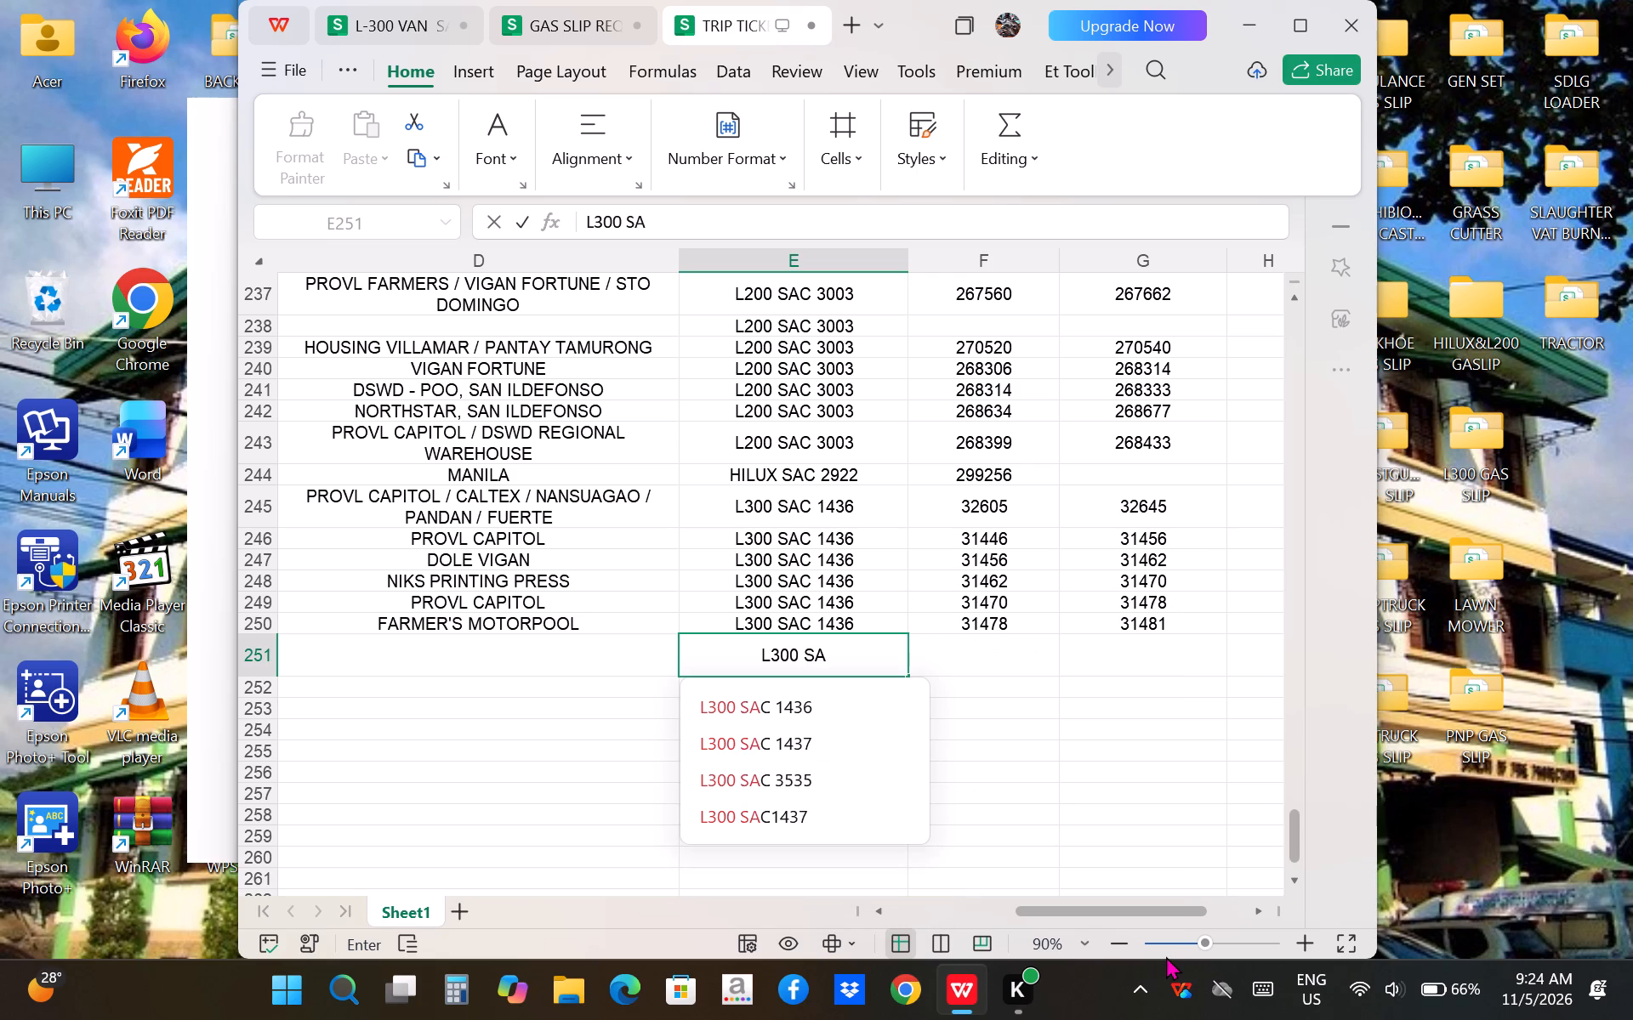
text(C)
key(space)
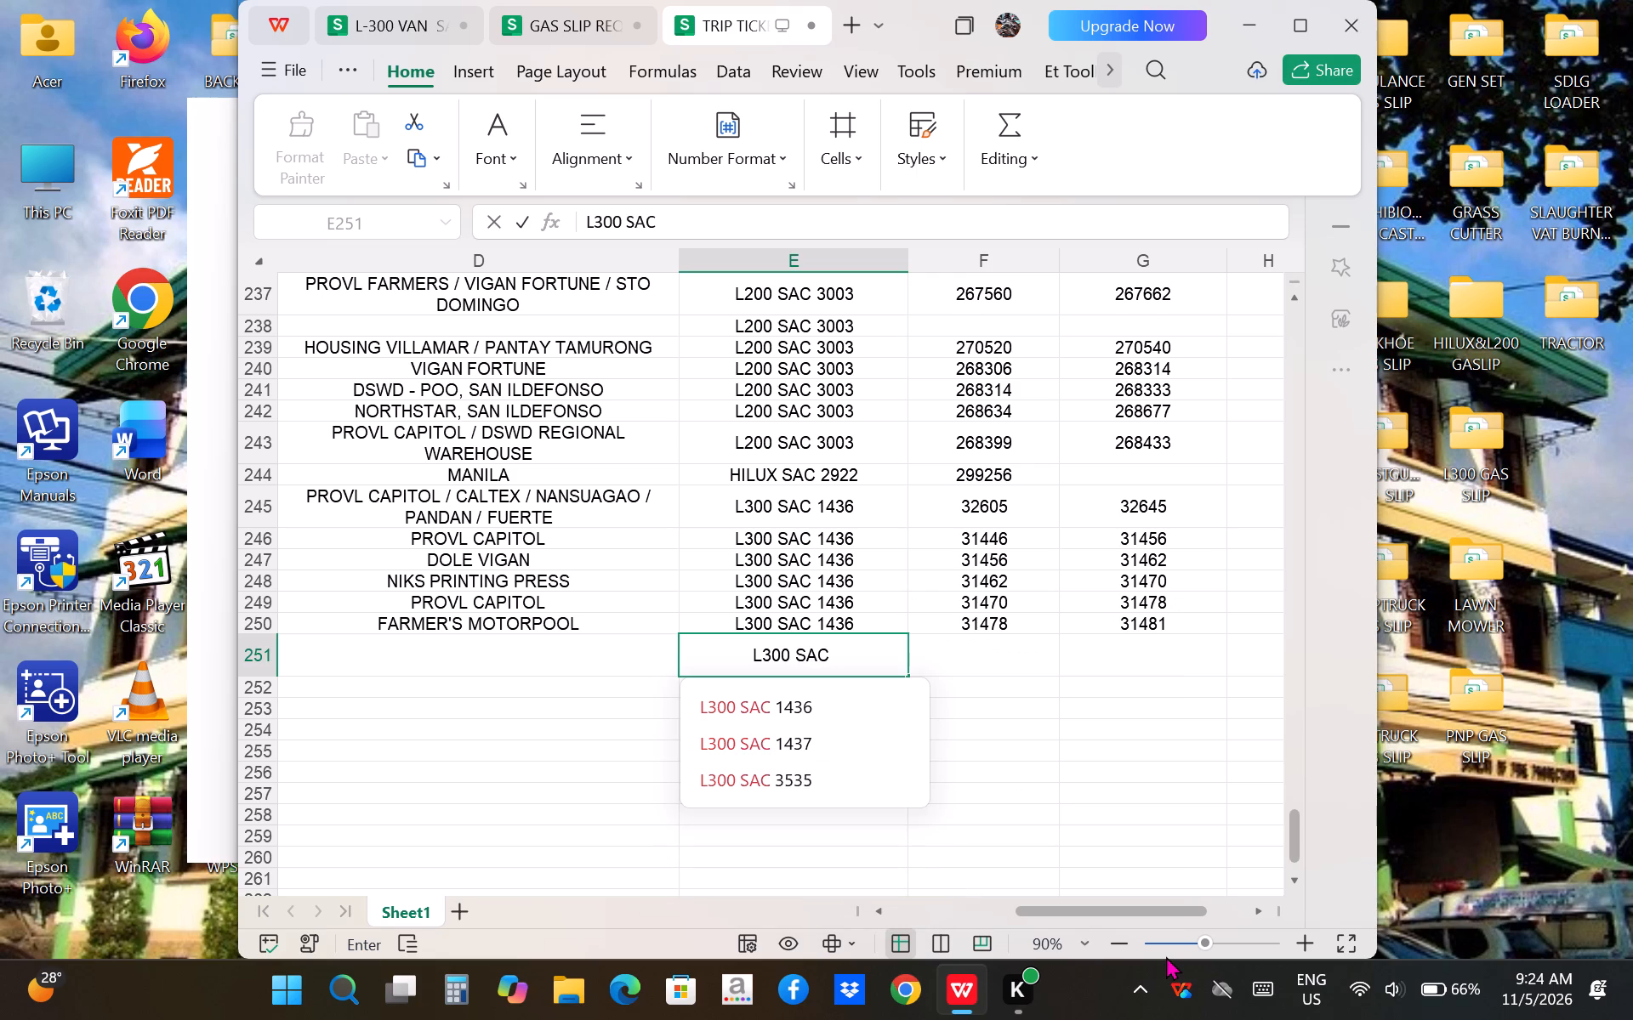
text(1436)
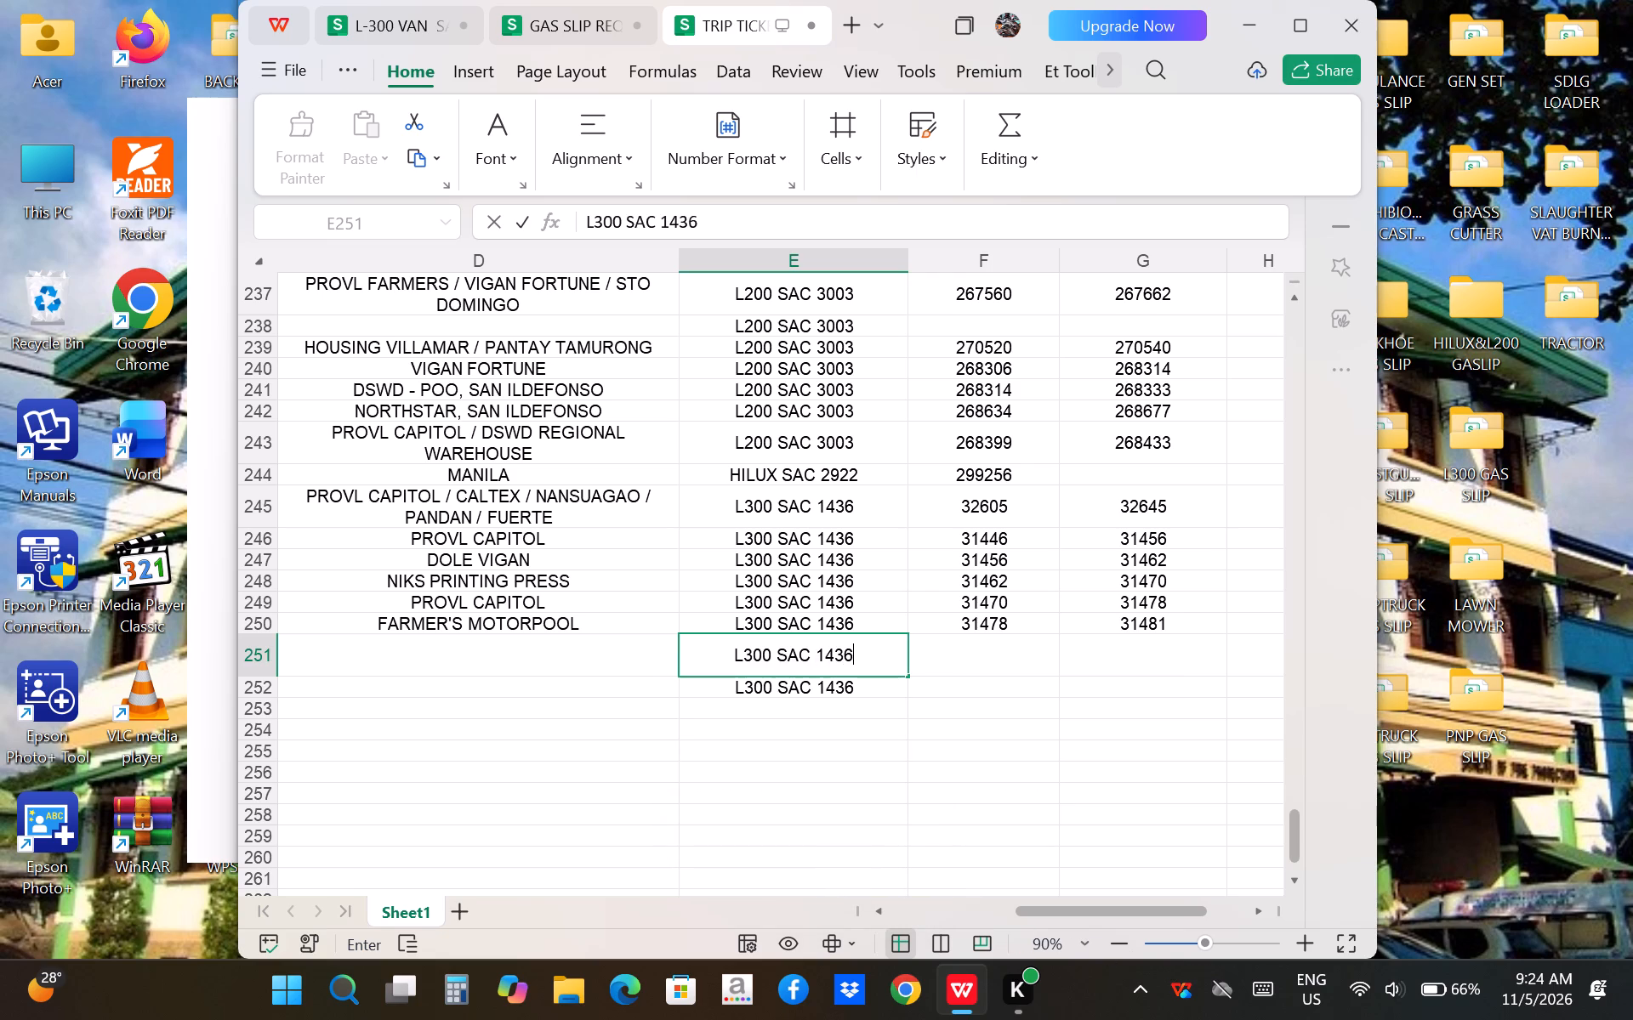
Enter the destination NANSUAGAO / PANTAT TAMURONG / PROVL CAPITOL in column D for ticket 0308.
click(468, 653)
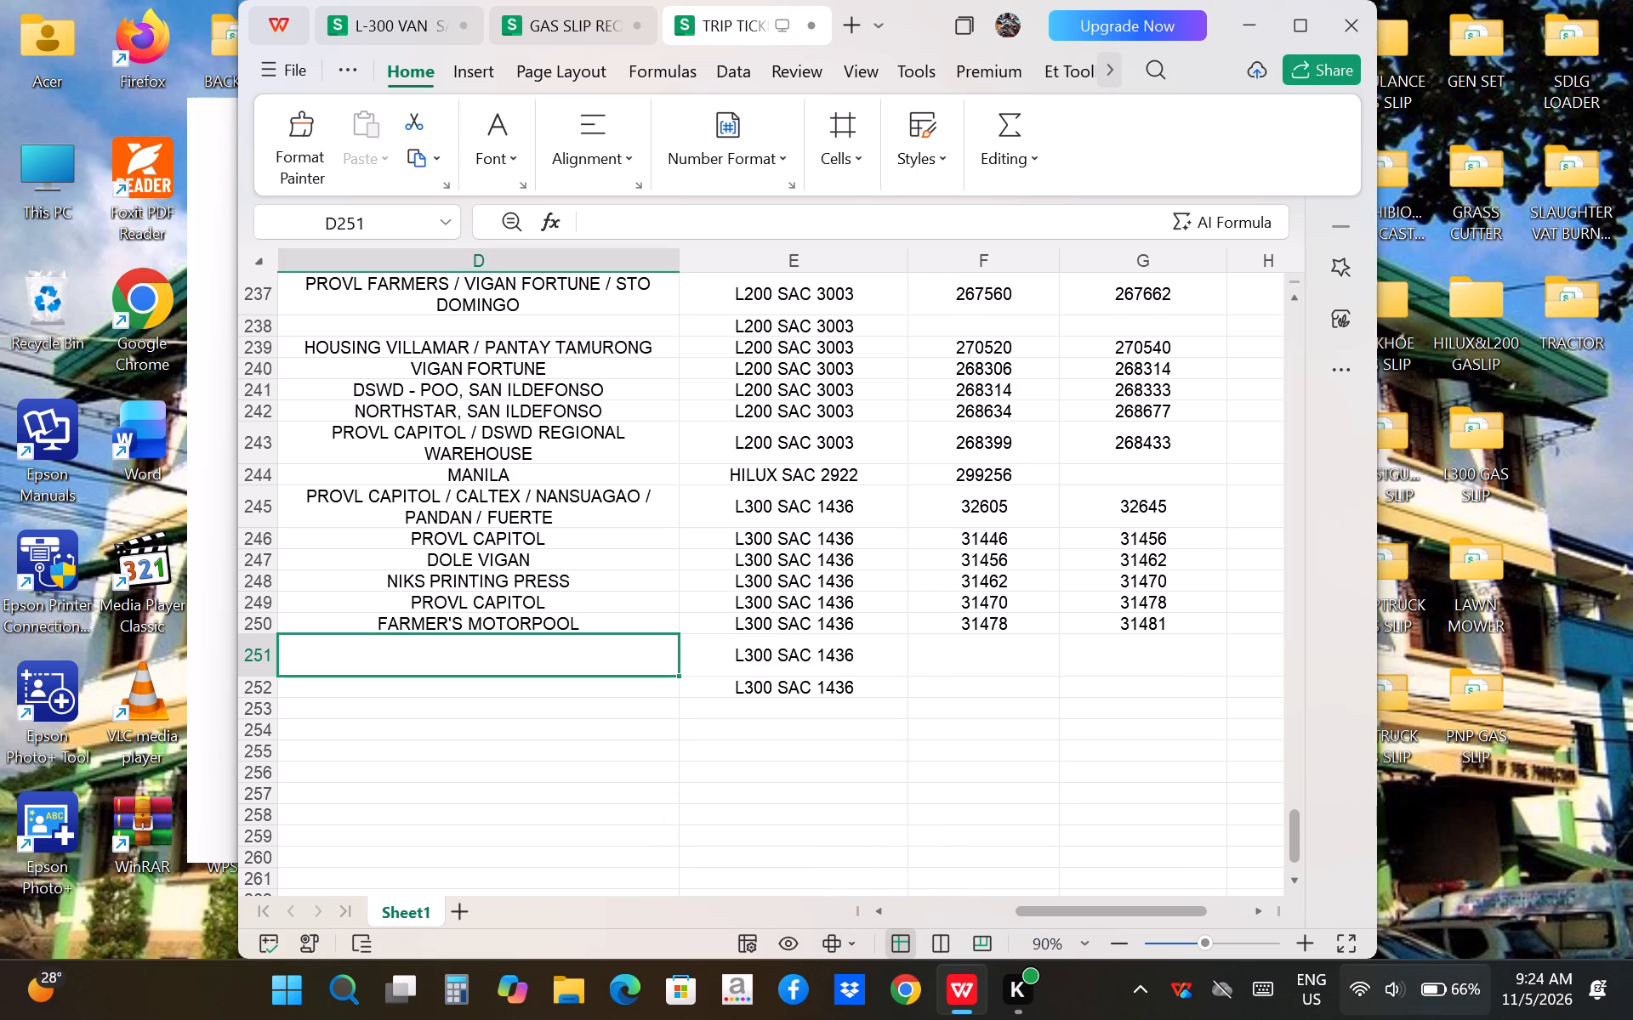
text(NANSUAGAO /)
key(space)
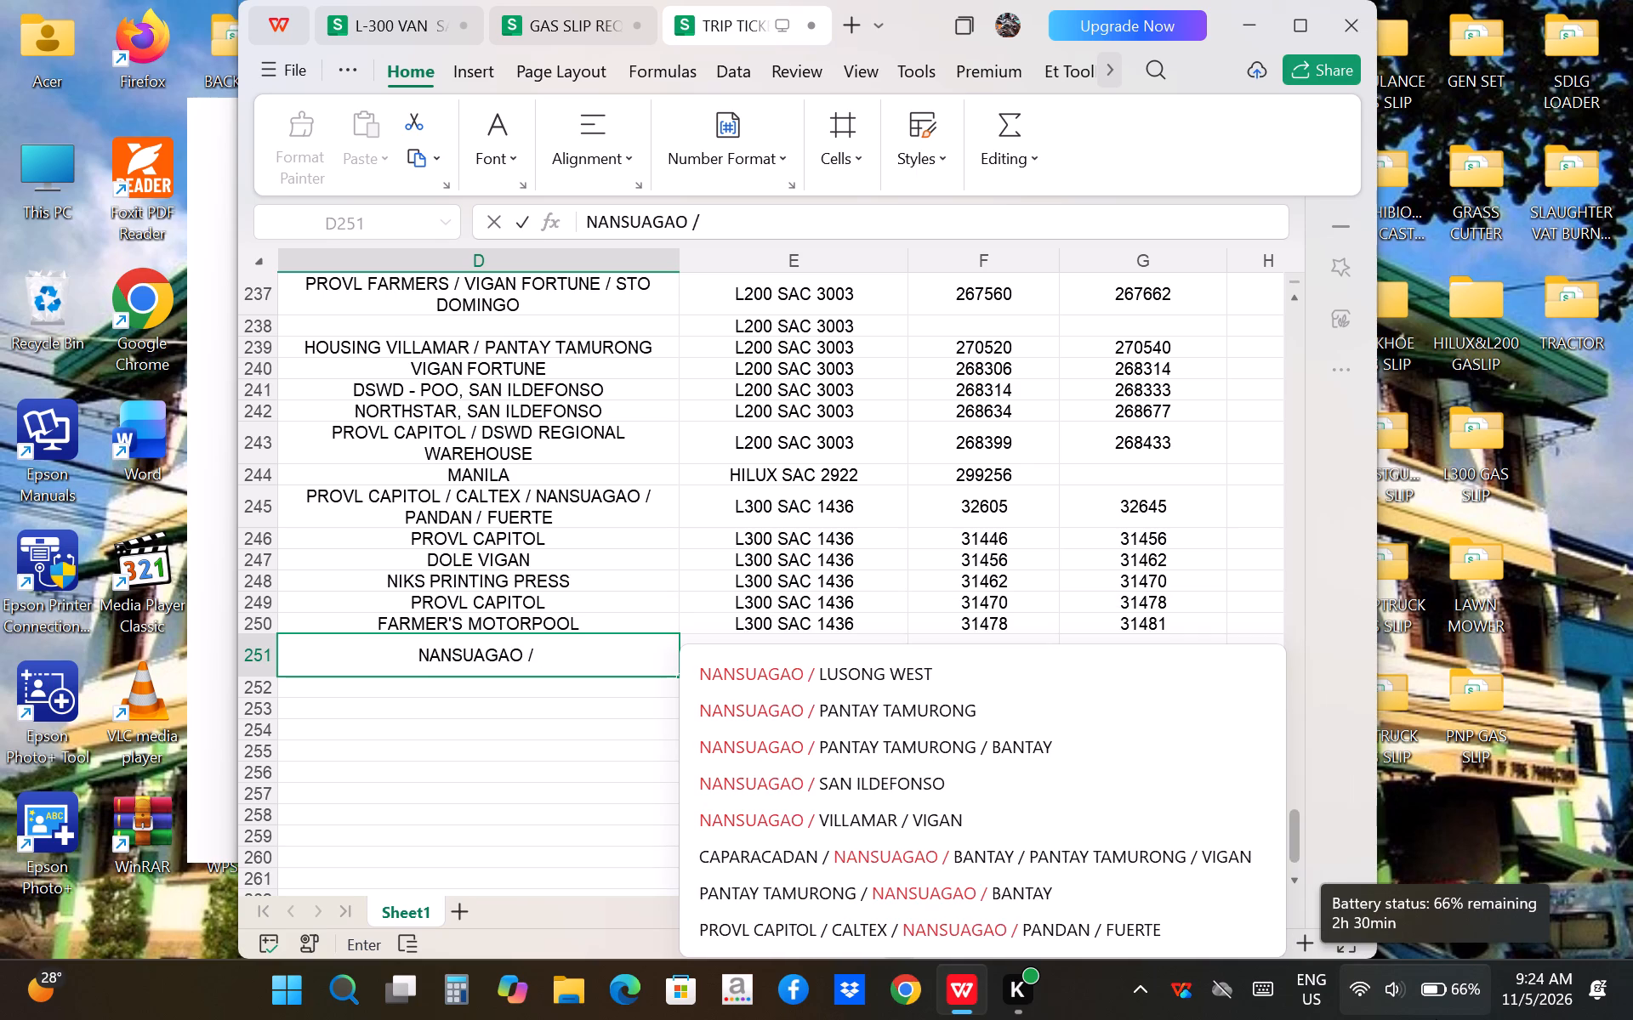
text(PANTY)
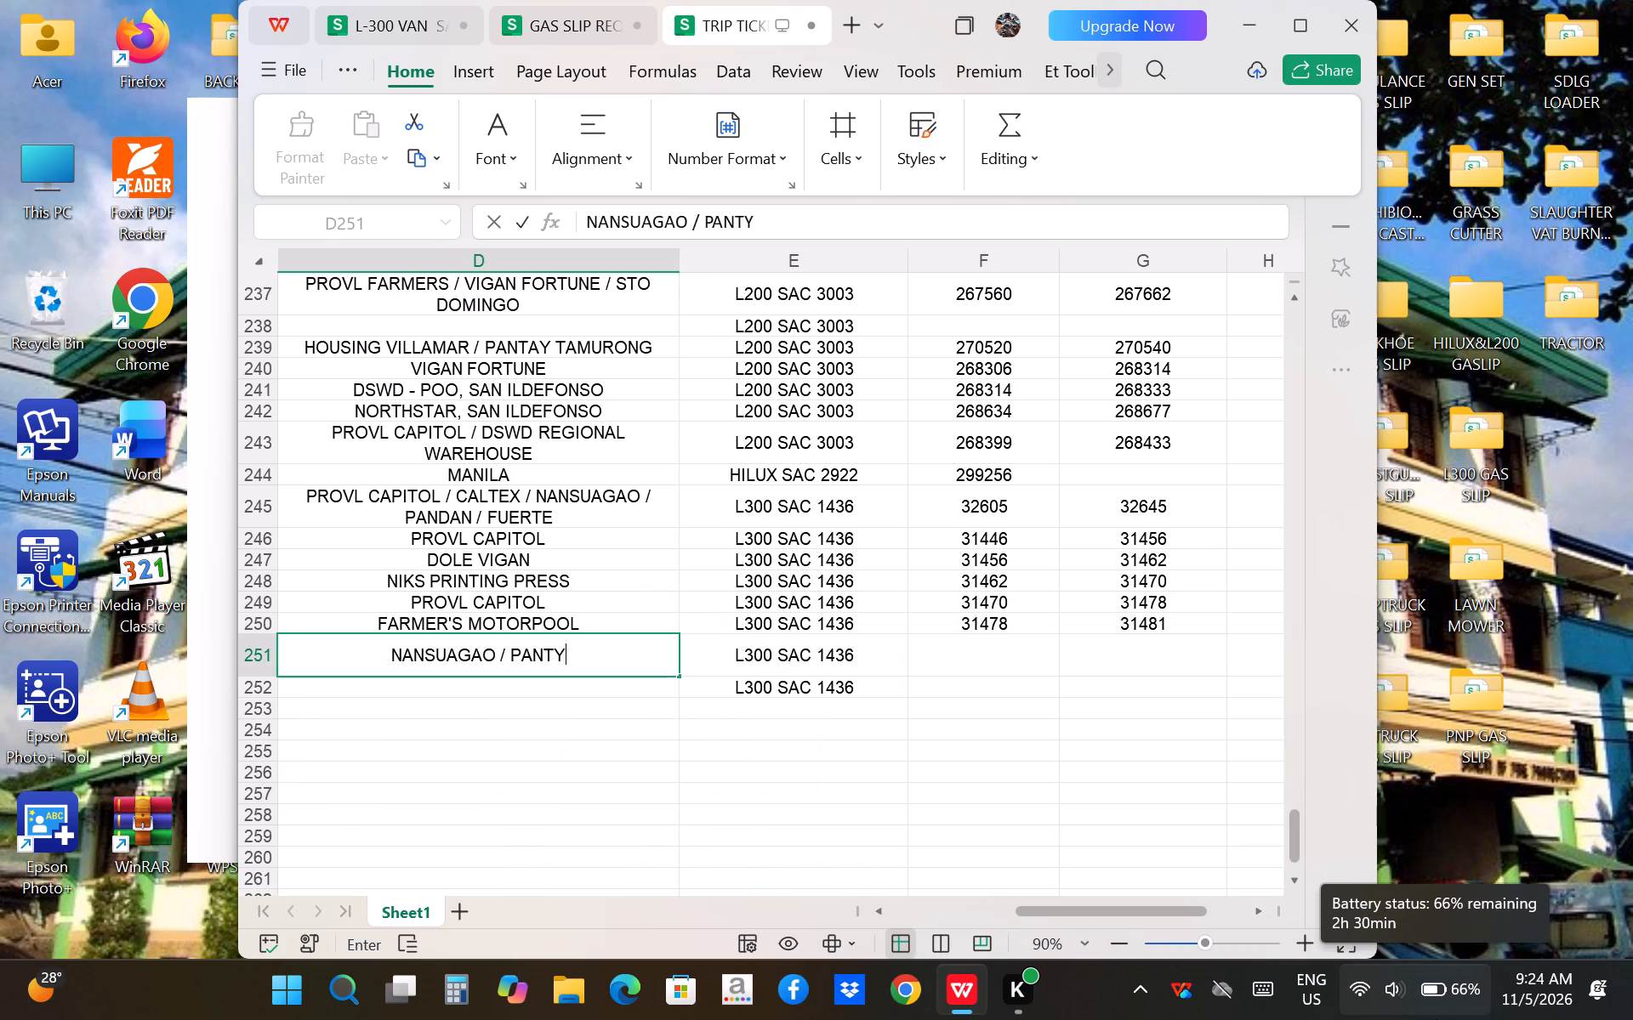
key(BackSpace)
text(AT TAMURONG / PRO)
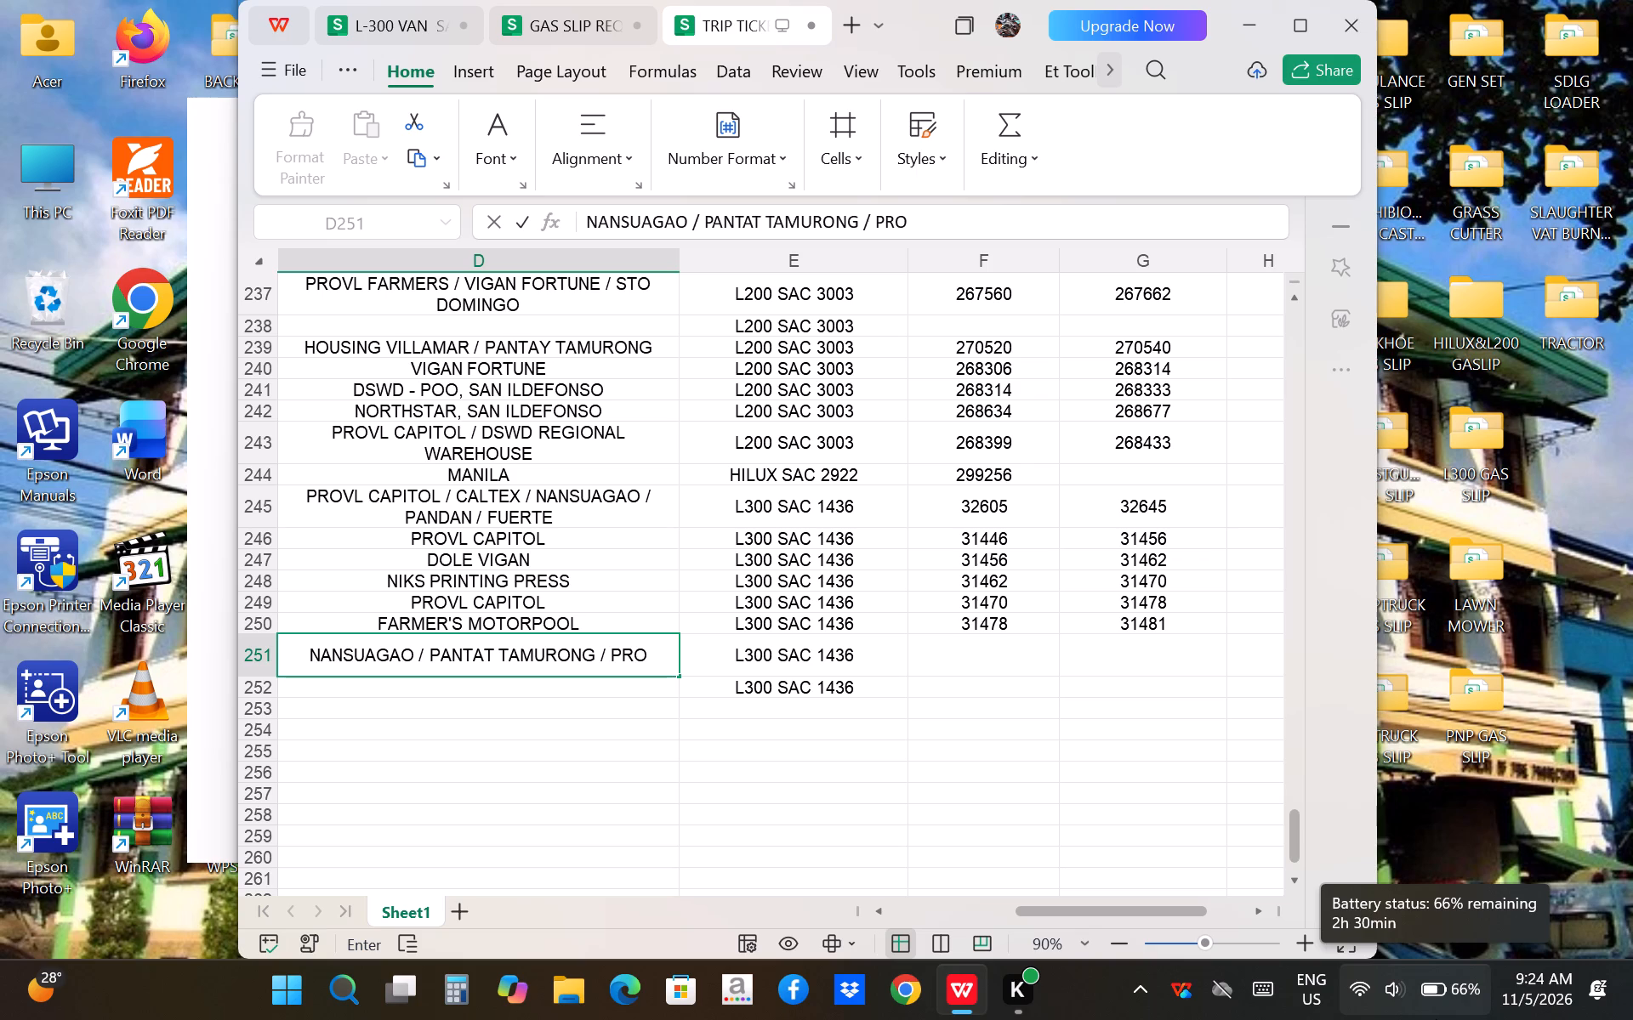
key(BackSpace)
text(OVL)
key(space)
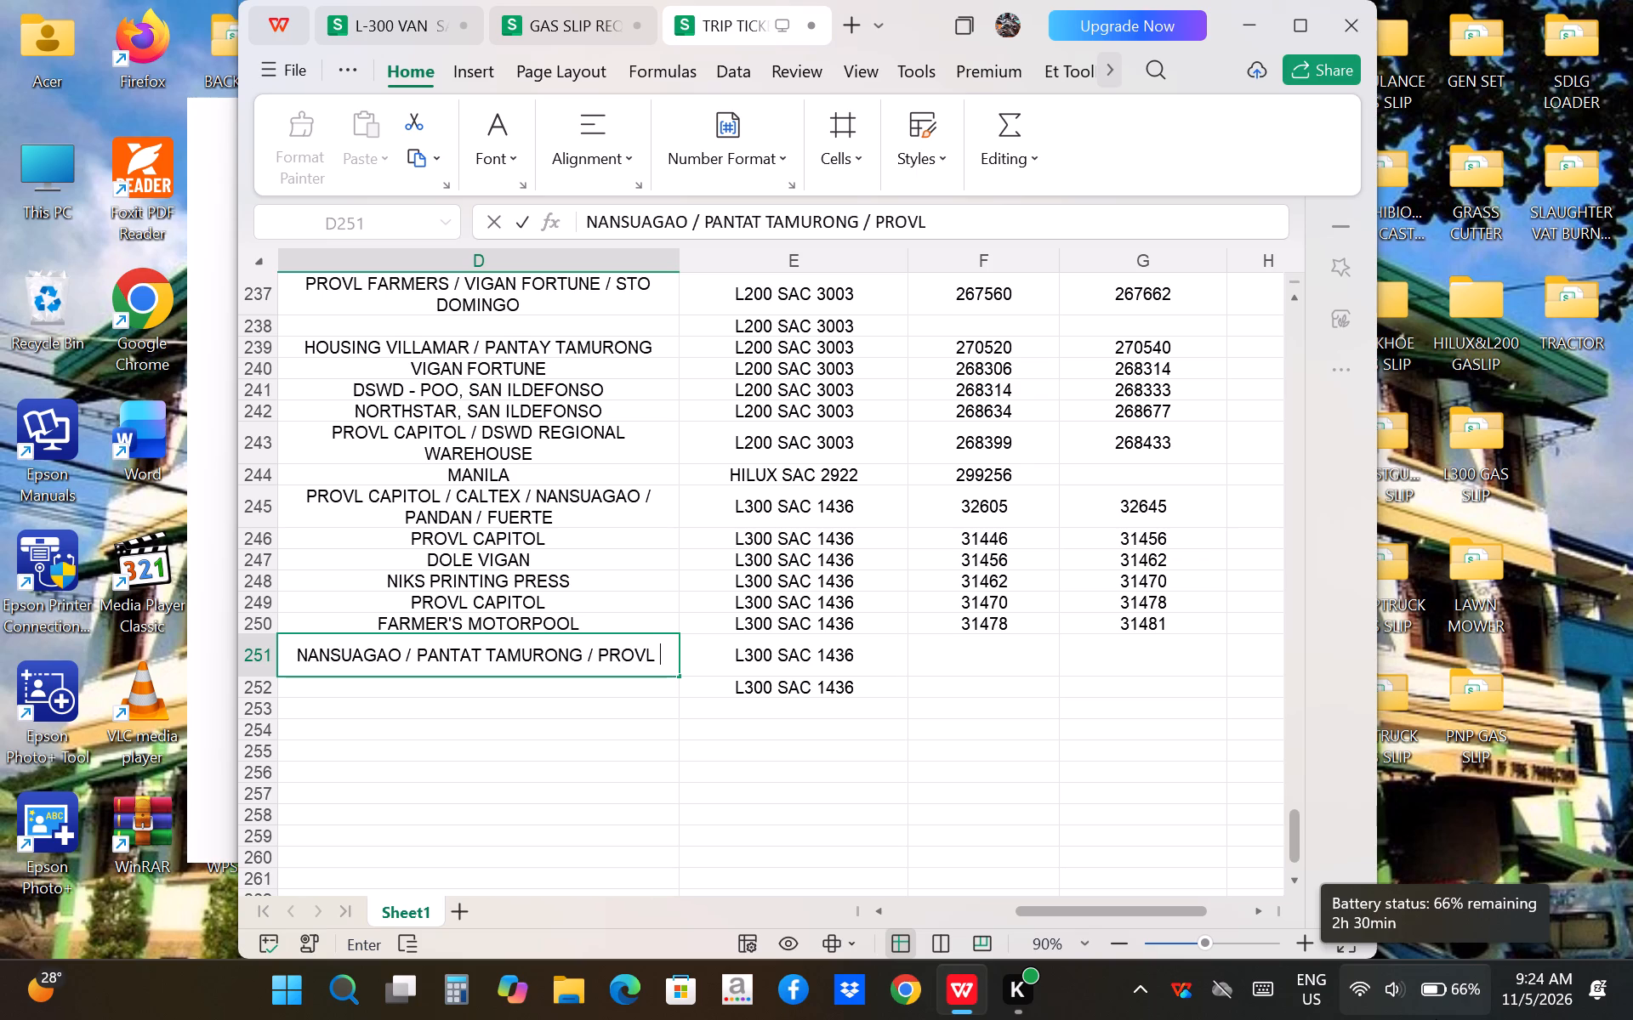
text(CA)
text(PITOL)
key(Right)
Enter the readings 32645 and 32691 in columns F and G for ticket 0308.
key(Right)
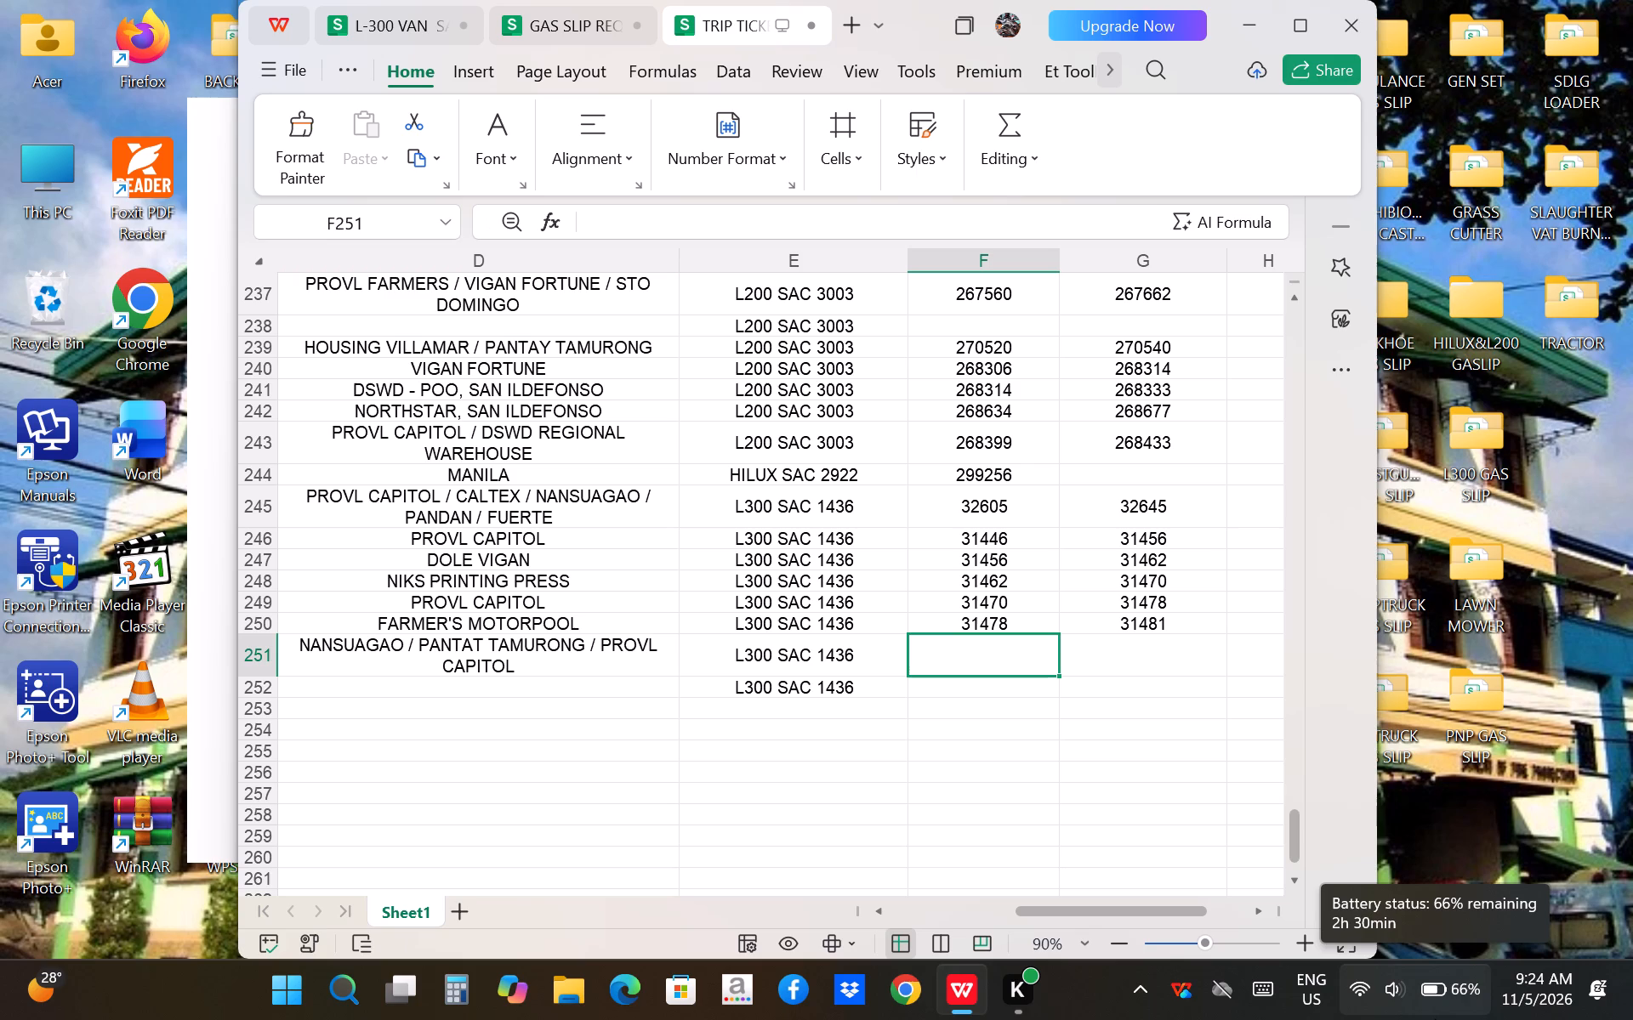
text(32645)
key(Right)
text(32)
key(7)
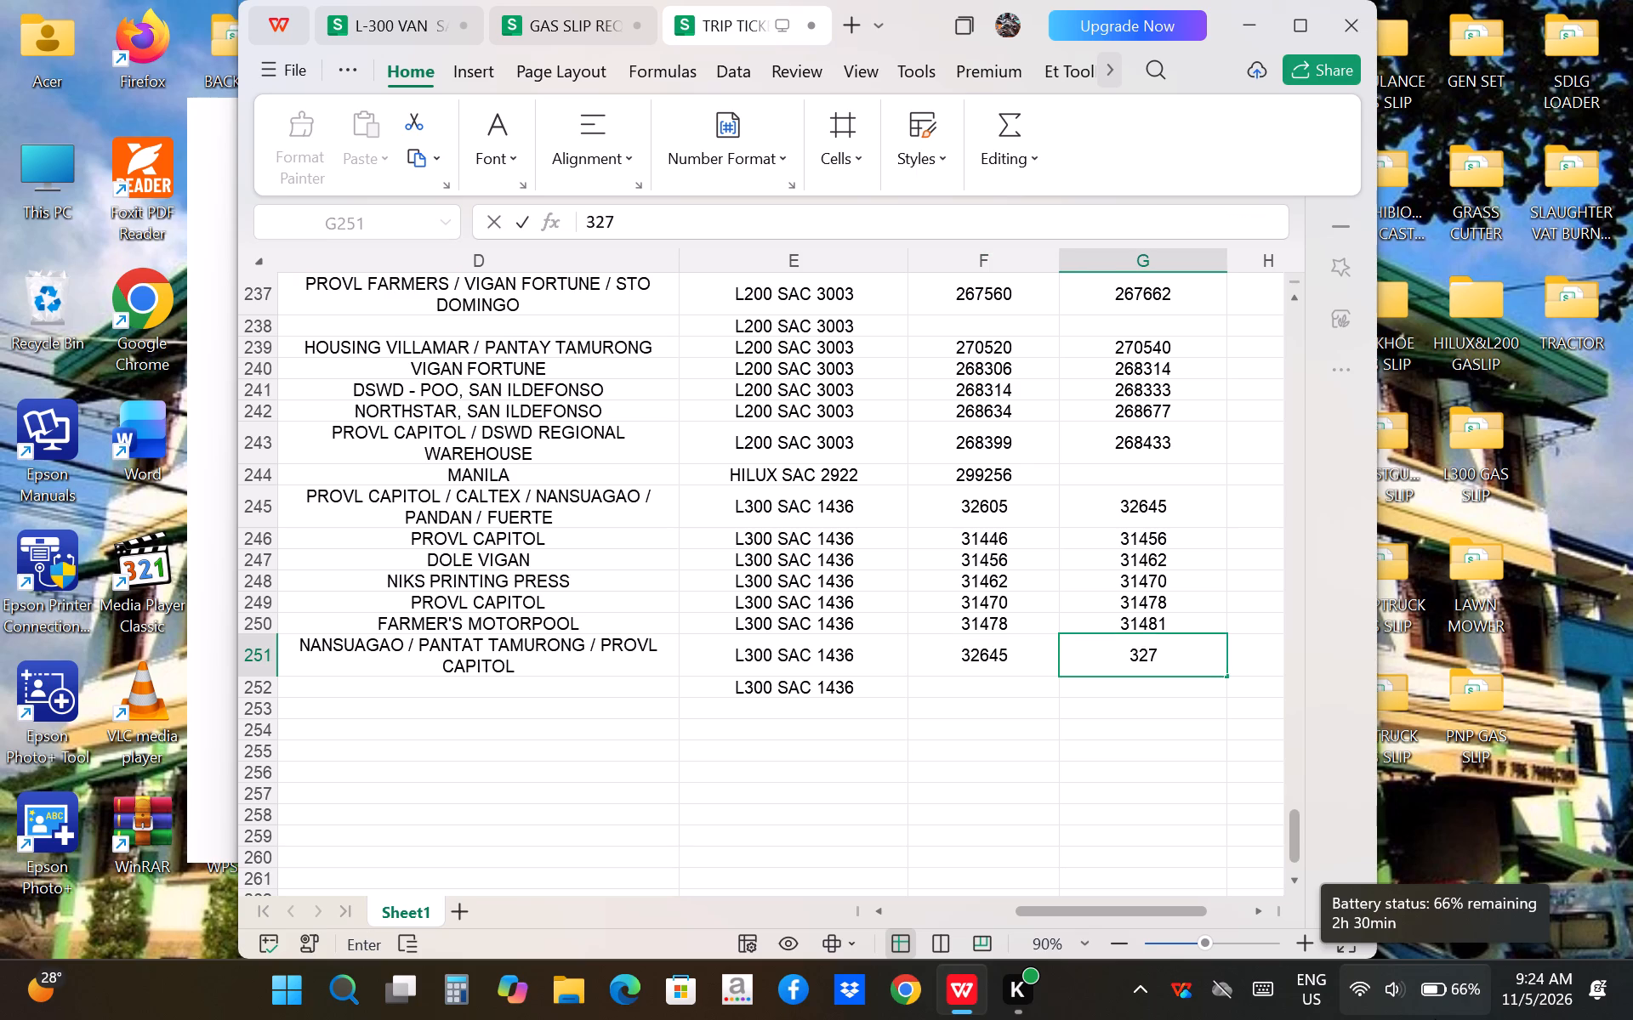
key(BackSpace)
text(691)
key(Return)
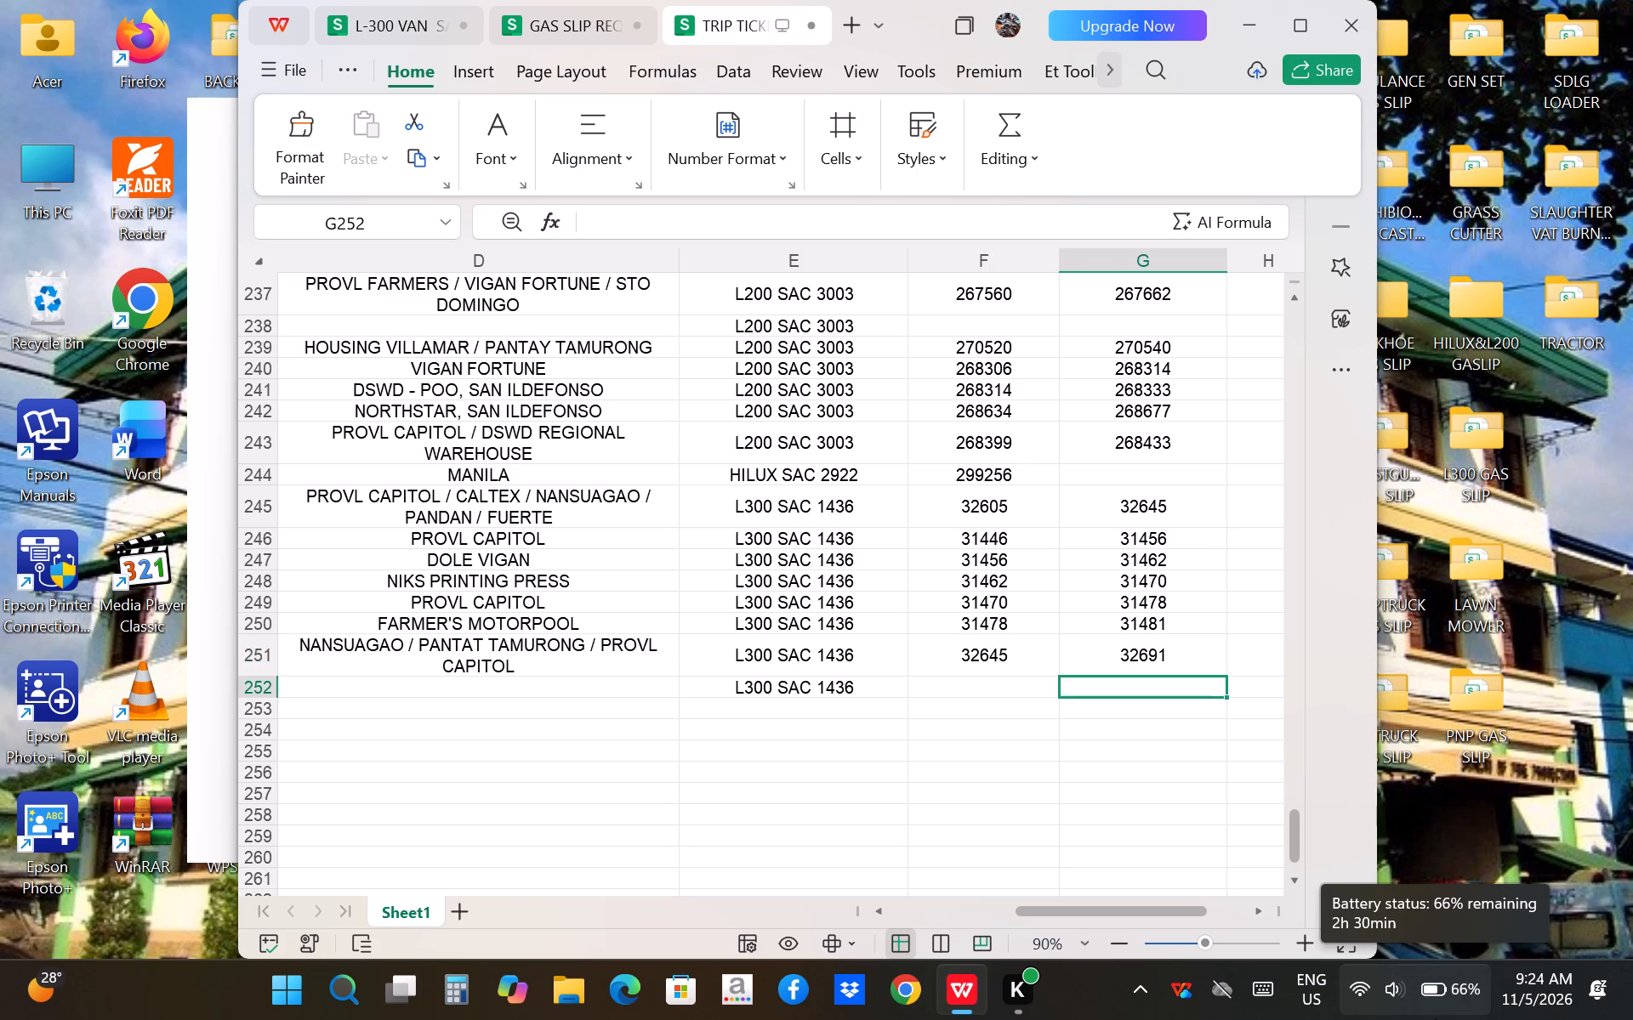
Copy the driver's and passenger's names from ticket 0308 into cell C252 for ticket 0310.
drag(1146, 912, 760, 859)
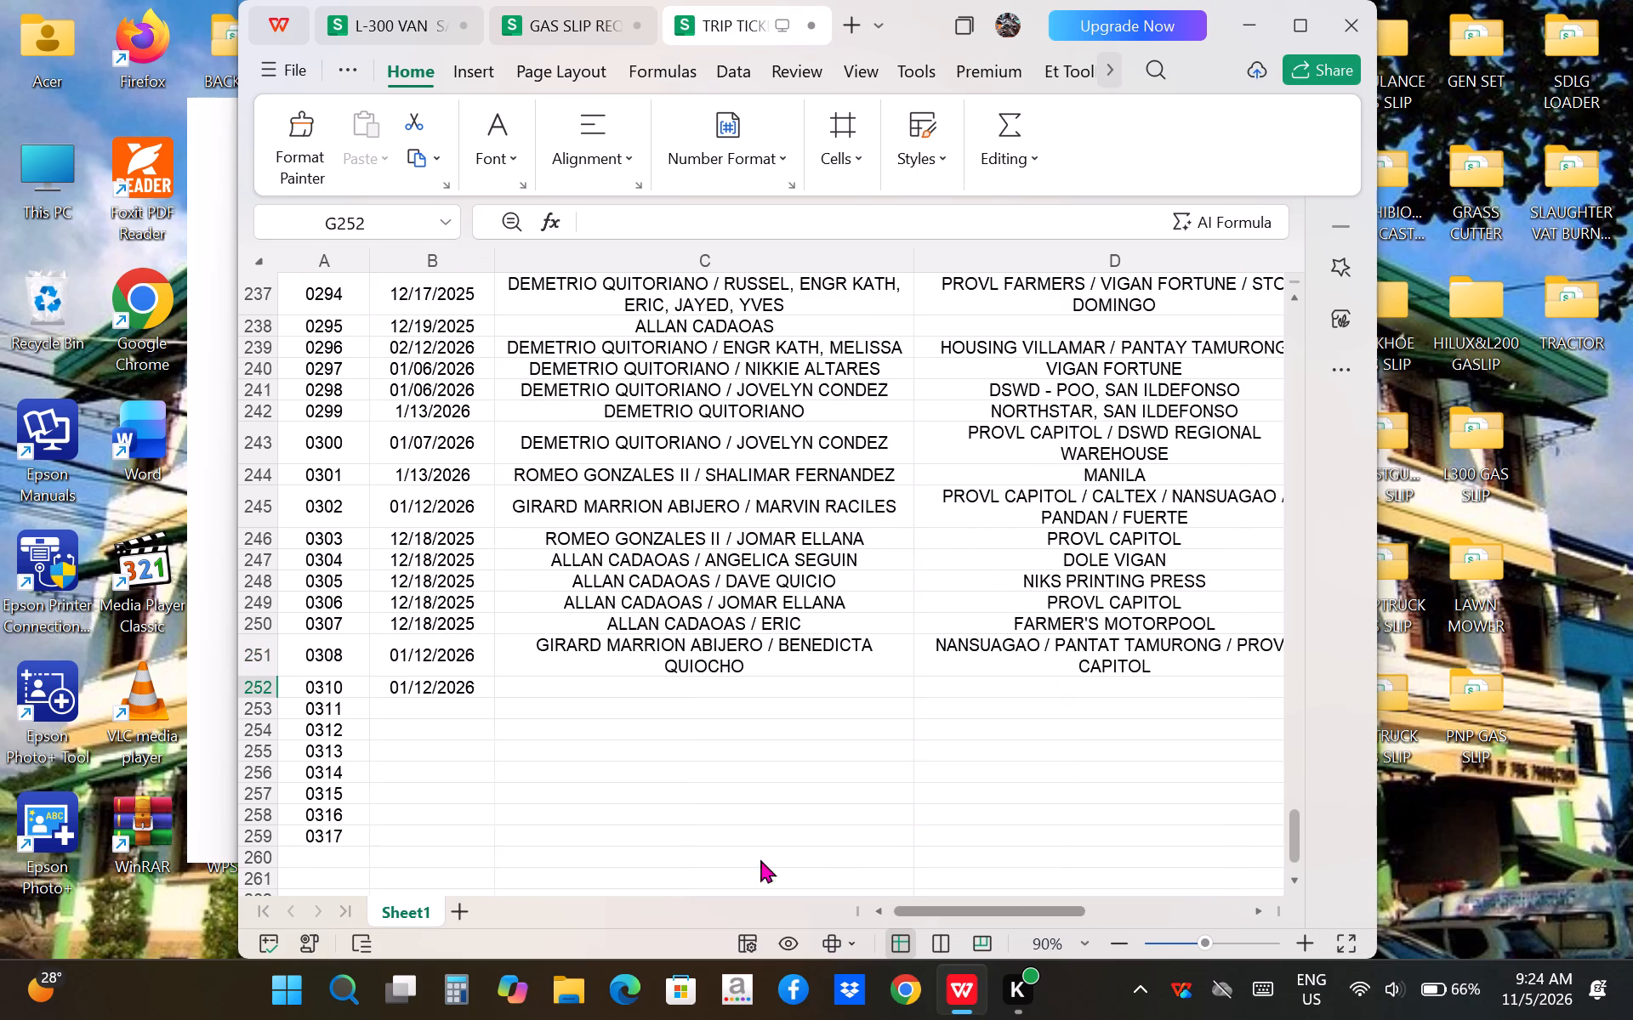
drag(760, 859, 736, 853)
click(571, 690)
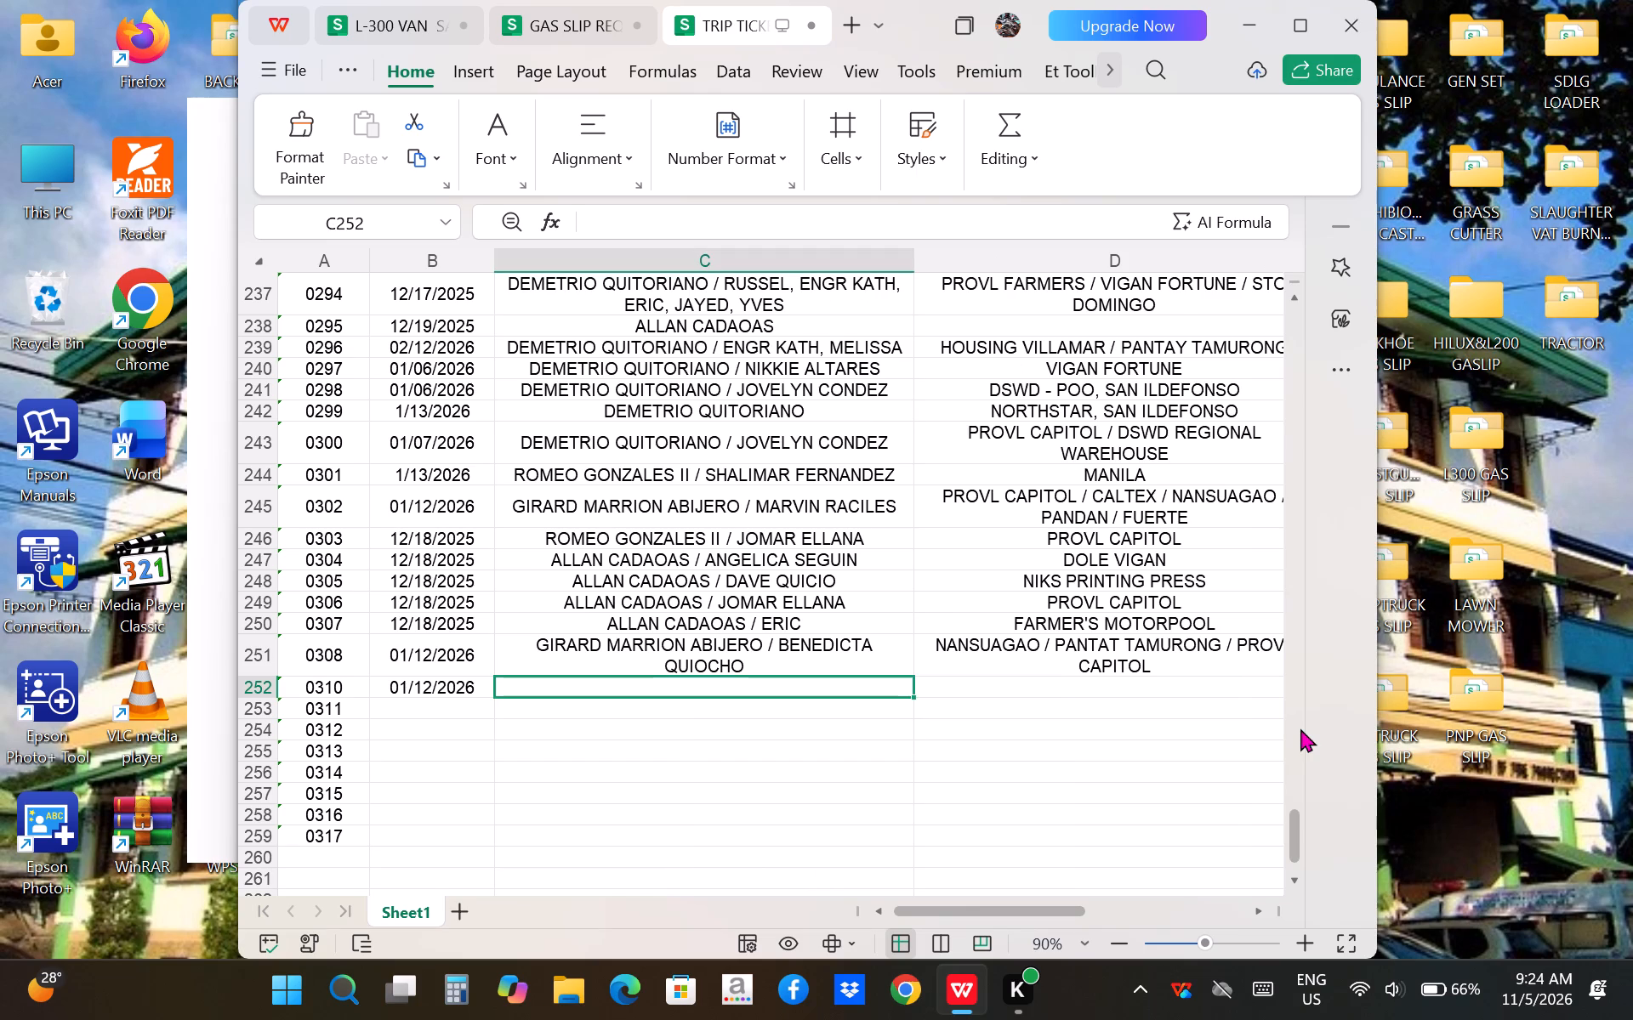
click(651, 654)
key(ctrl+c)
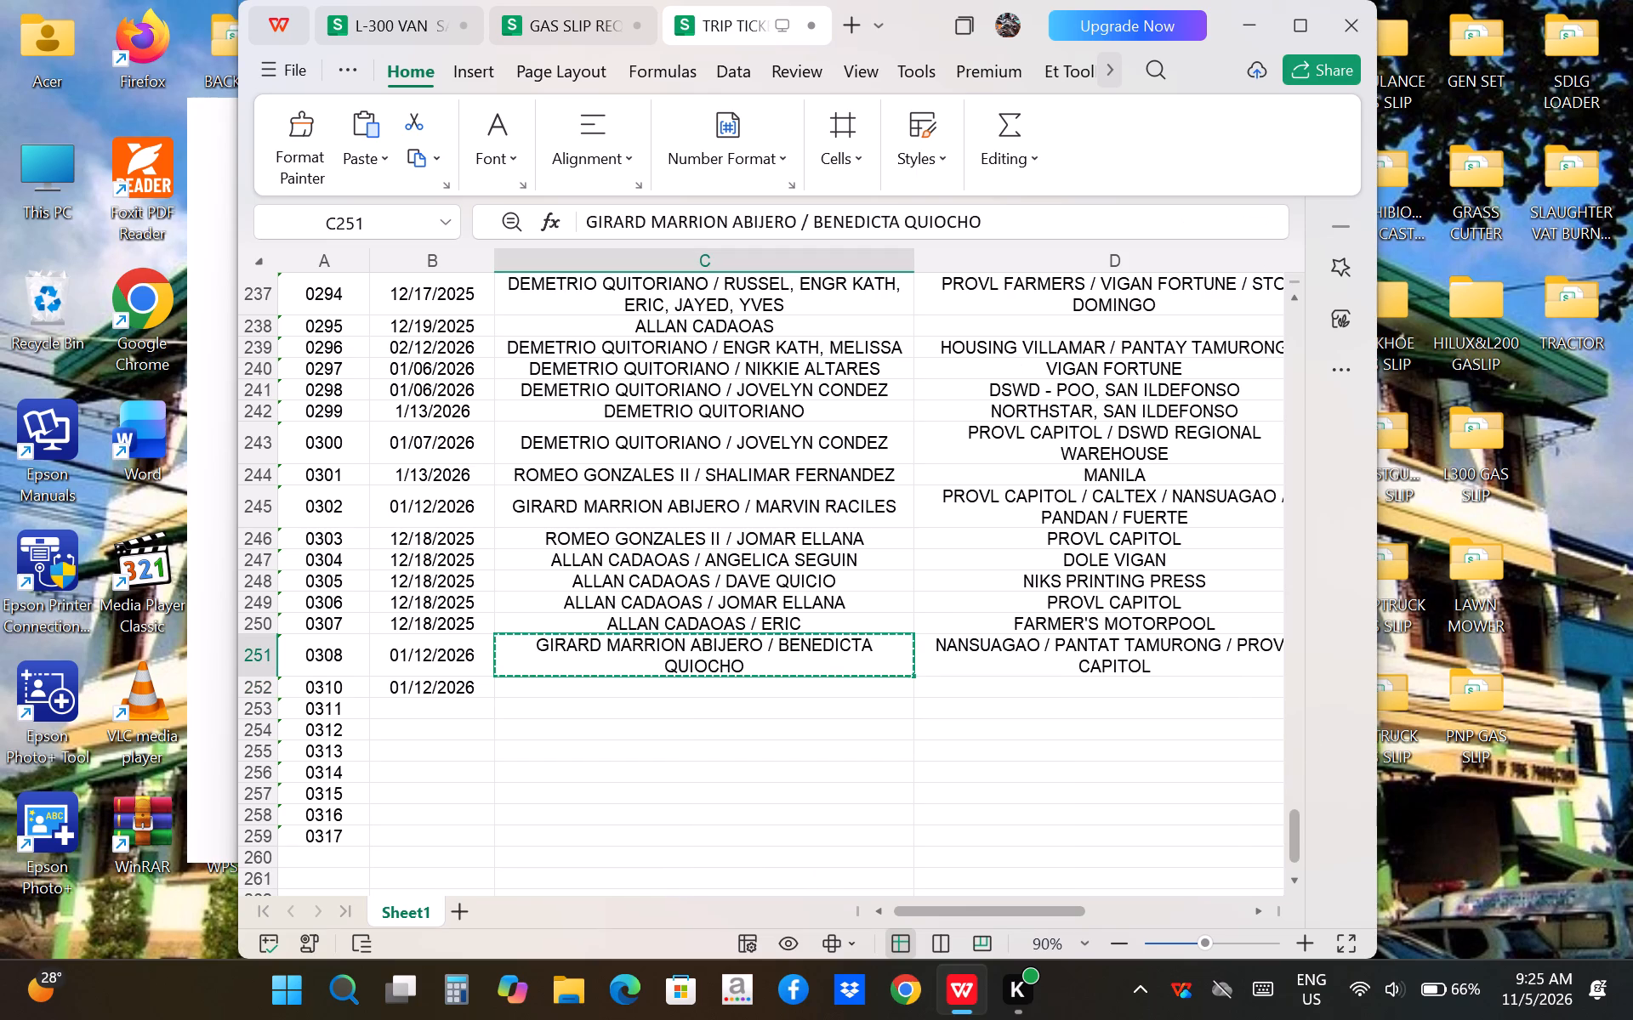
click(636, 695)
key(Return)
Enter the destination PANTAY QUITIQUIT / PANTAY TAMURONG / PROVL CAPITOL in column D for ticket 0310.
key(Right)
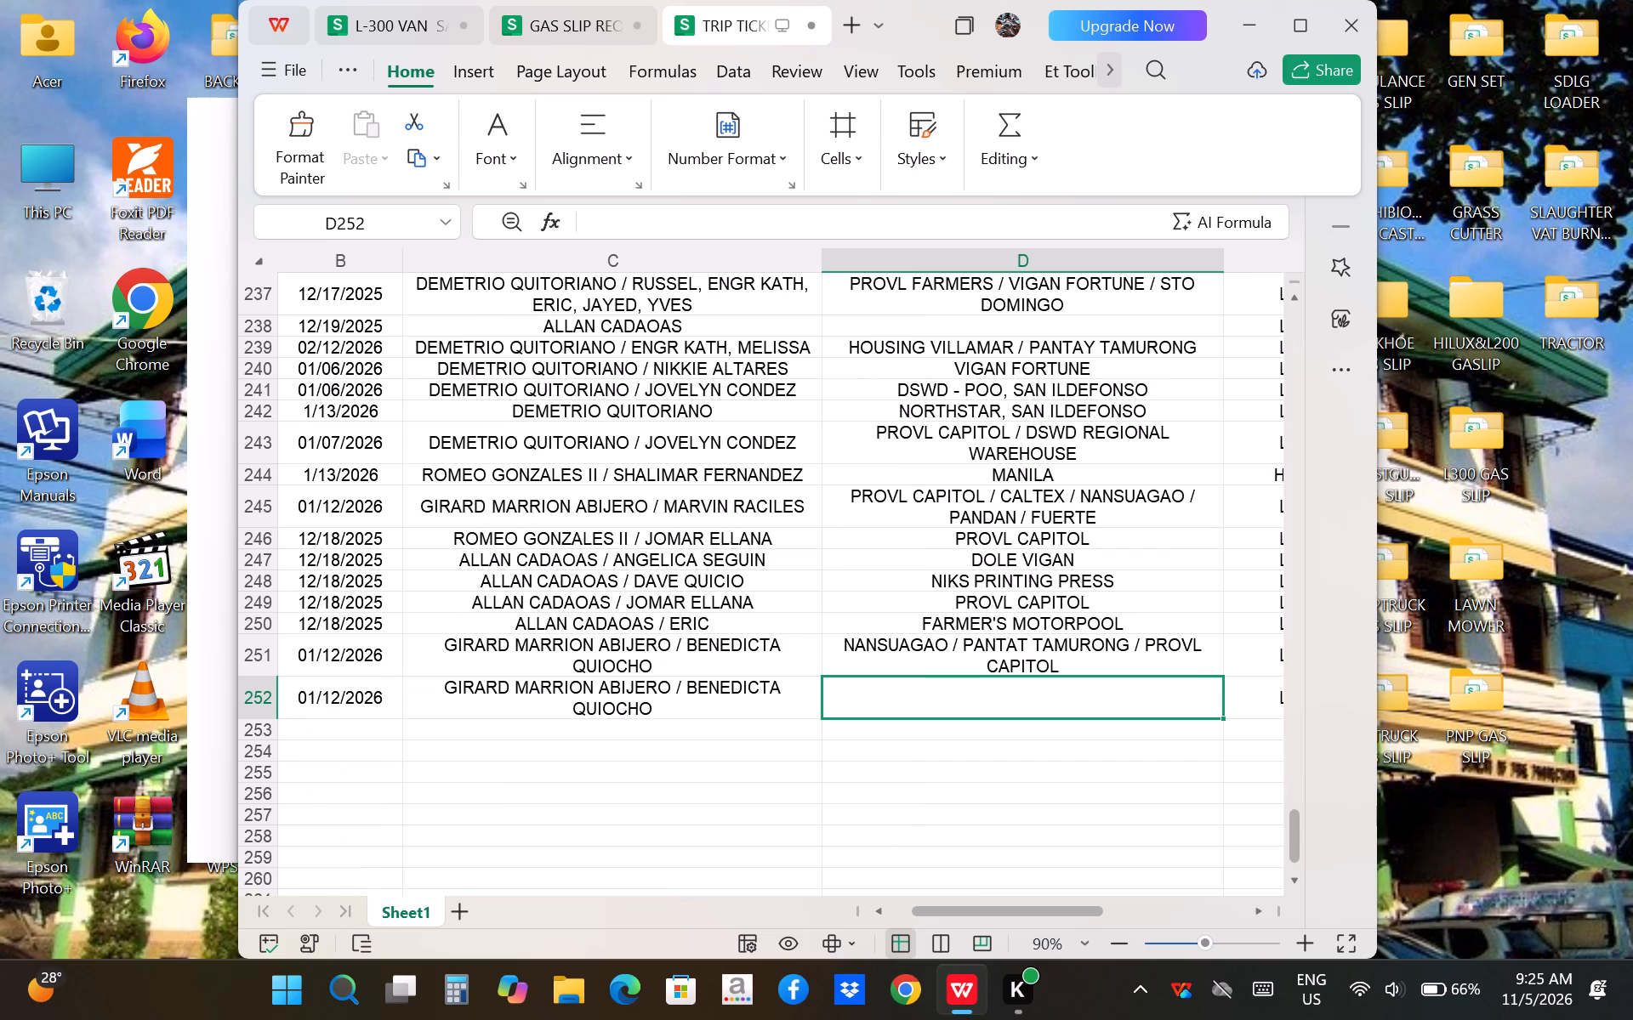
drag(995, 907, 809, 923)
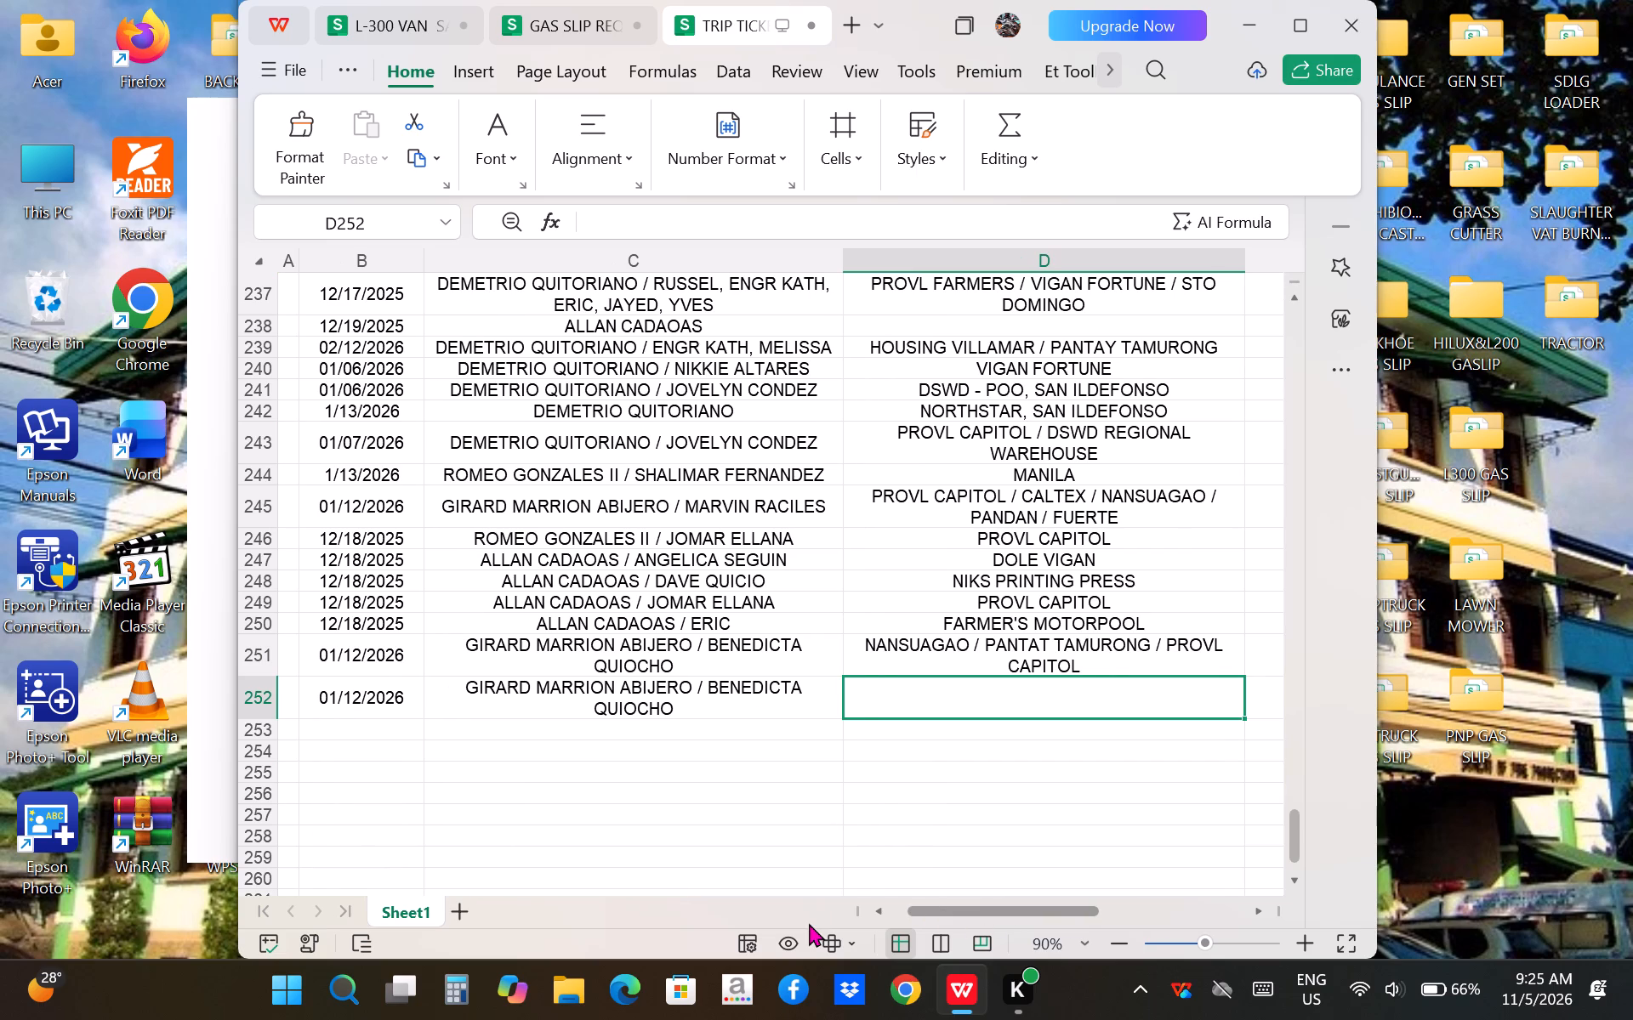
drag(809, 923, 811, 925)
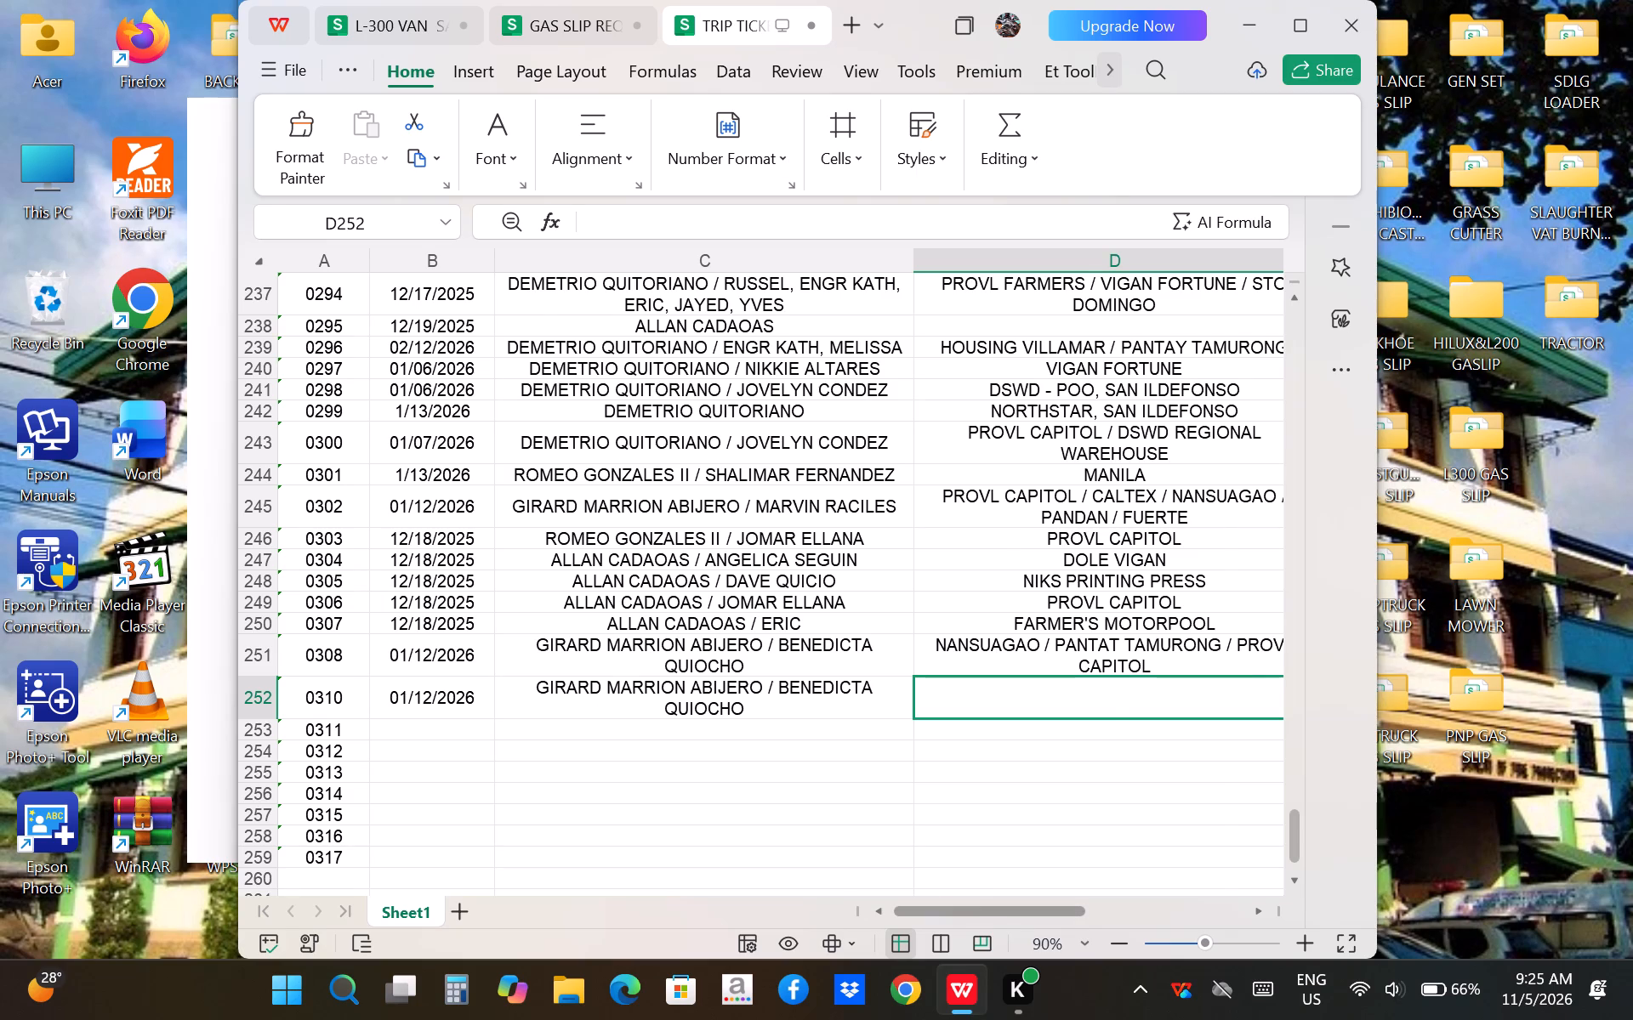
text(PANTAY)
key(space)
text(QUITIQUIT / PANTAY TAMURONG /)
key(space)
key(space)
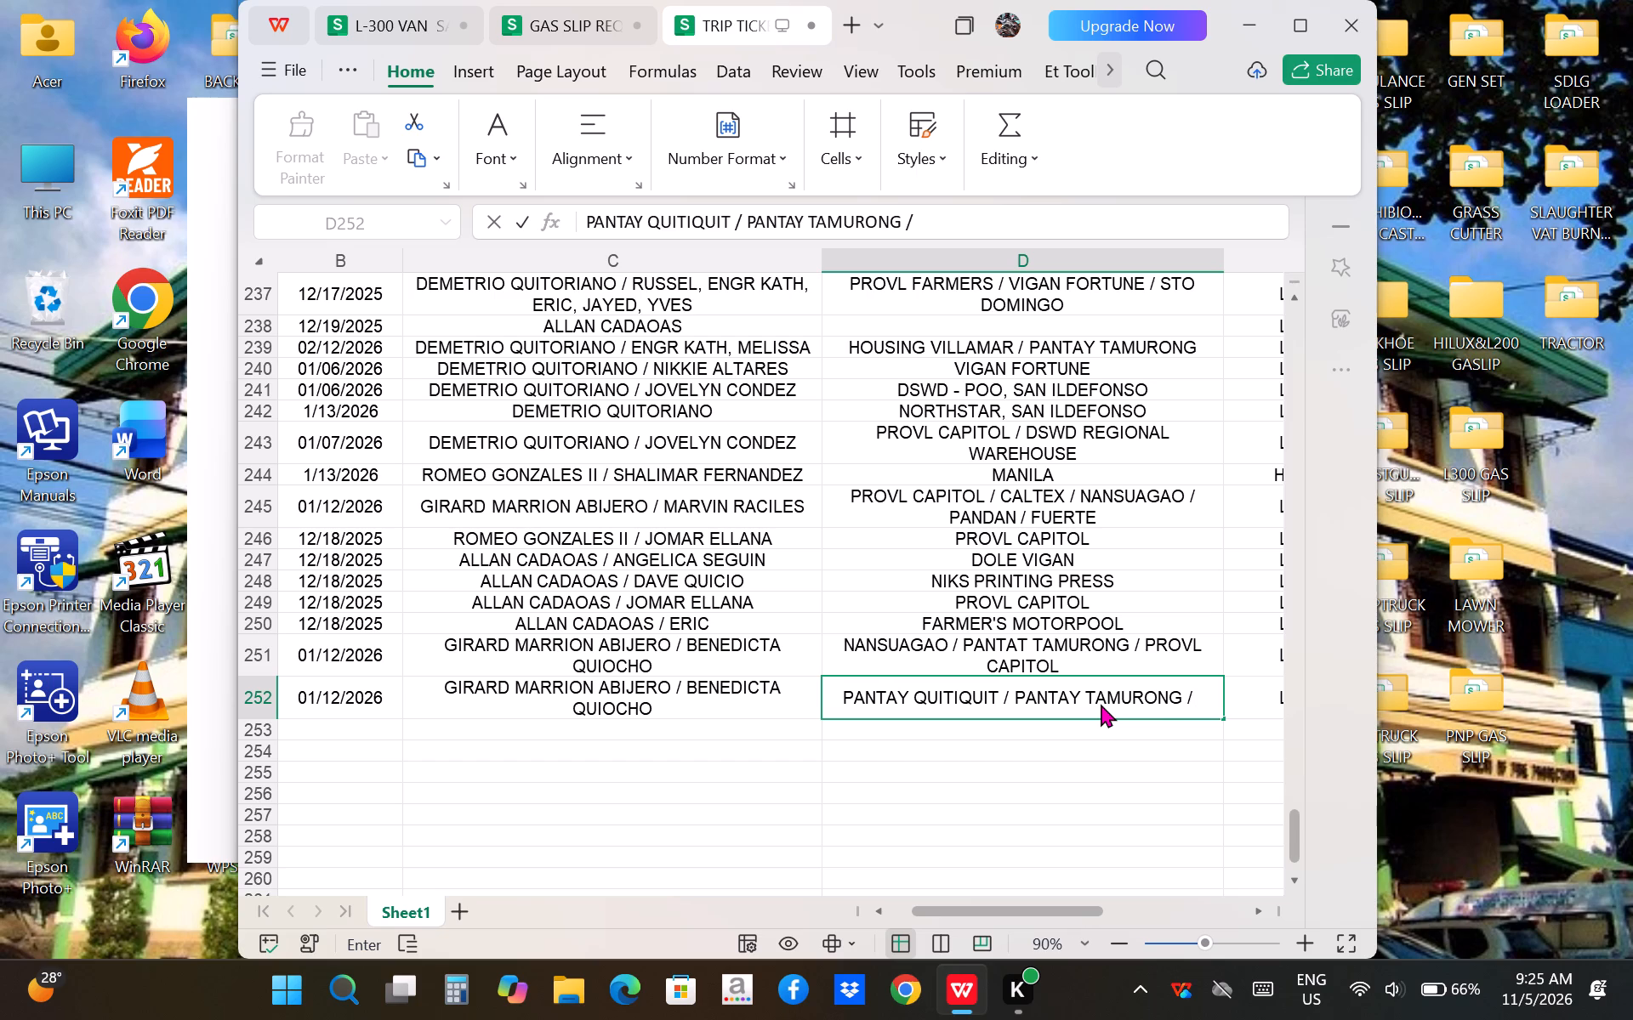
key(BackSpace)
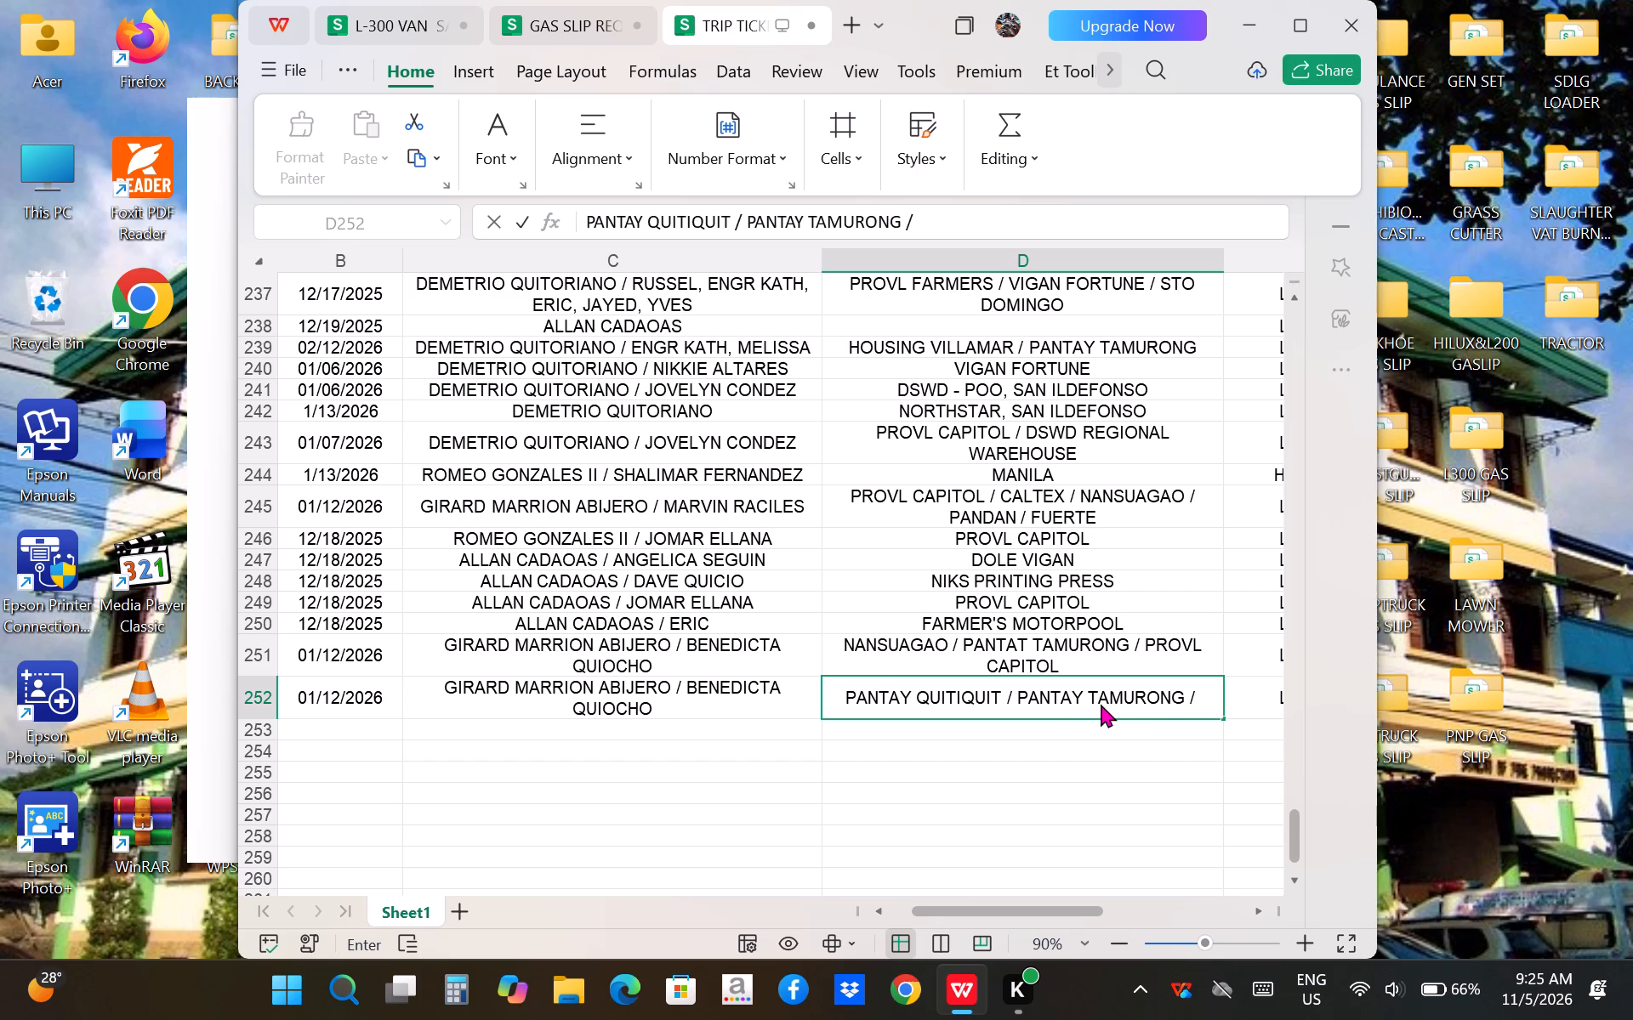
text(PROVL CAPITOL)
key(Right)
Enter the readings 32572 and 32605 in columns F and G for ticket 0310.
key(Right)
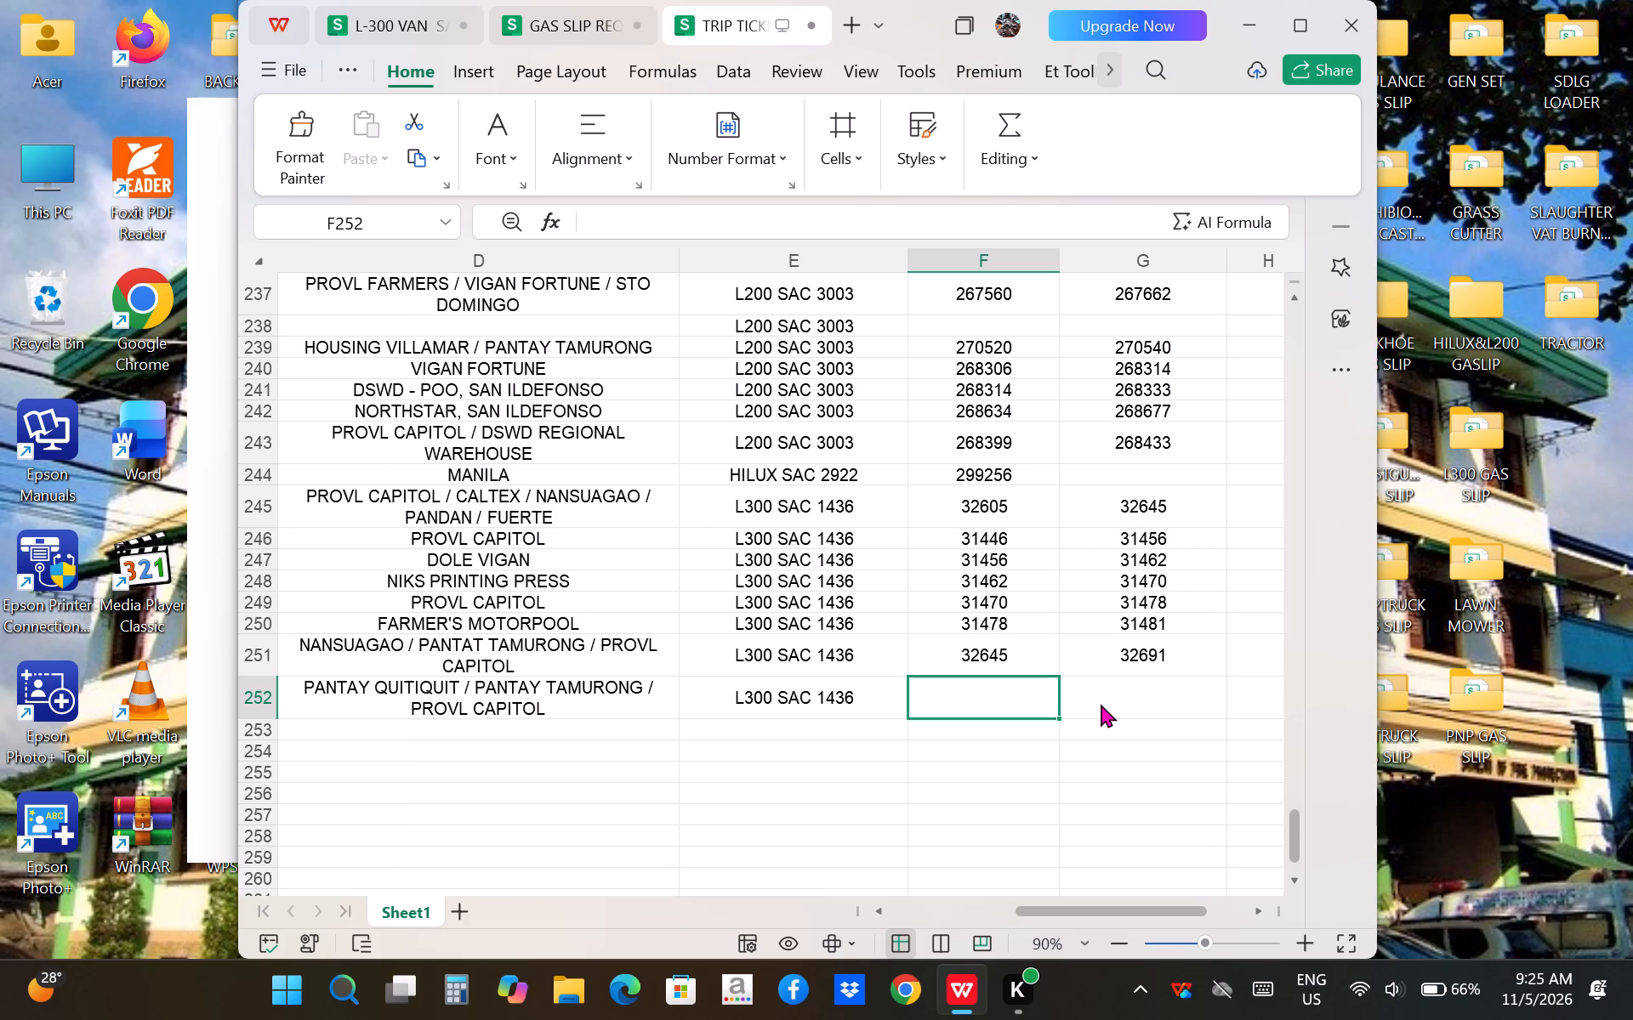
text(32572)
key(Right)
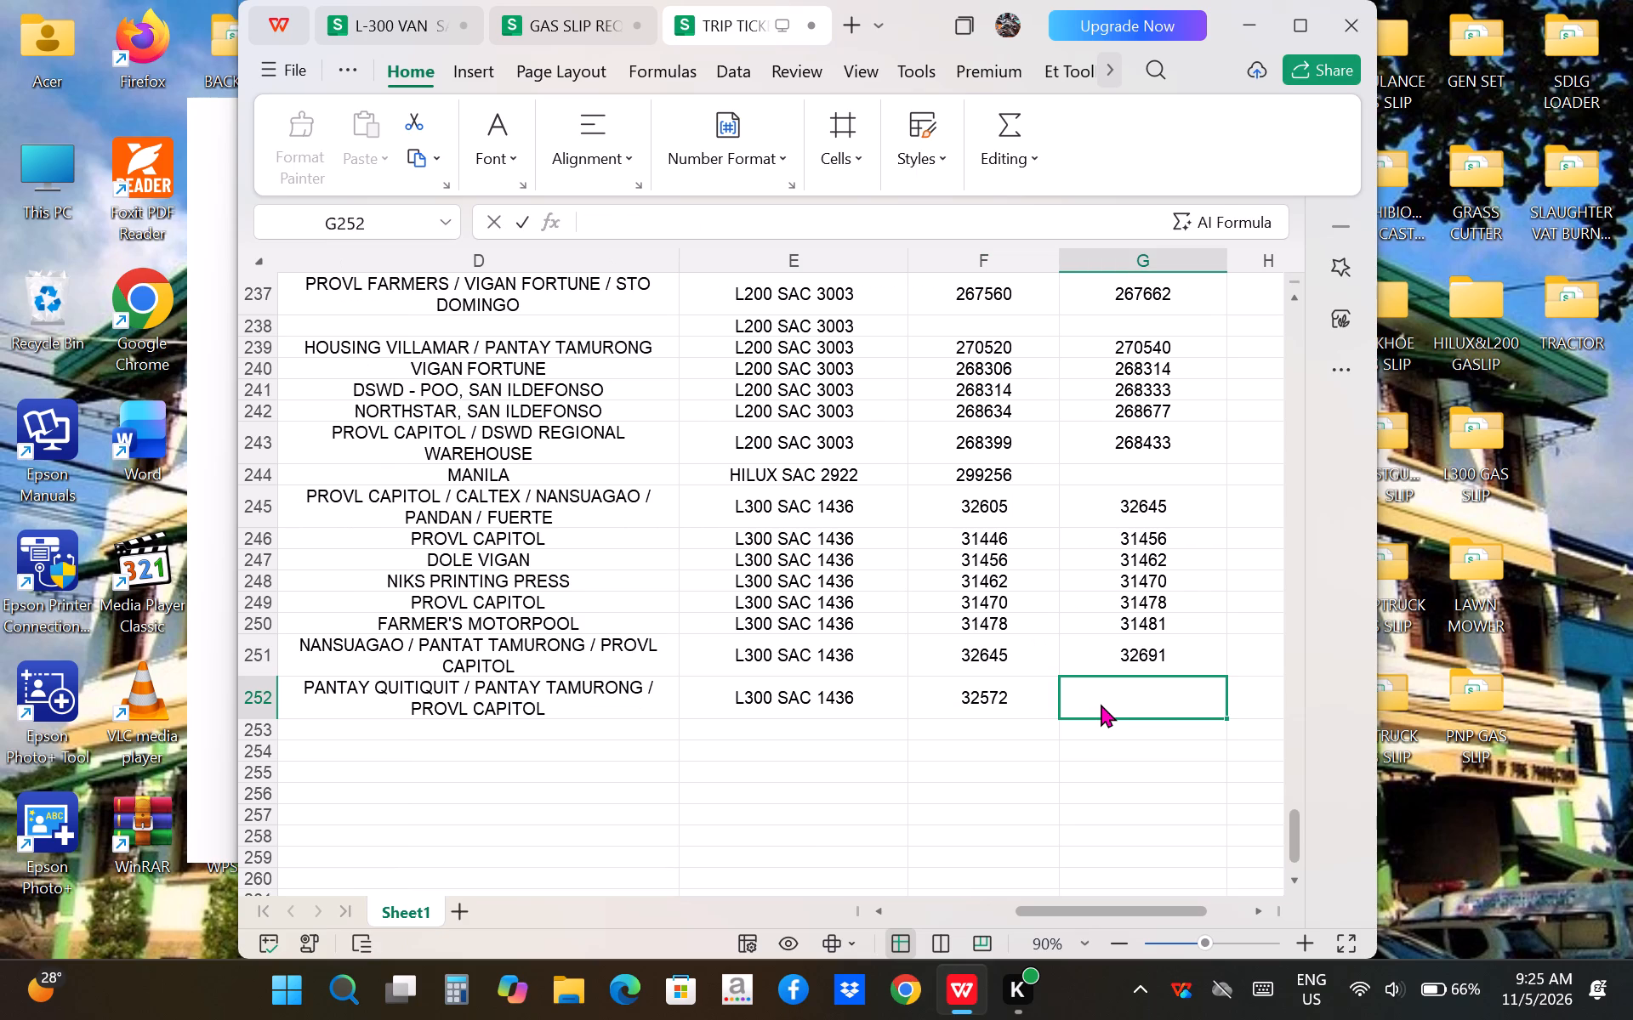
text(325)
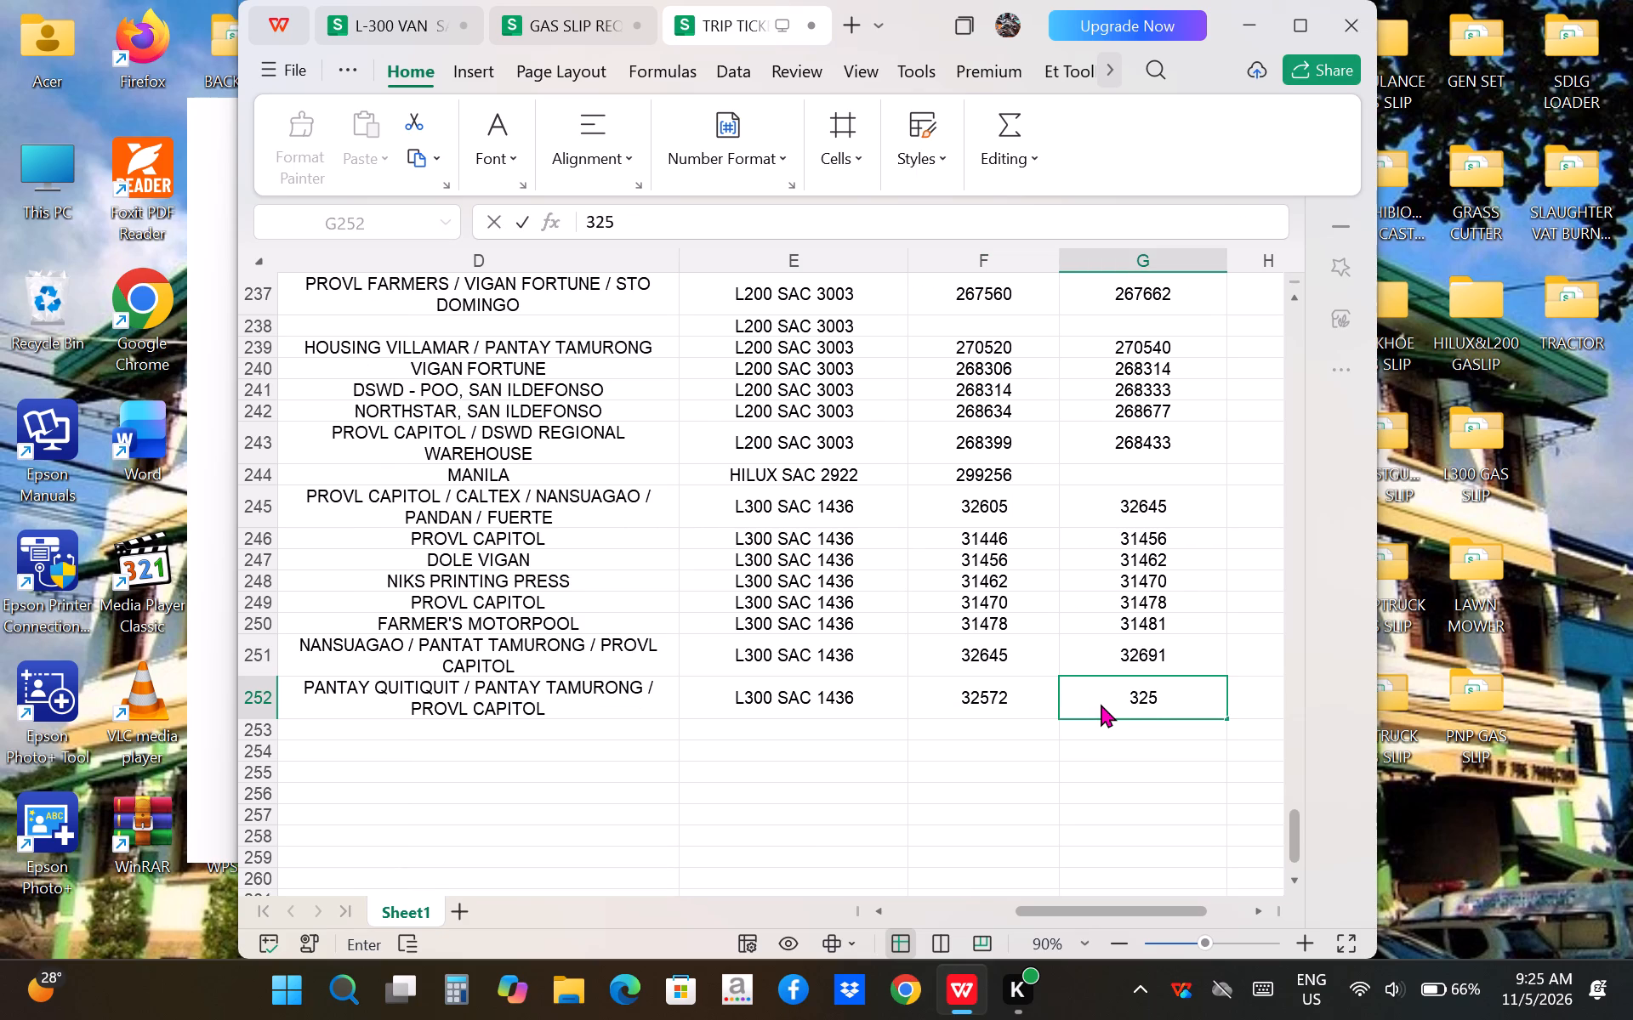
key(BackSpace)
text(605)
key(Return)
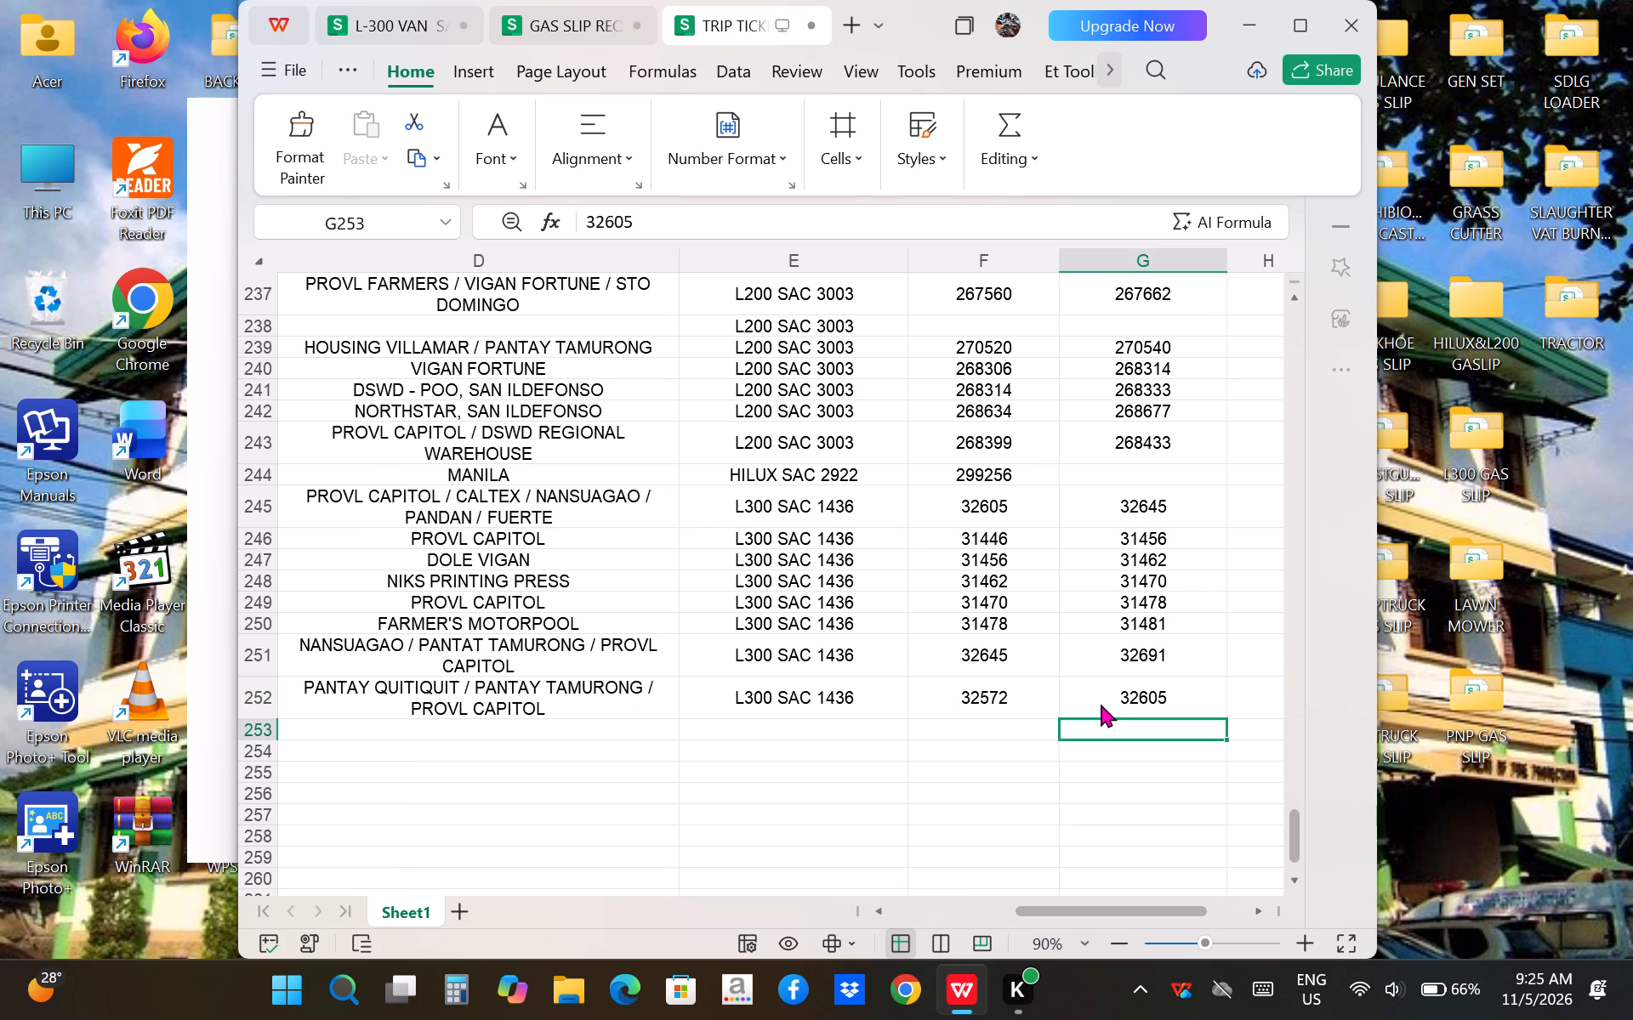
Enter the date 12/15/2025 and the driver's and passenger's names, separated by a slash, in columns B and C for ticket 0311.
drag(1145, 913, 703, 838)
click(485, 727)
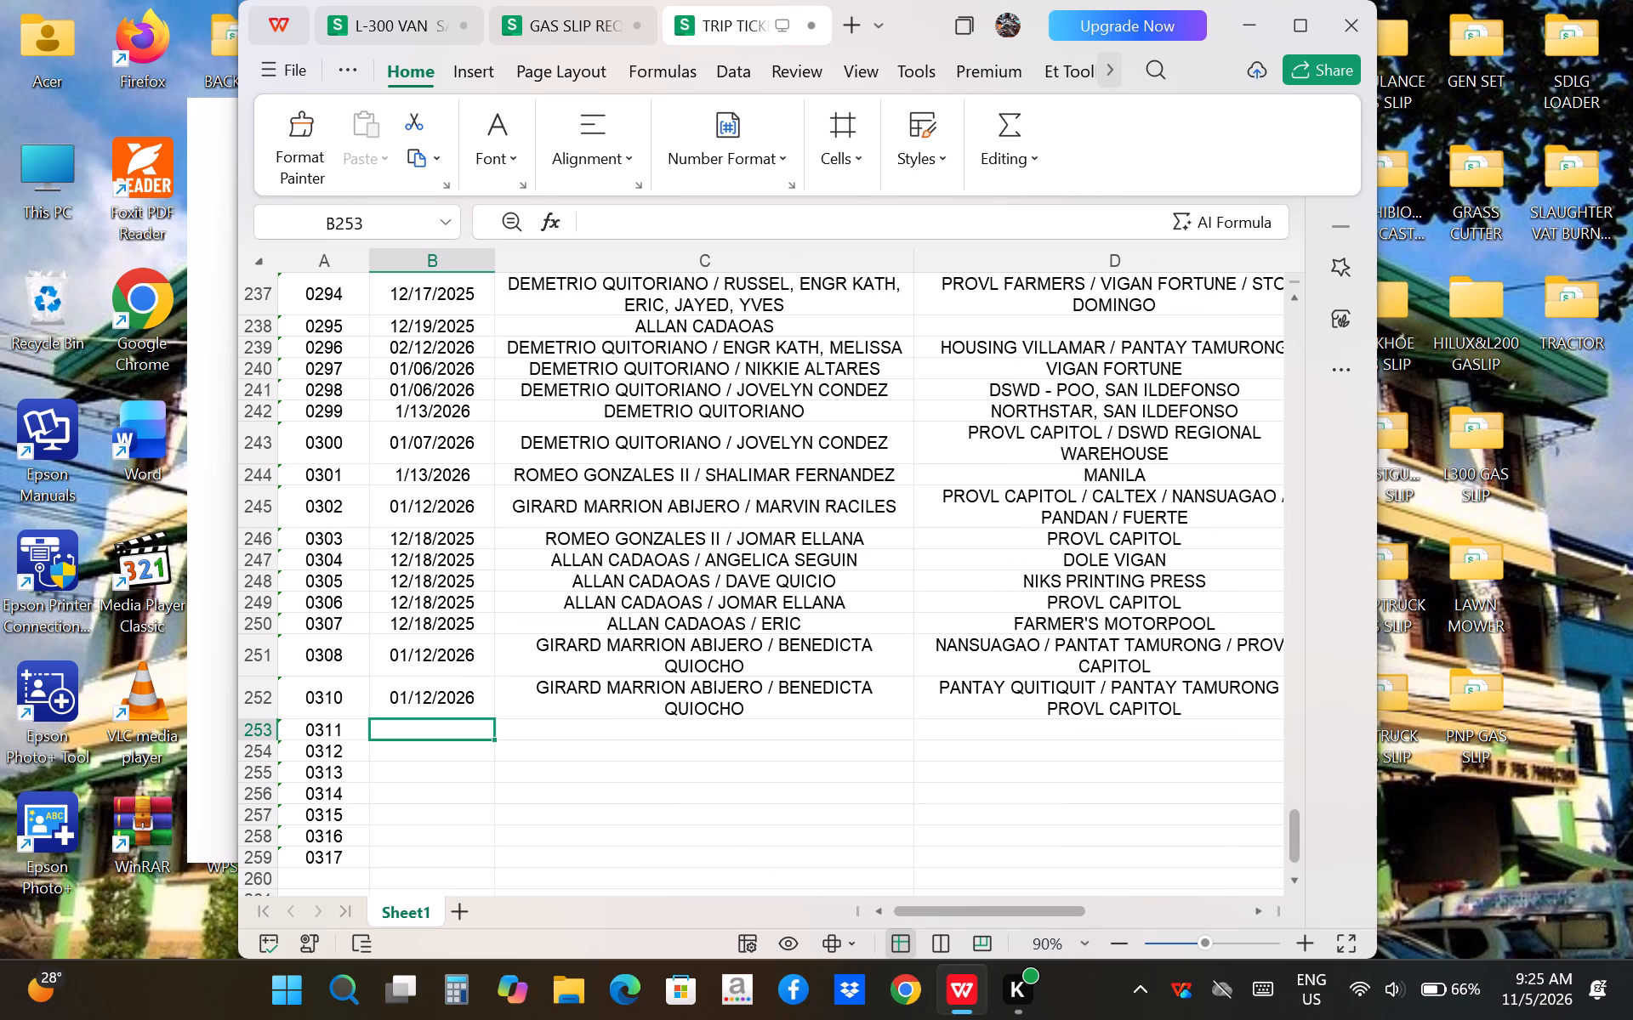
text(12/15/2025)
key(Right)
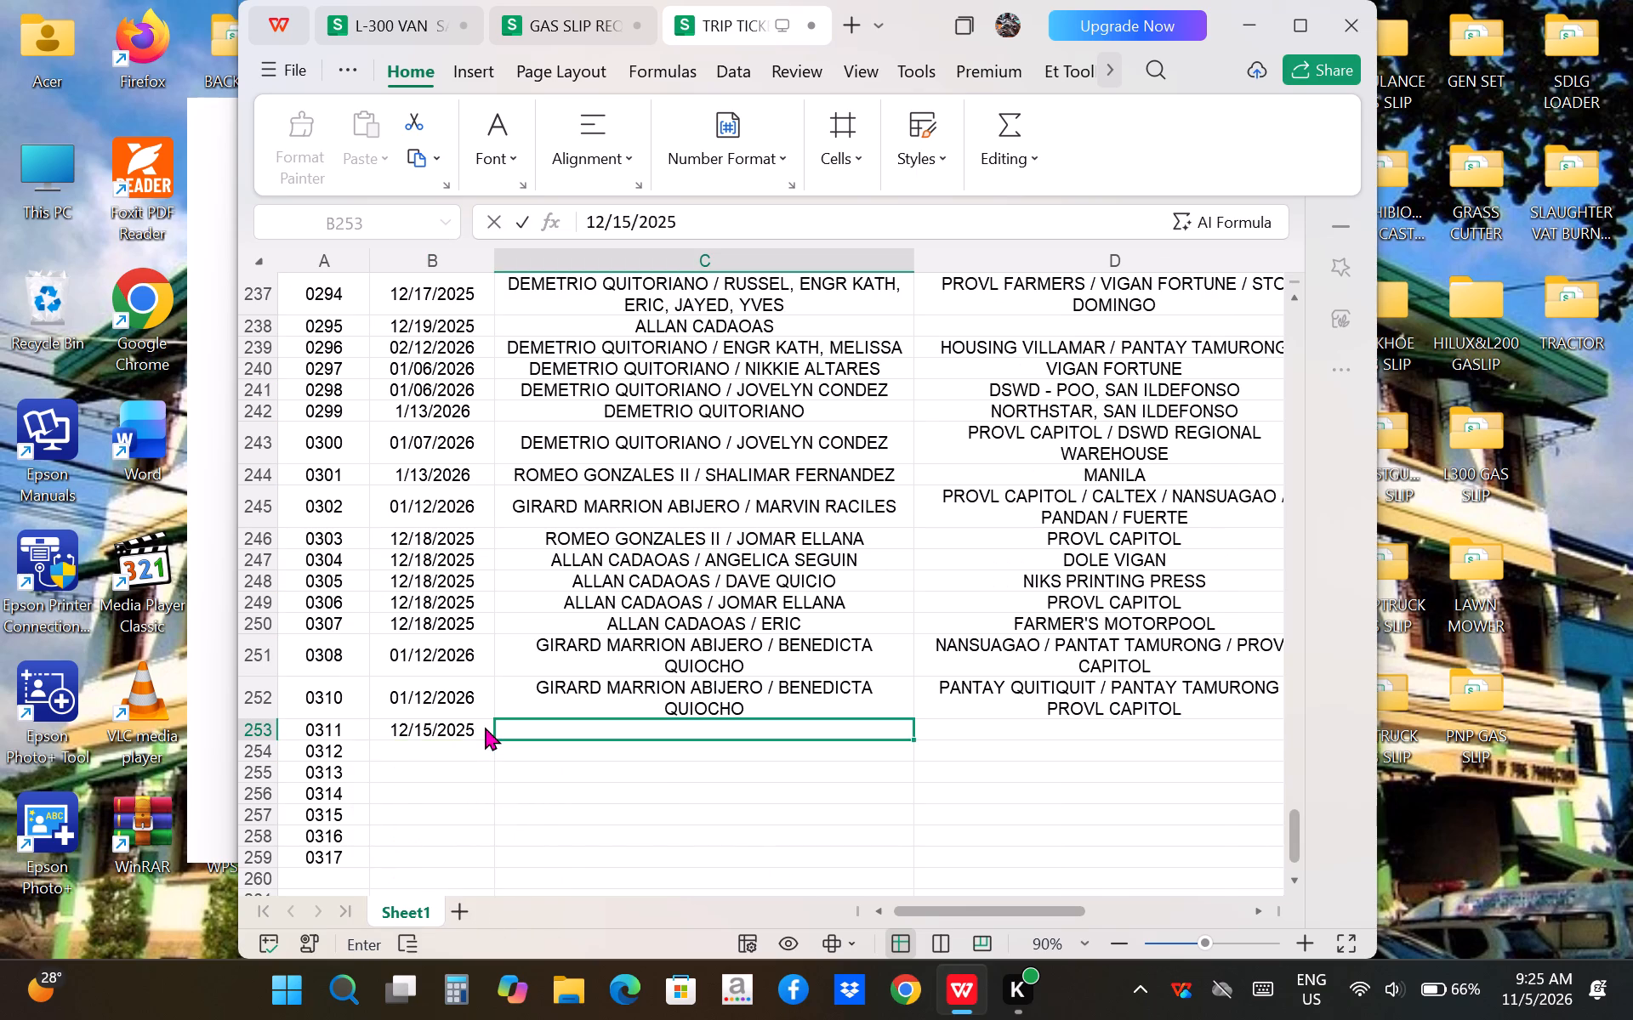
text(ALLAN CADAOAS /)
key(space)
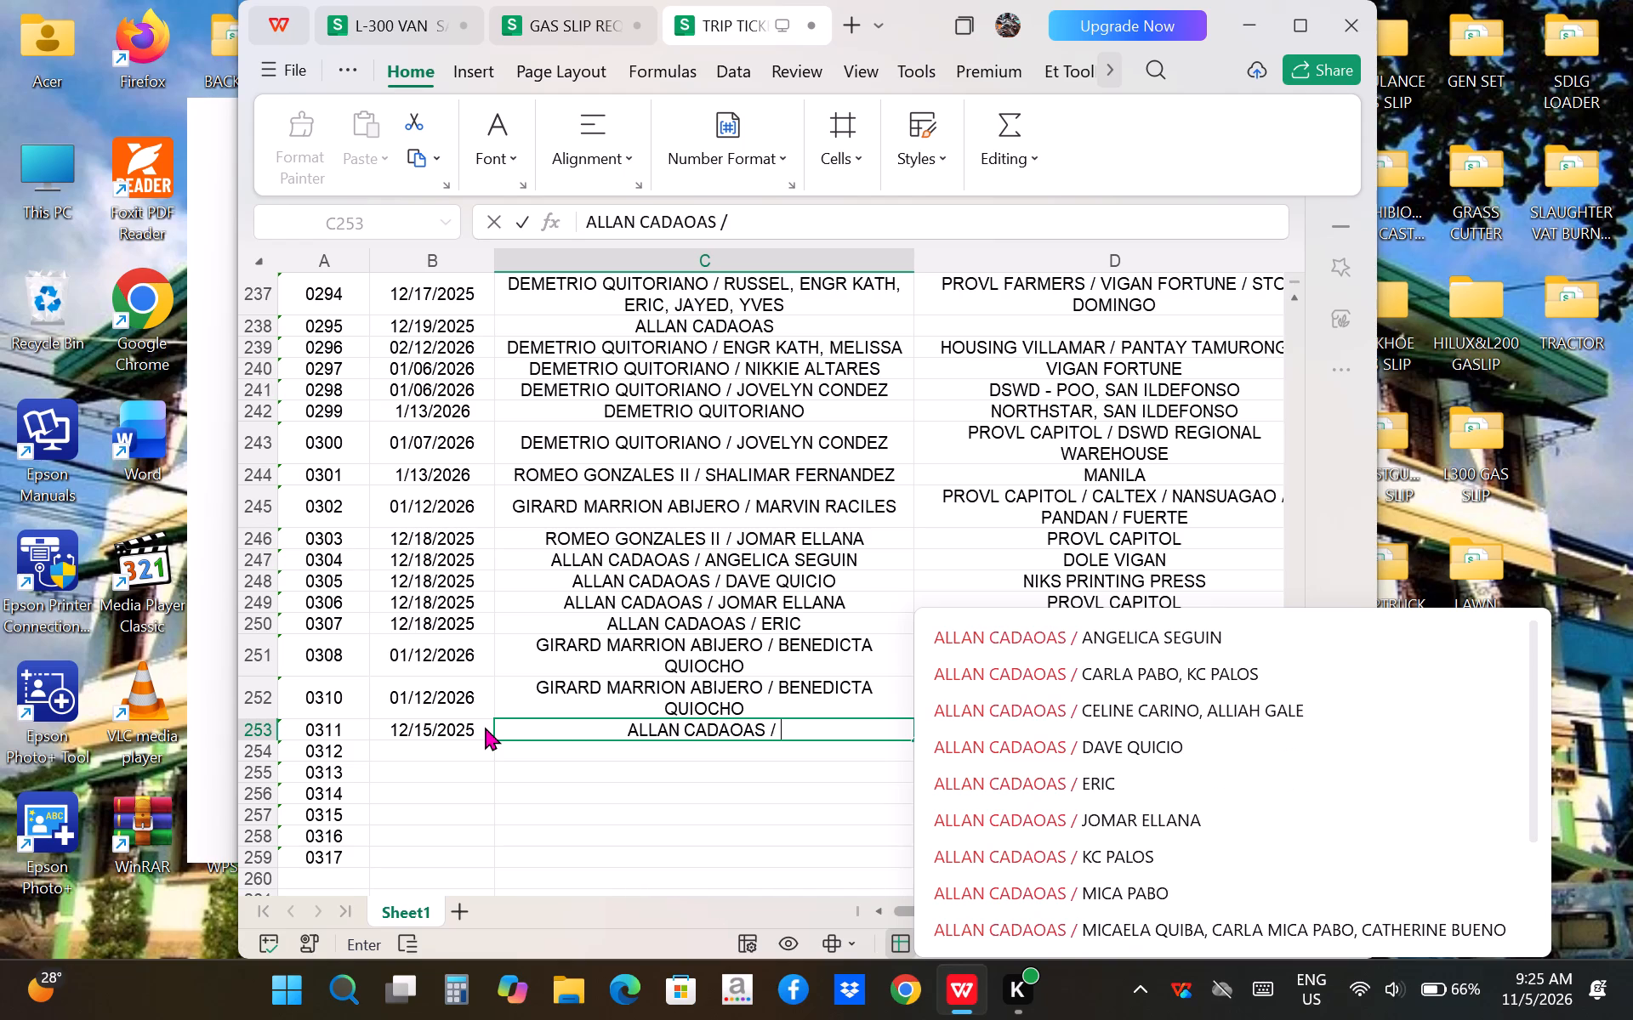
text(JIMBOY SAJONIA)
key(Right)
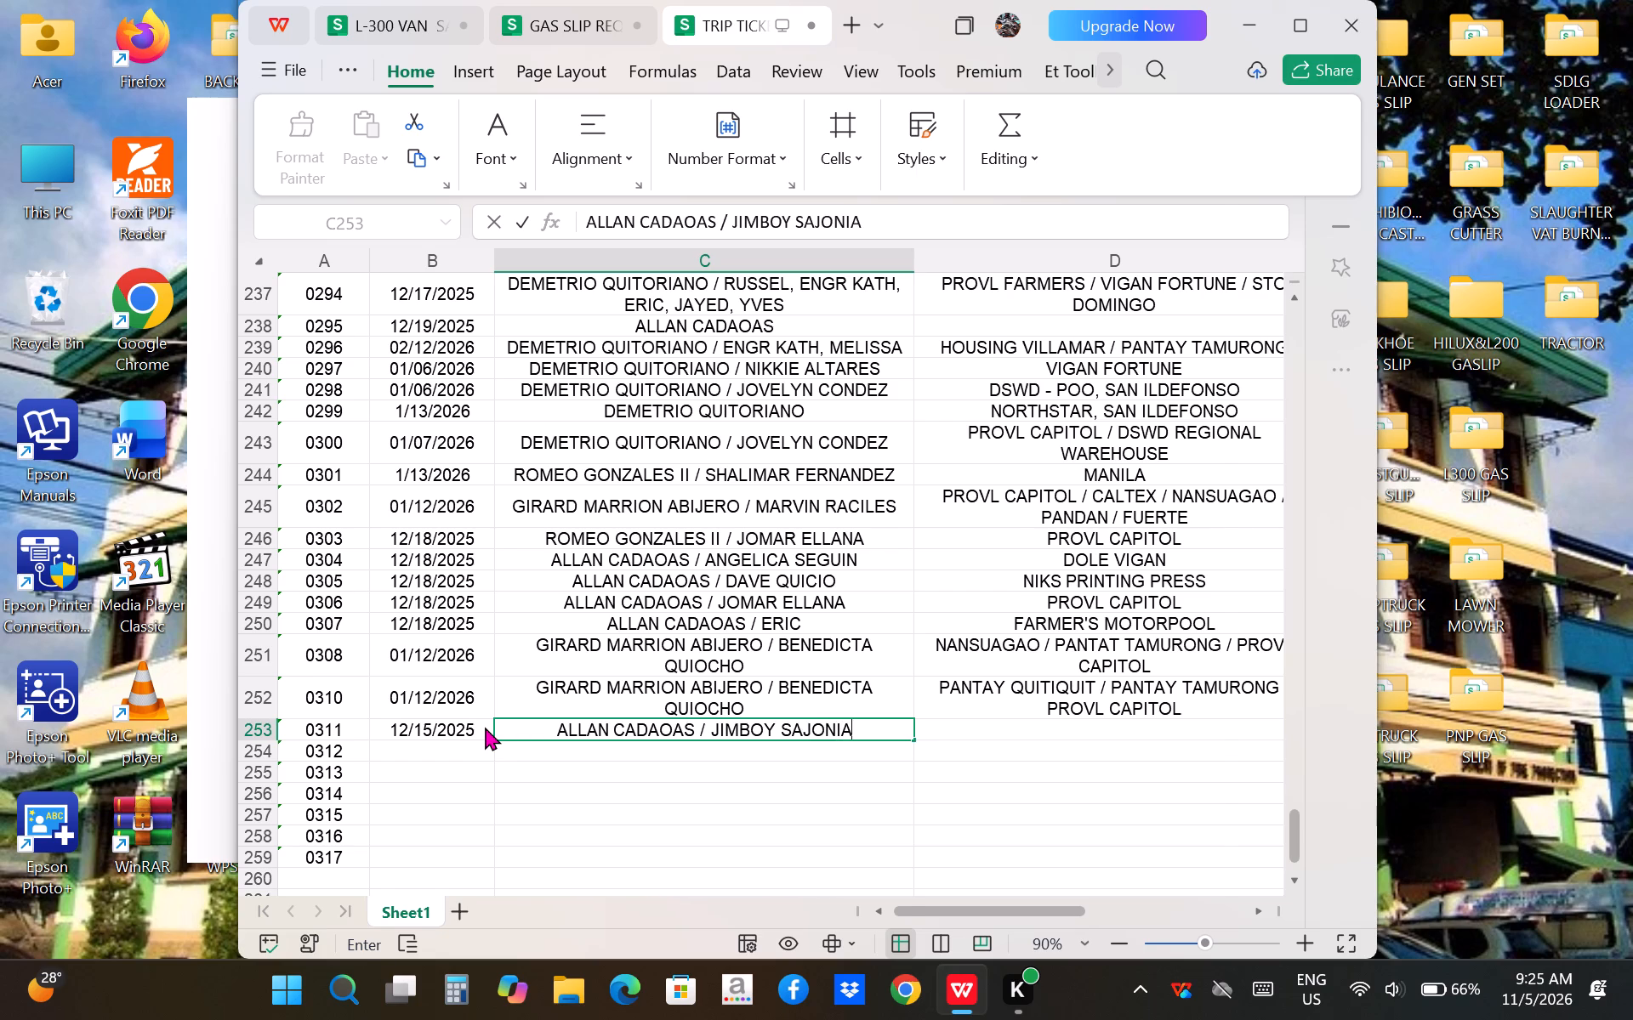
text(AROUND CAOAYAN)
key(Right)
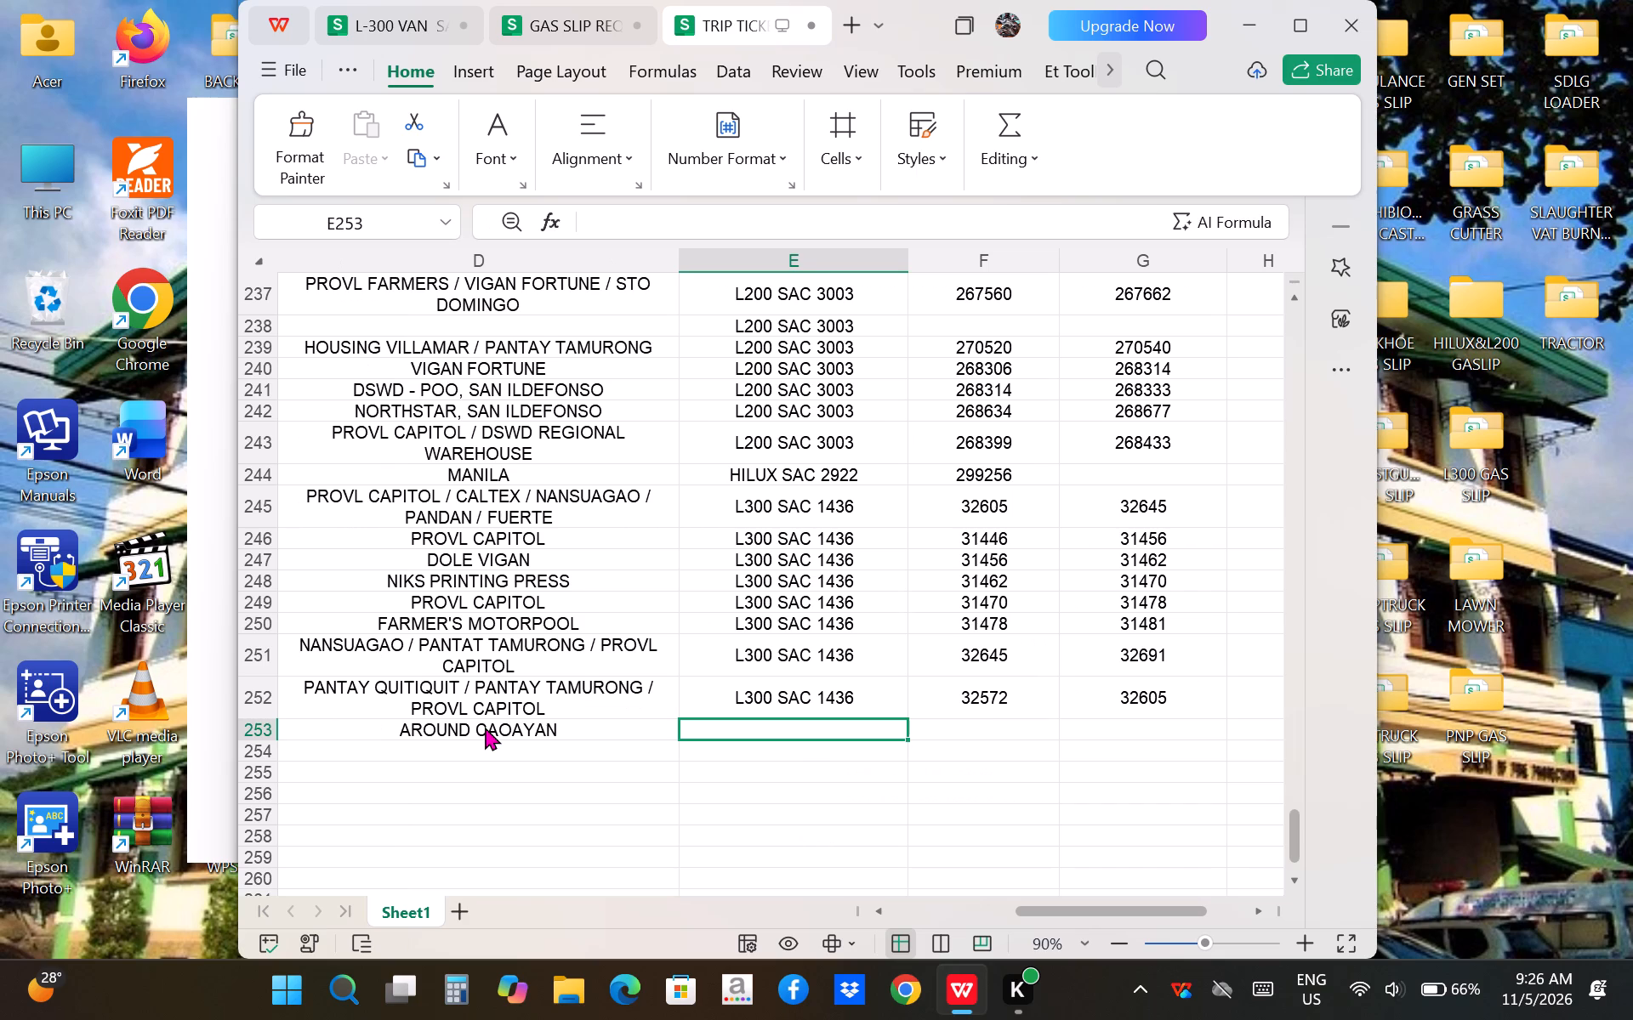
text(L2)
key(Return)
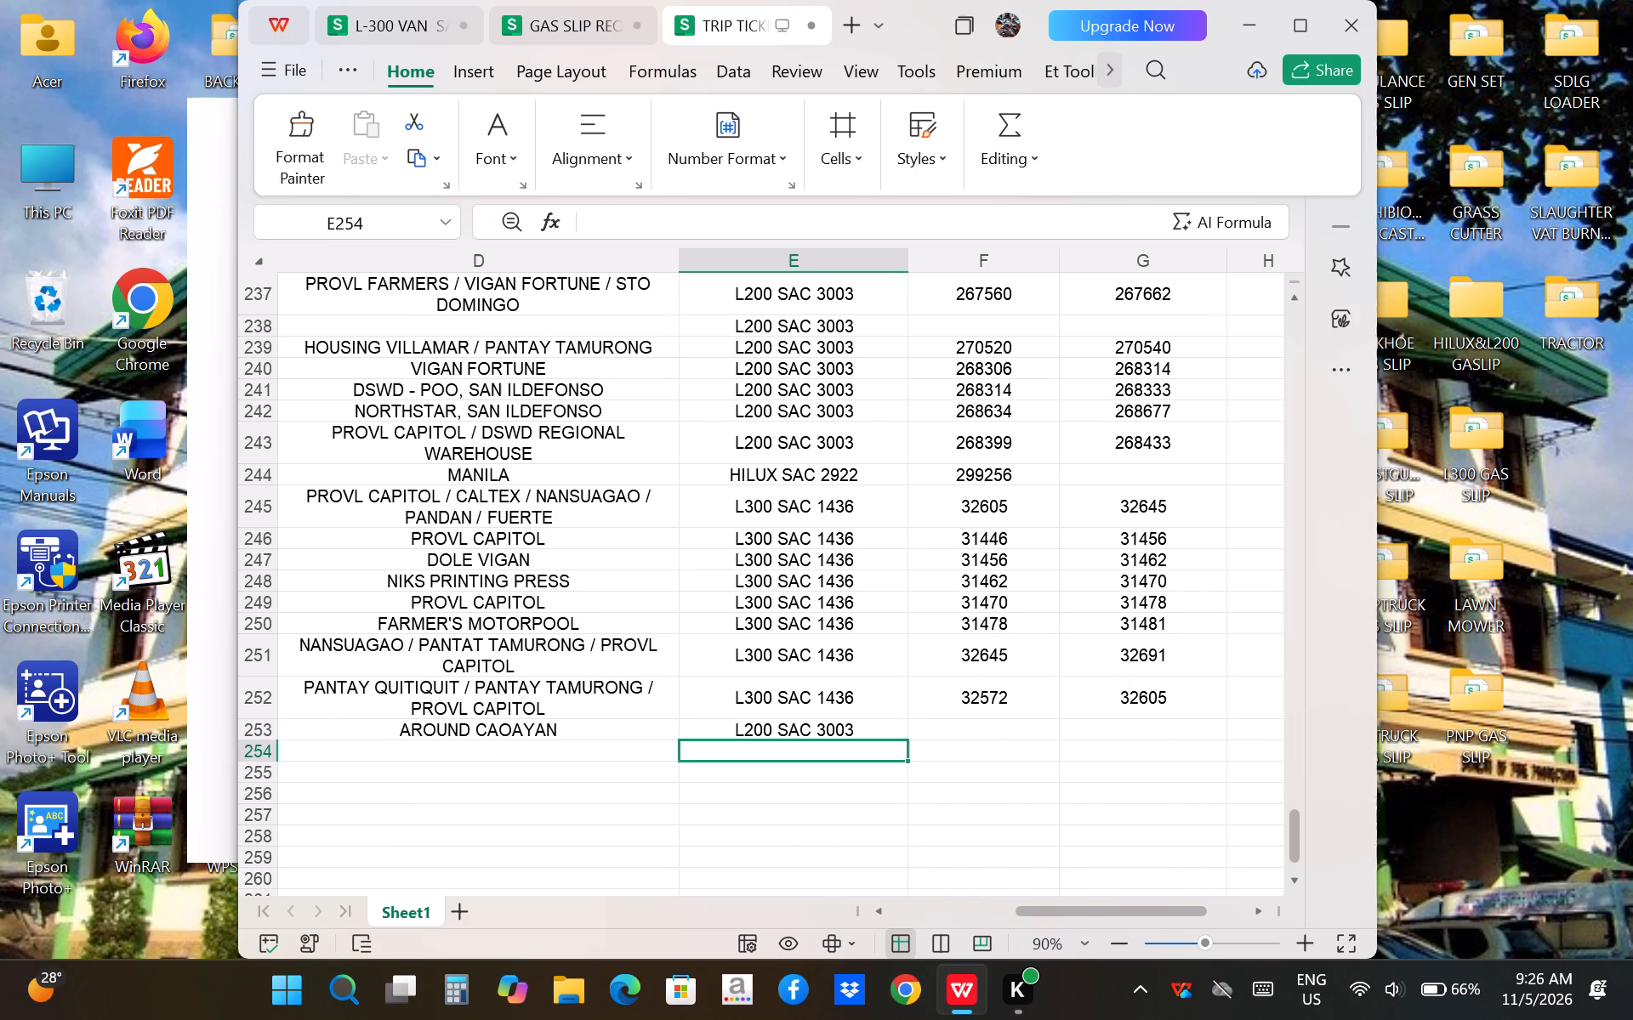
click(884, 728)
key(ctrl+c)
click(848, 748)
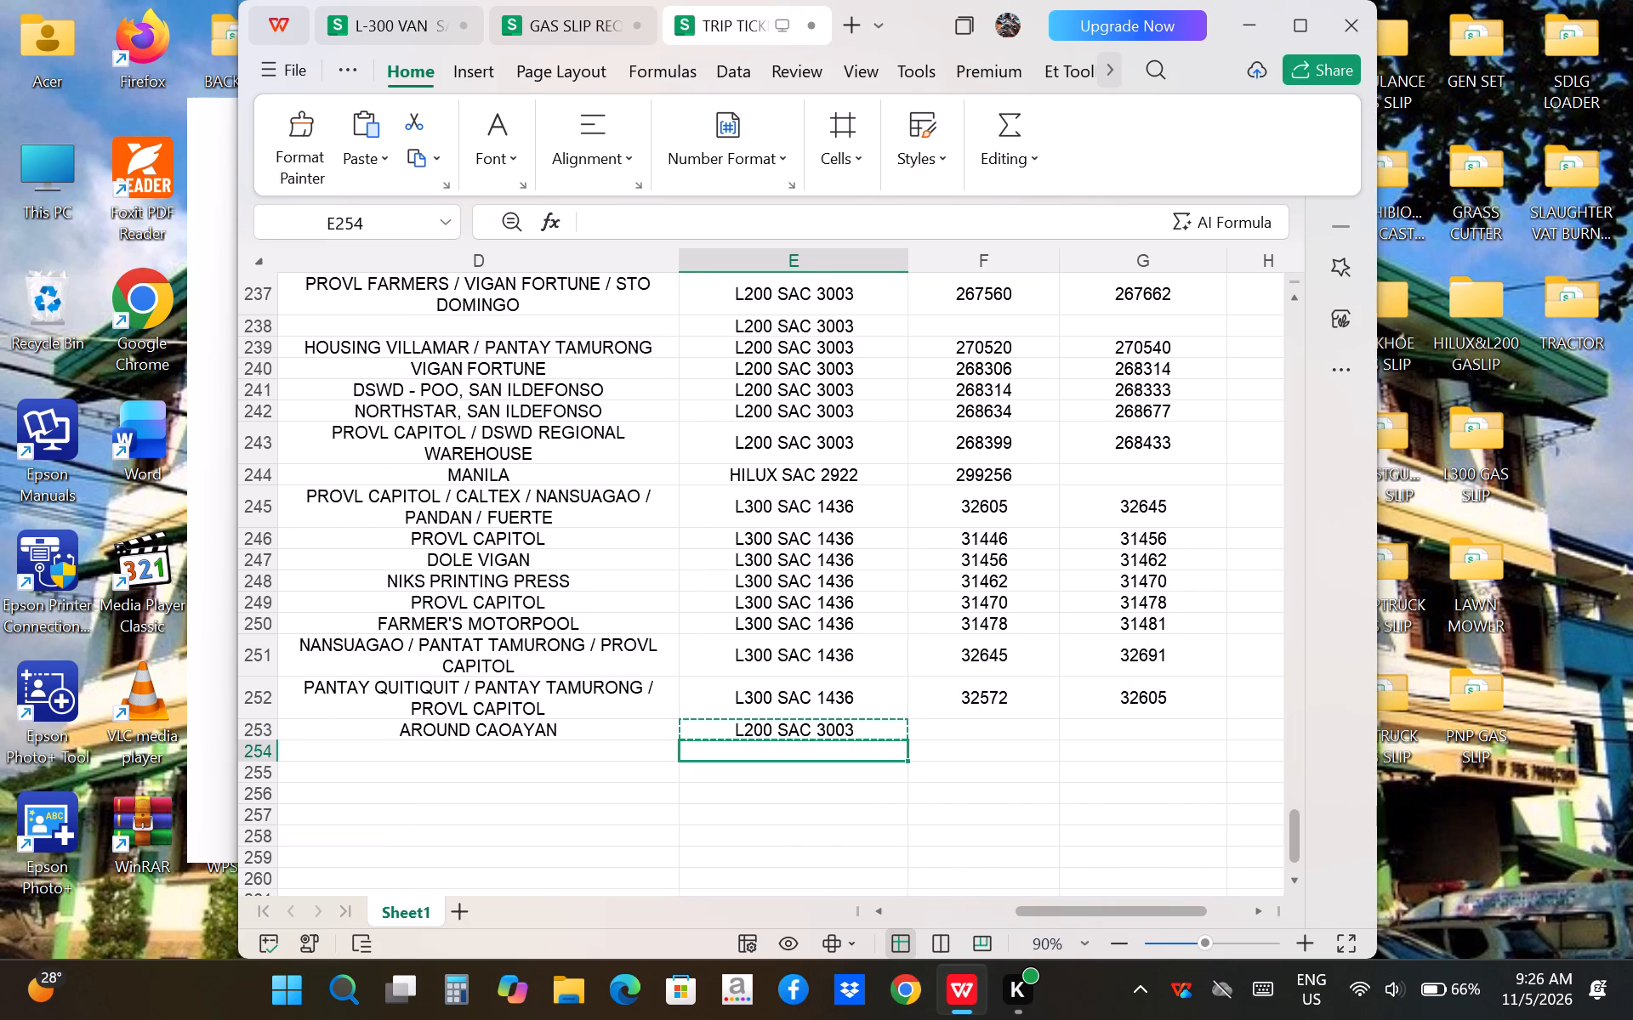
key(shift+Down)
key(shift+Down)
key(shift+Down)
key(shift+Down)
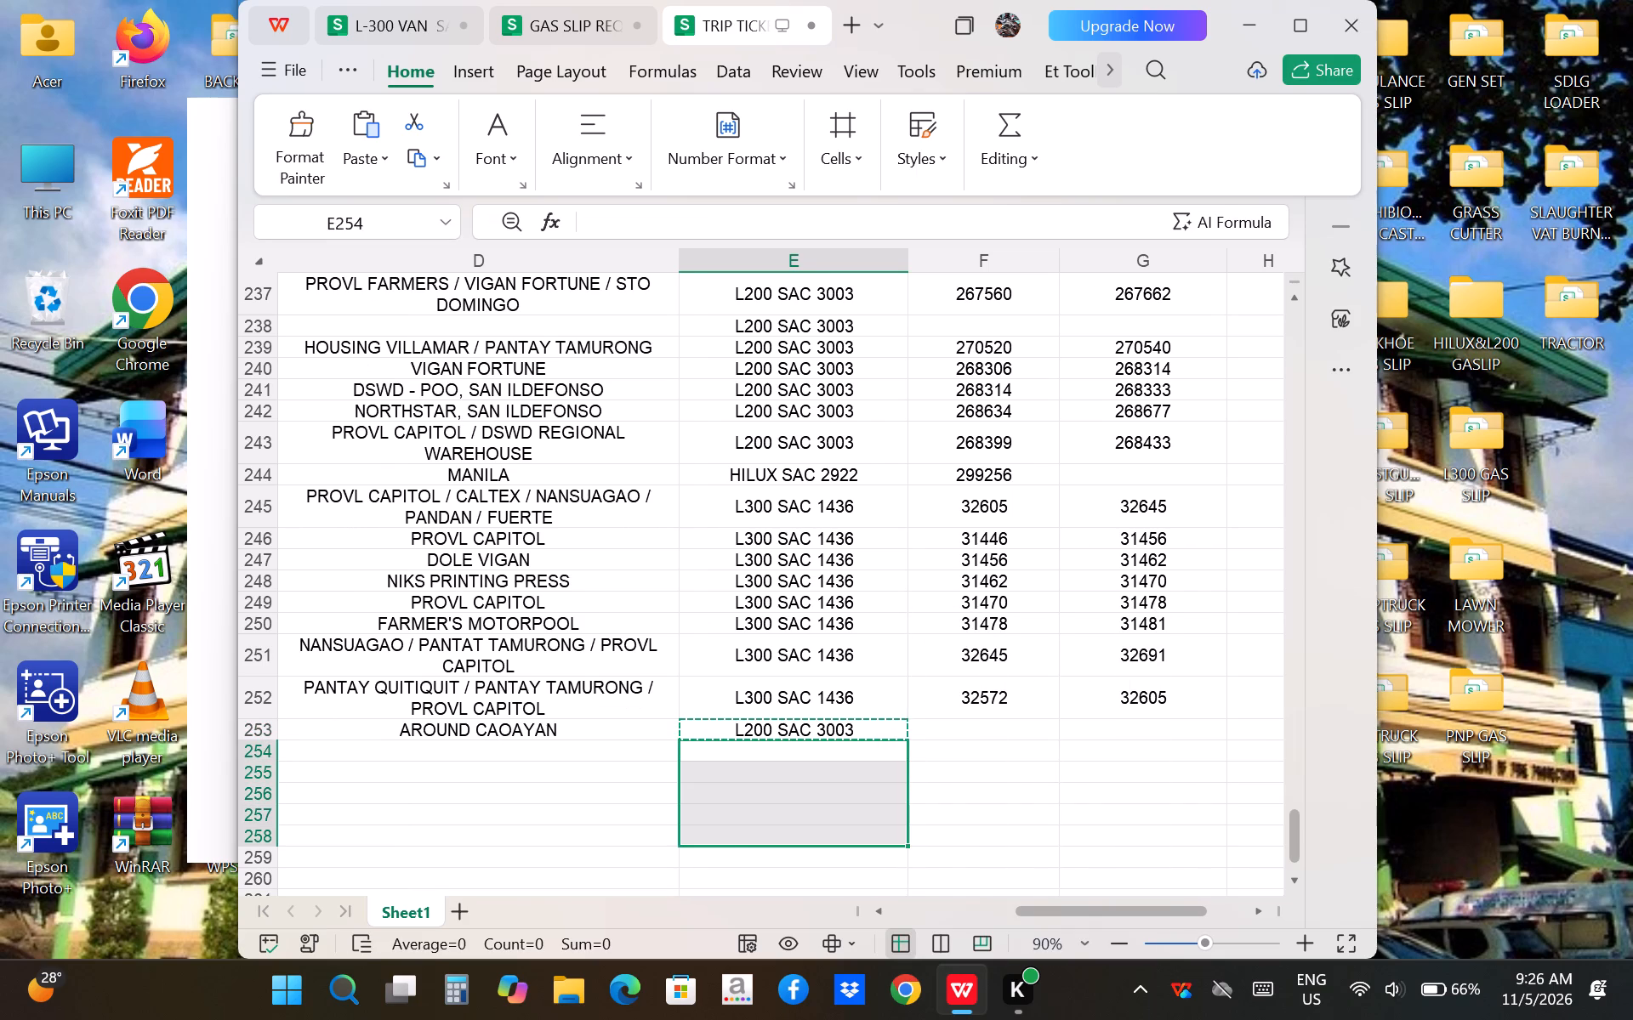
key(Return)
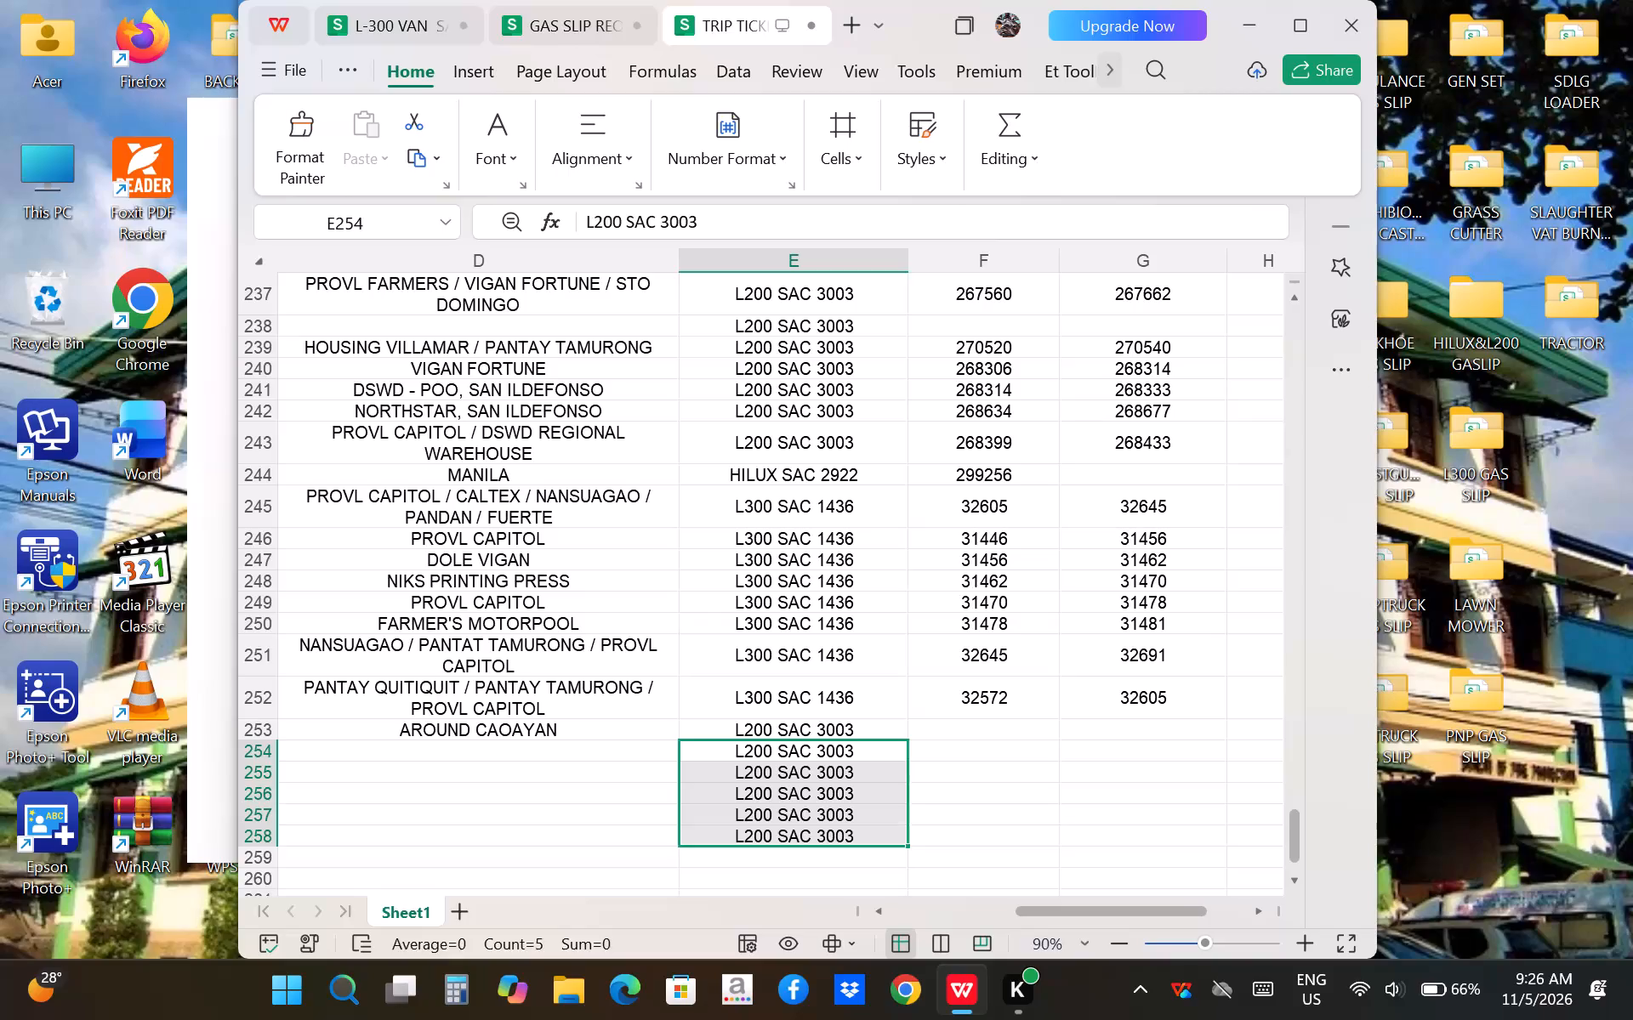
Enter the readings 267504 and 267517 in columns F and G for ticket 0311.
click(919, 723)
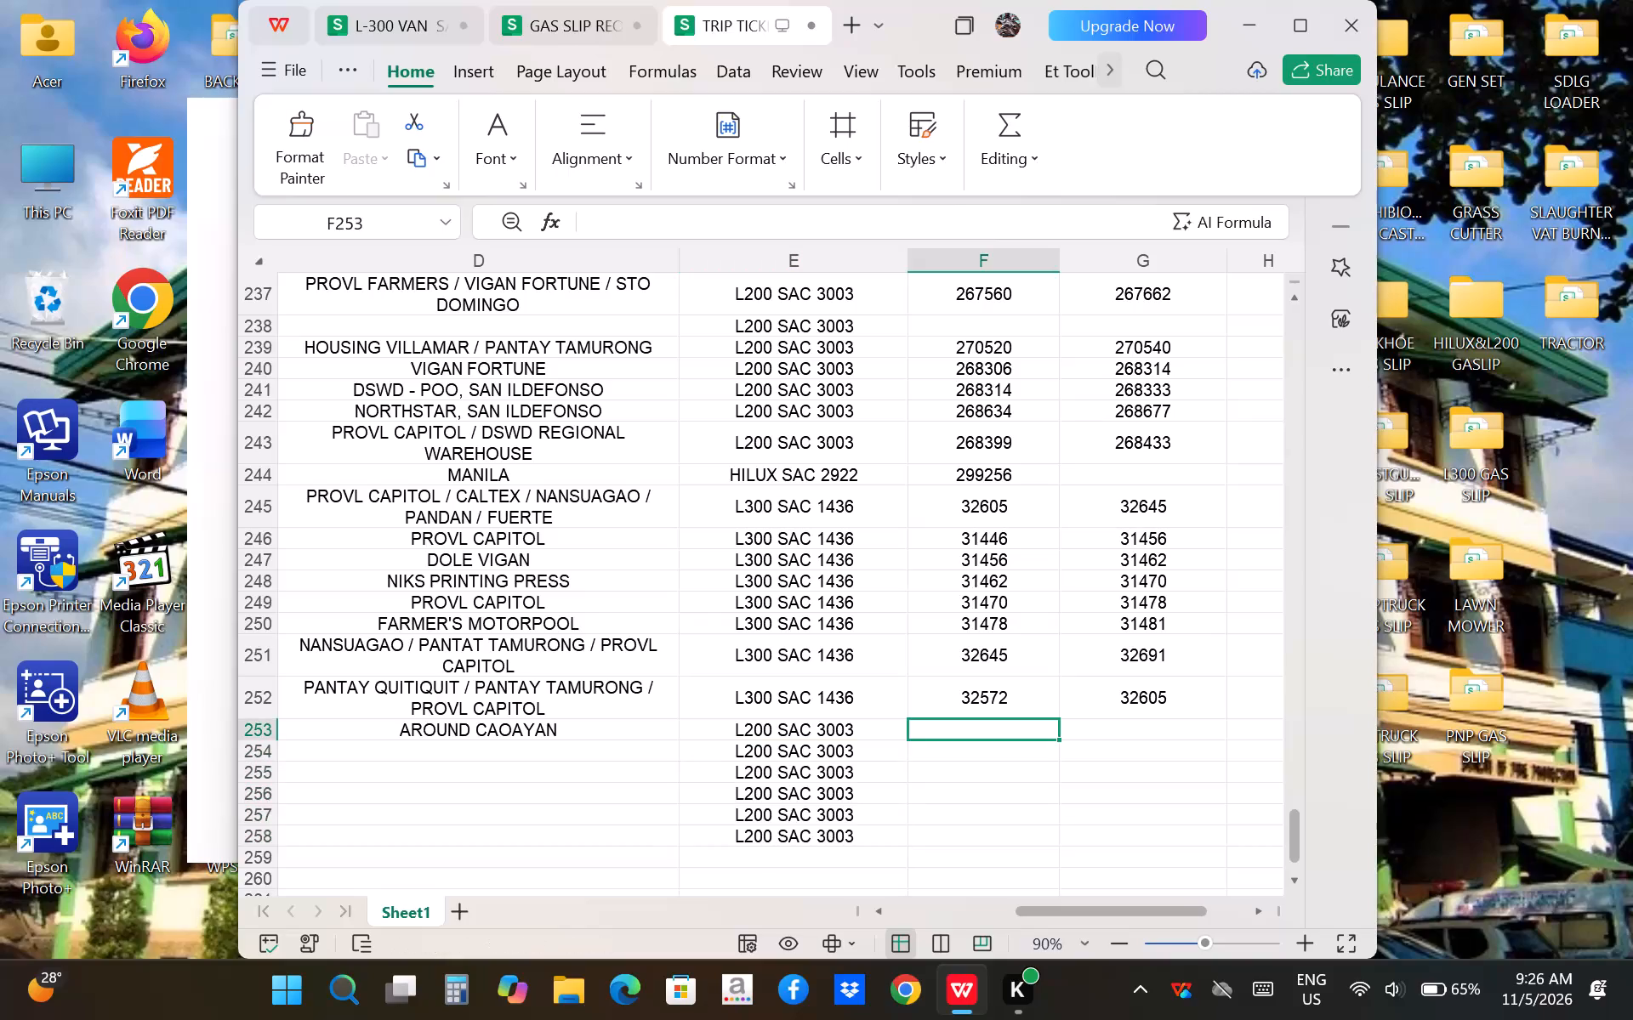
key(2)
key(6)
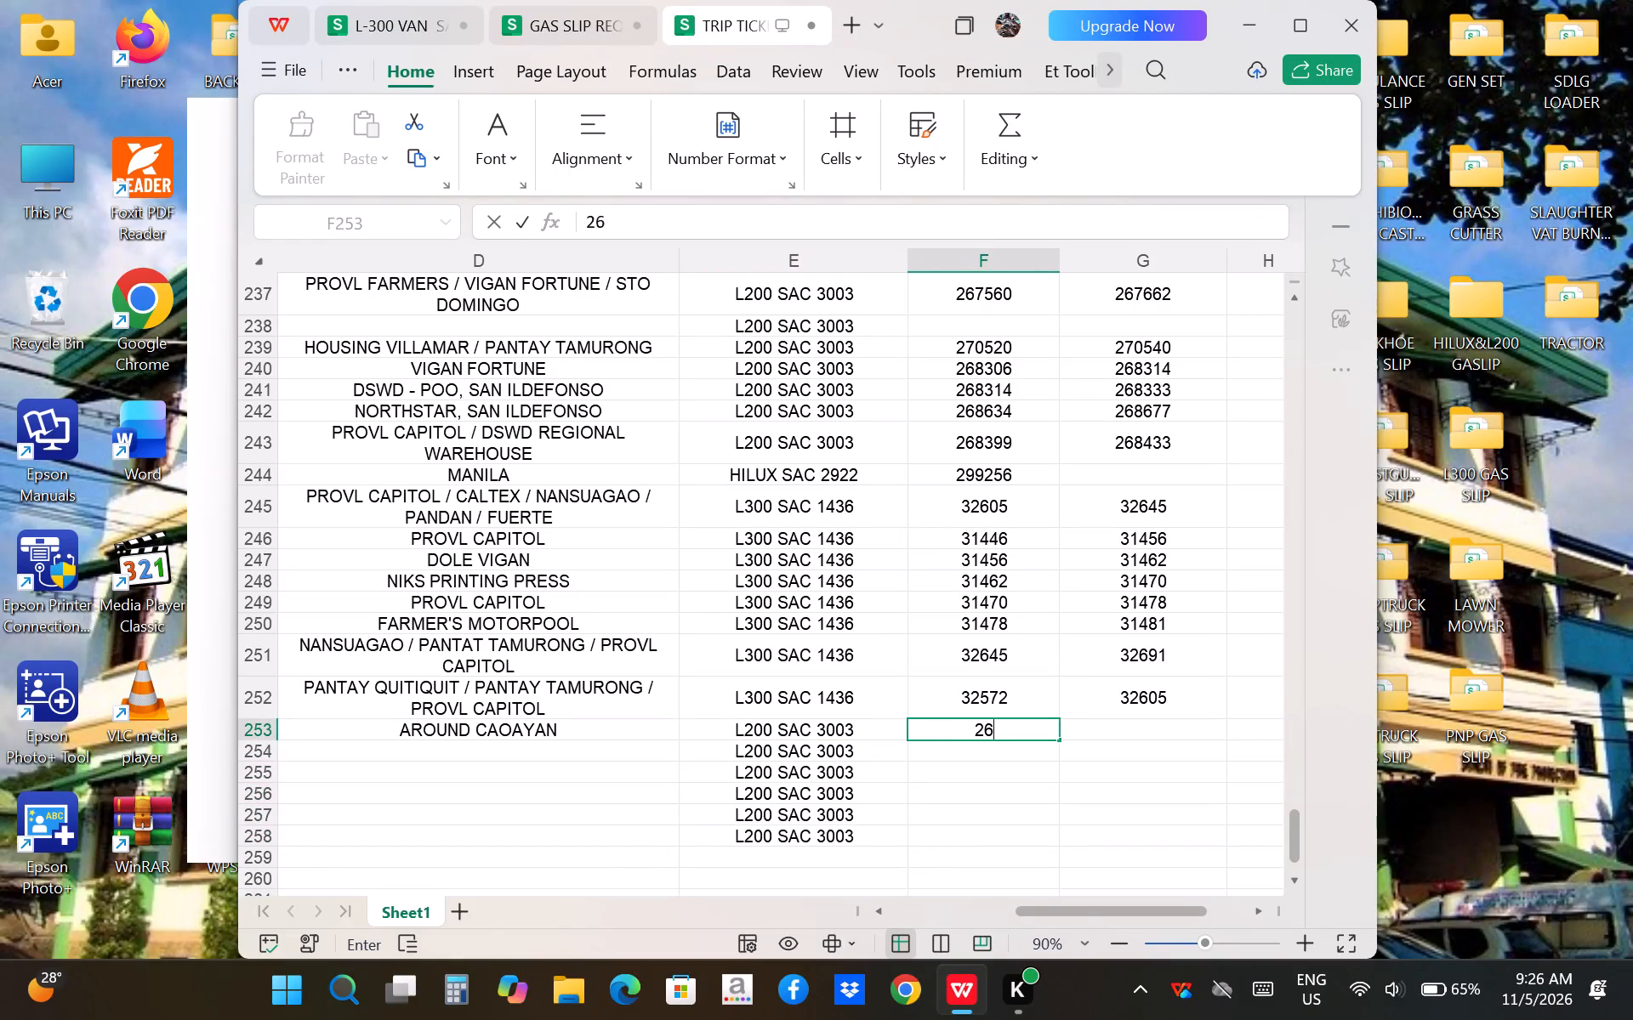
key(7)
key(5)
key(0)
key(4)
key(Right)
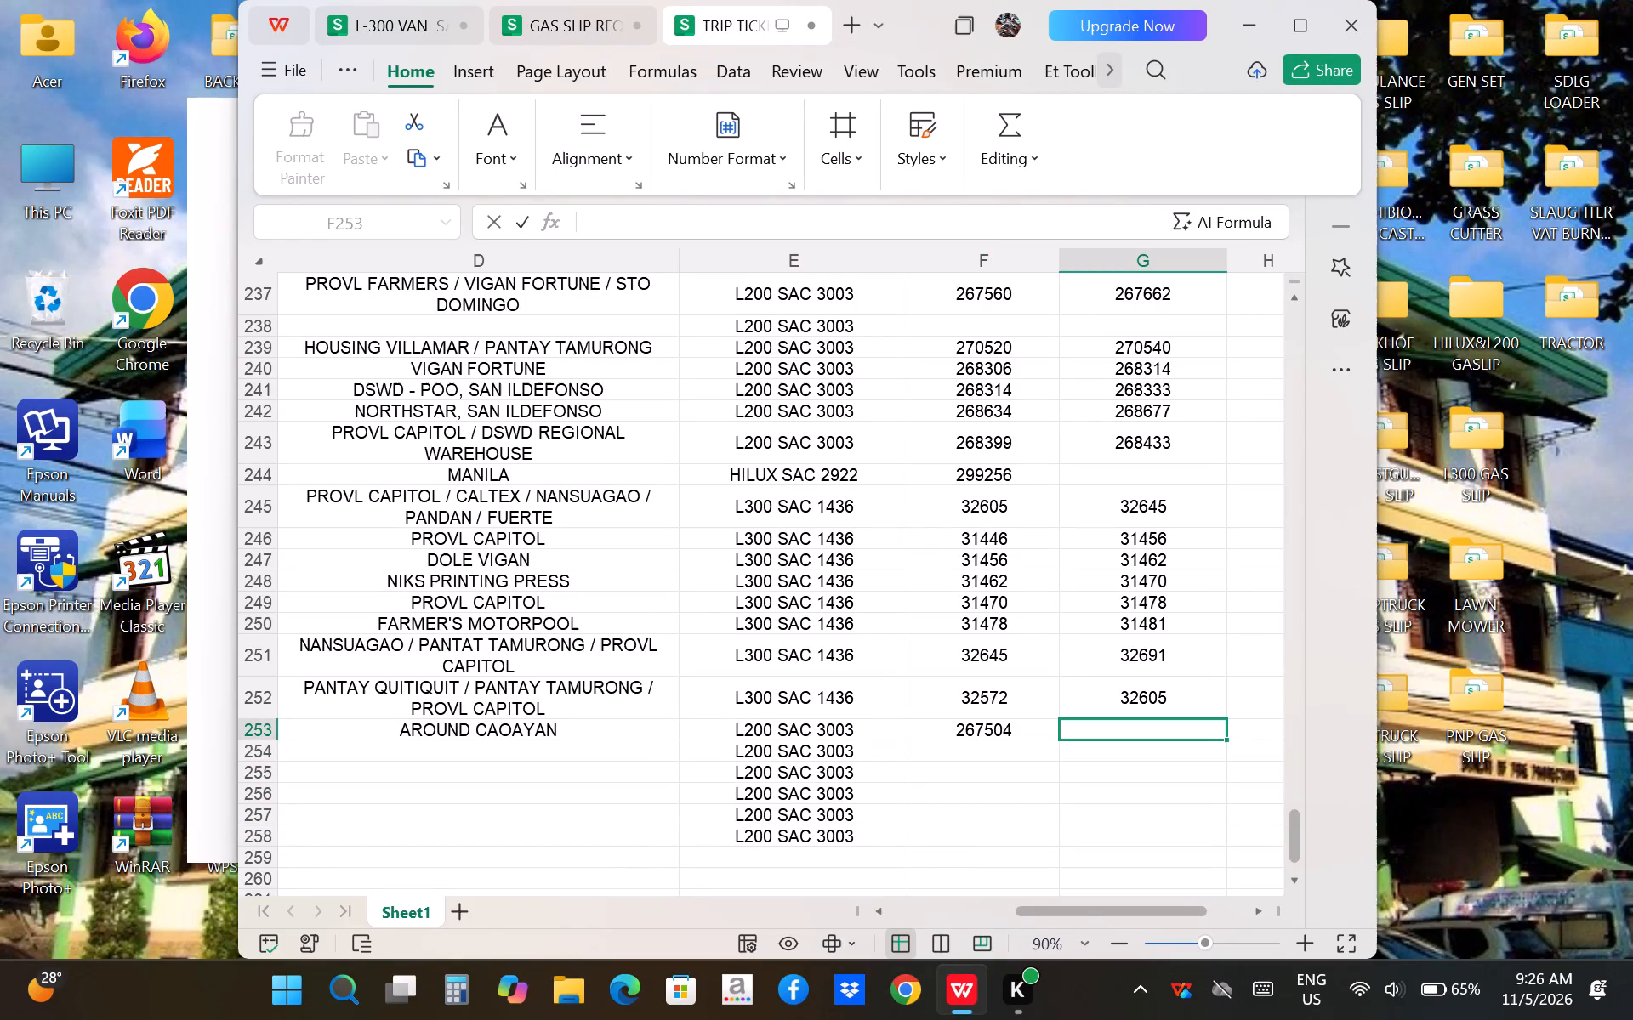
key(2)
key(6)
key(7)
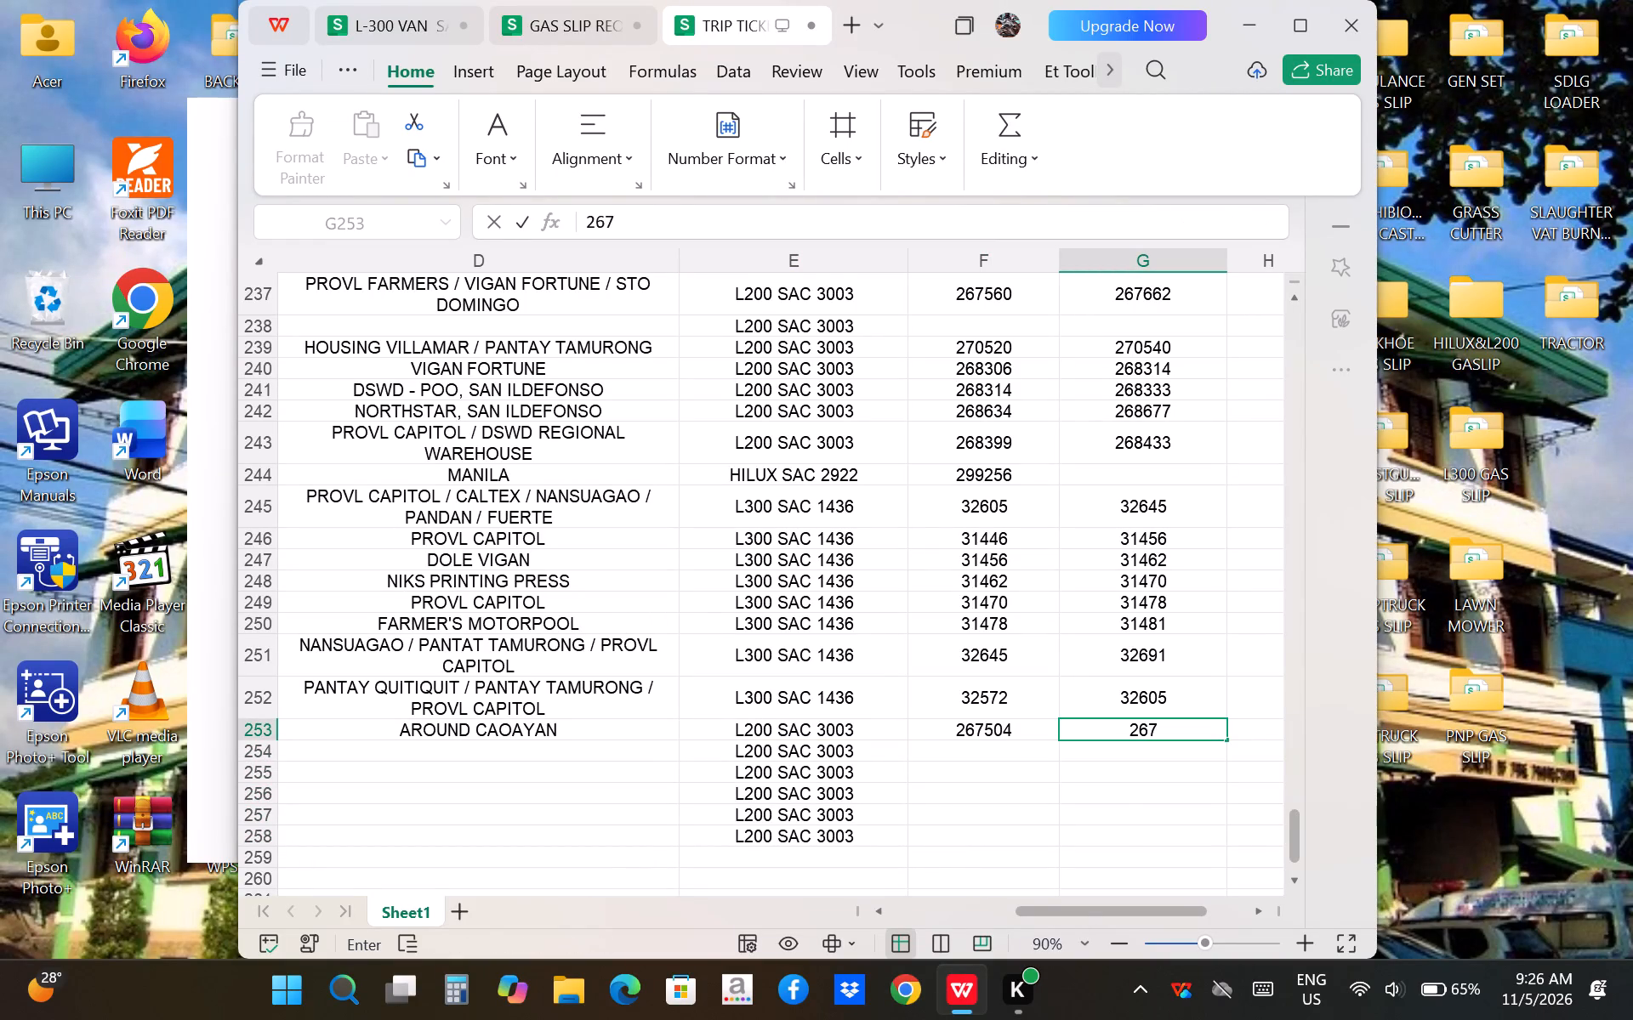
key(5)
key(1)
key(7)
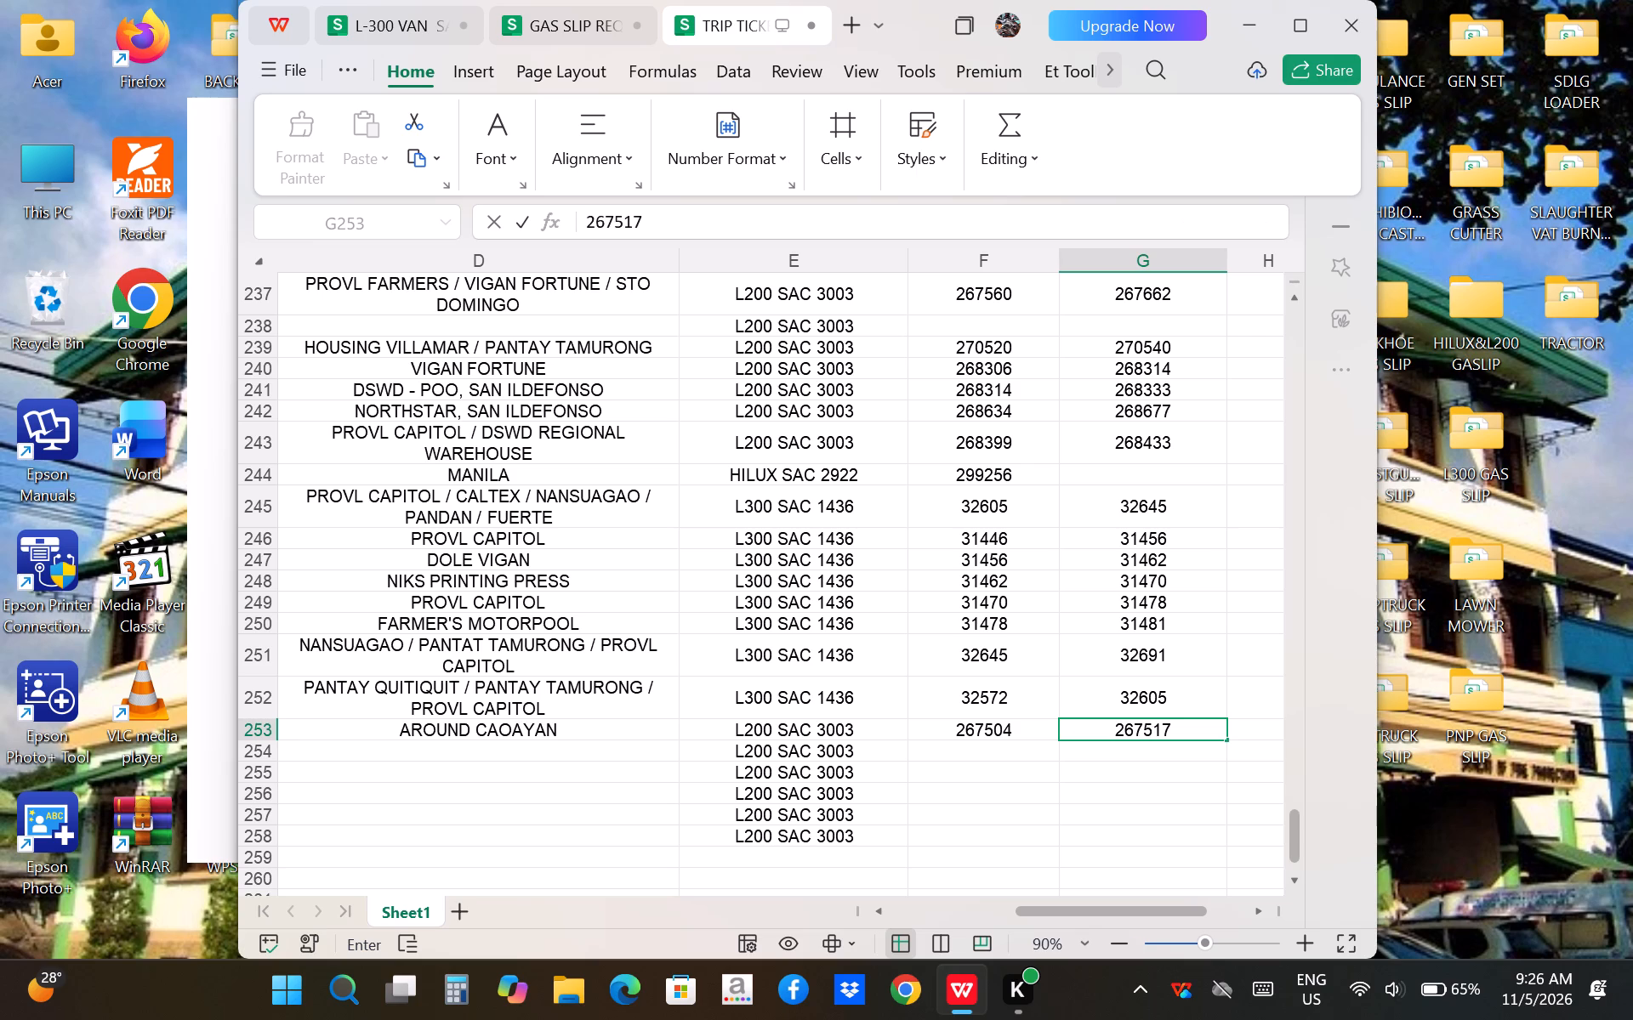
key(Return)
drag(1083, 907, 533, 829)
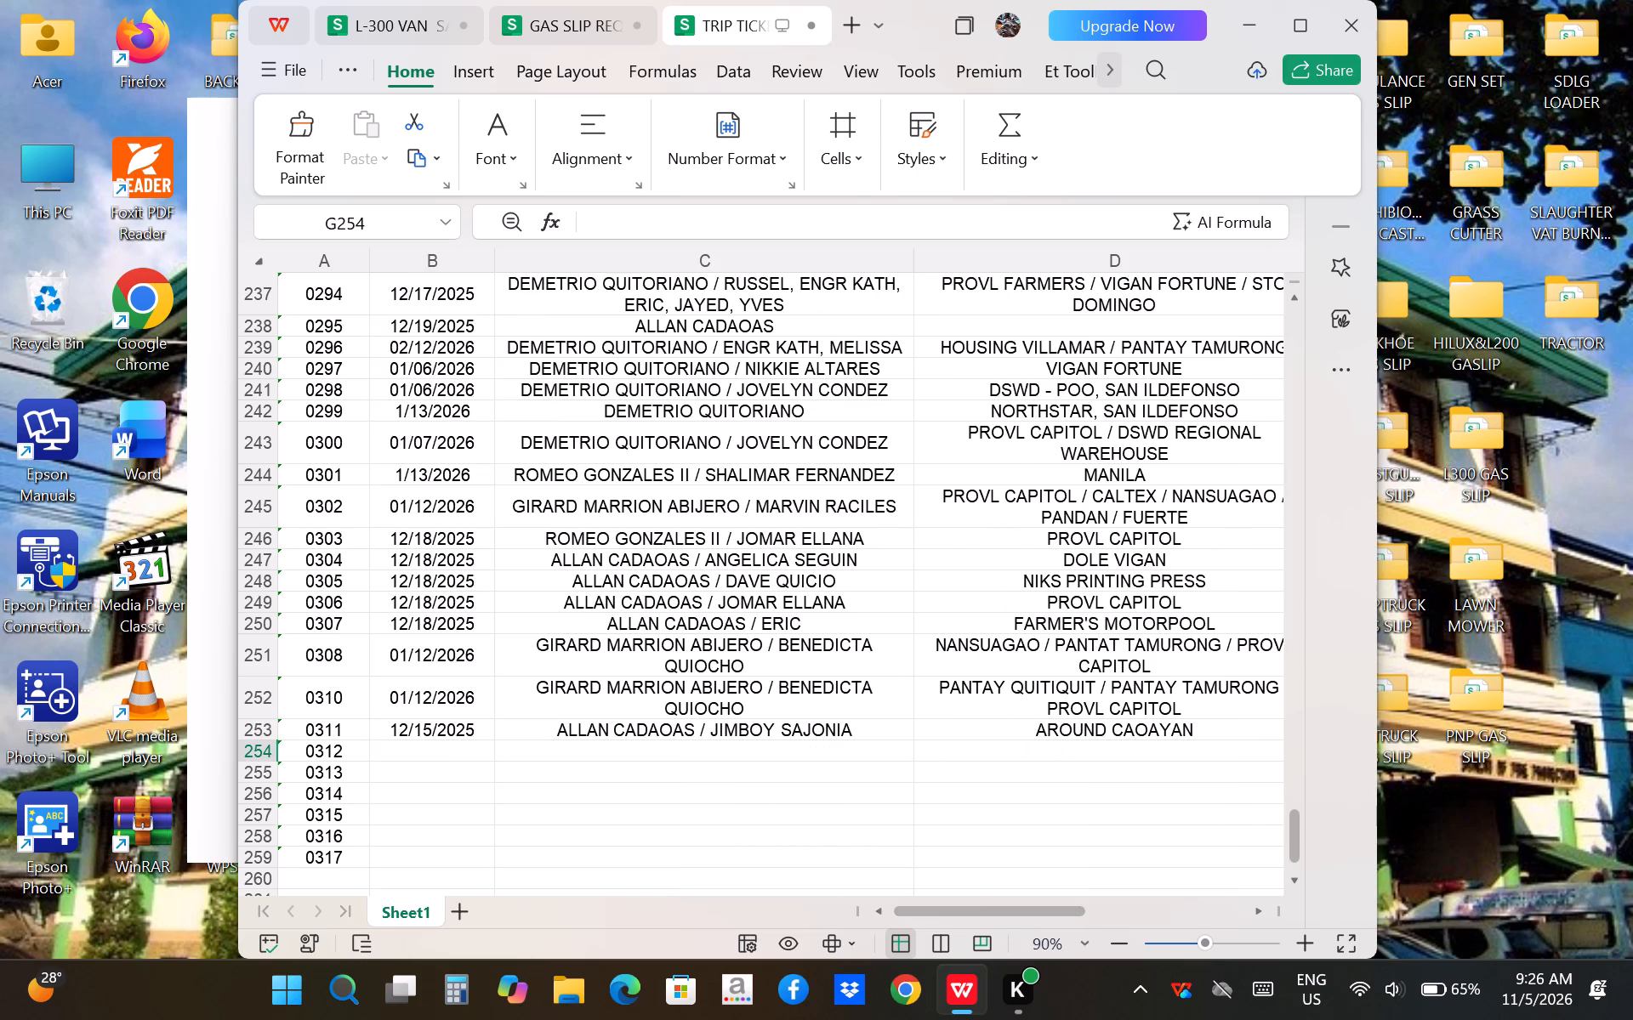
Enter the date 1/16/2026 and the driver's and passenger's names, separated by a slash, in columns B and C for ticket 0312.
click(458, 764)
click(450, 744)
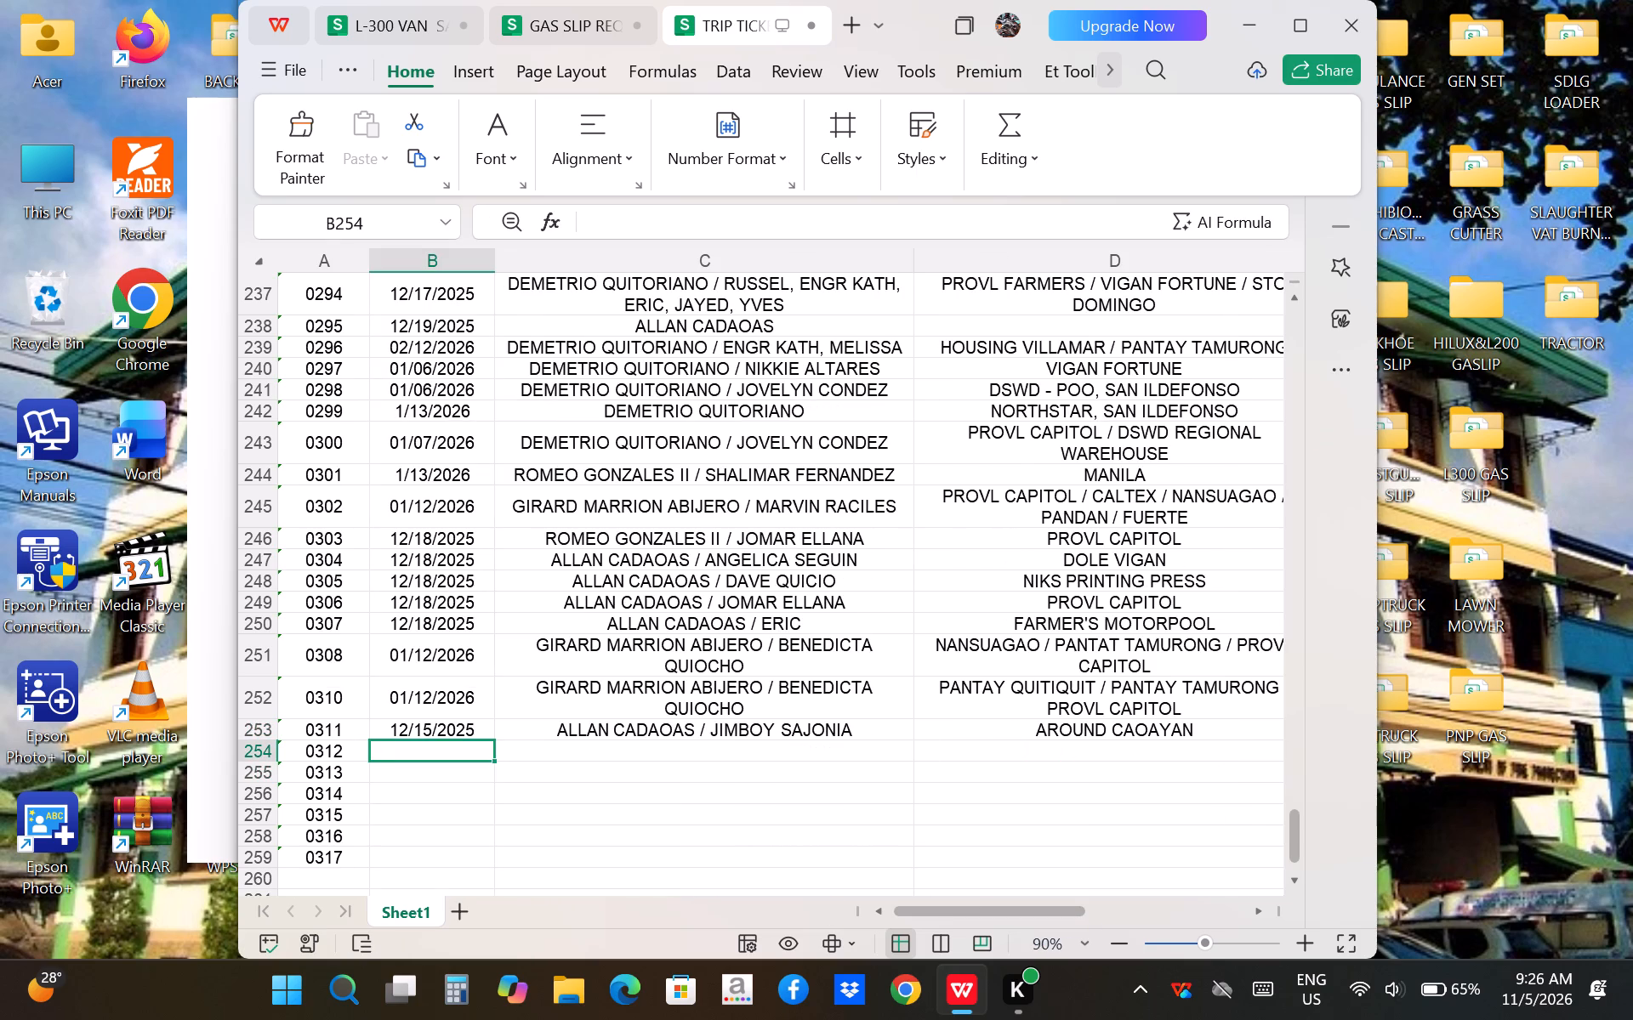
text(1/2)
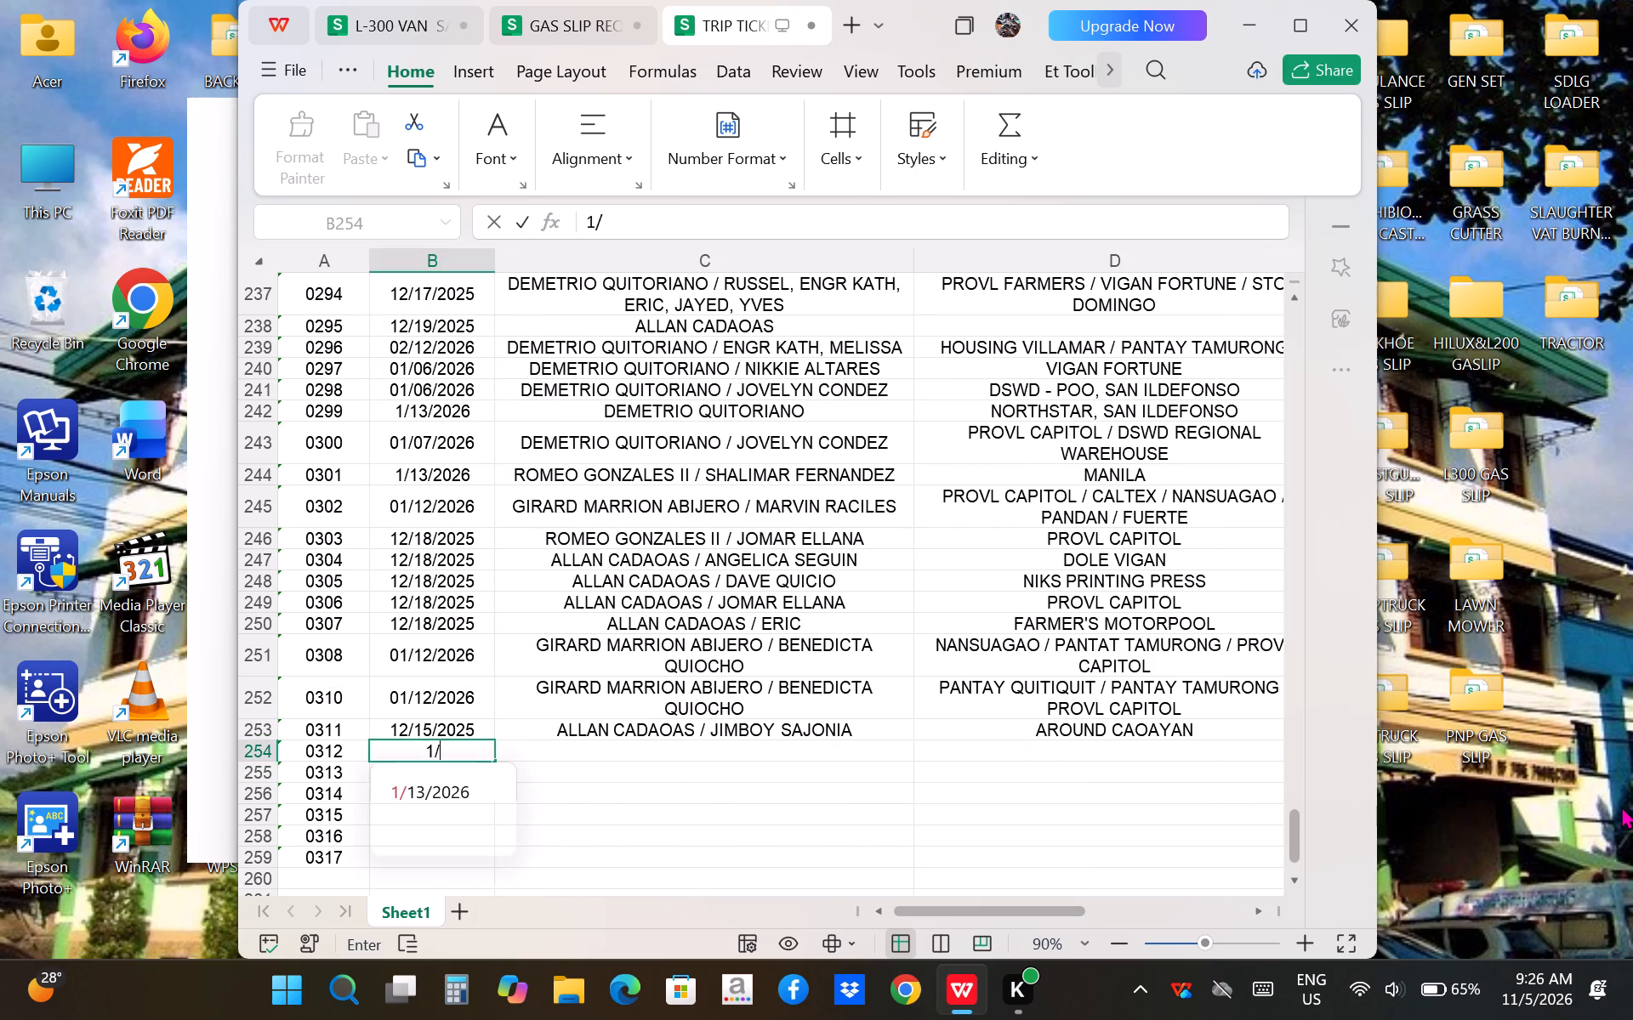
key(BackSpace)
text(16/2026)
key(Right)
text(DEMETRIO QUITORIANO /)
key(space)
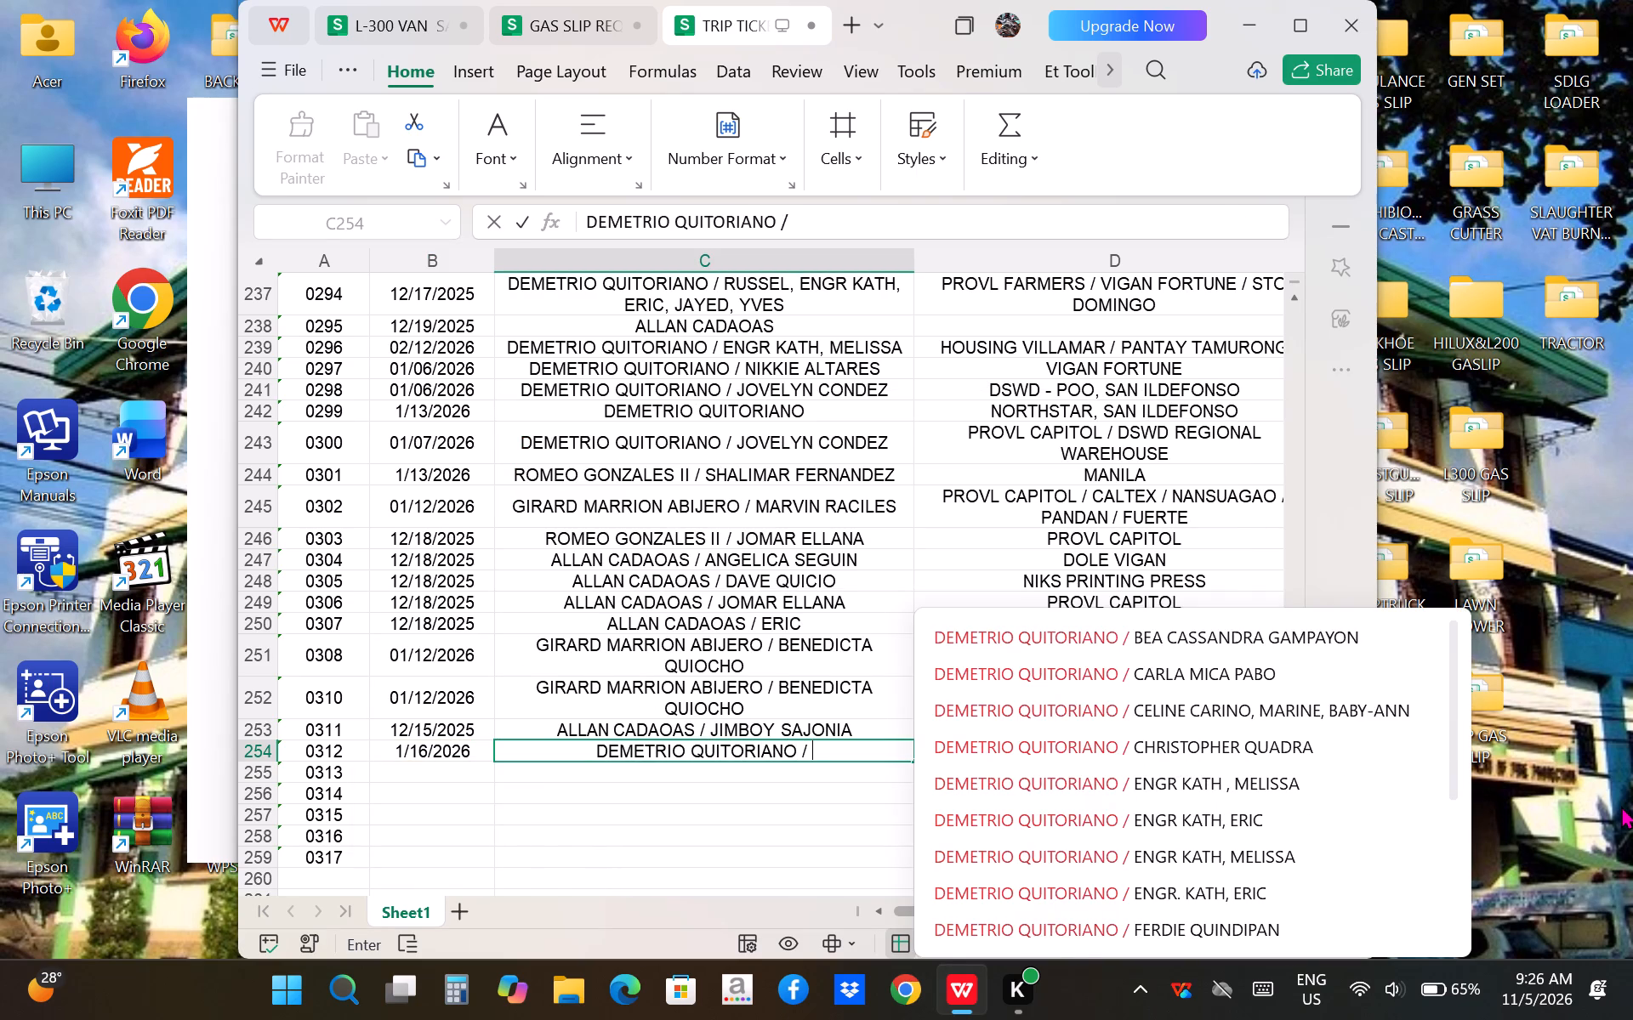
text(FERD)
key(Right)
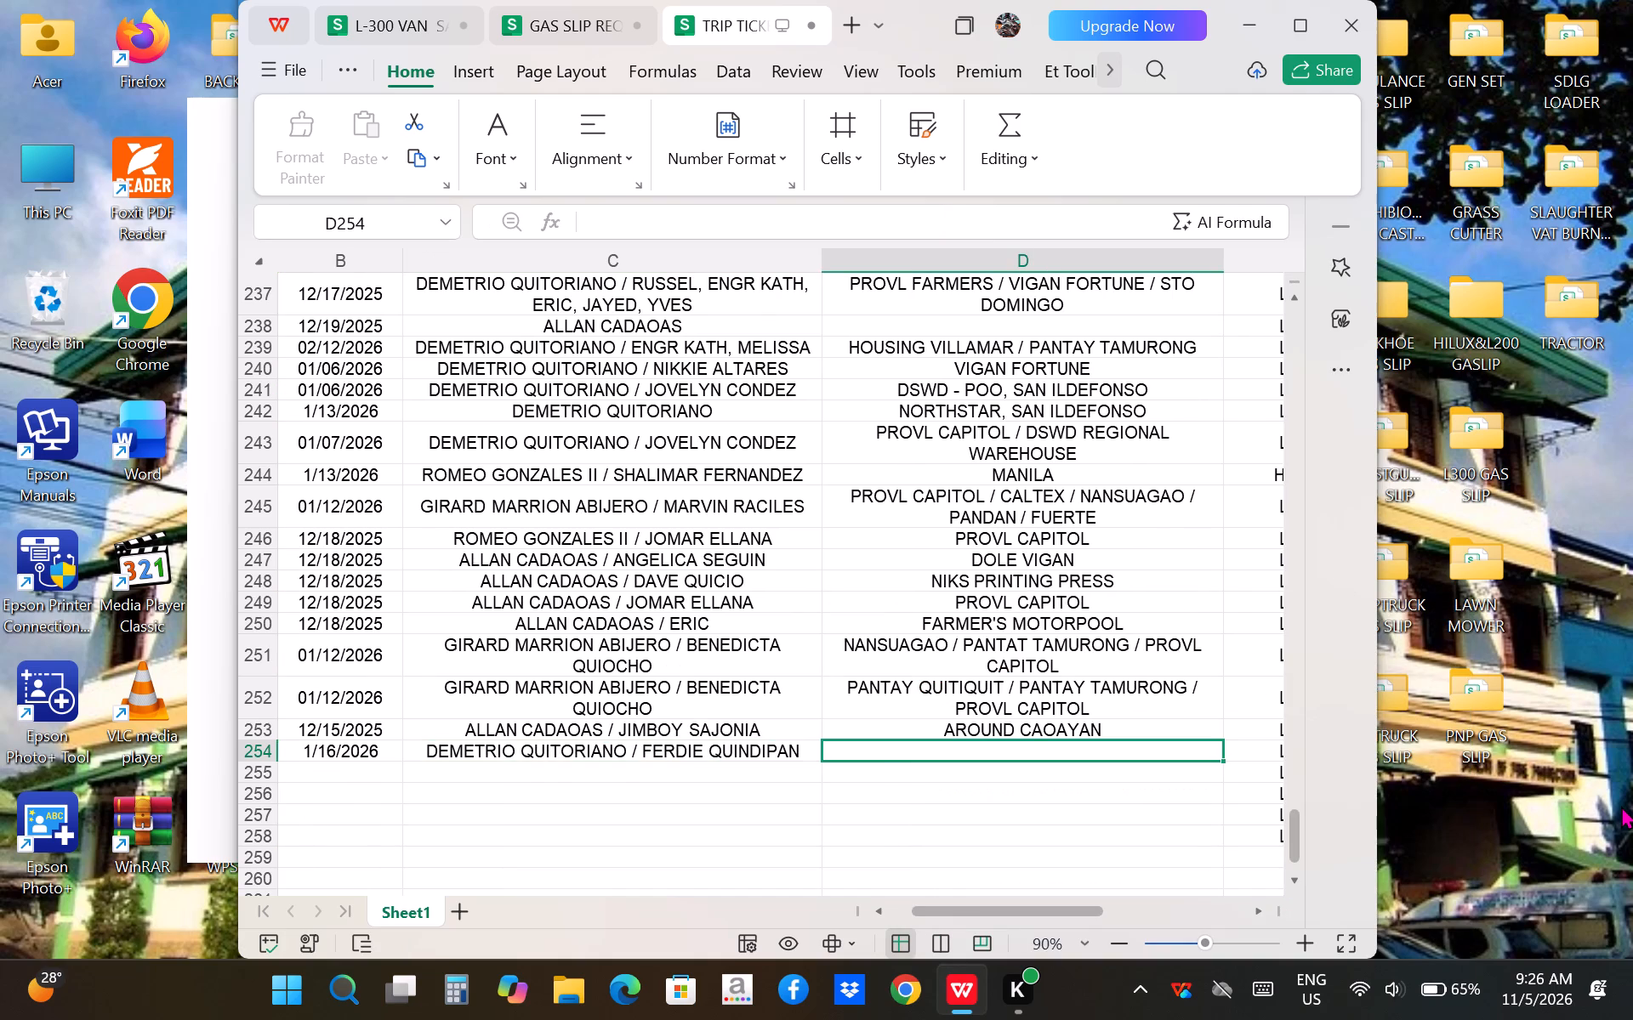
Enter the destination SAN JUAN, ILOCOS SUR in column D and the readings 268763 and 268917 in columns F and G for ticket 0312.
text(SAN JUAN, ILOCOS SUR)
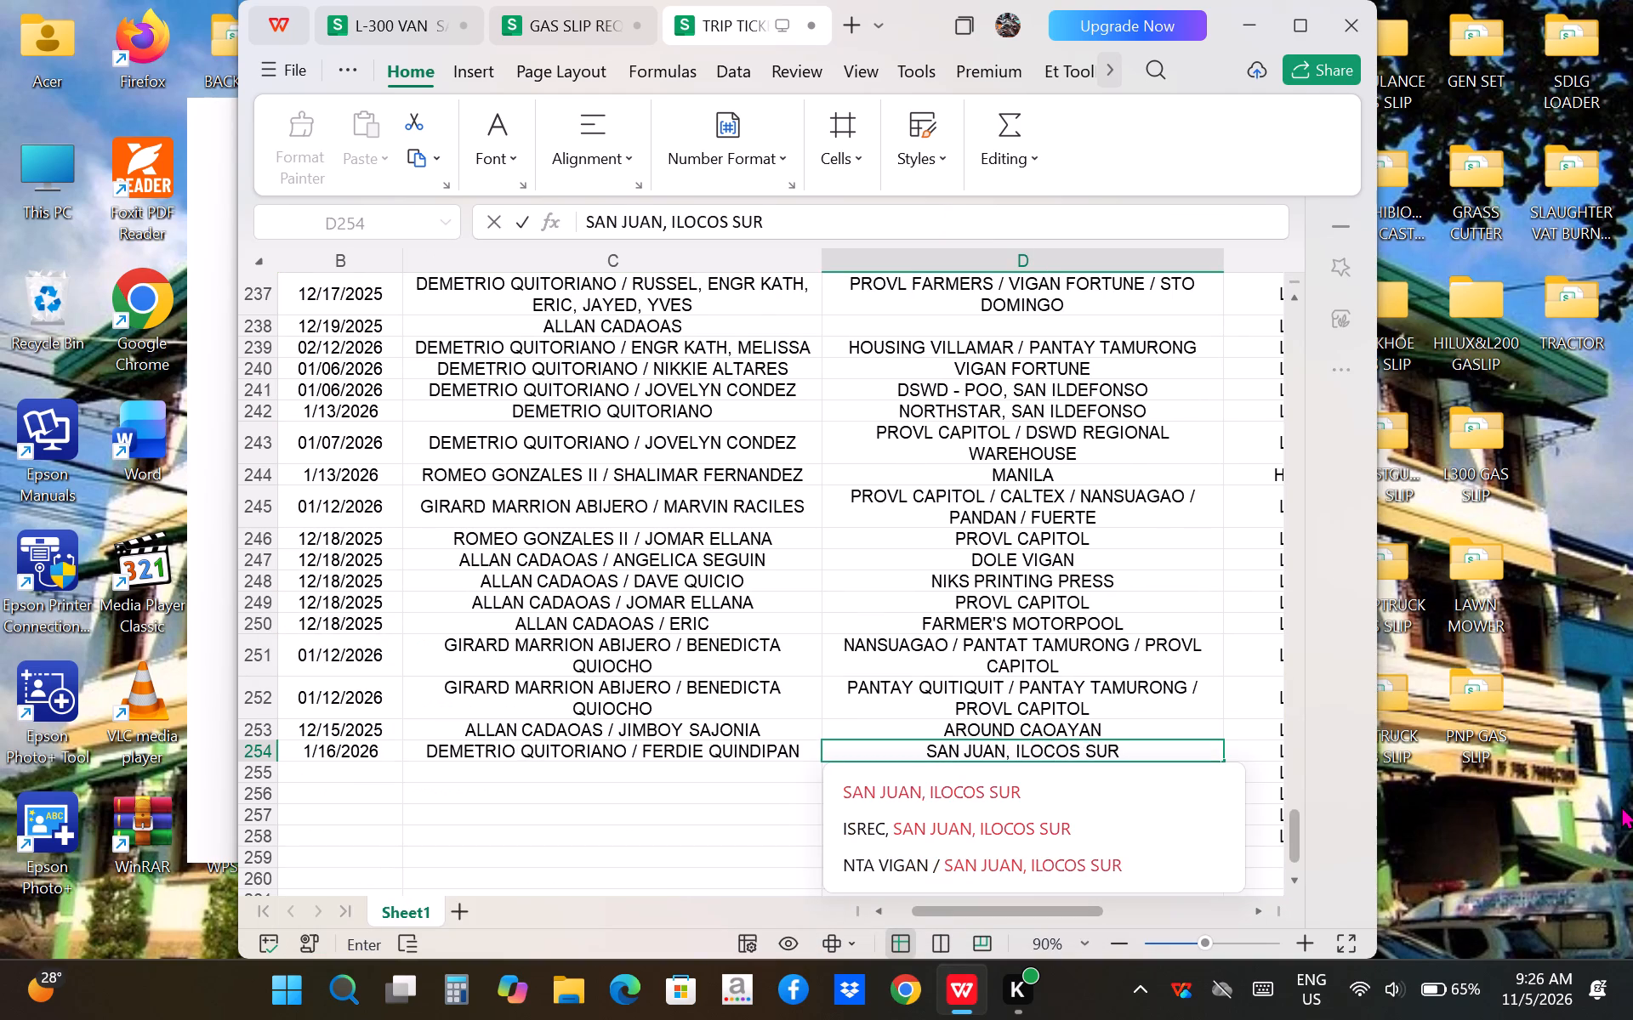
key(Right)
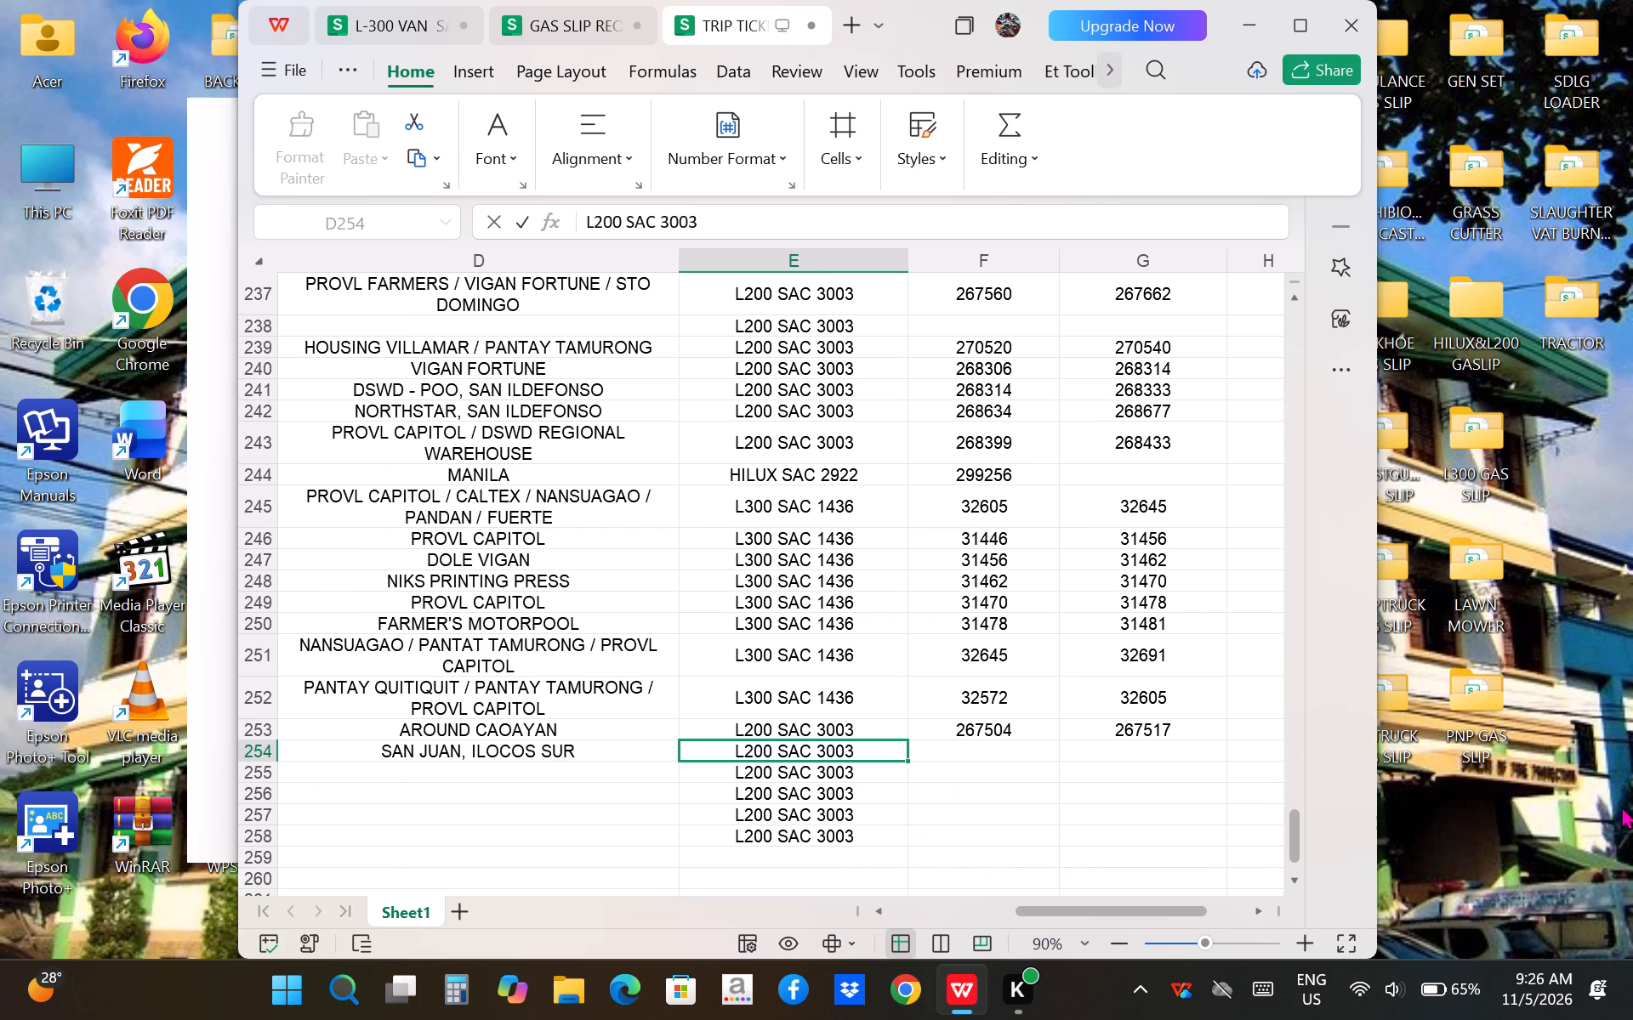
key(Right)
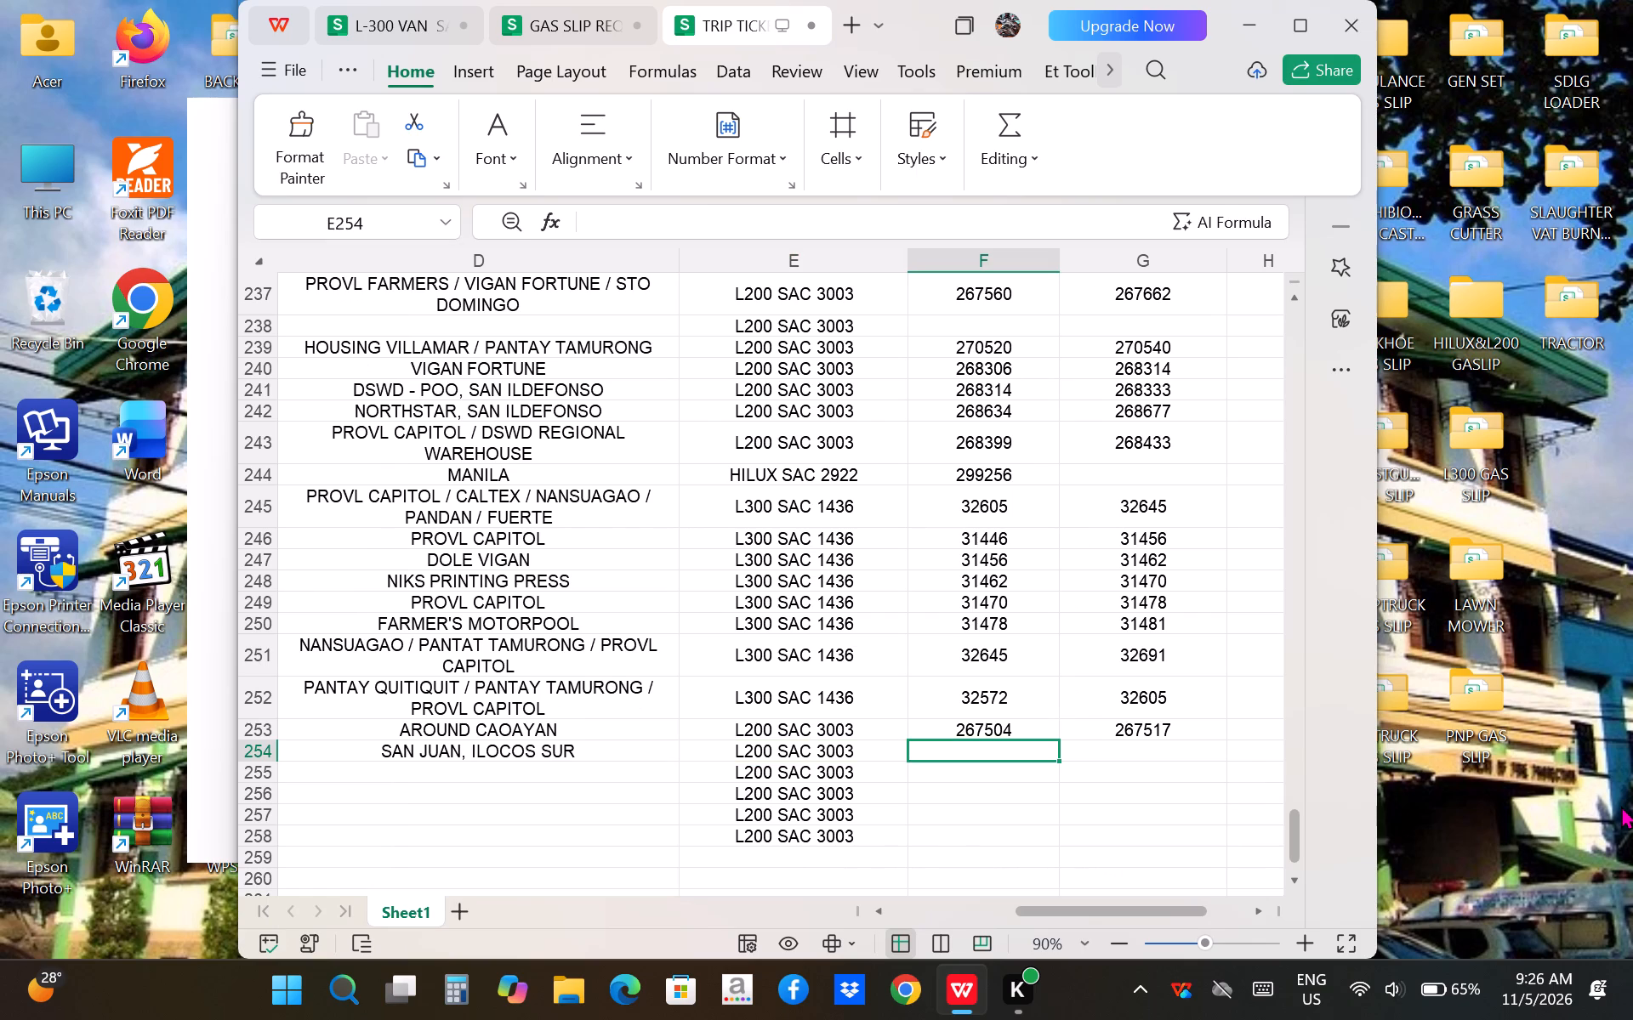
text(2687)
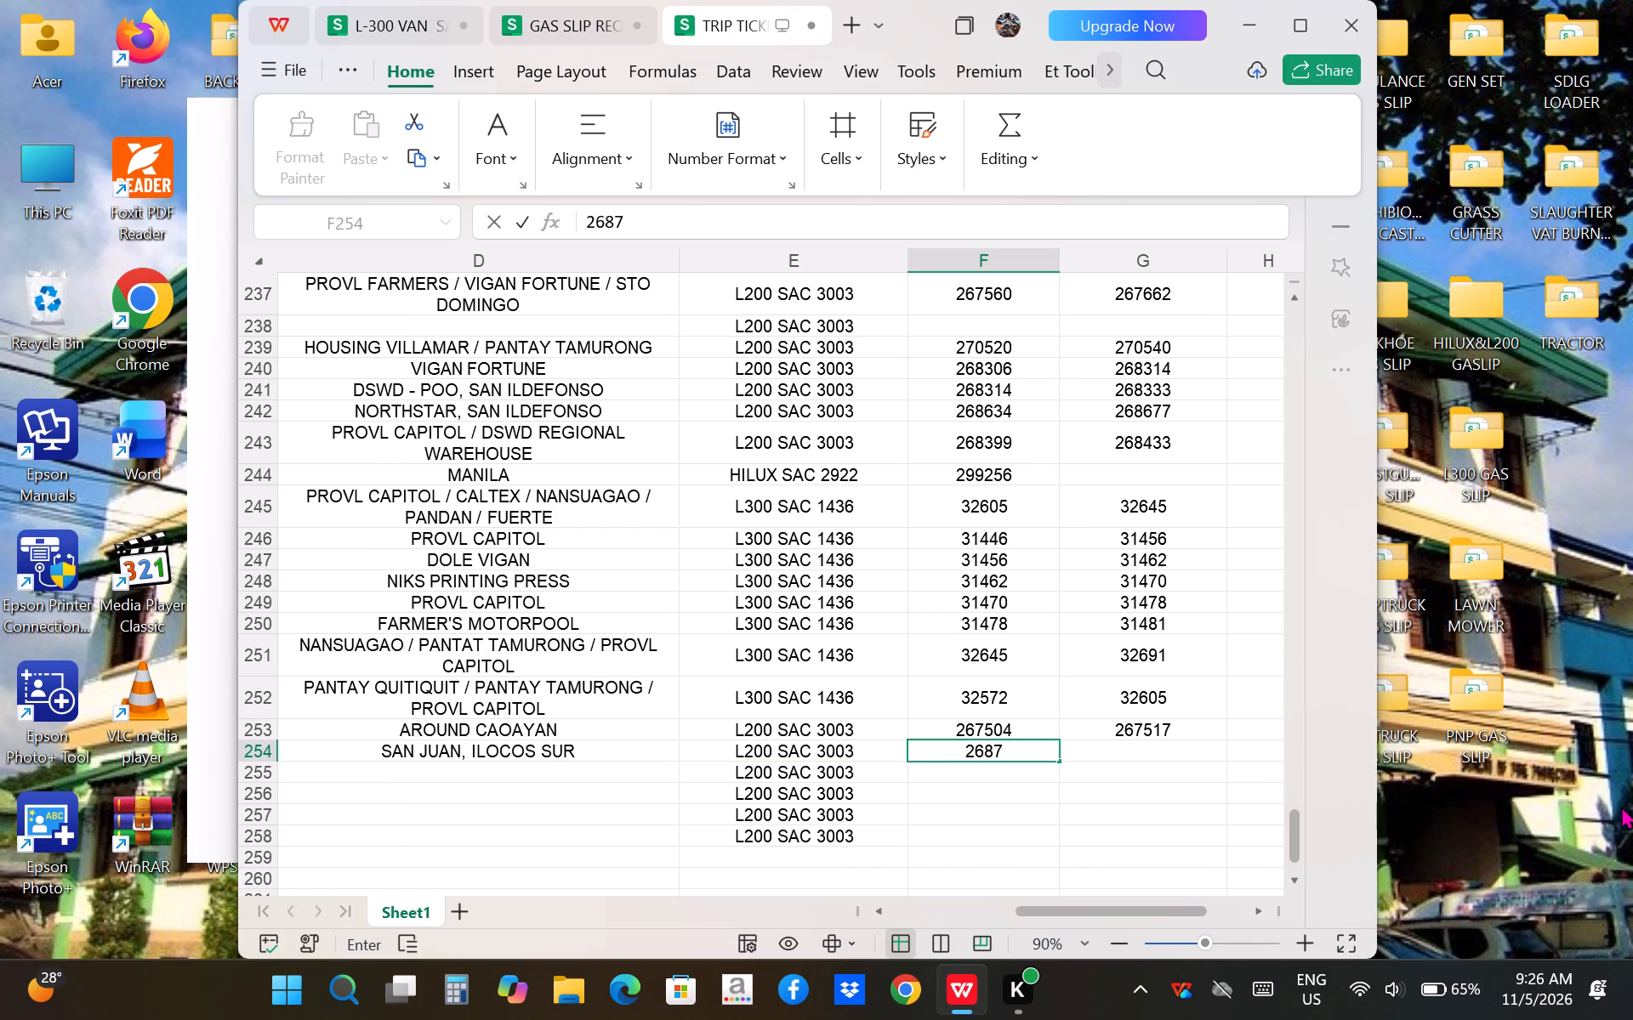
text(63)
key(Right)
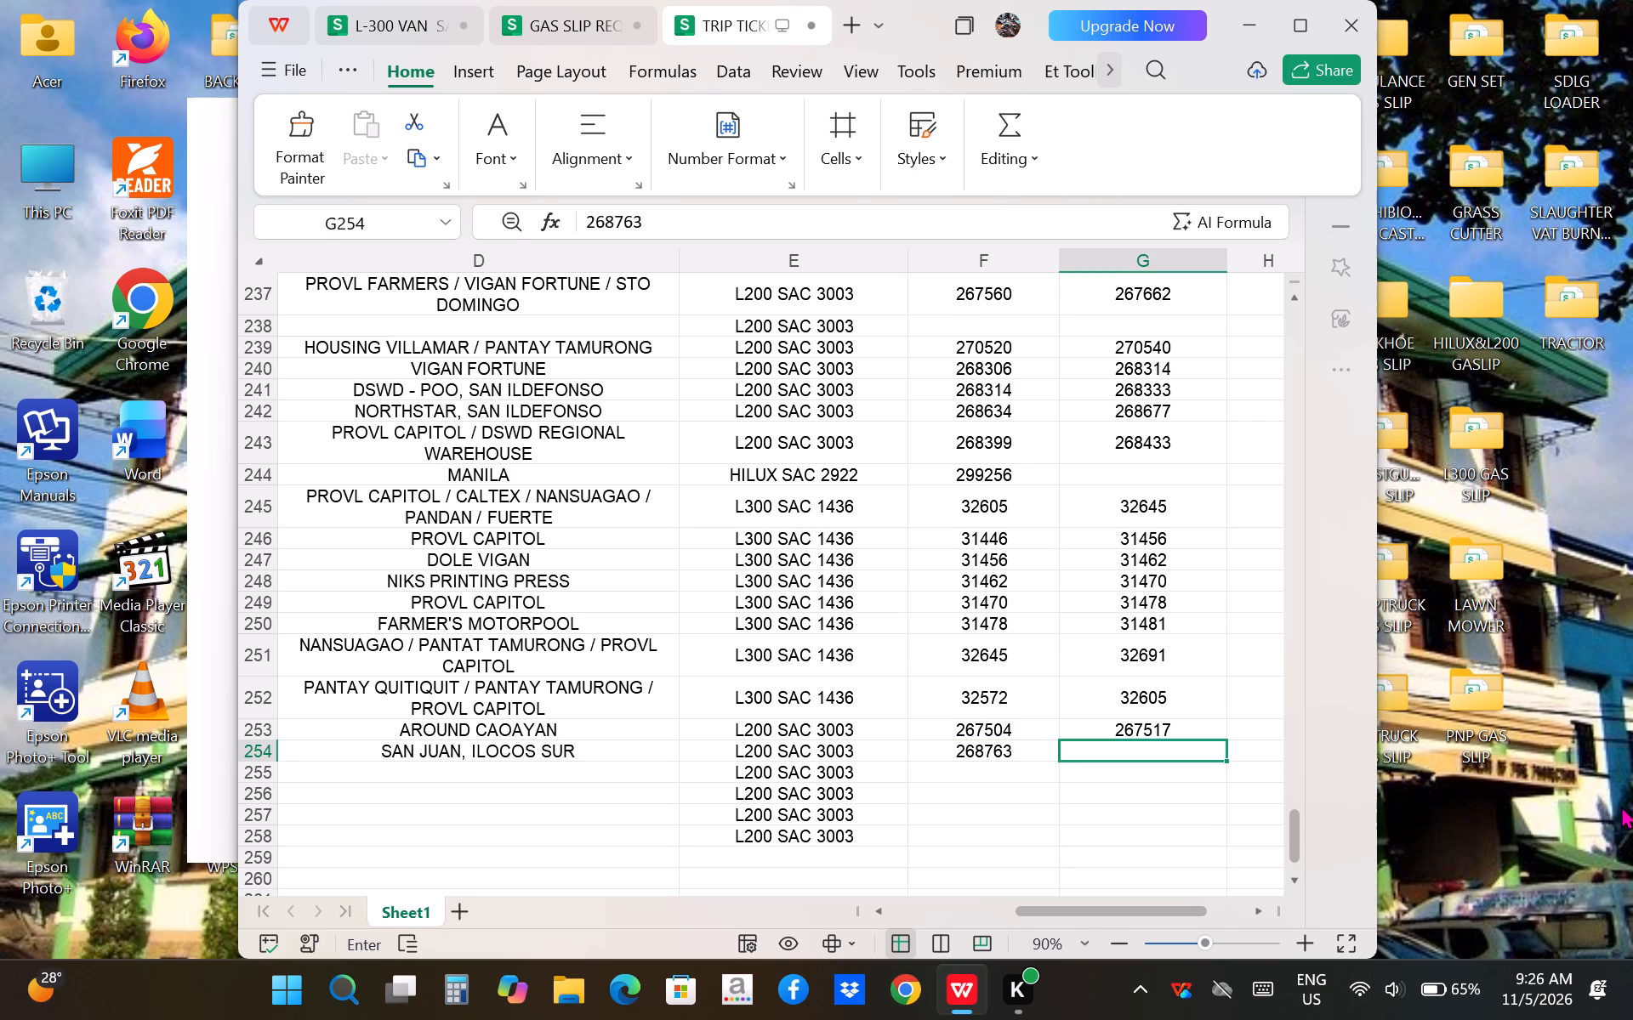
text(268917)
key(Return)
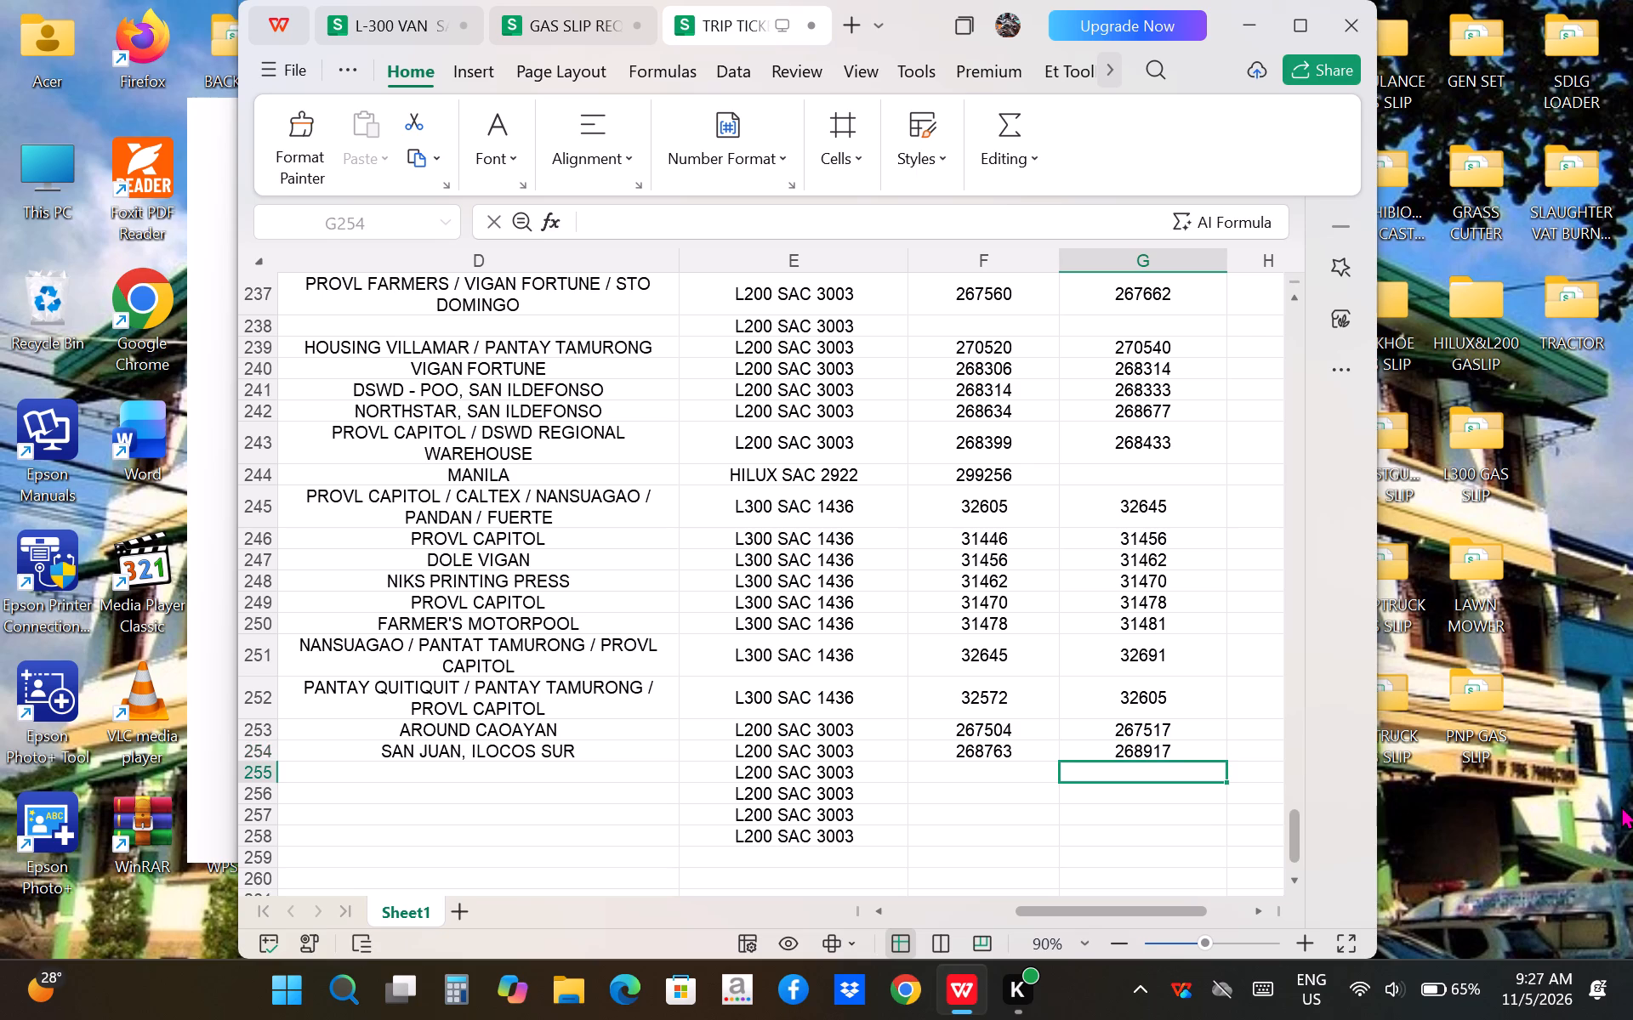
Enter the date 12/15/2025 in column B for ticket 0313.
drag(1058, 909, 862, 860)
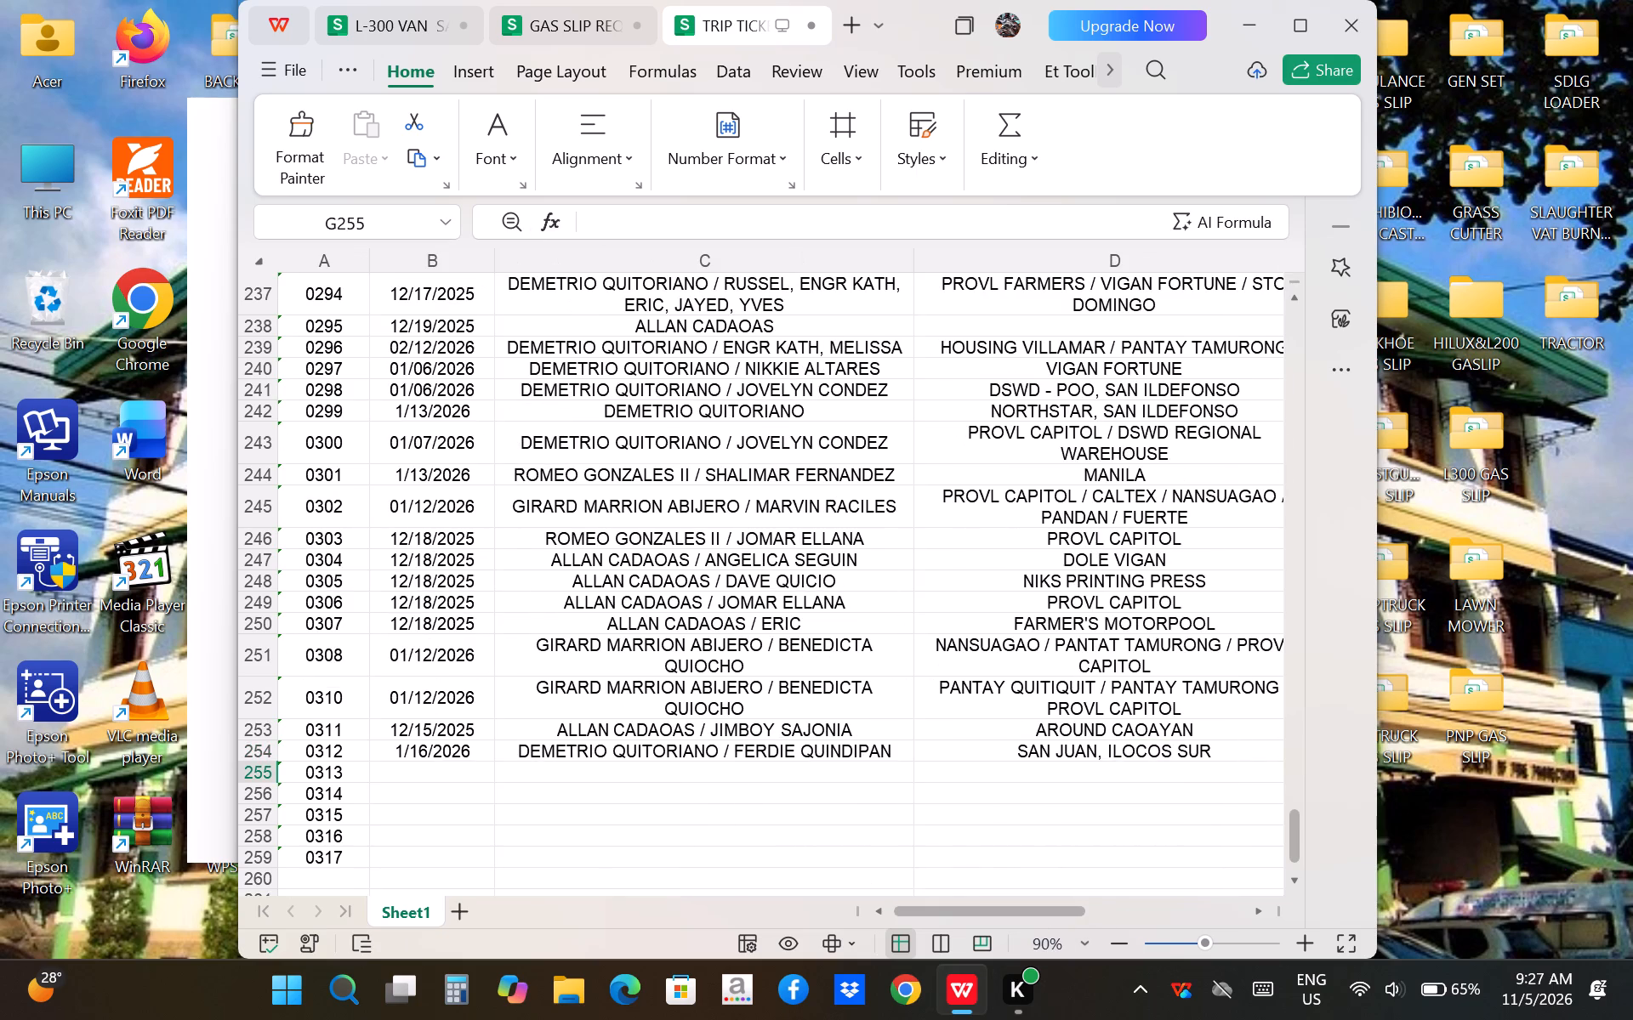
click(467, 777)
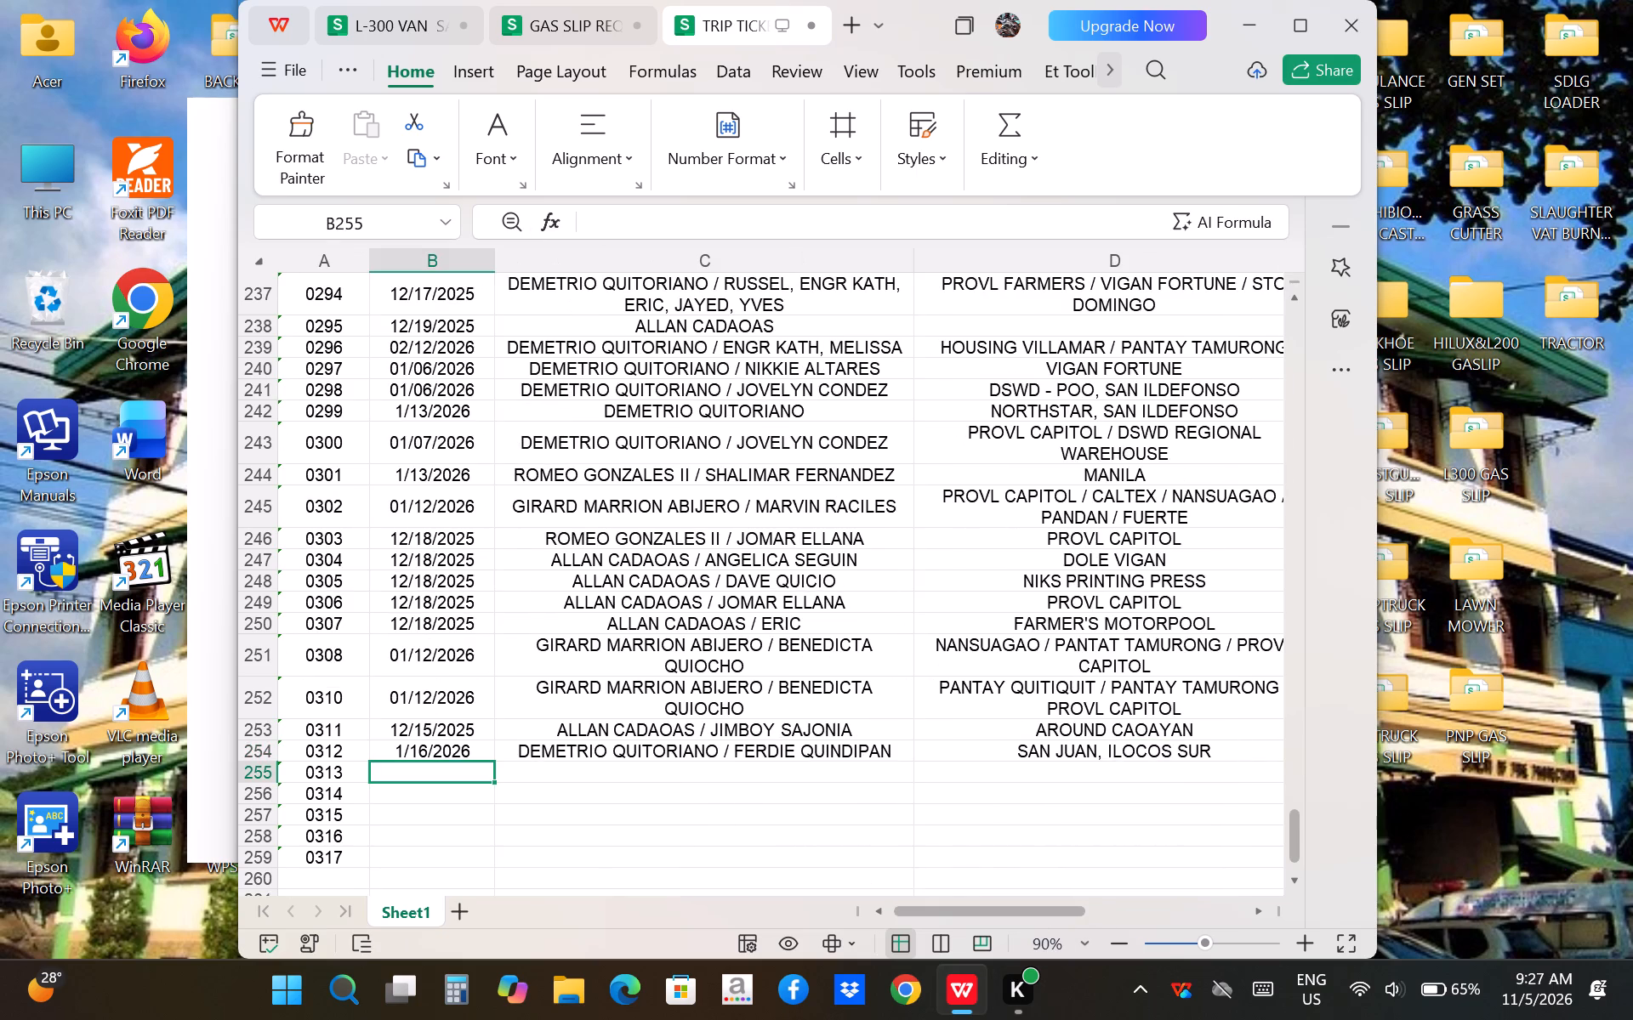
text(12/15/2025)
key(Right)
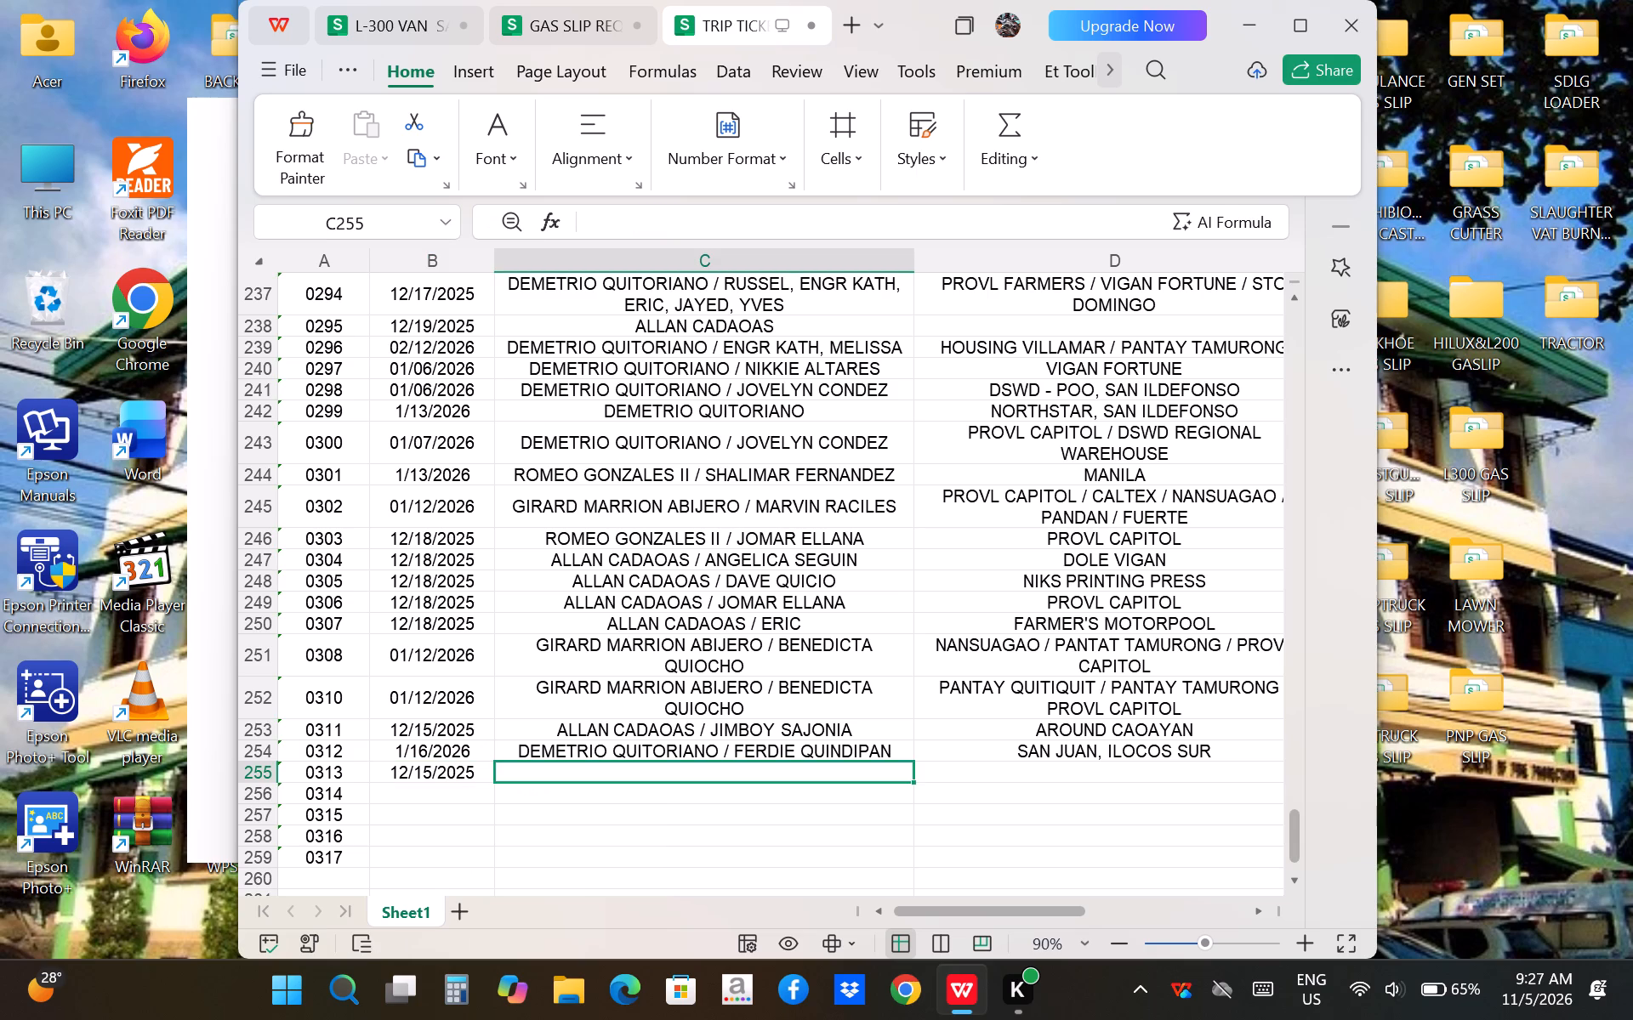
Enter the driver's name, a slash and the two passengers' names separated by a comma in column C for ticket 0313.
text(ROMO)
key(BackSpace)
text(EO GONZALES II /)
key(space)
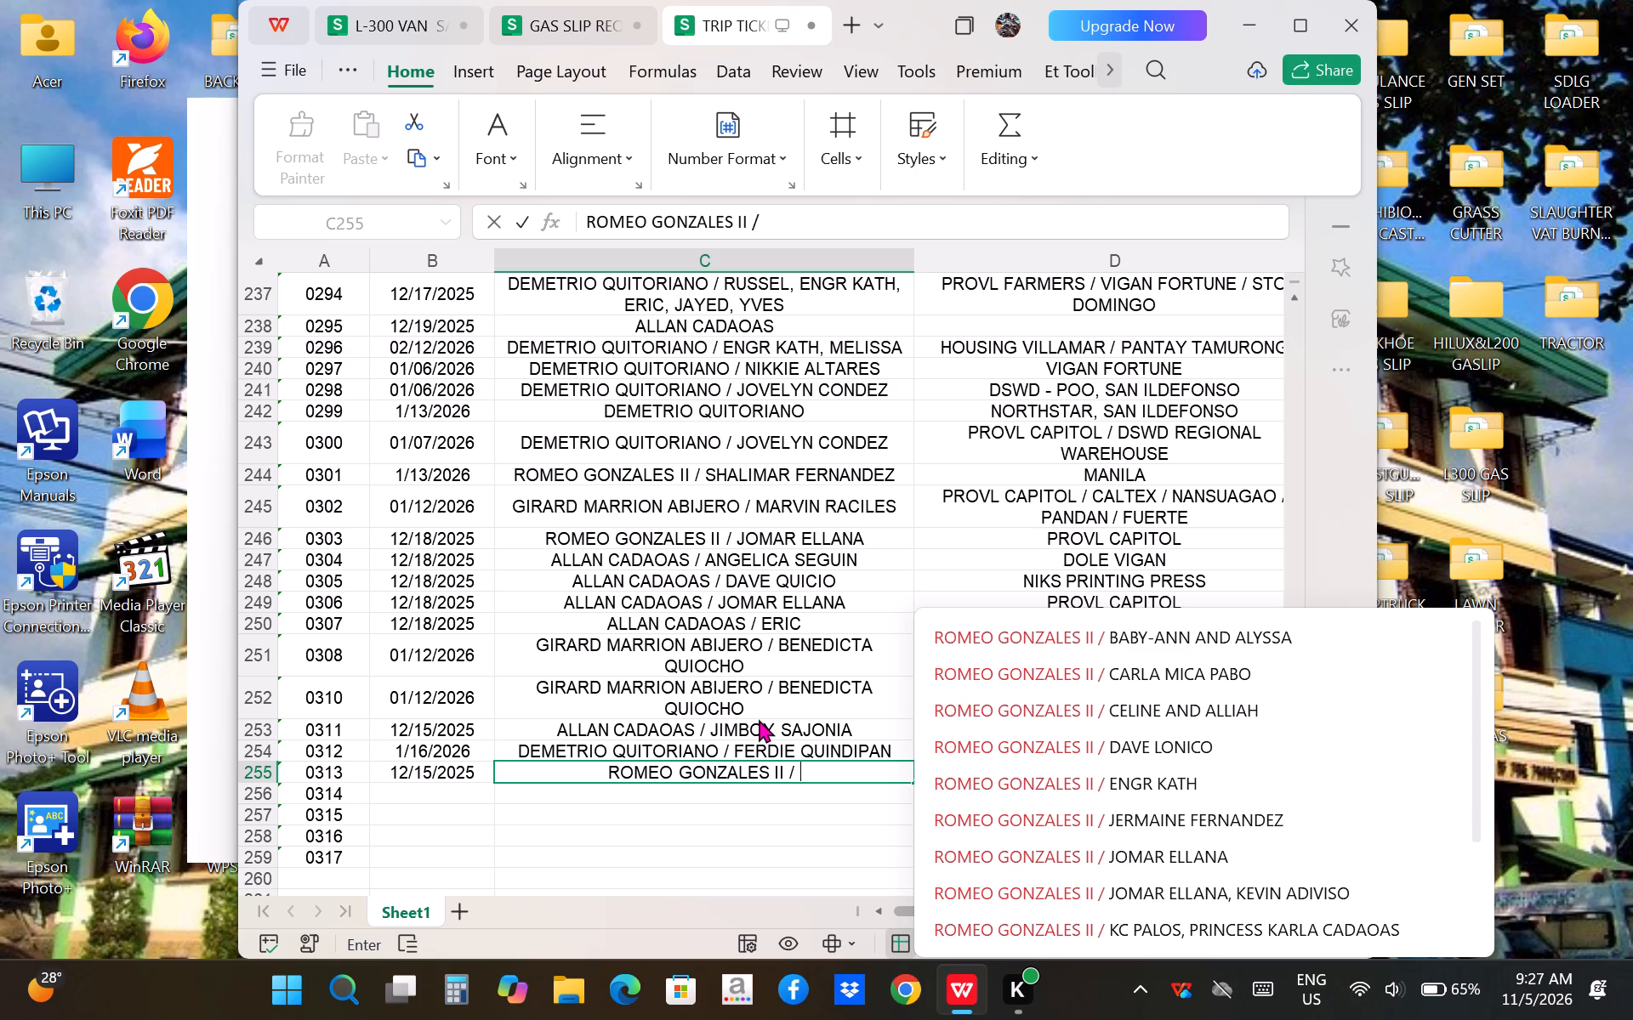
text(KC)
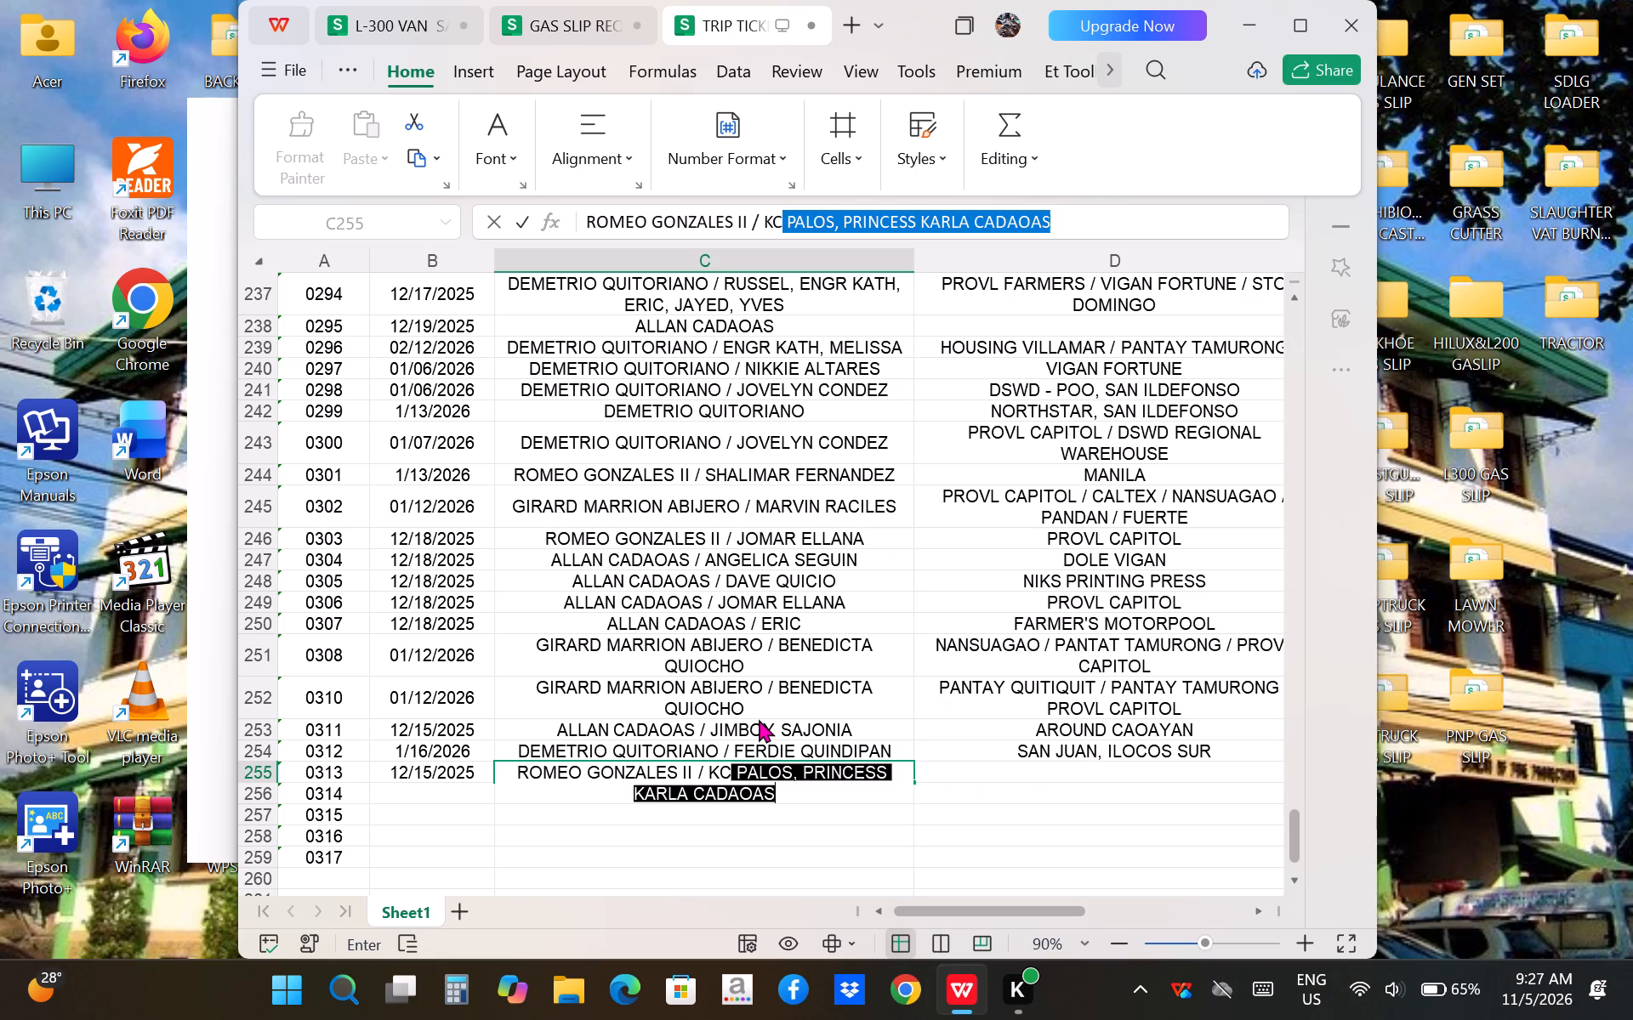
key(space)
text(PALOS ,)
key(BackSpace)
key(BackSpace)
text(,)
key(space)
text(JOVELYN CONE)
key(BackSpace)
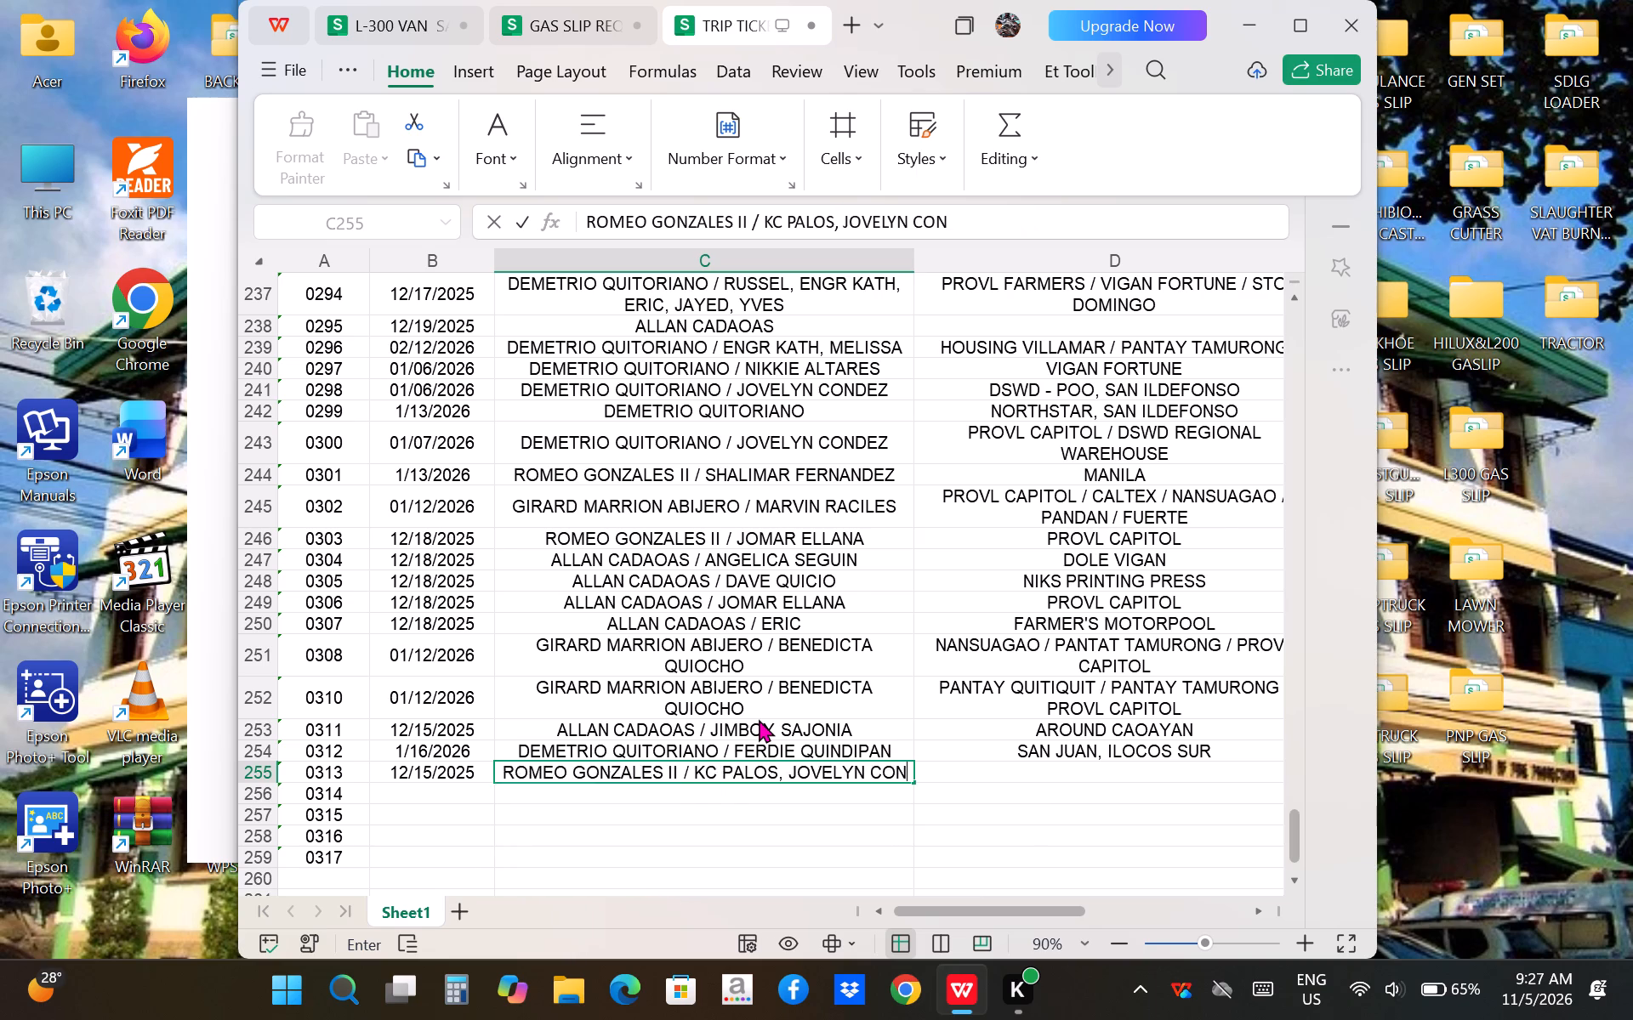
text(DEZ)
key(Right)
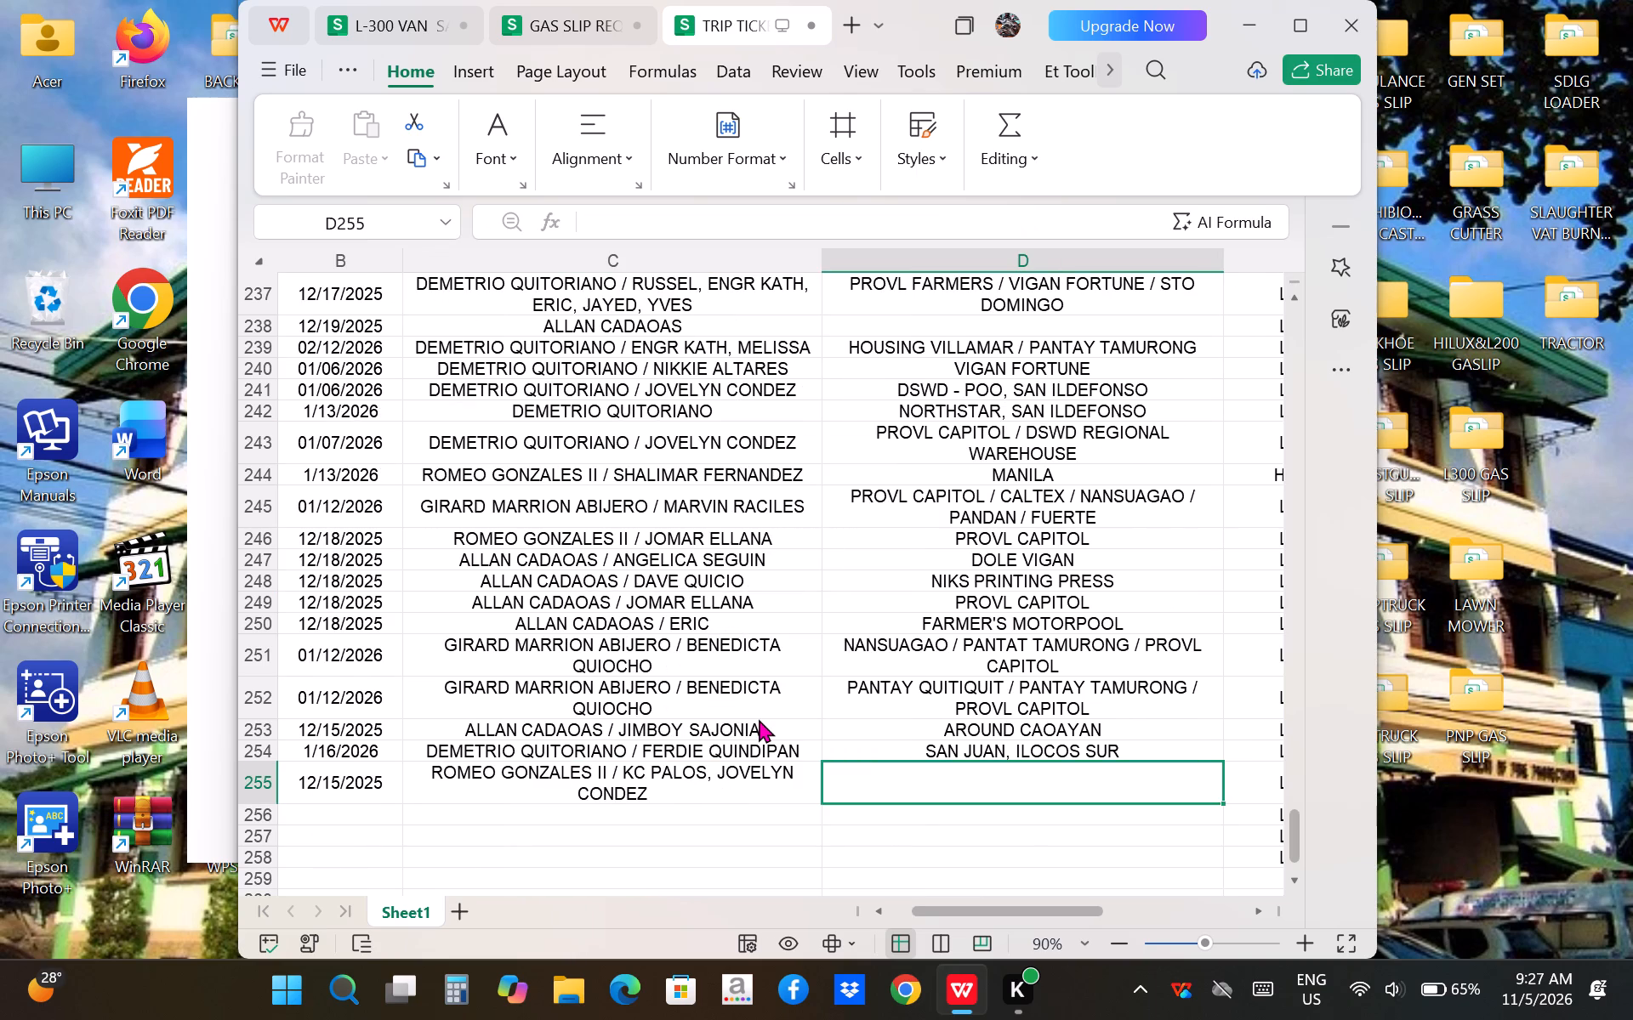
Enter the destination COA / DSWD SAN ILDEFONSO / REDCROSS in column D for ticket 0313.
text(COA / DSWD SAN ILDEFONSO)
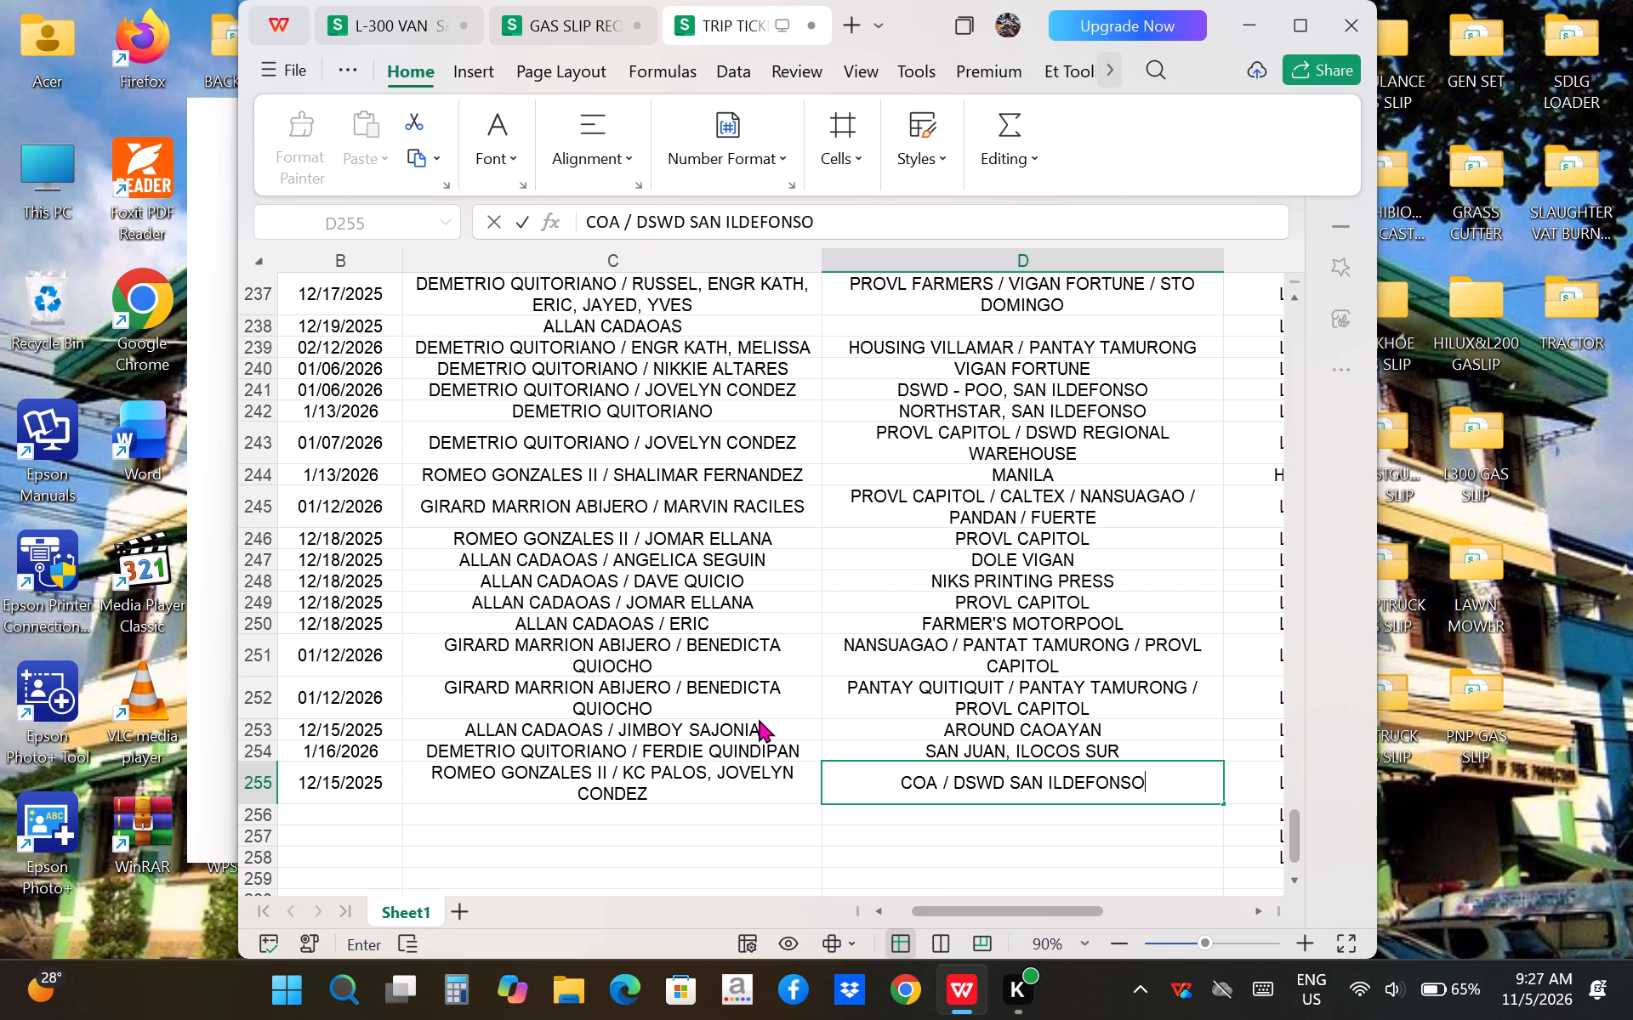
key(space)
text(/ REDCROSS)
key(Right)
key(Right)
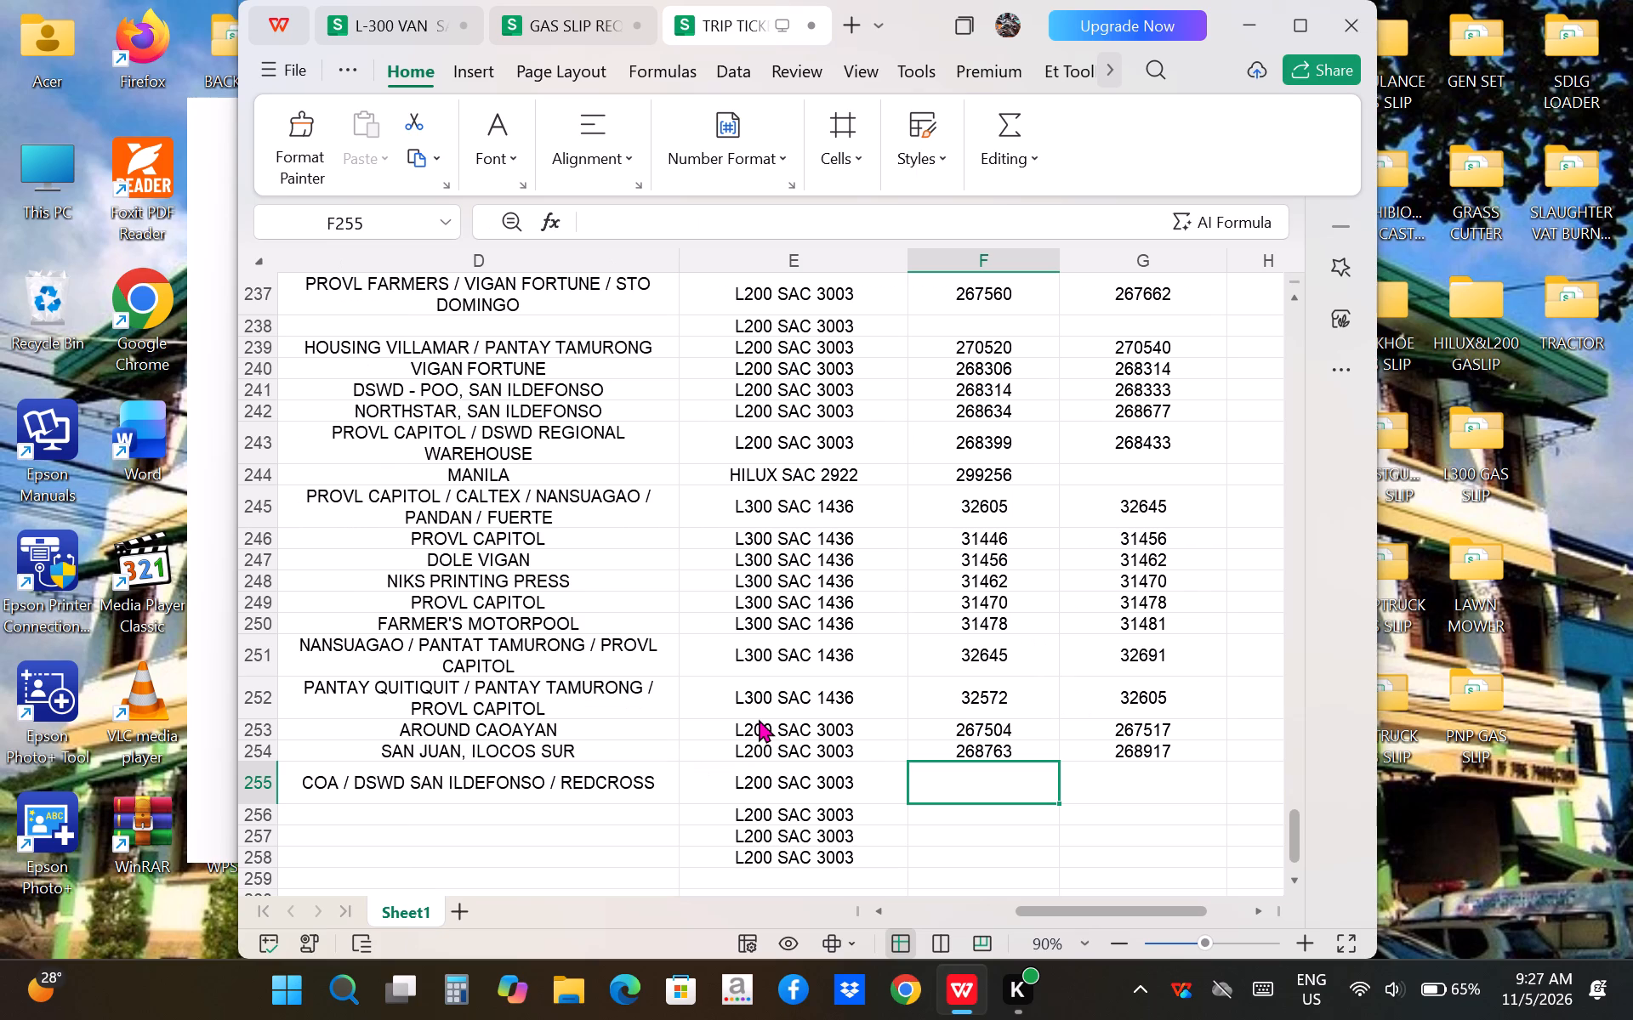
Enter the readings 267517 and 267539 in columns F and G for ticket 0313.
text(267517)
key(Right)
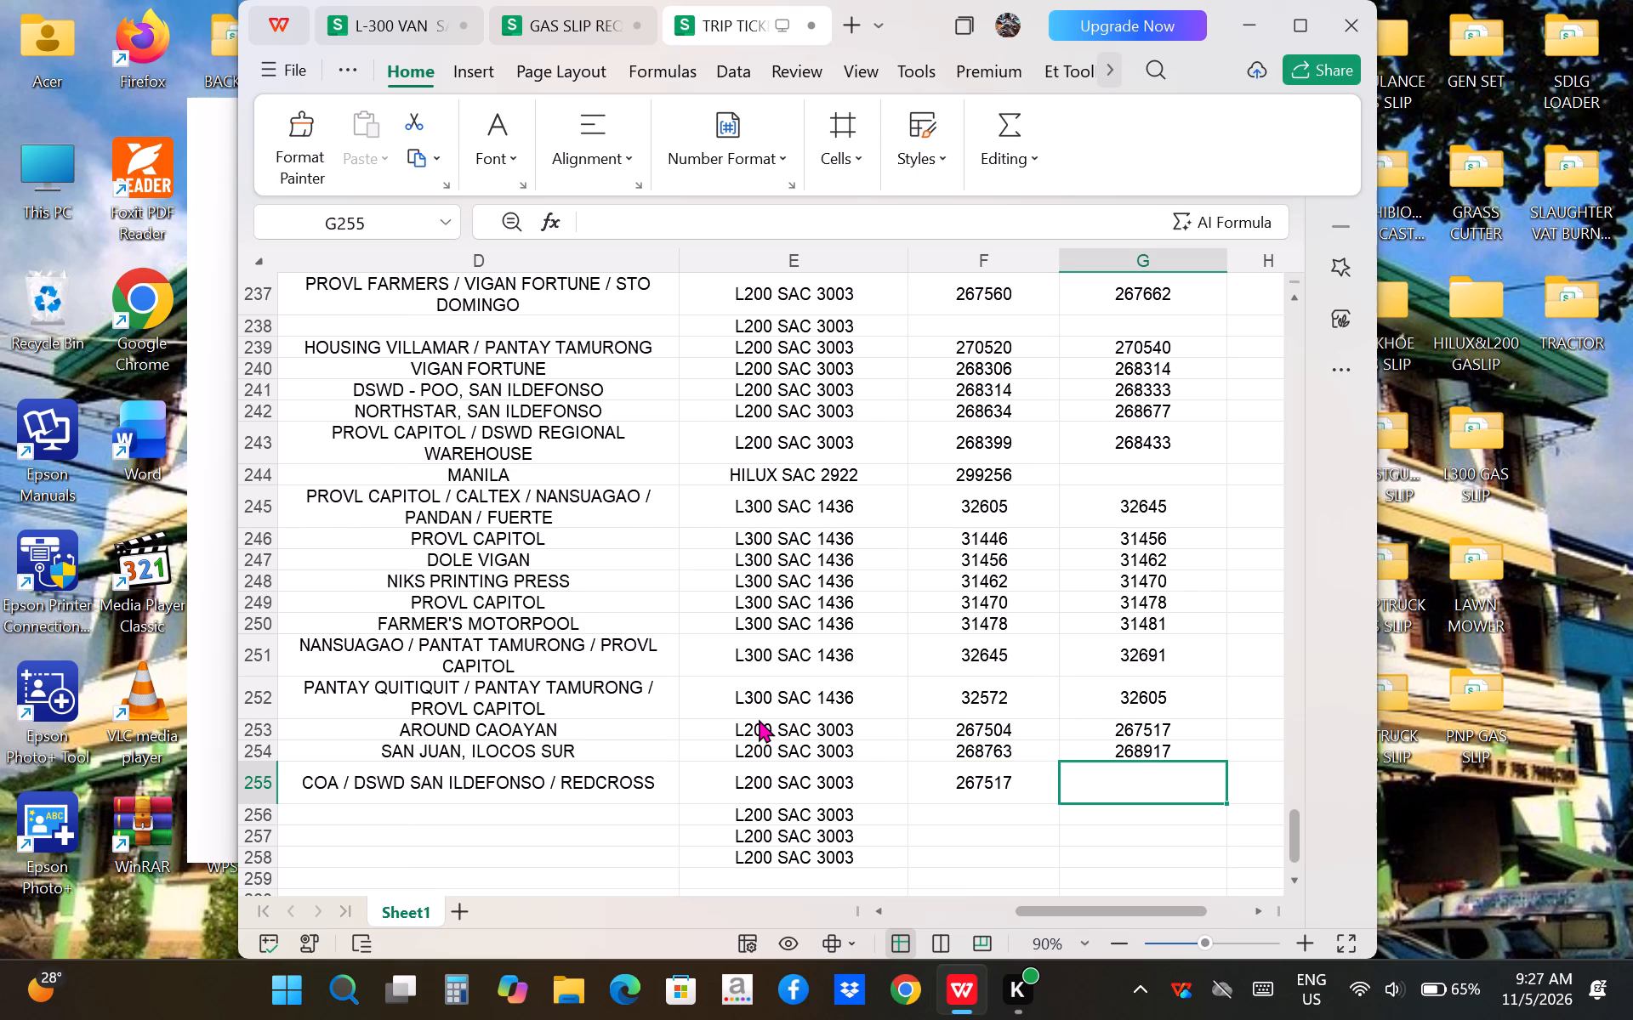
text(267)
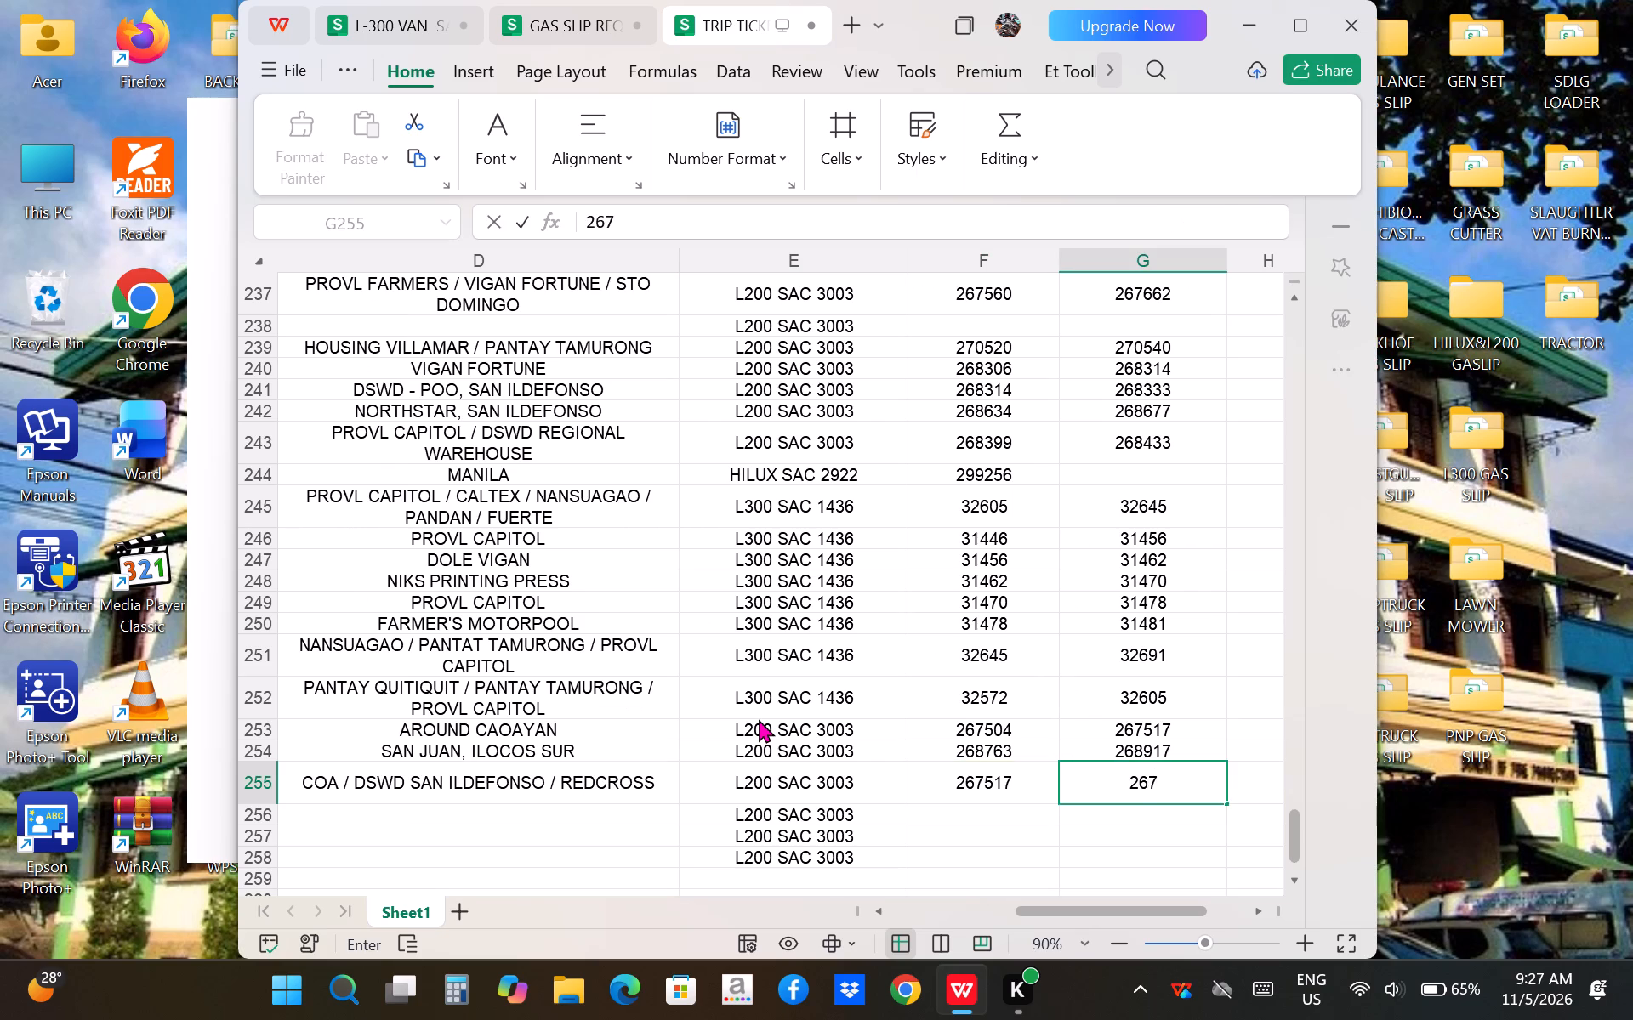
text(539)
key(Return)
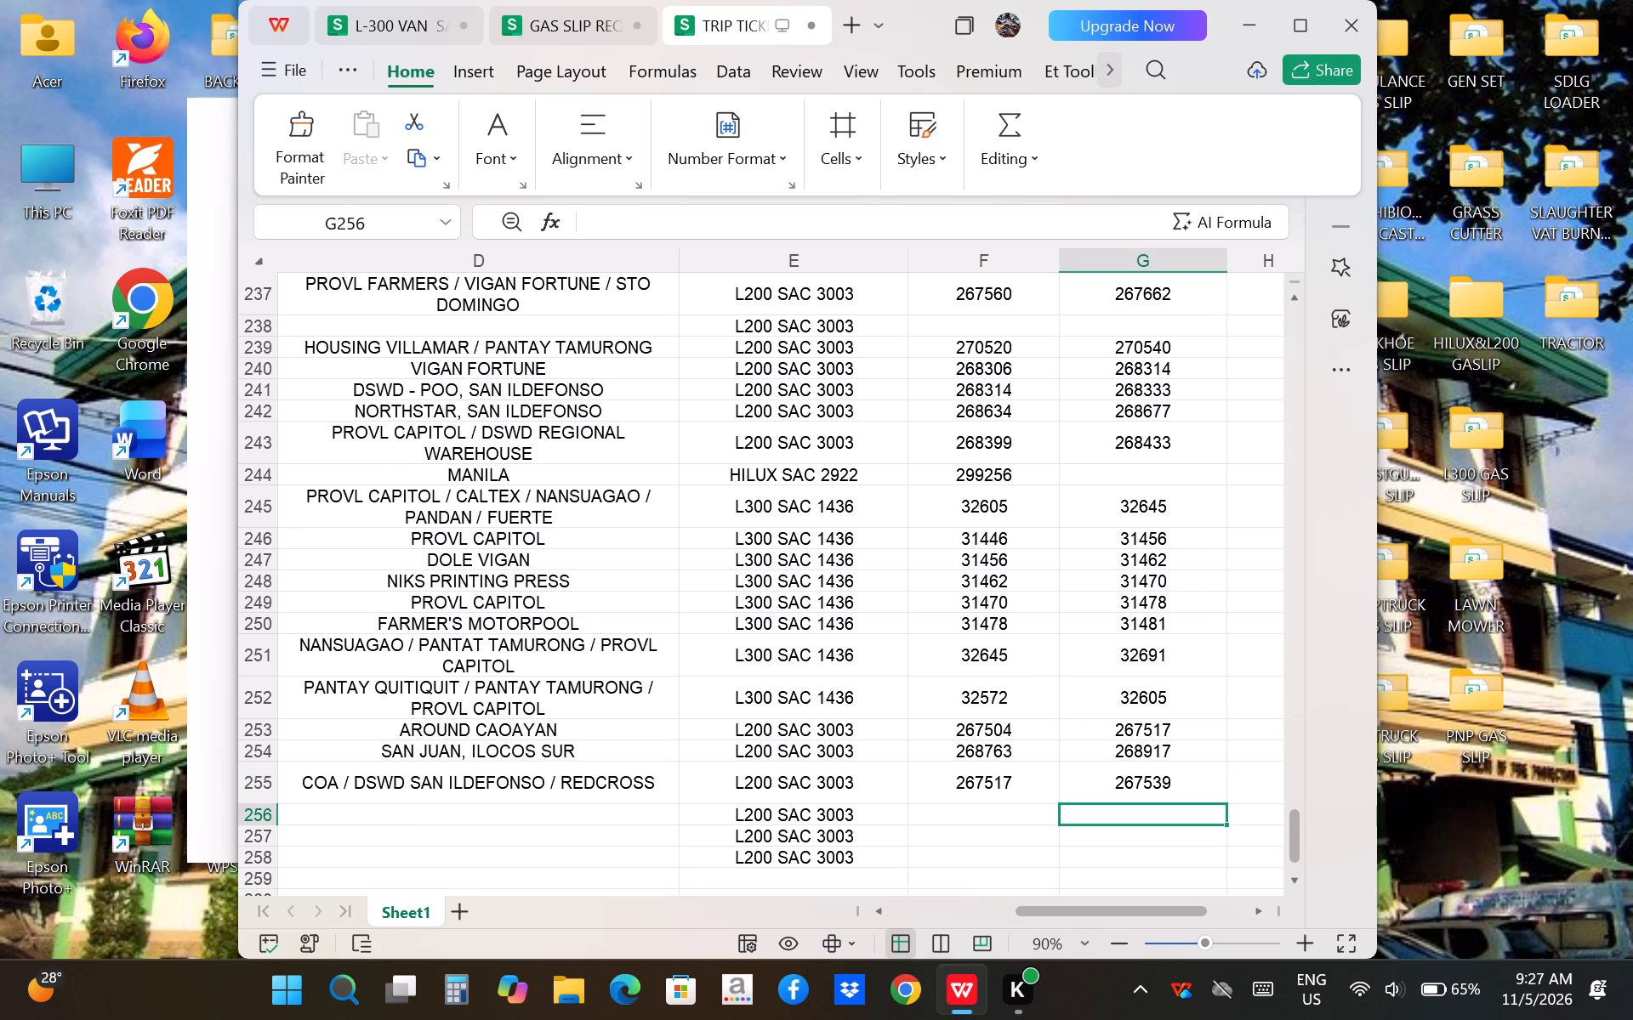
Enter the date 1/16/2026 and the driver's and passenger's names, separated by a slash, in columns B and C for ticket 0314.
drag(1116, 916, 695, 908)
click(442, 814)
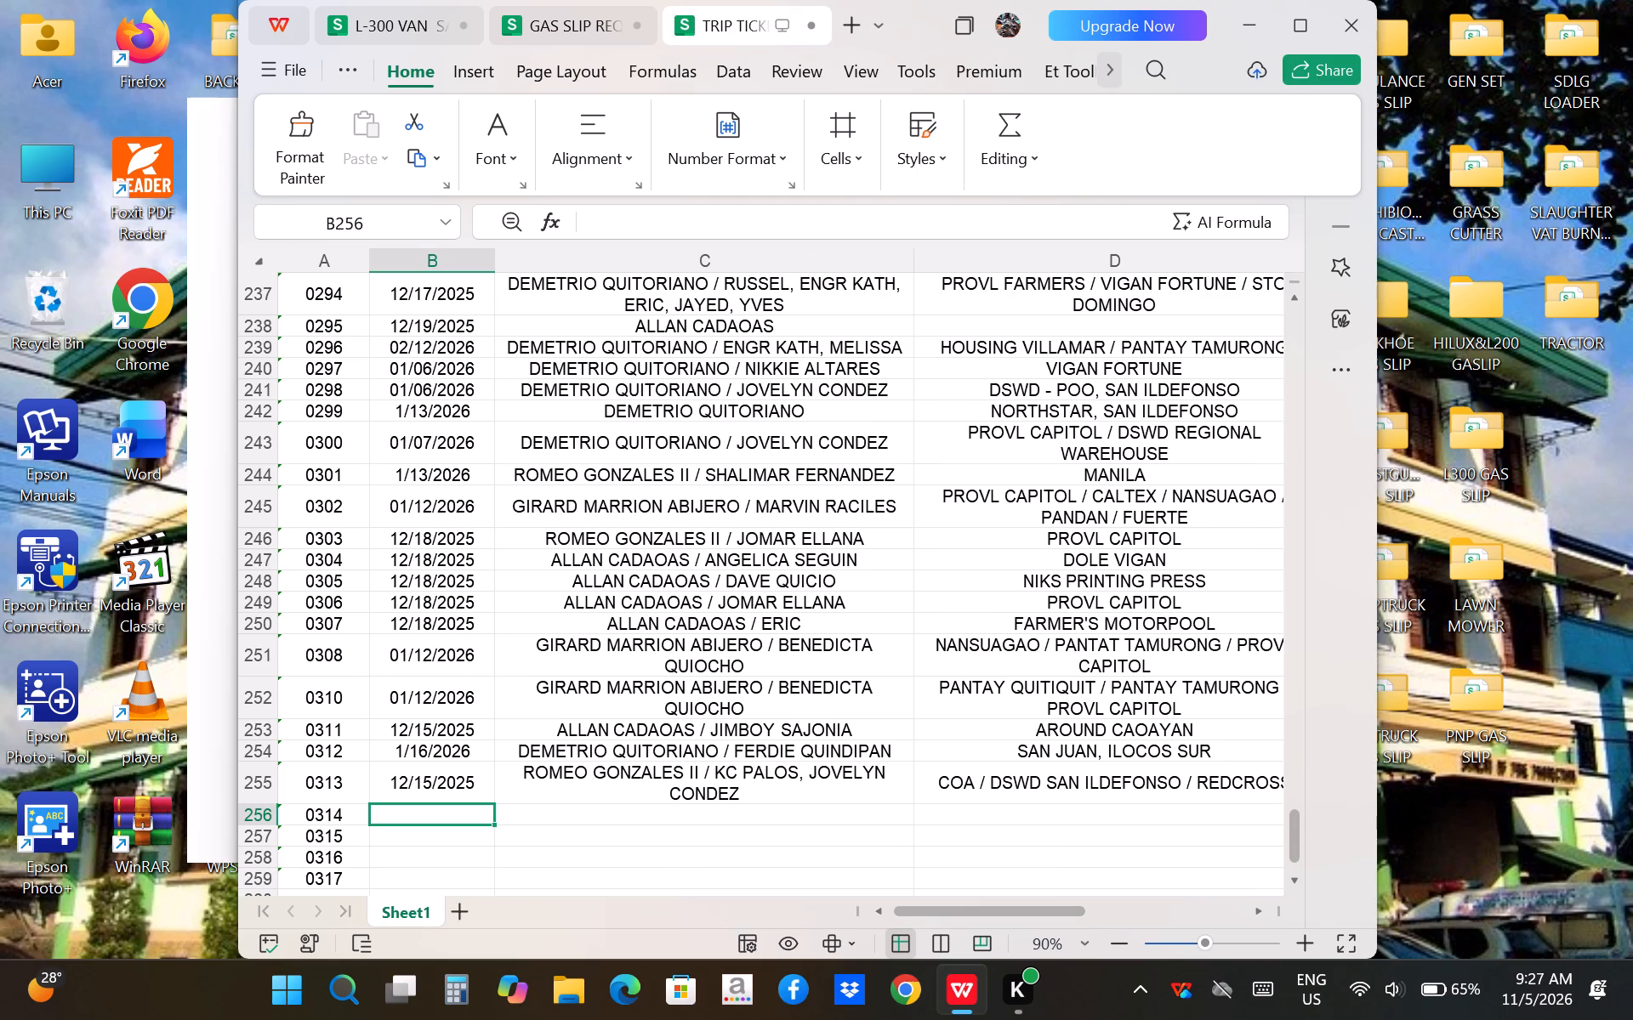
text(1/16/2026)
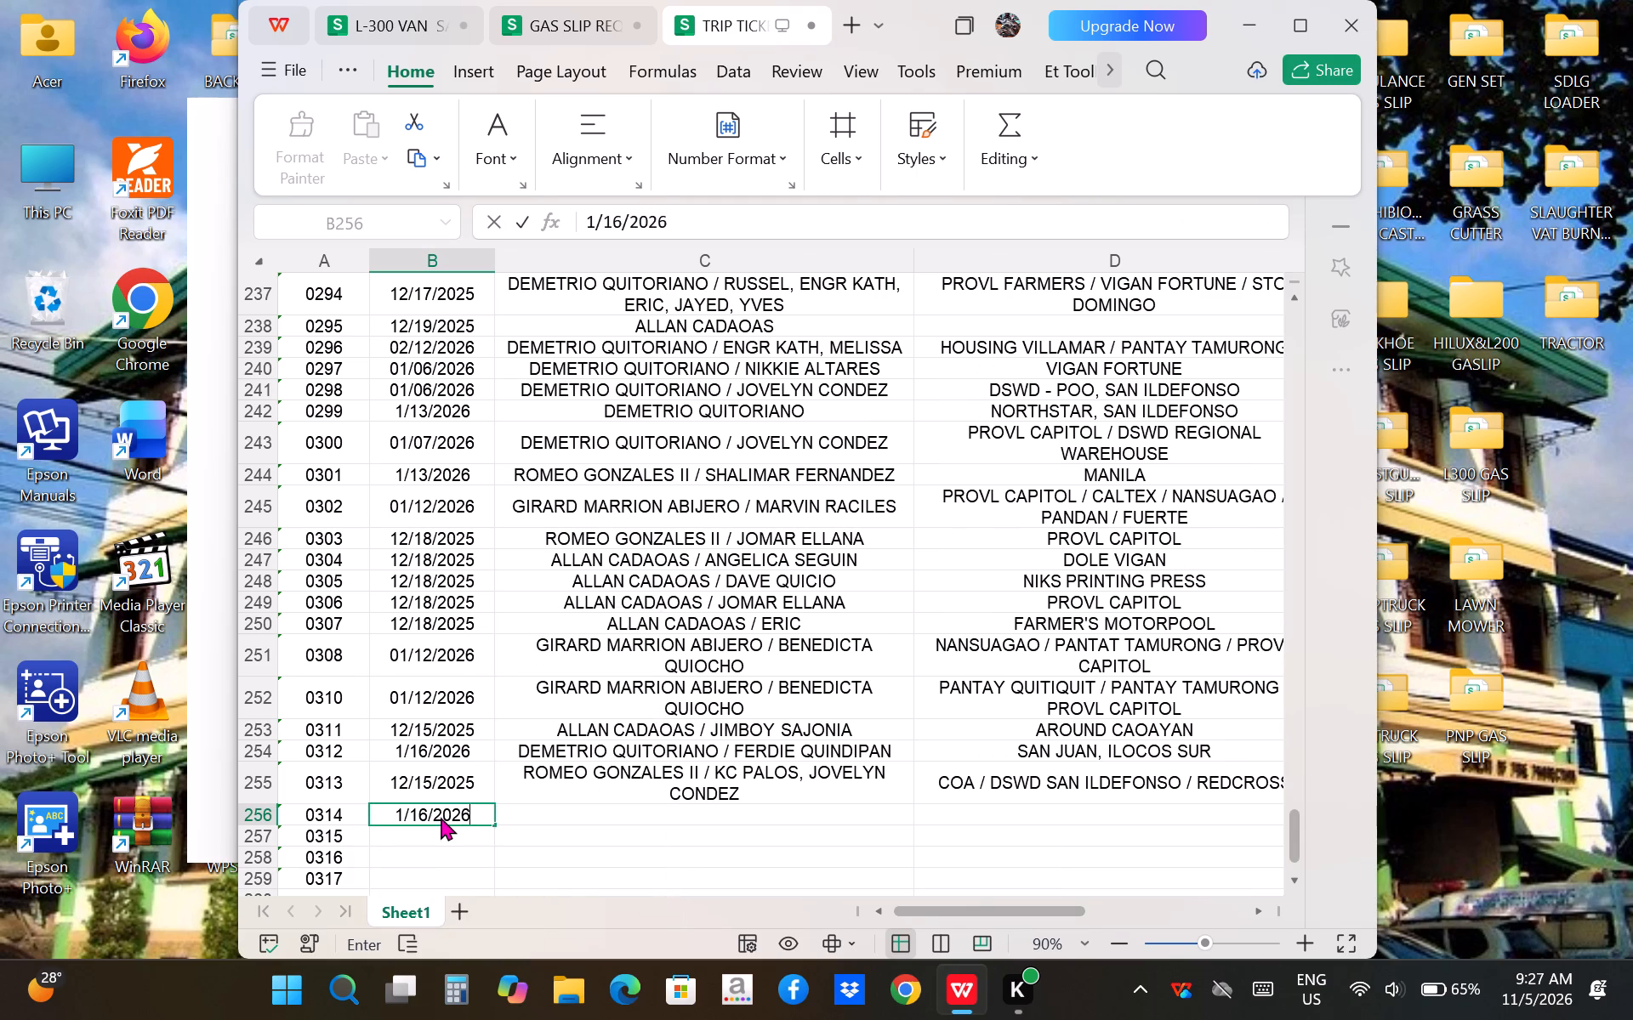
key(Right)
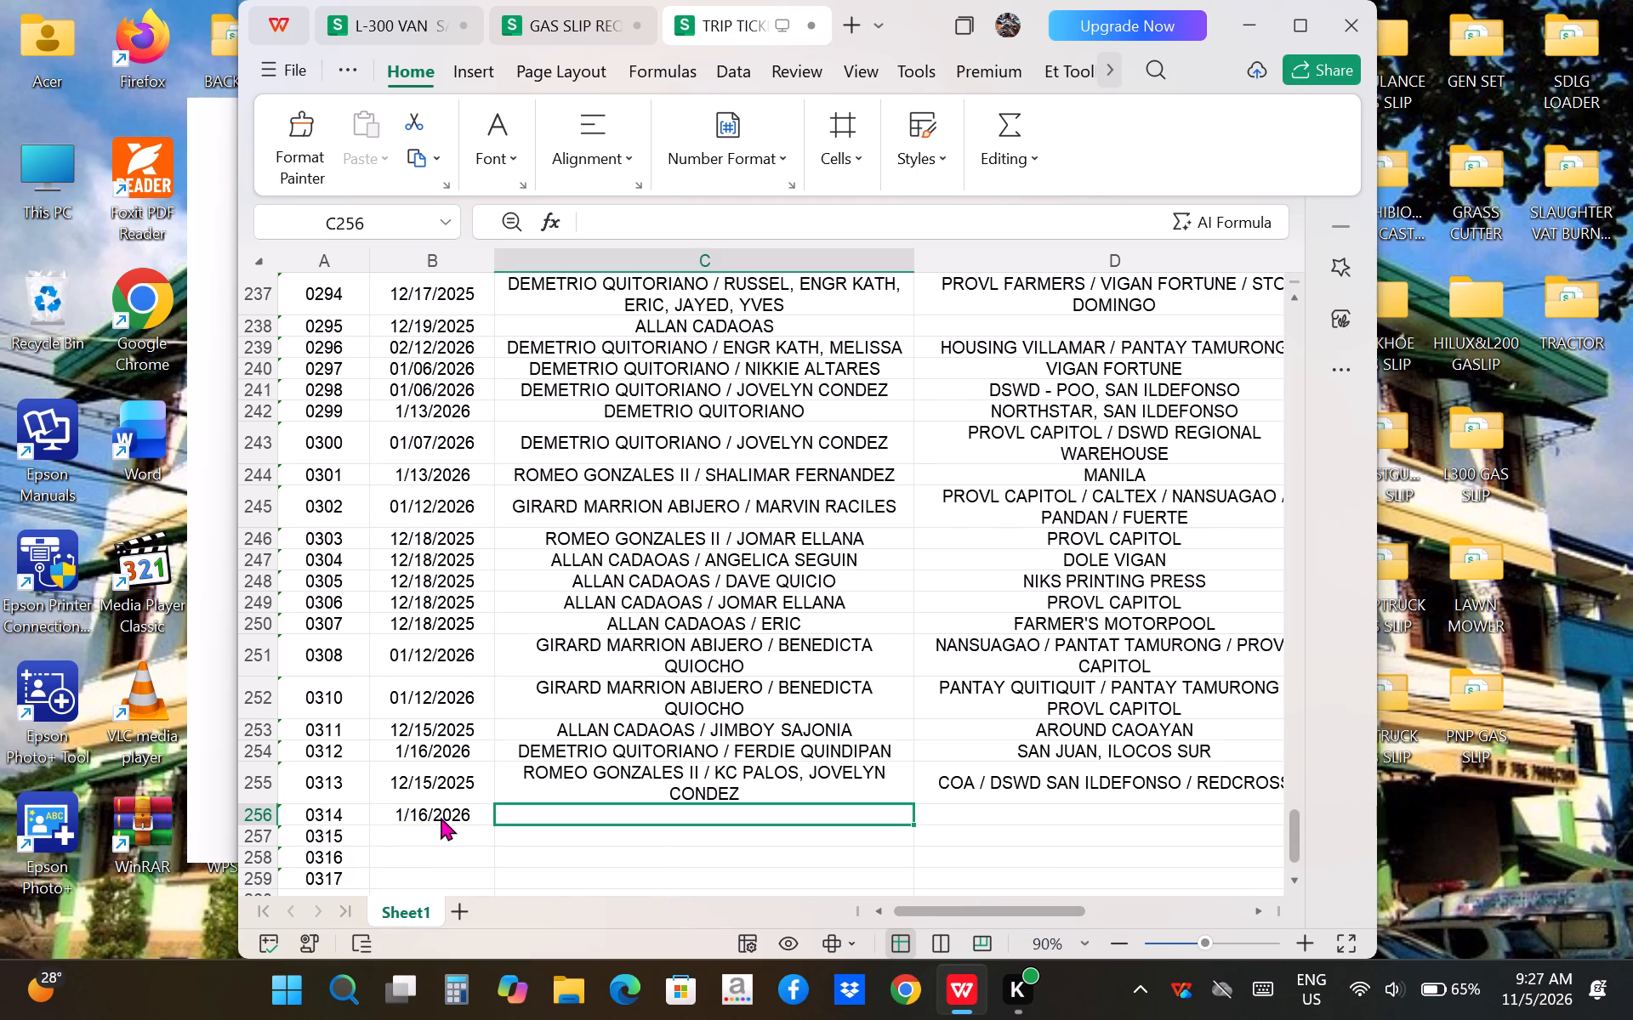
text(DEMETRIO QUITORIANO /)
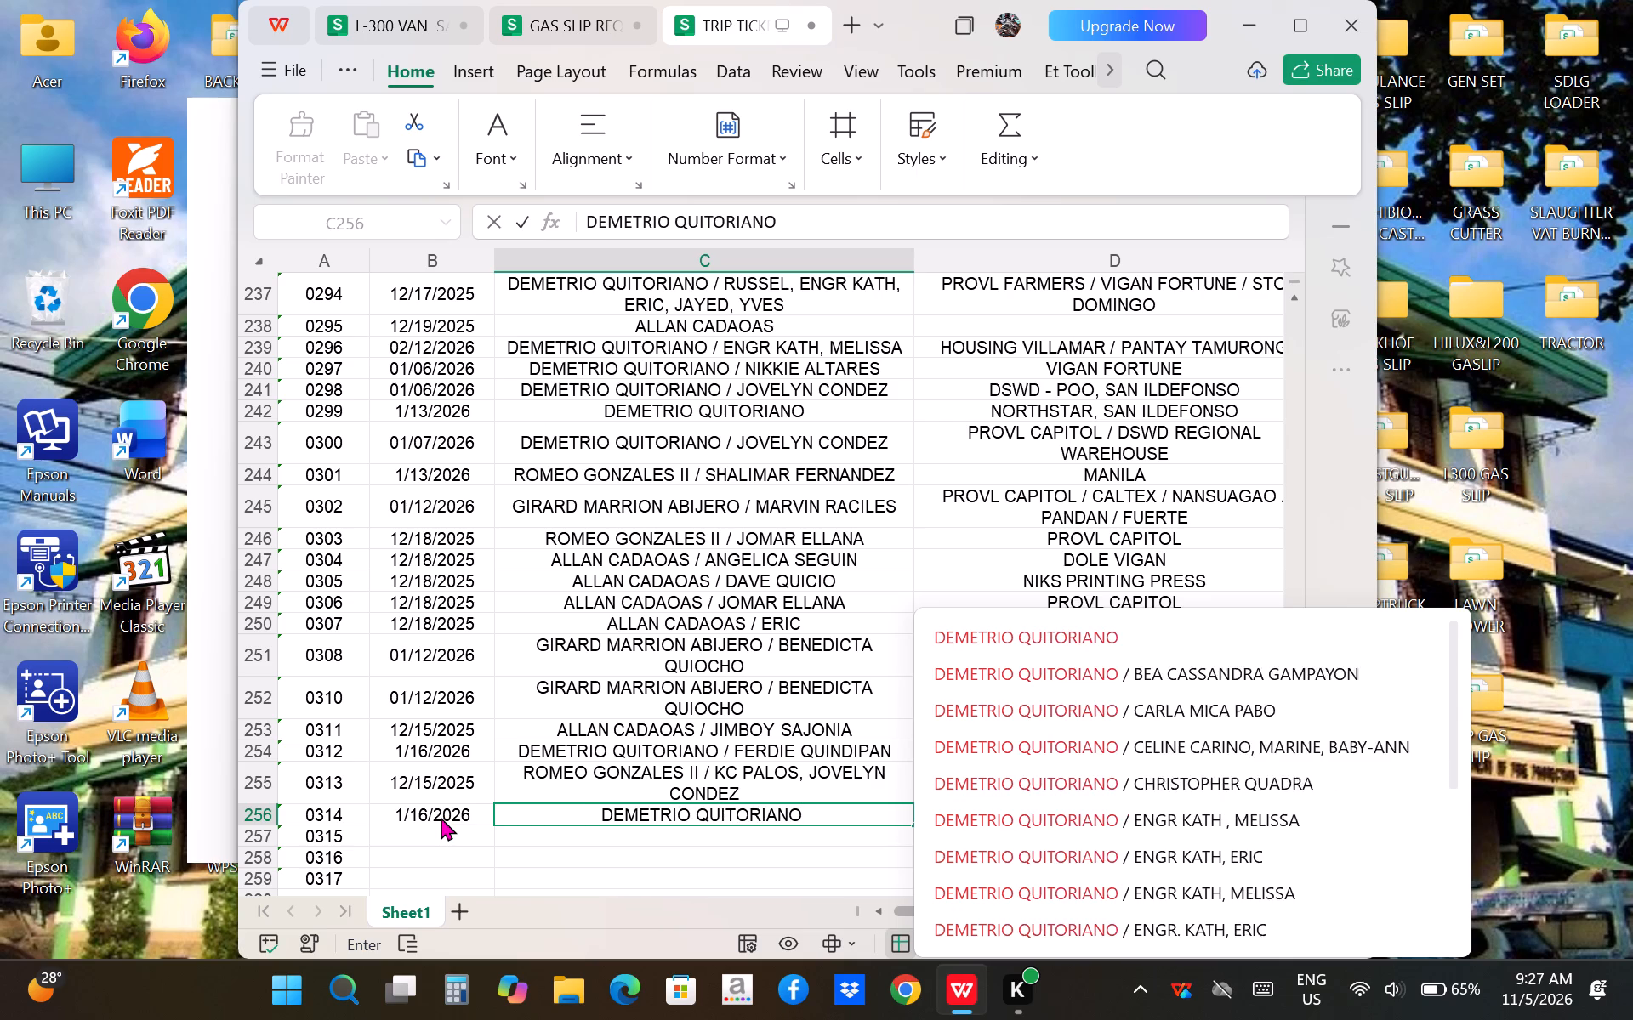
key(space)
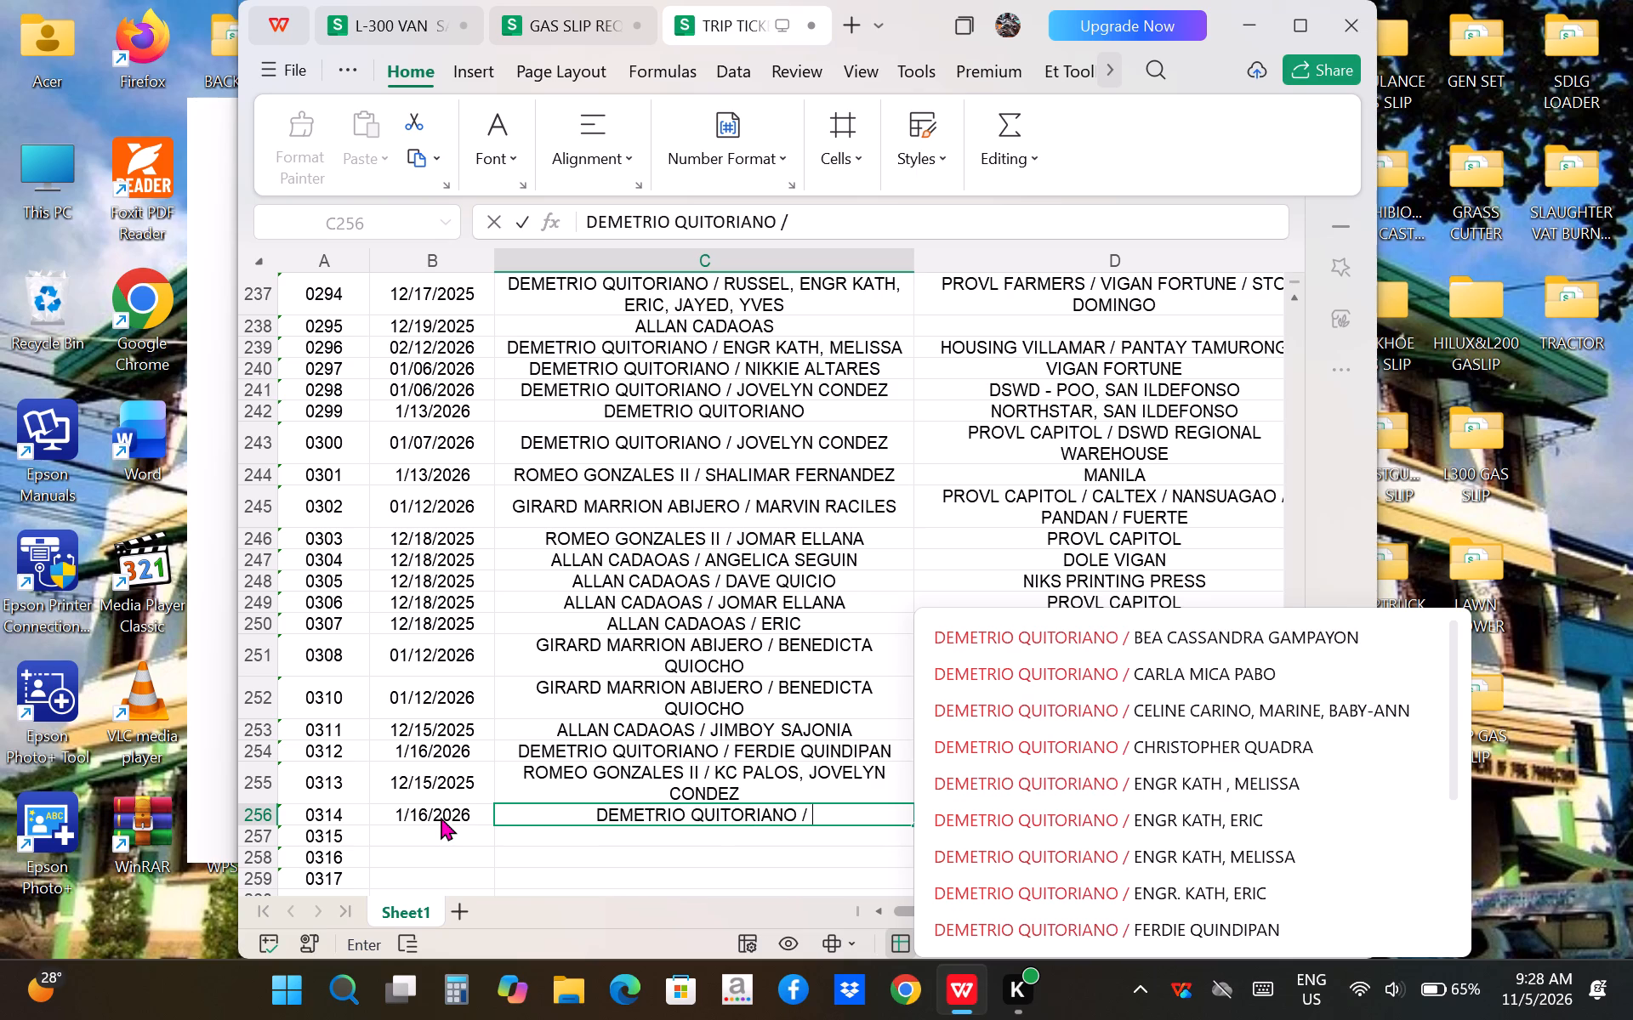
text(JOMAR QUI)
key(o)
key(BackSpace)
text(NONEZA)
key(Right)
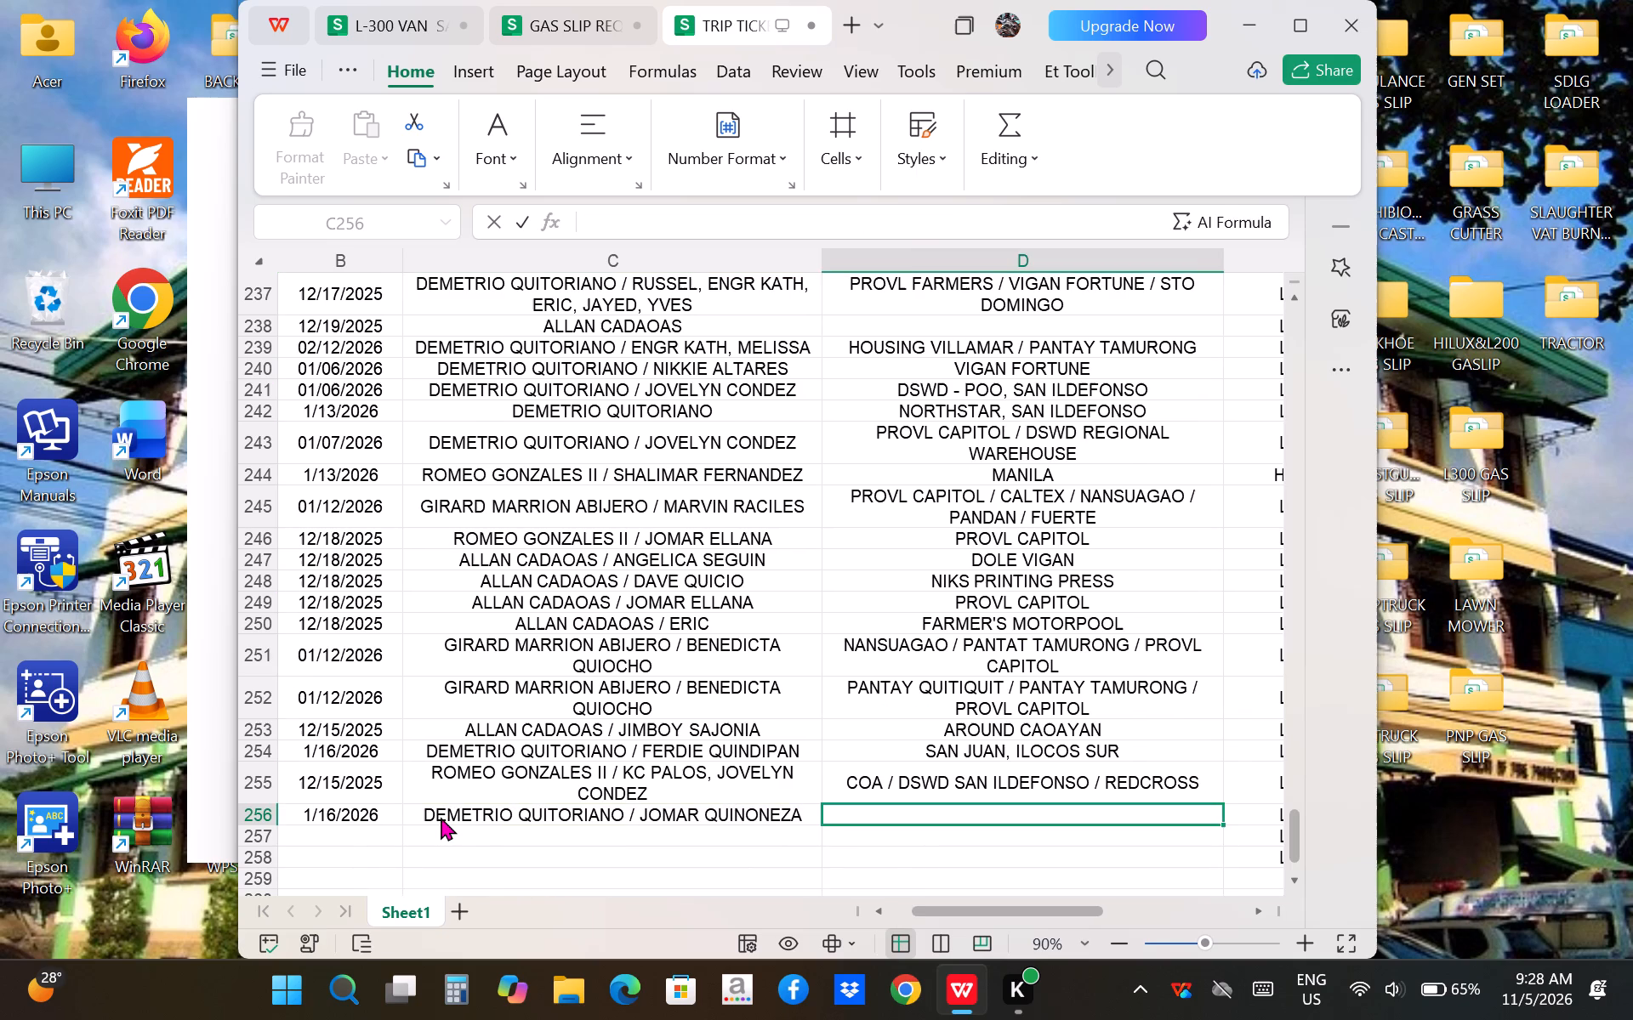
Enter the destination CALLAGUIP ELEM. / BAGGOC ELEM. / PANTAY QUITIQUIT / PANDAN H.S. / NANSUAGAO / PANTAY TAMURONG in column D for ticket 0314.
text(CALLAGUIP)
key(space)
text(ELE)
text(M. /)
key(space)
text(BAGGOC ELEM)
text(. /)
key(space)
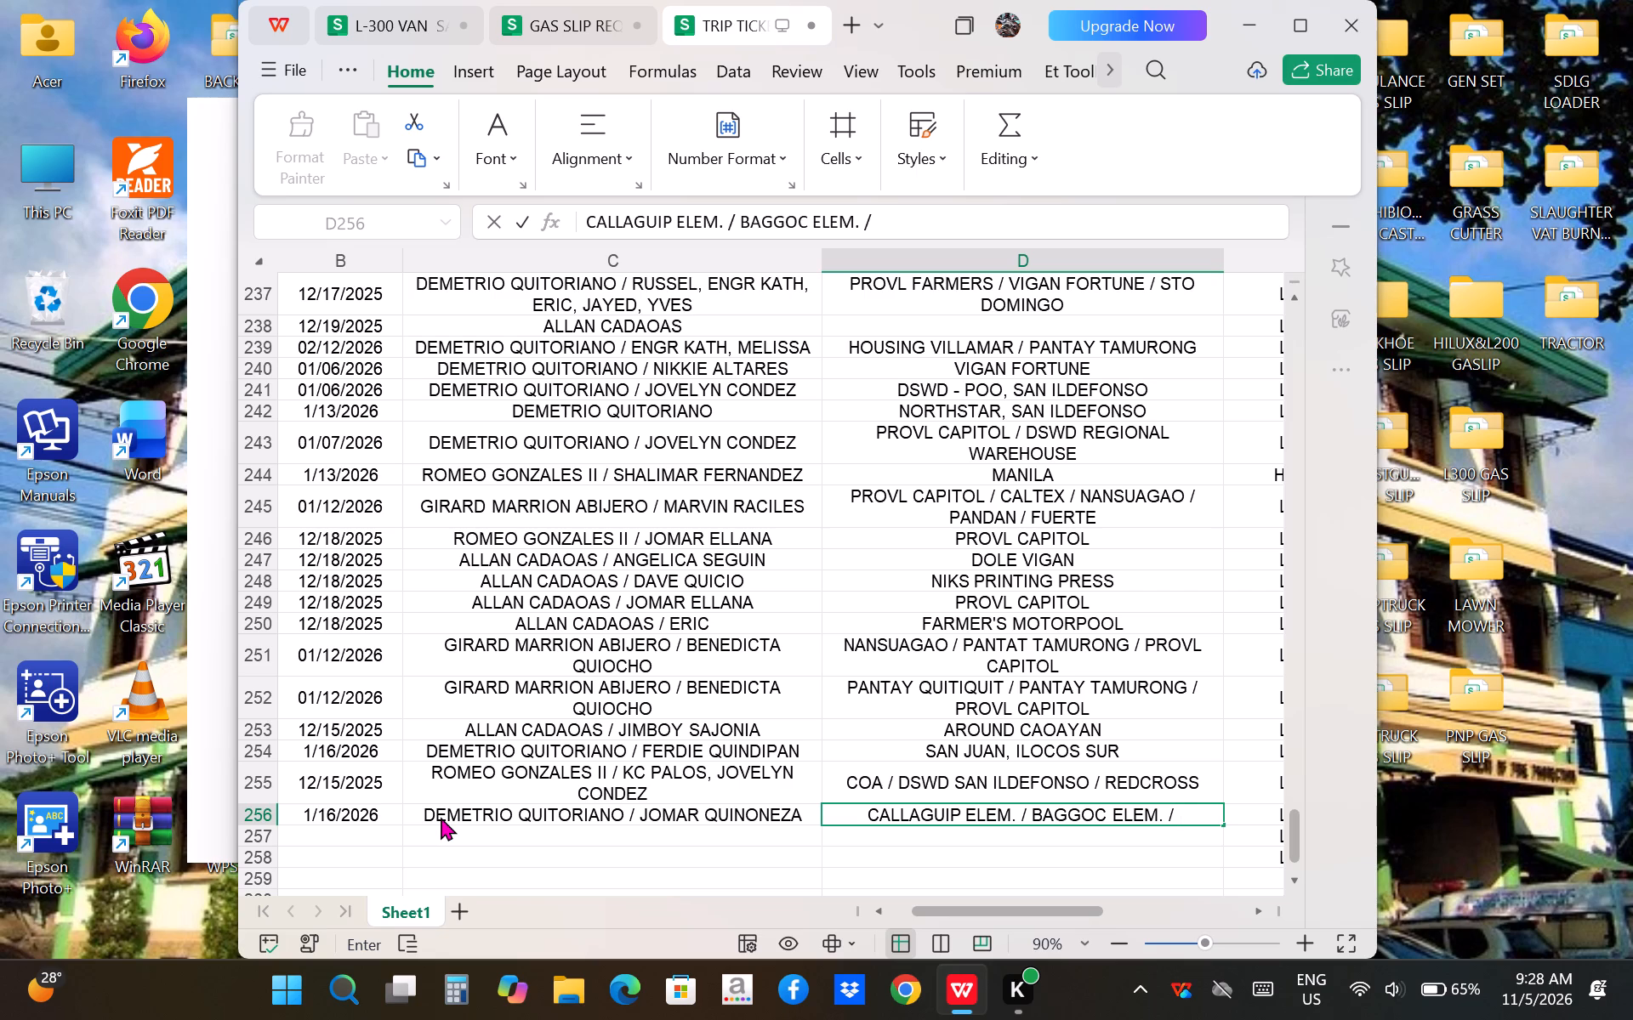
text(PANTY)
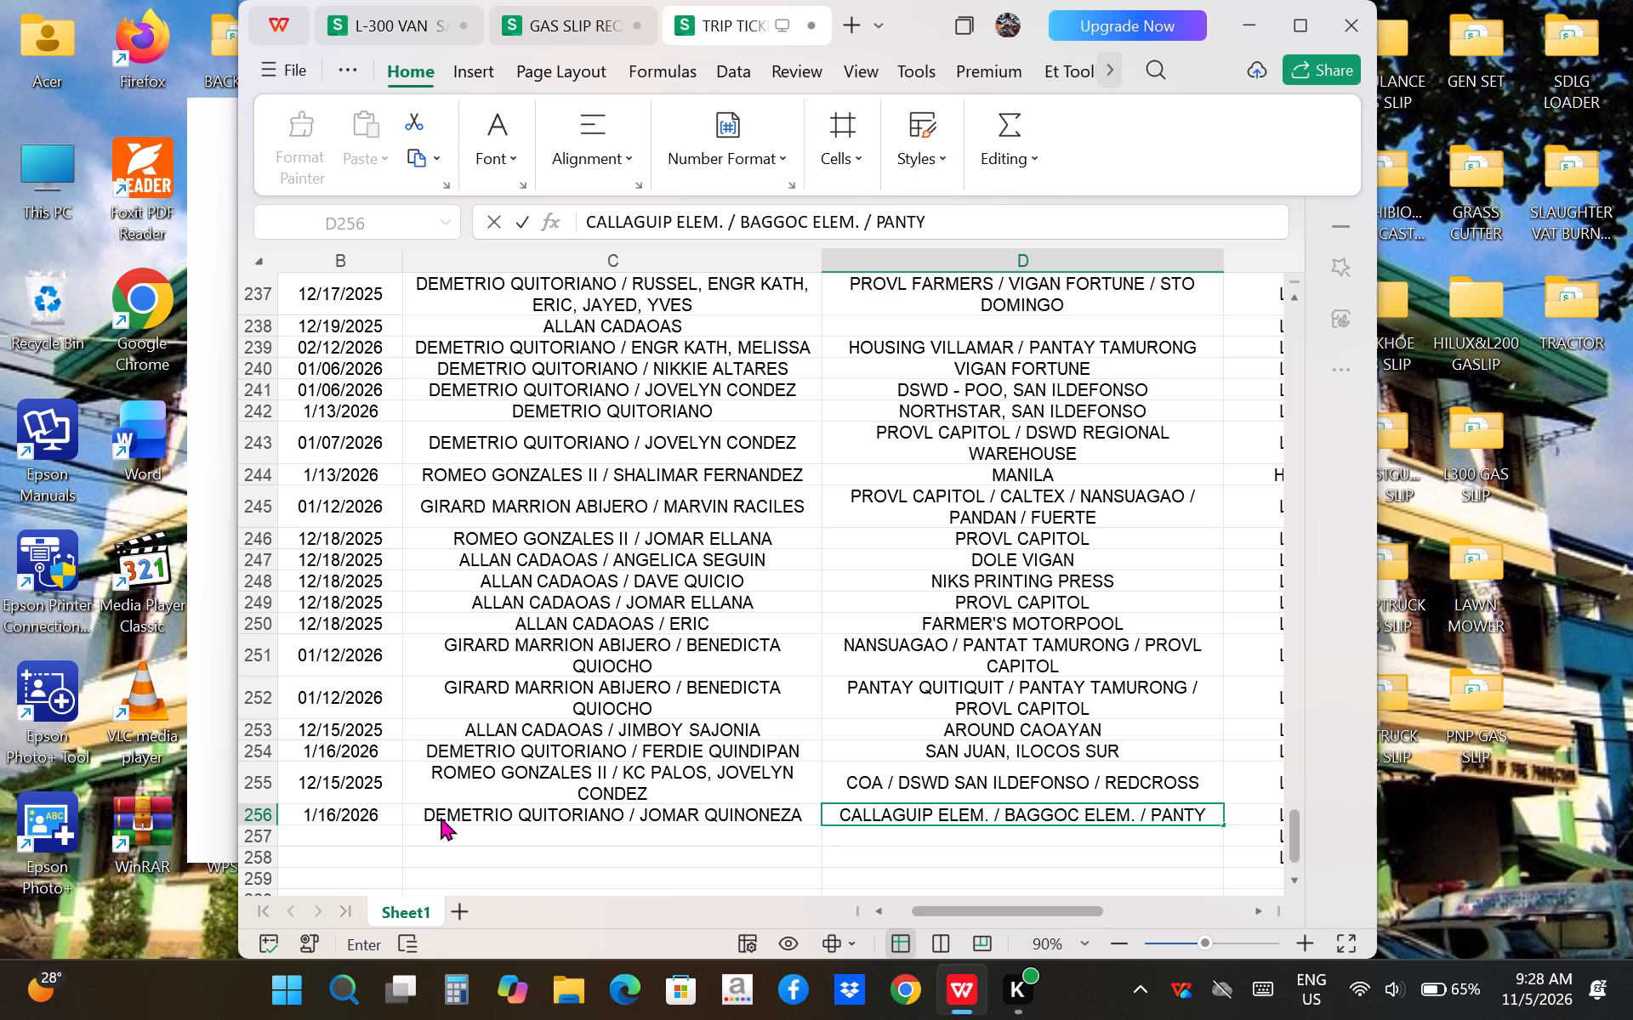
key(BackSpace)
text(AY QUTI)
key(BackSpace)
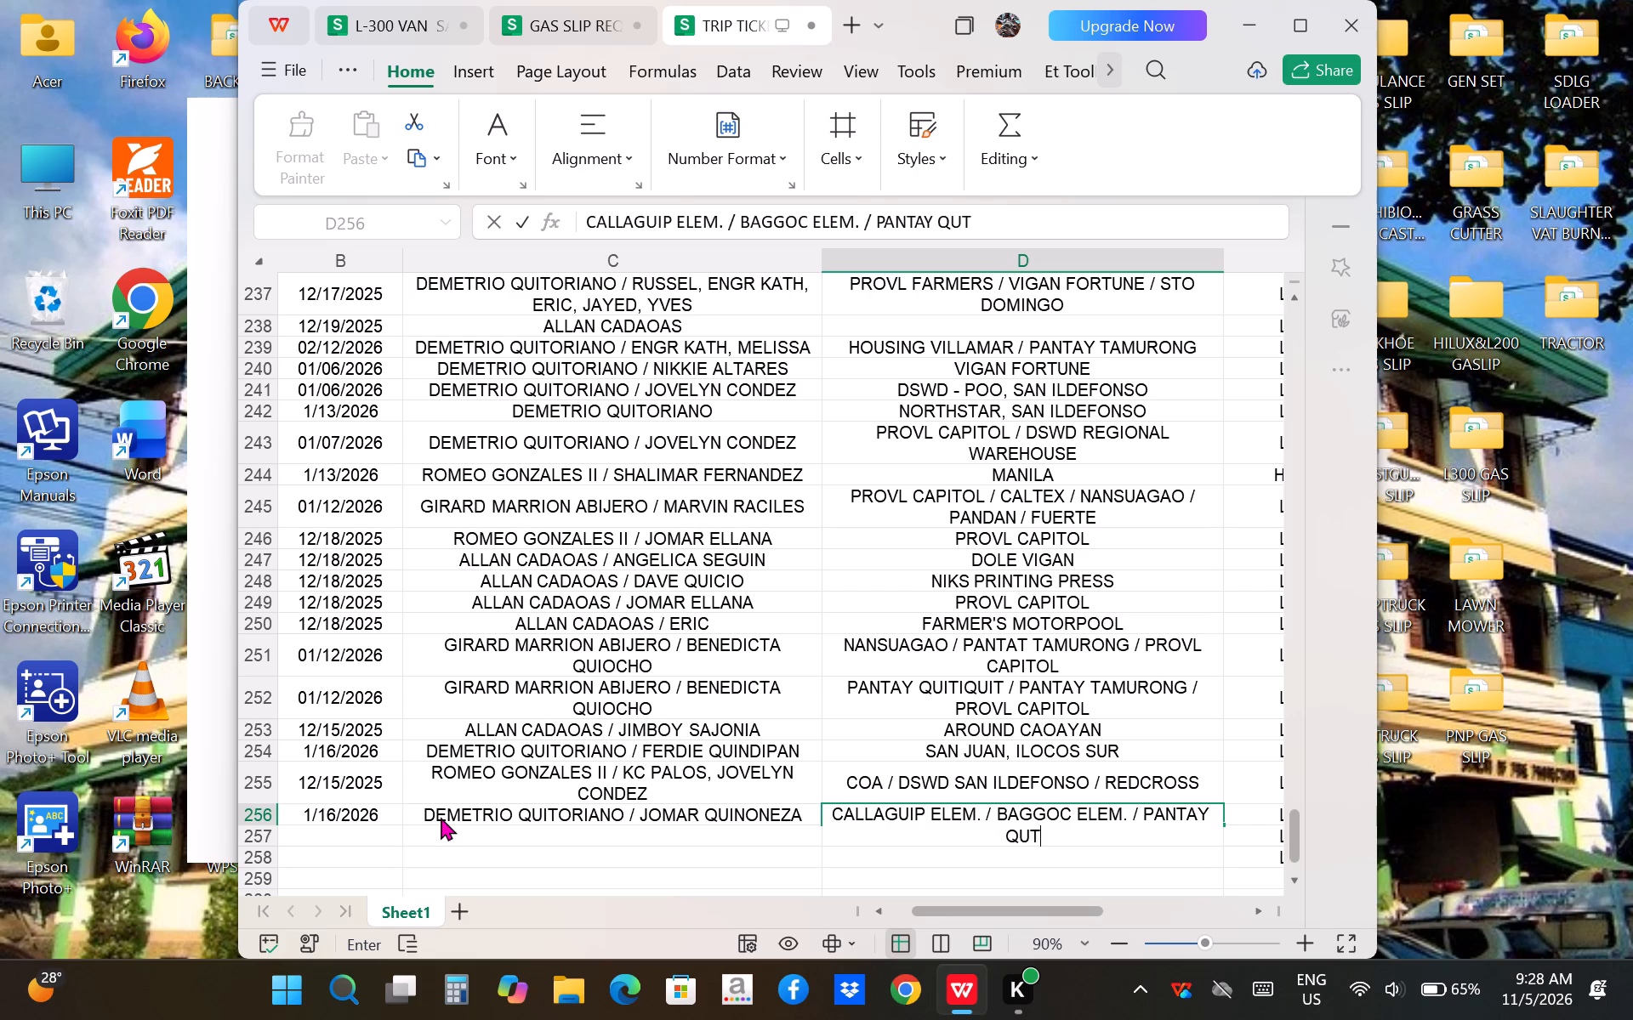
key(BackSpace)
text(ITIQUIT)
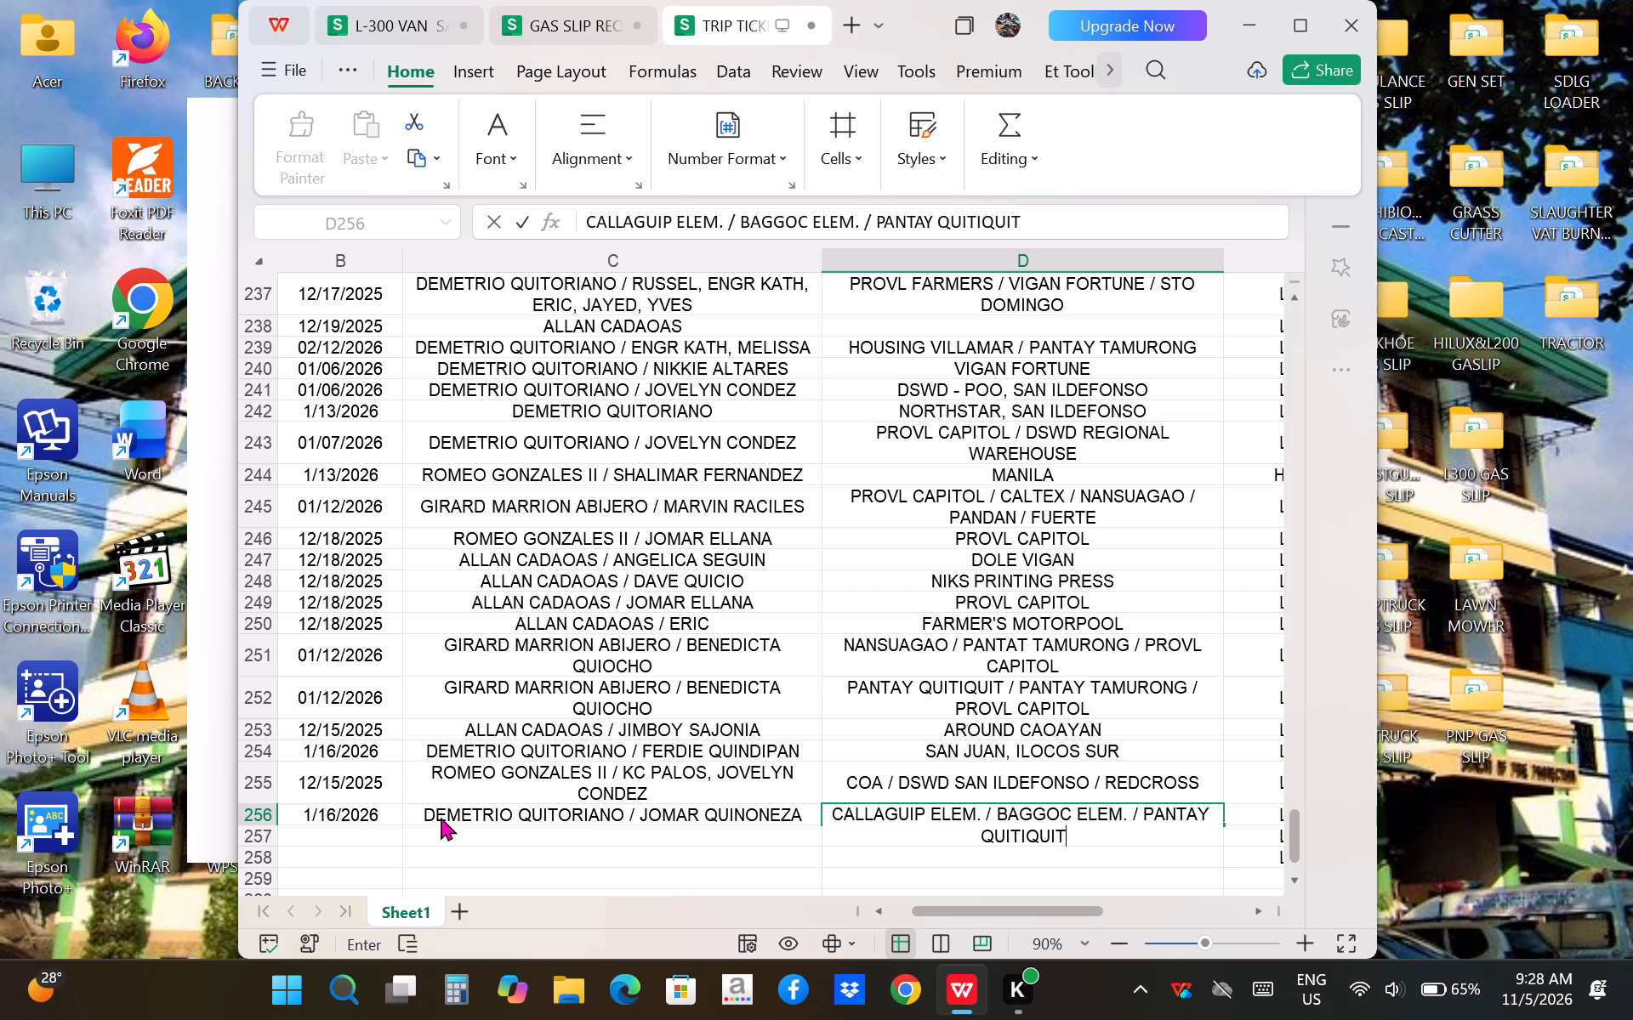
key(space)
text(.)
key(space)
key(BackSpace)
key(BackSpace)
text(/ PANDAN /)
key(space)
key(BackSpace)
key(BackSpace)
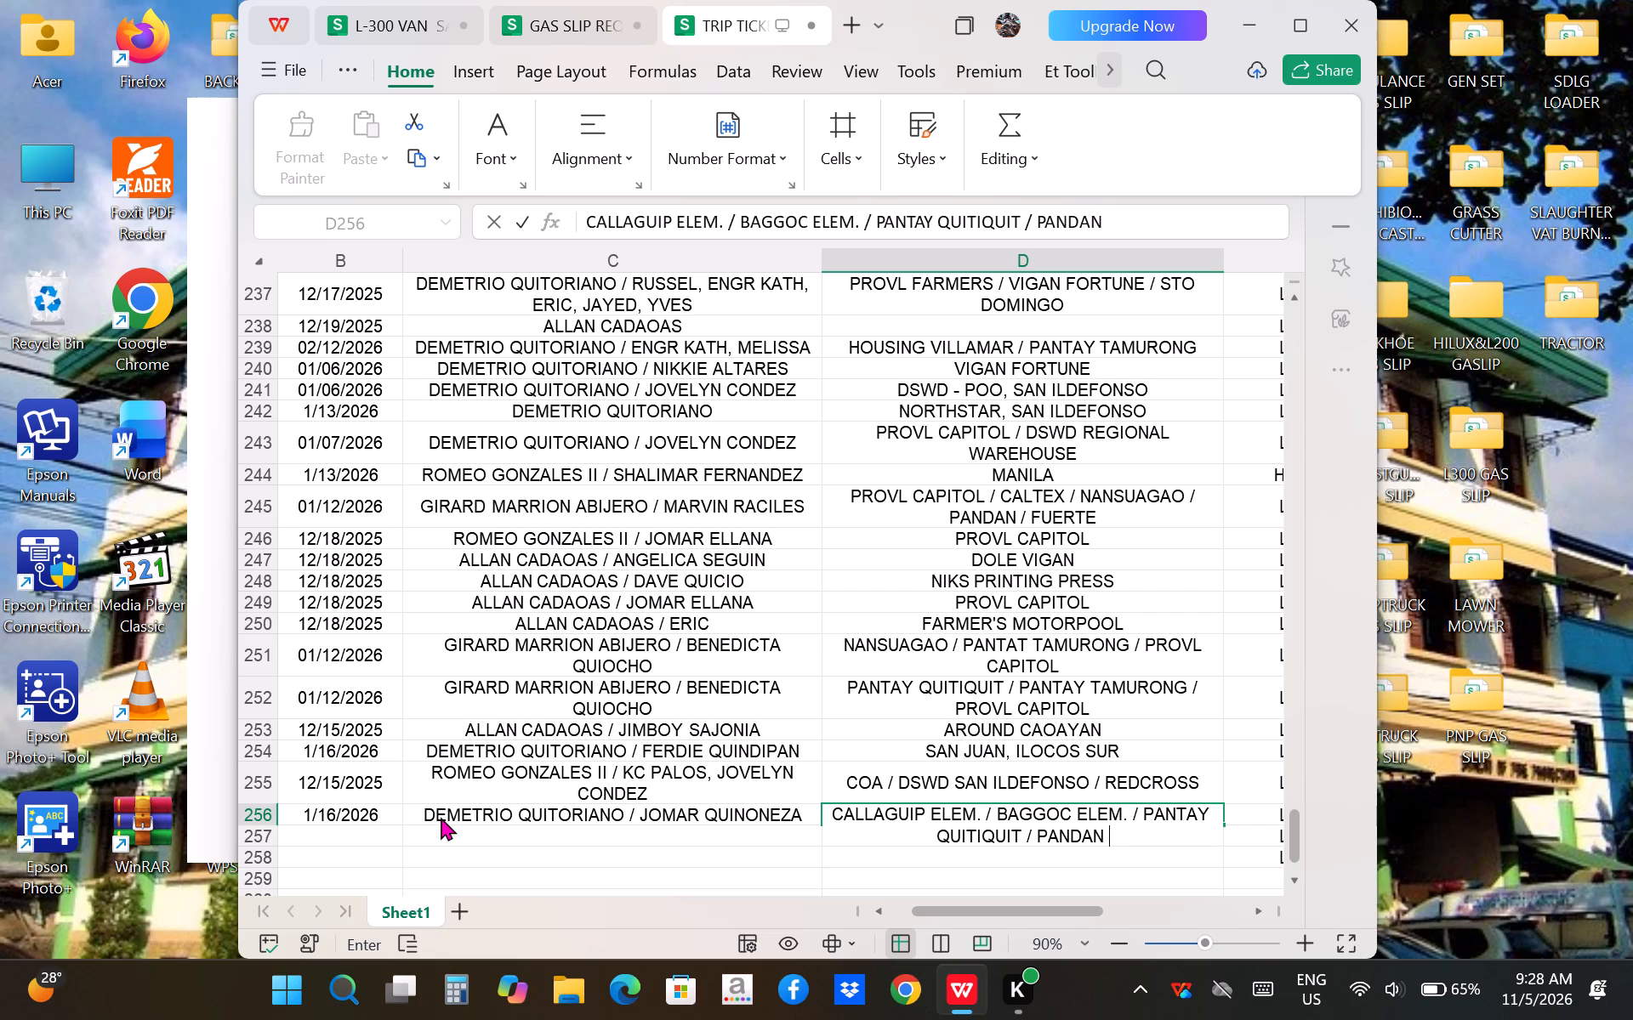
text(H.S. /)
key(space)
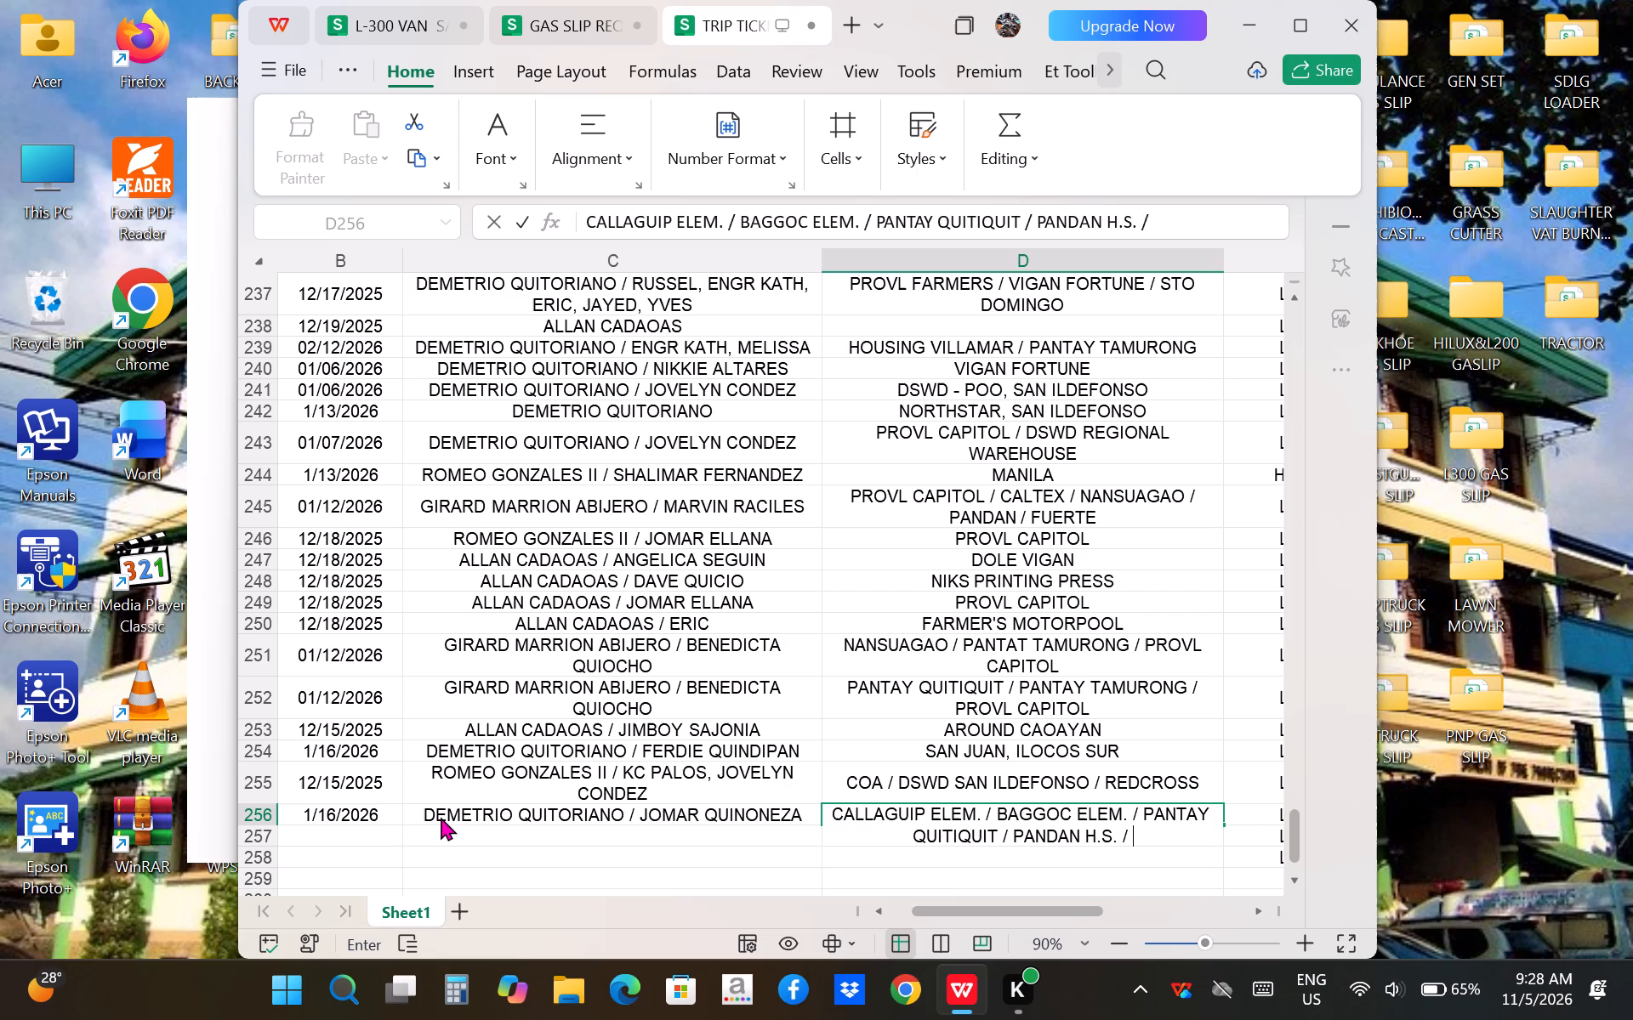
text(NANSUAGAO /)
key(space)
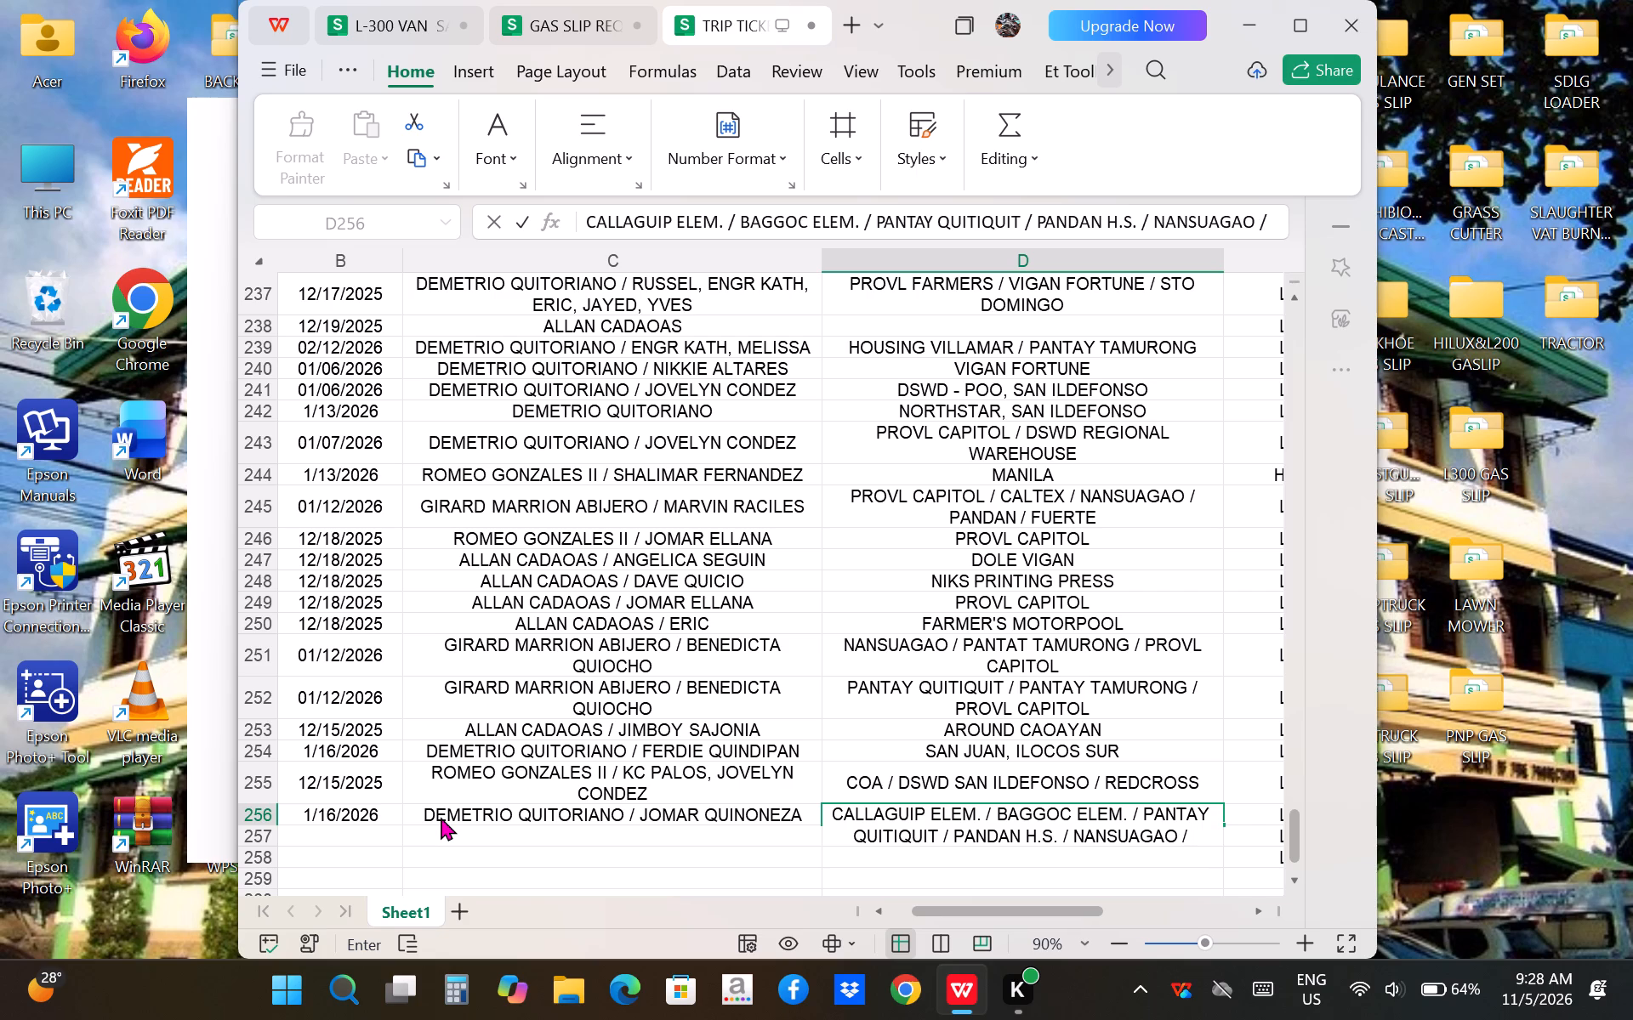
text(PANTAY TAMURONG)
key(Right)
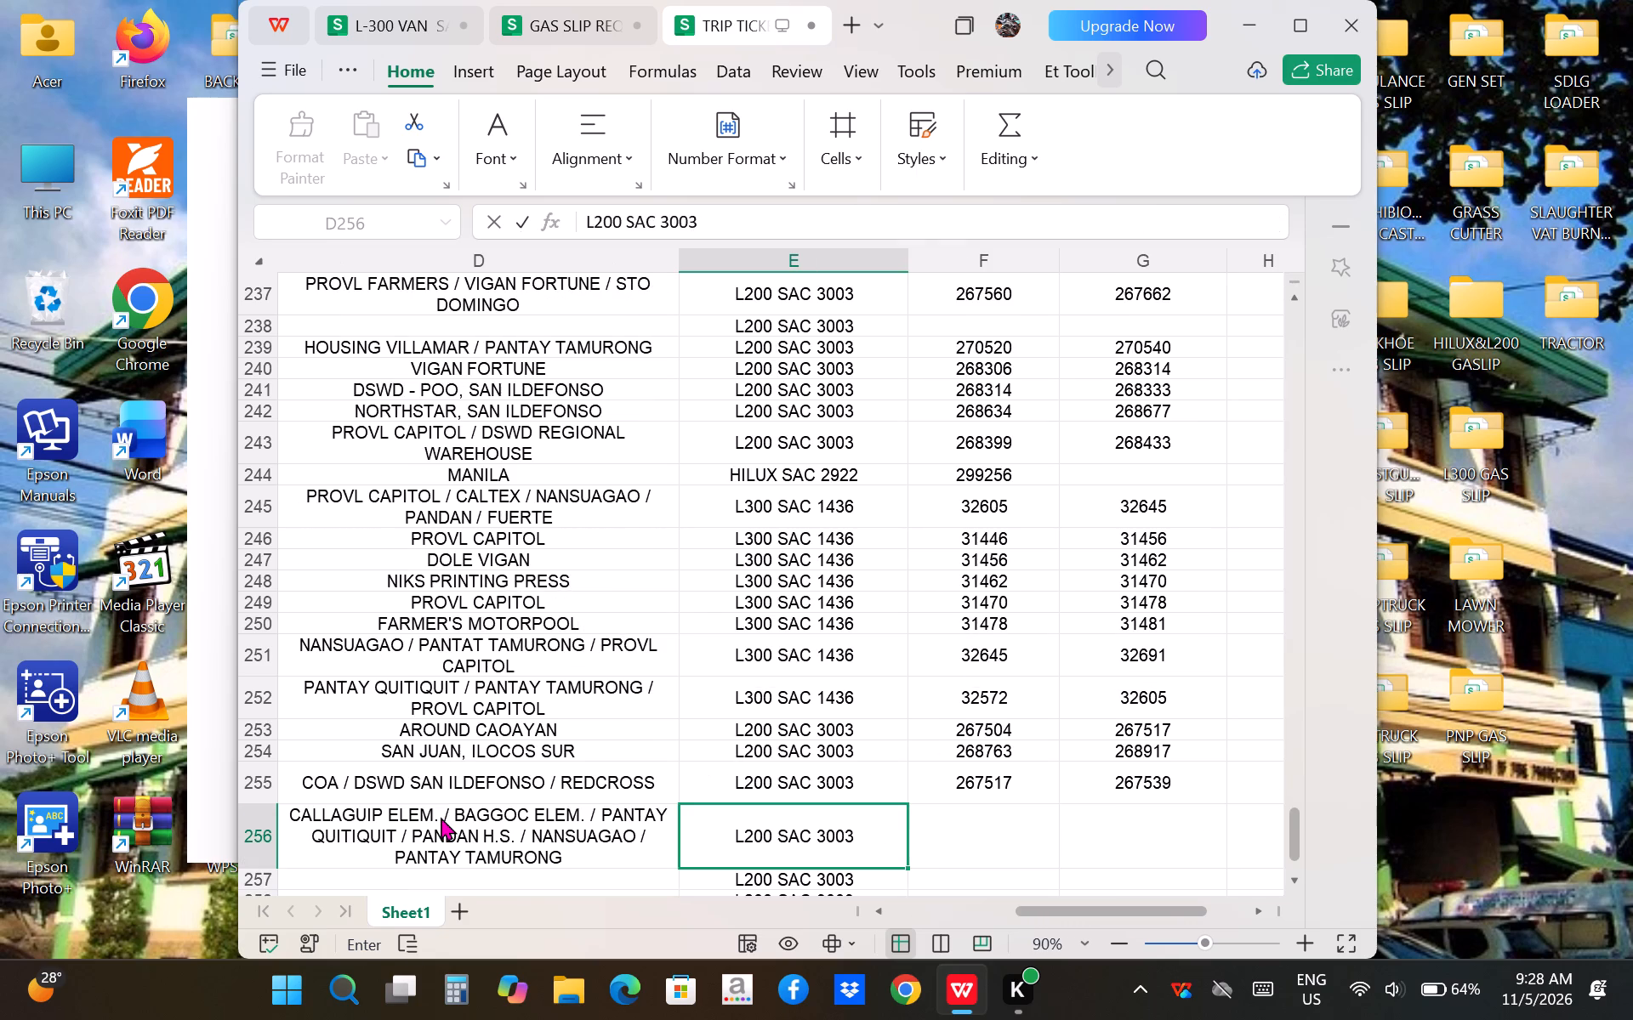
Enter the readings 268817 and 268863 in columns F and G for ticket 0314.
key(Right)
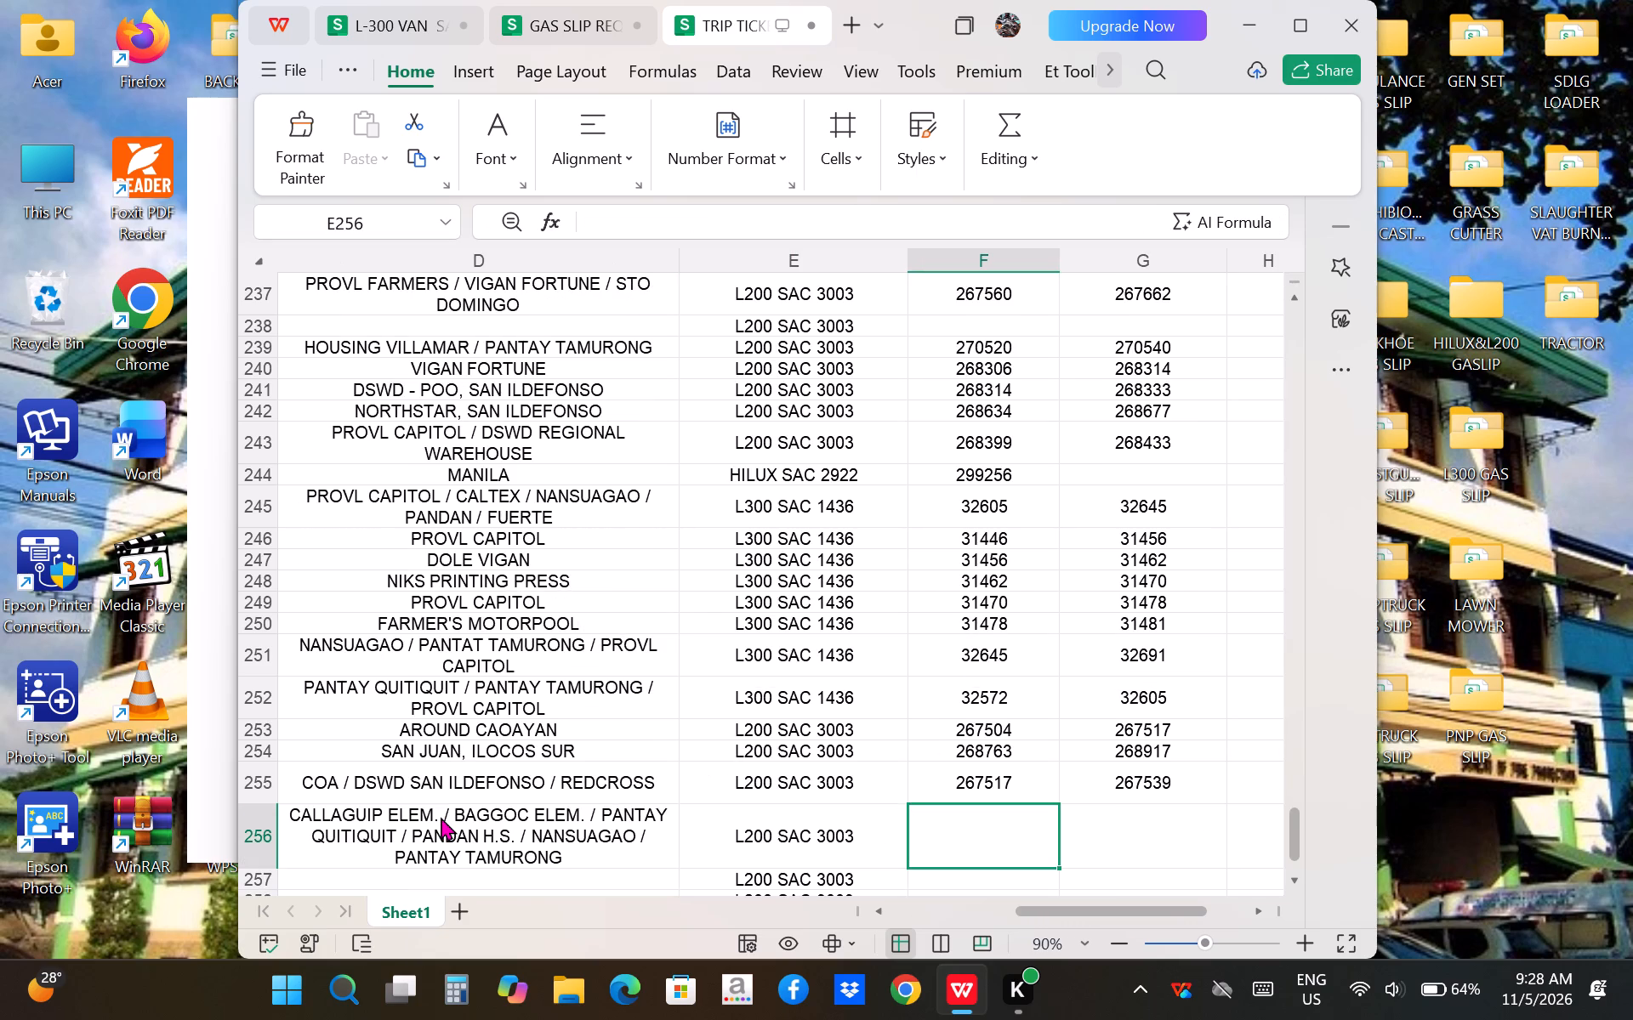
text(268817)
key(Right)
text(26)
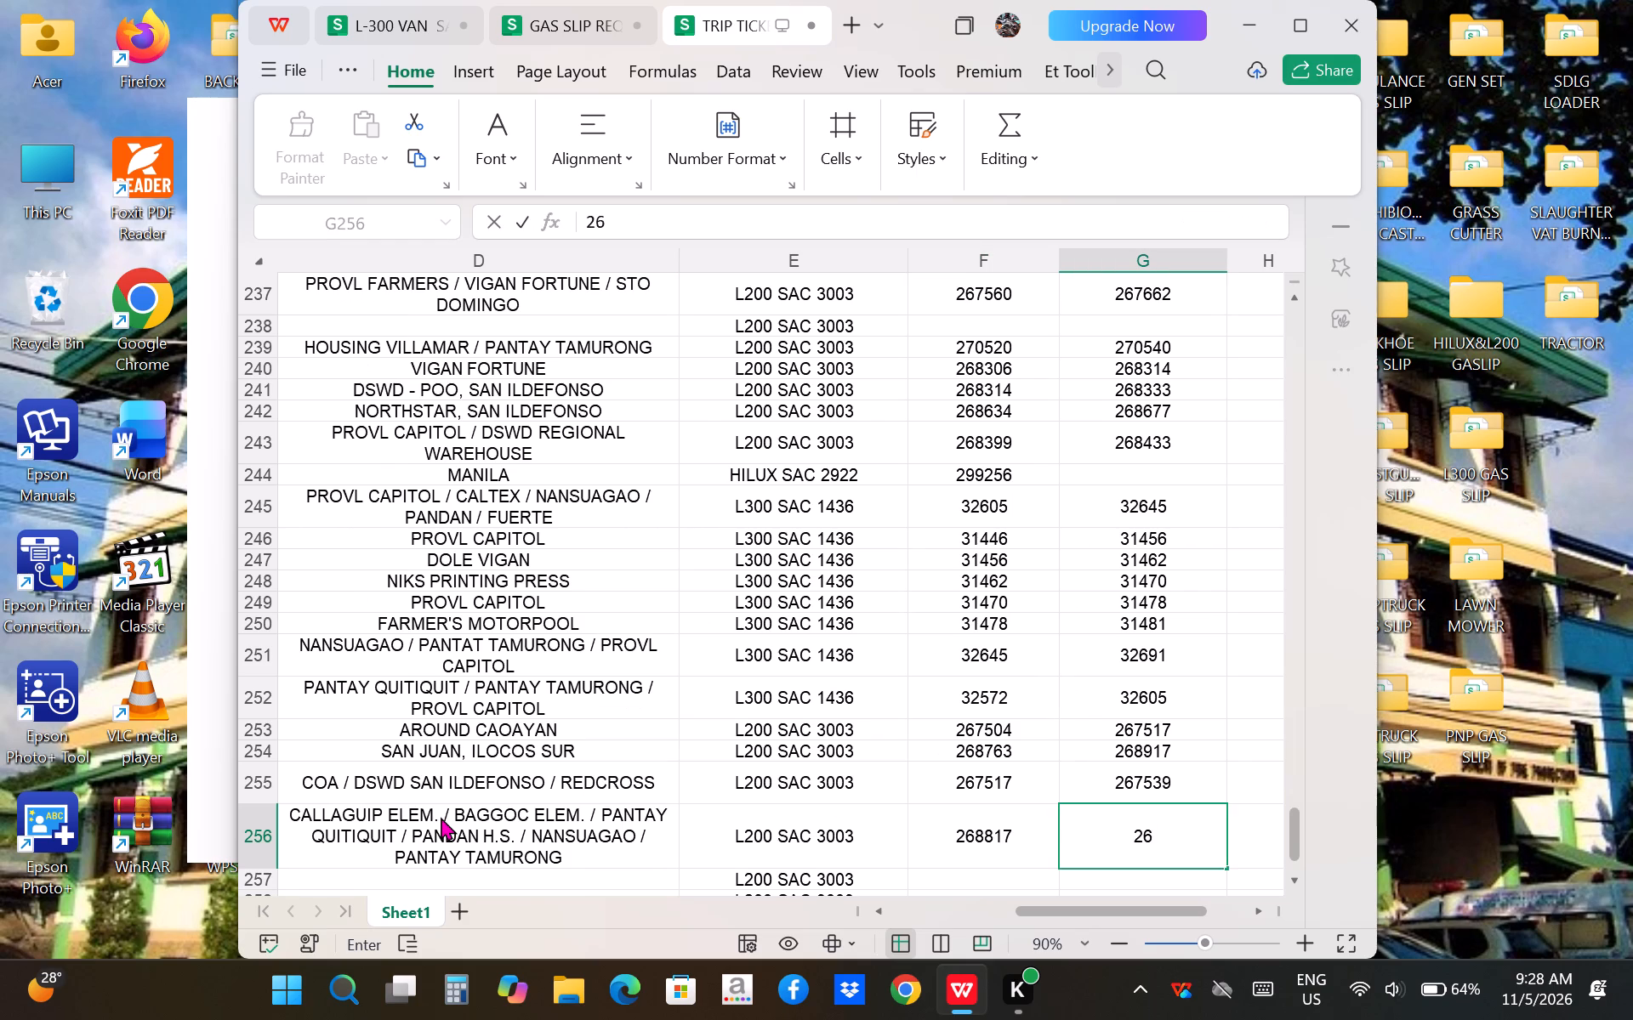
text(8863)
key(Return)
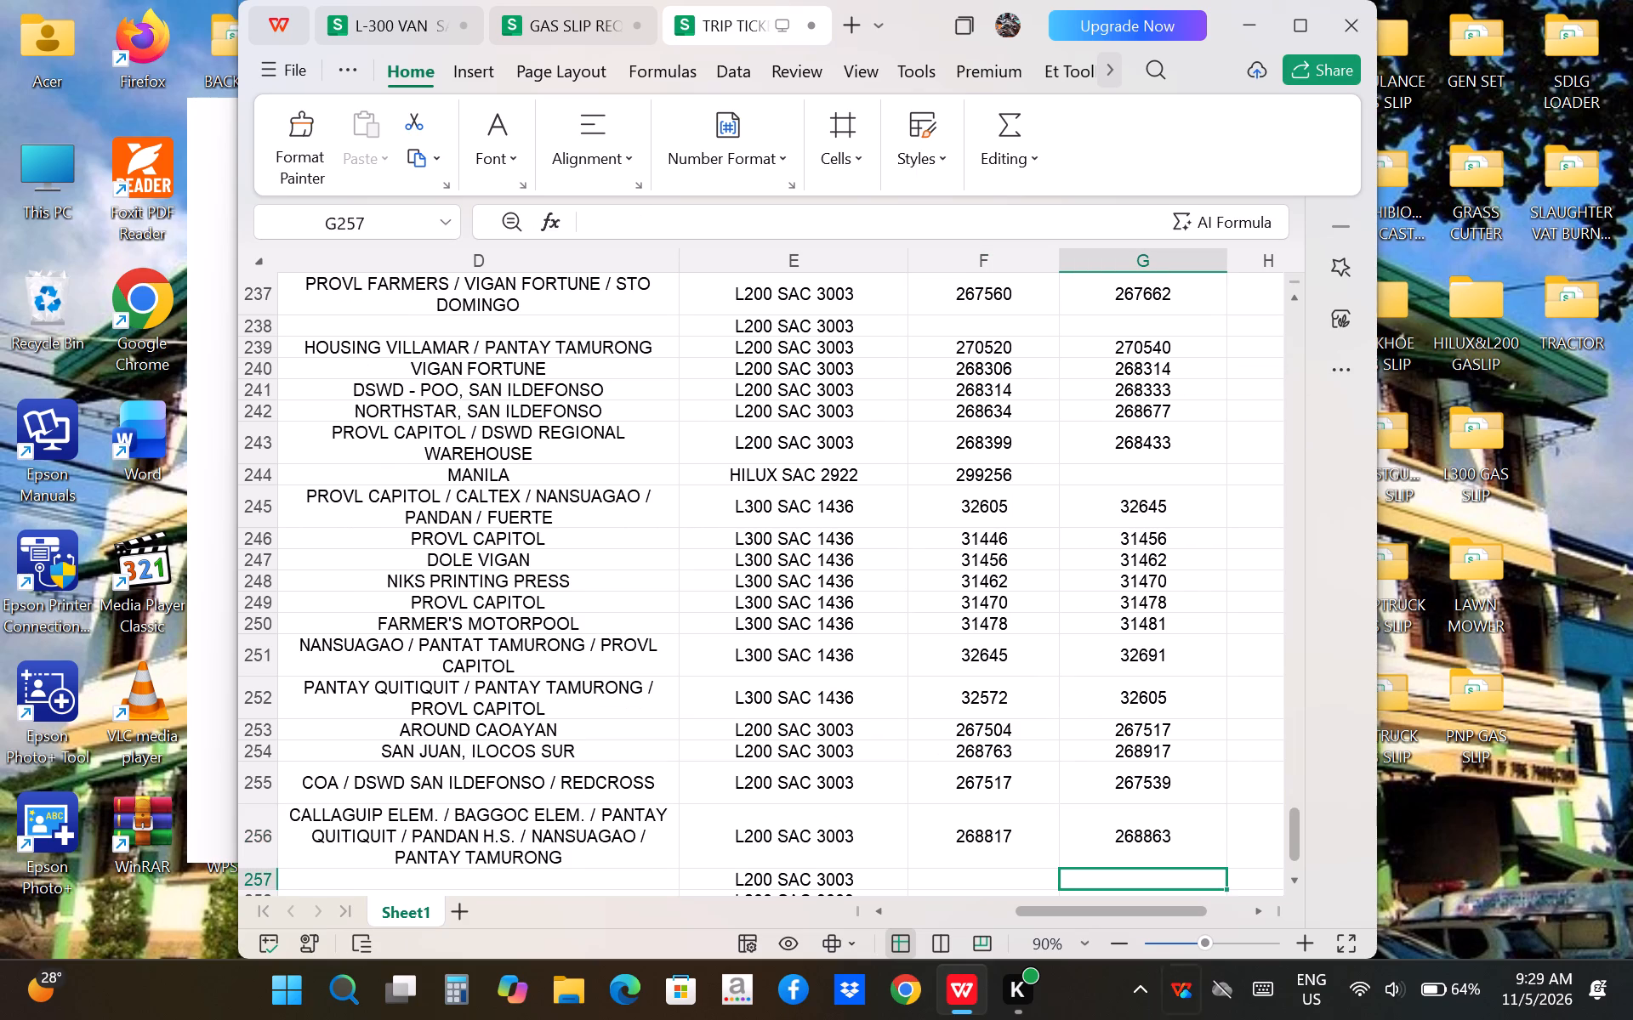
Enter the date 1/20/2026 and the driver's and passenger's names, separated by a slash, in columns B and C for ticket 0315.
drag(1200, 911, 807, 902)
scroll(685, 790, down, 5)
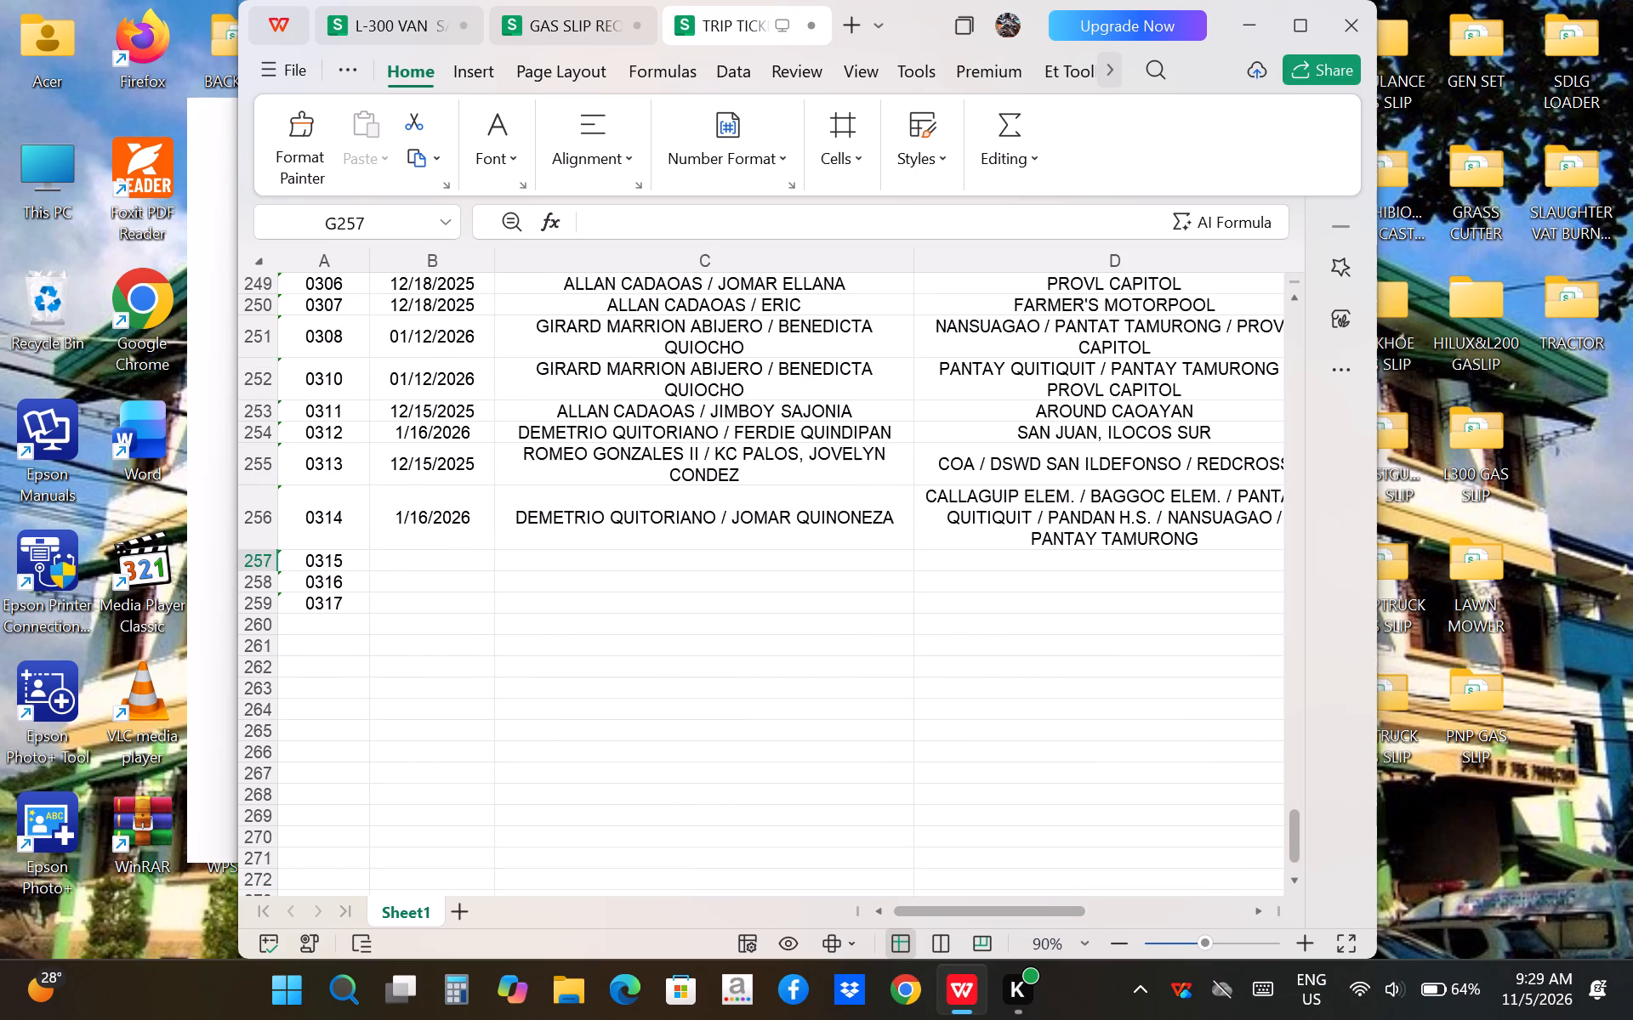
click(433, 557)
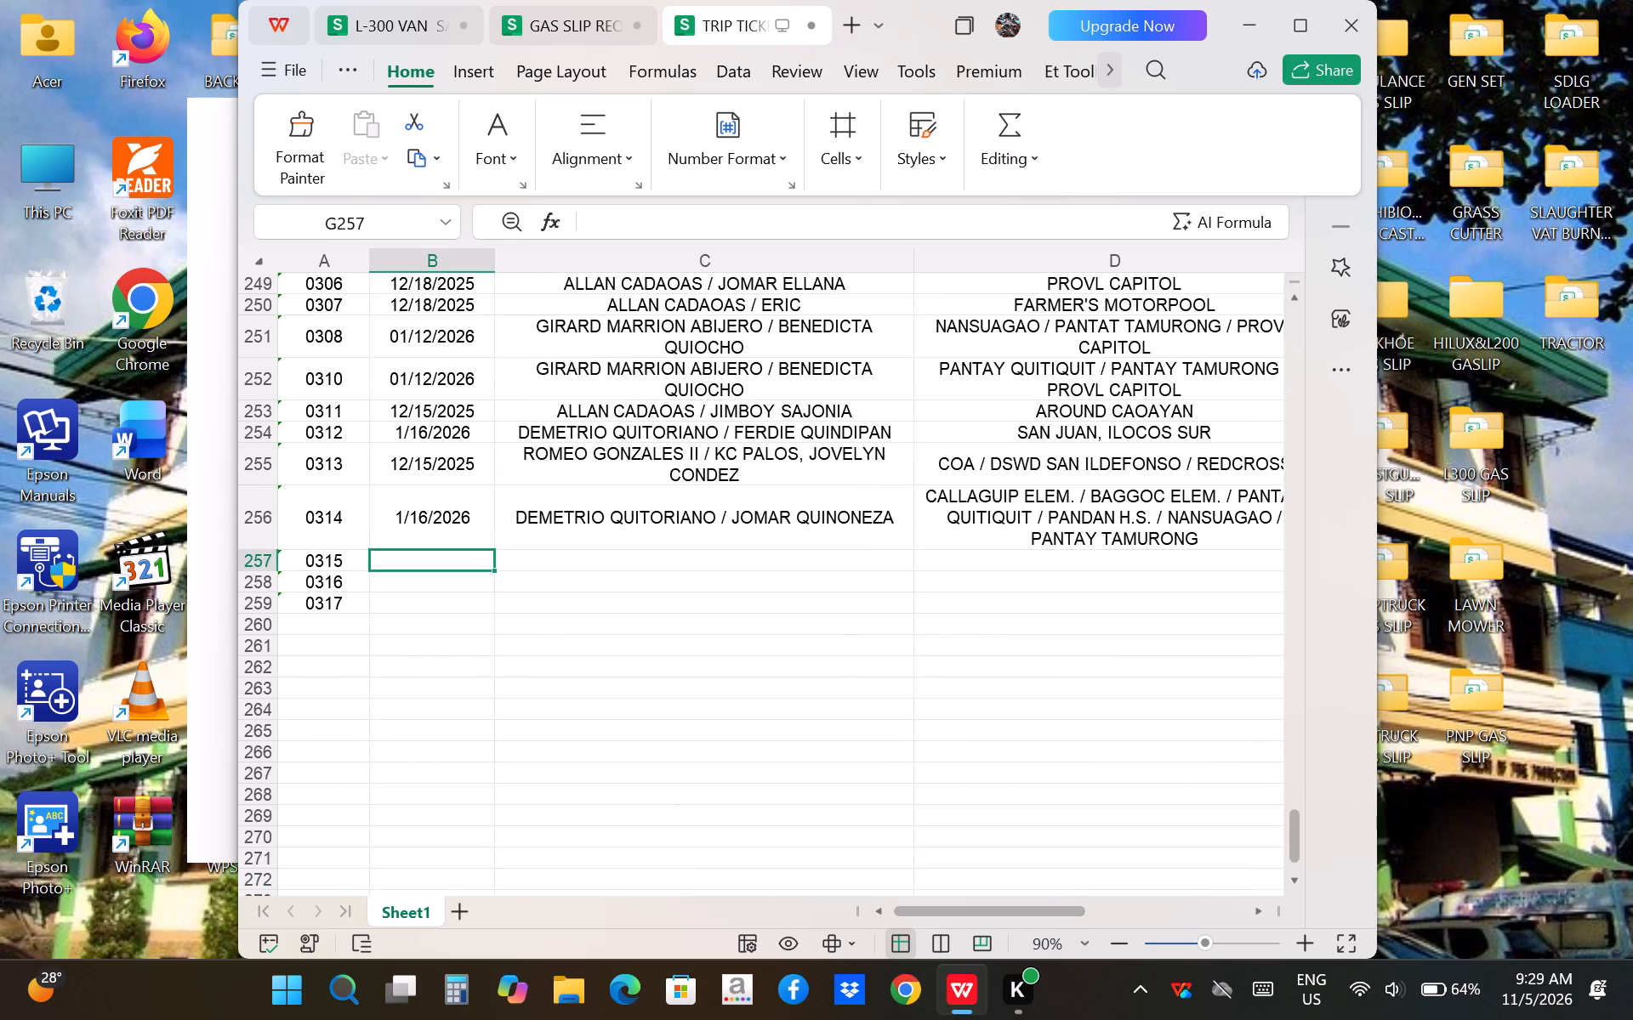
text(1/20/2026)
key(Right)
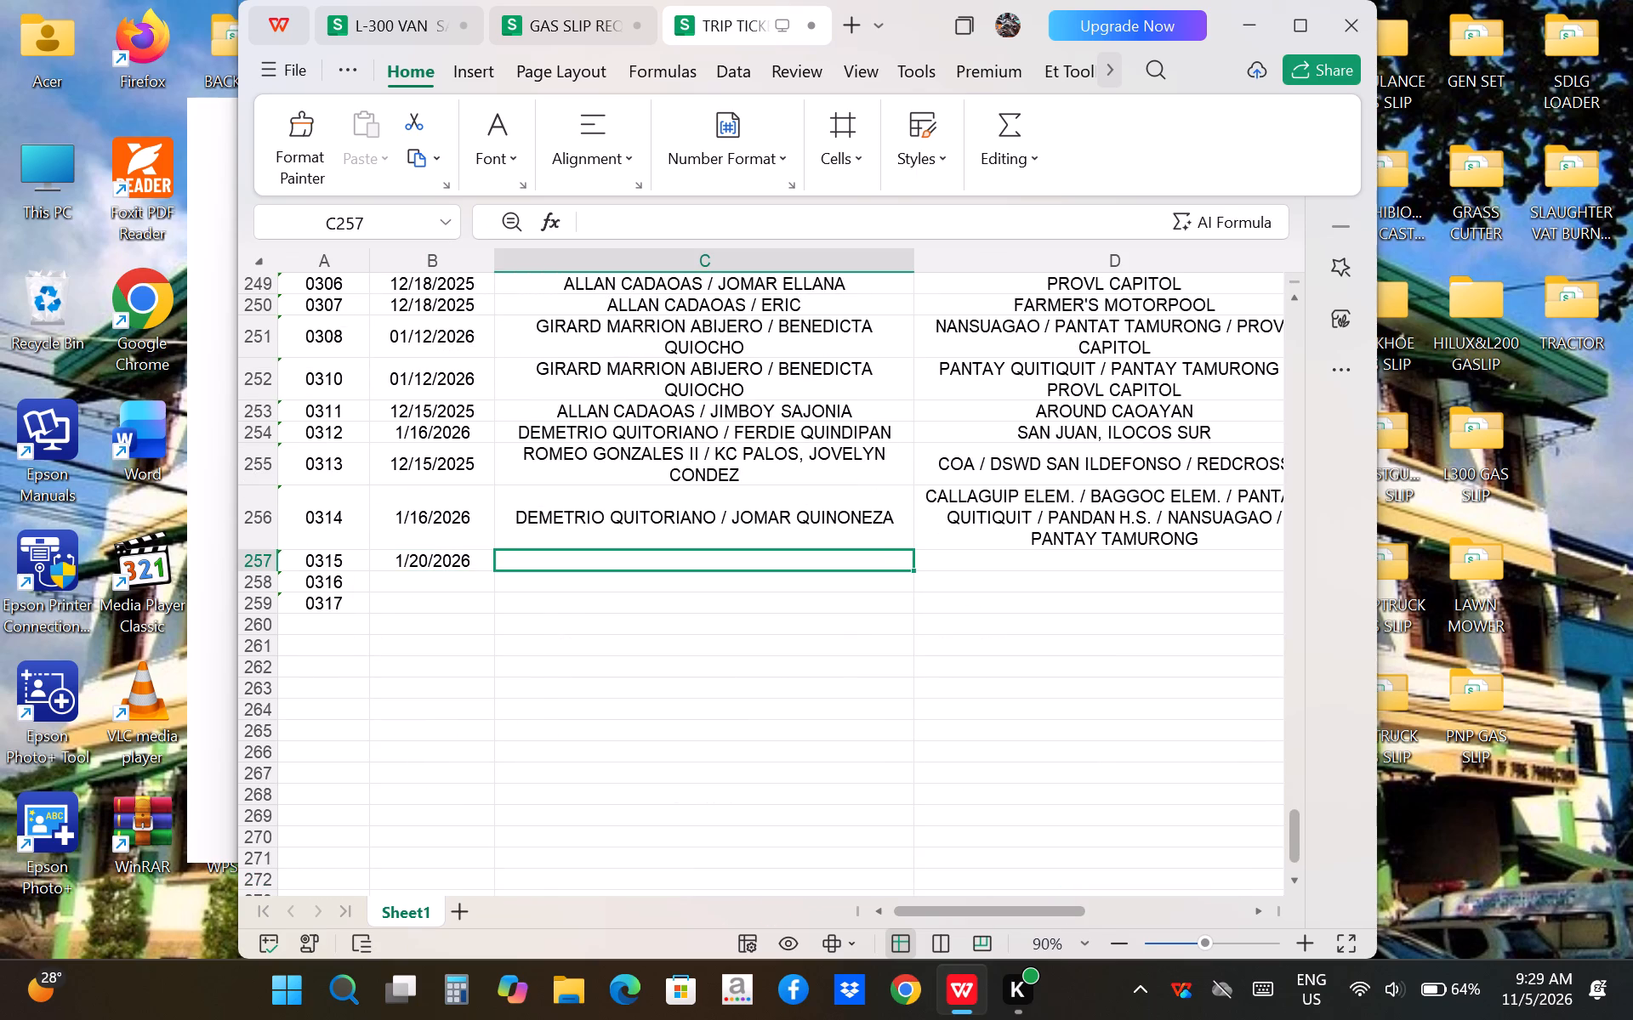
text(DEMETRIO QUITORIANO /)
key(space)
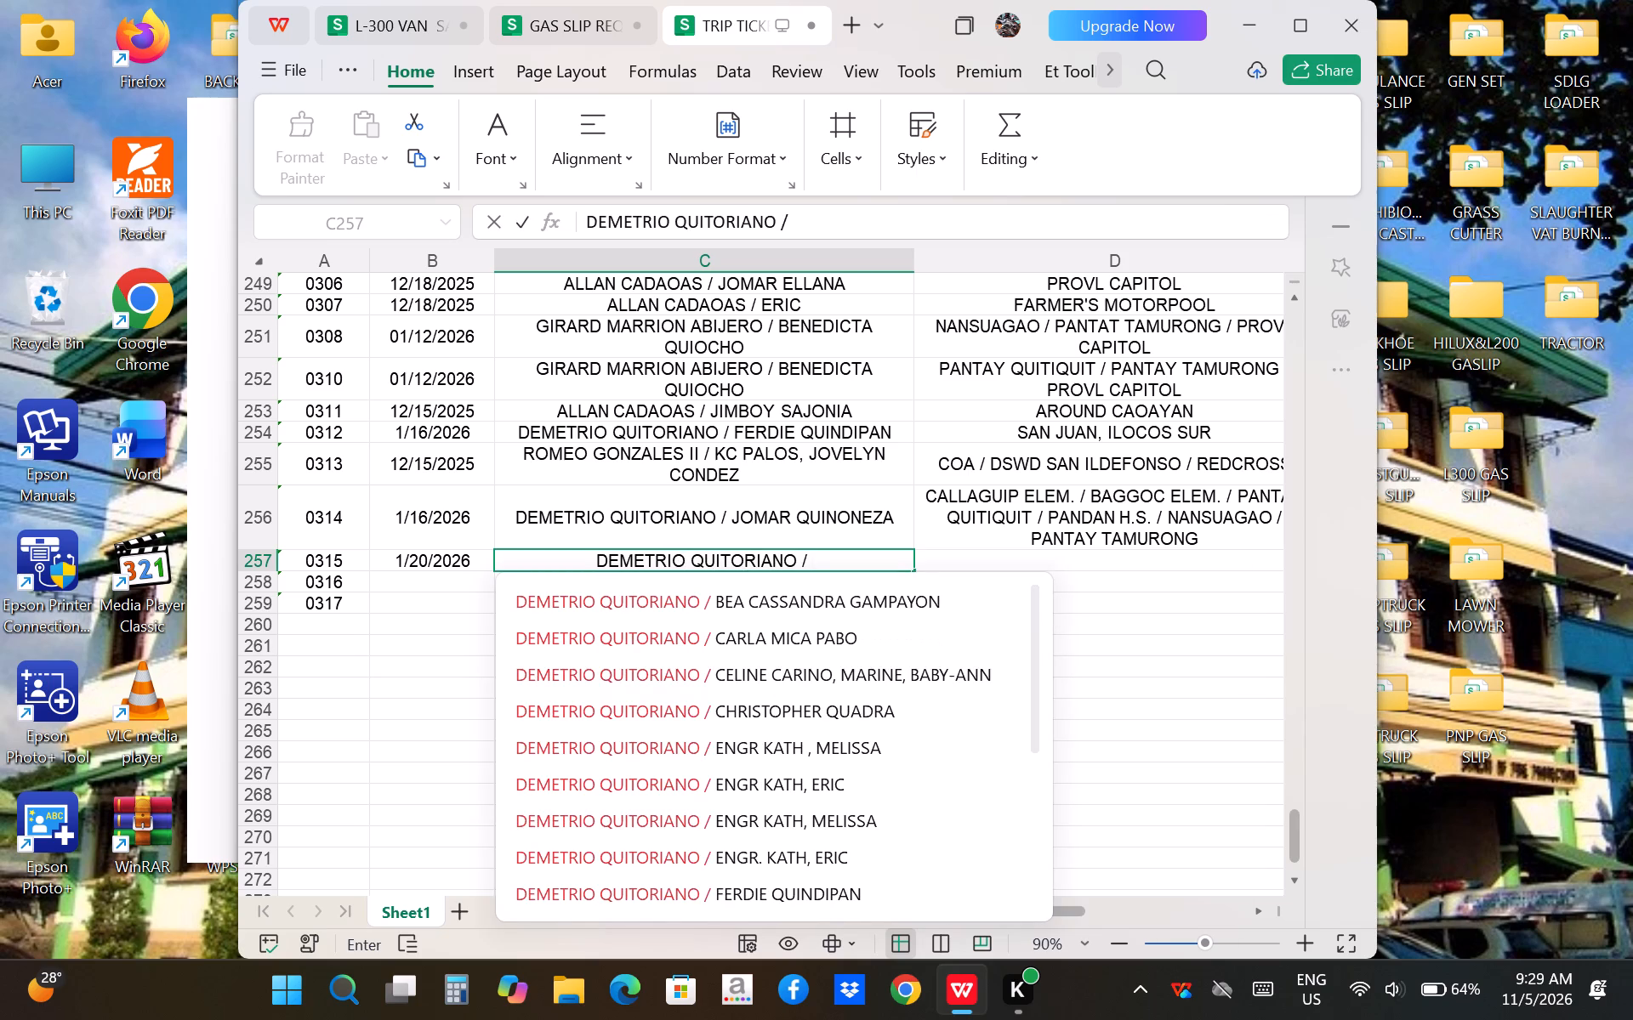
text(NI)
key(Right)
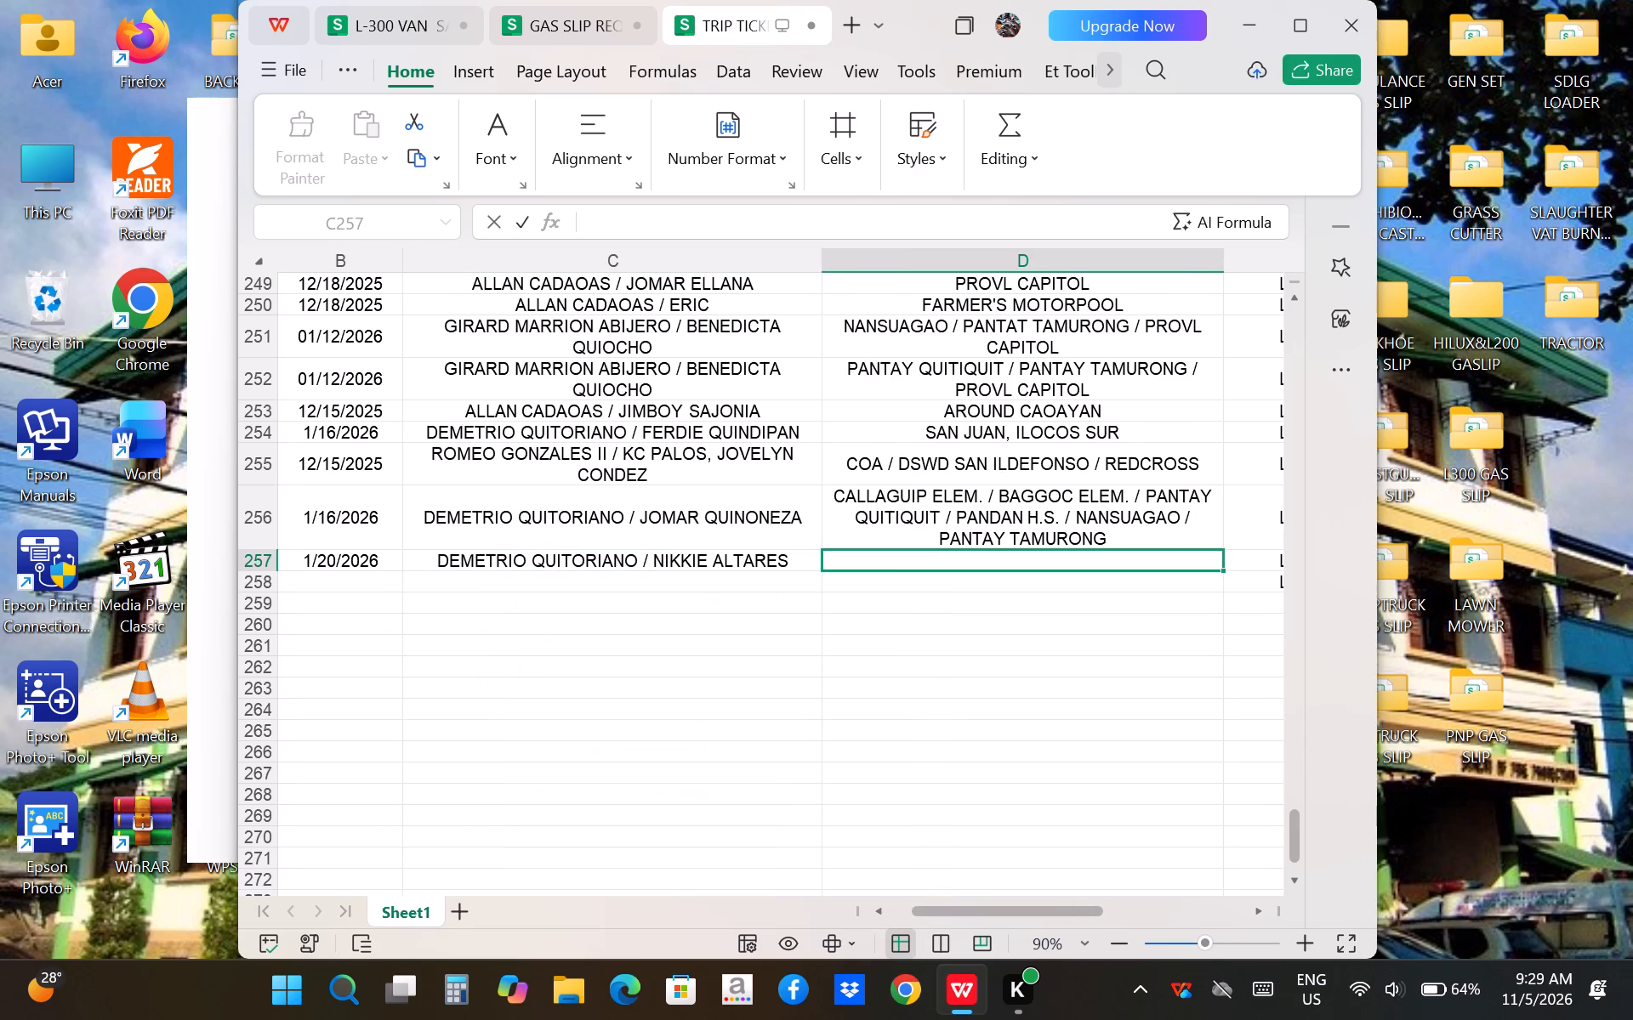
Enter the destination NIKS PRINTING / SHOPNICE / DOUBLE K / VIGAN FORTUNE in column D for ticket 0315.
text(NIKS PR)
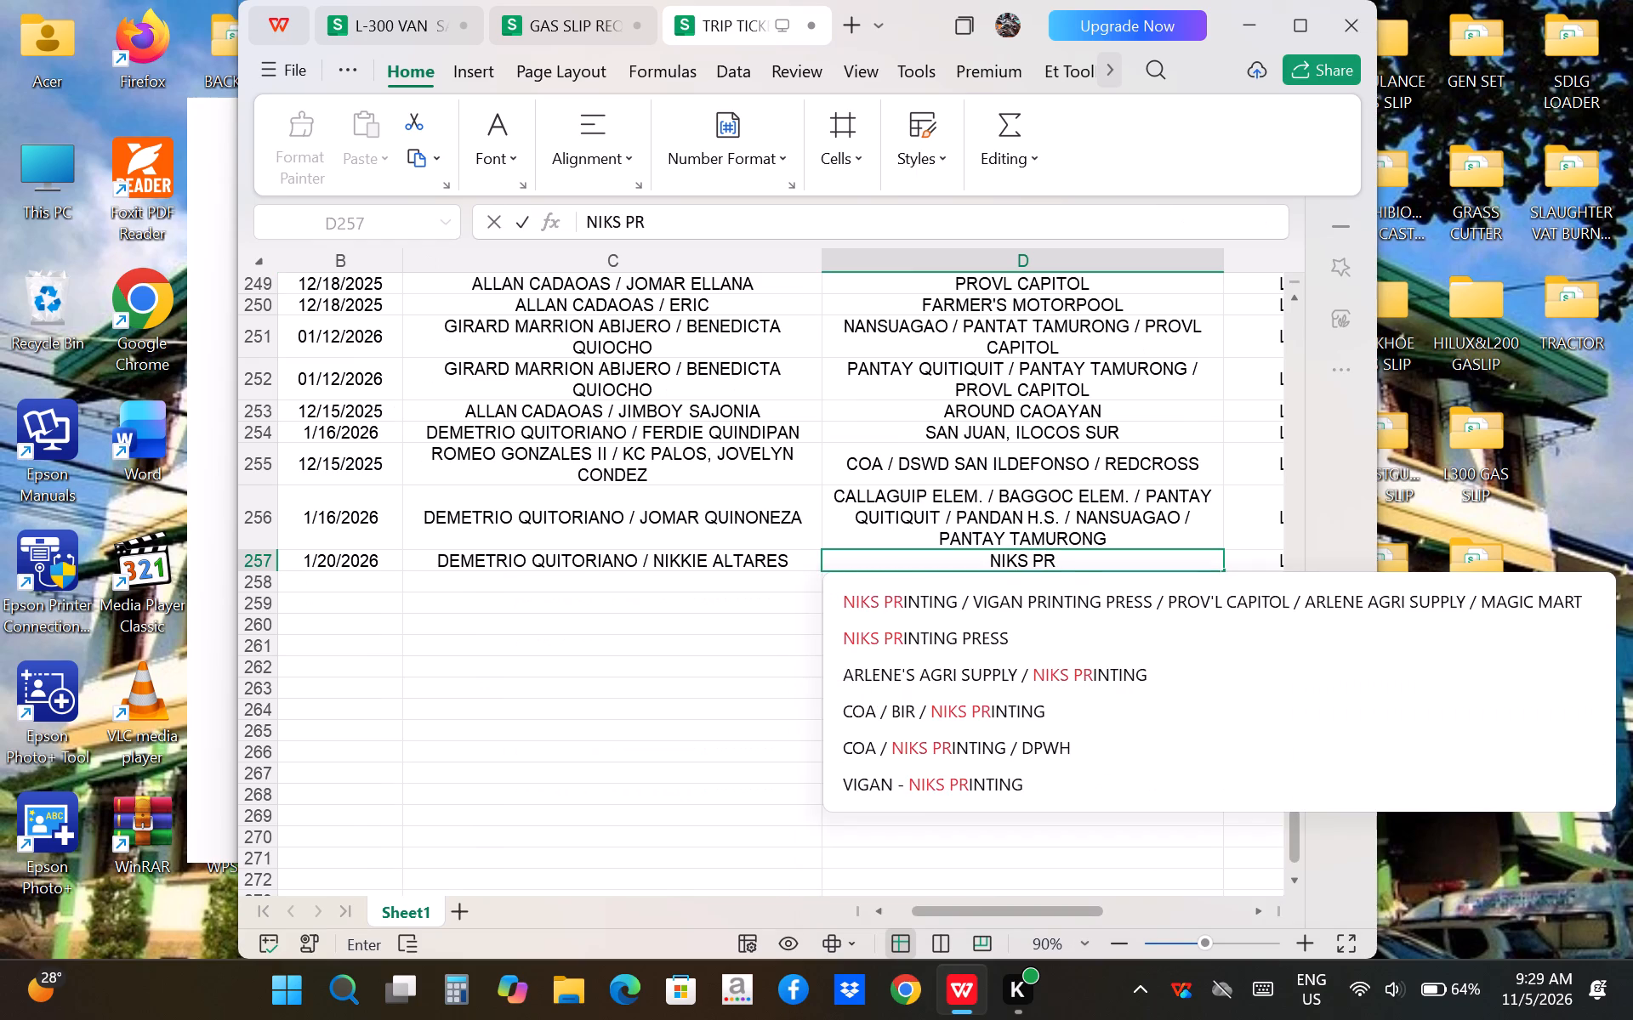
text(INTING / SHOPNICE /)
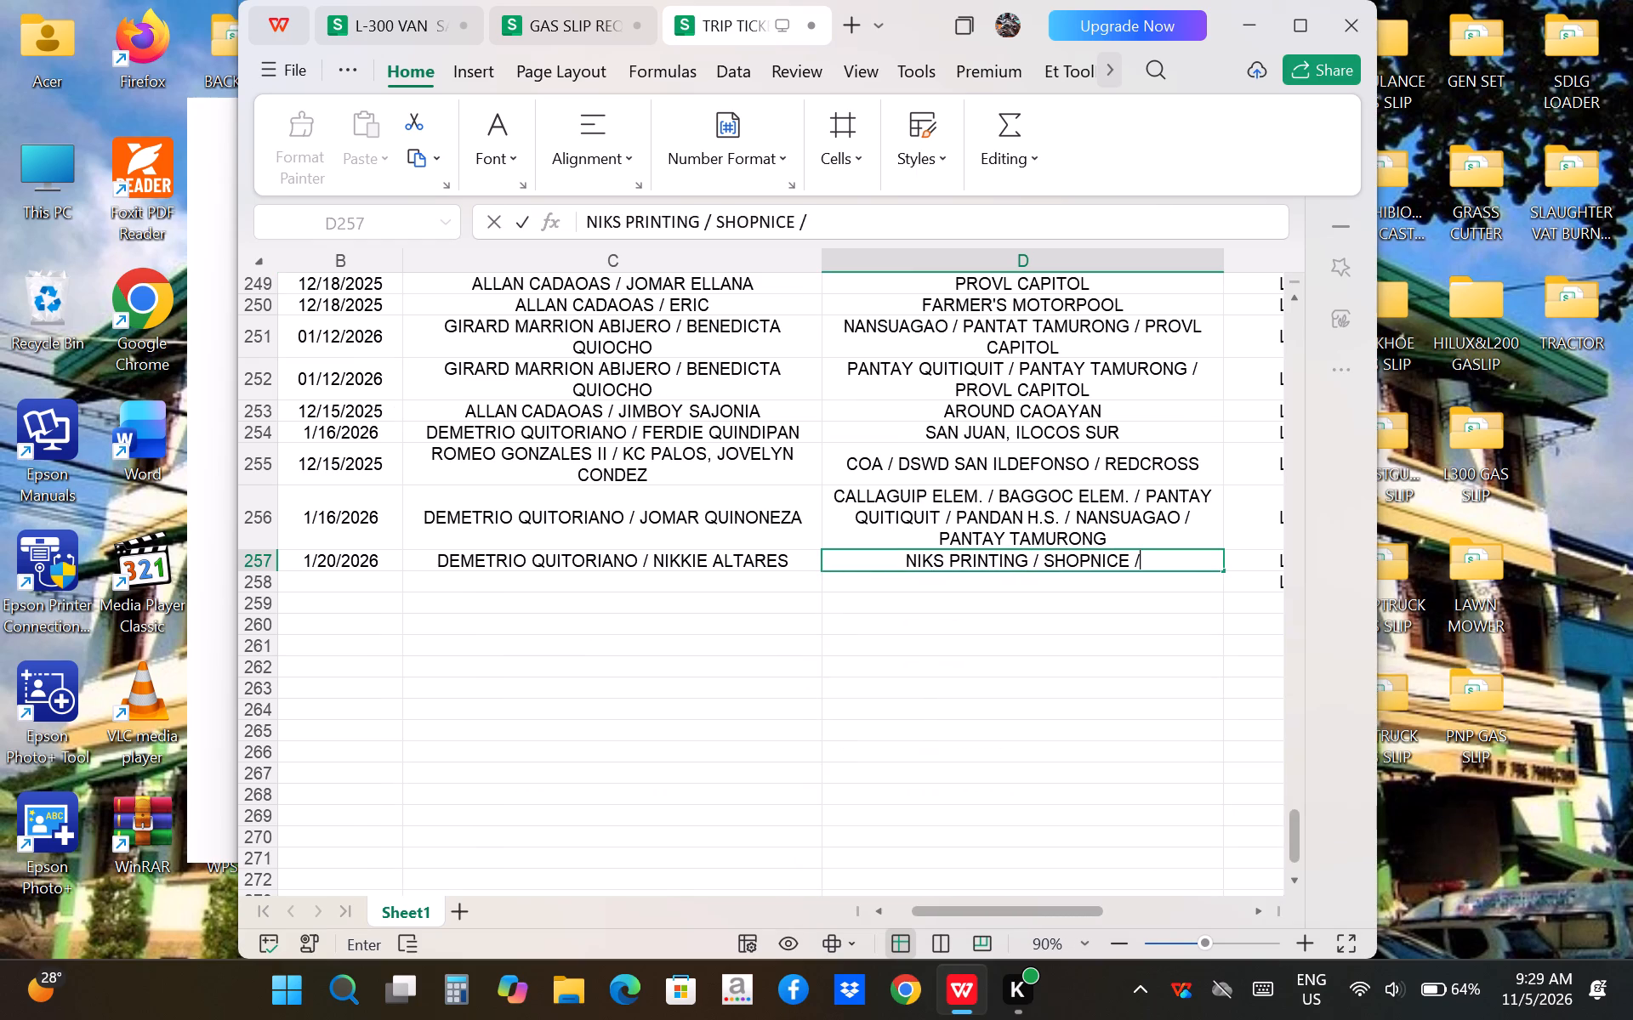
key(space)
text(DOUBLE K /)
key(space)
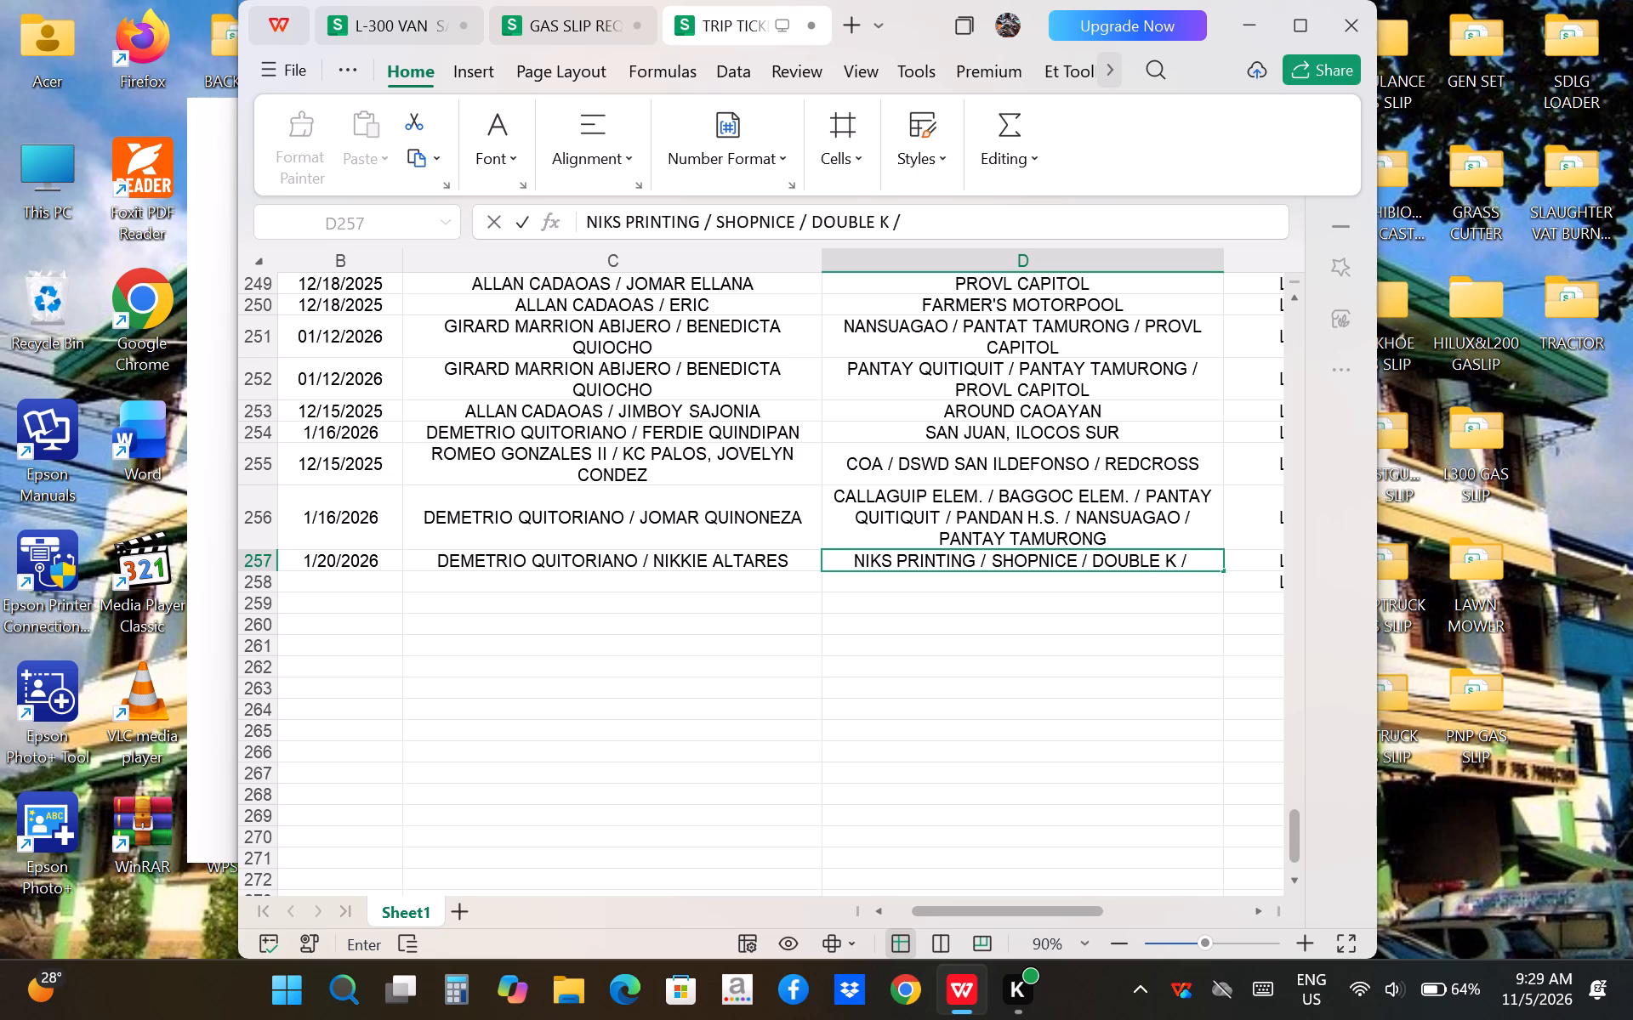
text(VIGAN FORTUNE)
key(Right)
Enter the readings 25671 and 25699 in columns F and G for ticket 0315.
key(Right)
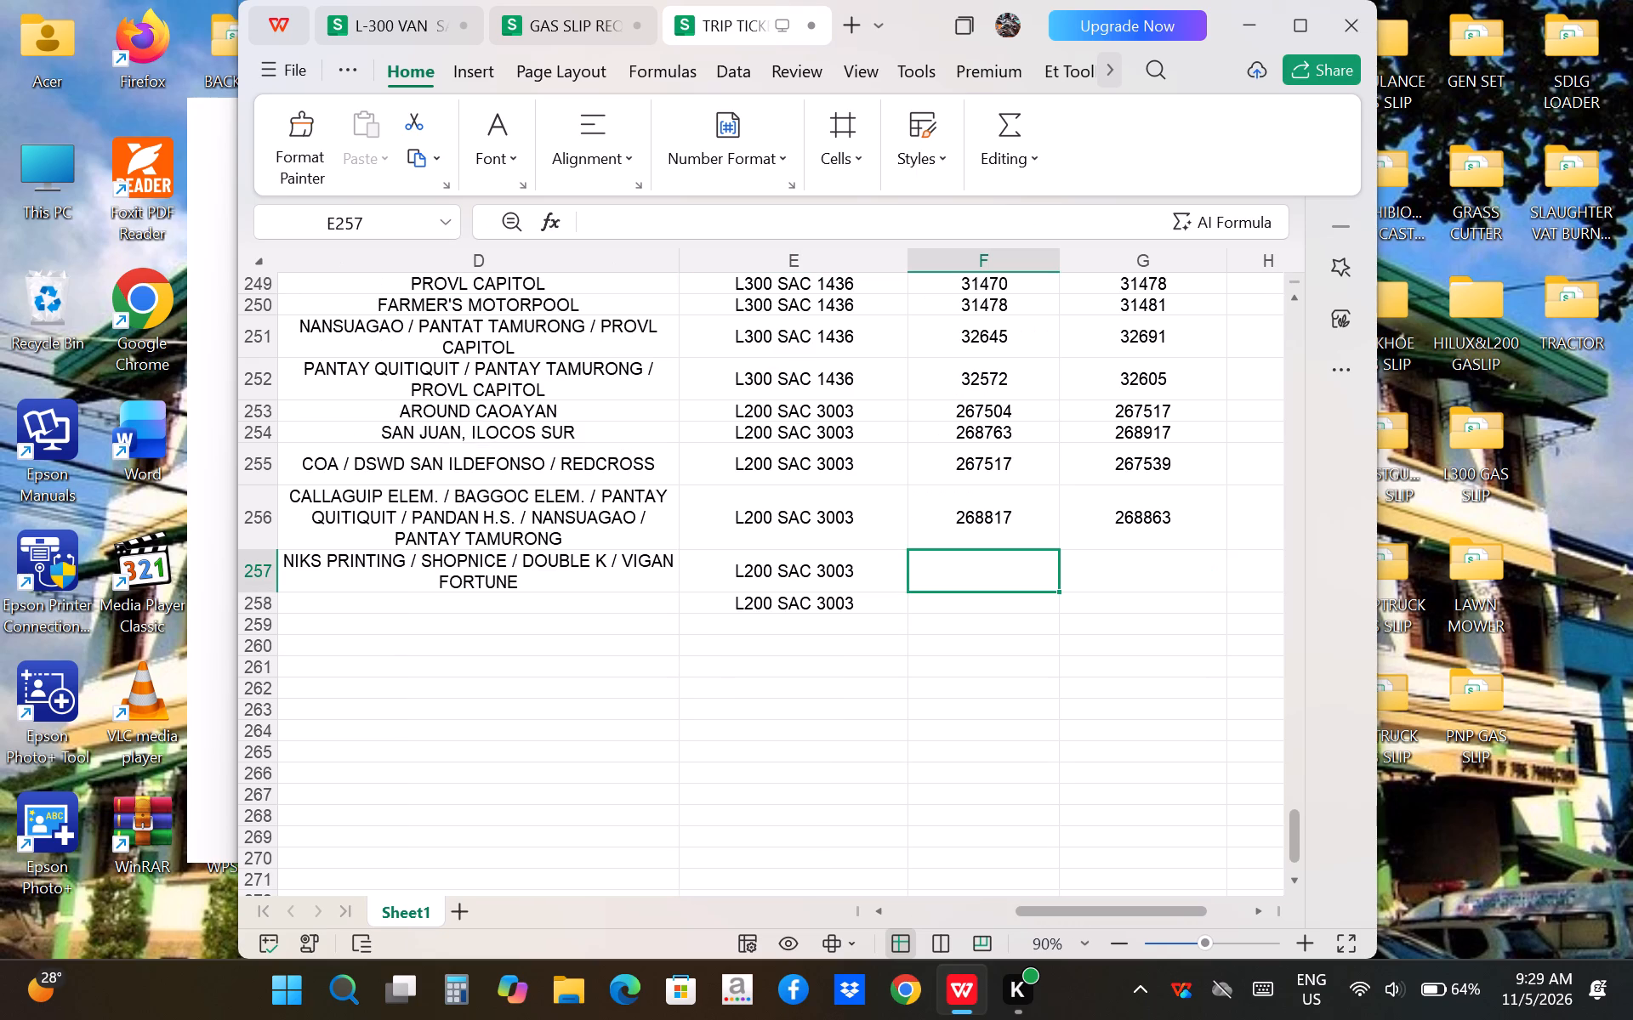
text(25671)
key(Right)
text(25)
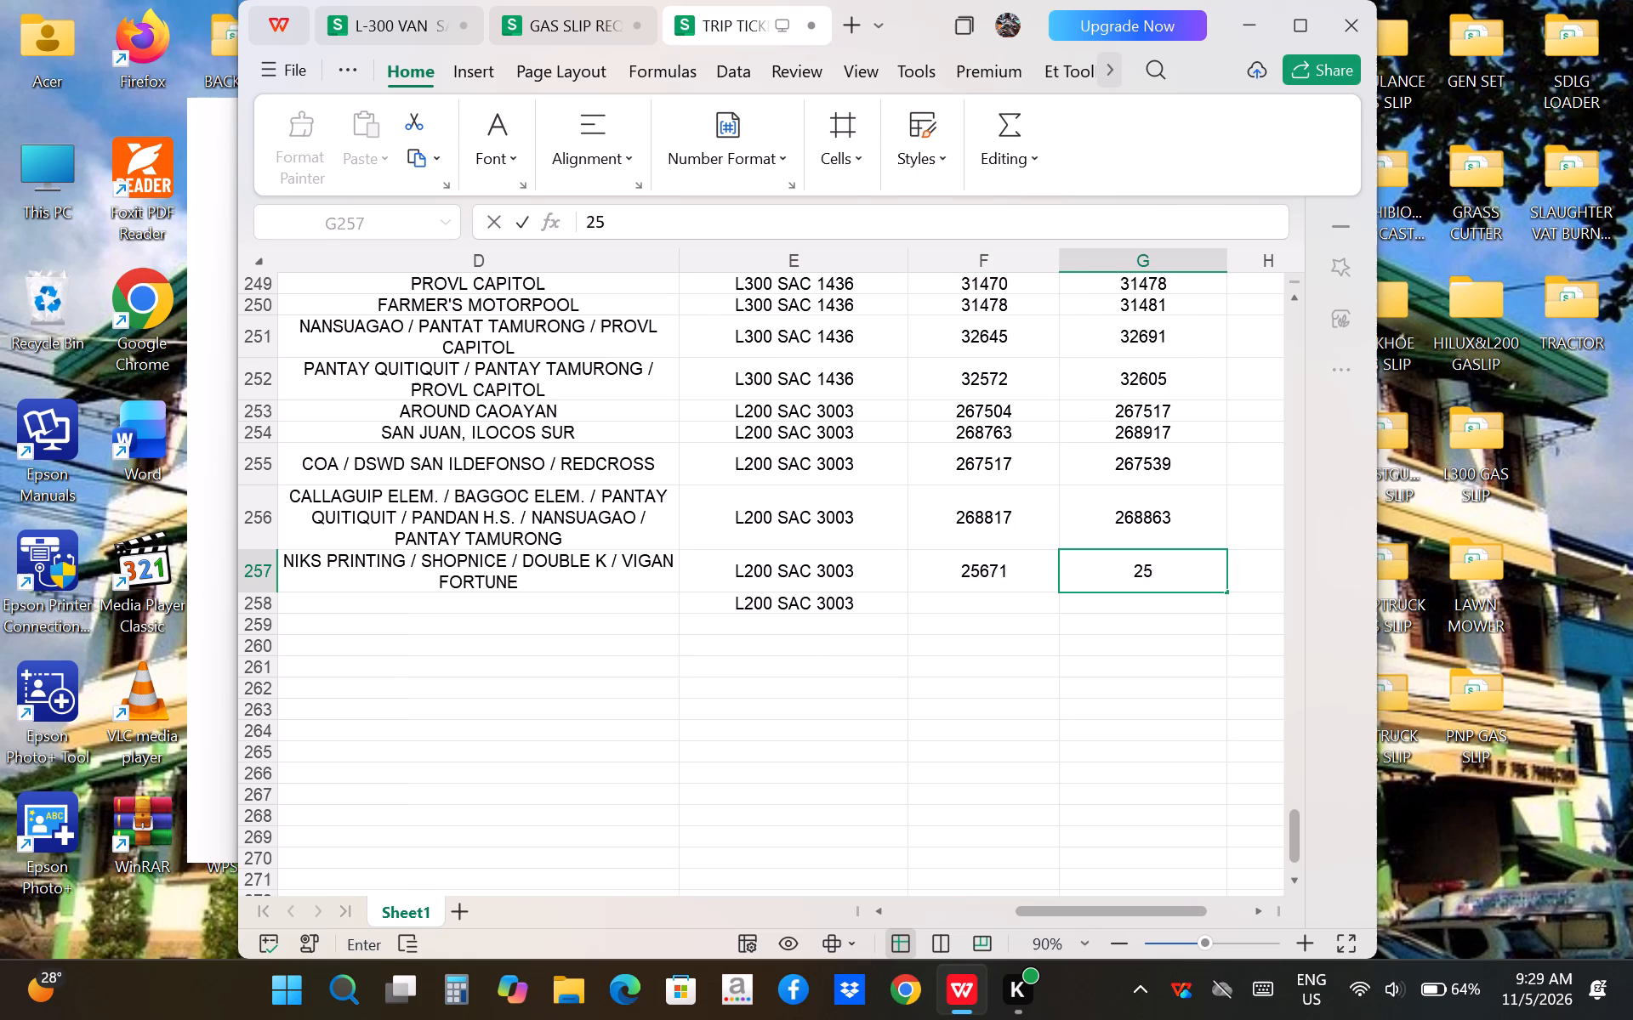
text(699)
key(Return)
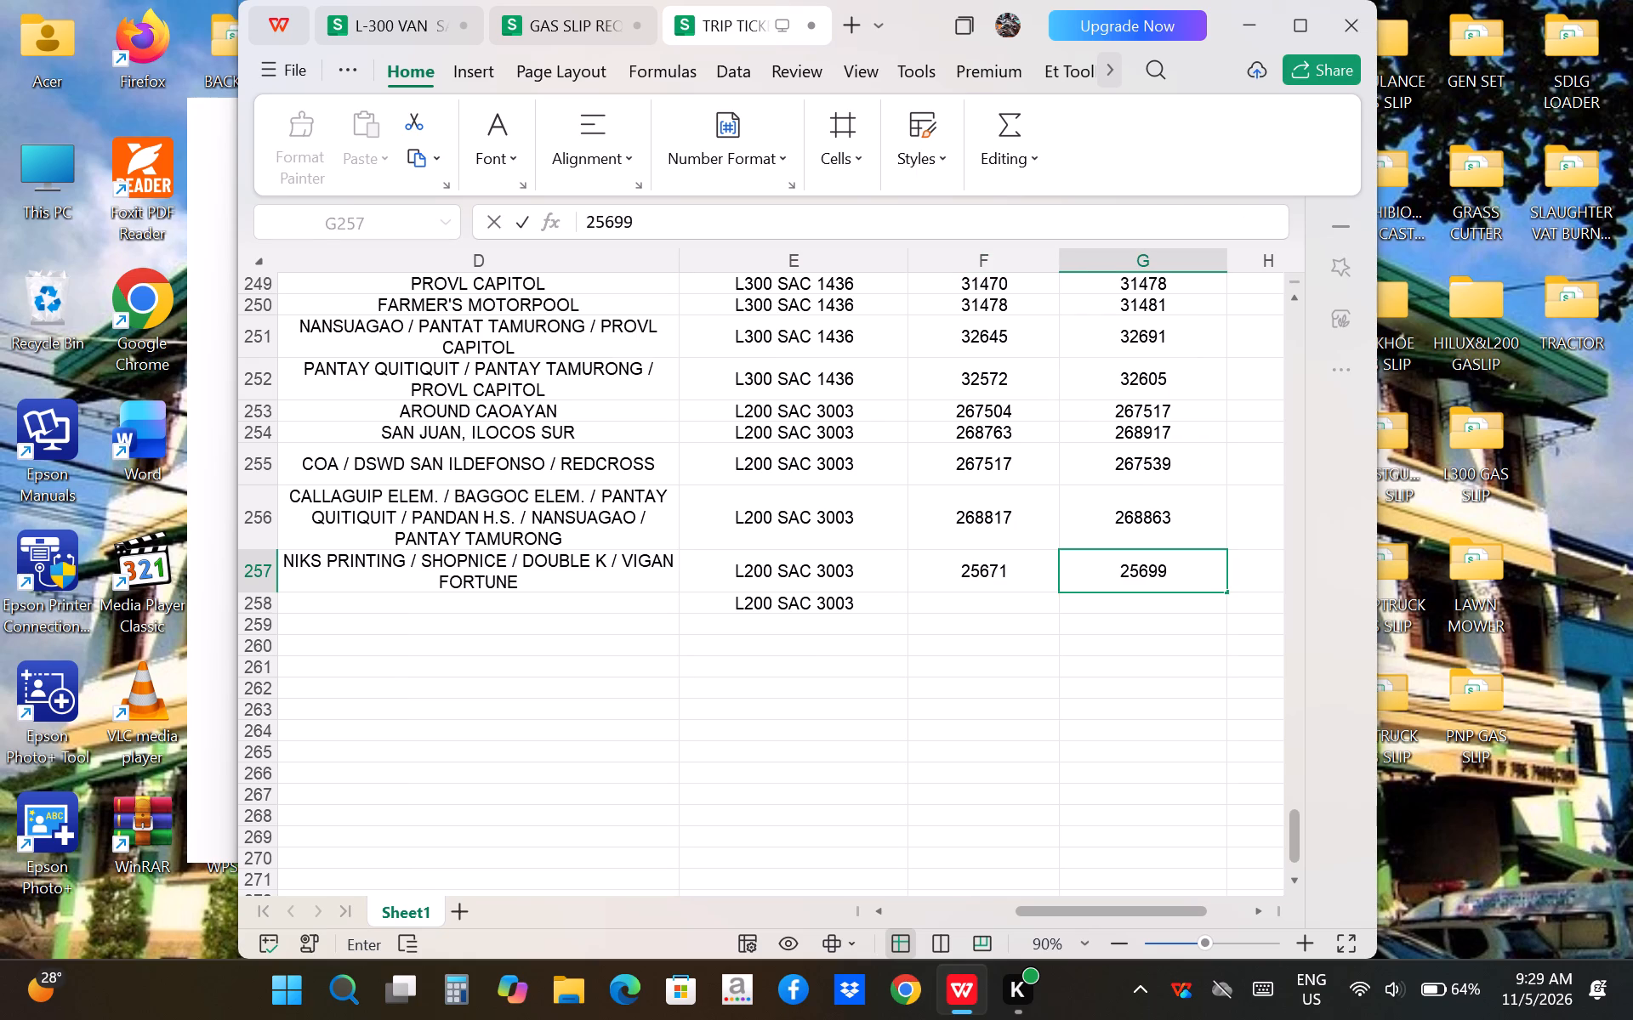
Select the empty date cell in column B for ticket 0316.
drag(1168, 911, 640, 857)
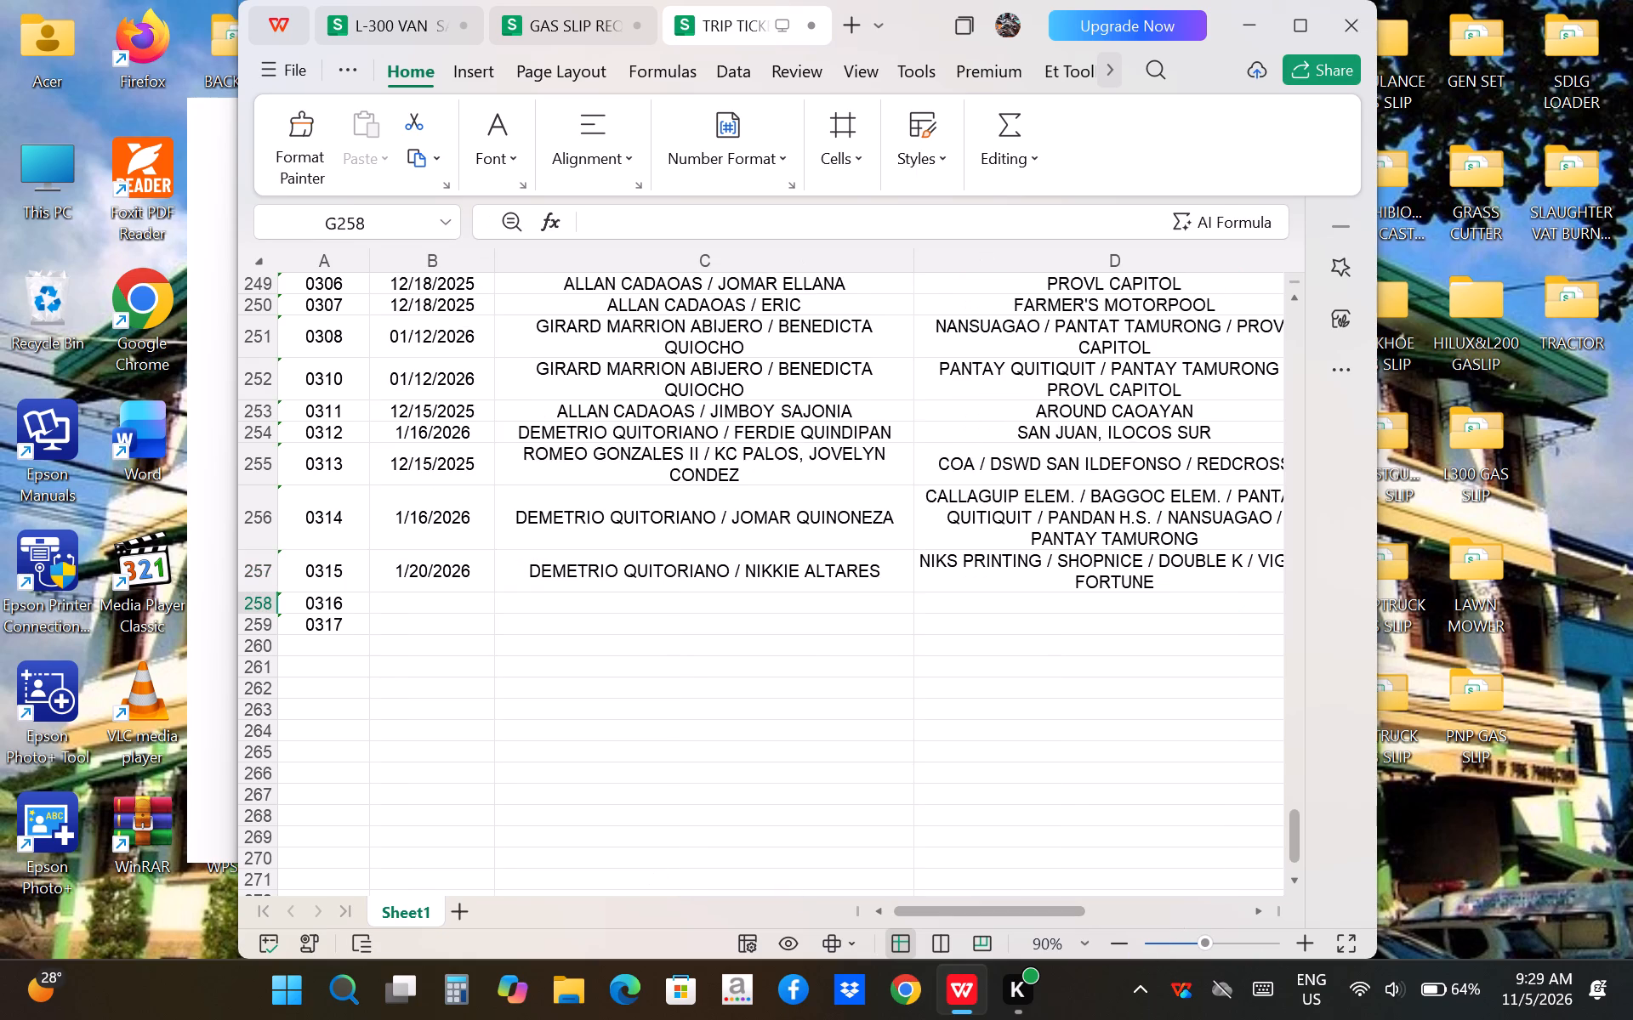
click(442, 599)
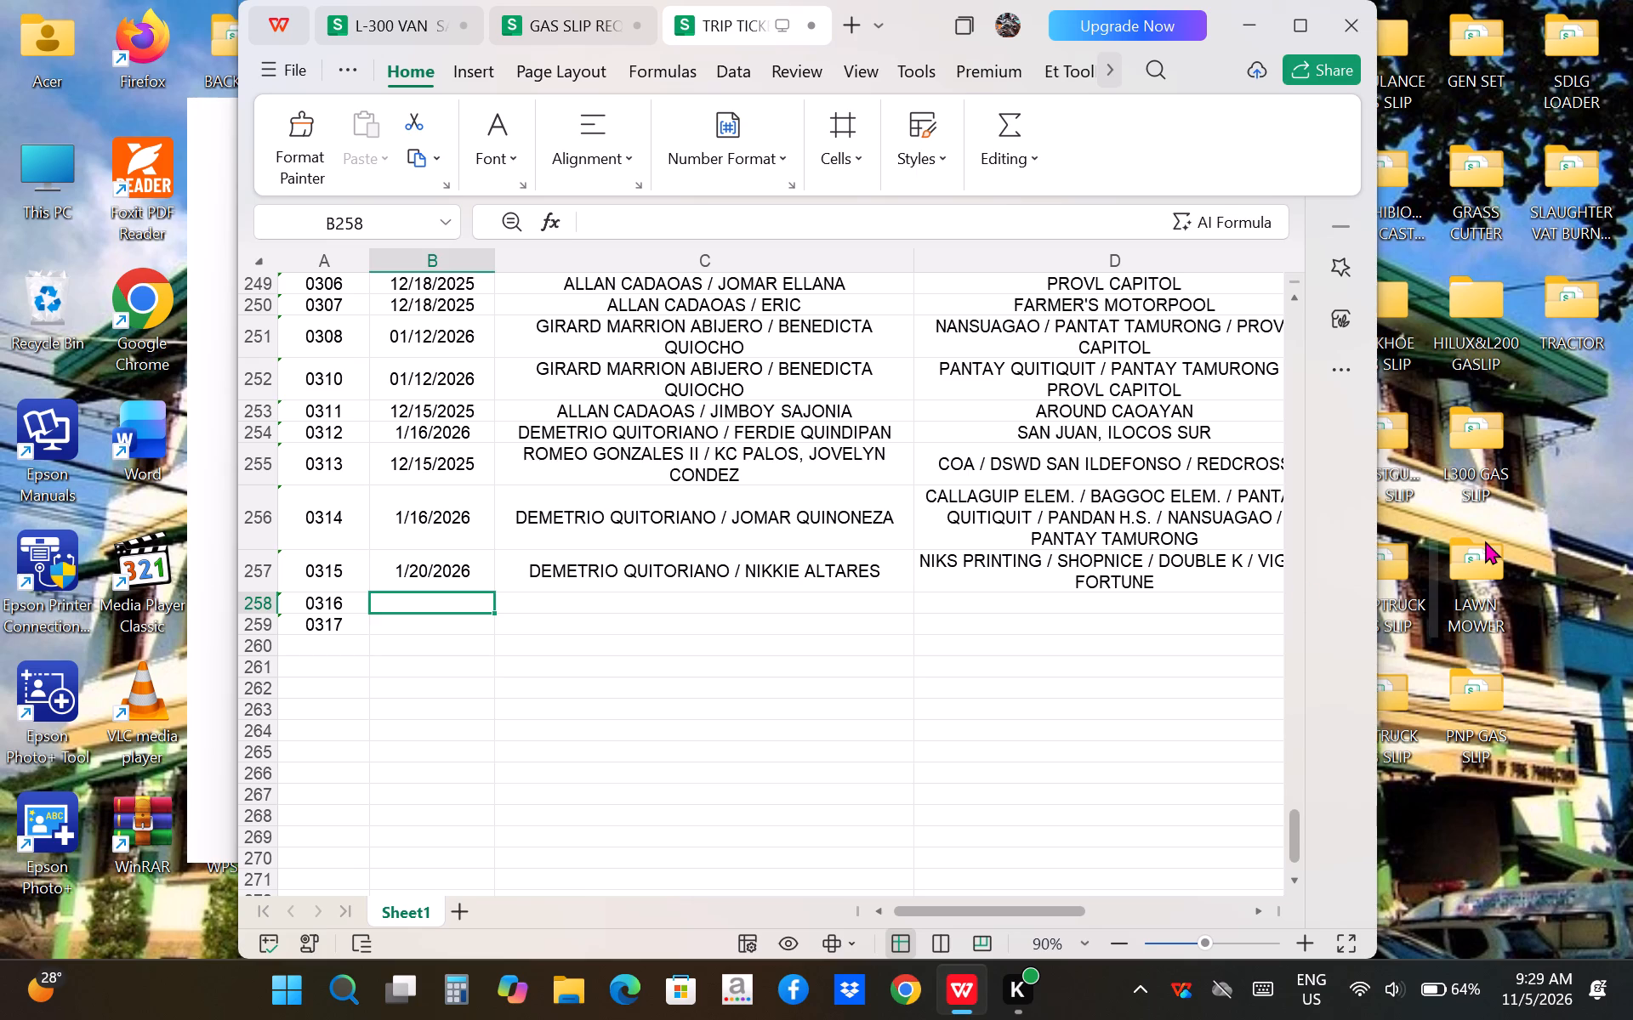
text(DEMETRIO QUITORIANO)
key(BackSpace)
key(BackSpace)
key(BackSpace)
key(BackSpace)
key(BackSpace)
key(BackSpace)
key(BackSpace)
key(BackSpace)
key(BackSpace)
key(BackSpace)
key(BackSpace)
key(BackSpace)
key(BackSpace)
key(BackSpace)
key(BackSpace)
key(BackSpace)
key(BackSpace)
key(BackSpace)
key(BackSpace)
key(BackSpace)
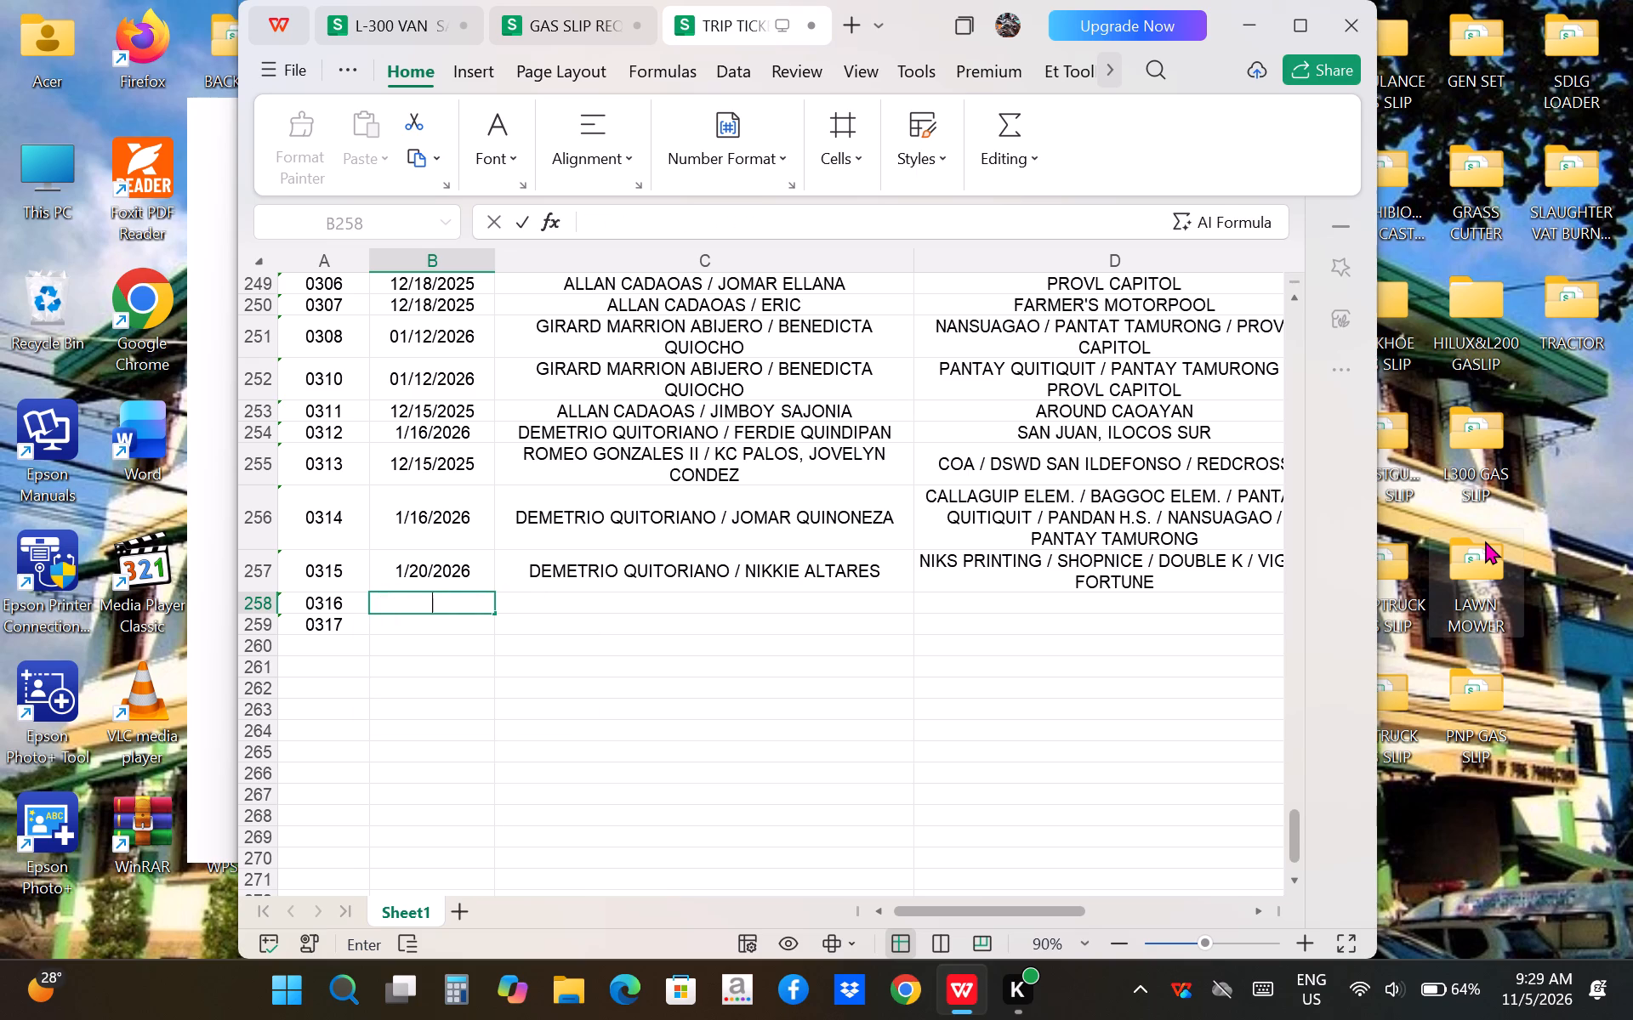
Enter the date 1/20/2026 and the driver's and passenger's names, separated by a slash, in columns B and C for ticket 0316.
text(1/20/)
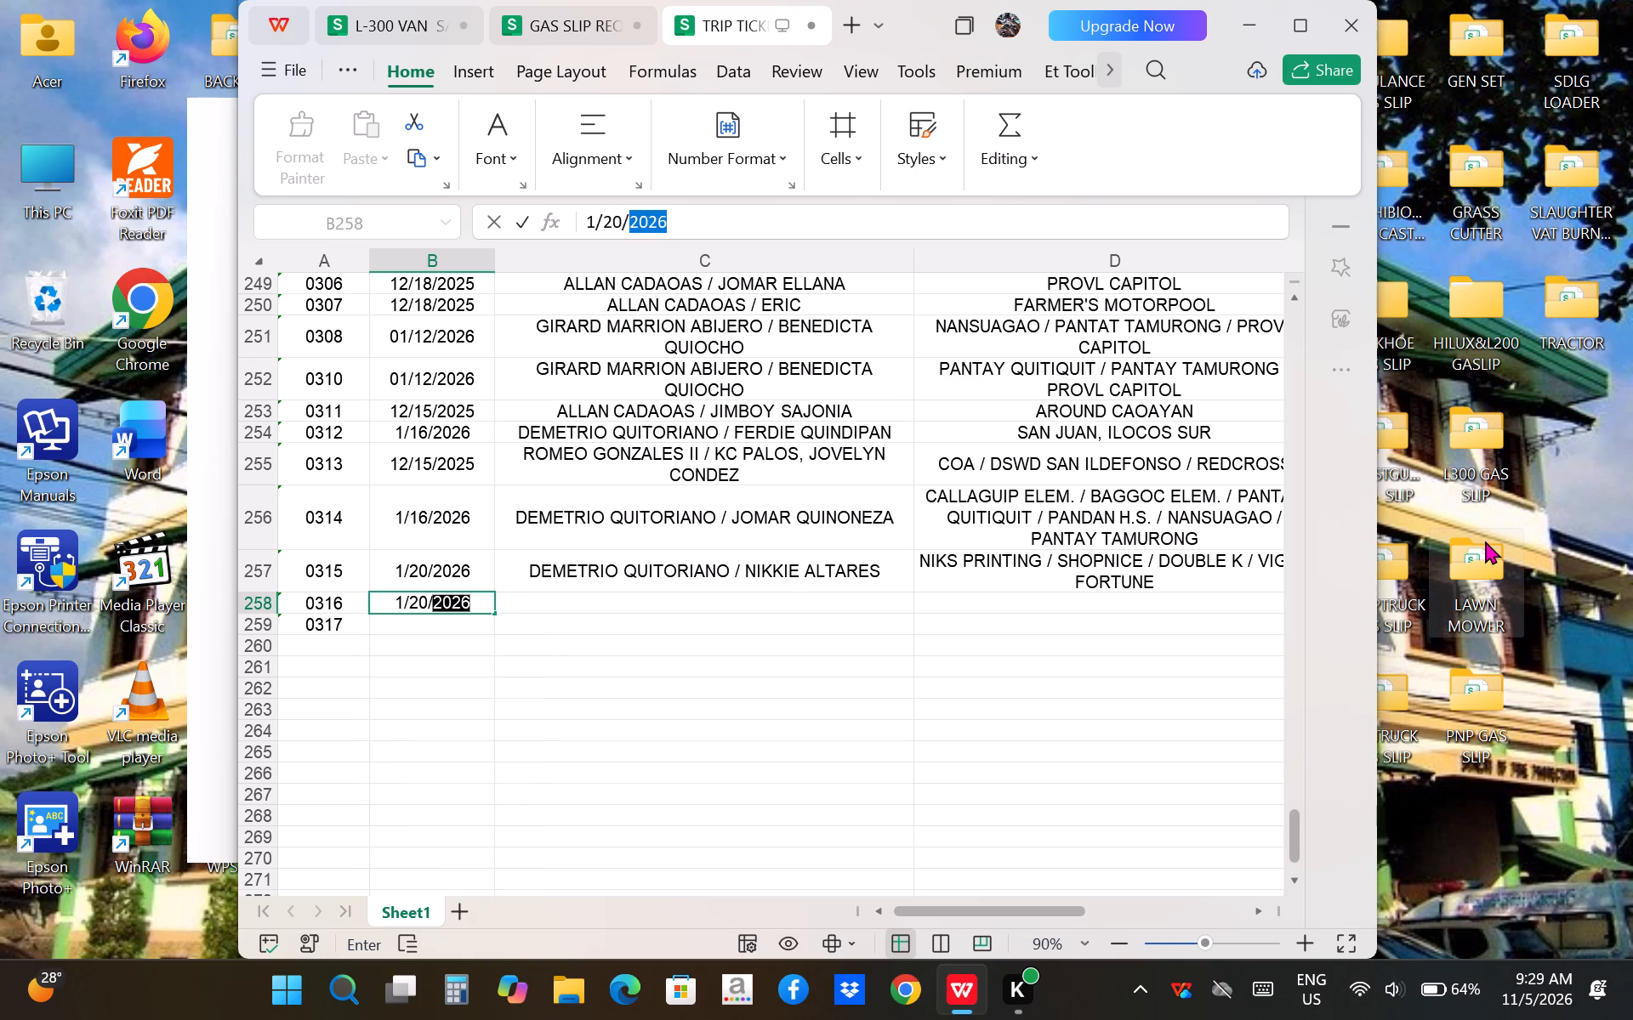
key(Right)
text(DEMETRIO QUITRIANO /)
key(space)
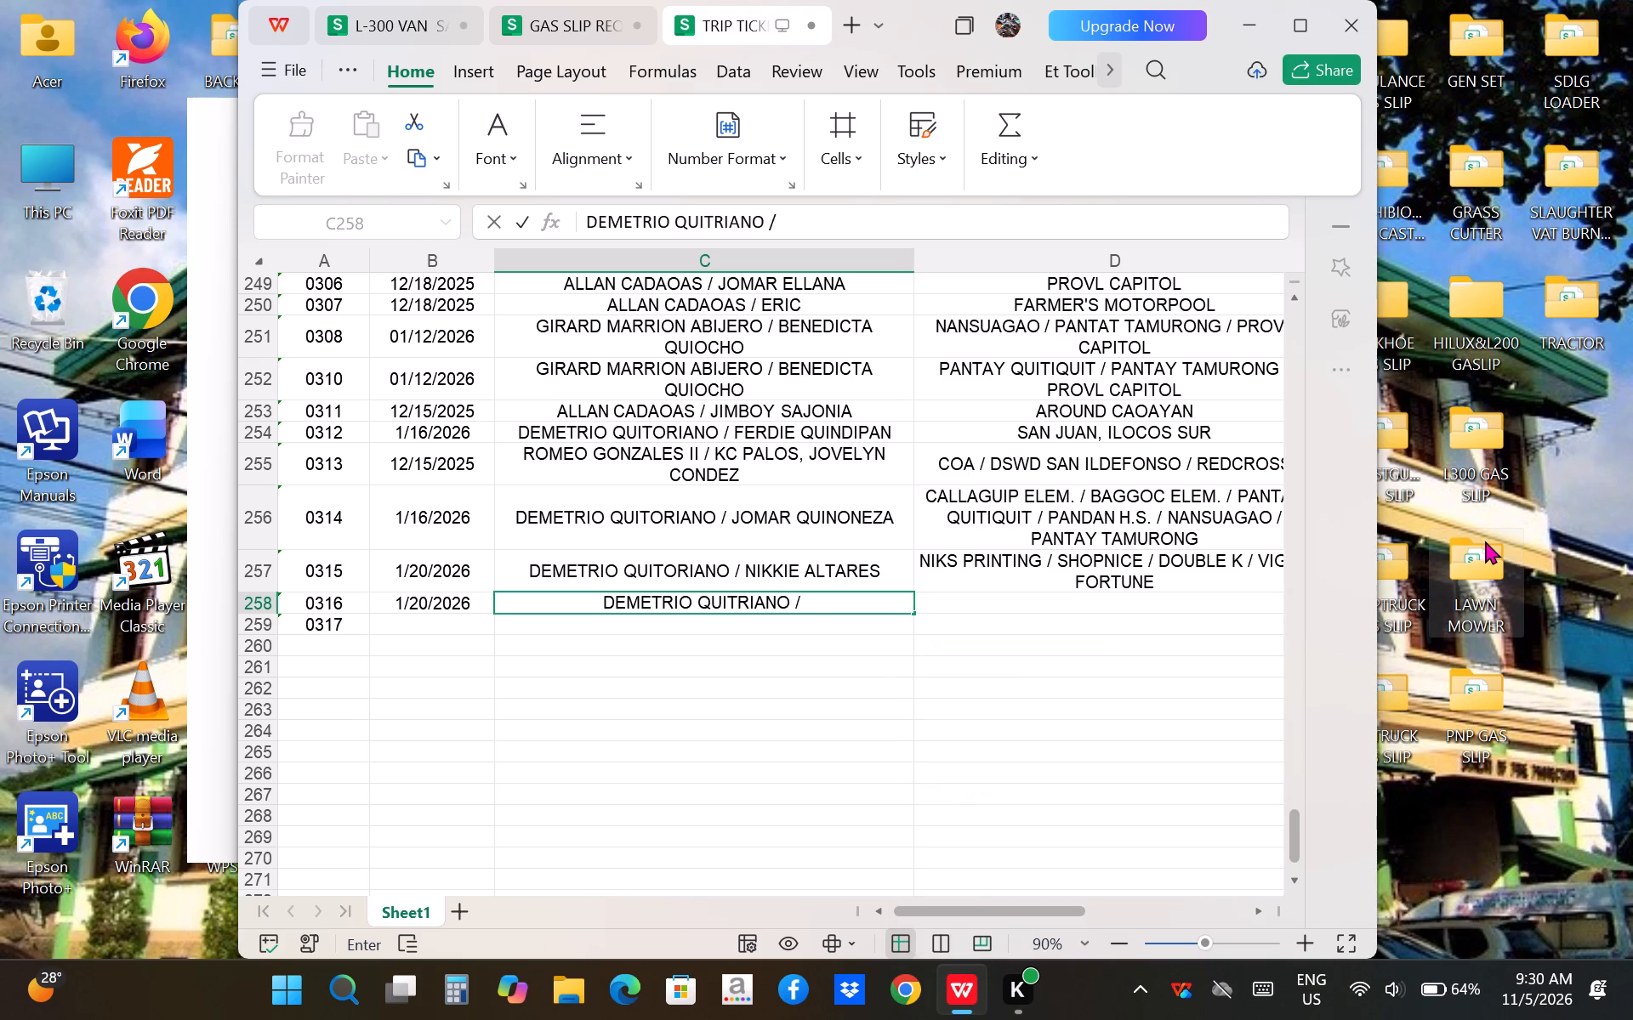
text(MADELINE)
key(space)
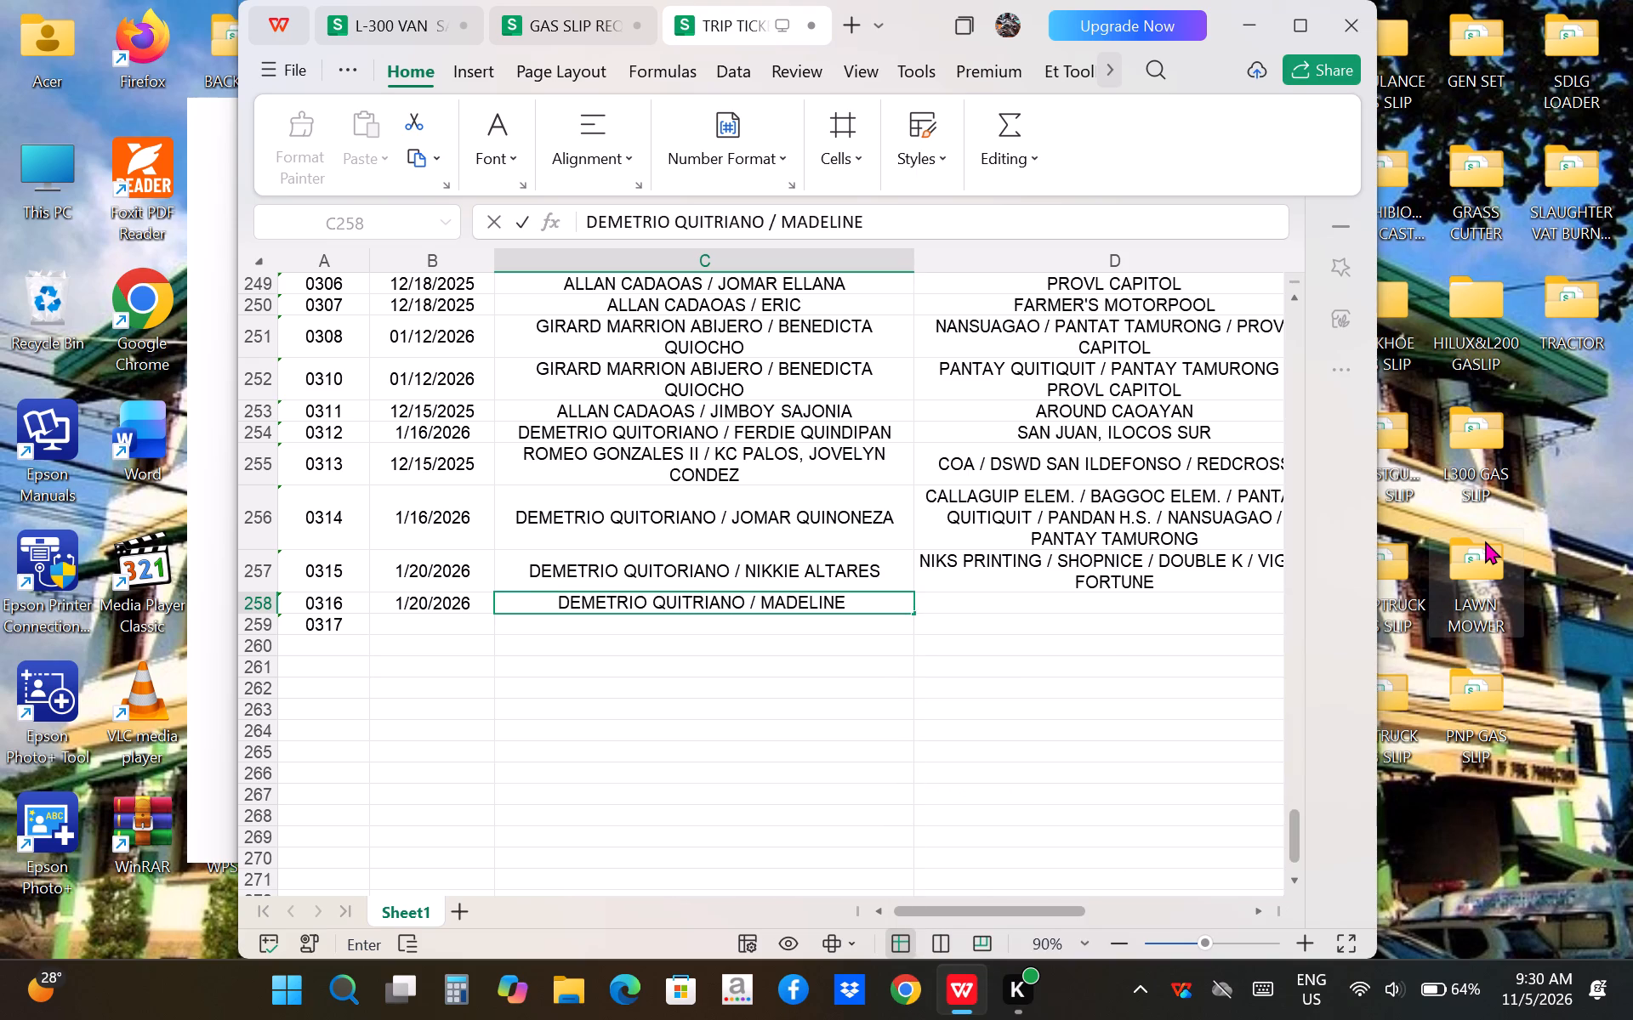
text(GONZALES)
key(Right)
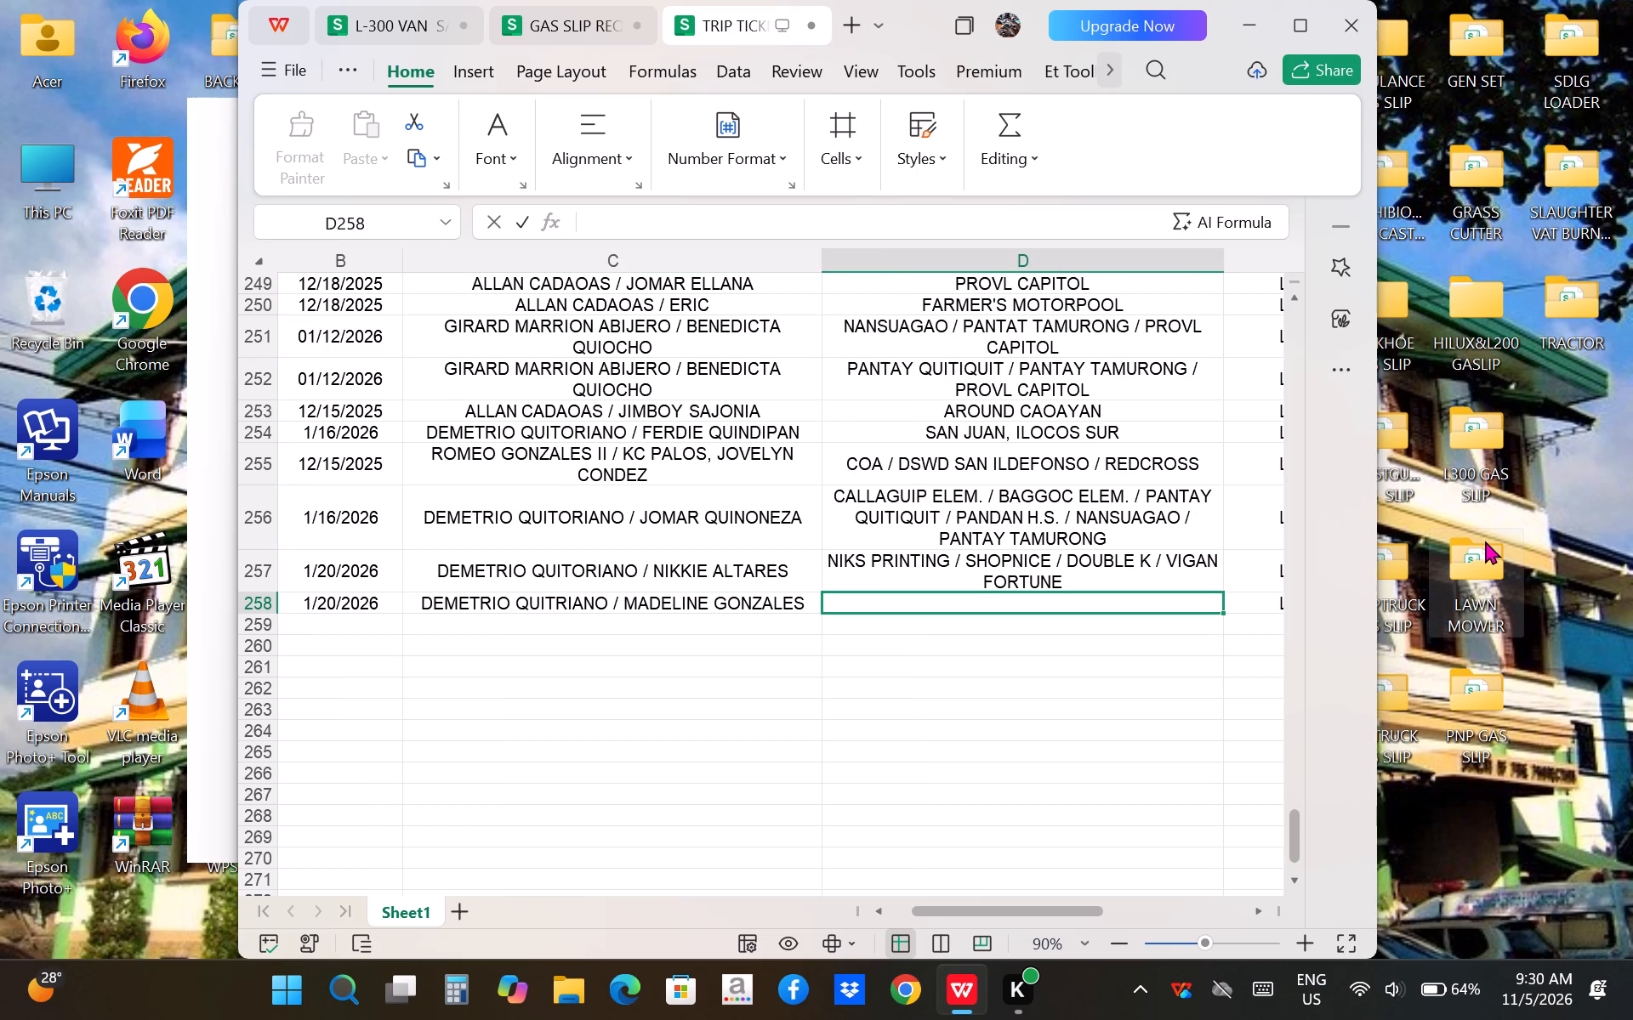
Enter the destination FRAMERS TRADING CENTER, STO DOMINGO, ILOCOS SUR in column D for ticket 0316.
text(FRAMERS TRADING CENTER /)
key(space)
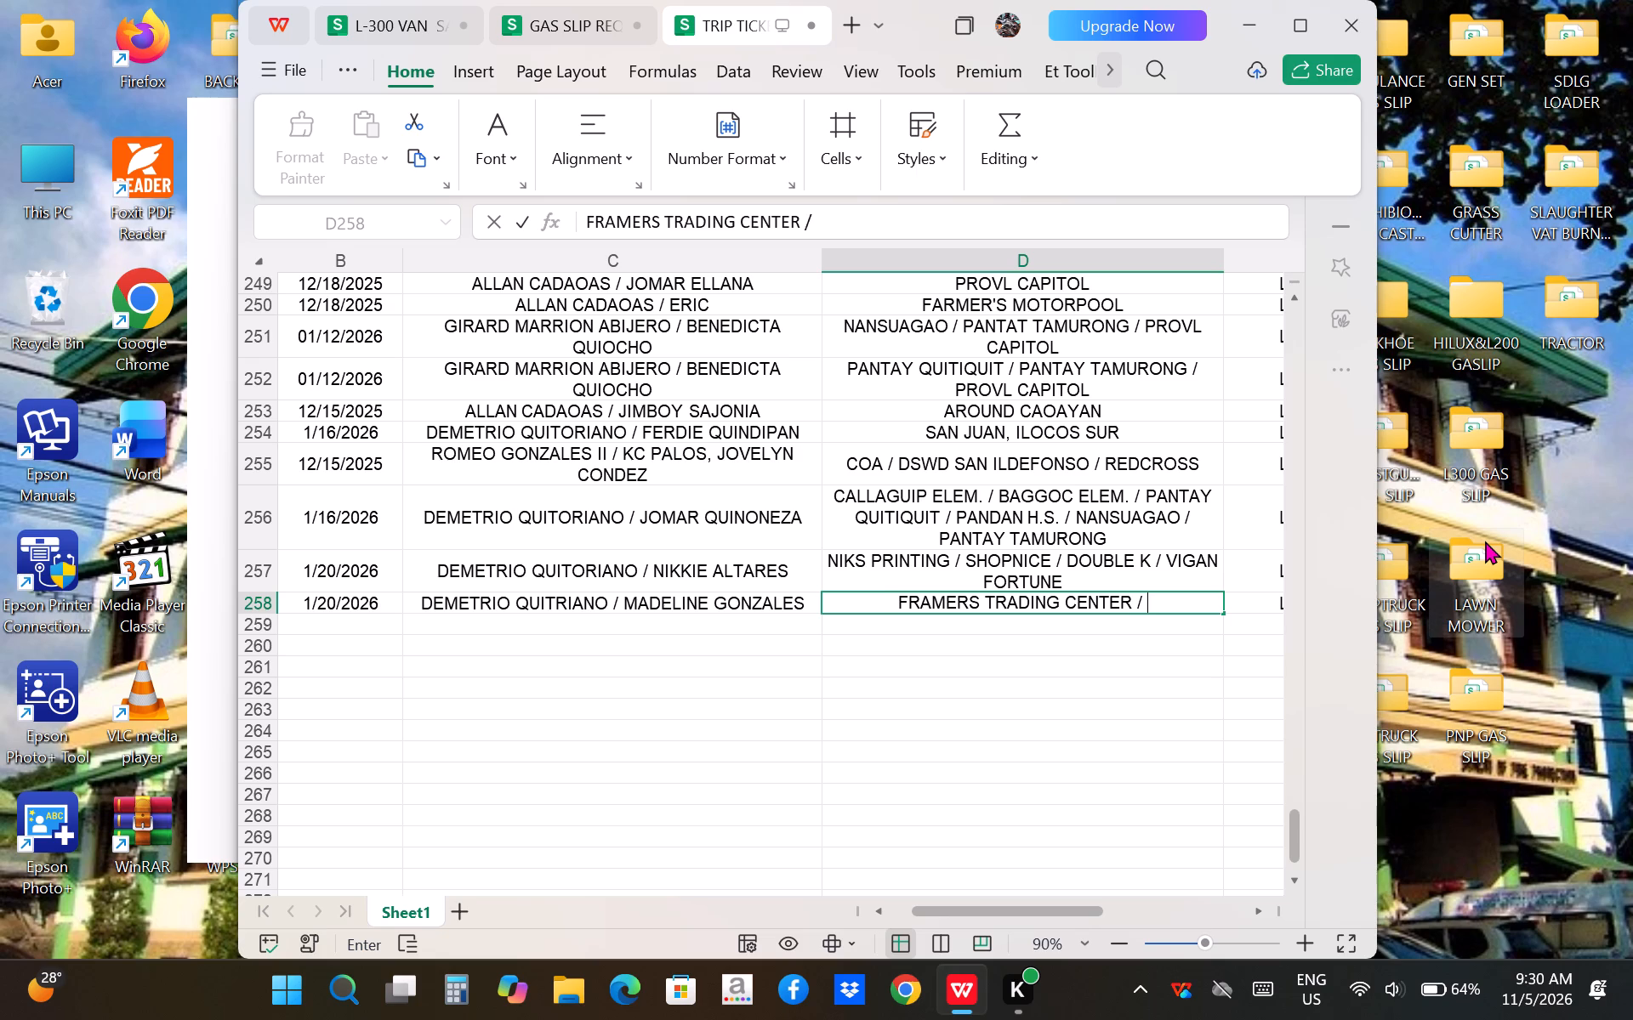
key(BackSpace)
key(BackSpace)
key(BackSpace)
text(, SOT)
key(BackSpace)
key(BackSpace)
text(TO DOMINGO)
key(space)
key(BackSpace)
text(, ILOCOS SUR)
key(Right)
Enter the readings 25611 and 25671 in columns F and G for ticket 0316.
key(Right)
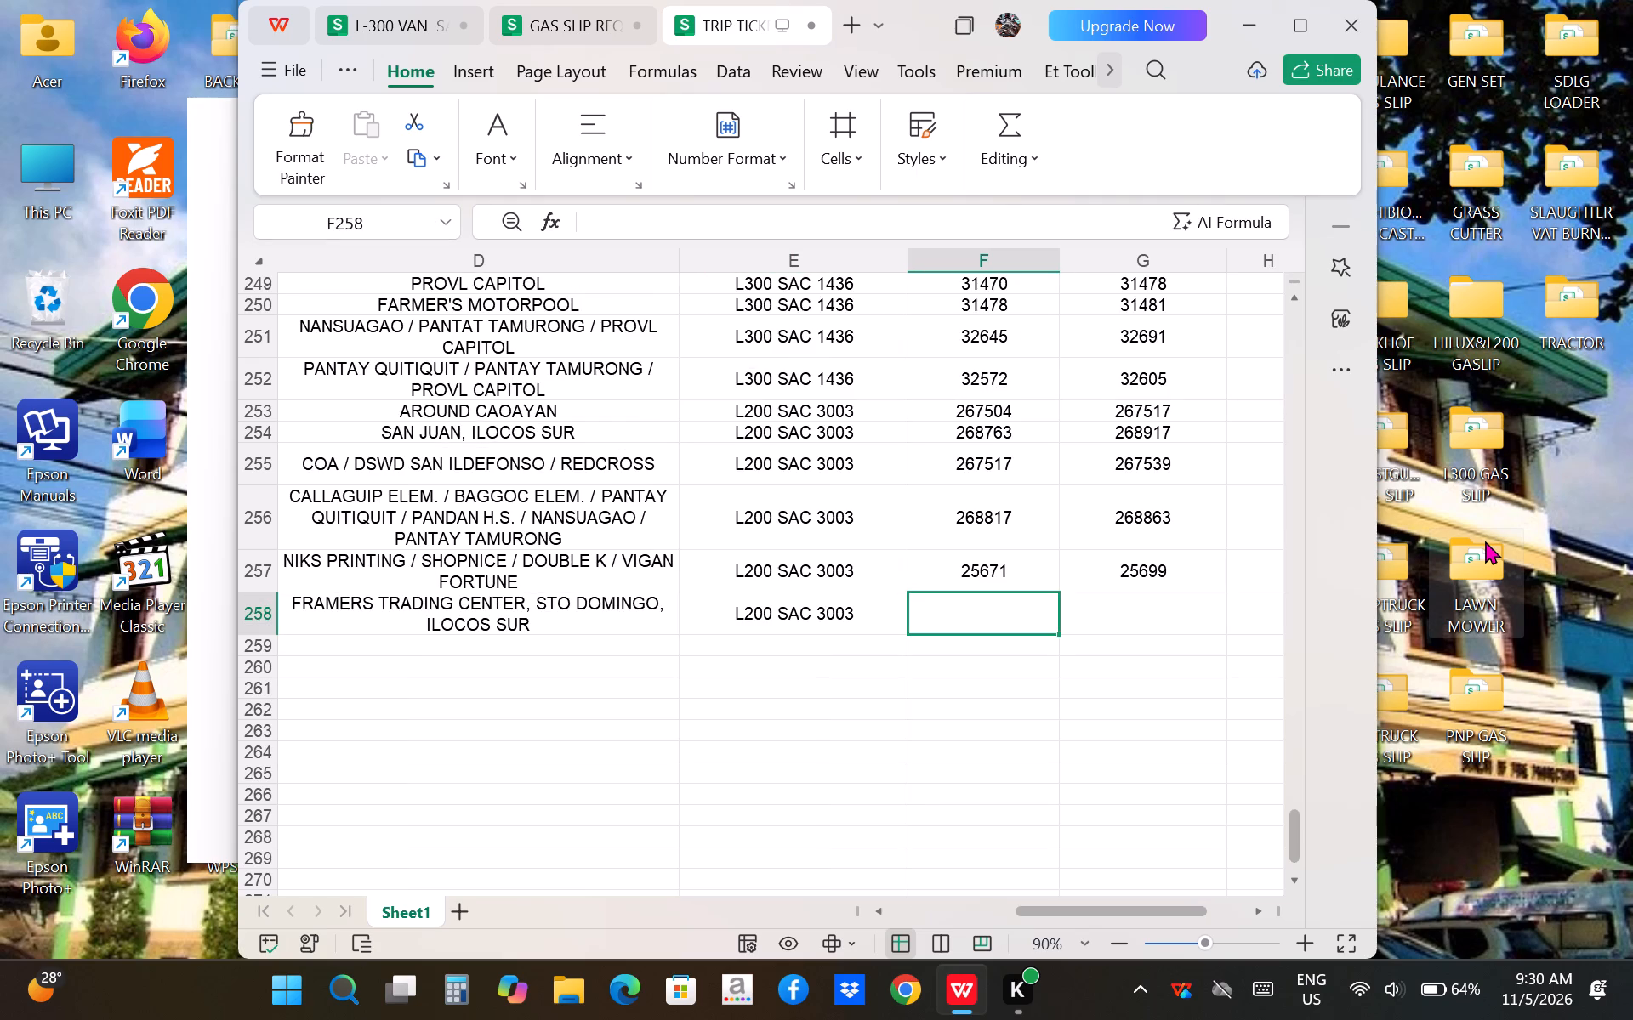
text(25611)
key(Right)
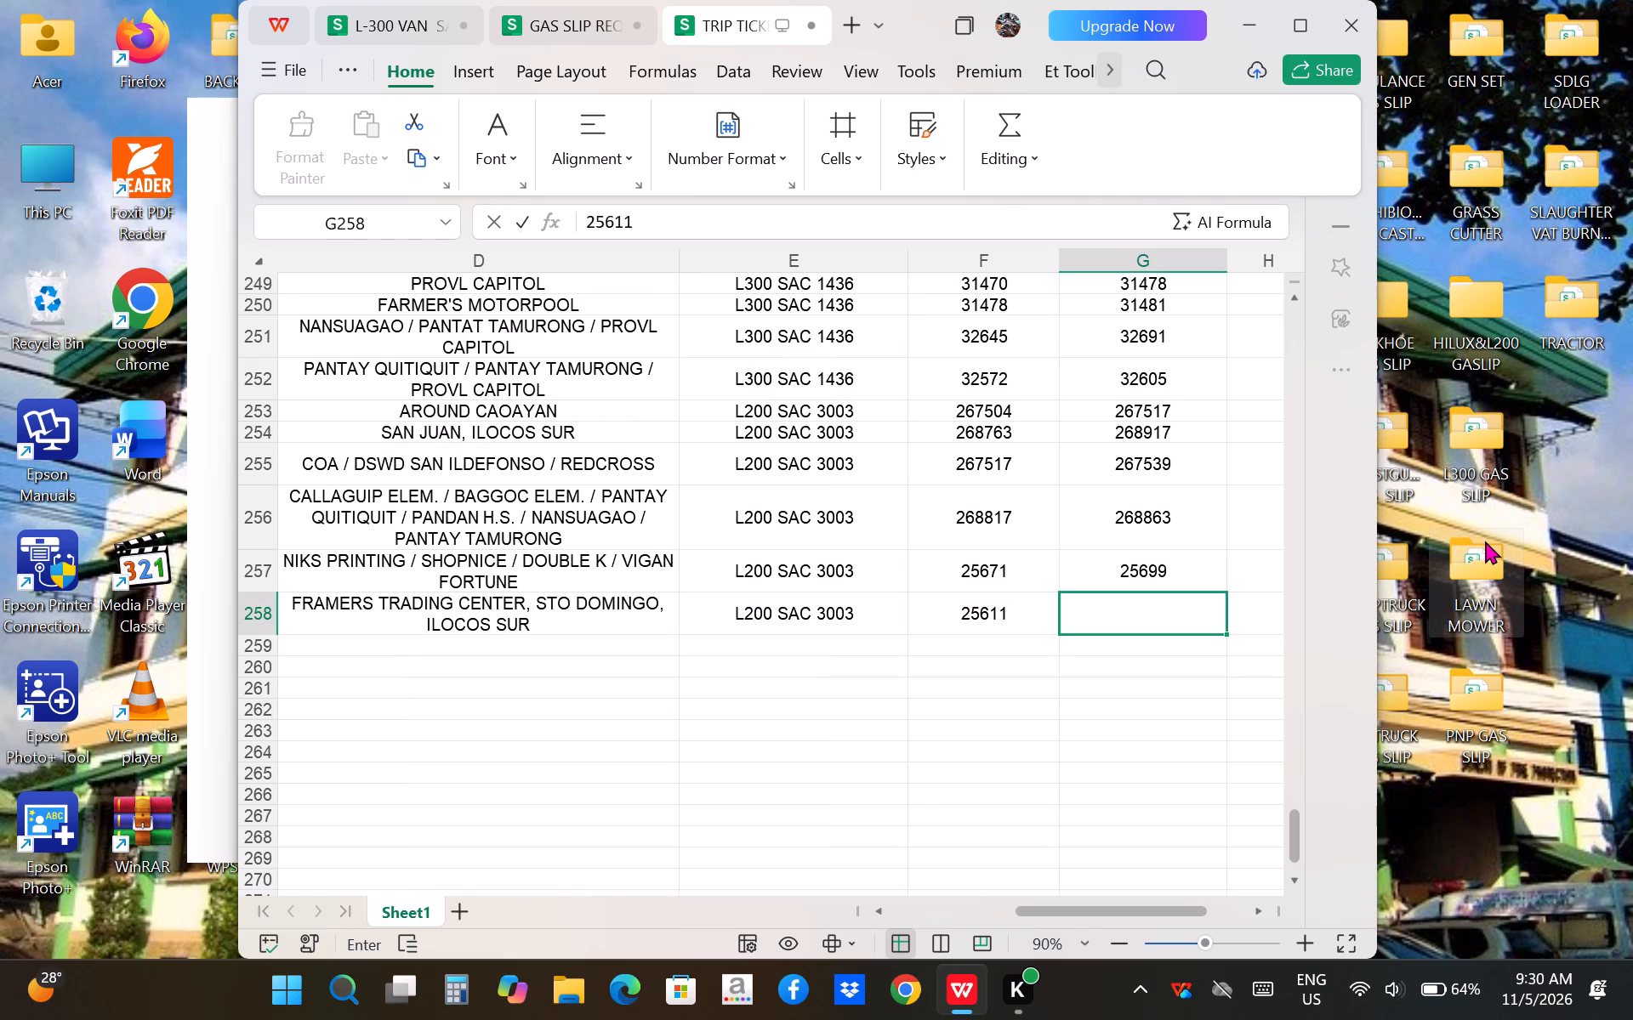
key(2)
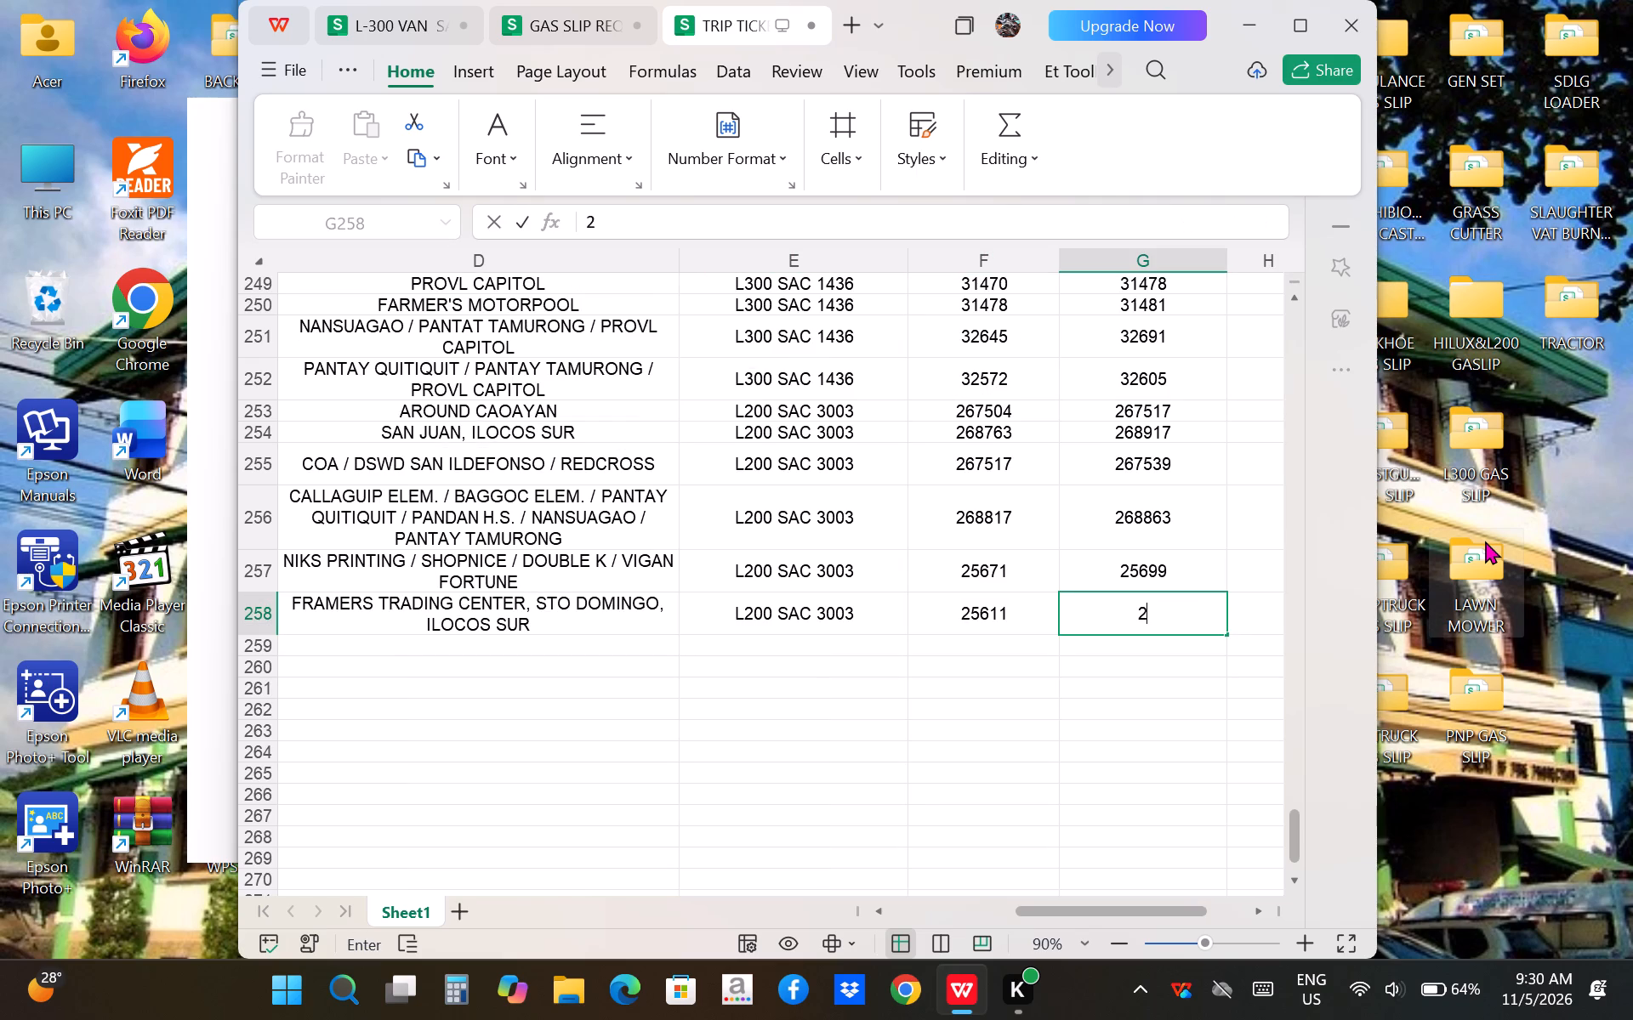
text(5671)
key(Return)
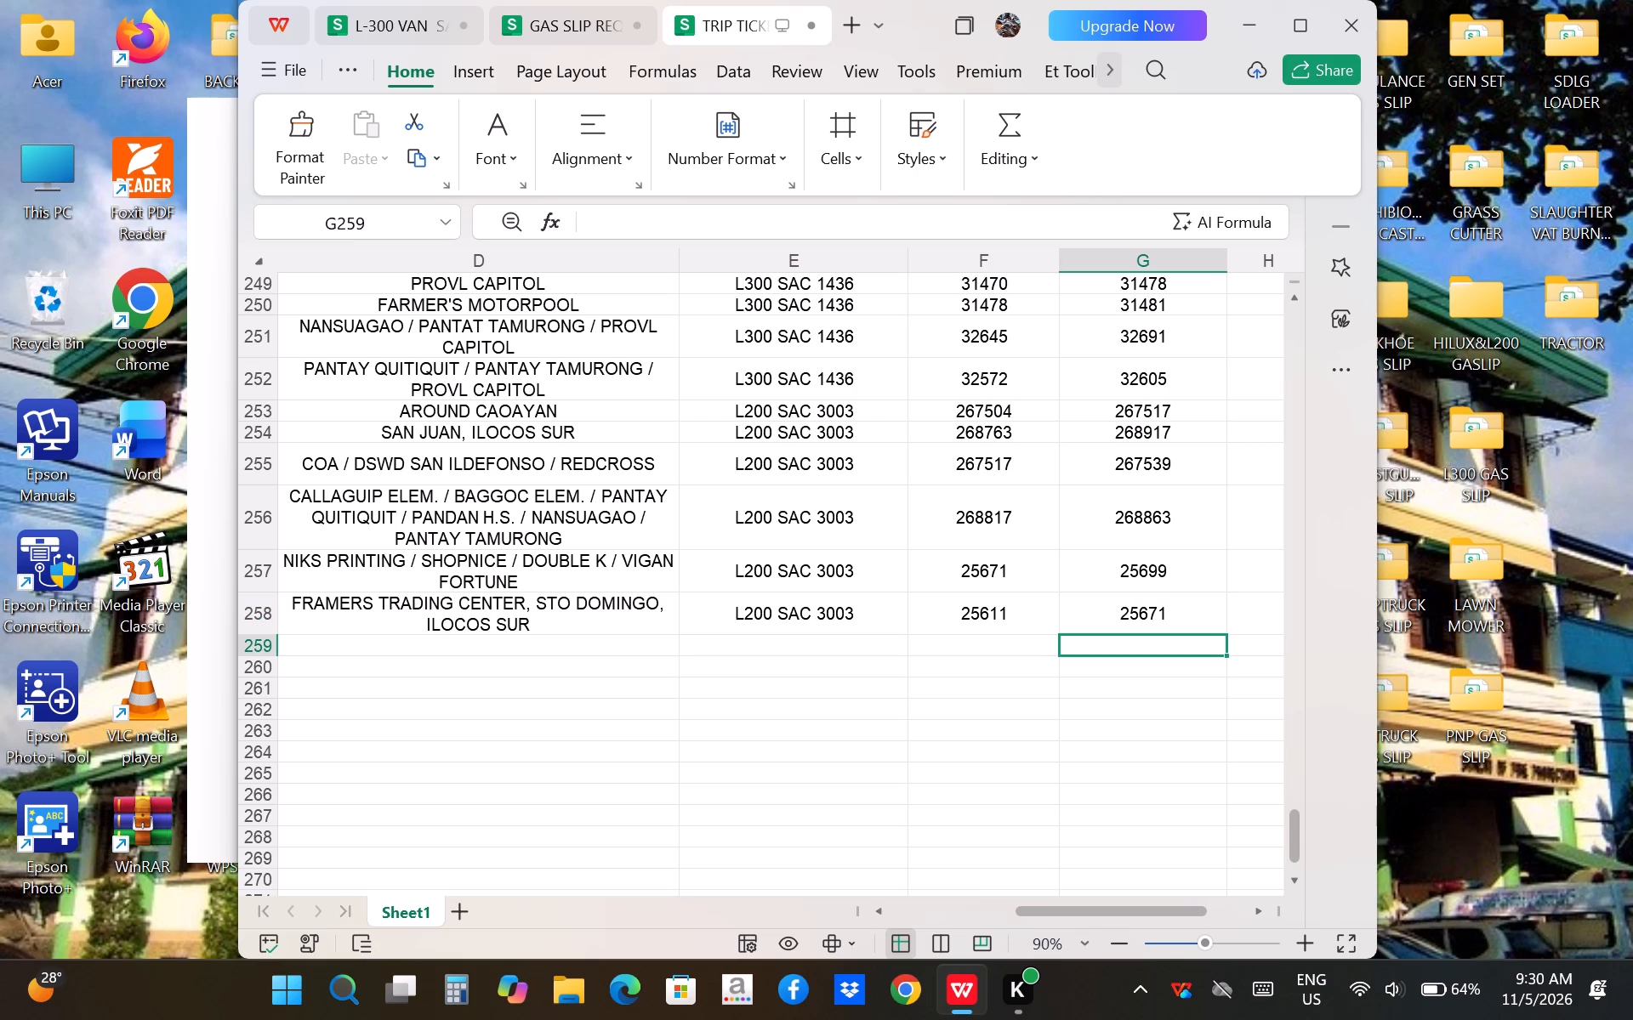
Enter the date 1/22/2026 and the driver's and passenger's names, separated by a slash, in columns B and C for ticket 0317.
drag(1188, 915, 1027, 899)
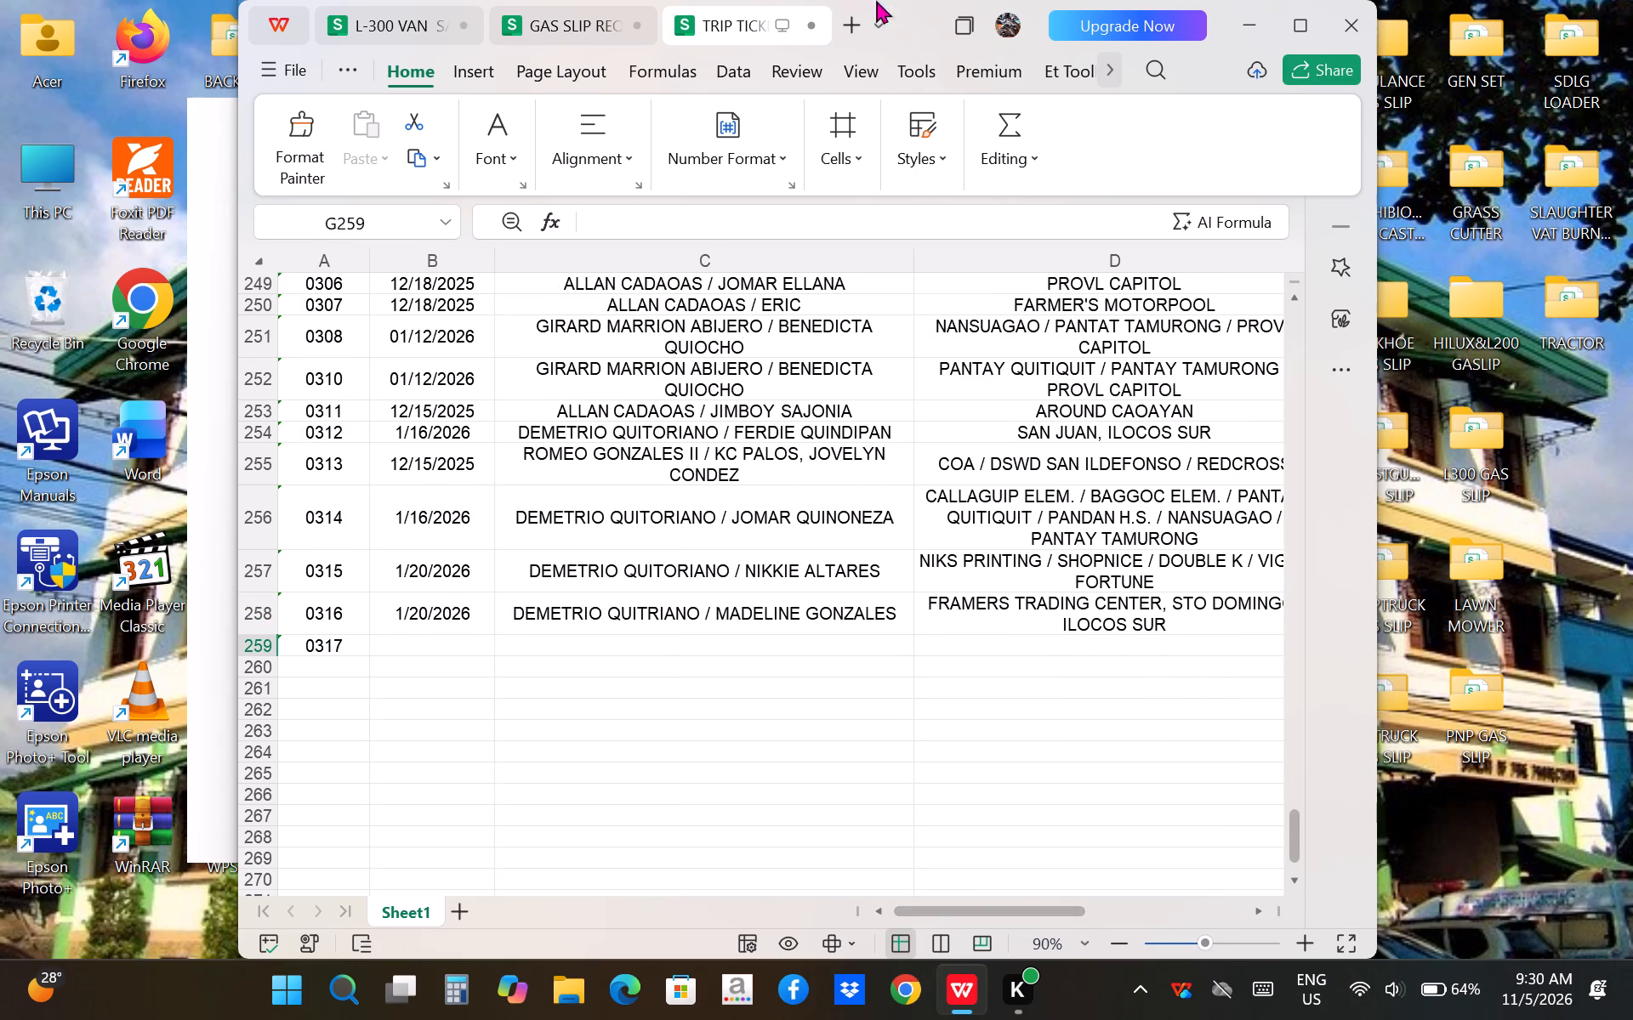
click(453, 646)
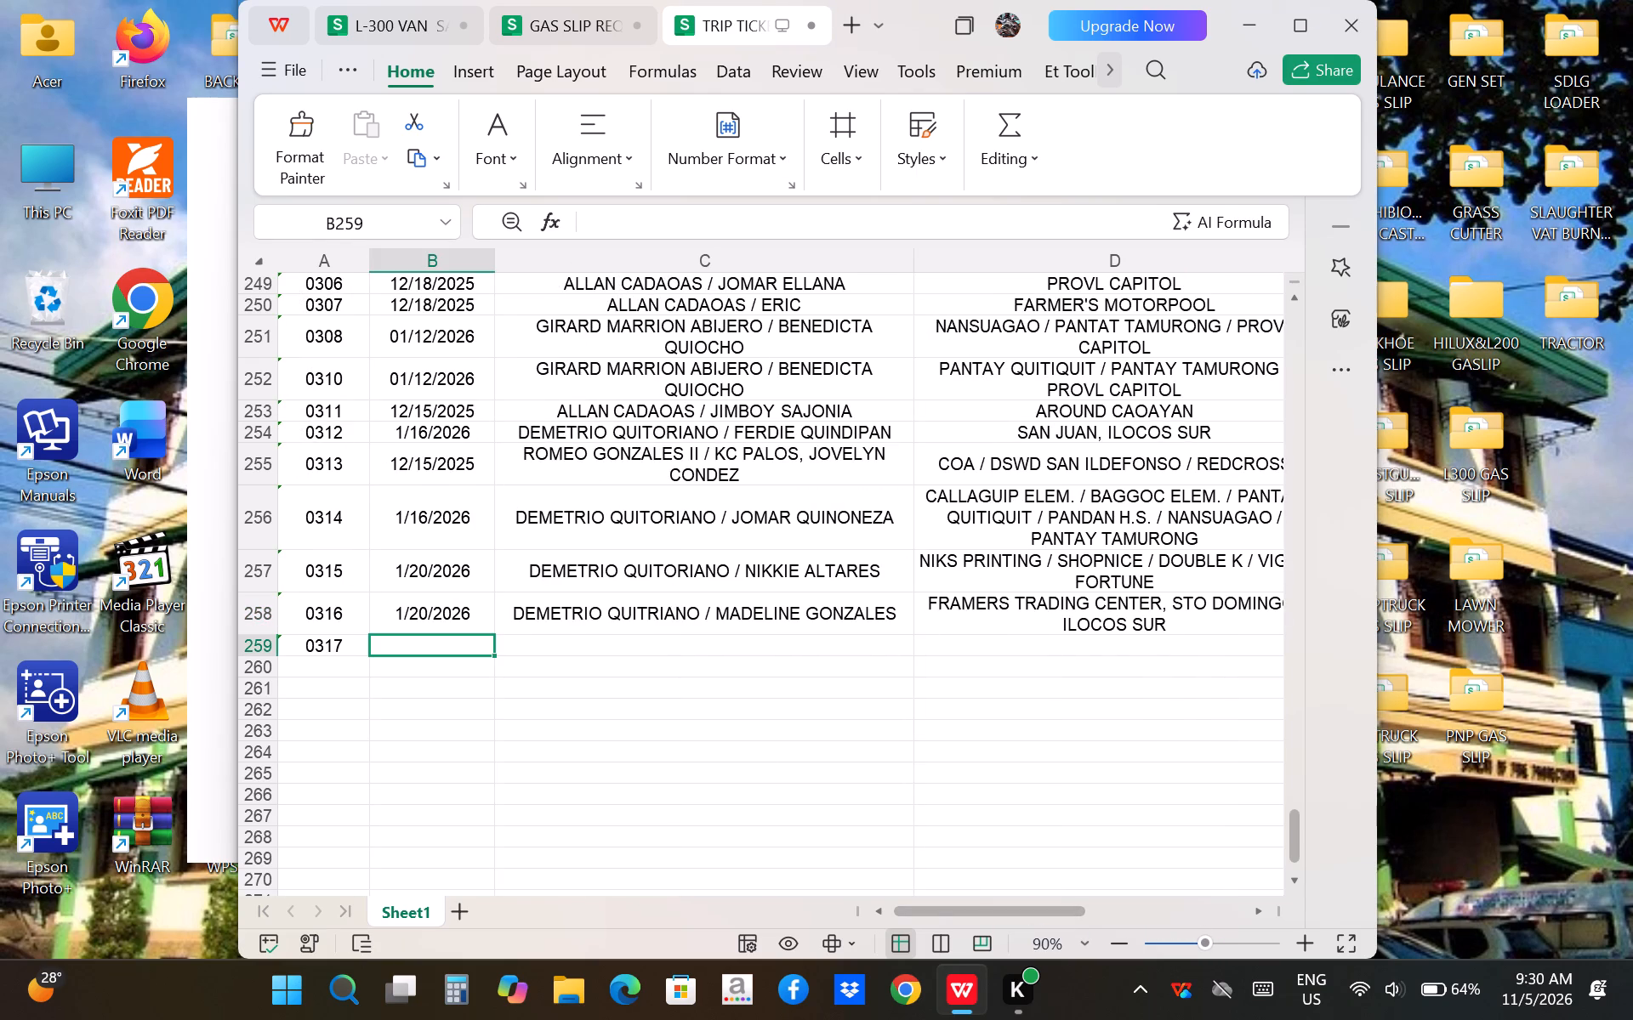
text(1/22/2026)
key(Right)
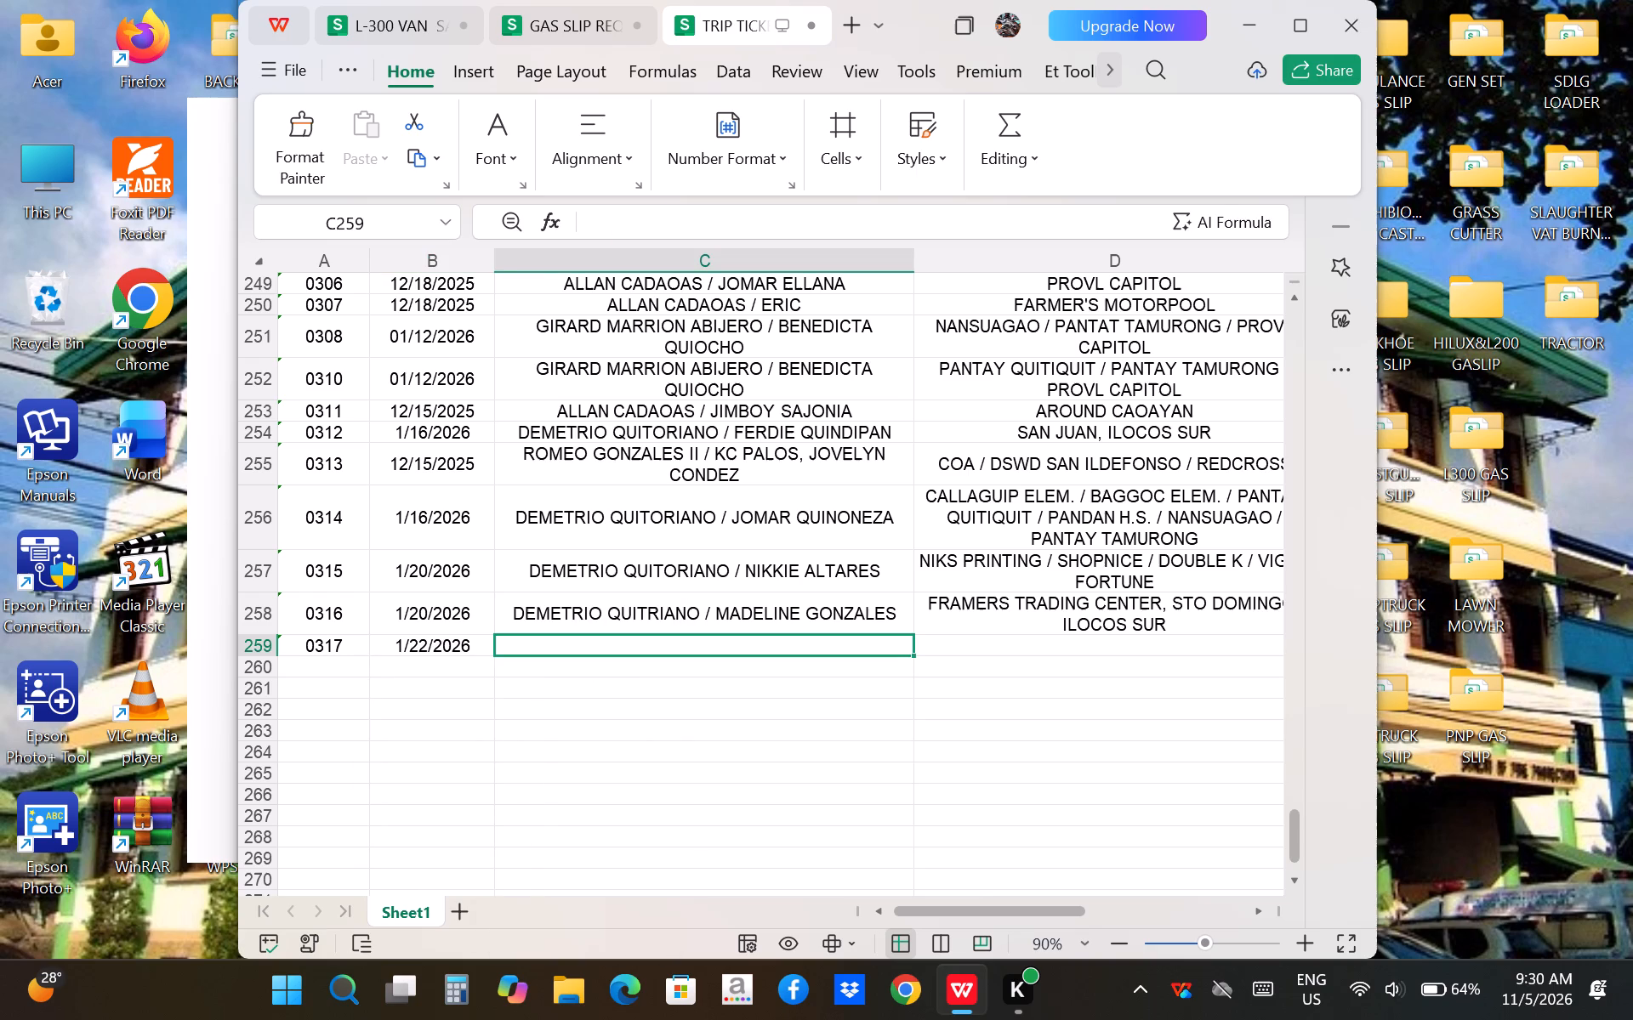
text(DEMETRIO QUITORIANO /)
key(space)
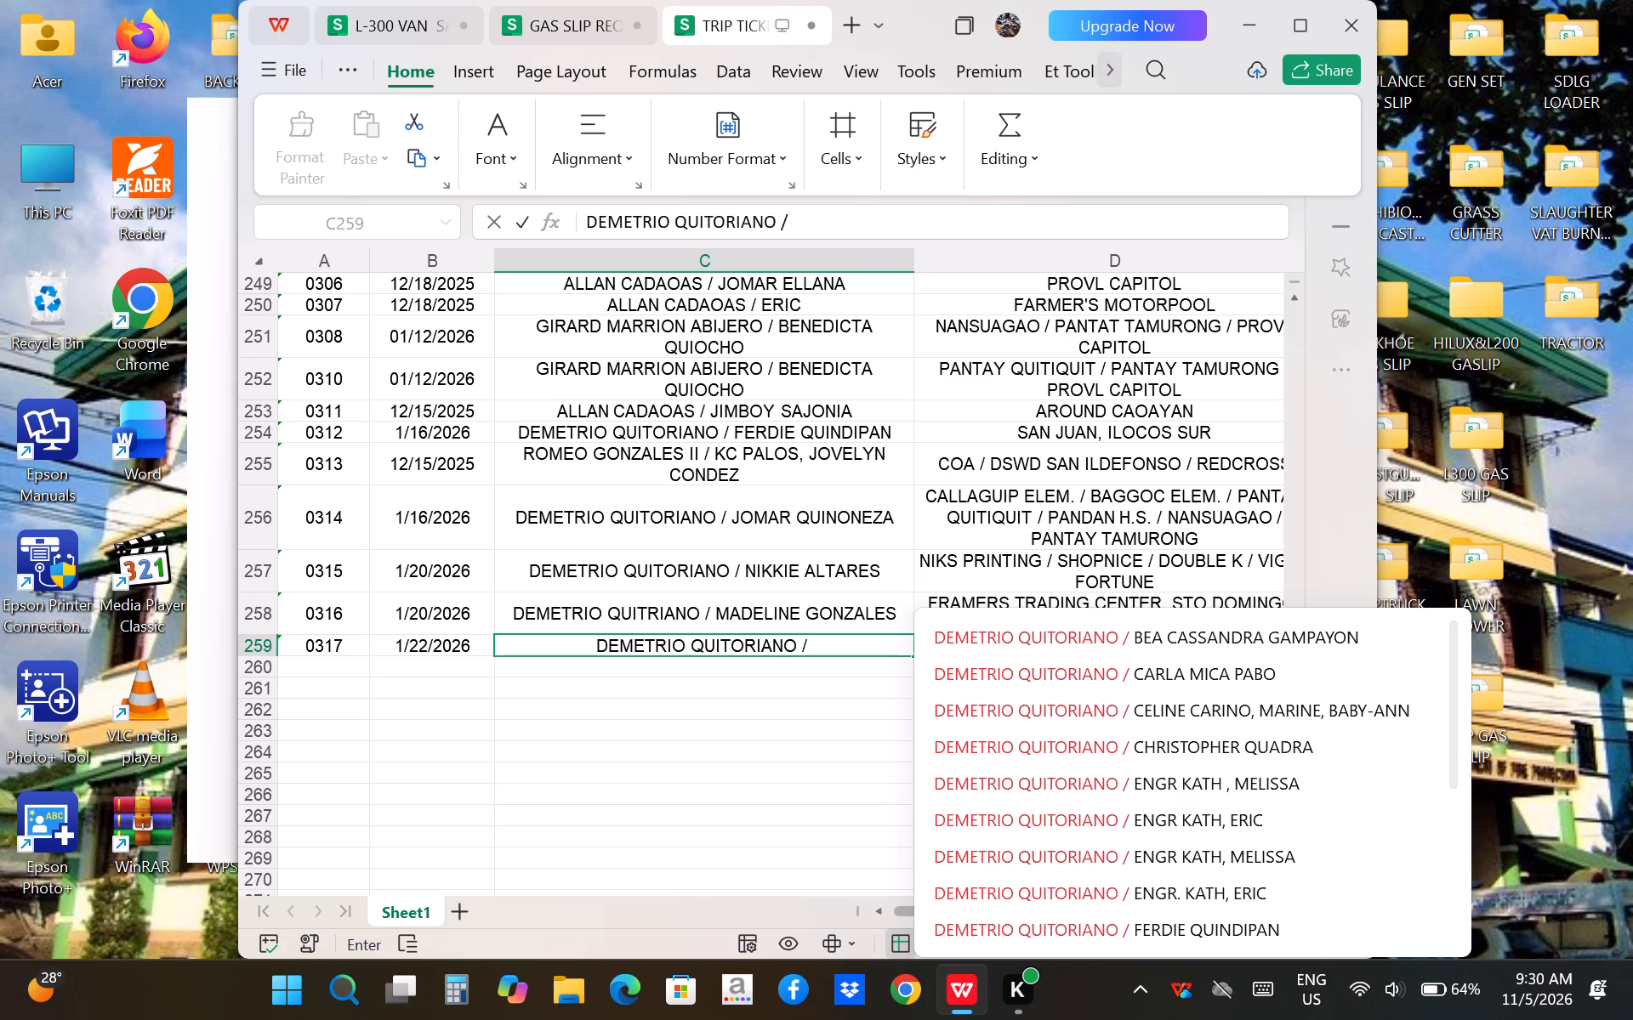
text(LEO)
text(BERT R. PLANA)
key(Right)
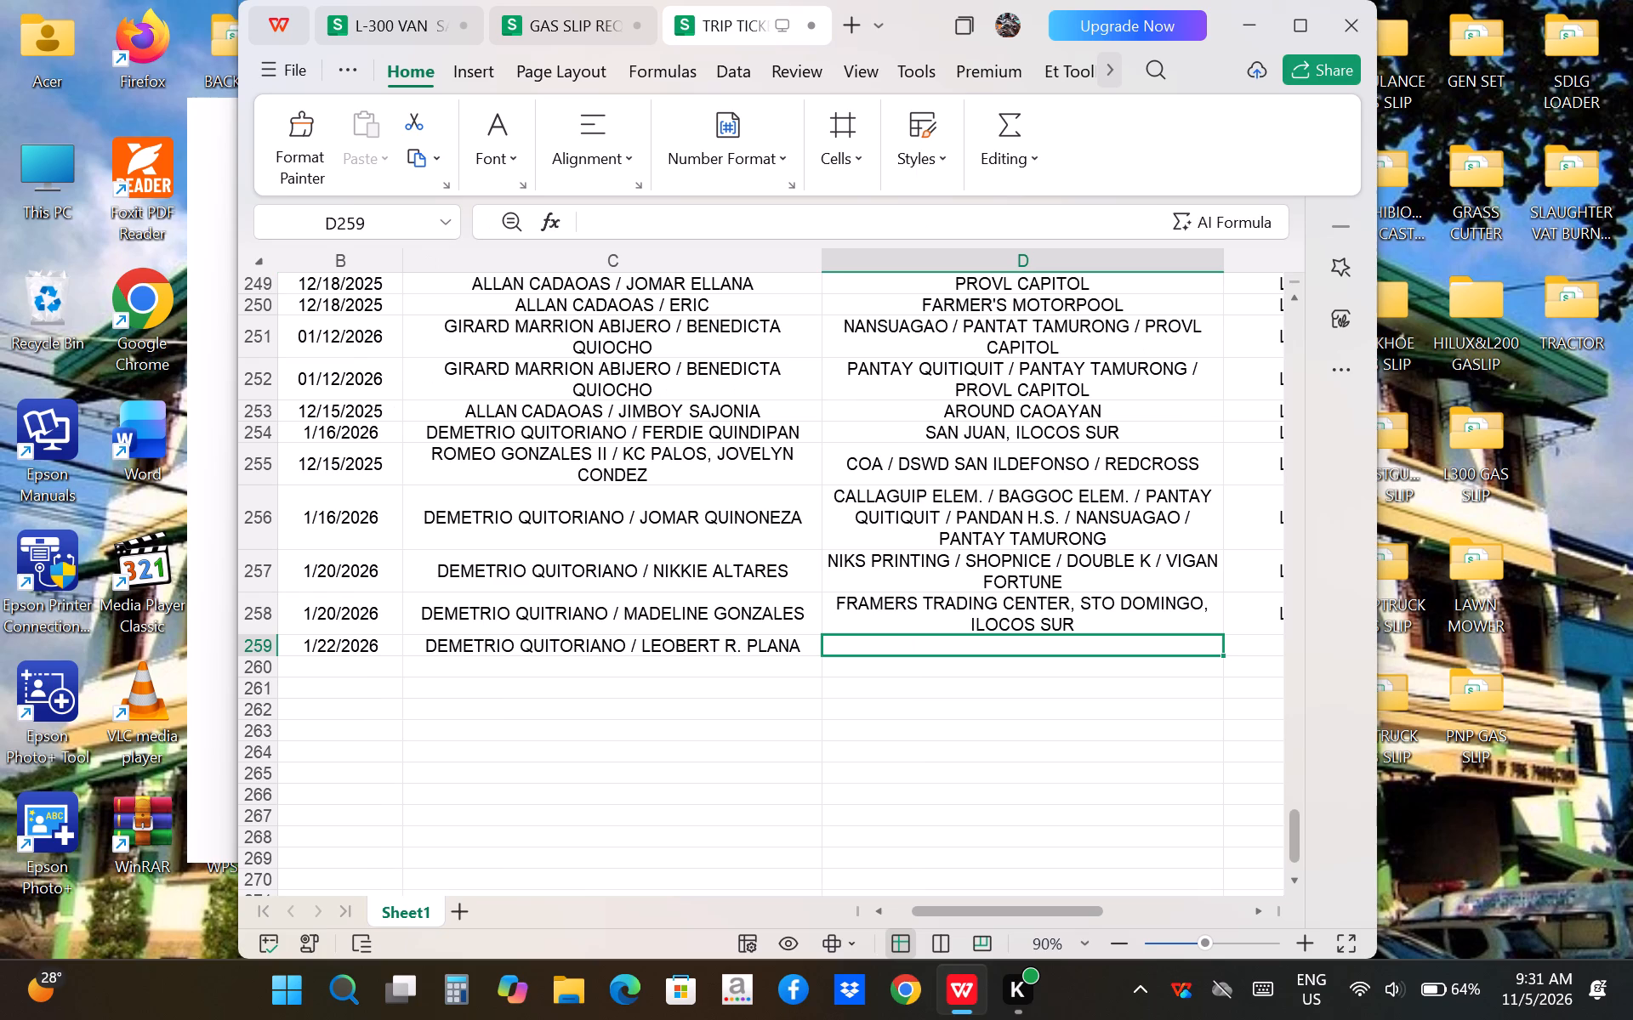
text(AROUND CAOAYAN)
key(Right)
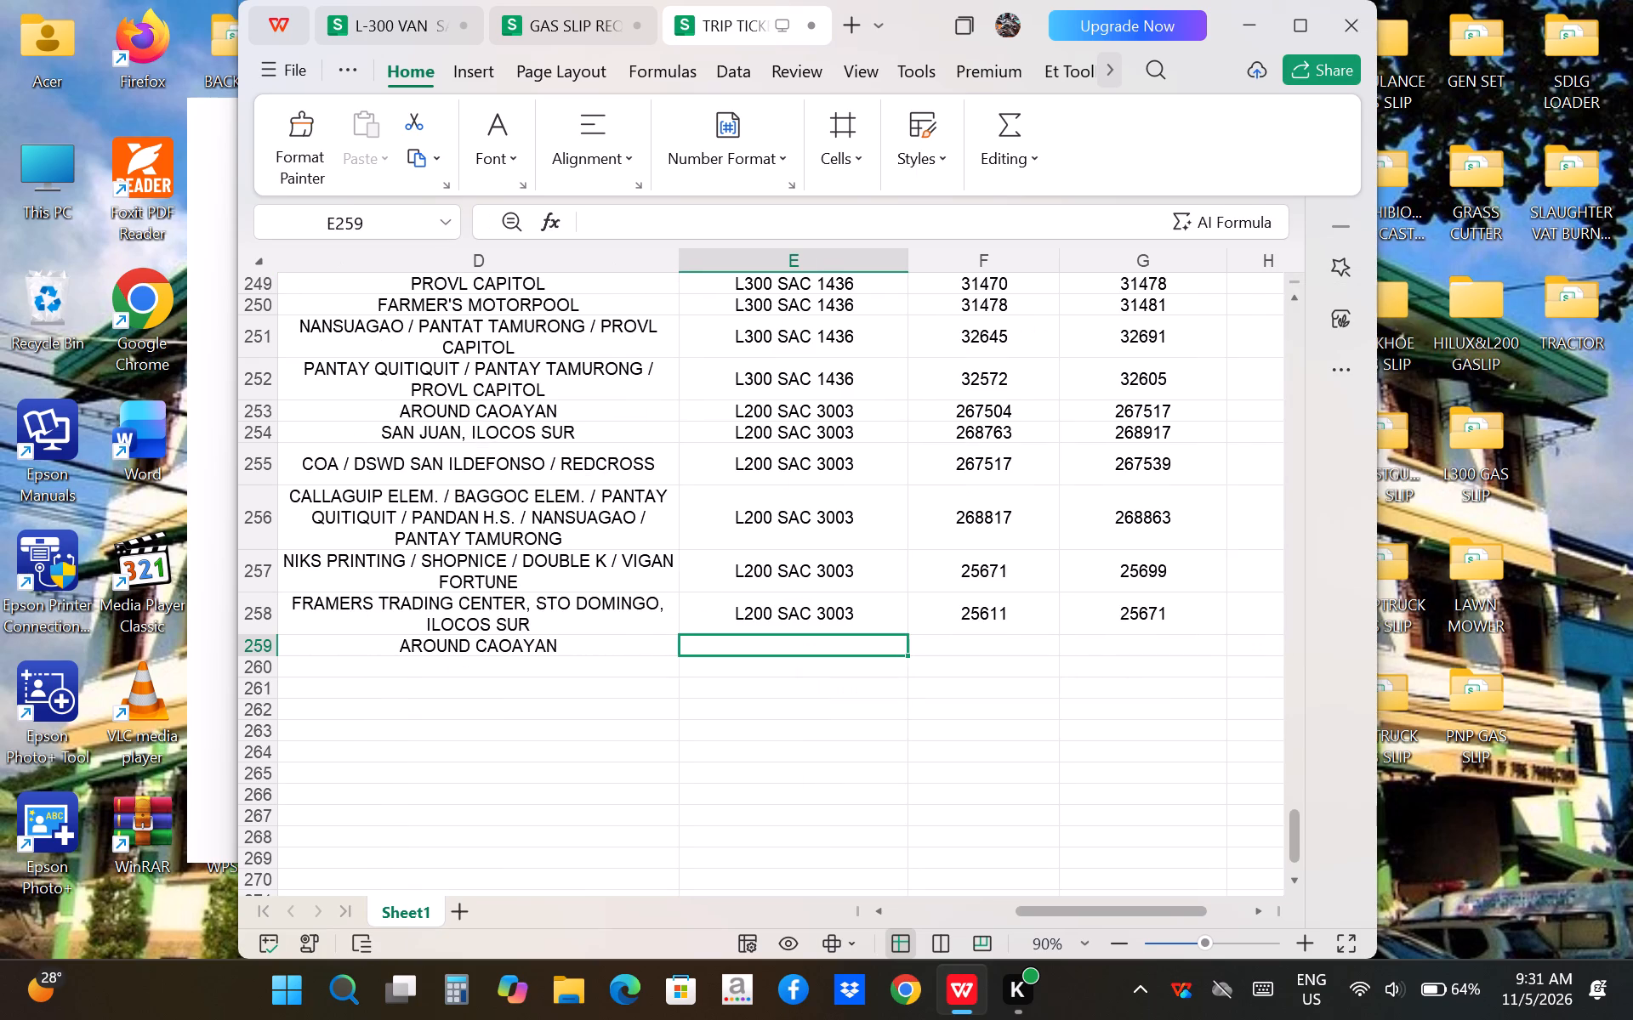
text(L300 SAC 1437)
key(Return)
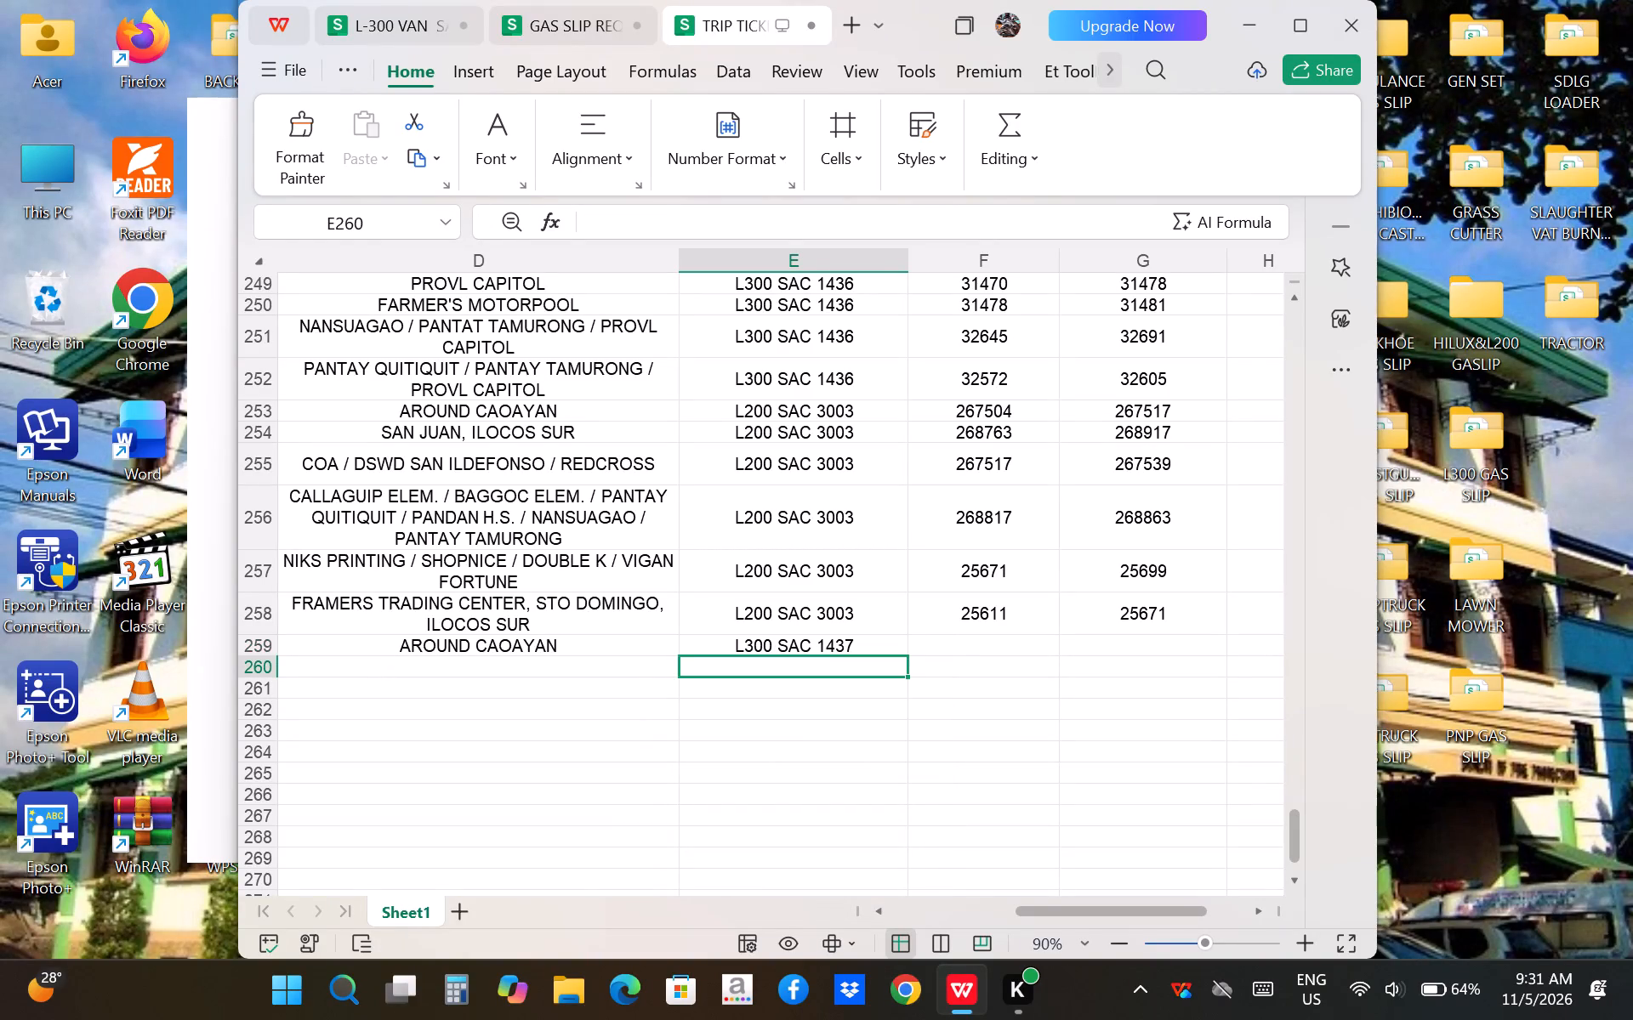
click(841, 642)
key(ctrl+c)
click(828, 666)
key(Return)
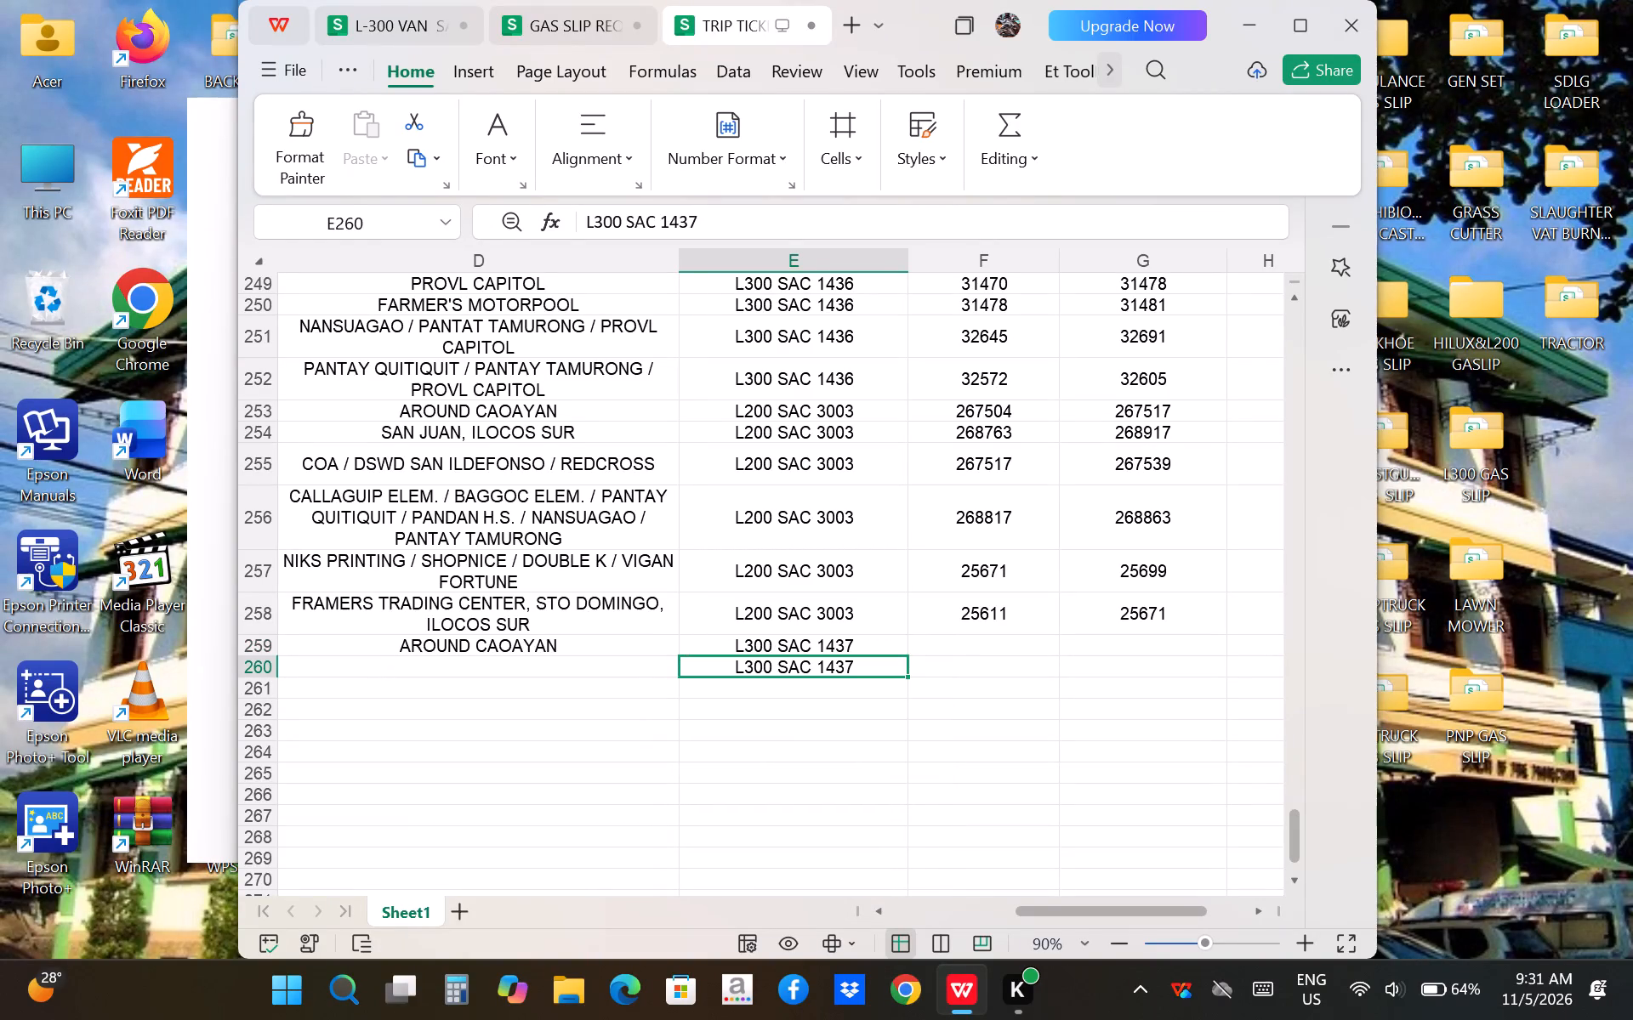
Enter the readings 25746 and 25768 in columns F and G for ticket 0317.
click(1015, 650)
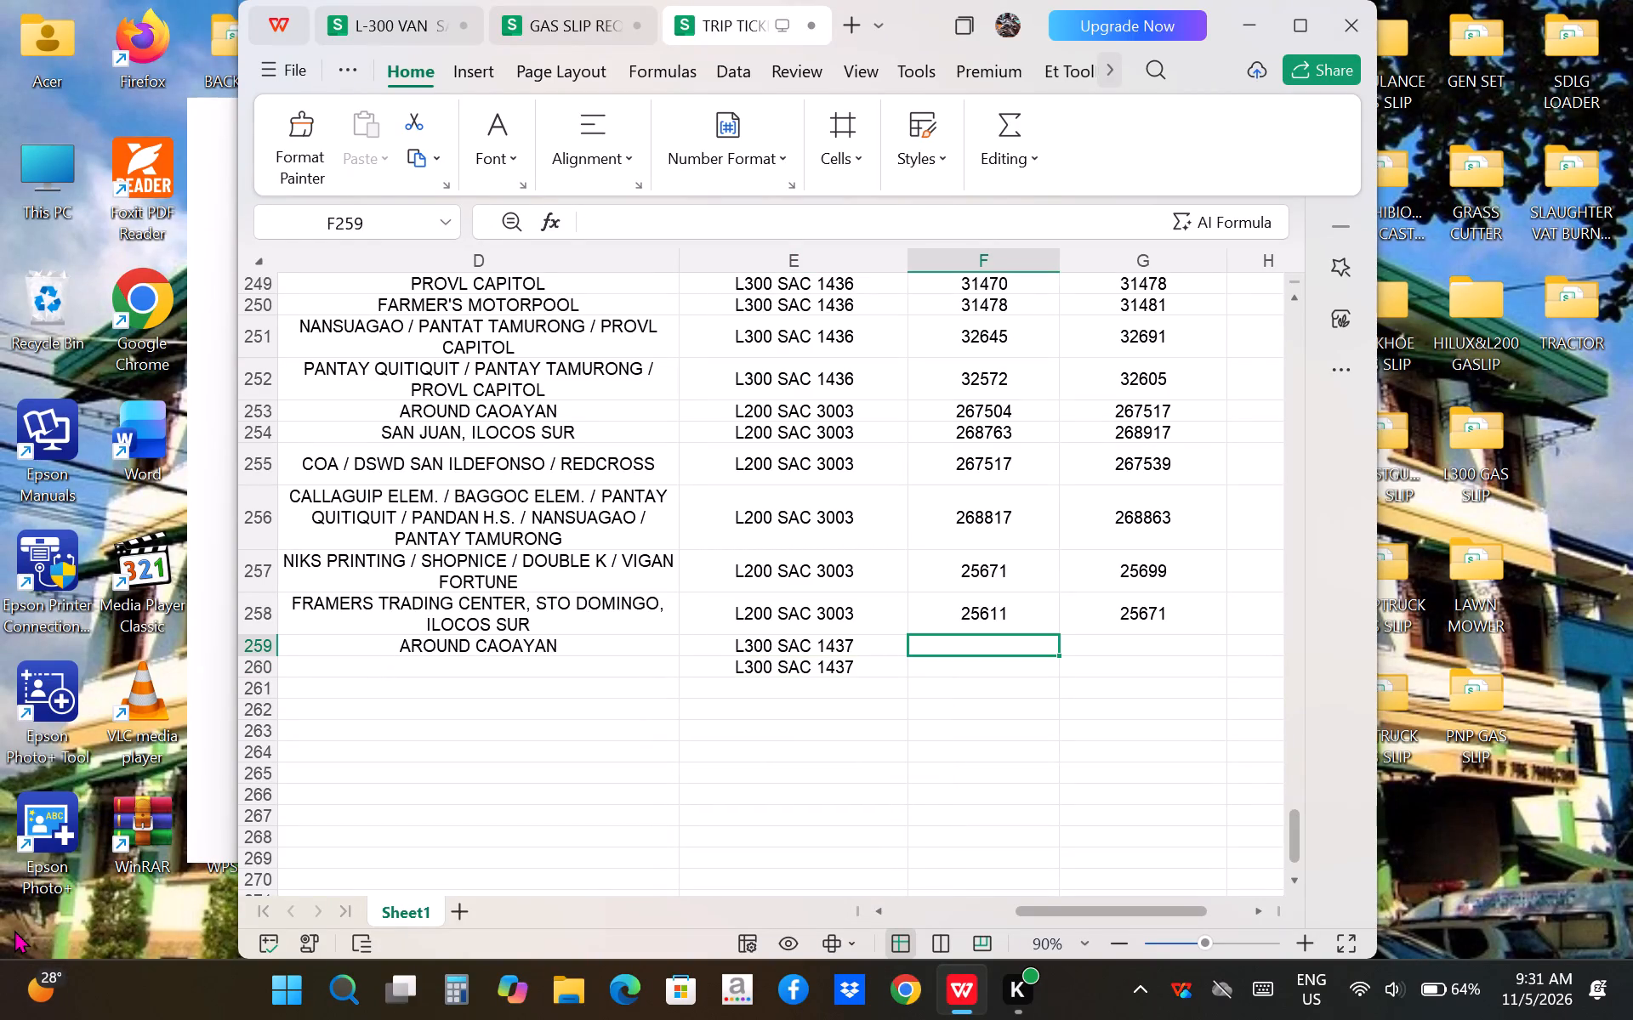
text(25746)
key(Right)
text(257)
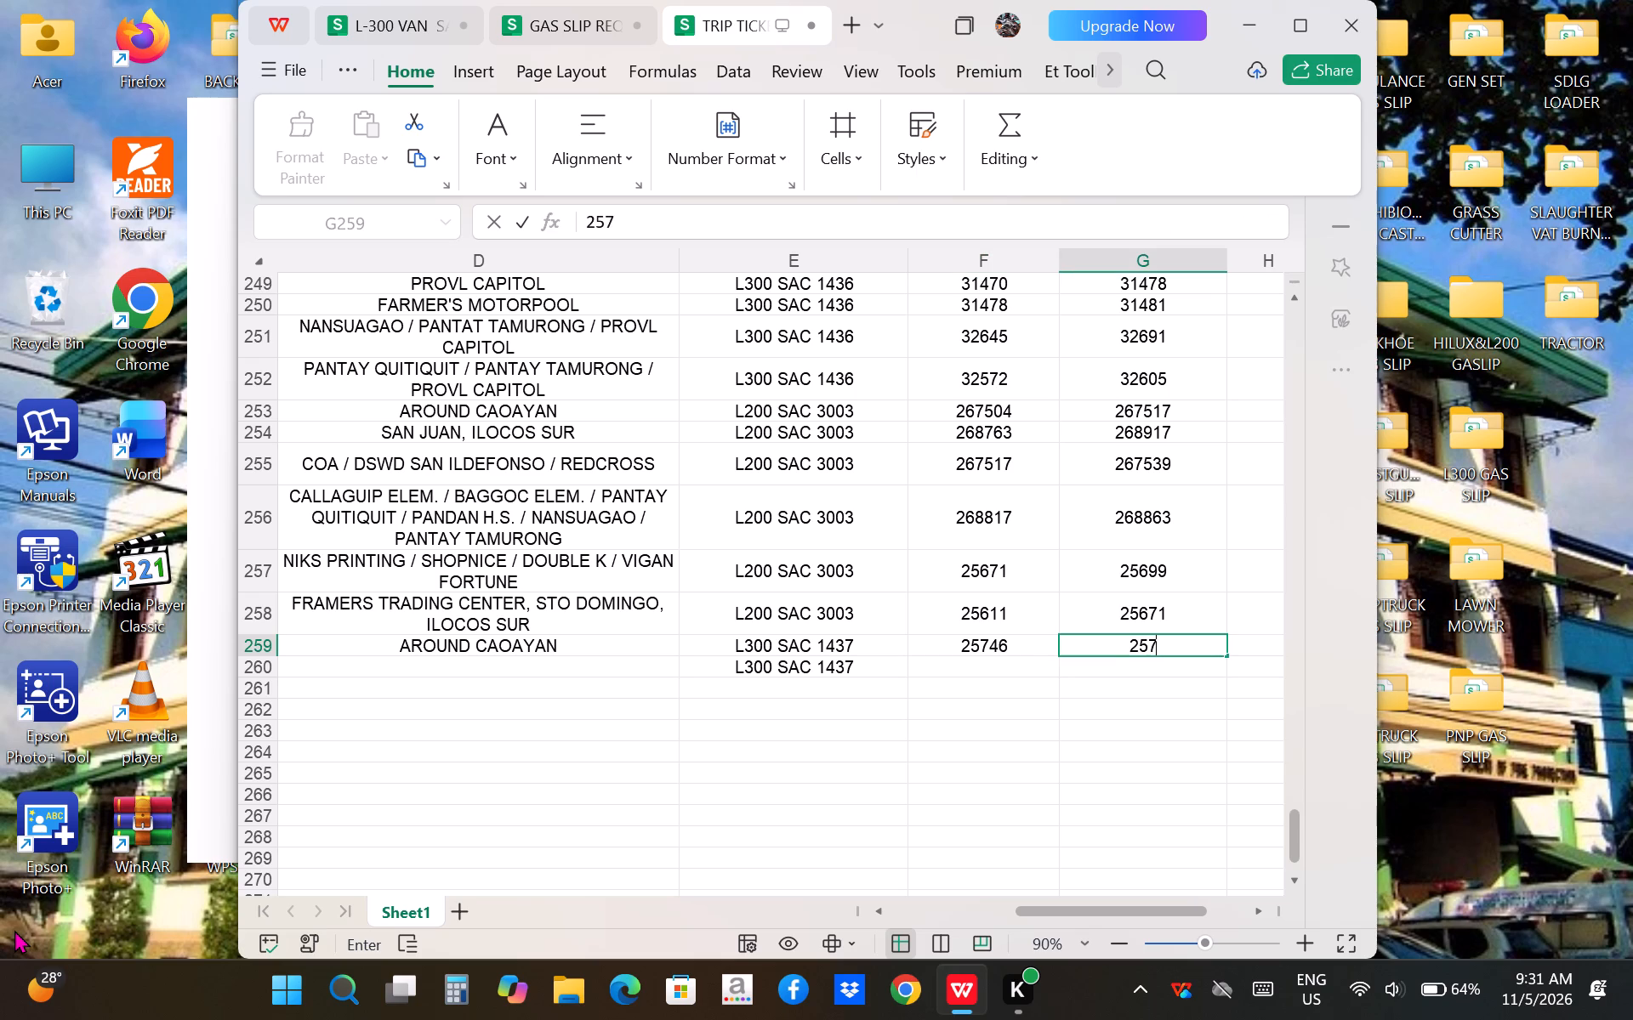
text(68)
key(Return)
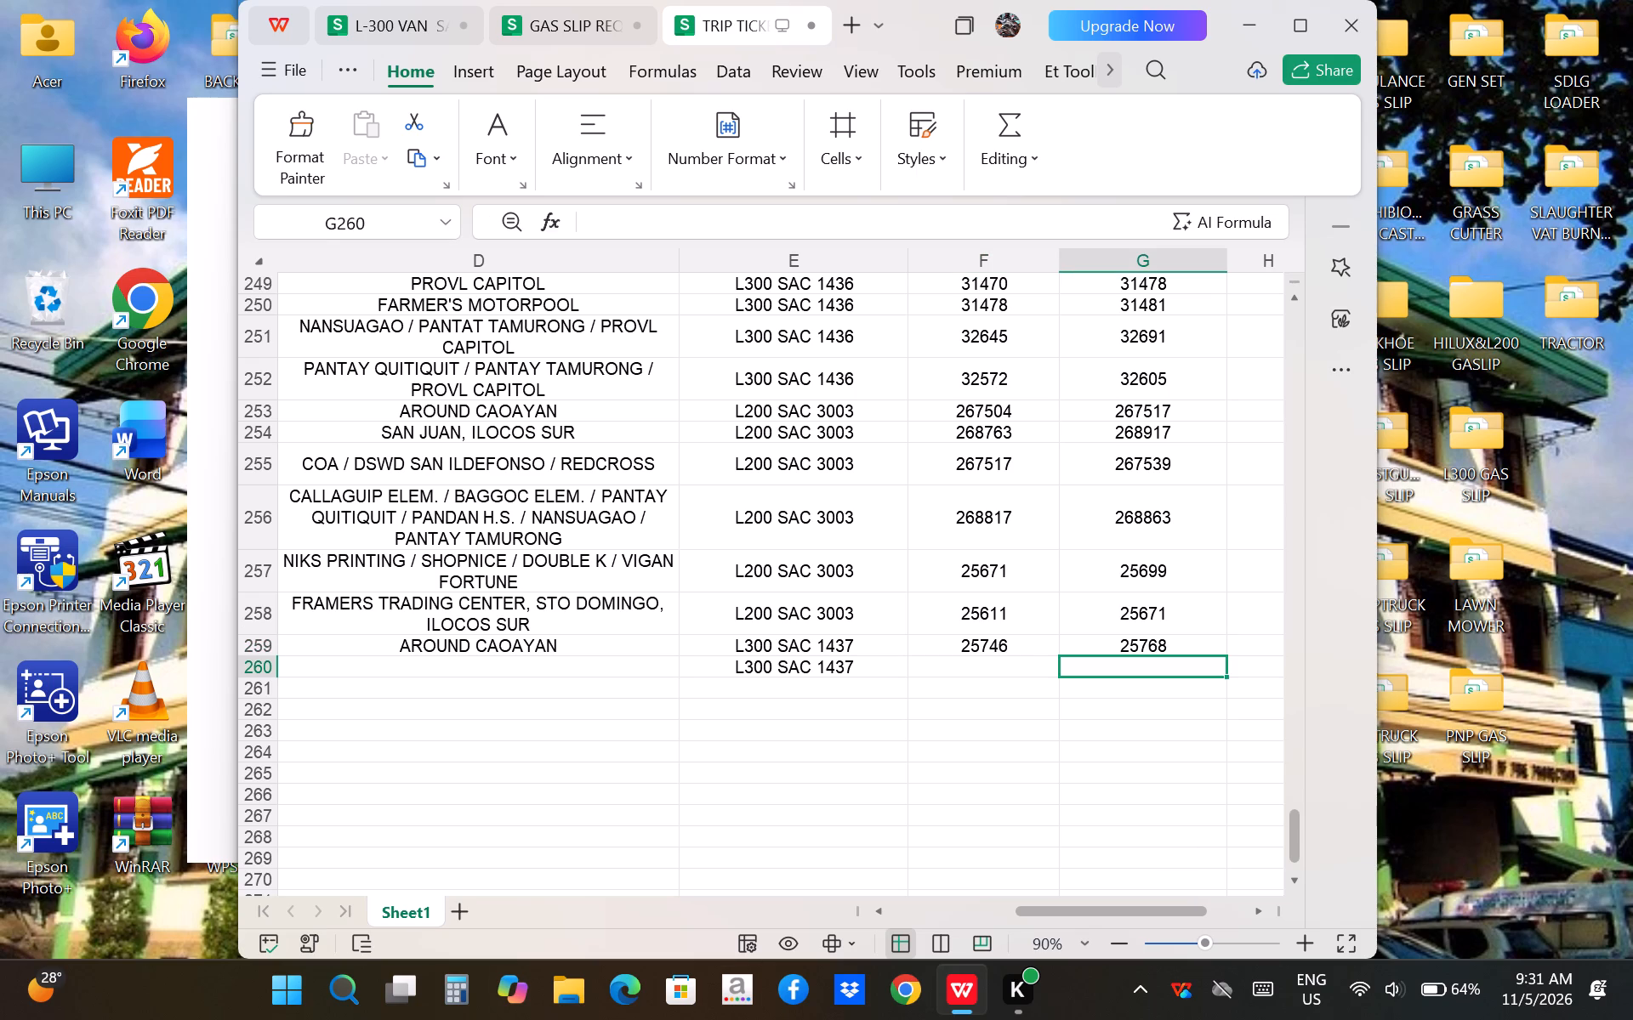
Extend the ticket numbers in column A from 0317 down through 0319.
drag(1158, 914, 445, 875)
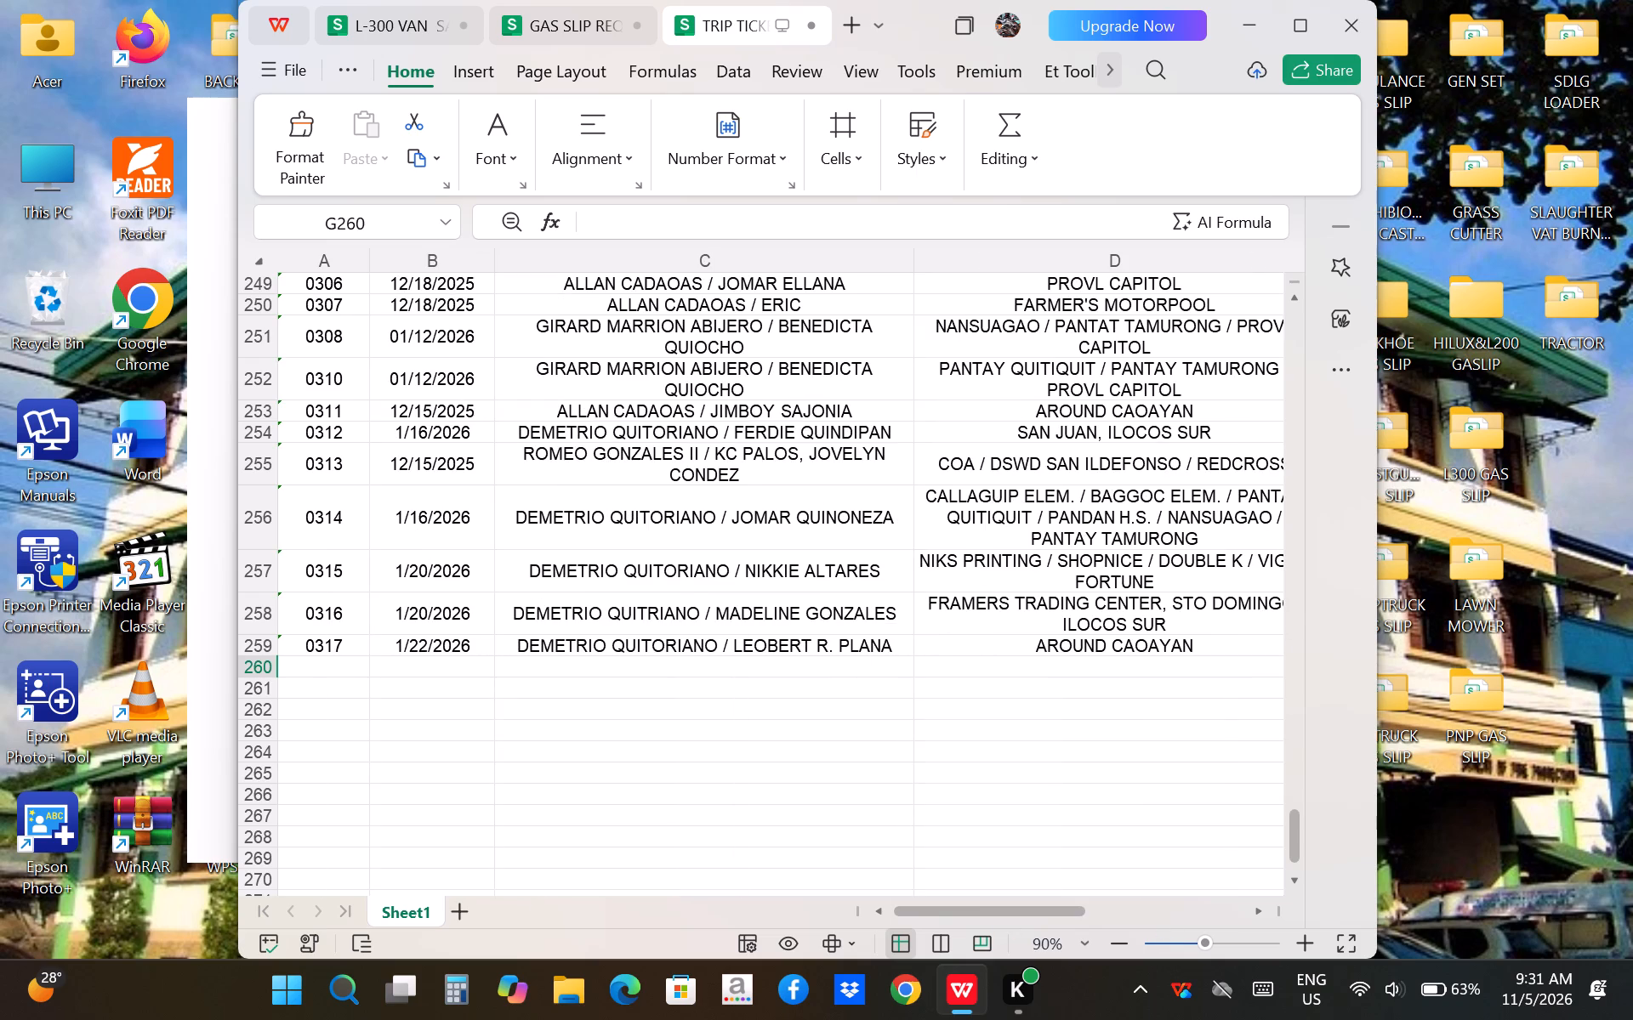
click(327, 670)
click(340, 649)
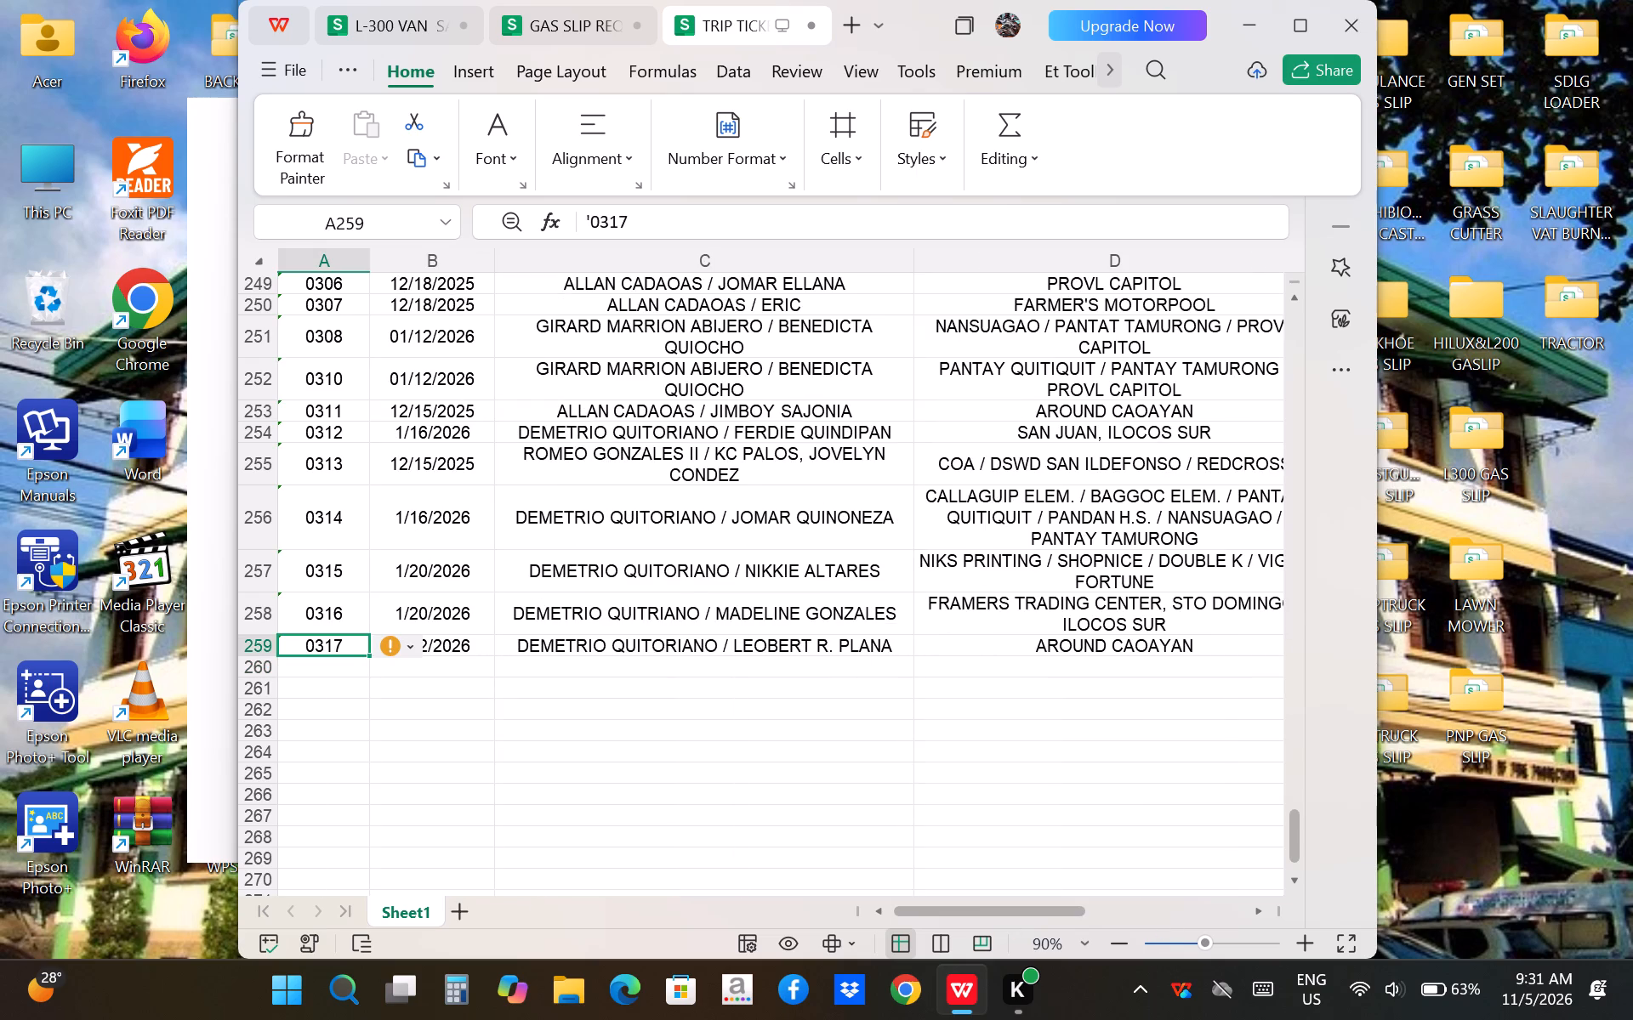
drag(367, 655, 367, 698)
Enter ticket number 0321 as text in cell A262 and fill the series down column A through 0331.
click(367, 712)
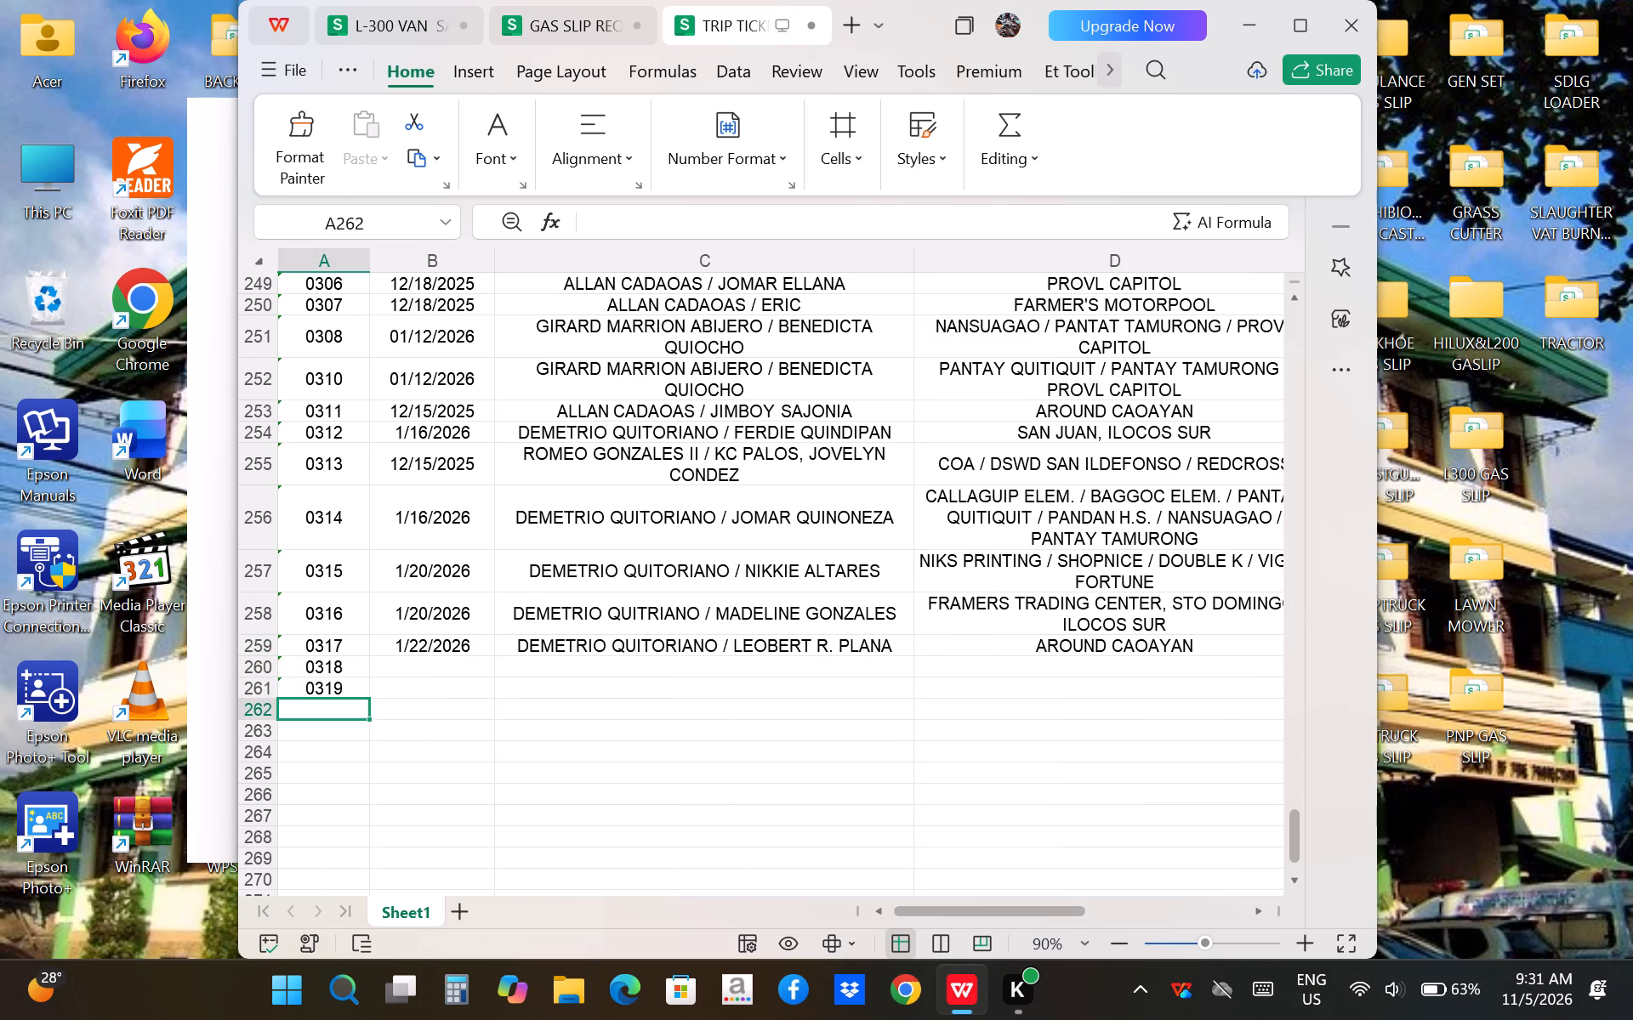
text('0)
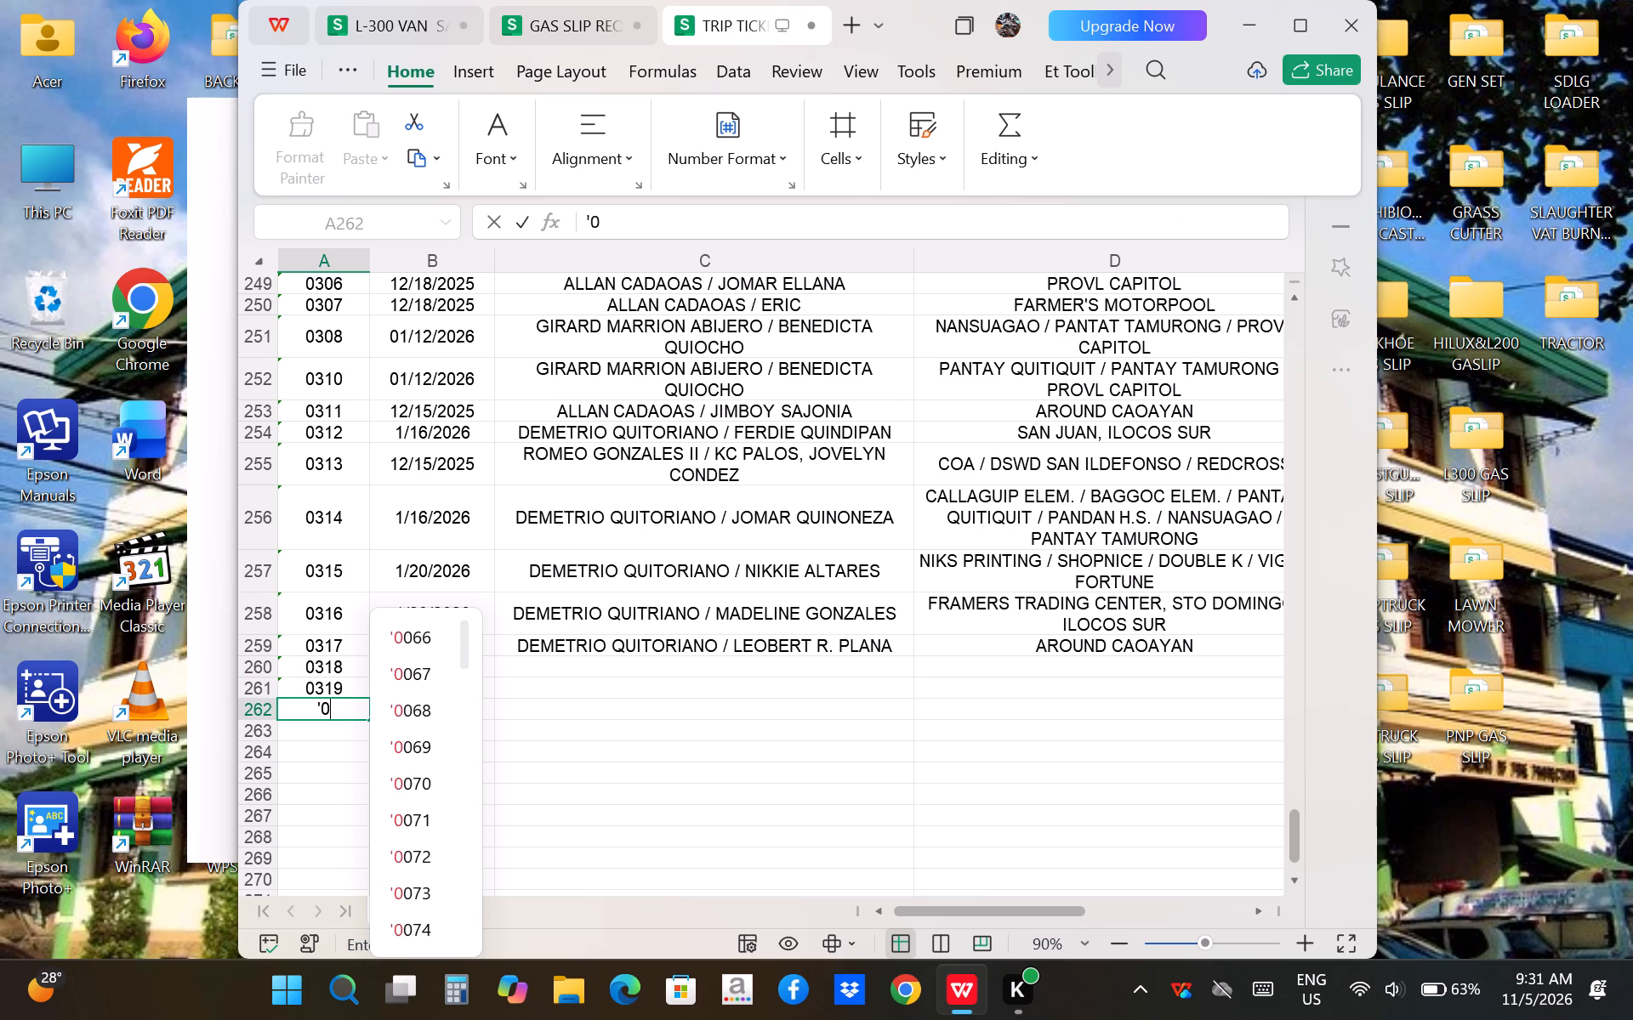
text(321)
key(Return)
click(356, 702)
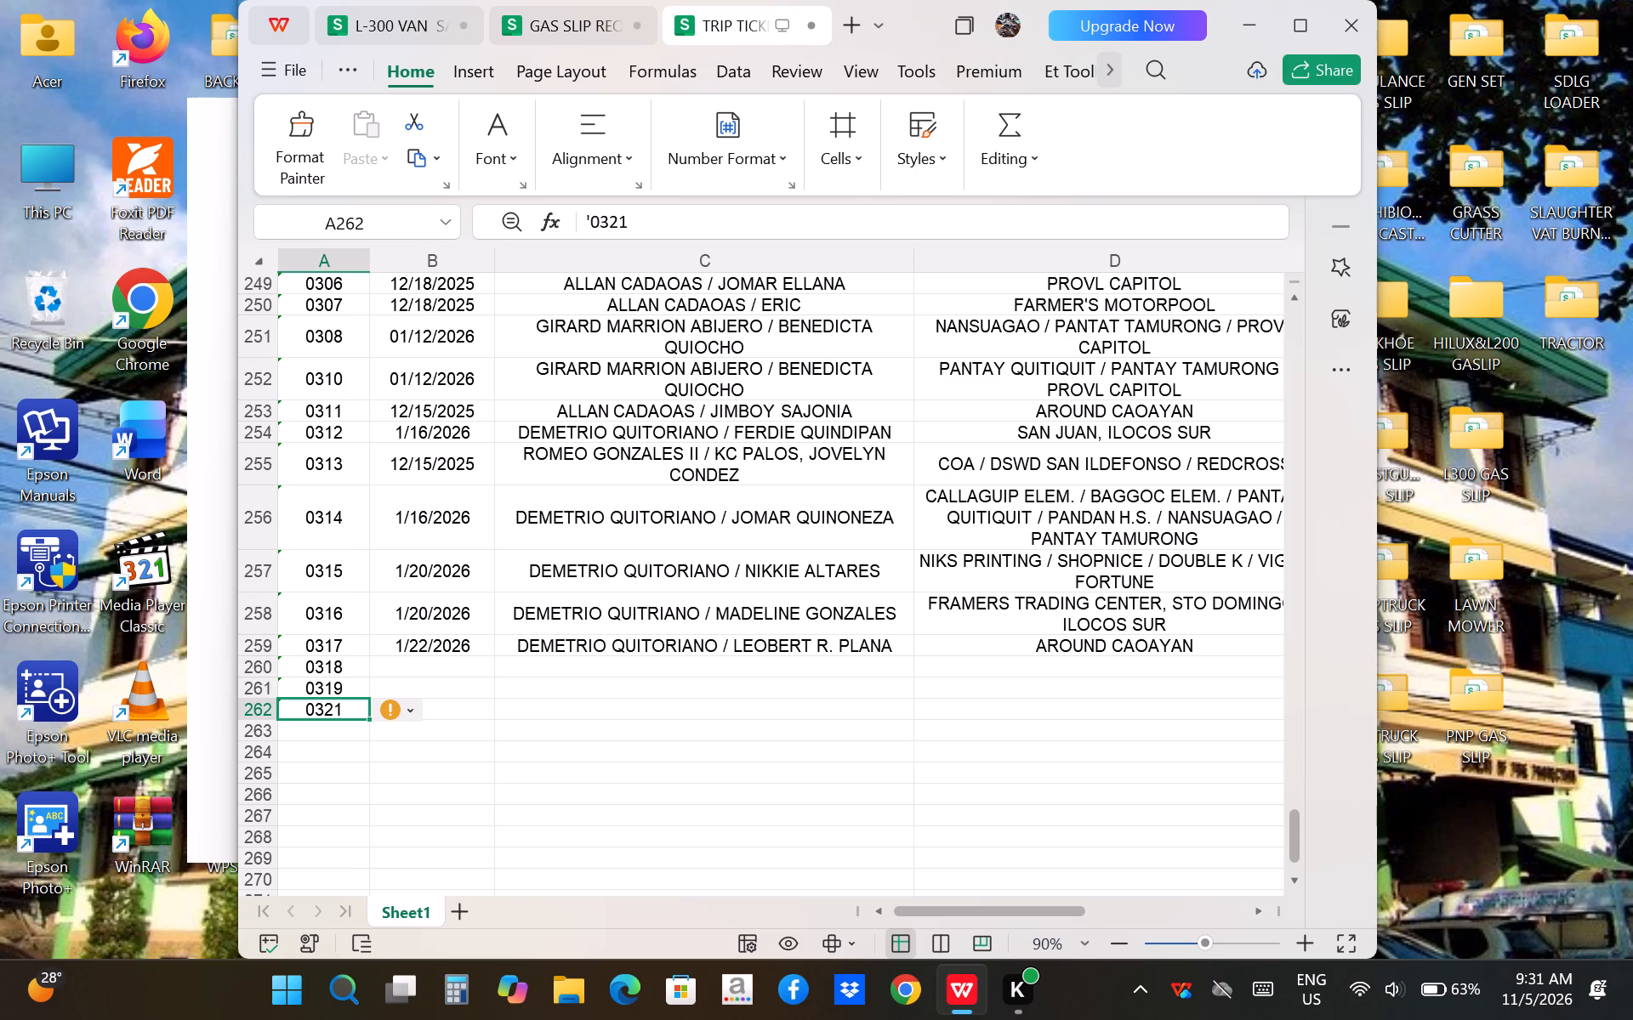
drag(367, 719, 374, 905)
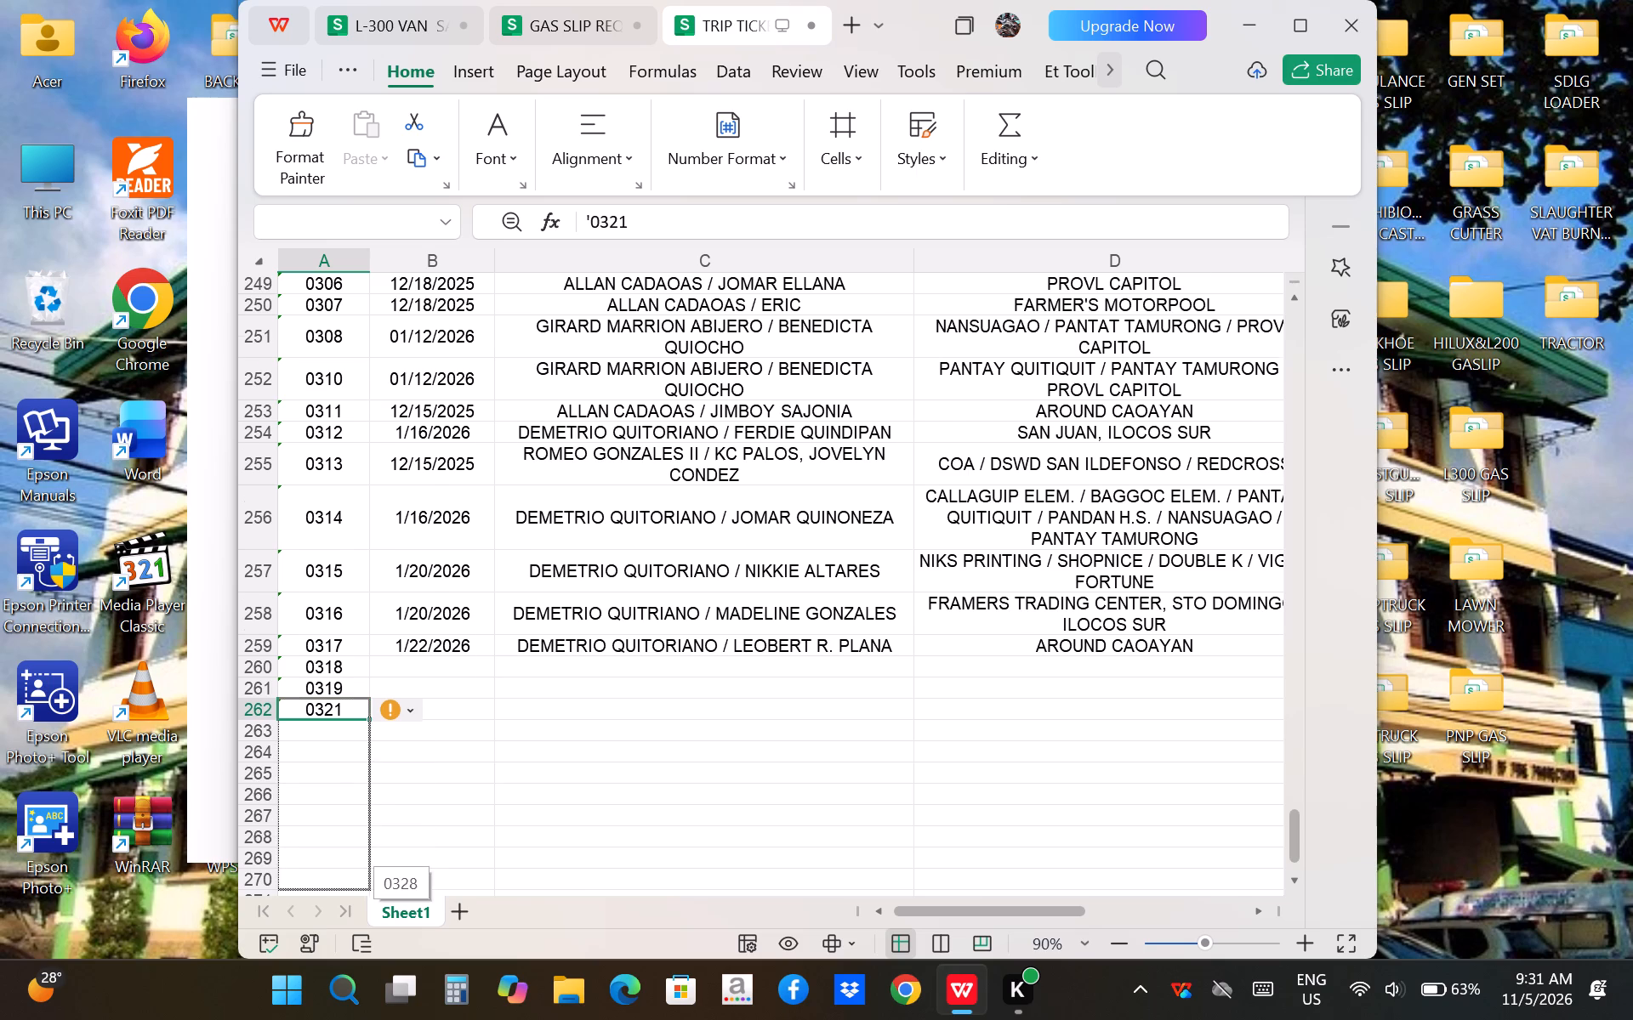
drag(374, 905, 371, 805)
Copy the date 1/22/2026 from ticket 0317 into the date cell for ticket 0318.
click(438, 545)
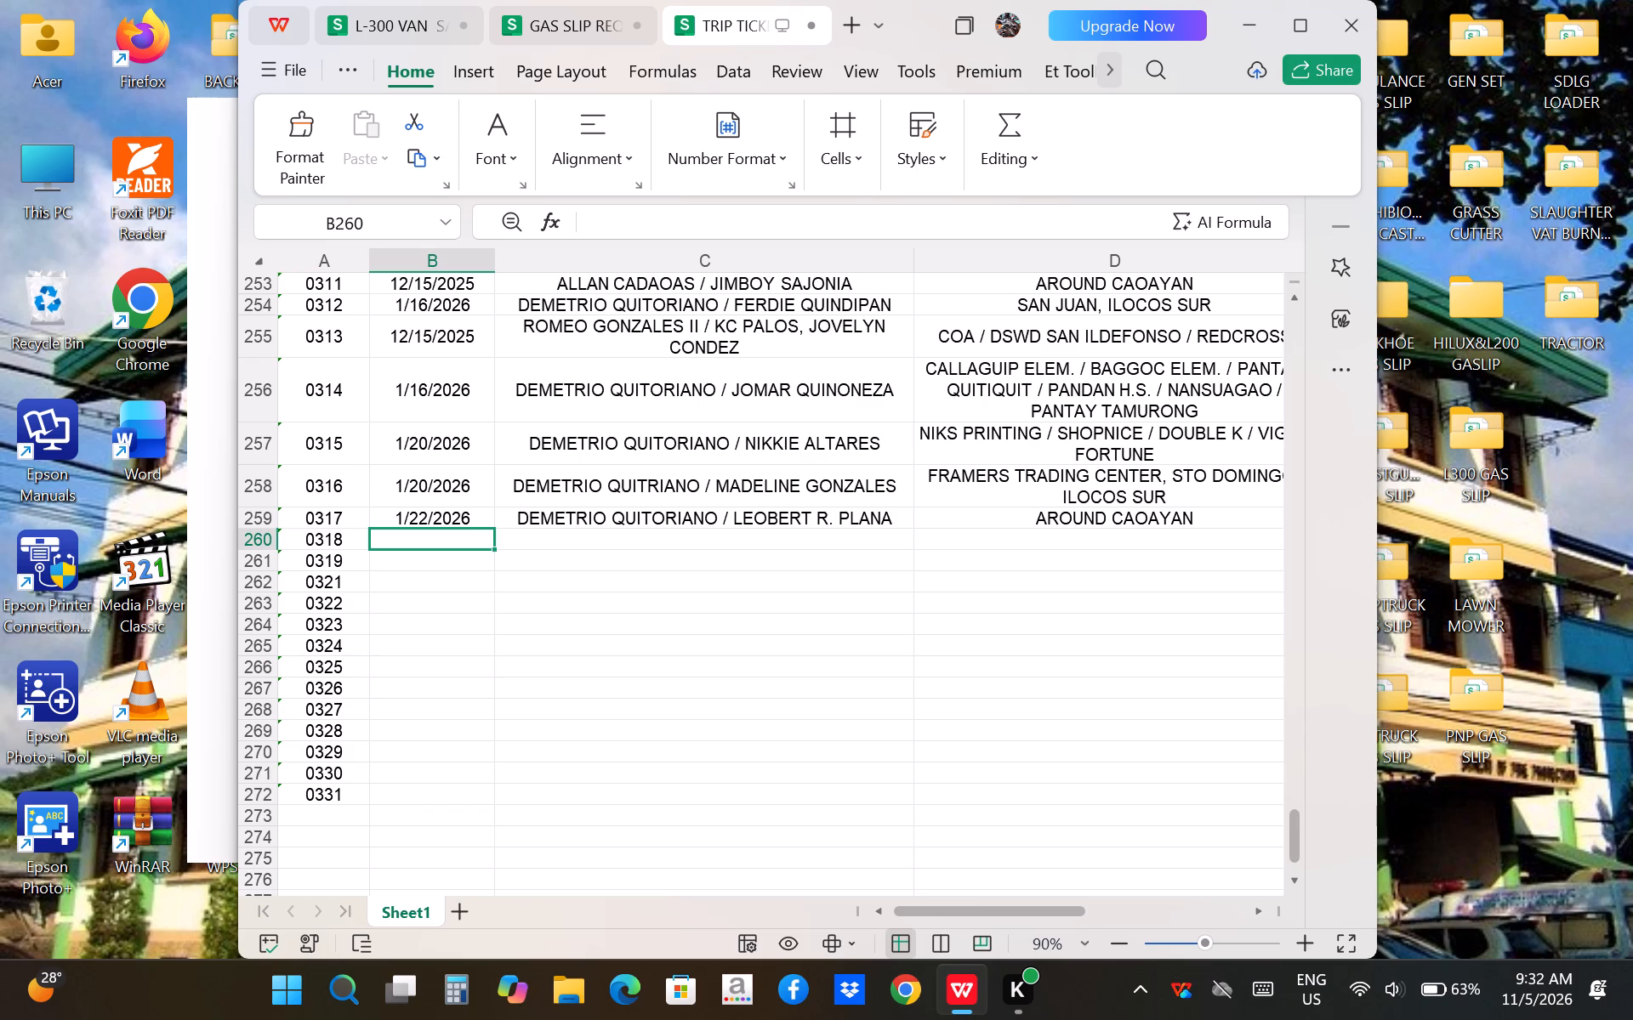
click(451, 522)
key(ctrl+c)
click(436, 540)
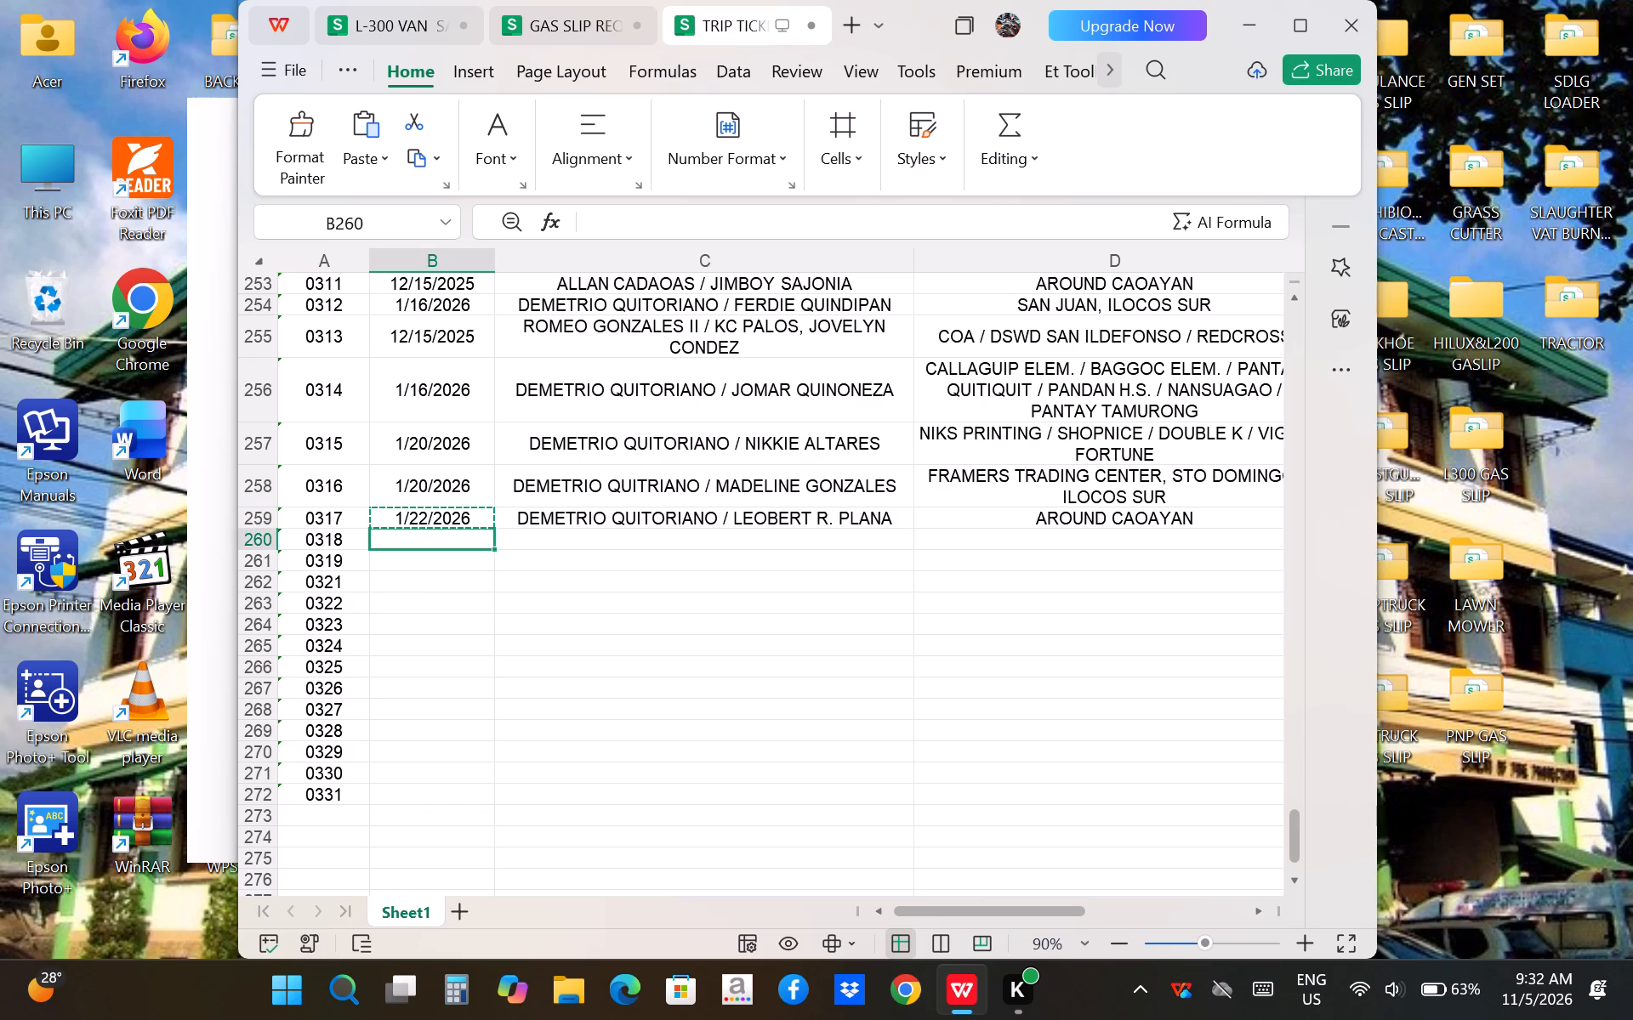
key(Return)
Enter the driver's name, a slash and the three passengers' names separated by commas in column C for ticket 0318.
key(Right)
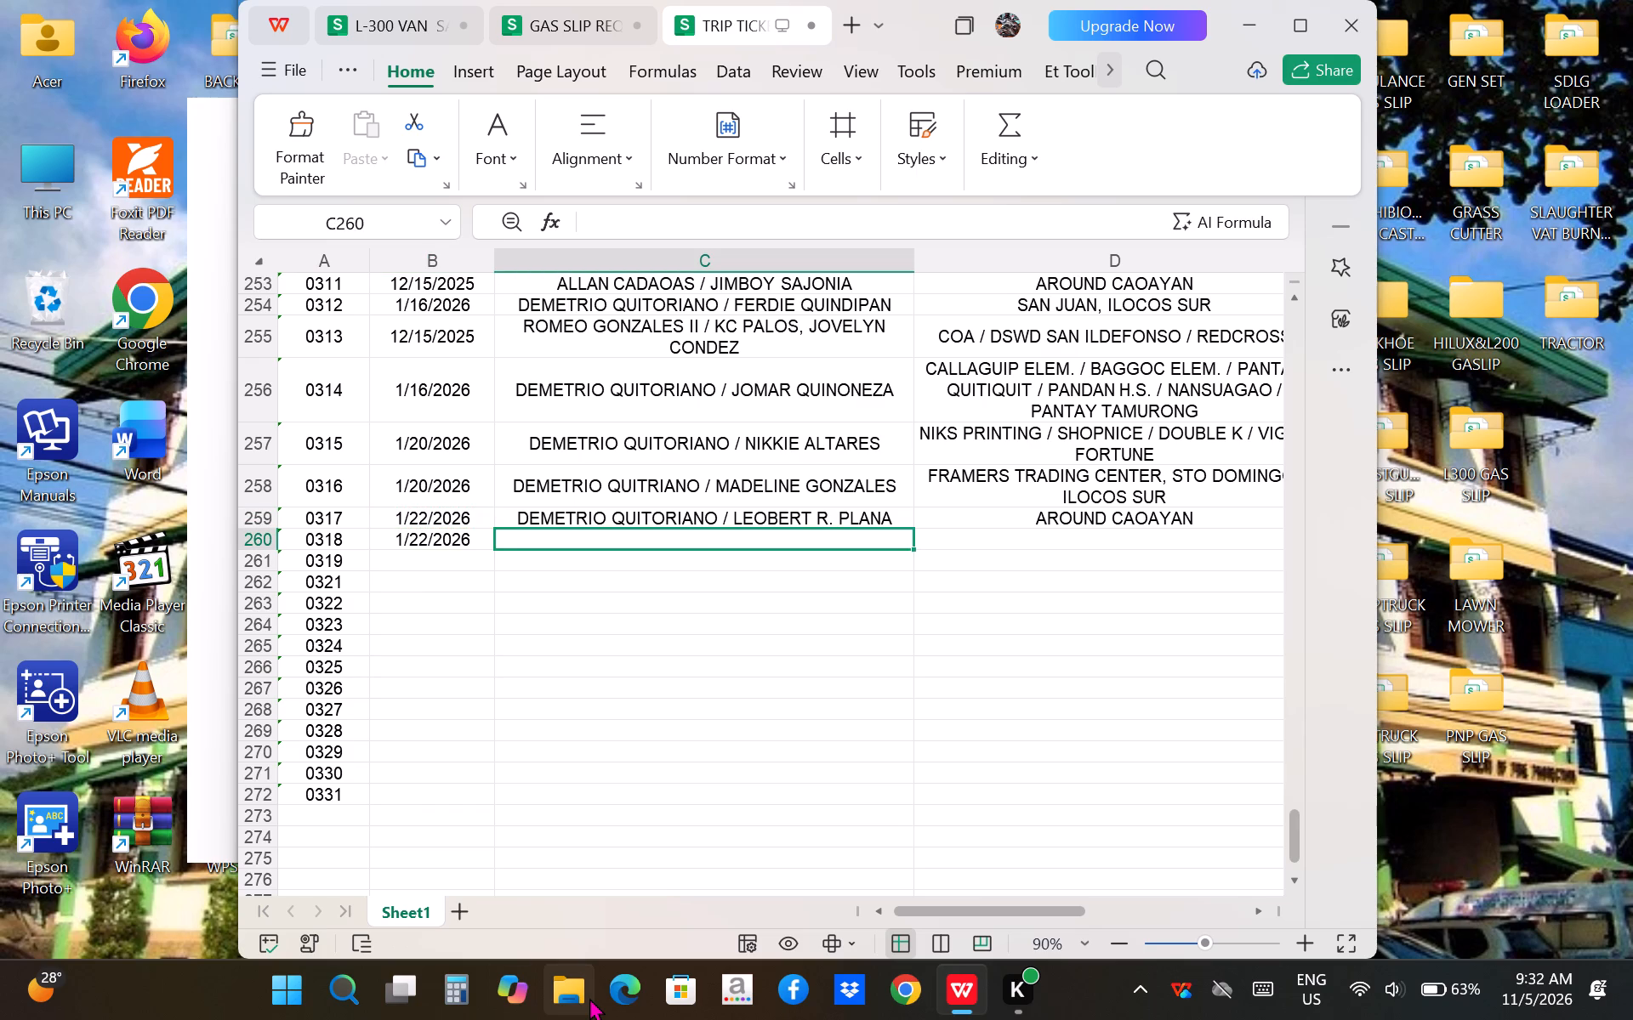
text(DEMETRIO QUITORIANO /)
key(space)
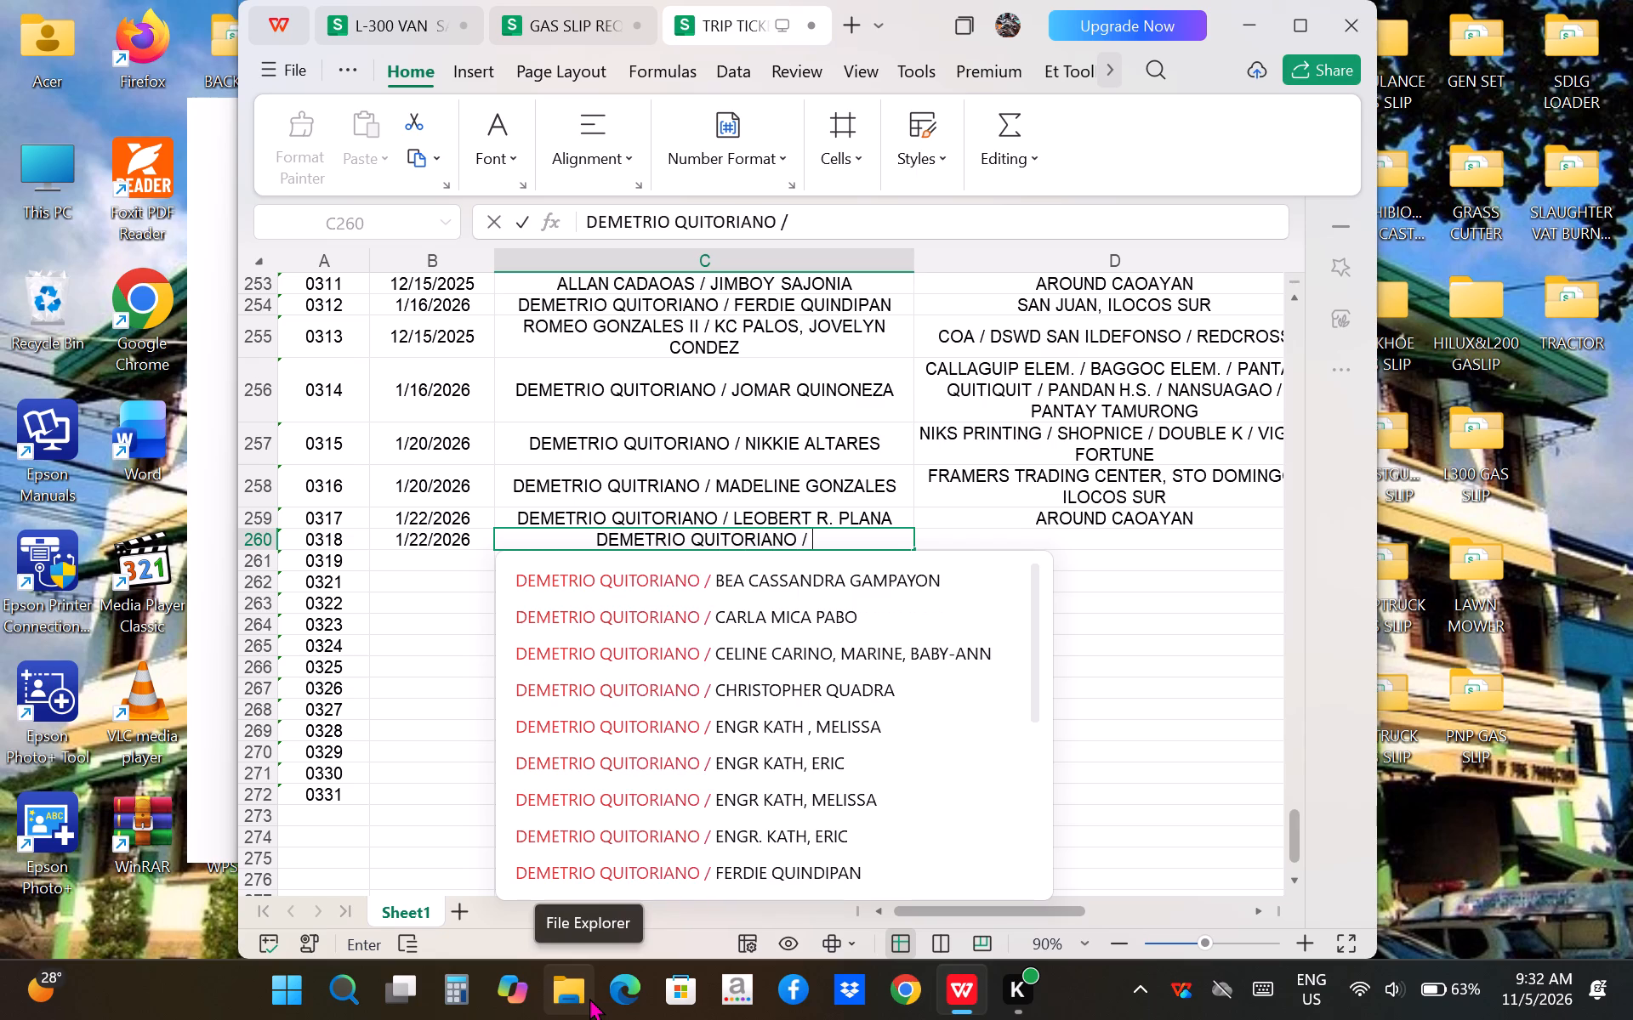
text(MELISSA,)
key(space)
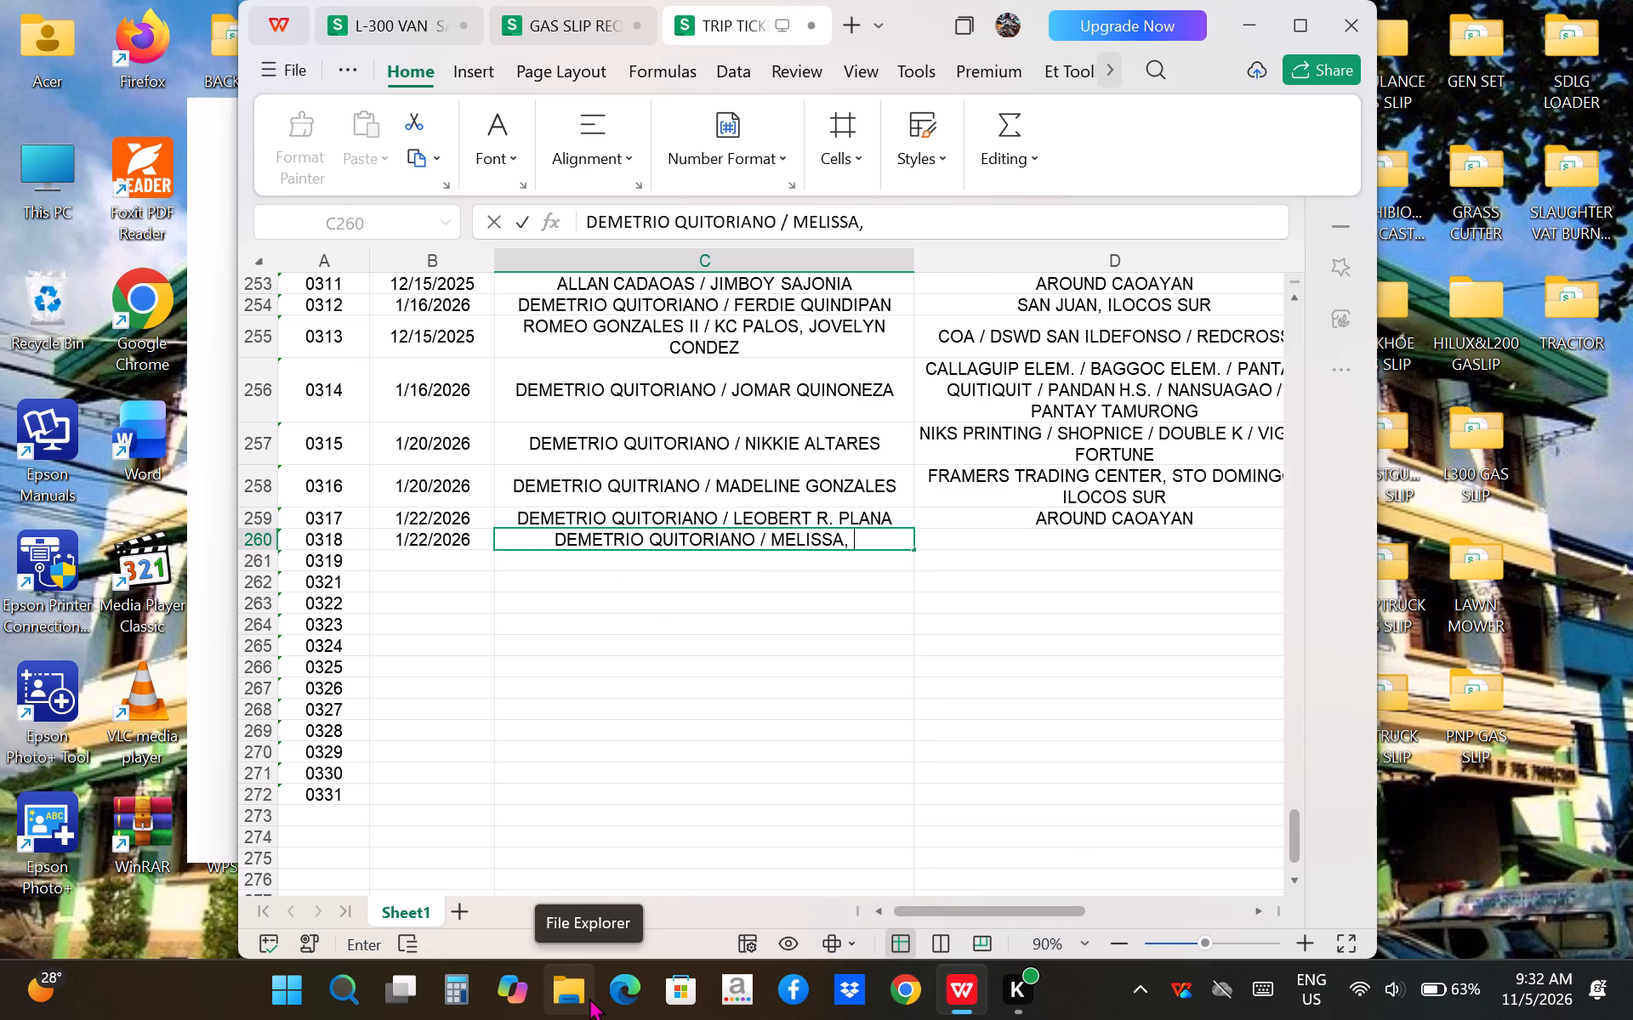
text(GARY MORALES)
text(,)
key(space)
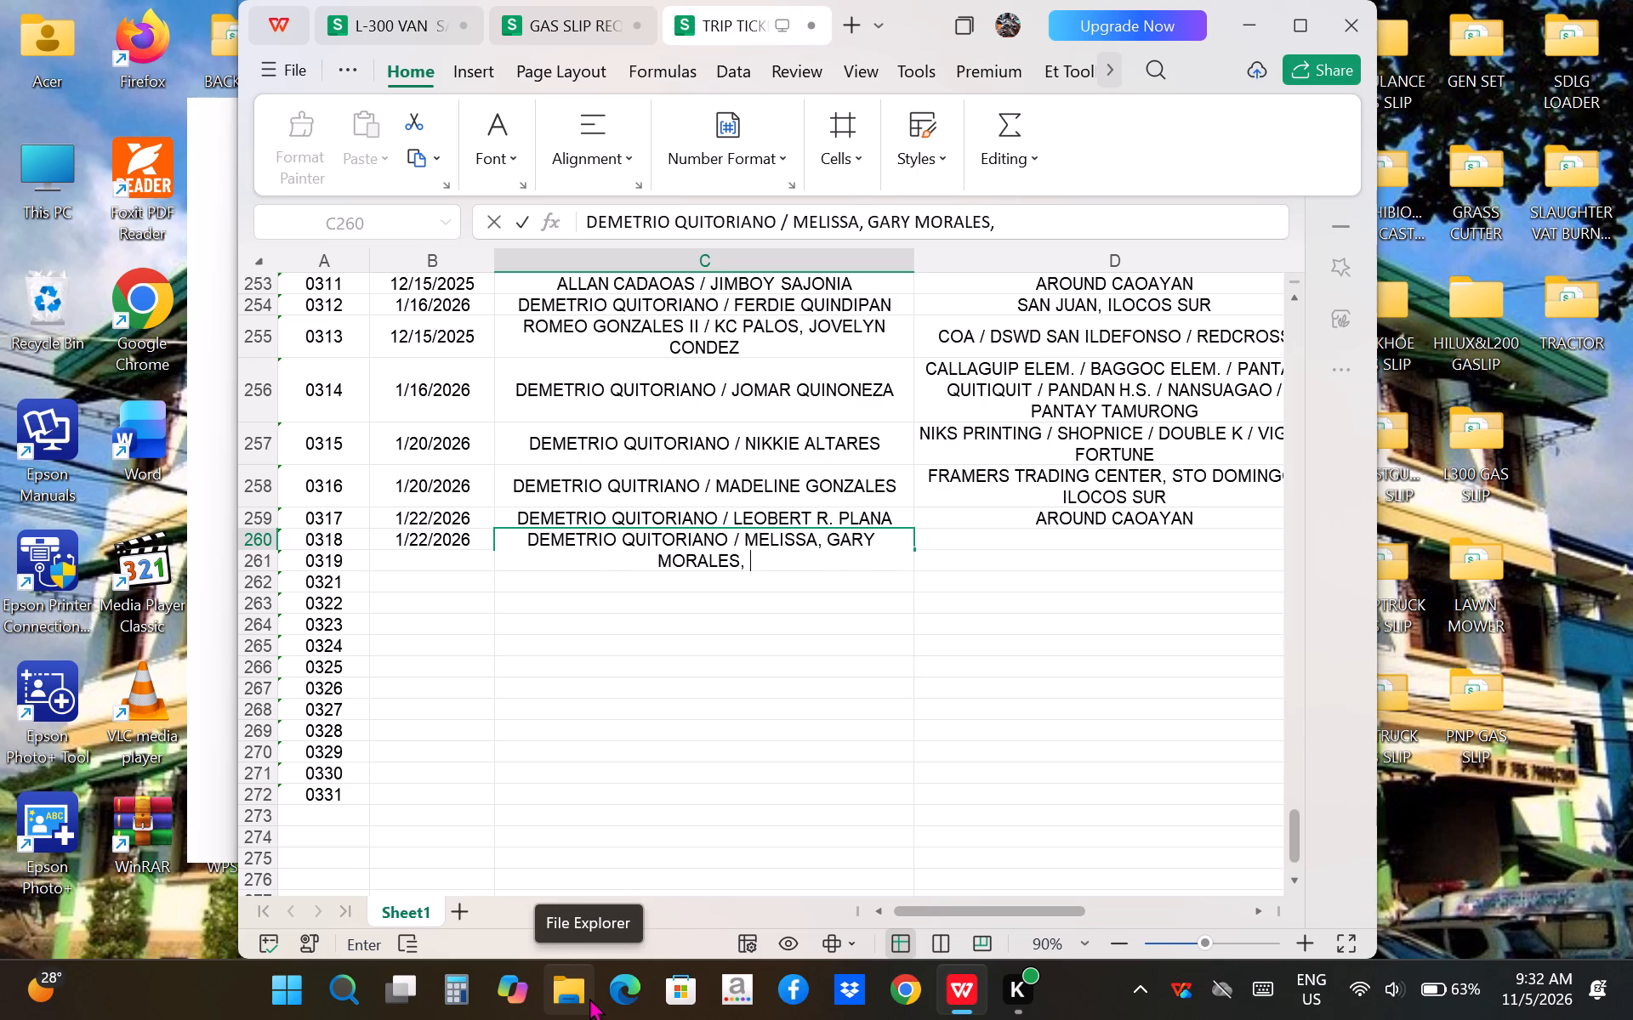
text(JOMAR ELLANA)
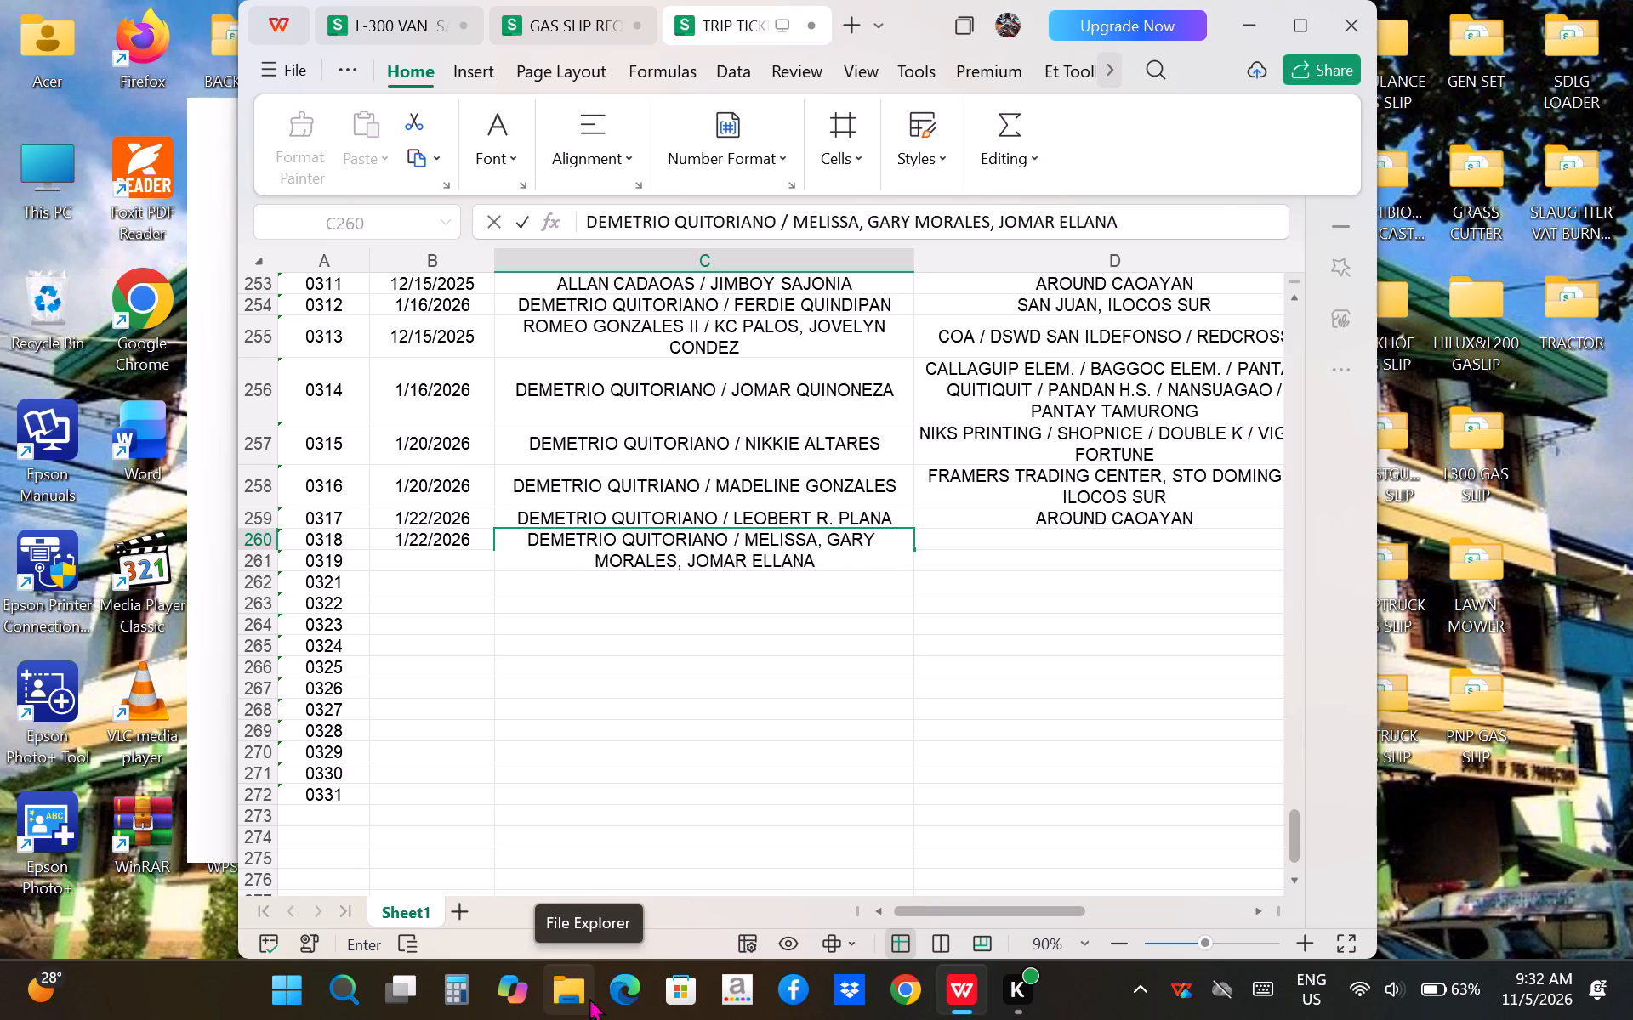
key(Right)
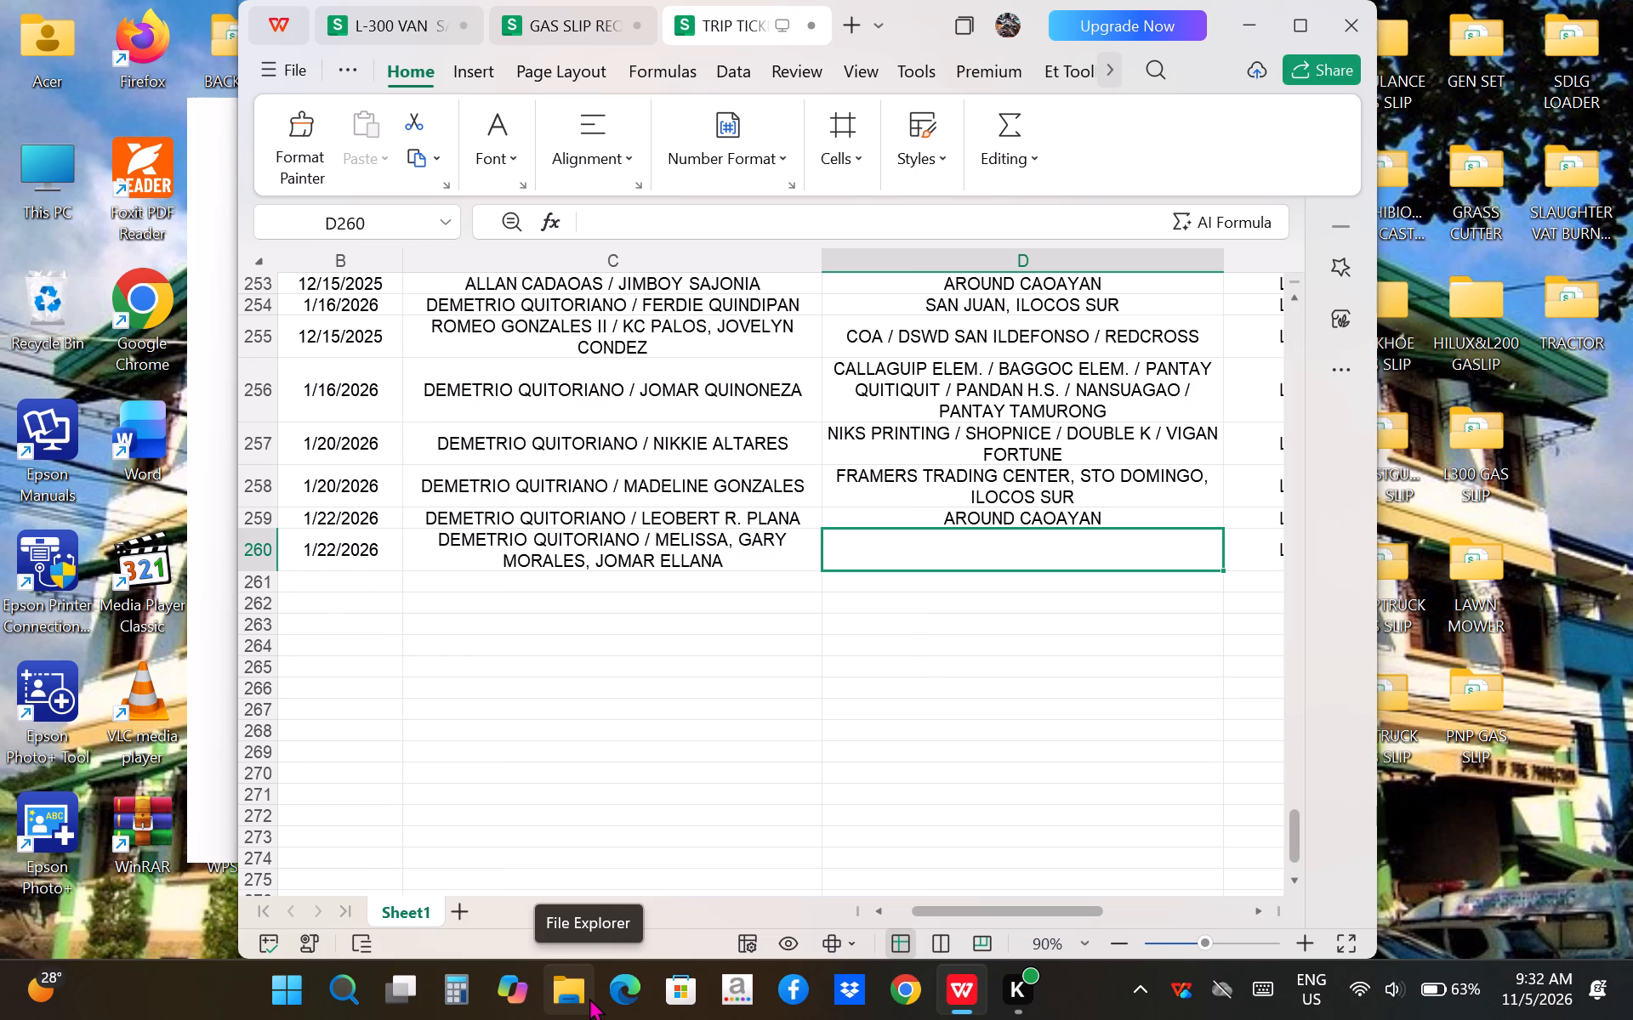
Enter the destination DLQ / NANSUAGAO / PANTAY TAMURONG / BAGGOC / FUERTE / VIGAN in column D for ticket 0318.
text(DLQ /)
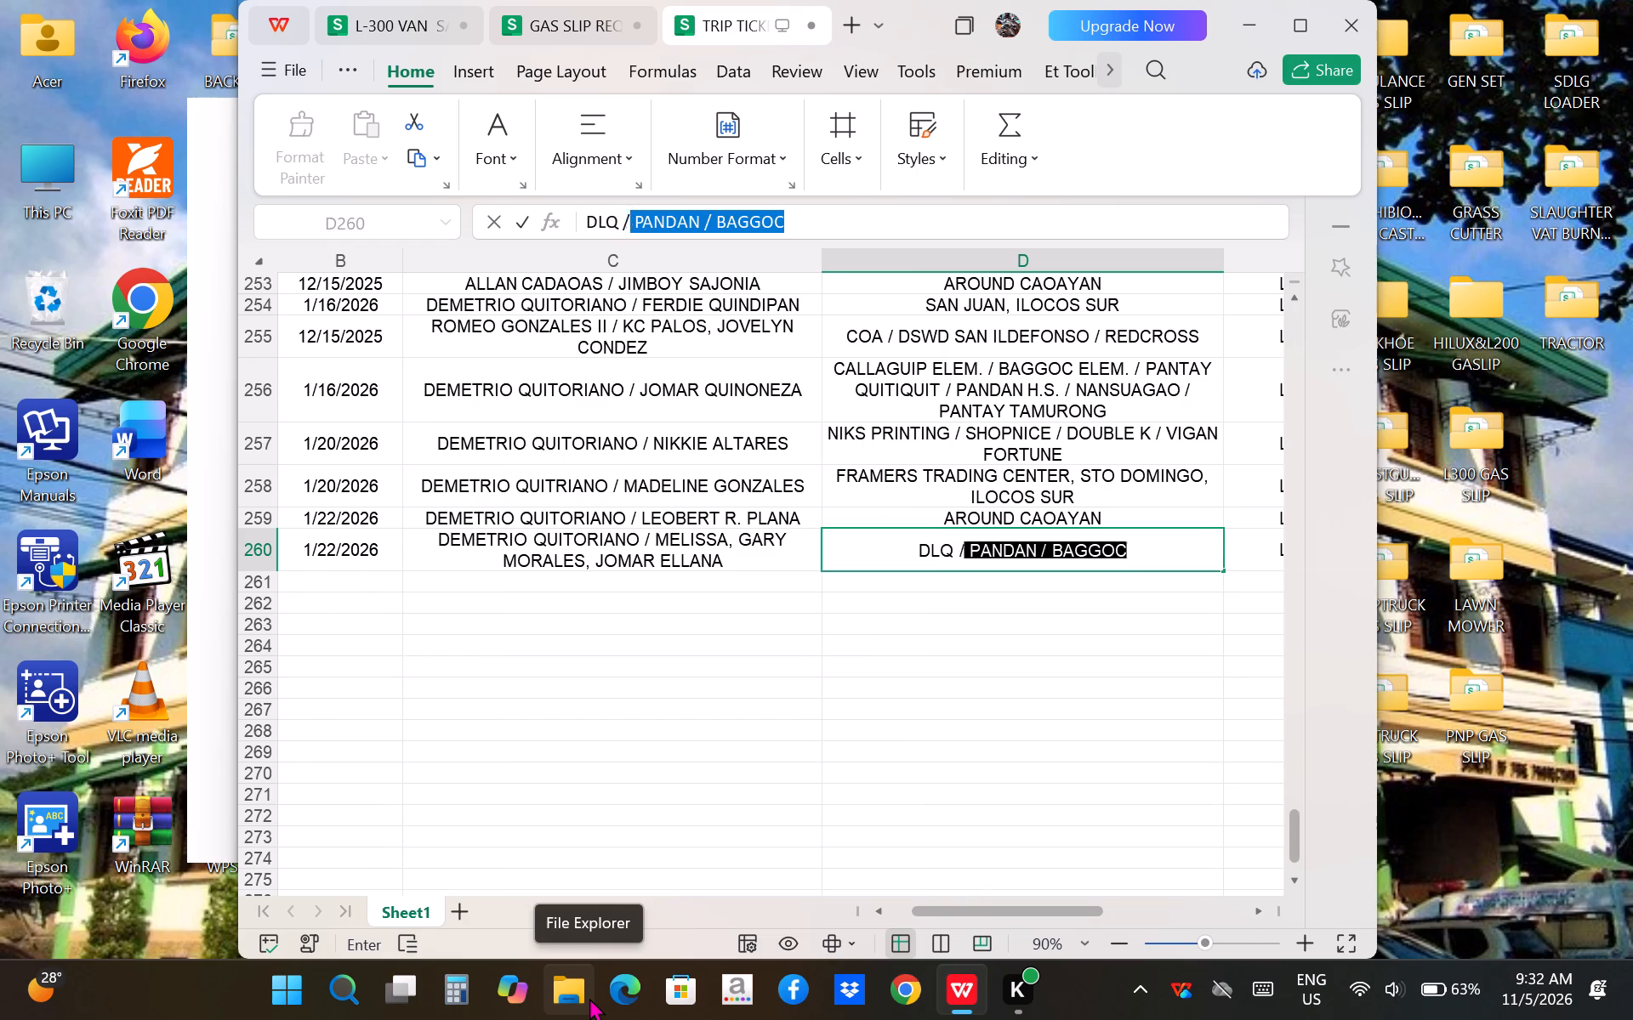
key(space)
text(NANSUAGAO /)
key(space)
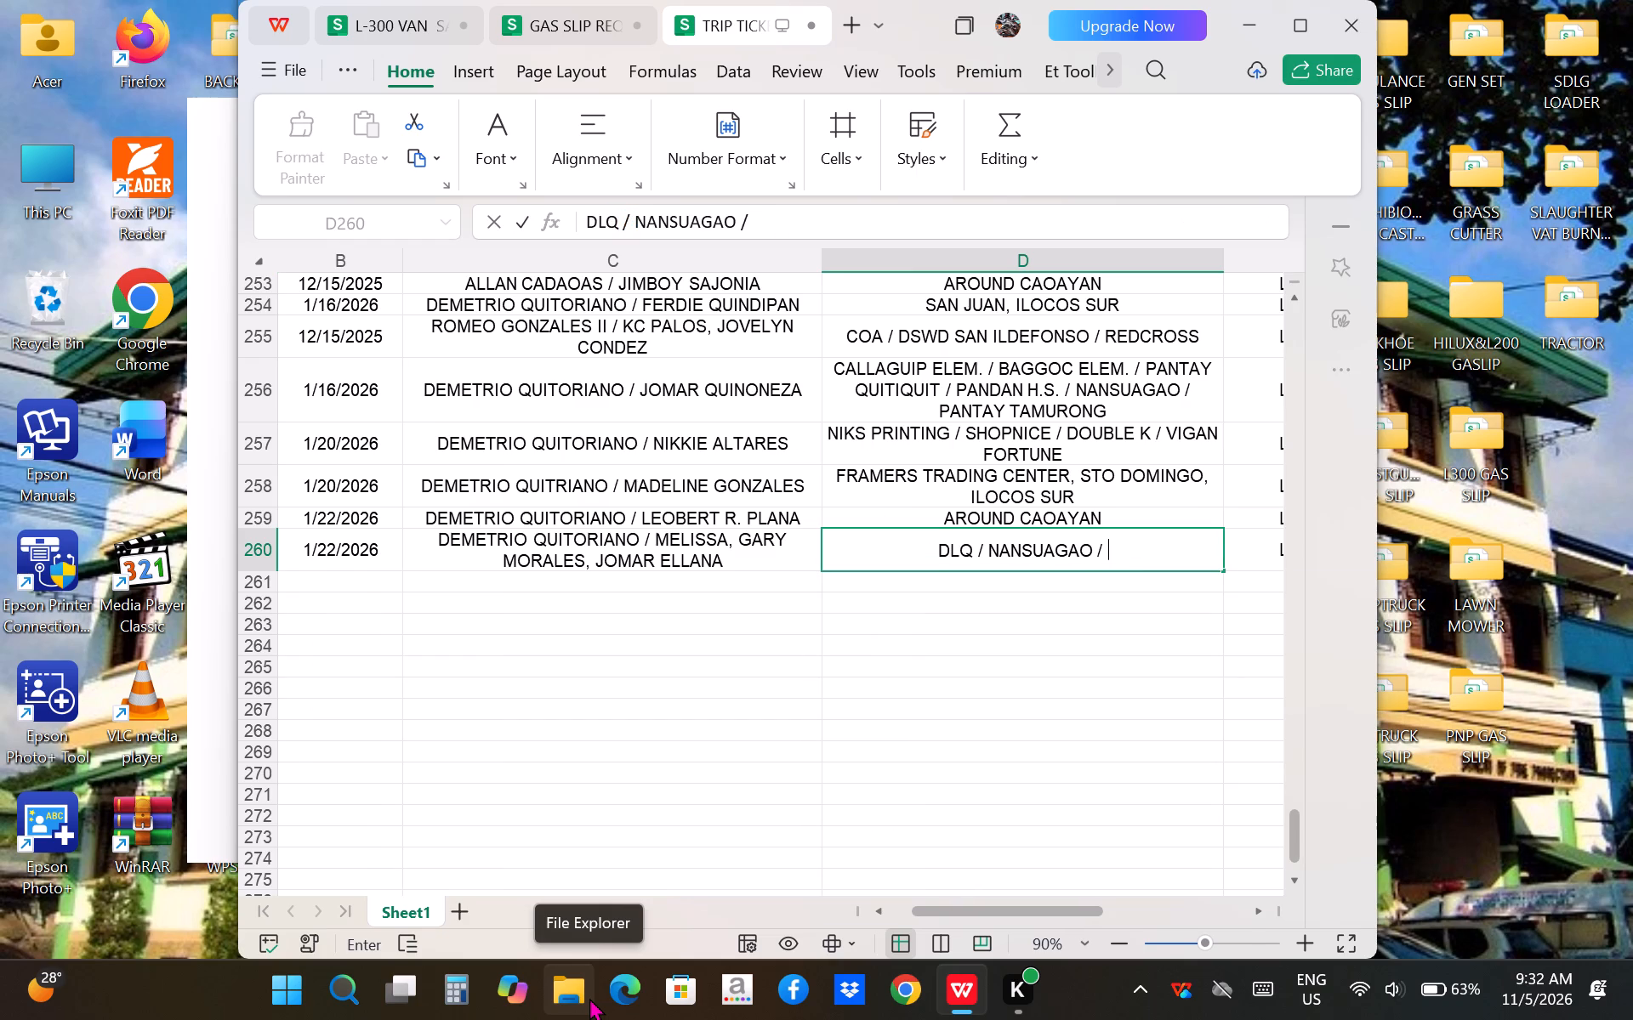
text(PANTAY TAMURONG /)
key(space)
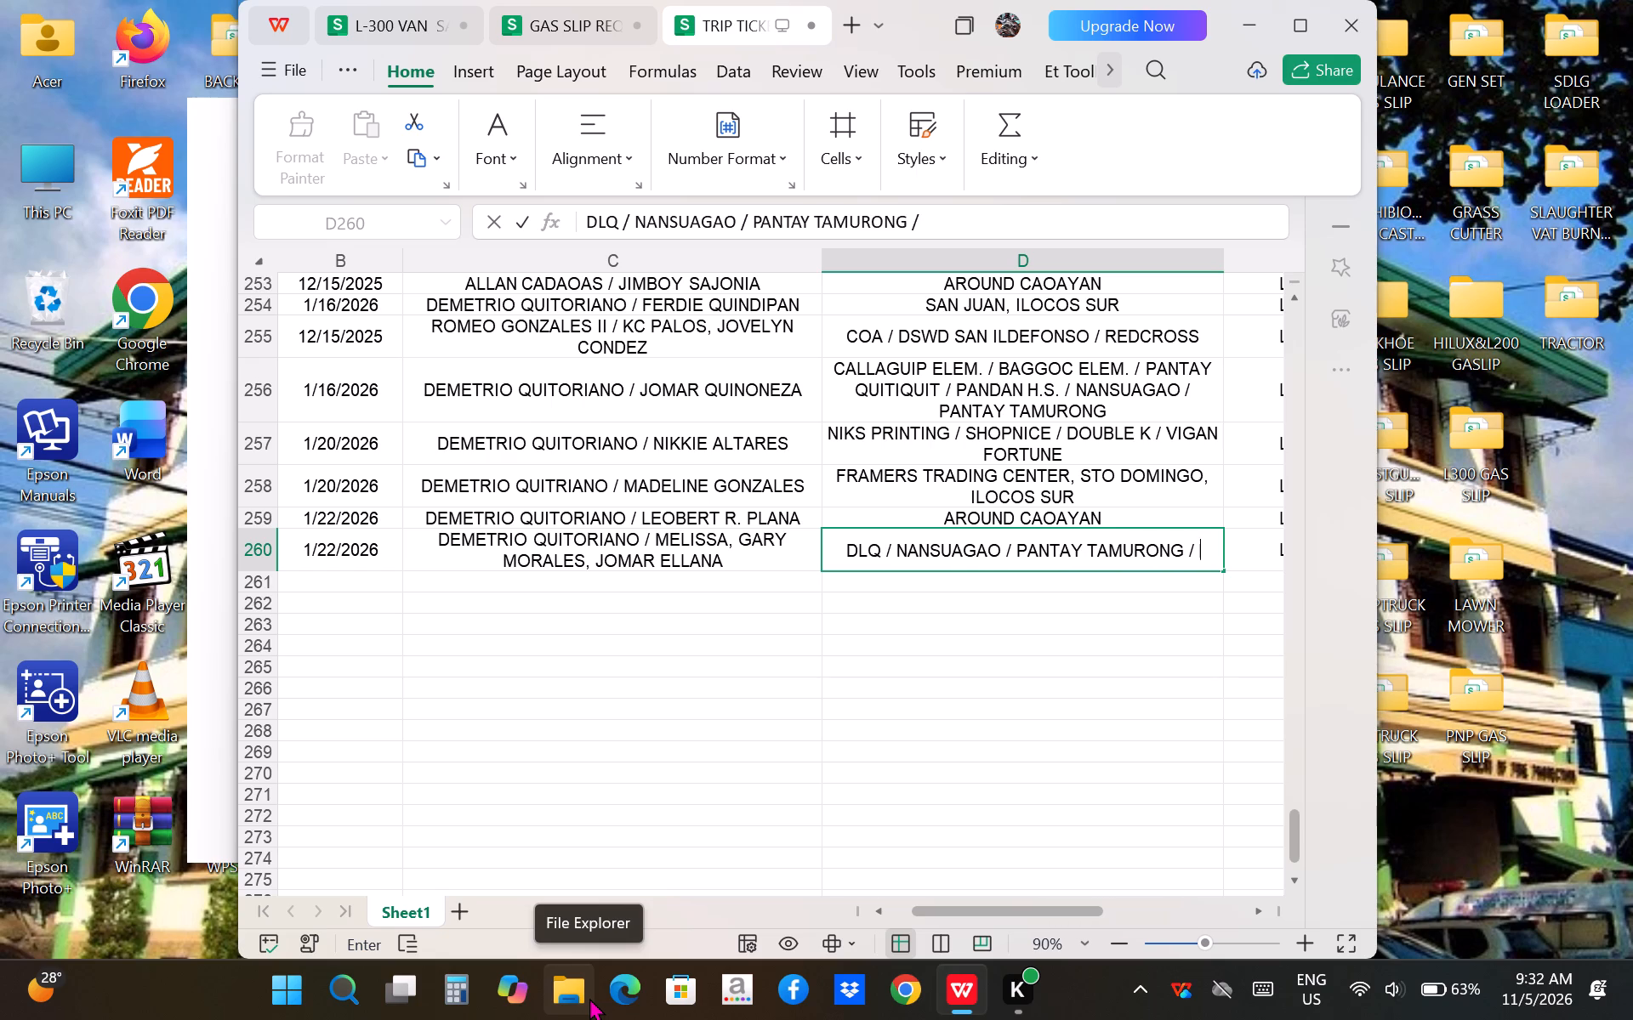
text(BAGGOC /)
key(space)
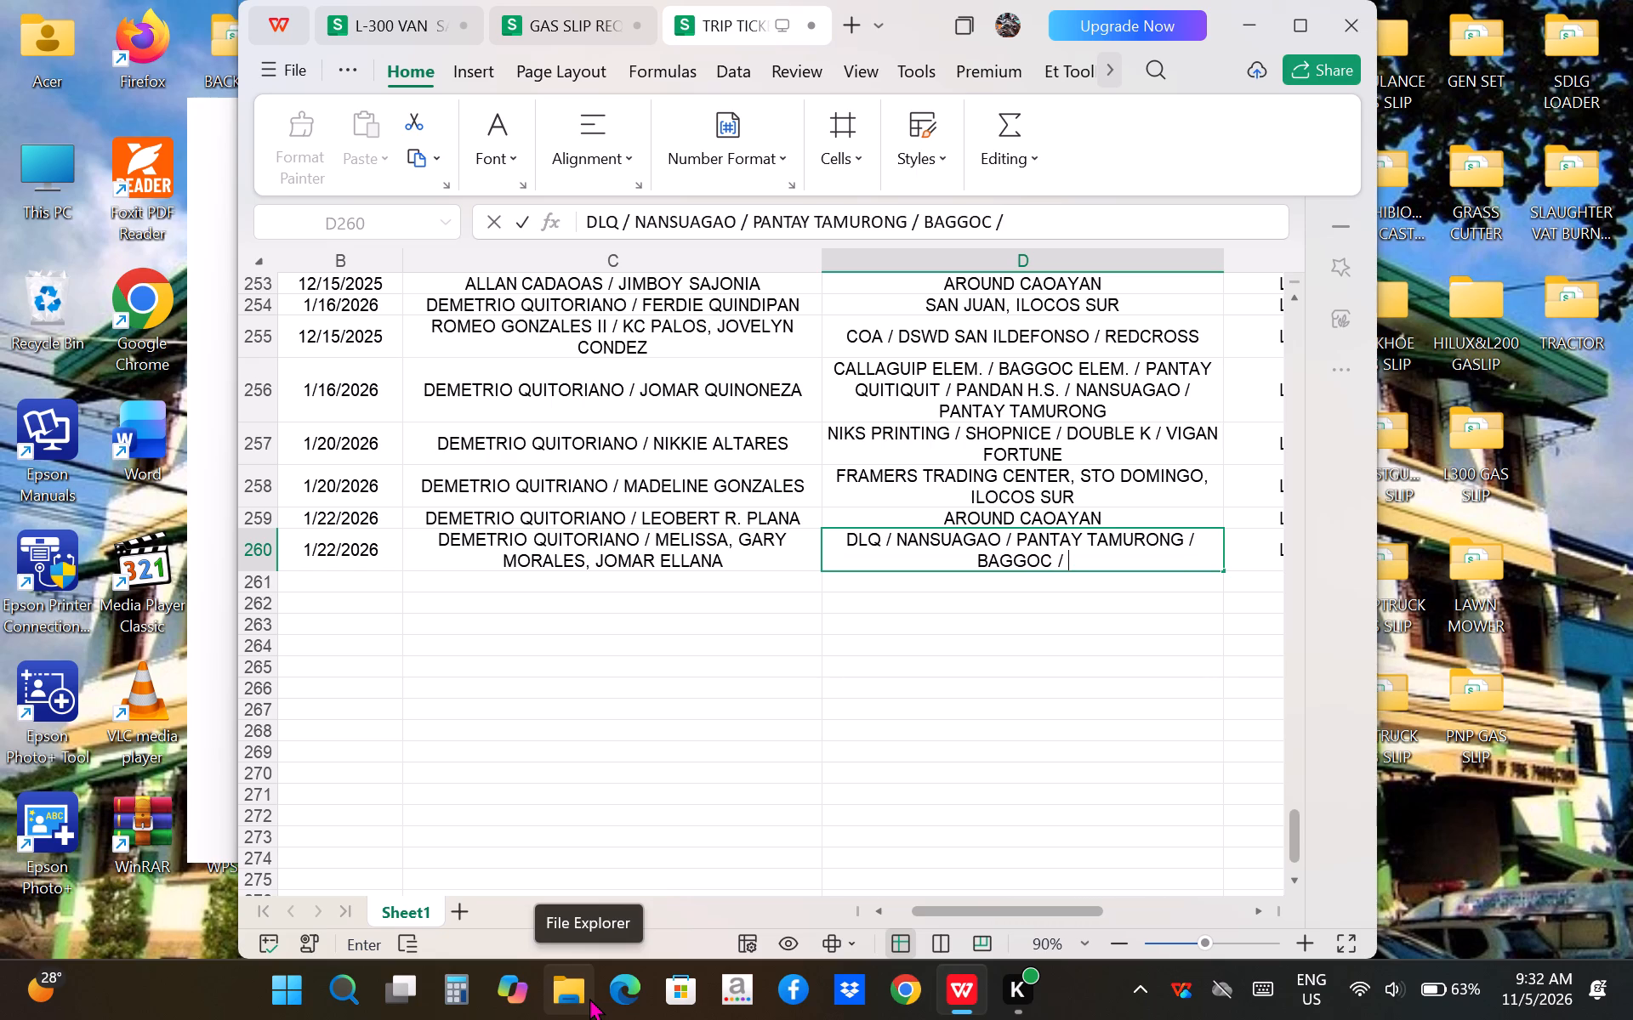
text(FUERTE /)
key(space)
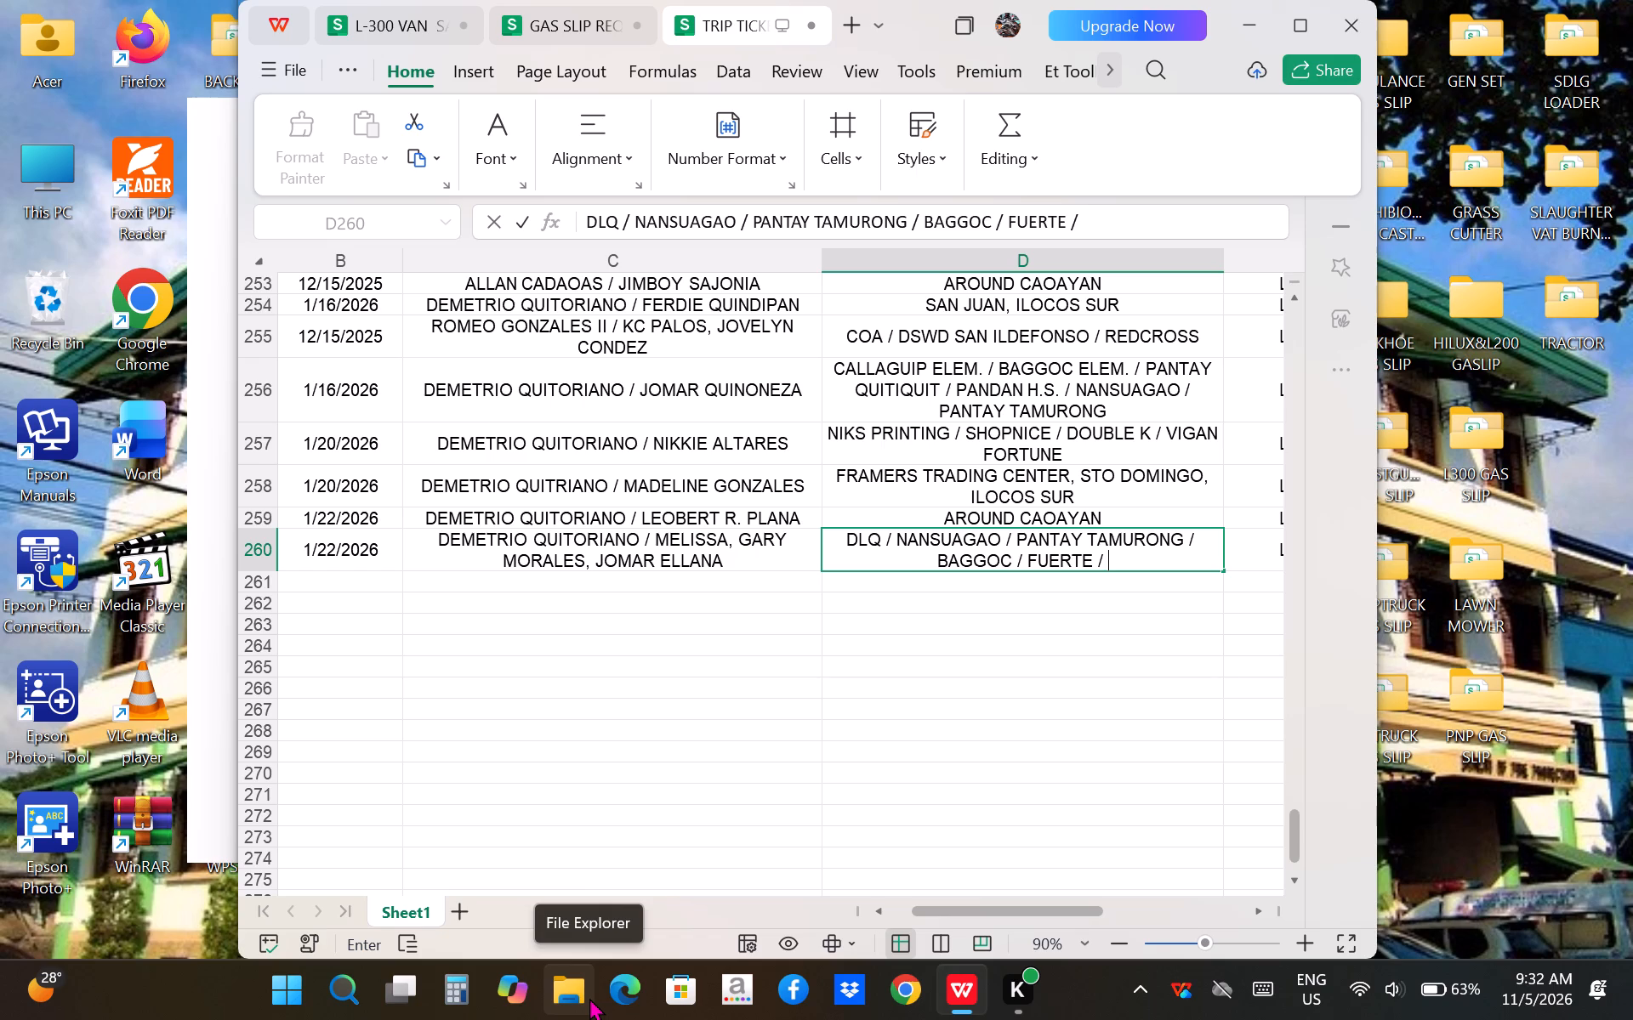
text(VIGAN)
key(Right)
Enter the readings 25768 and 25797 in columns F and G for ticket 0318.
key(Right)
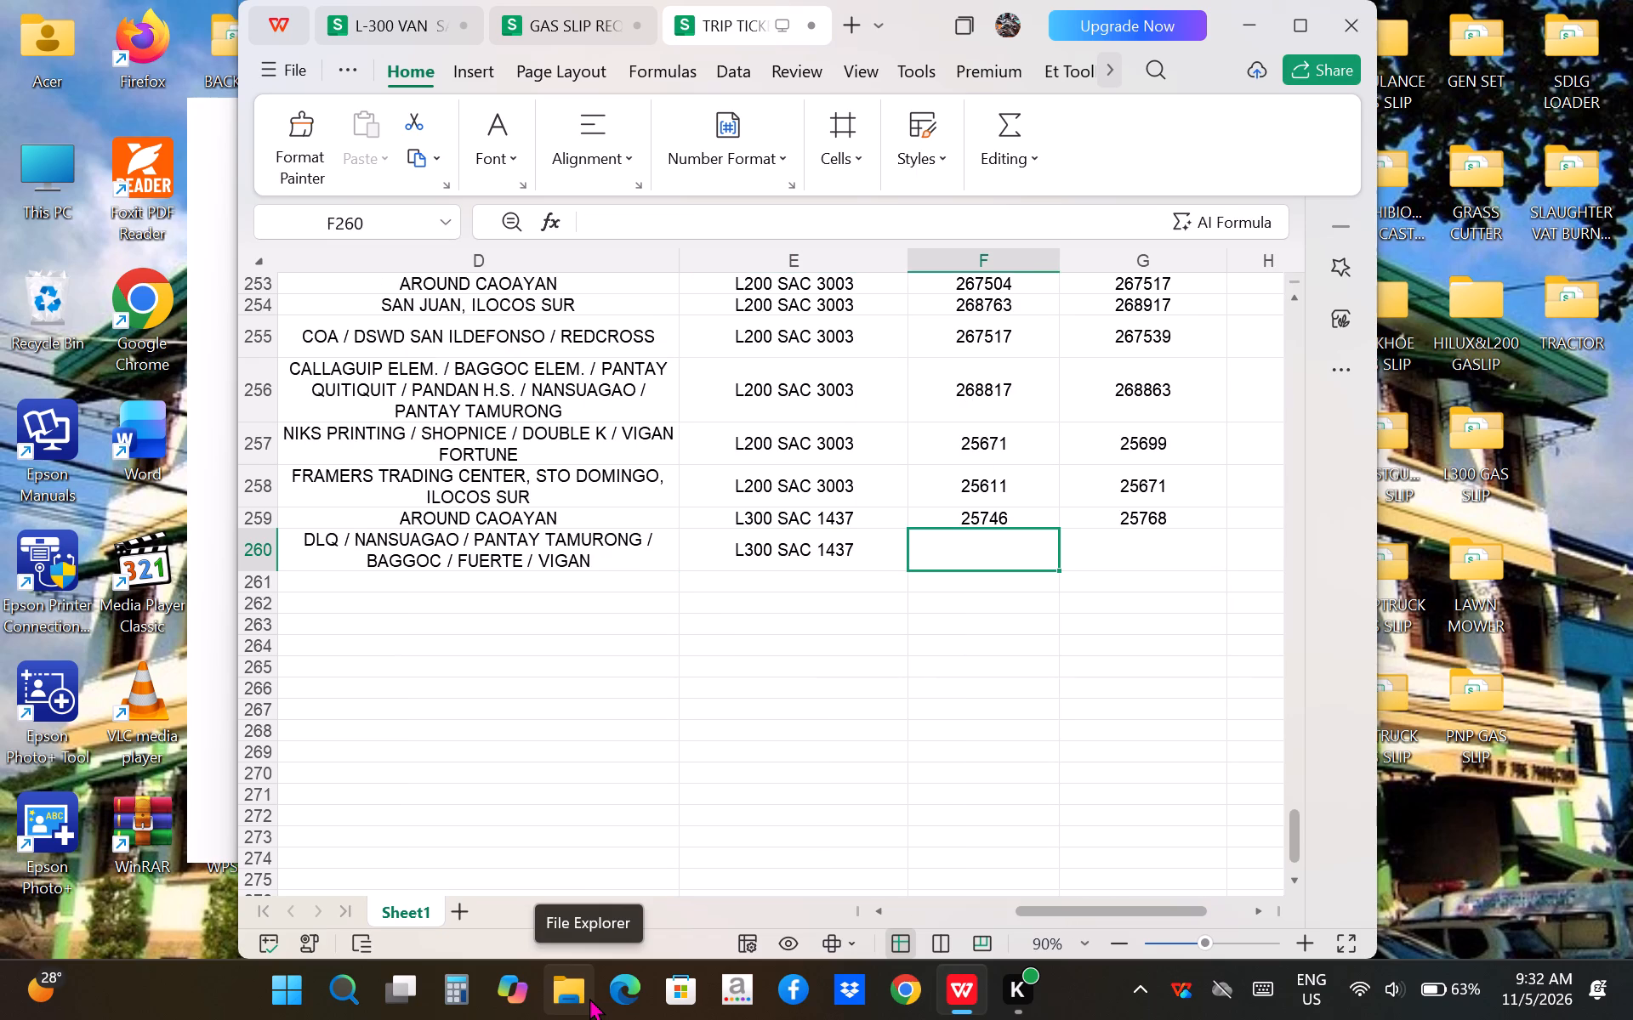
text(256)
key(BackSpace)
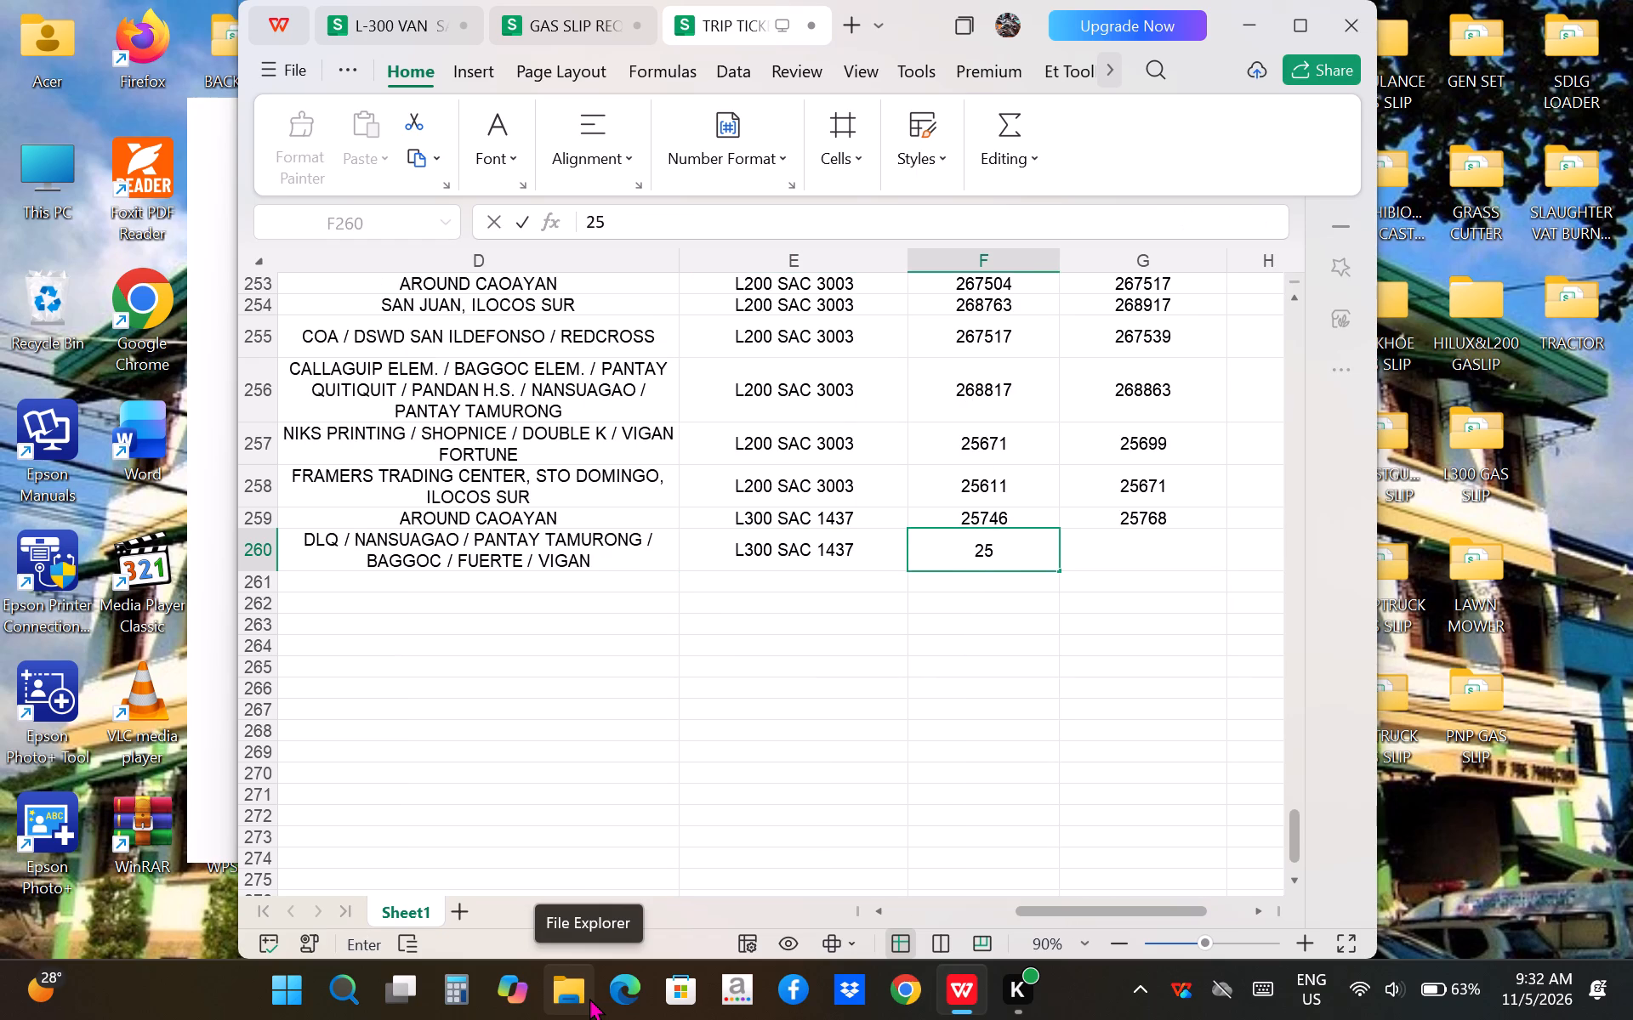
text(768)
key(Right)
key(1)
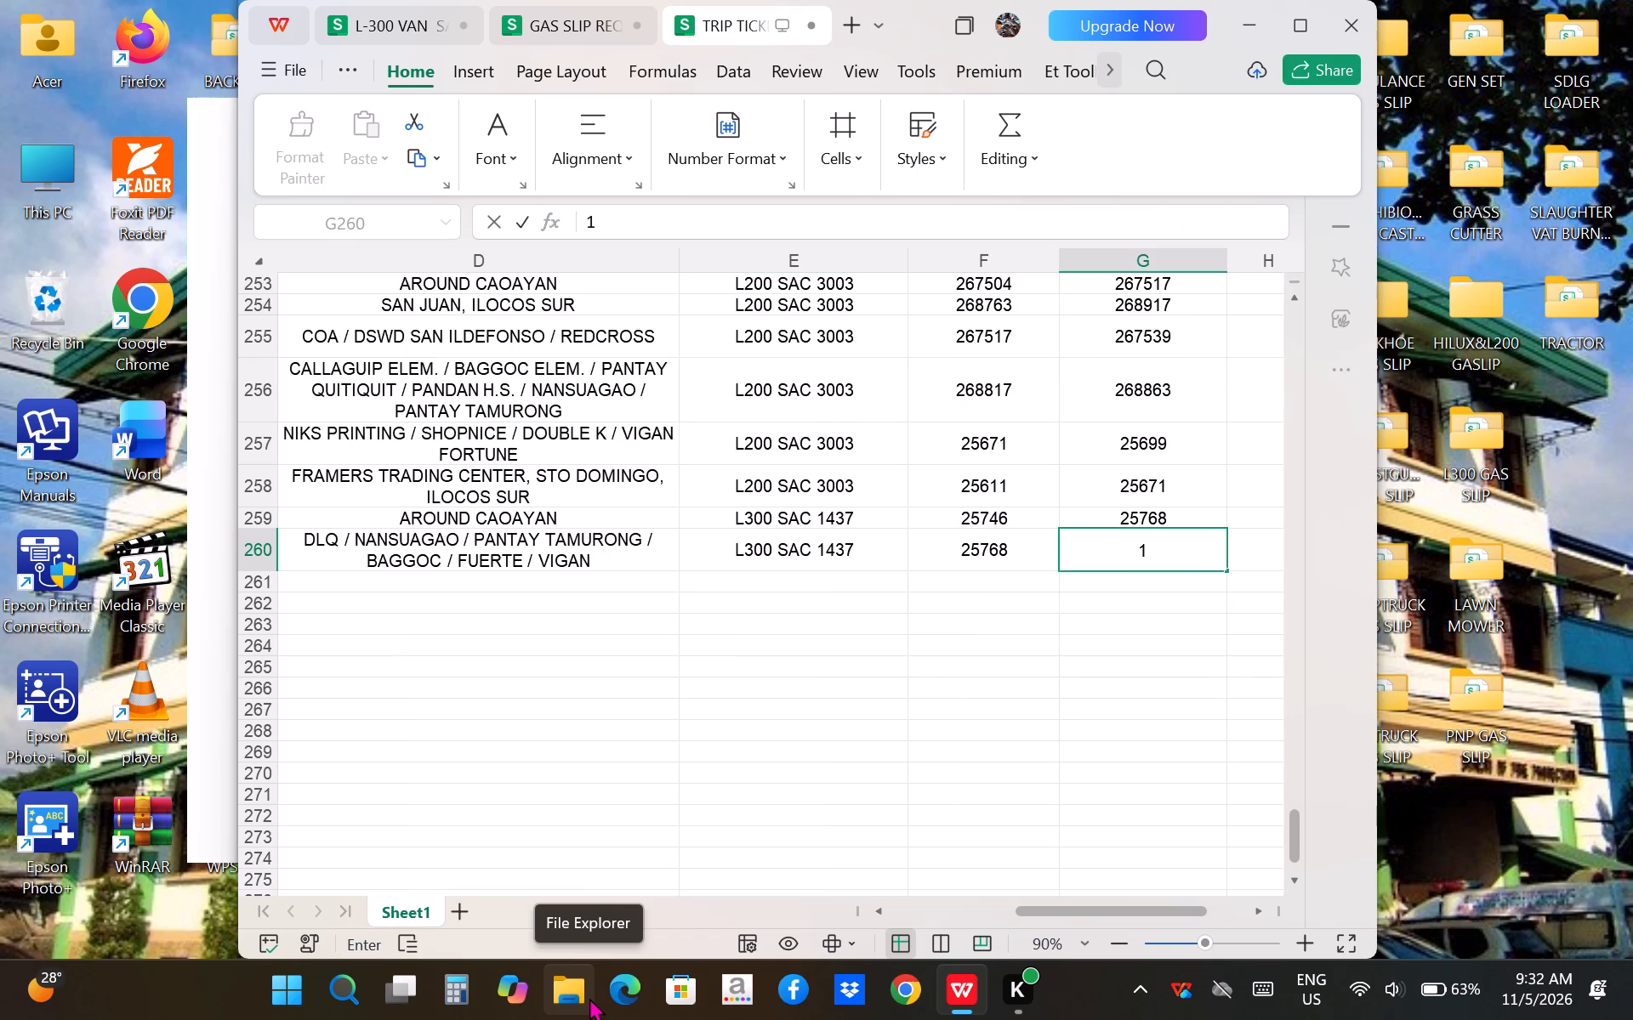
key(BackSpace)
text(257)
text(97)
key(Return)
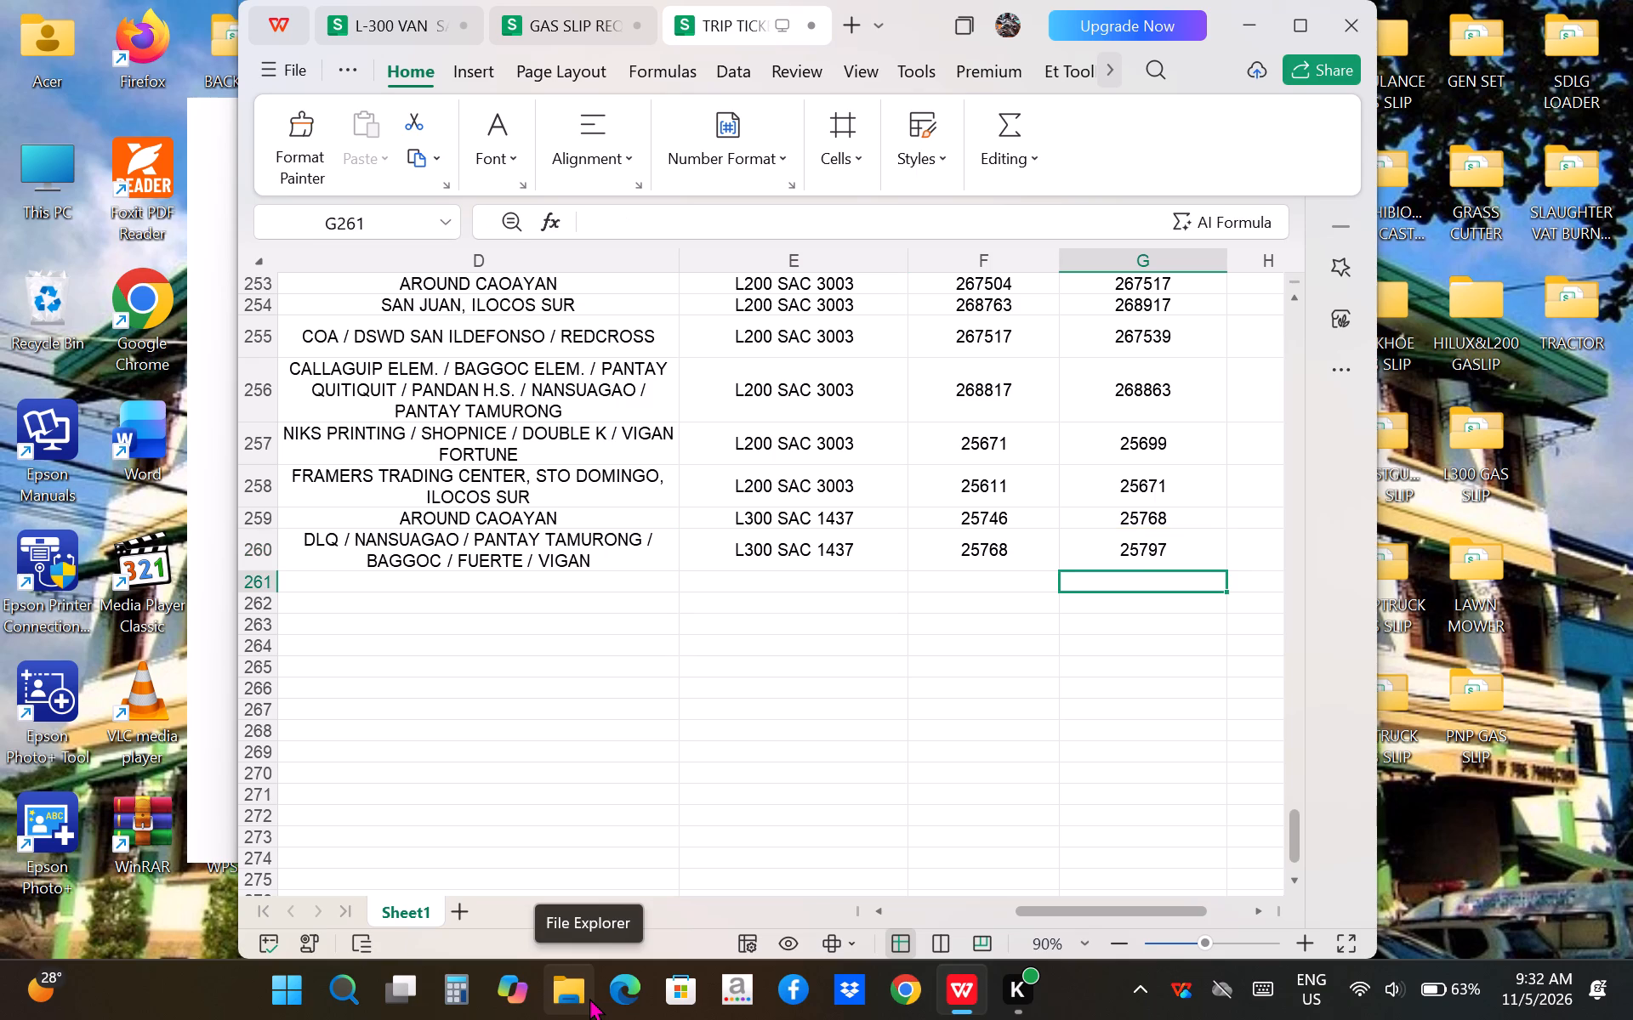
Enter the date 2/19/2026 in column B for ticket 0319.
drag(1034, 912, 672, 898)
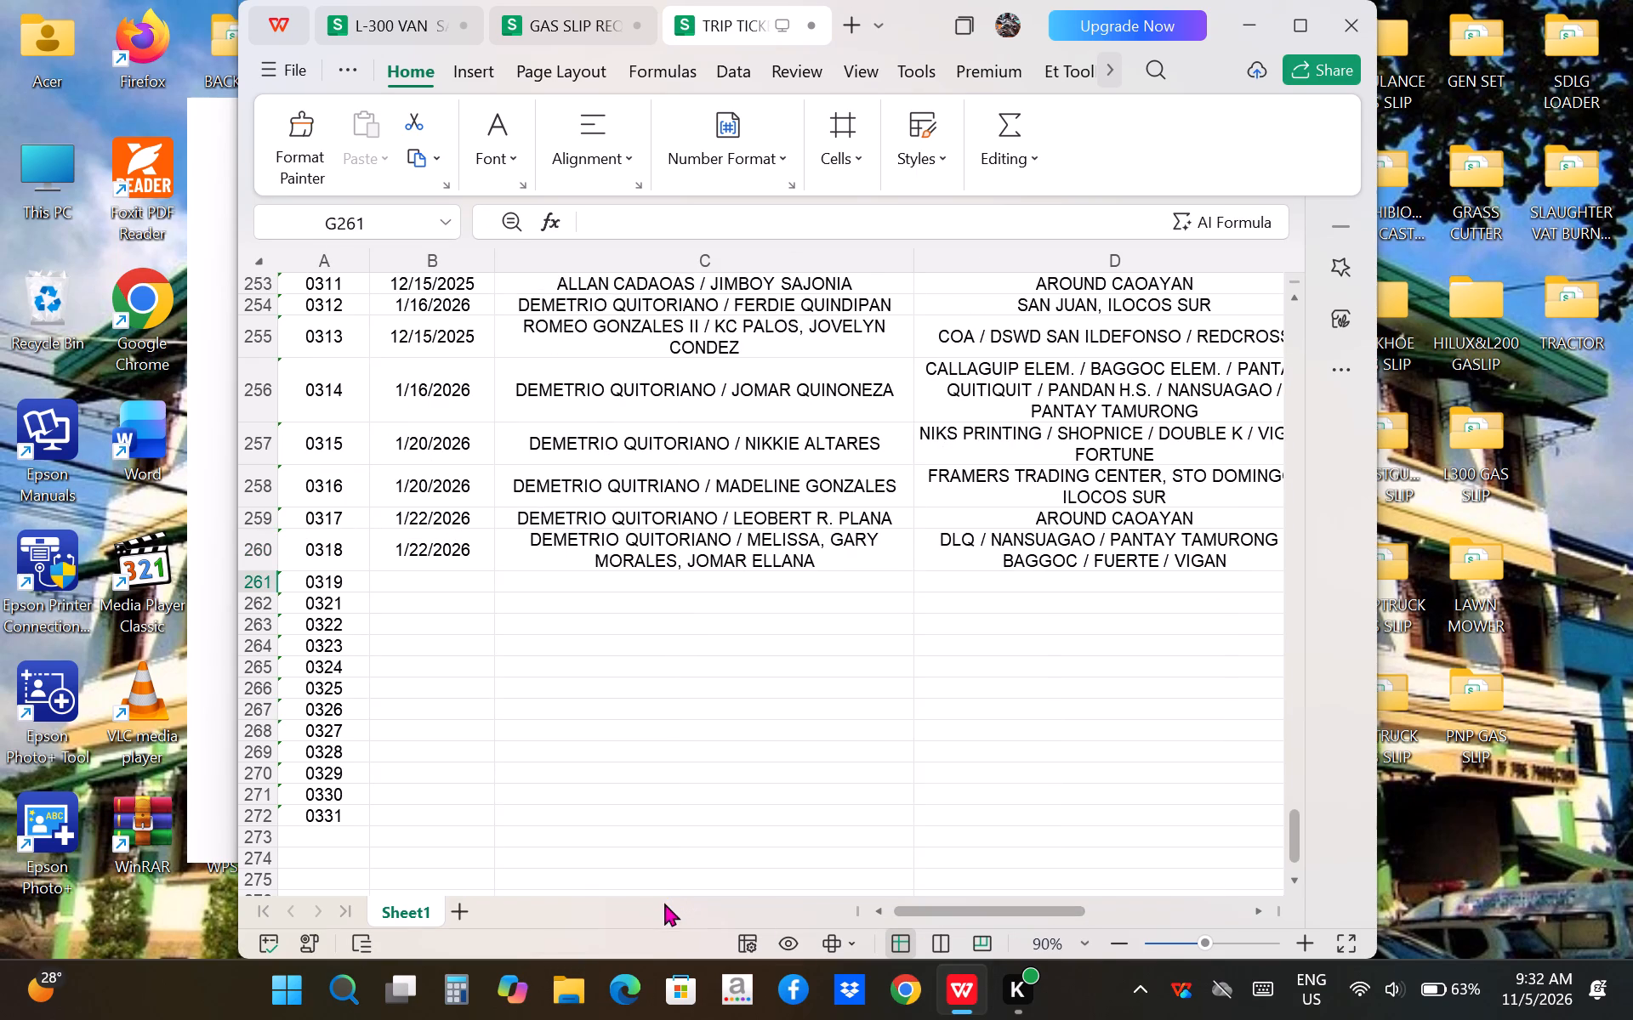
click(449, 577)
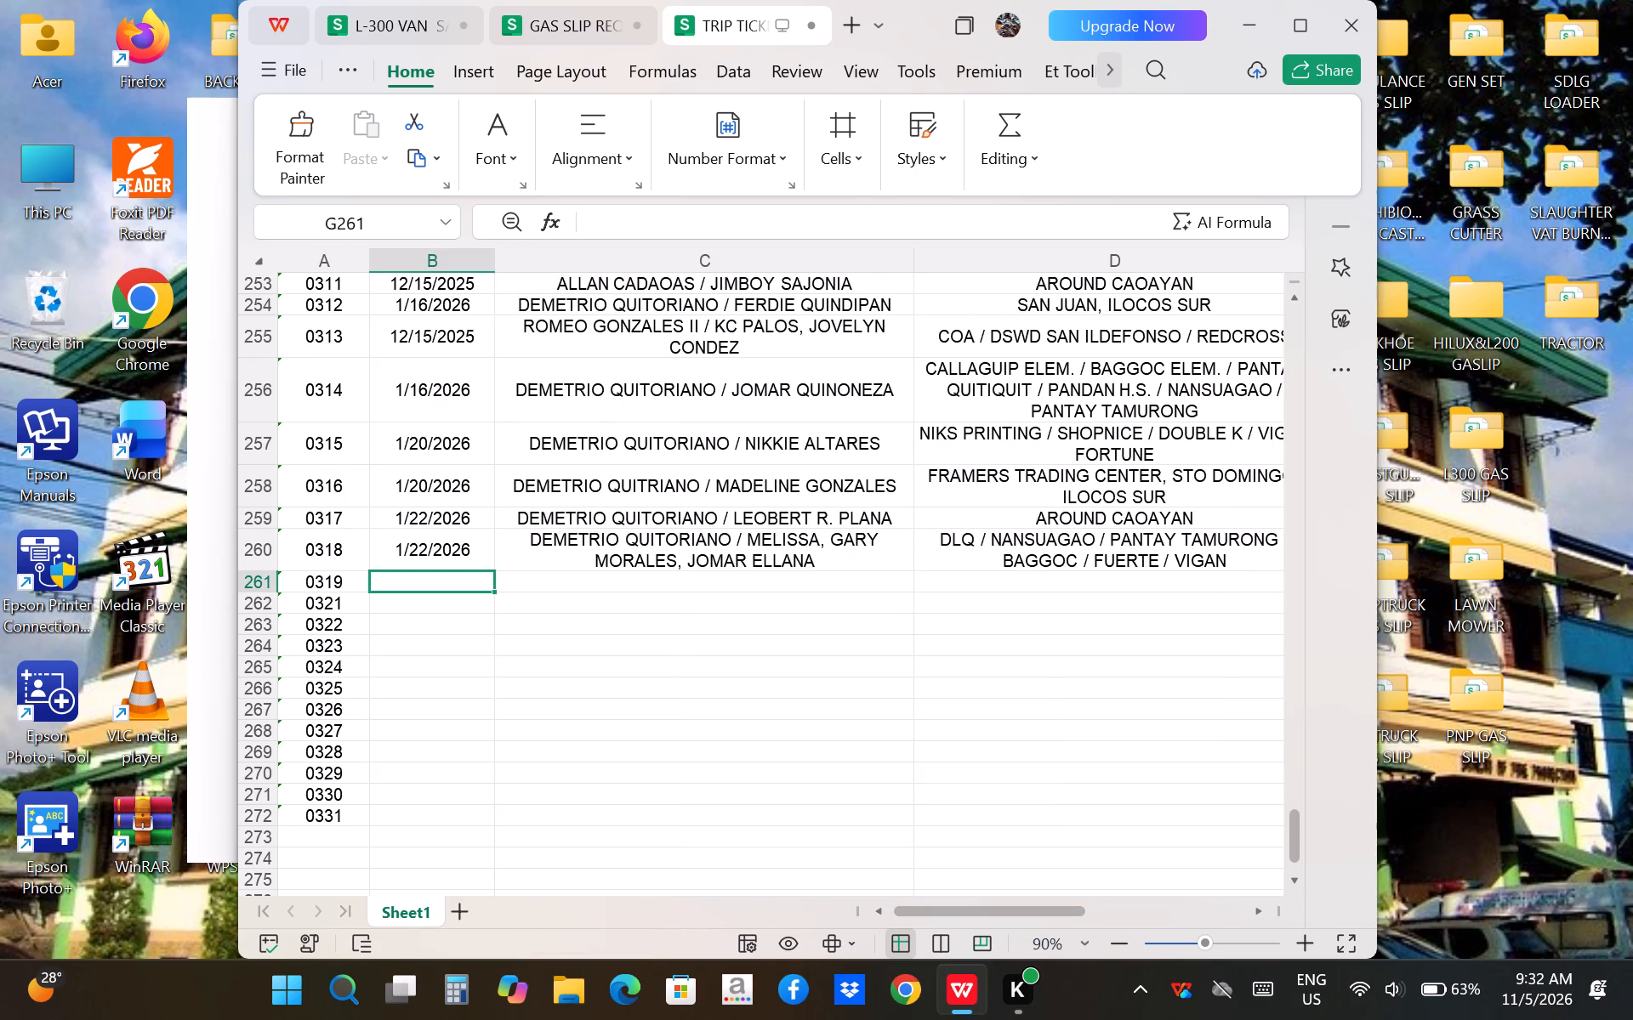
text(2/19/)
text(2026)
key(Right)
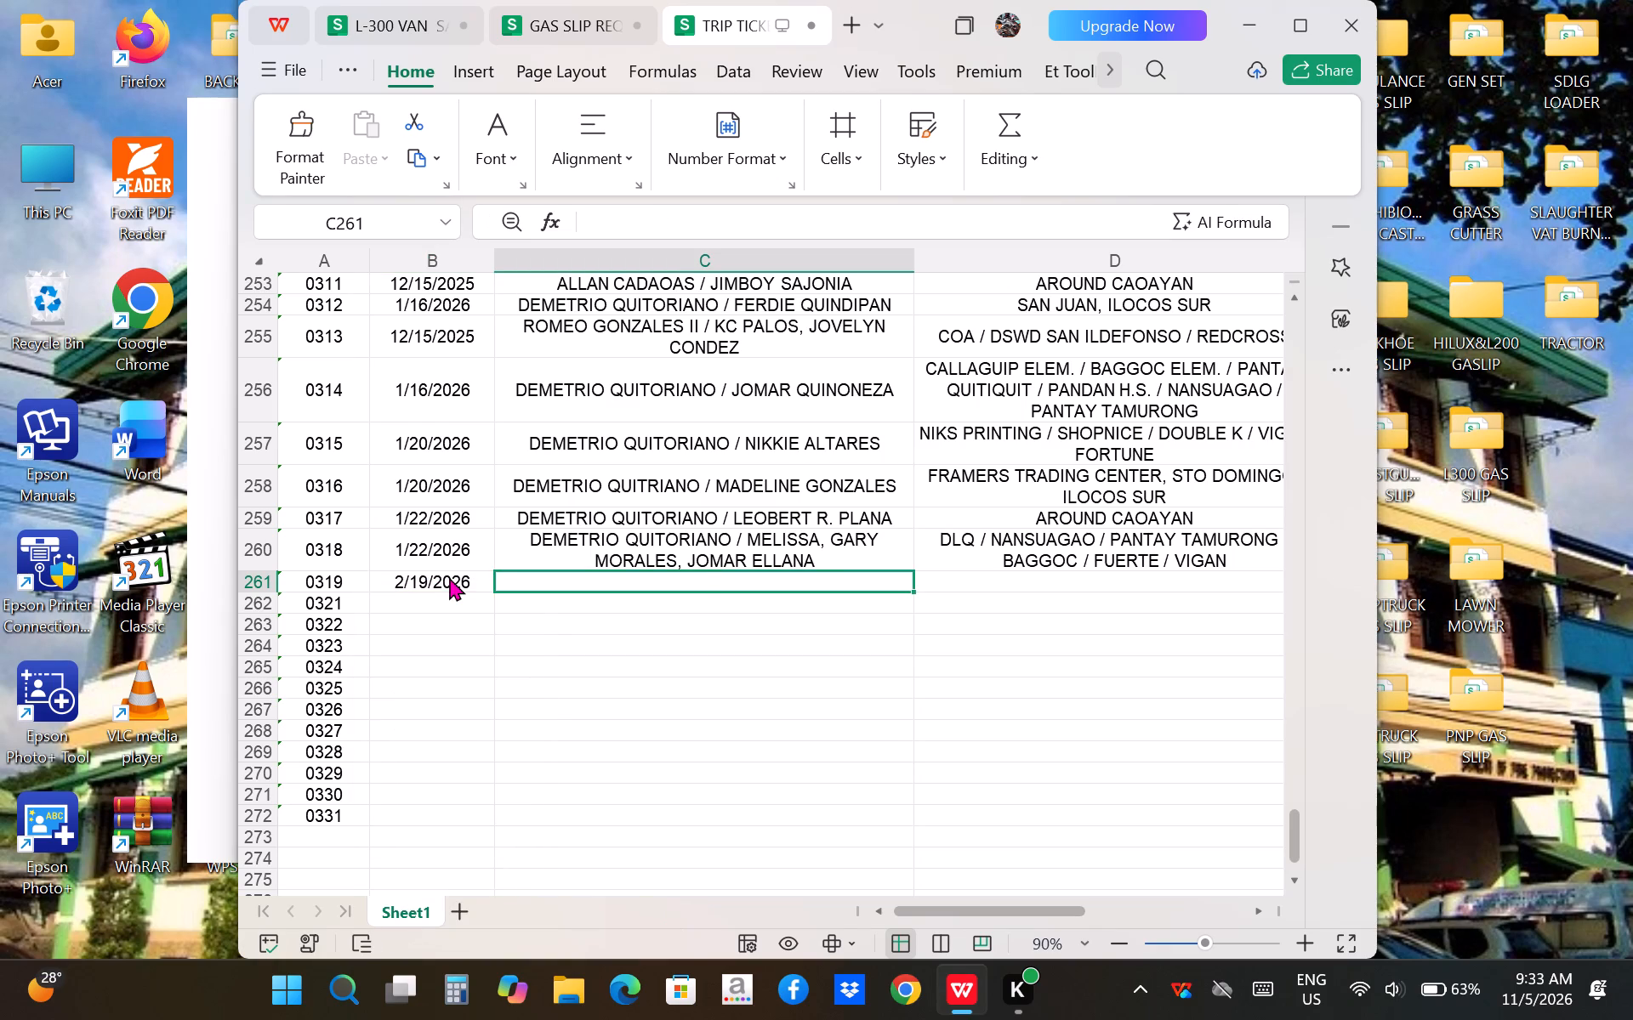
Enter the driver's name, a slash and the passenger's name in column C for ticket 0319.
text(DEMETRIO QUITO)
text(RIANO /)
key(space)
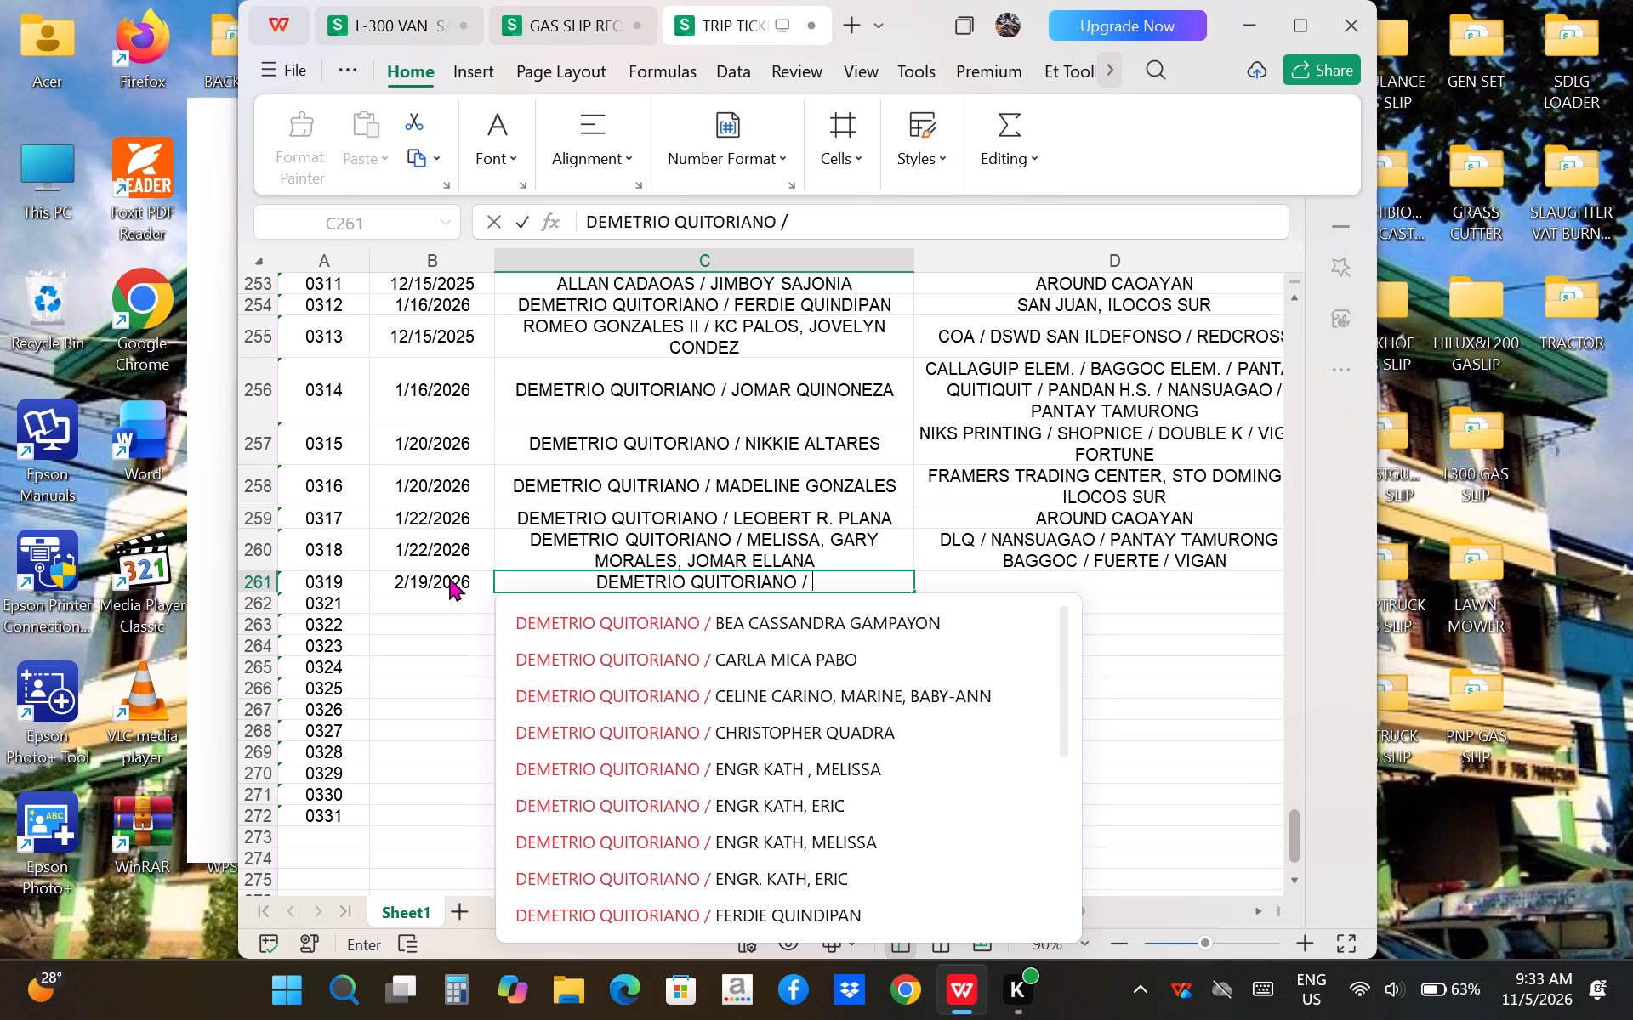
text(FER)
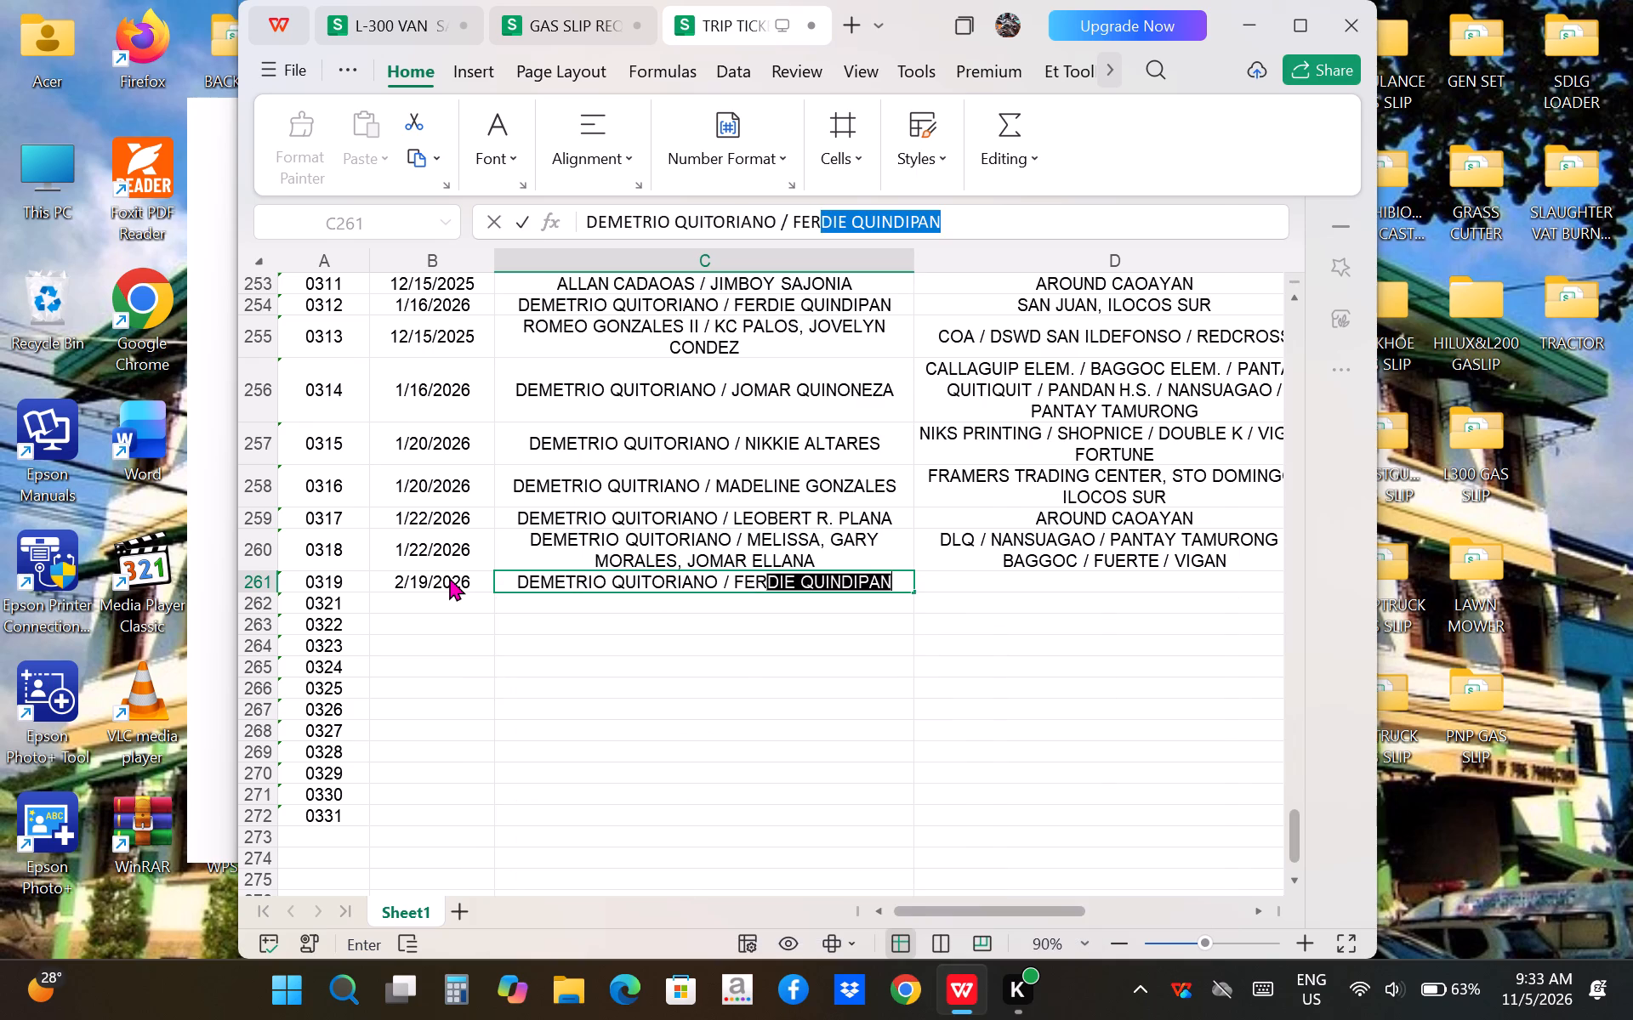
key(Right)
Enter the destination NORTHSTAR / NIKS / EL TARAKI in column D for ticket 0319.
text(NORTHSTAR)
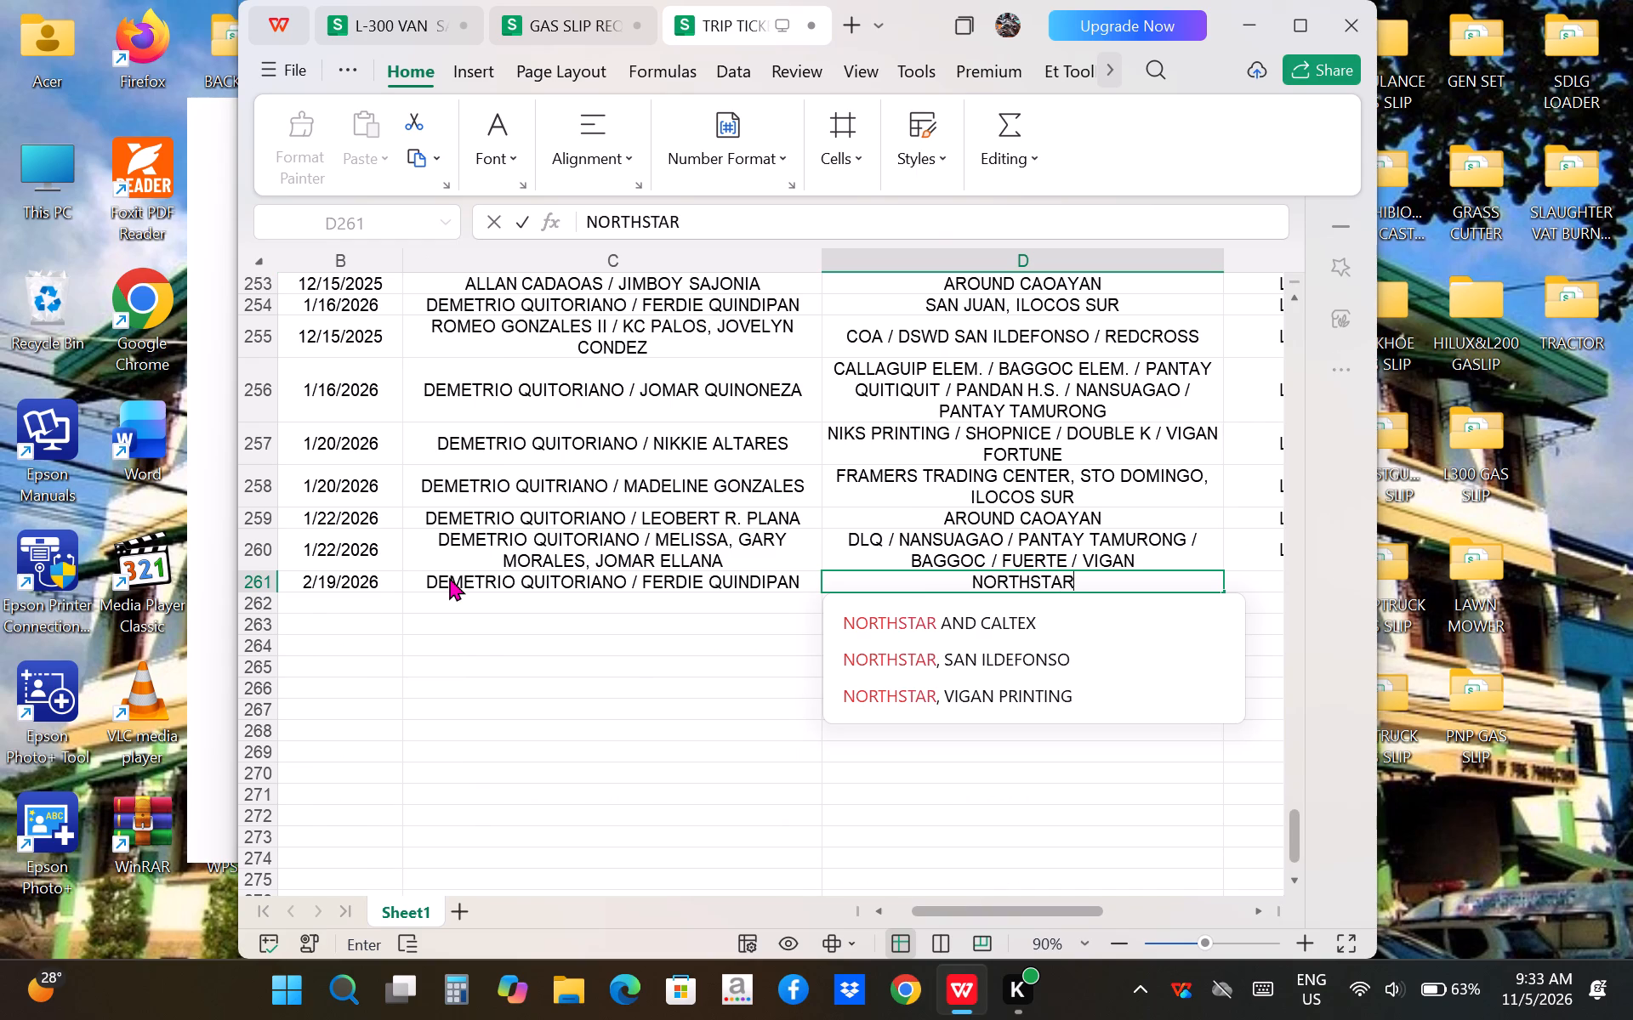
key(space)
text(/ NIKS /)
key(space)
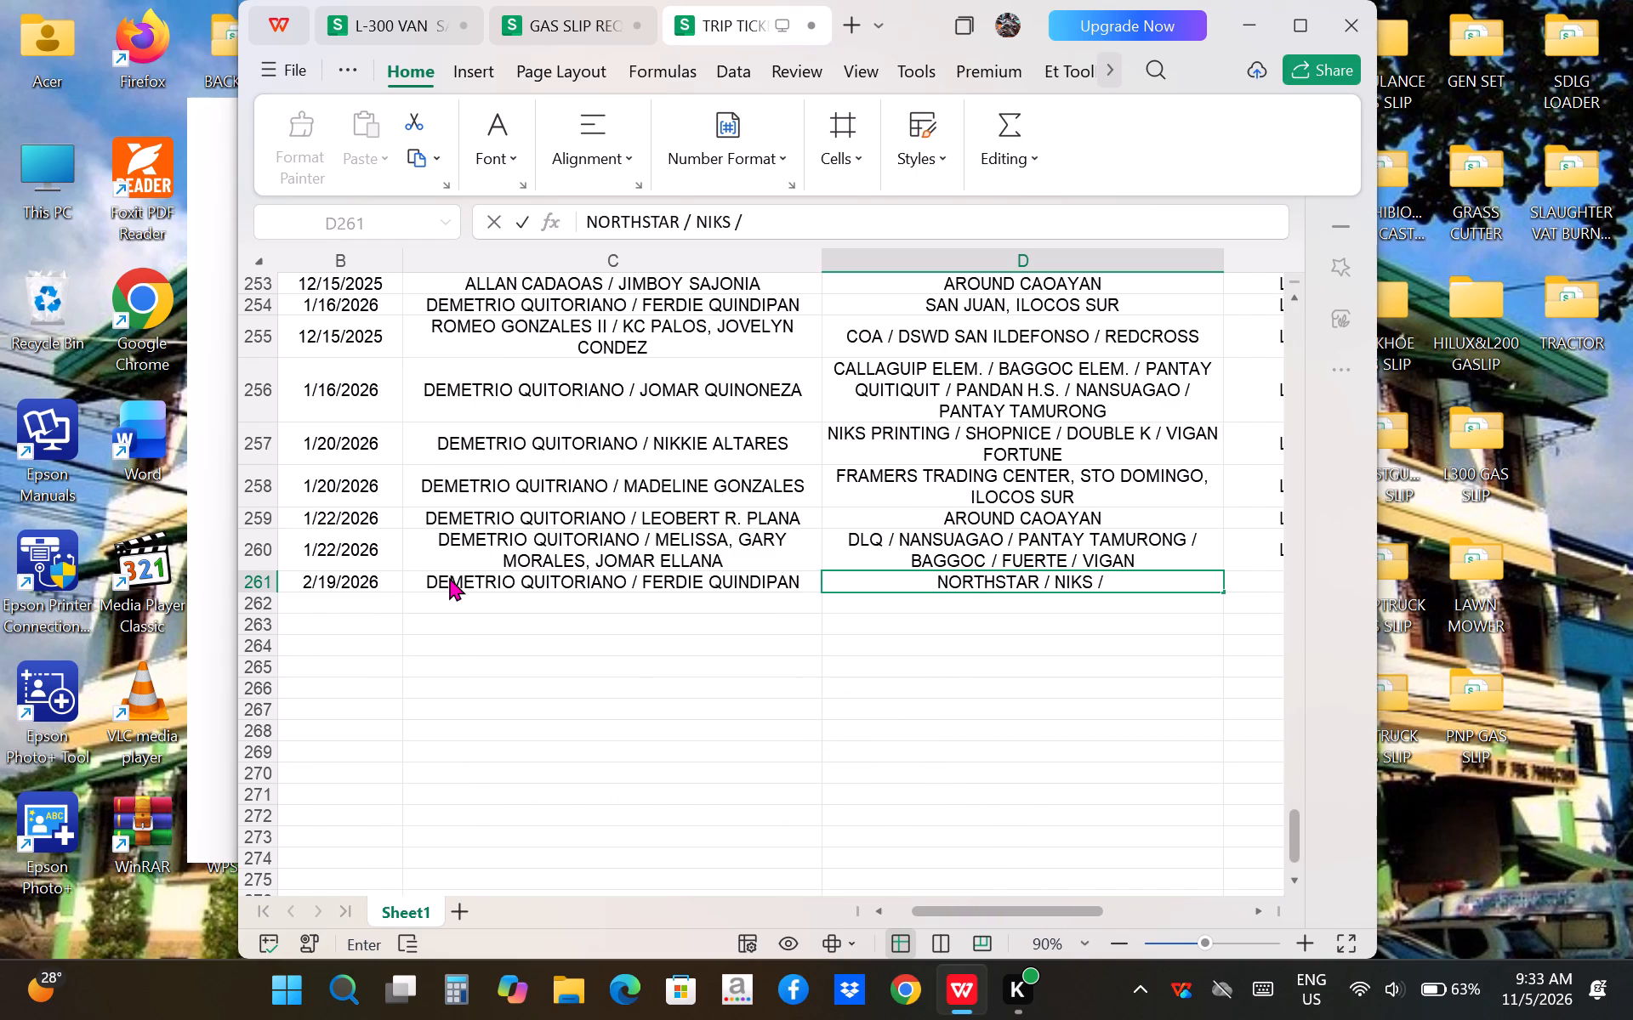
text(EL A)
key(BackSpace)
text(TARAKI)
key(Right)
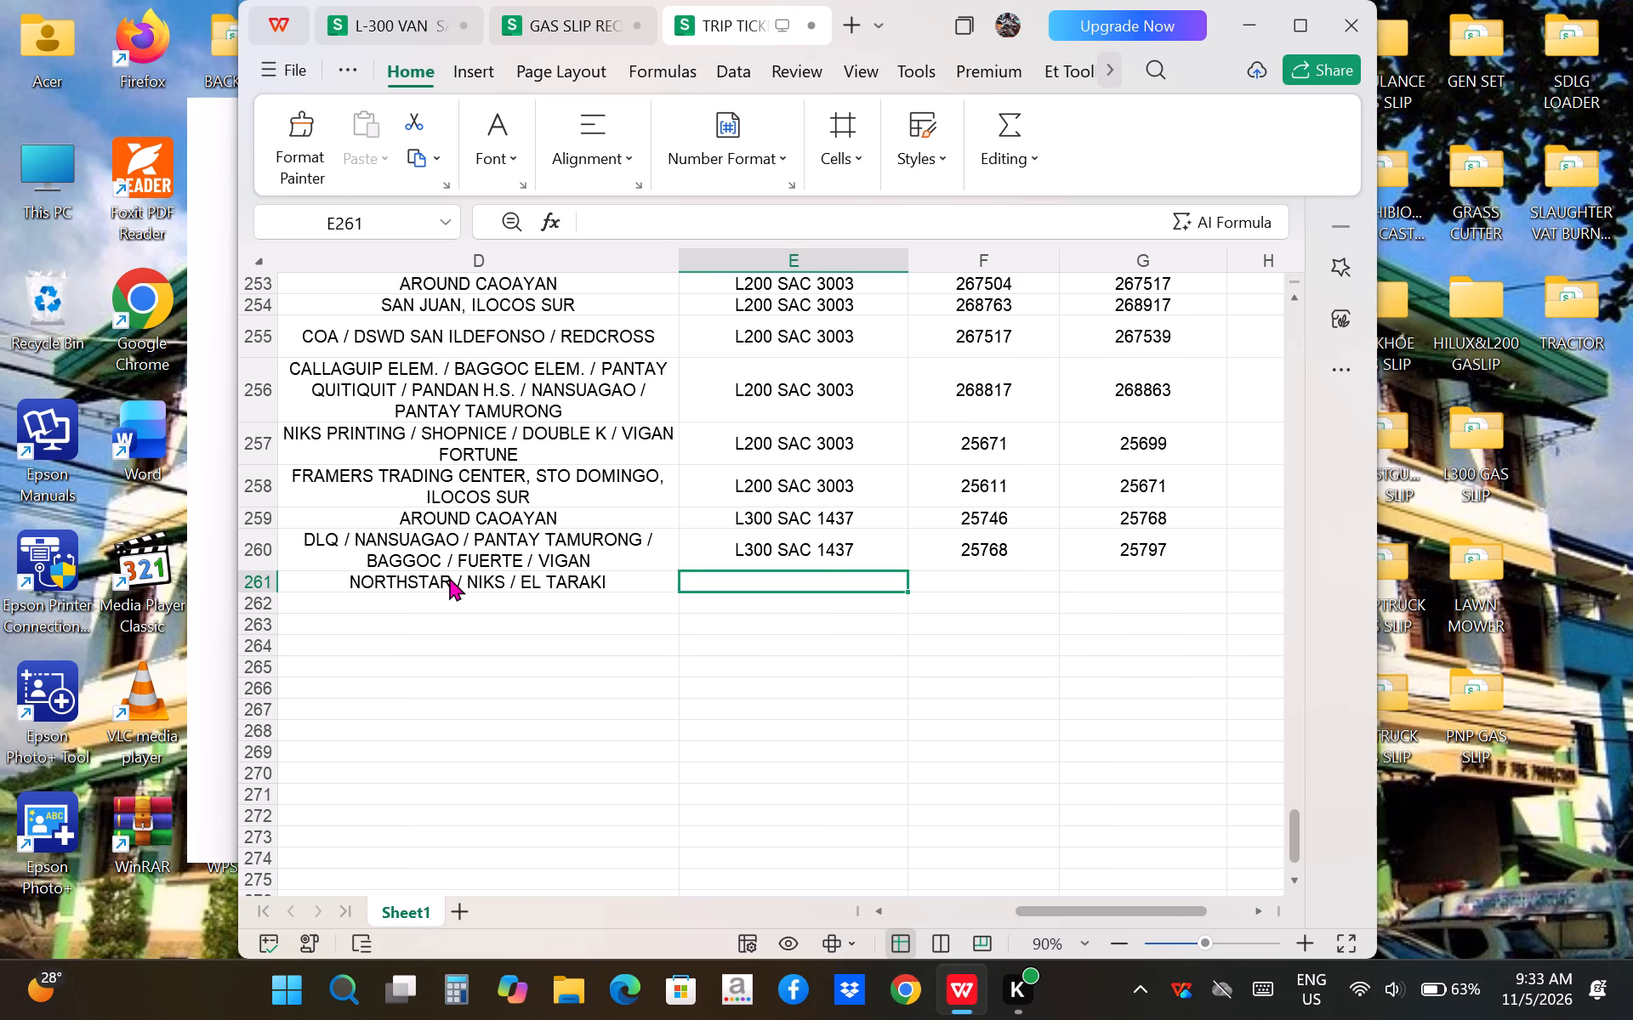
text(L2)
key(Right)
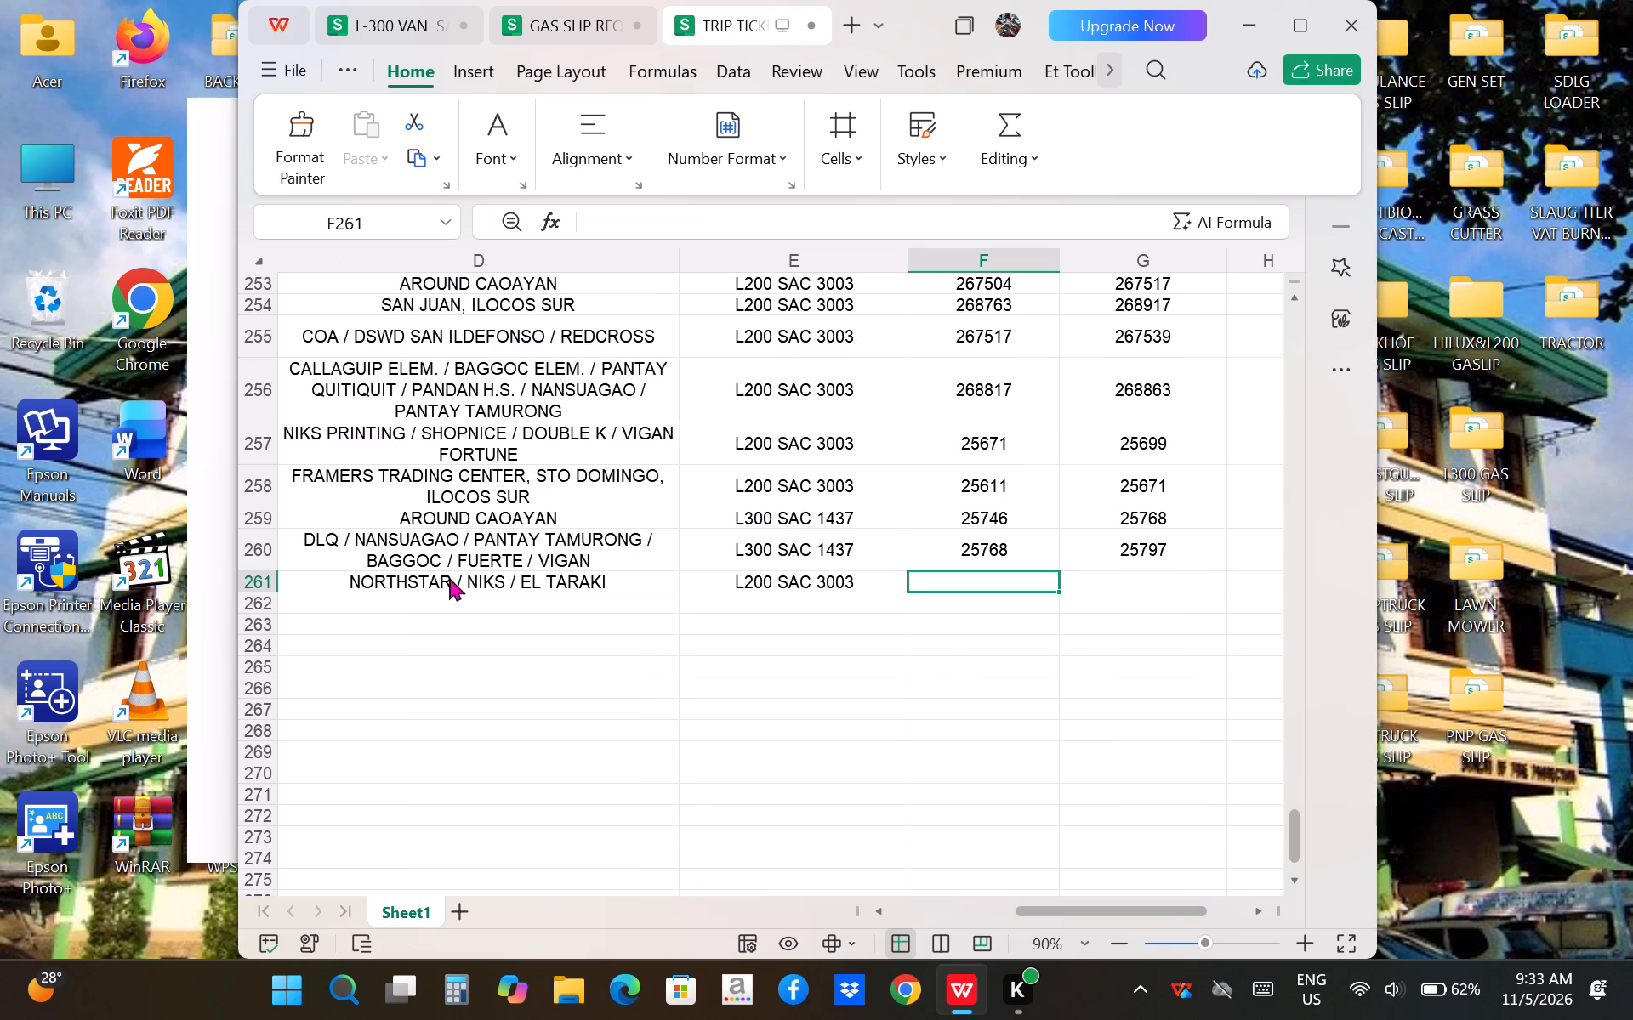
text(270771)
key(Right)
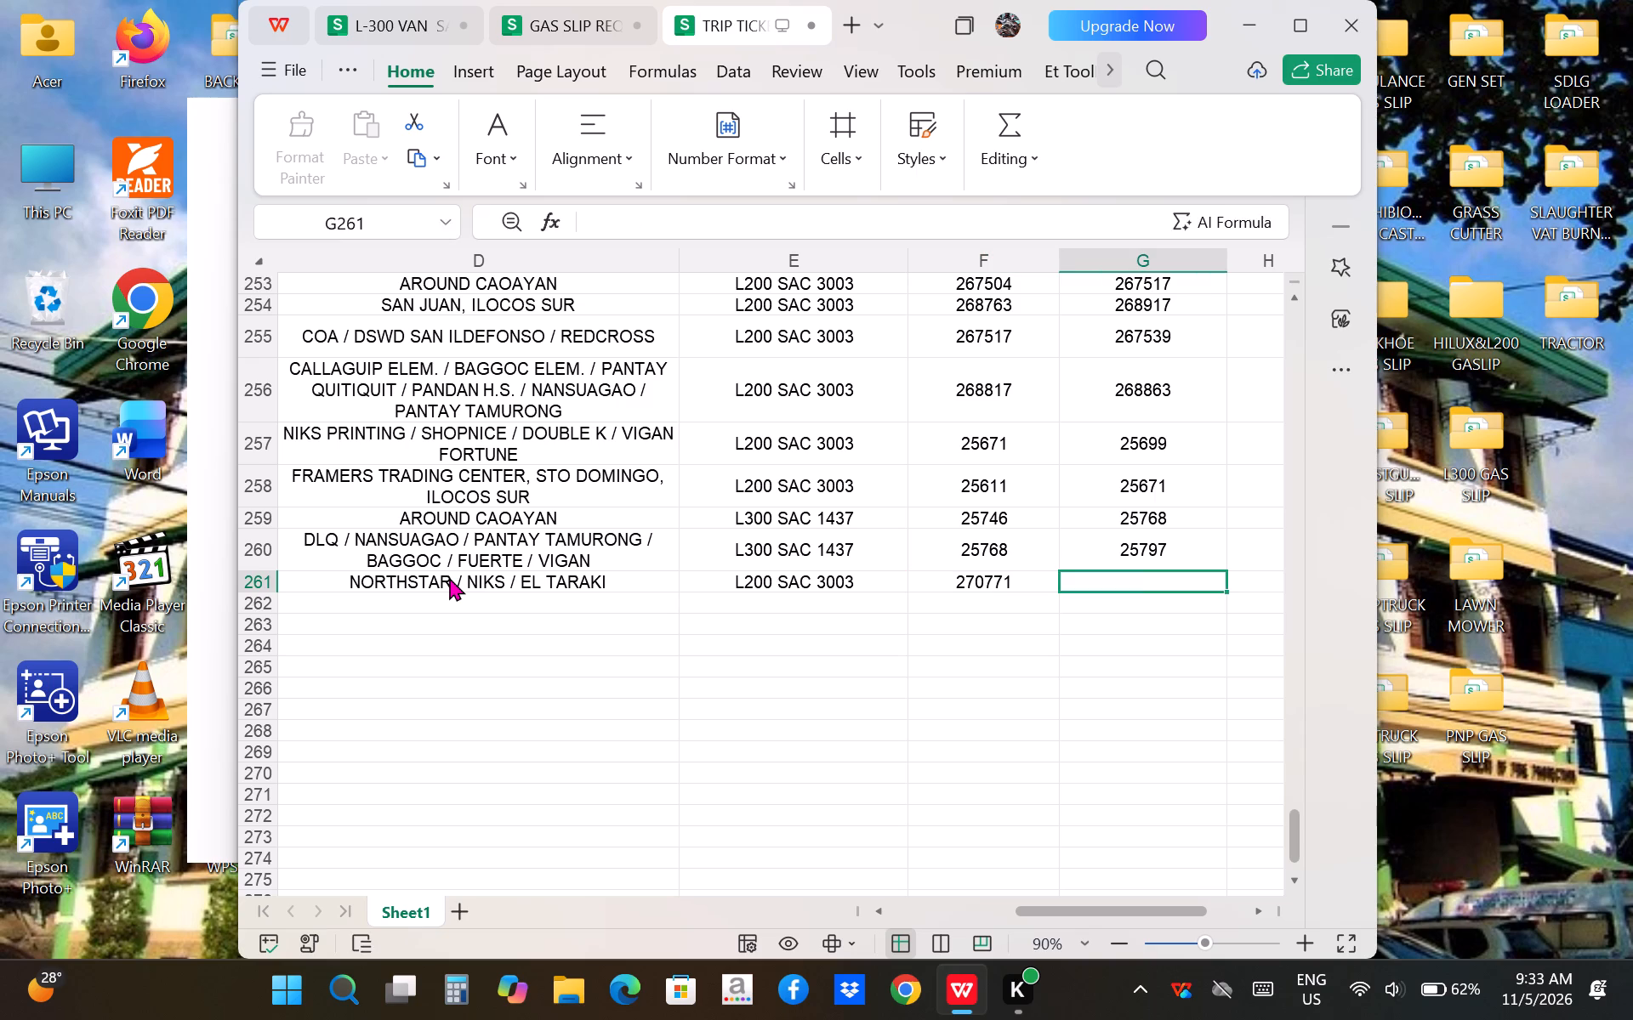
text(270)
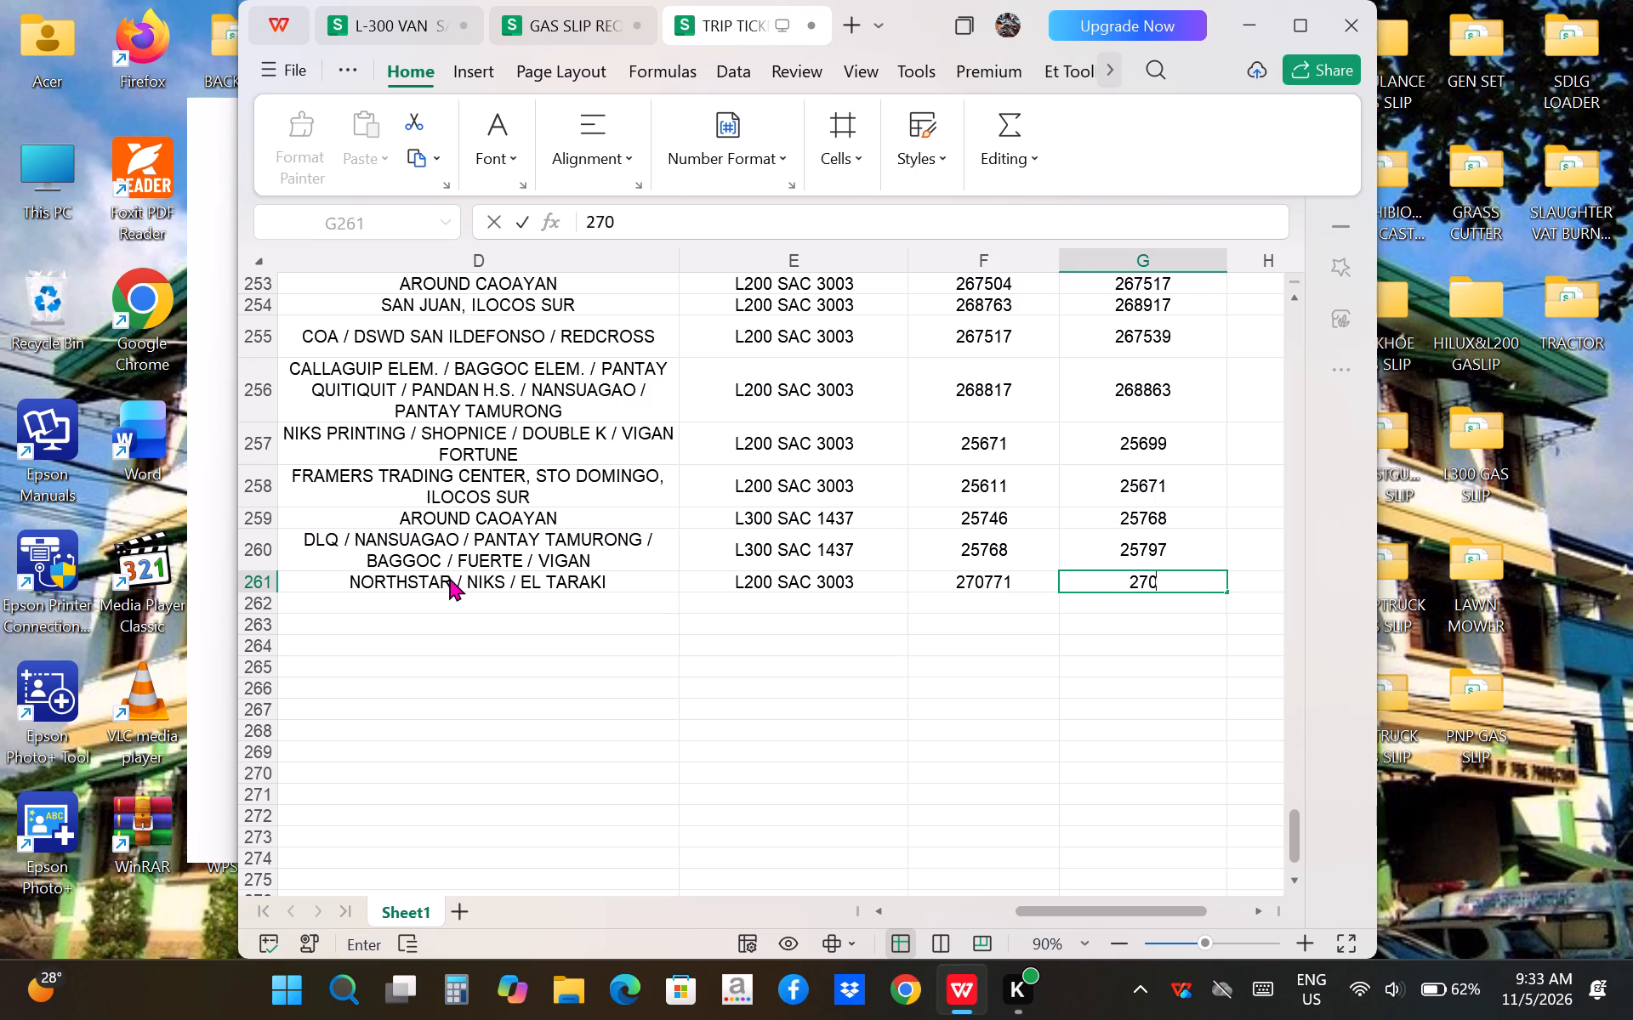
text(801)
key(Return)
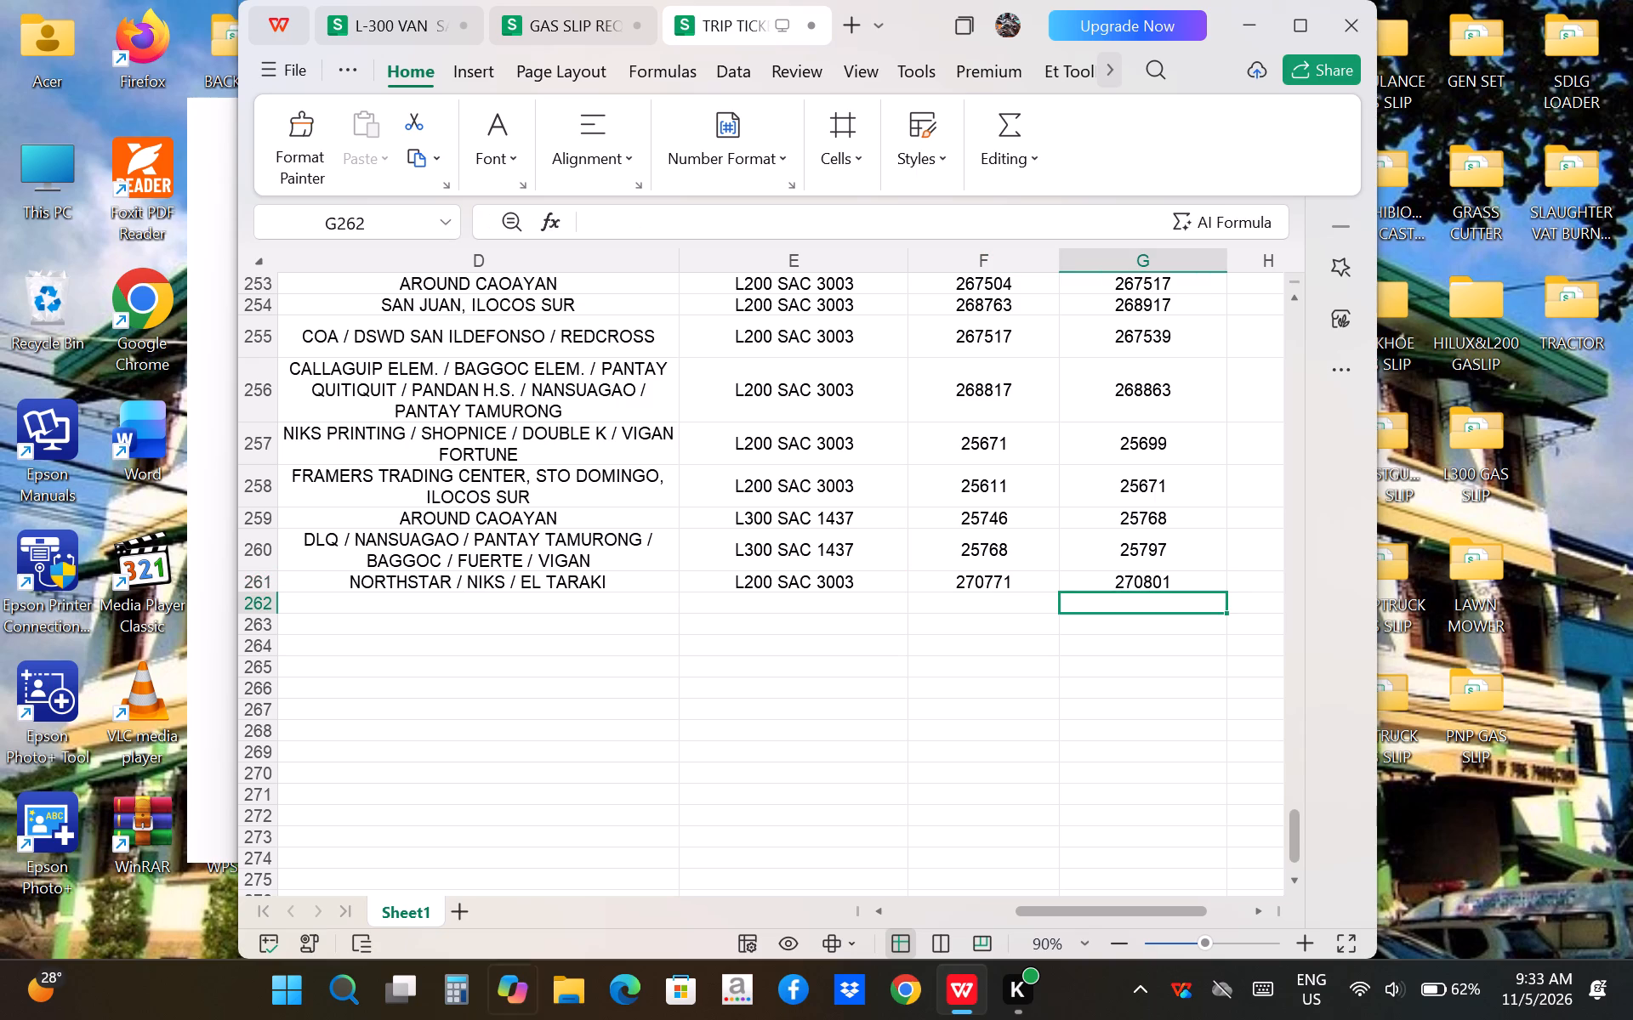
Enter the date 12/17/2025 in column B for ticket 0321.
drag(1144, 910, 690, 891)
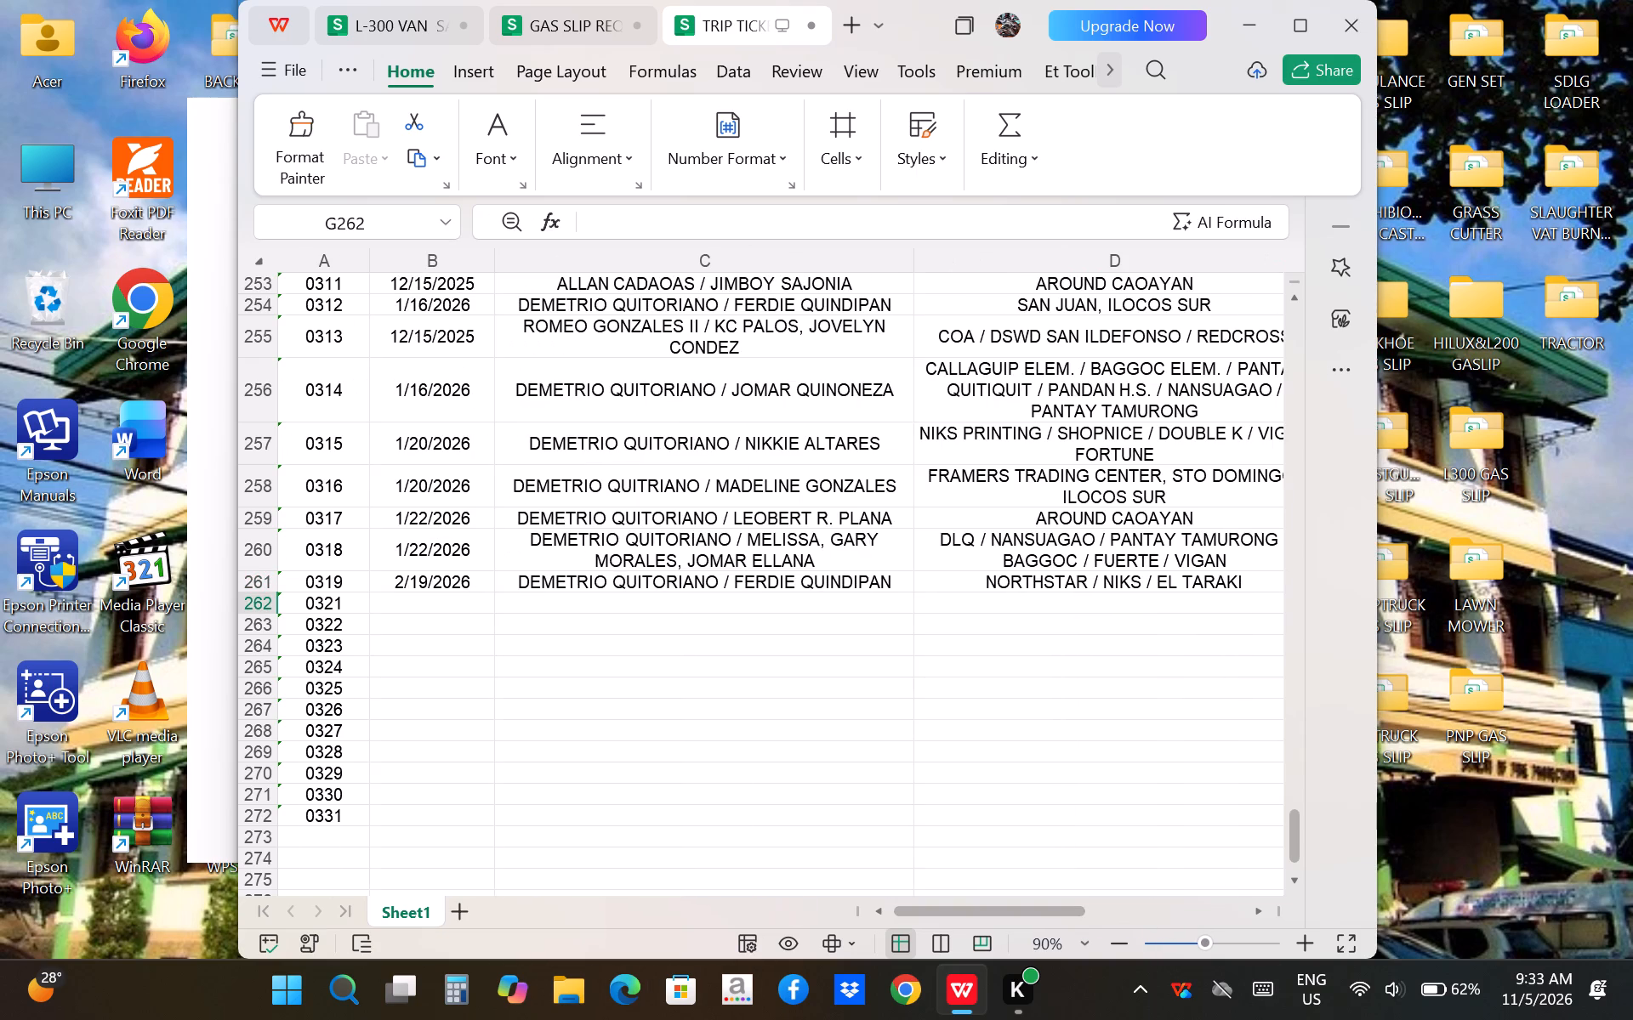
click(378, 608)
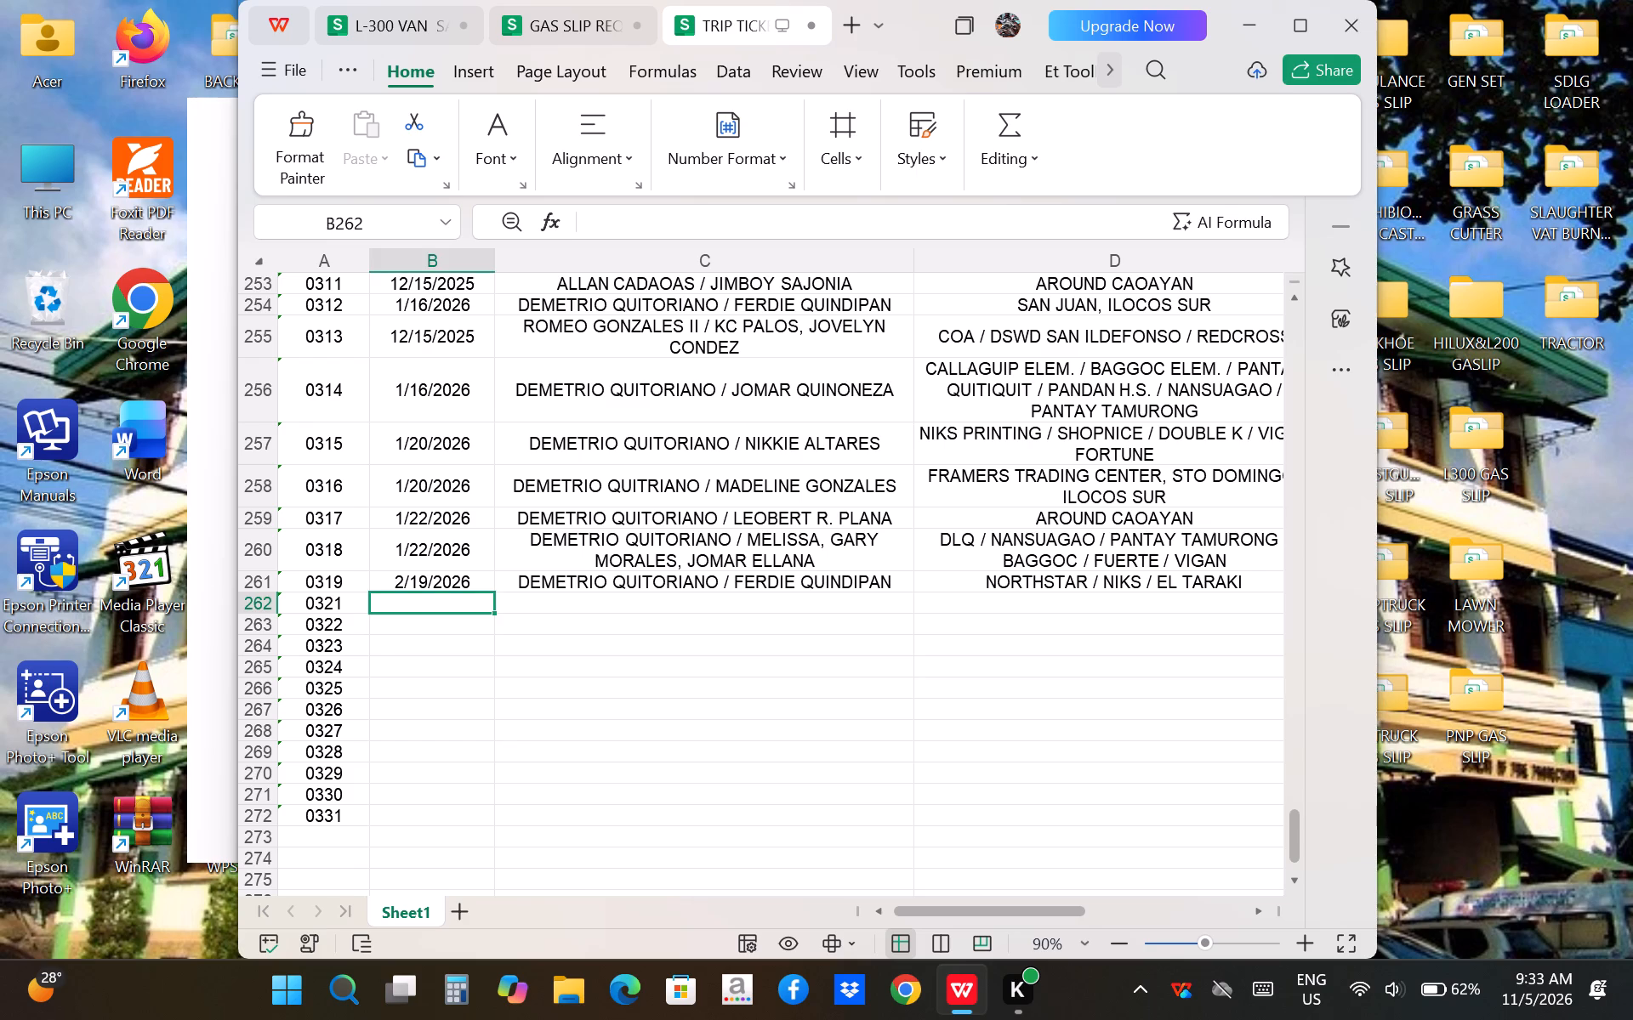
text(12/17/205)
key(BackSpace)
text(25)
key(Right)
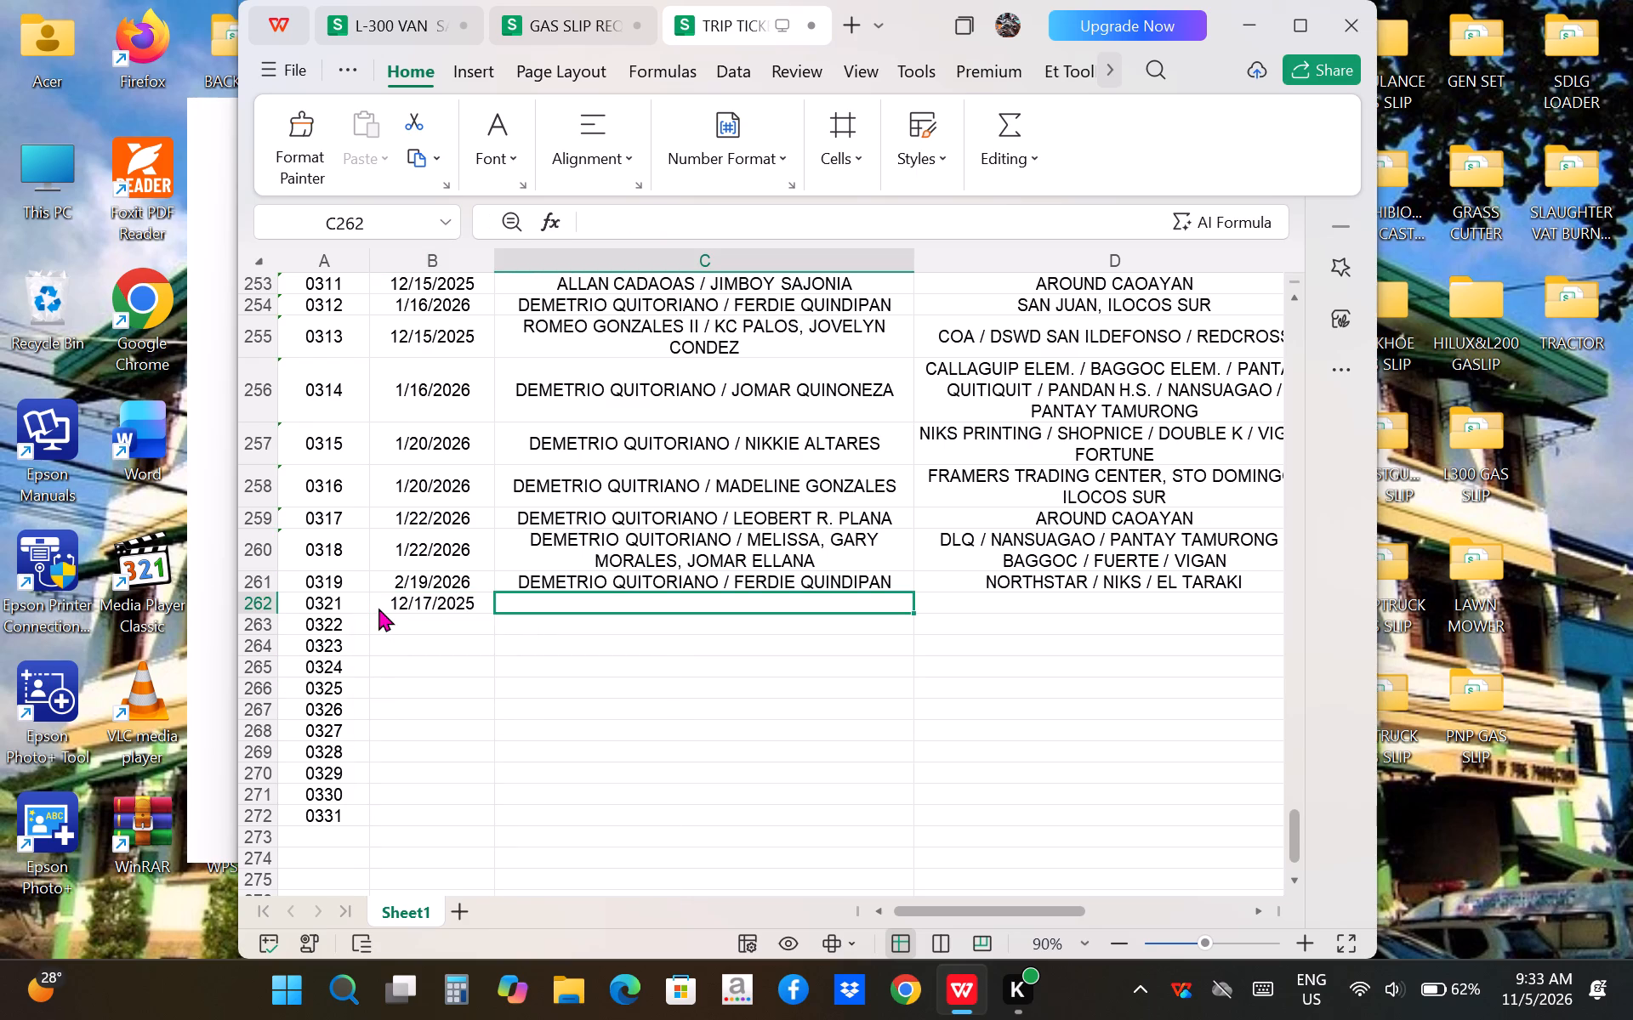
Enter the driver's name, a slash and the passenger MAAM CONIE in column C for ticket 0321.
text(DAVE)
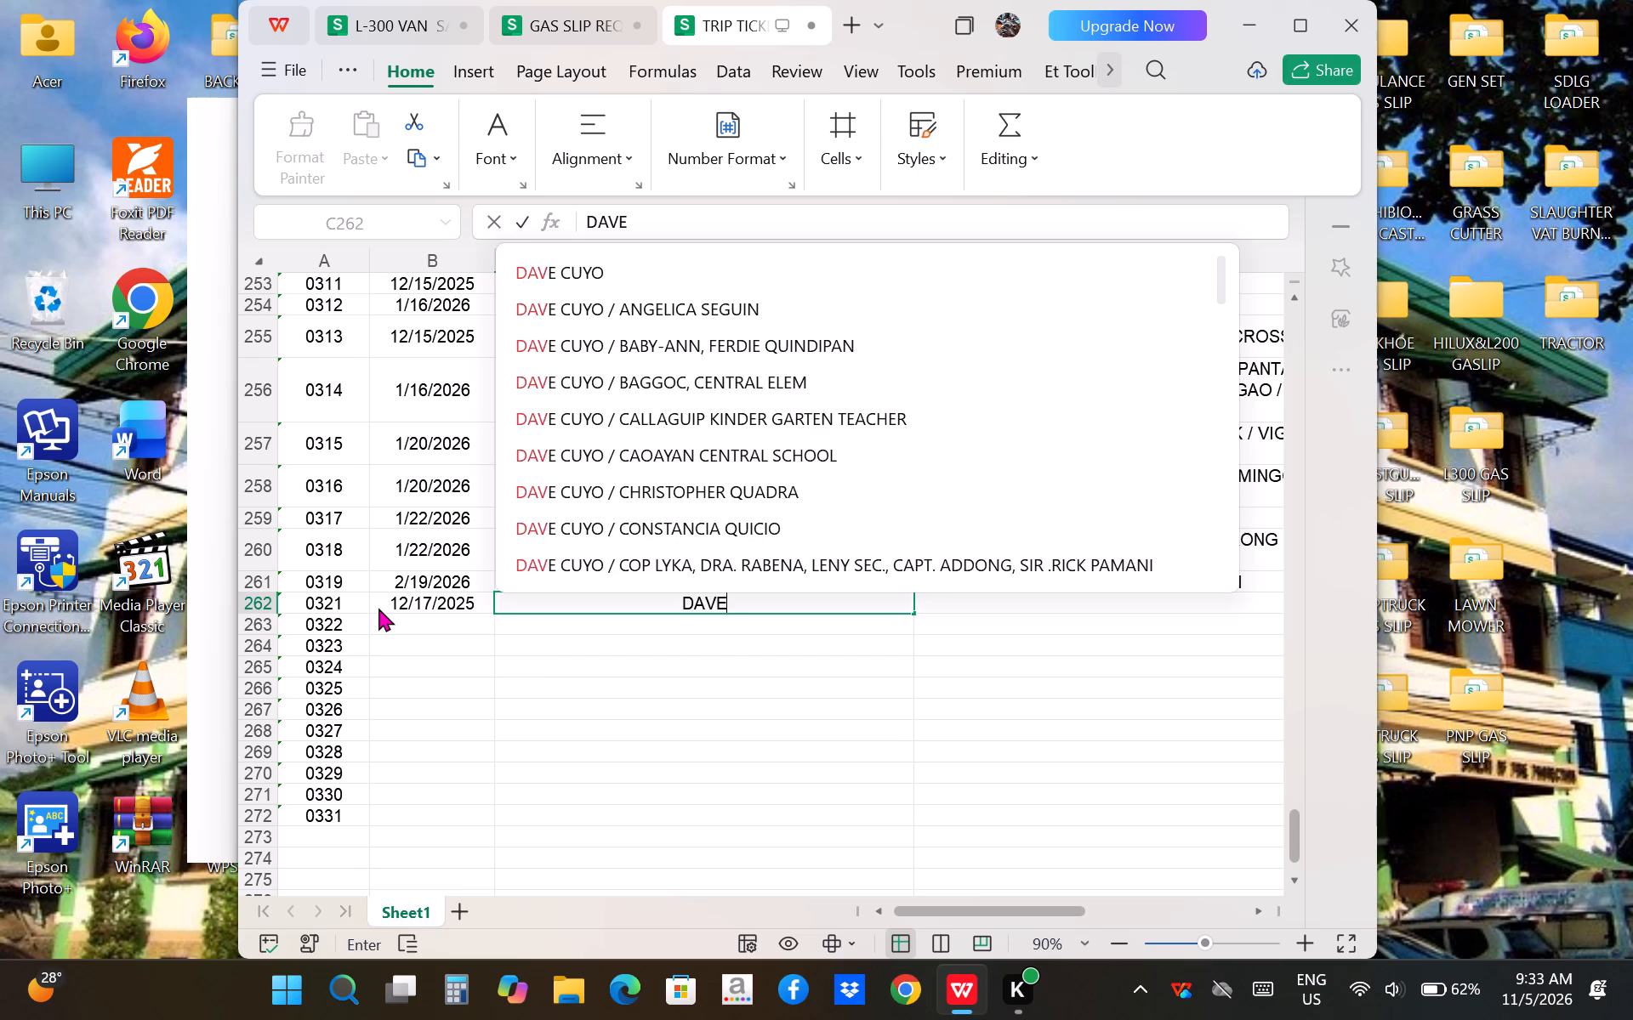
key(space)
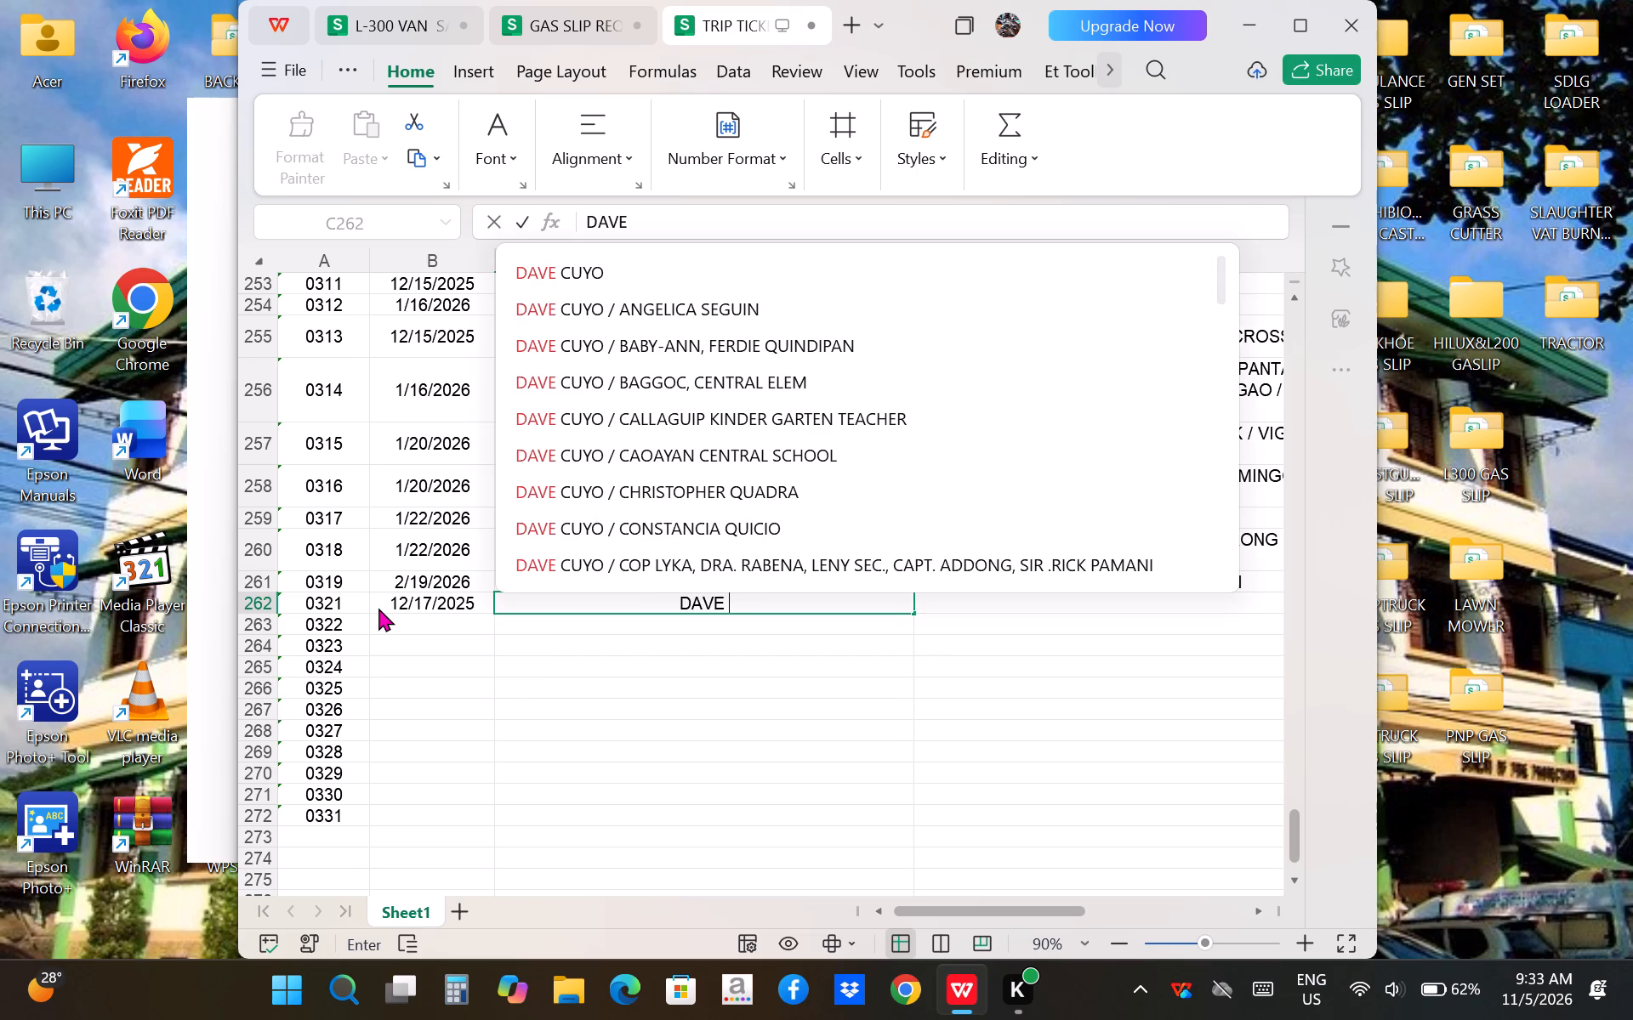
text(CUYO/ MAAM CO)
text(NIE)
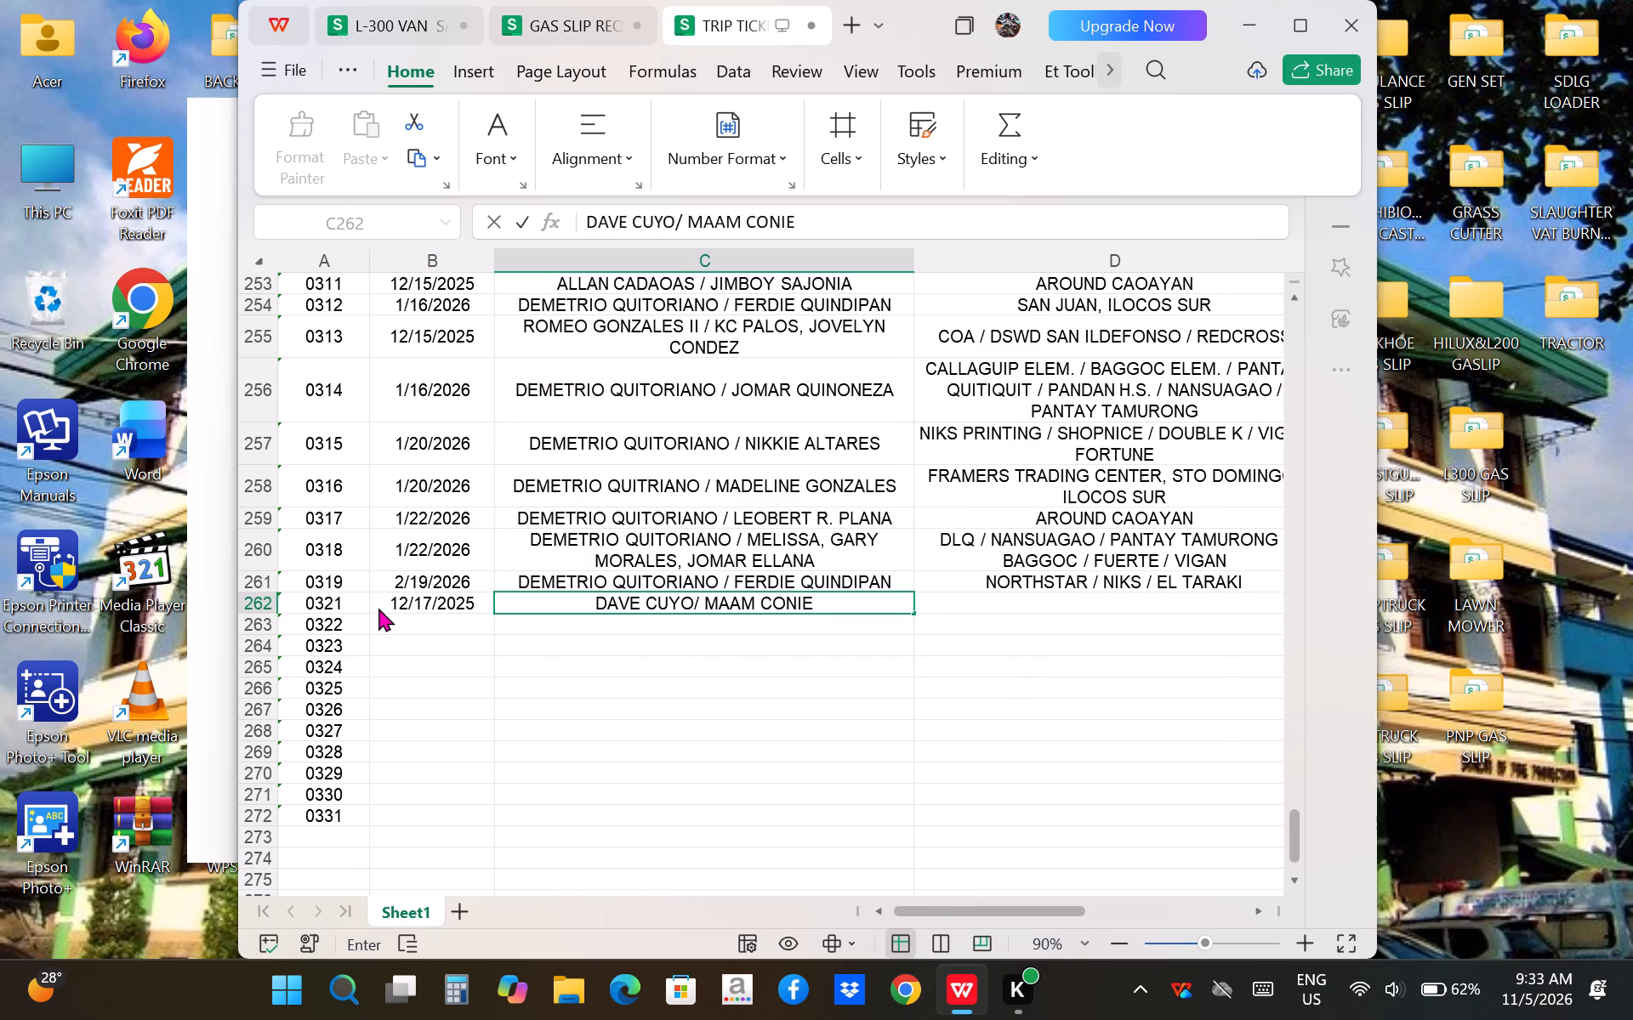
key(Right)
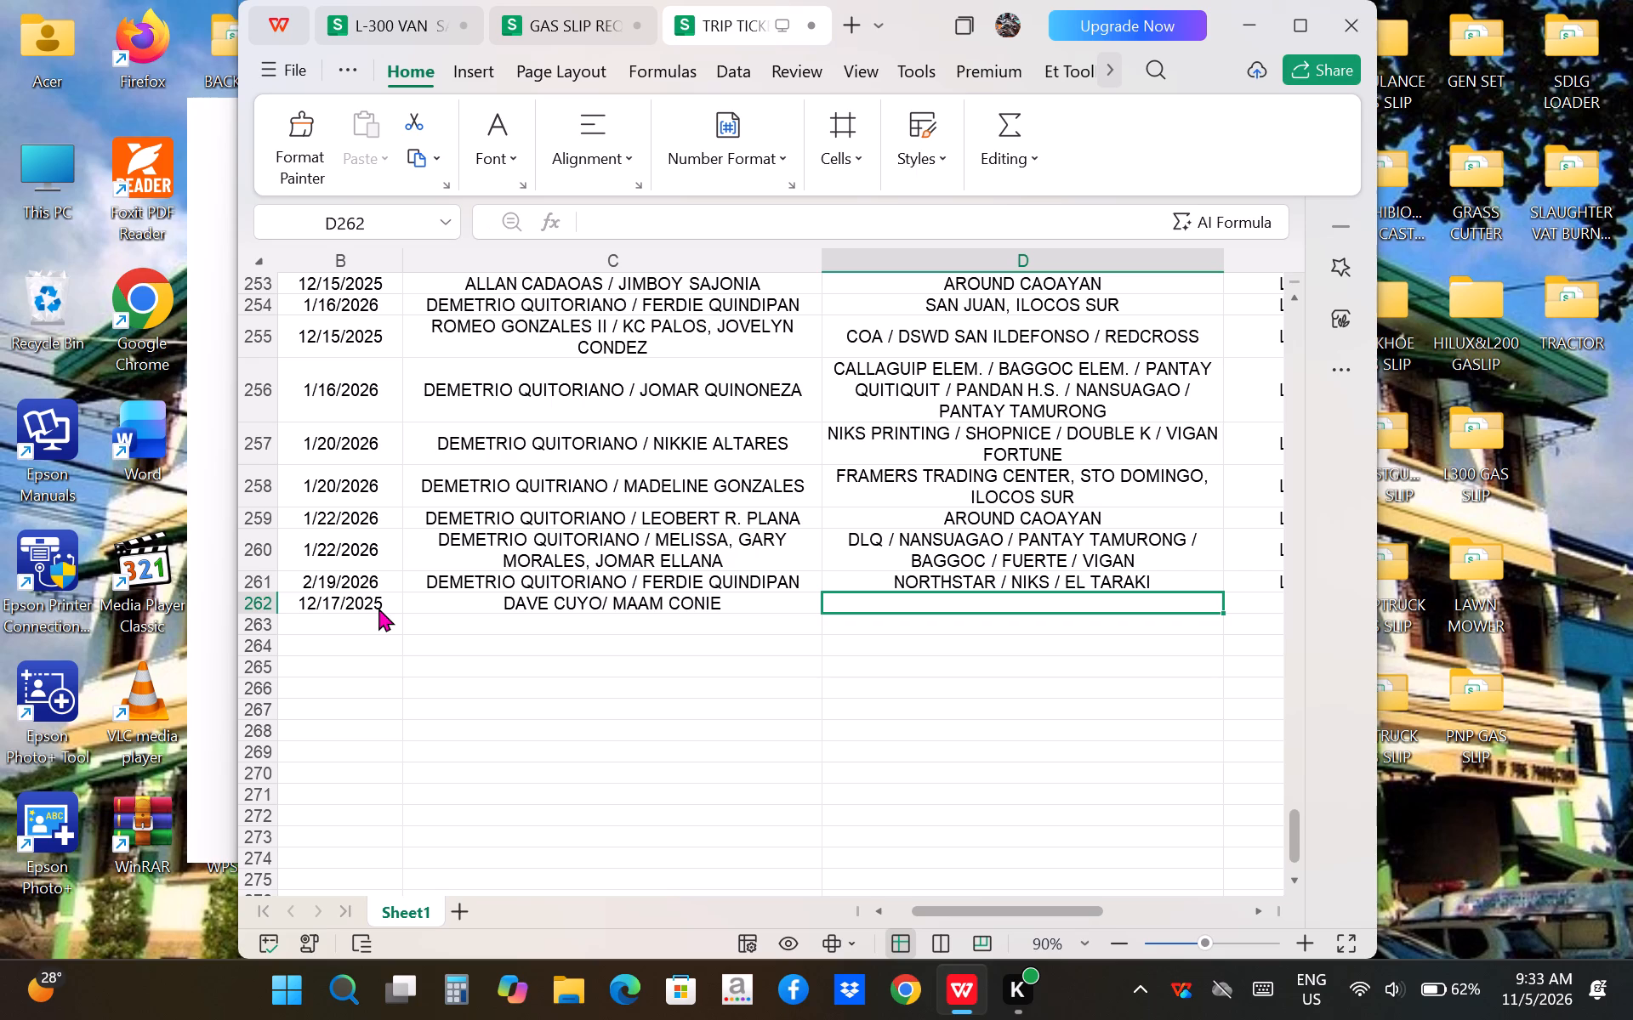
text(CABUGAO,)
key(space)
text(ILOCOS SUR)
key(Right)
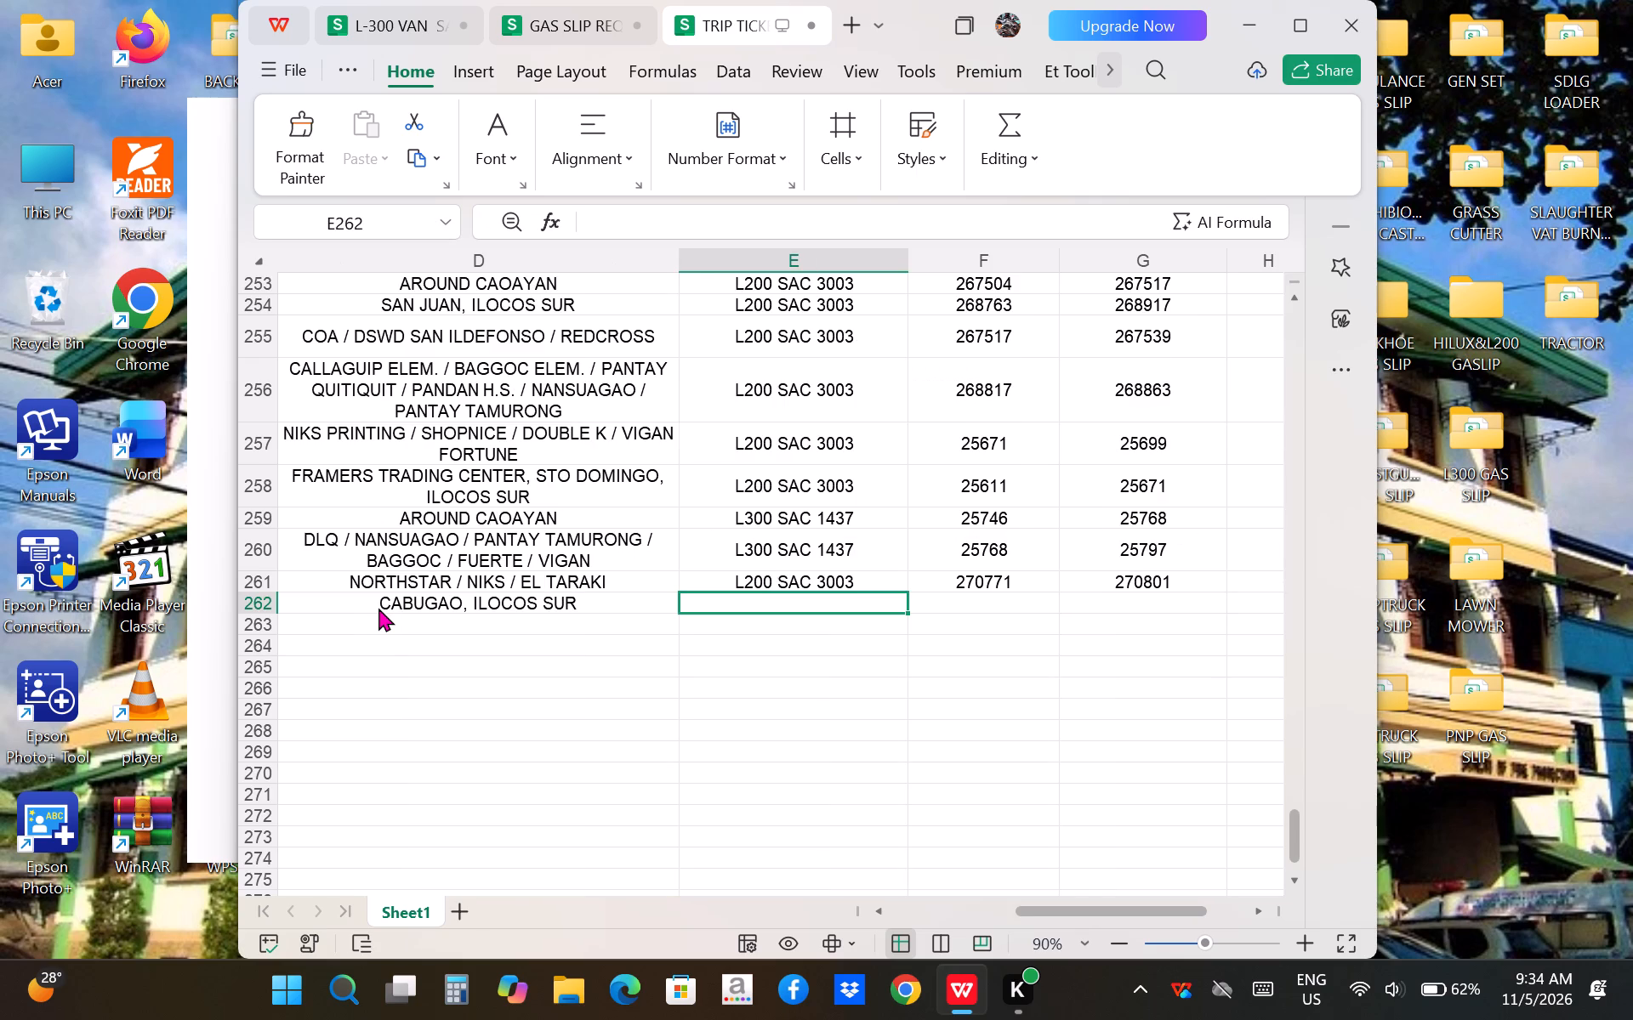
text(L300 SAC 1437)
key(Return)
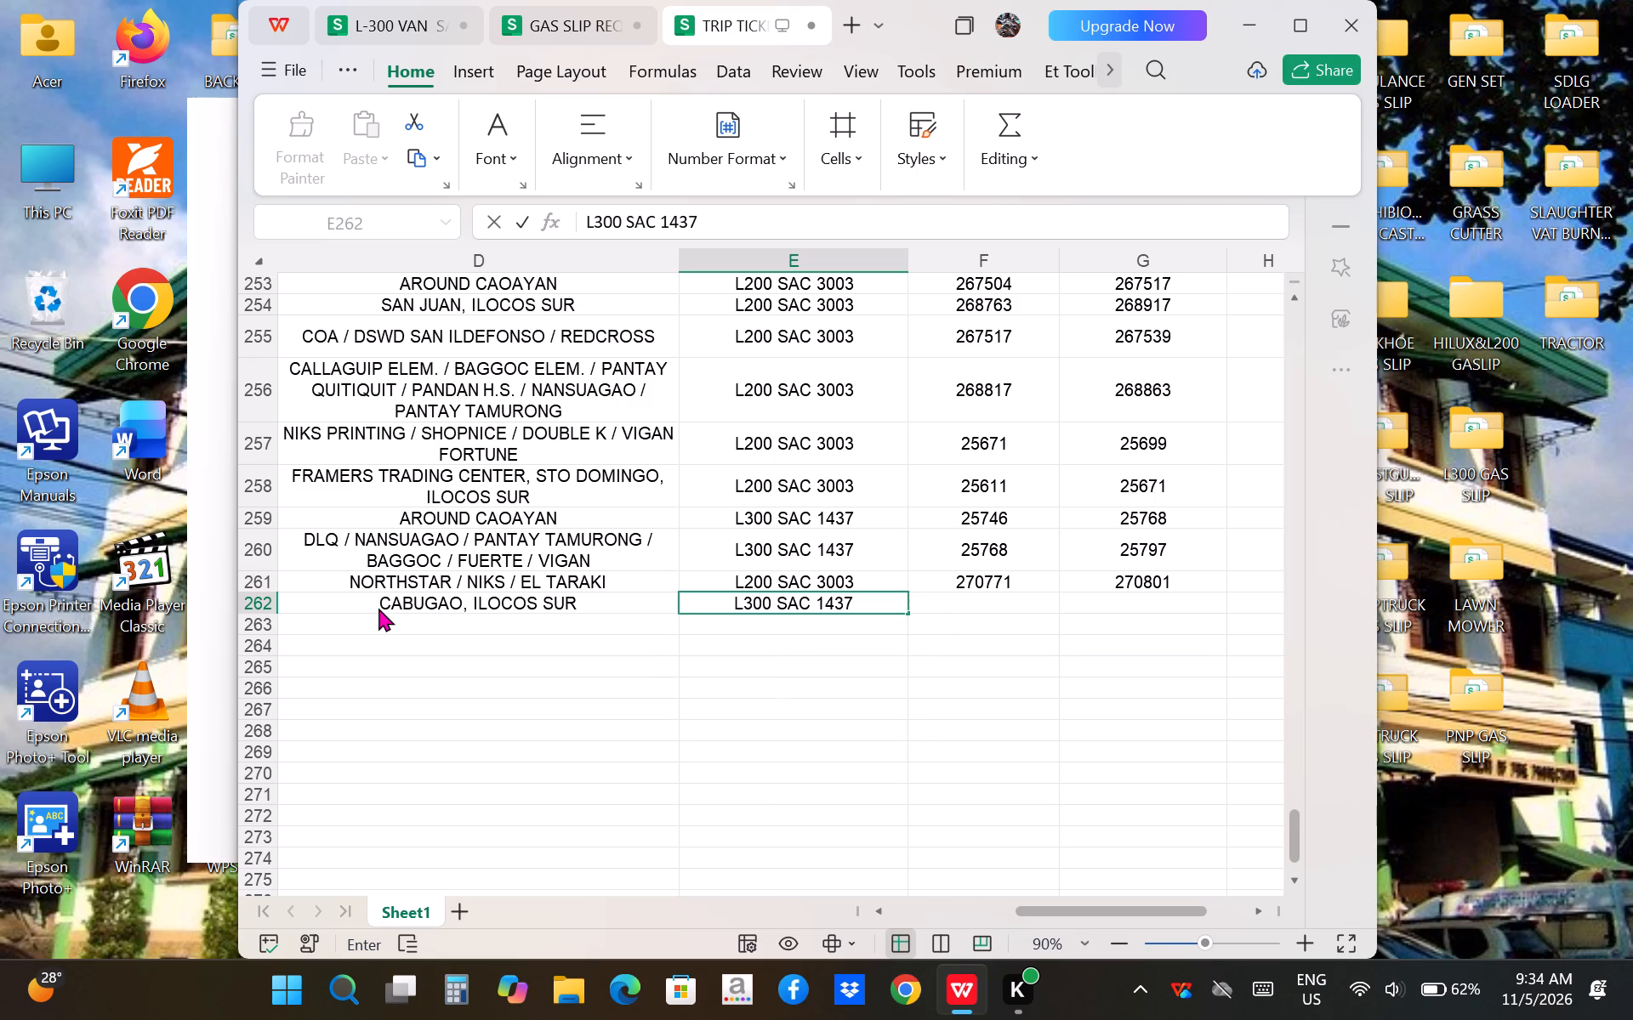
click(894, 601)
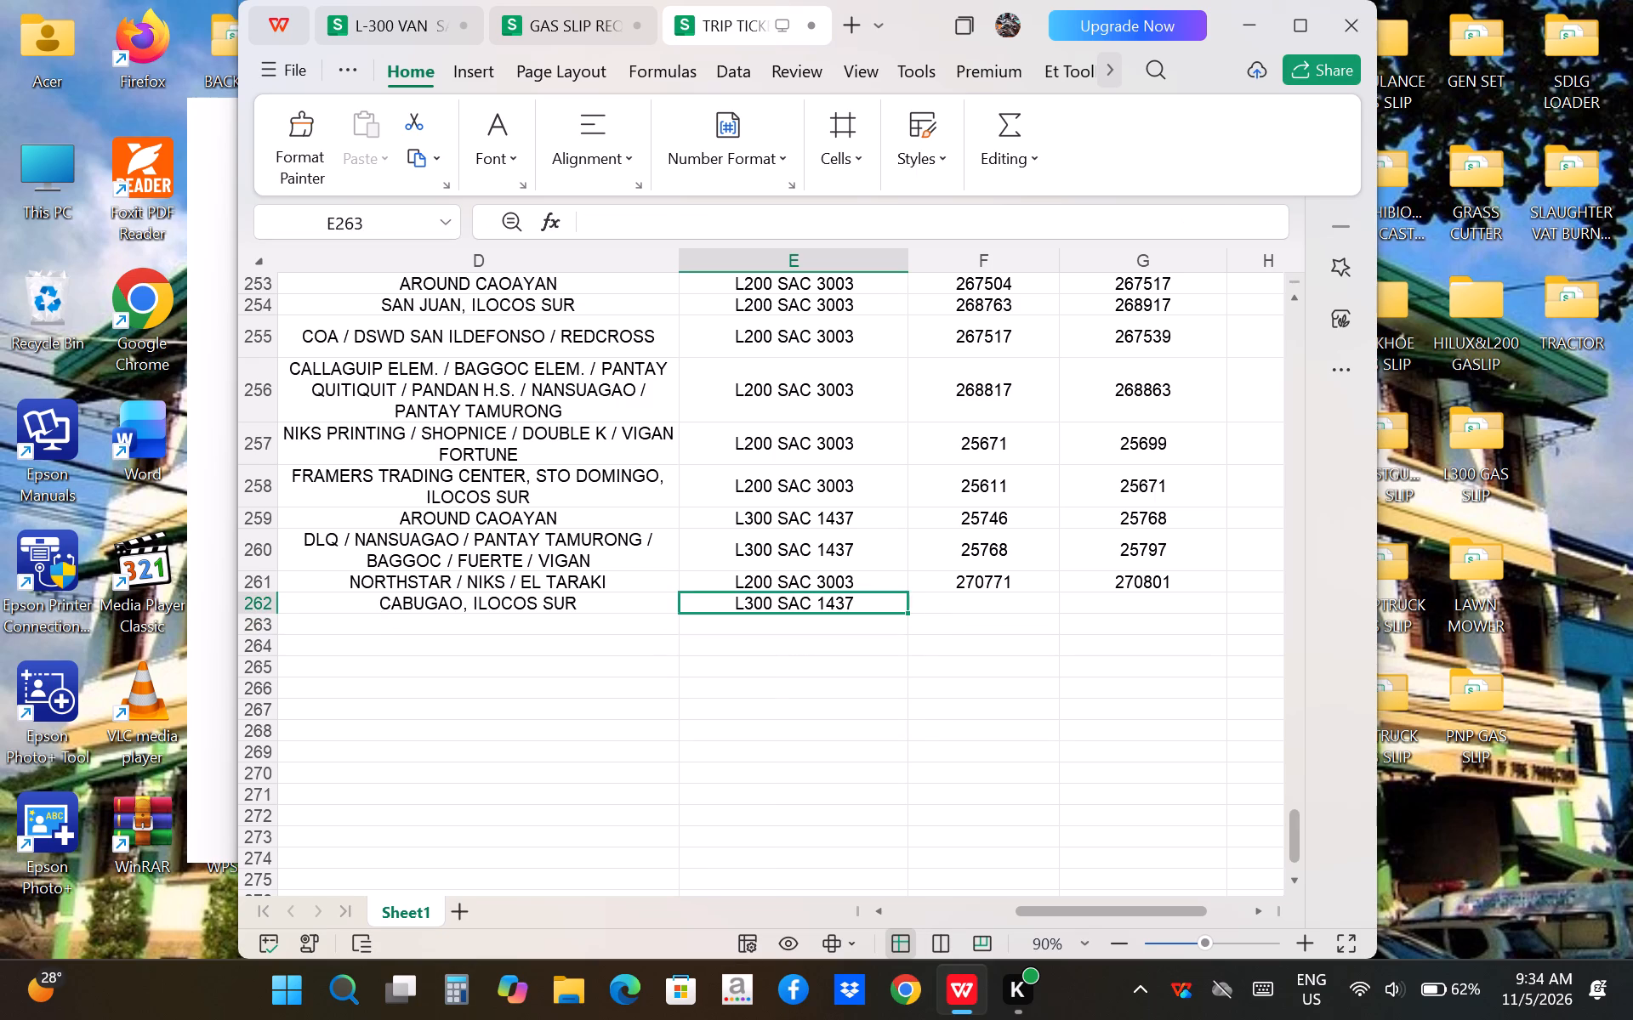
key(ctrl+c)
click(834, 630)
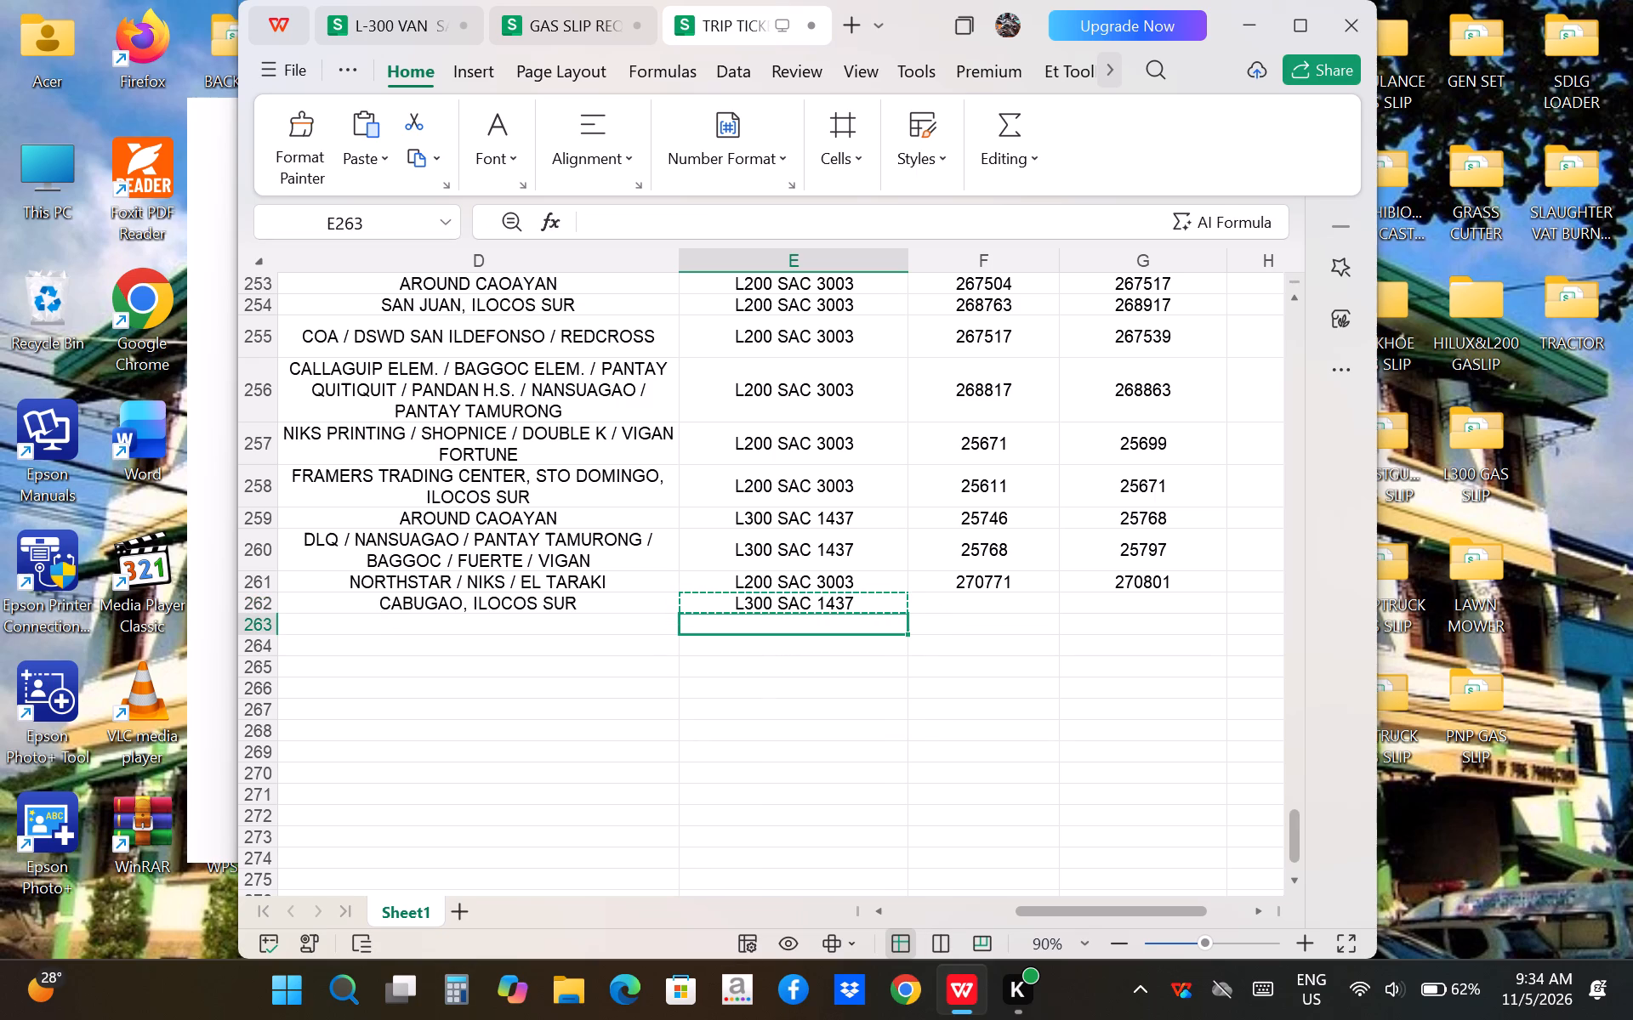
key(shift+Down)
key(shift+Down)
key(shift+Down)
key(shift+Down)
key(shift+Down)
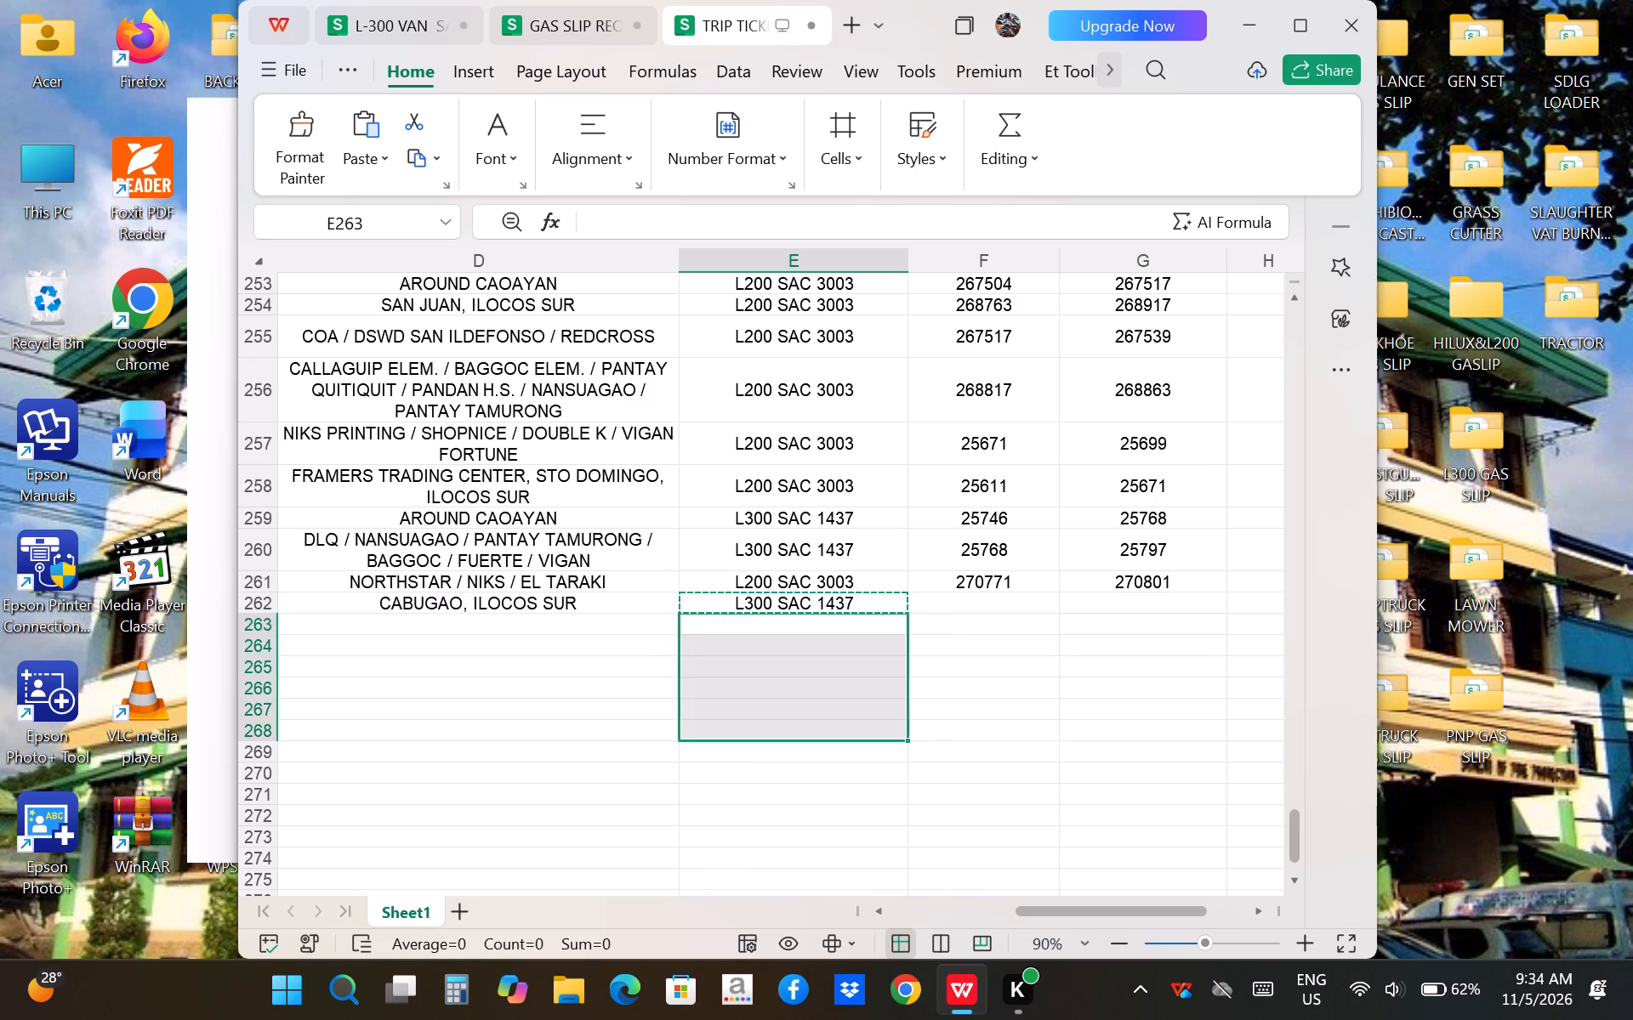
key(shift+Down)
key(shift+Down)
key(shift+Down)
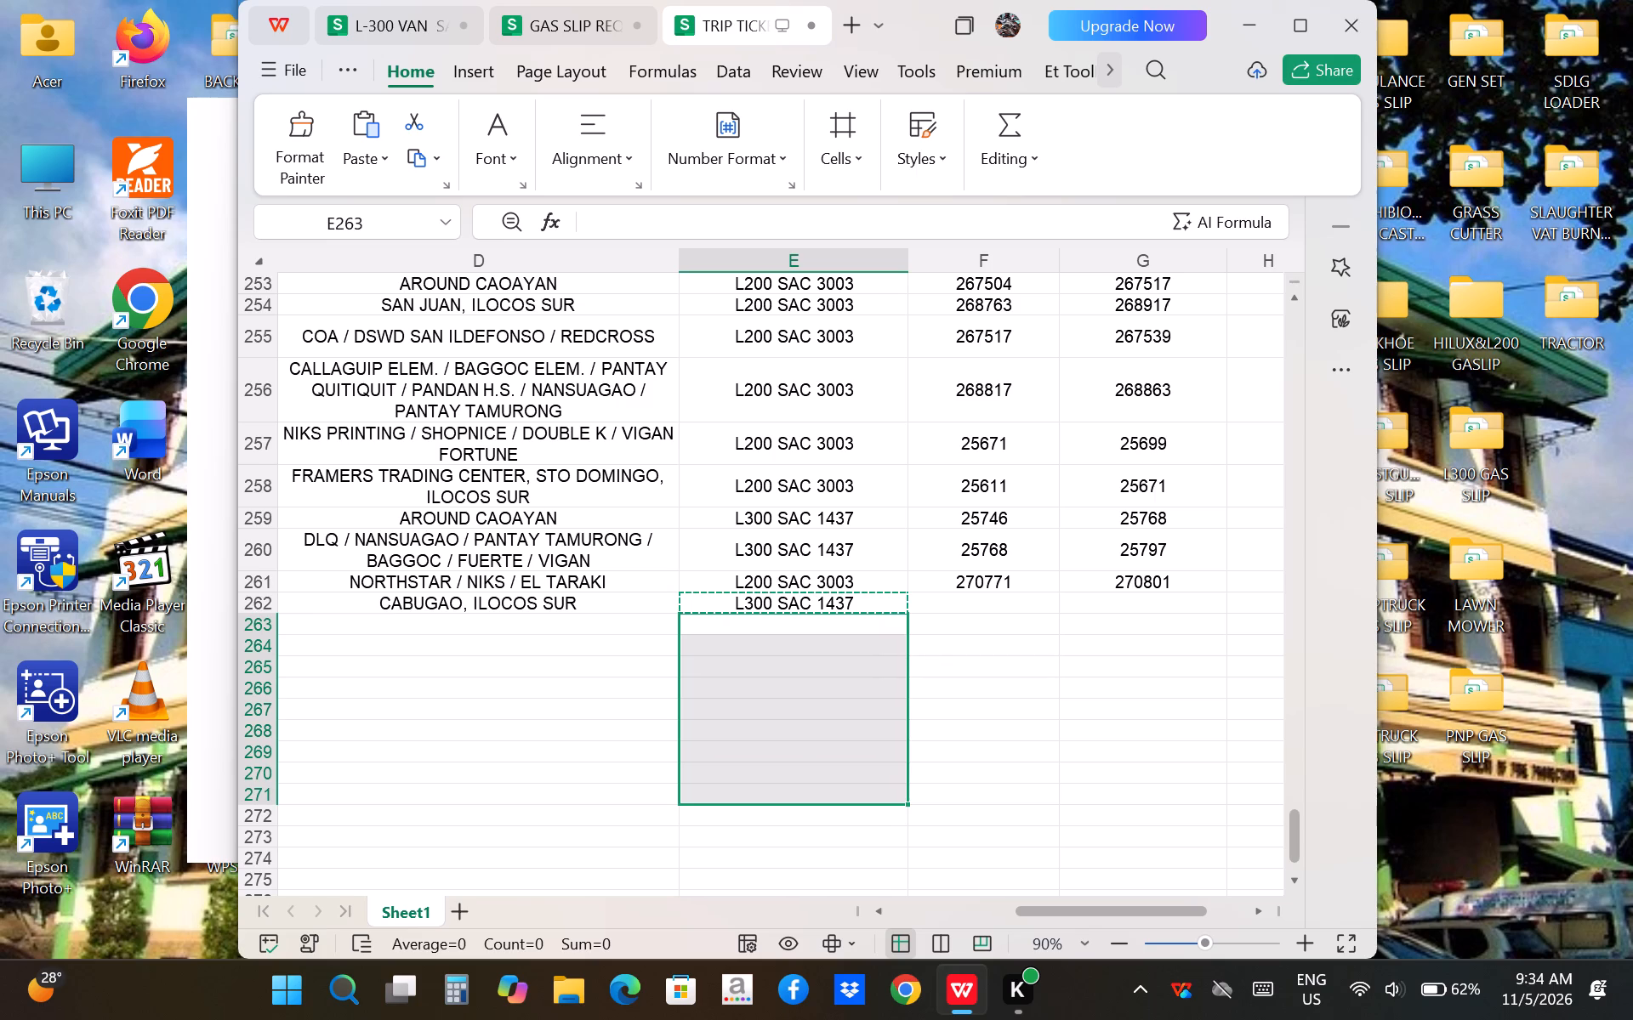
key(Return)
Enter the readings 22530 and 22617 in columns F and G for ticket 0321.
click(958, 613)
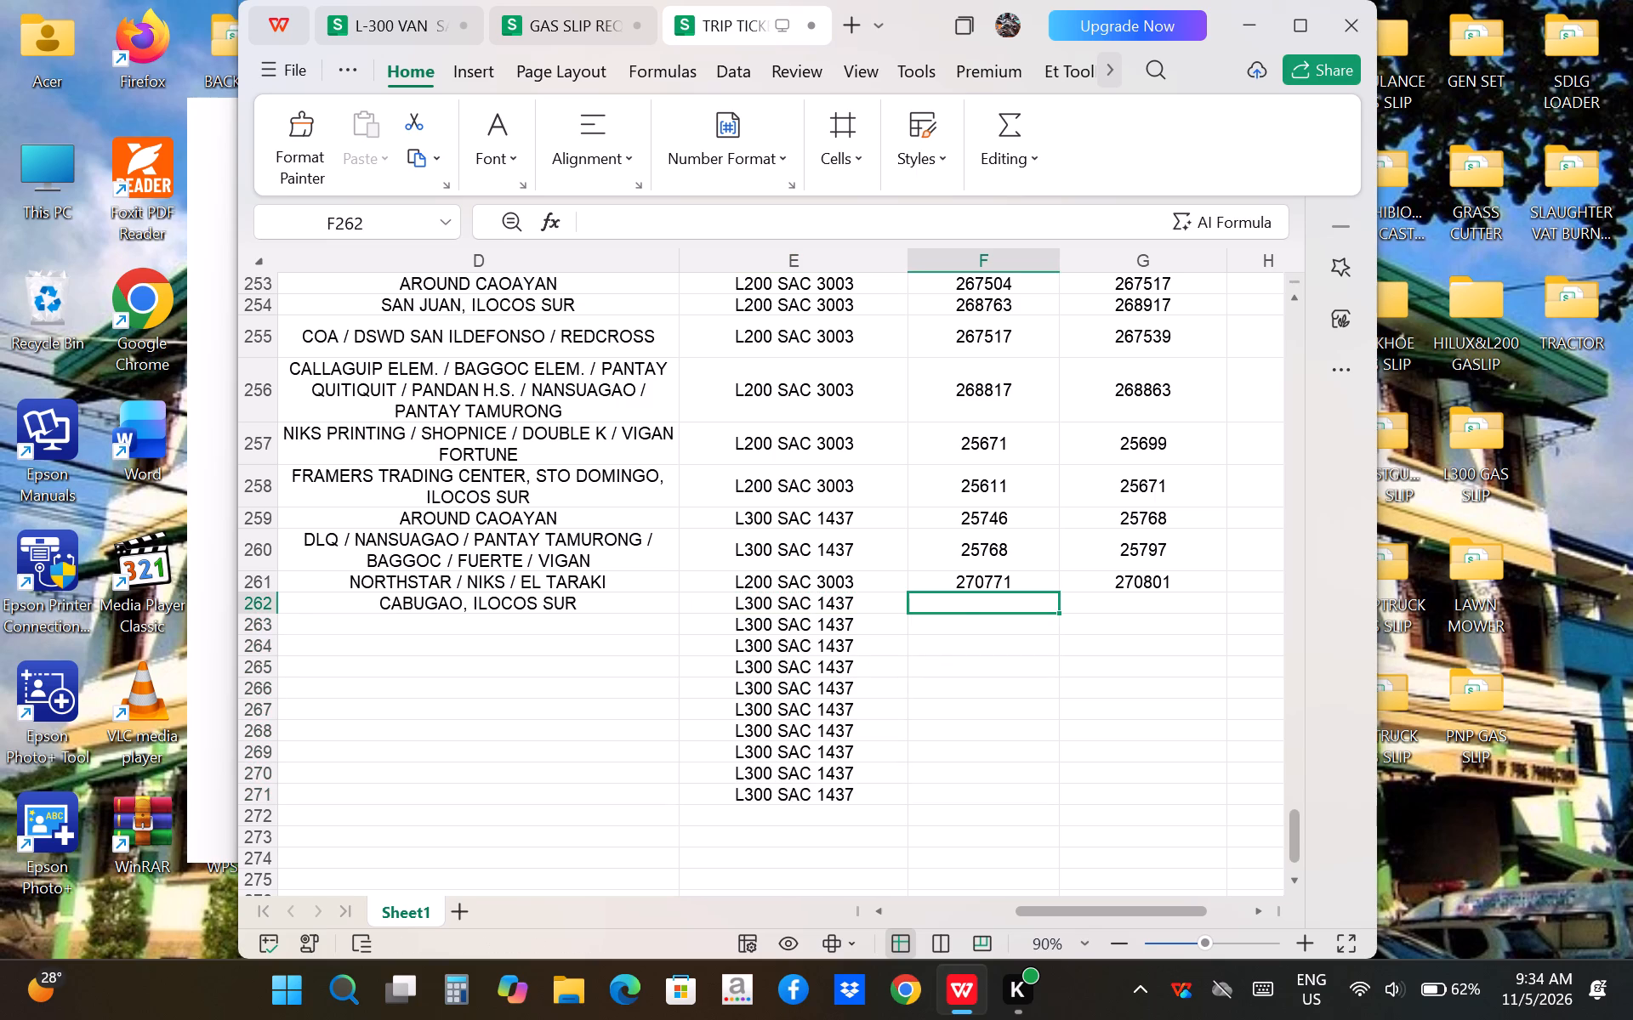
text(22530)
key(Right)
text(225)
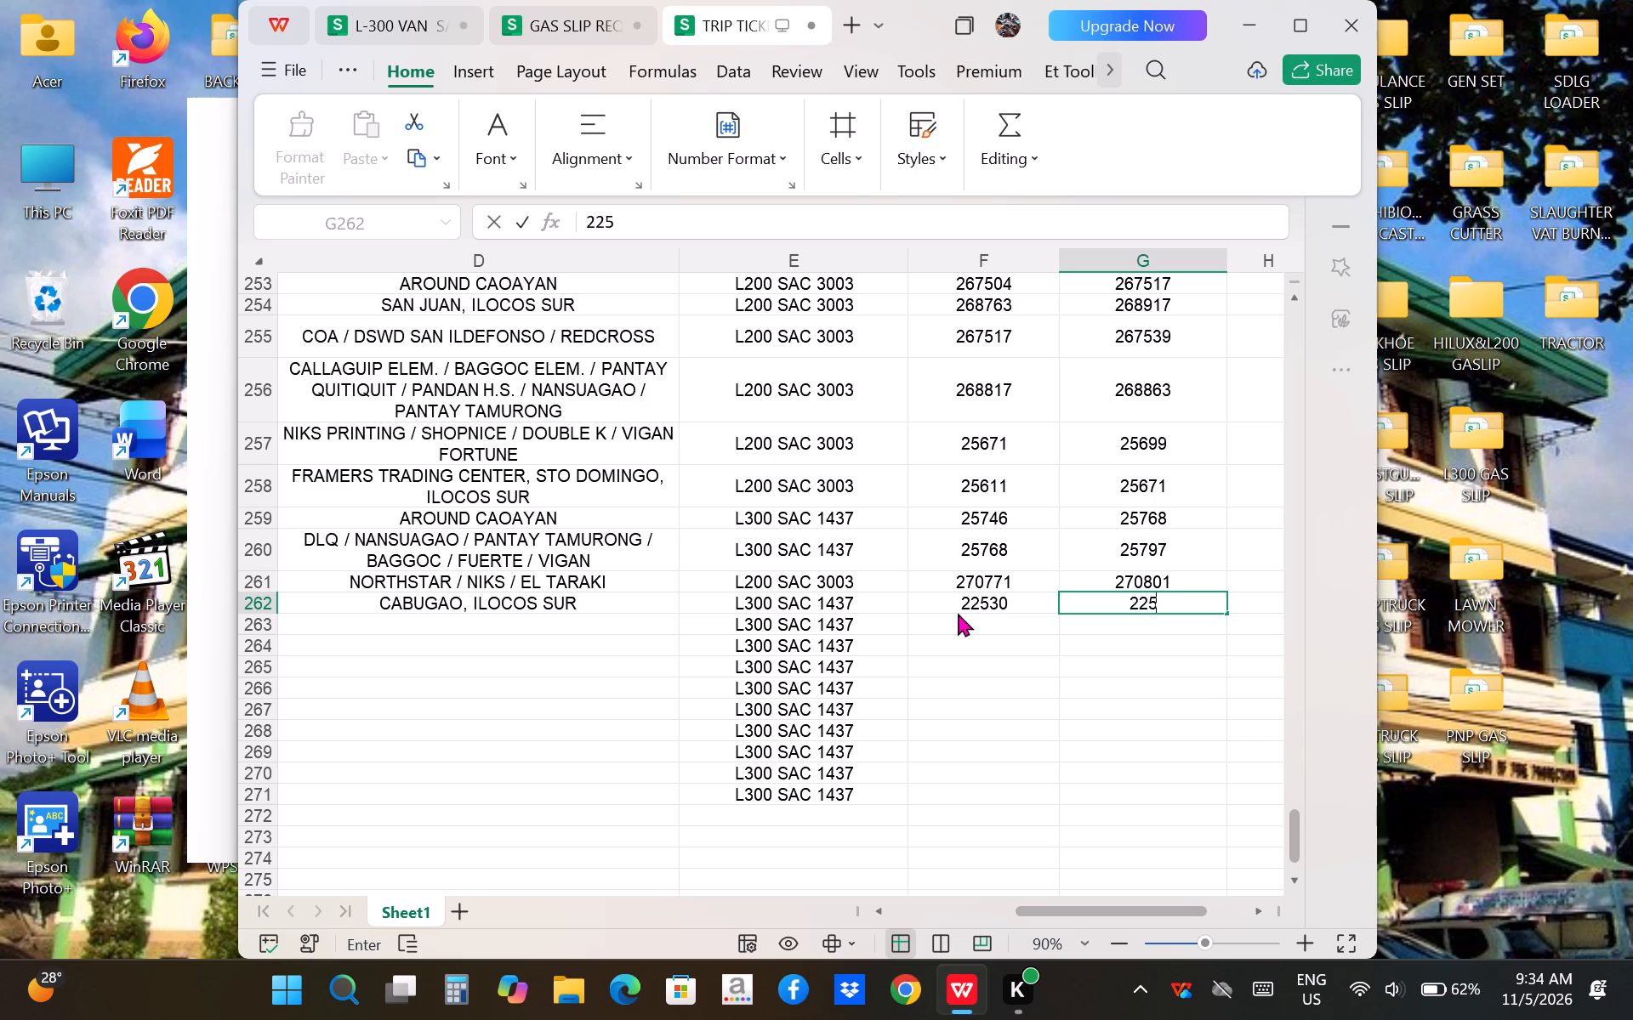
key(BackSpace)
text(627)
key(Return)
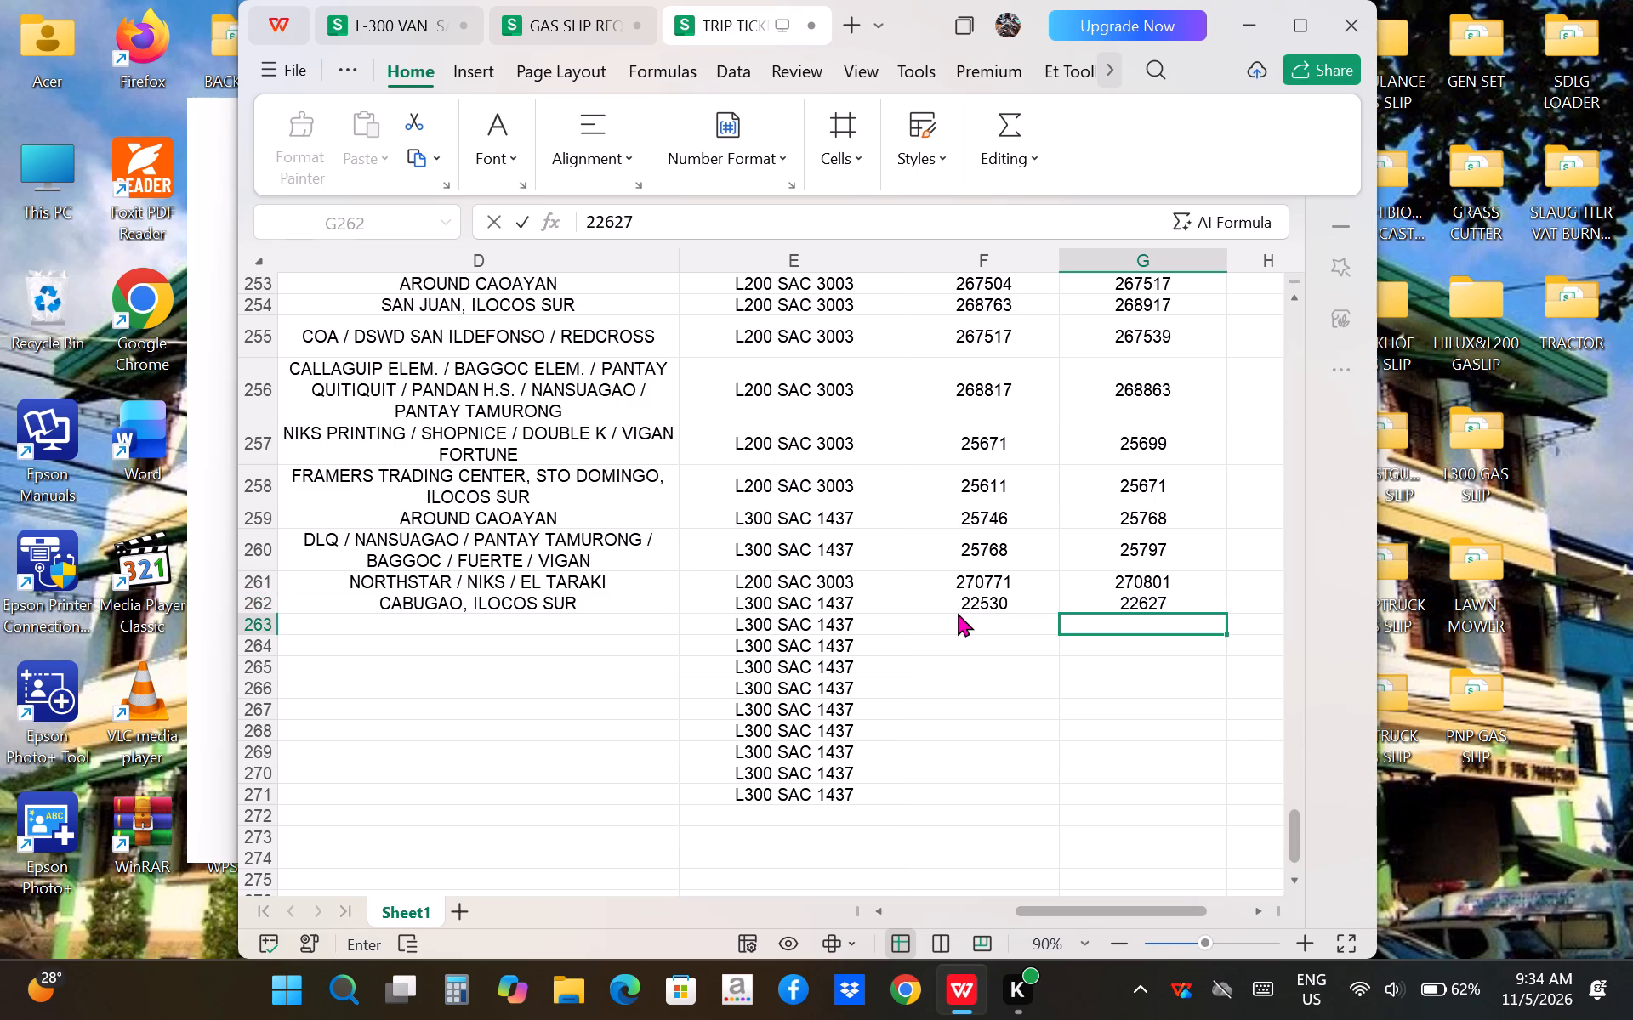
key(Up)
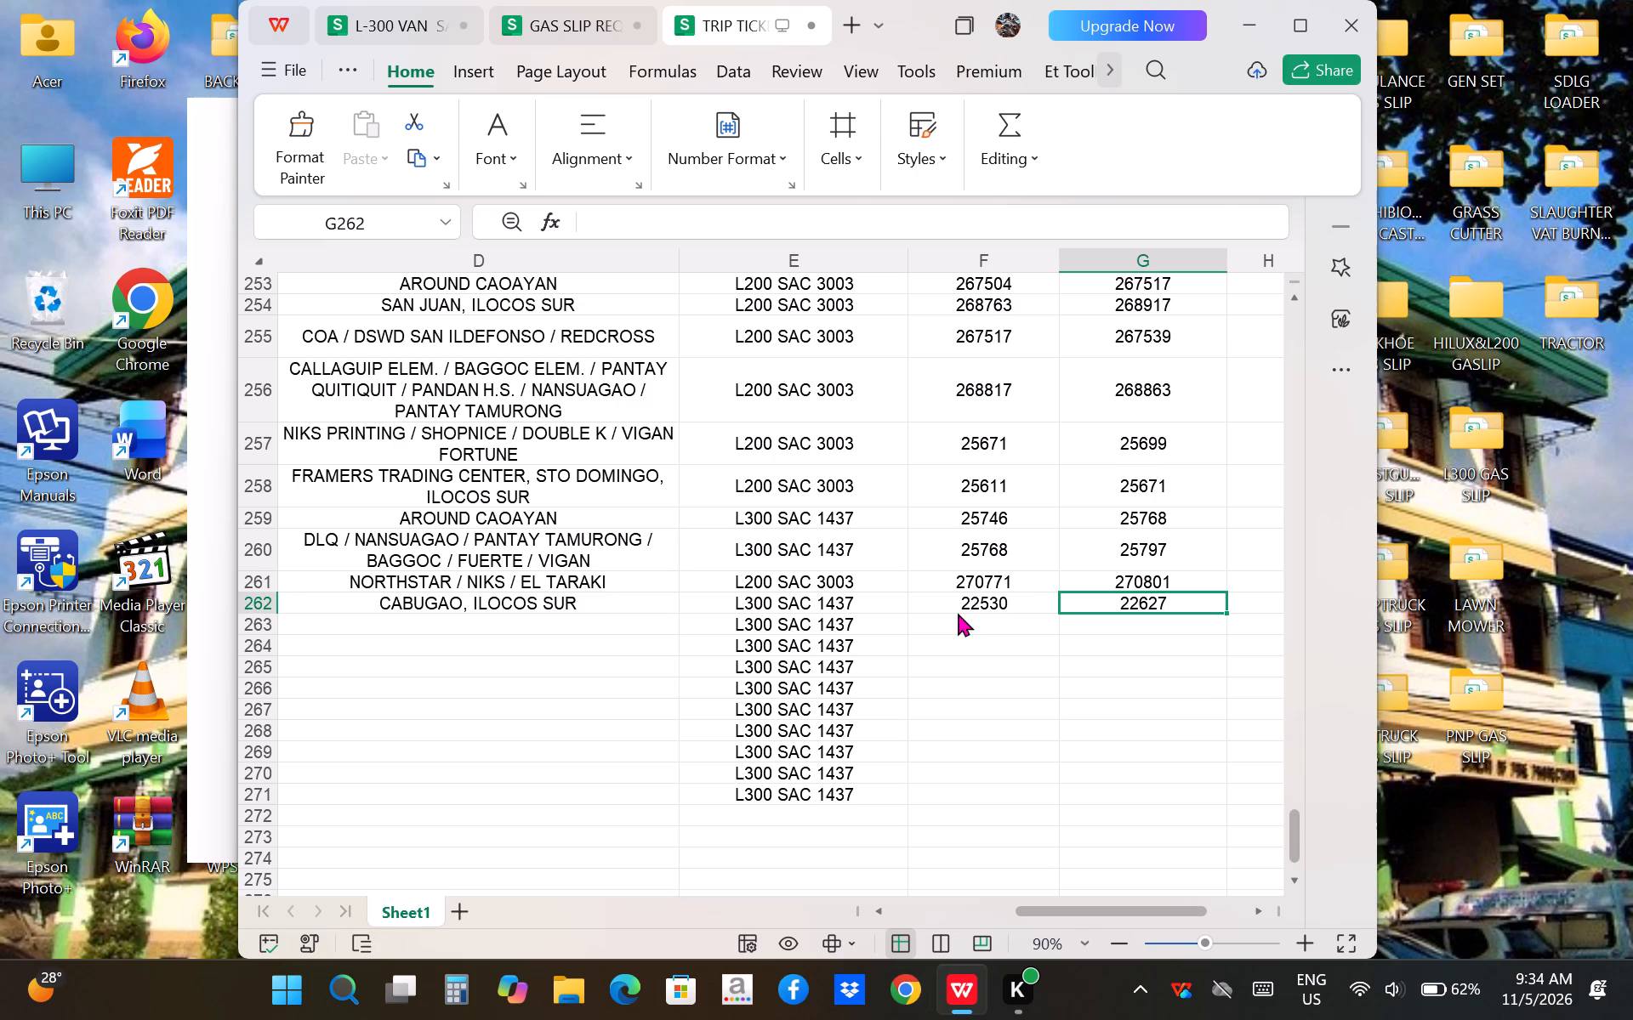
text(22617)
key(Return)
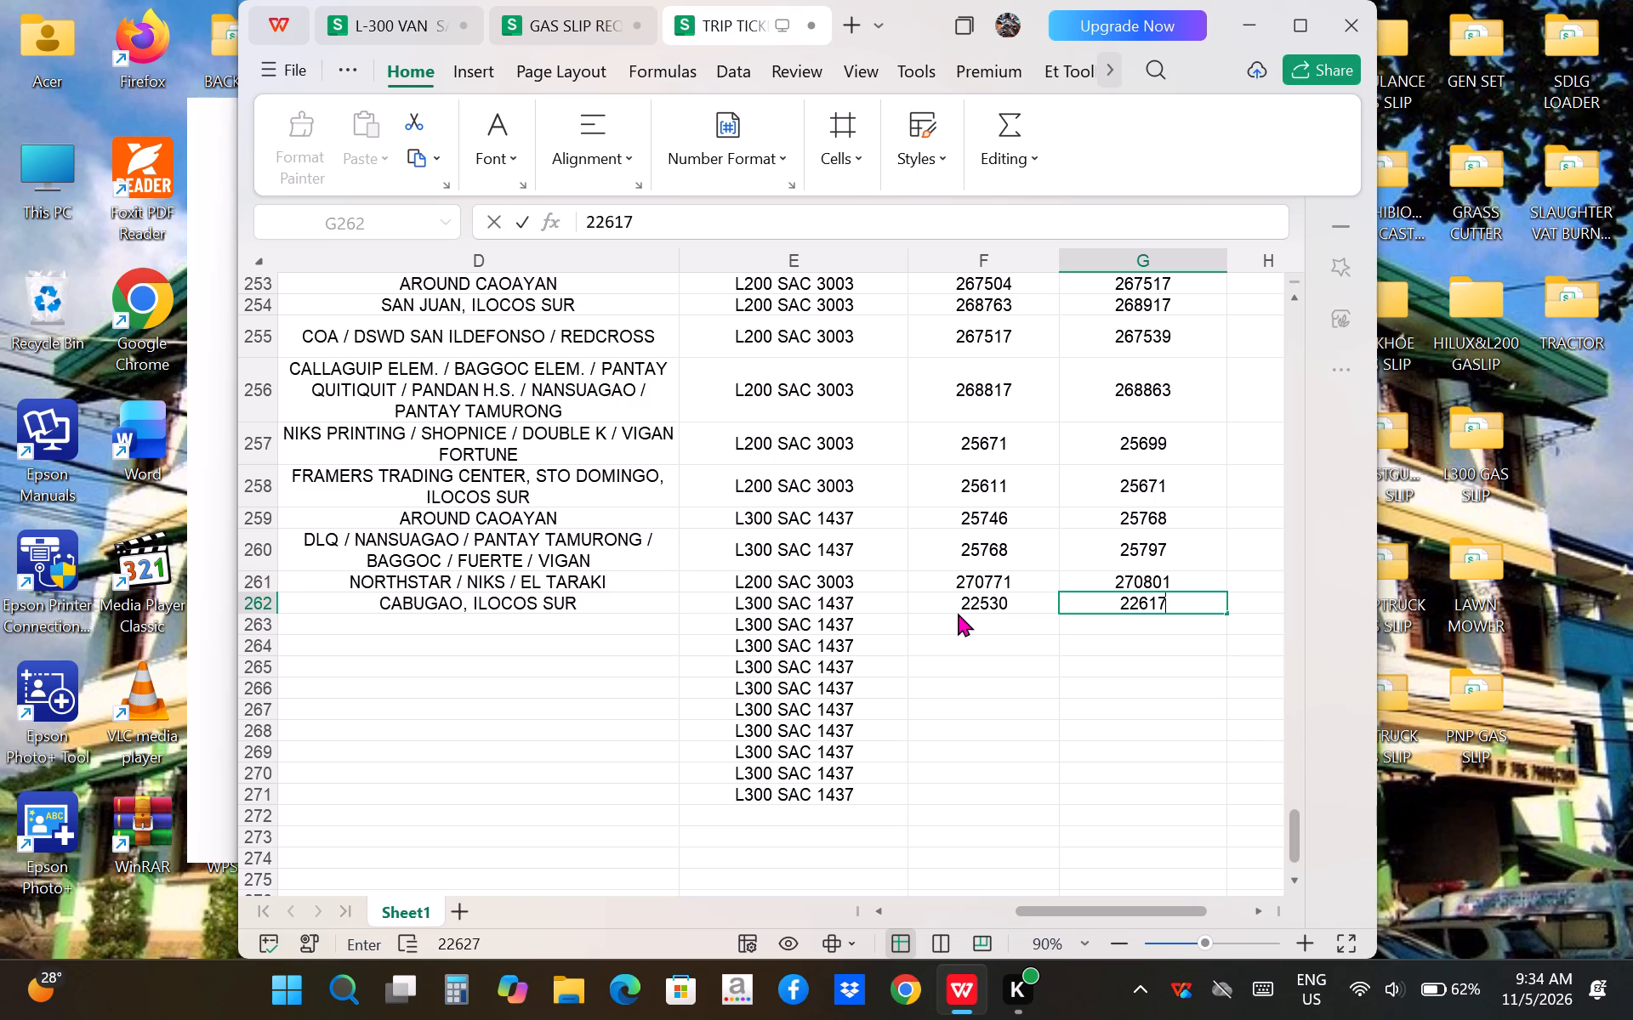
Enter the date 12/18/2025 in column B for ticket 0322.
drag(1152, 917, 874, 911)
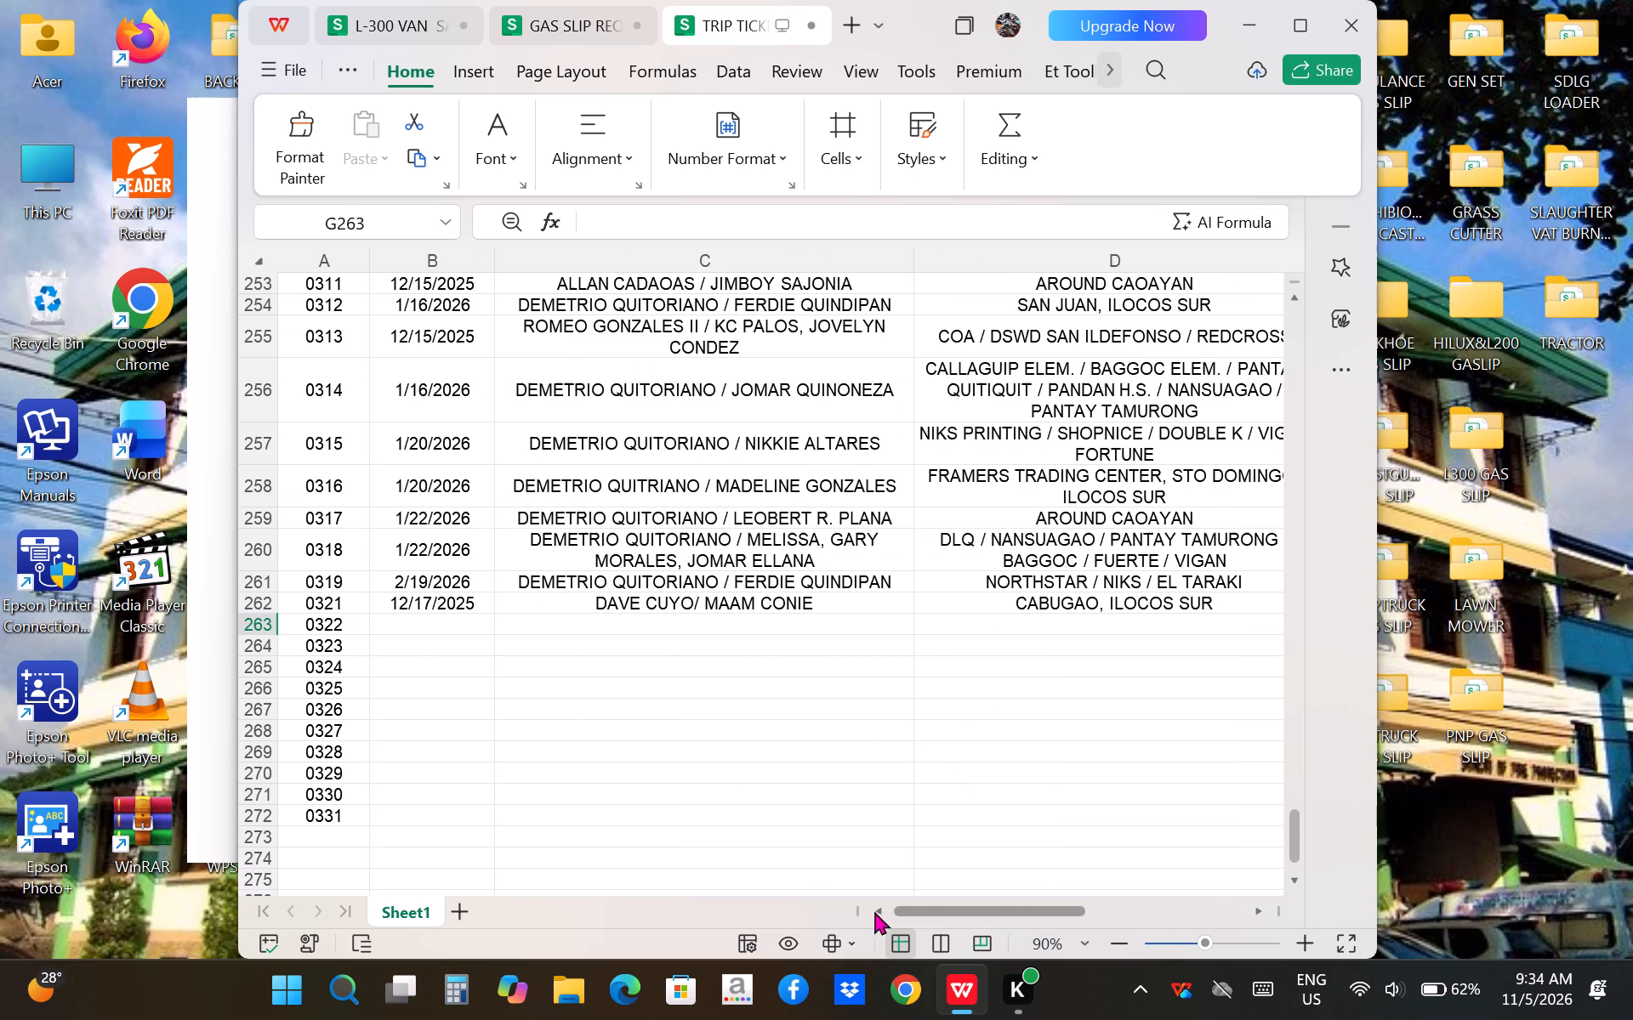
drag(874, 911, 862, 909)
click(447, 613)
click(436, 624)
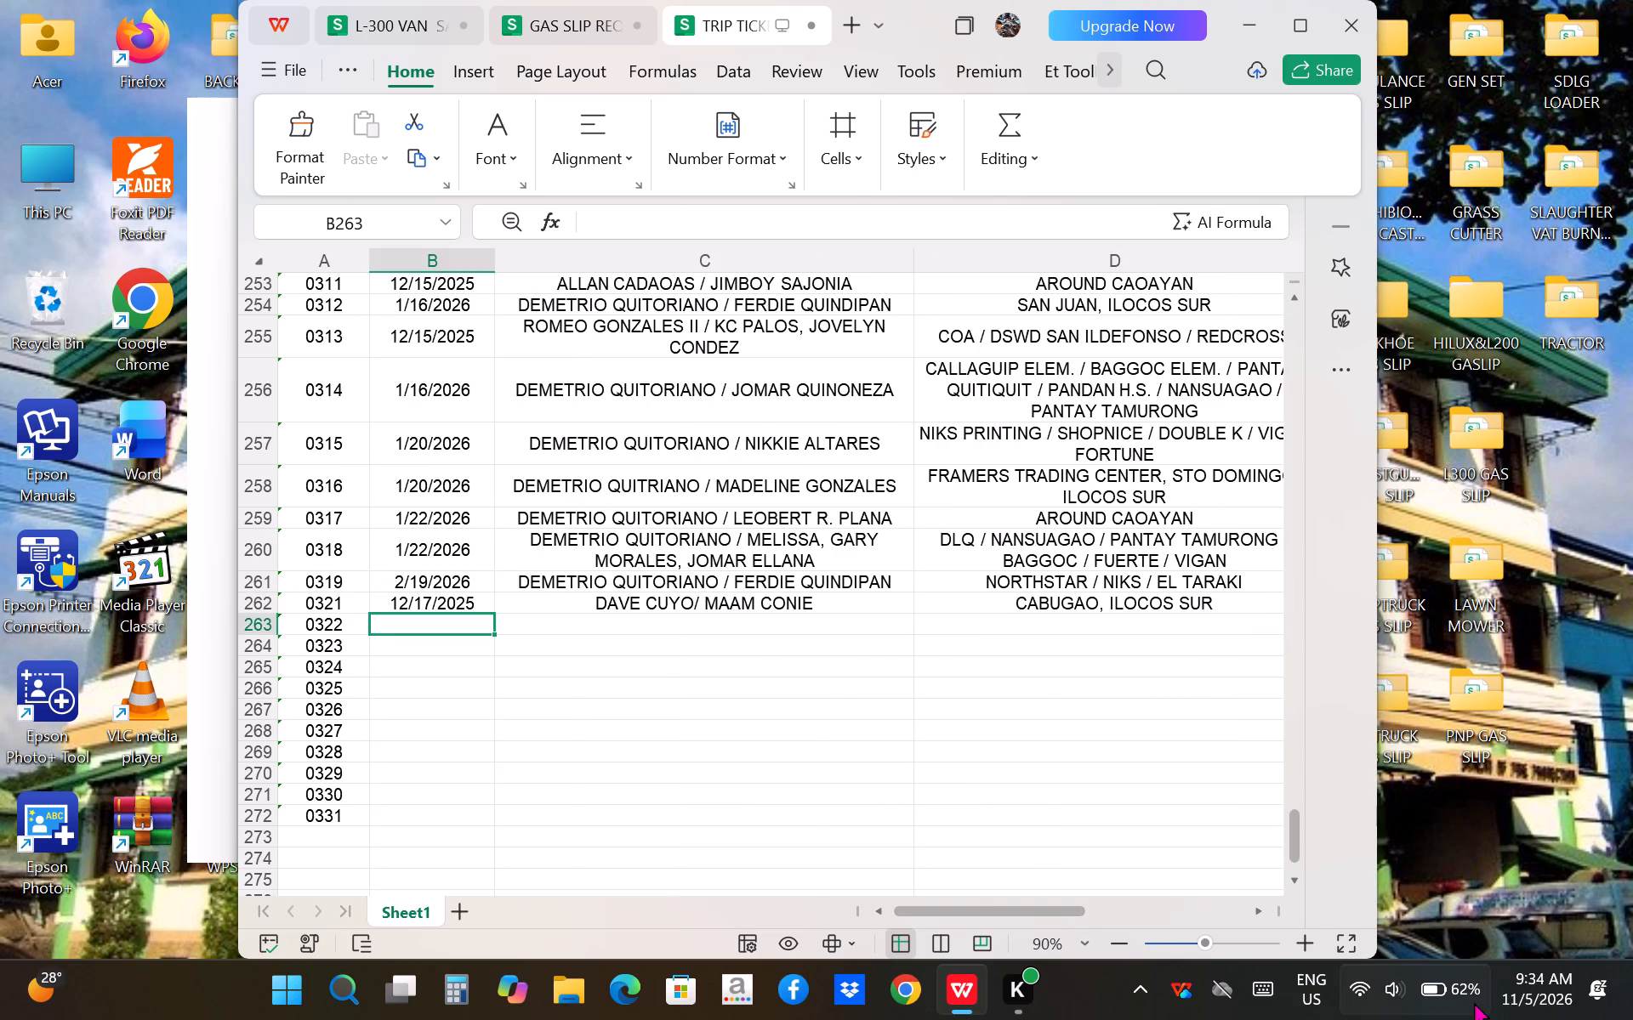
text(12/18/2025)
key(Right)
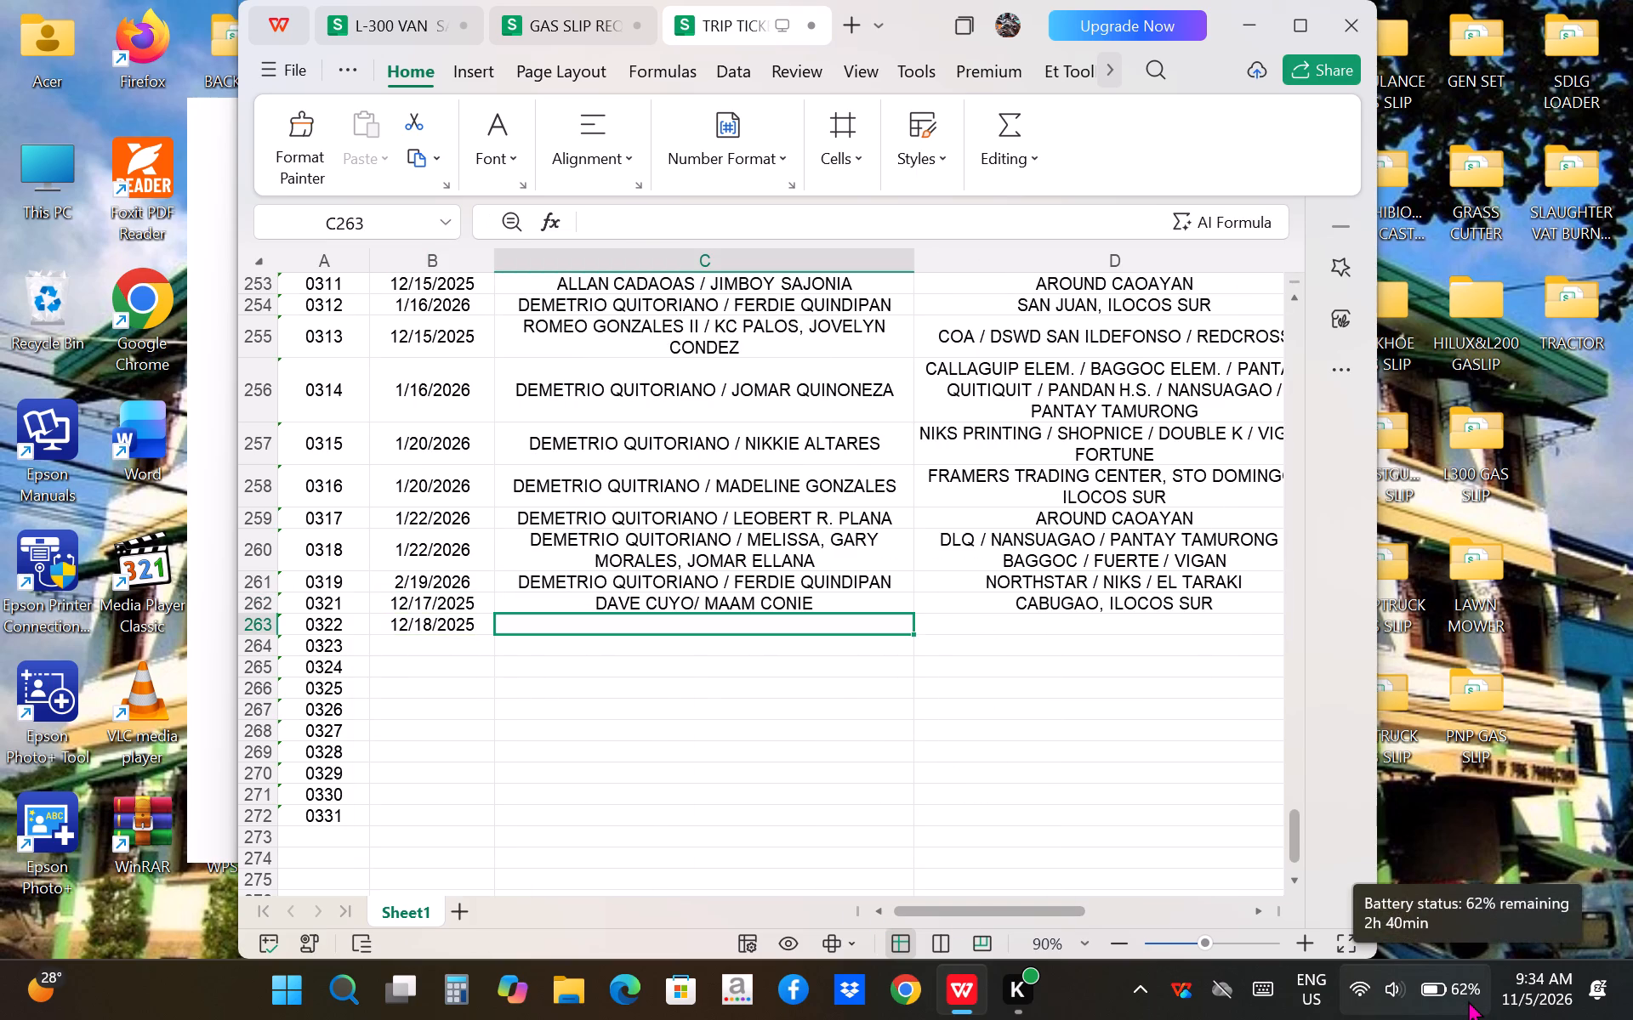
Enter the same driver as ticket 0321 with passengers YVES, ERIC, ENGR KATH in column C for ticket 0322.
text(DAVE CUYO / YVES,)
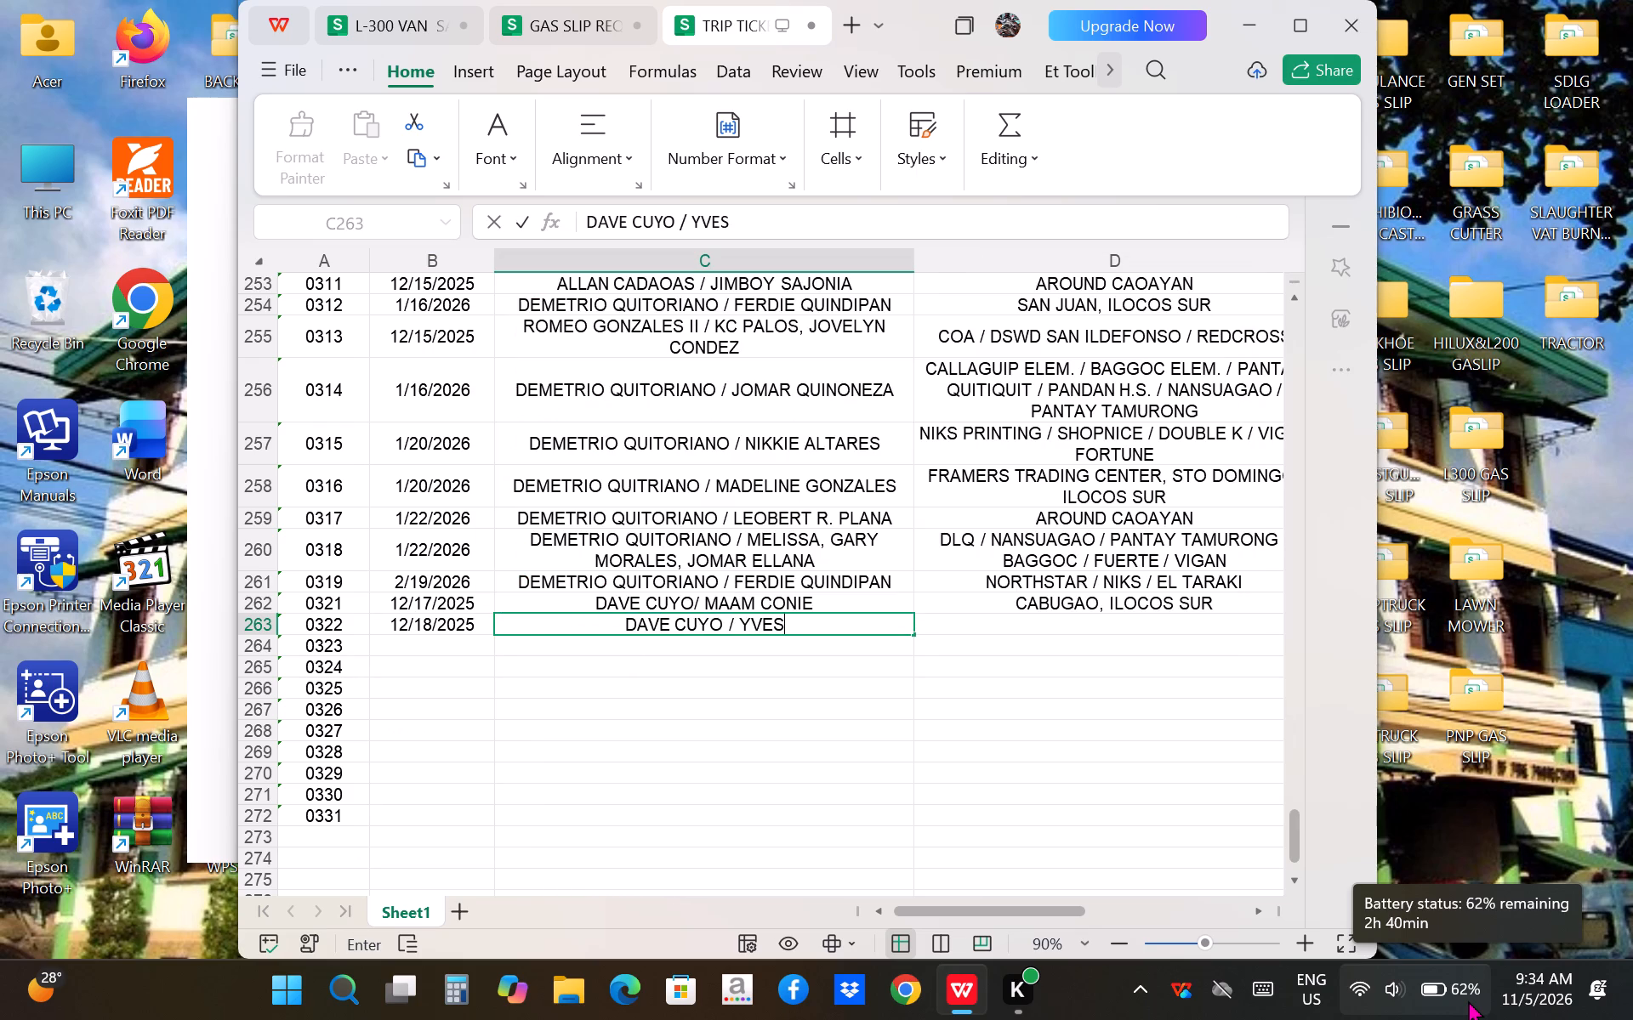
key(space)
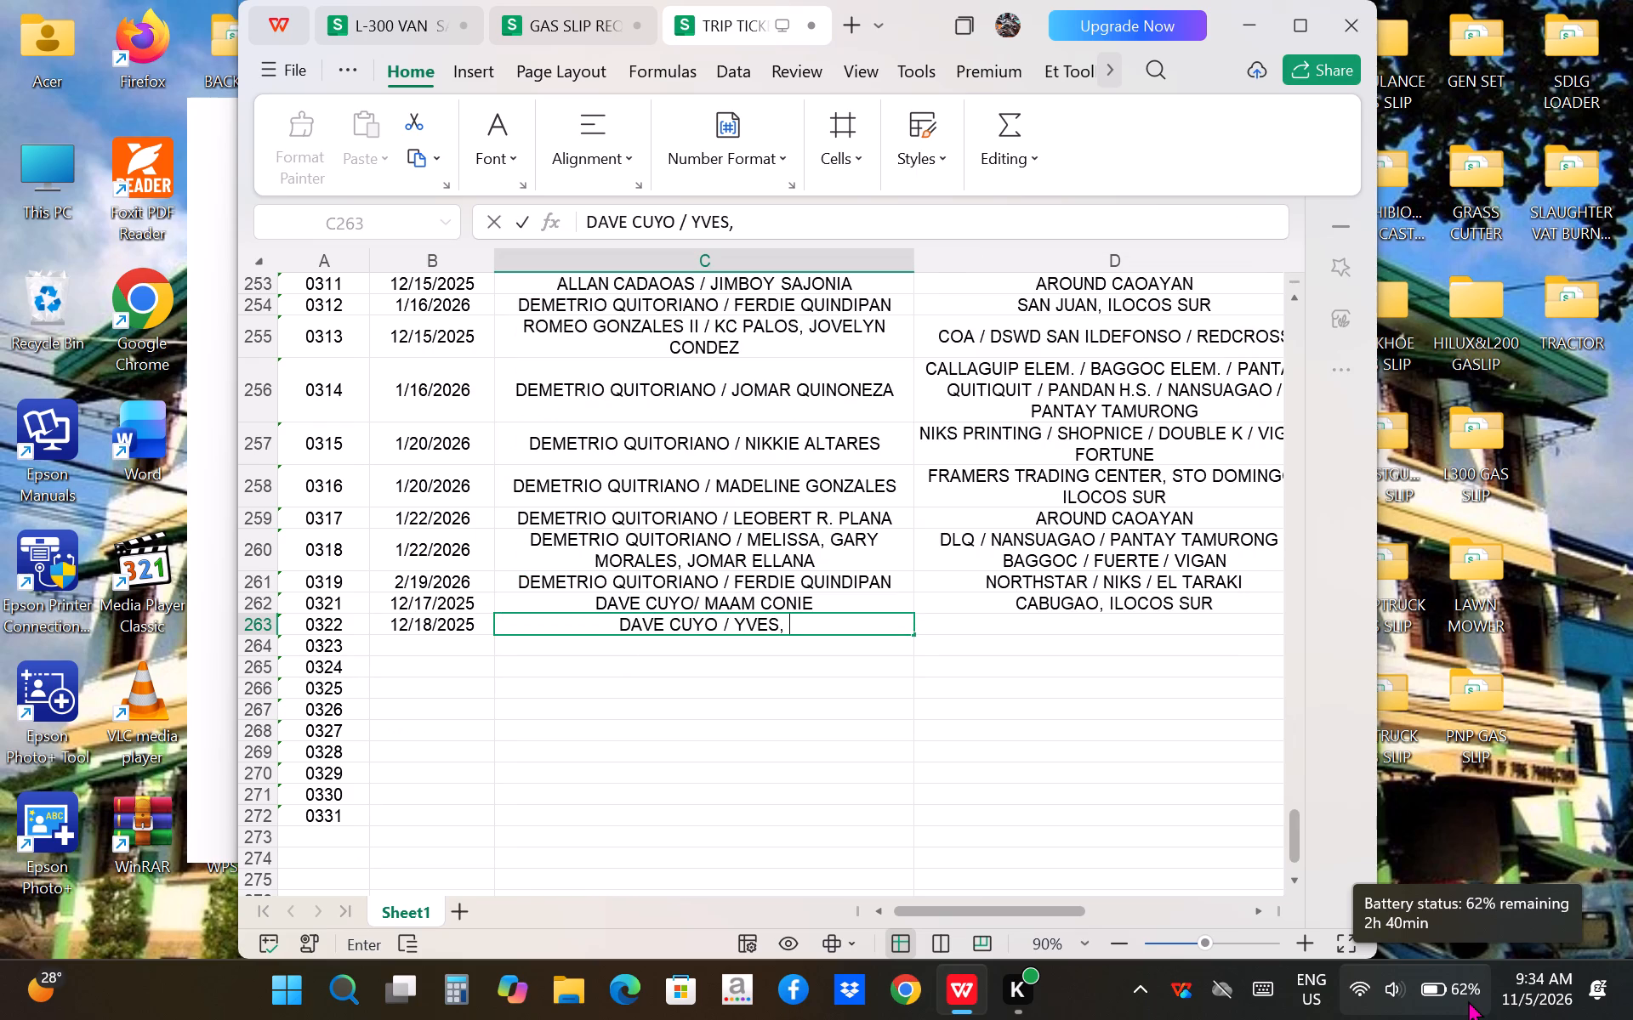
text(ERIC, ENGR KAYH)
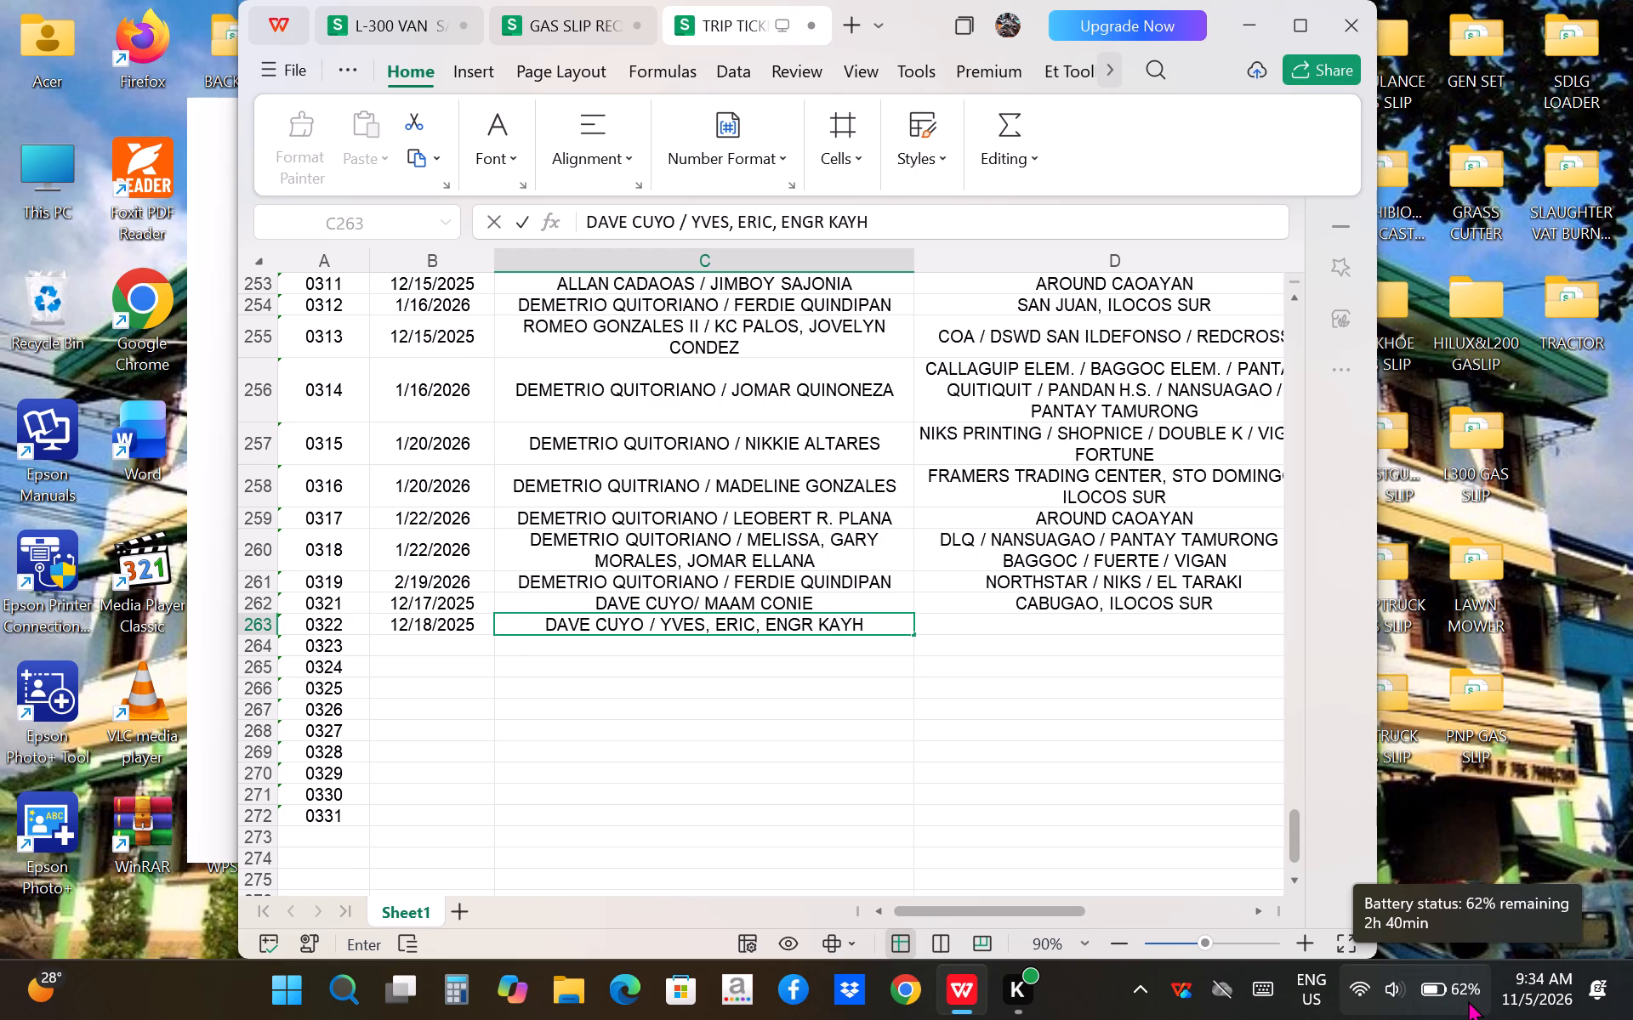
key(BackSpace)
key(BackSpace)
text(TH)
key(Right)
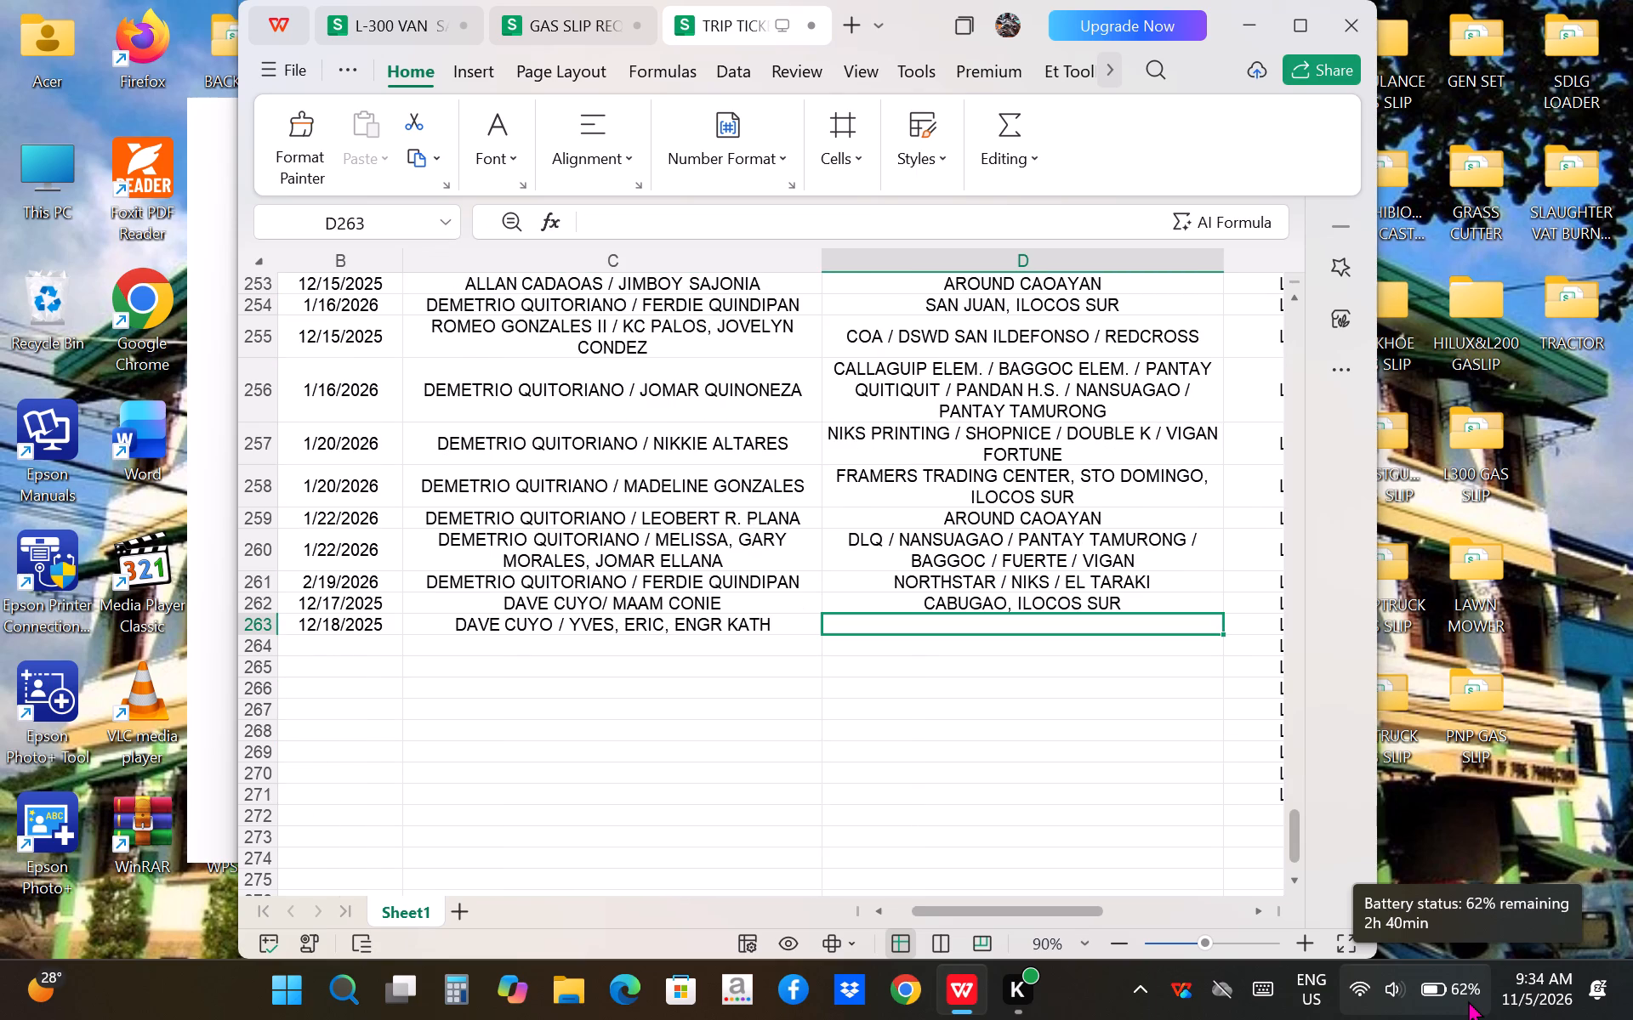
Enter the destination SAN ILDEFONSO / FUERTE / NAGUILIAN in column D for ticket 0322.
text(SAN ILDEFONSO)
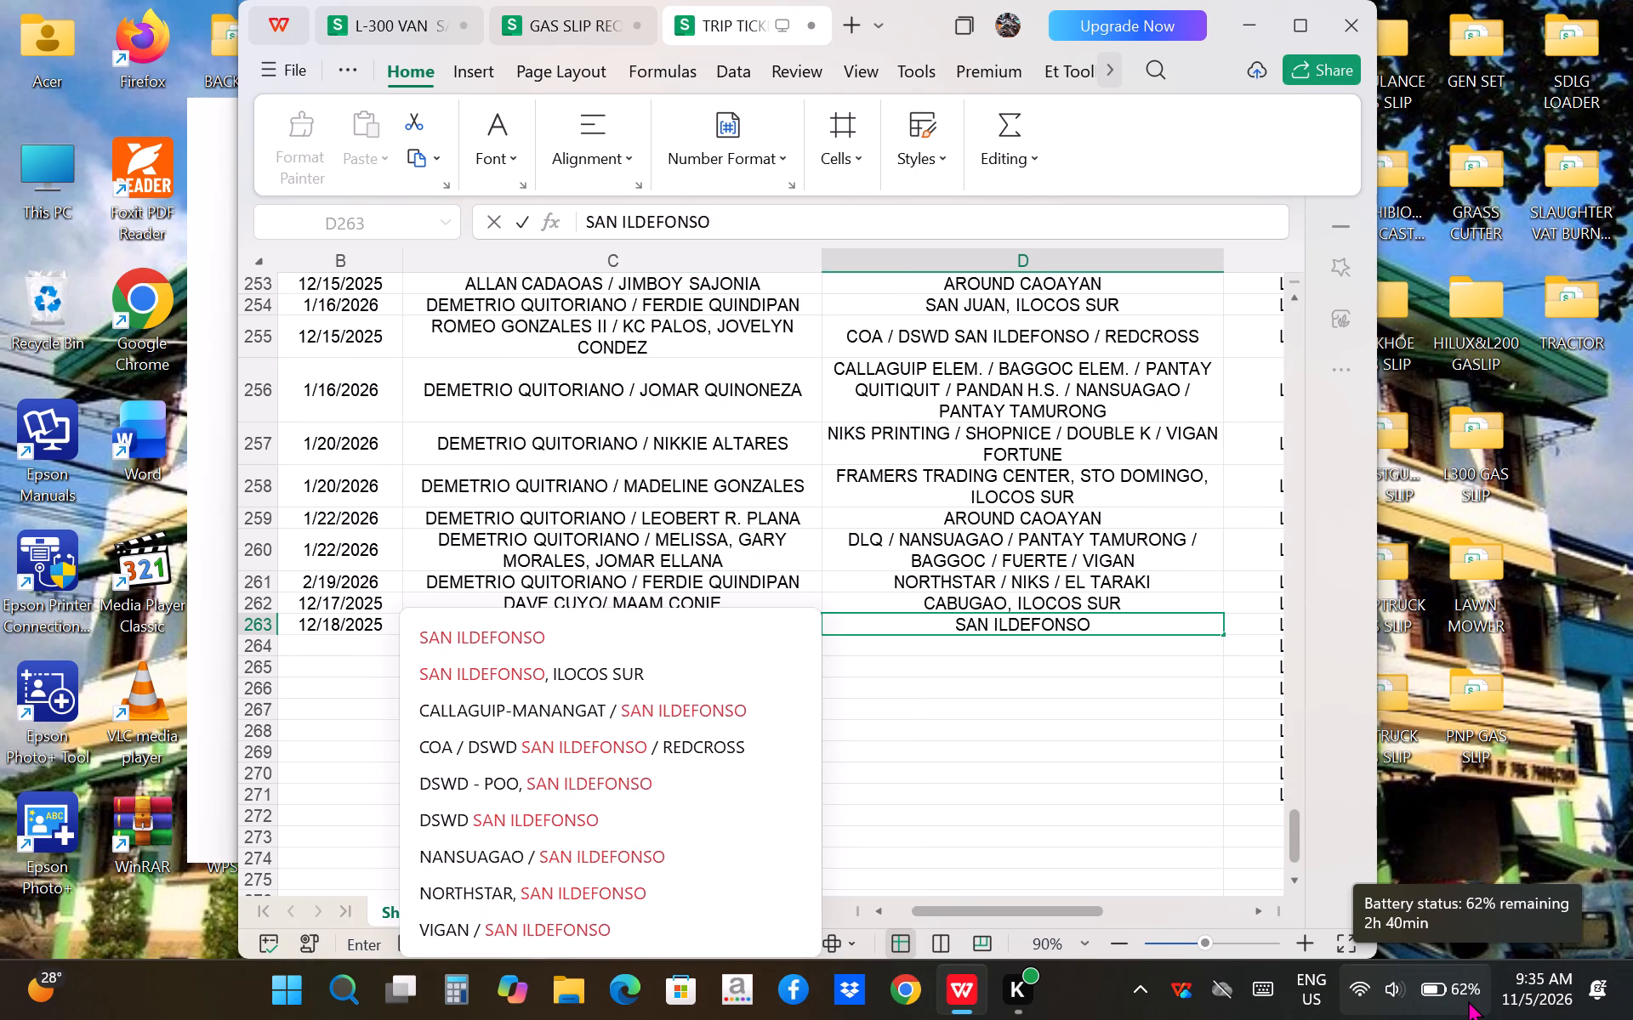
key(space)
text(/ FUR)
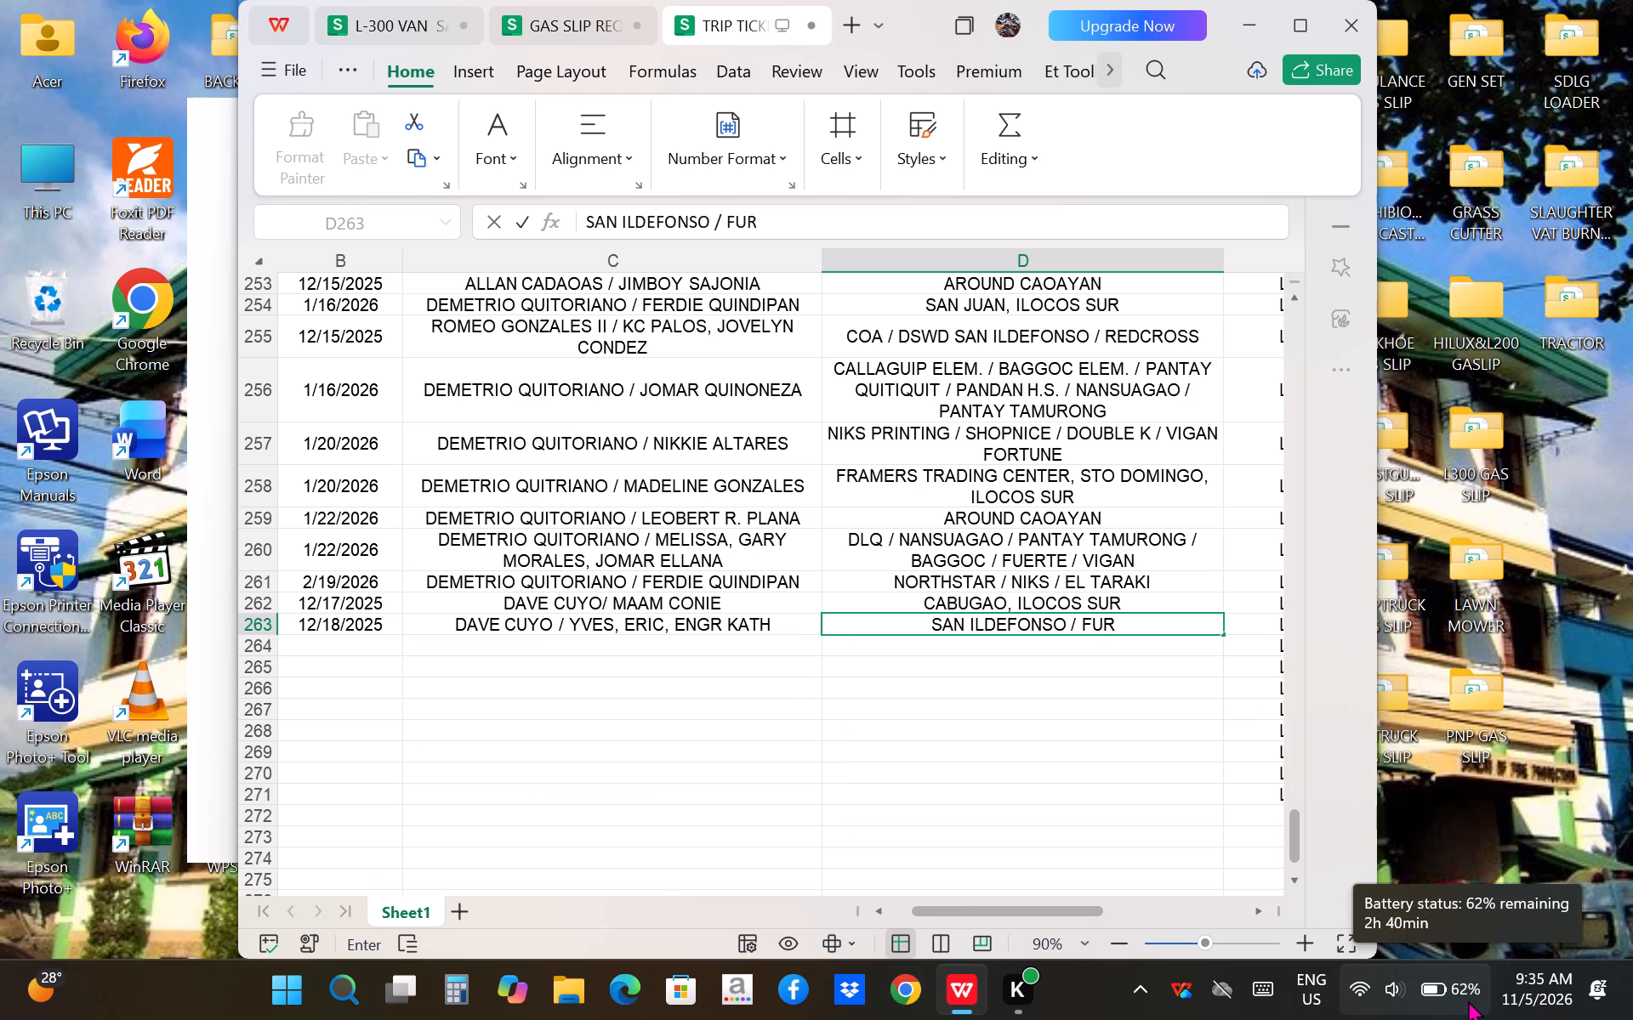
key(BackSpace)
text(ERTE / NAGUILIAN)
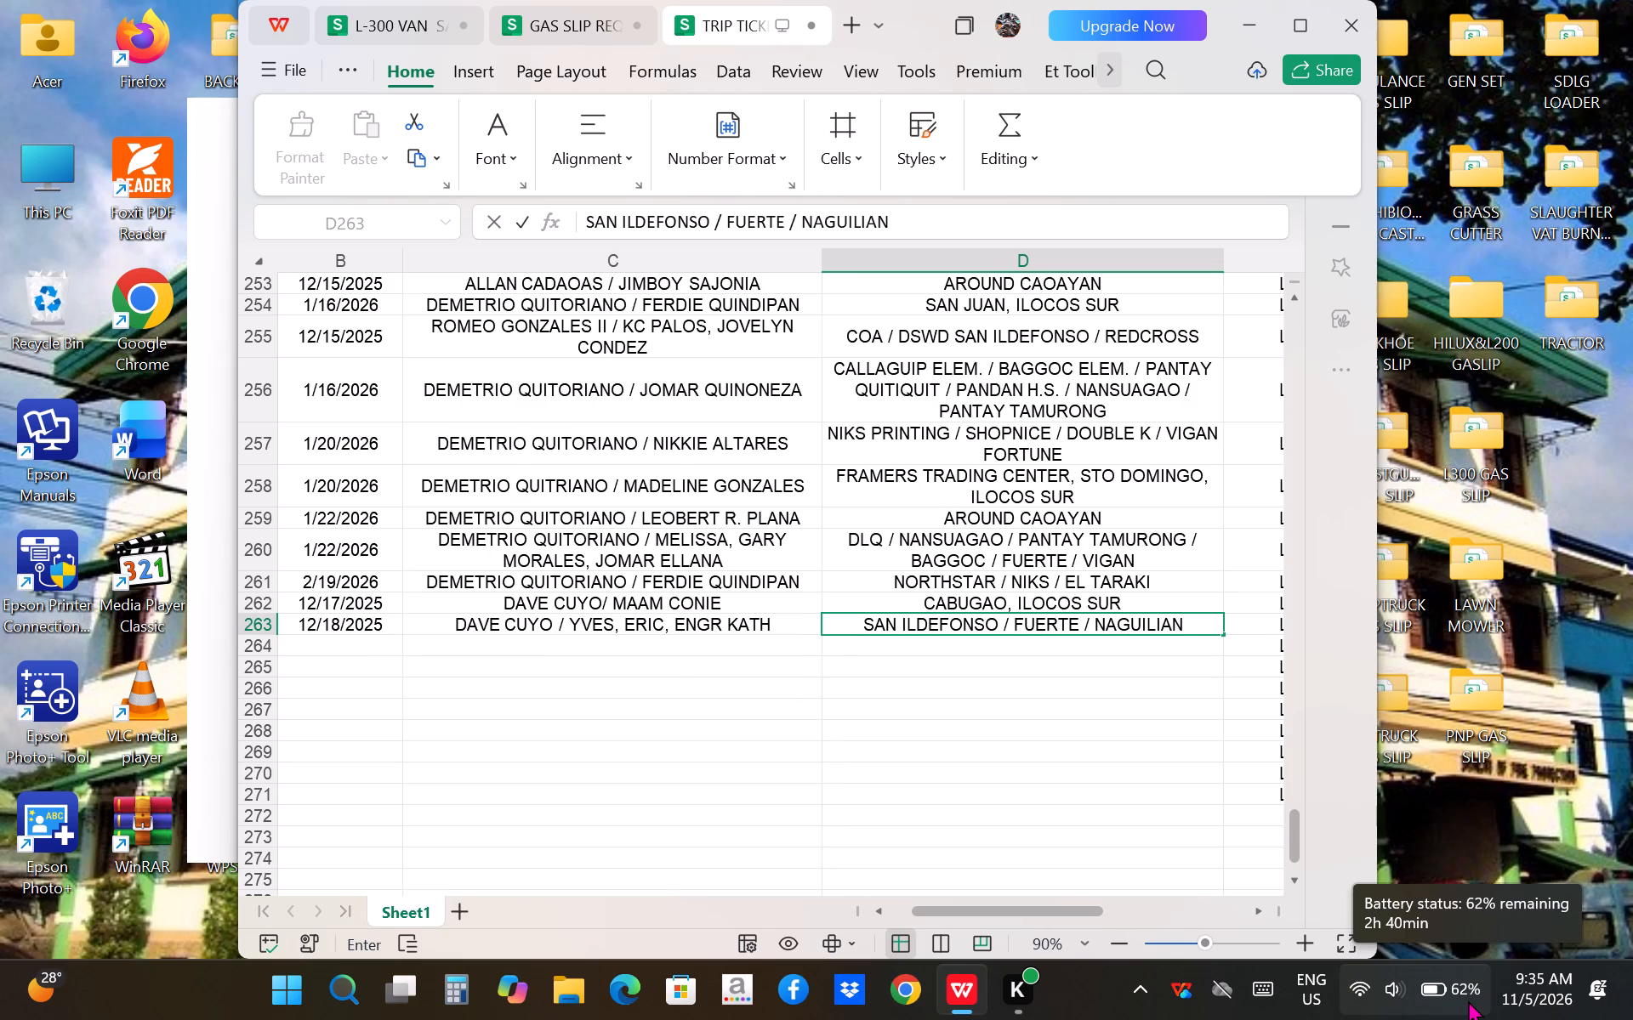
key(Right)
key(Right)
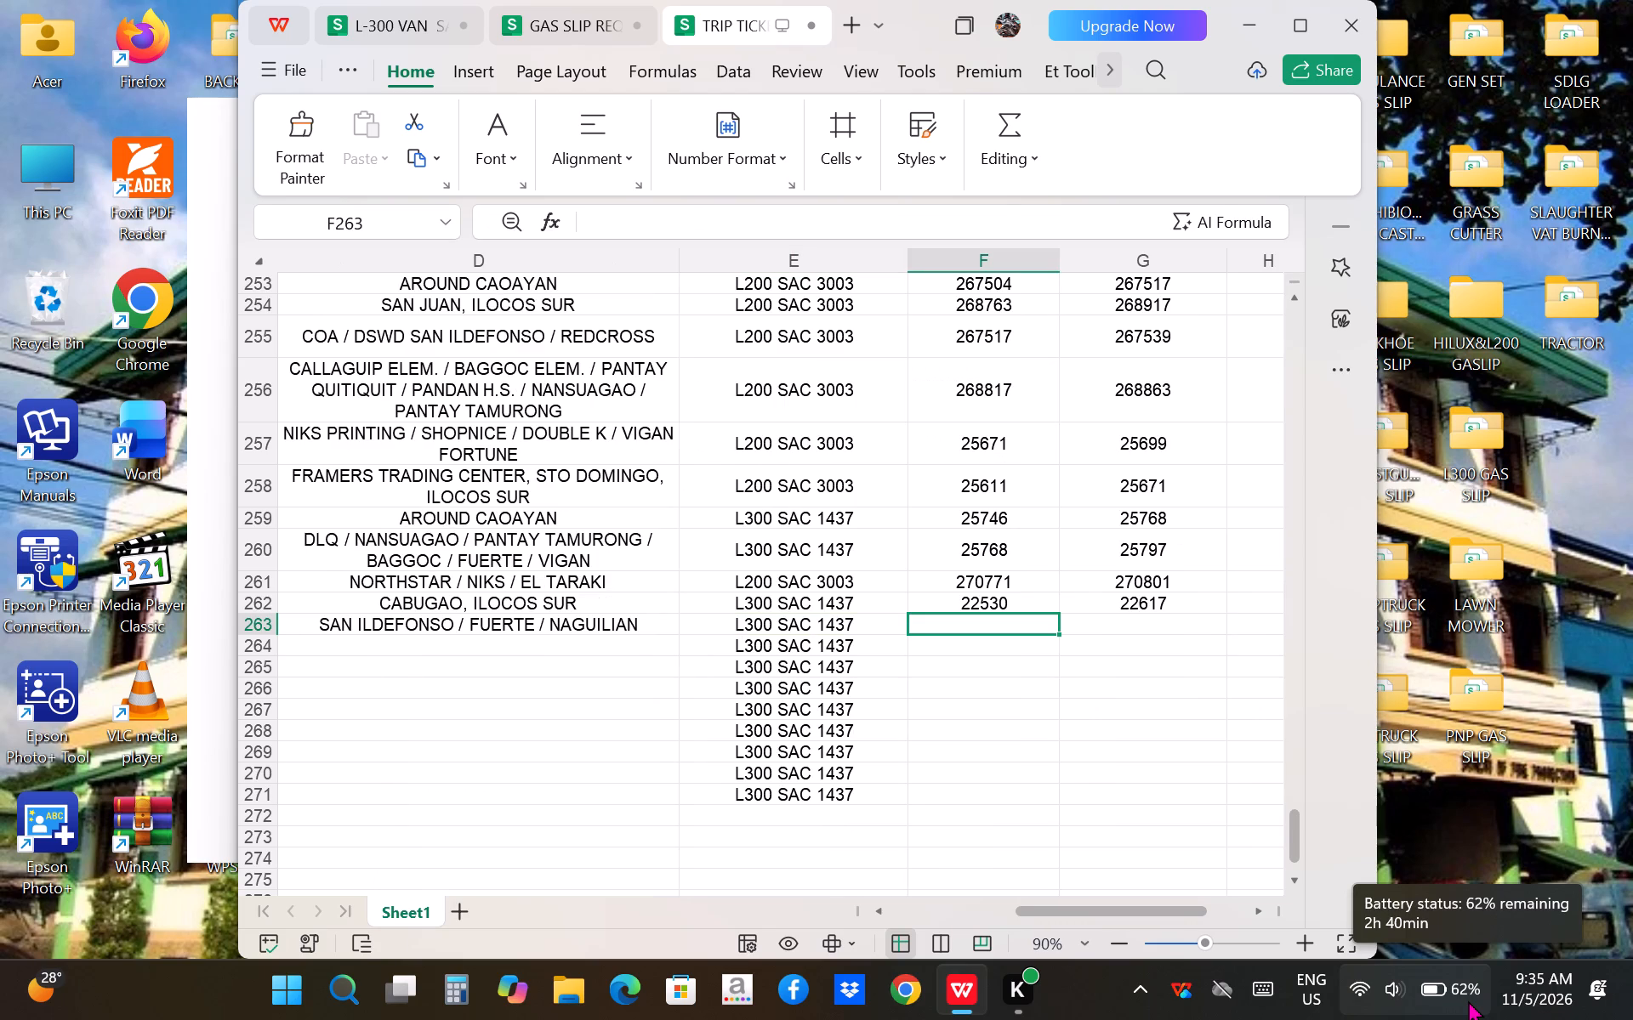
Enter the readings 22618 and 22656 in columns F and G for ticket 0322.
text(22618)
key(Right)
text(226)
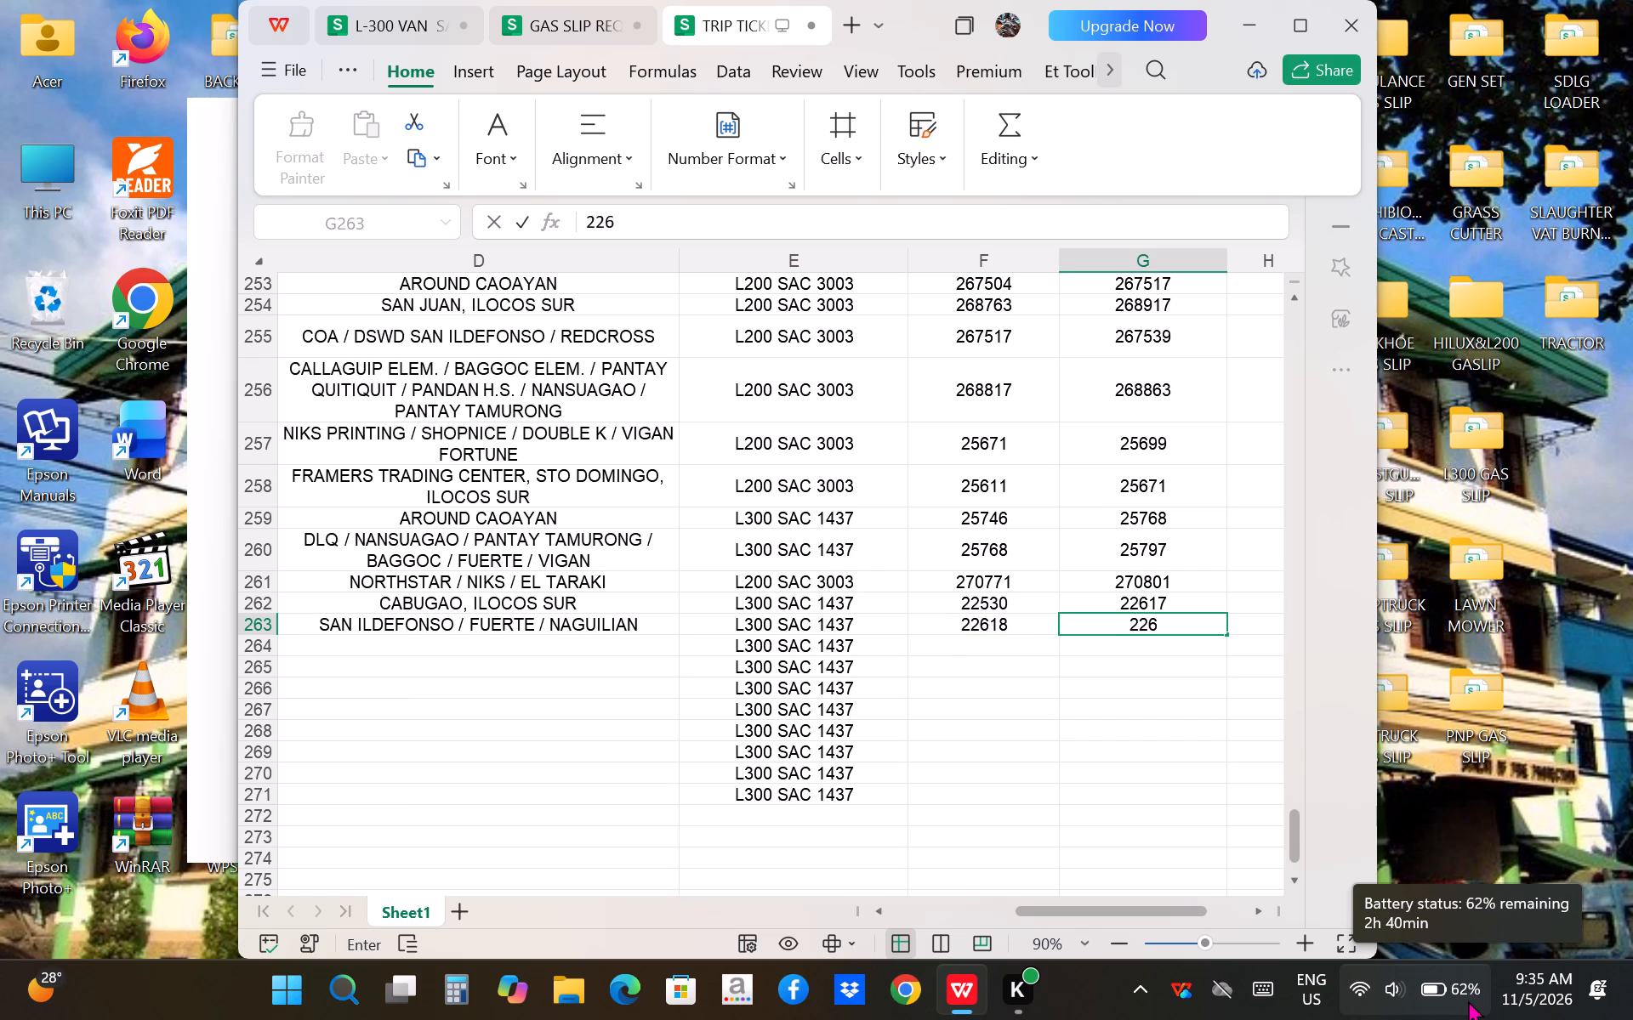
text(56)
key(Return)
Enter the date 12/22/2025 in column B for ticket 0323 and copy it to ticket 0324.
drag(1120, 908, 767, 864)
click(421, 651)
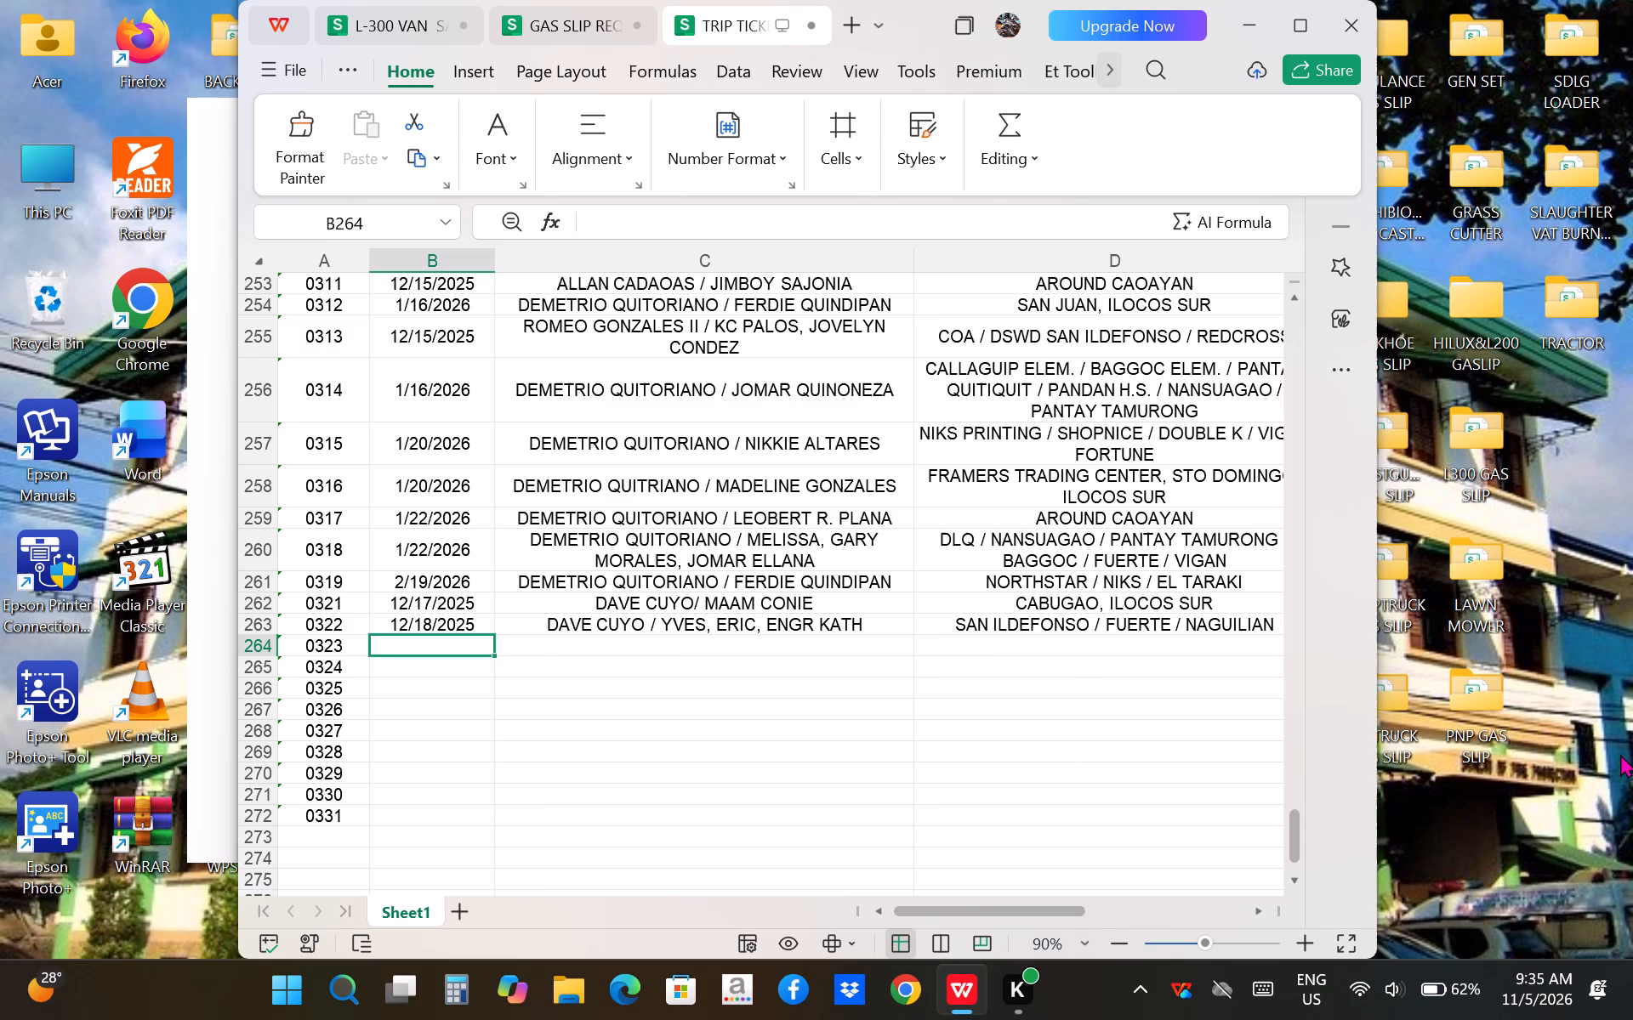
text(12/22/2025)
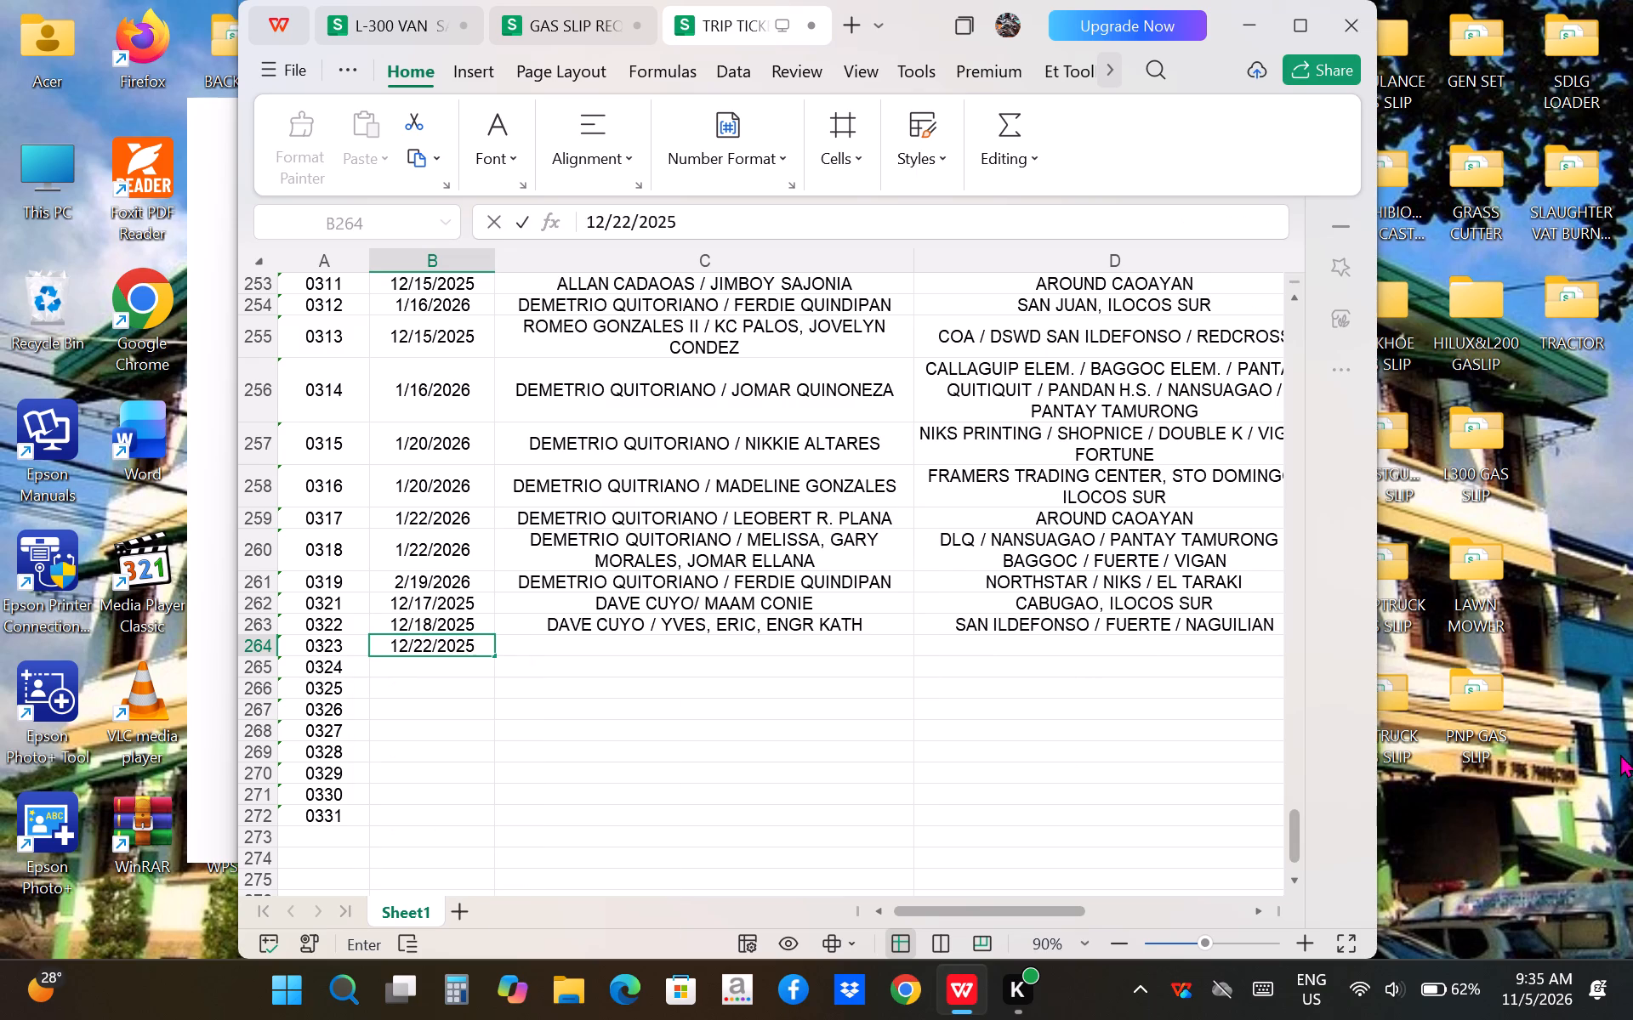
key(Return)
click(447, 652)
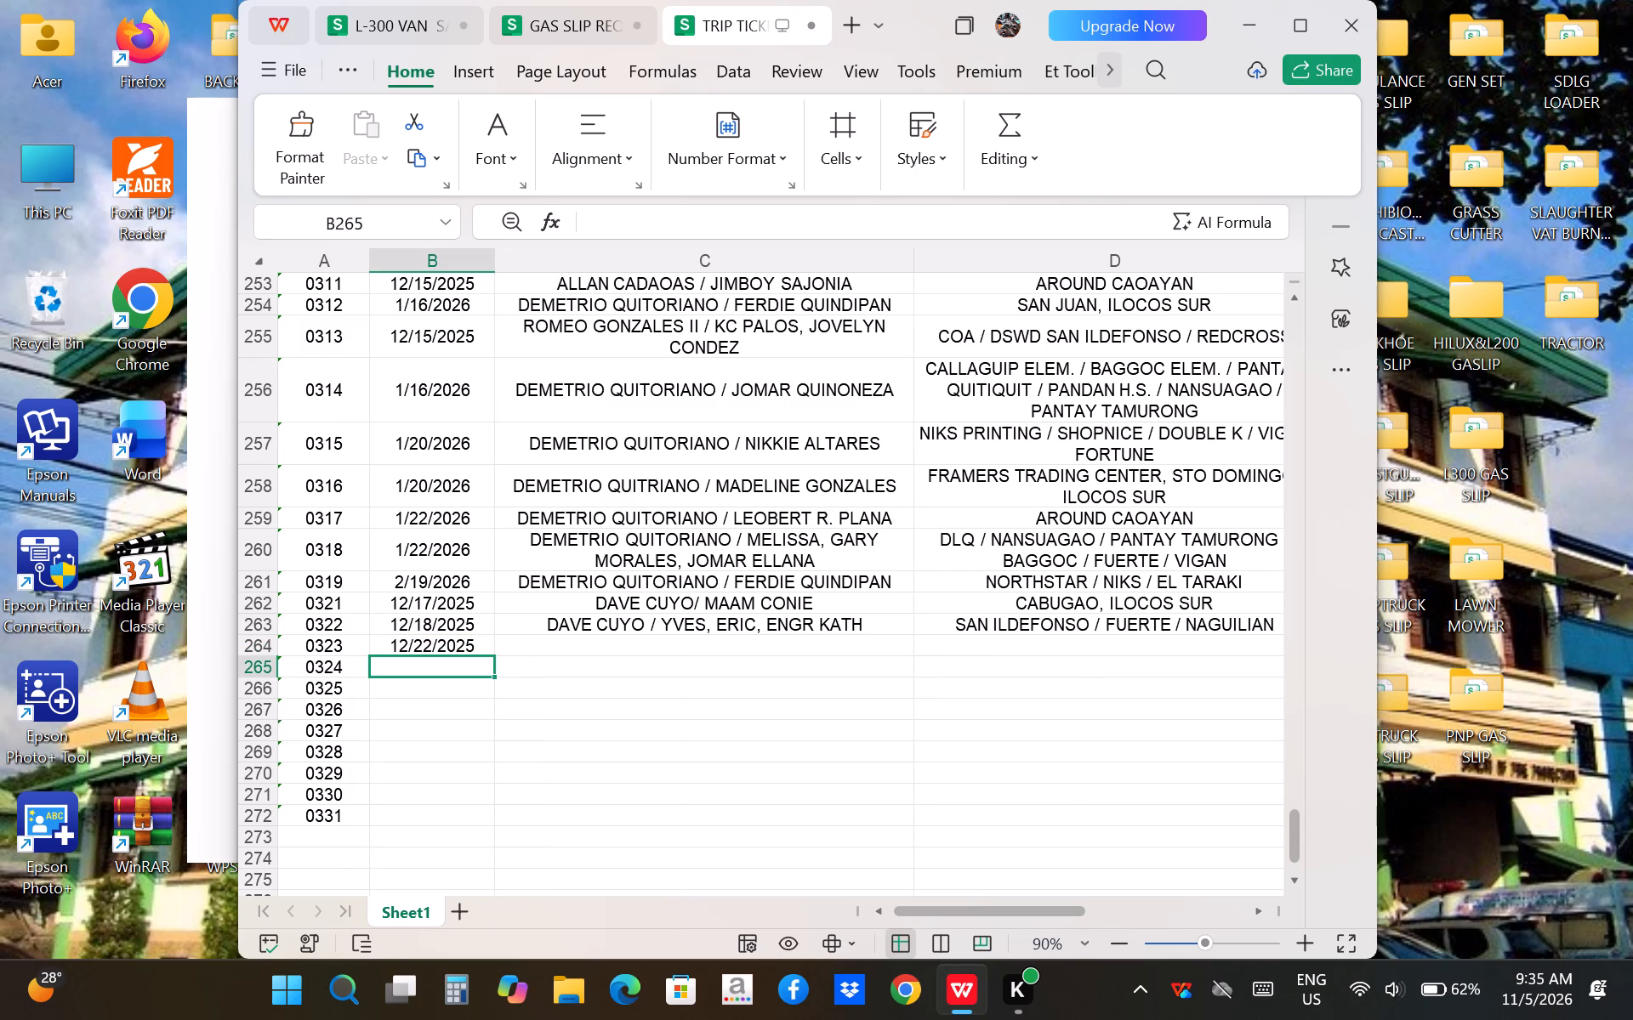
key(ctrl+c)
click(437, 664)
key(Return)
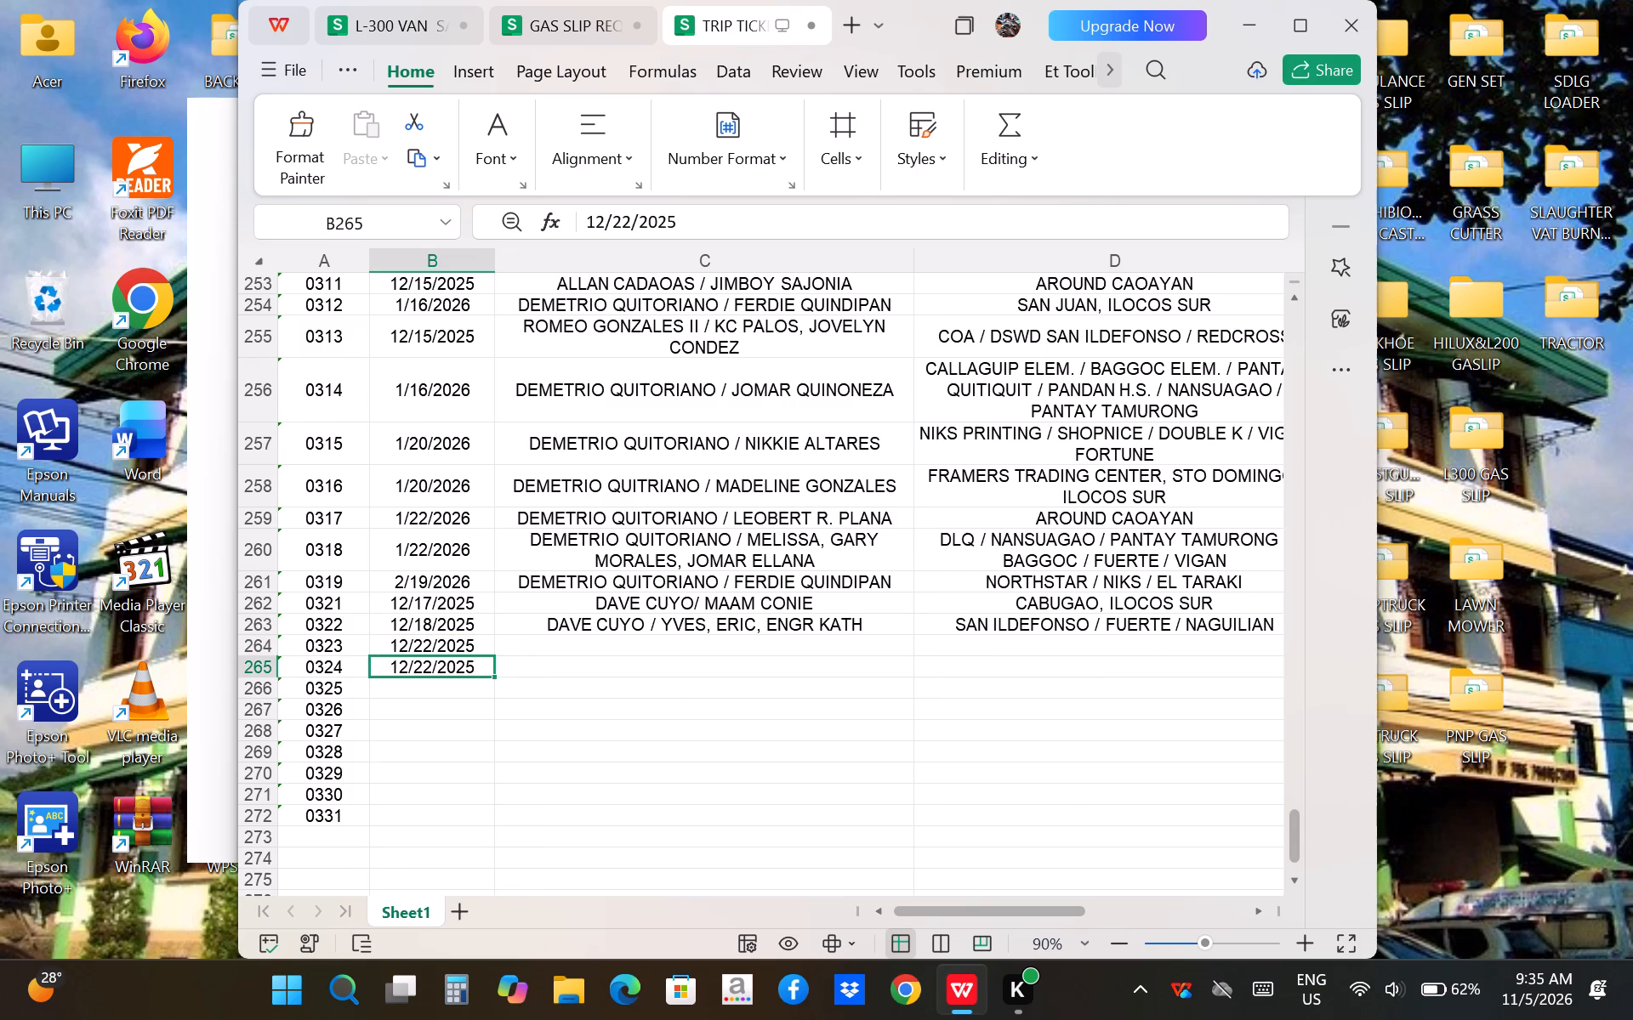
Enter the same driver as ticket 0322, without passengers, and the destination VIGAN-BANTAY in columns C and D for ticket 0323.
click(541, 638)
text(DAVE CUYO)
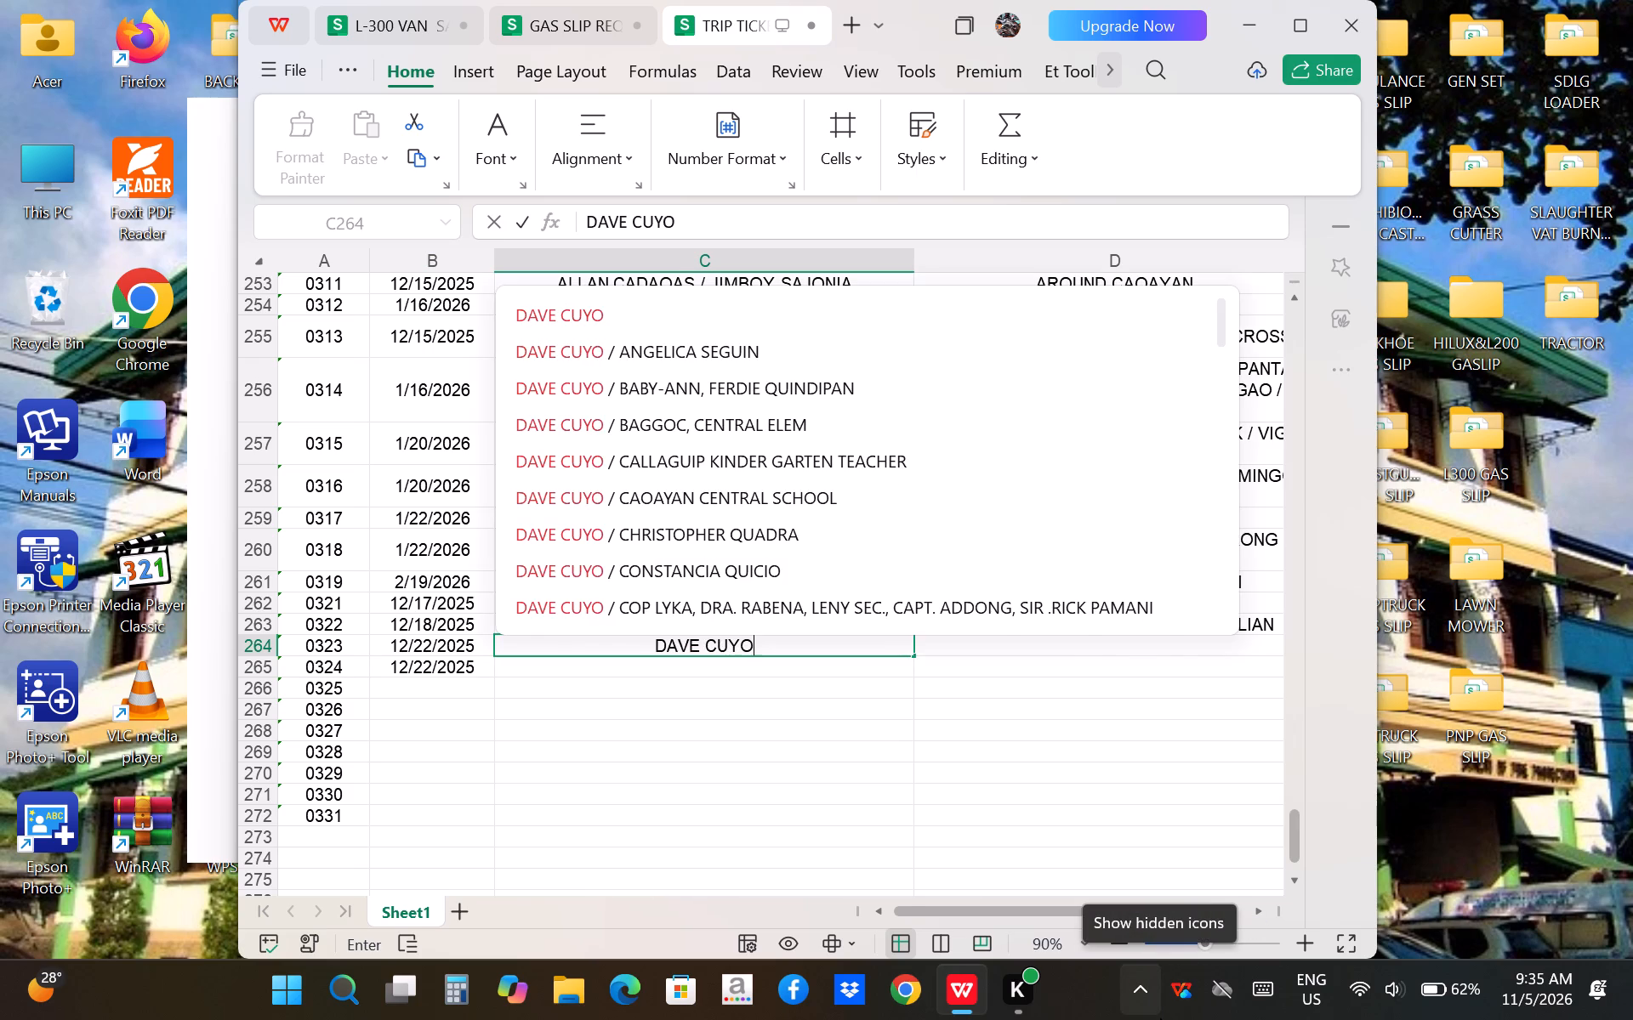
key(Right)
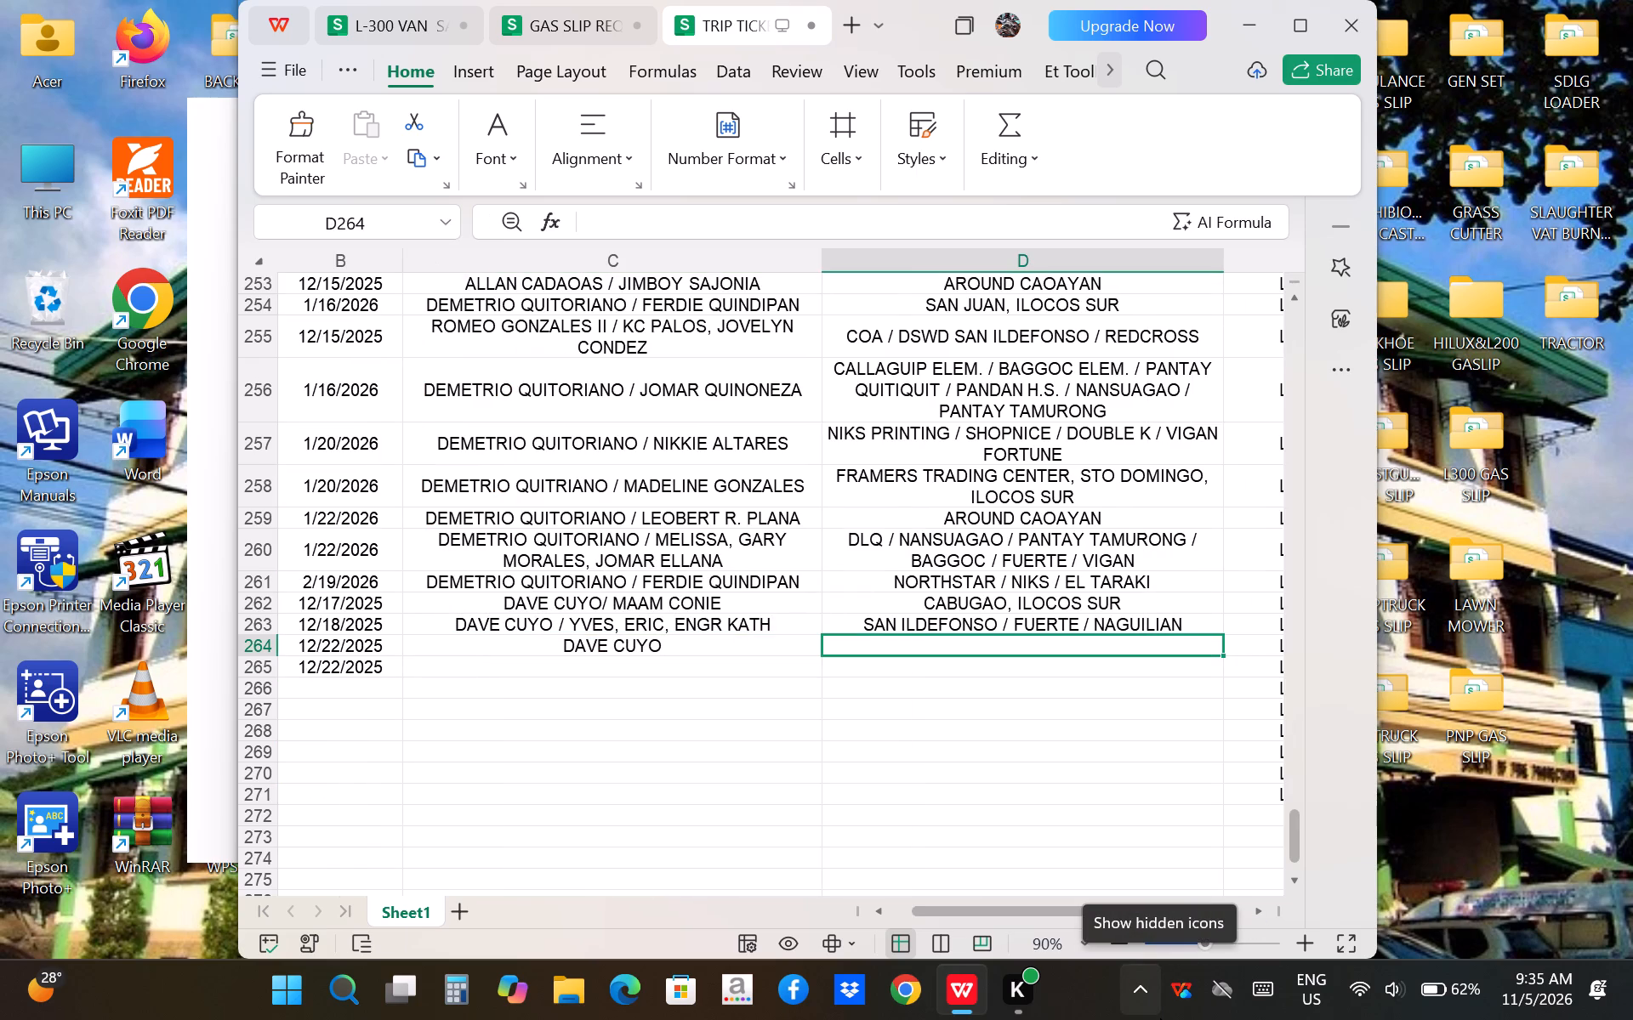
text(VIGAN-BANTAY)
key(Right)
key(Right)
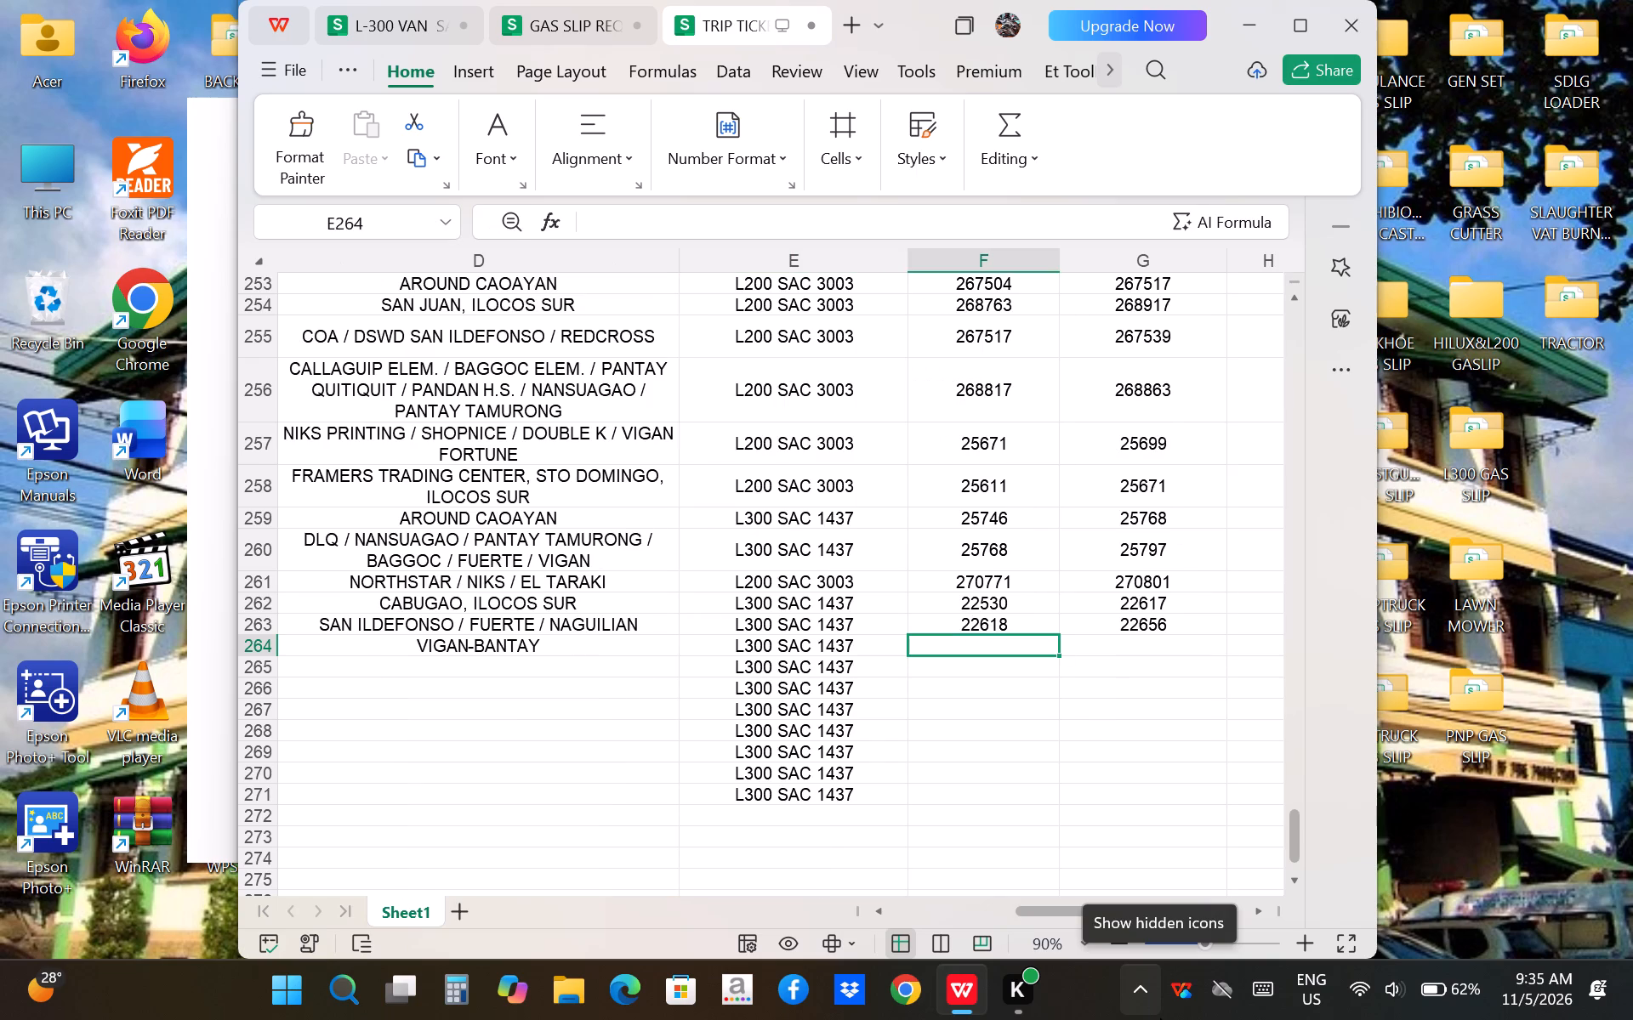
Enter the readings 23079 and 23095 in columns F and G for ticket 0323.
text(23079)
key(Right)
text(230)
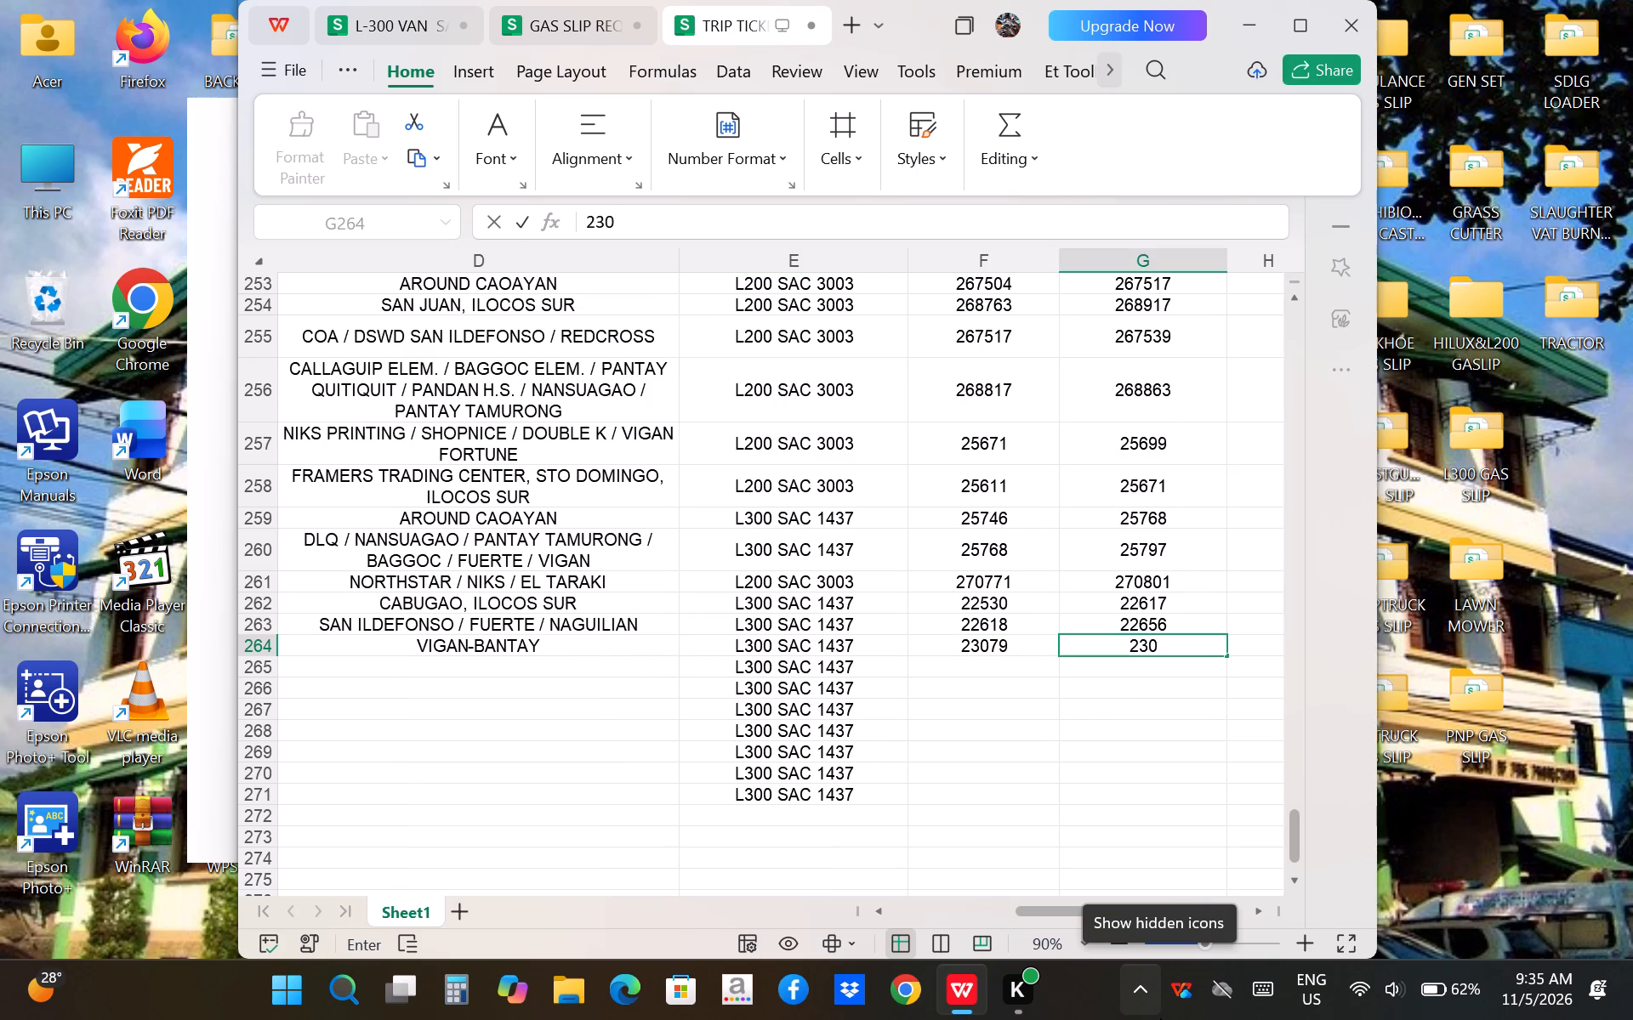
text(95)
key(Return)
Enter the same driver as ticket 0323 with passengers ENGR ENGEL, MICA, KATH (4P'S) in column C for ticket 0324.
scroll(1160, 1017, up, 1)
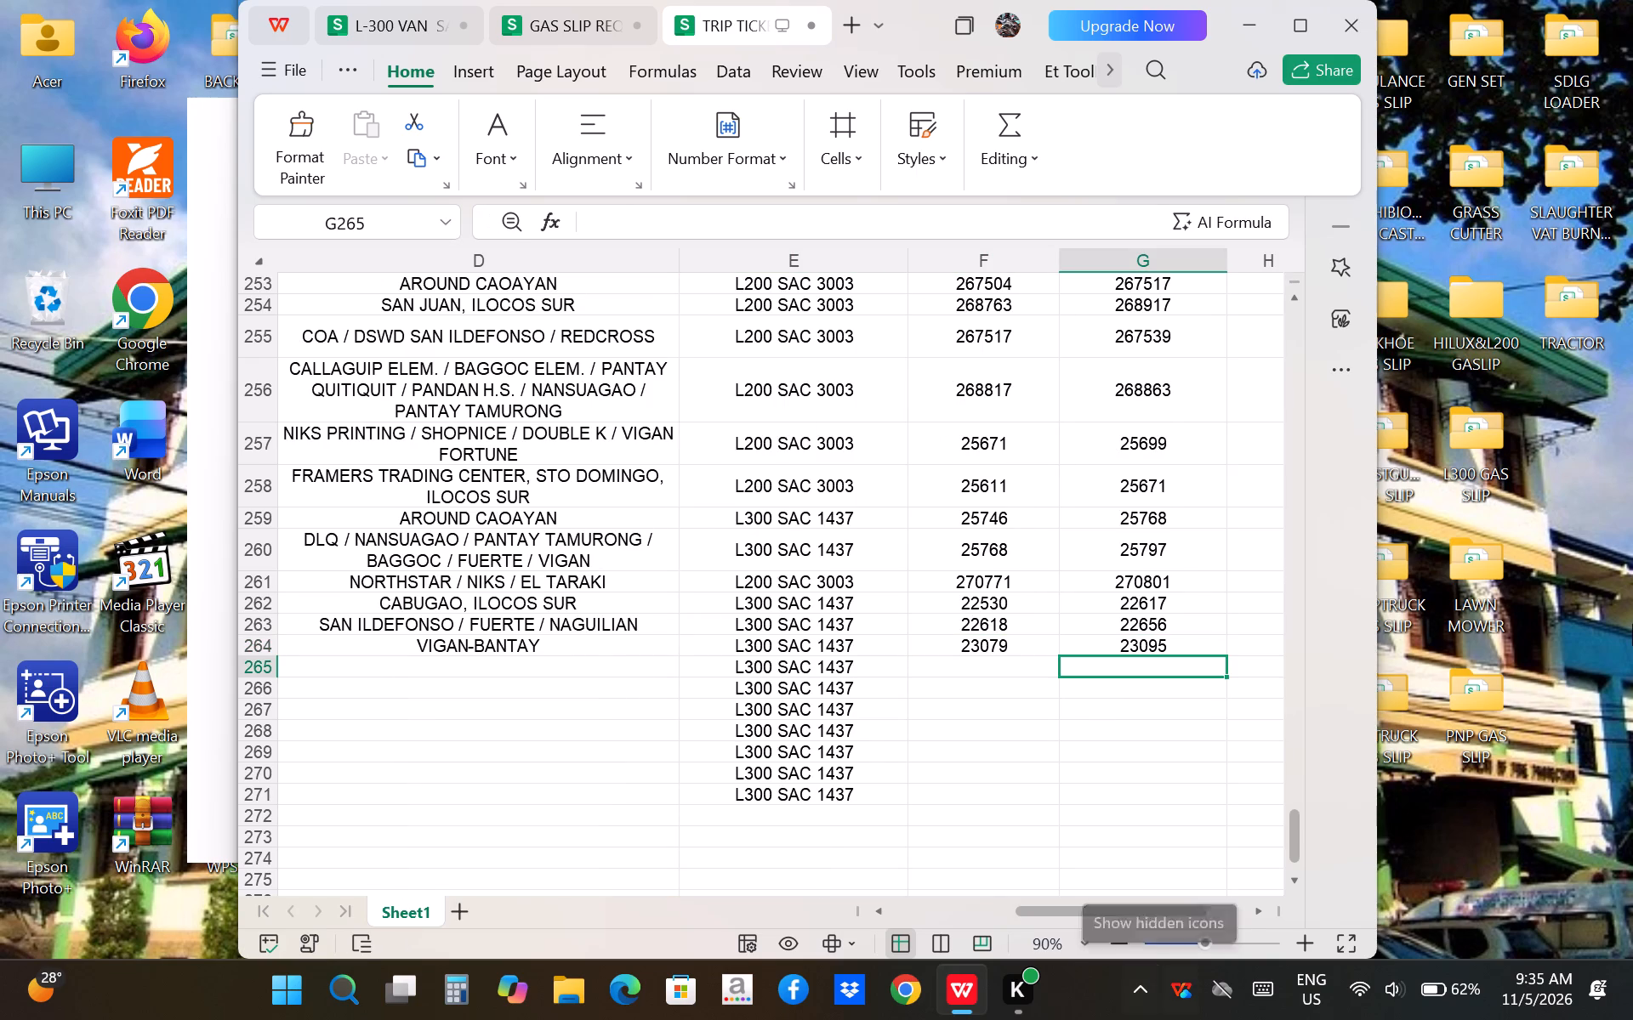
drag(1158, 915, 831, 843)
click(620, 668)
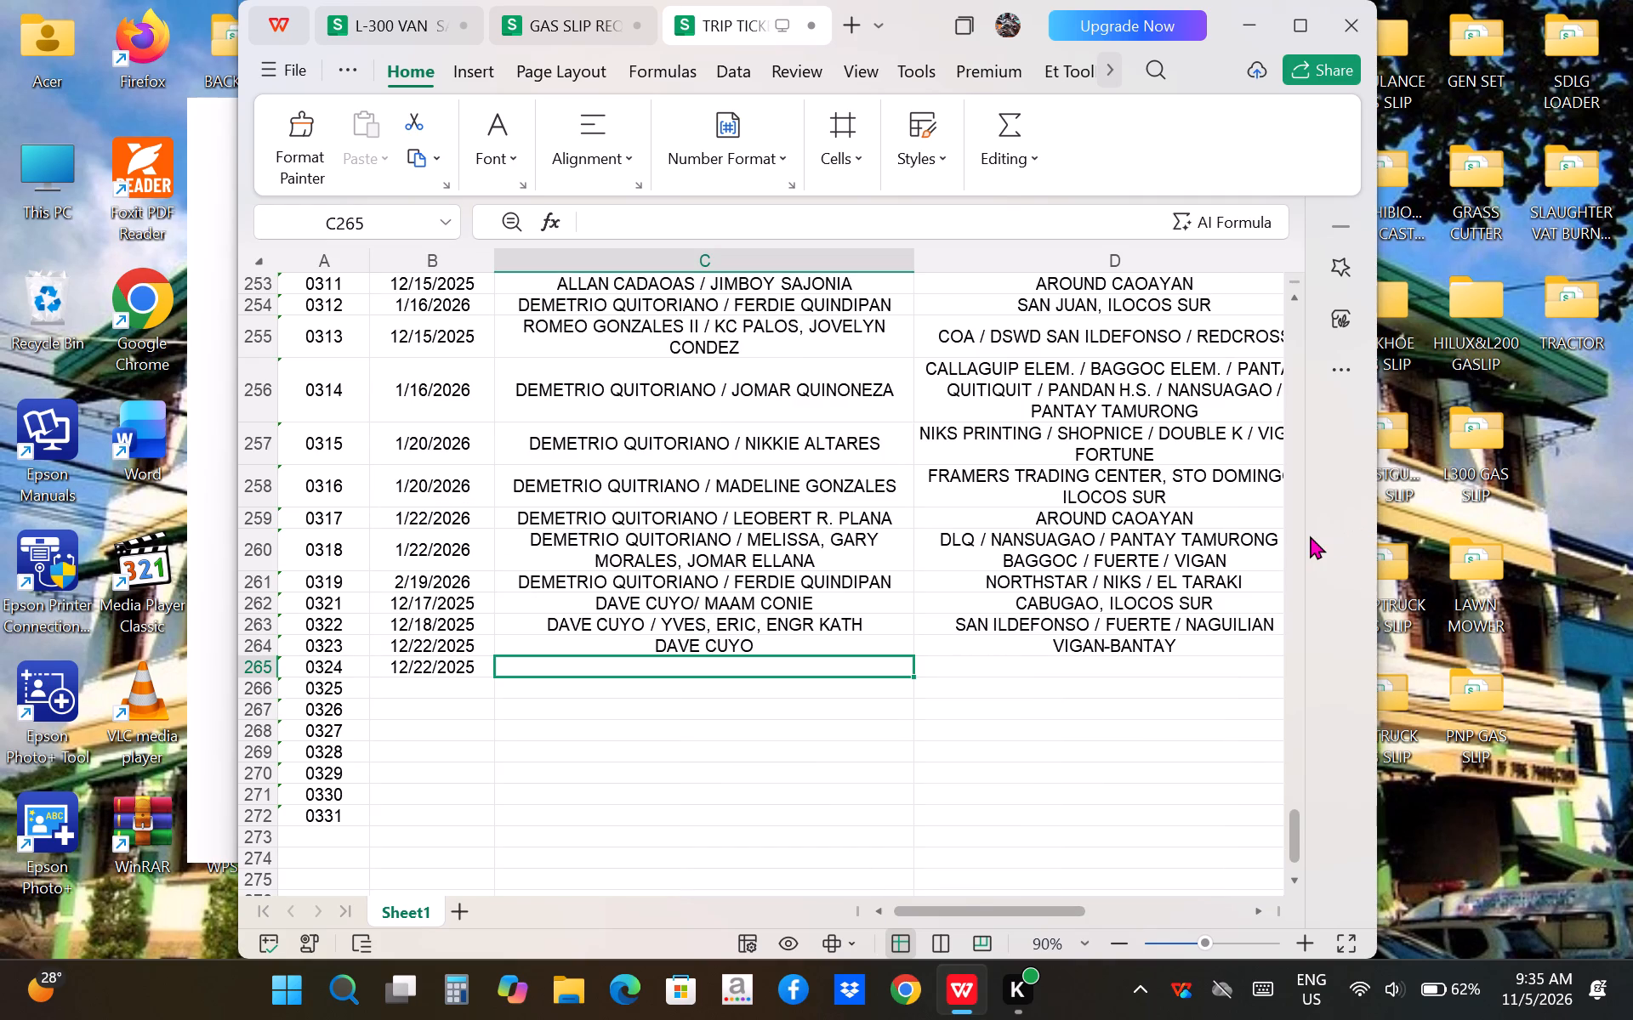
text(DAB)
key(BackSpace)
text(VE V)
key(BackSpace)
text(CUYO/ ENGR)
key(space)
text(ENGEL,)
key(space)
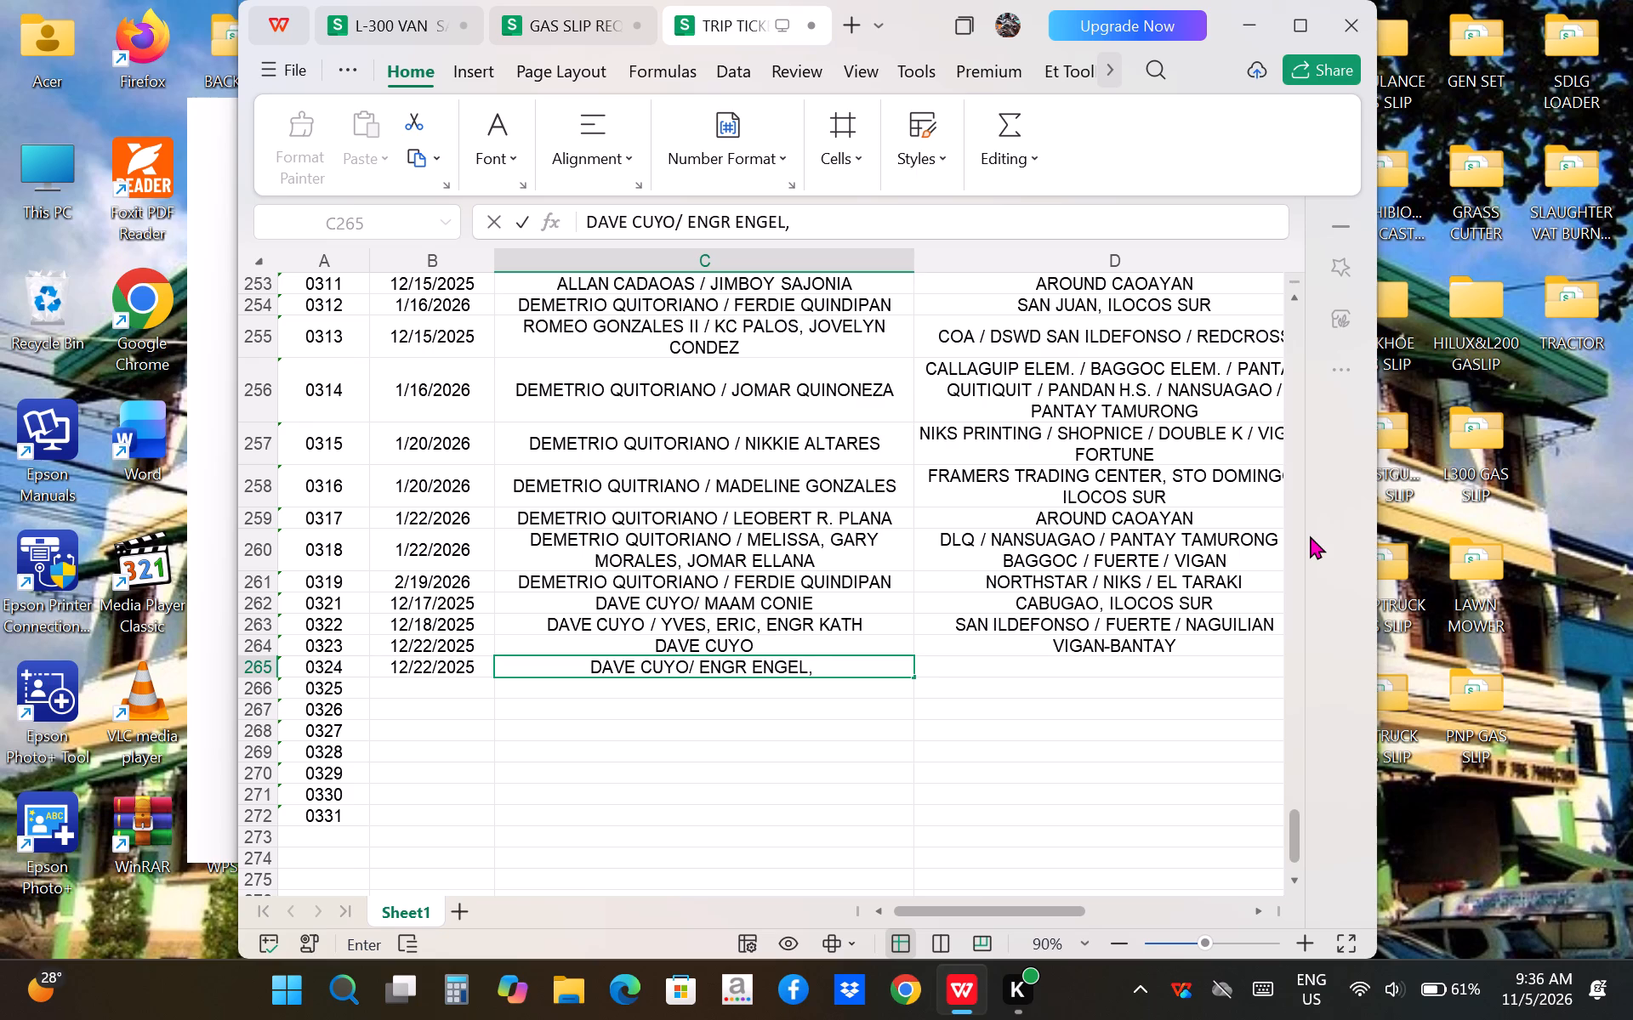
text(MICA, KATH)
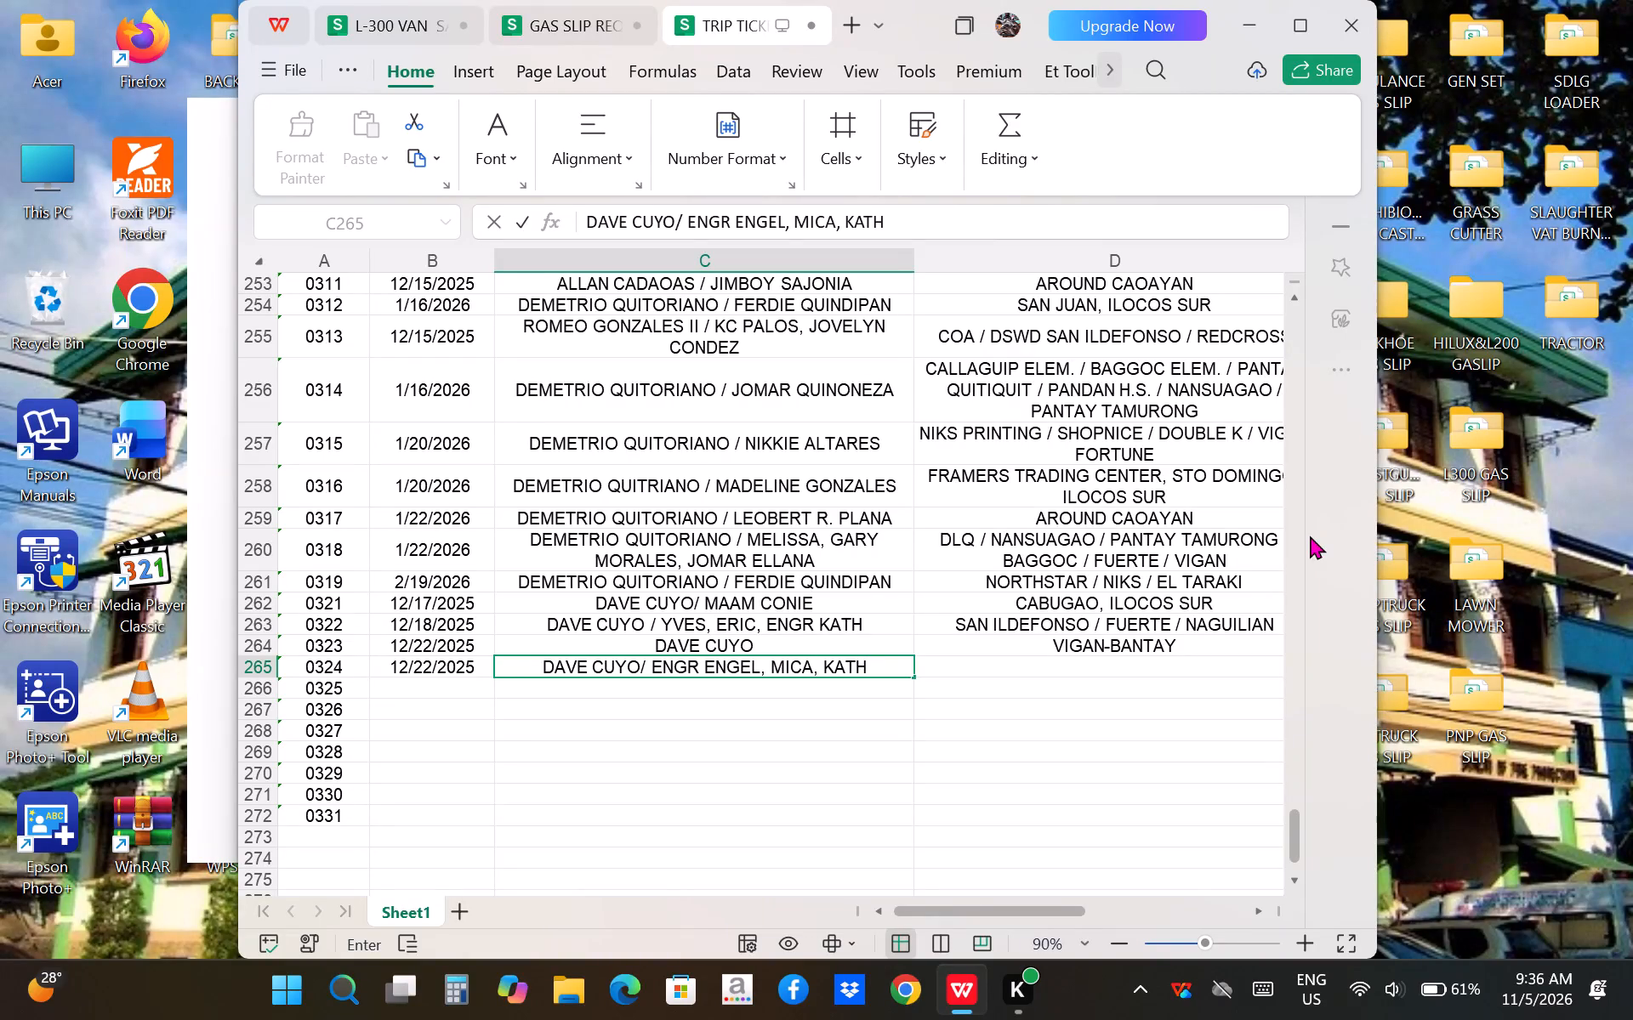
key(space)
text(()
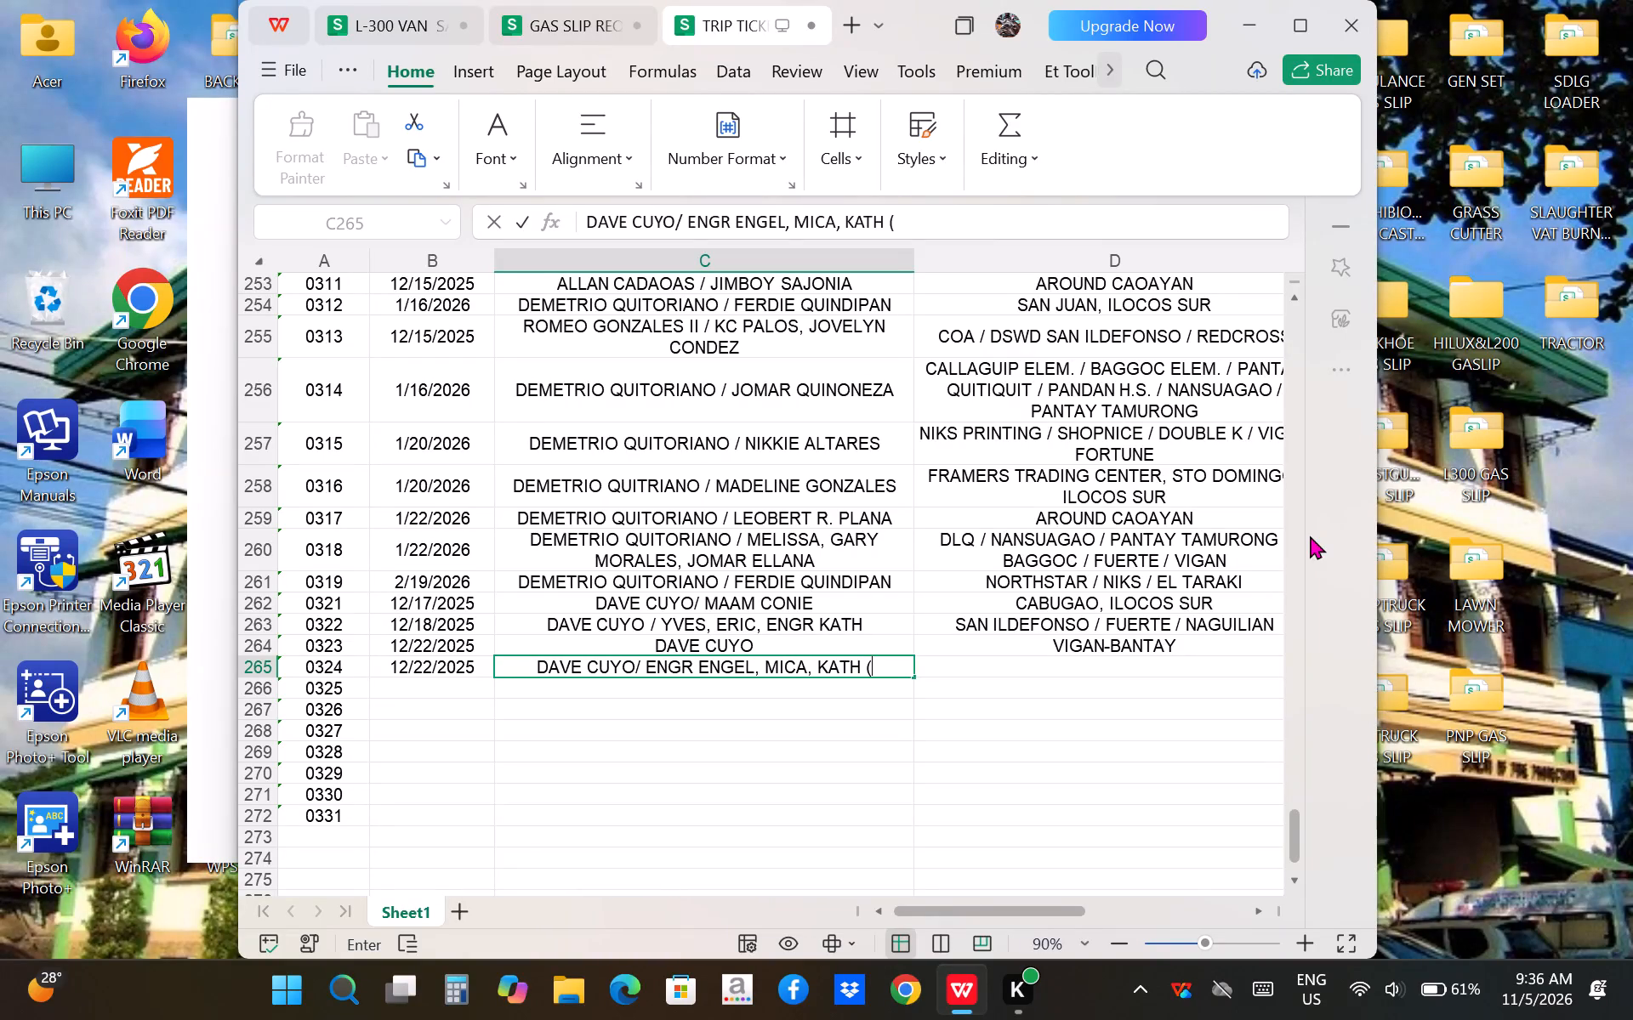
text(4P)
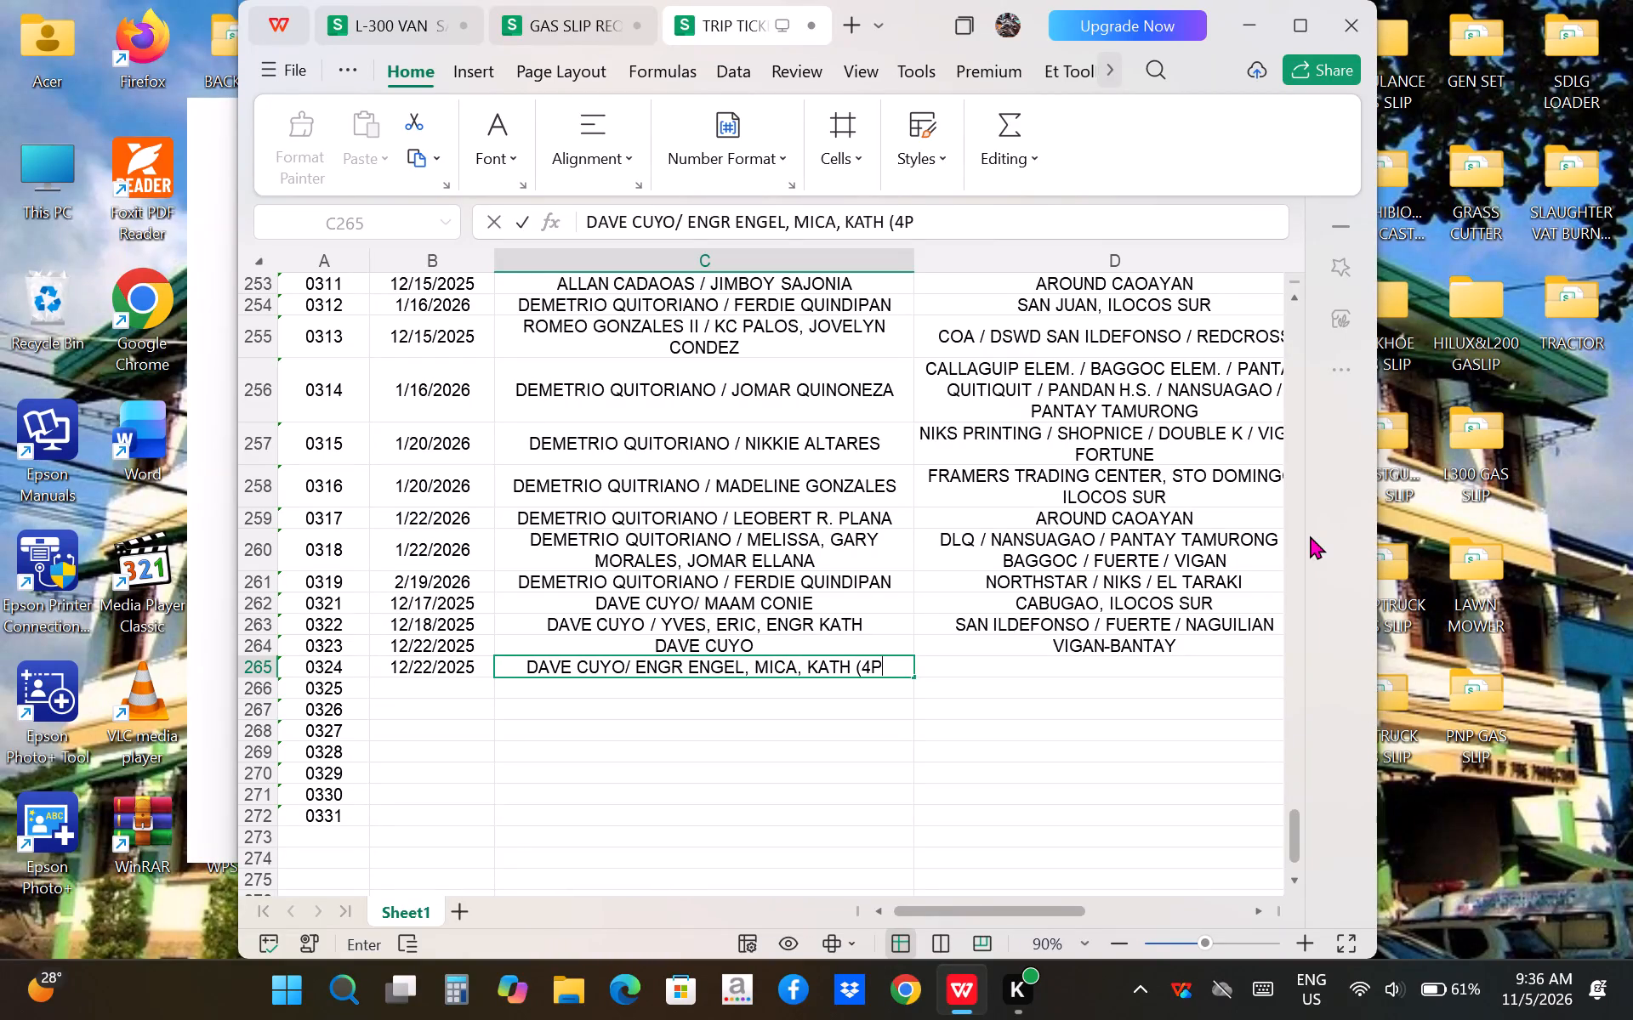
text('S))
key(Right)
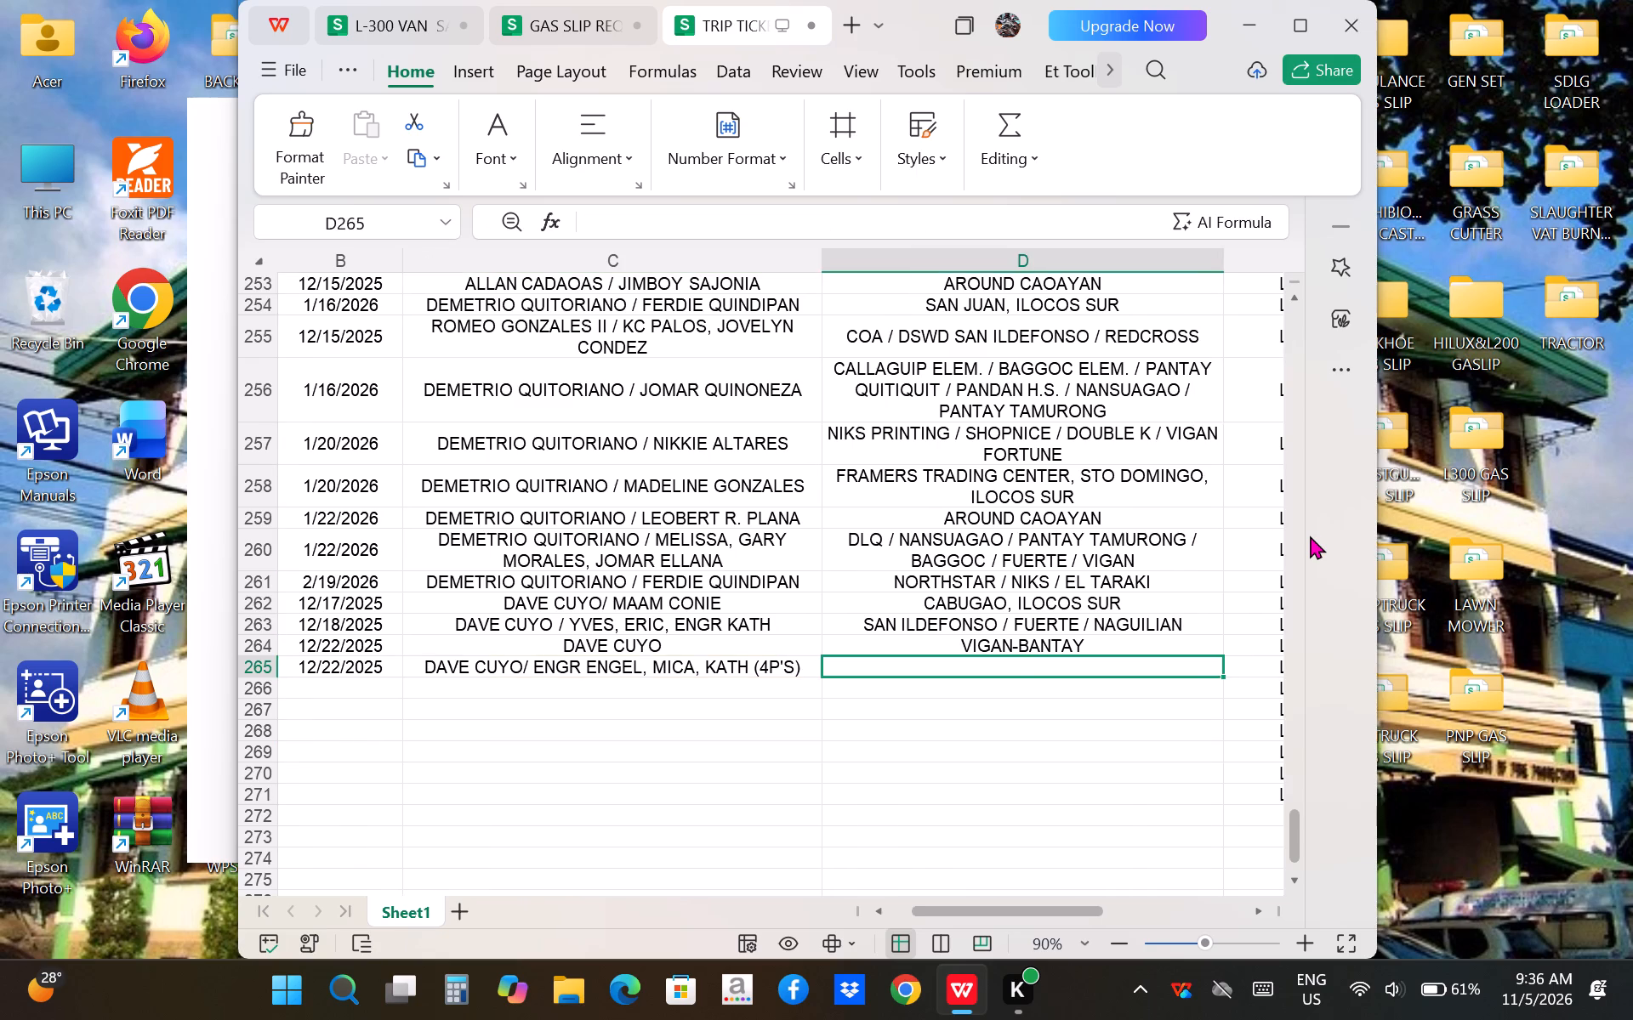
Enter the destination VIGAN - ST DOMINGO - LUSONG and the readings 23095 and 23157 for ticket 0324.
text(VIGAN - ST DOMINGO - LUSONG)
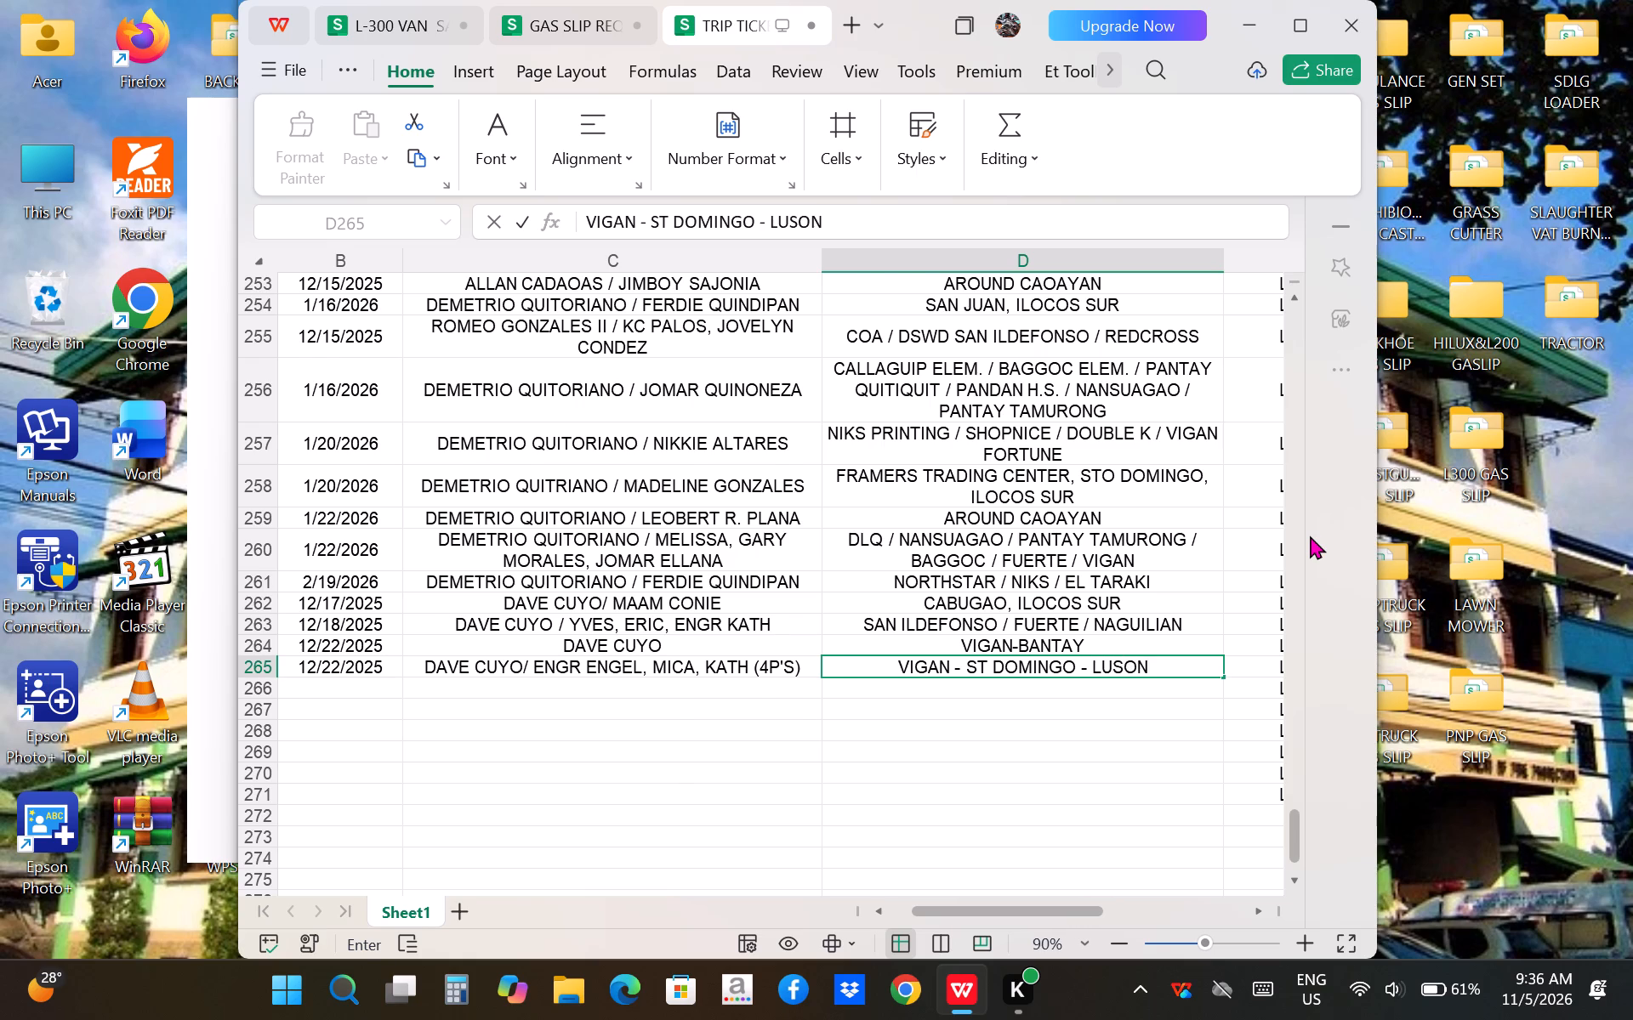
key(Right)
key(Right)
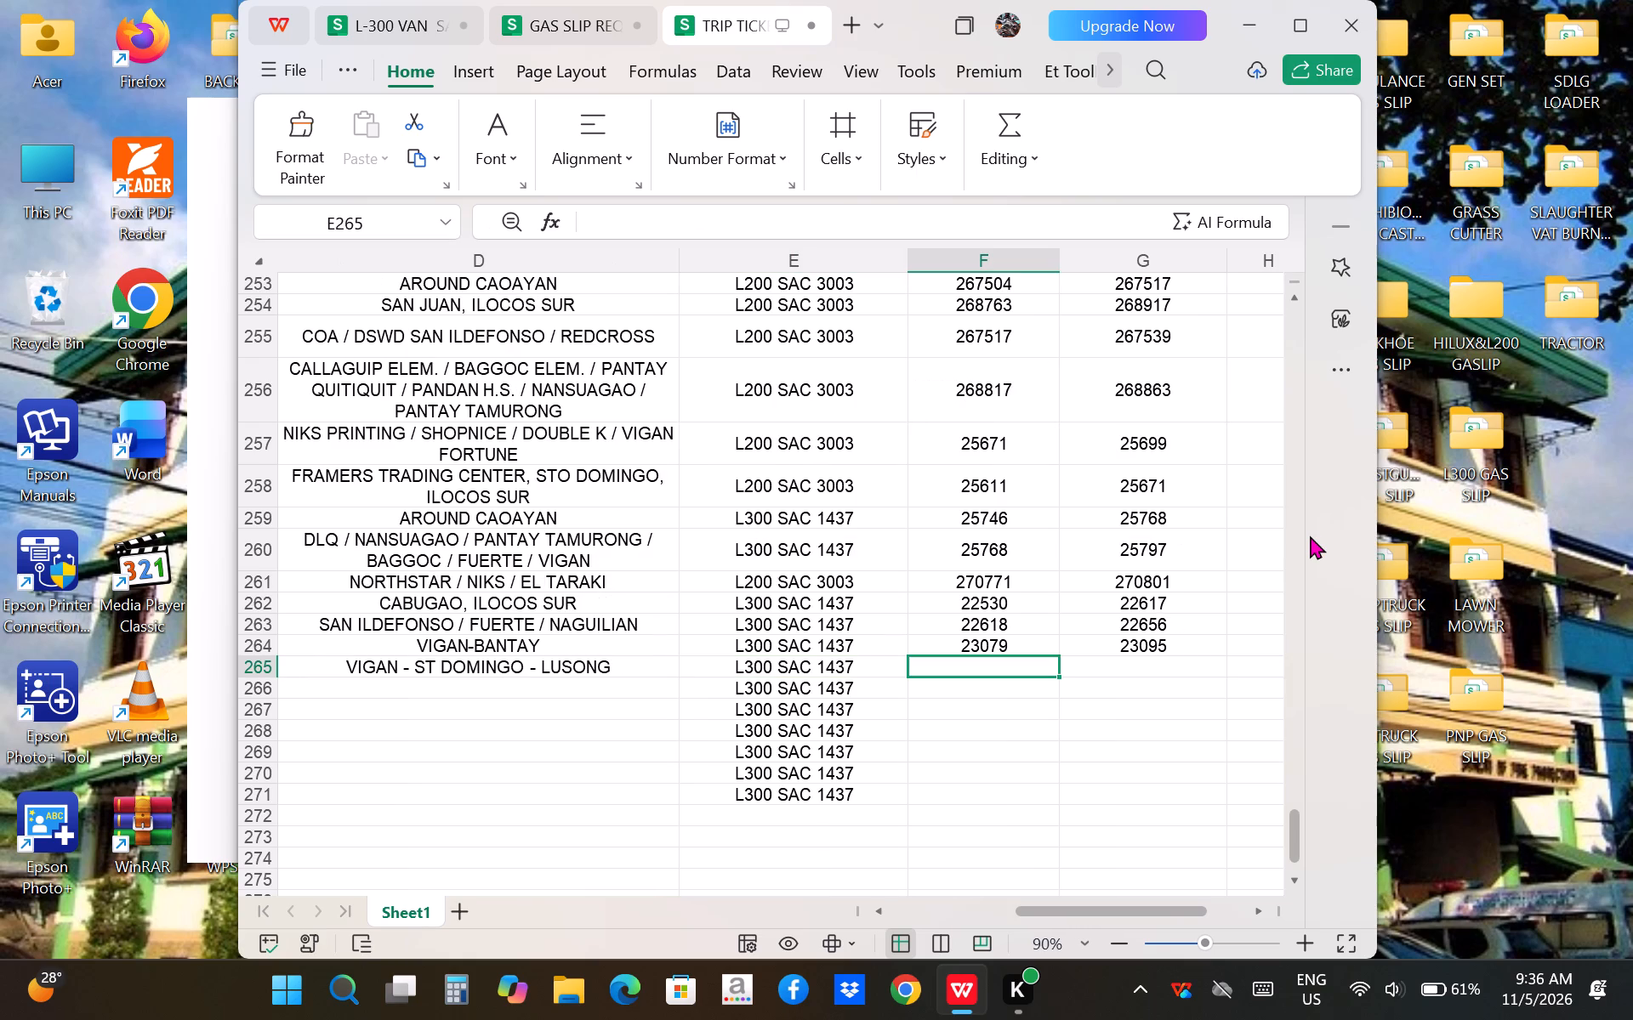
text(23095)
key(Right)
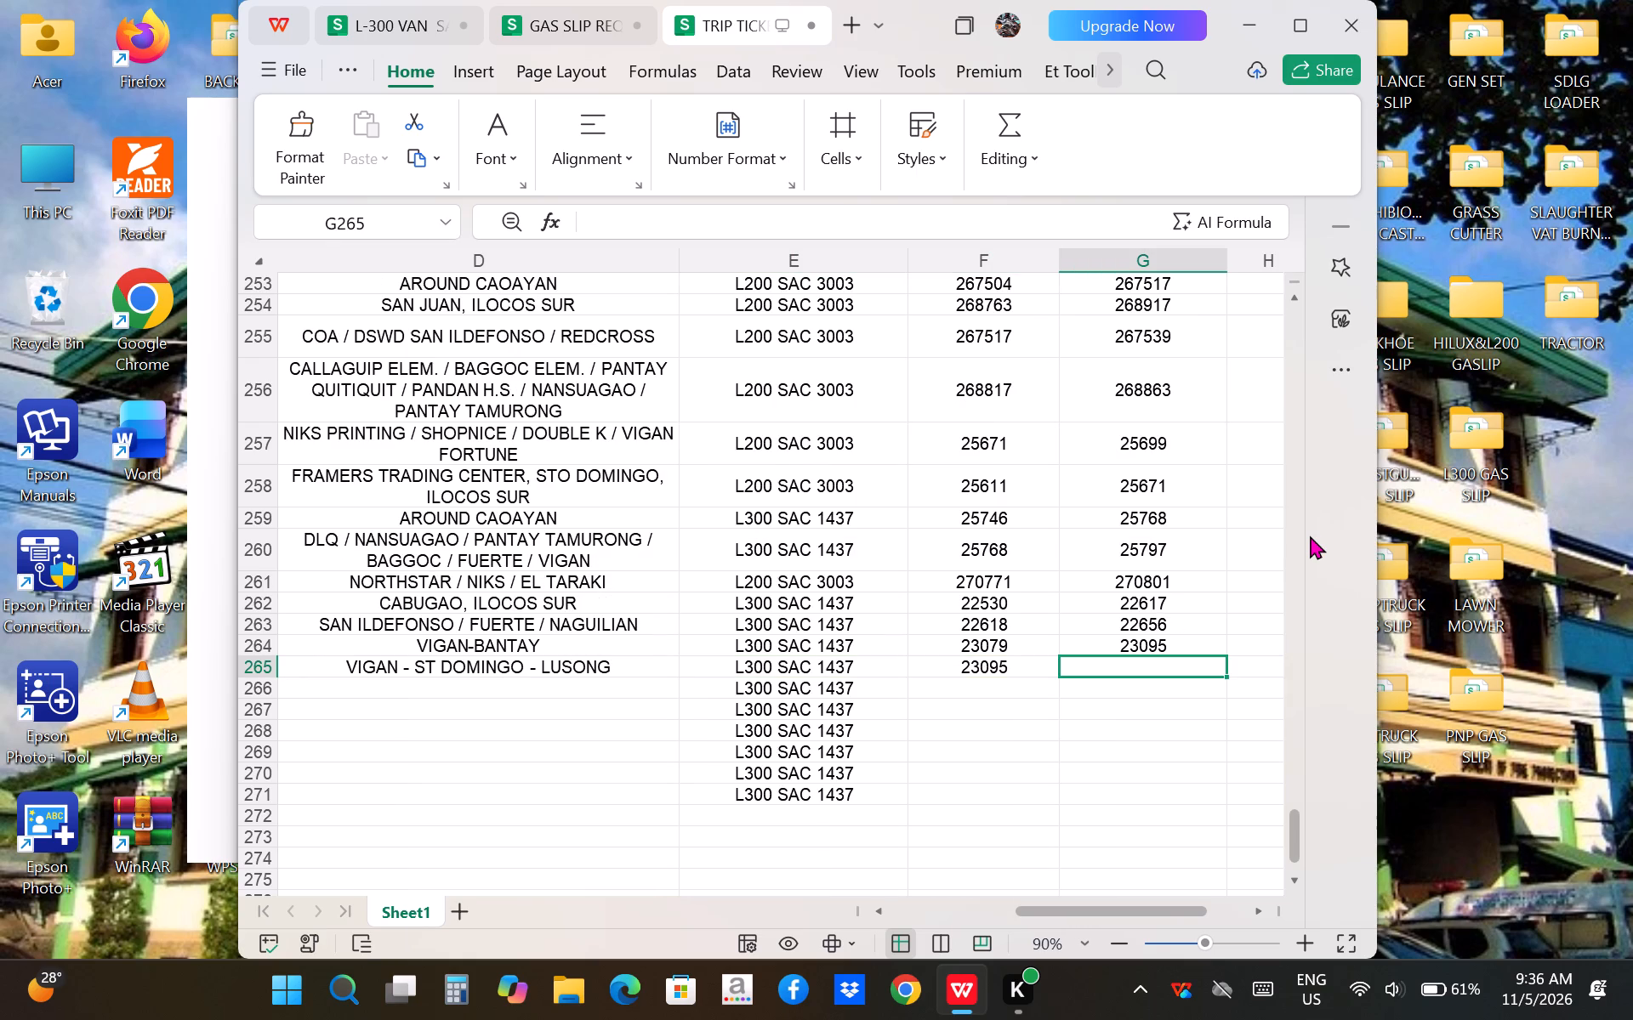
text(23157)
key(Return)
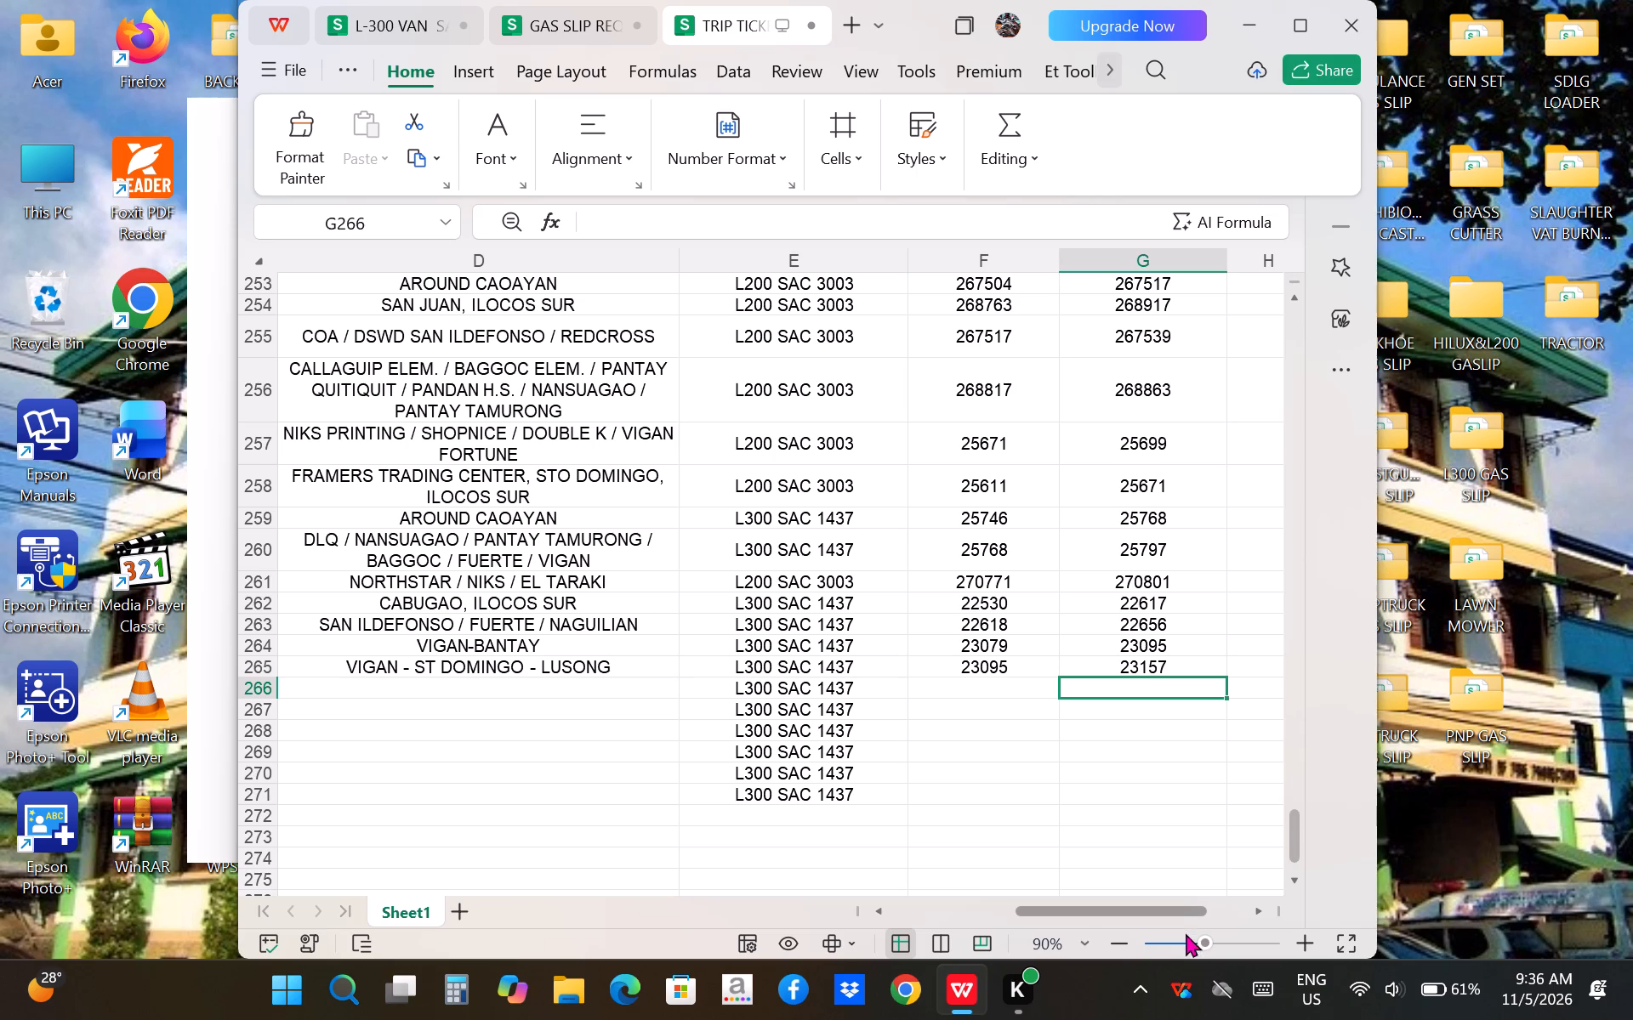
Enter the date 12/23/2025 and the same driver as ticket 0324 with passenger ENGR APSA in columns B and C for ticket 0325.
drag(1173, 916, 862, 885)
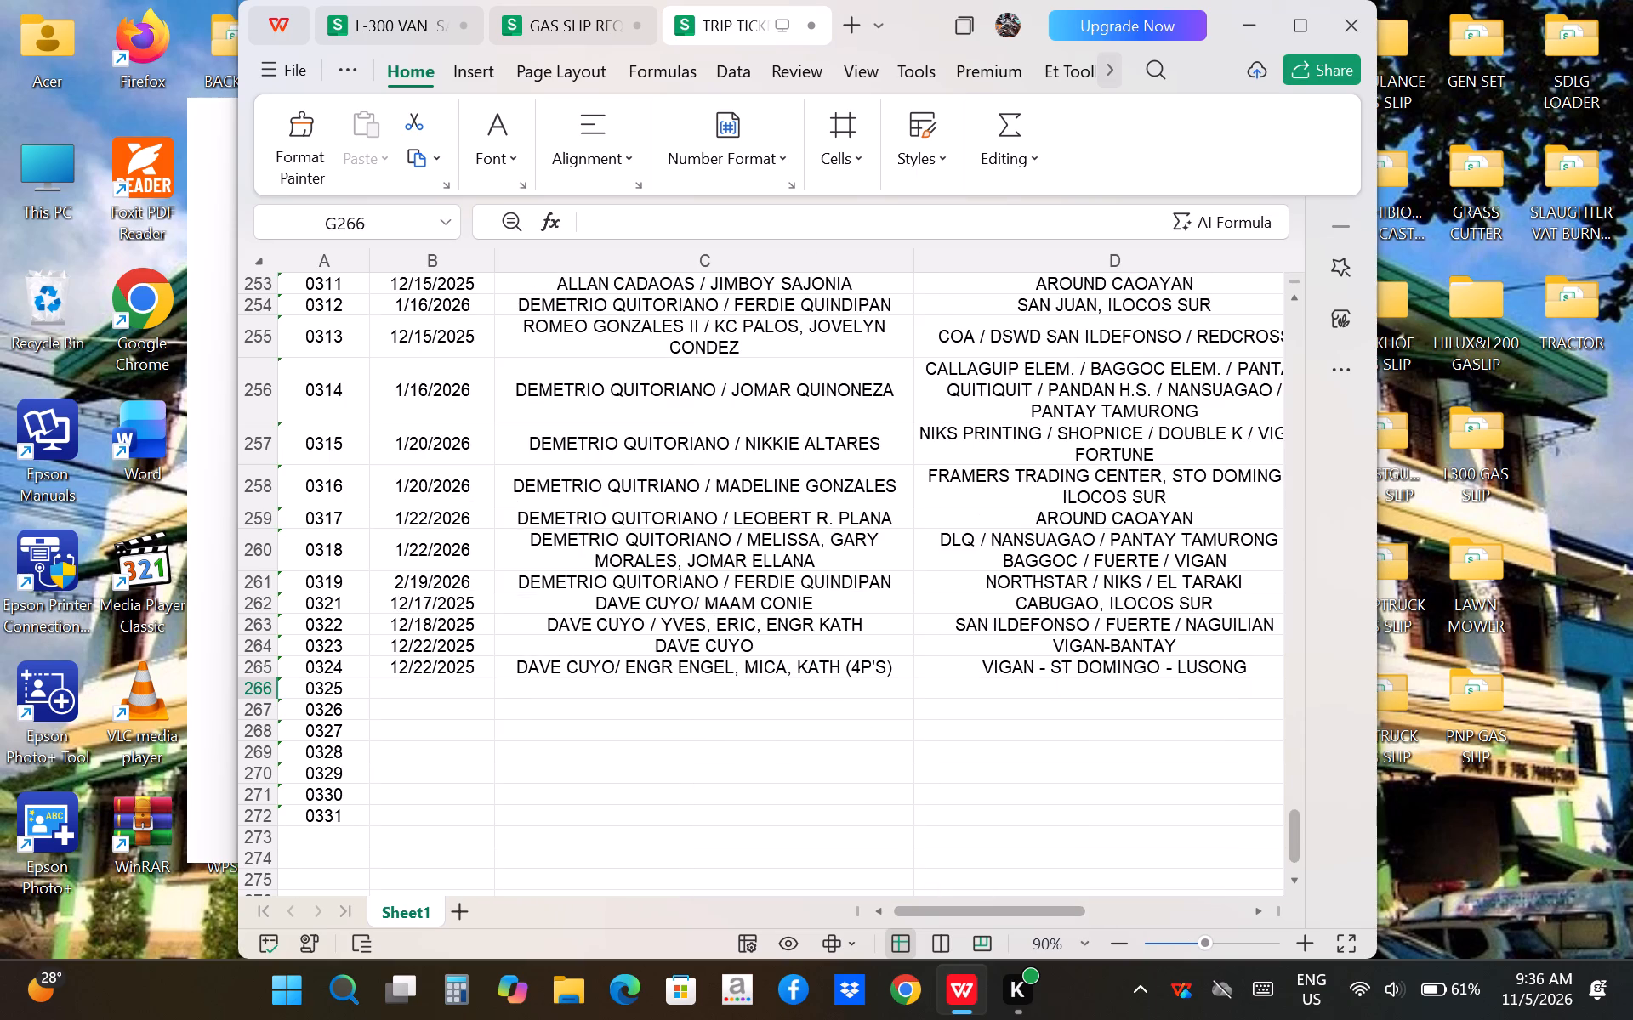
click(470, 681)
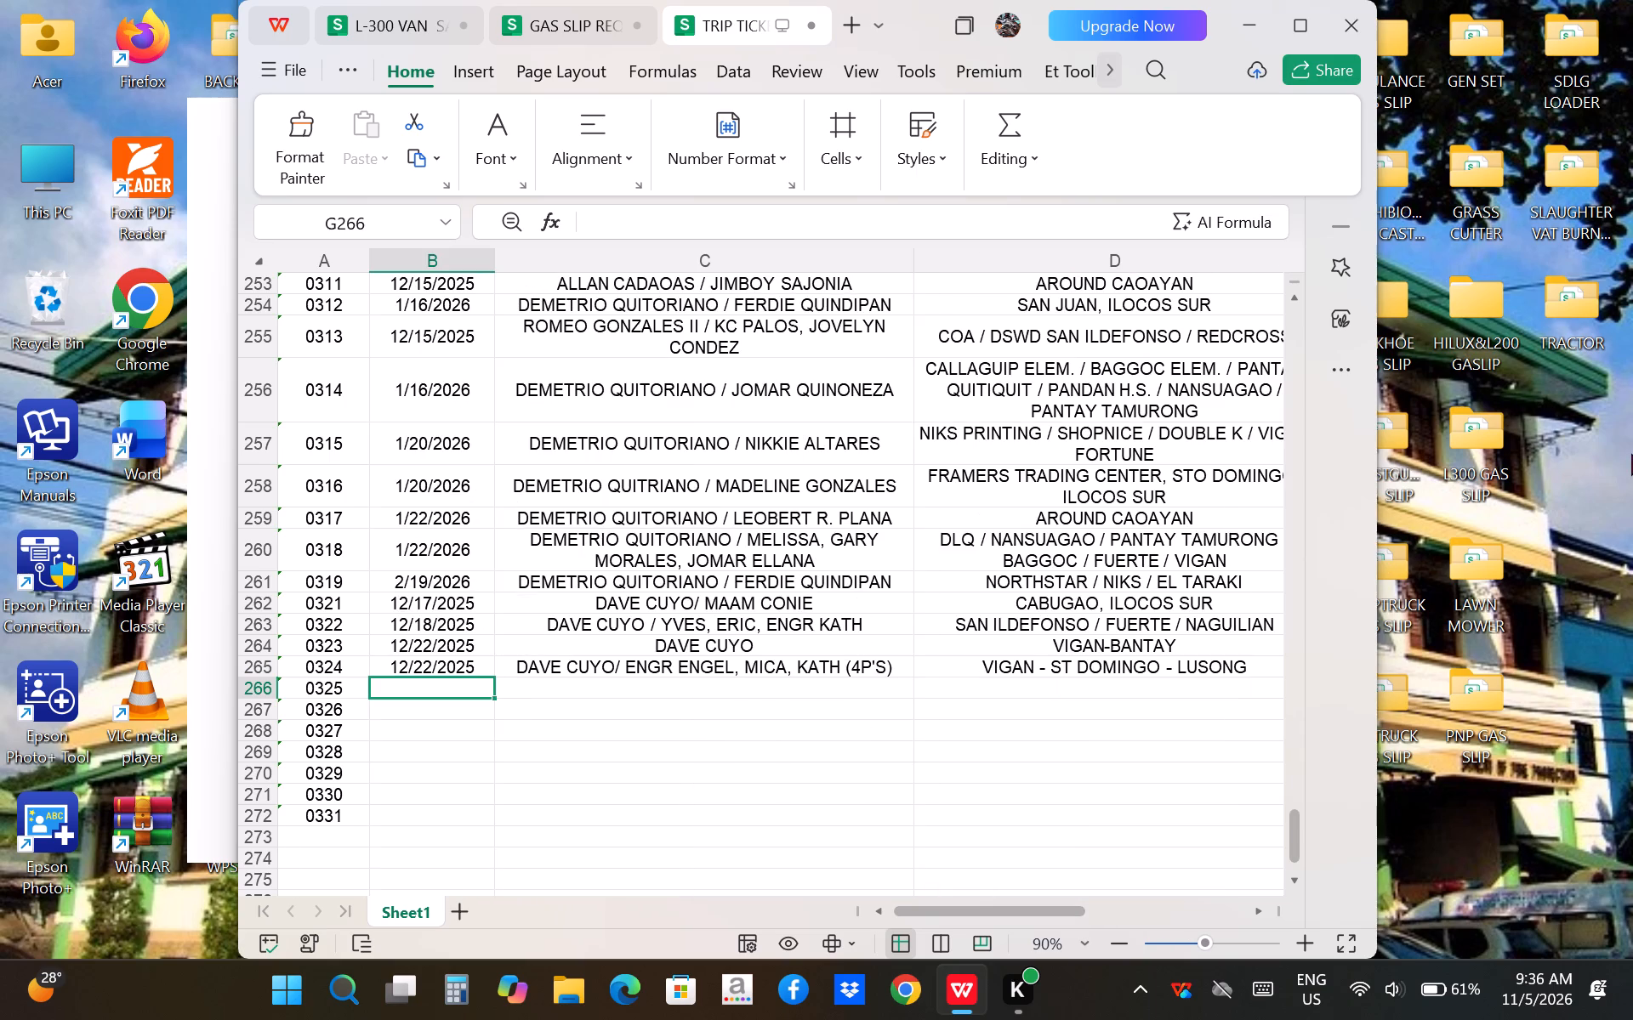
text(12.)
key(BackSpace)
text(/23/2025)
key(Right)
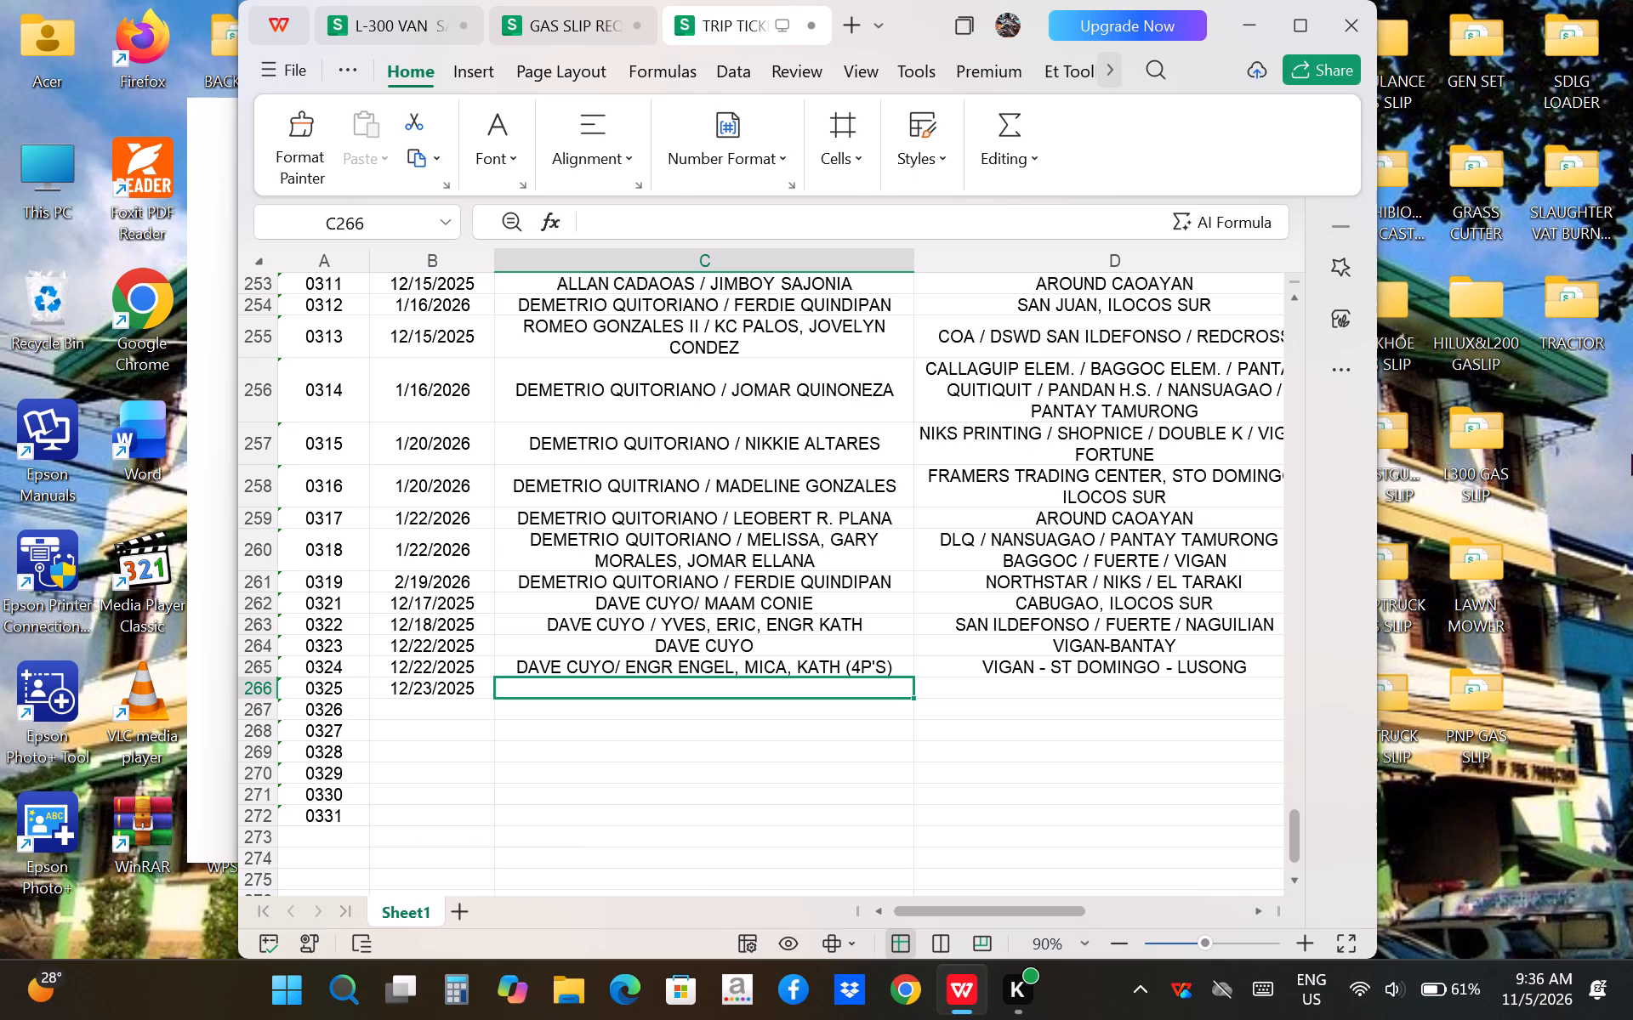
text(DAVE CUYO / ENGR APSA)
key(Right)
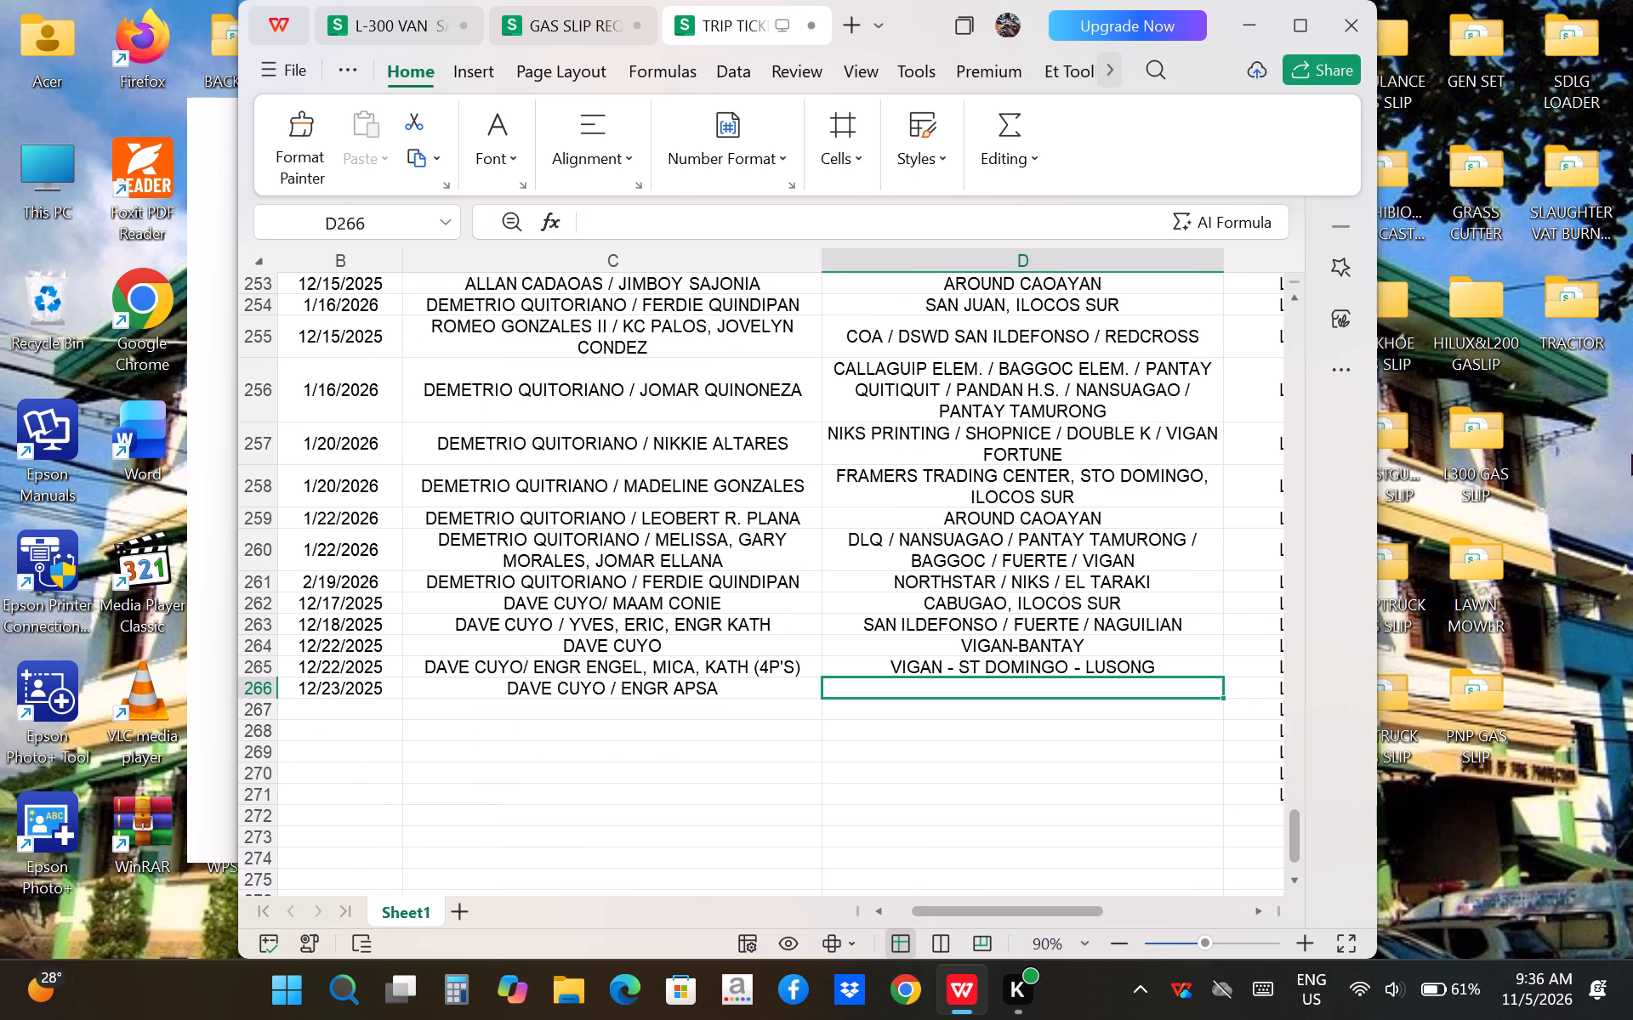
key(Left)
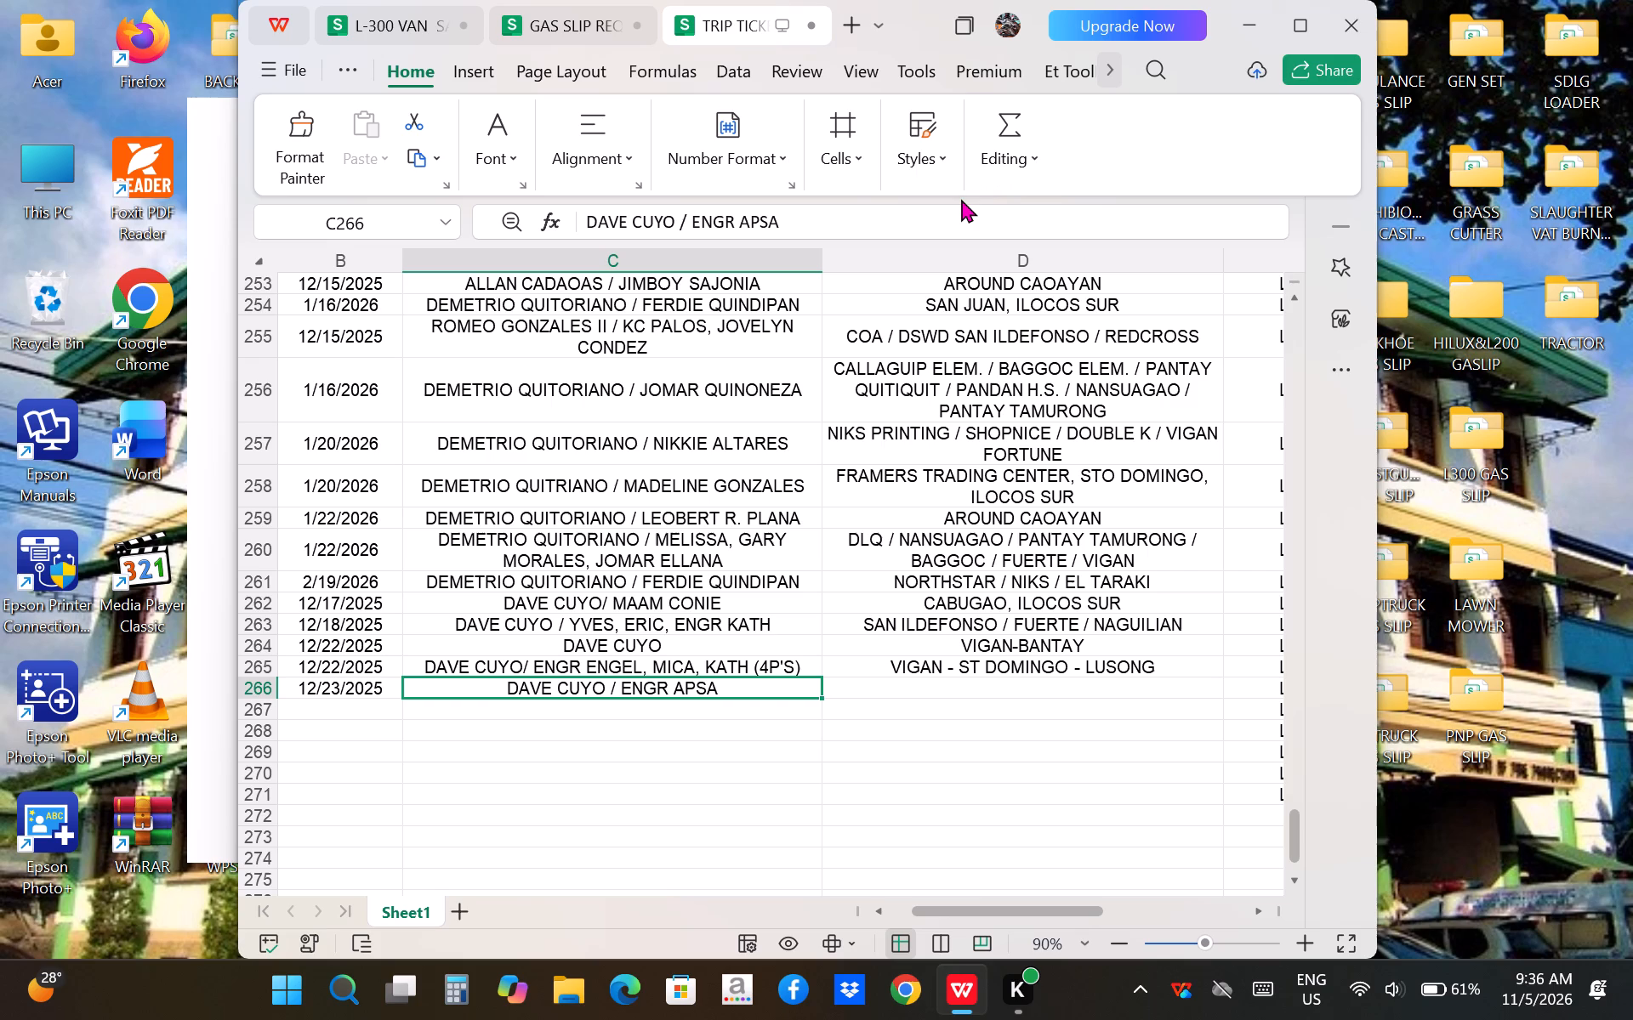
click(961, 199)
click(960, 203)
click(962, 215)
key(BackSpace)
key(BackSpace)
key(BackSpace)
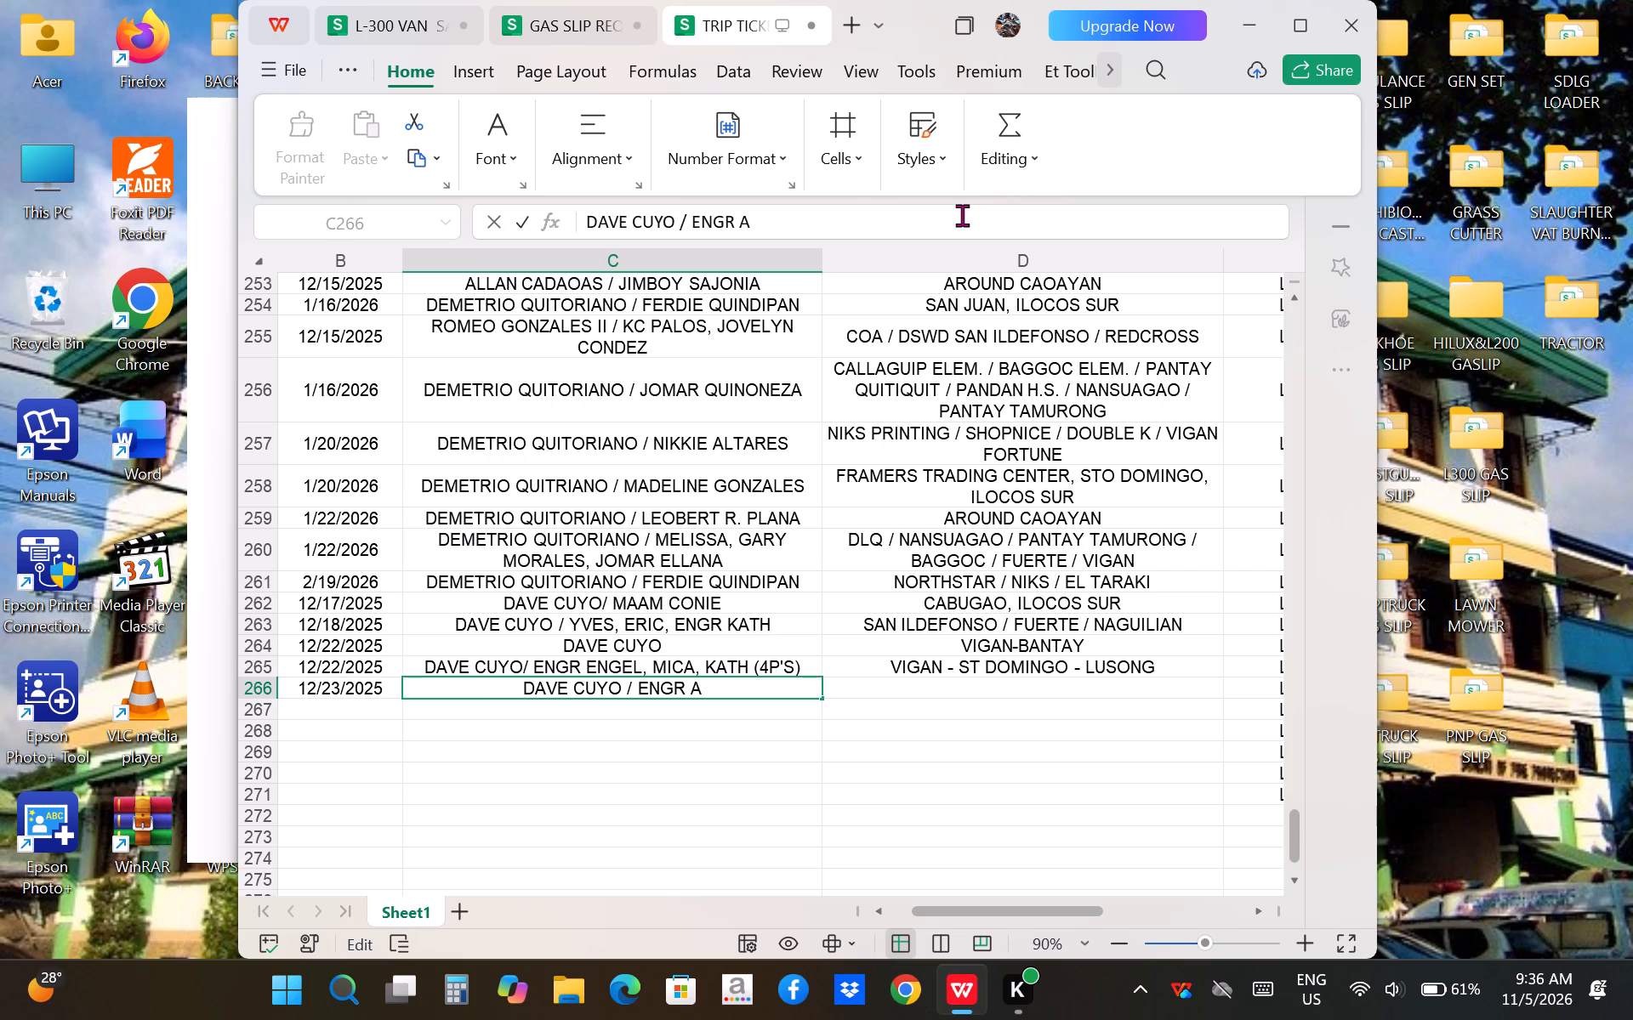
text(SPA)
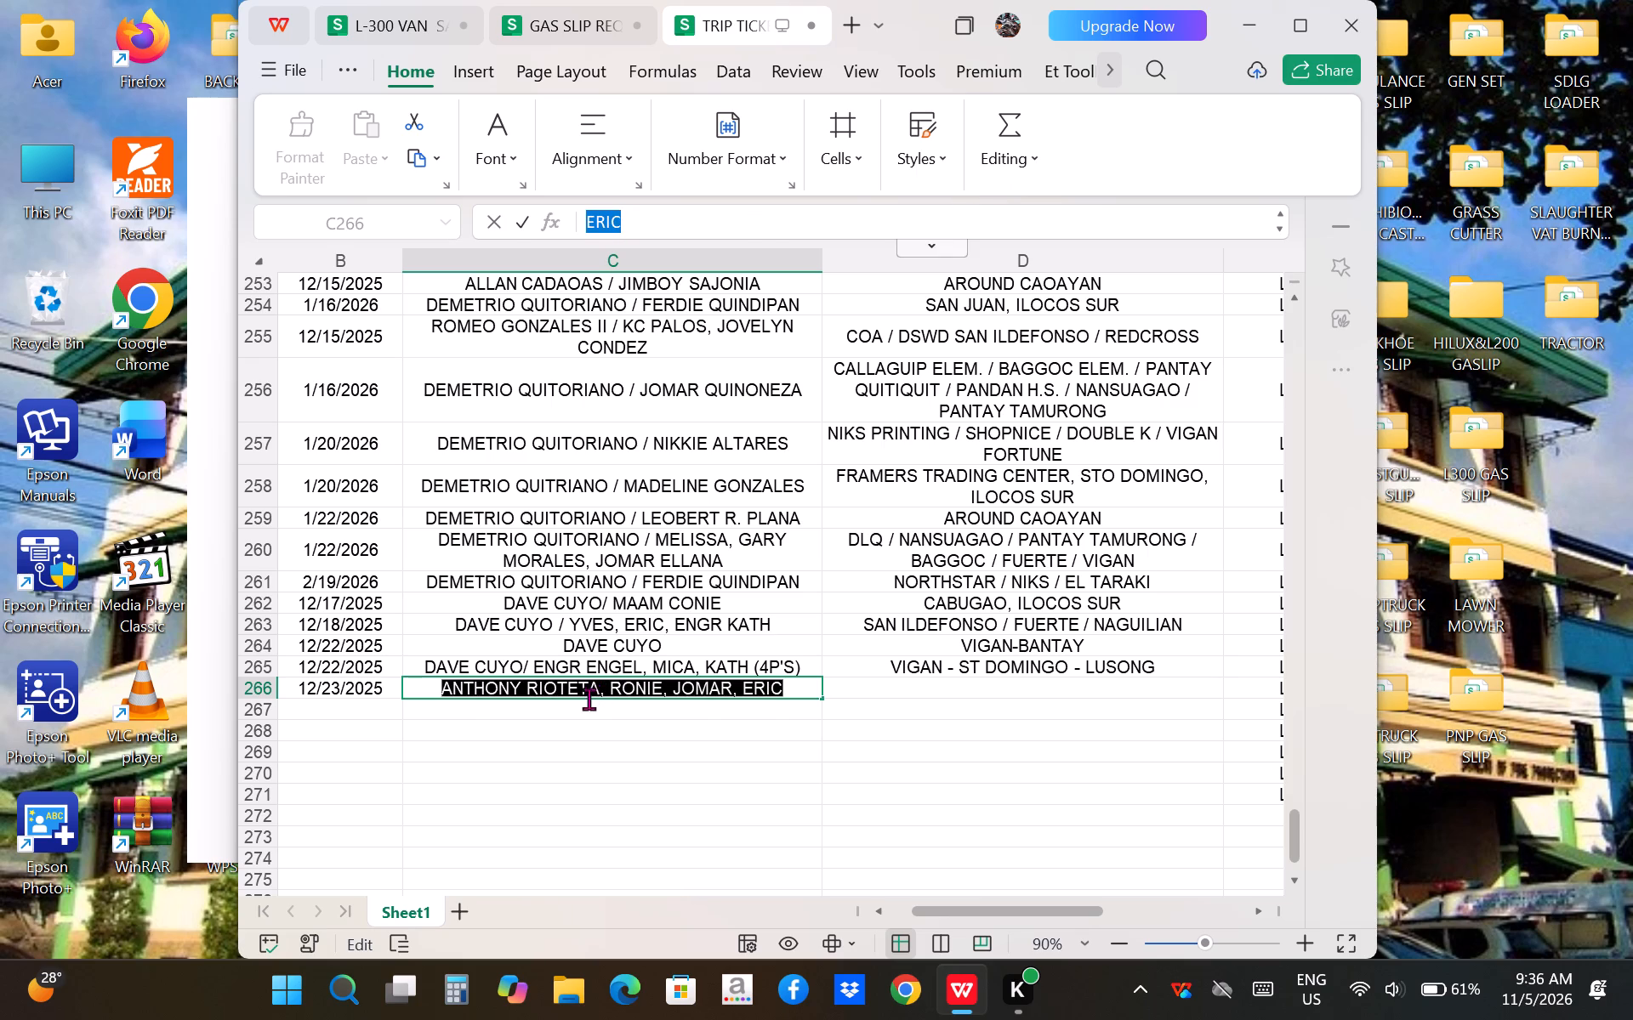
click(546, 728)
click(525, 698)
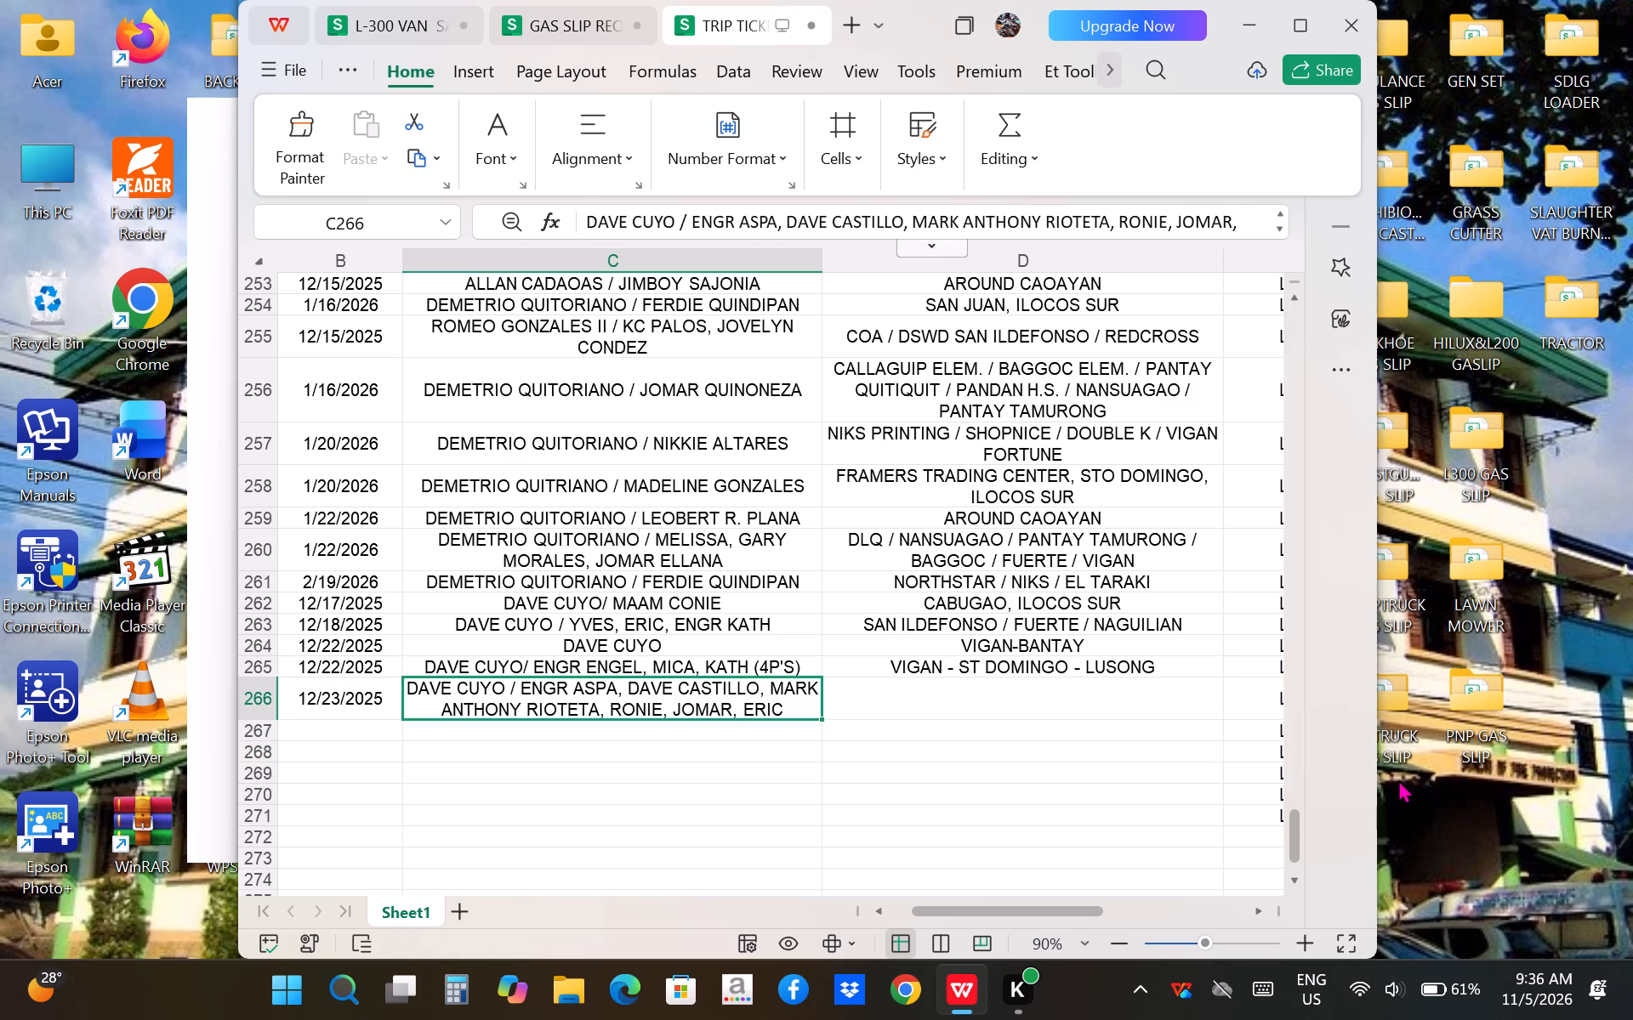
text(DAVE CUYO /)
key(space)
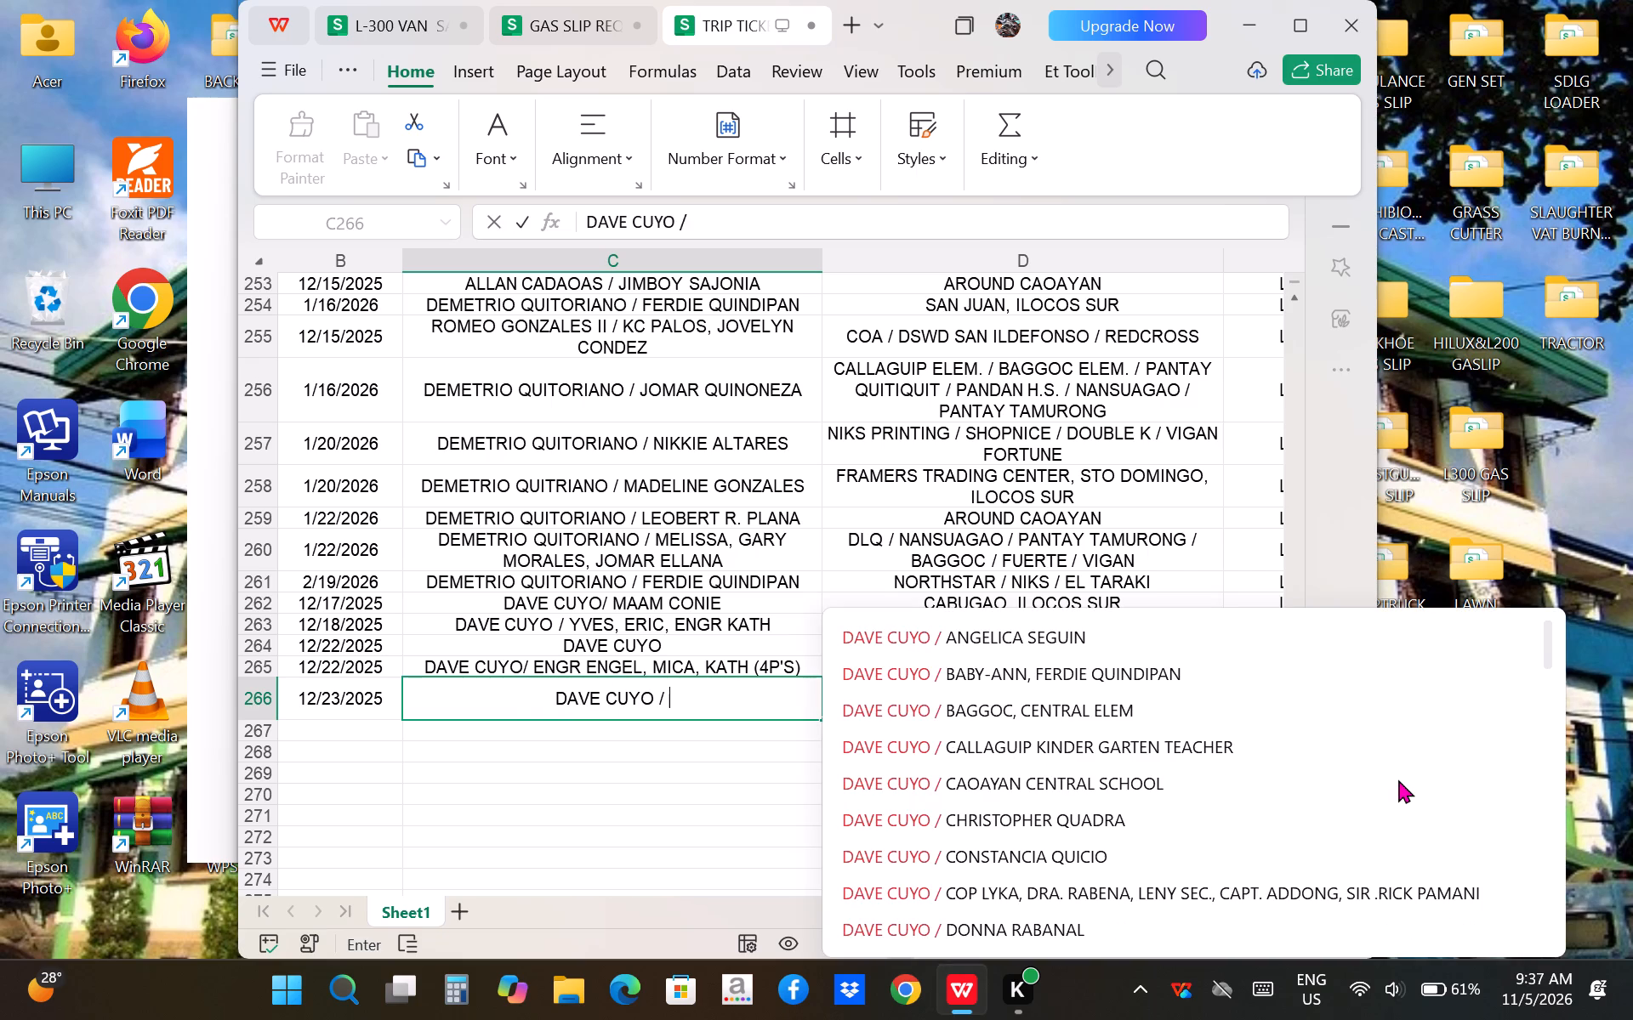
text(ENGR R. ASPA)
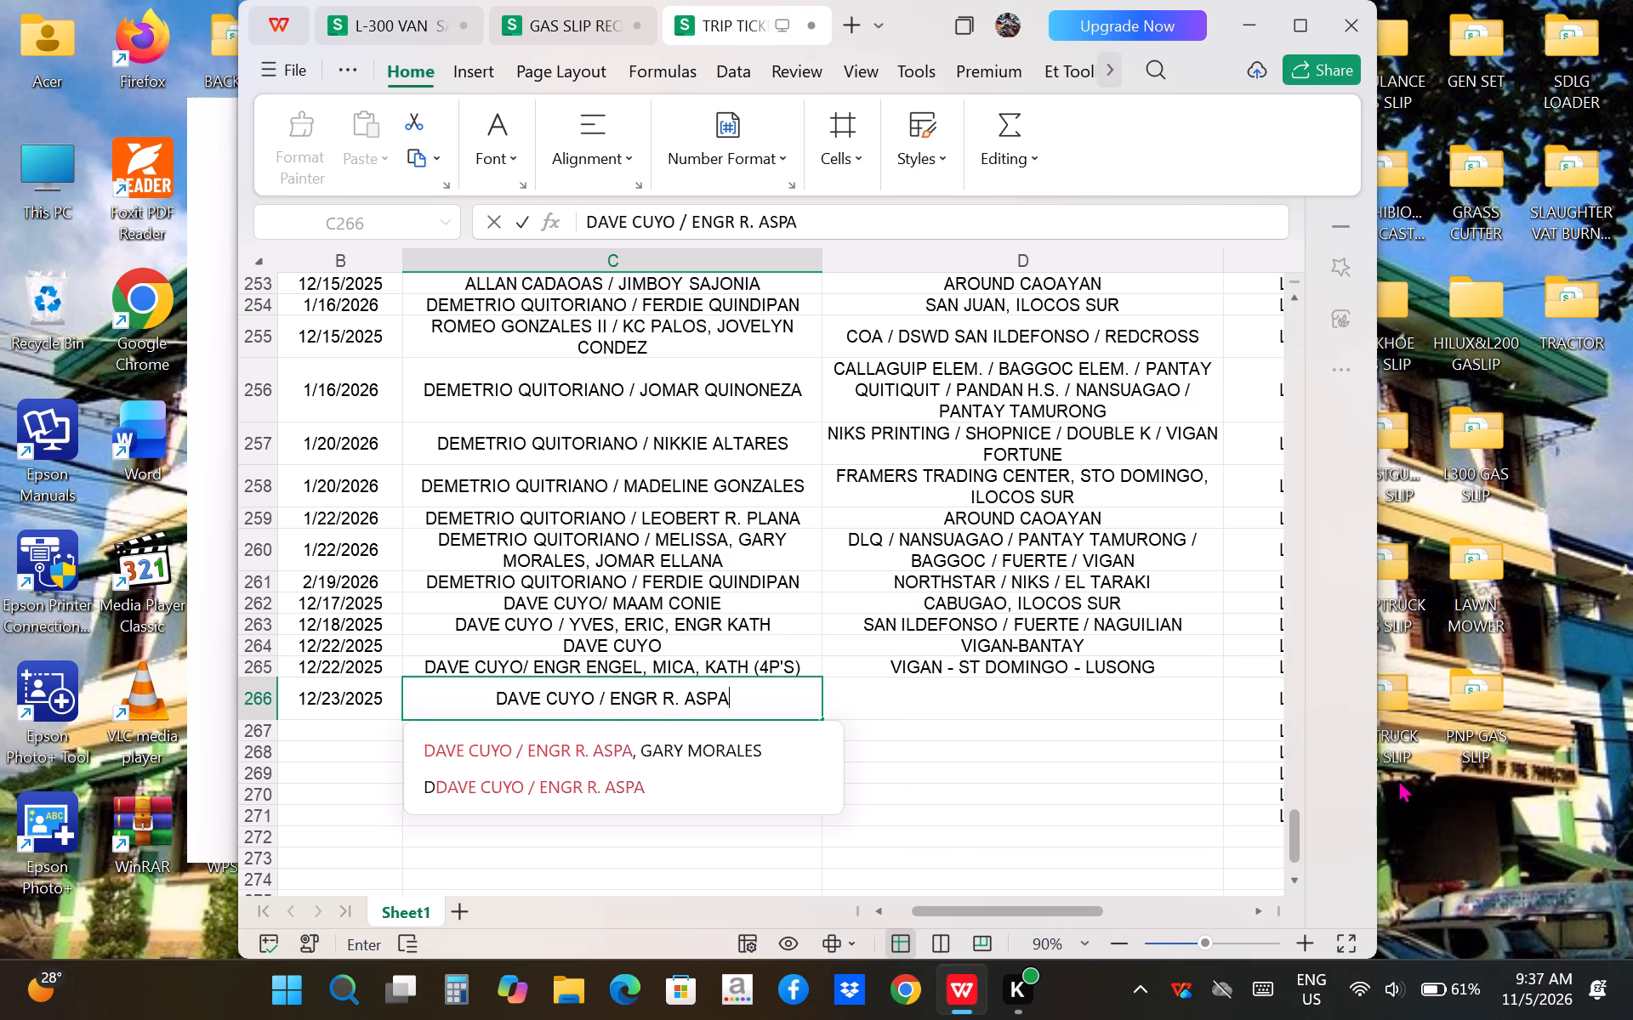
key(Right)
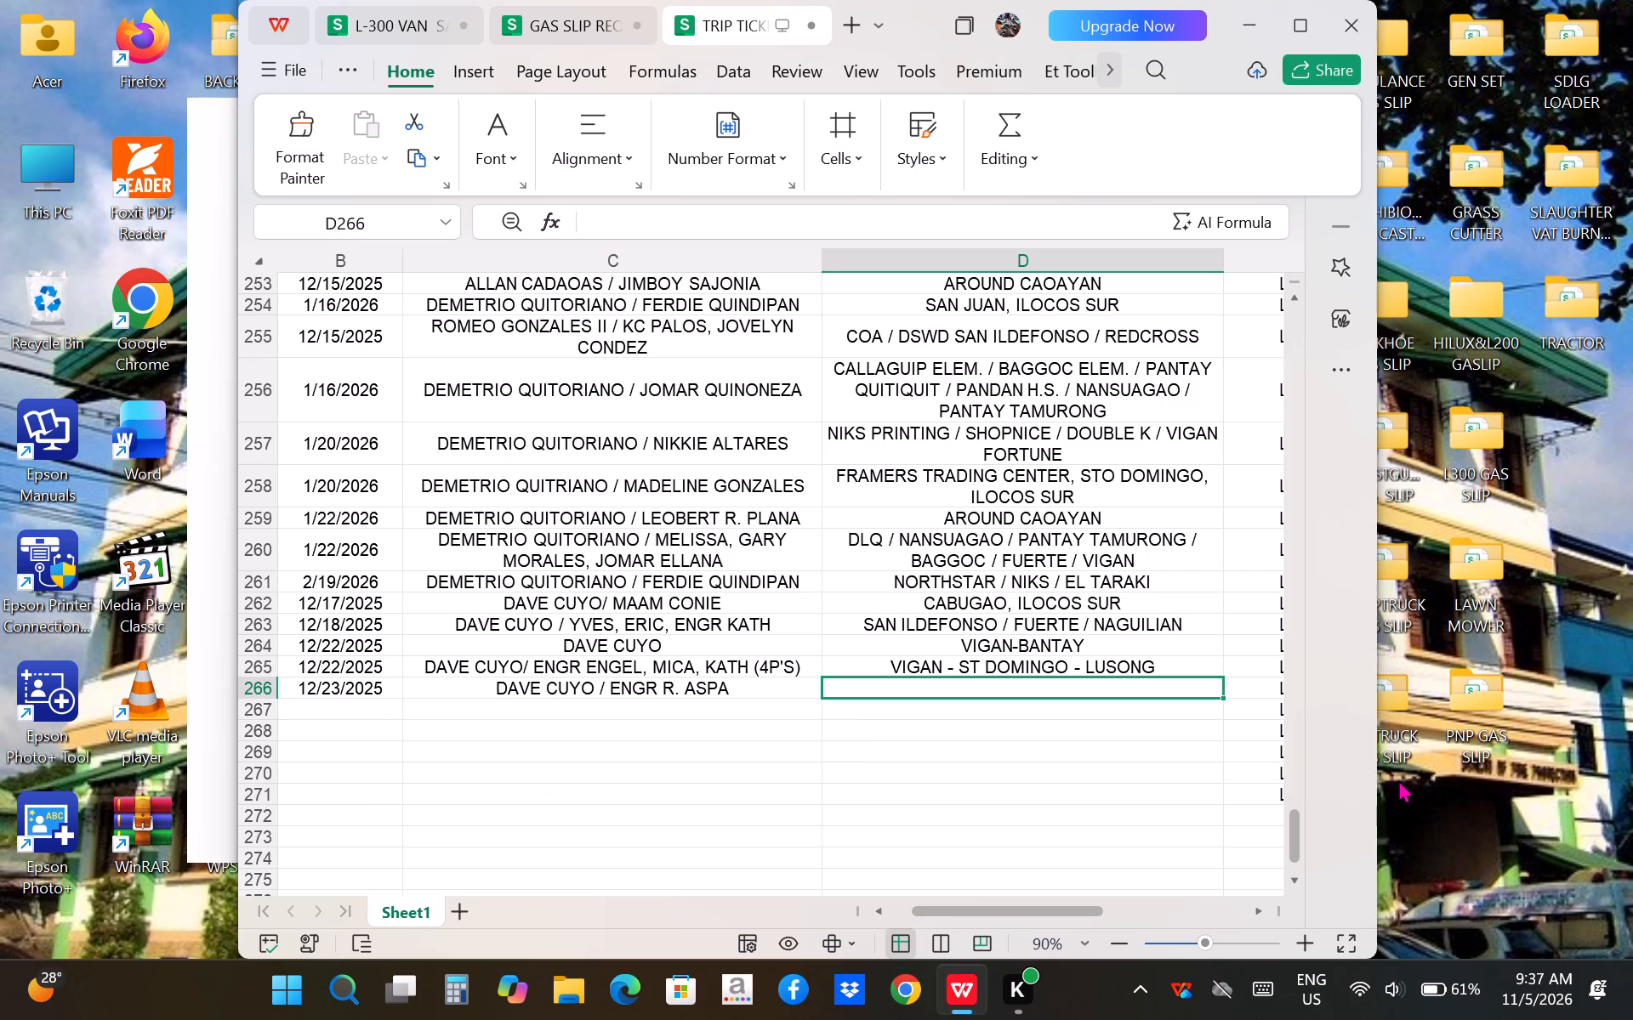
Enter the destination VILLAMAR and the readings 23157 and 23206 for ticket 0325.
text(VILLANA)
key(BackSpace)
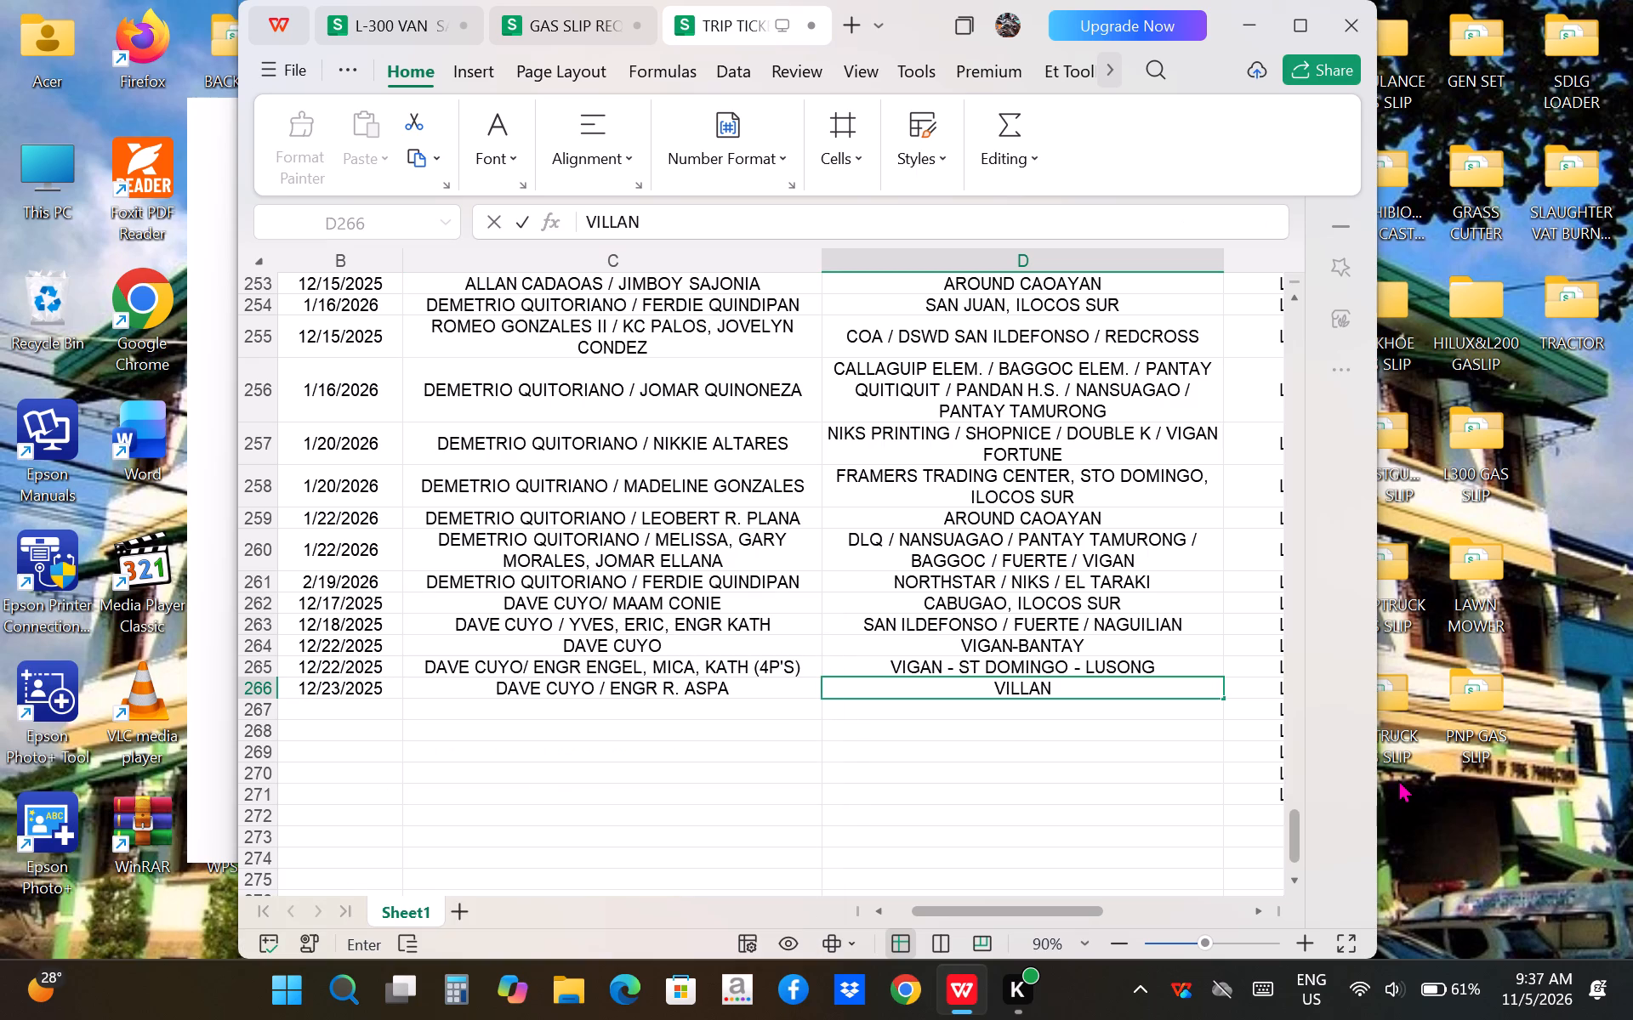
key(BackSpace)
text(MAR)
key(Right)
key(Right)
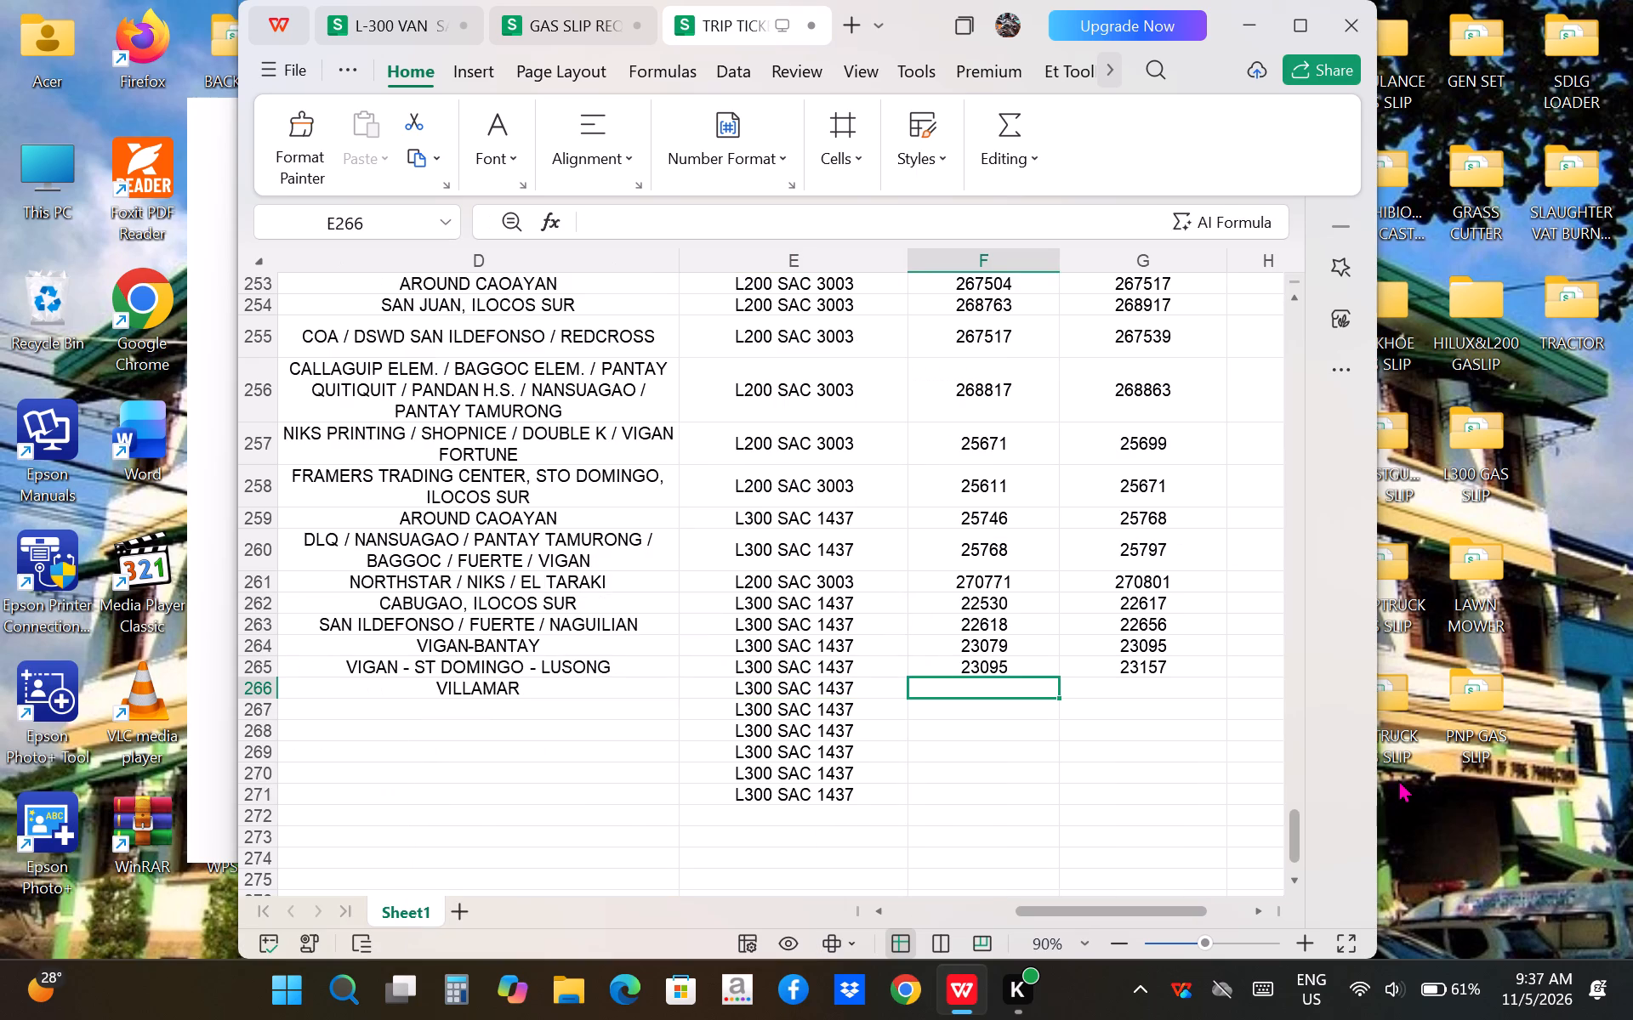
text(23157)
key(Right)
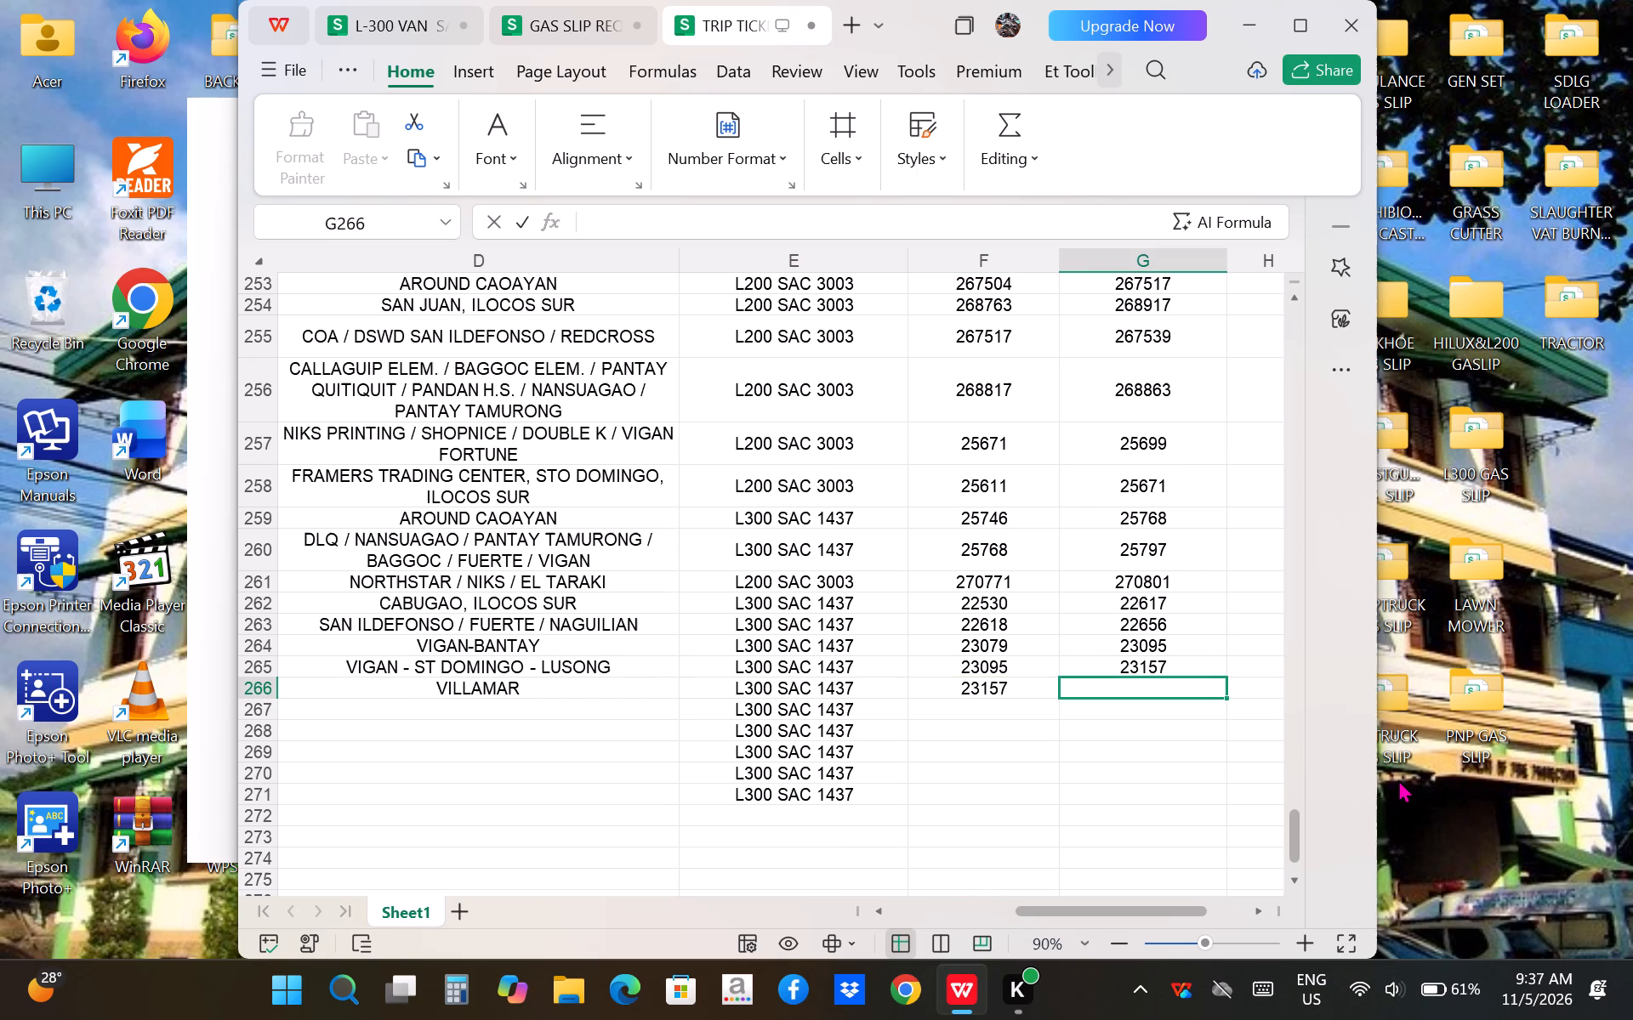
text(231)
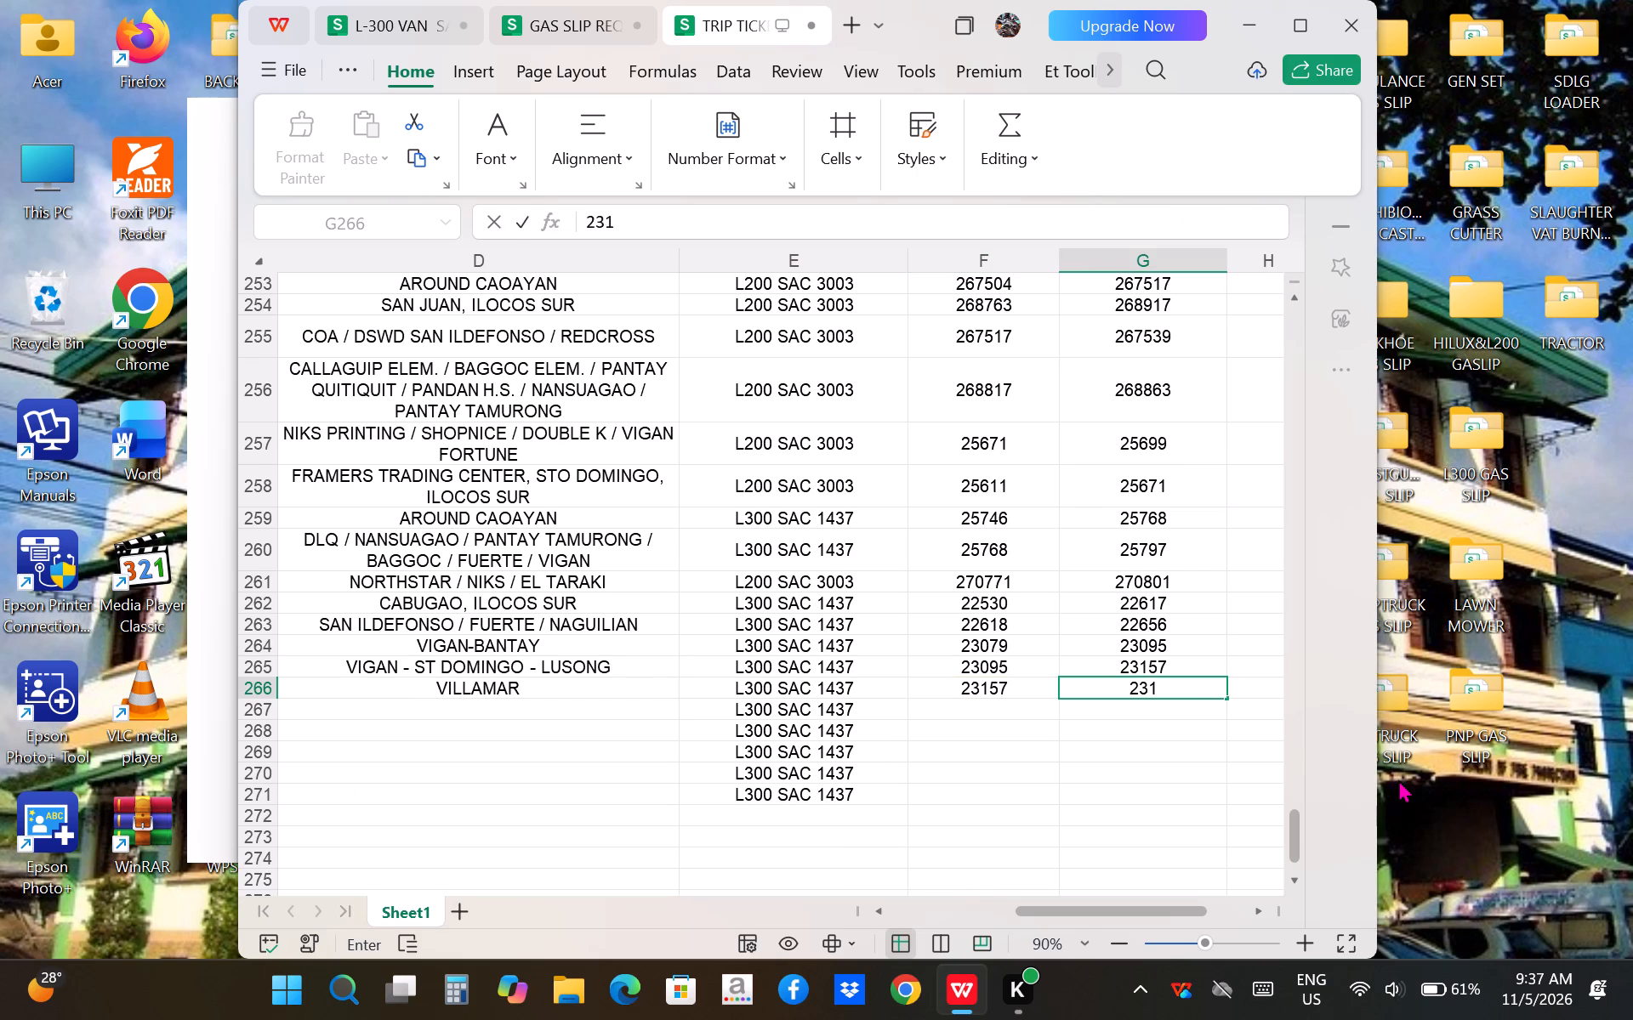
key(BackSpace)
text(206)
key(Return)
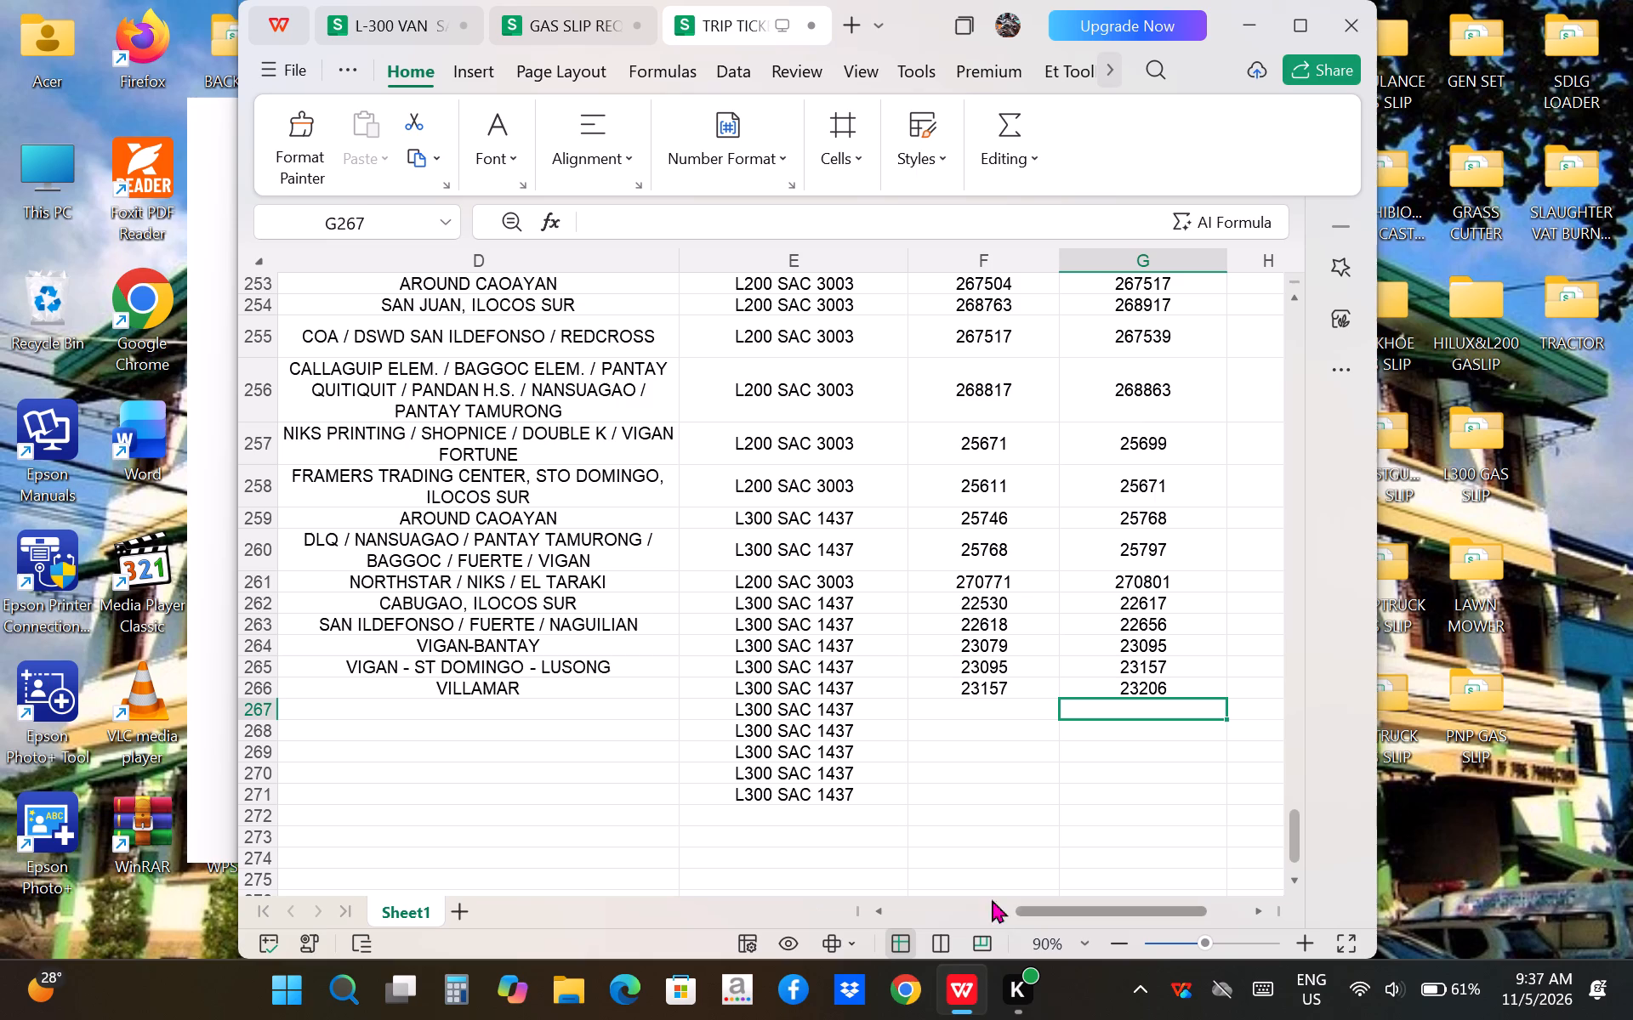
Enter the date 12/28/2025 and the same driver as ticket 0325 with passenger DAYCARE TEACHER for ticket 0326.
drag(1079, 908, 661, 867)
click(397, 712)
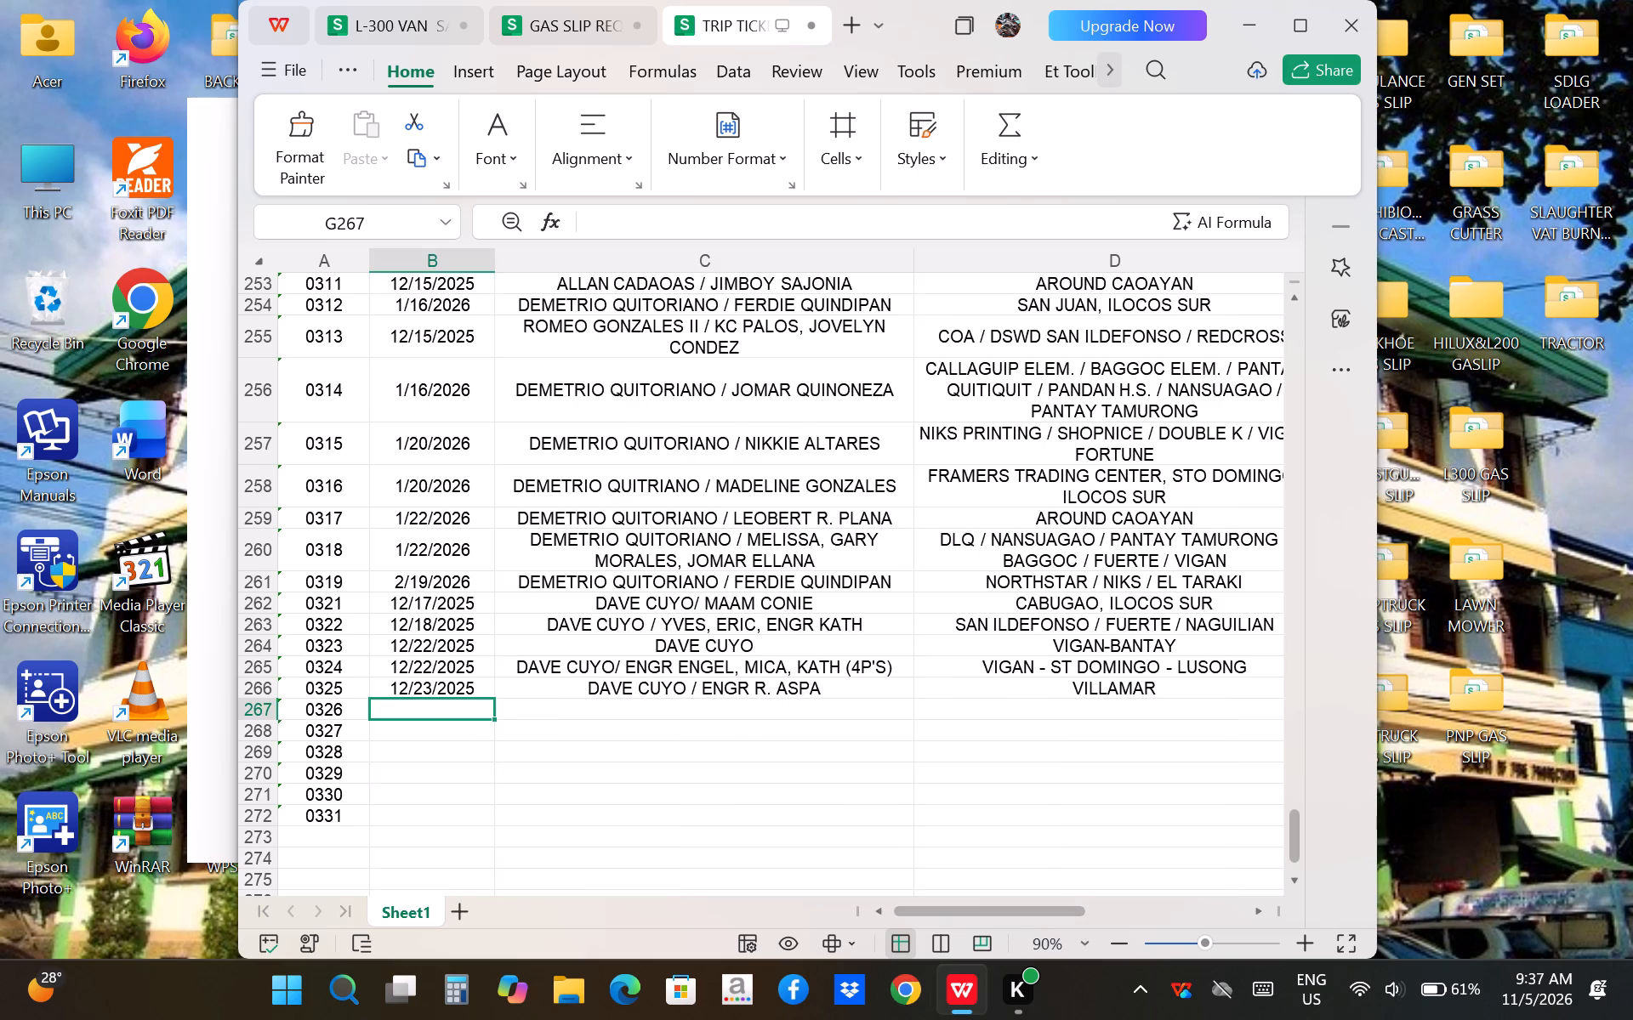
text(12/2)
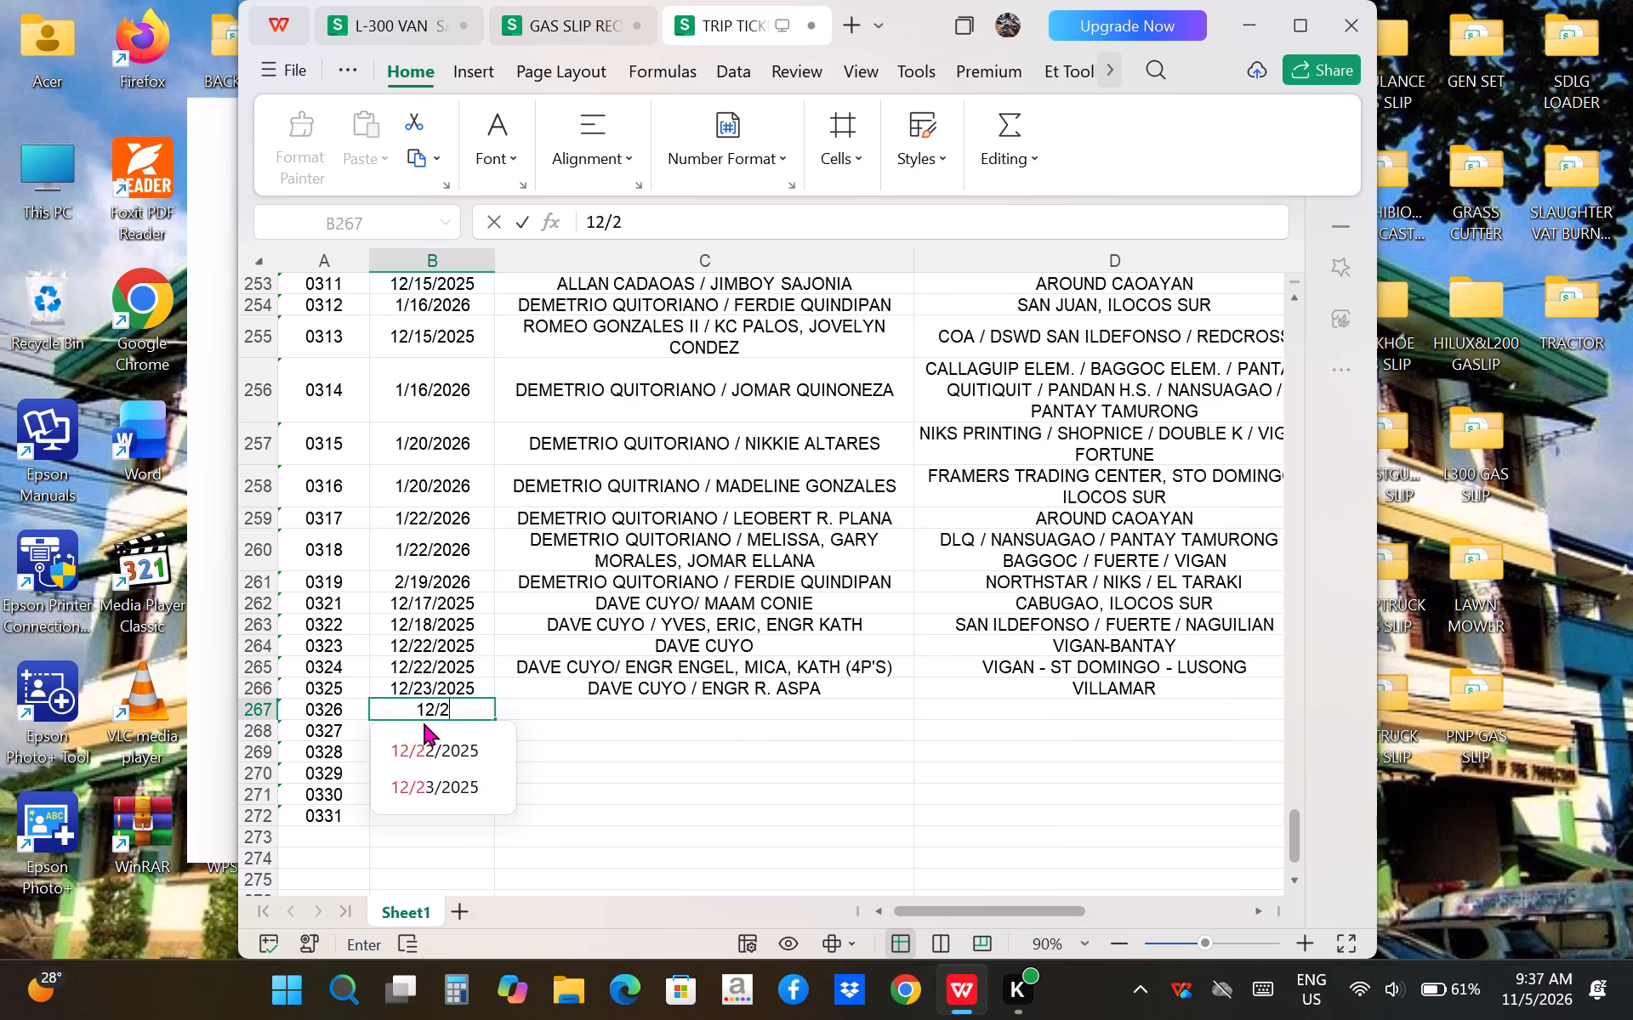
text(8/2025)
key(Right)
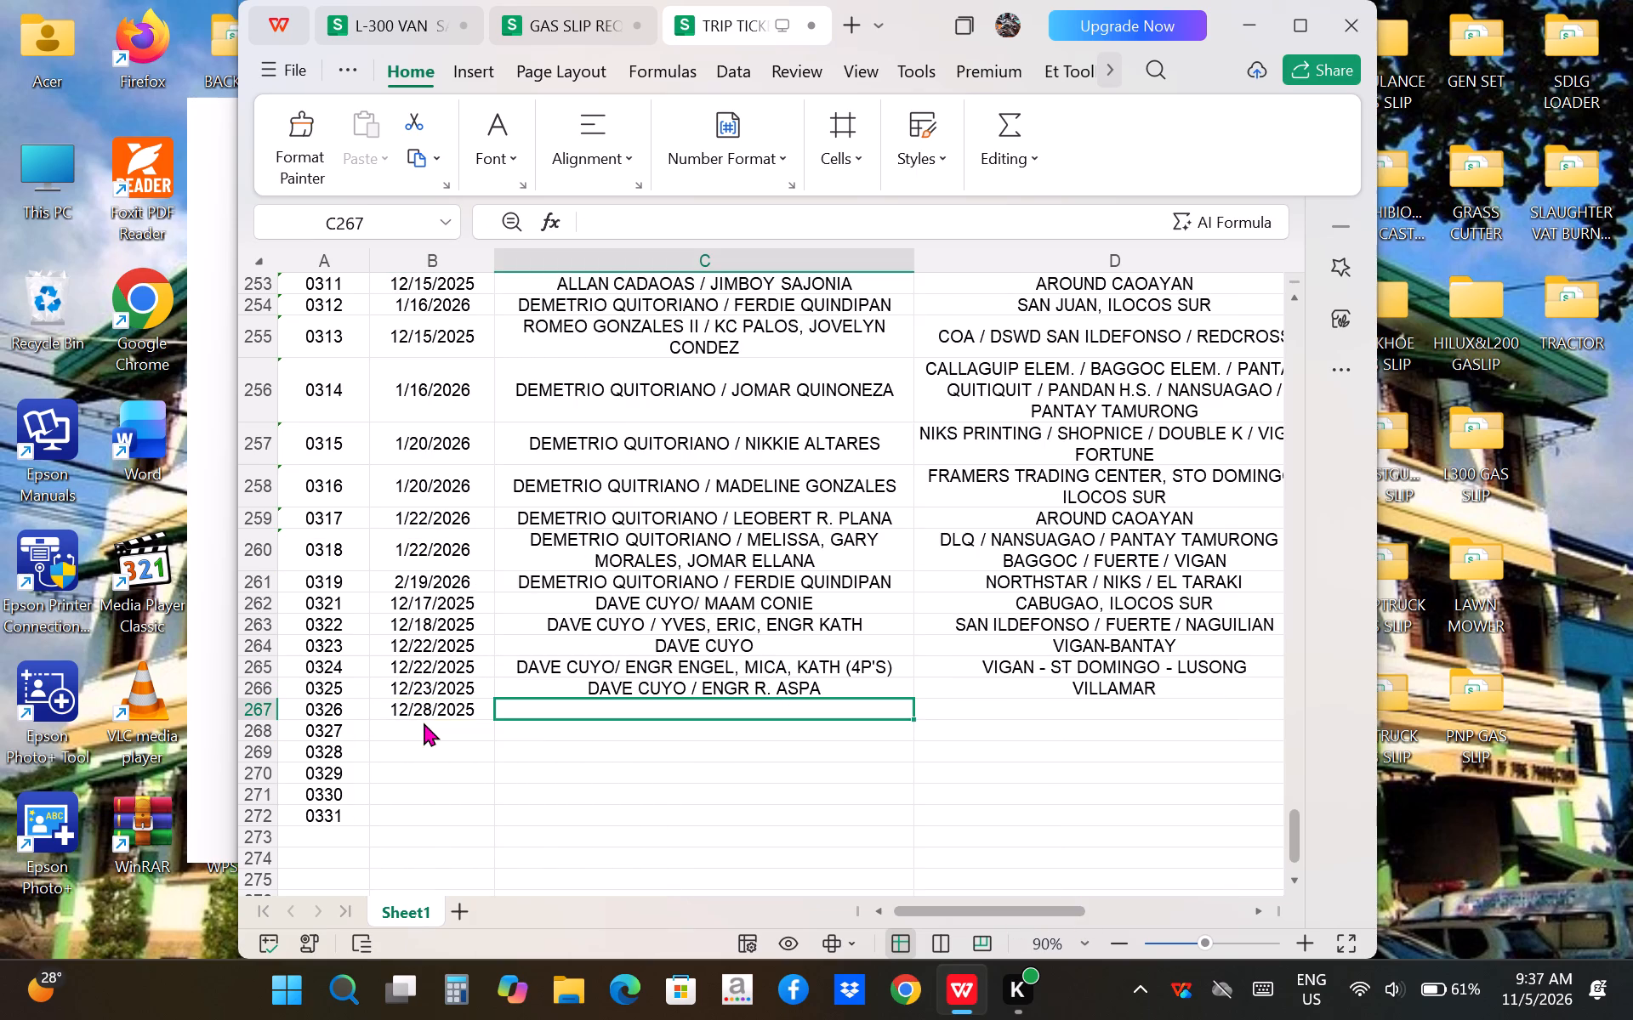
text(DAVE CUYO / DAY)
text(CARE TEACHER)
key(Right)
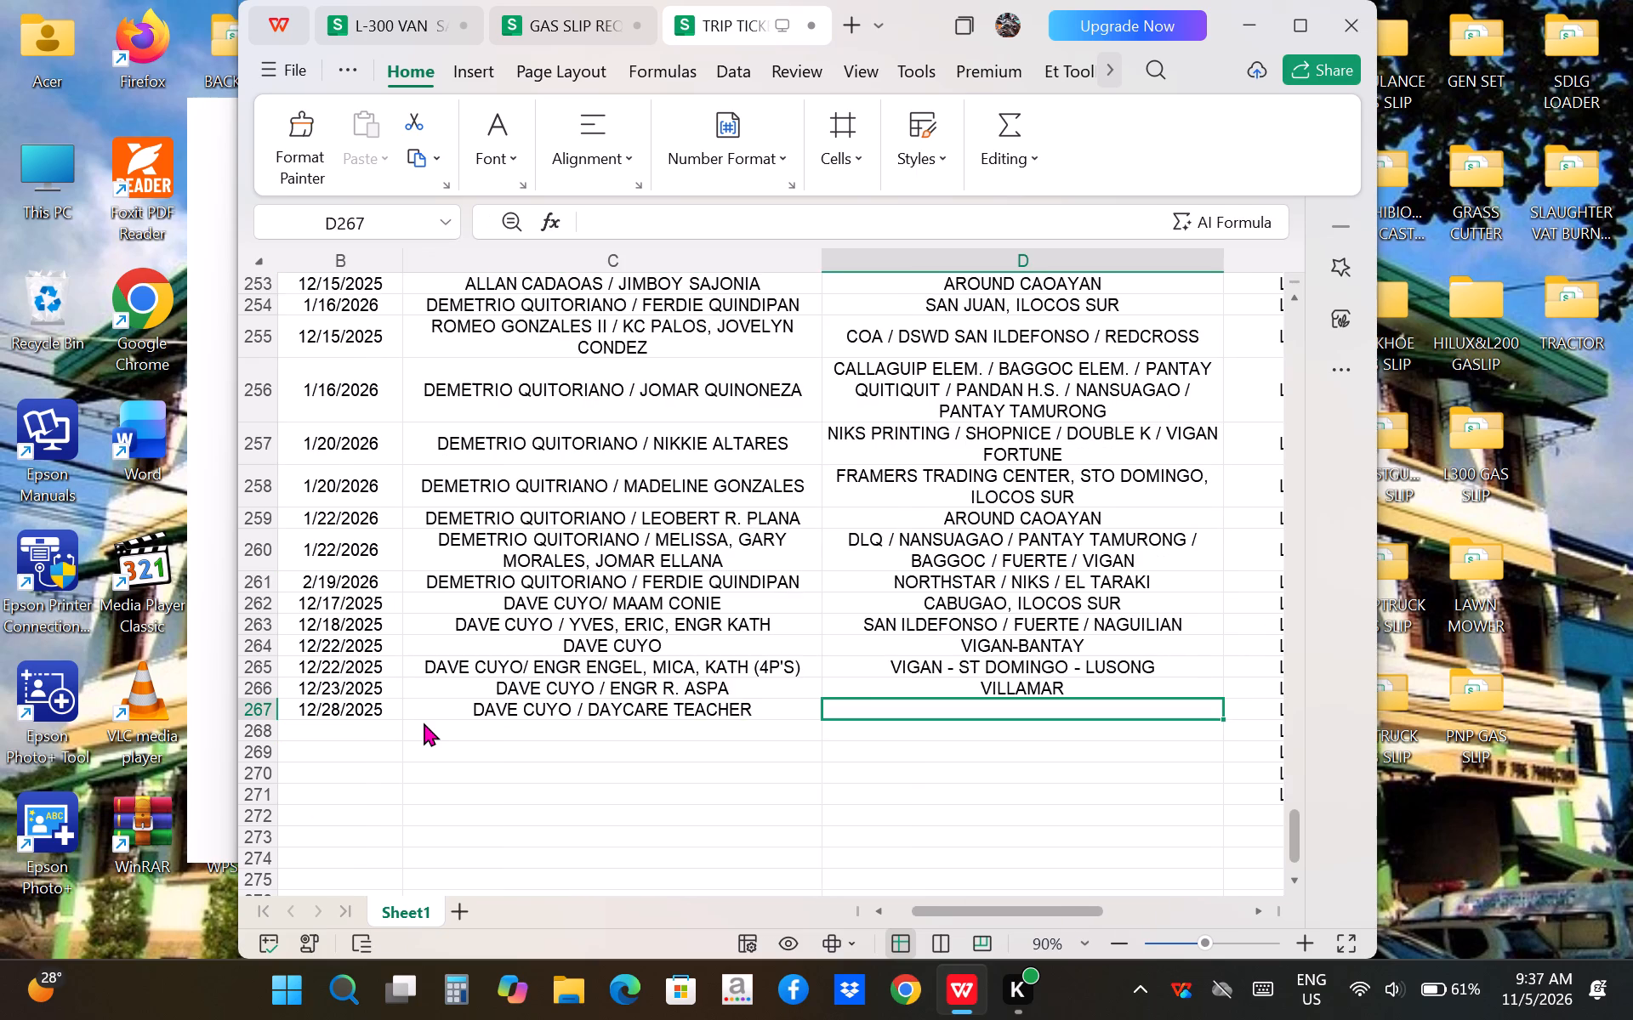
Enter the destination SINAIT - CABUGAO and the readings 23206 and 23316 for ticket 0326.
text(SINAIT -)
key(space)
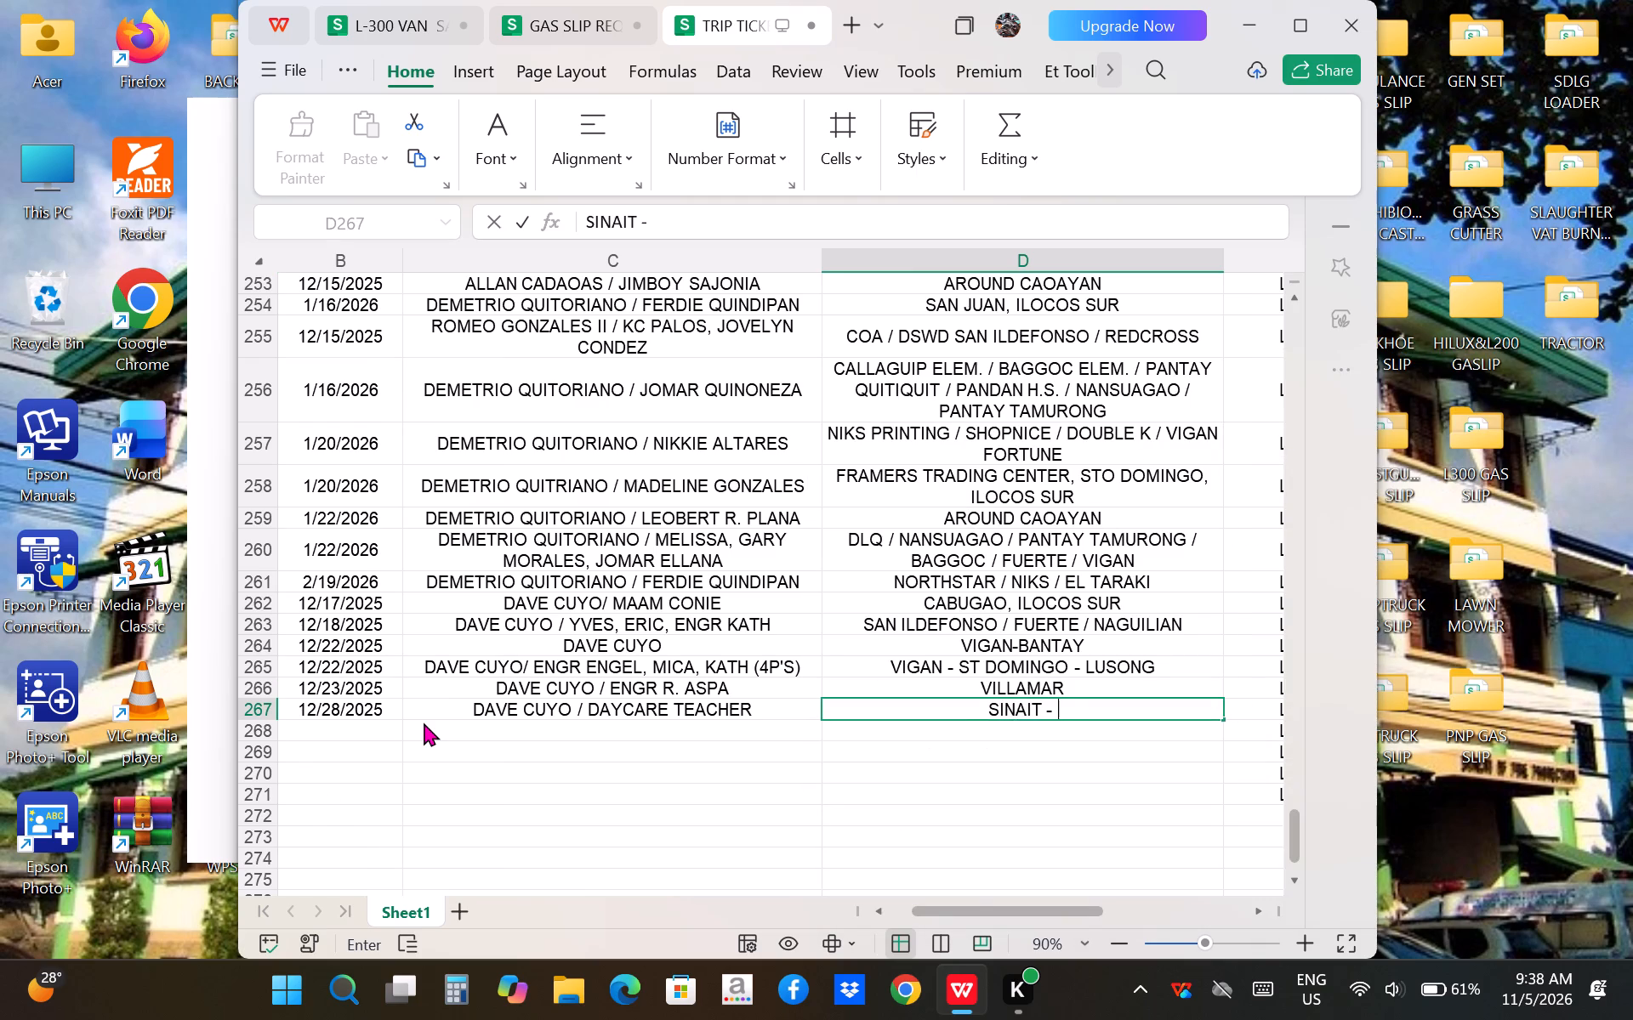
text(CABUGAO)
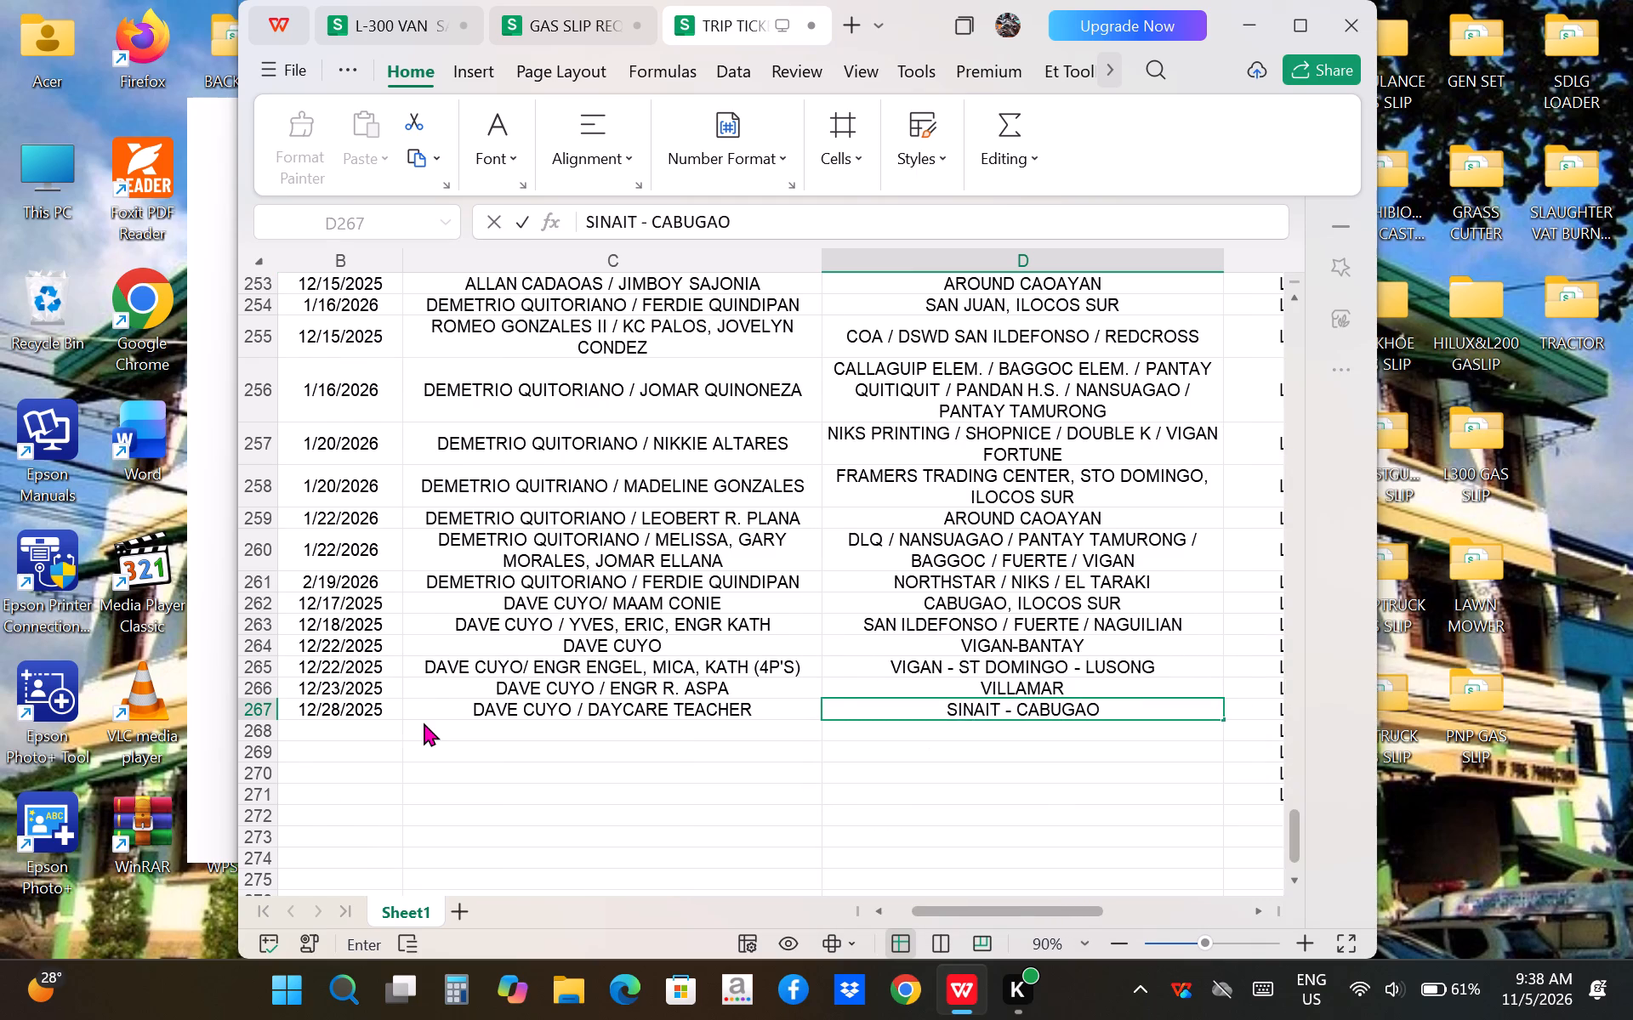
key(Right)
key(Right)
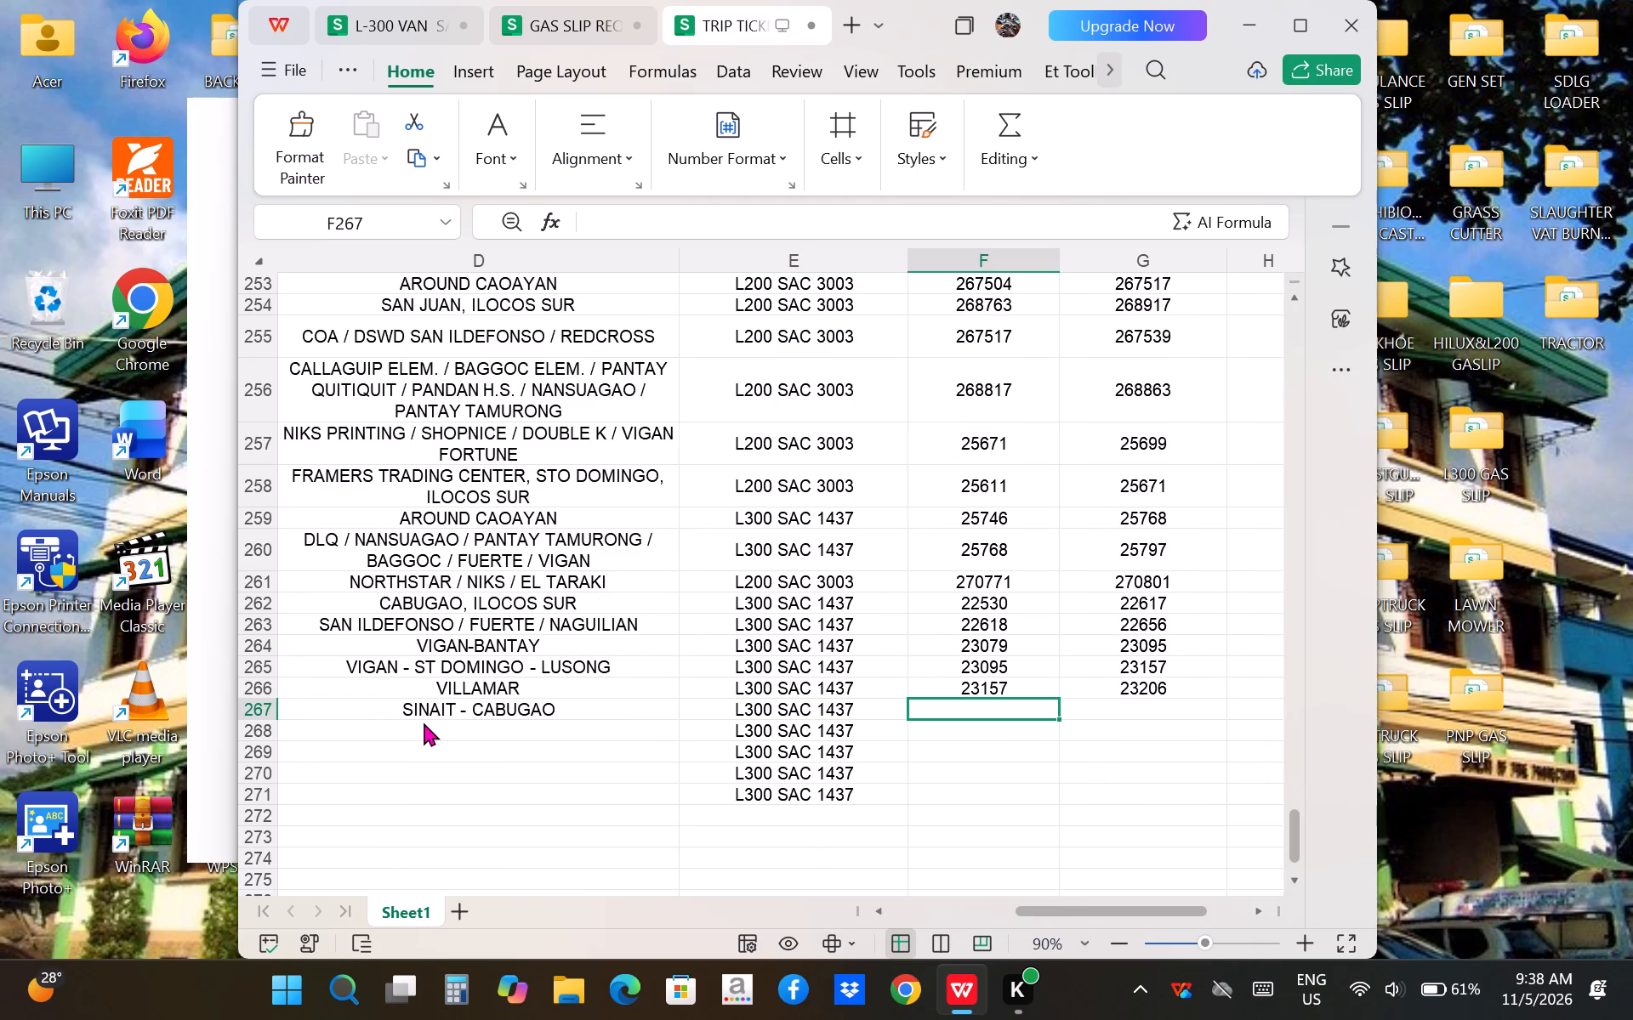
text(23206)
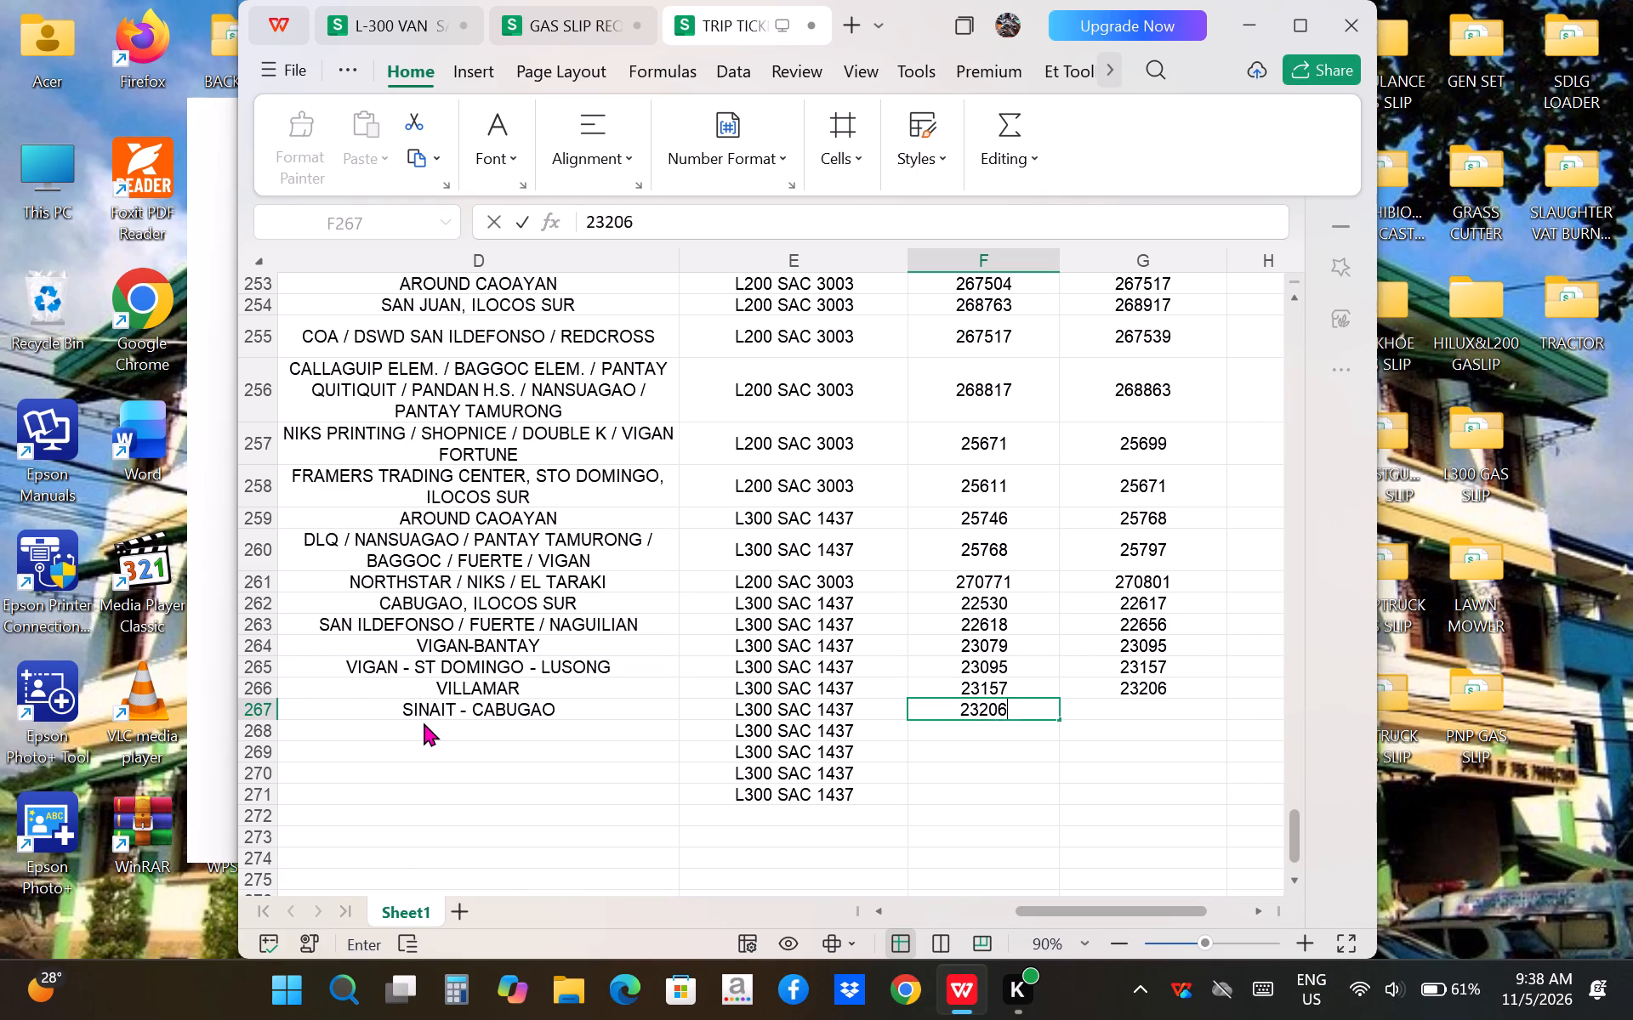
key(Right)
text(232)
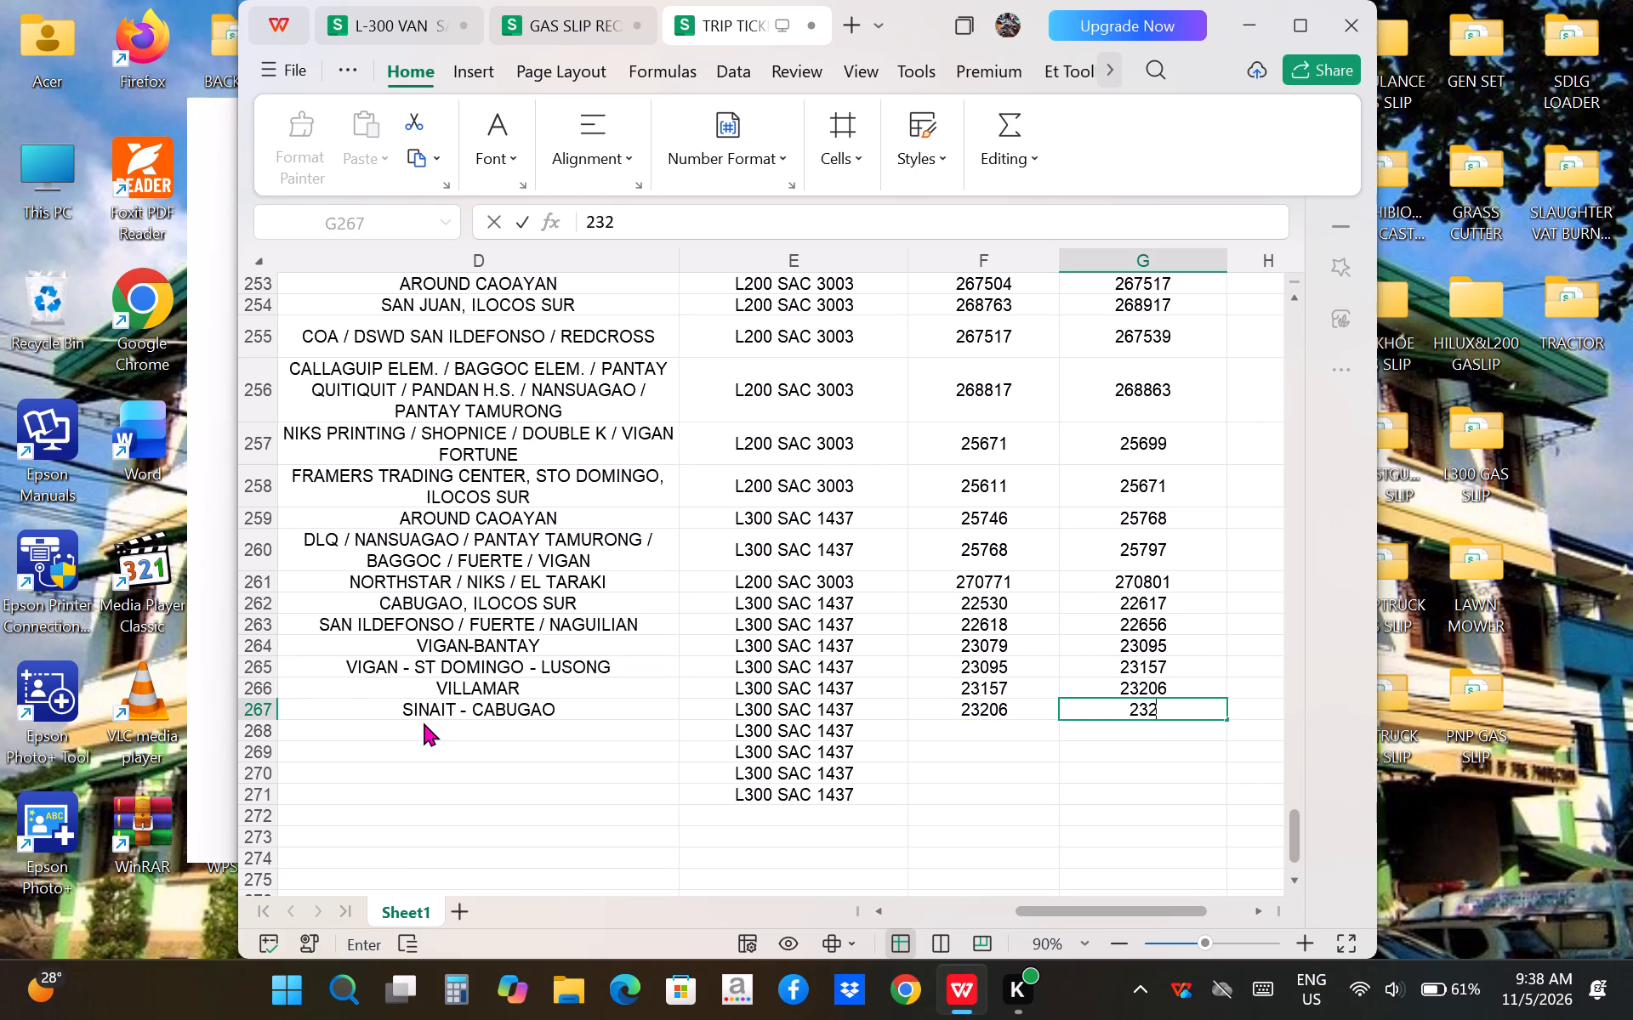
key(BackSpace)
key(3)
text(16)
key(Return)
Enter the date 1/5/2026 in column B for ticket 0327.
drag(1142, 916, 359, 776)
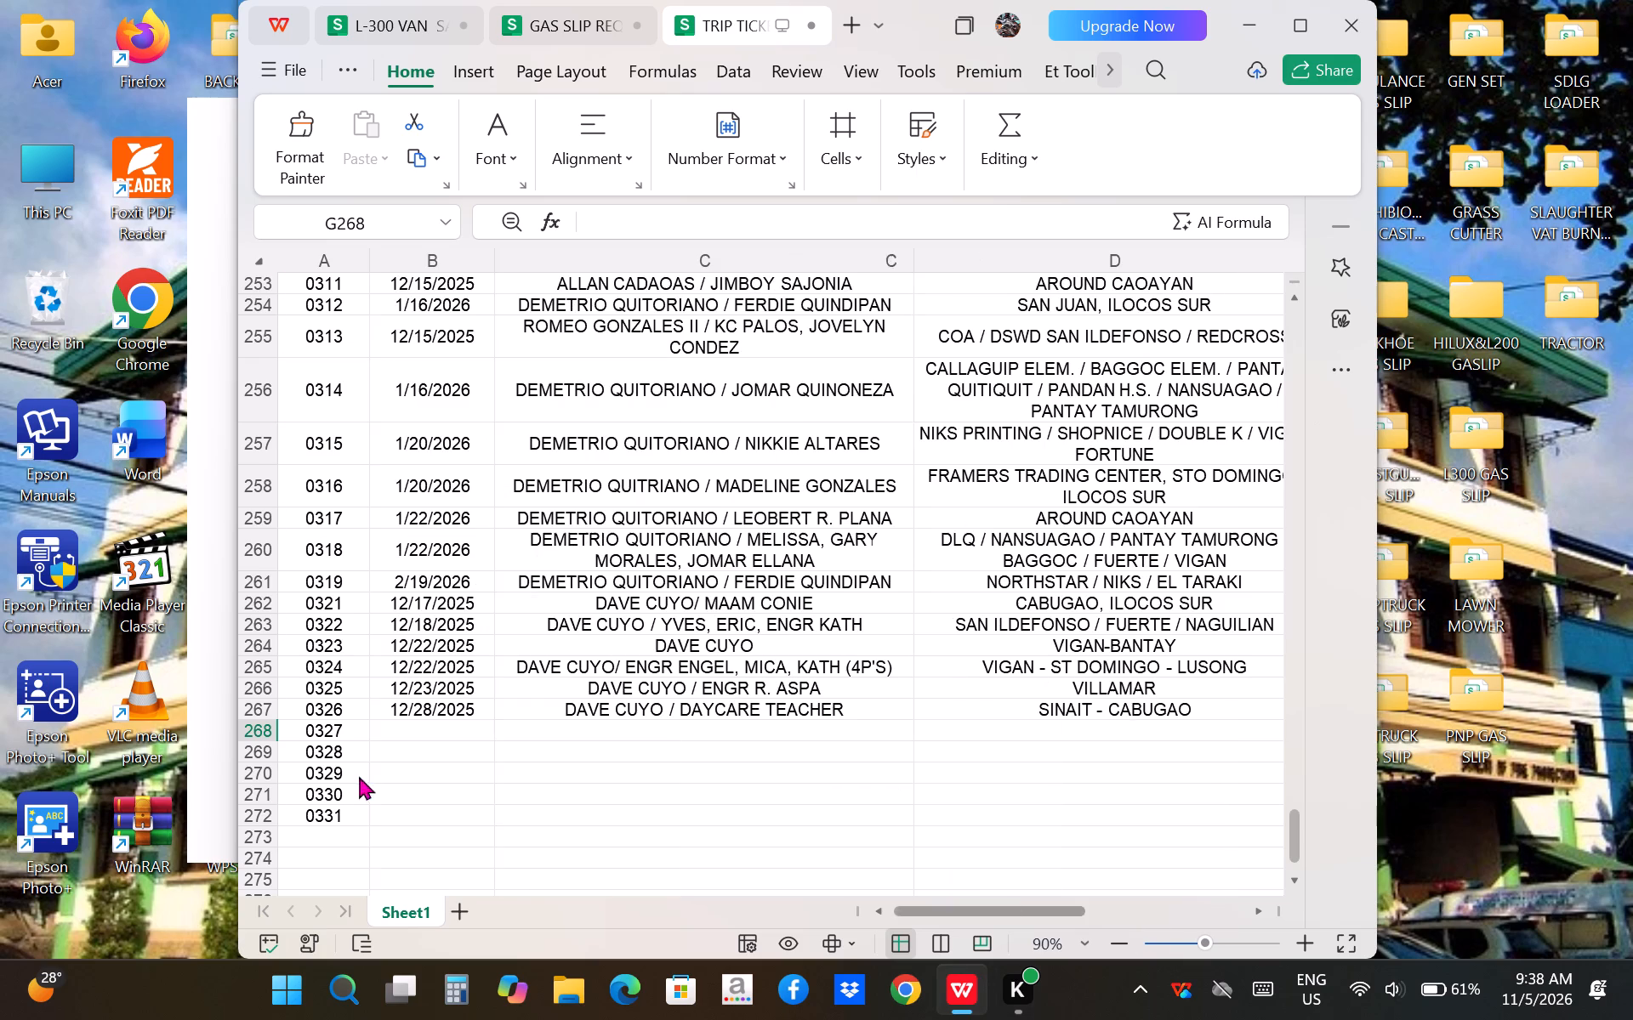
drag(359, 776, 357, 775)
click(452, 734)
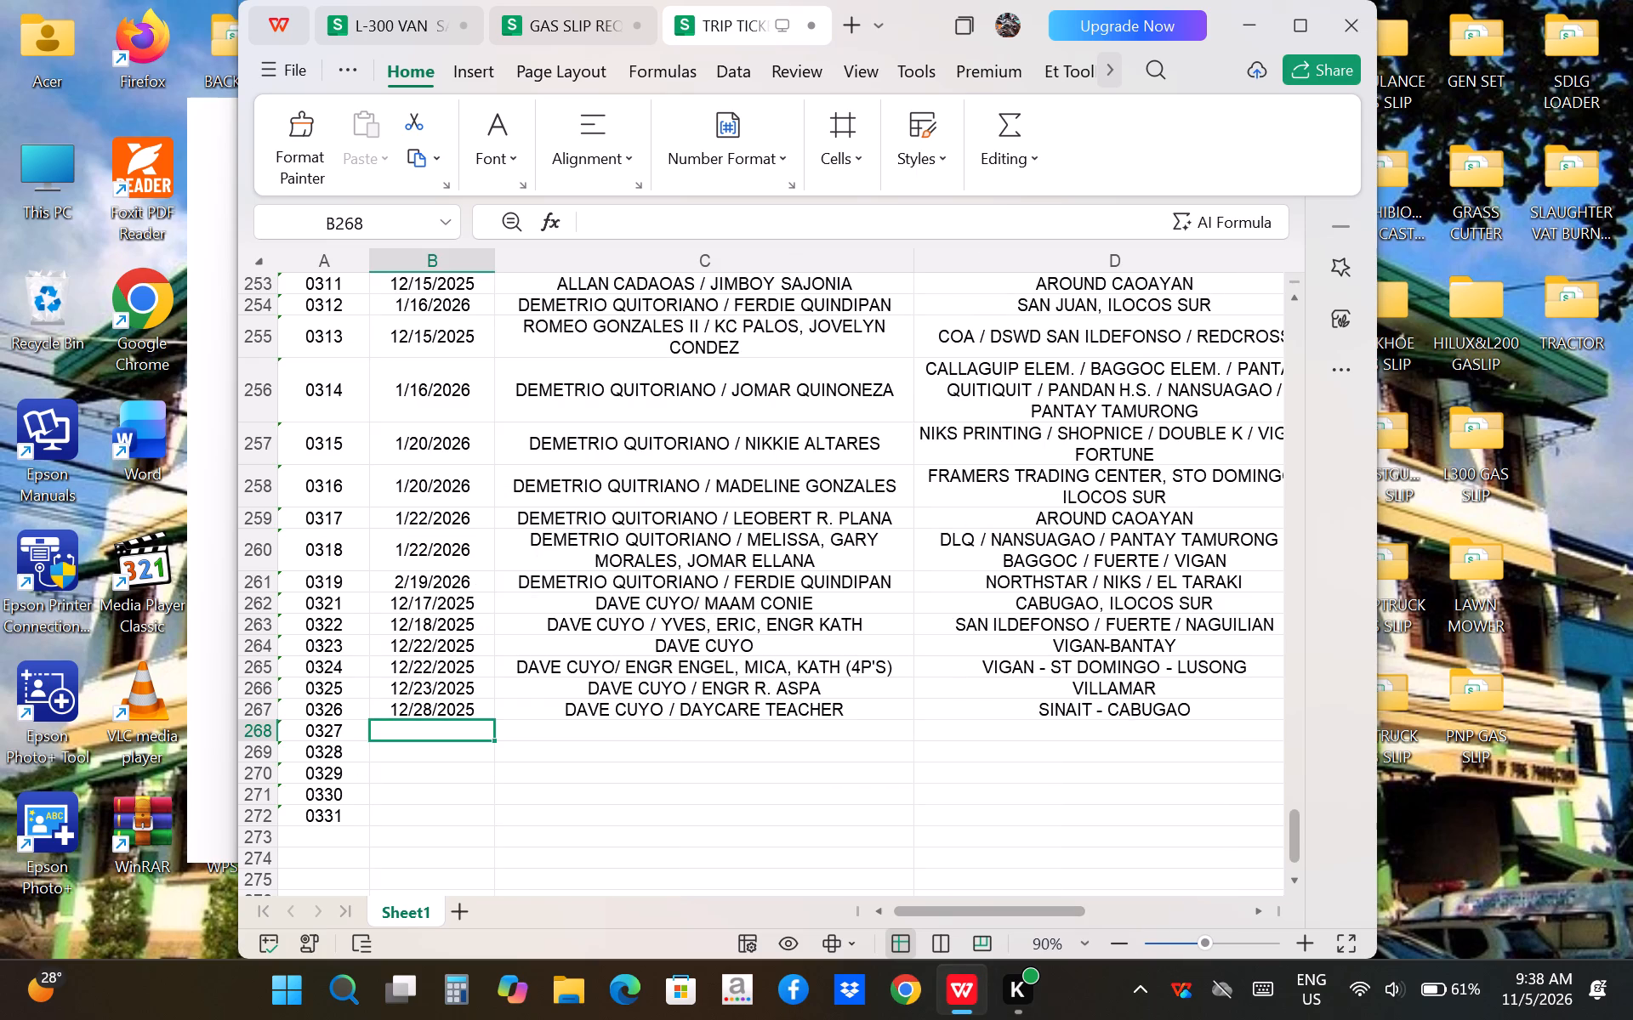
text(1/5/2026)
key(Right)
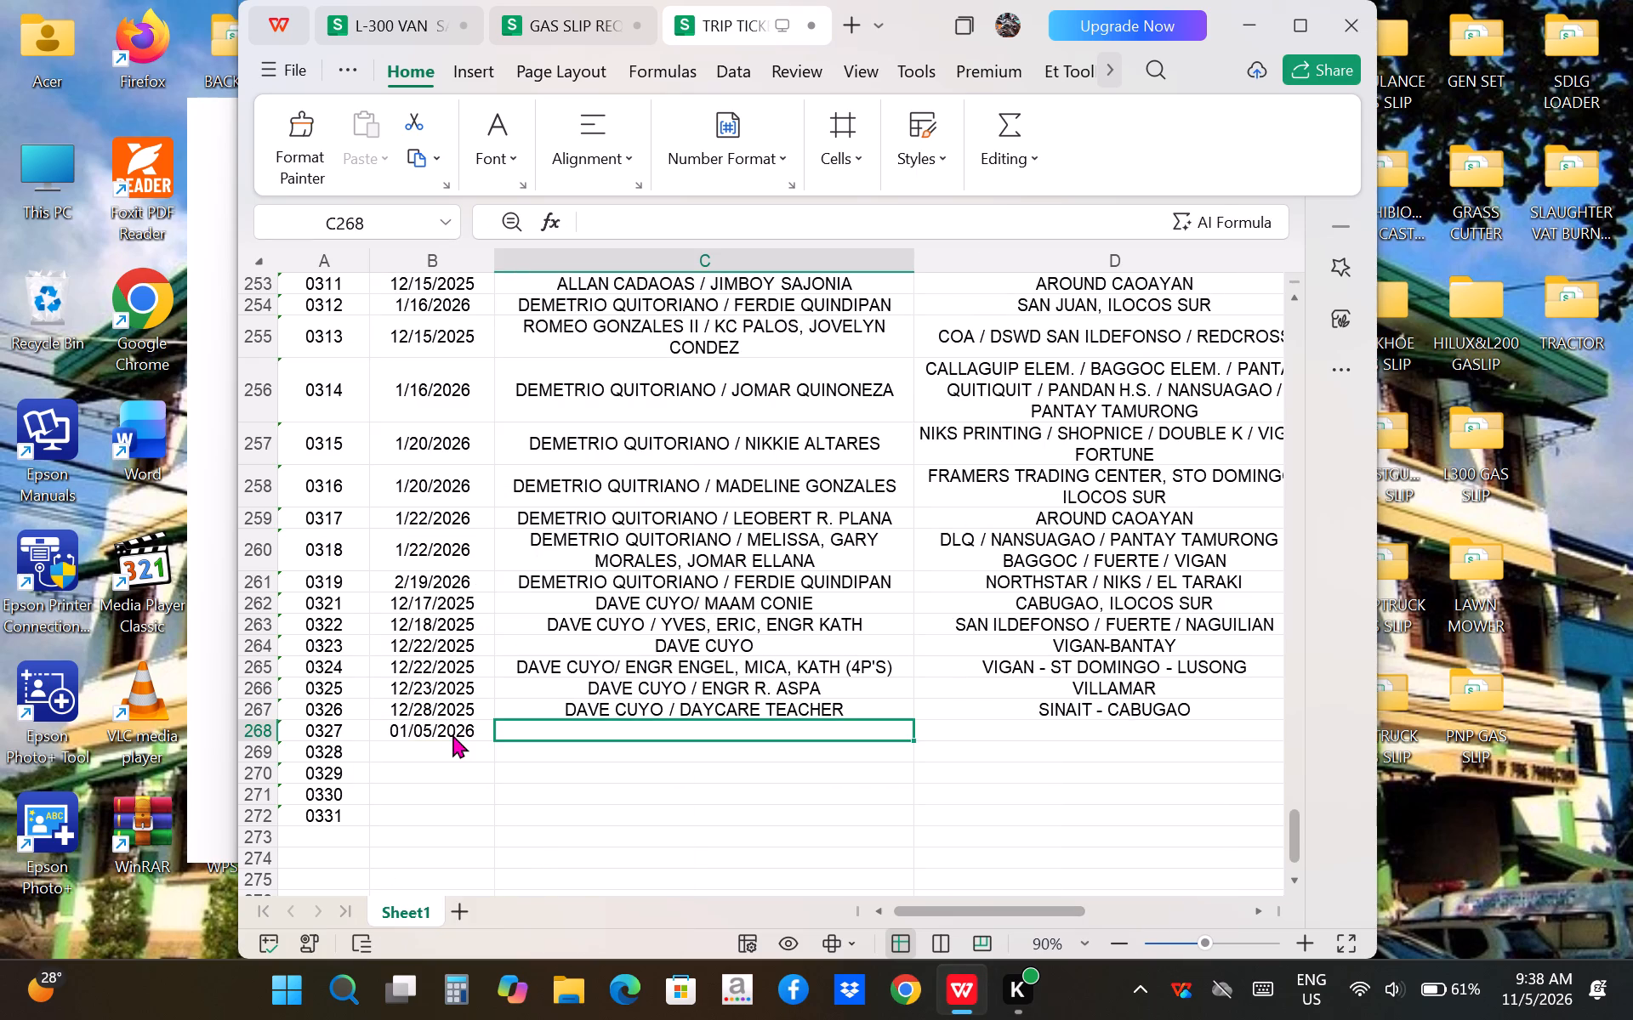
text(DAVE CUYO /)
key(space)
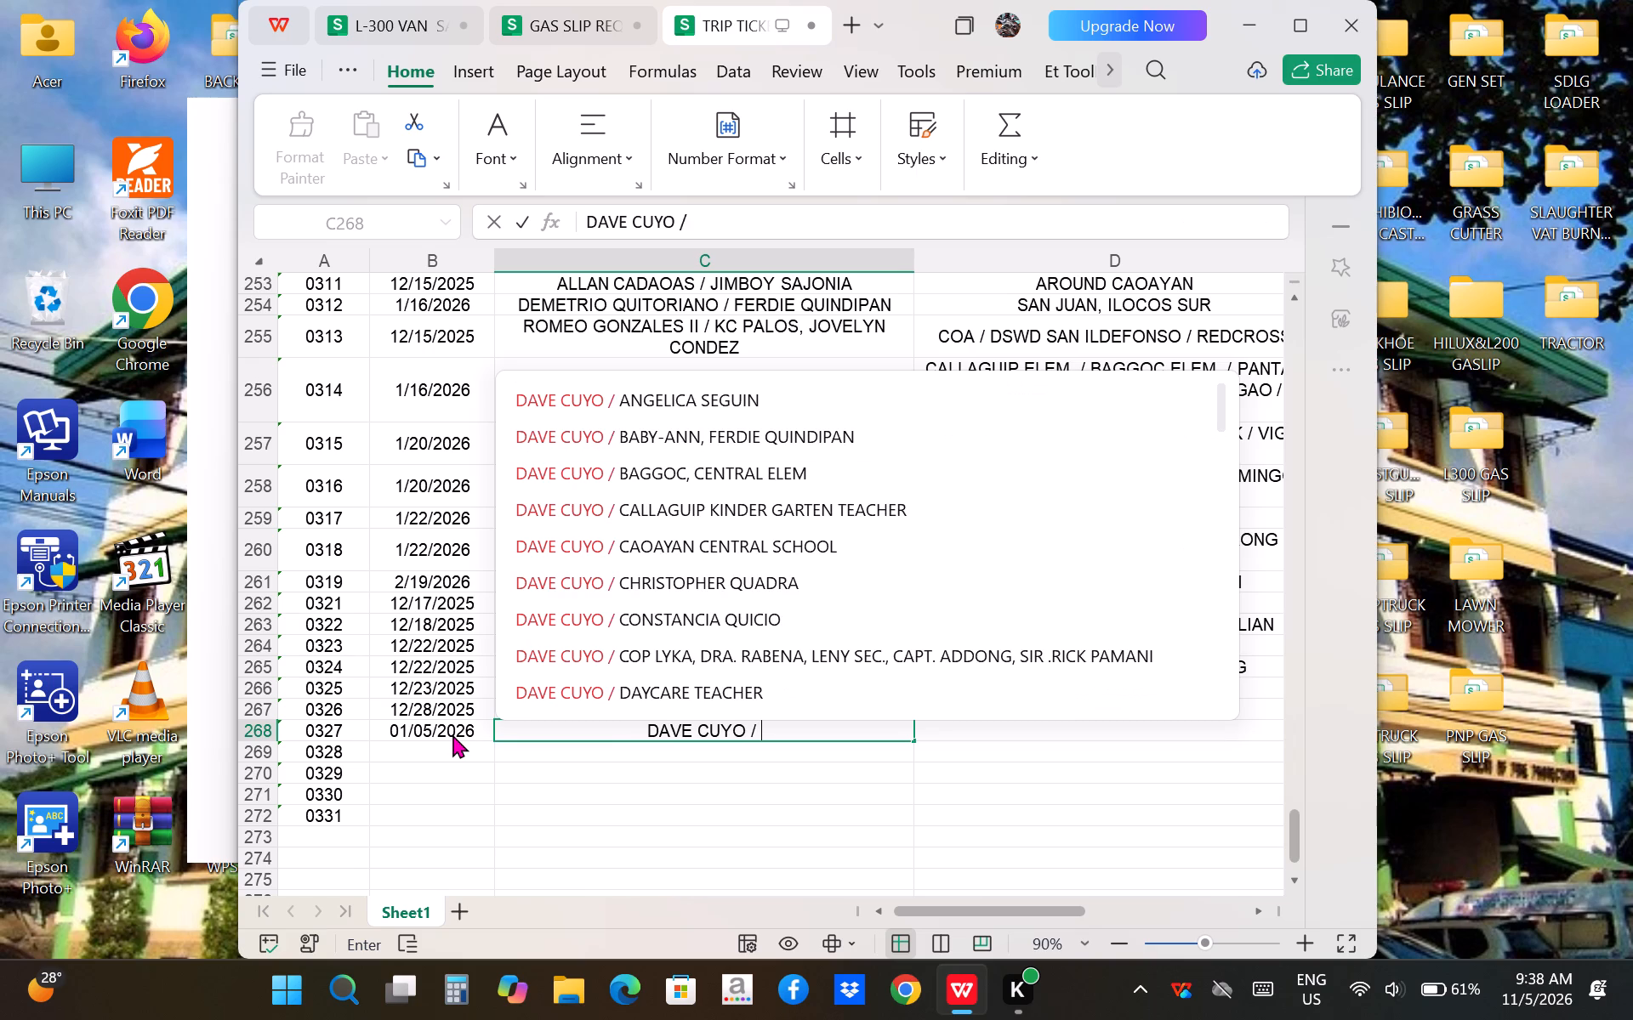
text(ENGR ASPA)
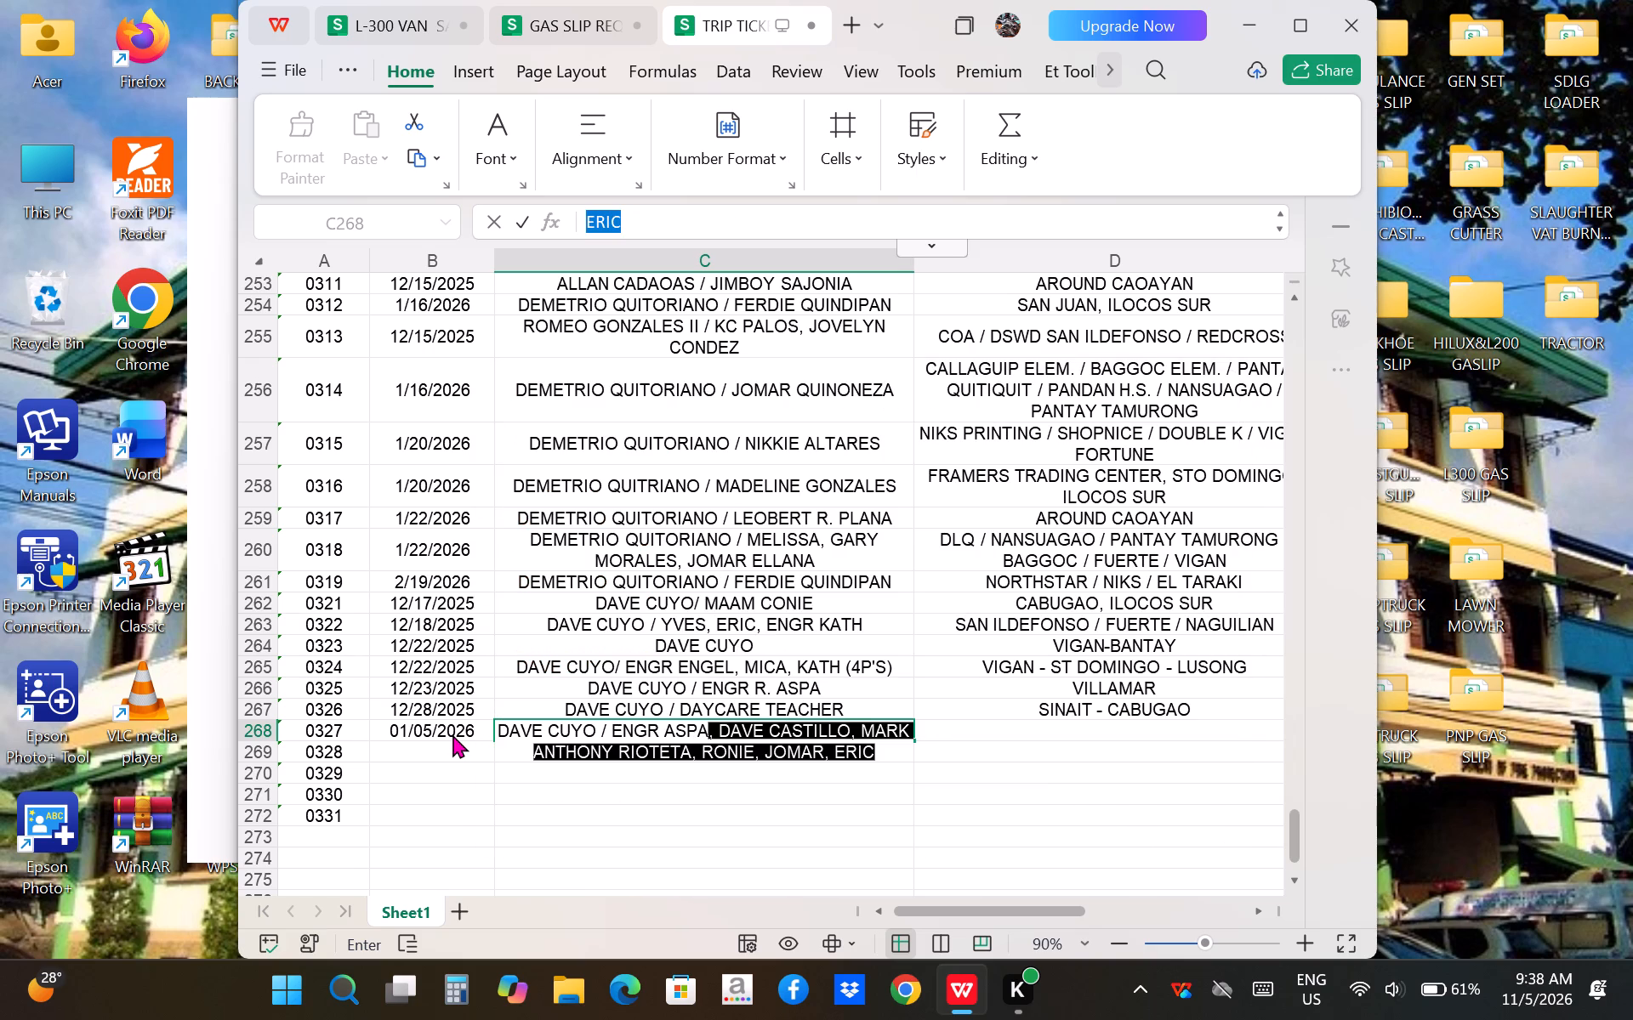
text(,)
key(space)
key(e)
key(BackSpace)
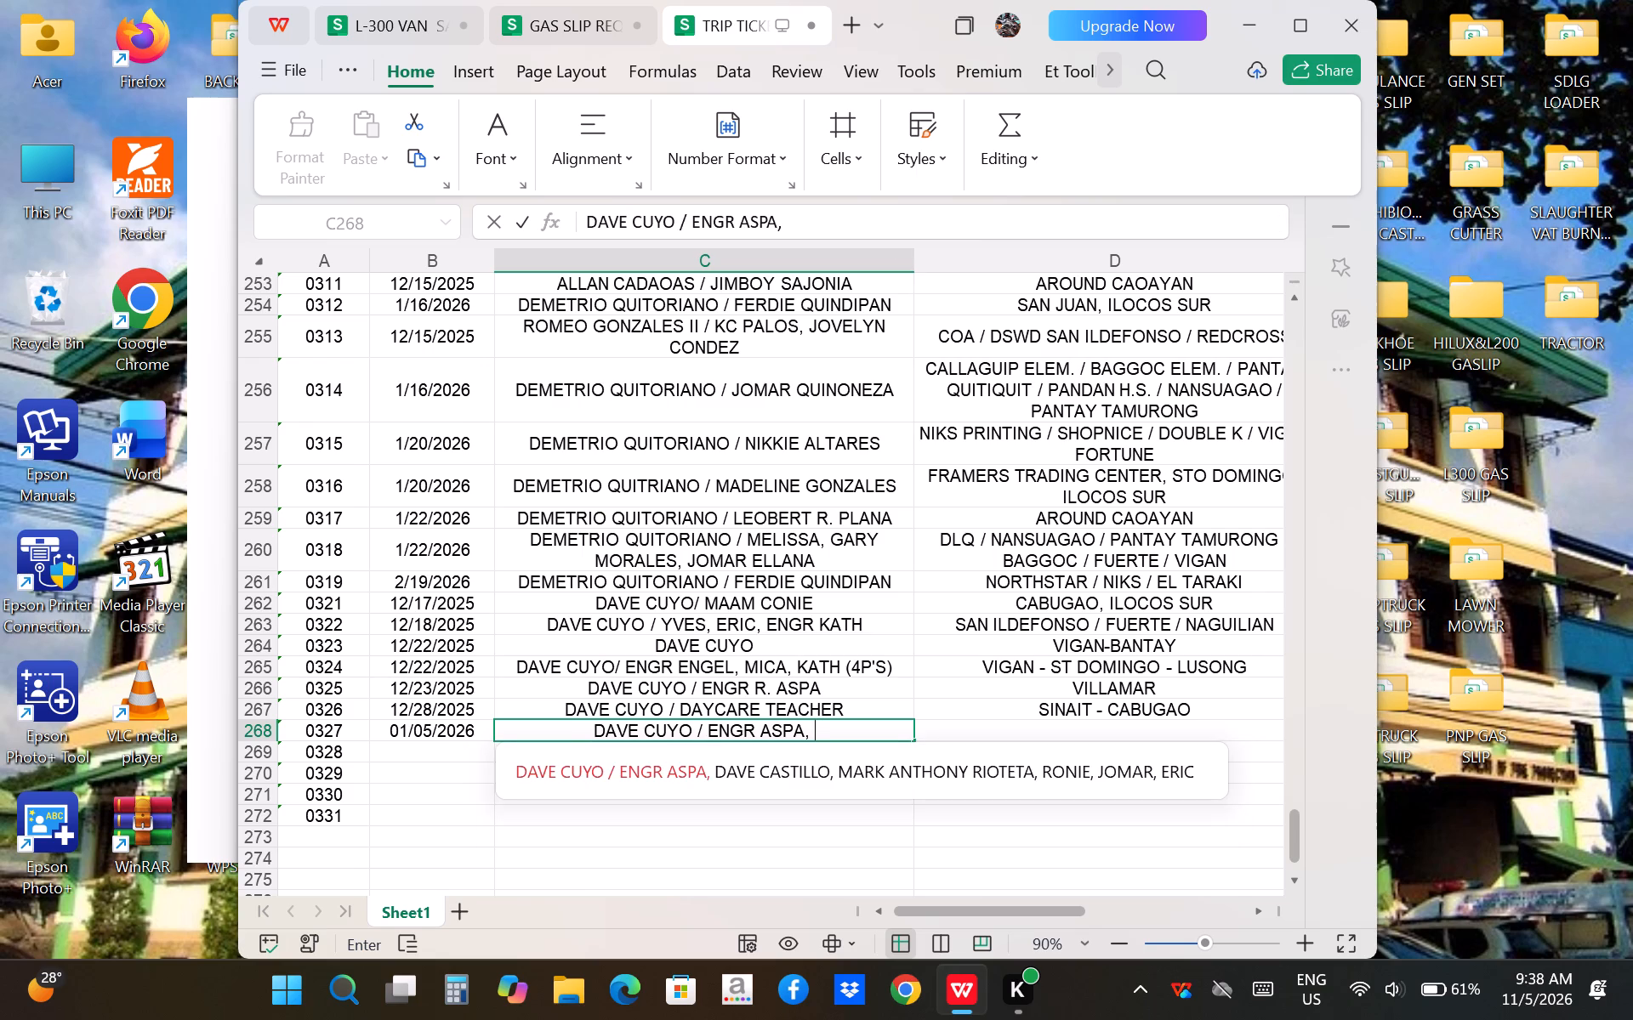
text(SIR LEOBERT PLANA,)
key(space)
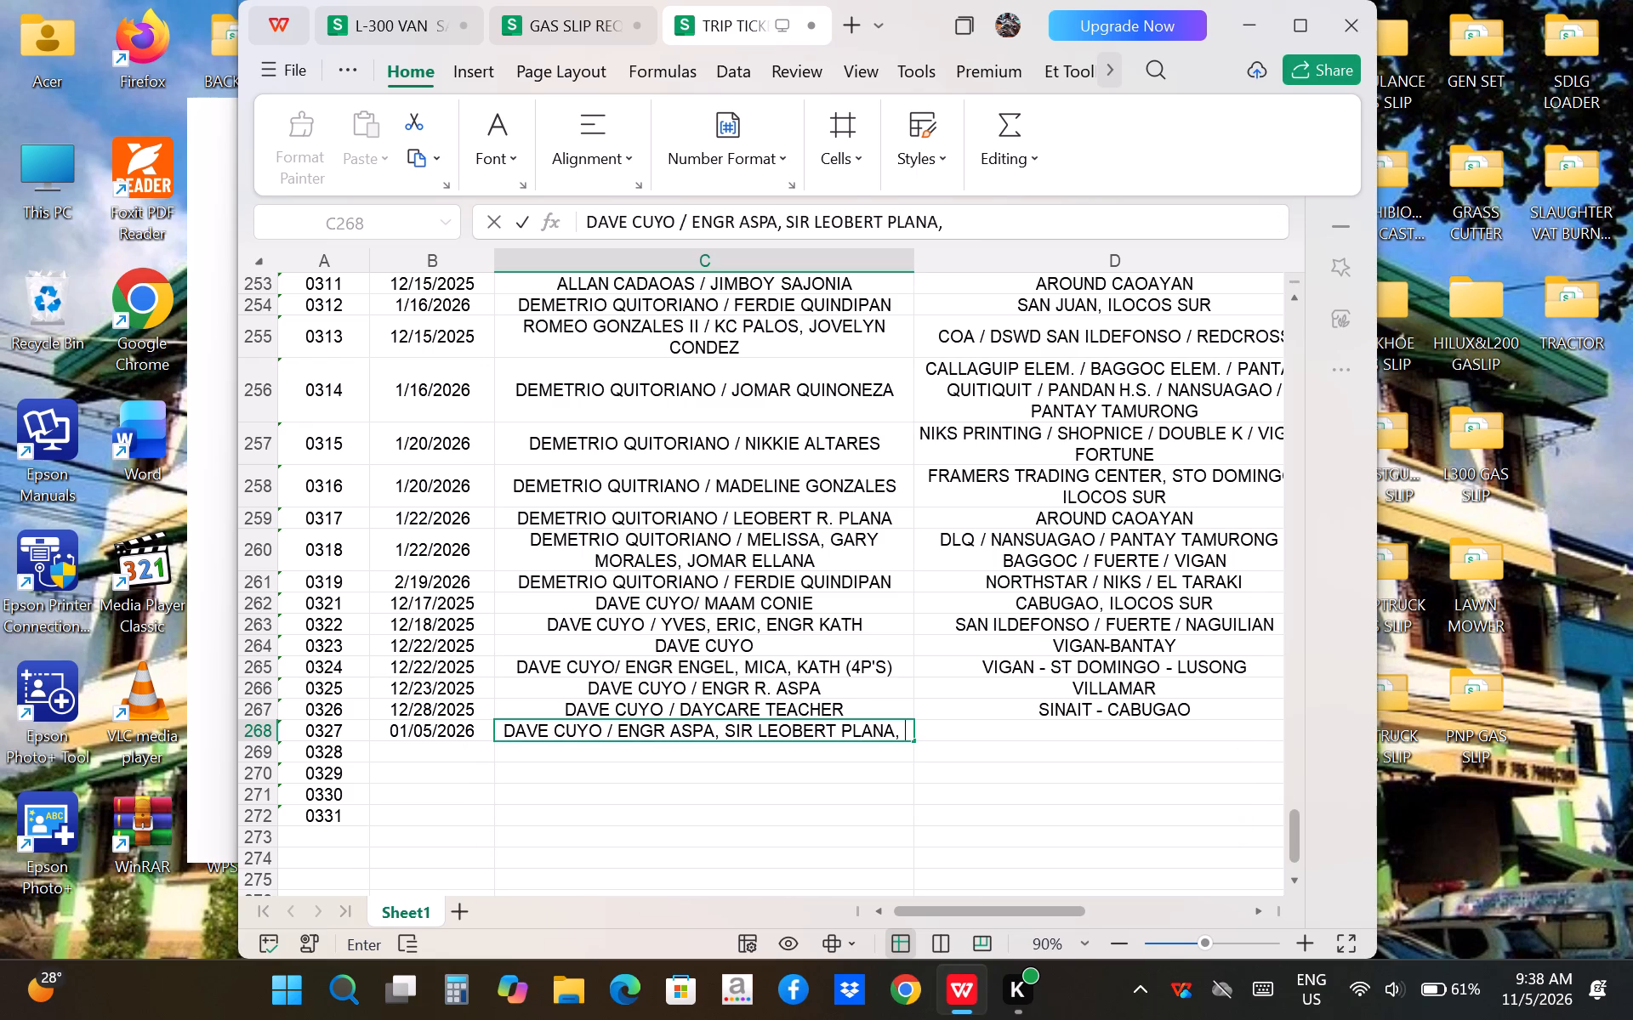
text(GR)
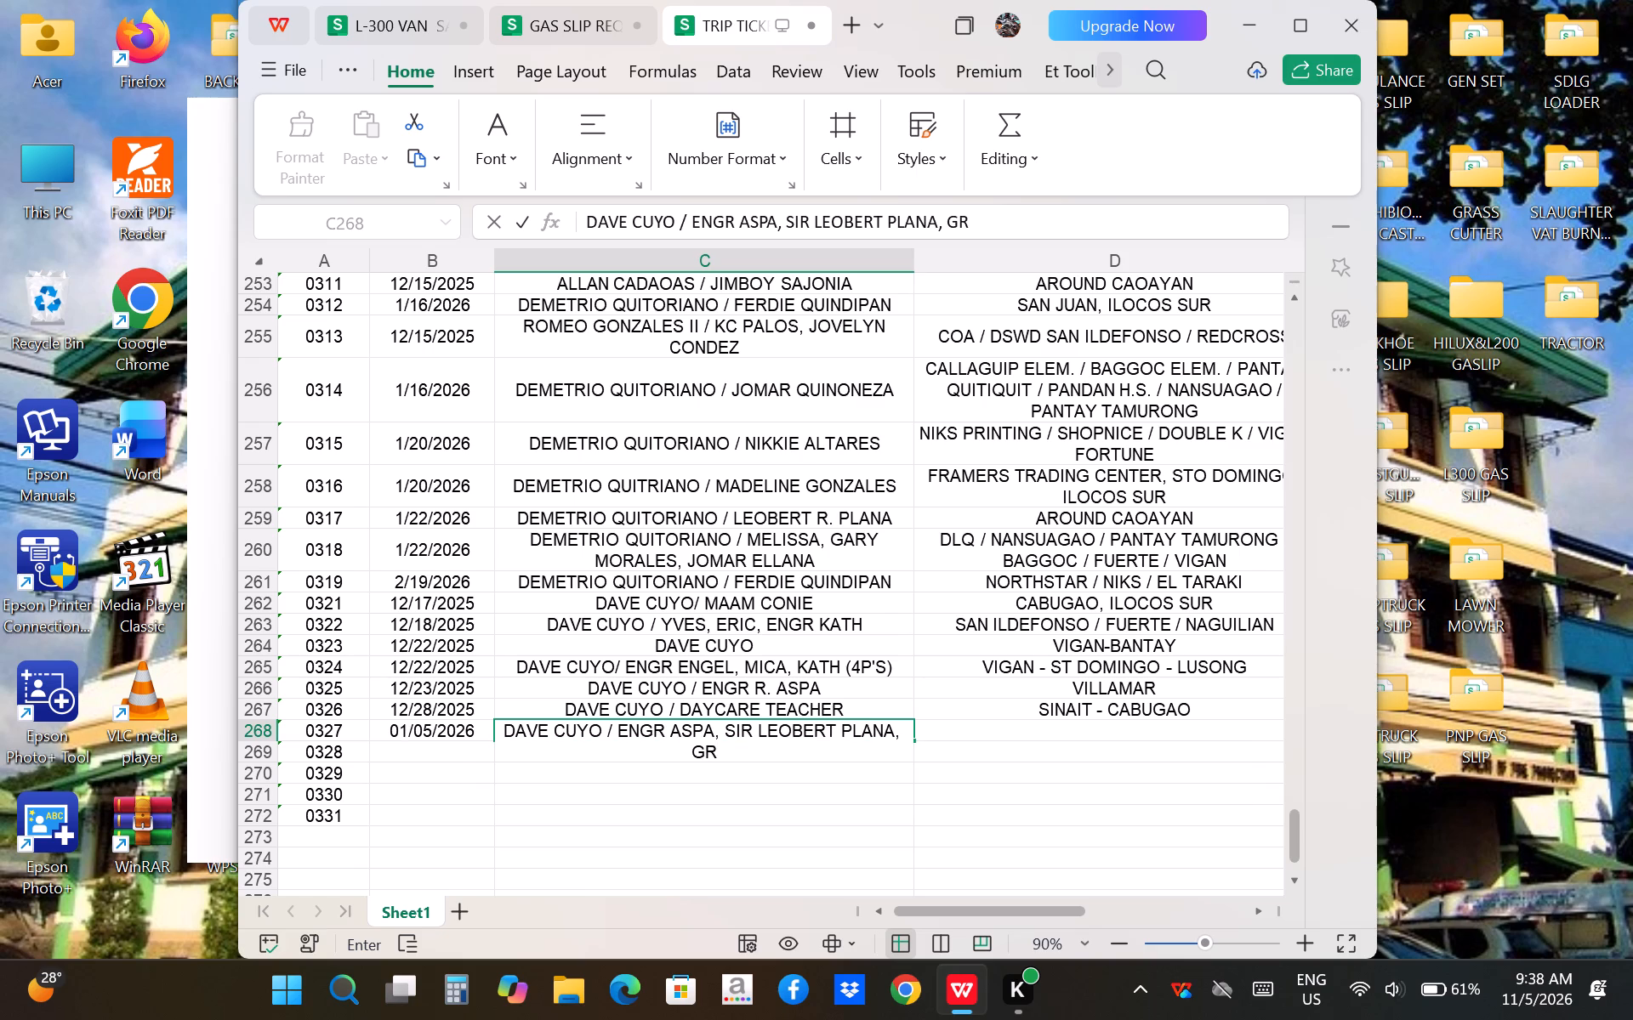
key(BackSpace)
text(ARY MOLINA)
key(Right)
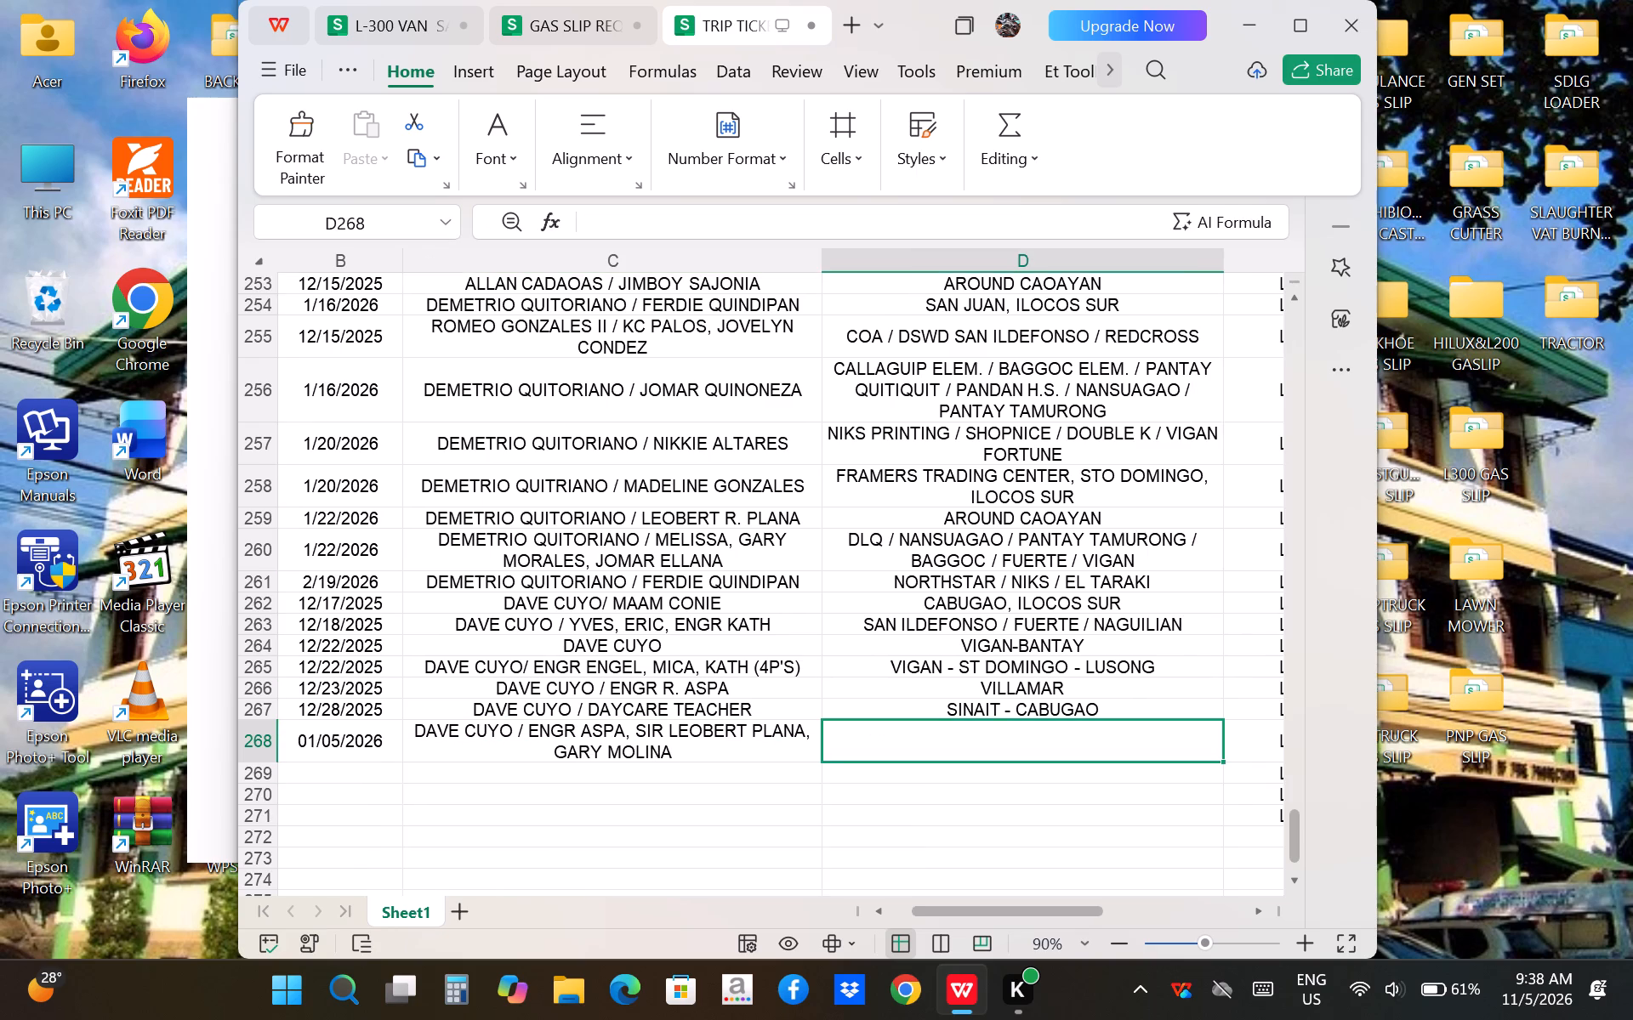
Enter the destination BAGGOC and the readings 4130 and 4140 for ticket 0327.
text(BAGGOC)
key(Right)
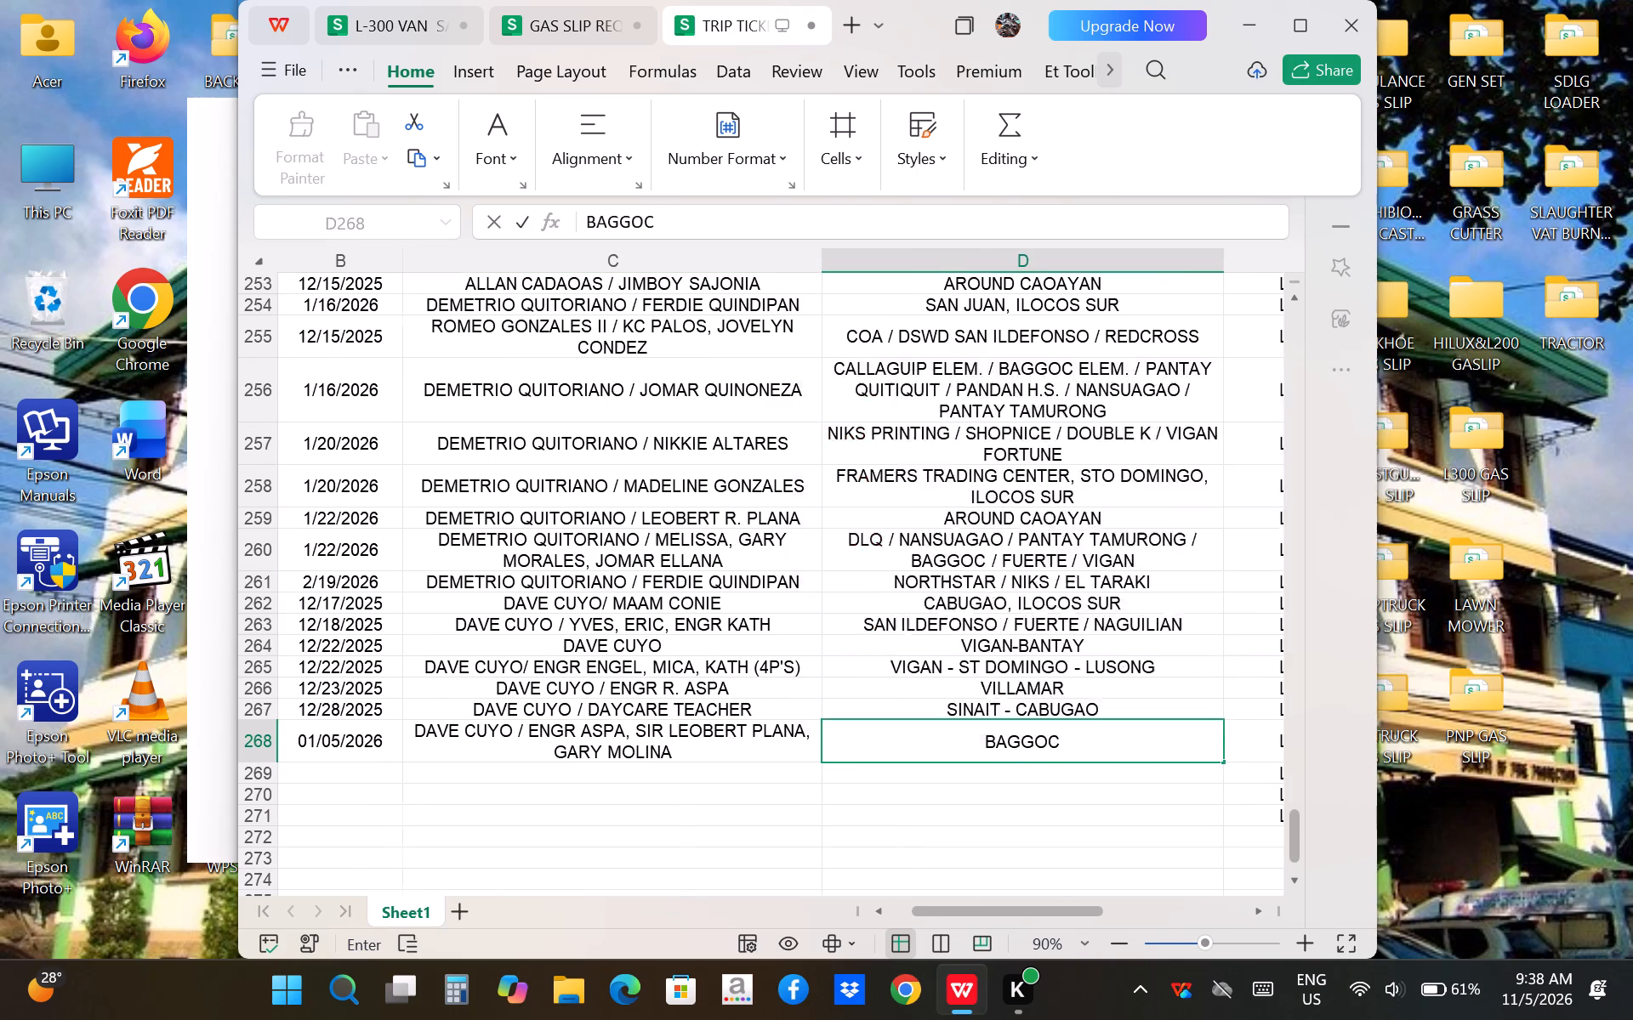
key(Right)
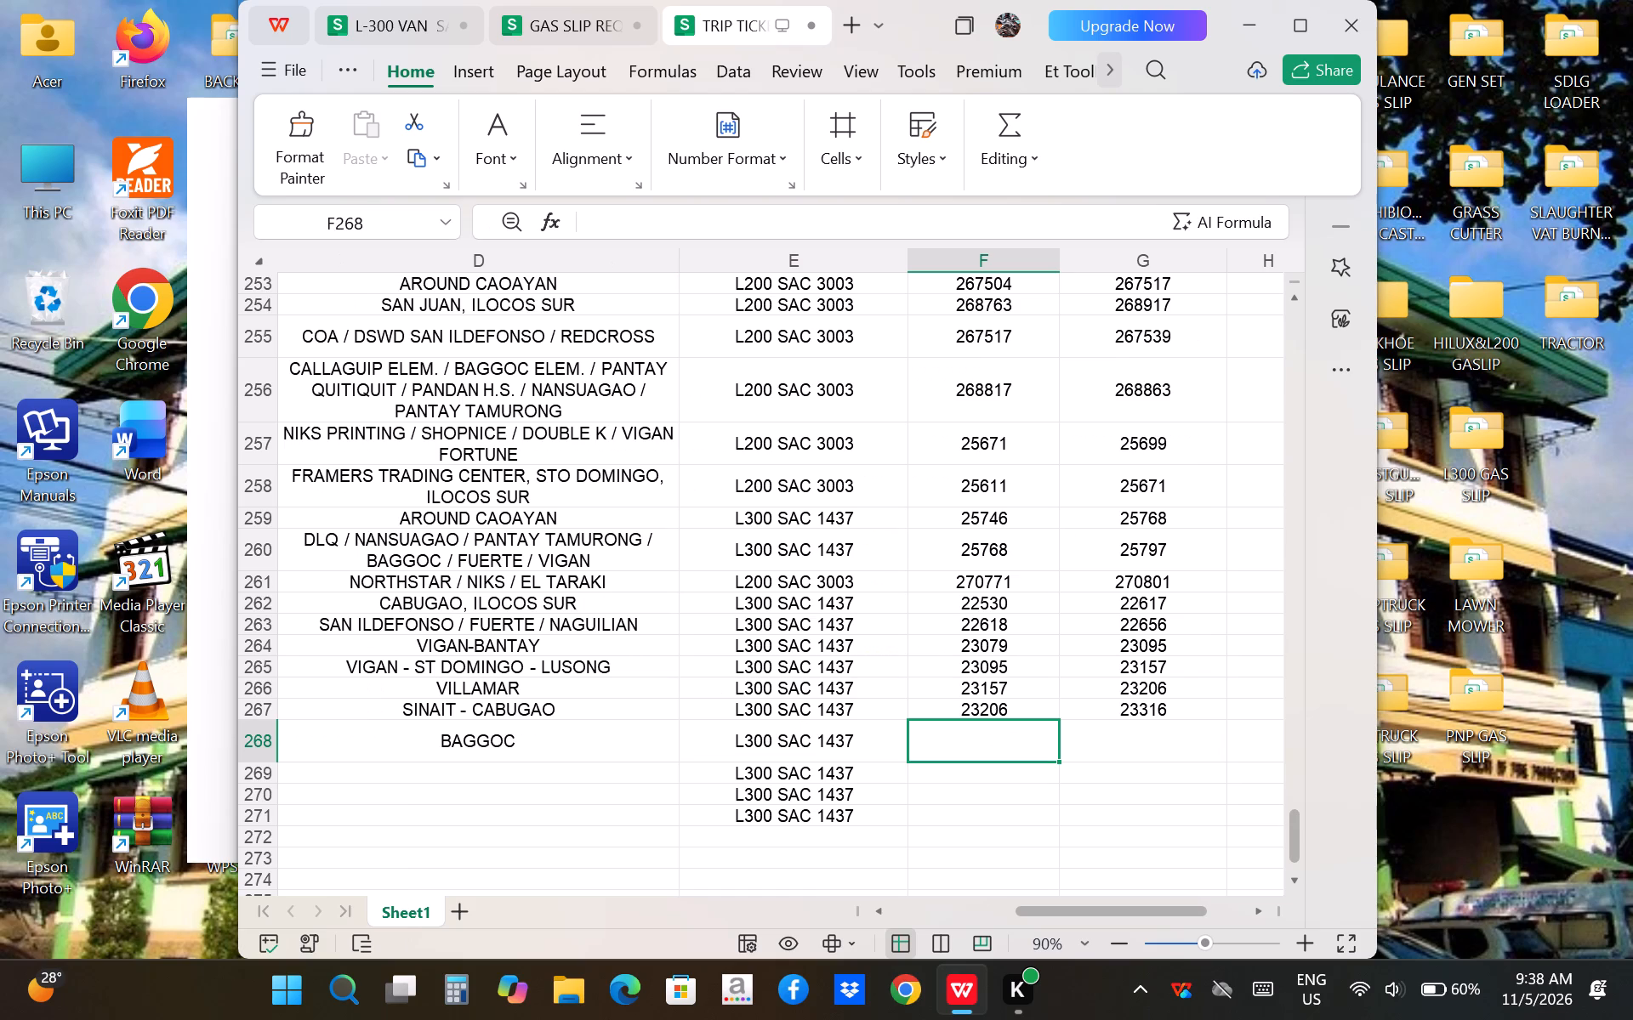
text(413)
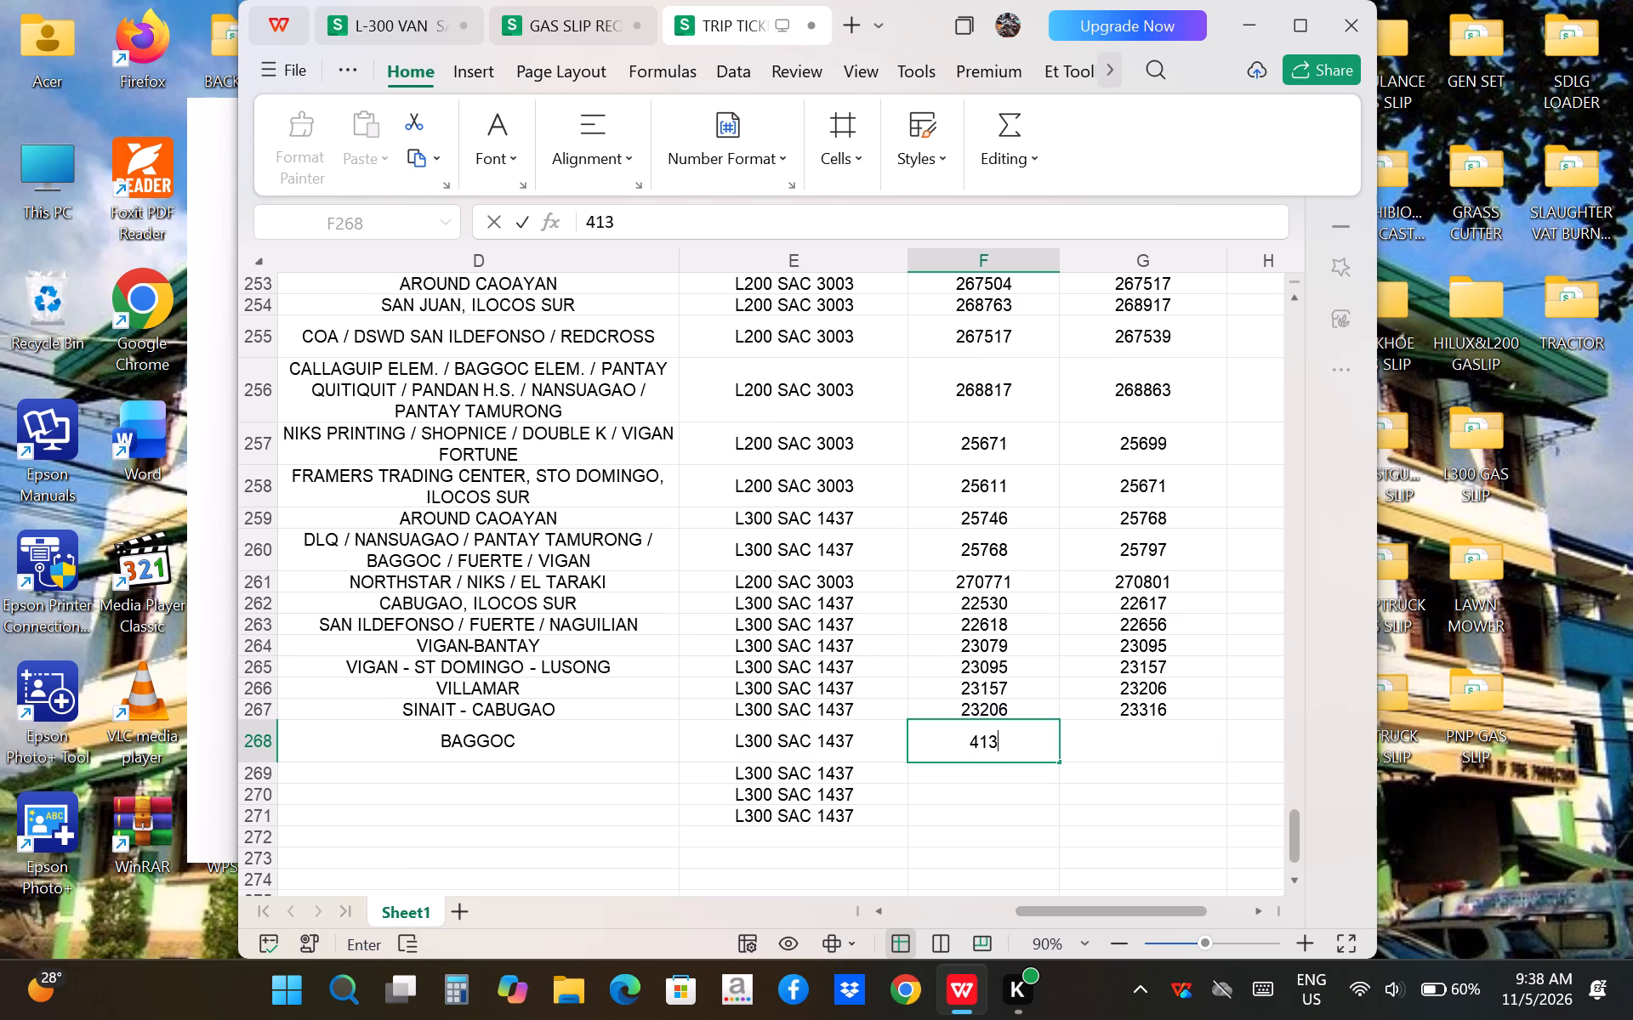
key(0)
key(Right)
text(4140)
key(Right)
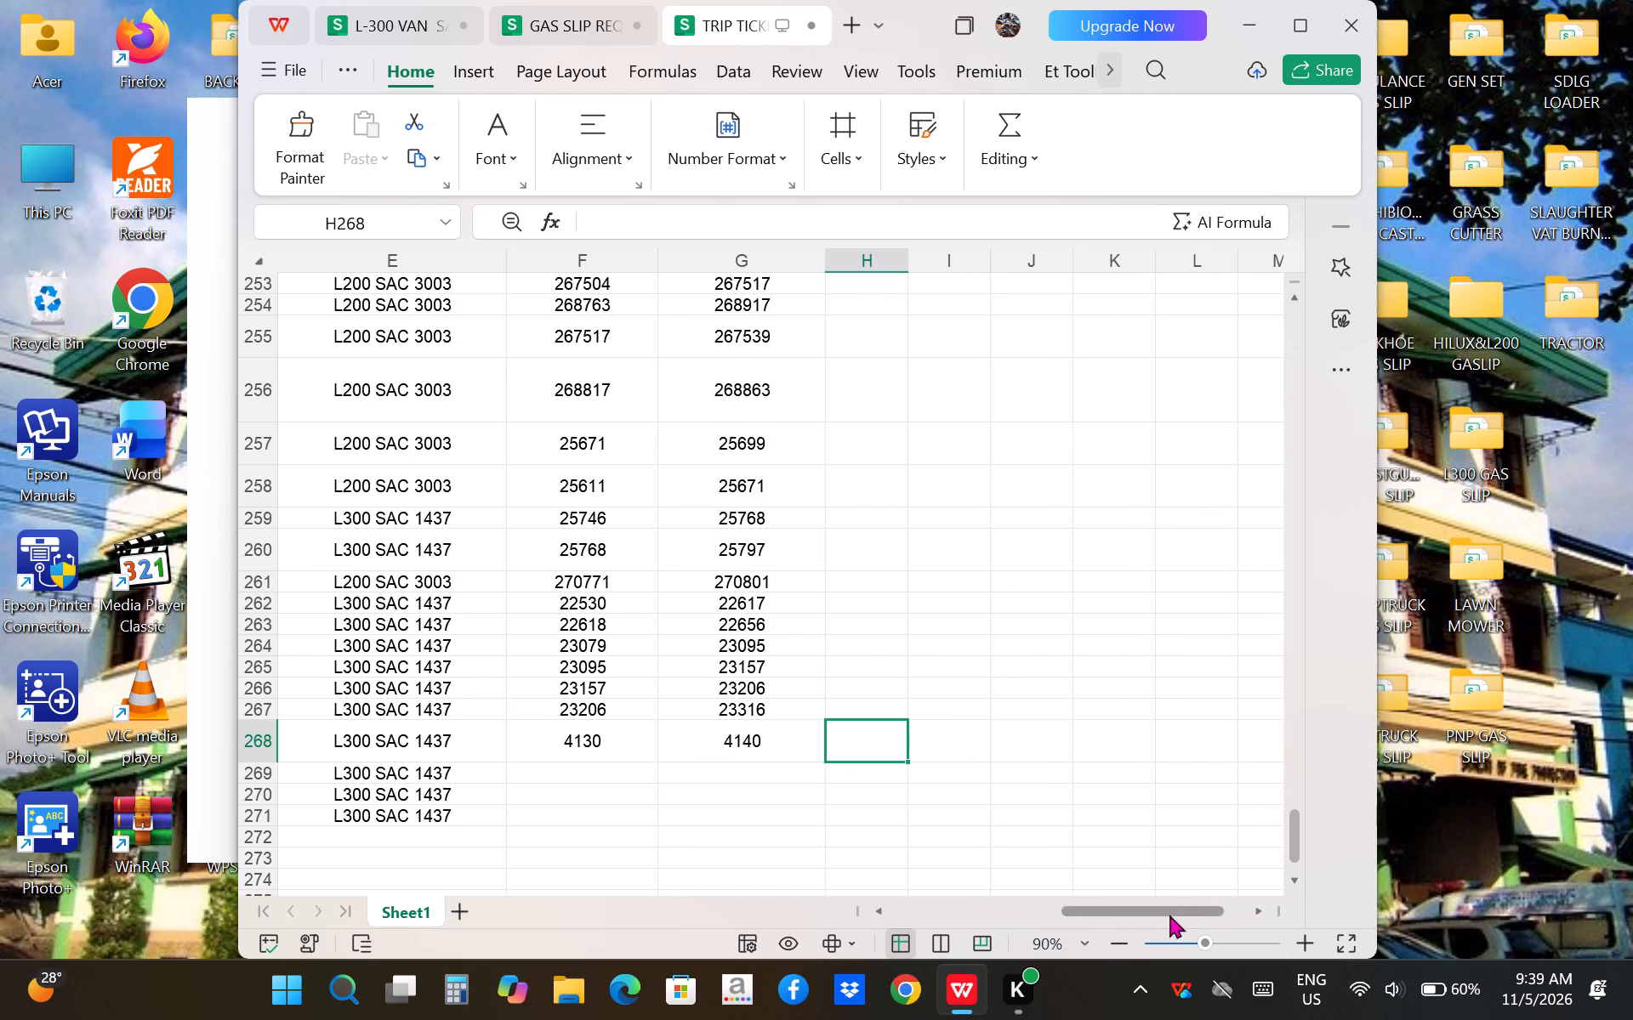
drag(1169, 915, 734, 904)
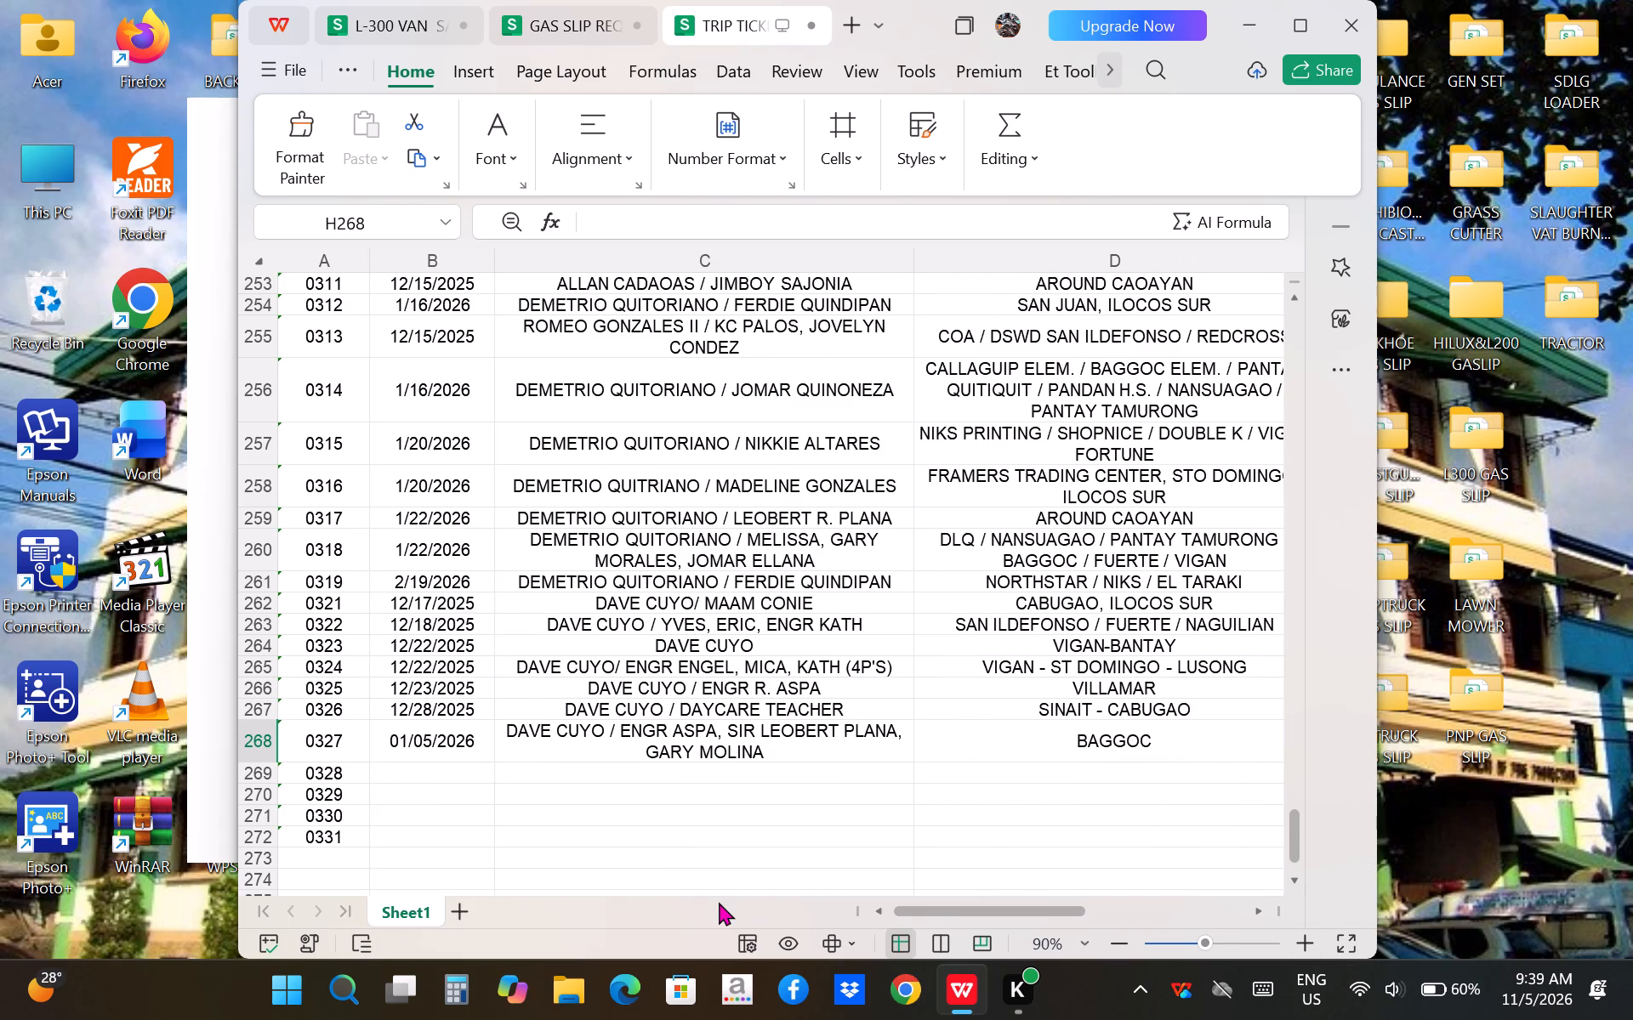
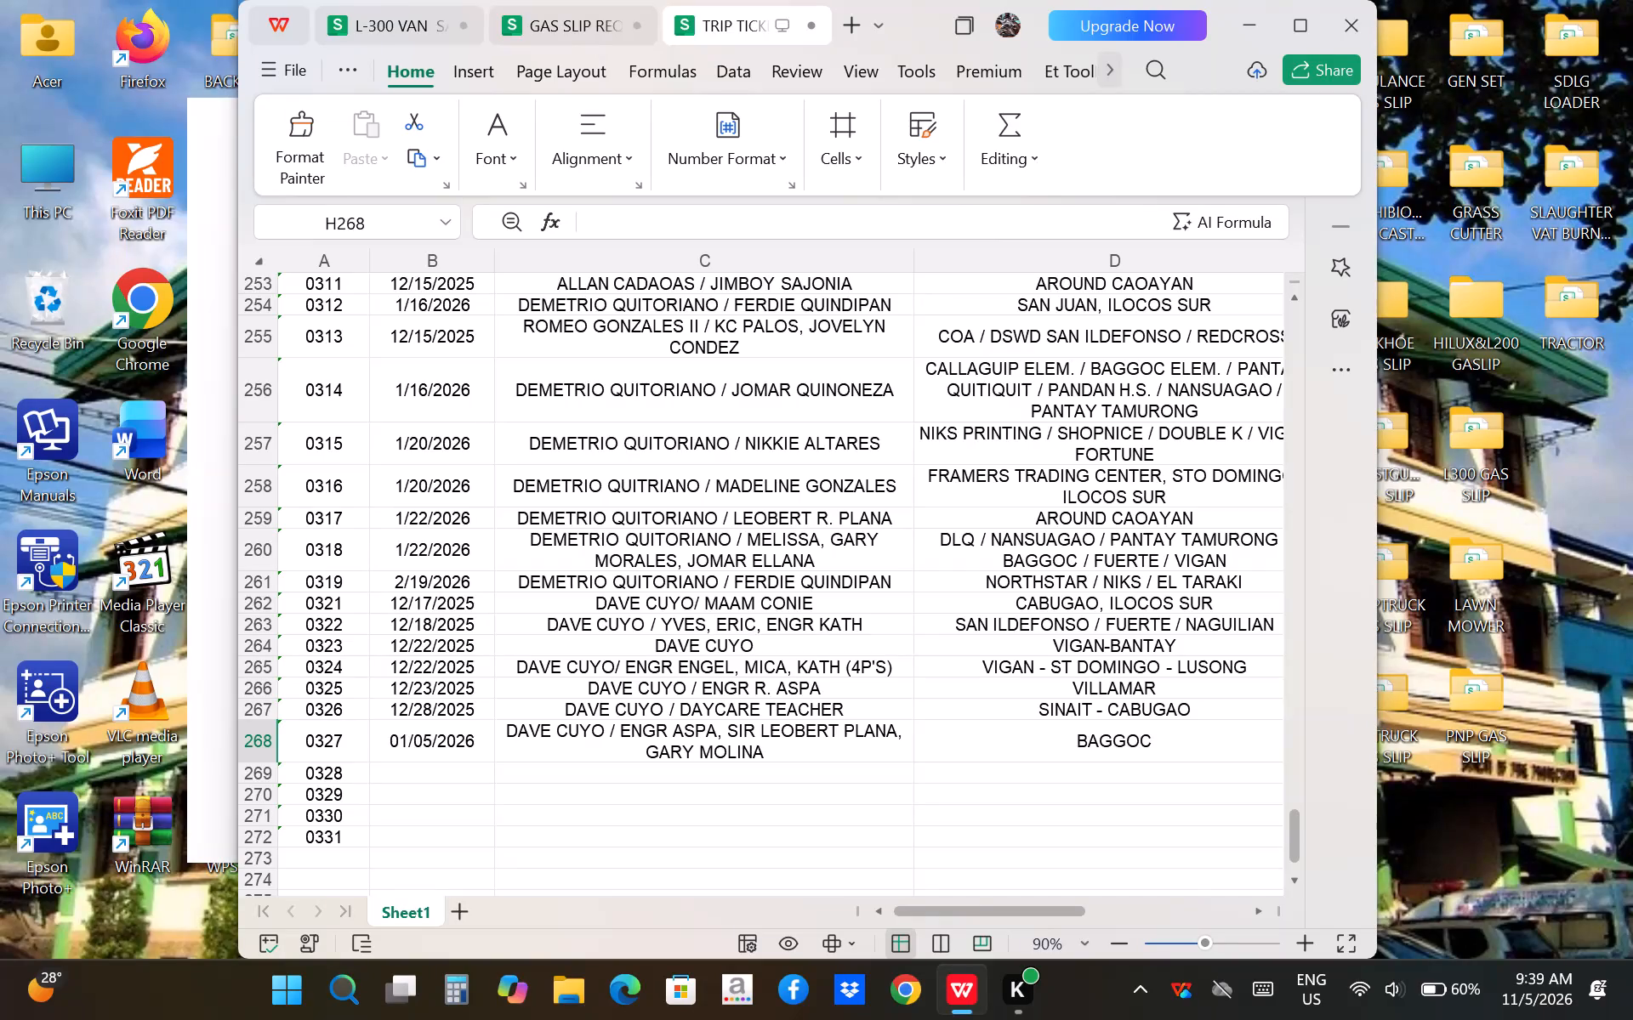
Copy the date 01/05/2026 from ticket 0327 into column B for tickets 0328 and 0329.
click(1008, 899)
drag(1010, 909, 1124, 918)
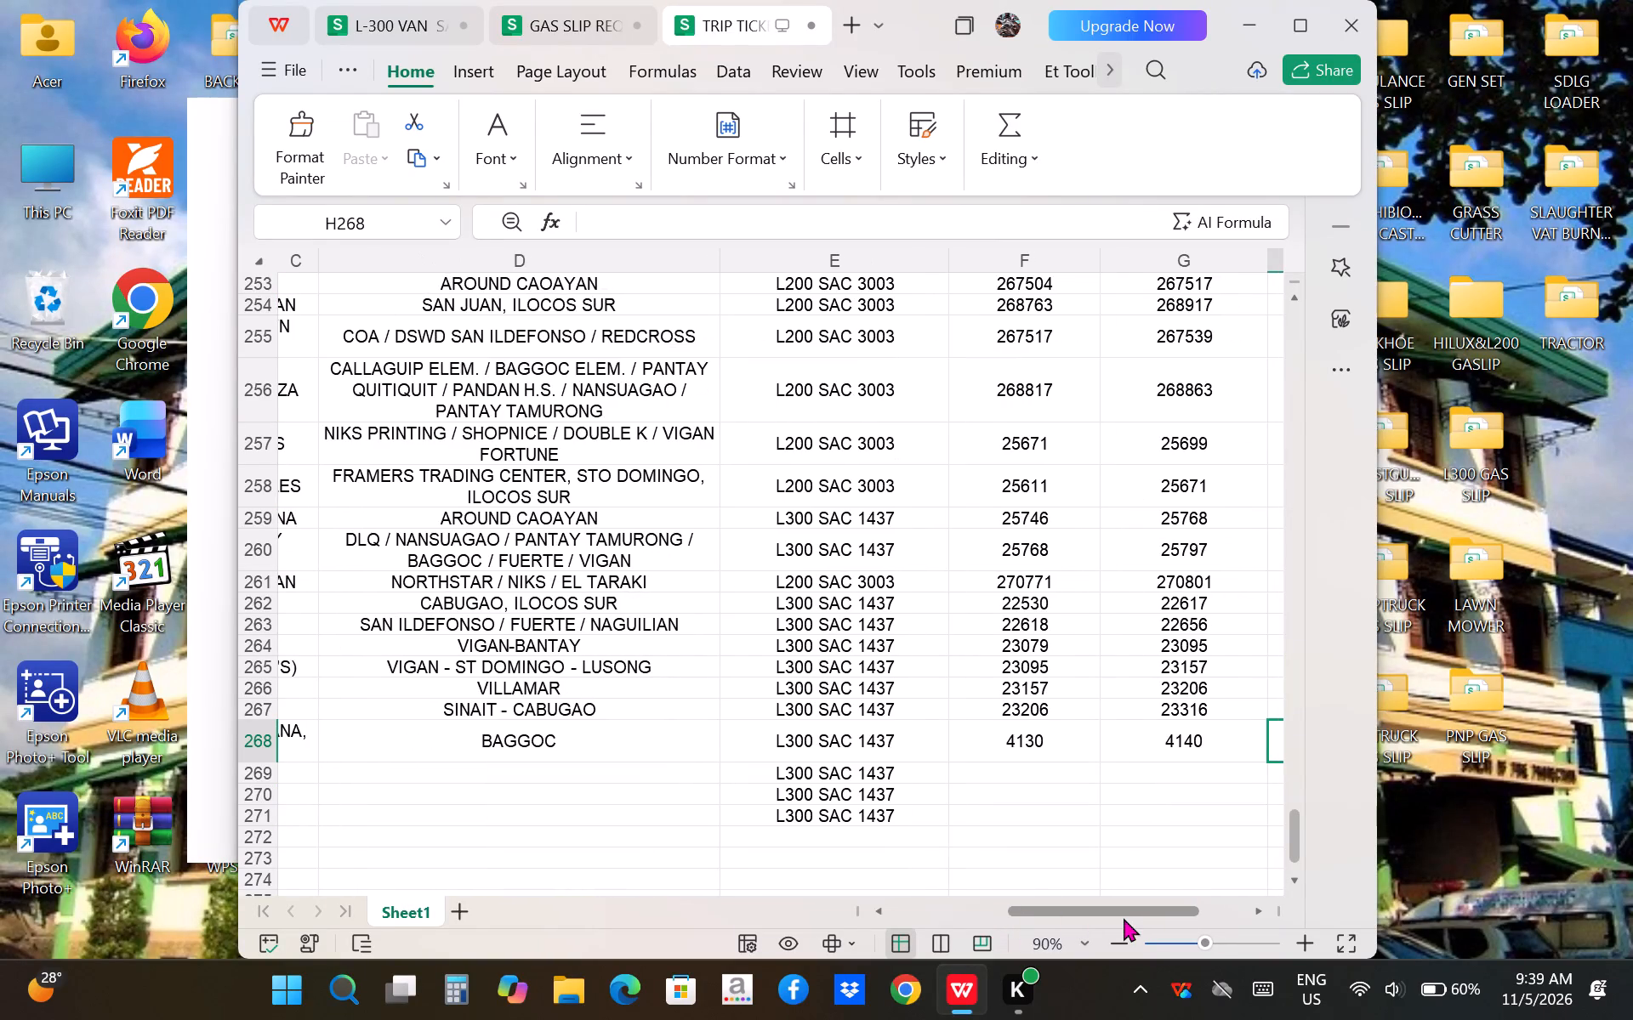
drag(1124, 918, 841, 858)
click(397, 767)
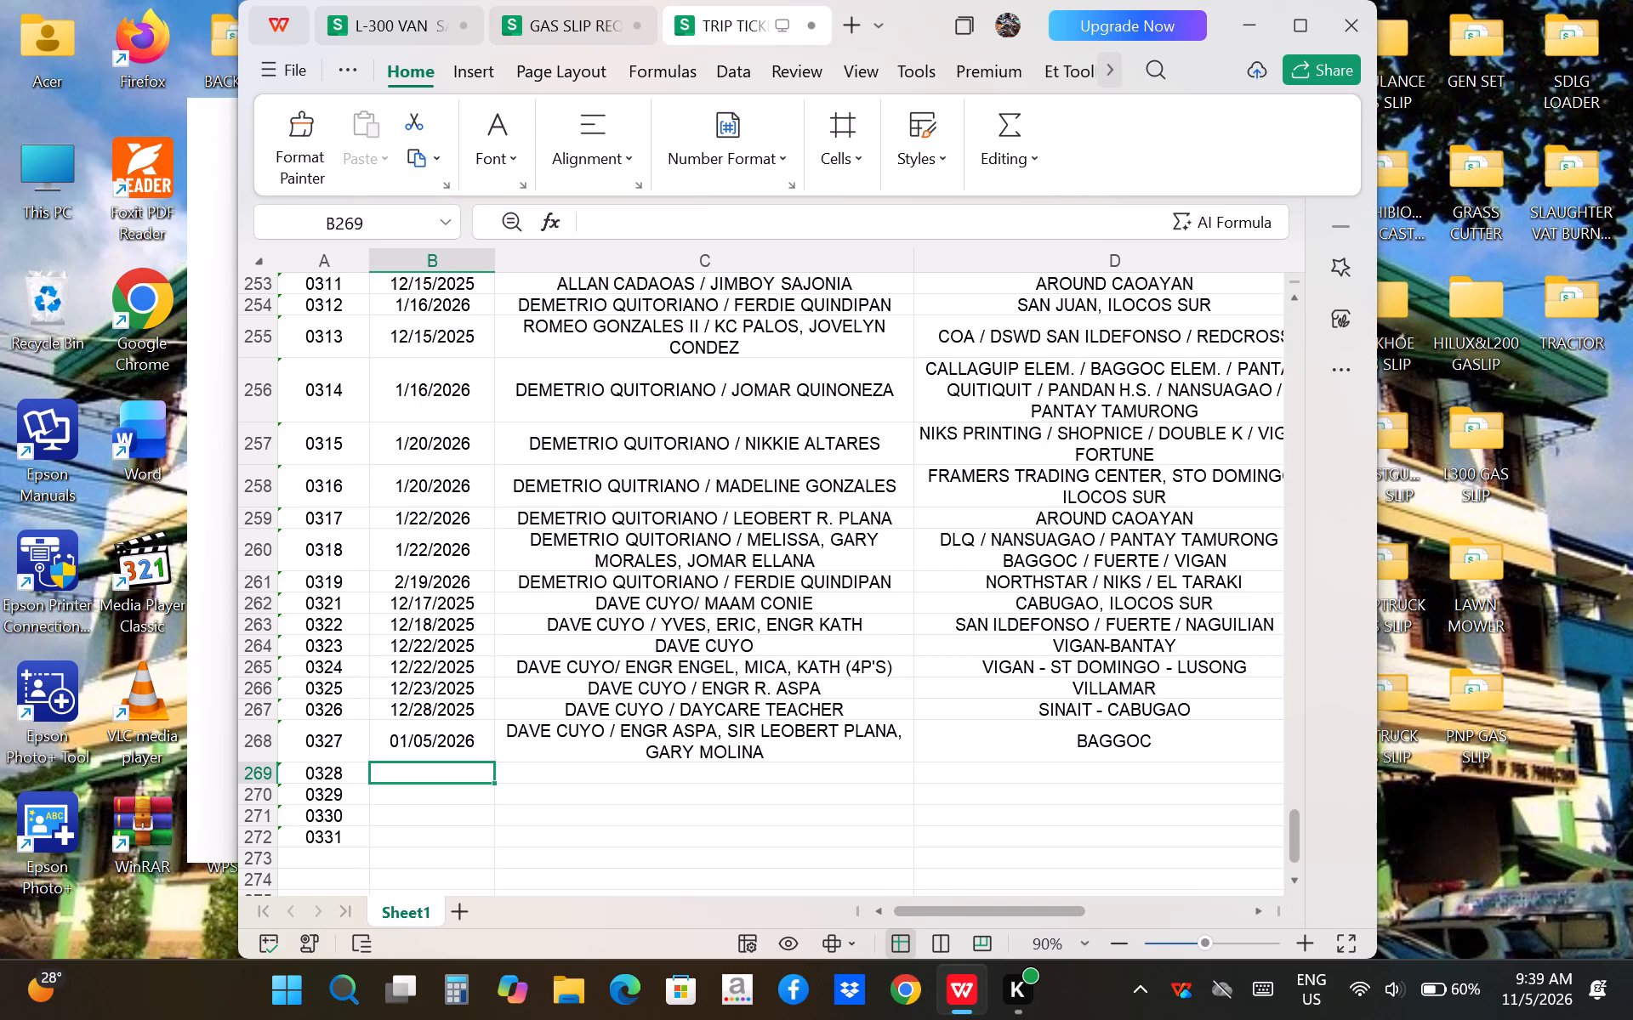
click(430, 746)
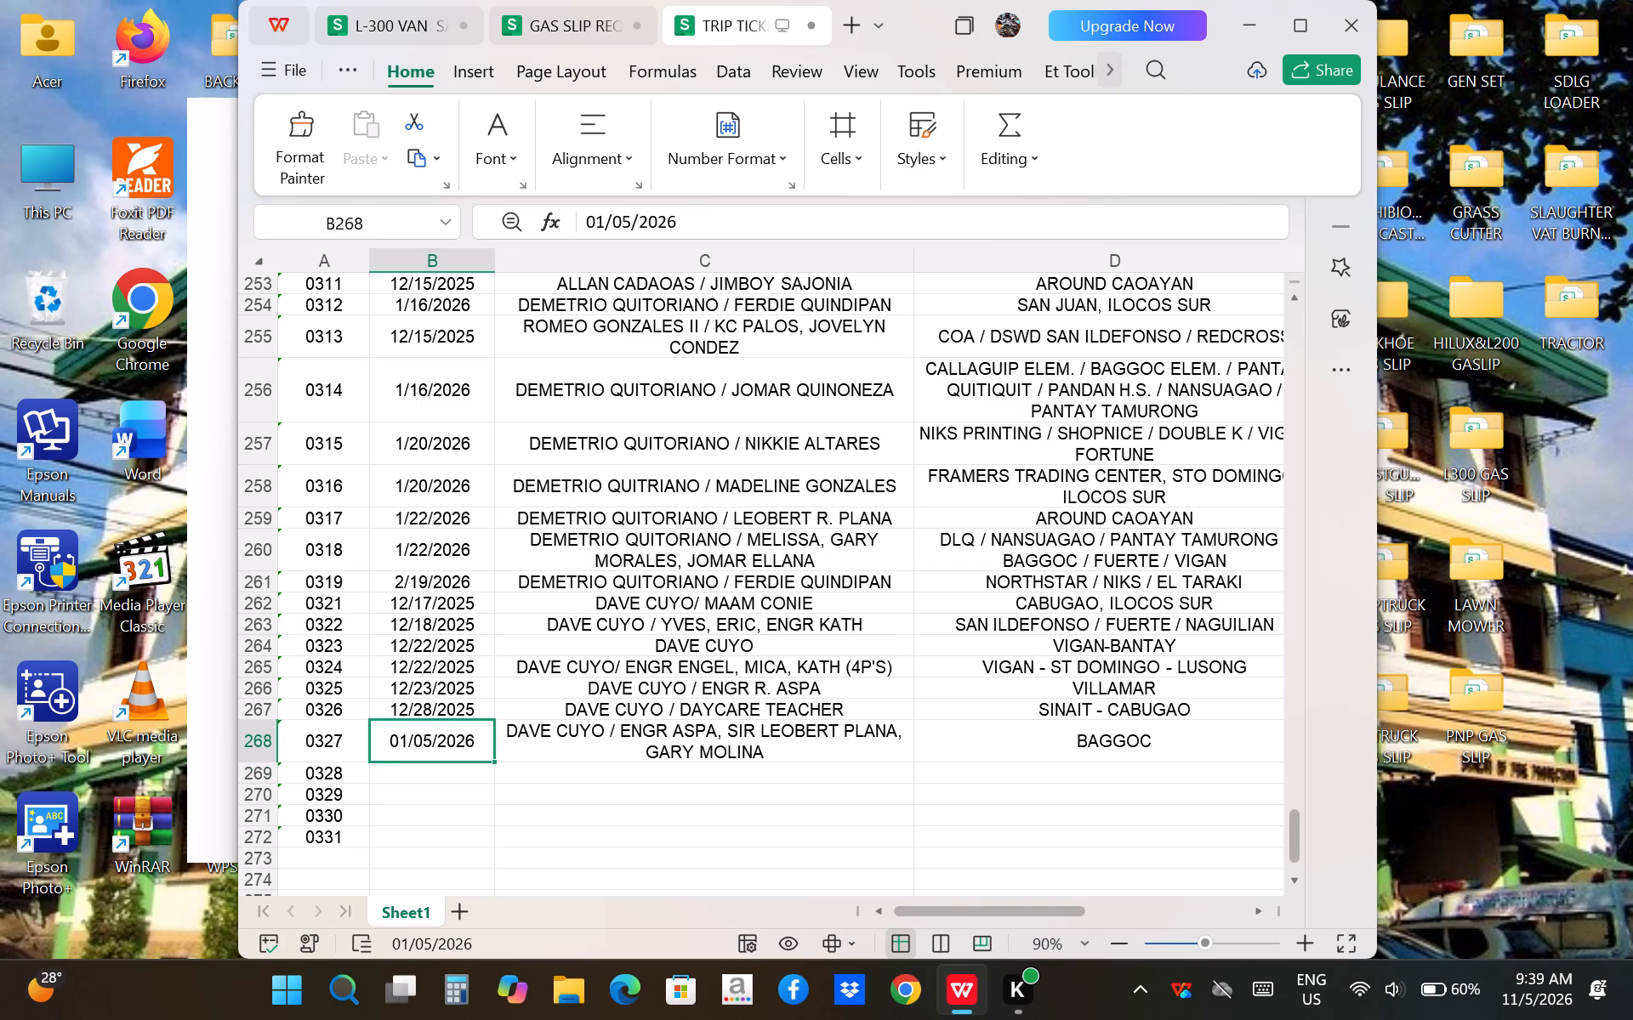
key(ctrl+c)
drag(428, 778, 438, 803)
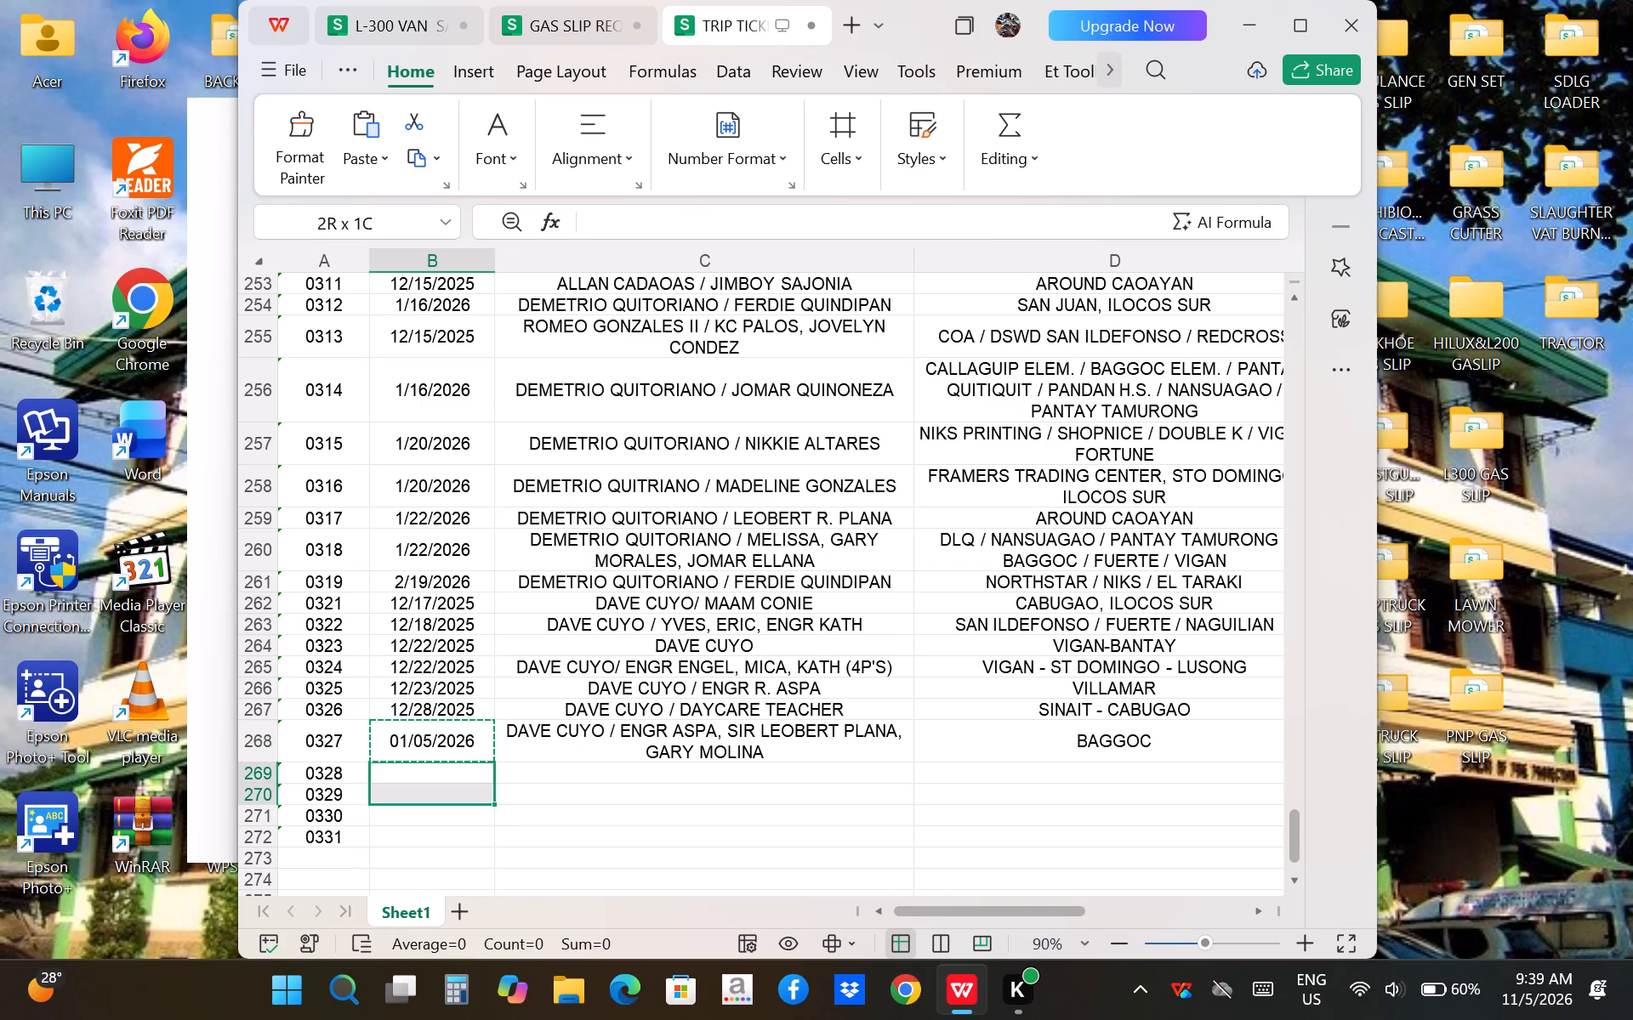
key(Return)
Enter the same driver as ticket 0327 with passenger NIKKIE in column C for ticket 0328.
click(572, 770)
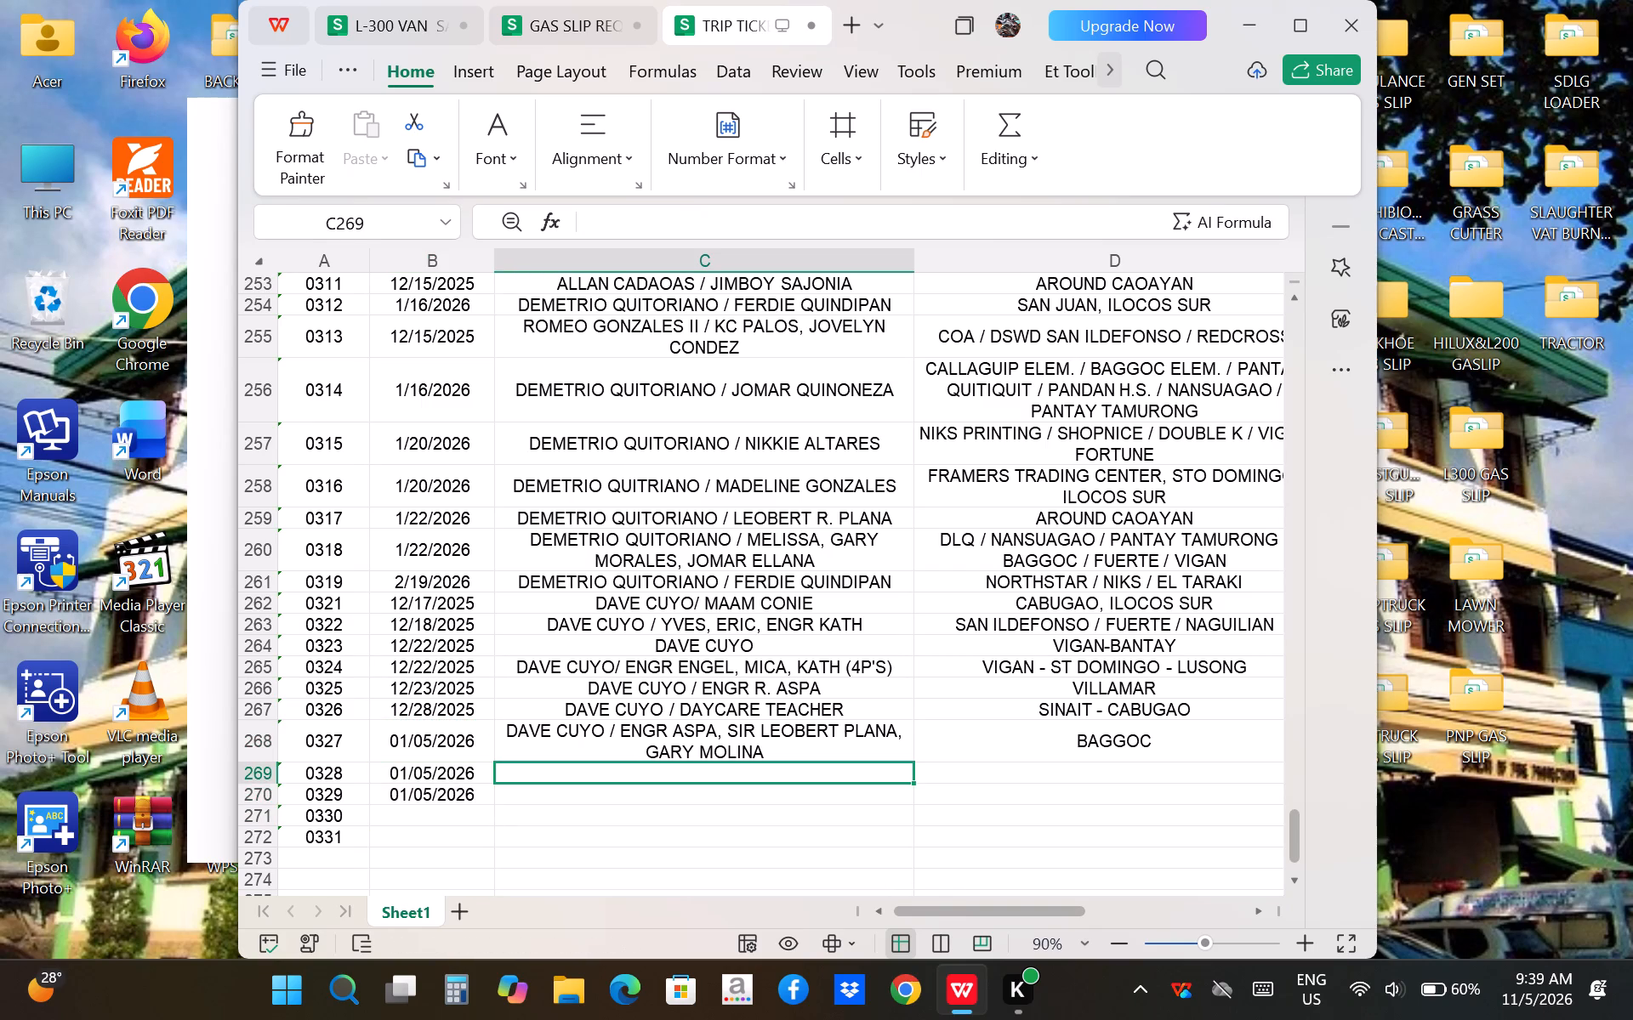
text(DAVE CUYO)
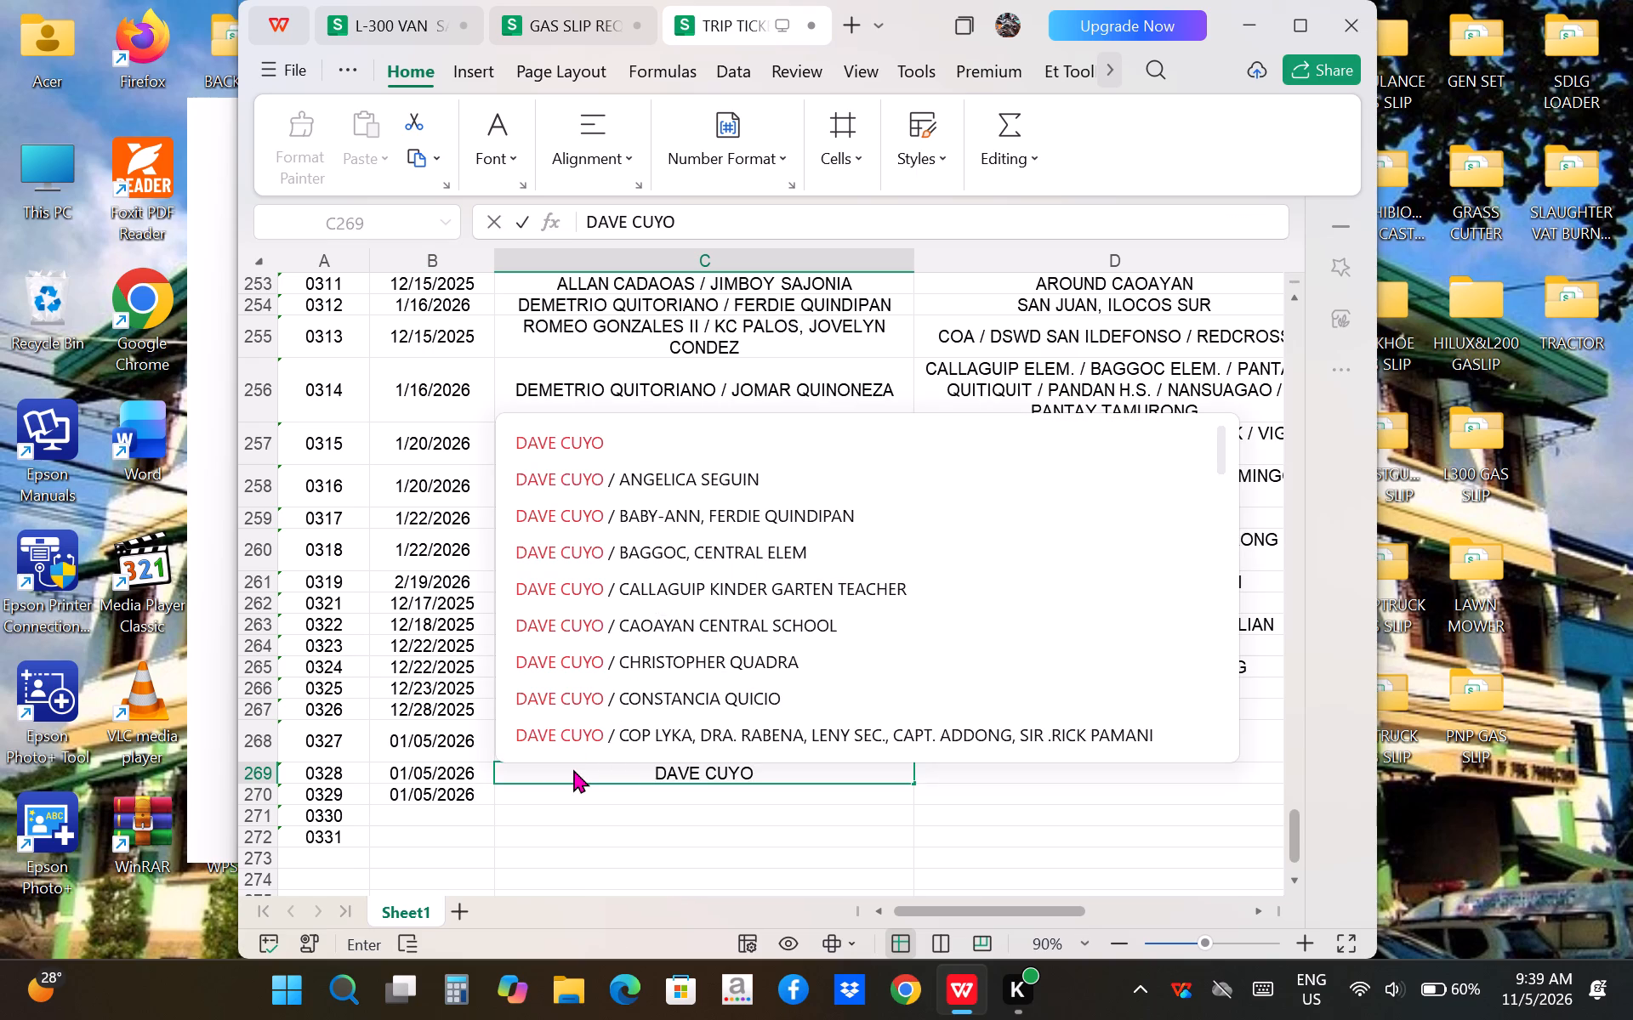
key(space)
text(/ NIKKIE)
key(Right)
Enter the destination VIGAN and the readings 4140 and 4159 for ticket 0328.
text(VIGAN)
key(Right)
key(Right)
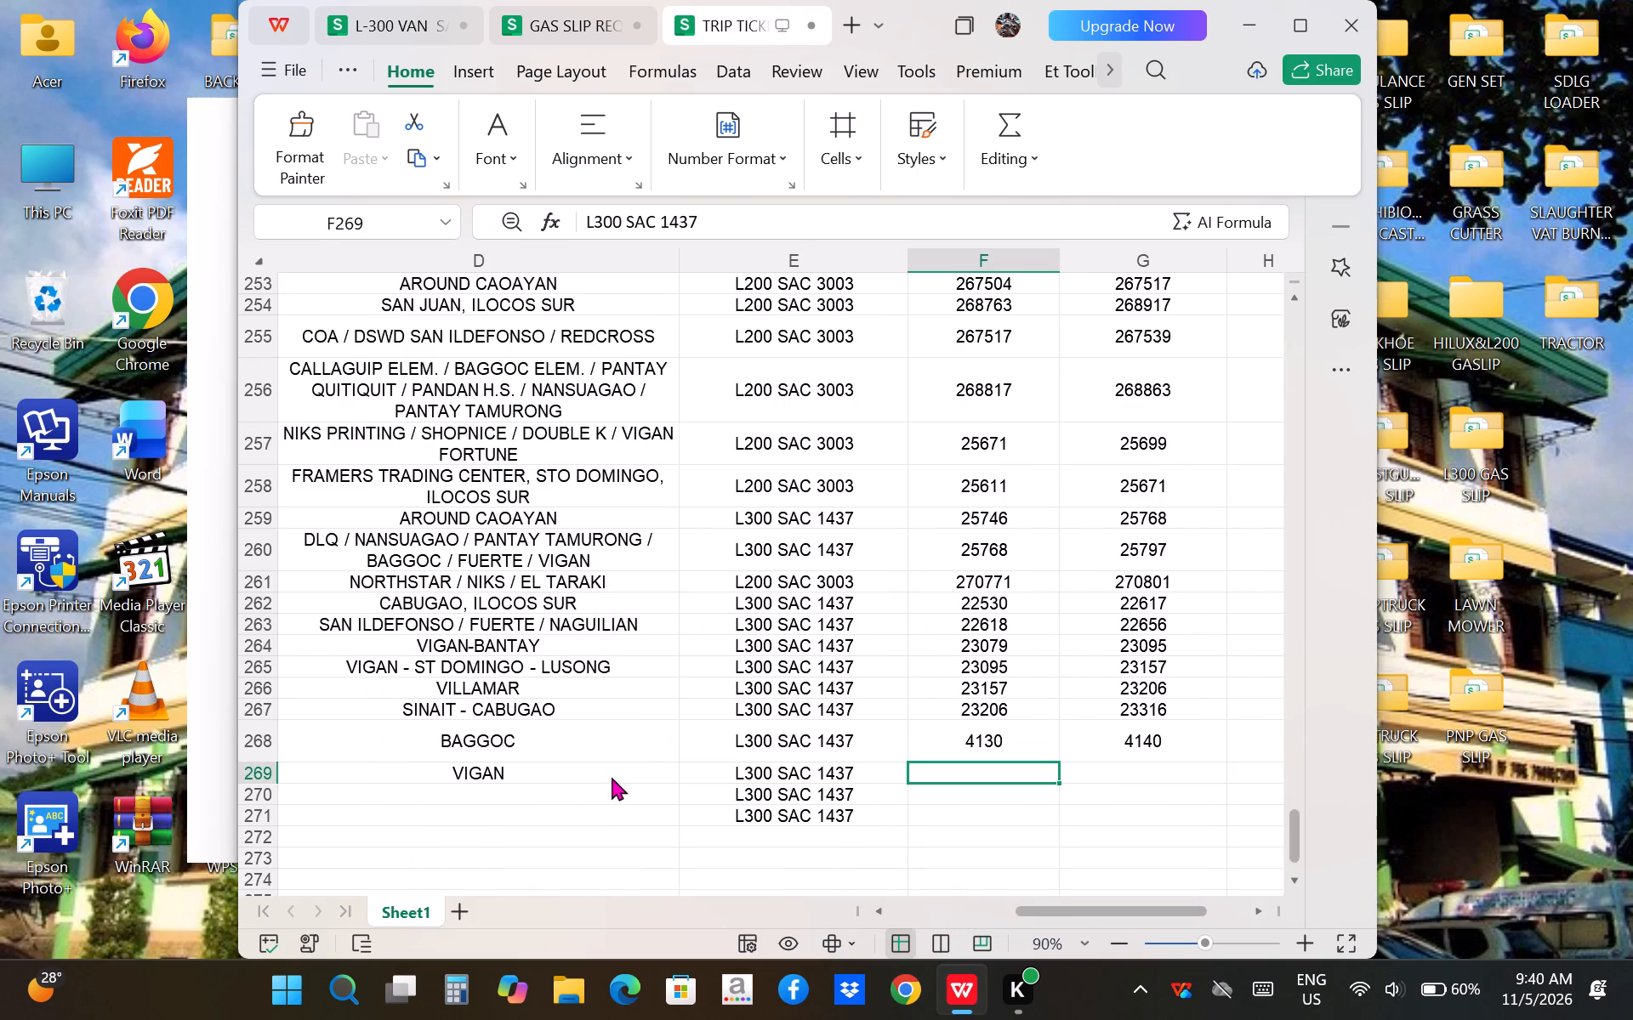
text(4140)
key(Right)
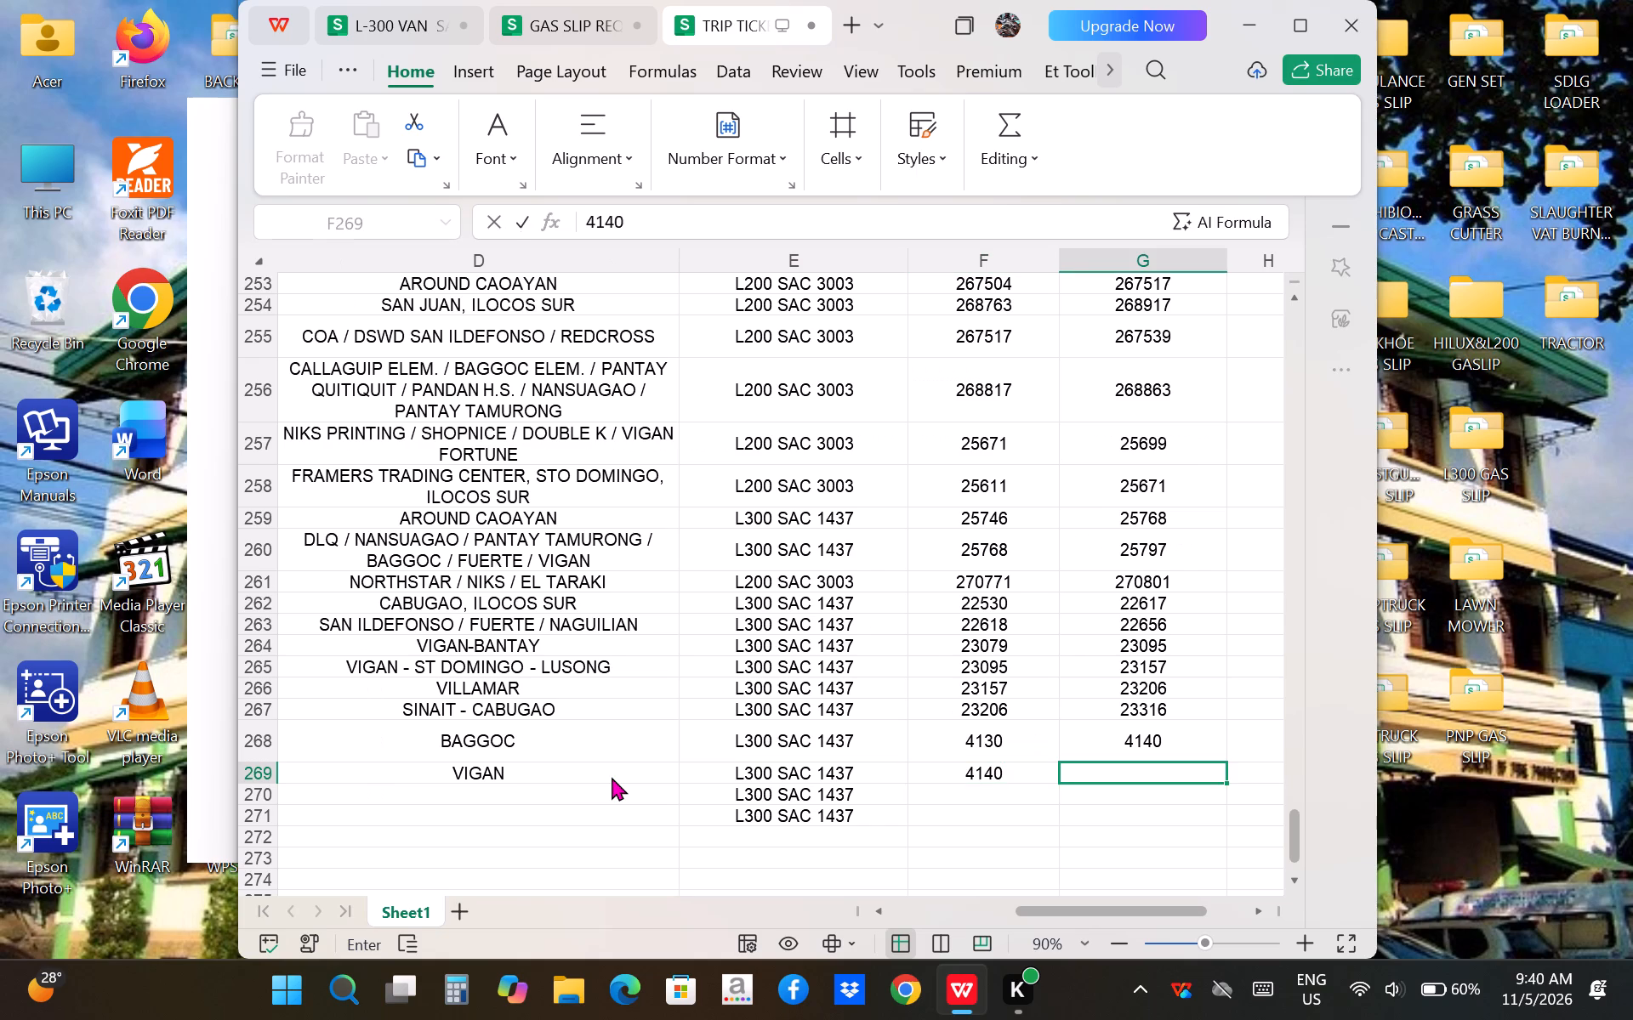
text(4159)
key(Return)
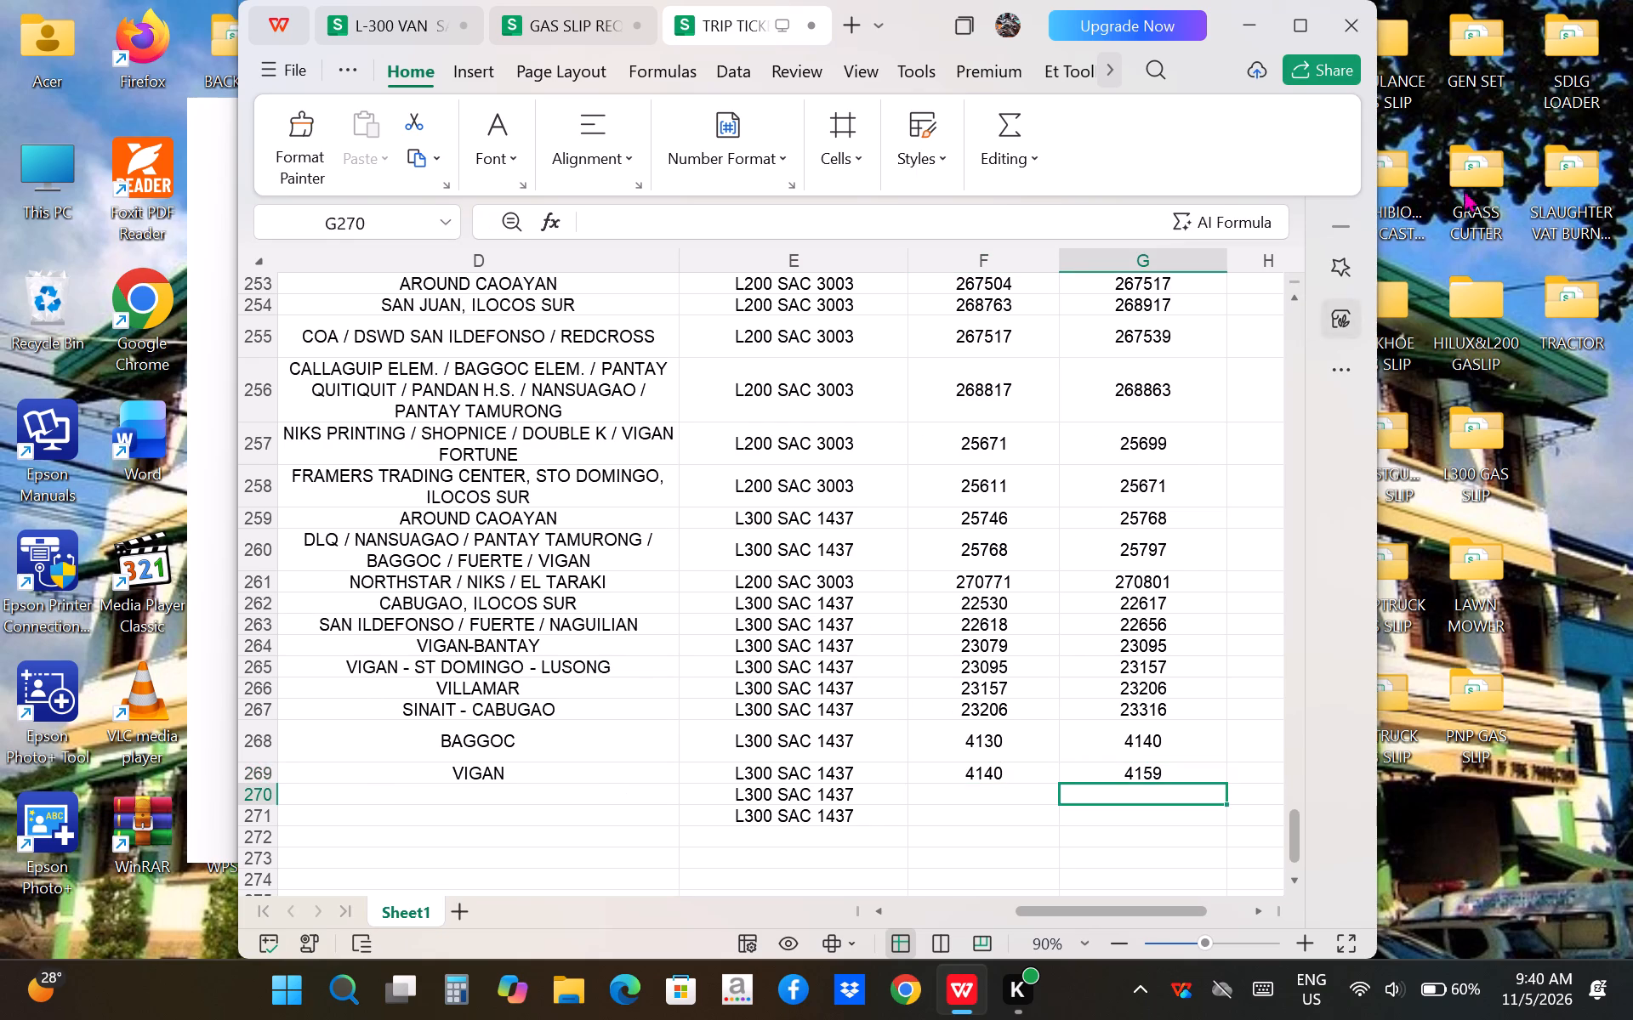
drag(1089, 918, 847, 864)
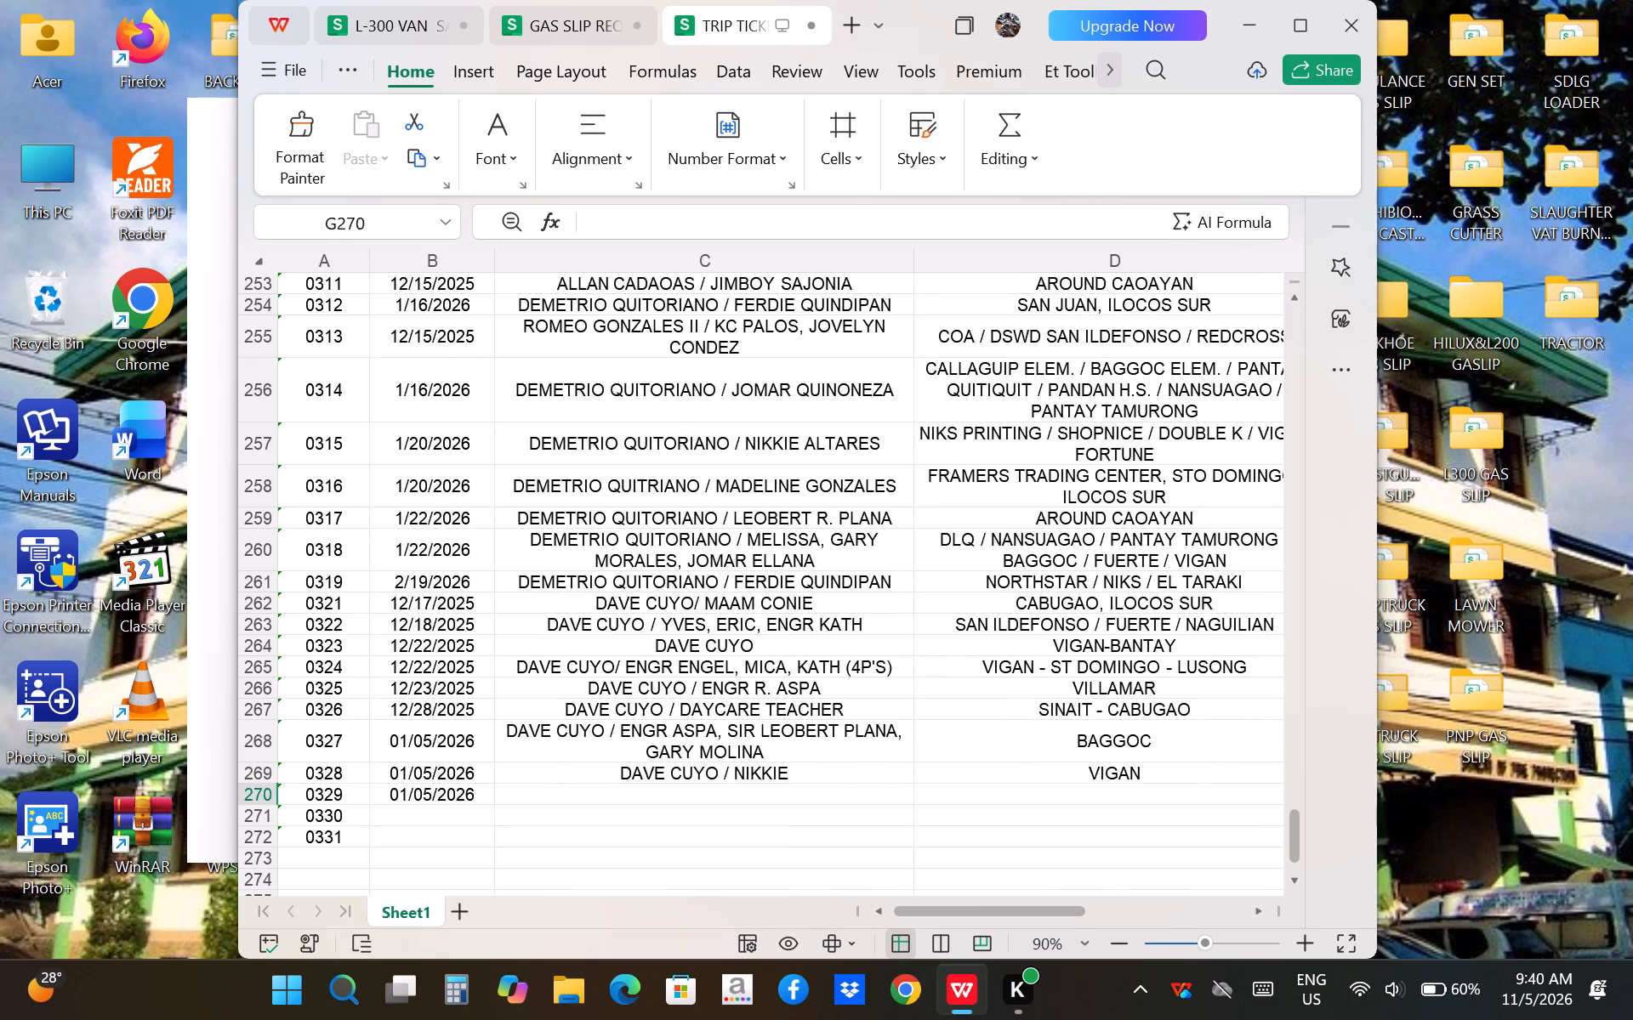
click(556, 805)
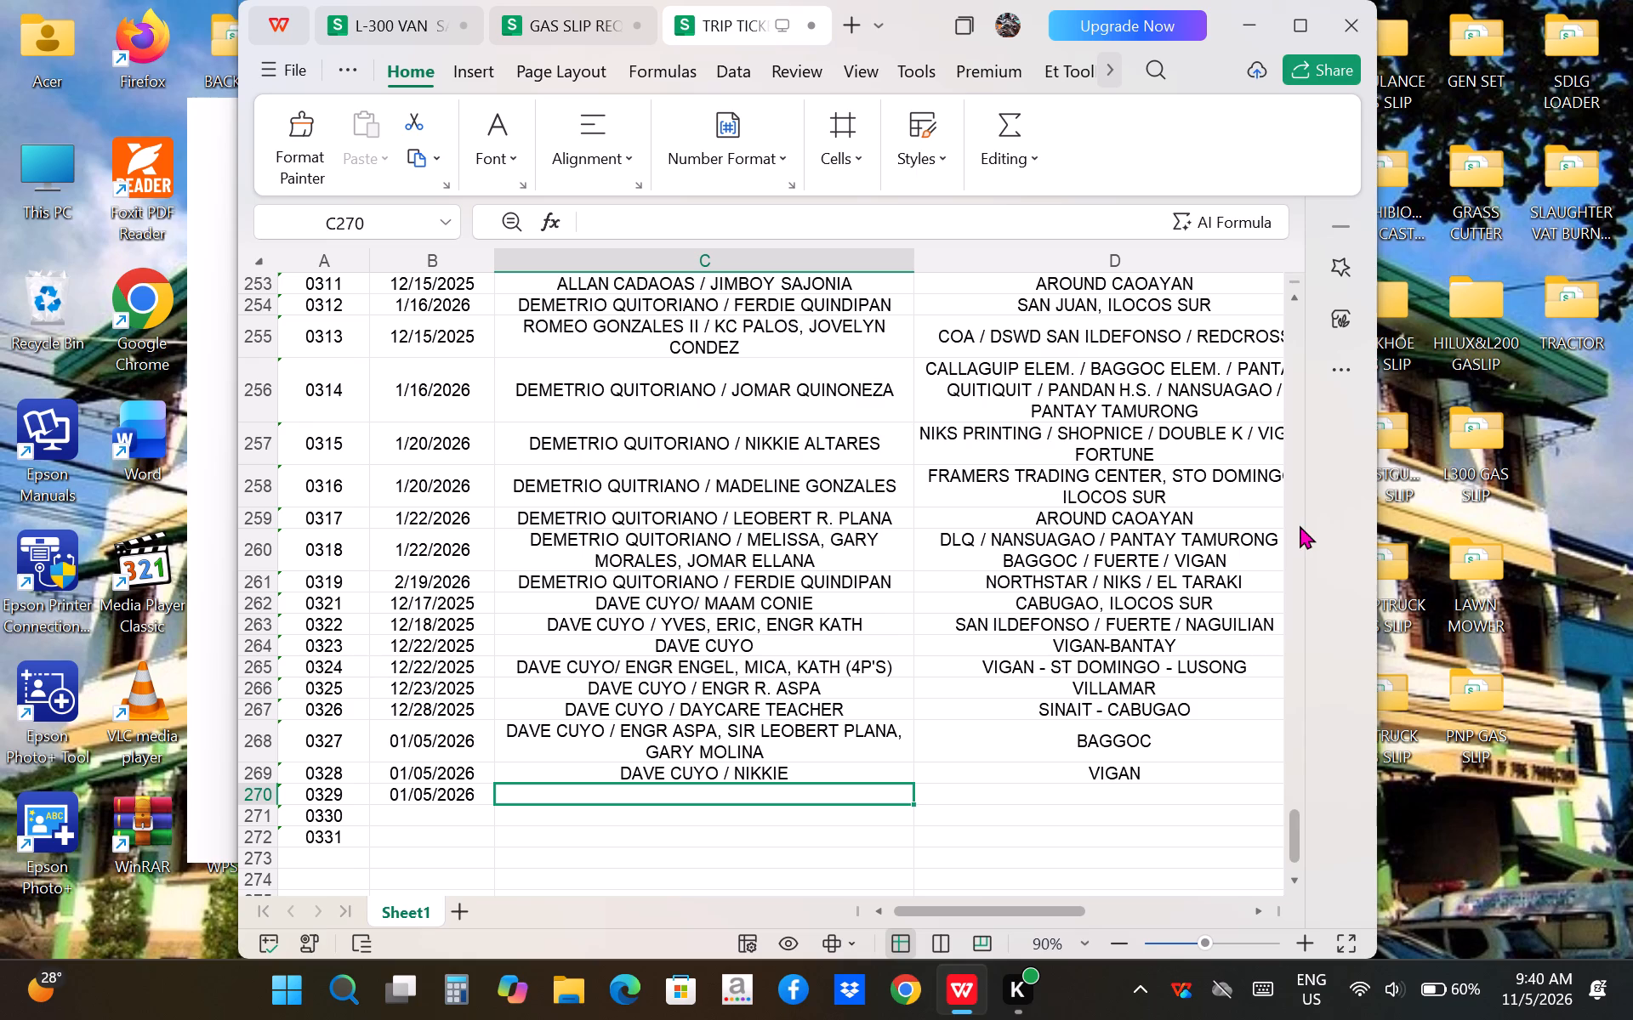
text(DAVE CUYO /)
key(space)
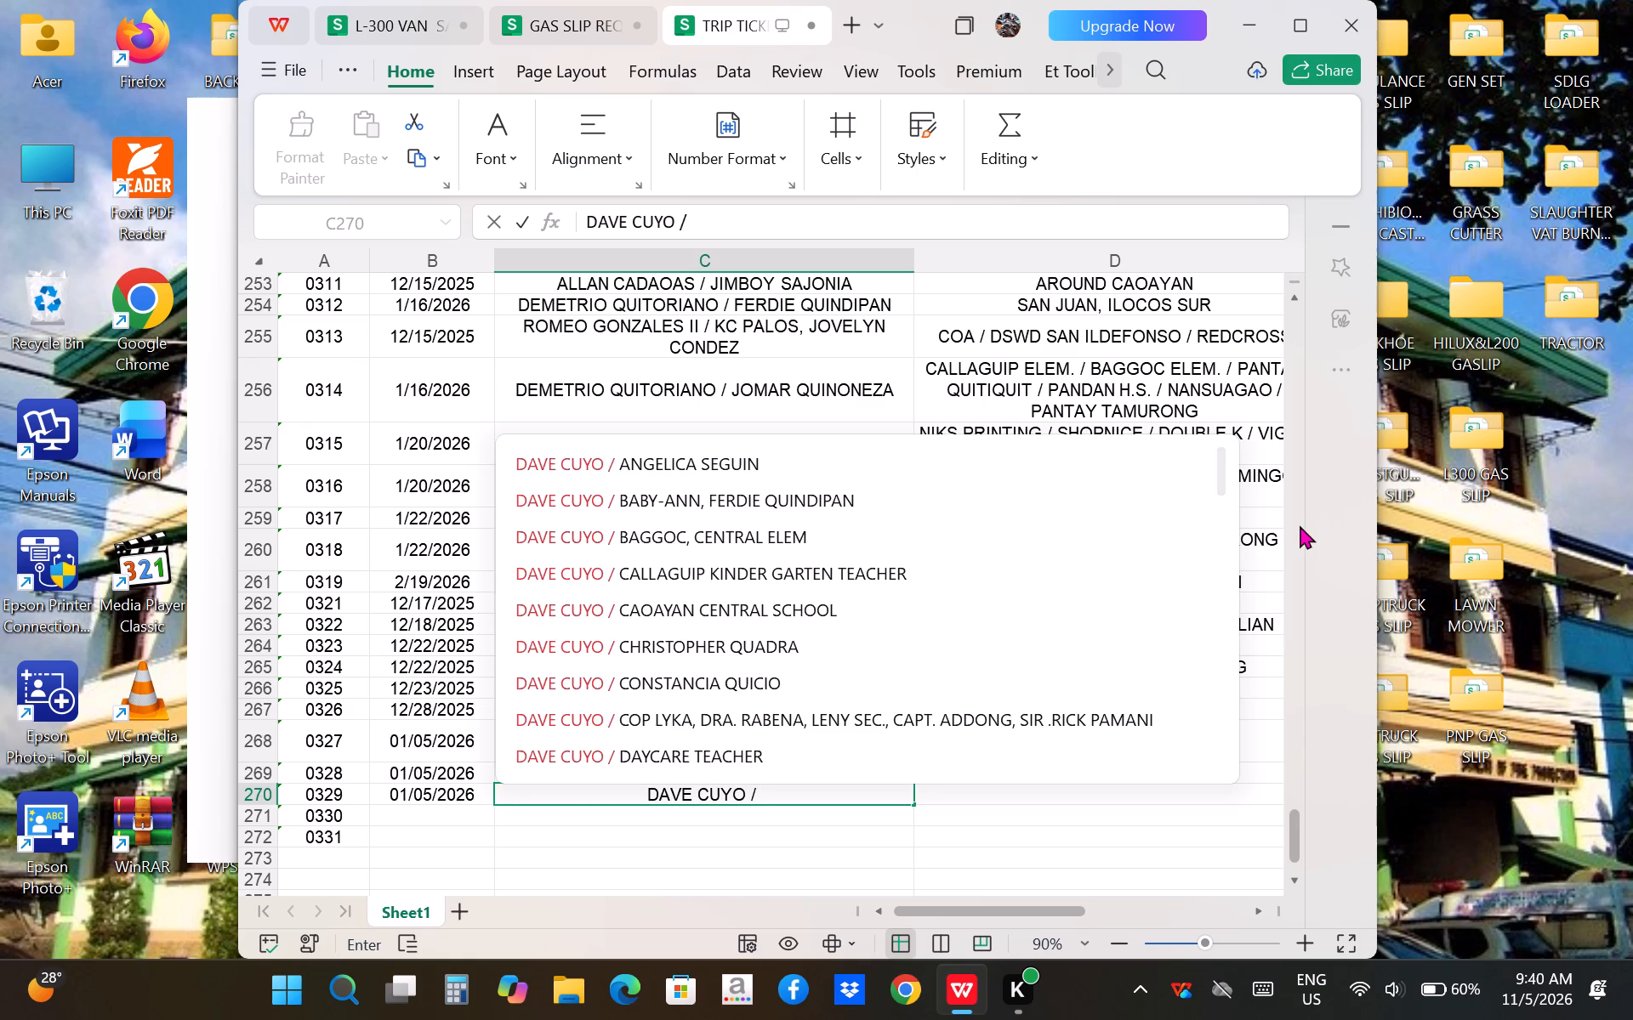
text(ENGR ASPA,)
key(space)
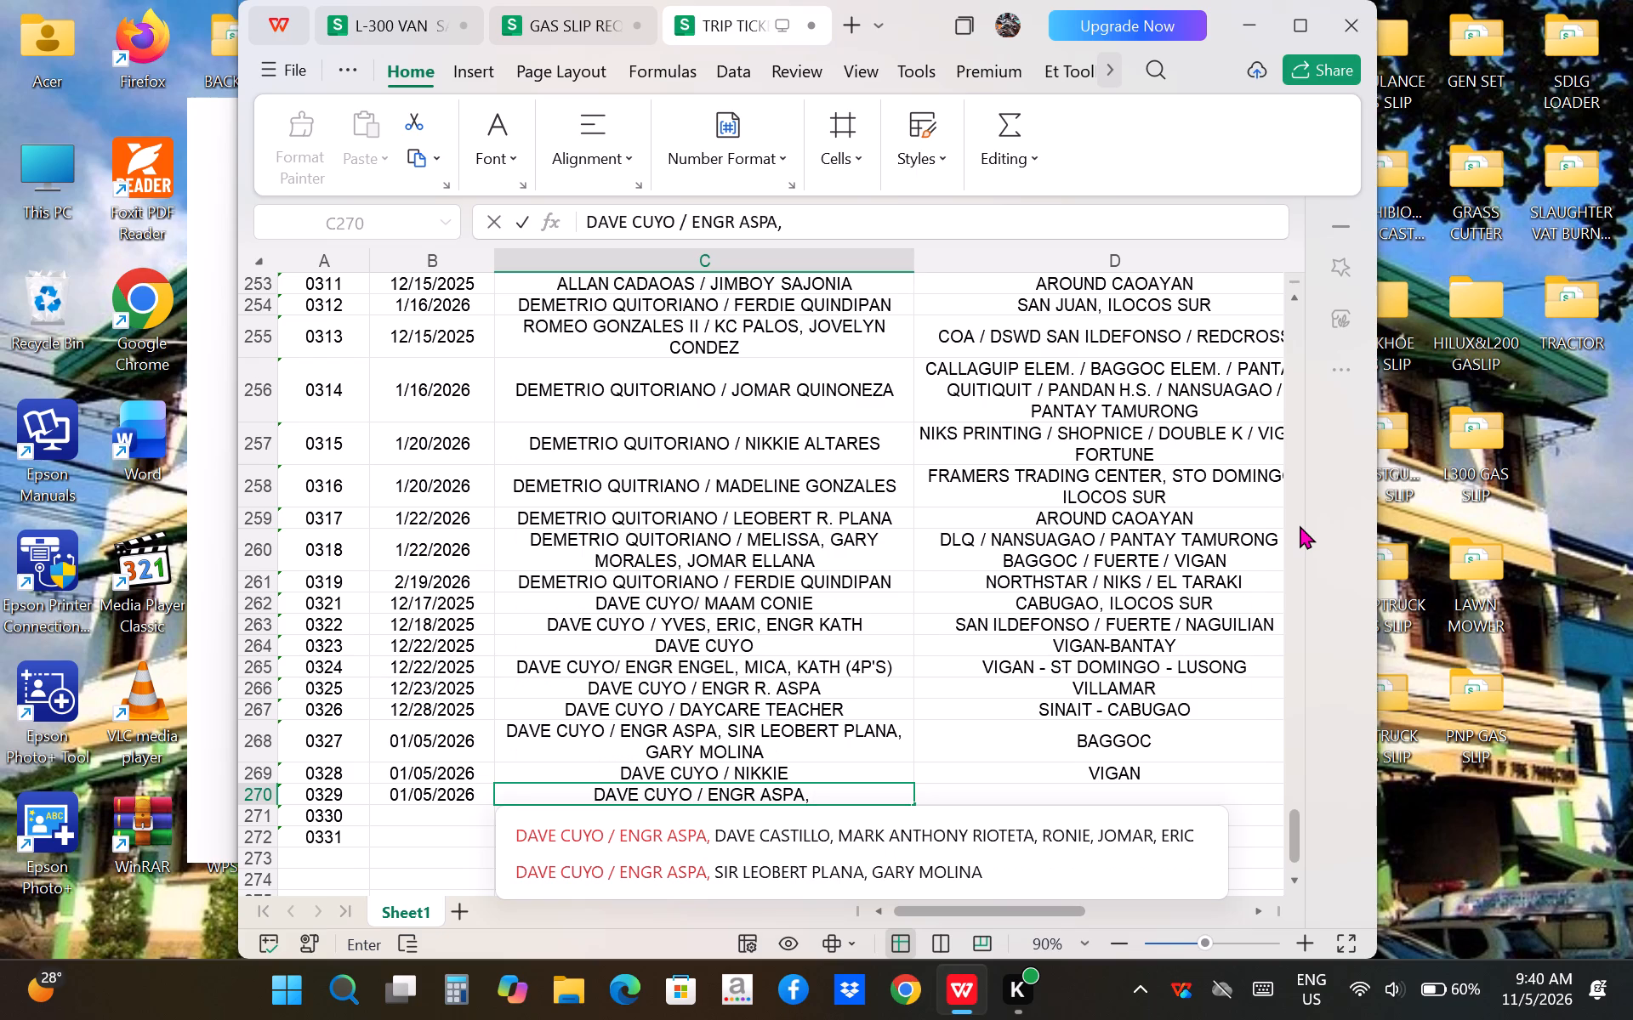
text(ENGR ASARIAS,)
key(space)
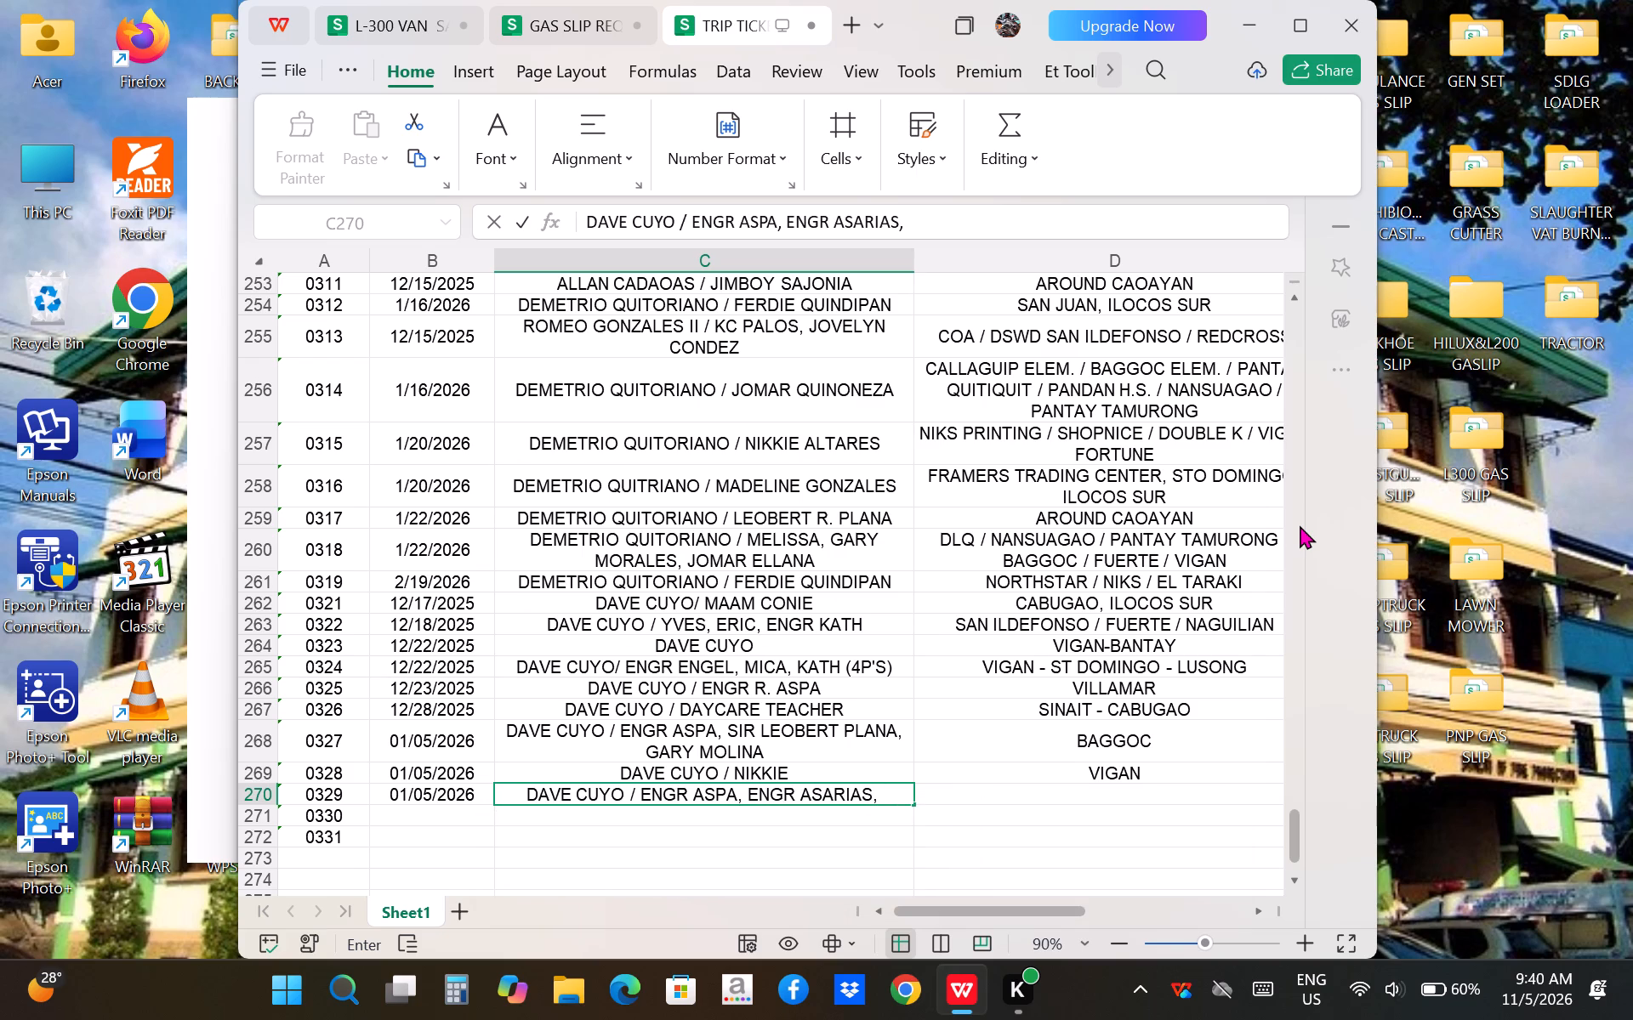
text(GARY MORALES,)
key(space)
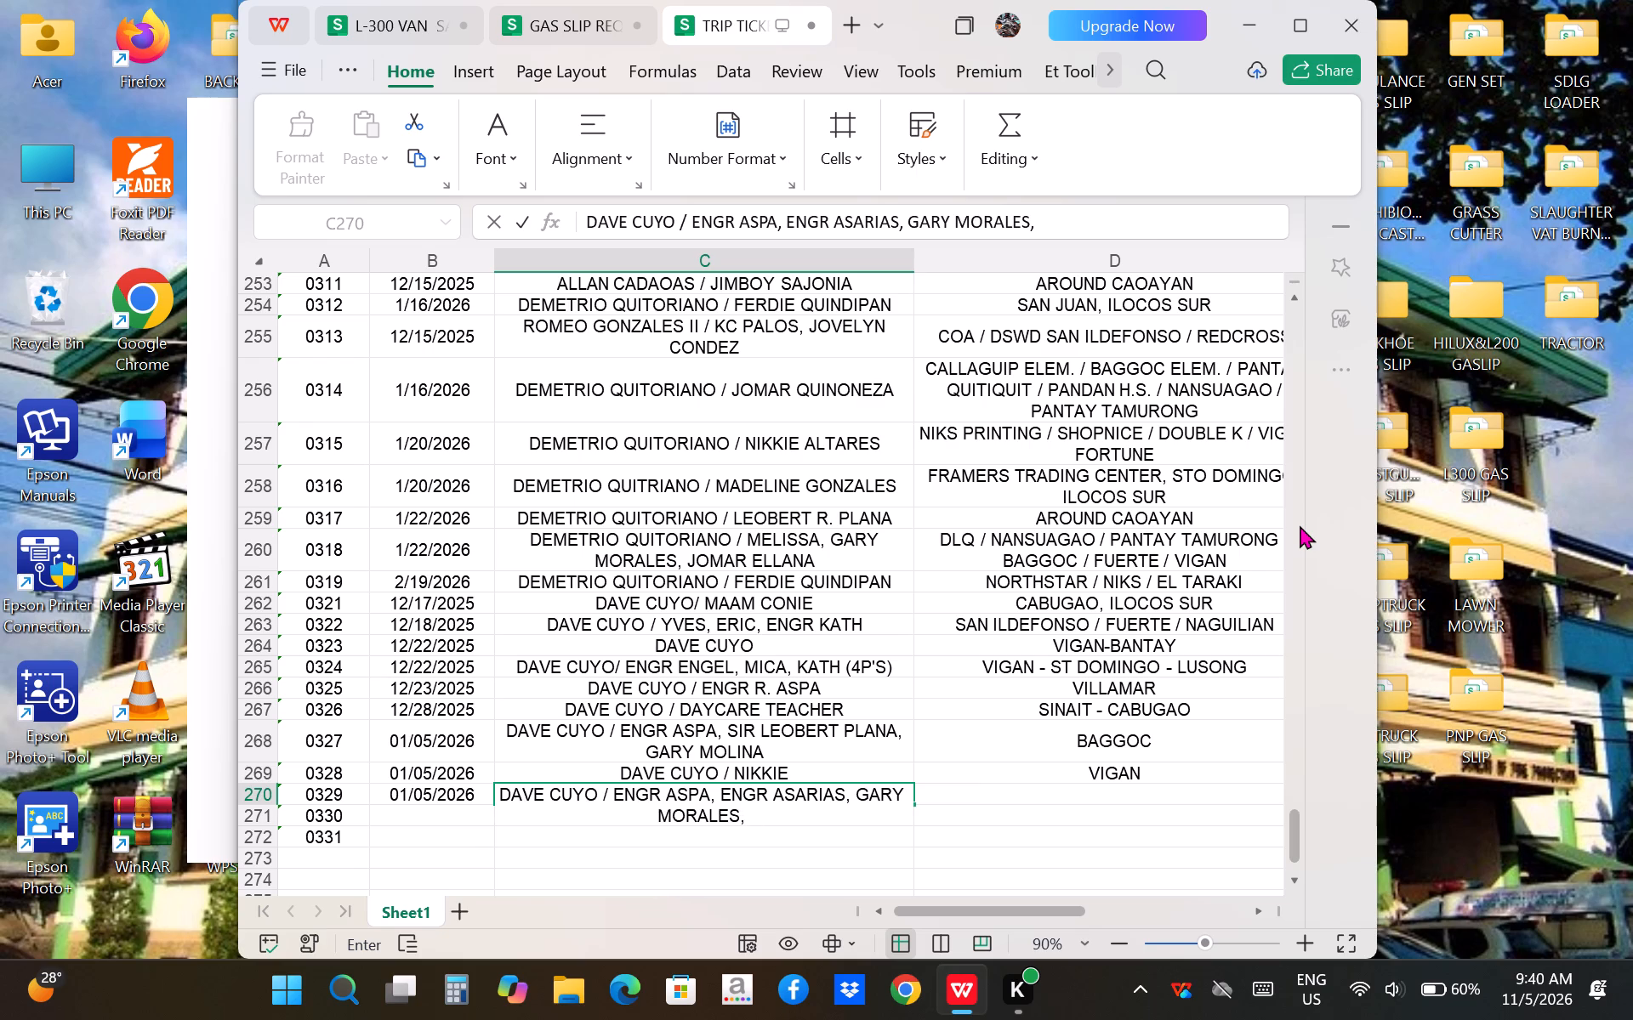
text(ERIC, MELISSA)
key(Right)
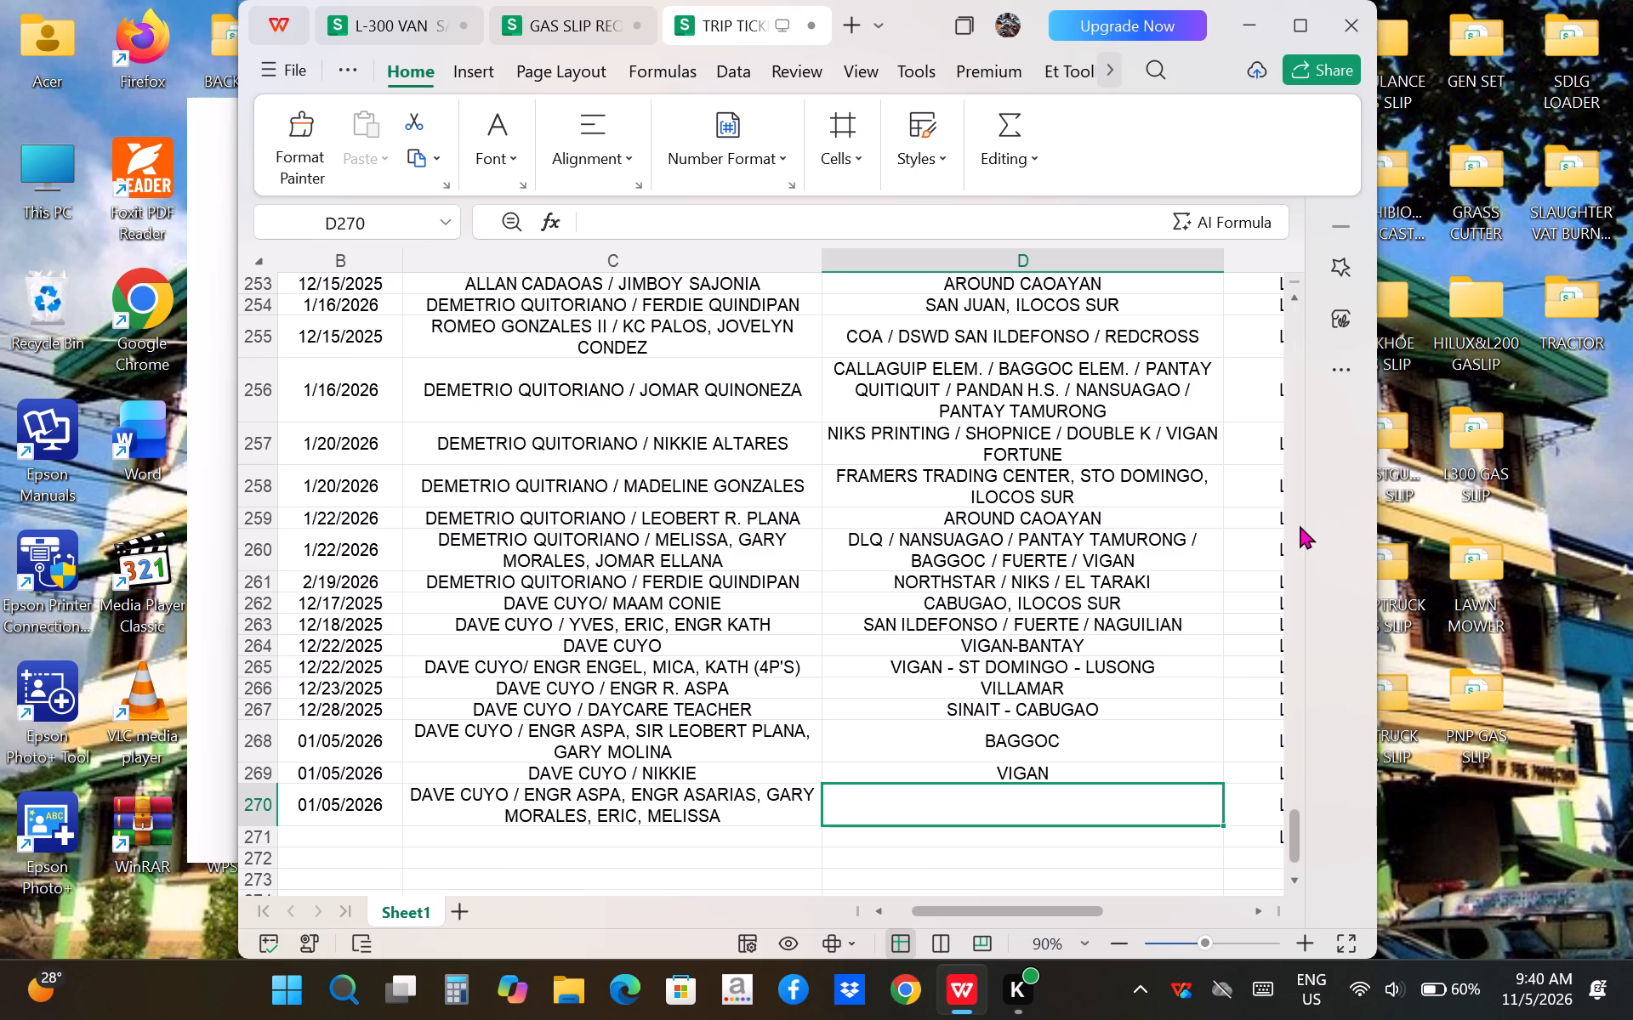
Enter the destination ANONANG MENOR - NAGUILIAN - FUERTE and the readings 4159 and 4193 for ticket 0329.
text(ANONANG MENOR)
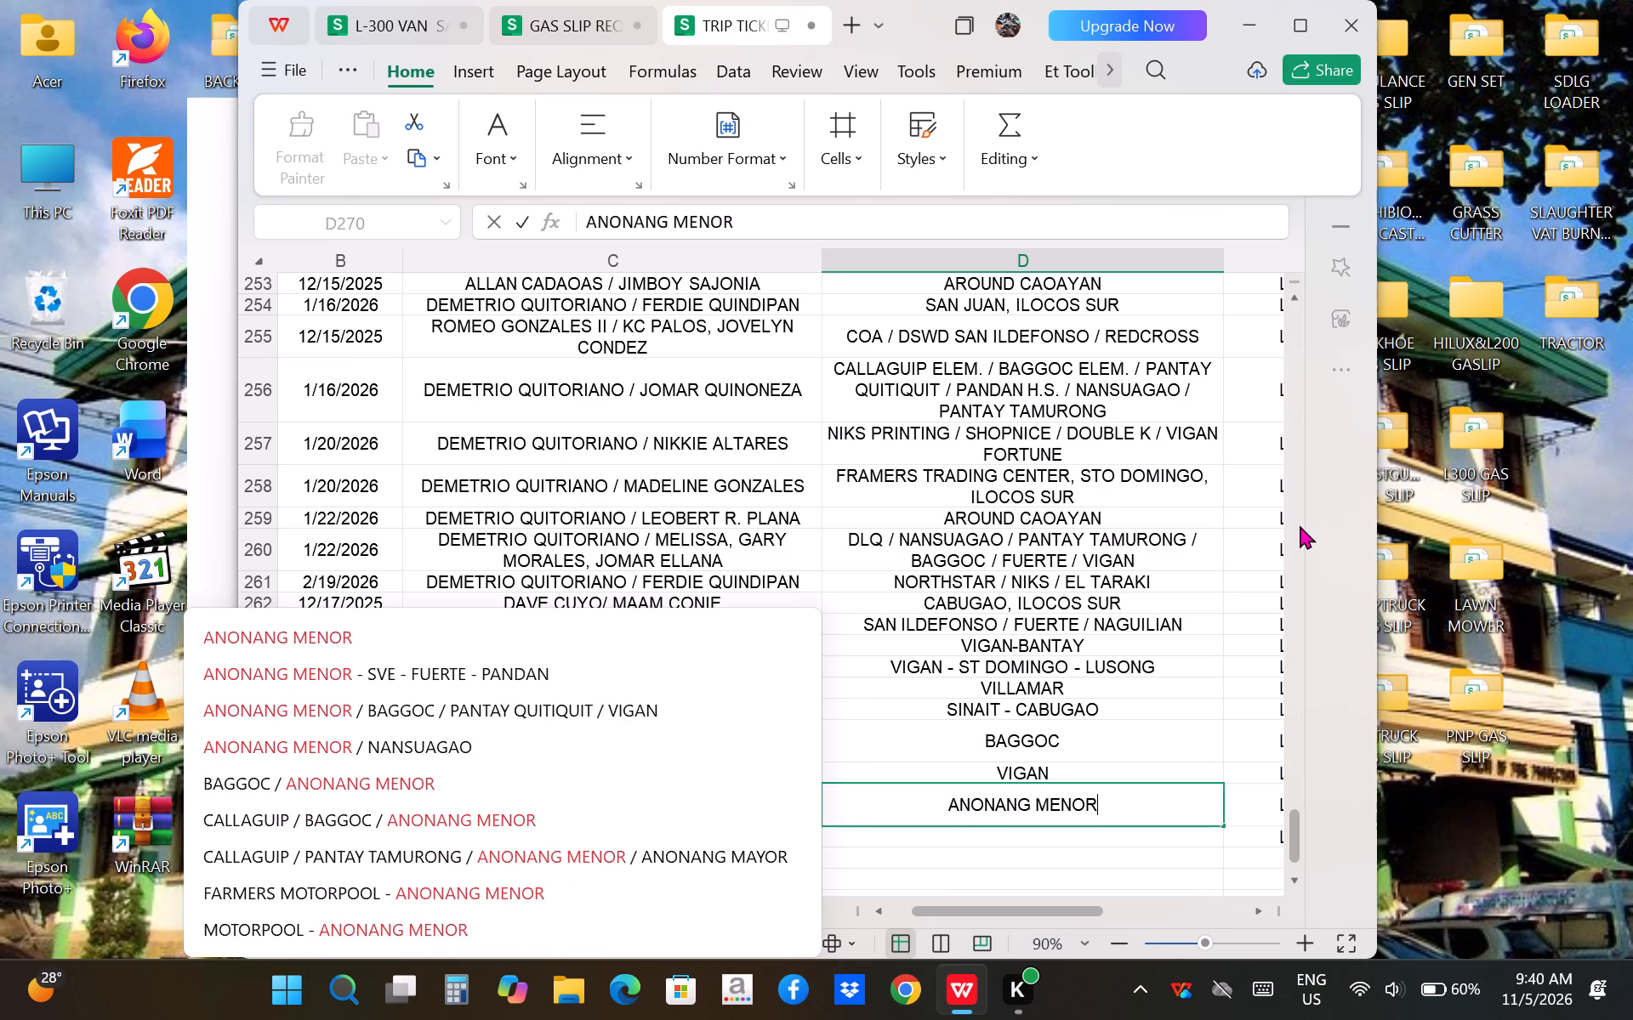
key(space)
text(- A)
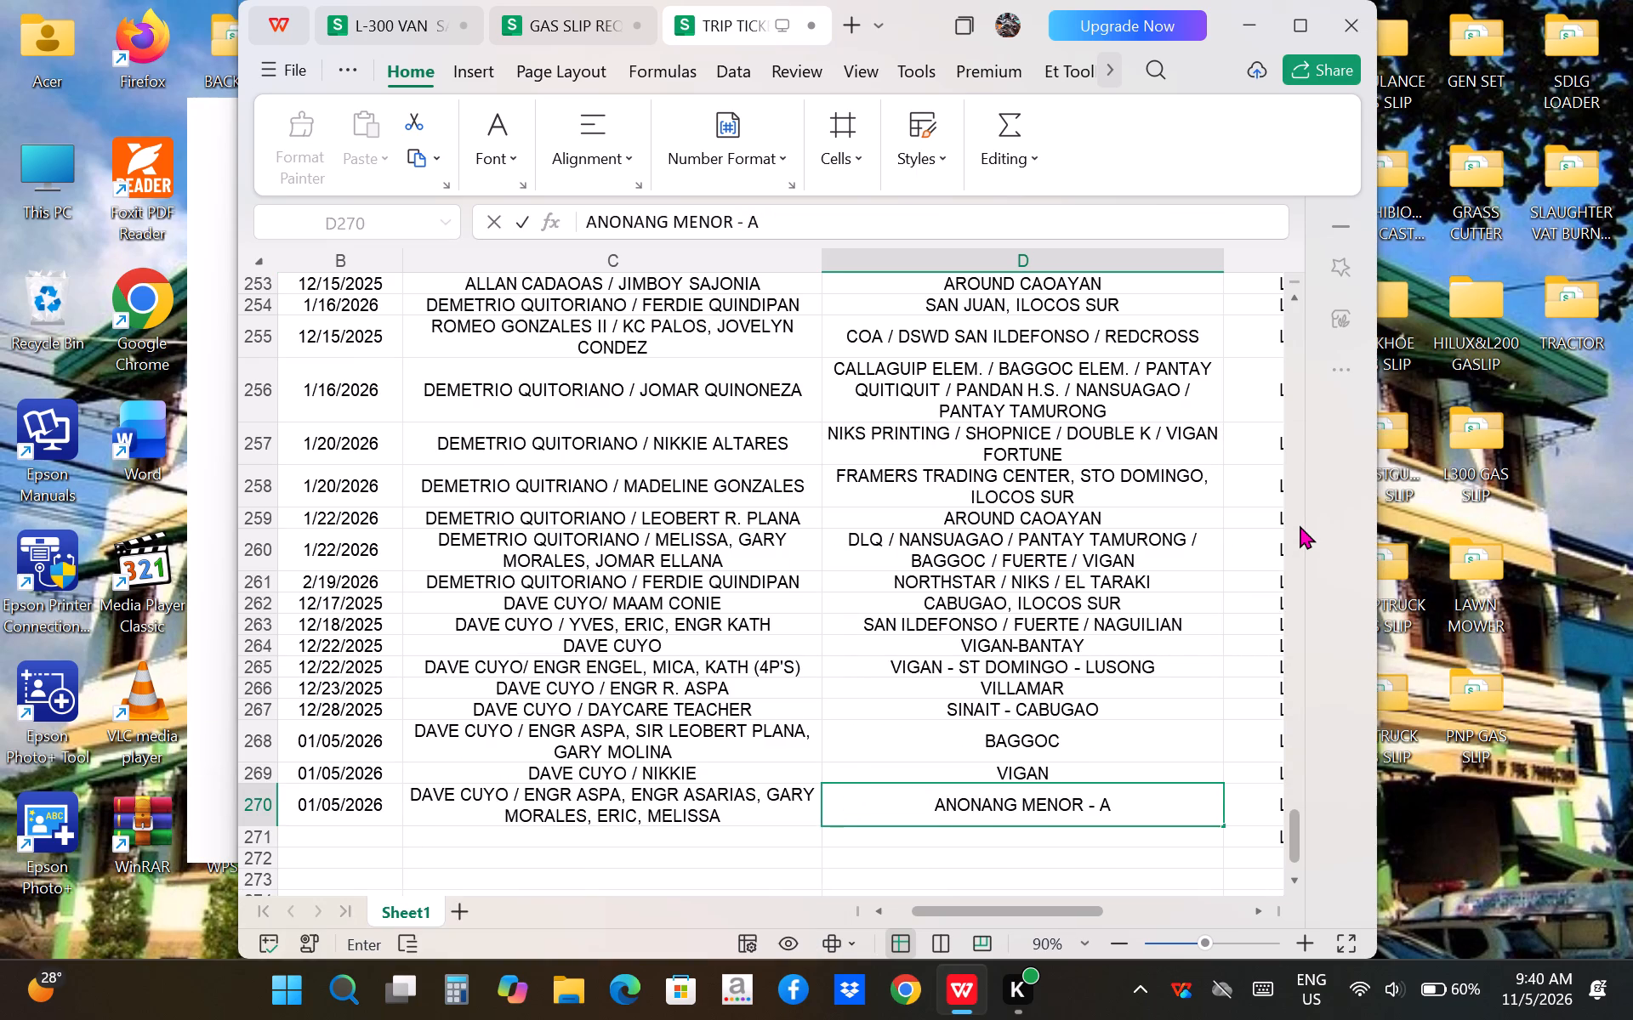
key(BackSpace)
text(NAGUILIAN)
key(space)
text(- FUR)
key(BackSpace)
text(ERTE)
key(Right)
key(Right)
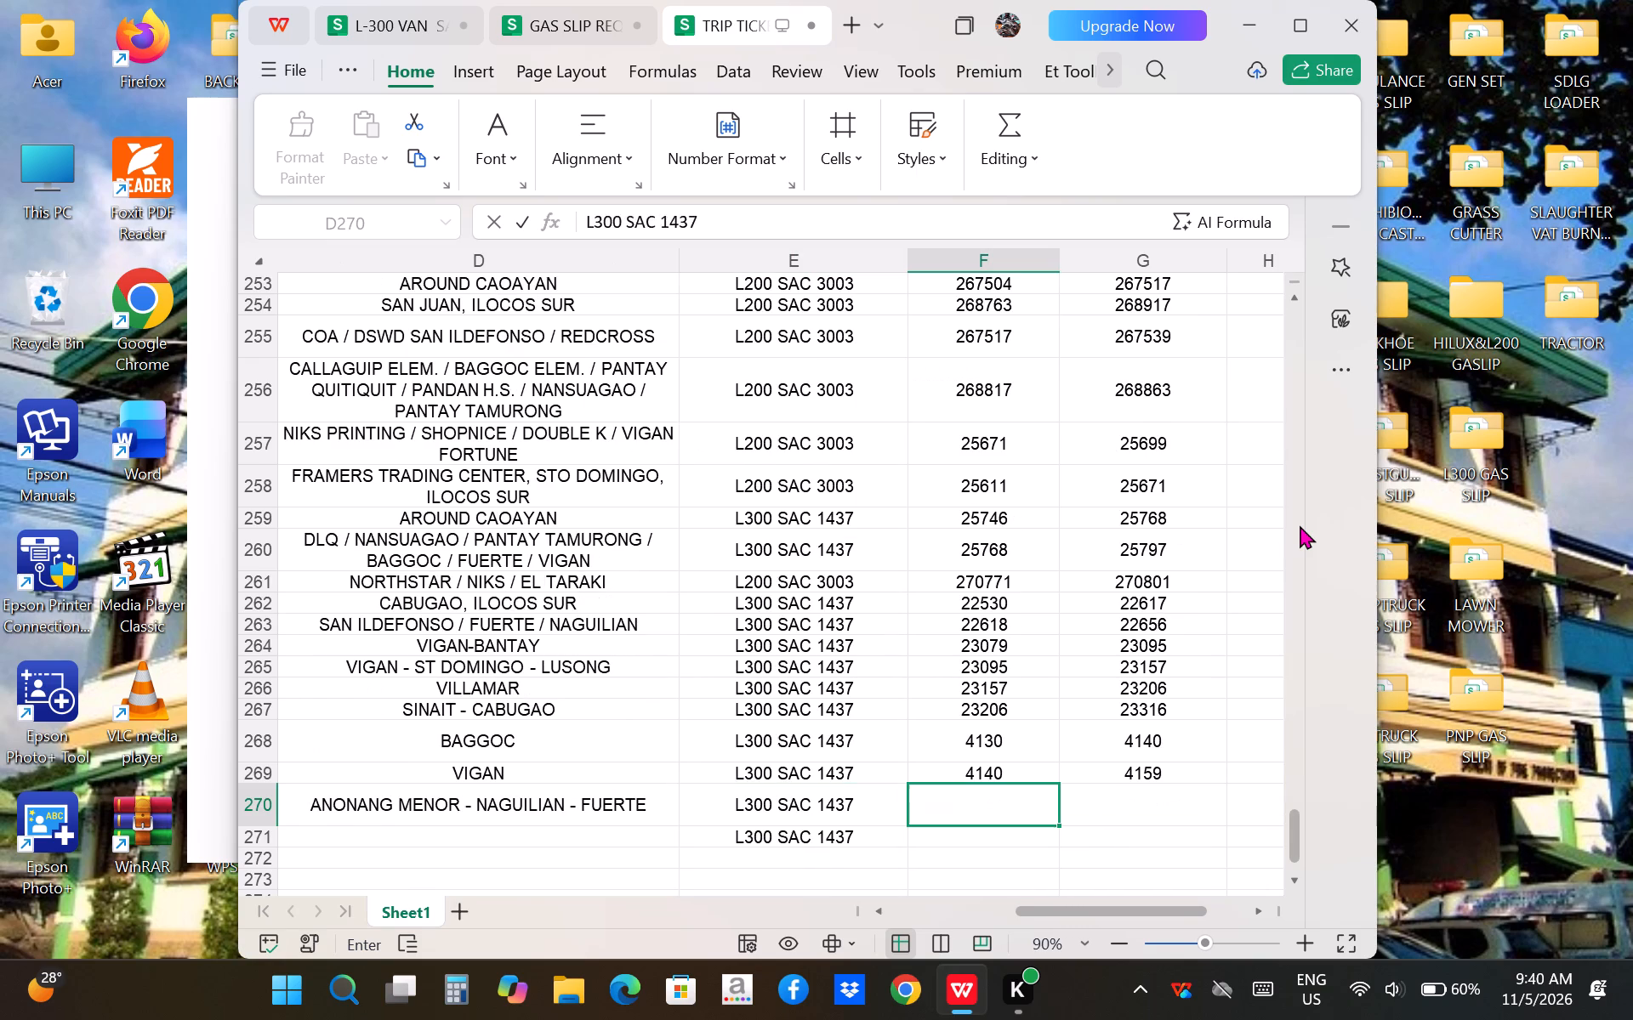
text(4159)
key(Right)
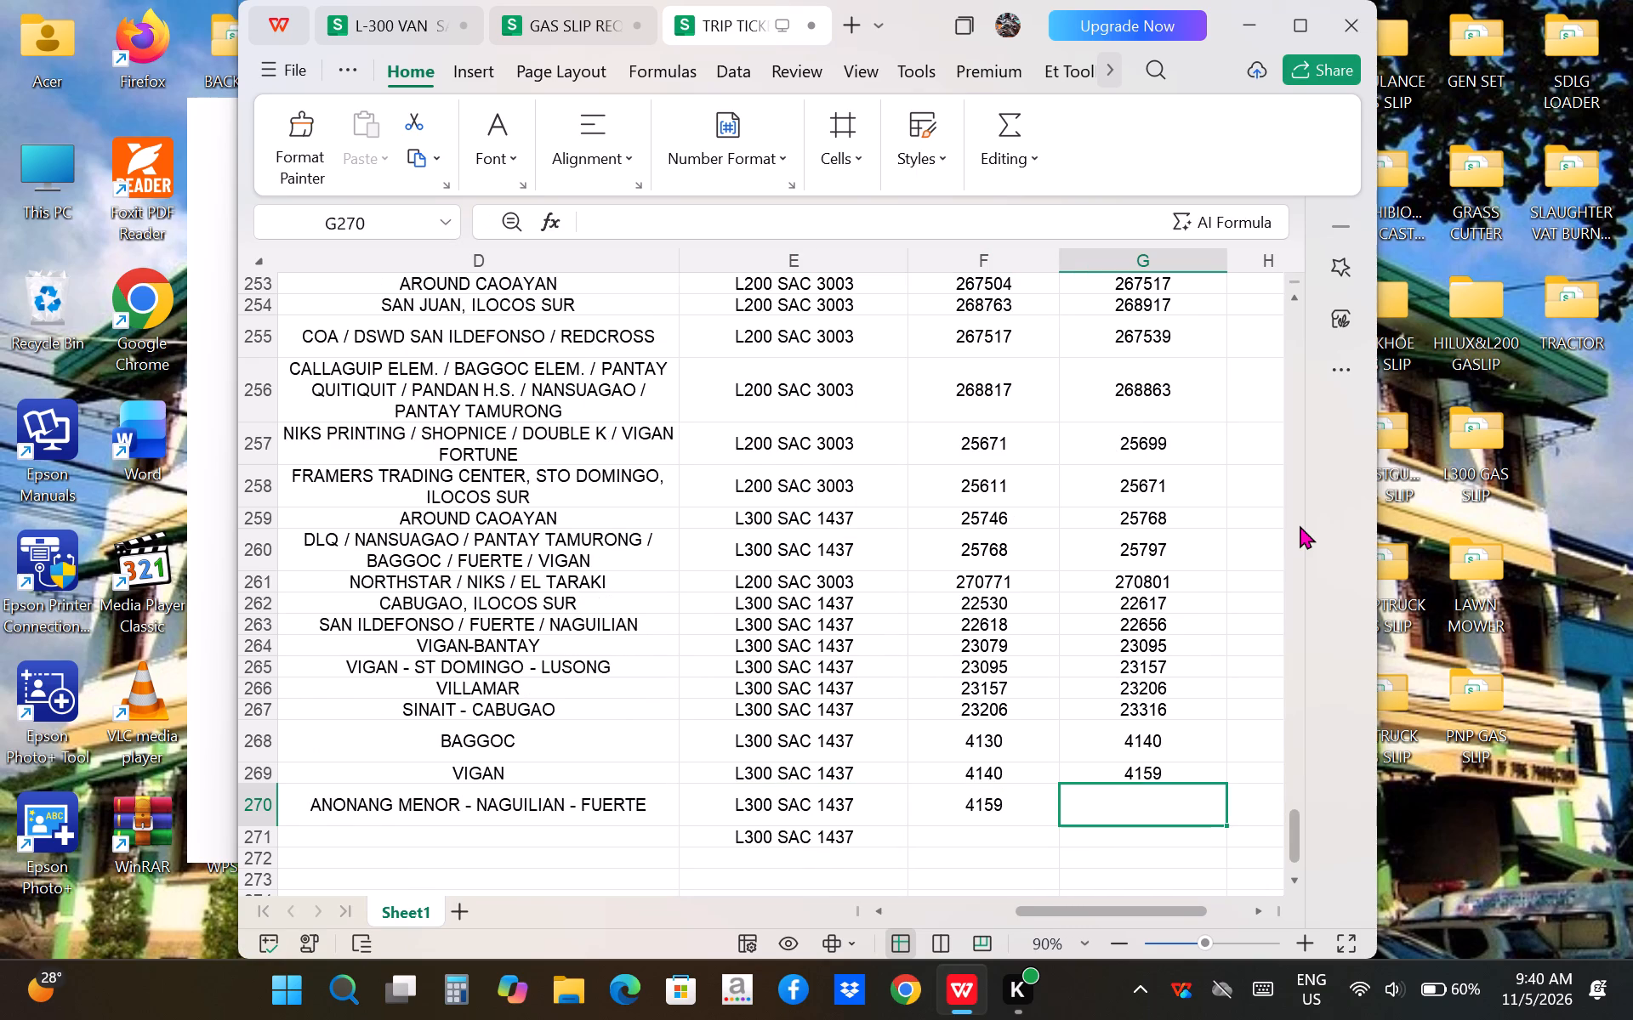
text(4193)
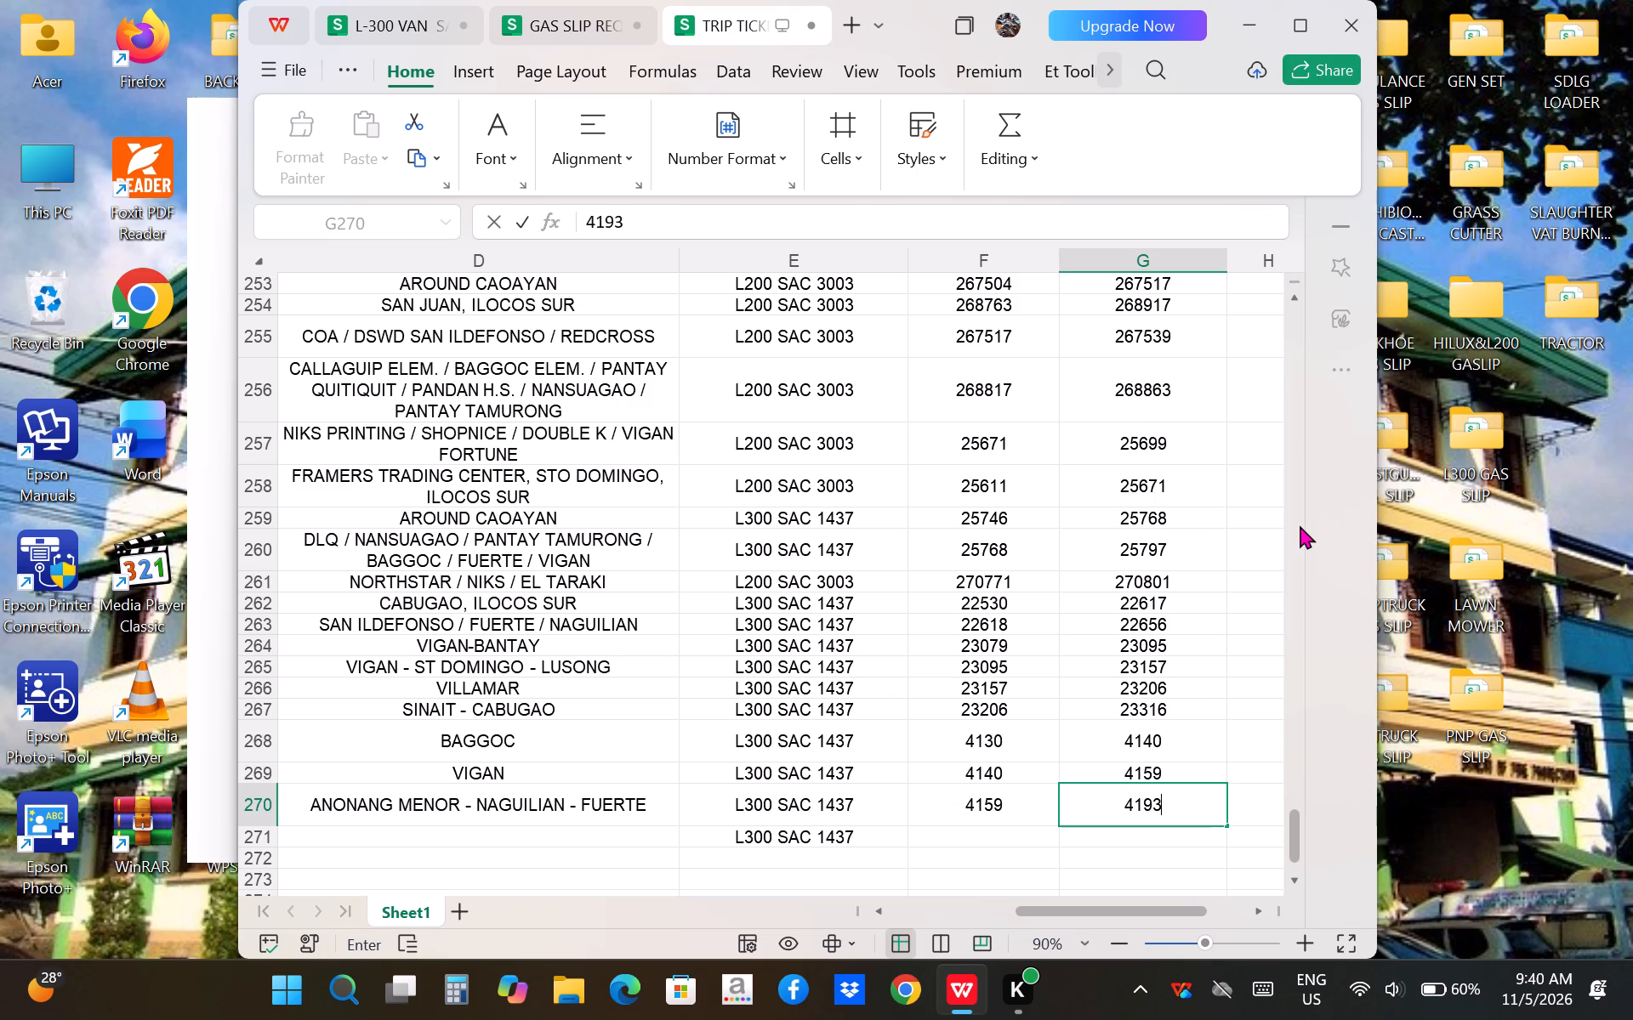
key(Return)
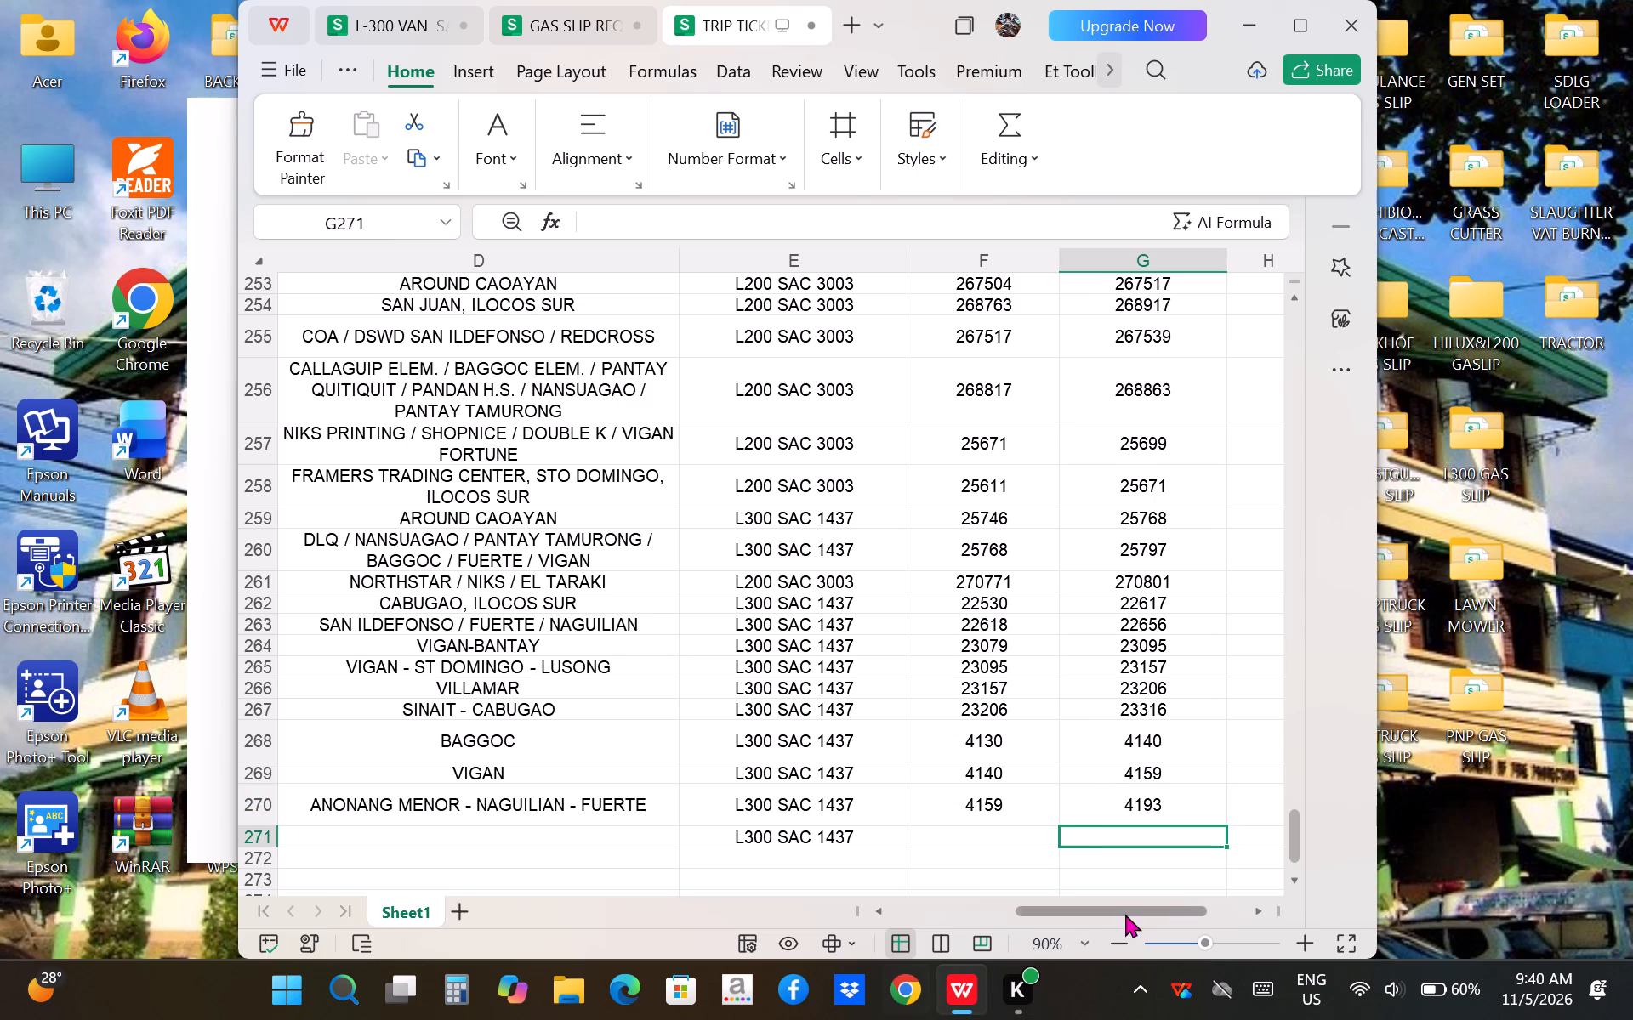
Enter the date 1/6/2026 in column B for ticket 0330.
drag(1125, 914, 660, 900)
click(423, 844)
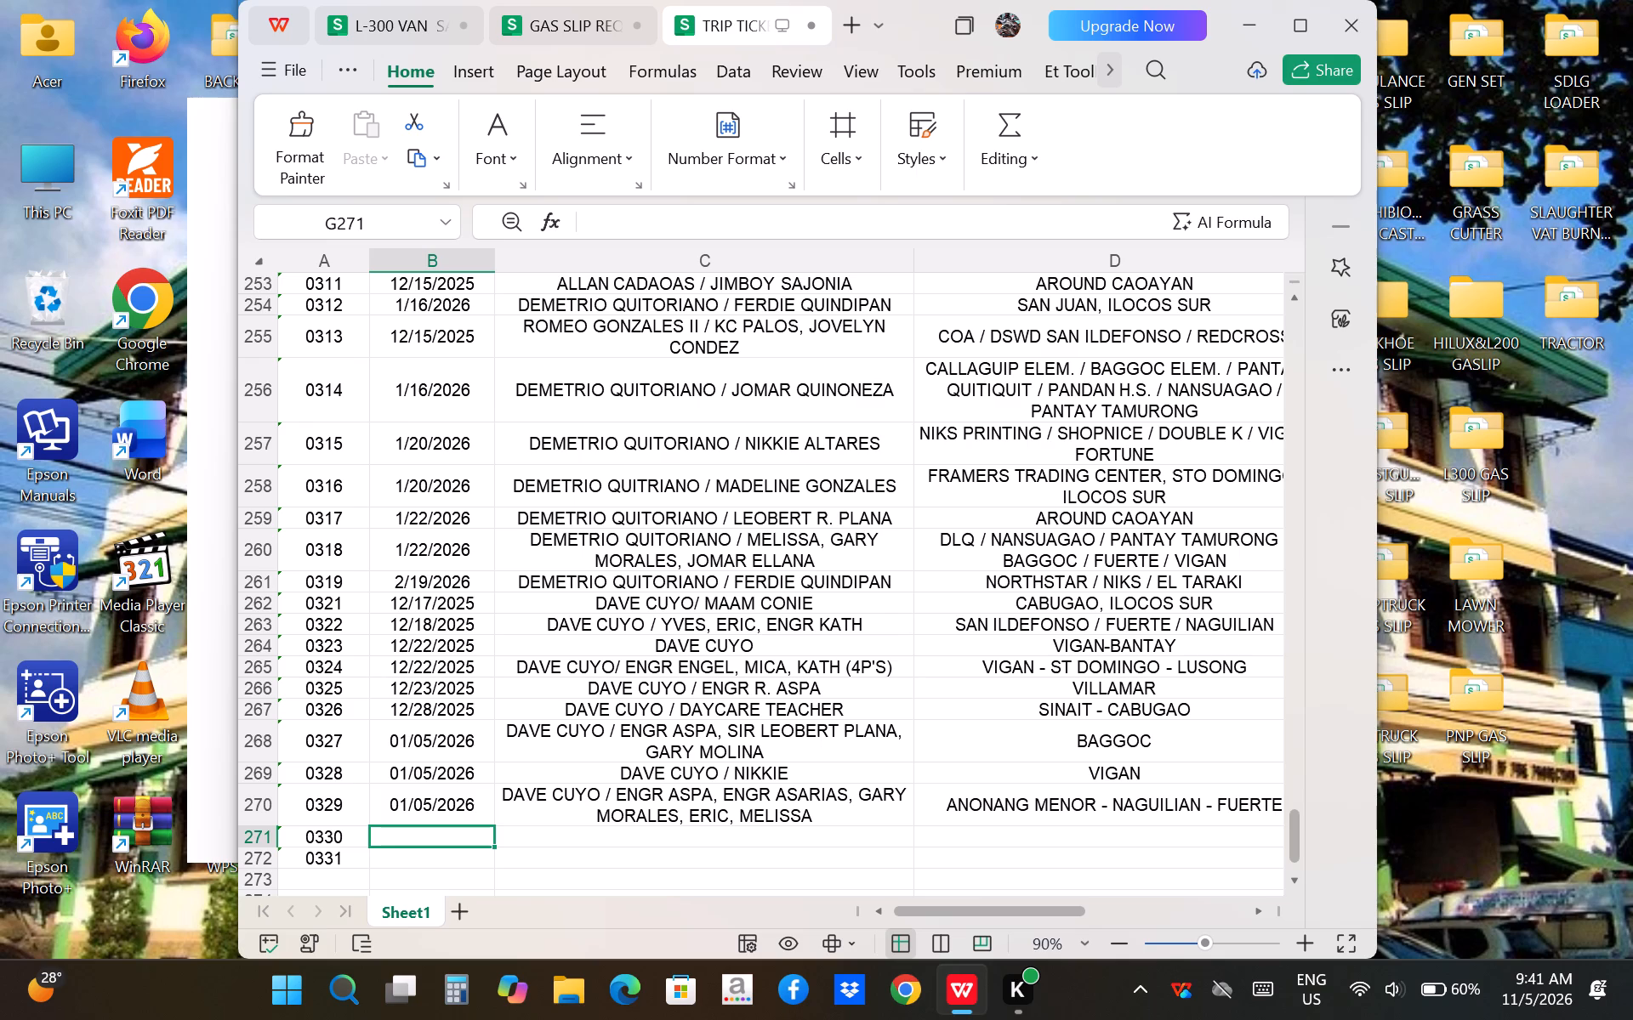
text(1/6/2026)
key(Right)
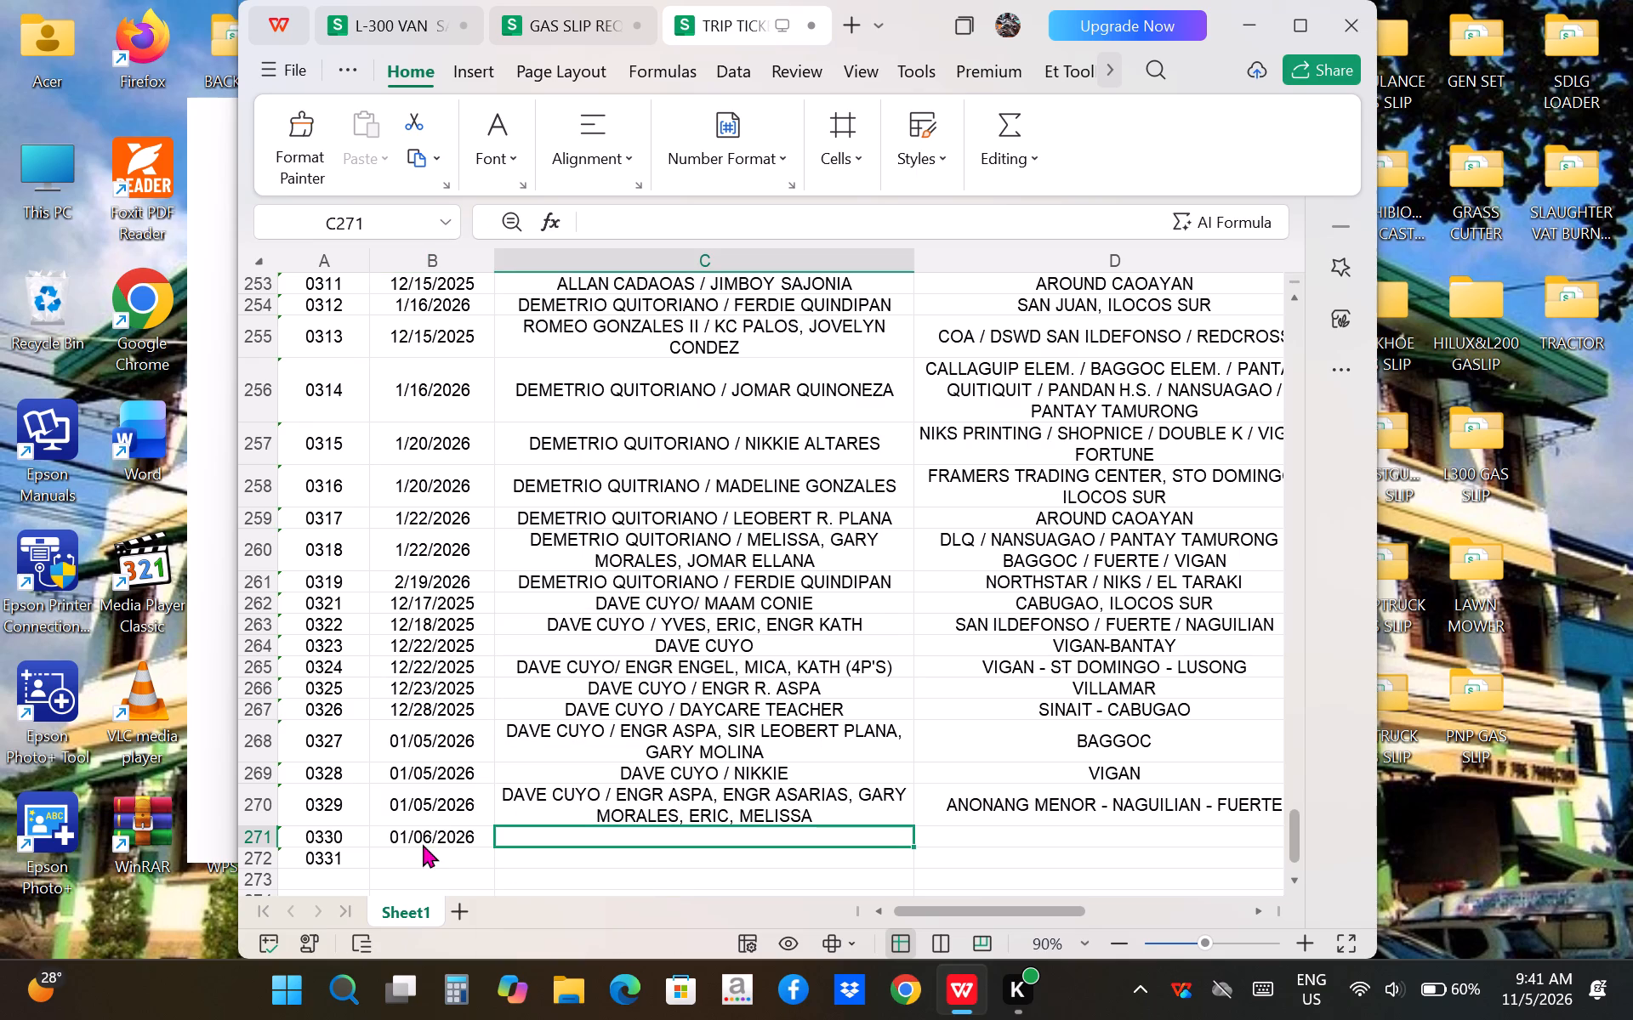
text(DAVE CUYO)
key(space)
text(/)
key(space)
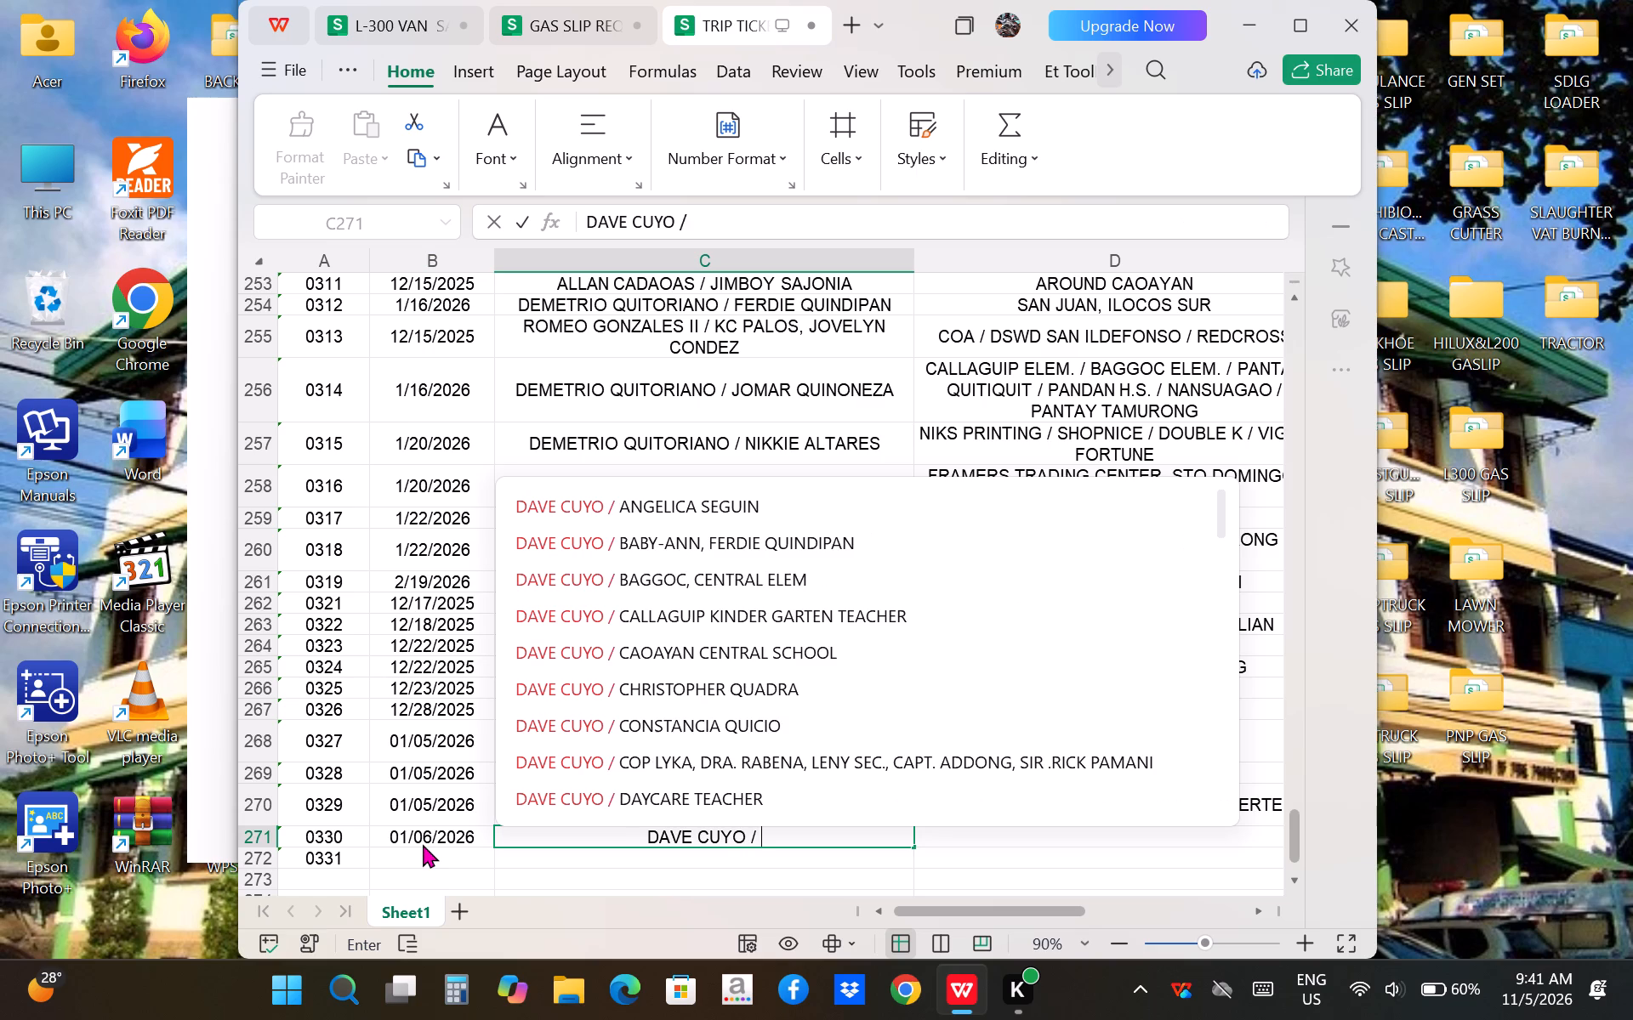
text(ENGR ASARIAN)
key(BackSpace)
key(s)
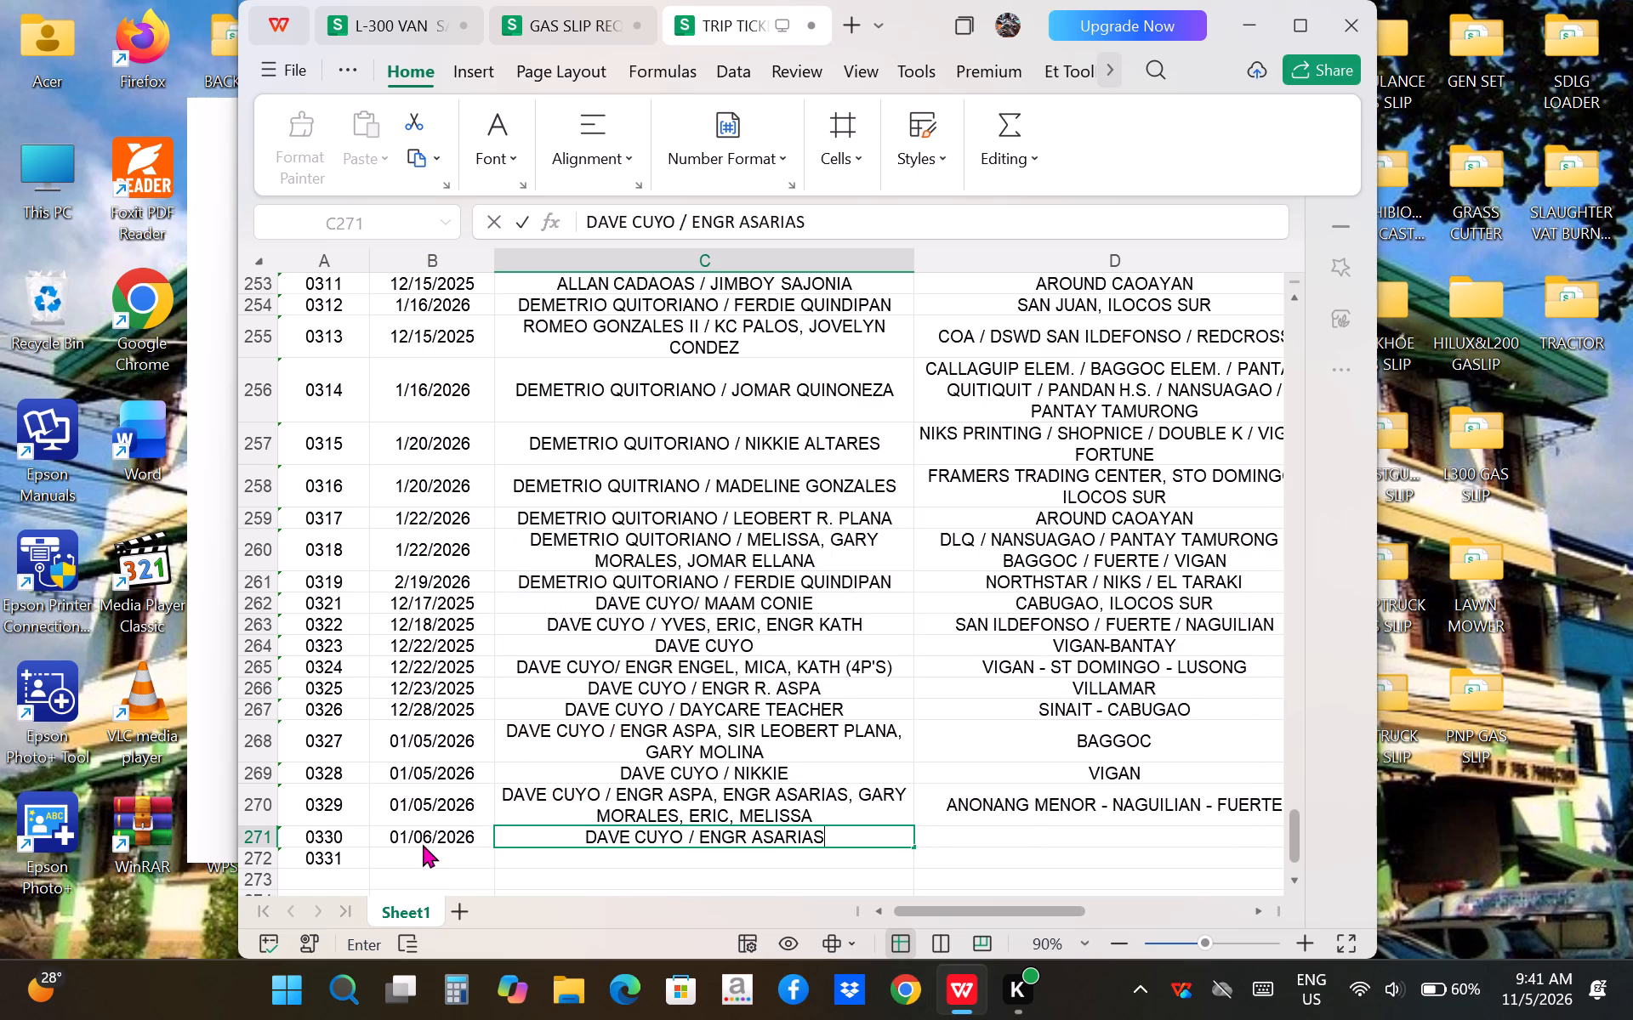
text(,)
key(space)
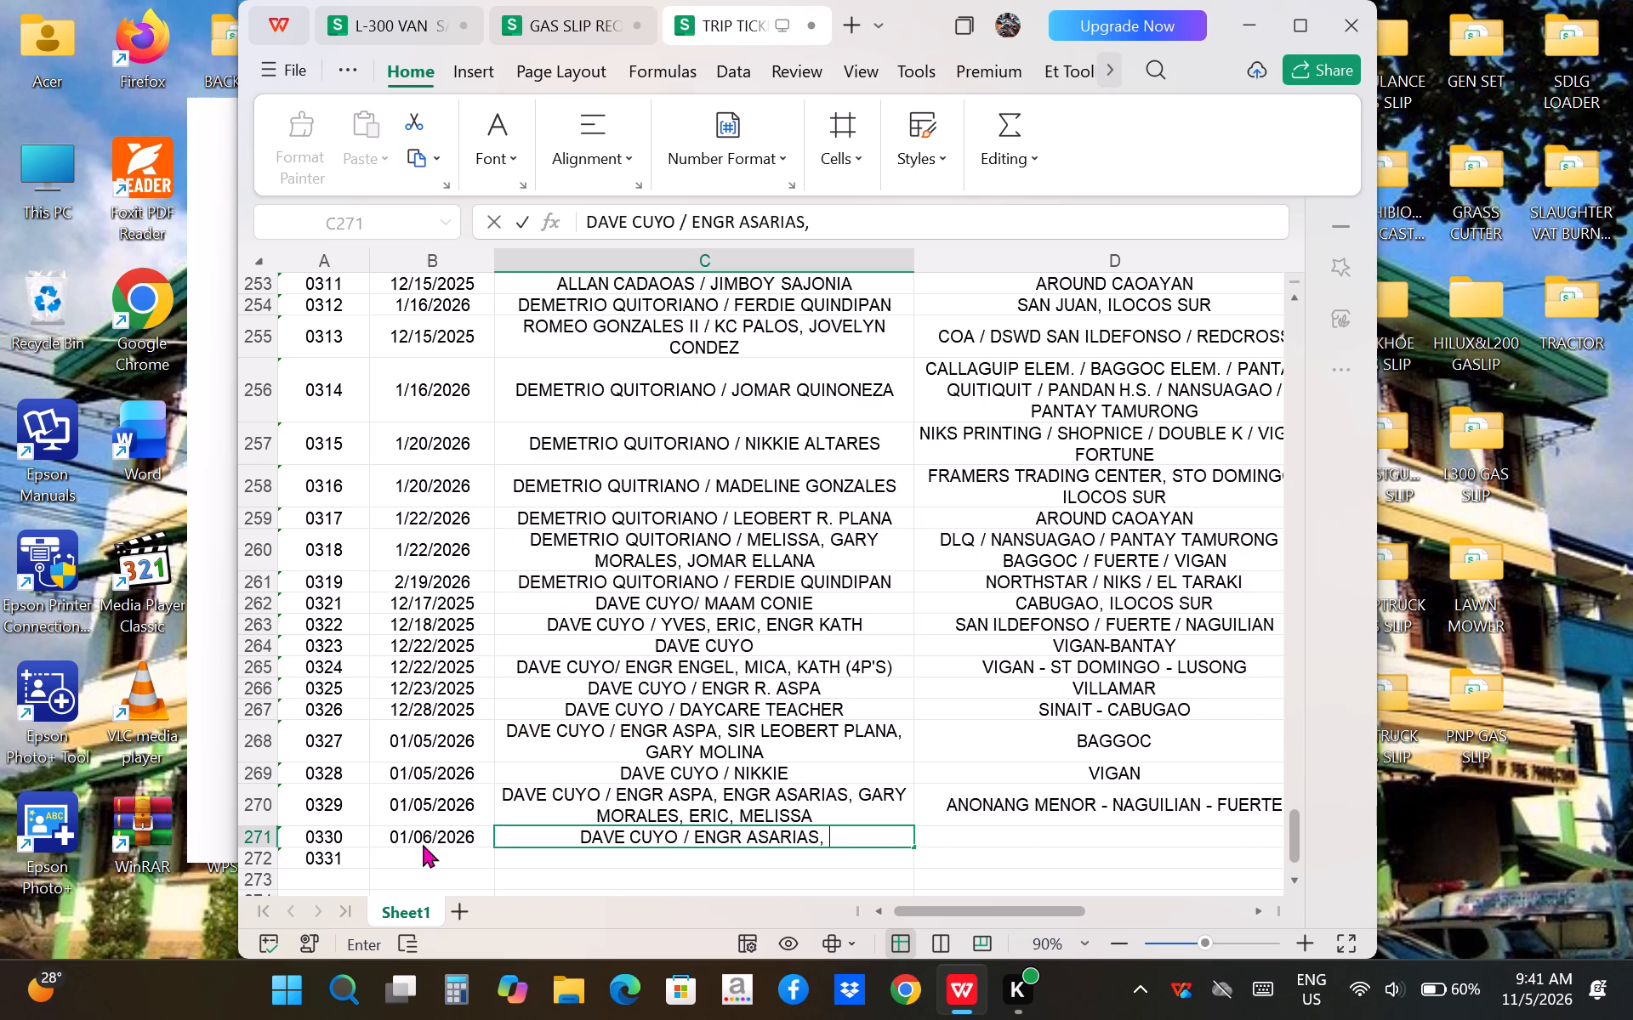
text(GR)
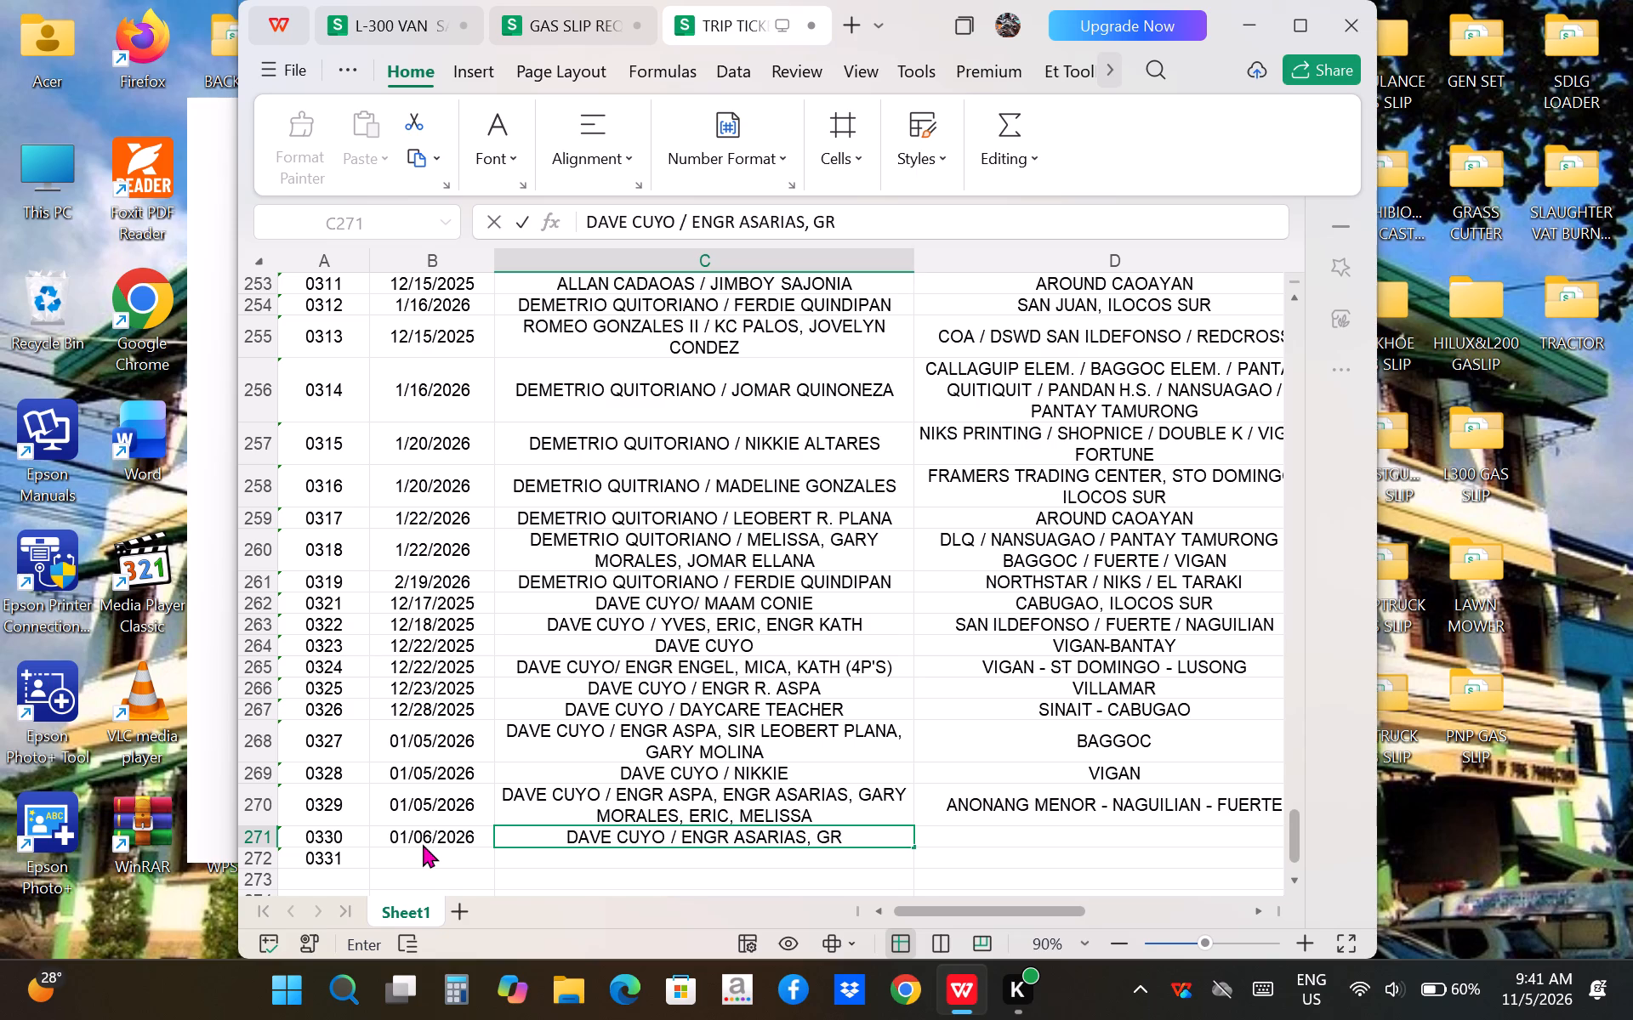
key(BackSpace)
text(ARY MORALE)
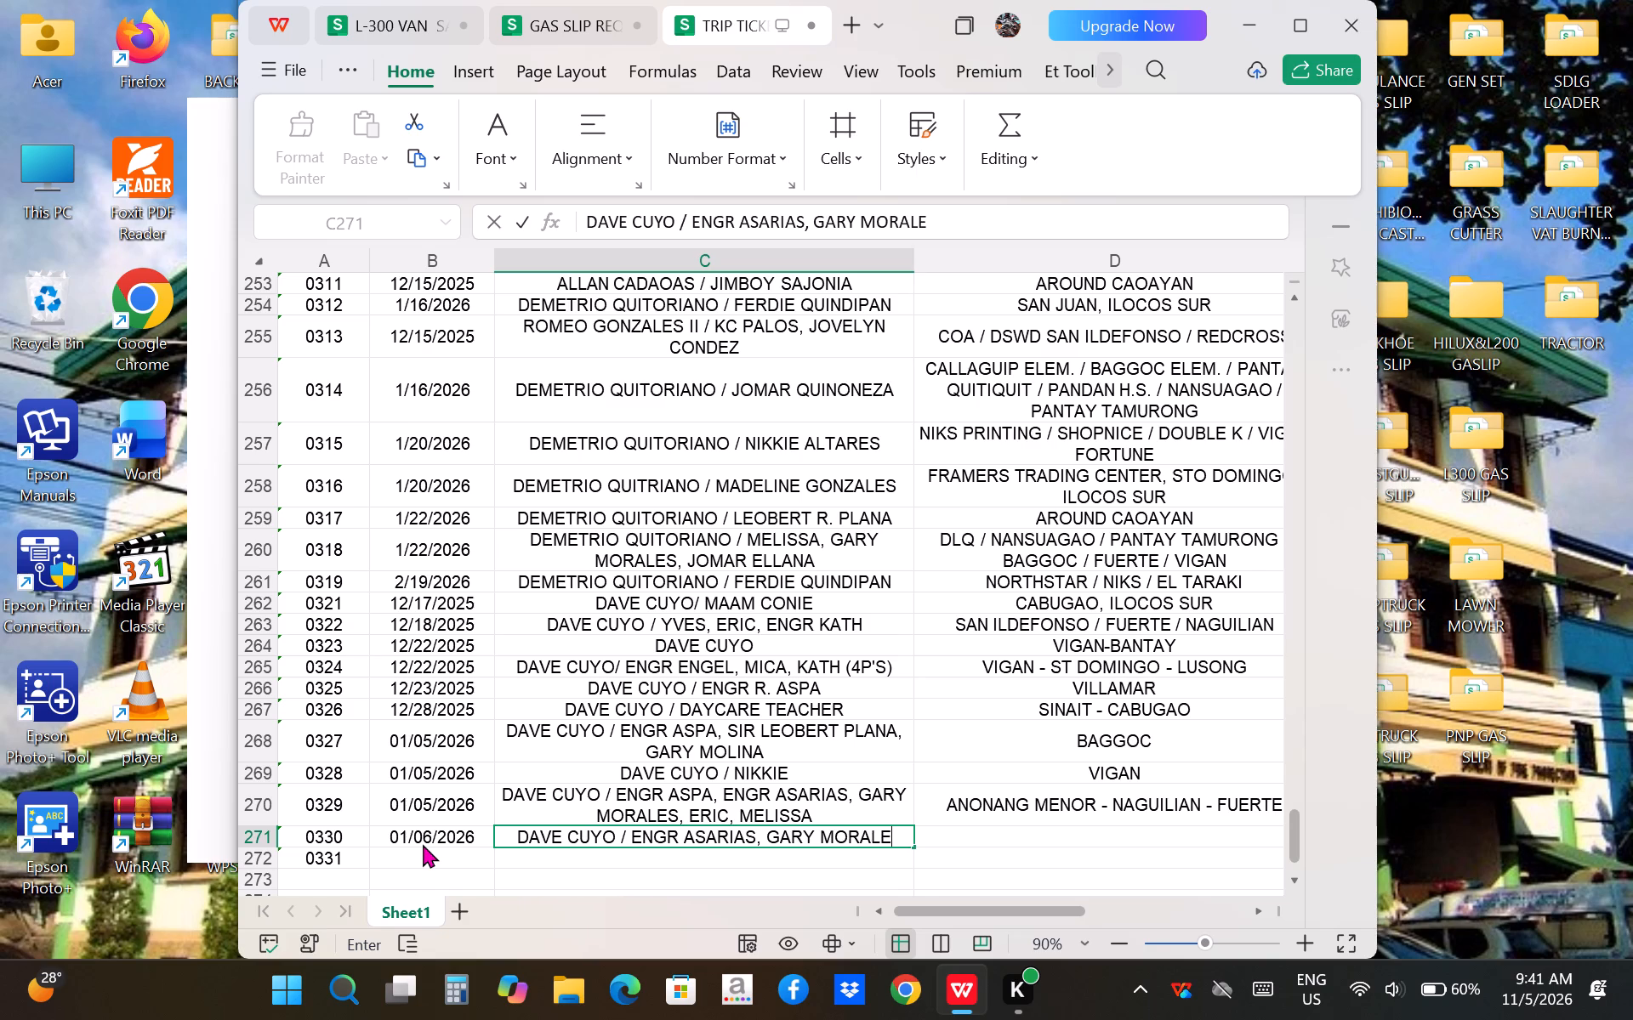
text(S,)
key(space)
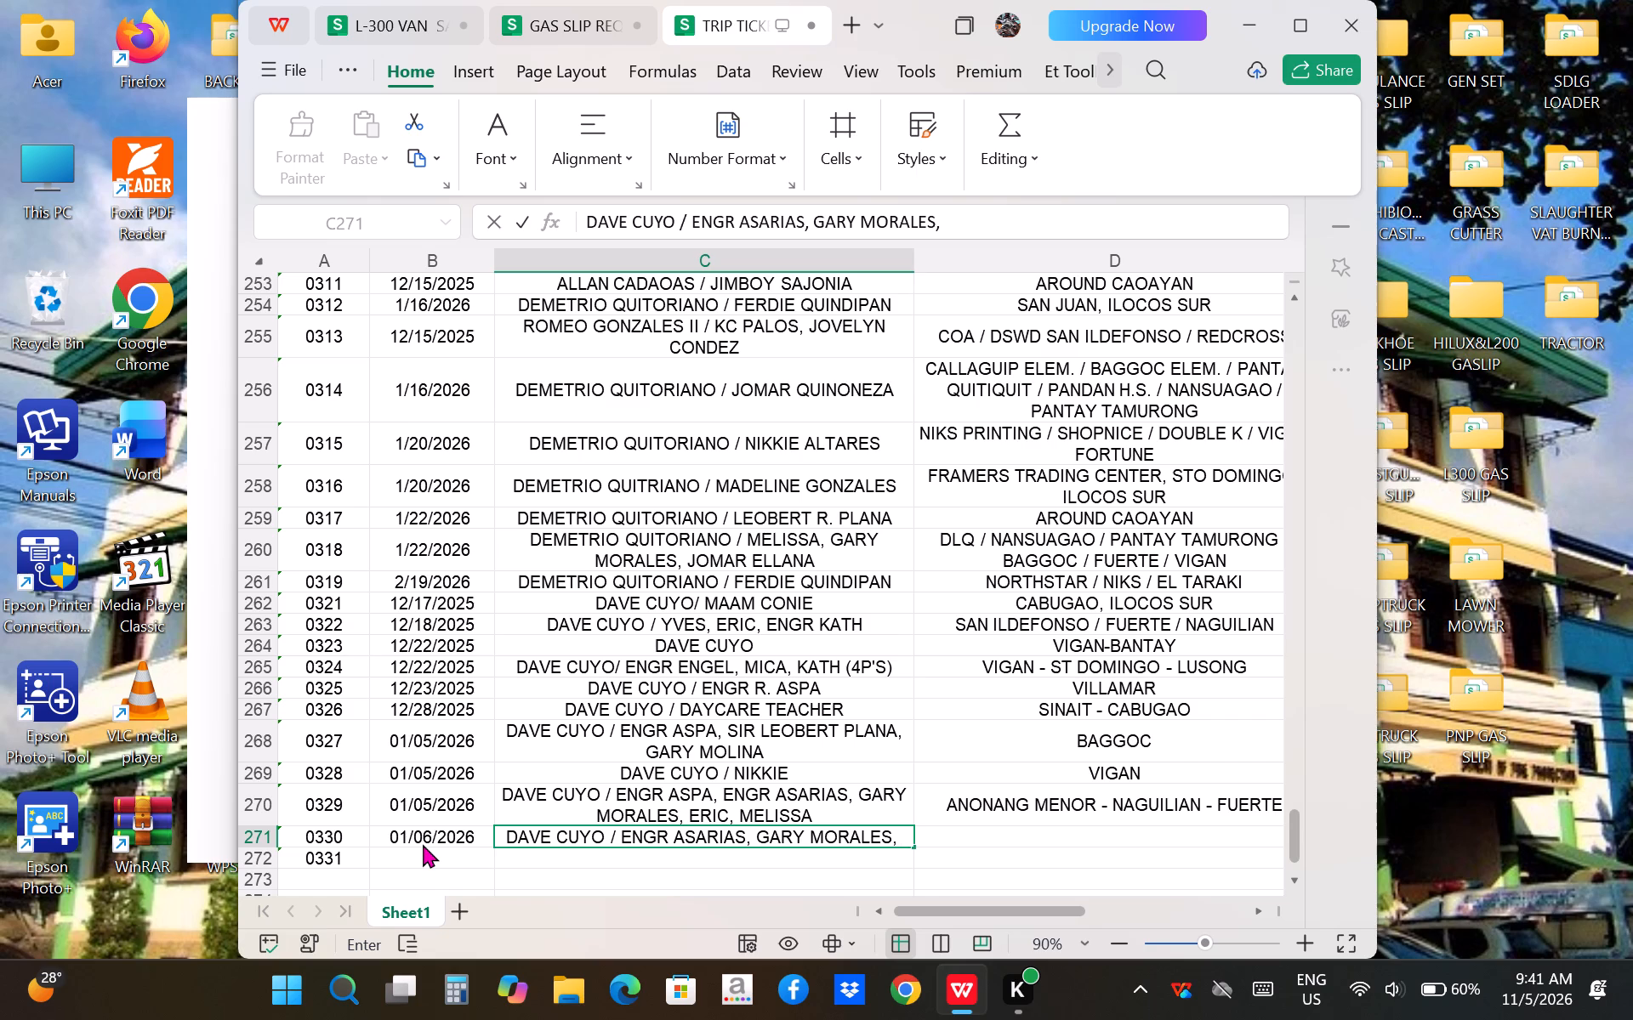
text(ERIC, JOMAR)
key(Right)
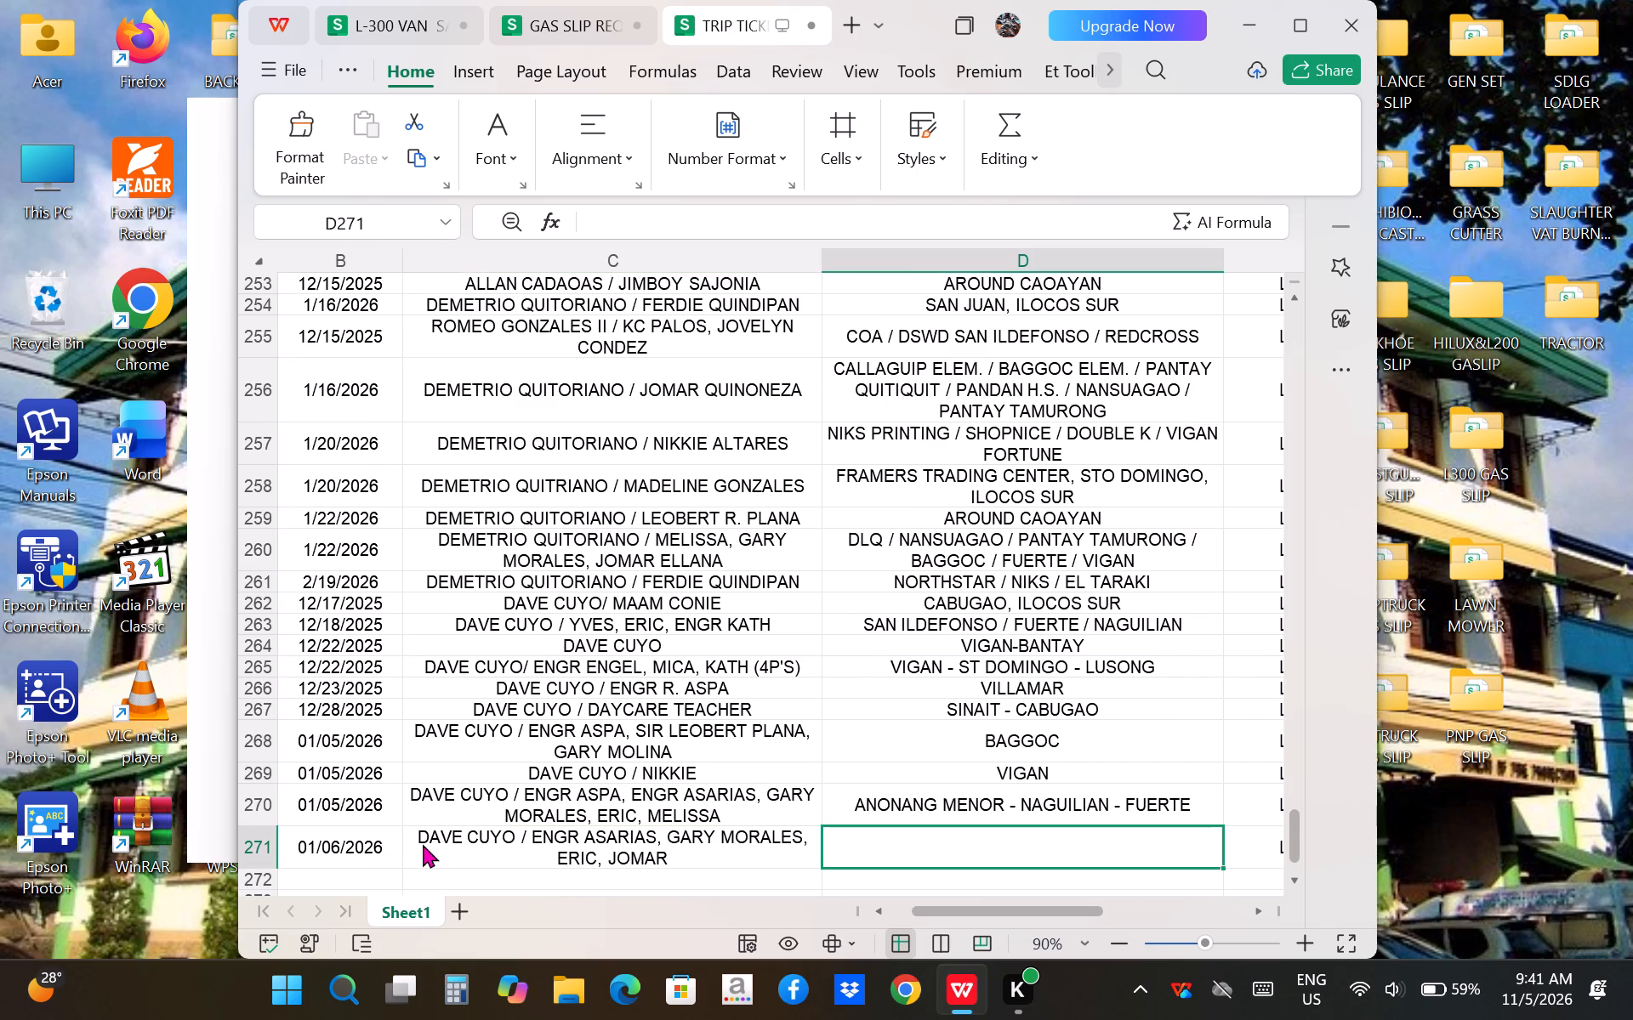
Enter the destination MANANGAT and the readings 4193 and 4203 for ticket 0330.
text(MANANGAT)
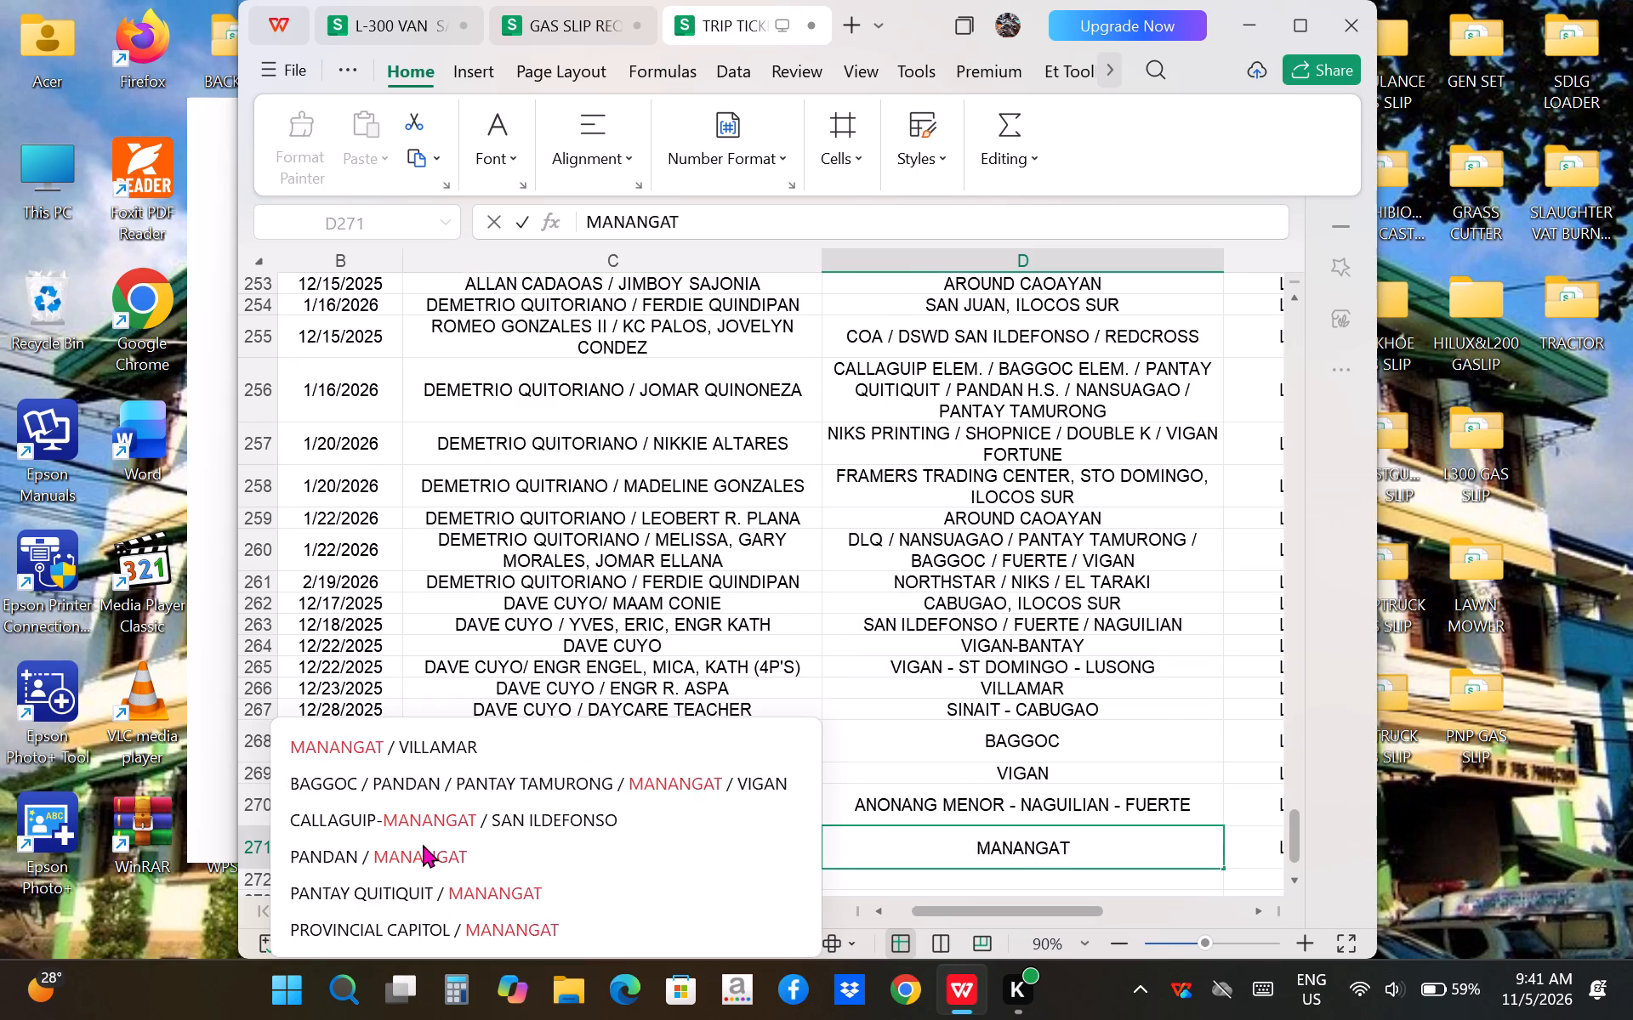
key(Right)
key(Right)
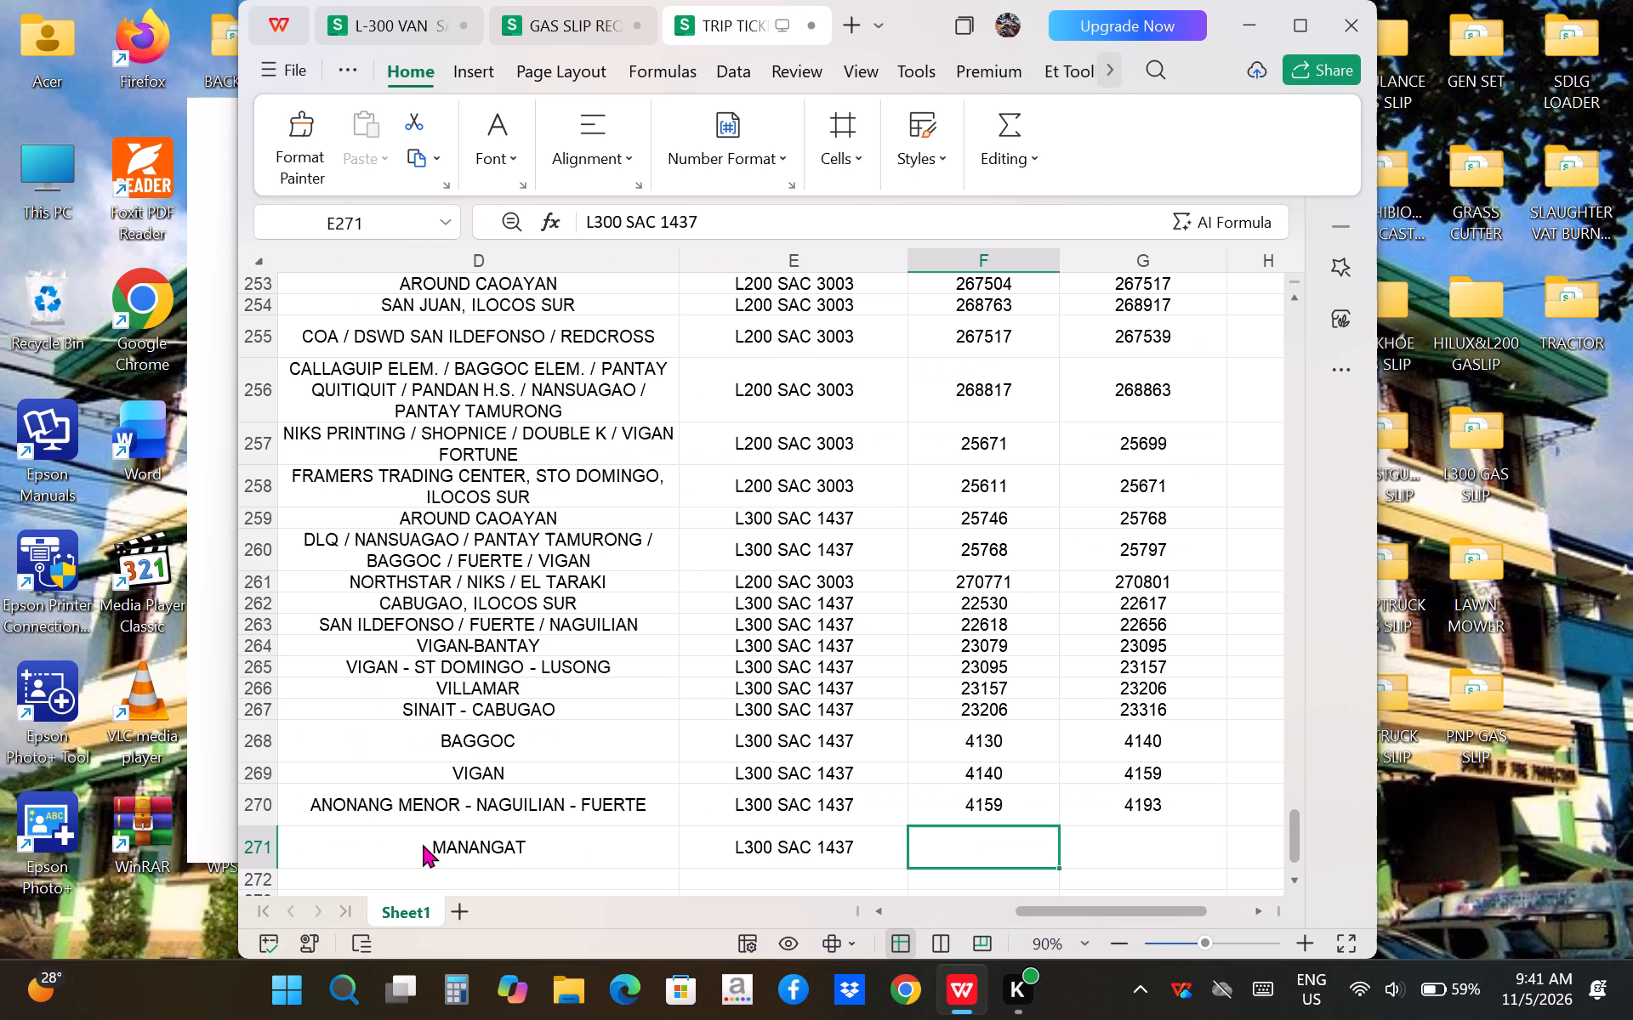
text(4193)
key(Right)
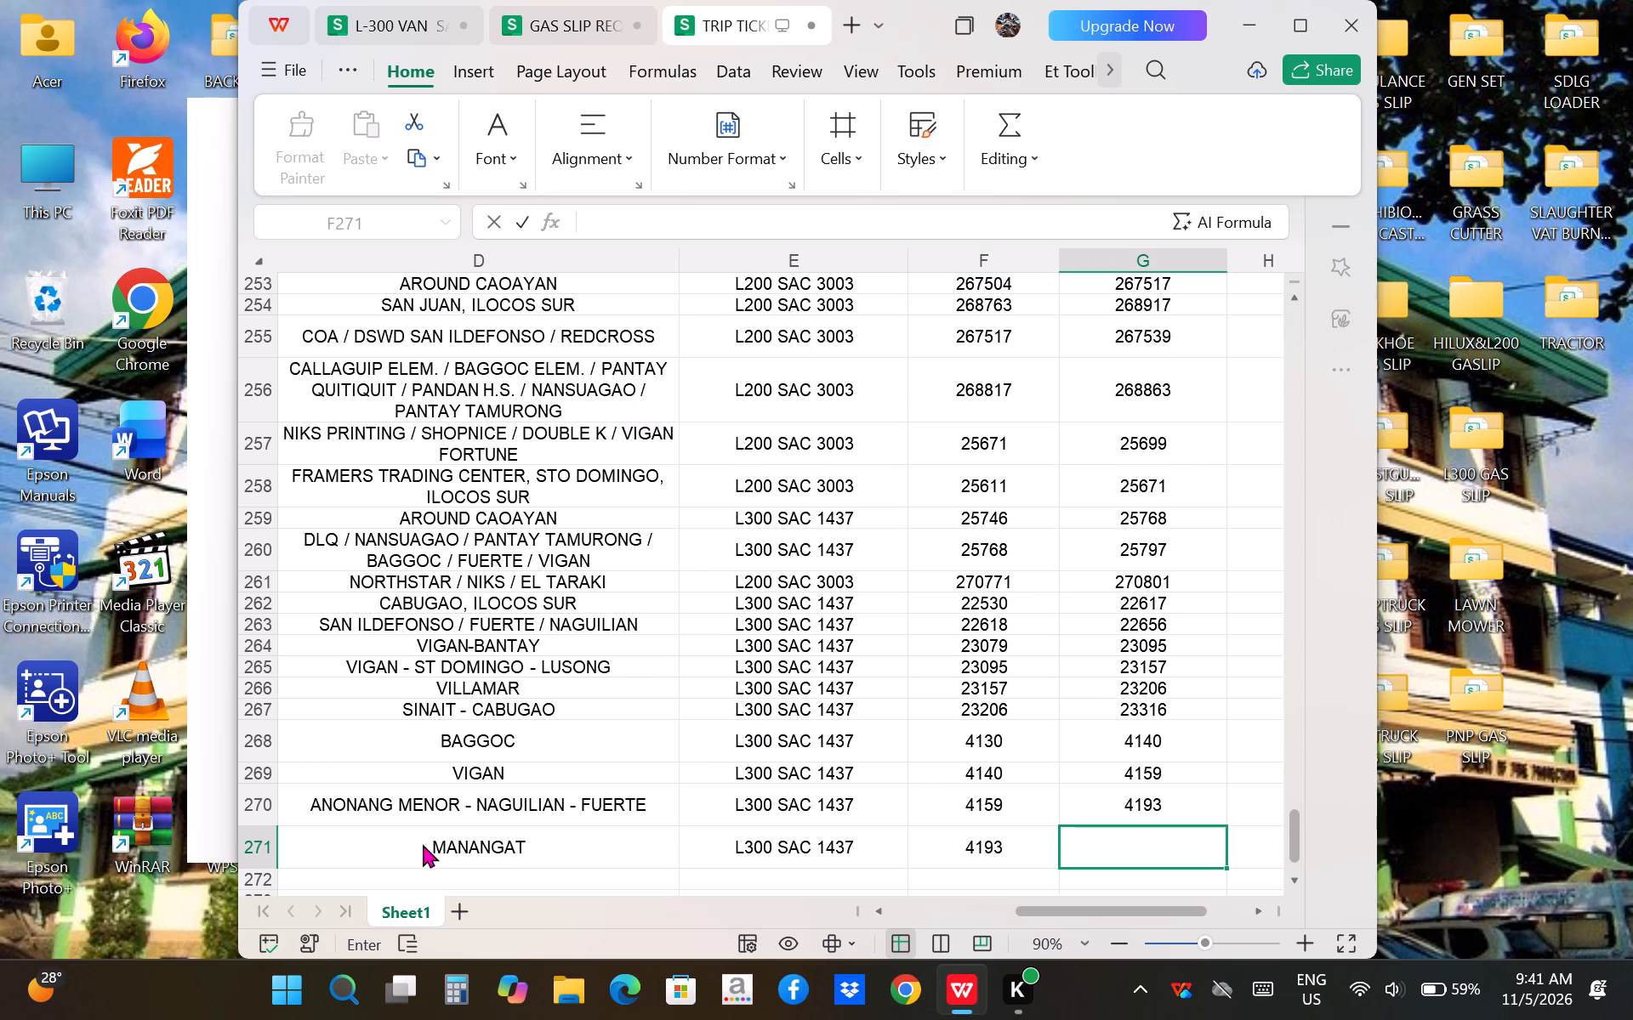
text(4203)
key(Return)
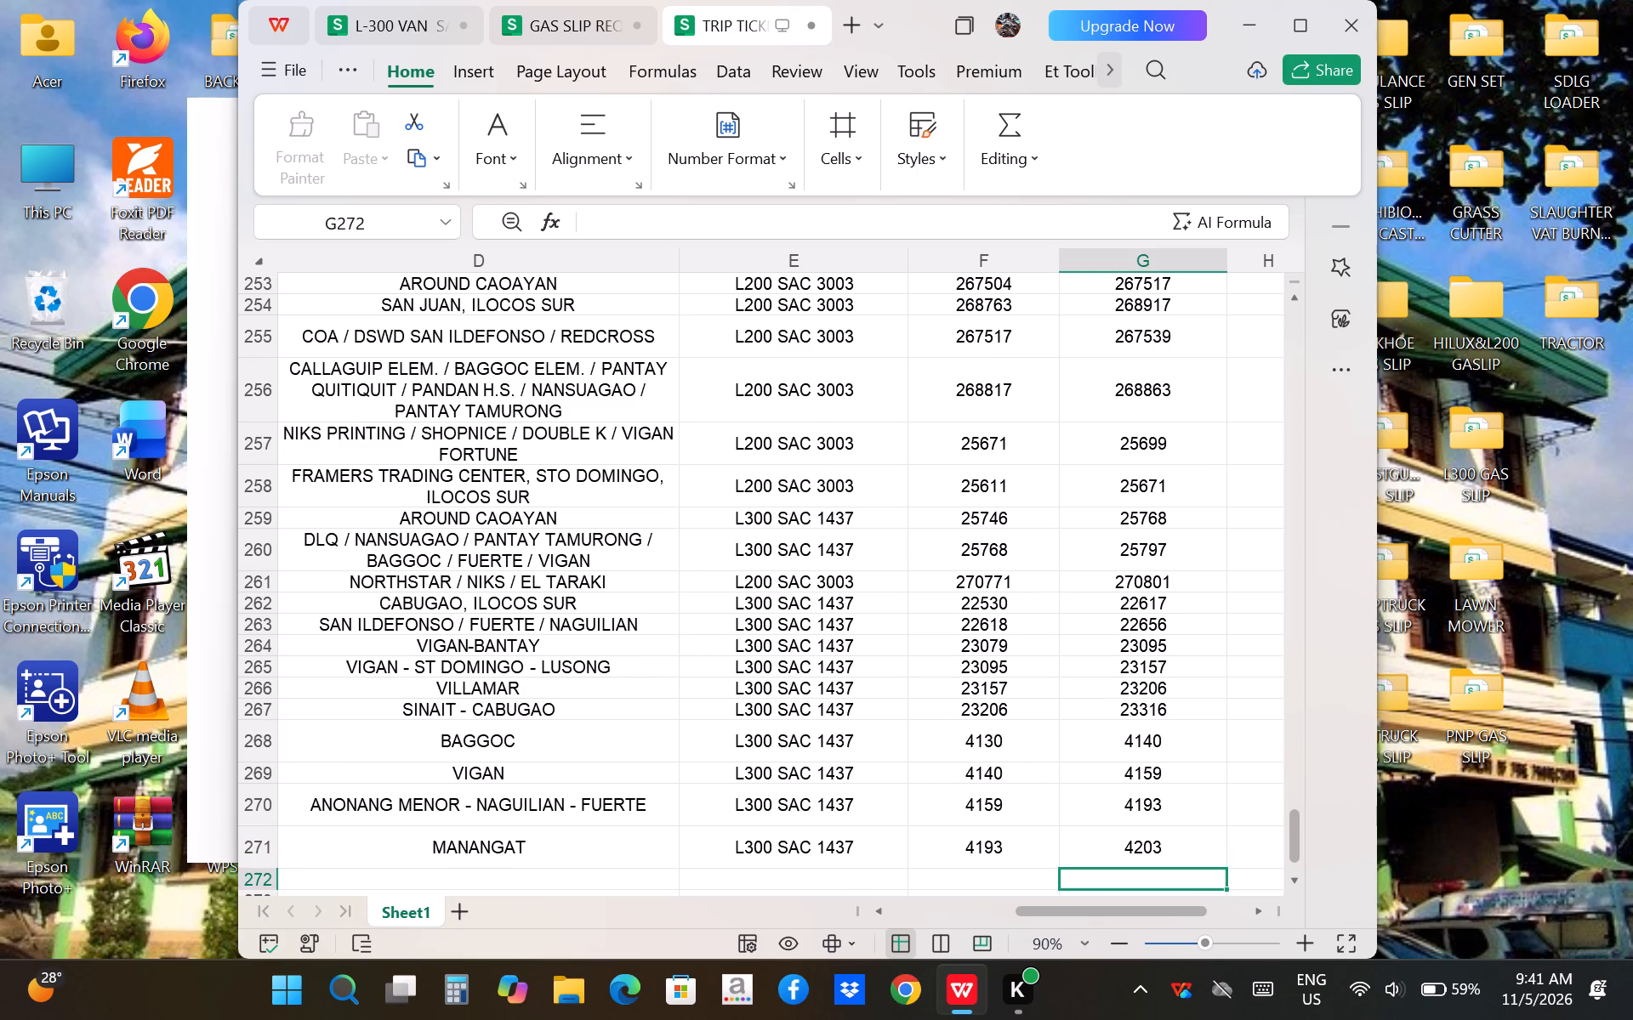
Extend the ticket number series in column A from 0331 down through 0339.
drag(1185, 911, 1067, 920)
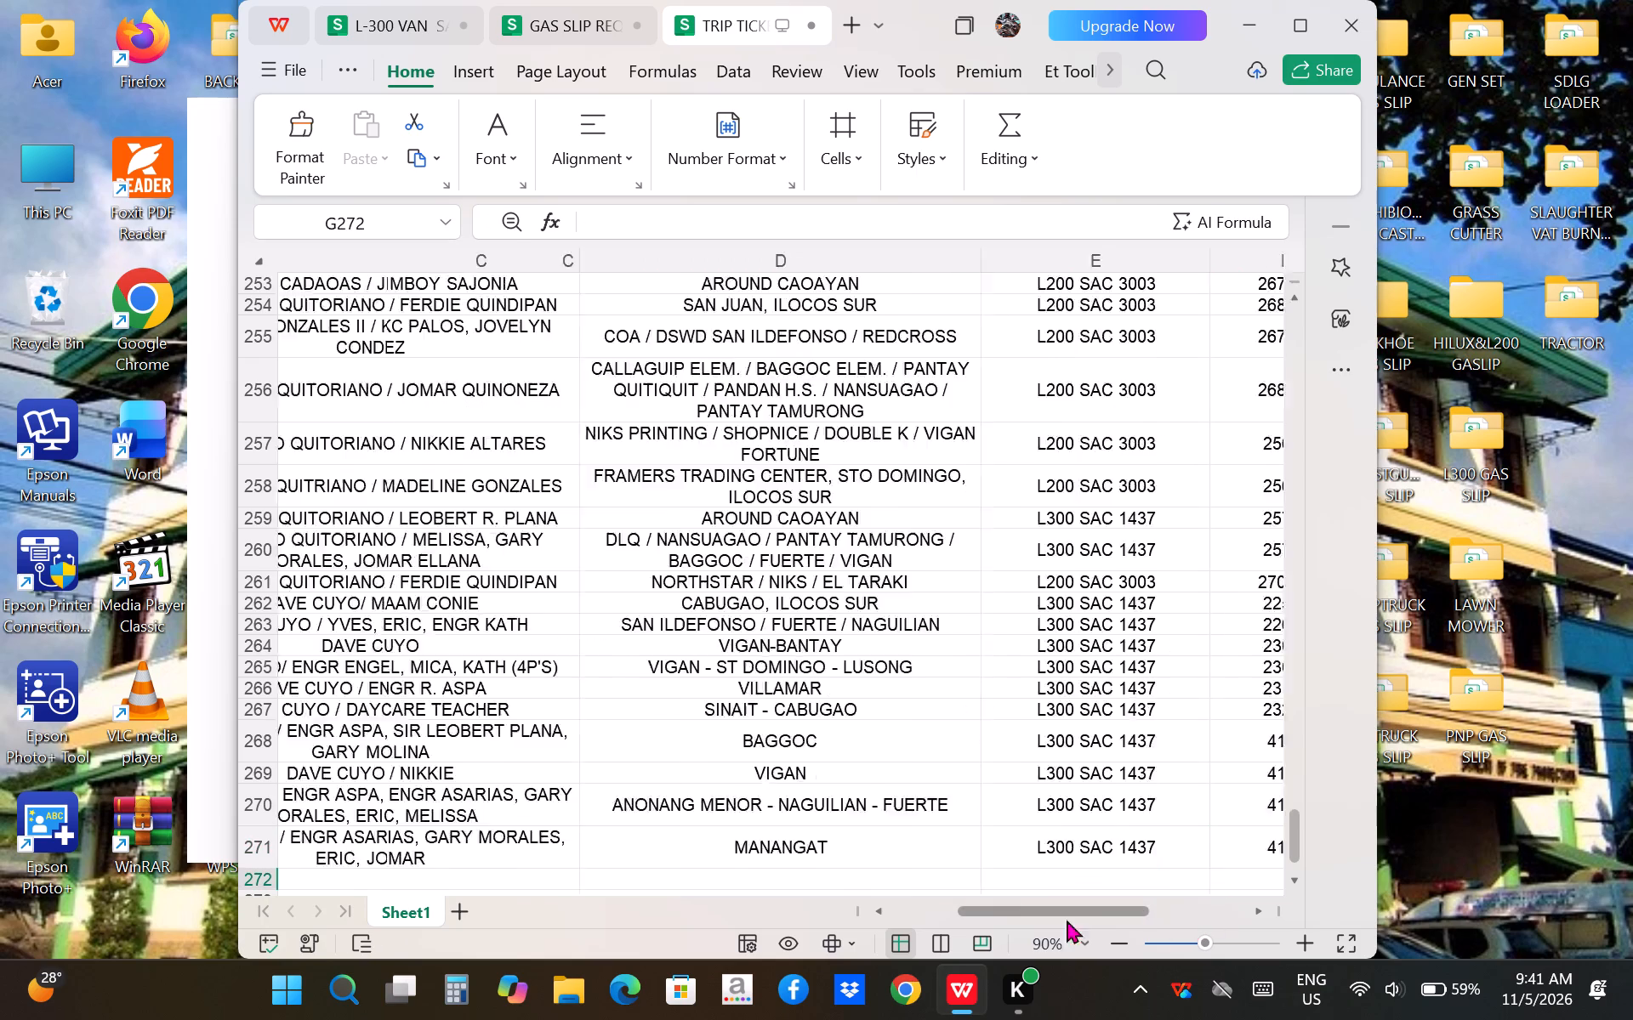
drag(1067, 920, 647, 918)
scroll(493, 804, down, 4)
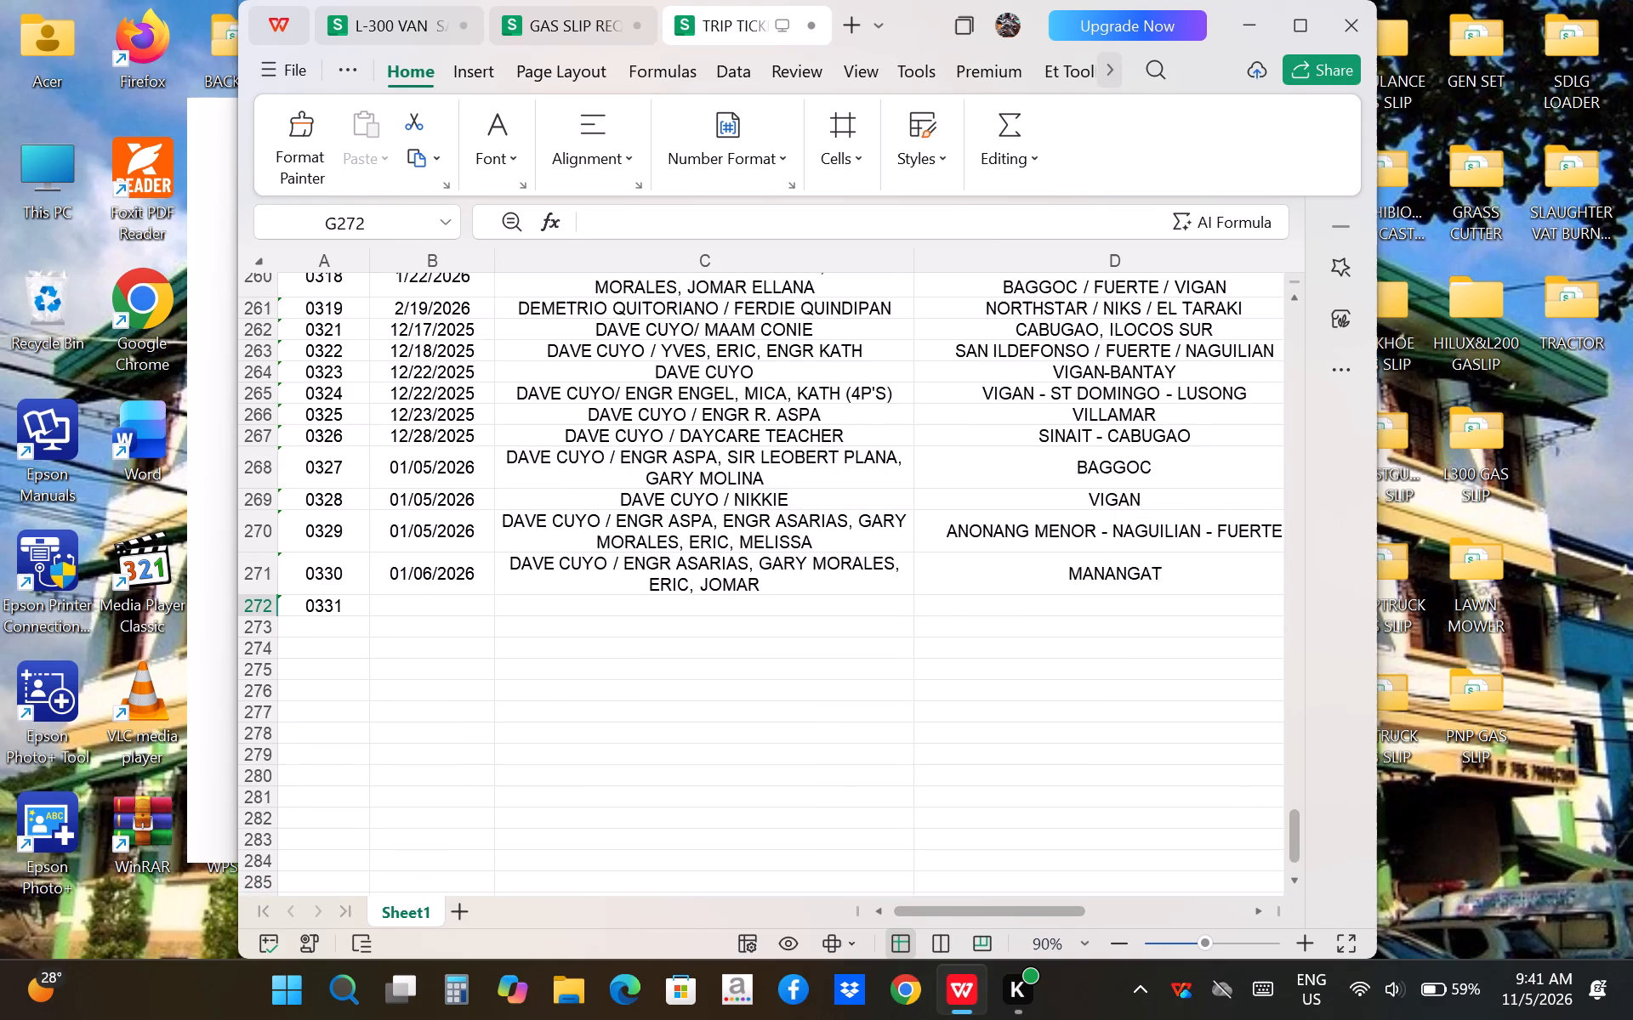
click(349, 603)
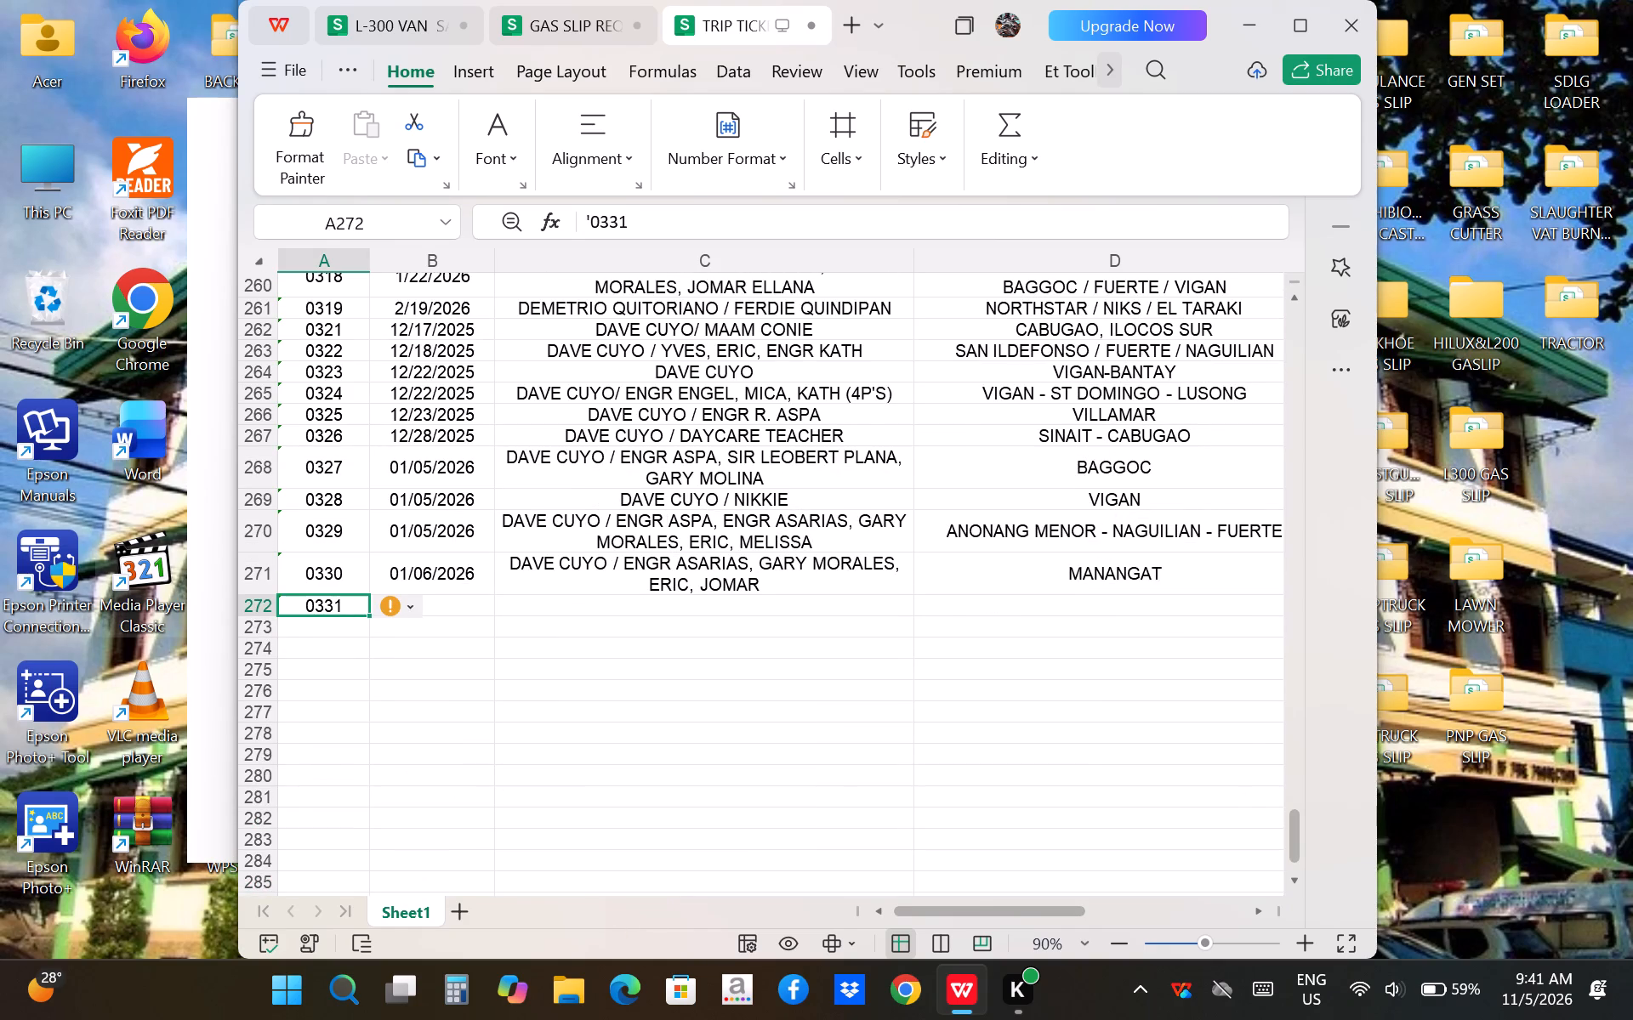
drag(373, 618, 363, 763)
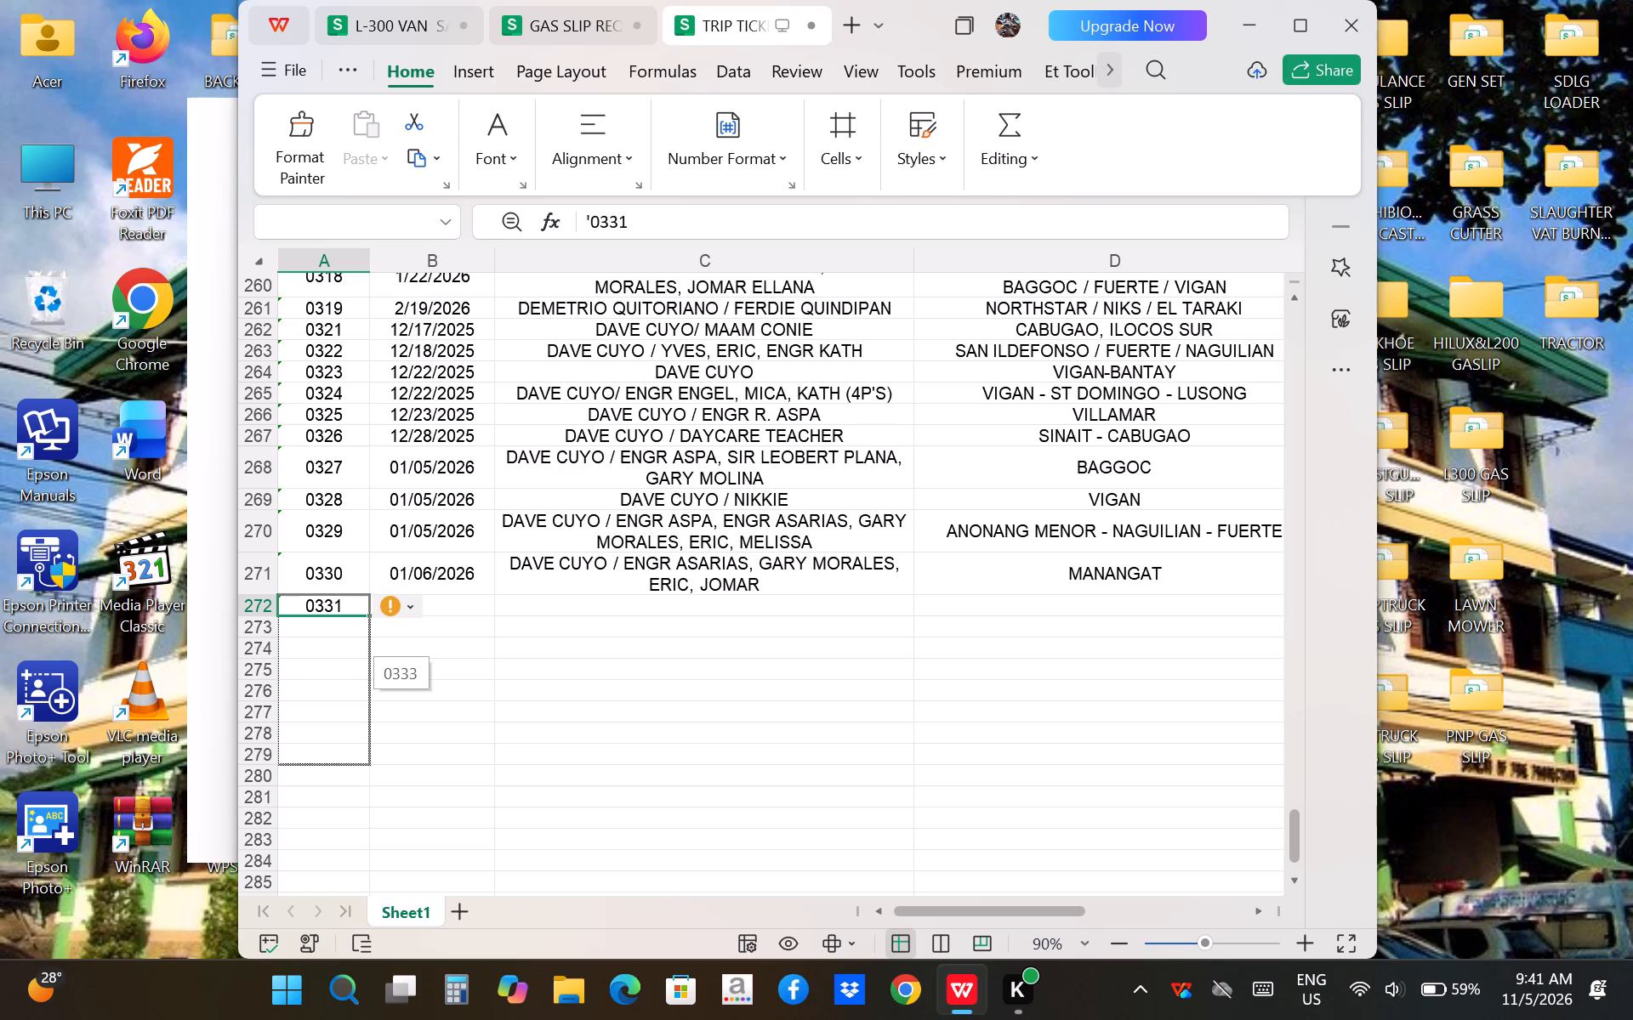
drag(363, 763, 370, 745)
drag(370, 745, 371, 740)
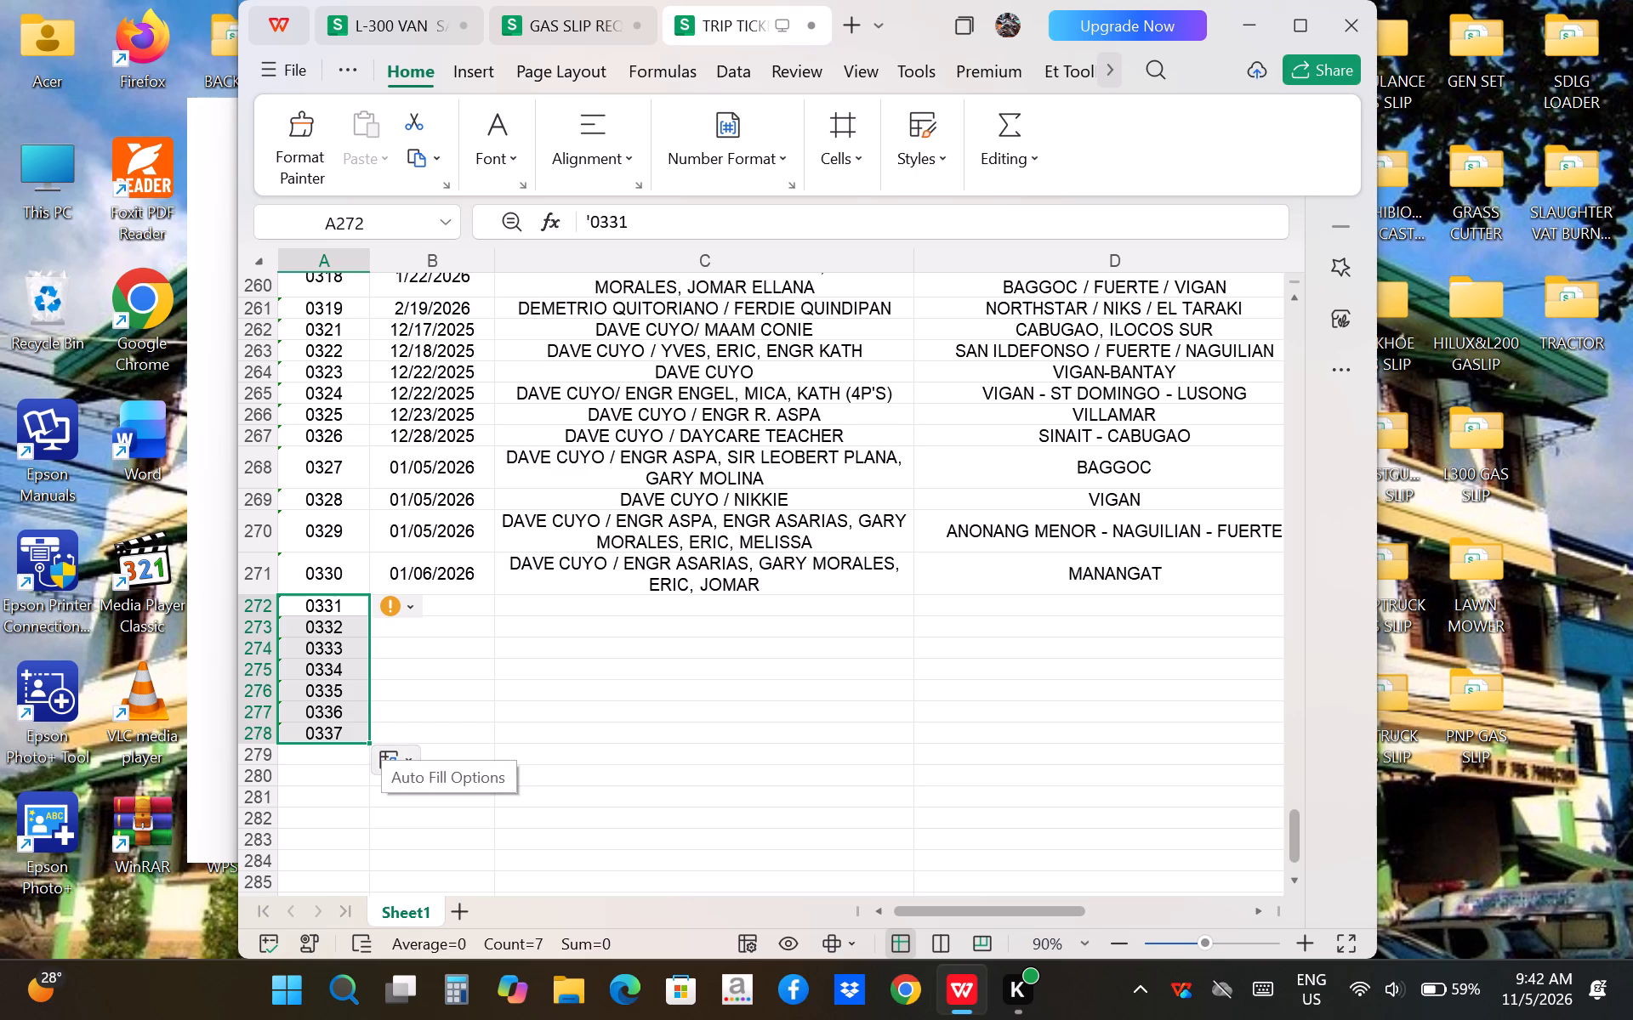
drag(373, 743, 367, 779)
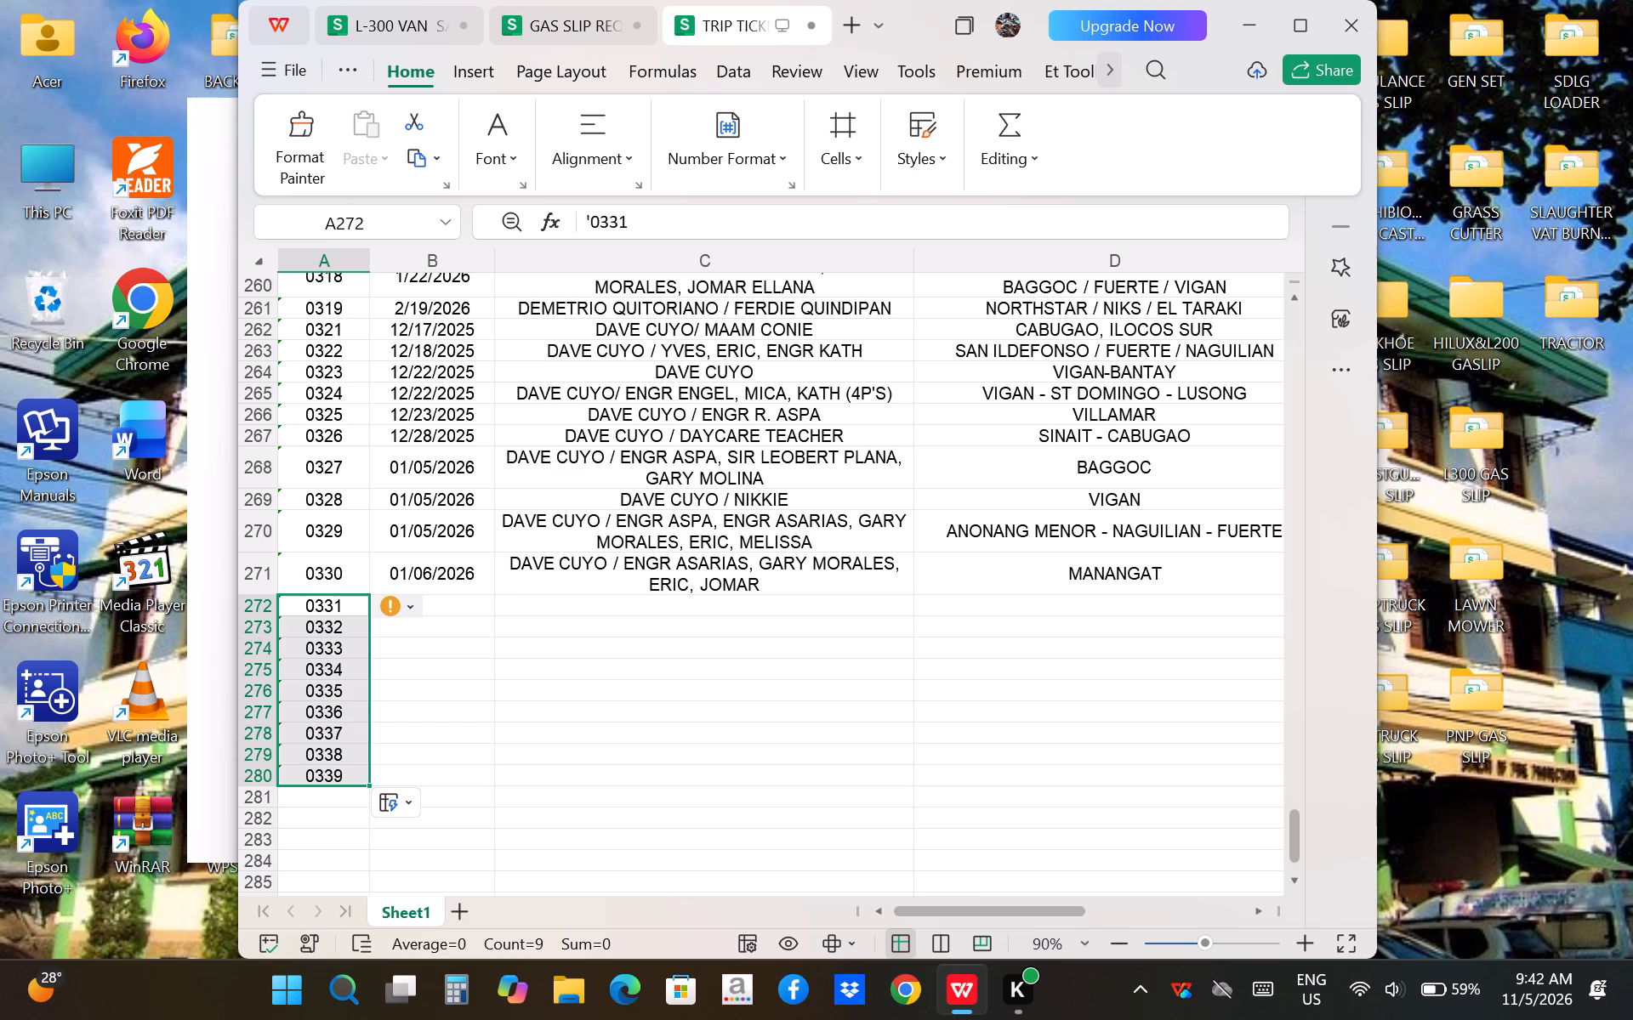
Enter the date 1/6/2026 in column B for ticket 0331 and copy it to tickets 0332 and 0333.
click(470, 607)
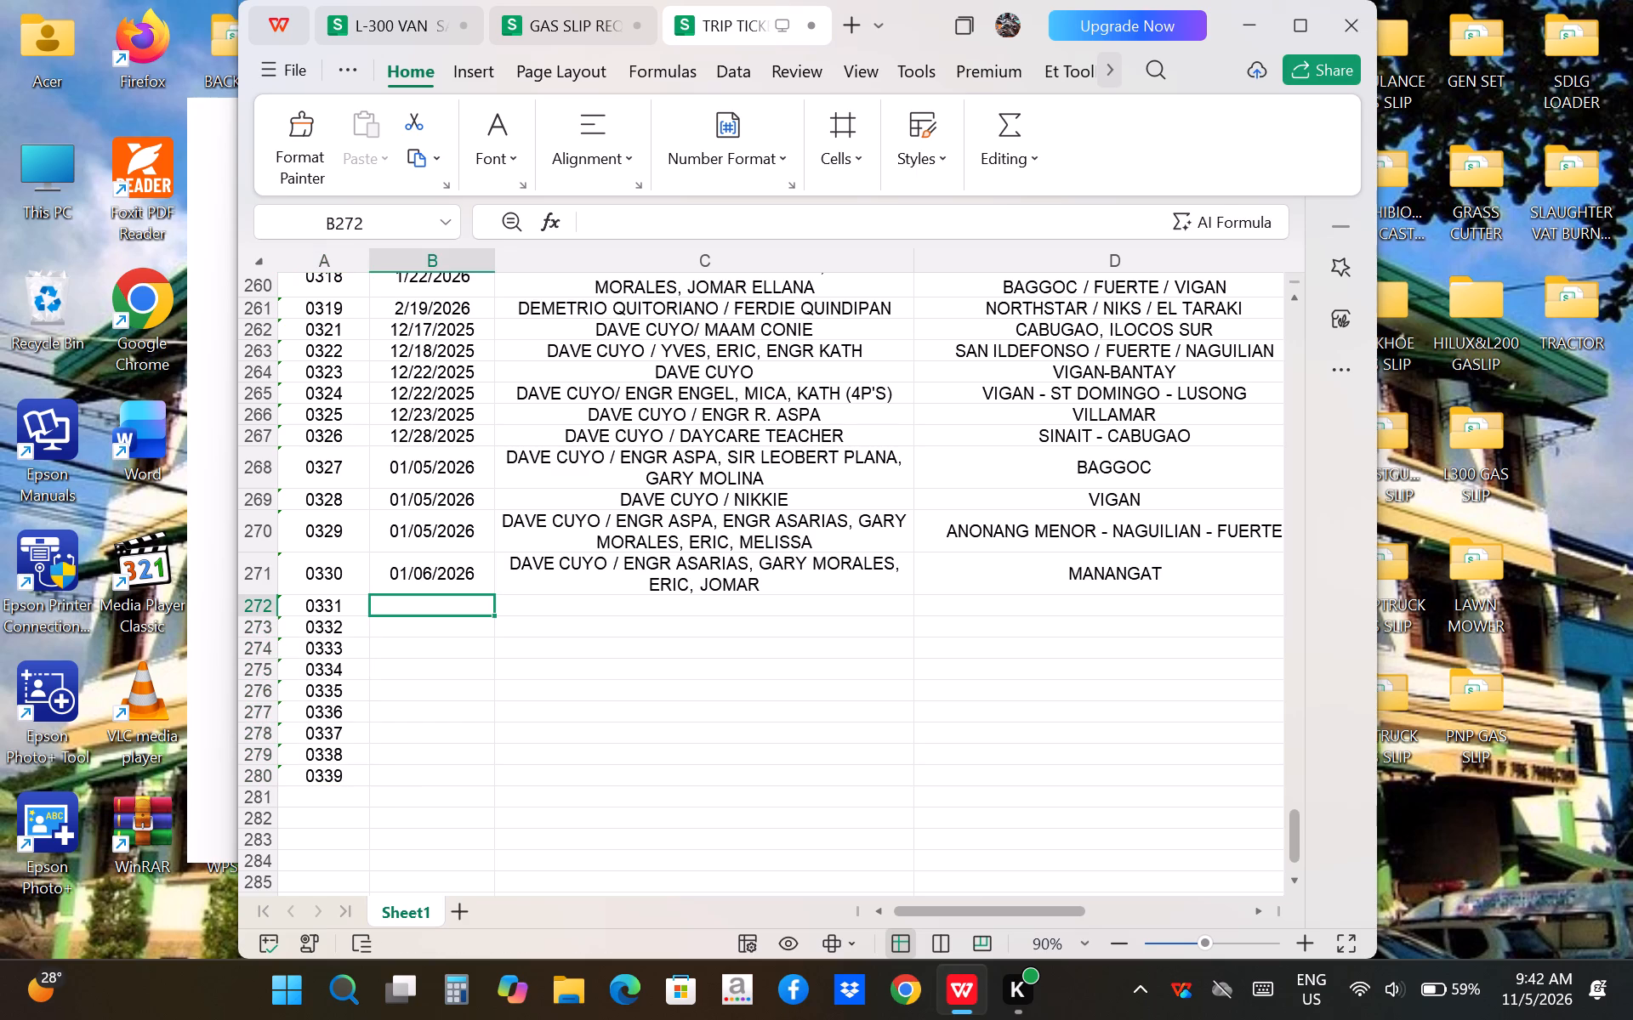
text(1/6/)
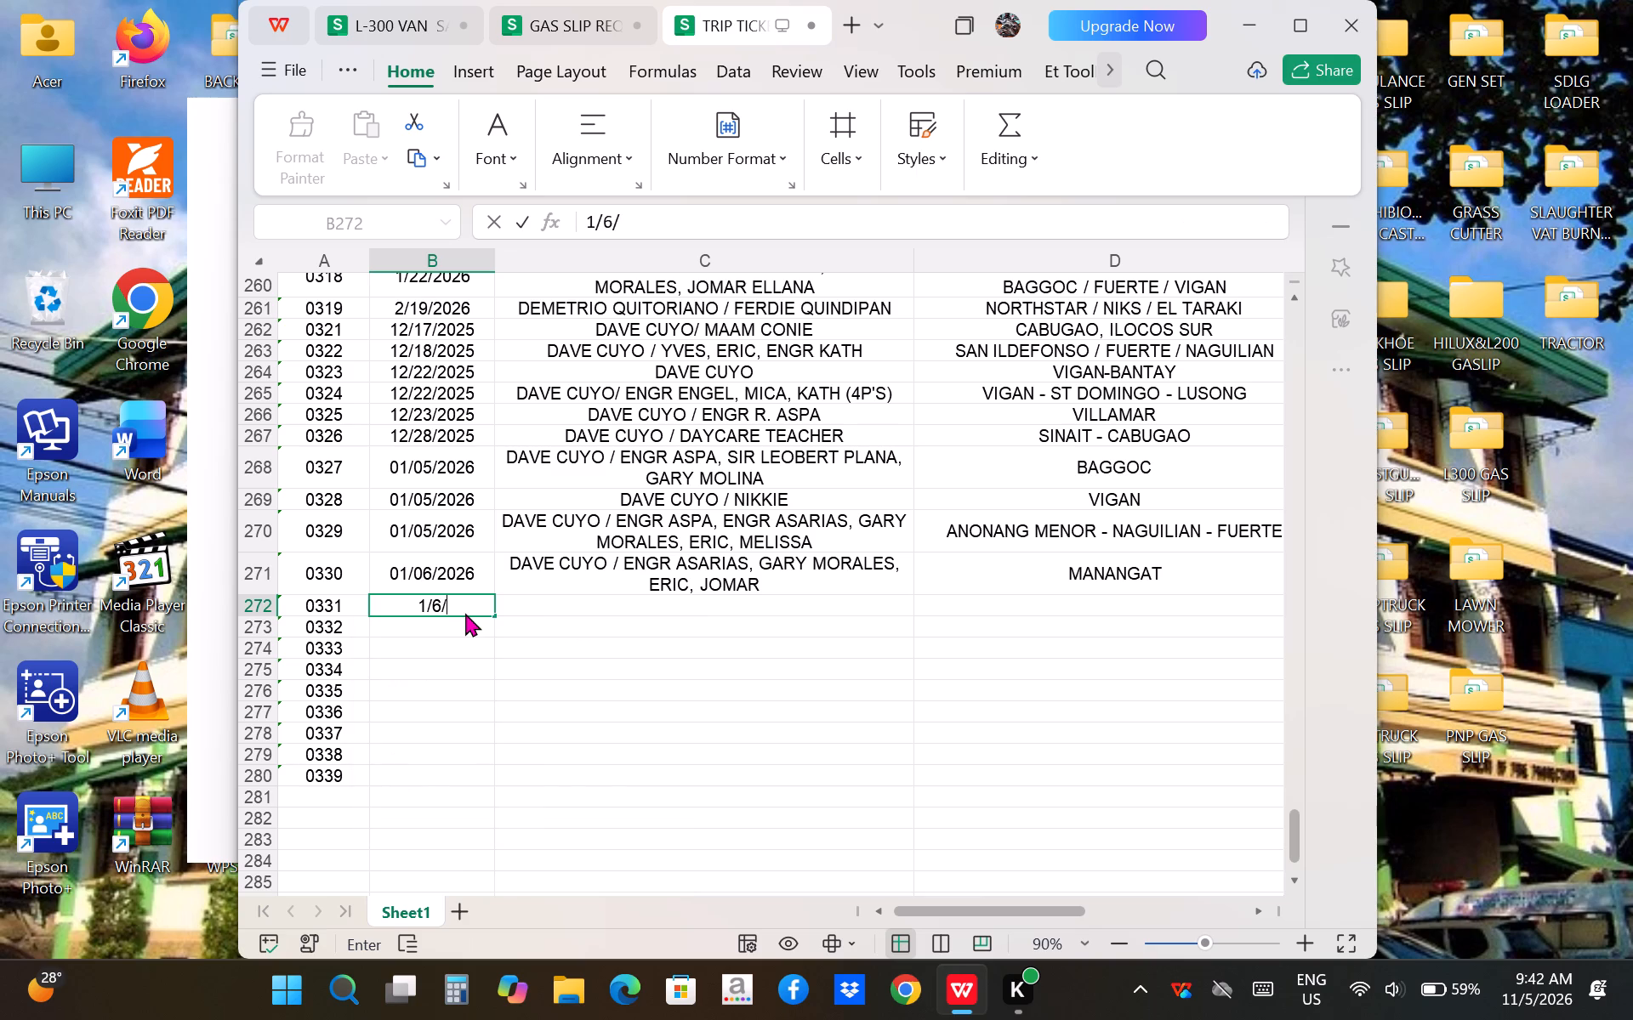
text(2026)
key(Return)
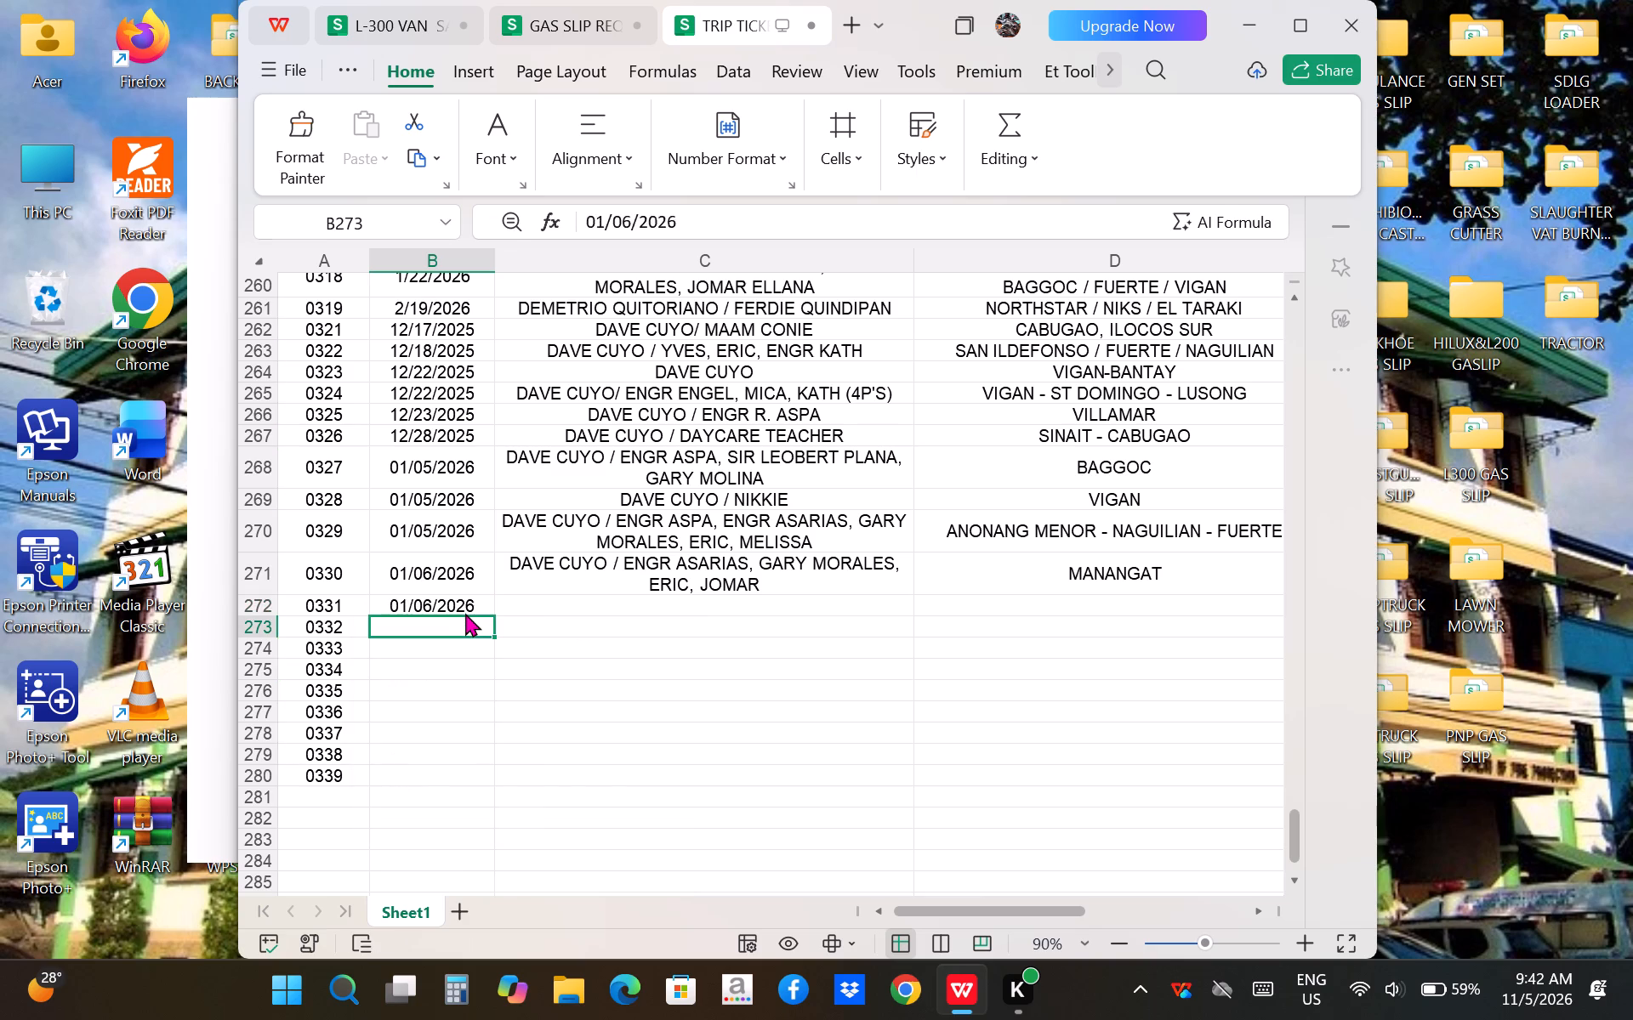
click(438, 598)
key(ctrl+c)
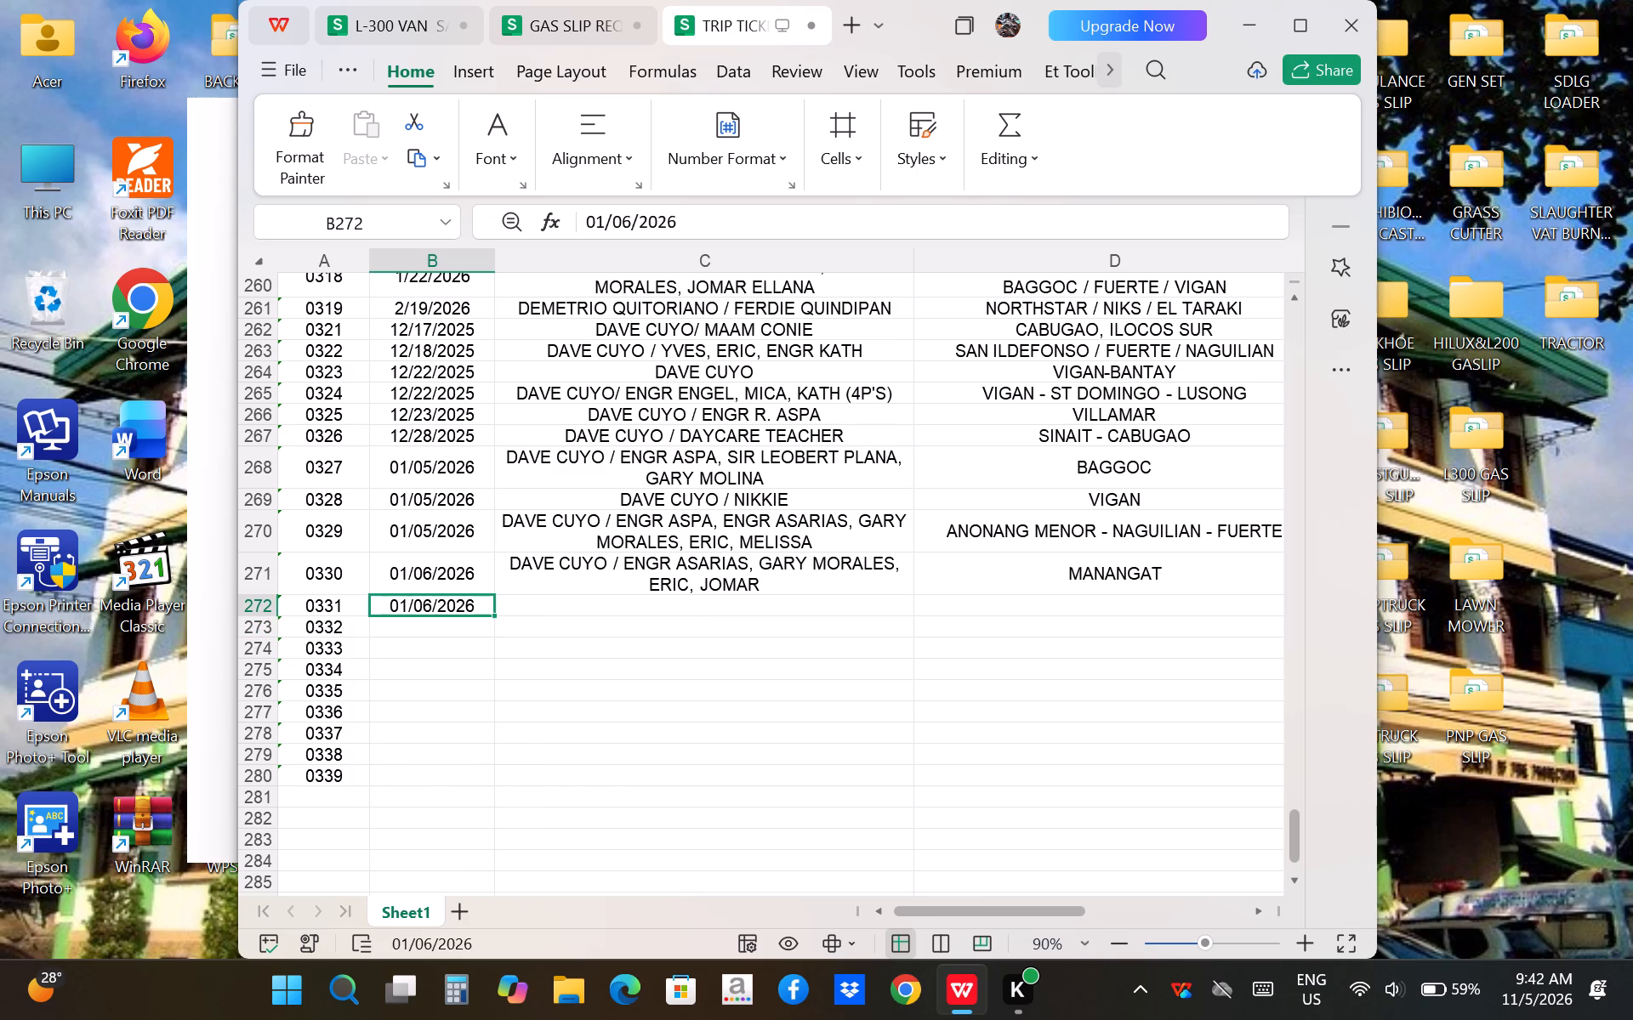
drag(423, 623, 413, 645)
key(Return)
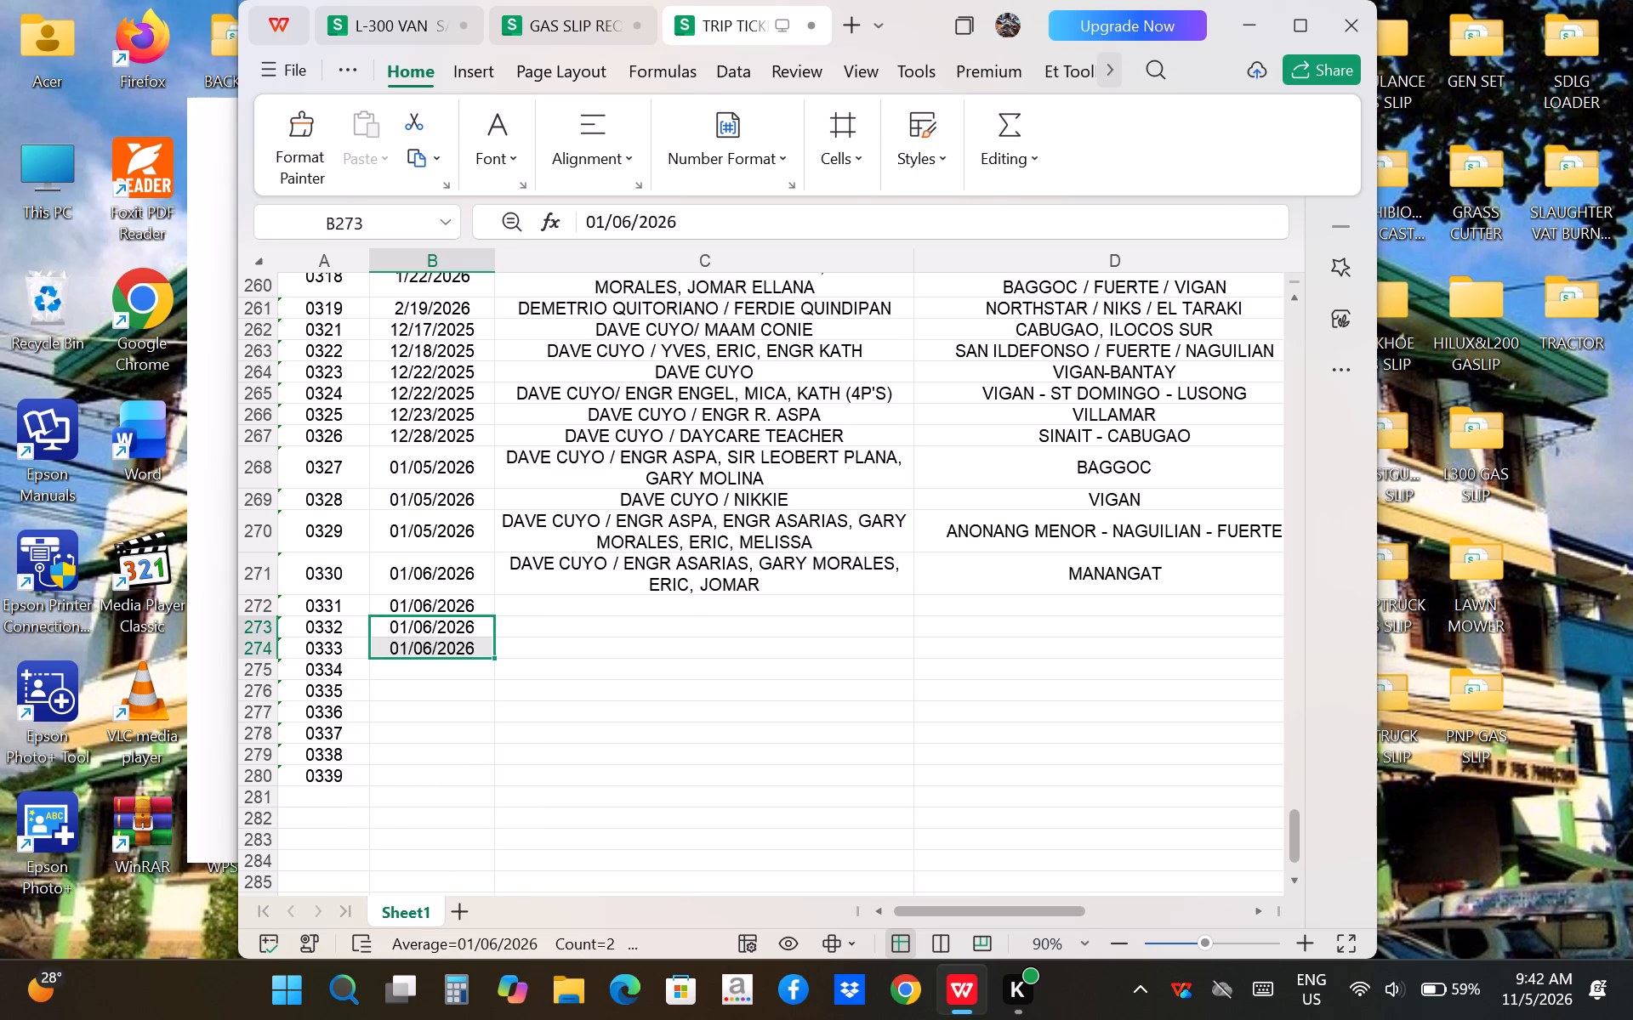
Enter the driver Romeo with the passenger Dave in column C and the destination VIGAN PRINTING in column D for ticket 0331.
click(546, 604)
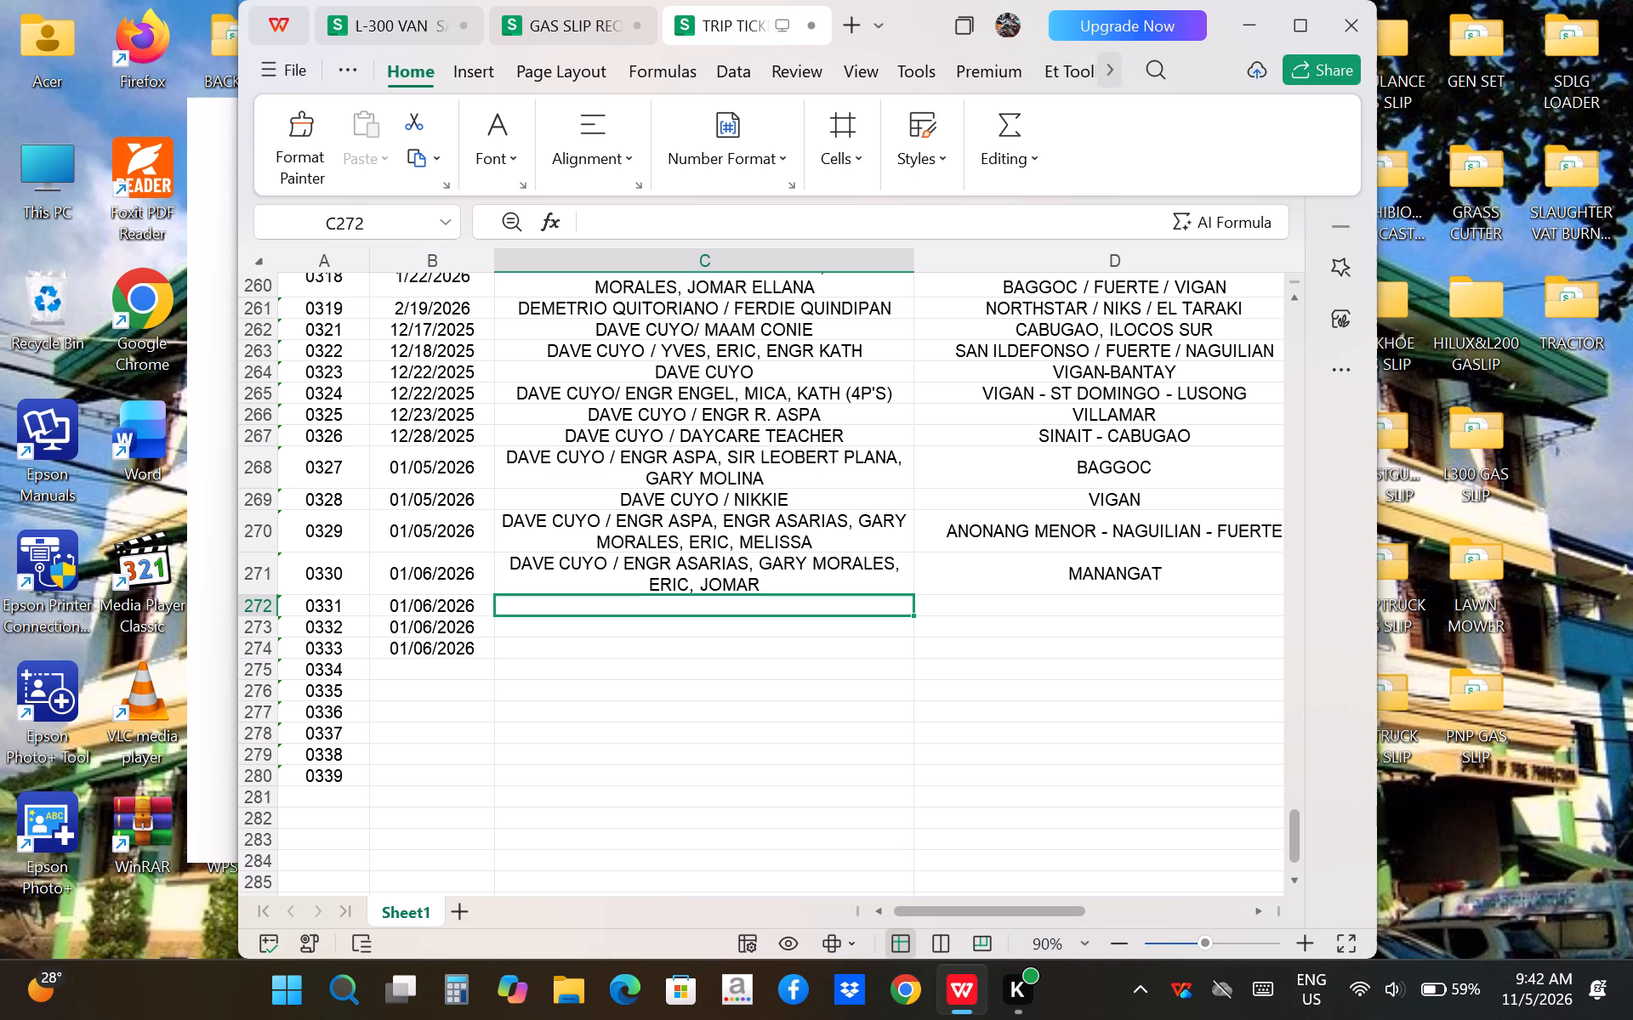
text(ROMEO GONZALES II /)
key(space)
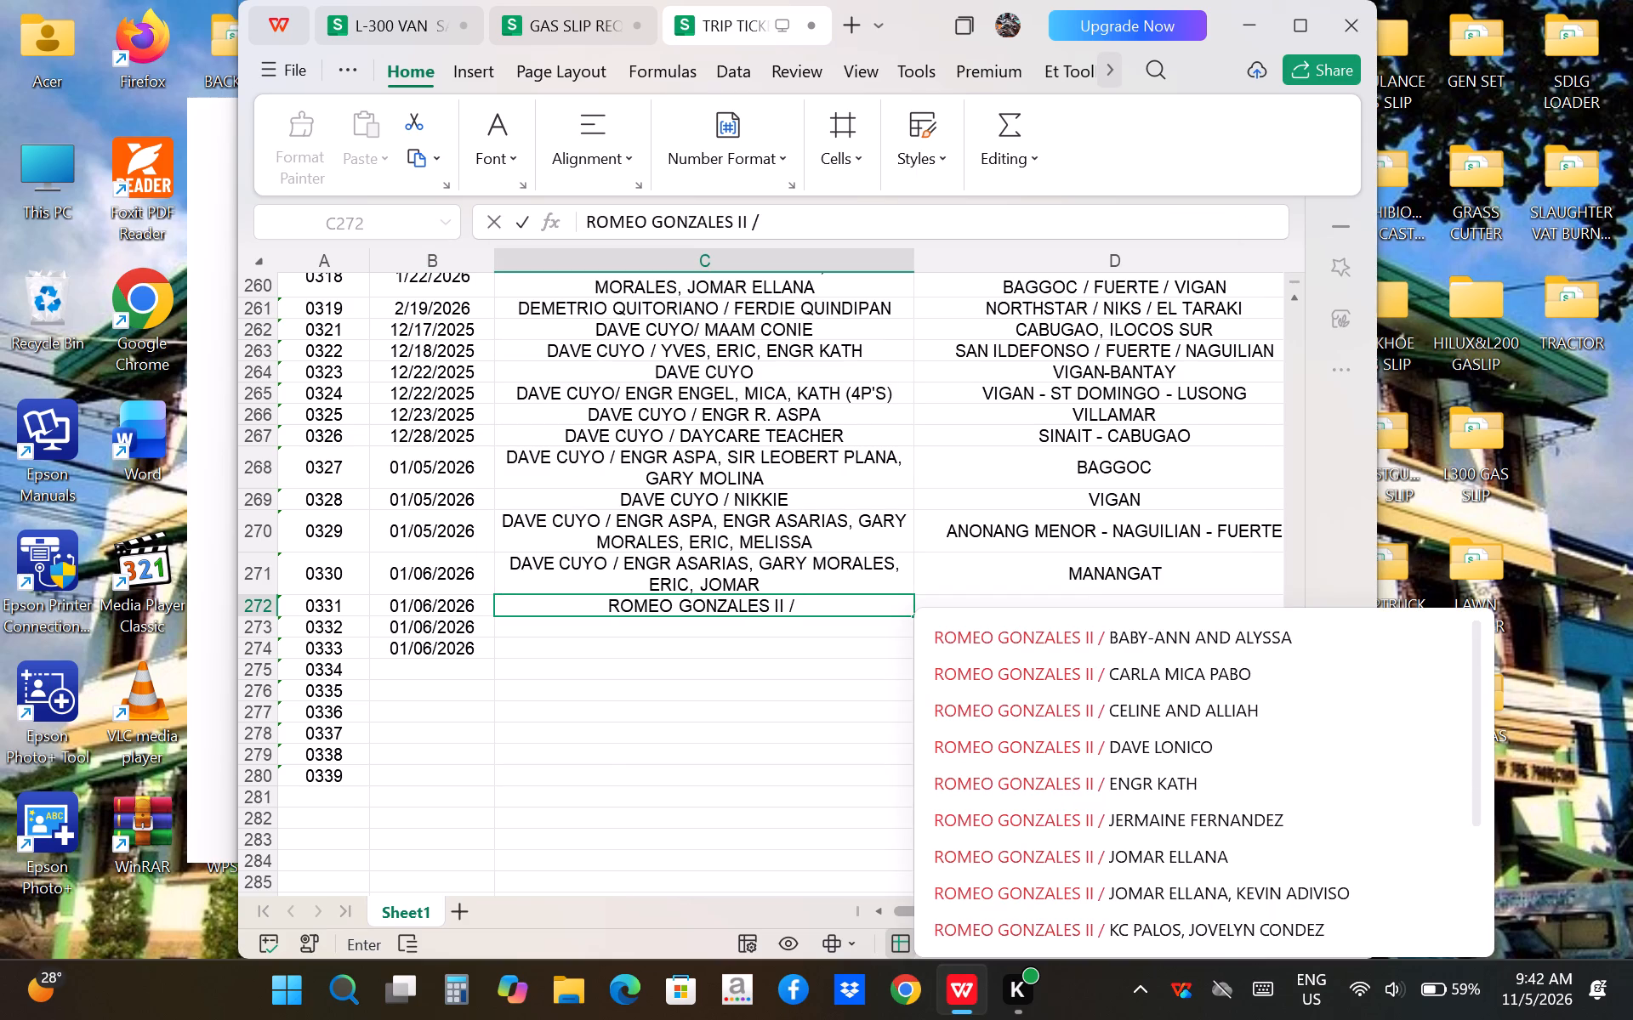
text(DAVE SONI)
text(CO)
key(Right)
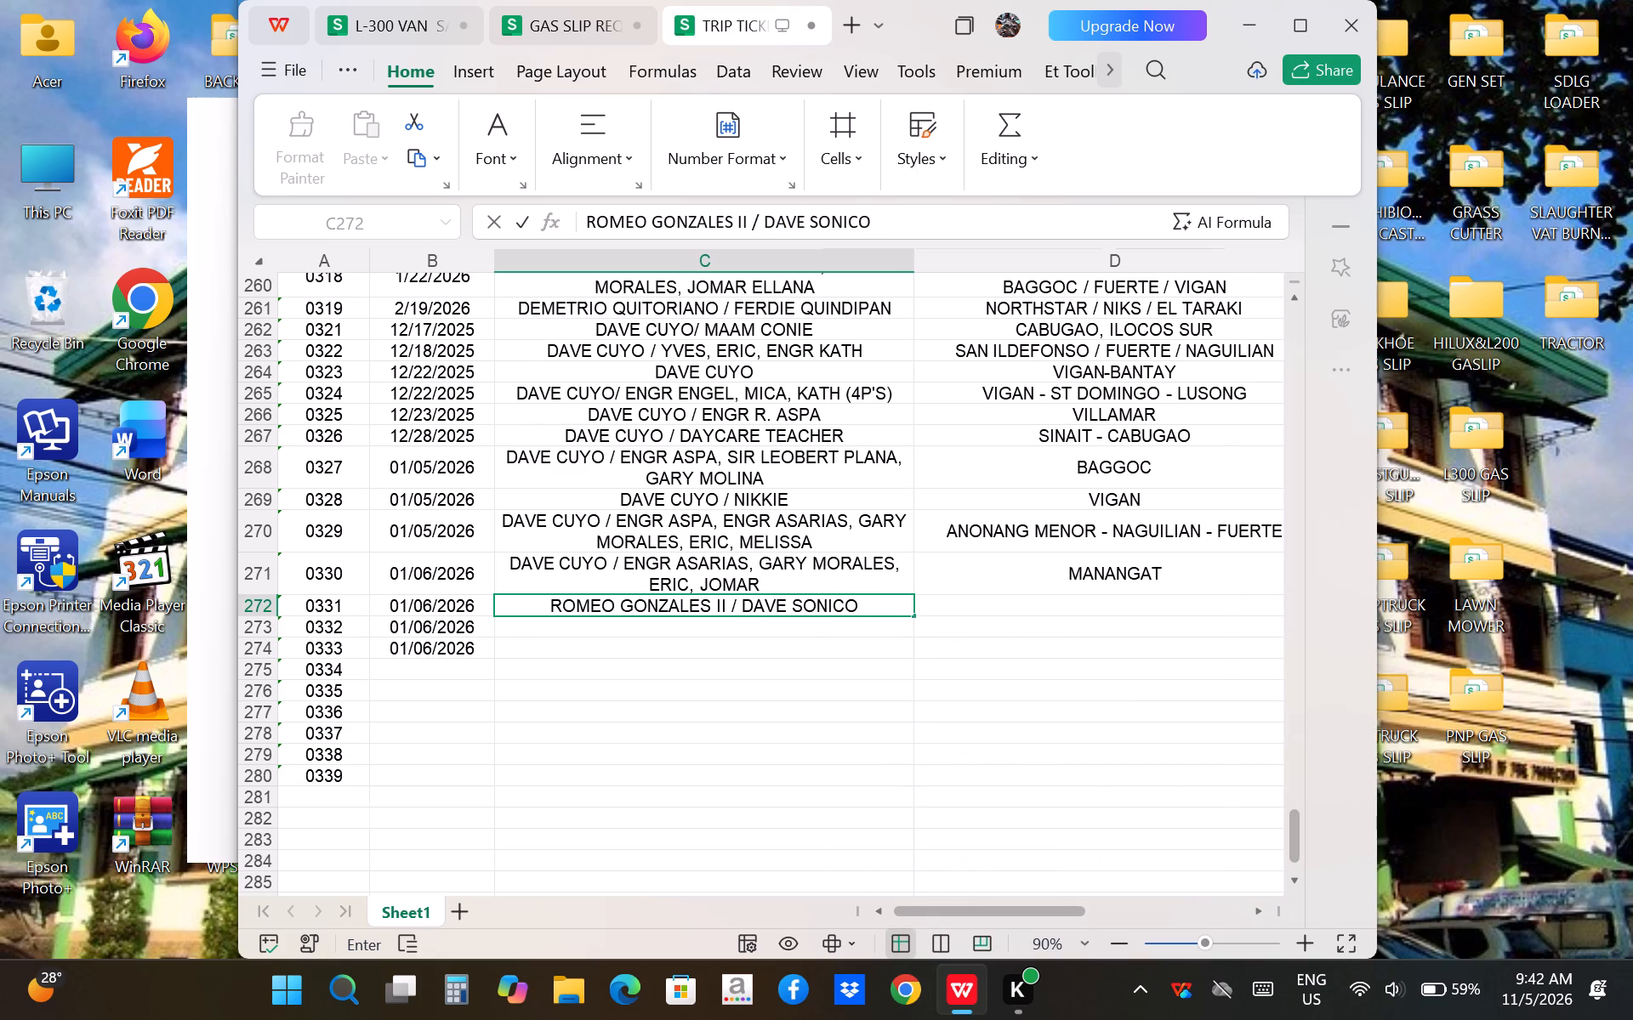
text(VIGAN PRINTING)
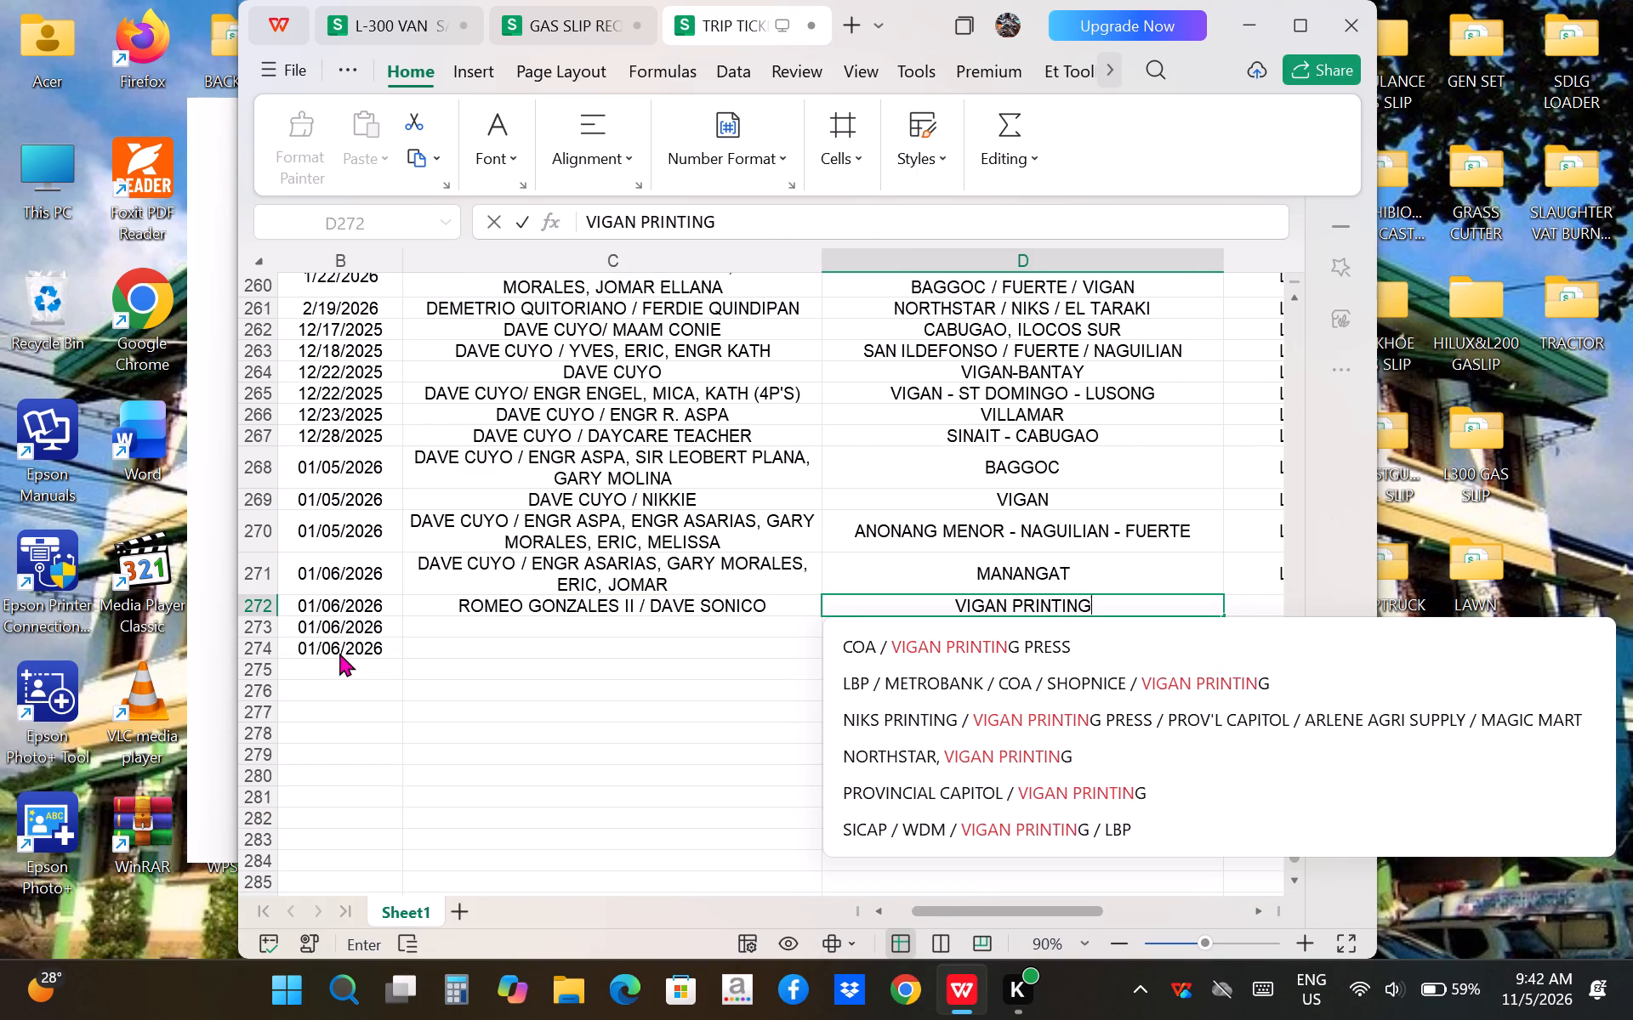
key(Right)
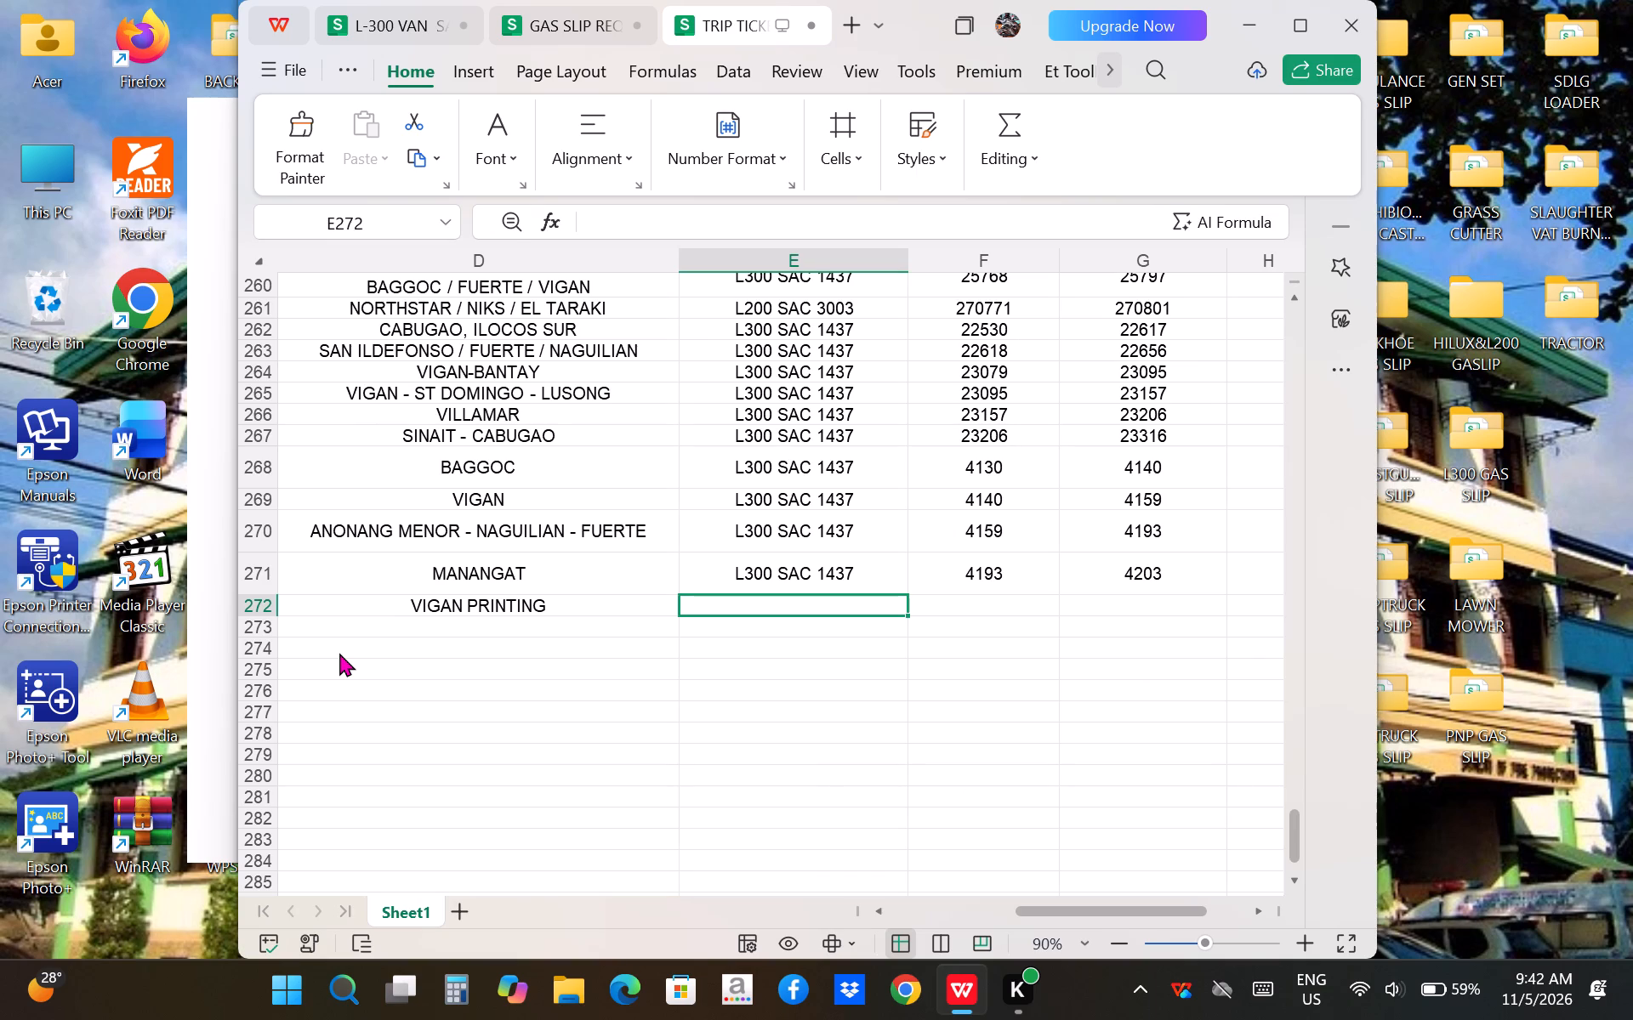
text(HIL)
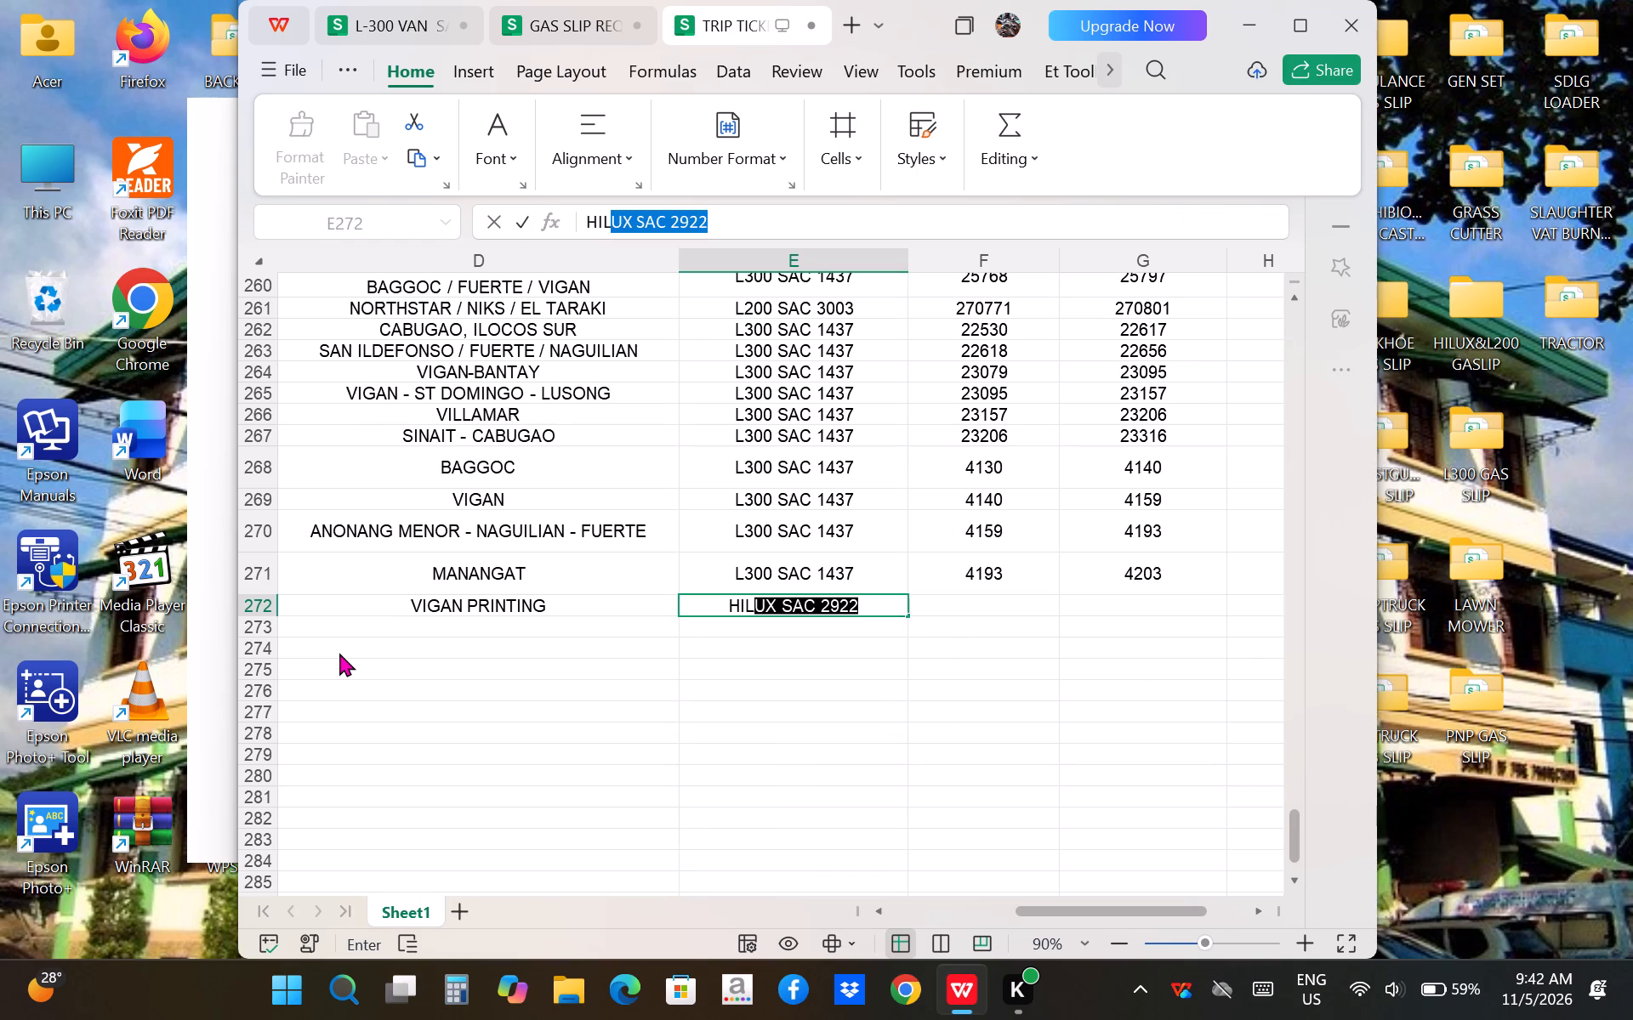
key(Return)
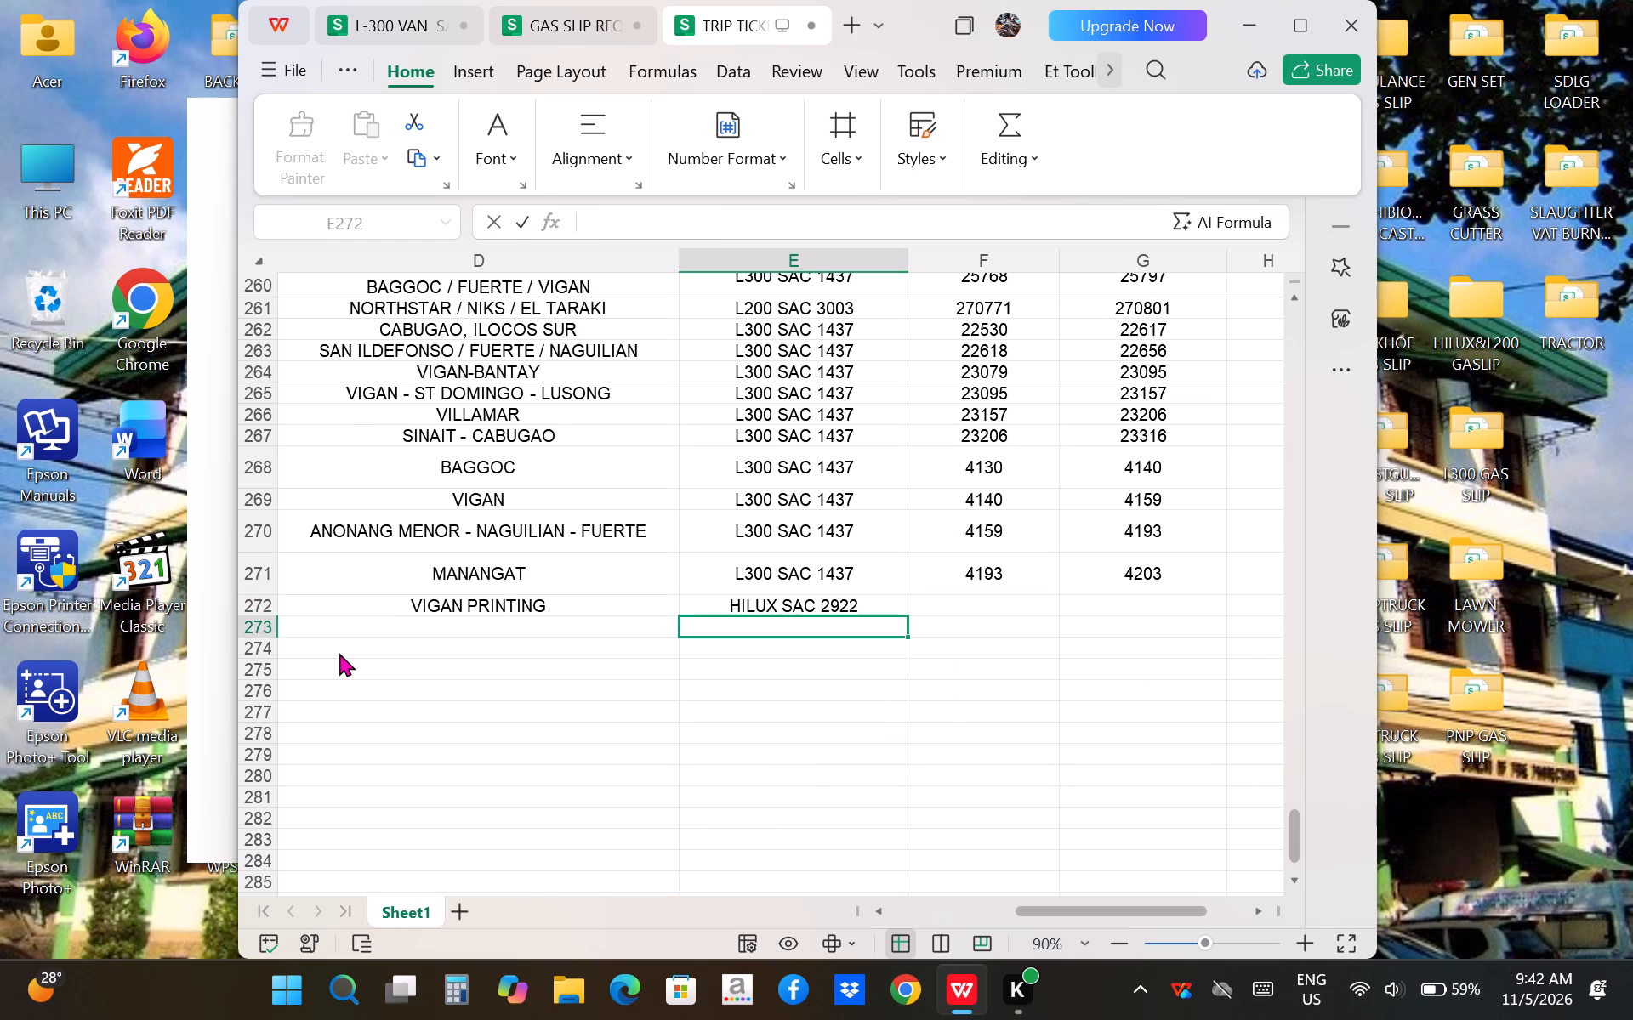
click(774, 598)
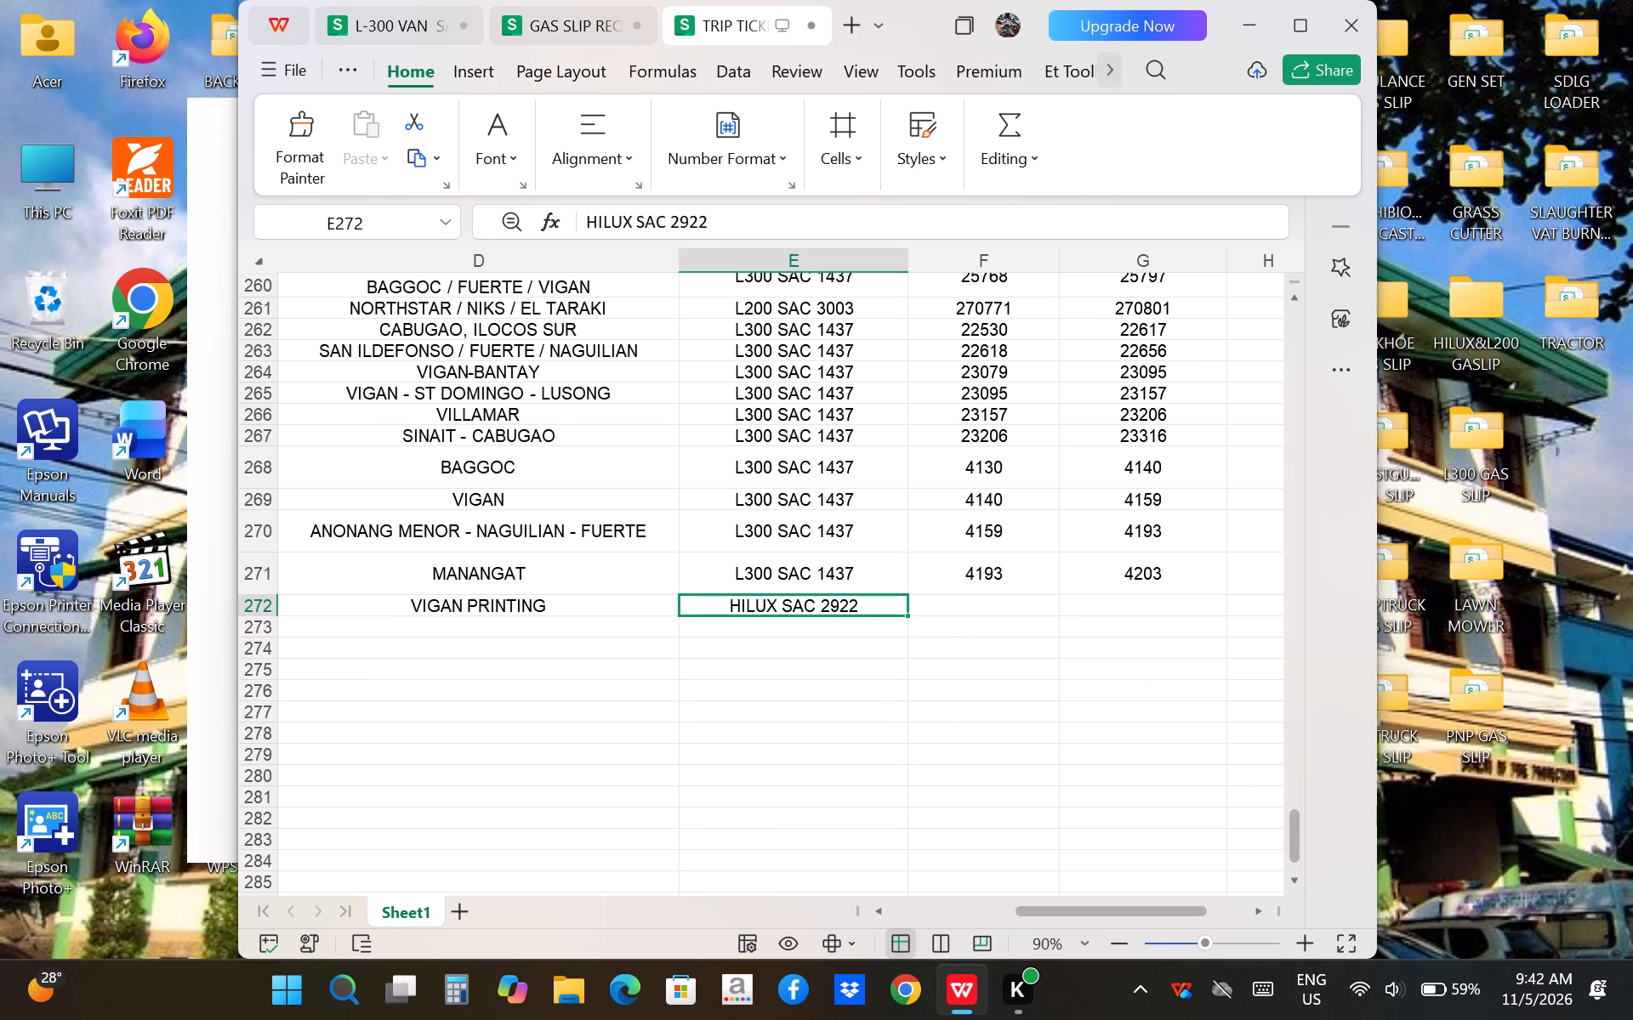
key(ctrl+c)
click(759, 632)
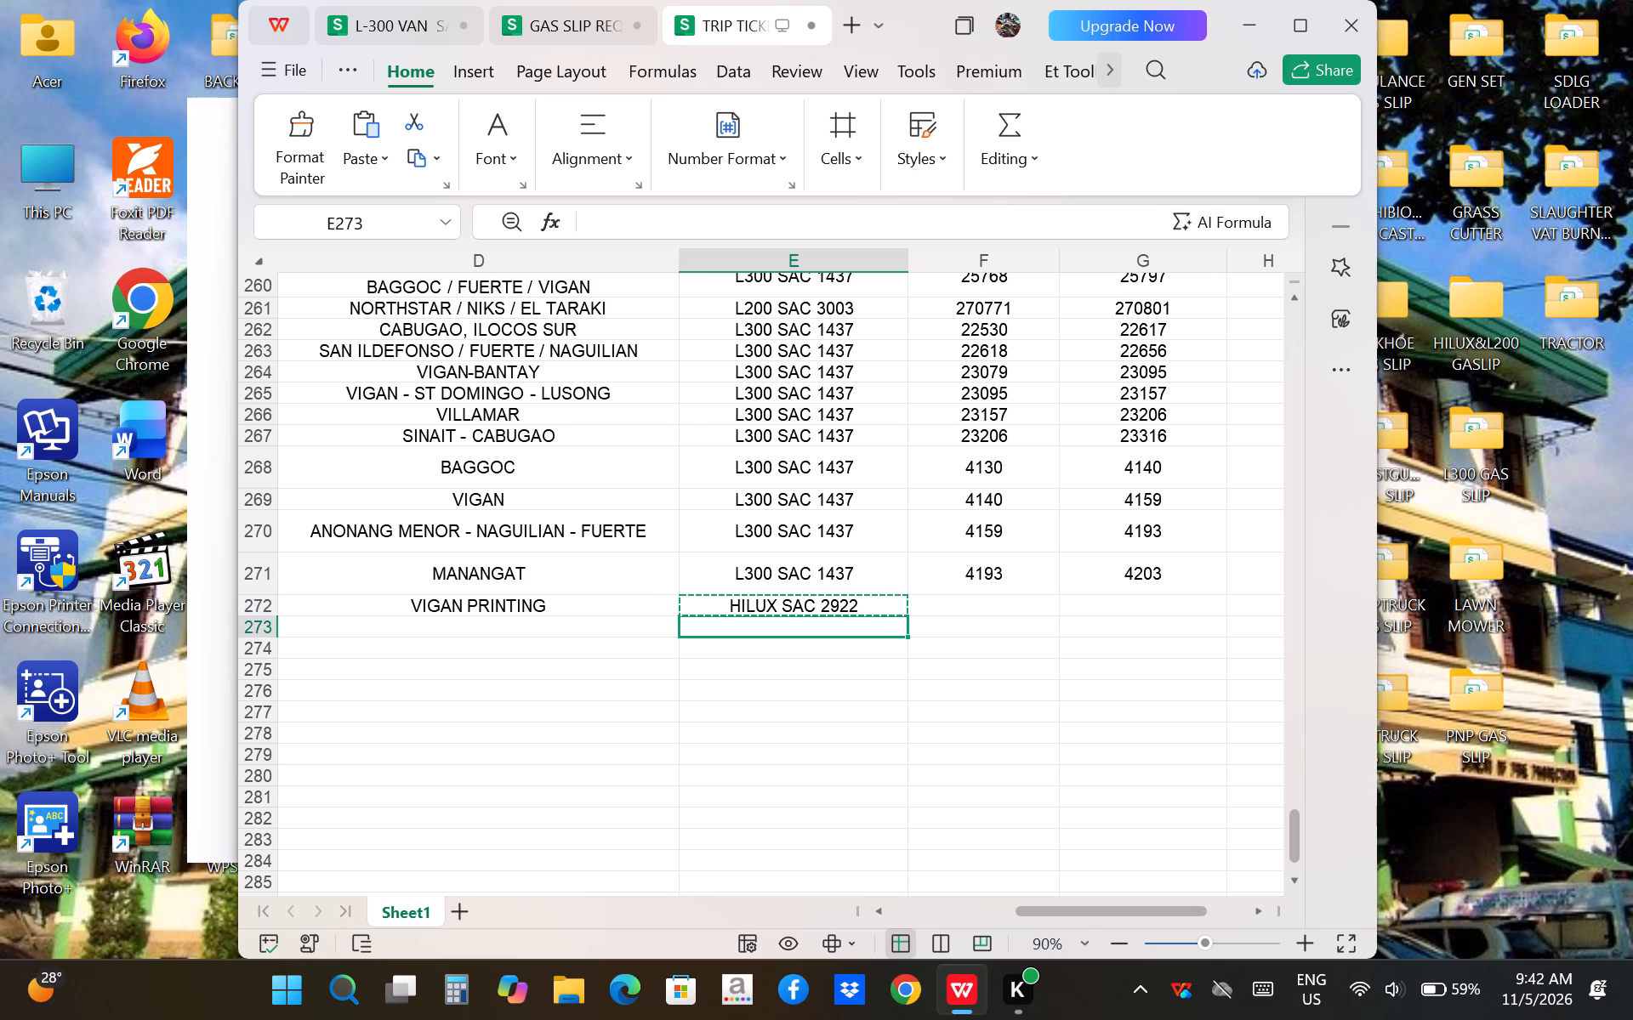
key(shift+Down)
key(shift+Down)
key(shift+Down)
key(shift+Down)
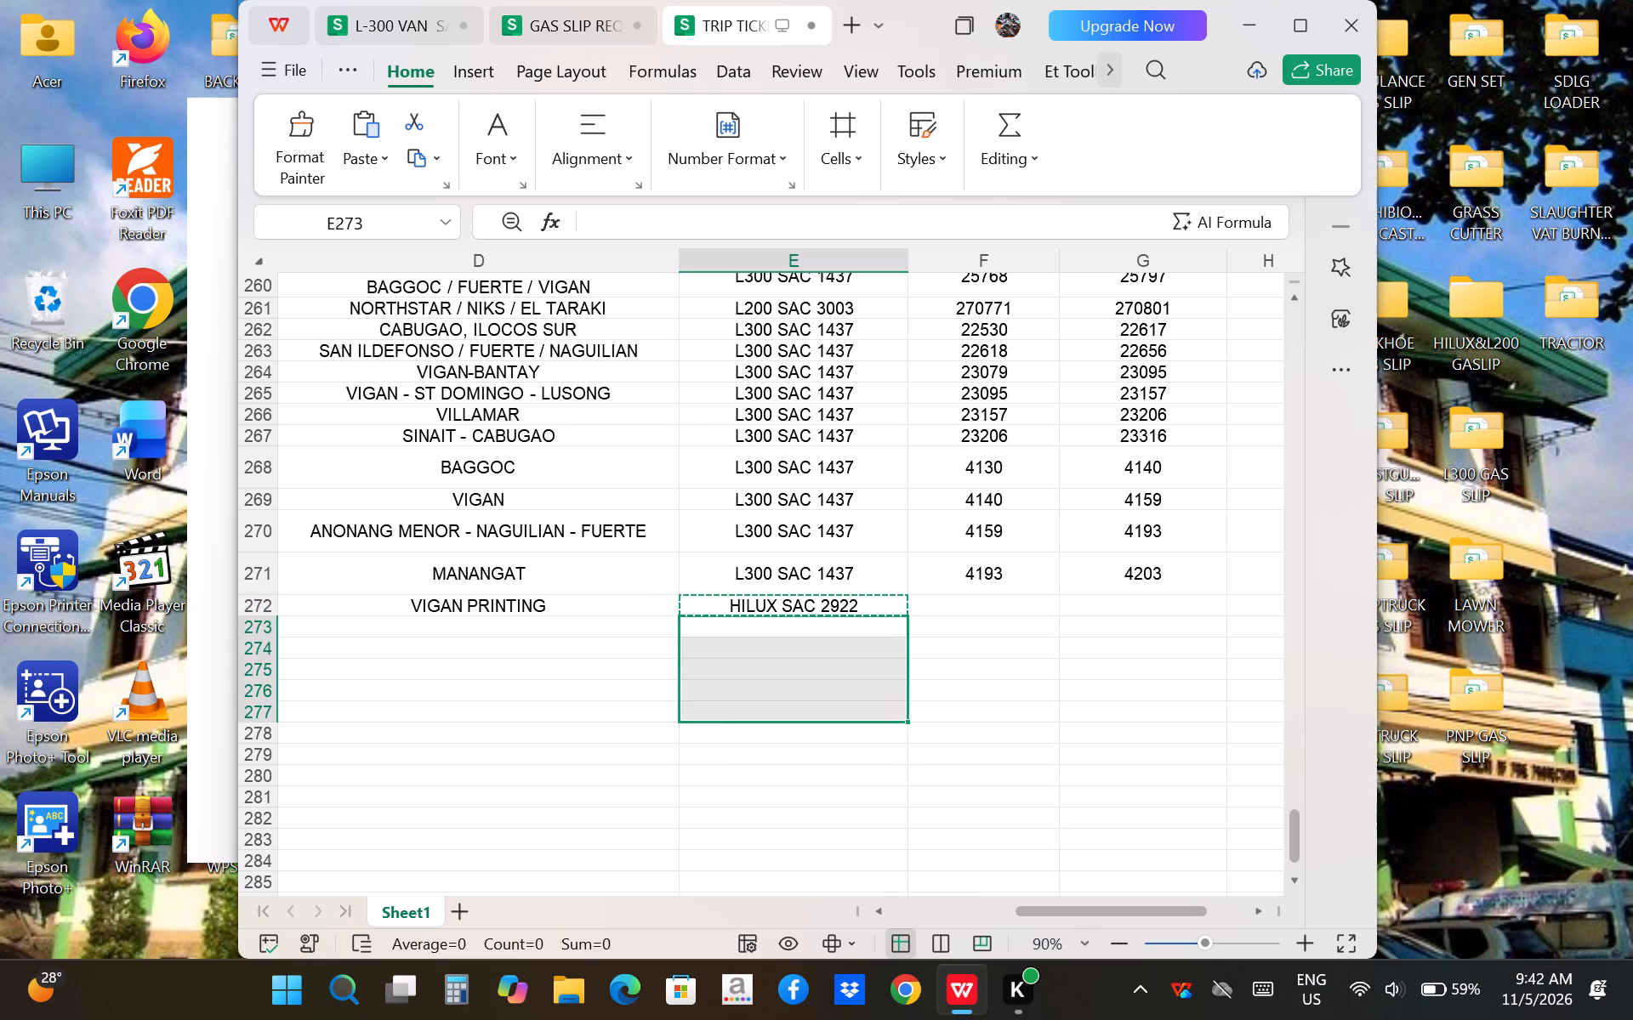
key(shift+Down)
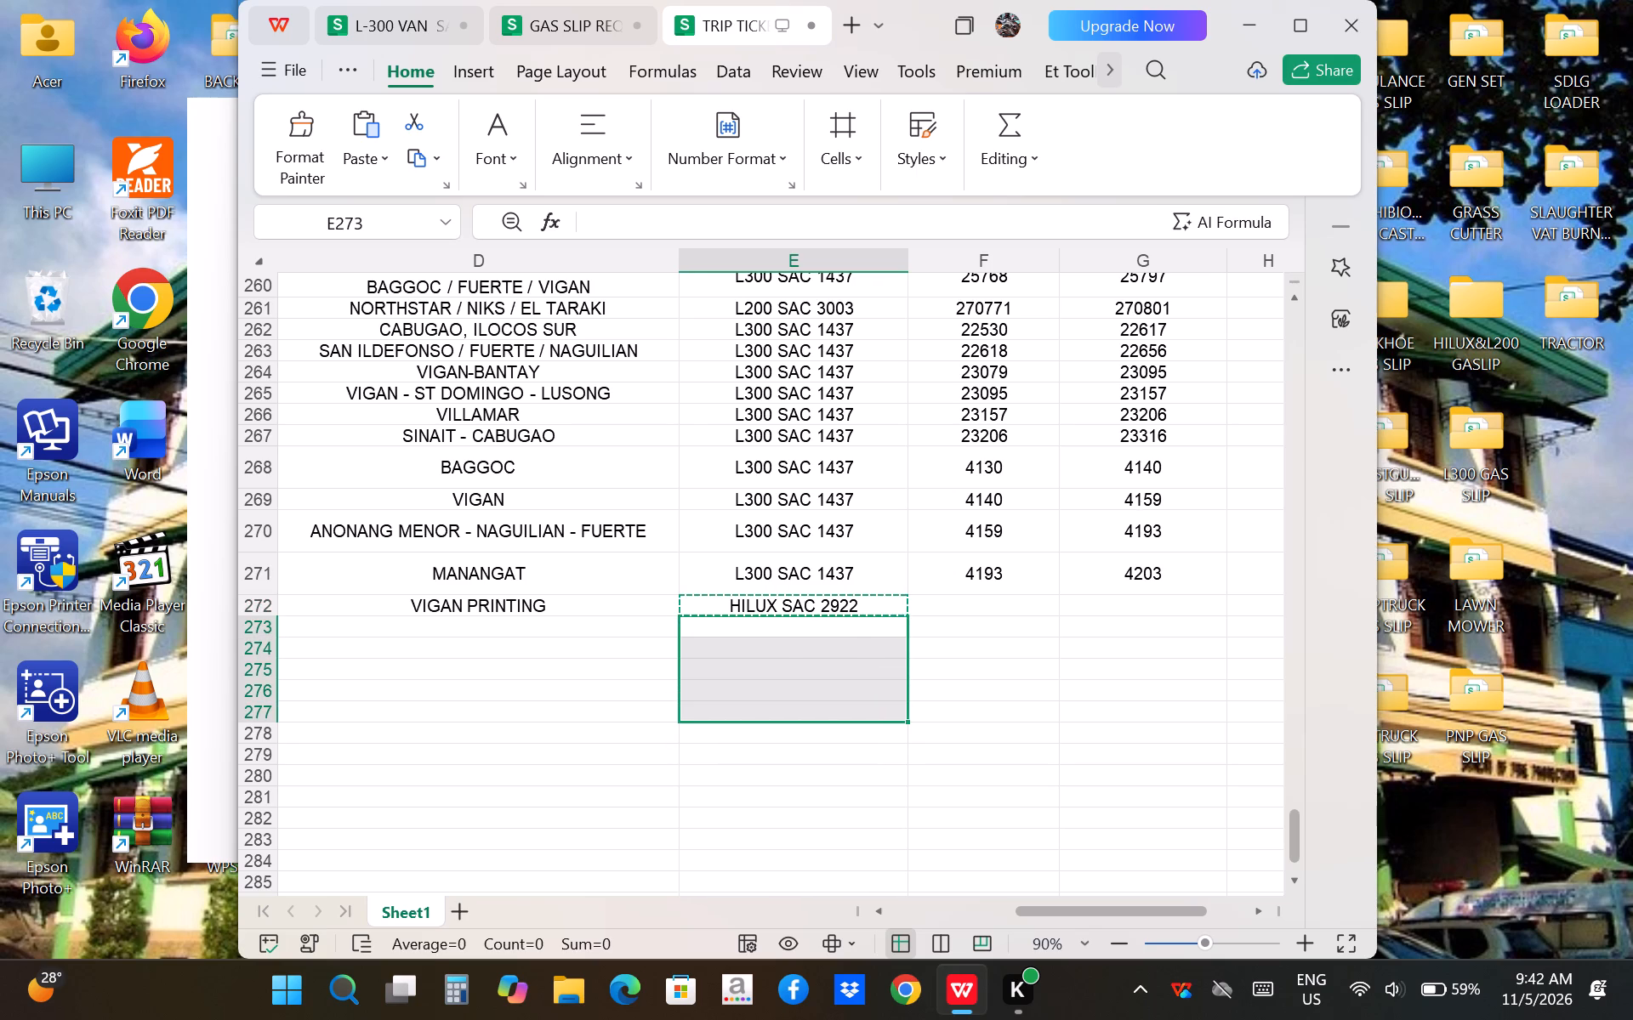
key(Return)
Enter the readings 299188 and 299197 in columns F and G for ticket 0331.
click(955, 603)
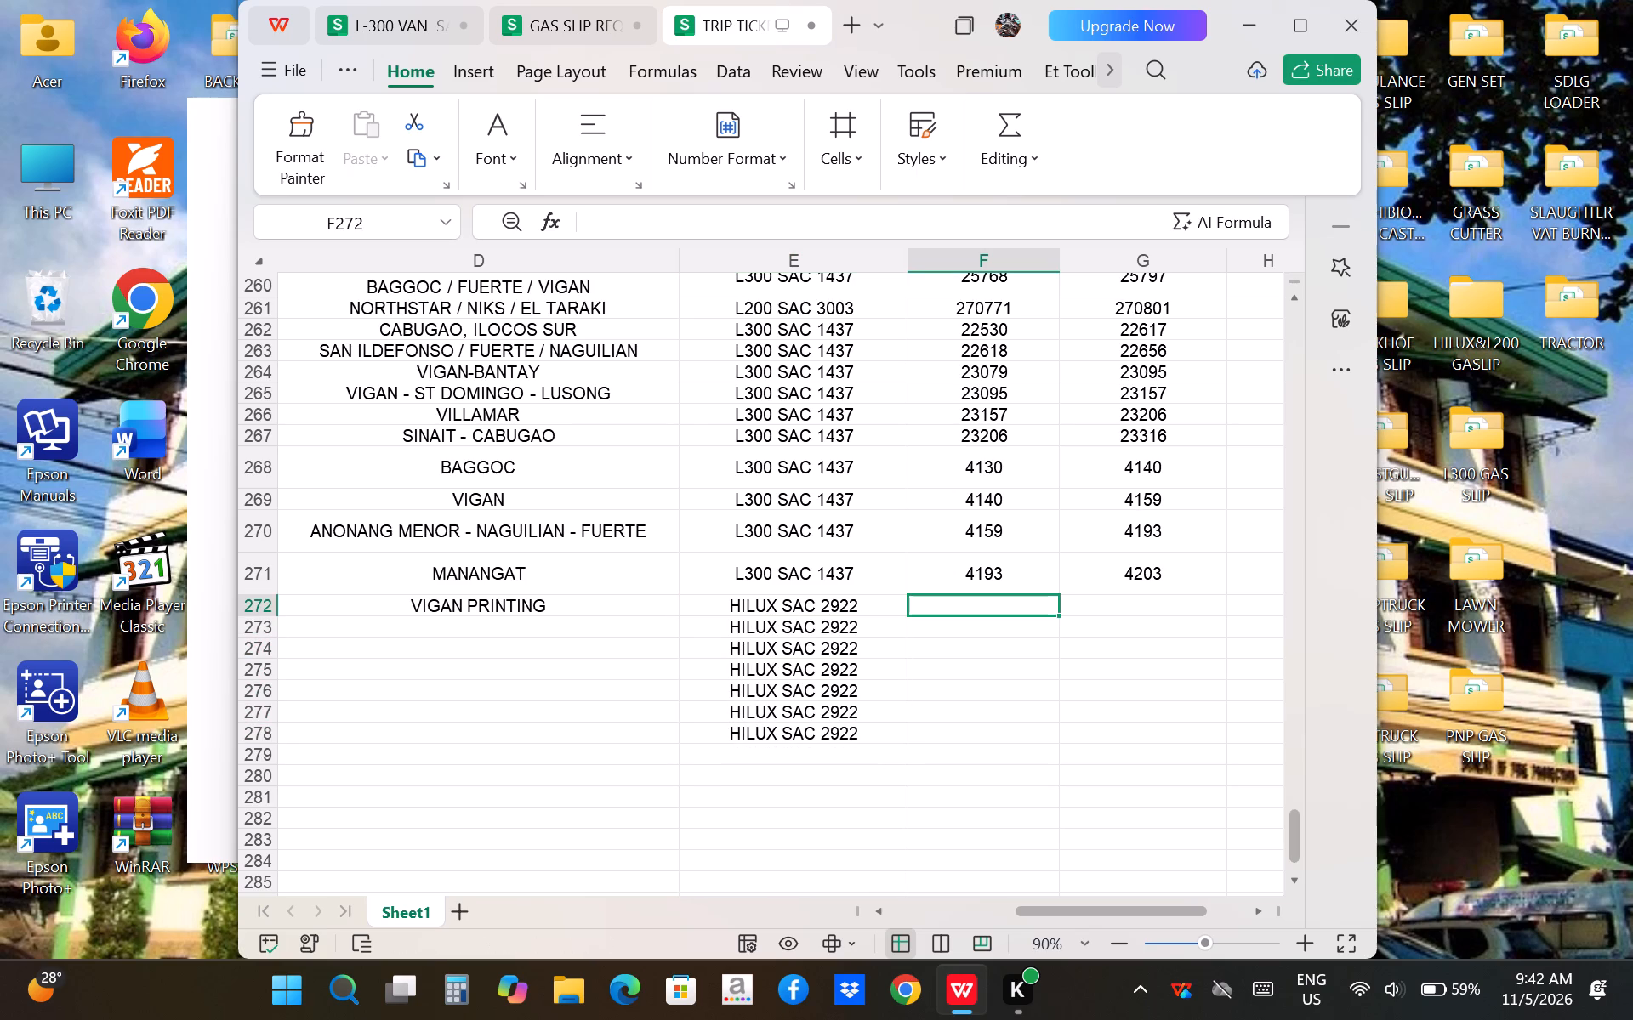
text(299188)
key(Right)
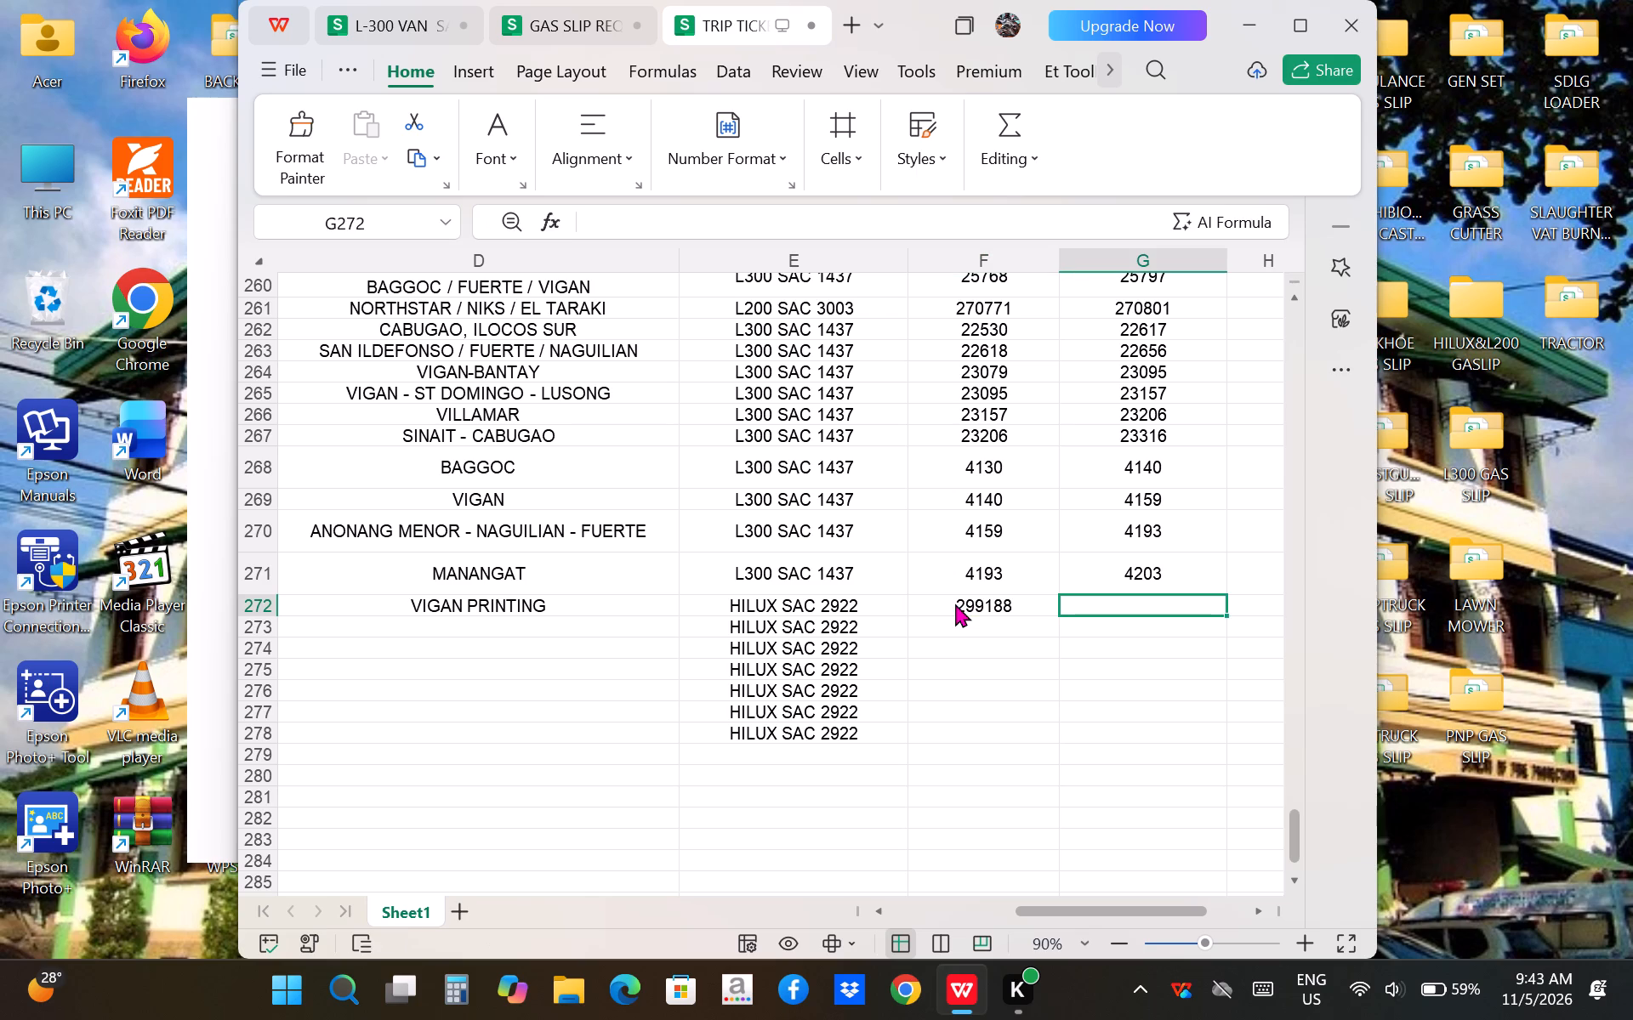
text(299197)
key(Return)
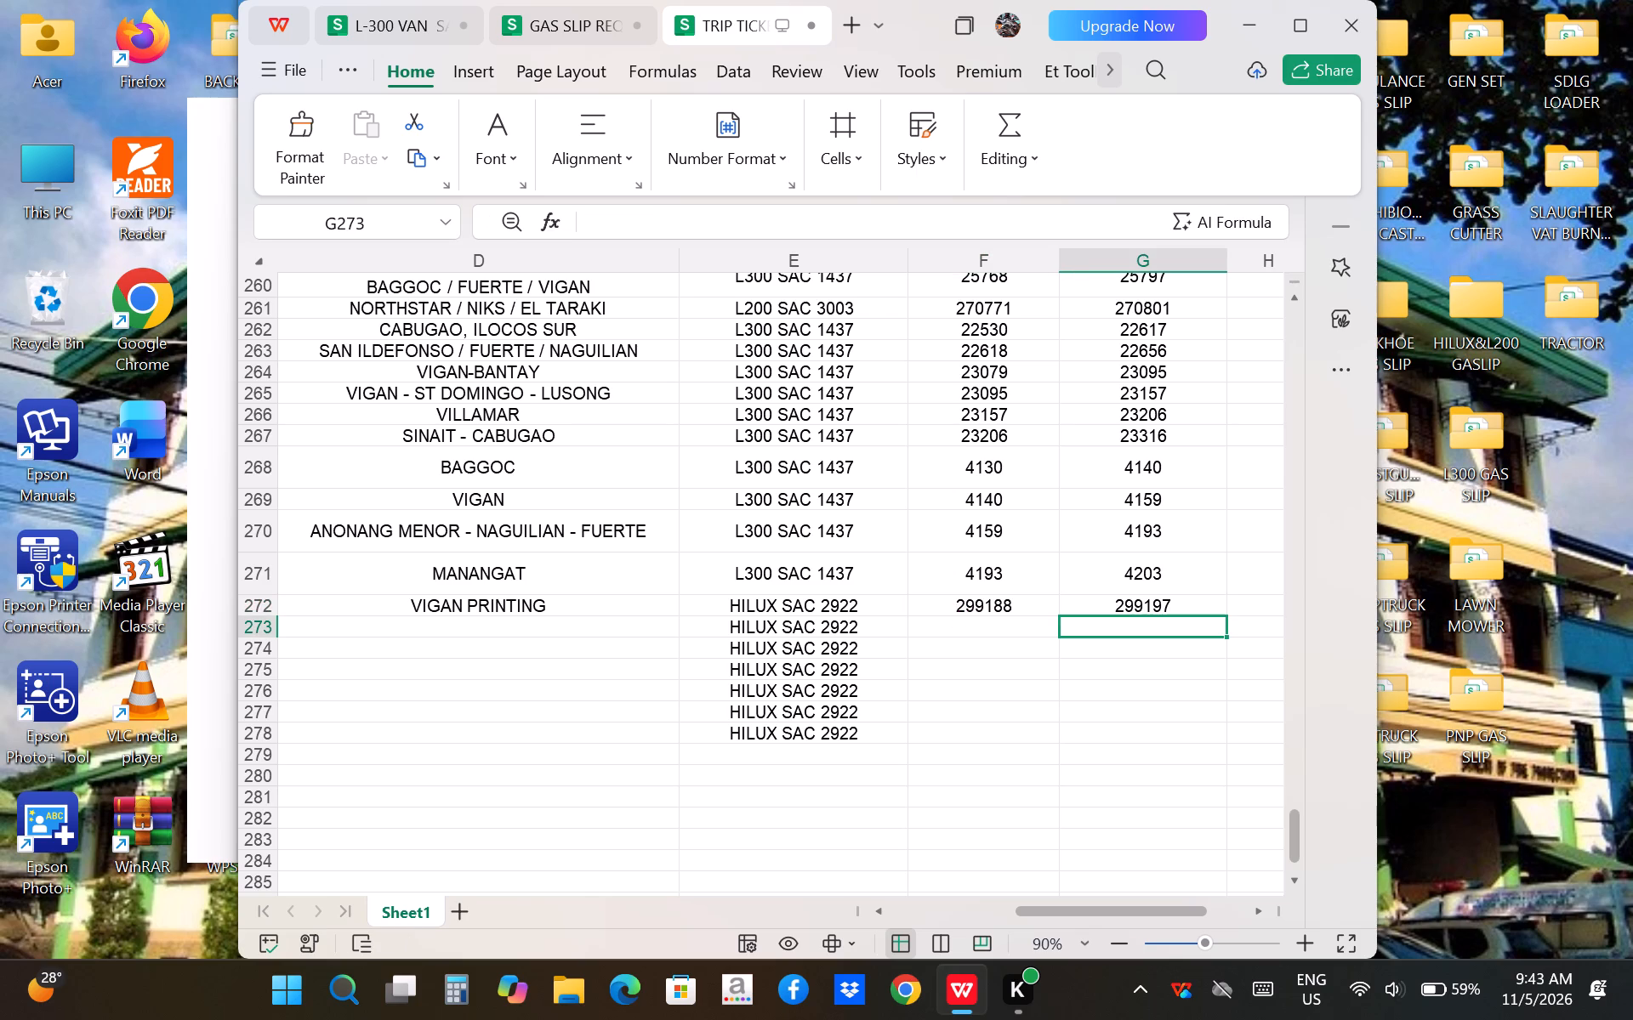
Enter the same driver as ticket 0331 with the passenger Micaela in column C for ticket 0332.
drag(1137, 915, 835, 891)
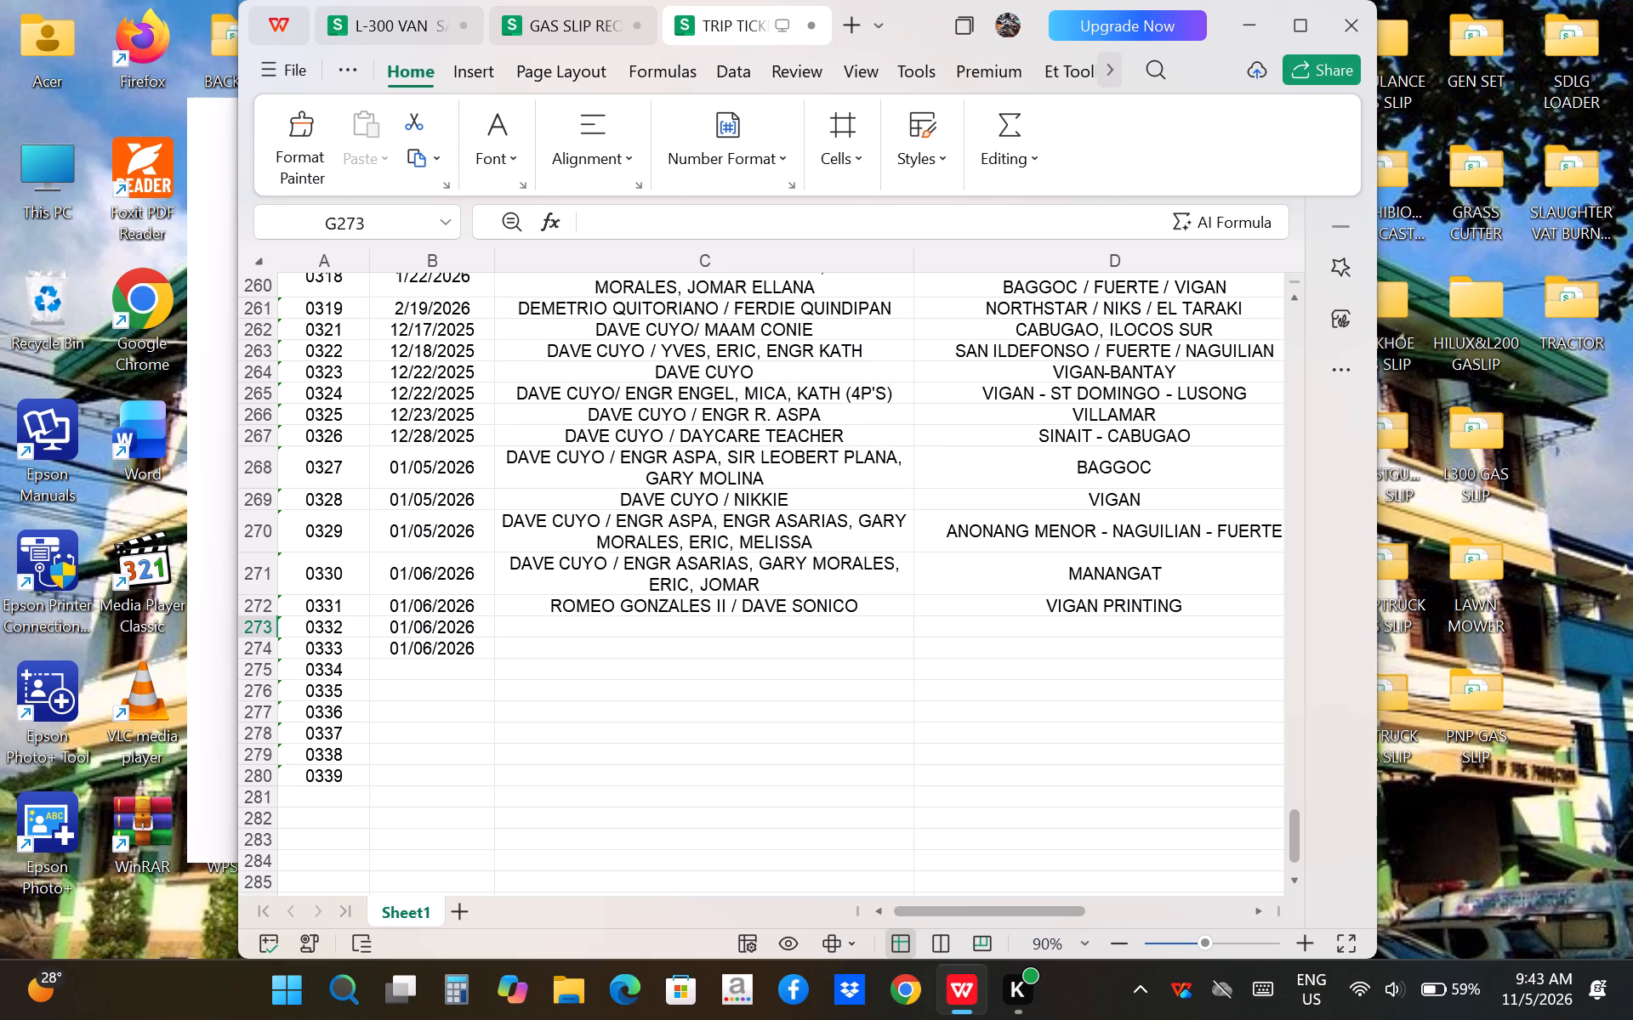
click(504, 634)
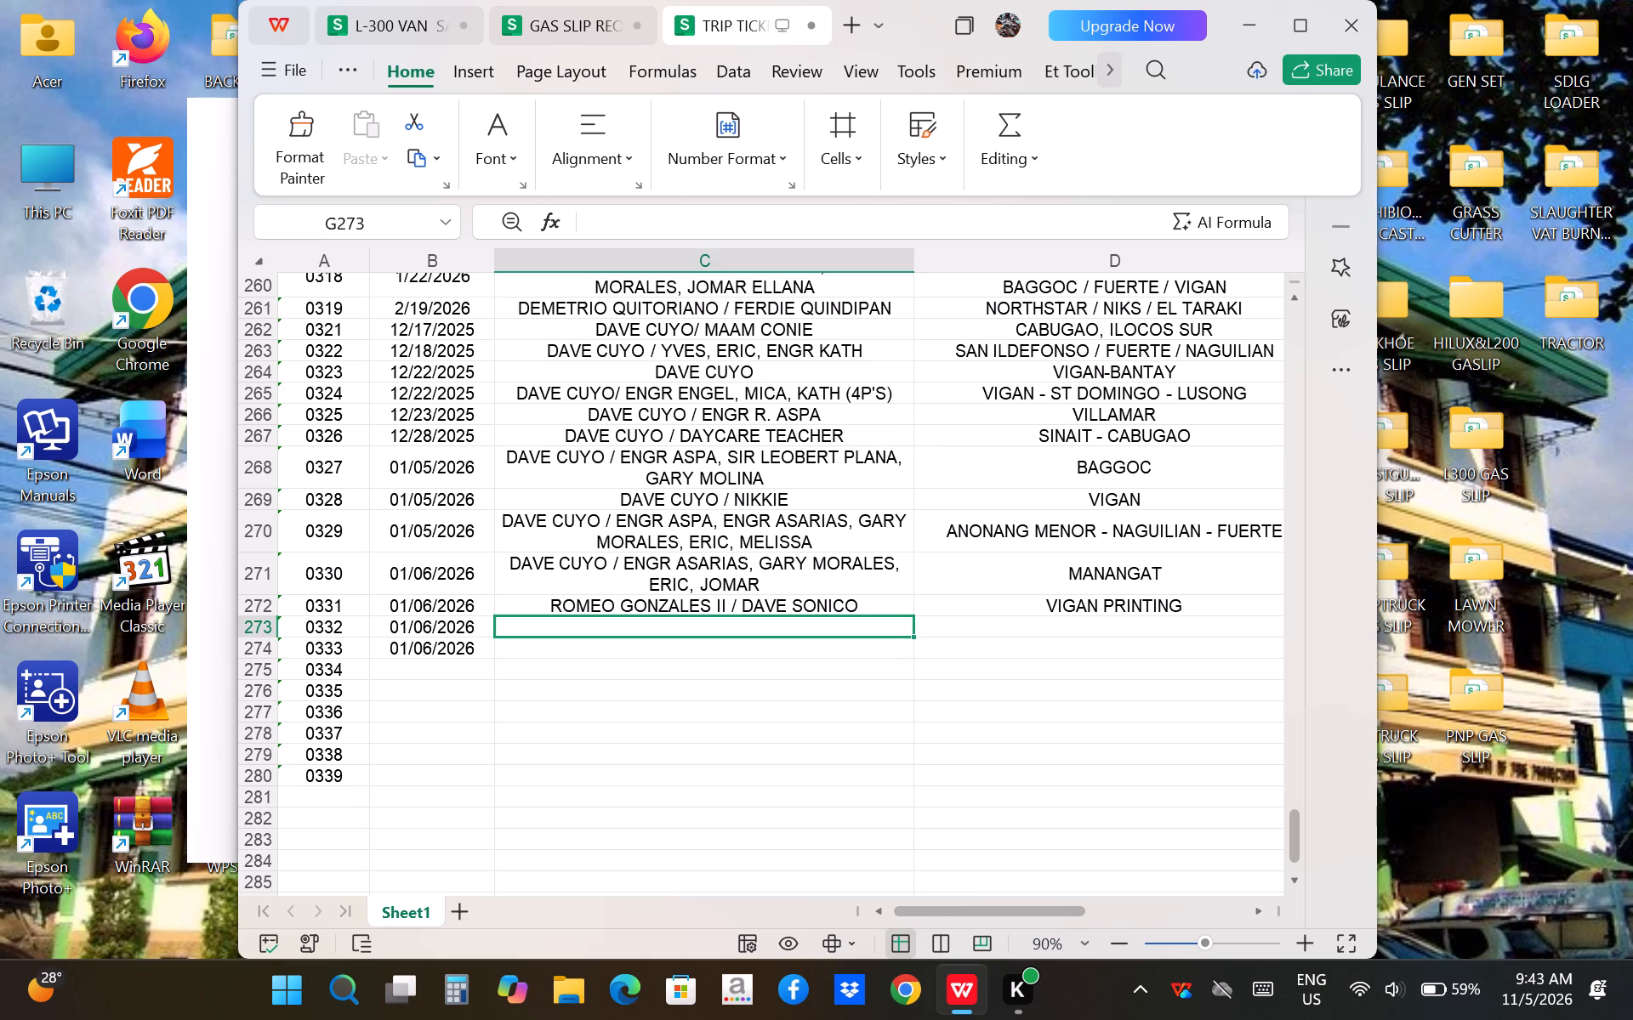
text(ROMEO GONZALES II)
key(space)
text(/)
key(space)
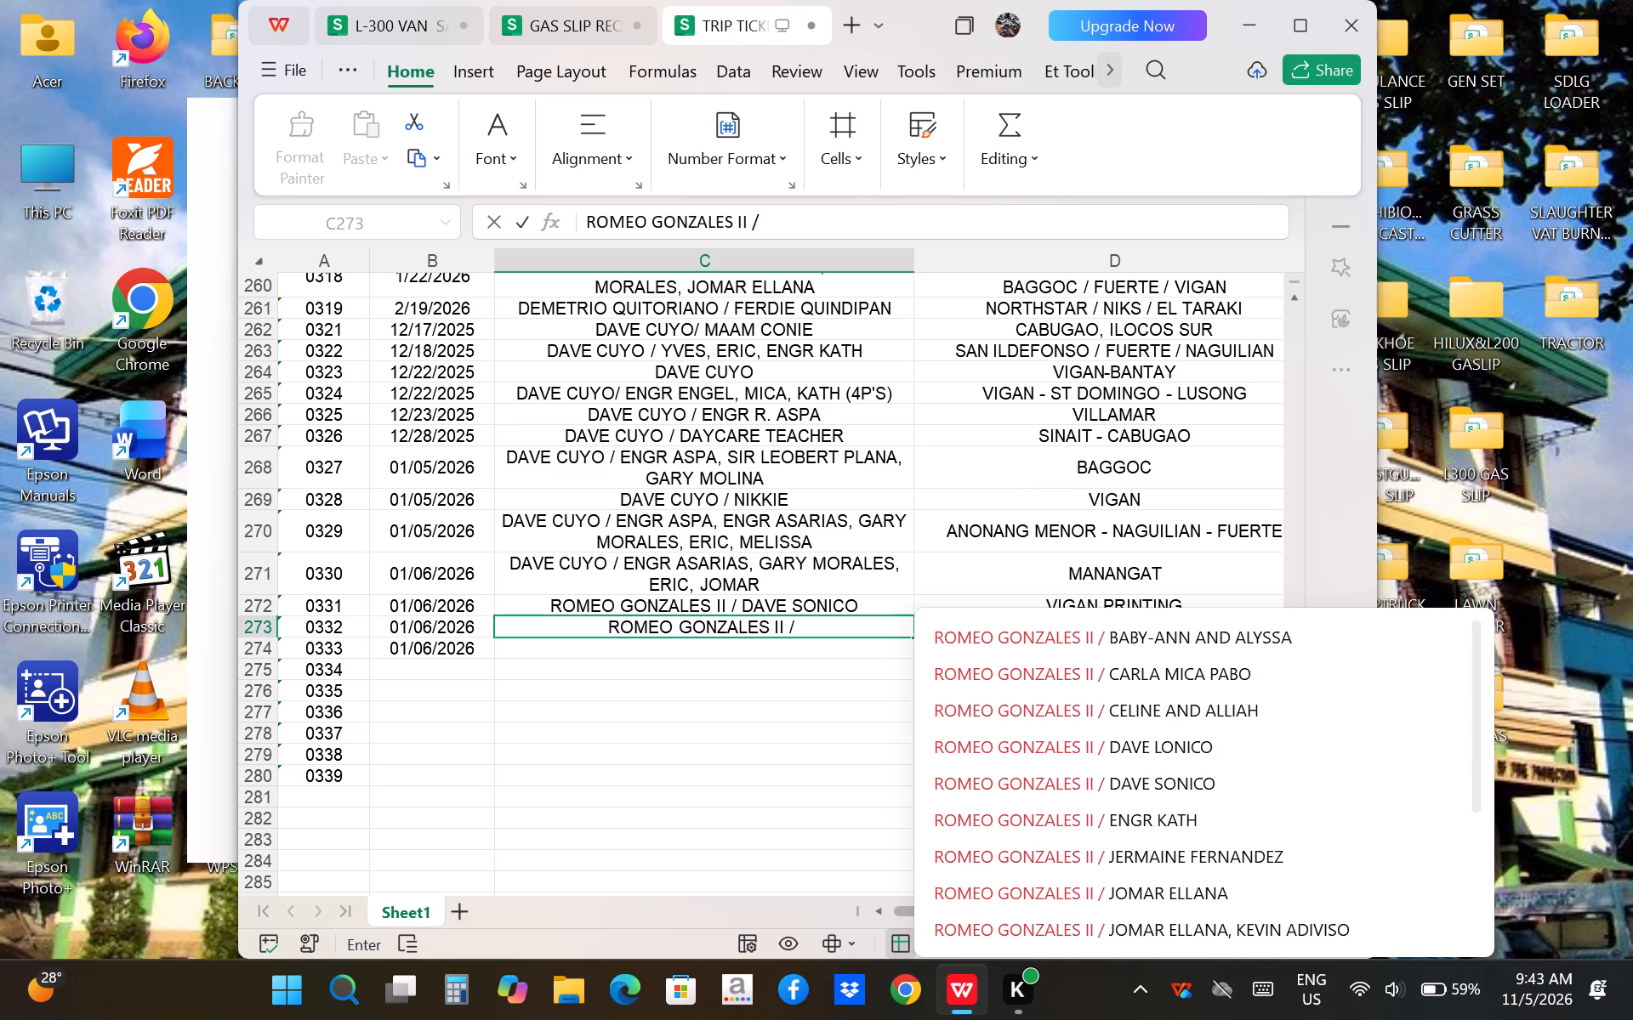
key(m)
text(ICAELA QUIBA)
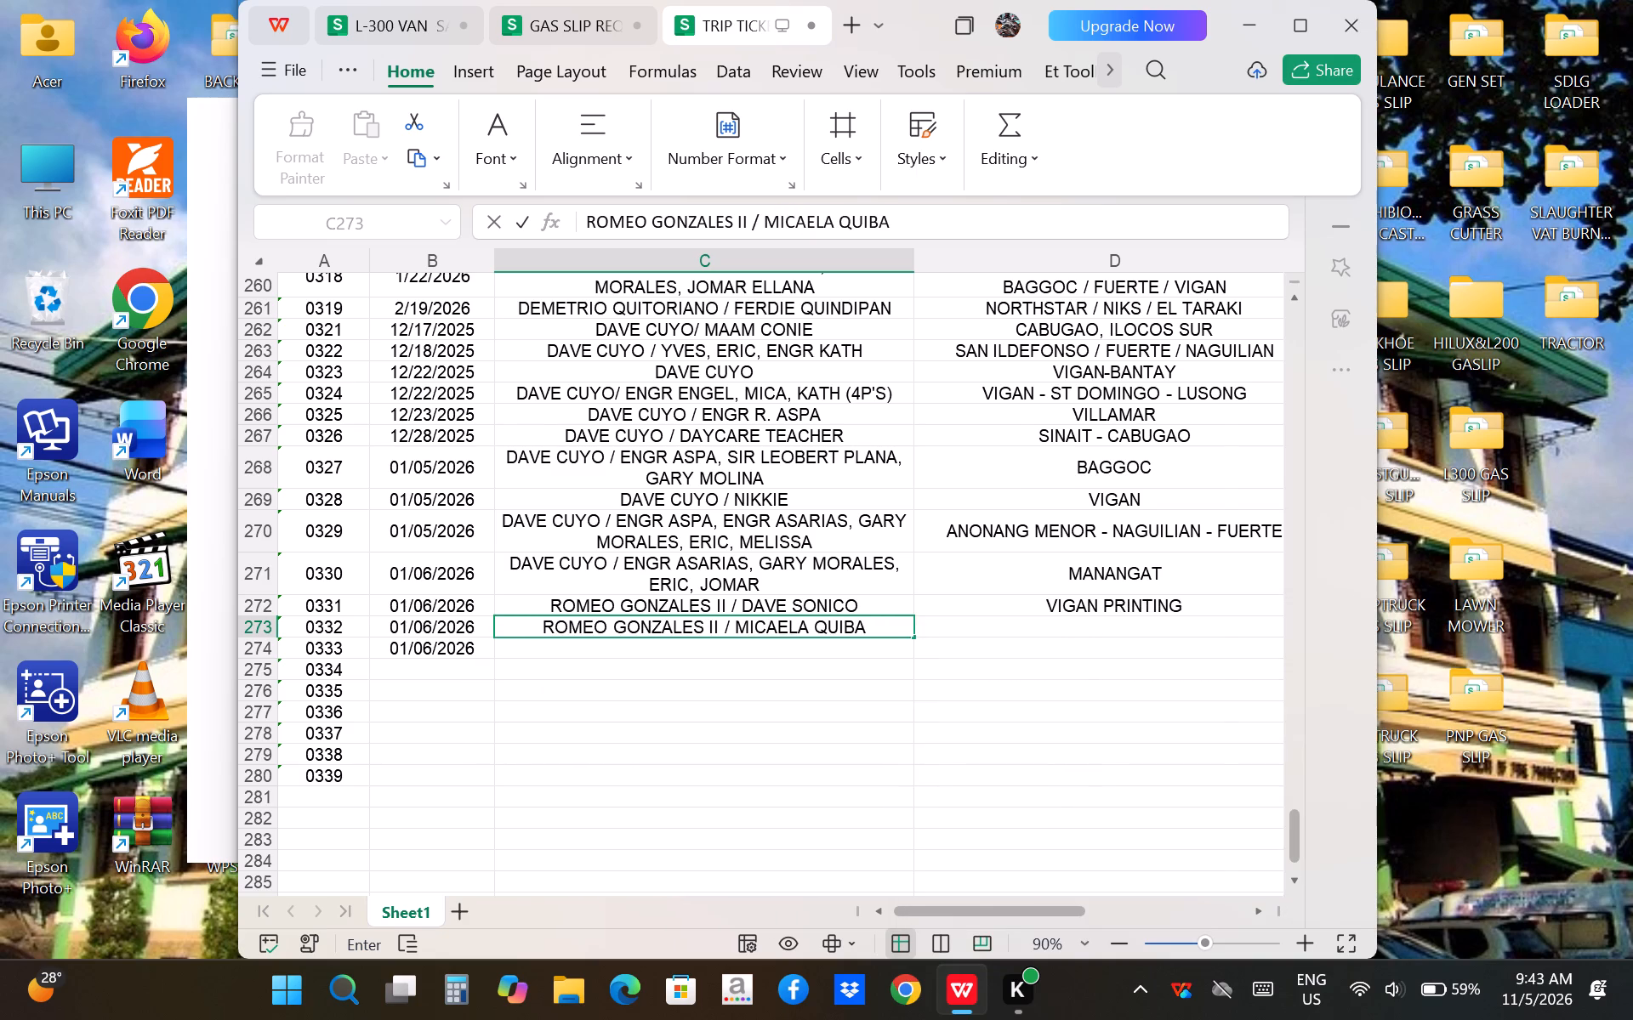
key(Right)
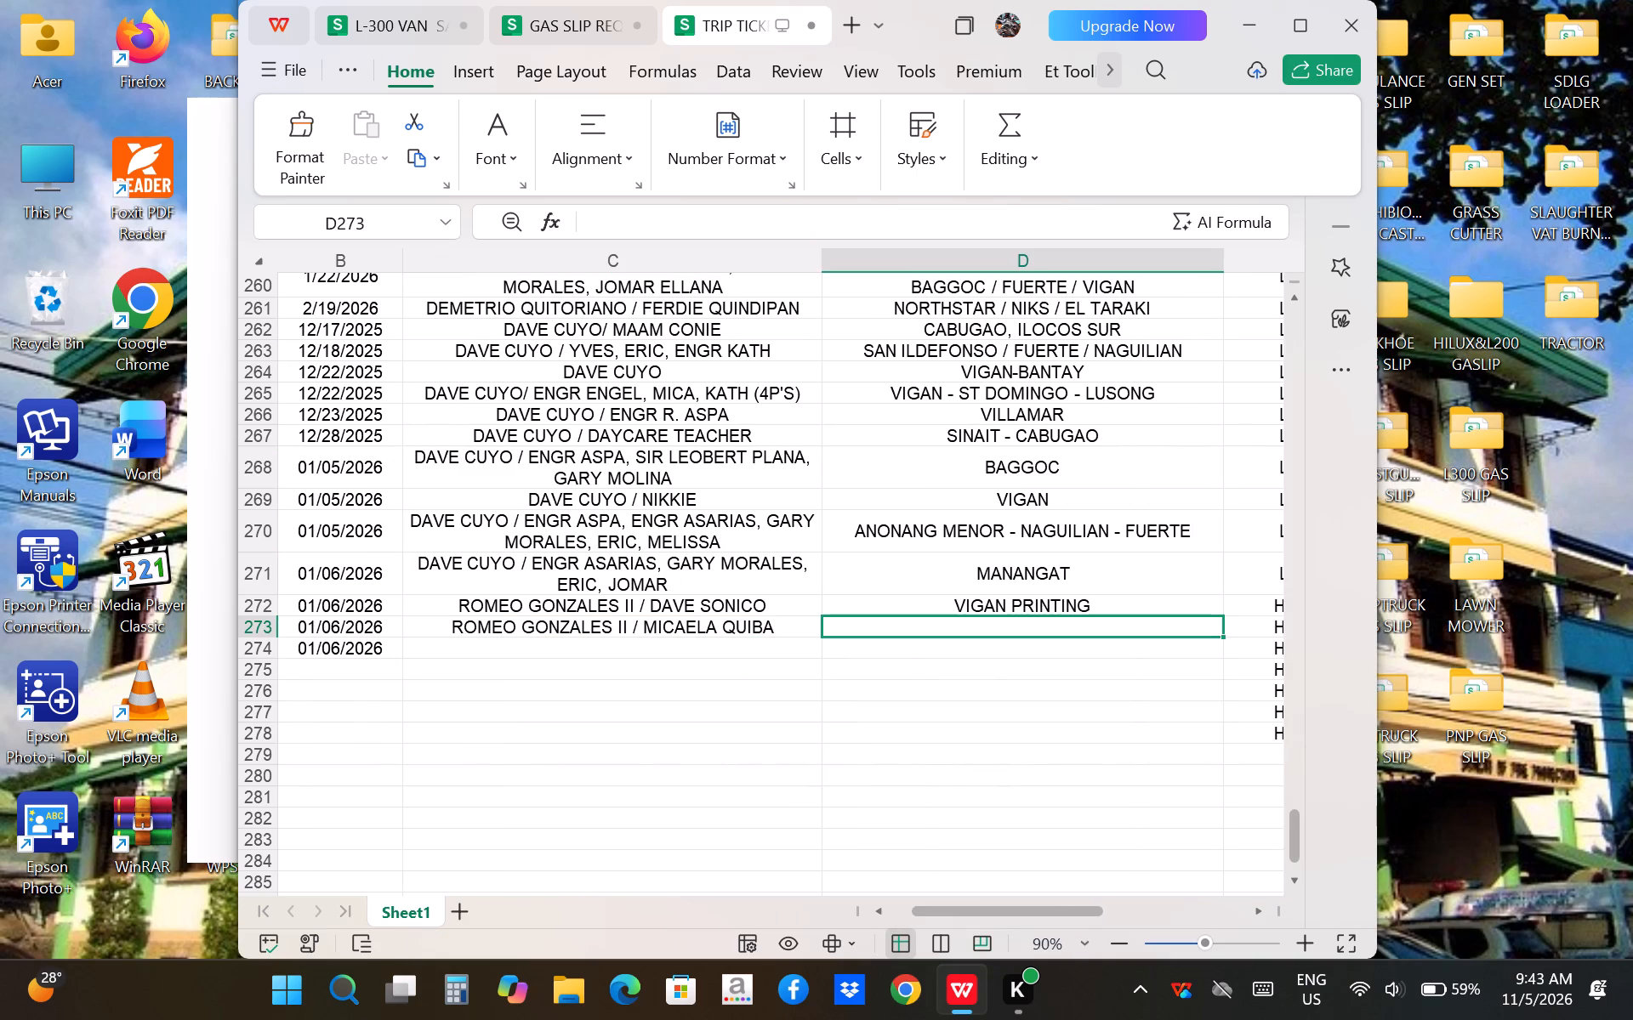
Enter the destination LBP / CITY SAVINGS / DBP in column D for ticket 0332.
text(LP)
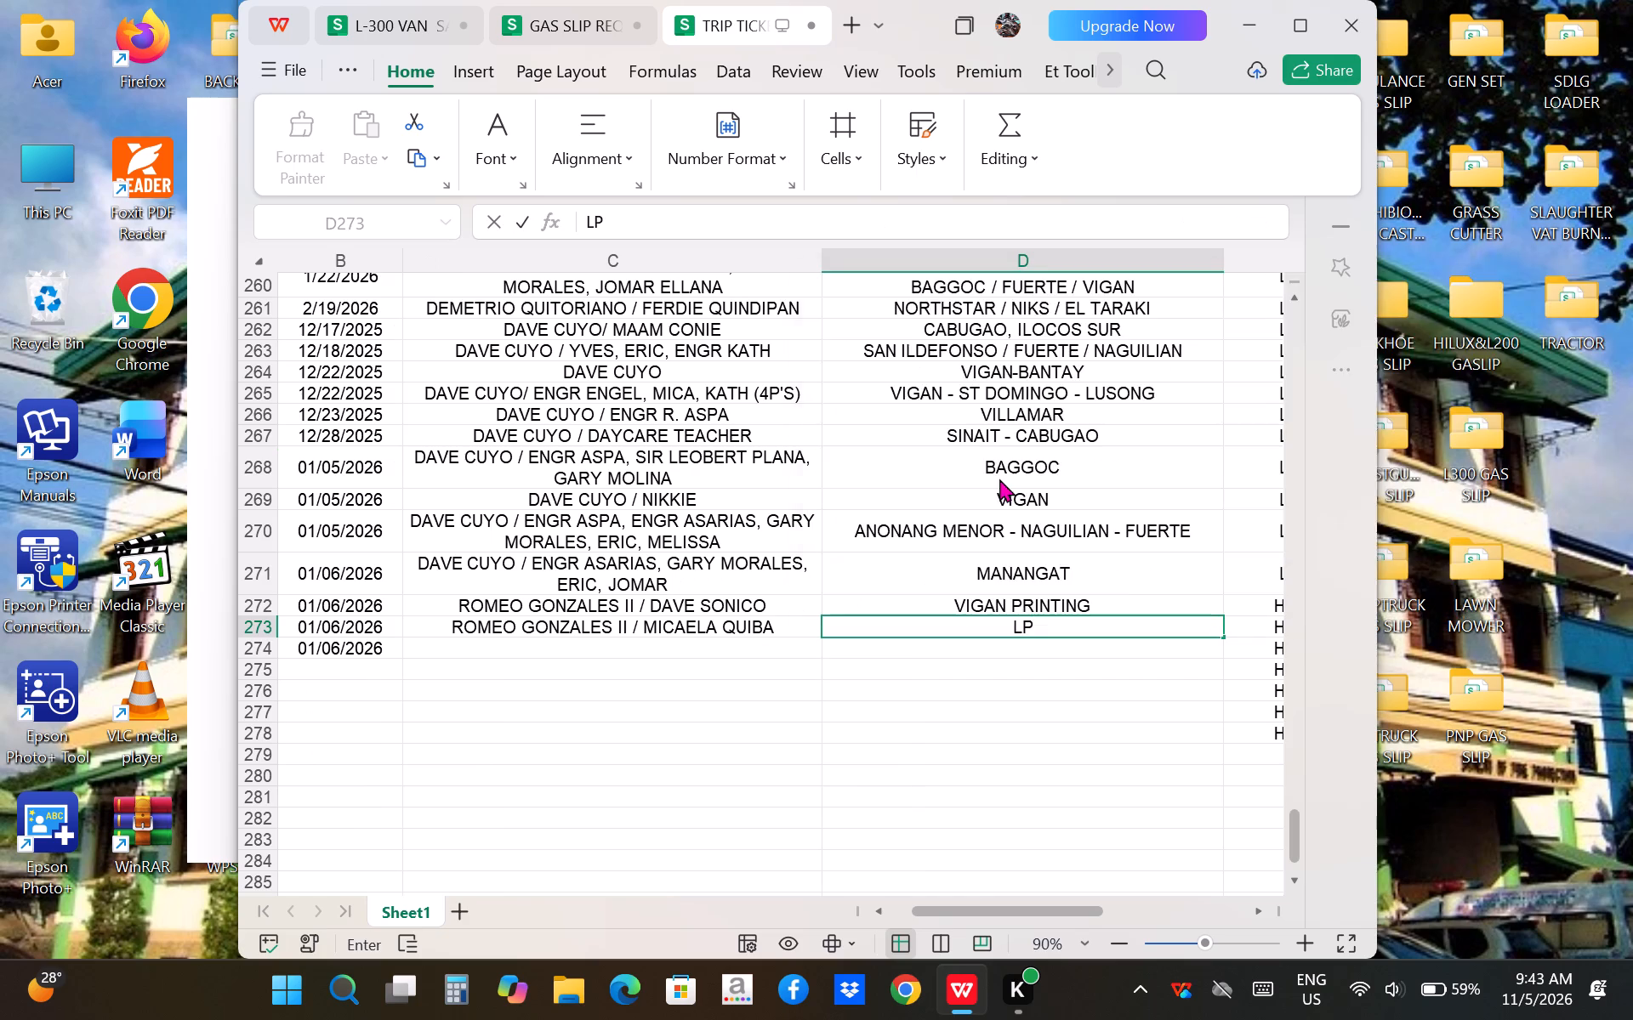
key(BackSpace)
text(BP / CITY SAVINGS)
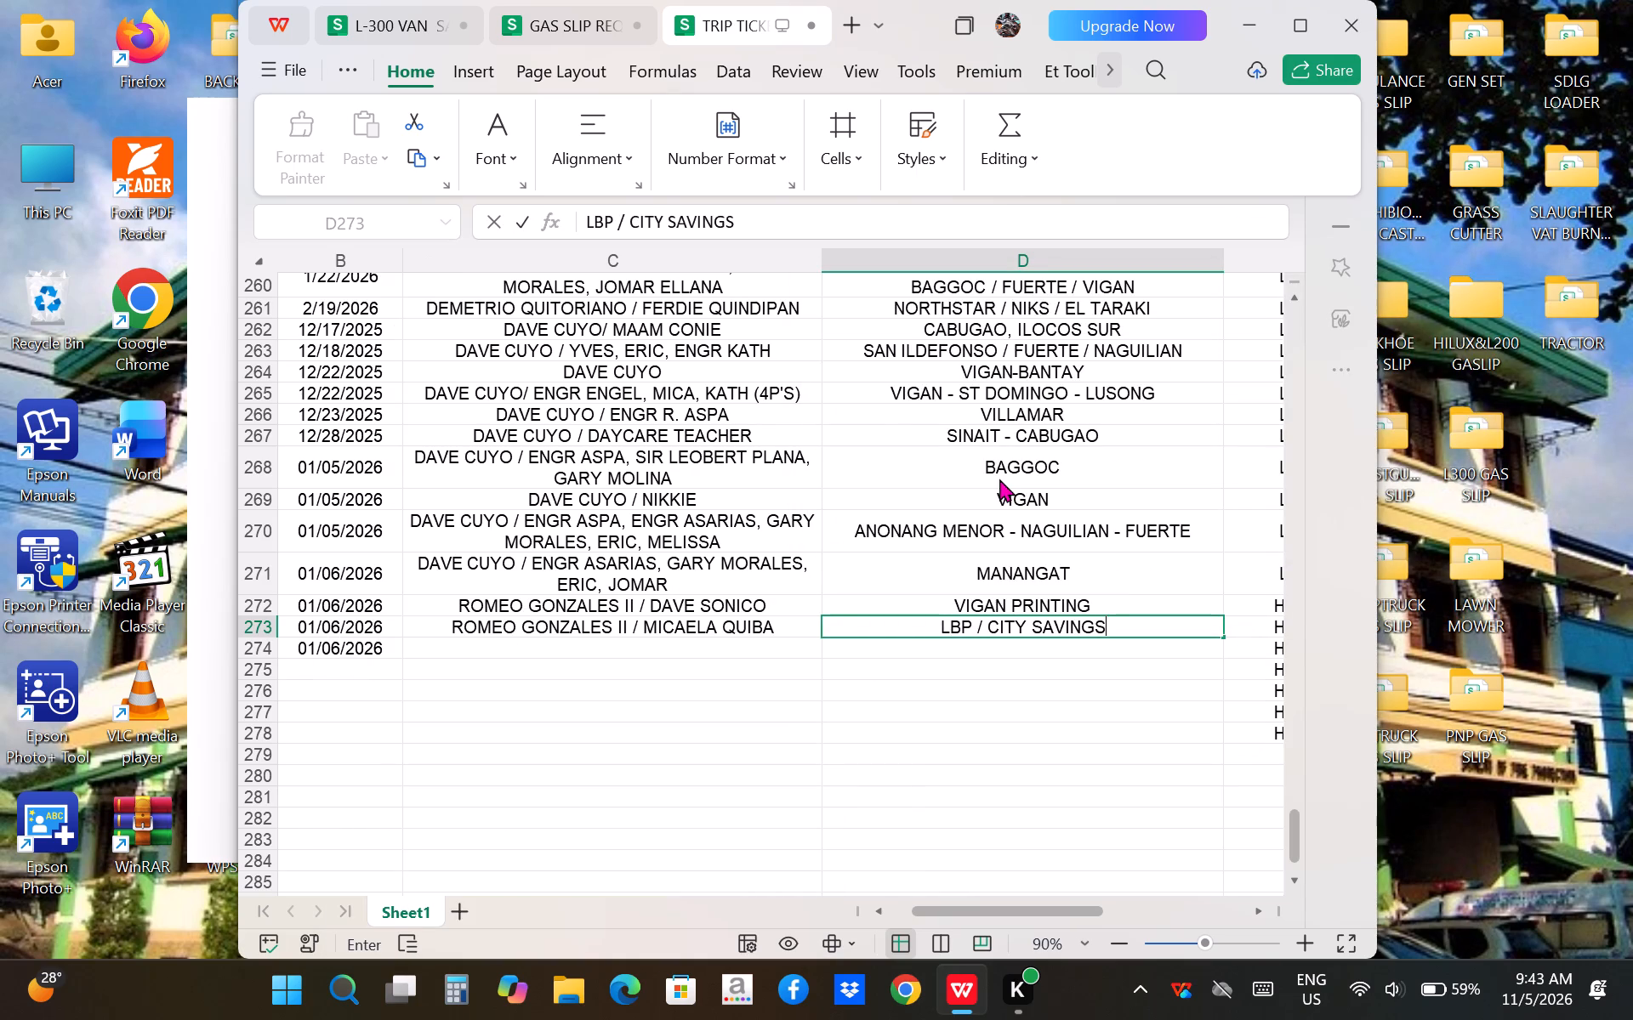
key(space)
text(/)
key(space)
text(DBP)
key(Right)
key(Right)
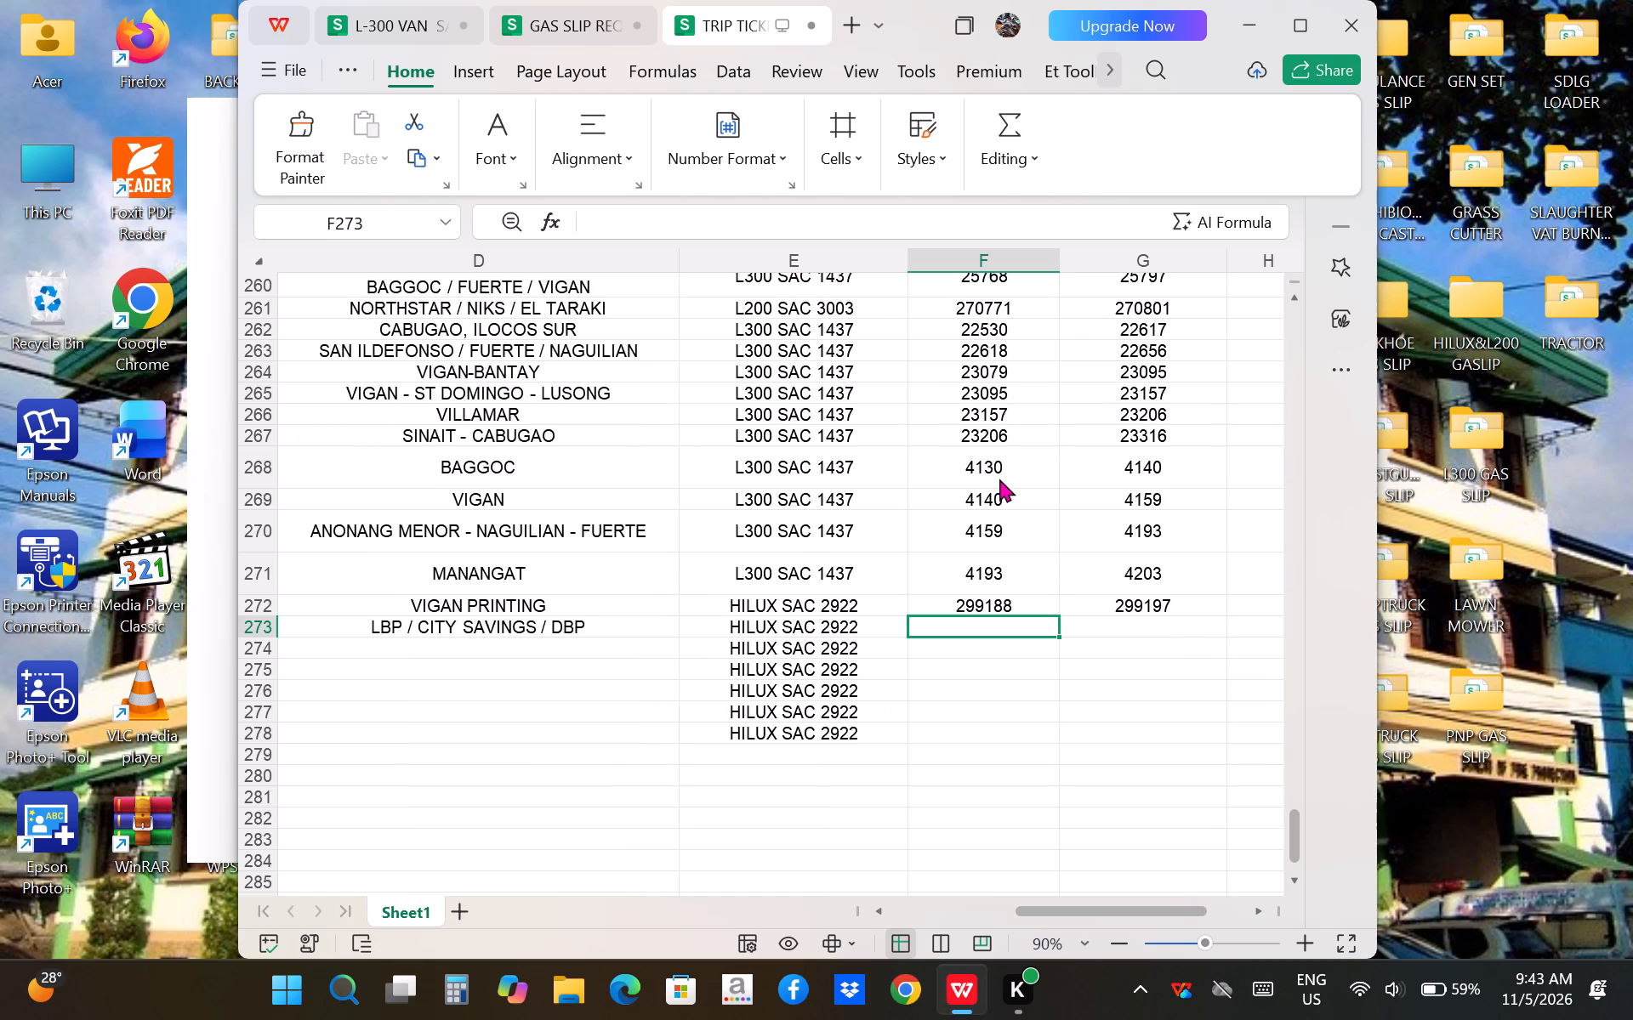
Enter the readings 299197 and 299209 in columns F and G for ticket 0332.
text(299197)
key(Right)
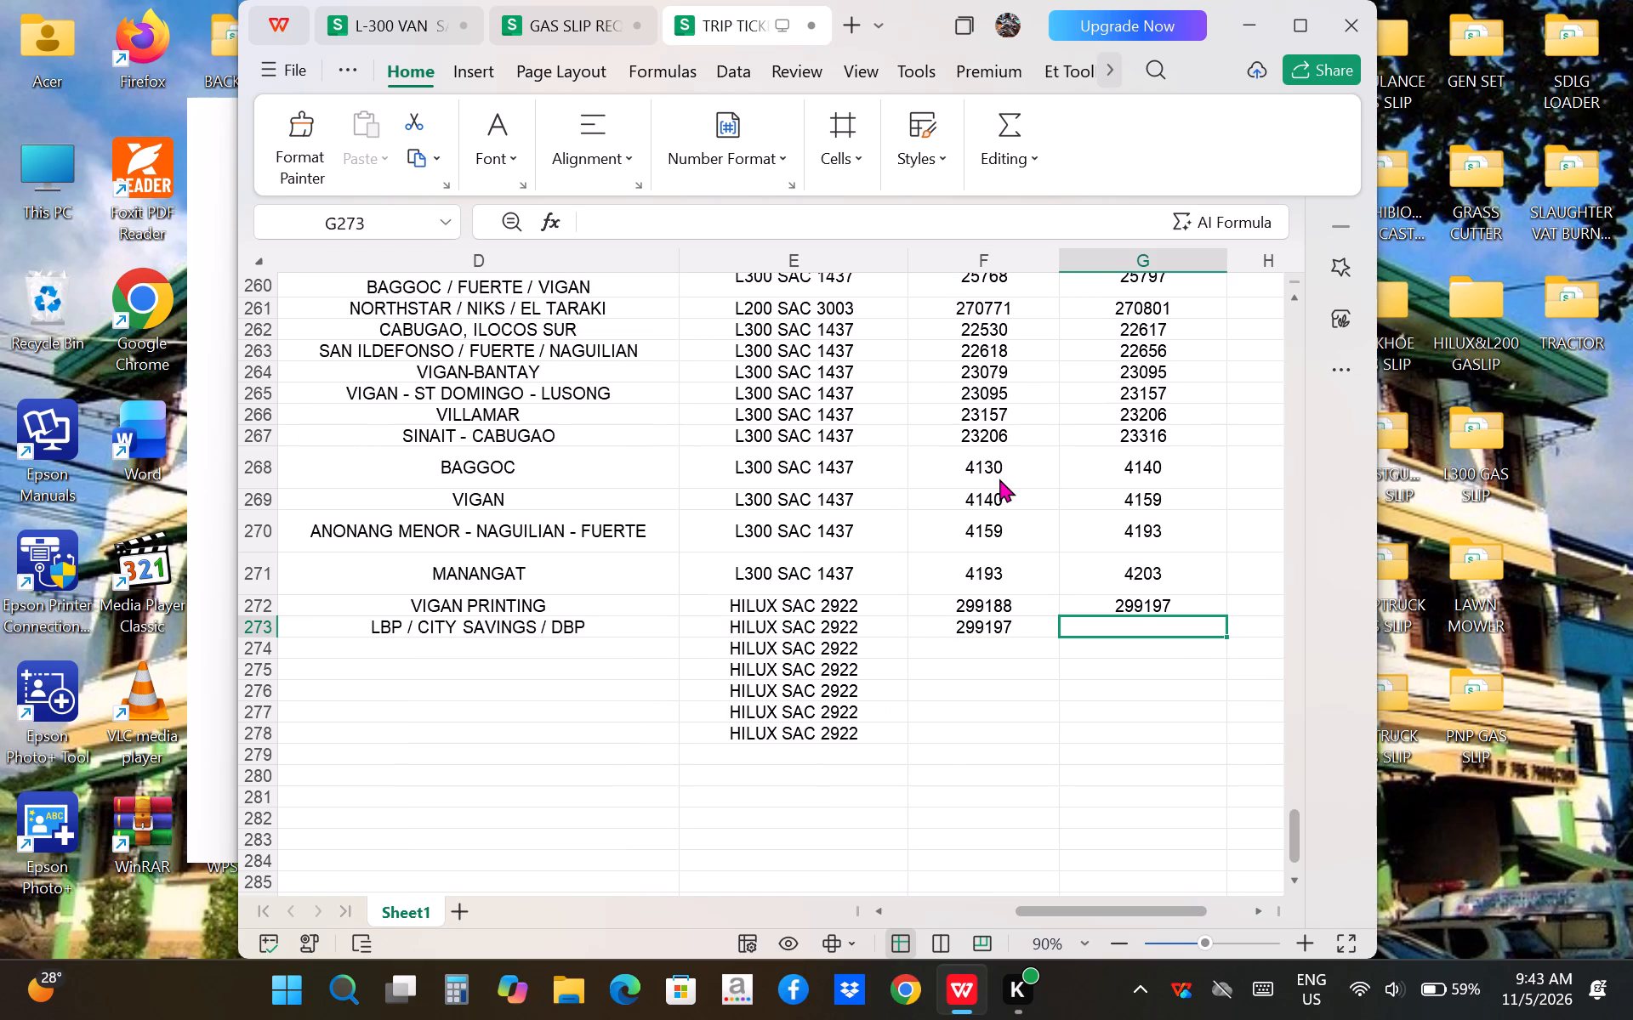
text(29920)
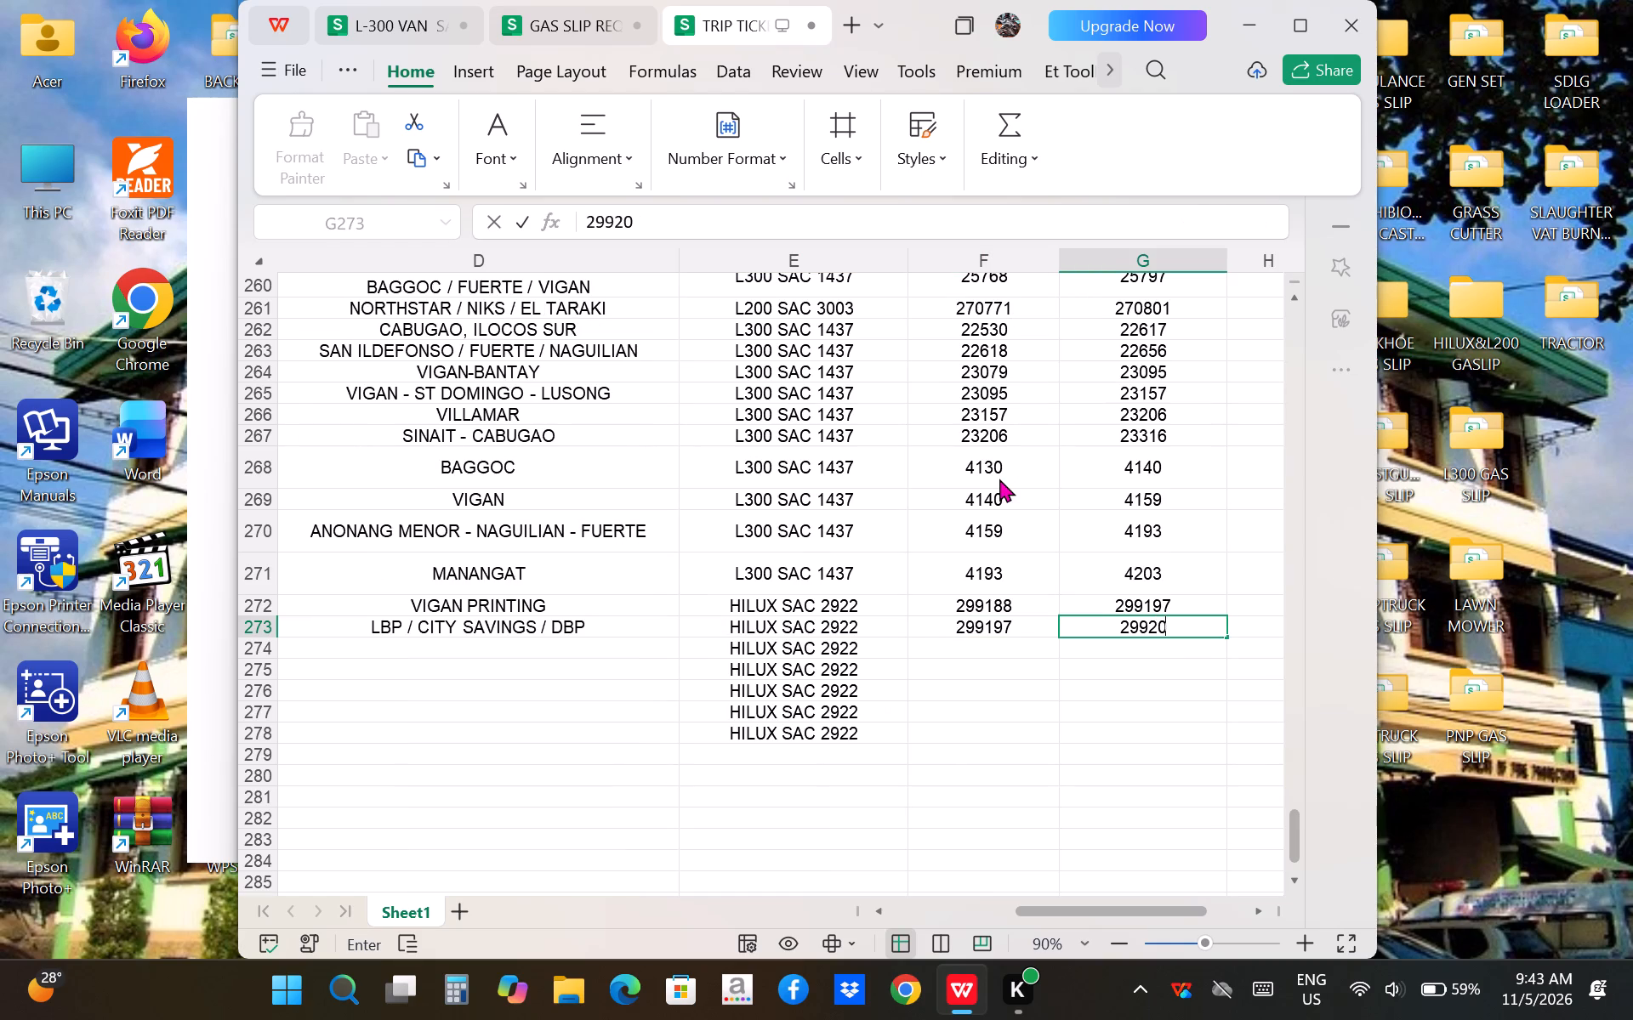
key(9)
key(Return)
Enter the same driver as ticket 0332 with the passenger Angelica in column C for ticket 0333.
drag(1112, 909, 799, 904)
click(575, 647)
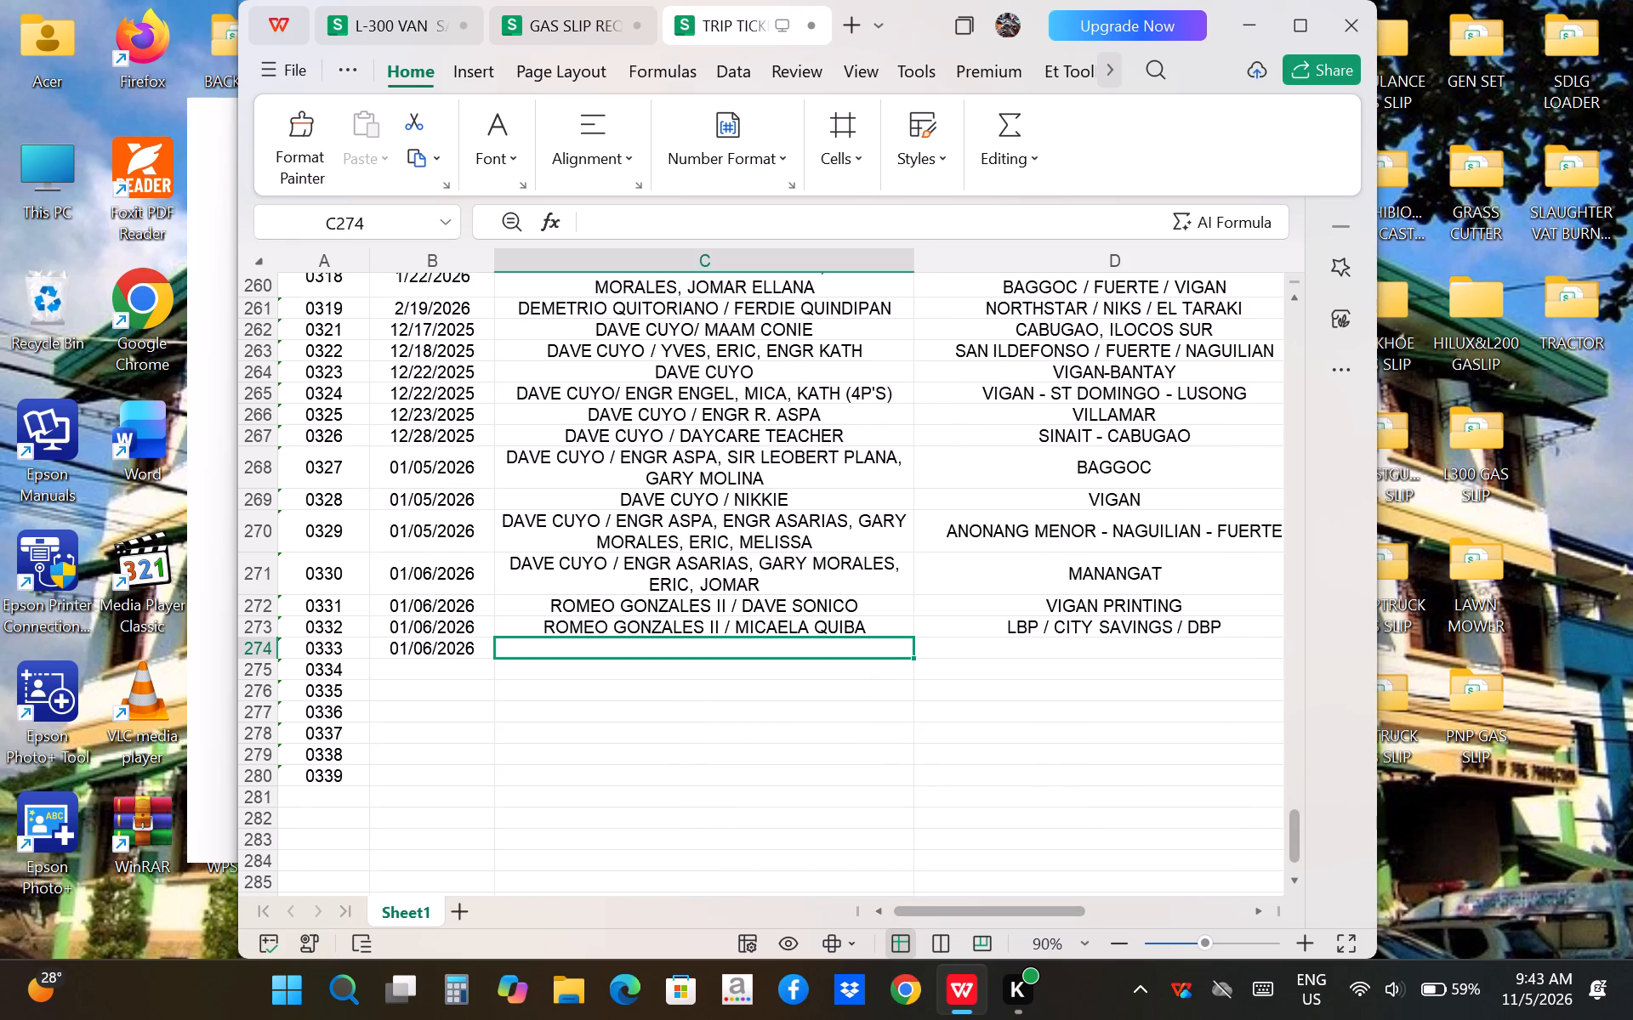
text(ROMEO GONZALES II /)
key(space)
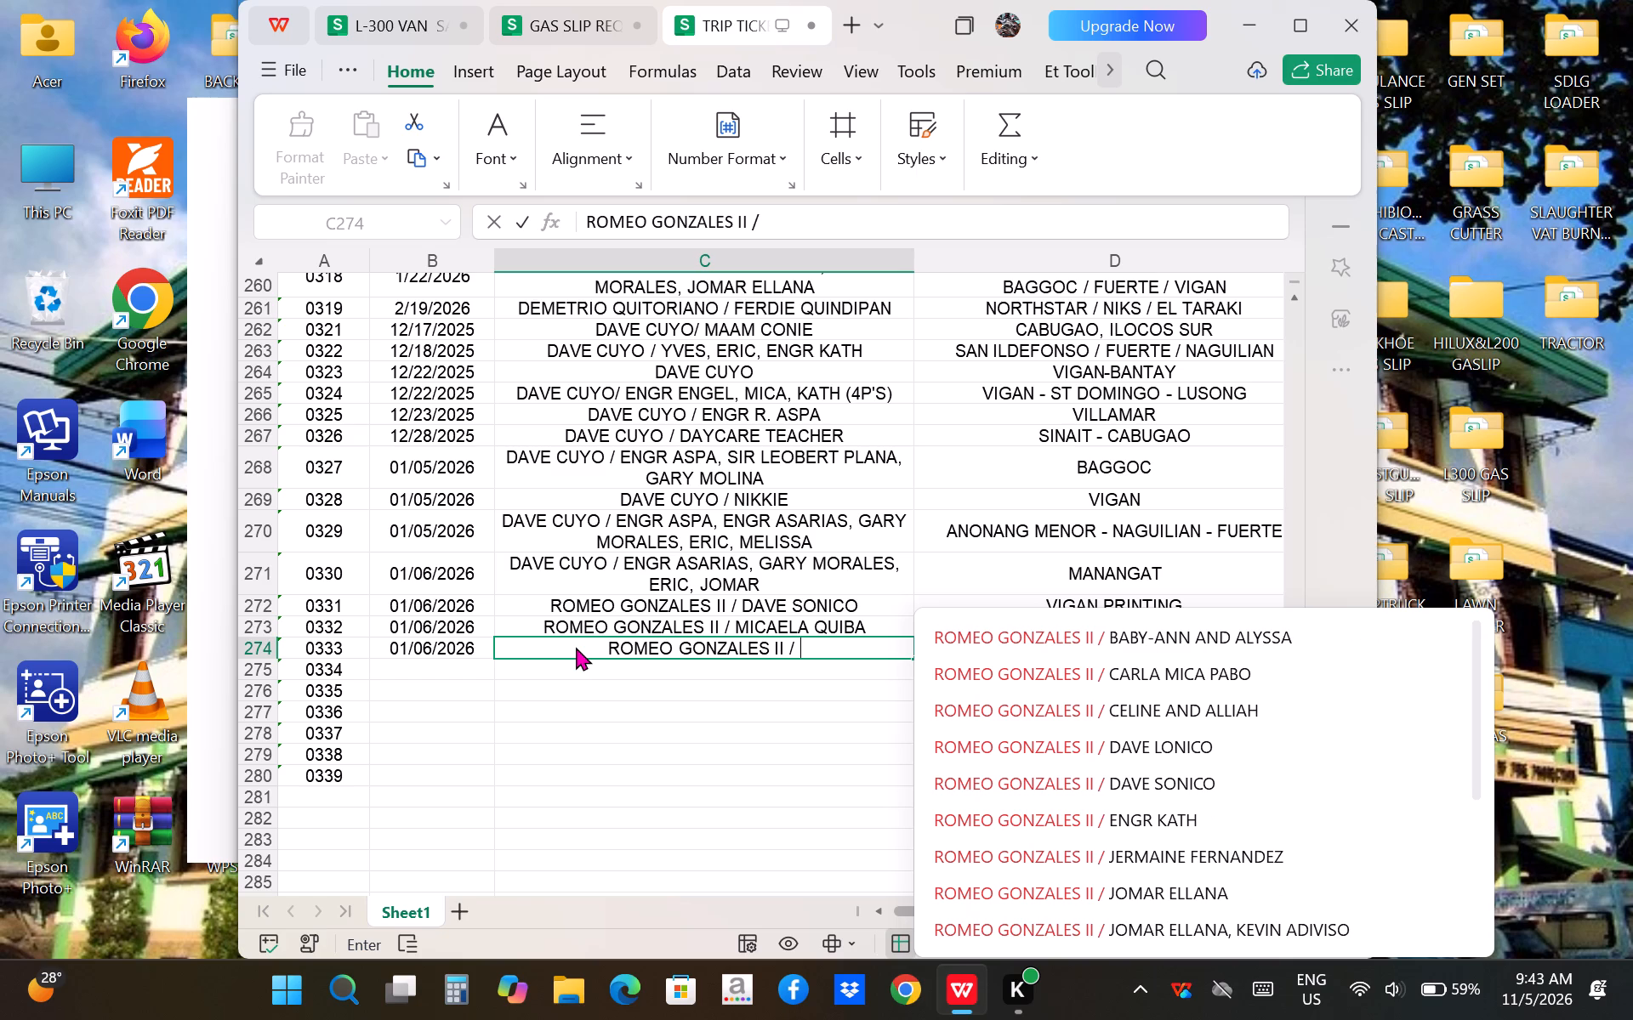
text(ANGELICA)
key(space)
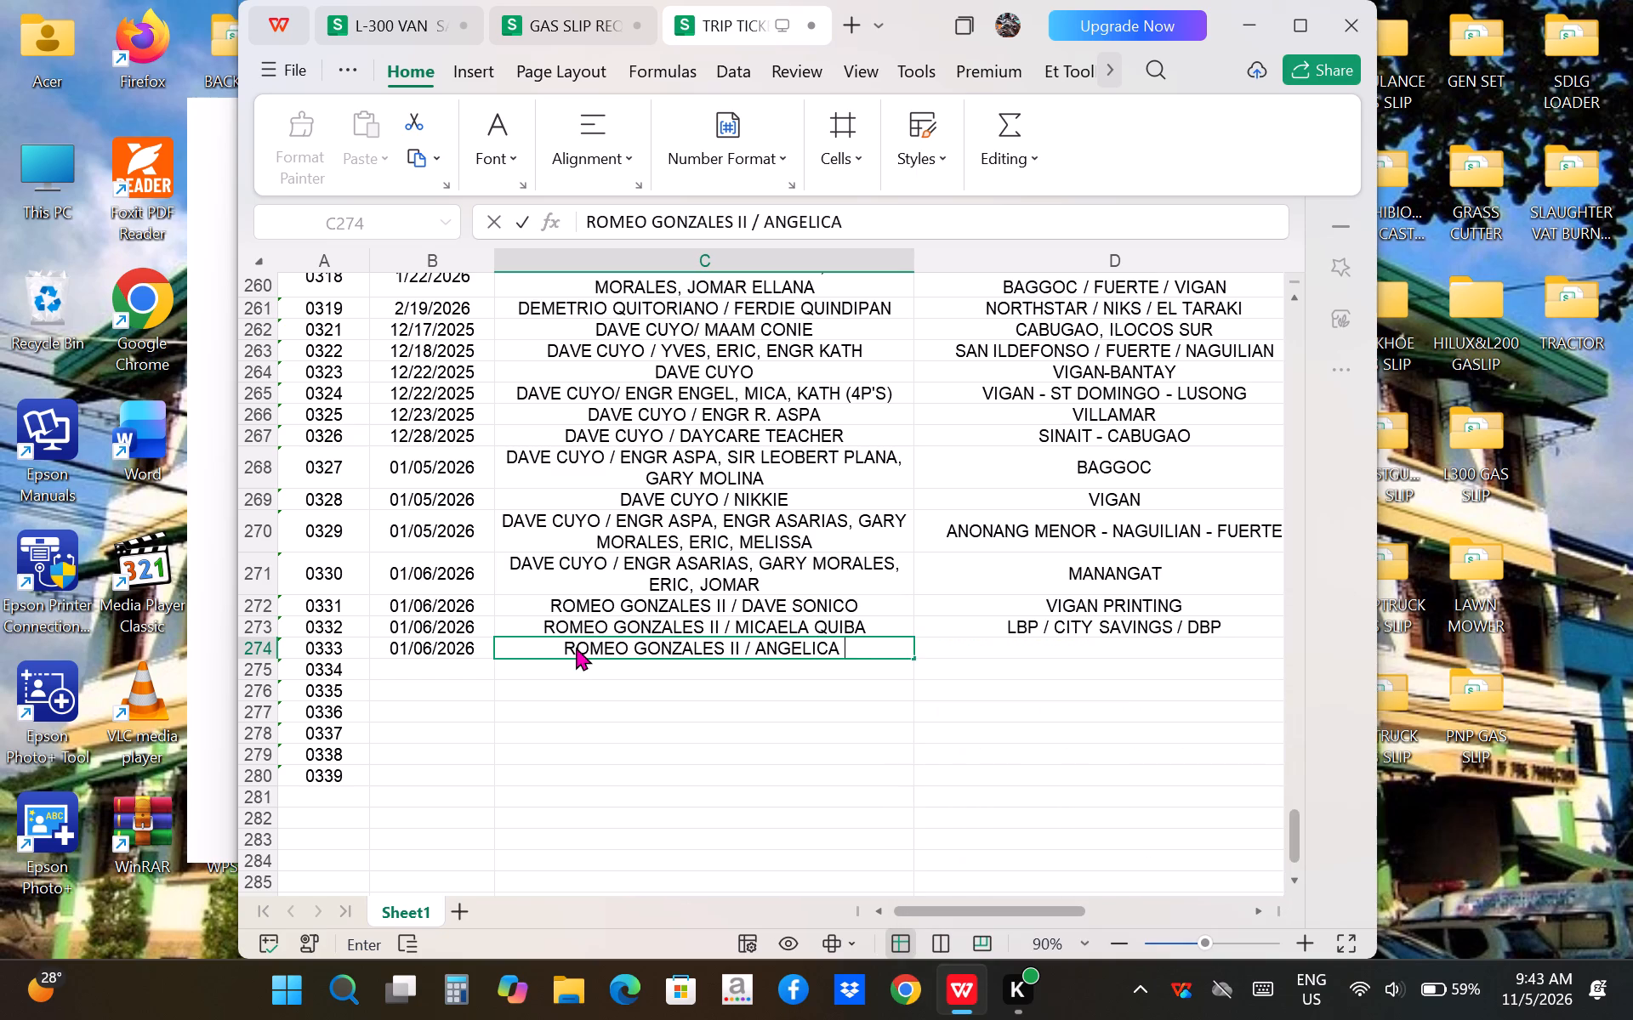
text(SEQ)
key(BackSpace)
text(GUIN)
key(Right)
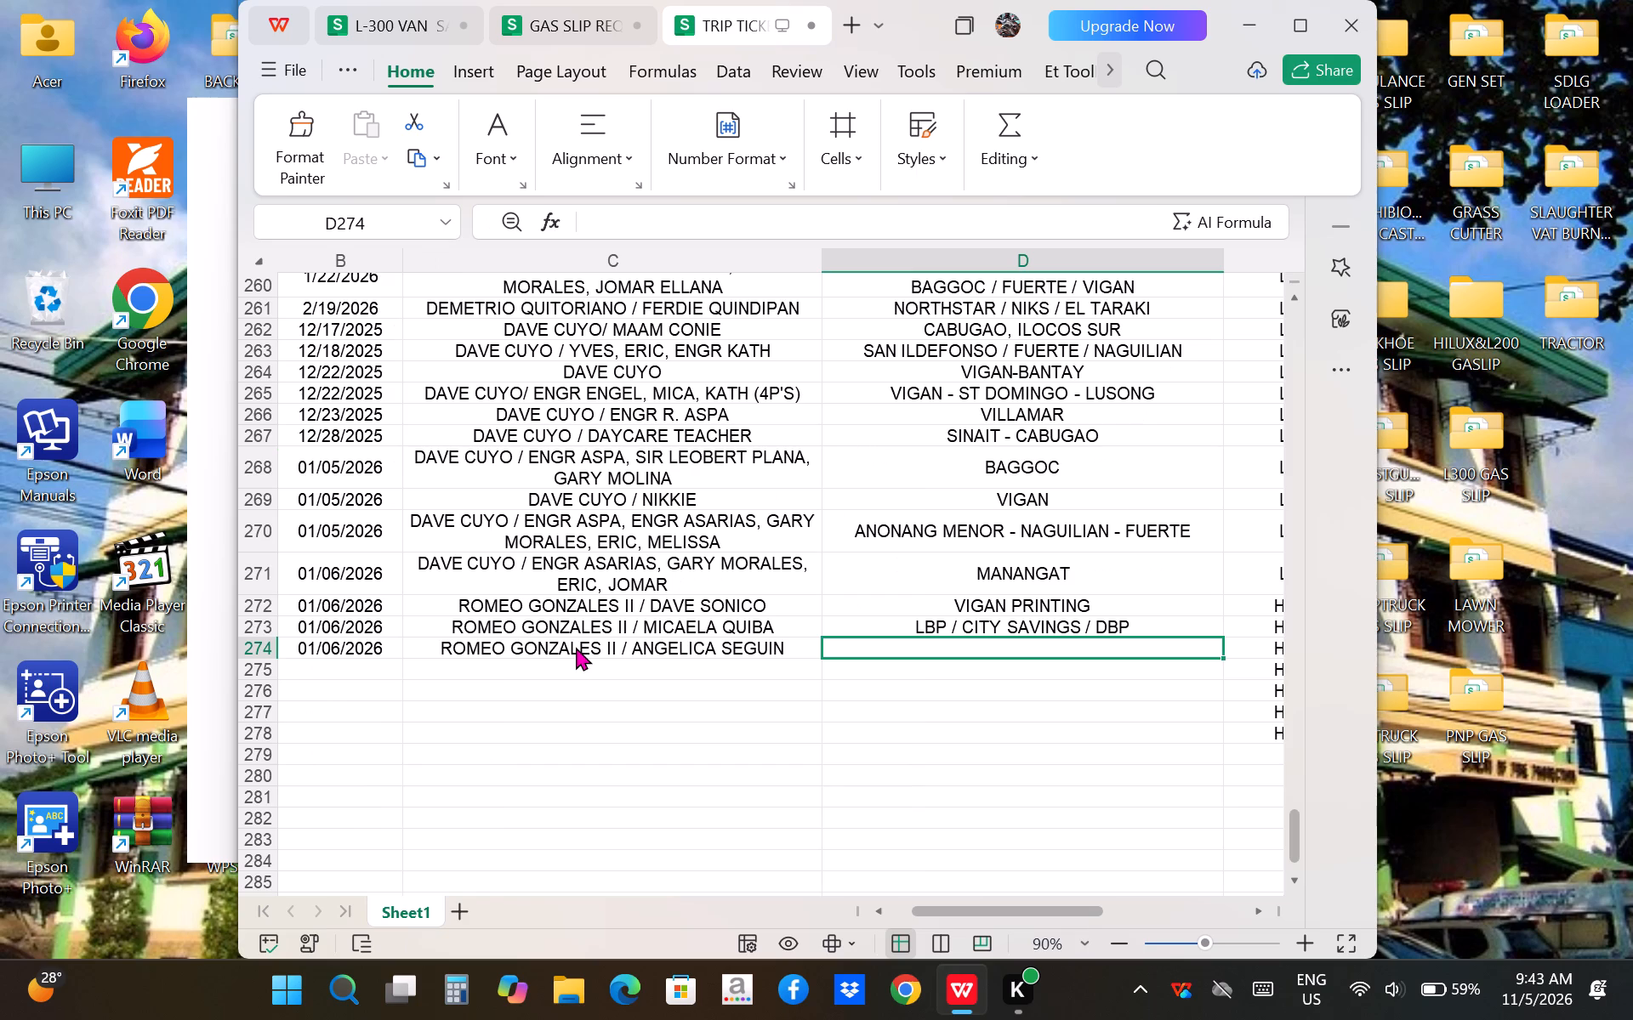
Enter the destination SHOPNICE AND COA in column D for ticket 0333.
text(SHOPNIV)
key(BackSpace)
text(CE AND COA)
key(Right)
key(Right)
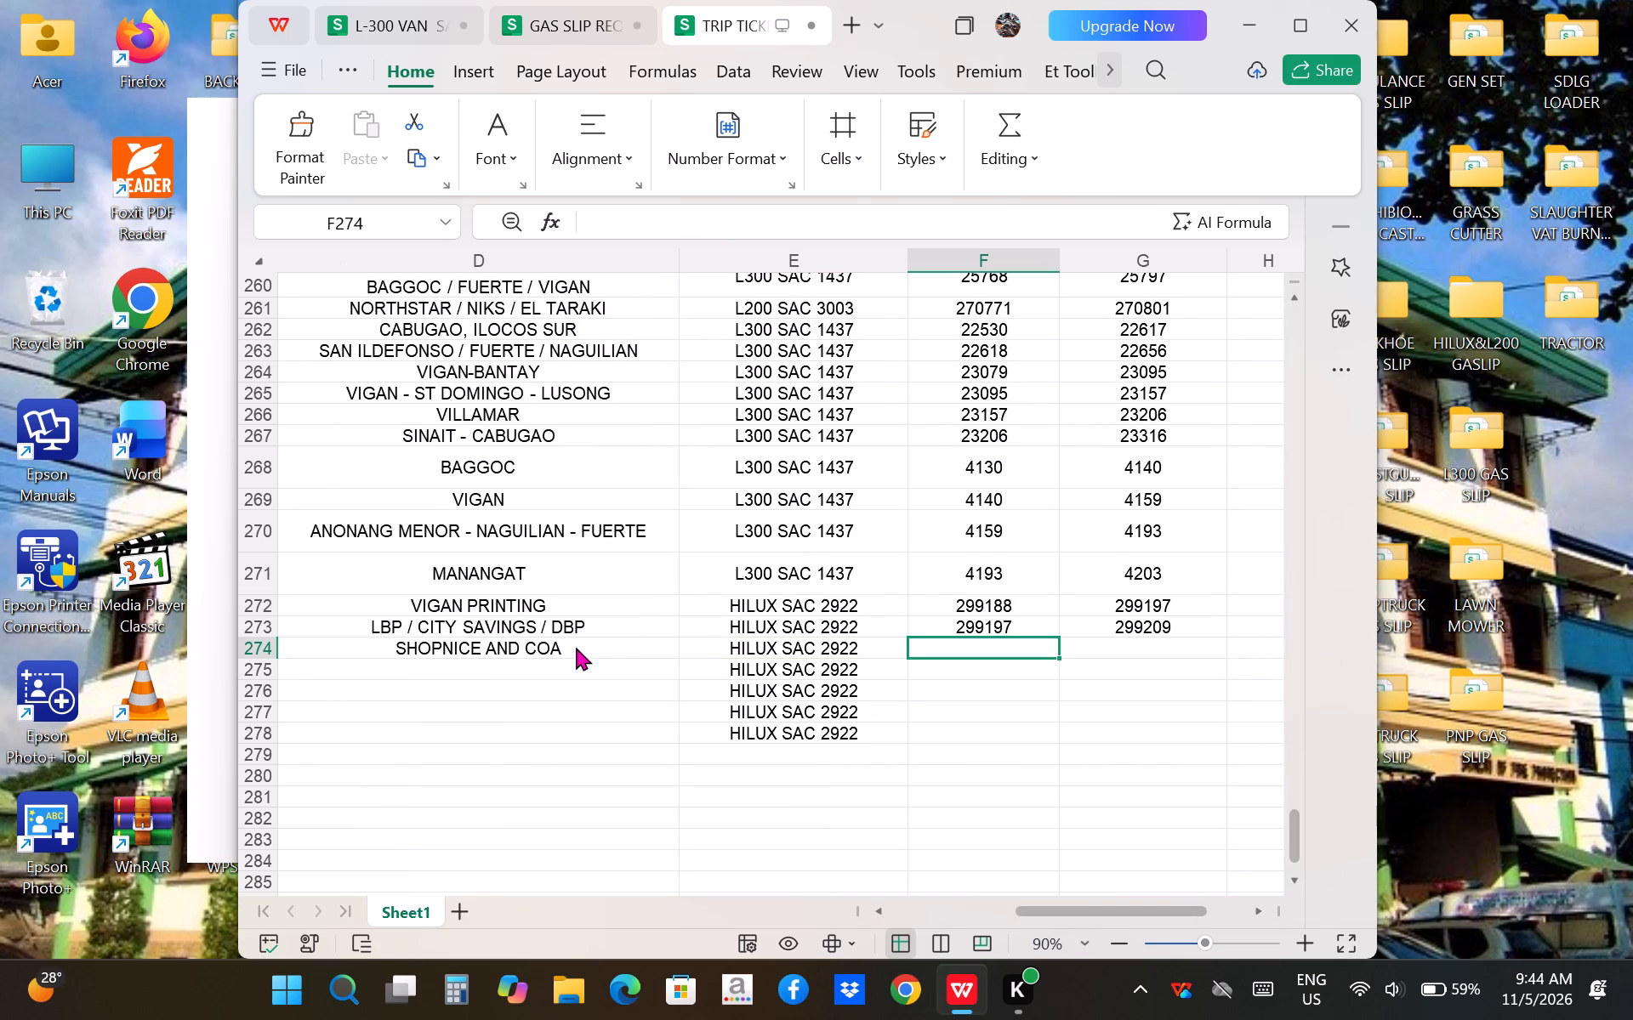
Enter the readings 299209 and 299218 in columns F and G for ticket 0333.
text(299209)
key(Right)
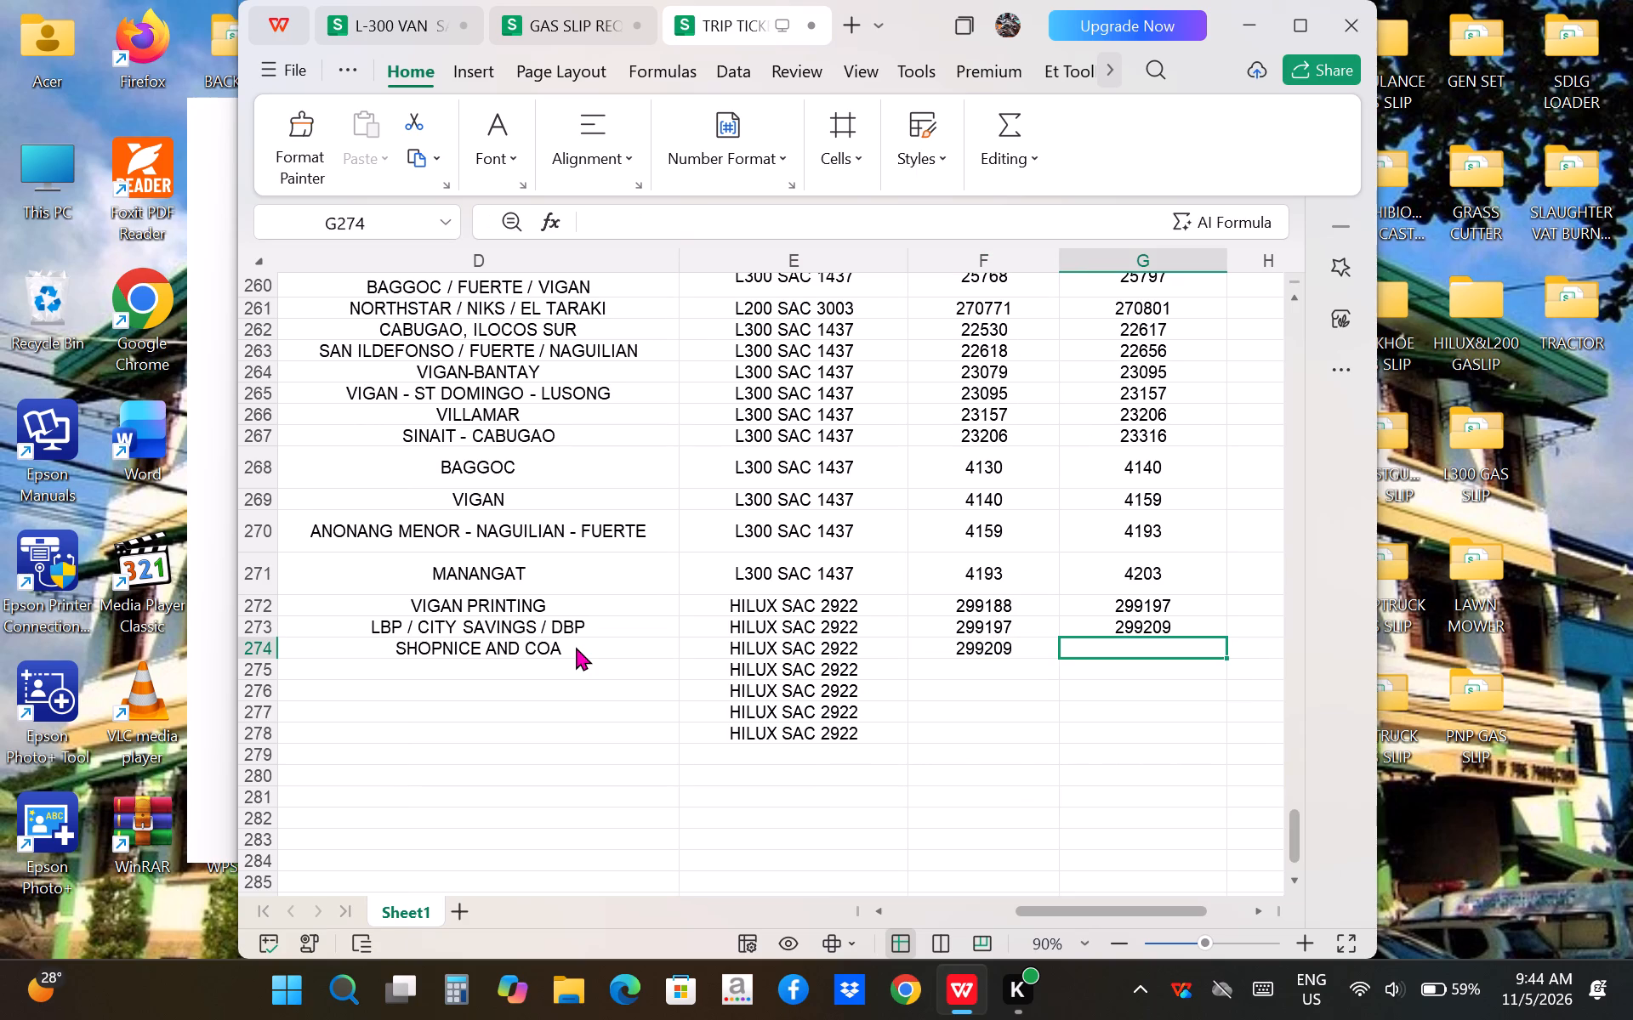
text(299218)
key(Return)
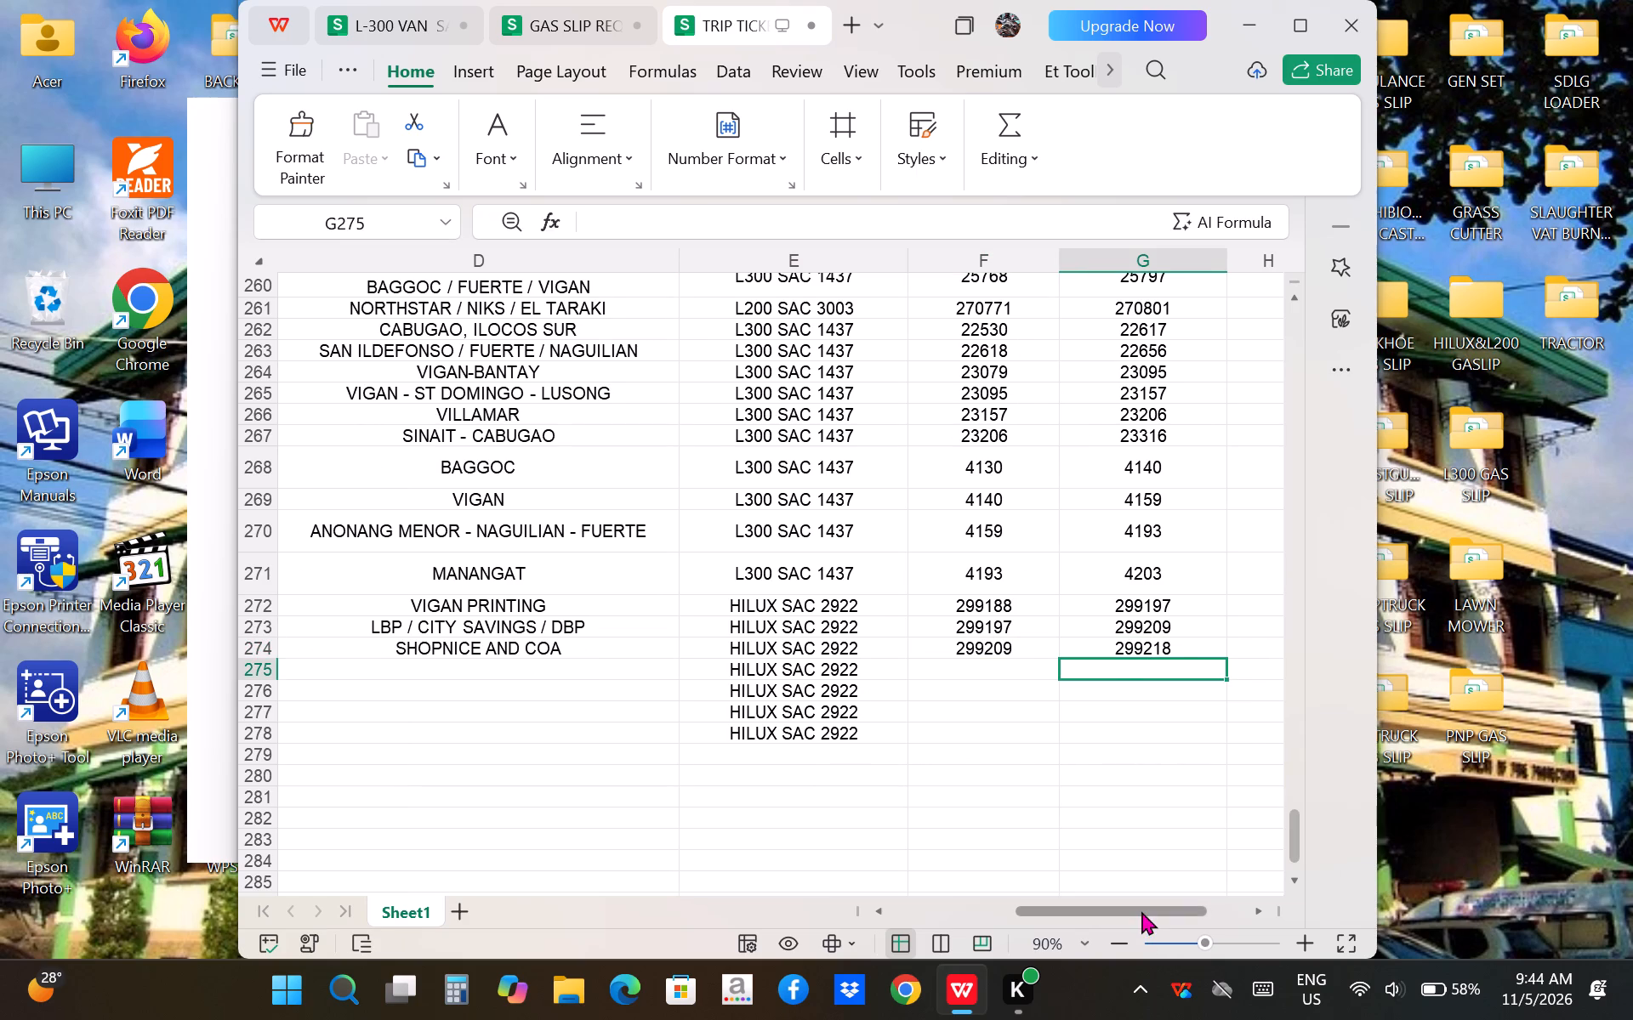
Enter the date 1/7/2026 in column B for ticket 0334 and copy it down to tickets 0335 and 0336.
drag(1141, 911, 708, 909)
click(432, 671)
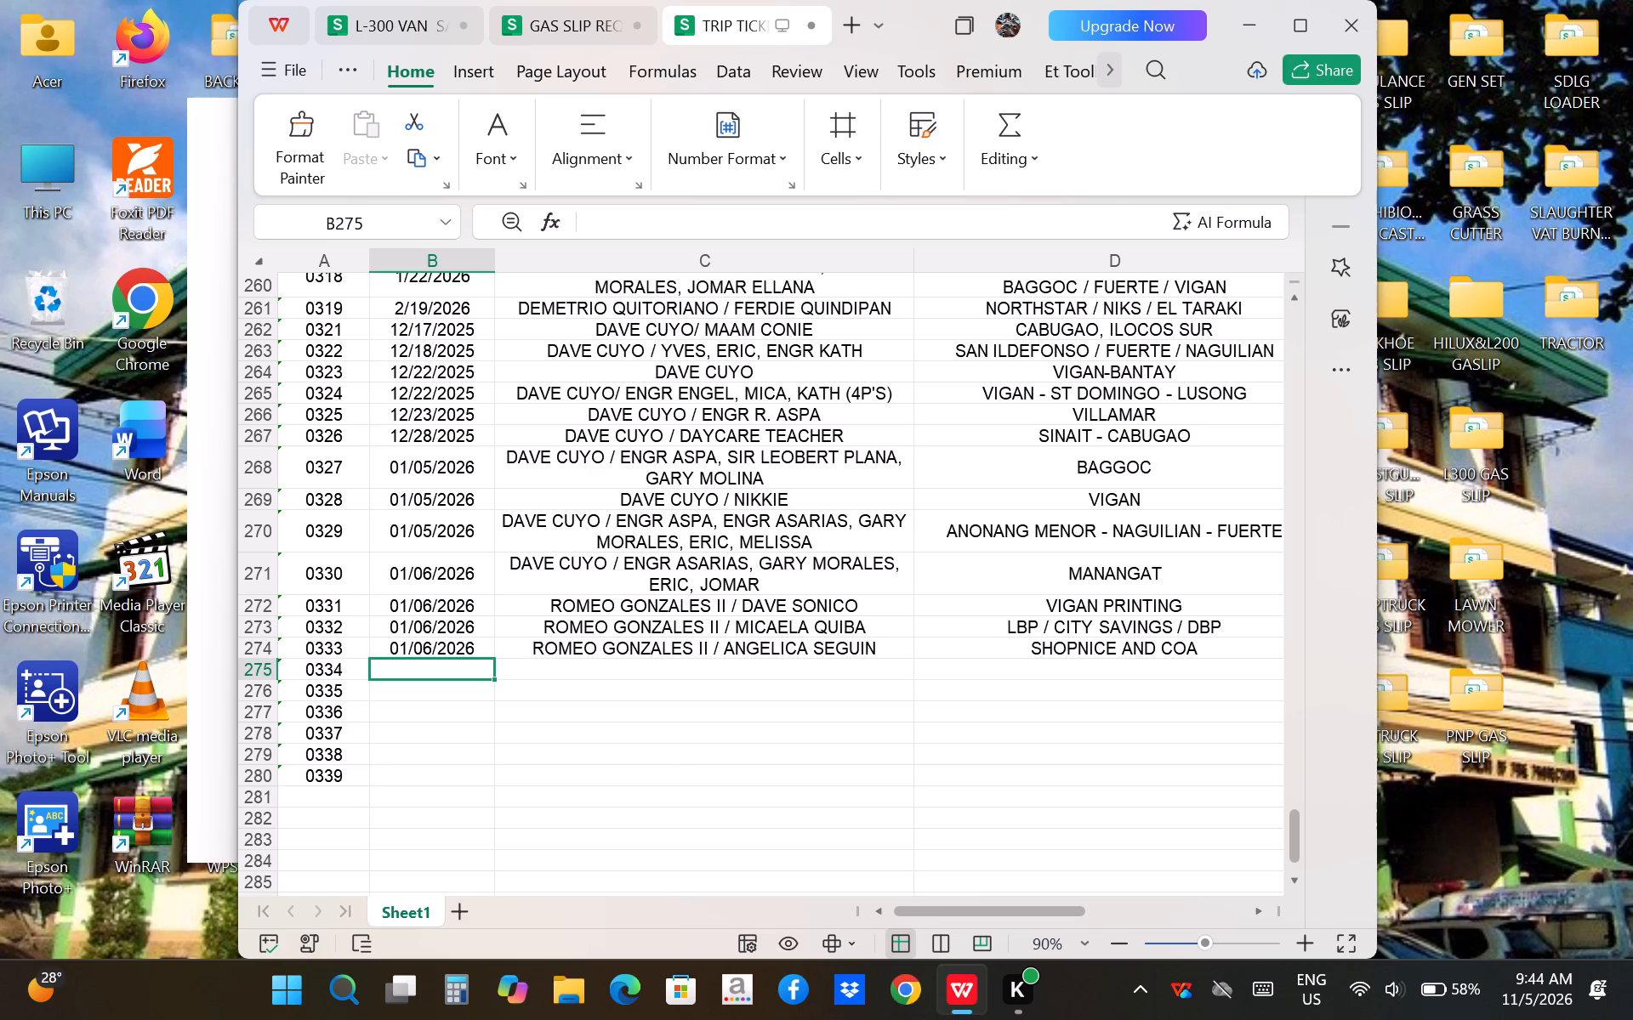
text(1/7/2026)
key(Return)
click(431, 672)
key(ctrl+c)
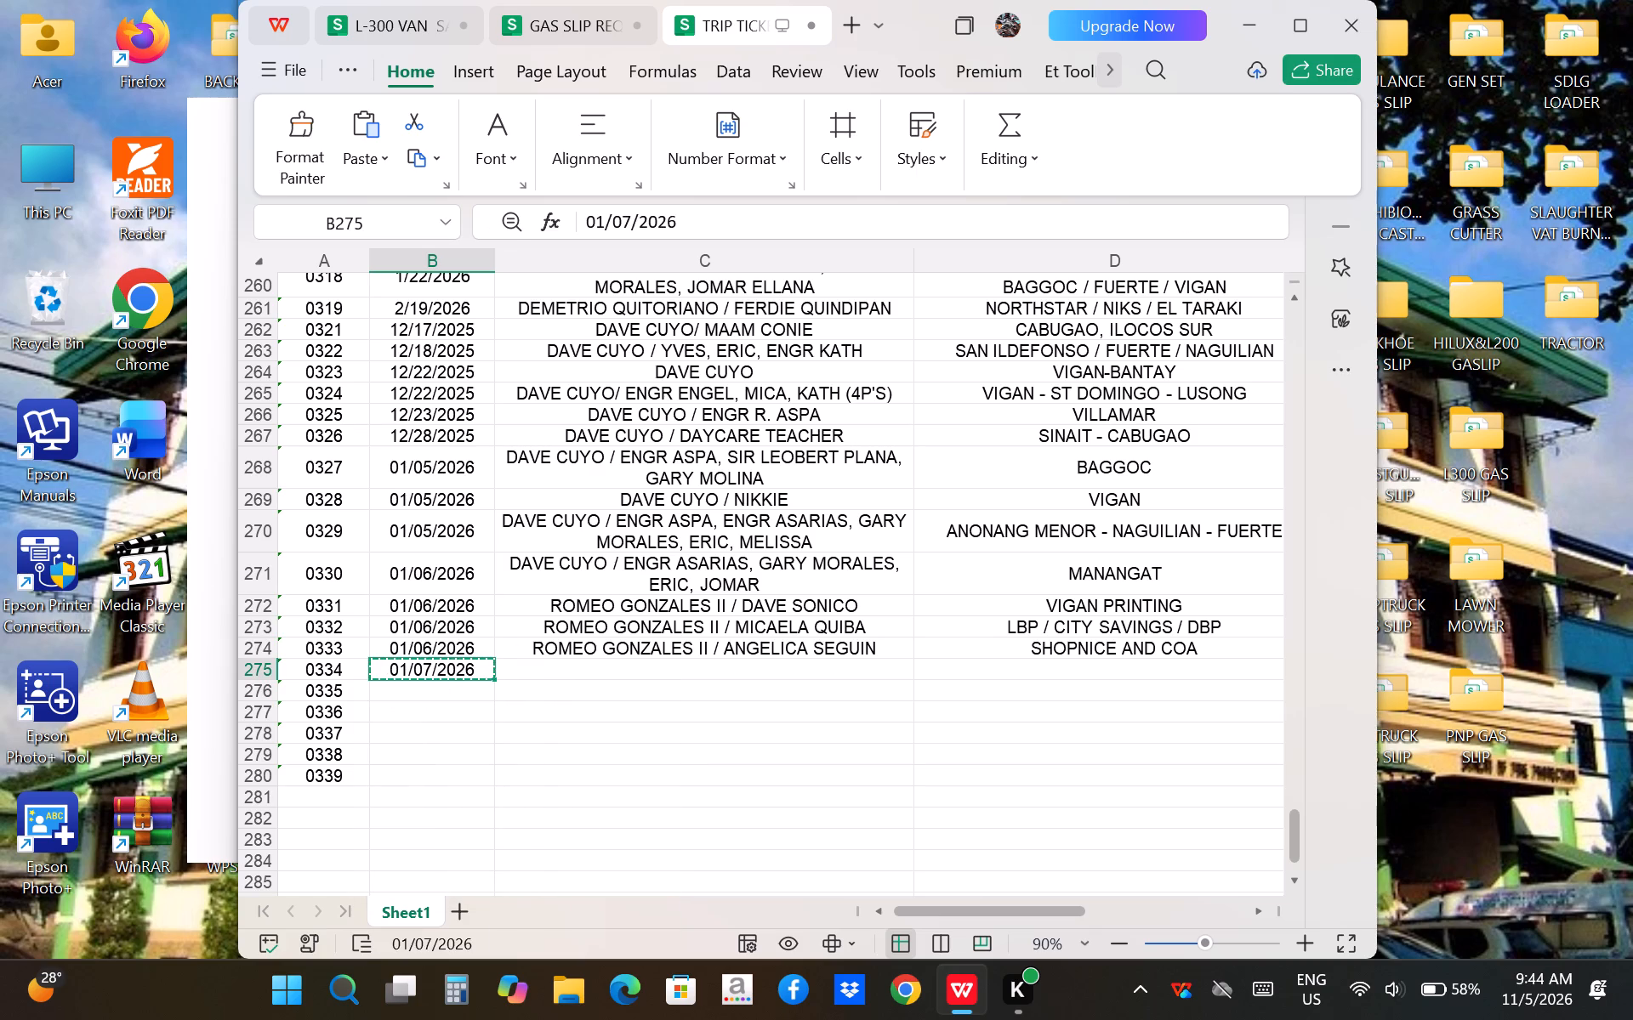
drag(422, 686, 416, 714)
key(Return)
Enter the driver Allan with the passengers Alliah and Alyssa in column C and the destination COA in column D for ticket 0334.
click(513, 666)
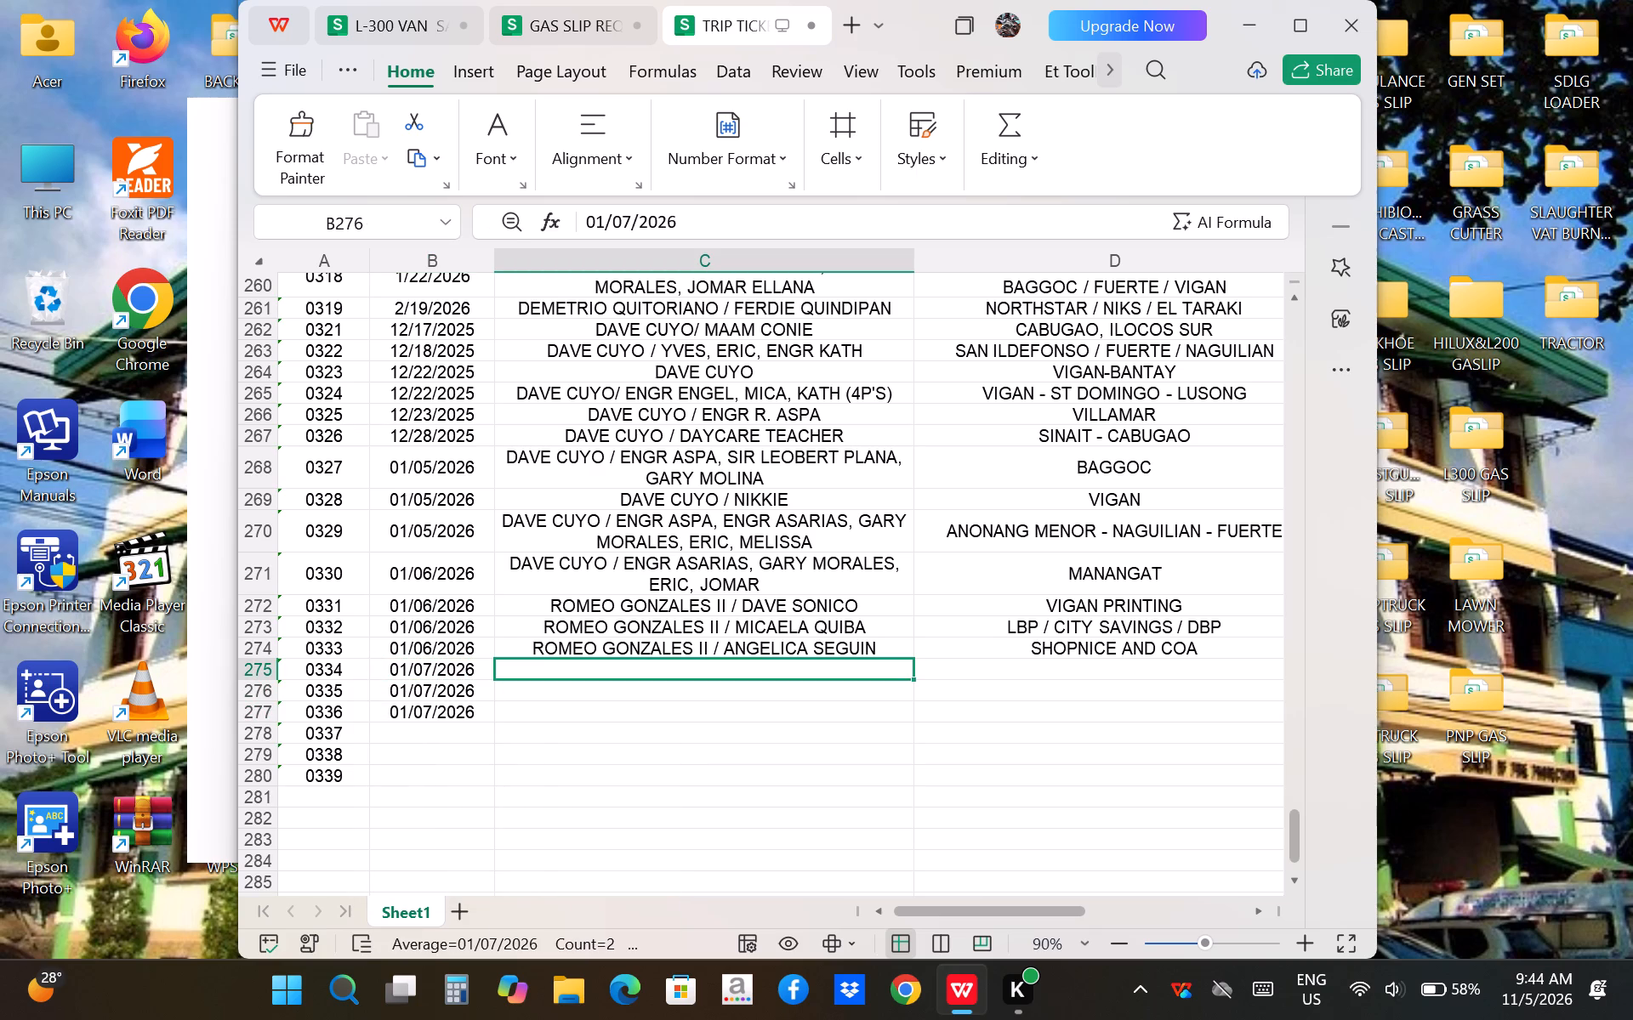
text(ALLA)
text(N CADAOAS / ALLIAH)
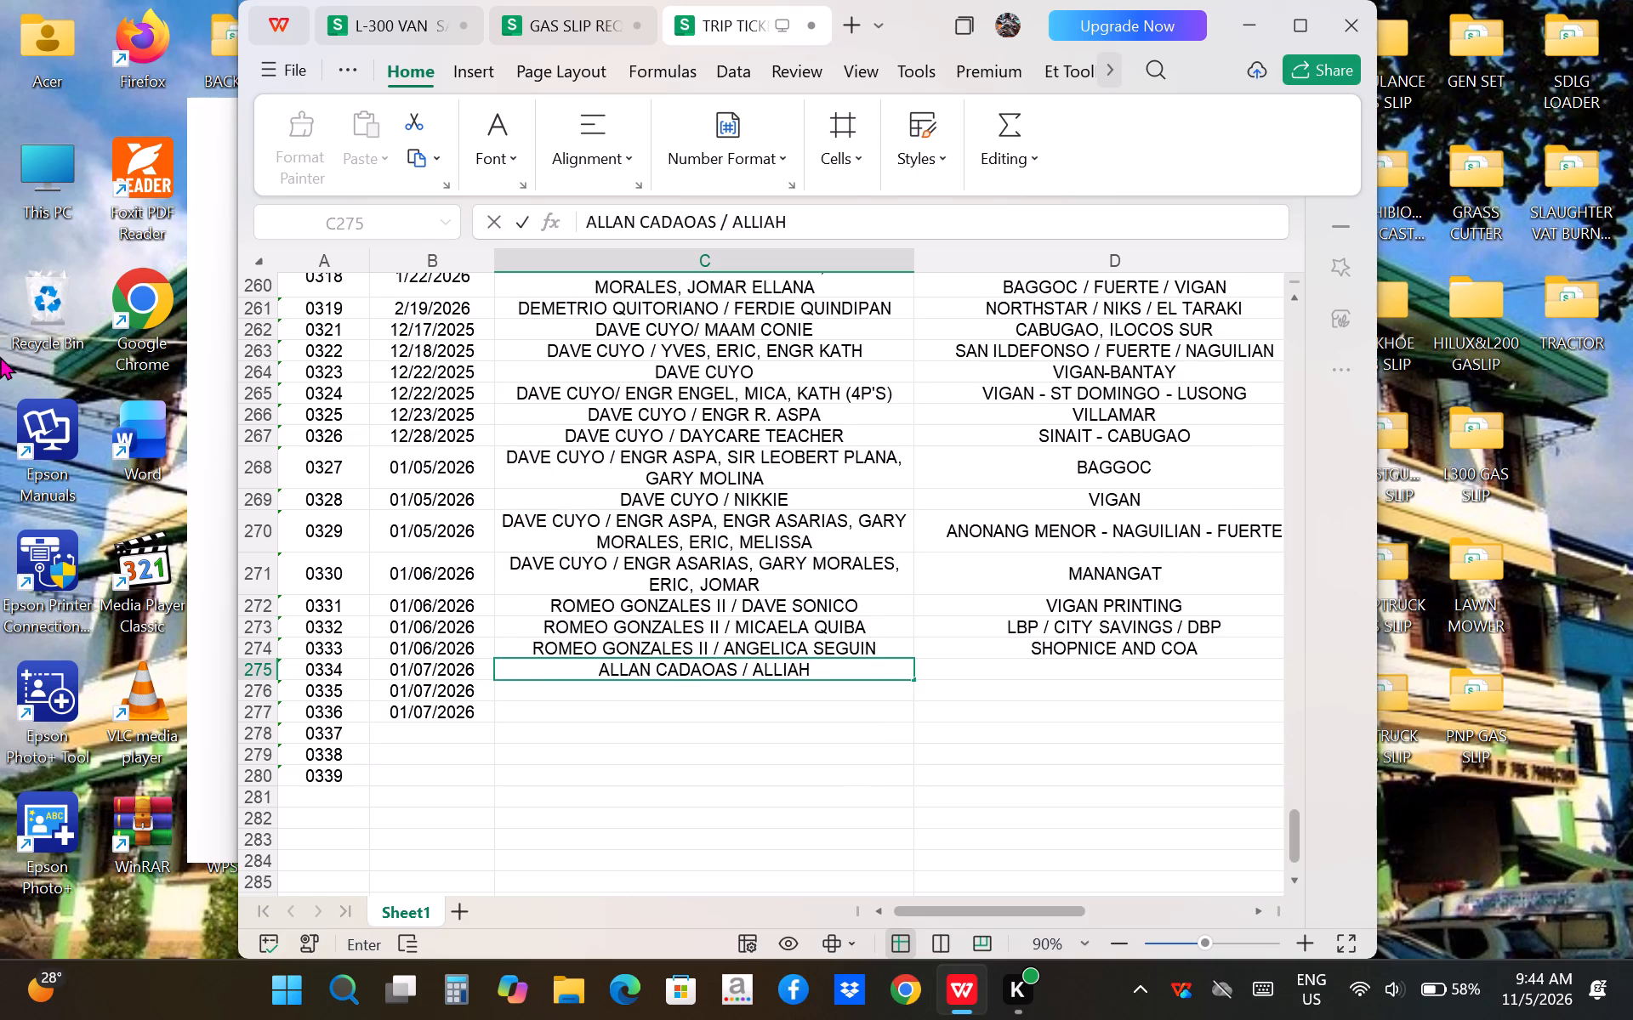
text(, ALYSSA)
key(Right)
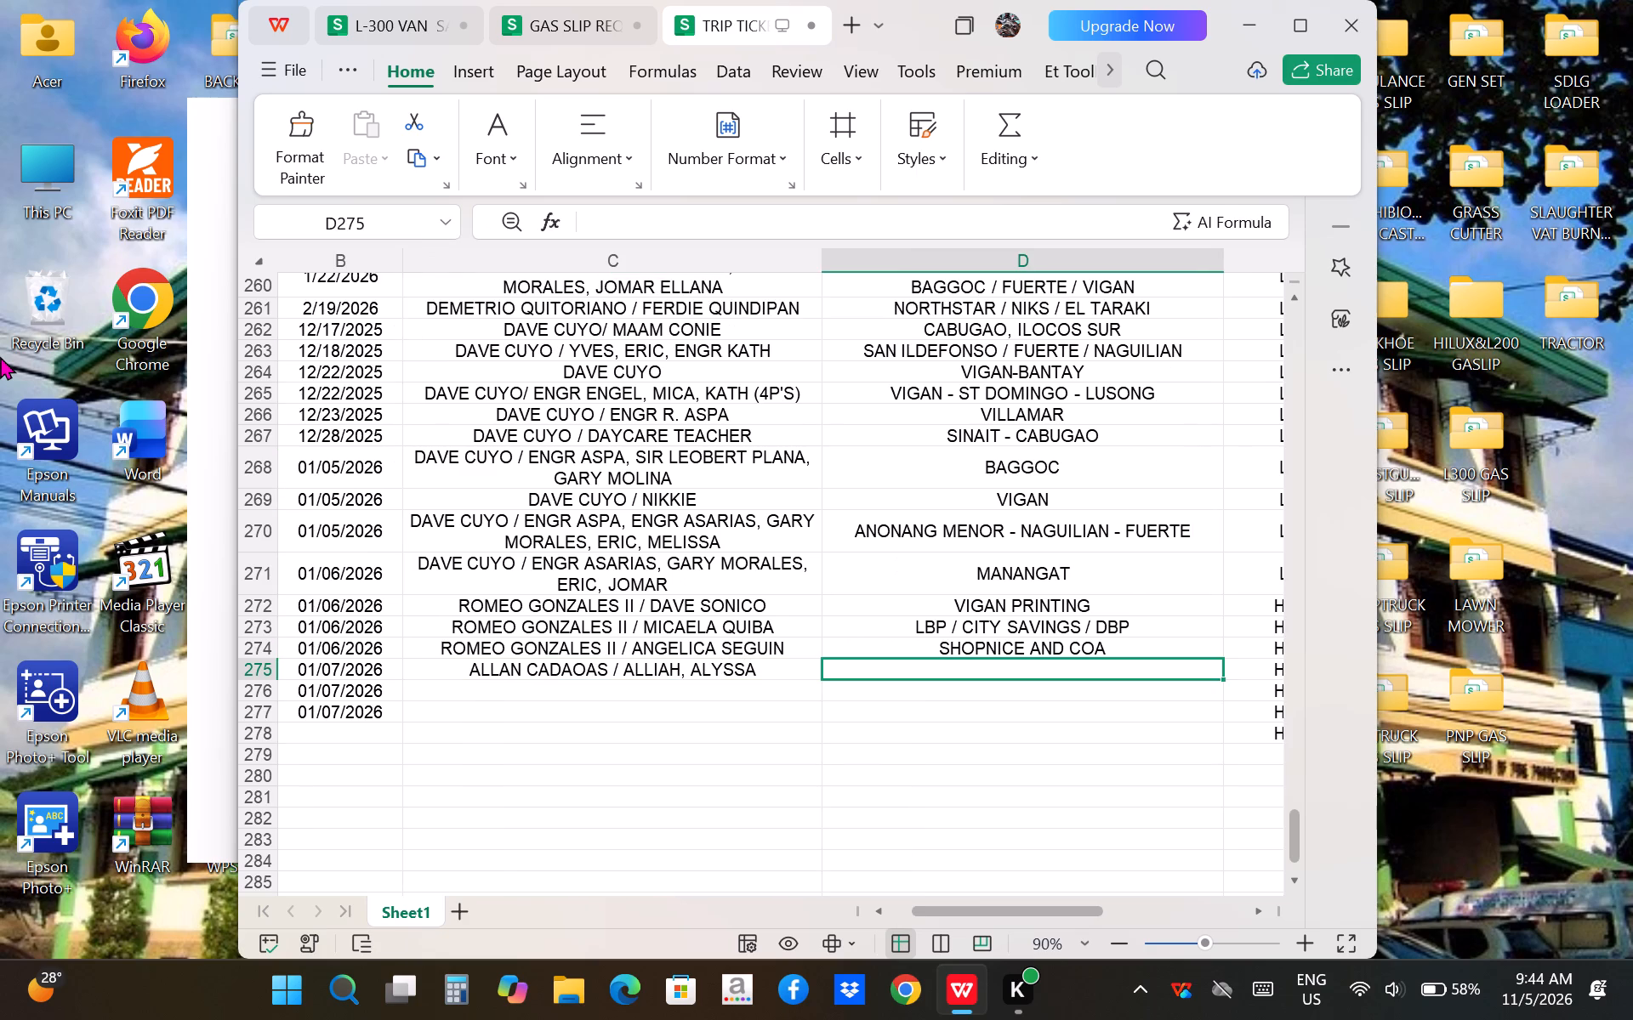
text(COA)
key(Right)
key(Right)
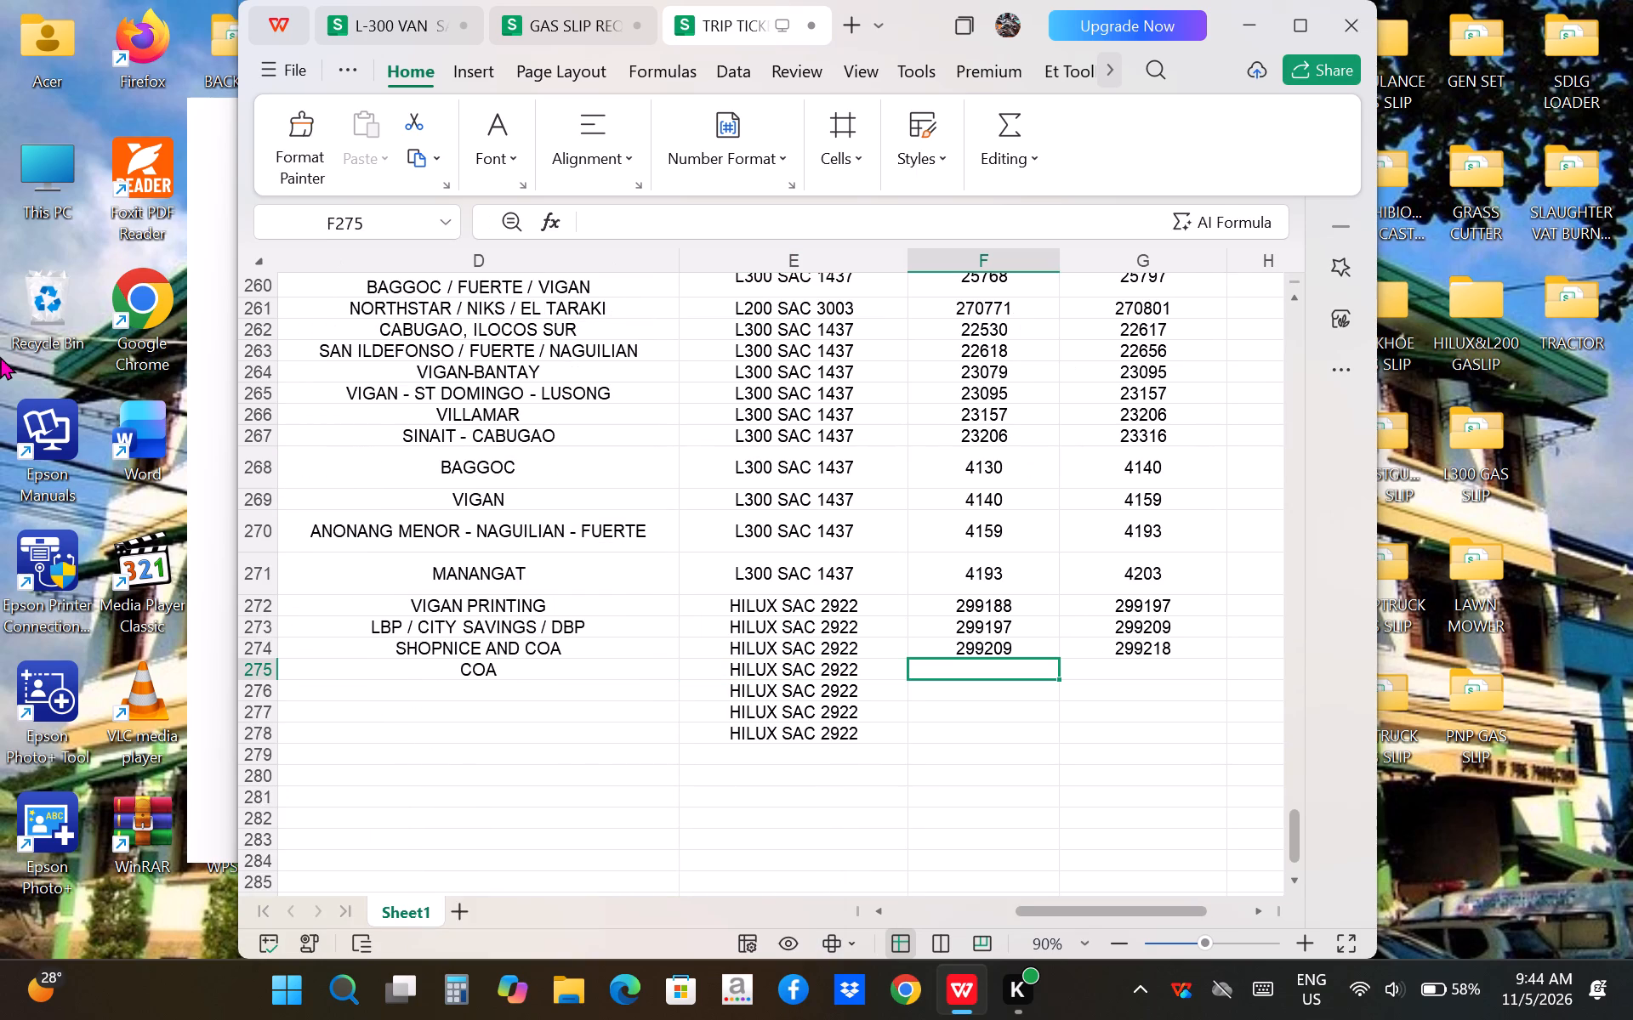
Enter the readings 299220 and 299230 in columns F and G for ticket 0334.
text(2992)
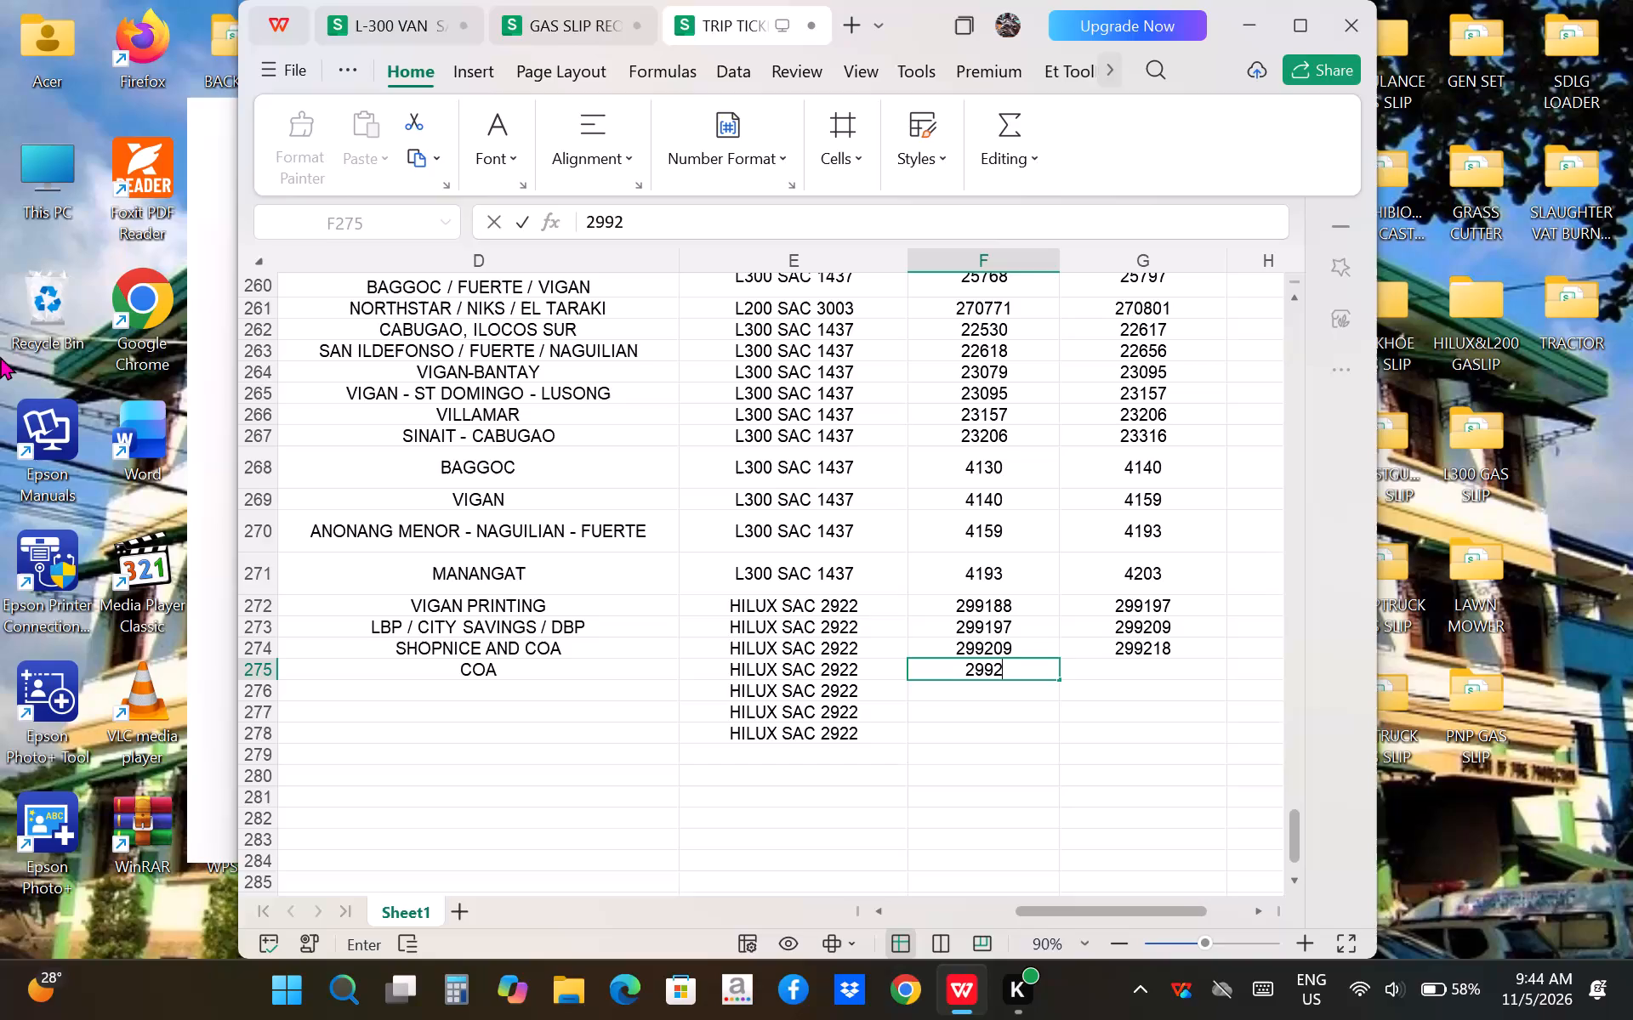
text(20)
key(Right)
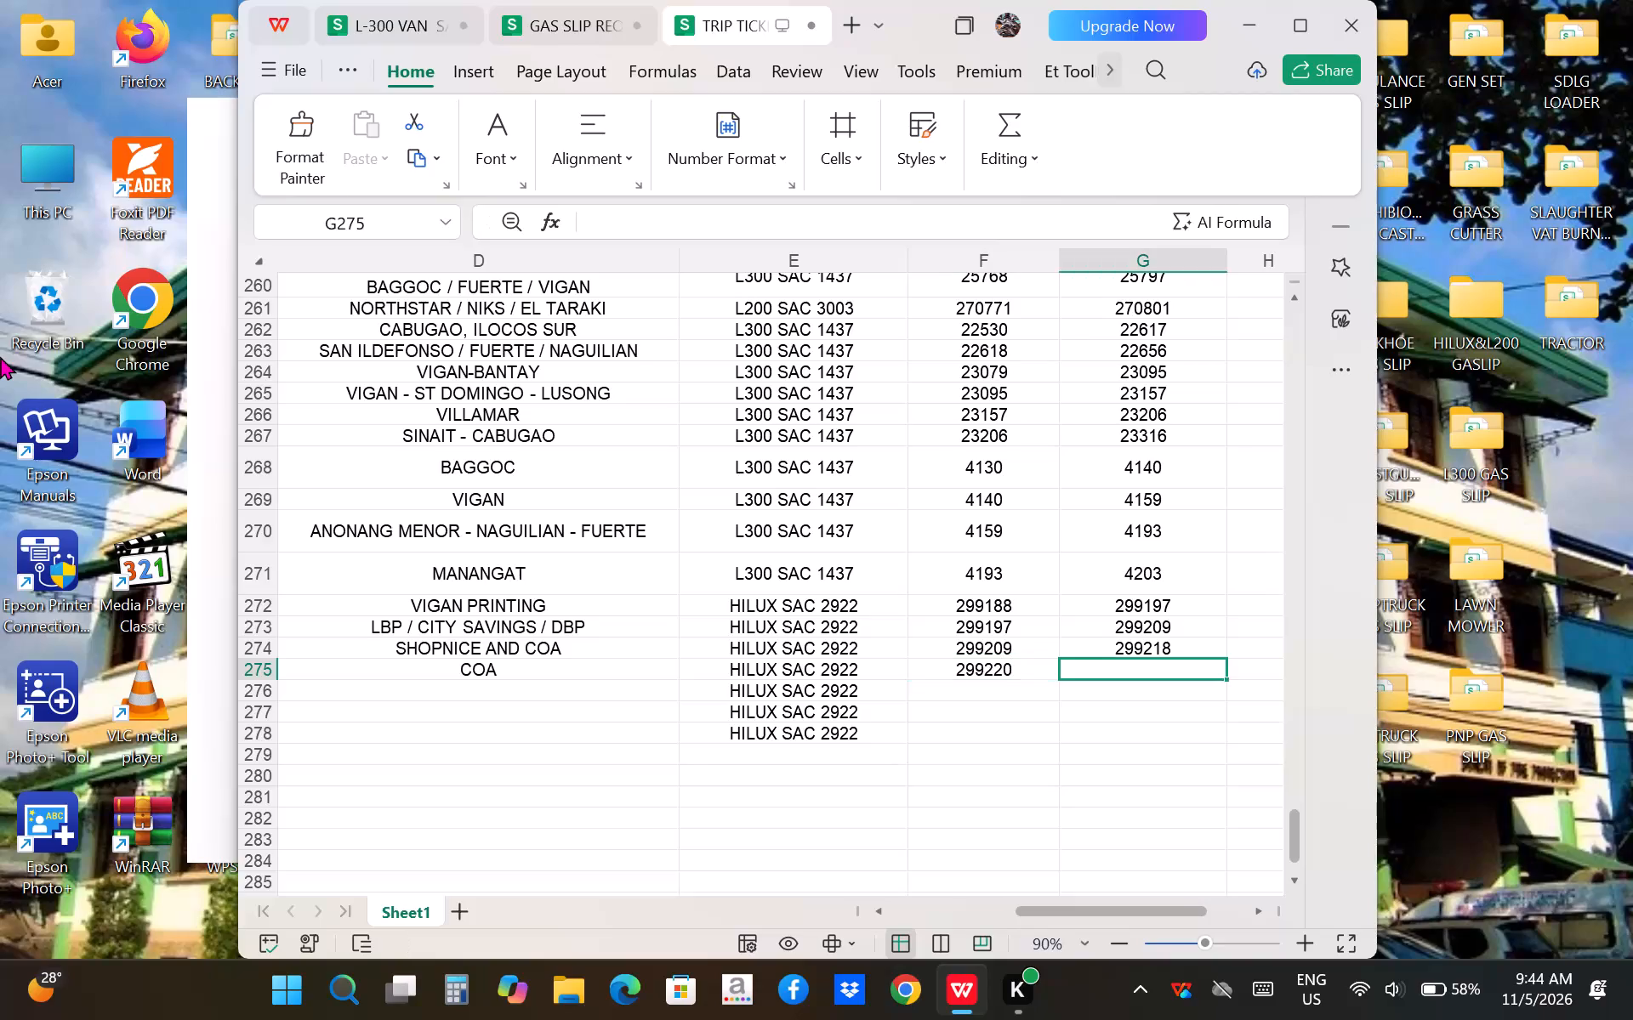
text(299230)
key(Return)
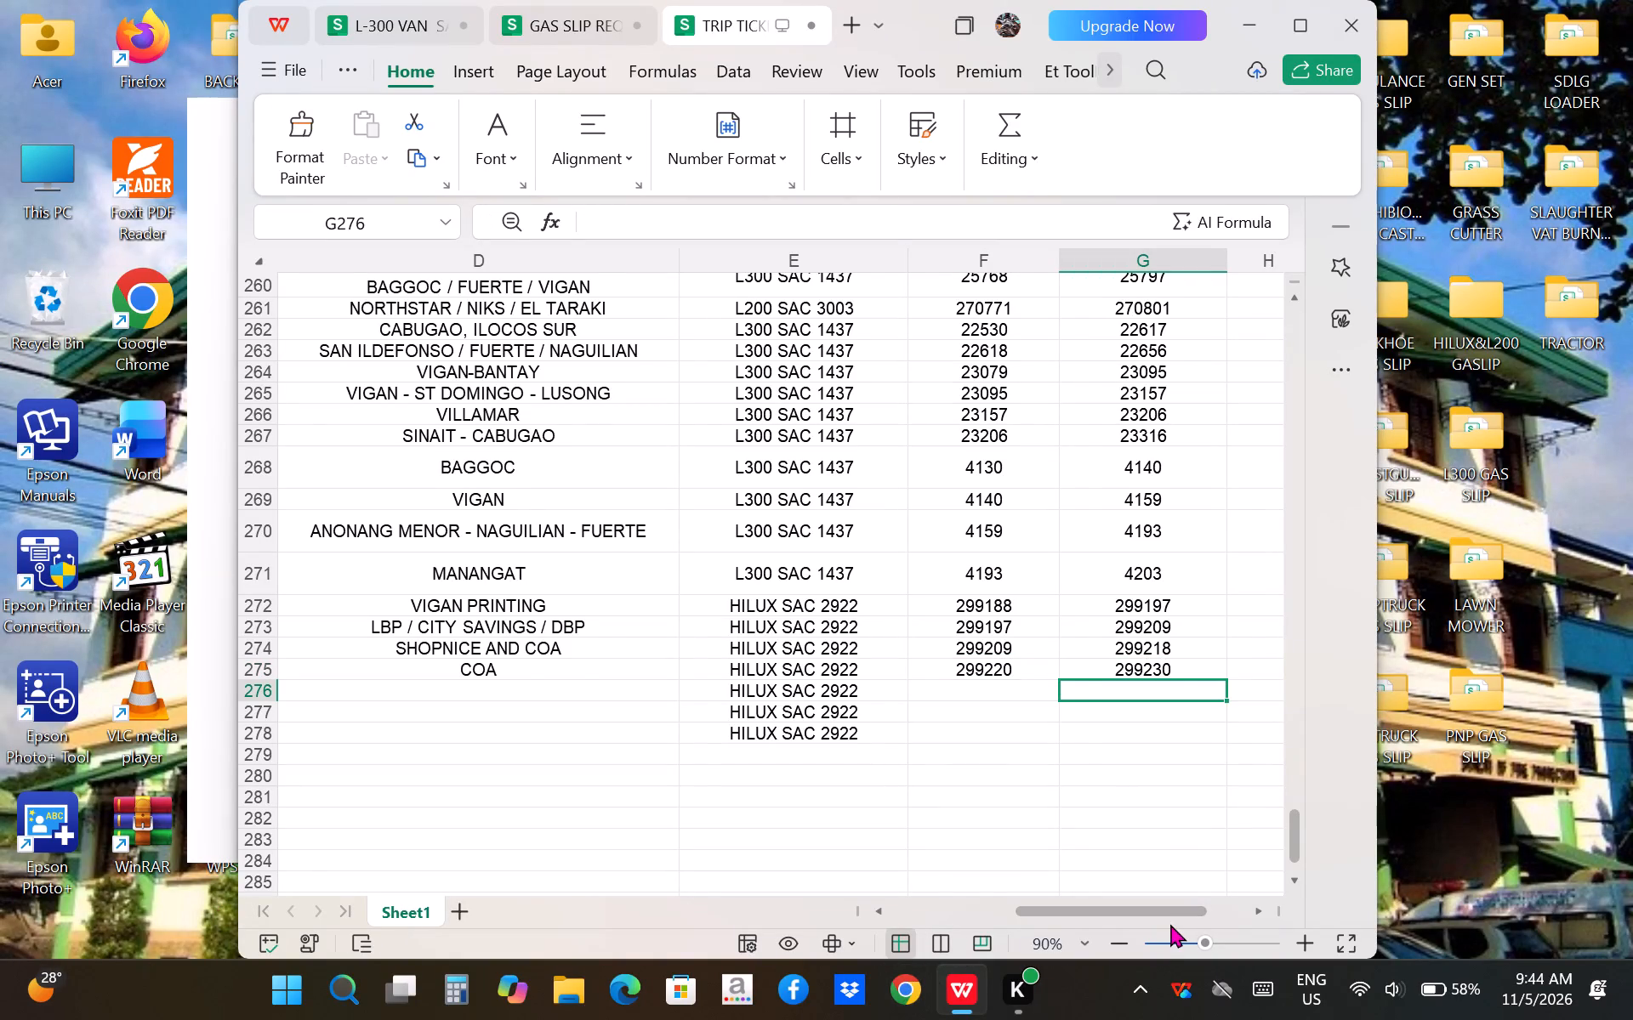
drag(1173, 918, 927, 894)
click(598, 693)
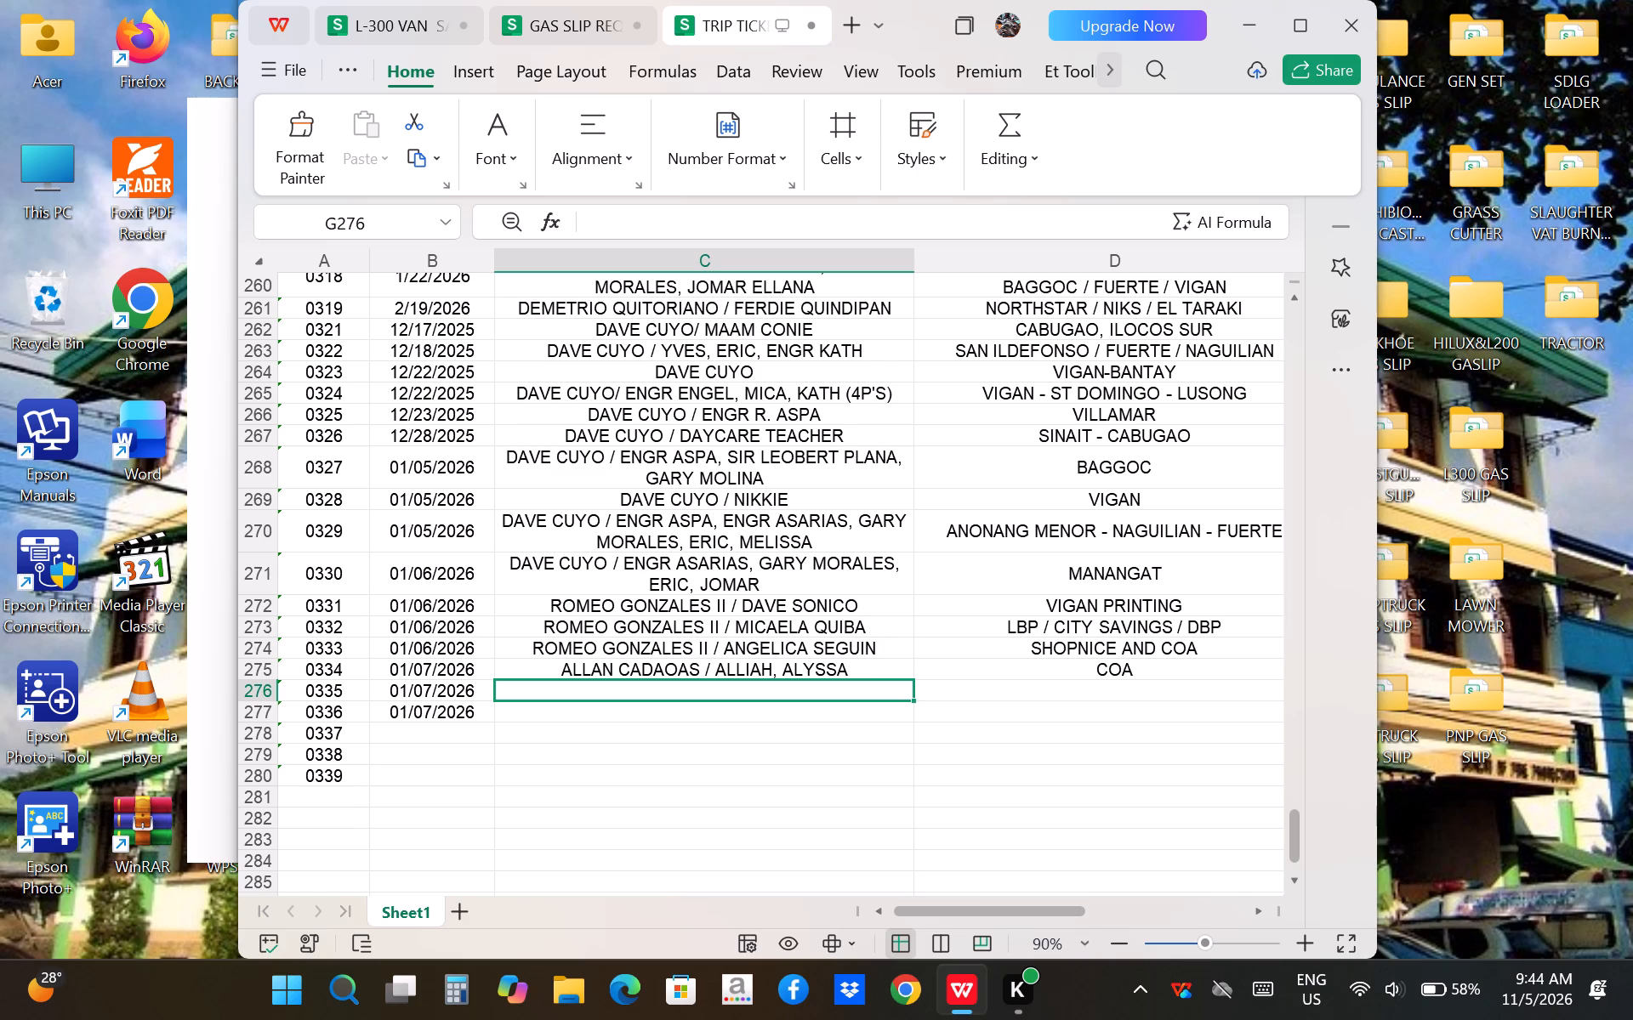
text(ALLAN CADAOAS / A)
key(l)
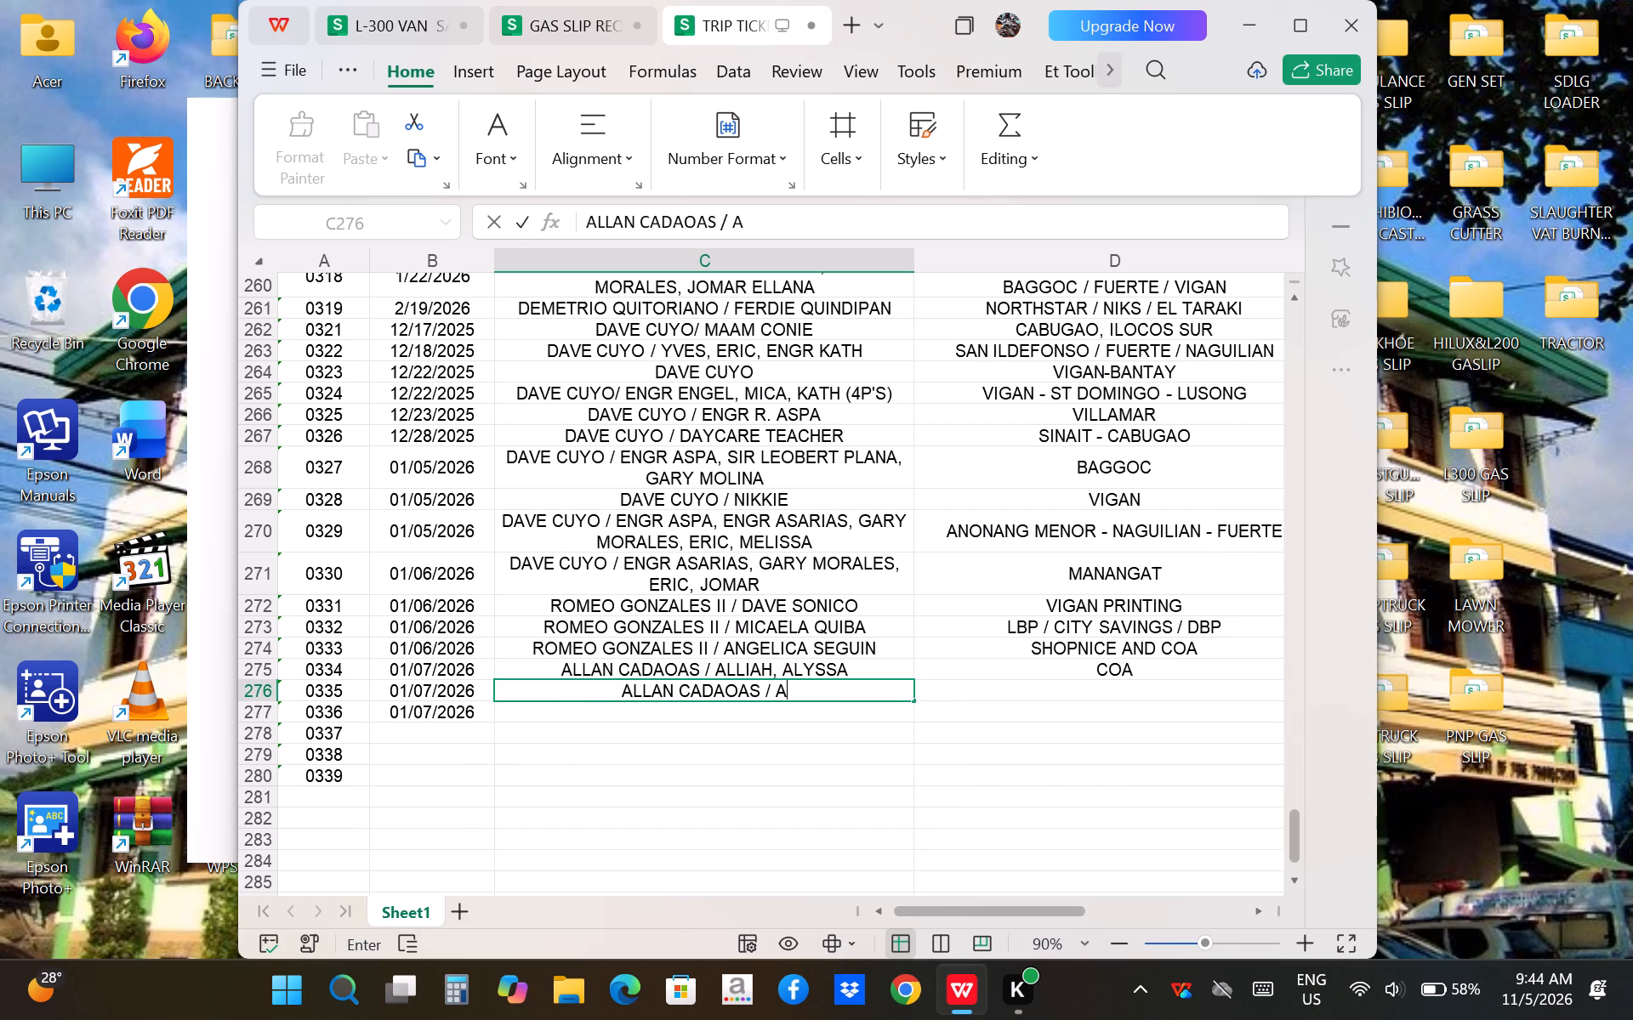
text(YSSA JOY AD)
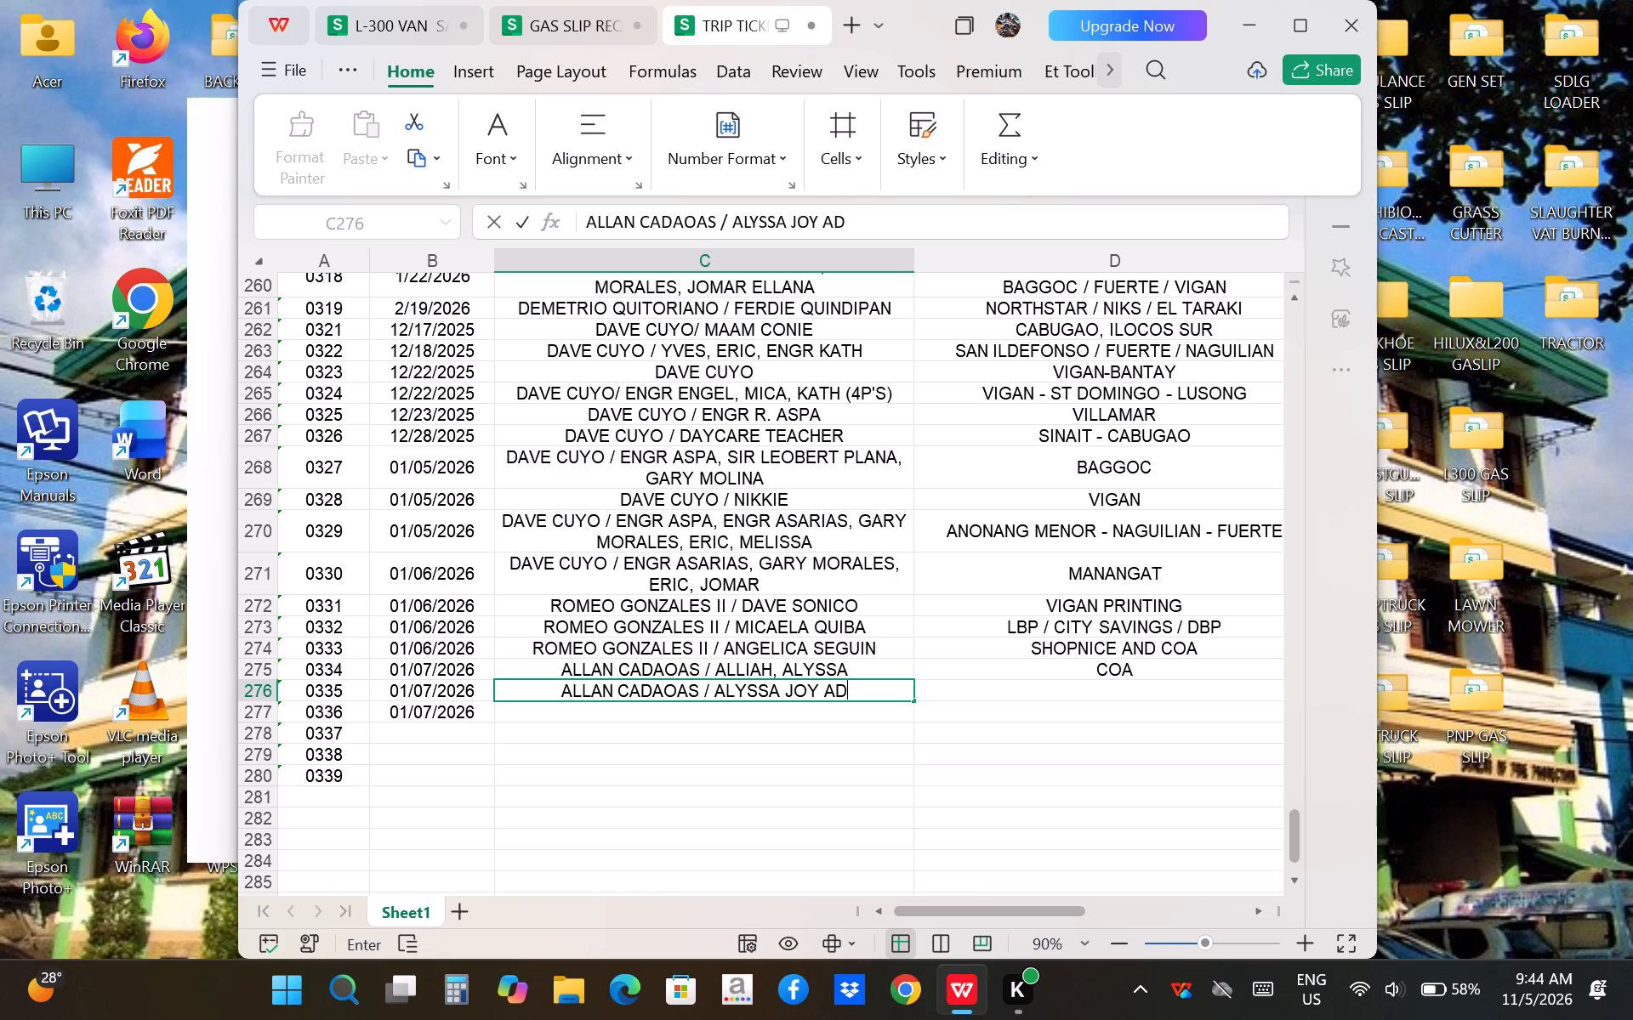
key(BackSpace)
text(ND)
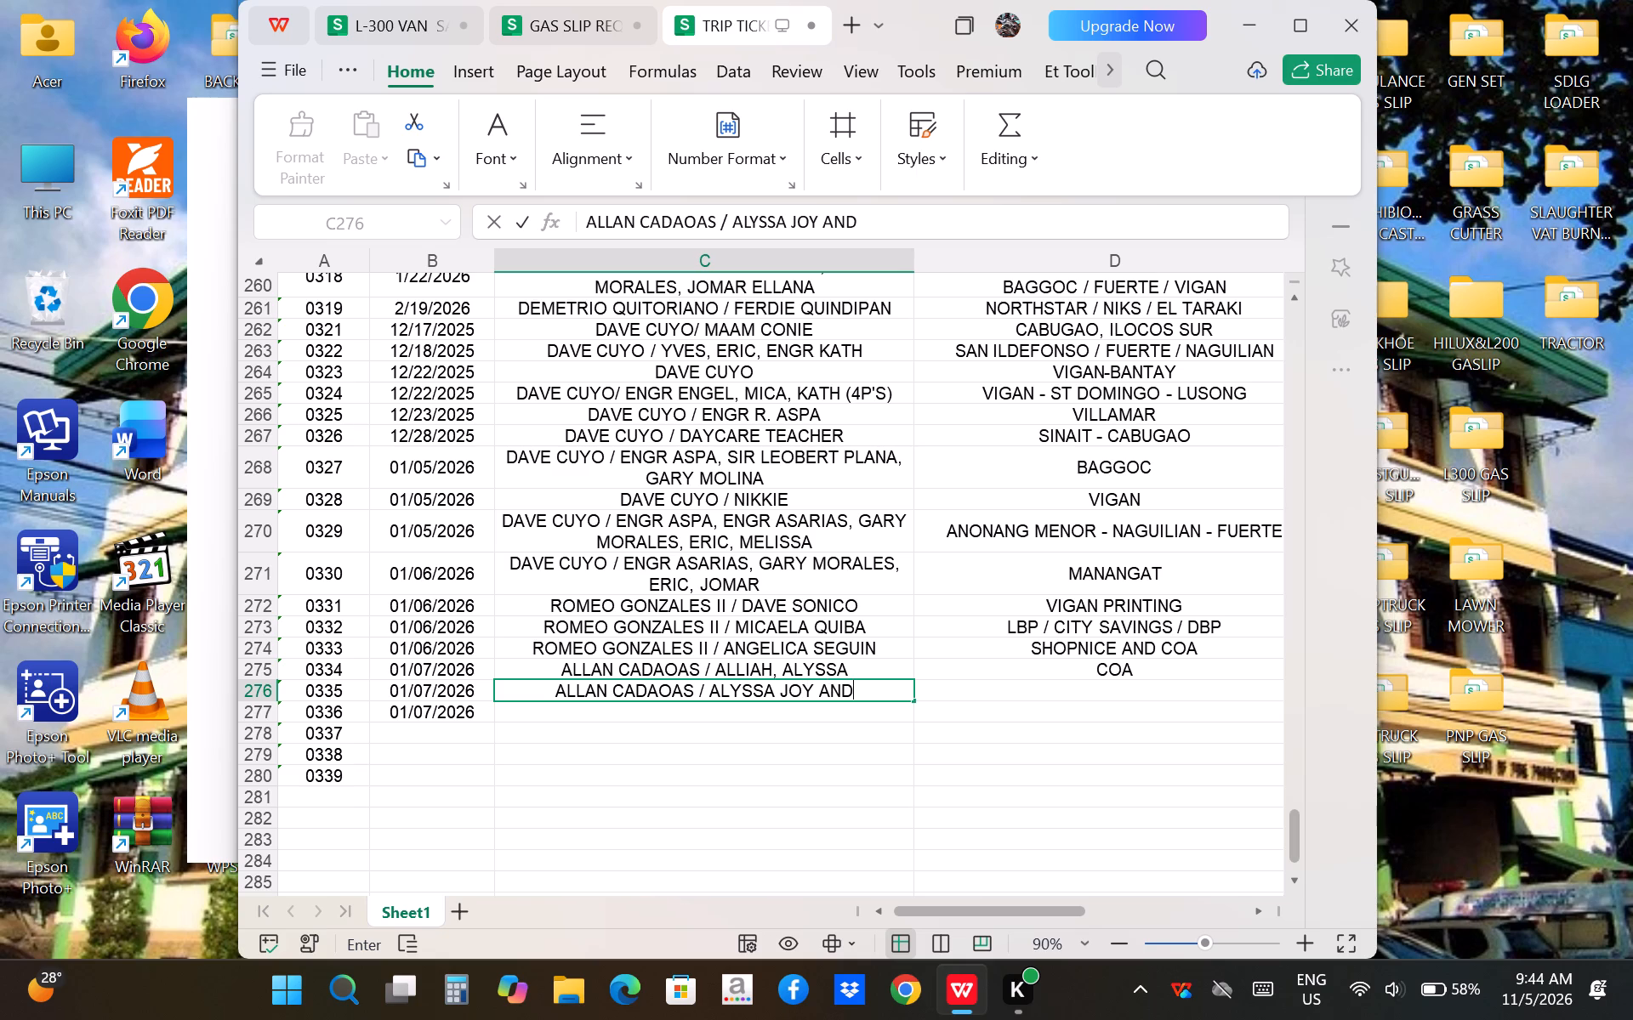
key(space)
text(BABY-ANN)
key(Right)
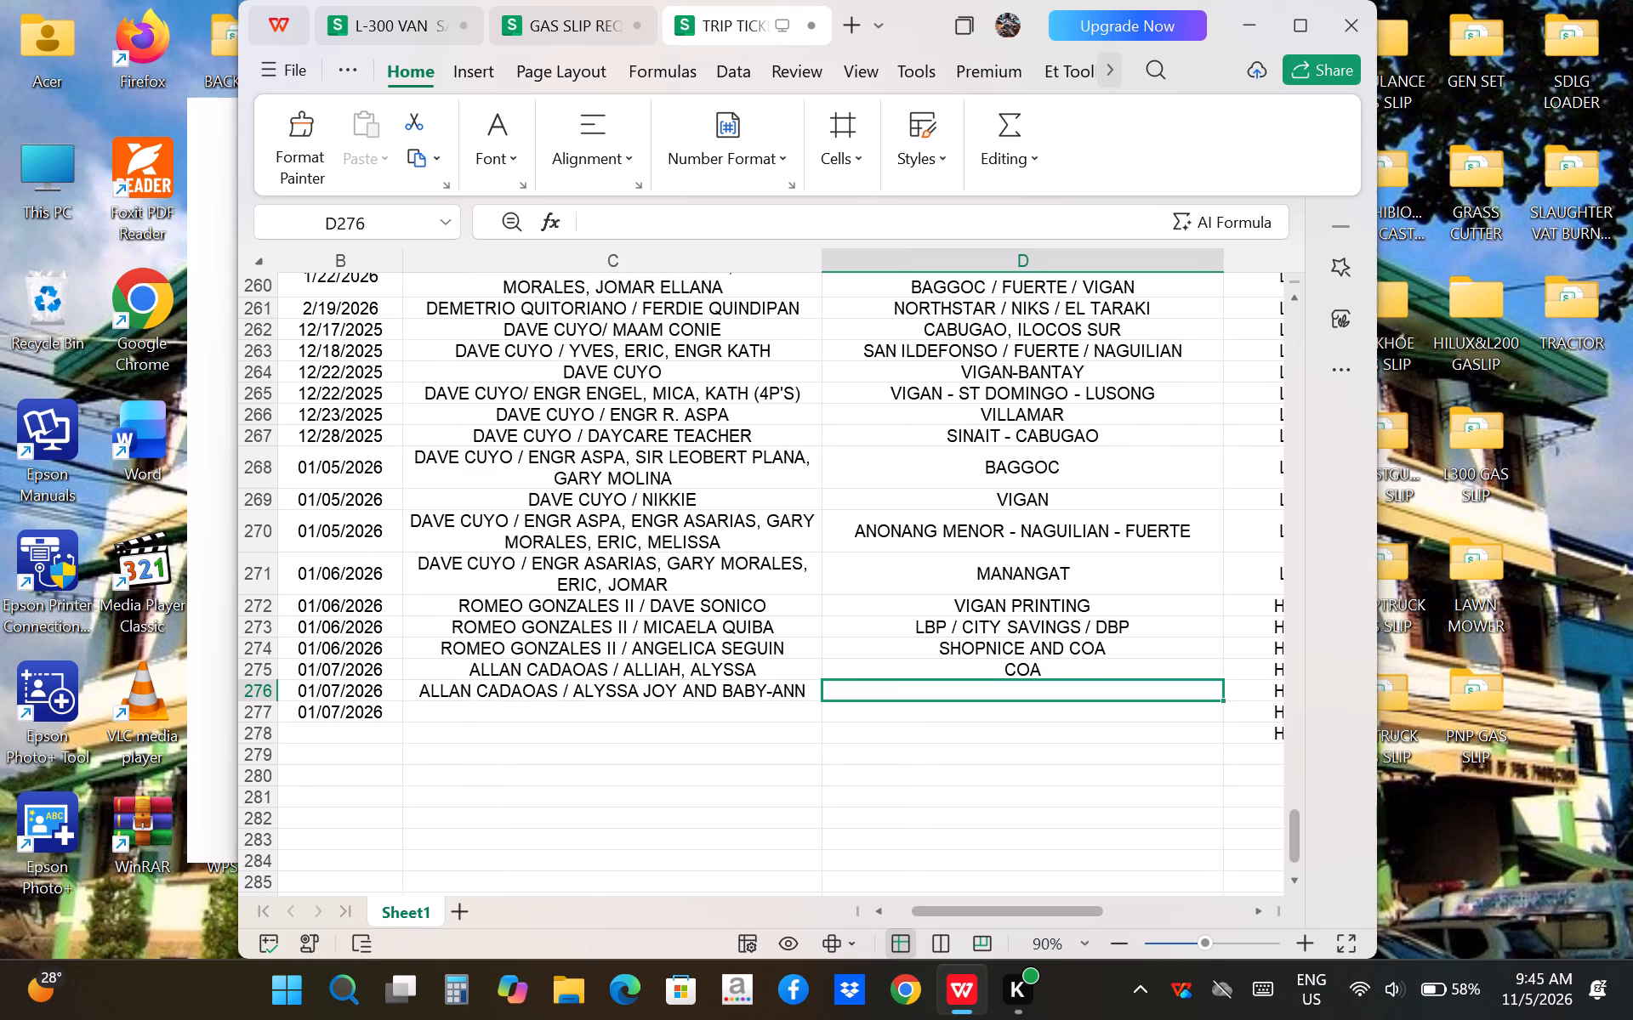
Enter the destination AROUND CAOAYAN in column D for ticket 0335.
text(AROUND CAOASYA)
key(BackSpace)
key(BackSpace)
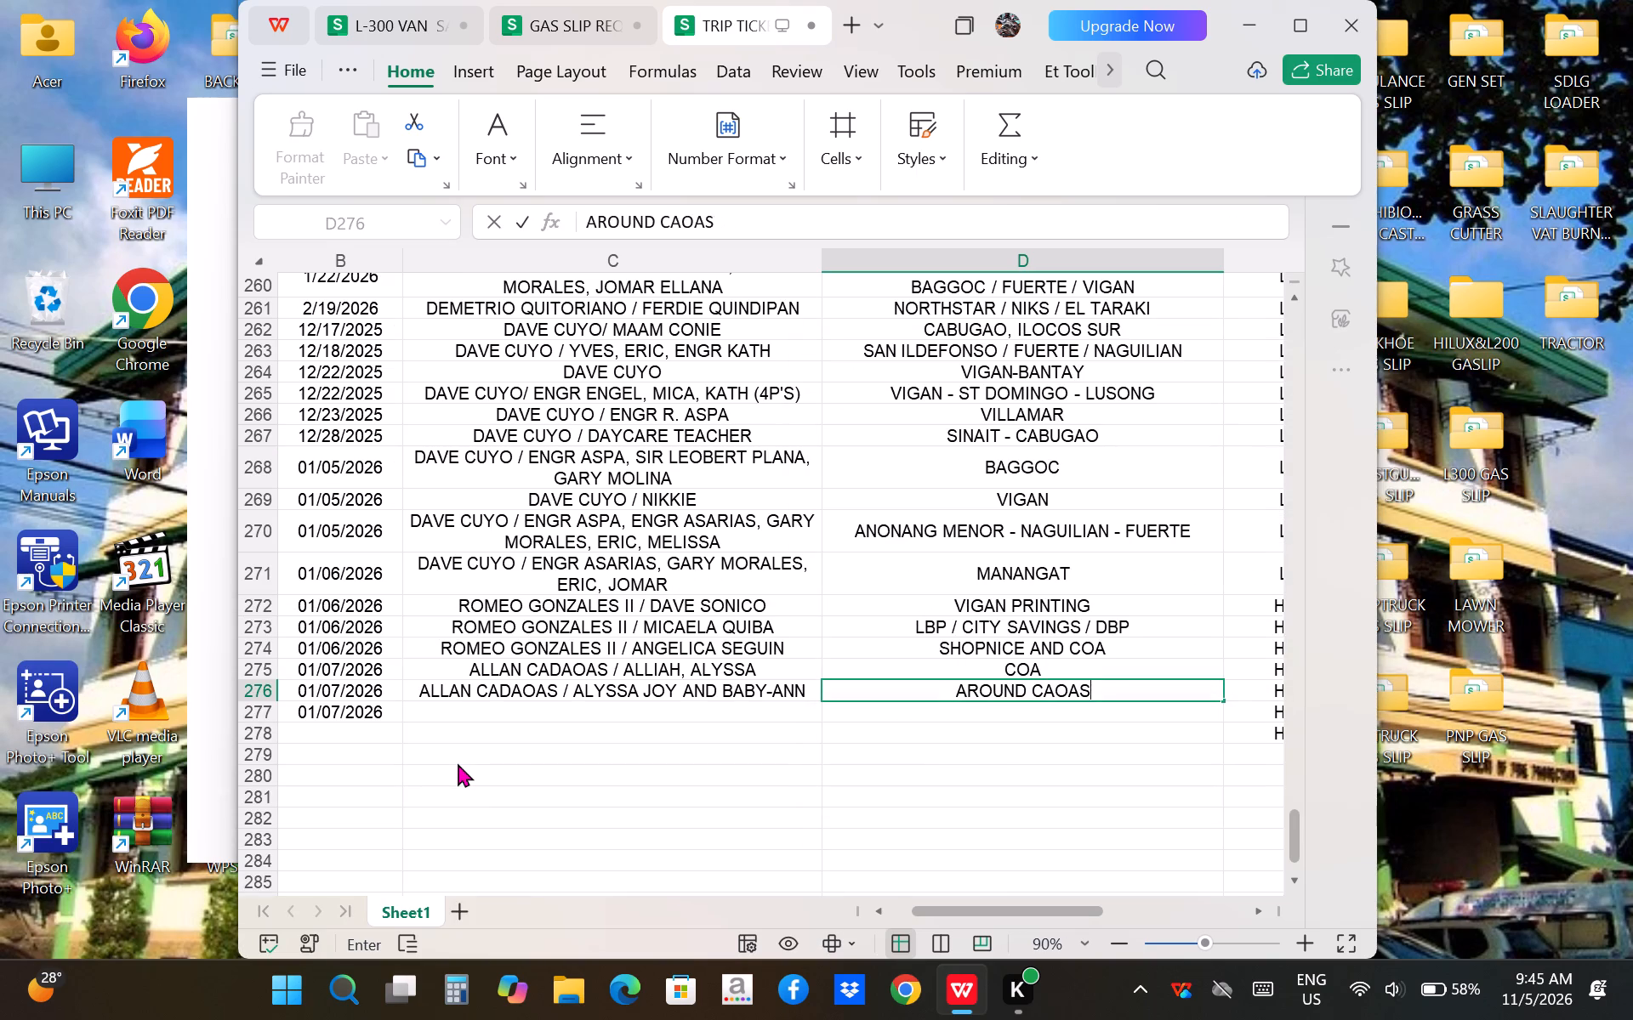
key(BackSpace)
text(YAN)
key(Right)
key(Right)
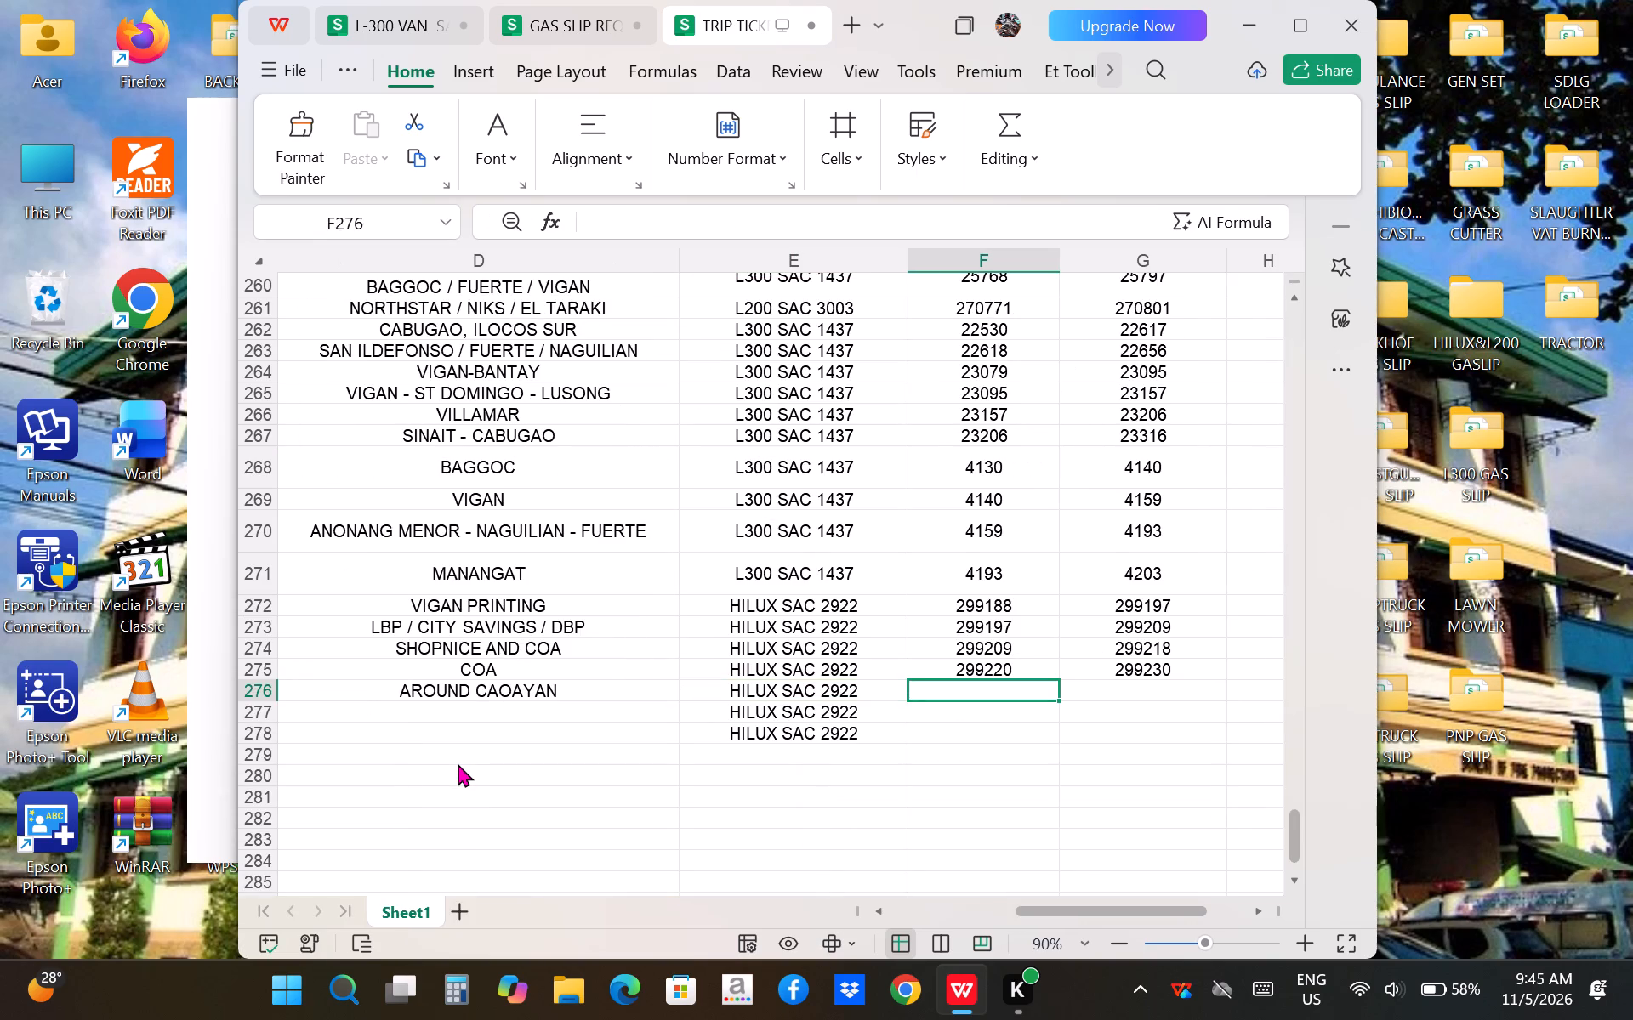
Enter the readings 299230 and 299246 in columns F and G for ticket 0335.
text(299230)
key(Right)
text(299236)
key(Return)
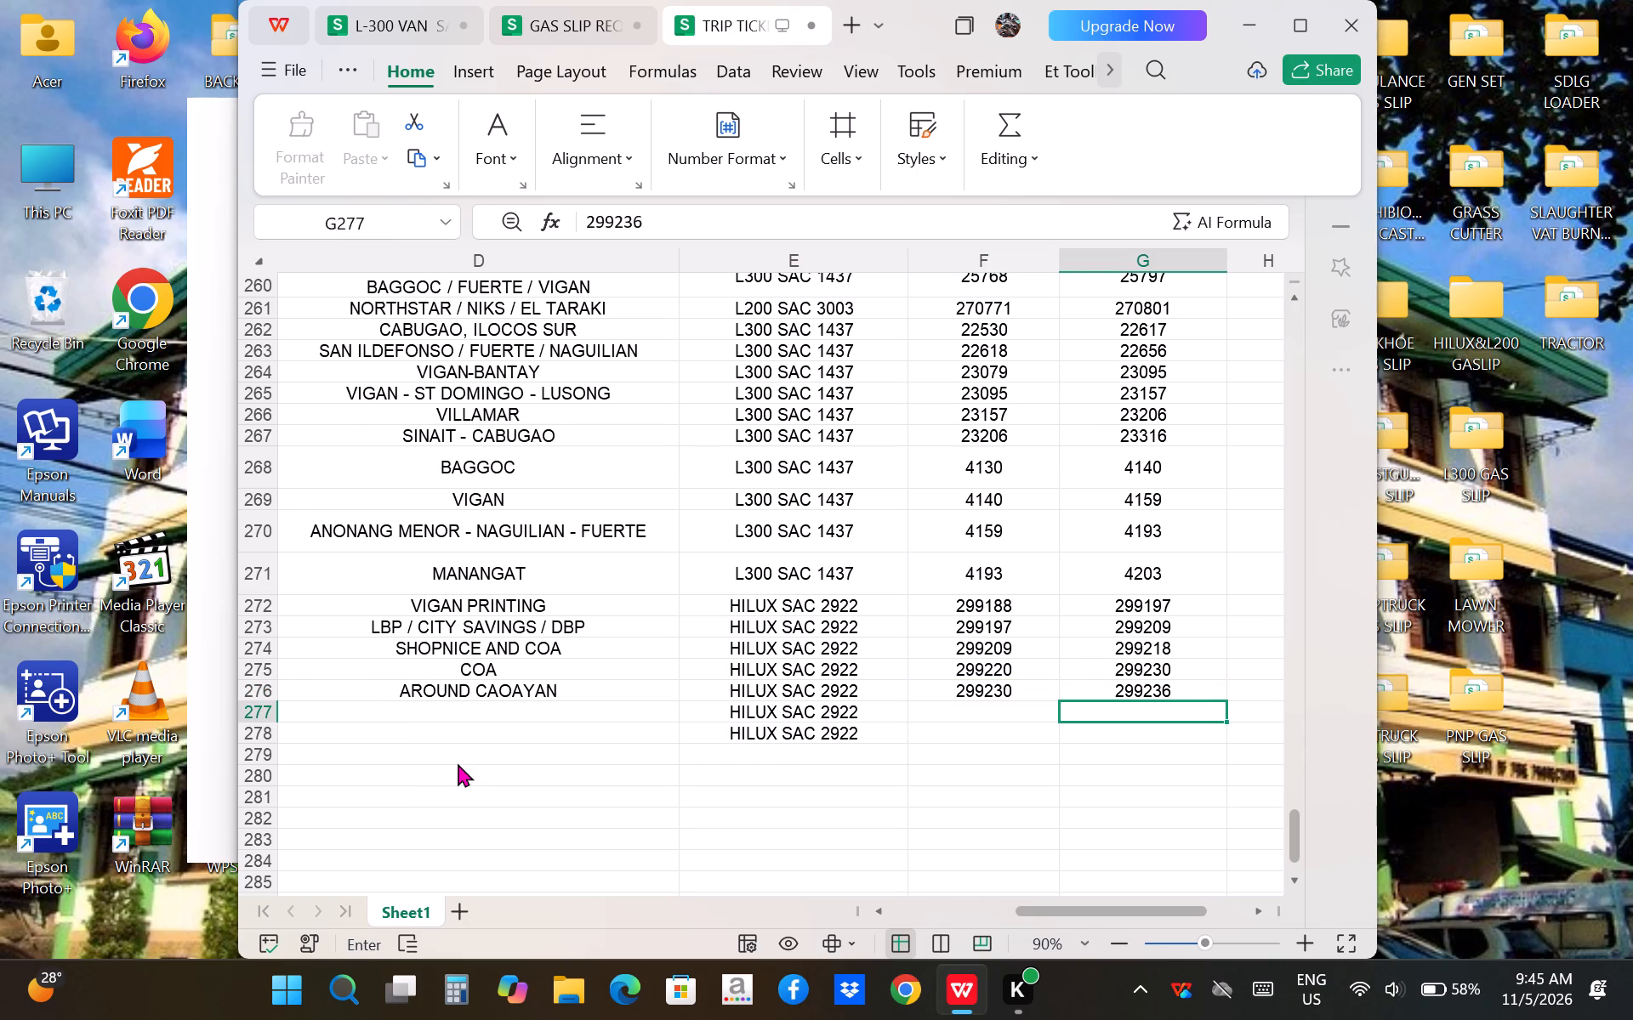
click(1089, 691)
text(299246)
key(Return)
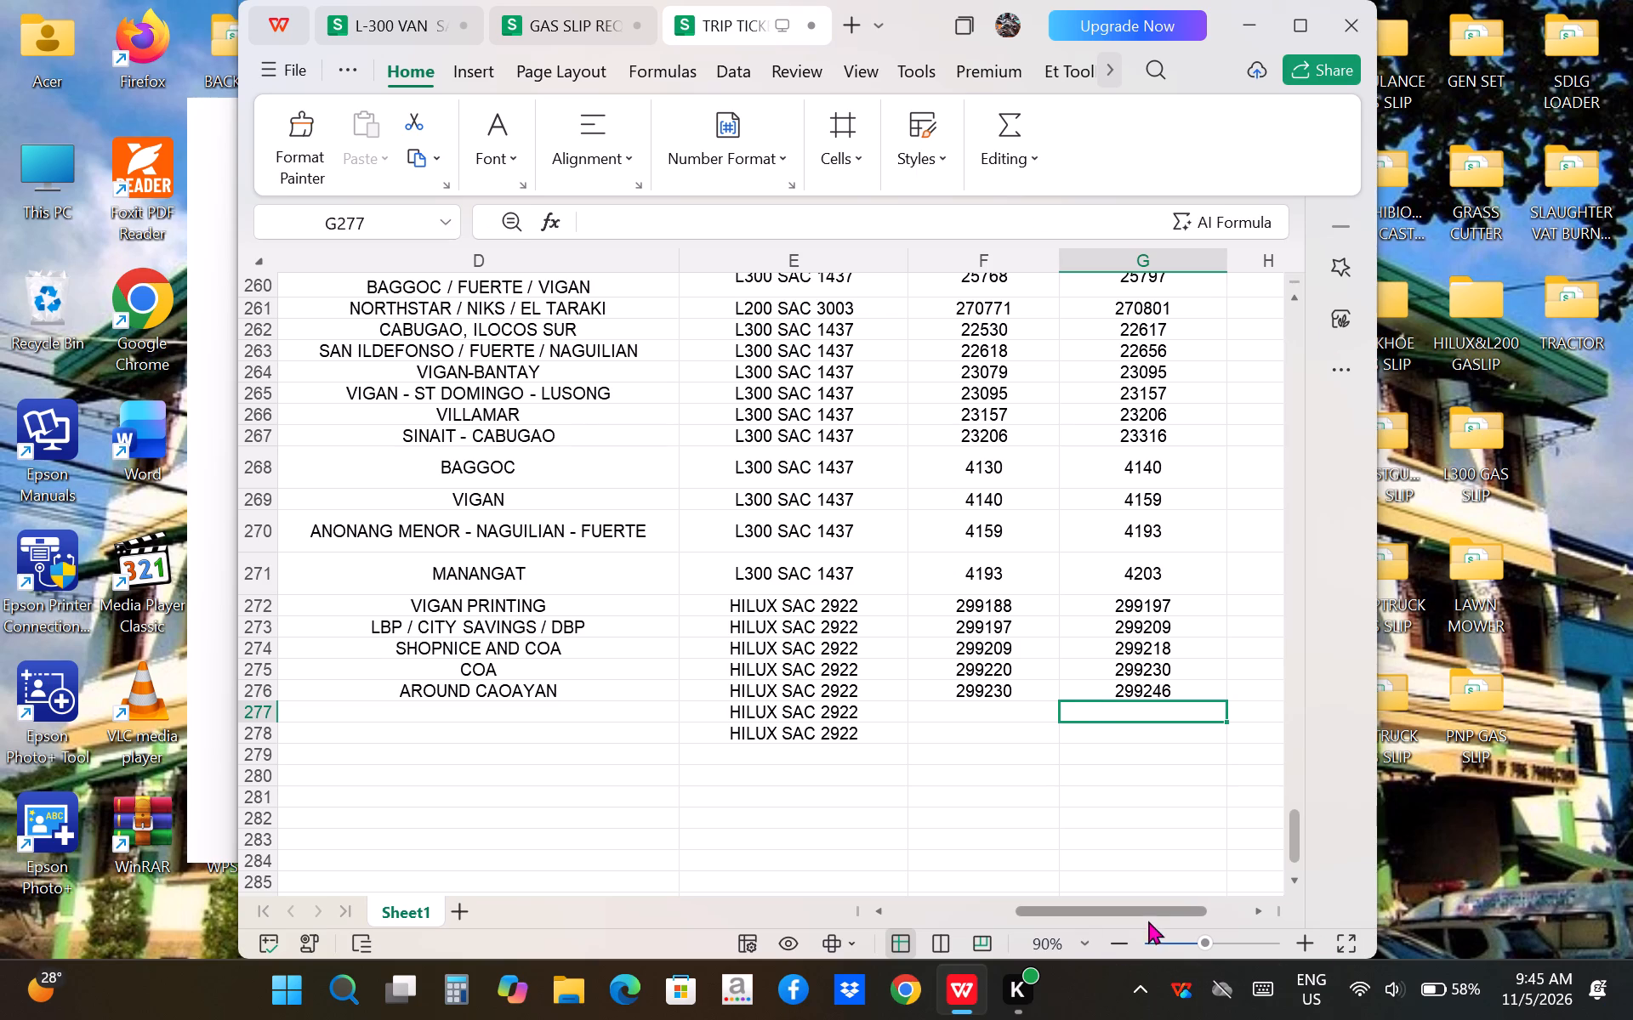
Enter the same driver as ticket 0335 with the passenger Dave in column C for ticket 0336.
drag(1152, 909, 889, 876)
click(612, 716)
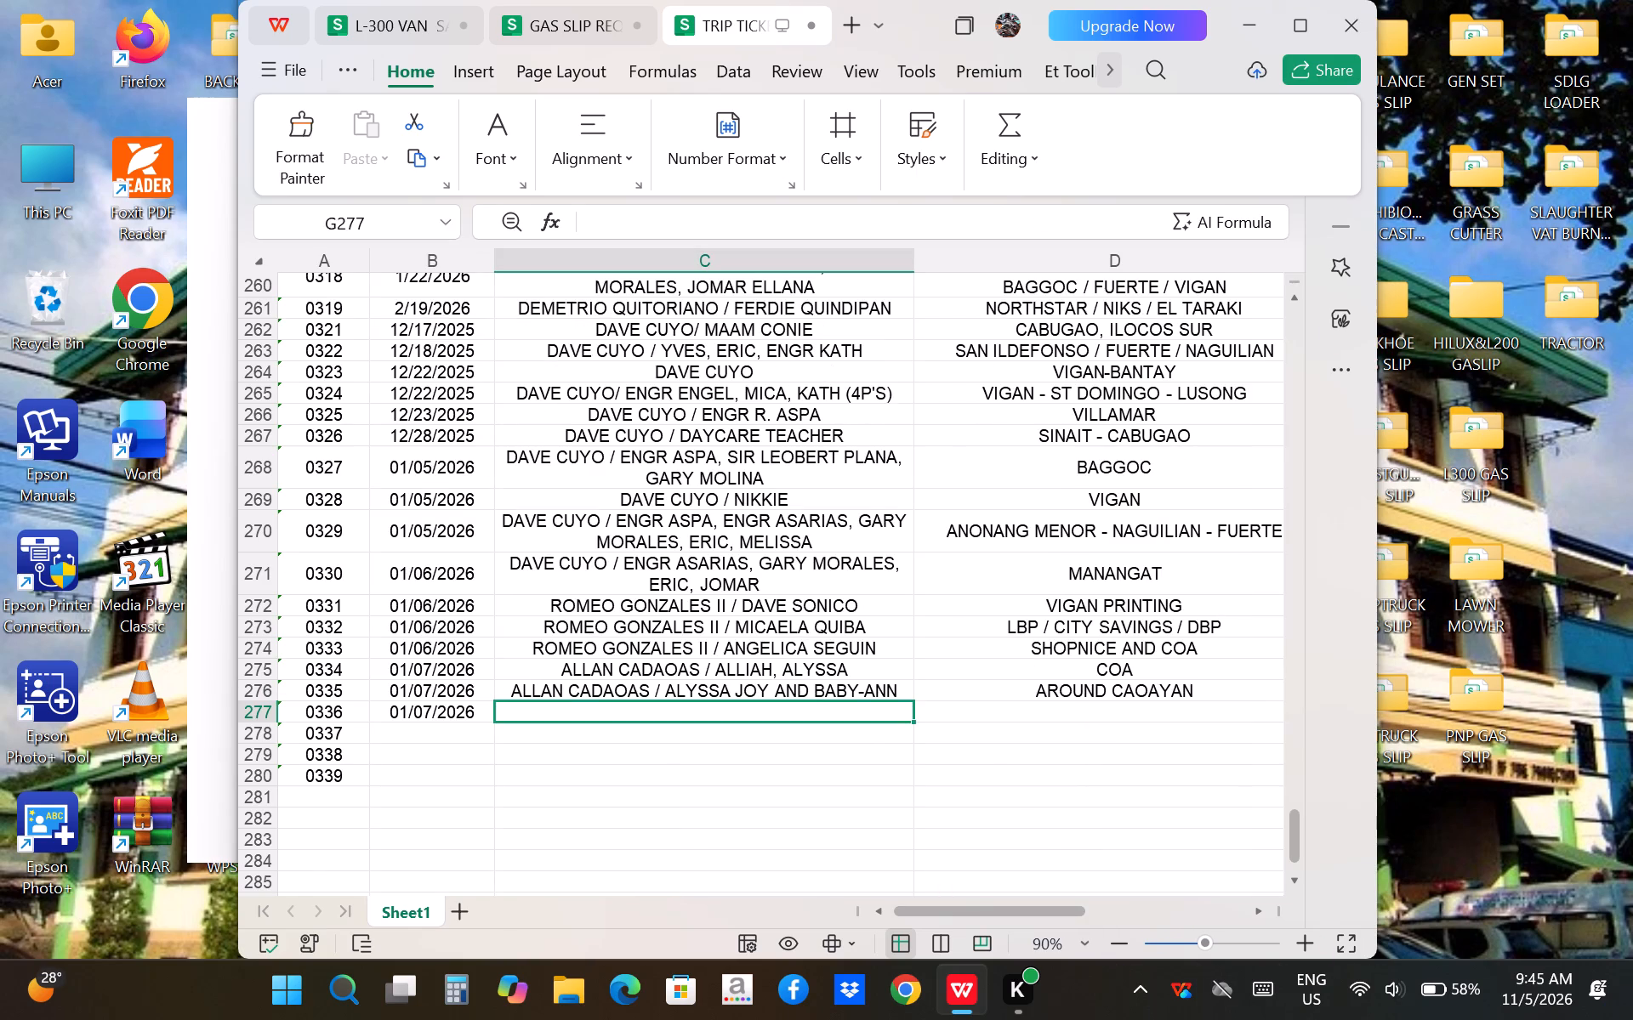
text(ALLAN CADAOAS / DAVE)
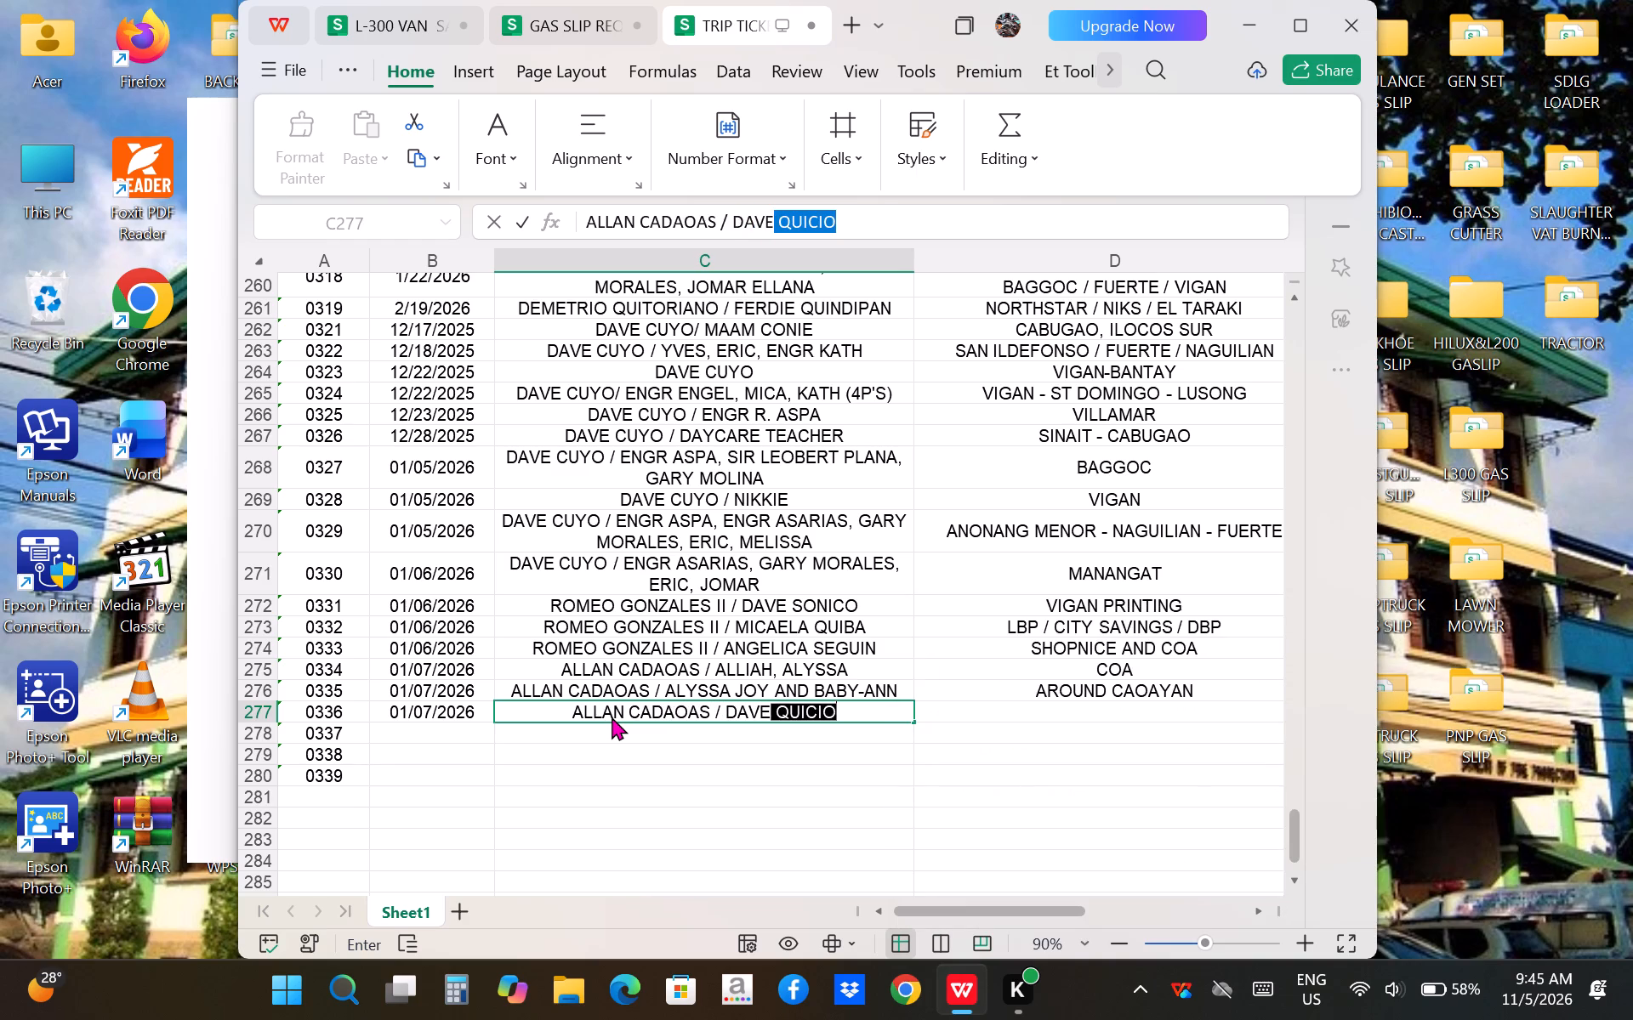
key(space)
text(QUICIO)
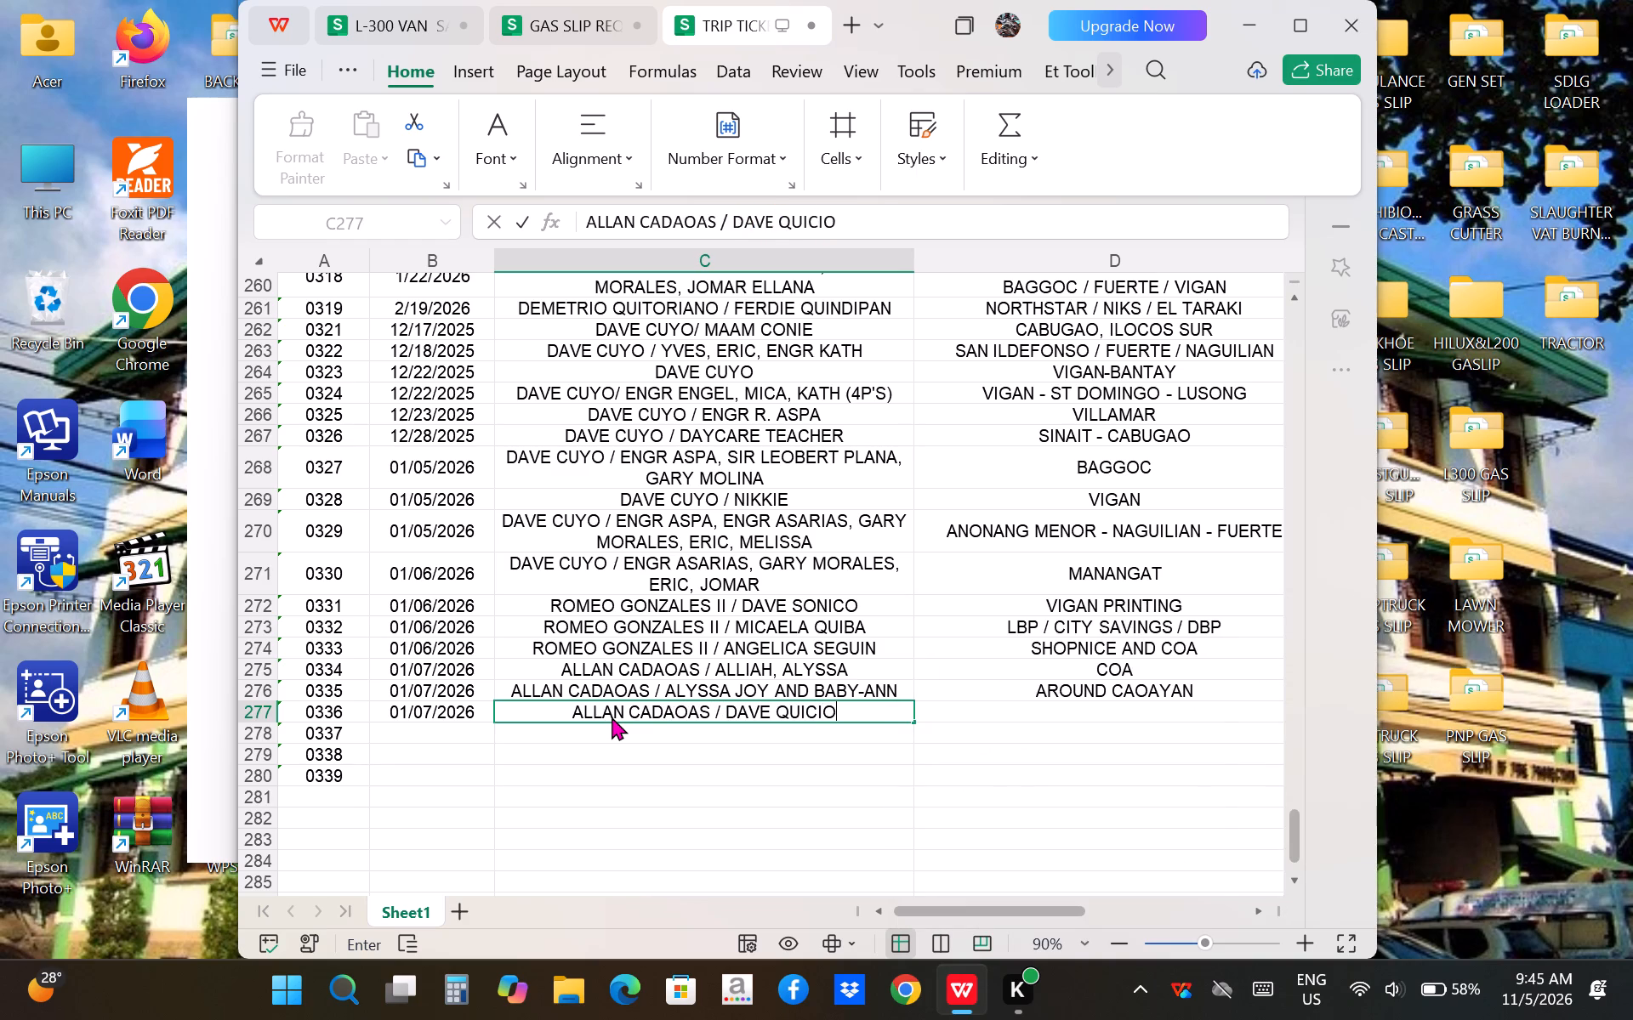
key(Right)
Enter the destination VILLAMAR in column D for ticket 0336.
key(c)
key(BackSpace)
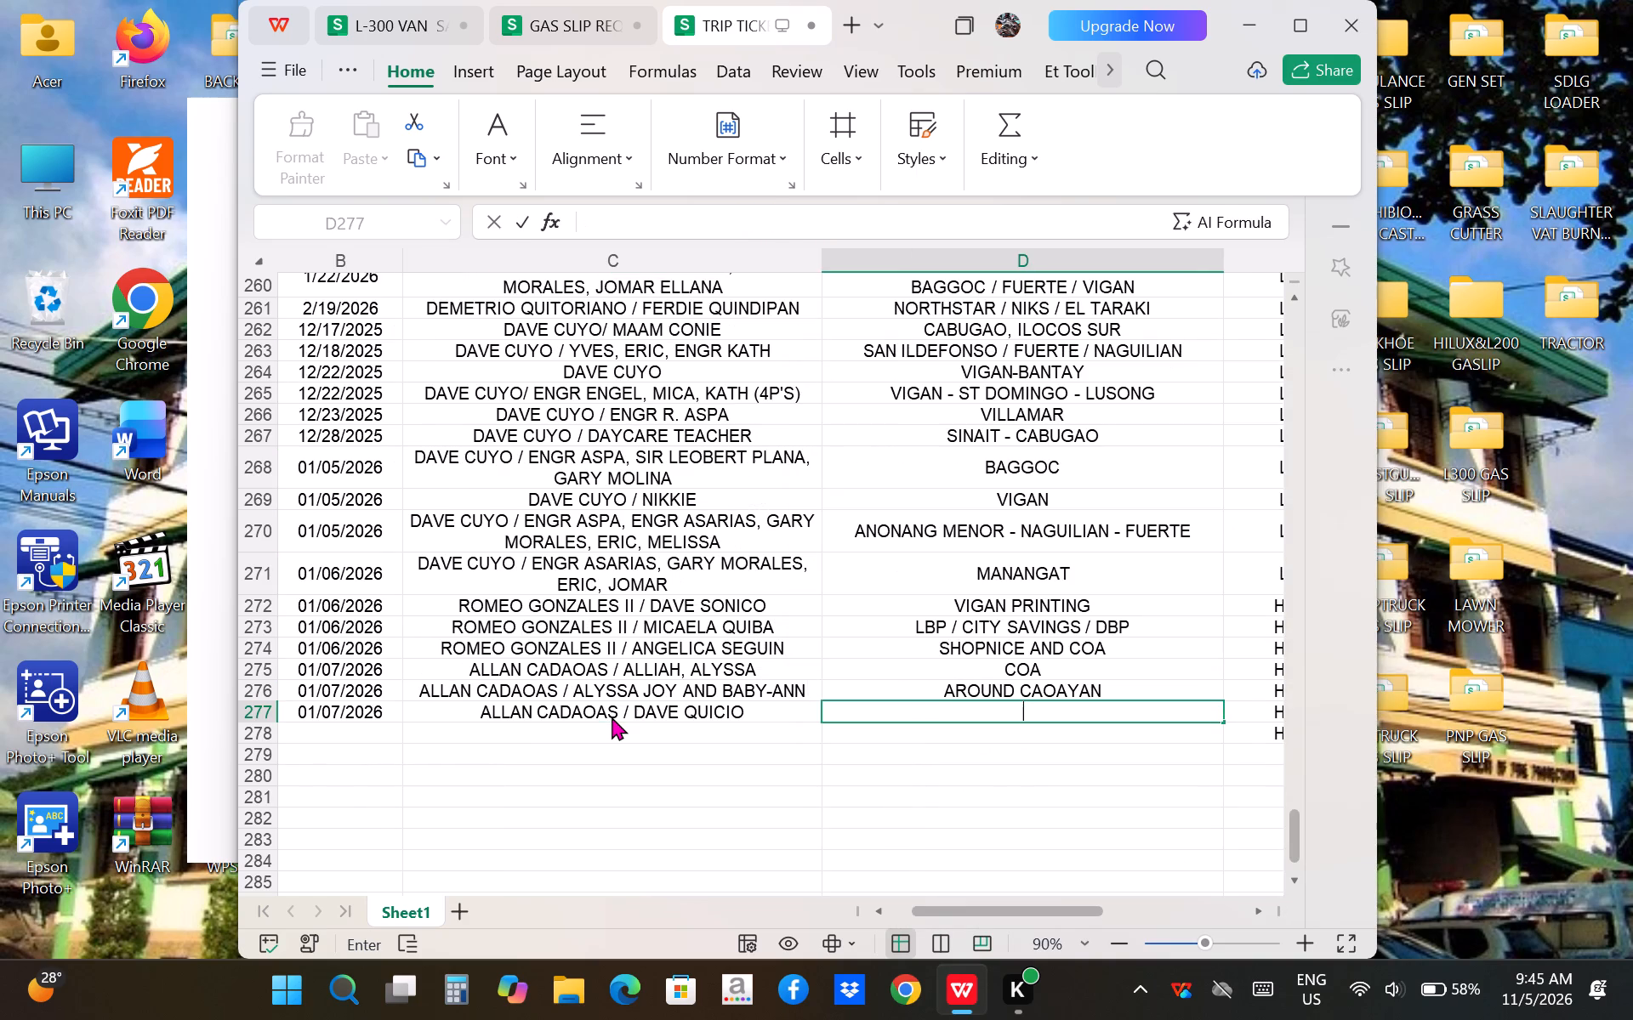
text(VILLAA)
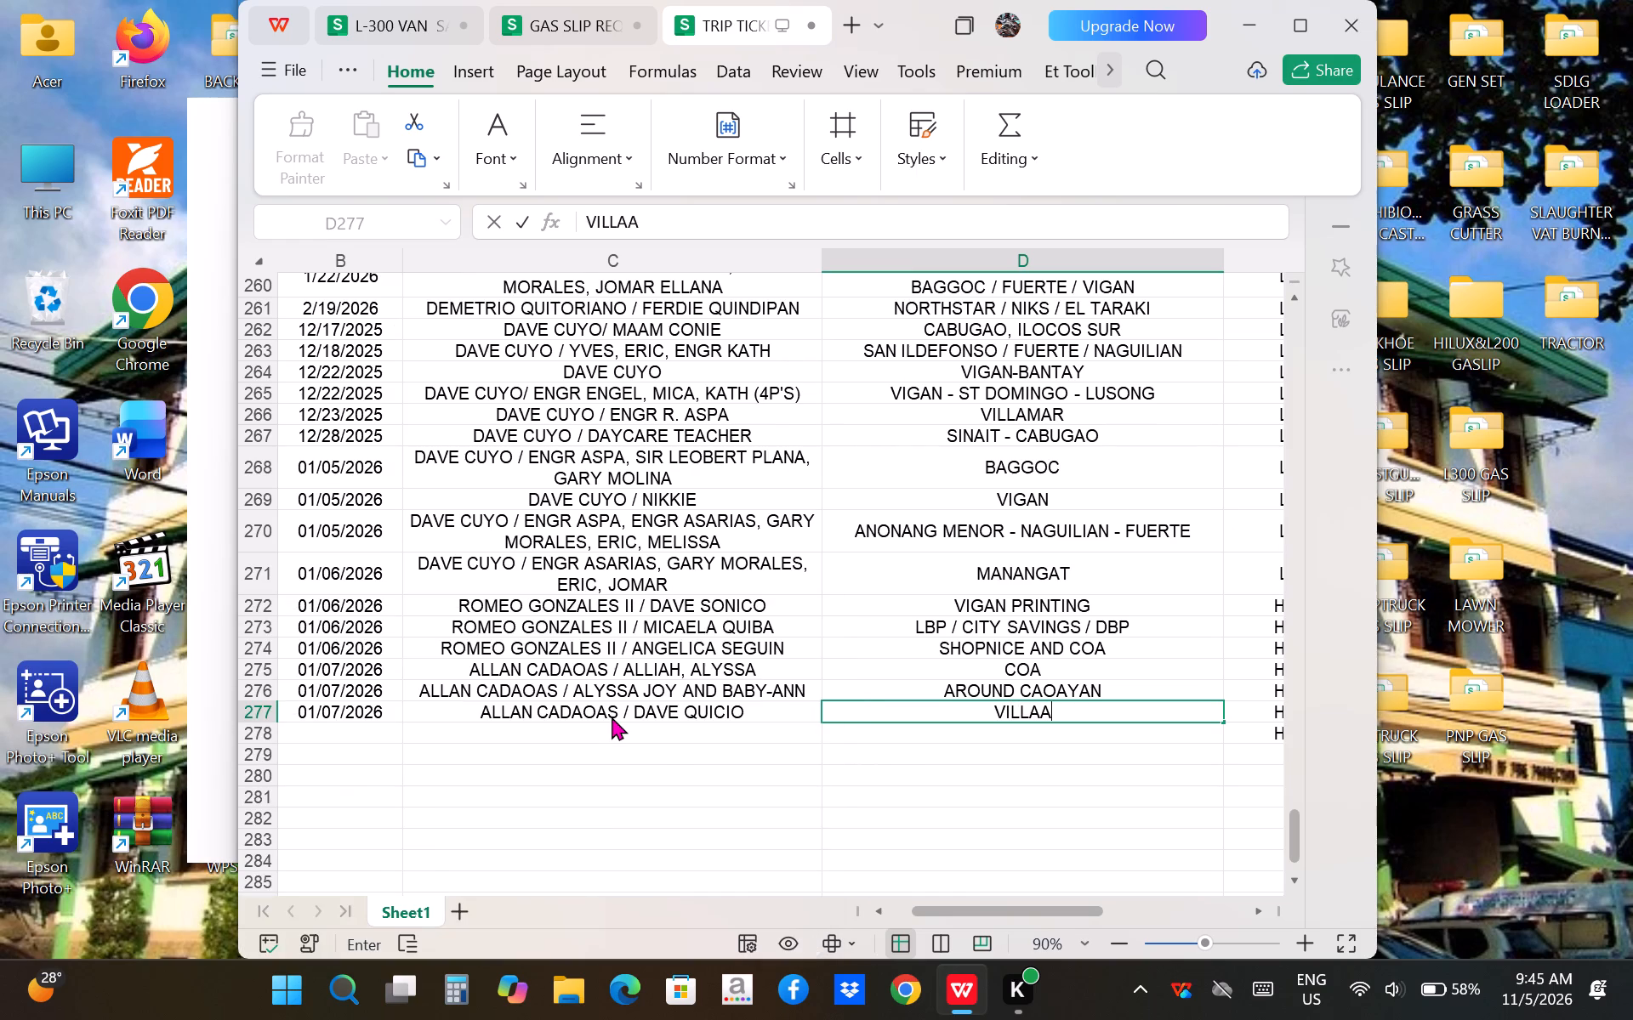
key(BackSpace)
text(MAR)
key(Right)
Enter the readings 299246 and 299256 in columns F and G for ticket 0336.
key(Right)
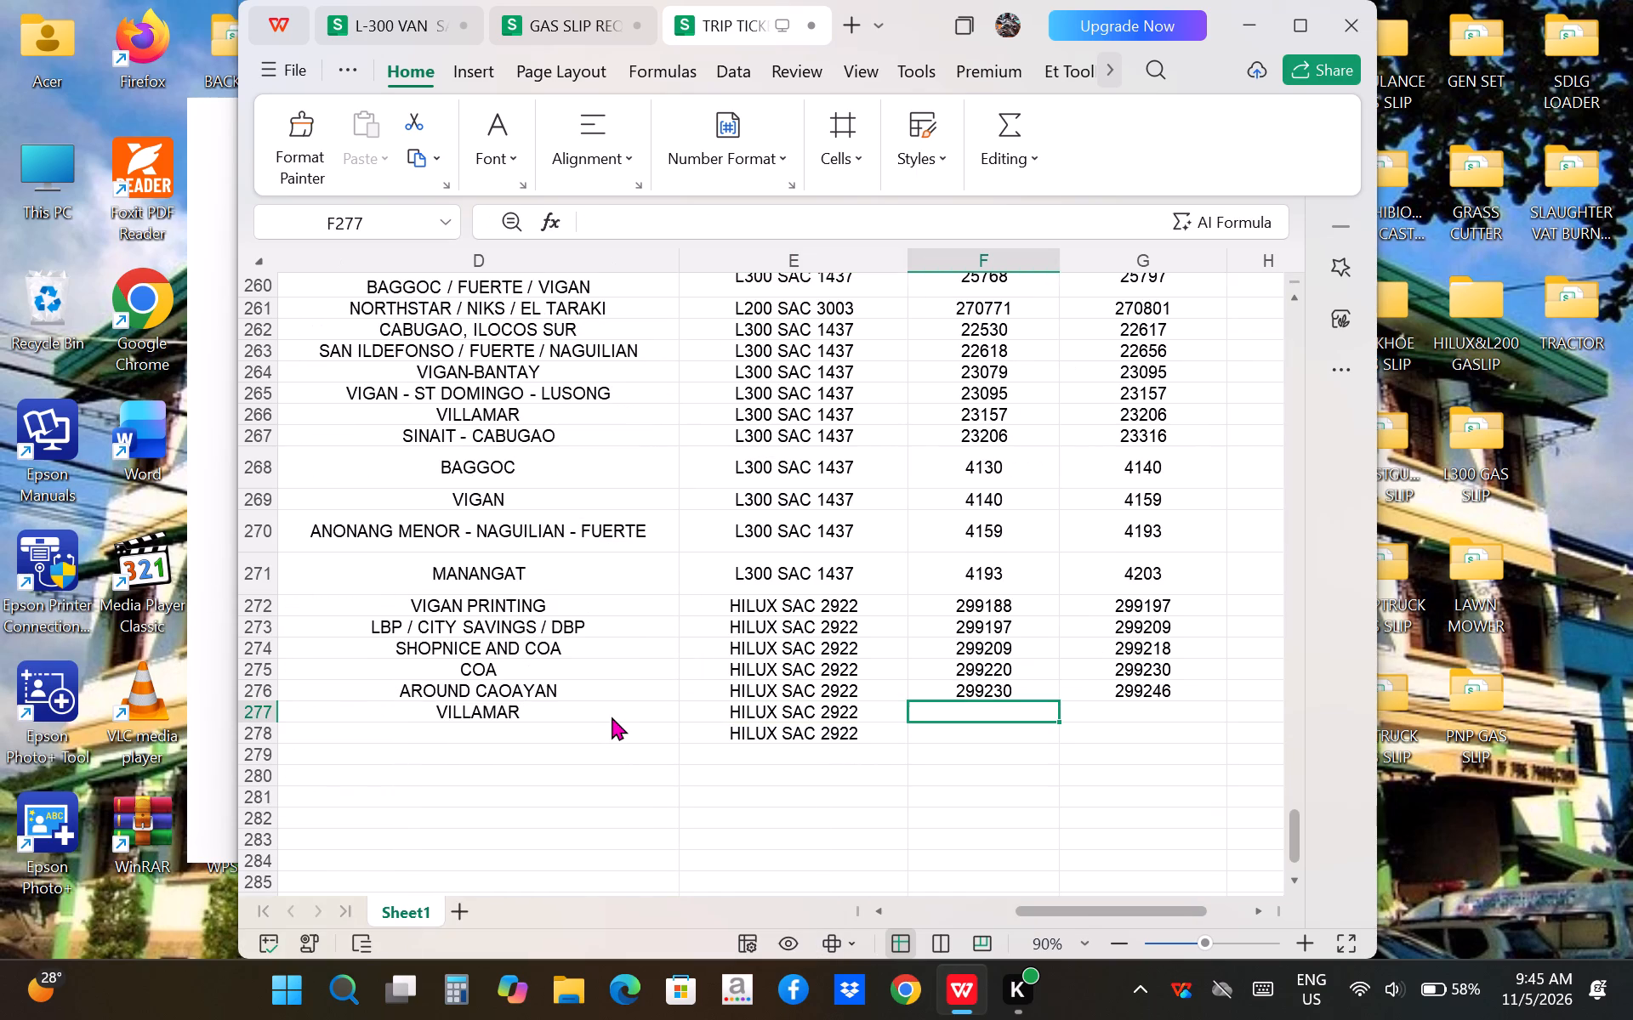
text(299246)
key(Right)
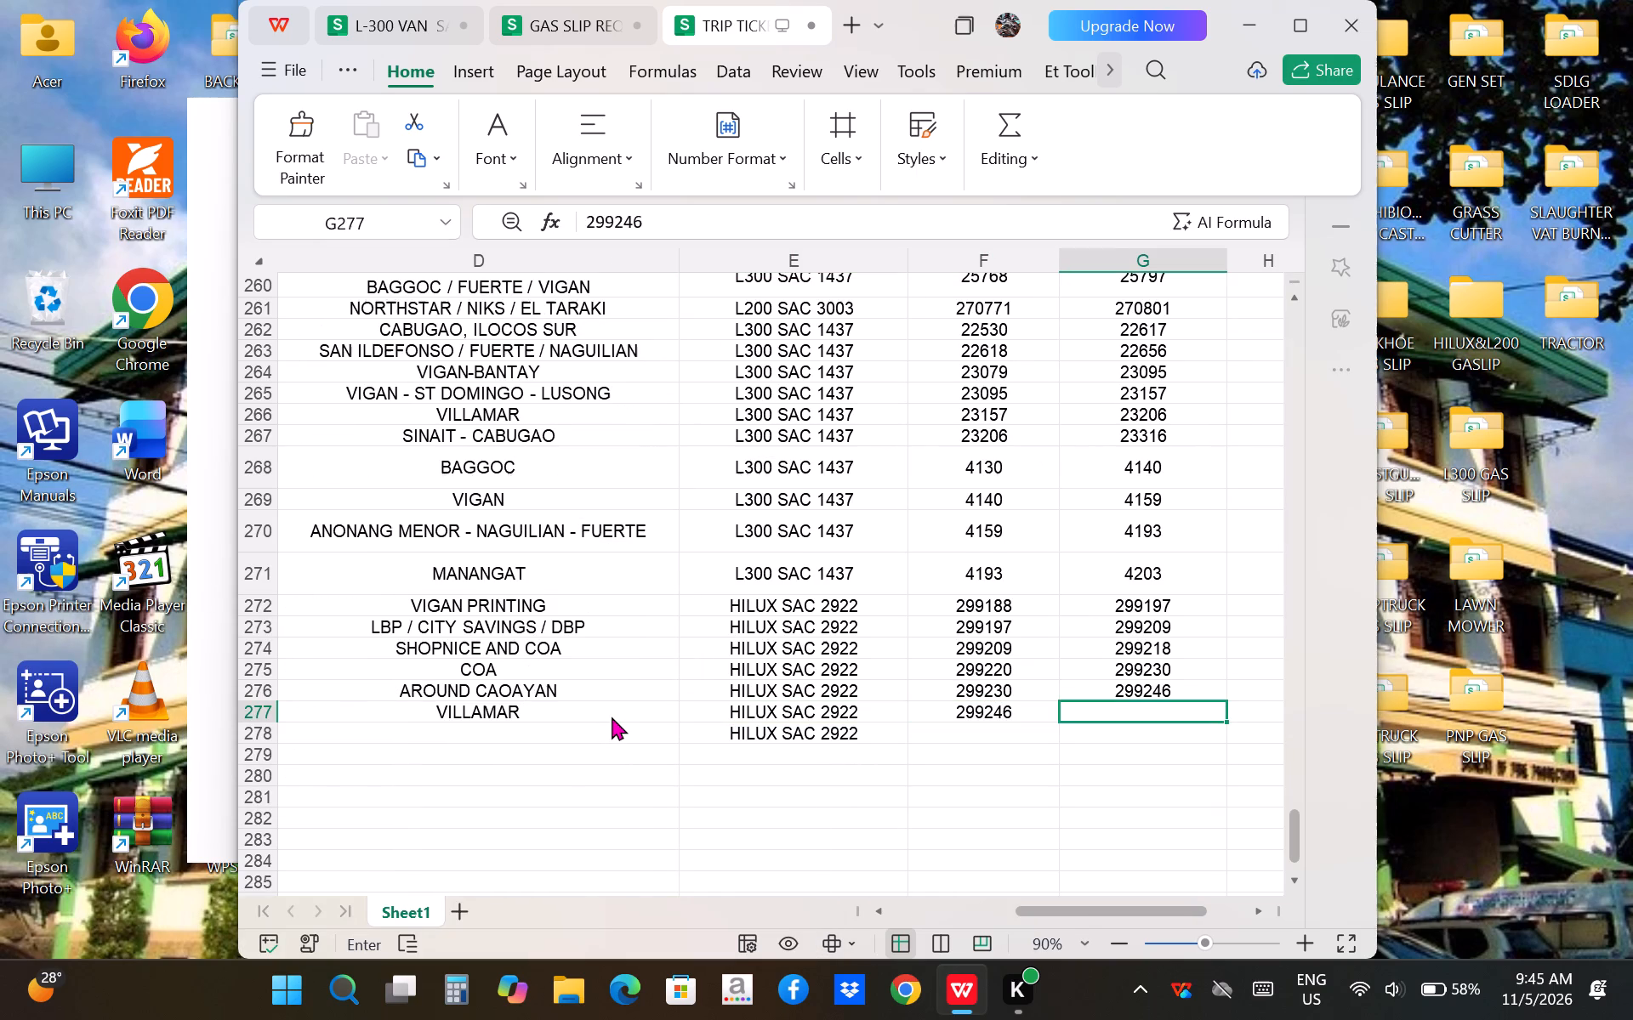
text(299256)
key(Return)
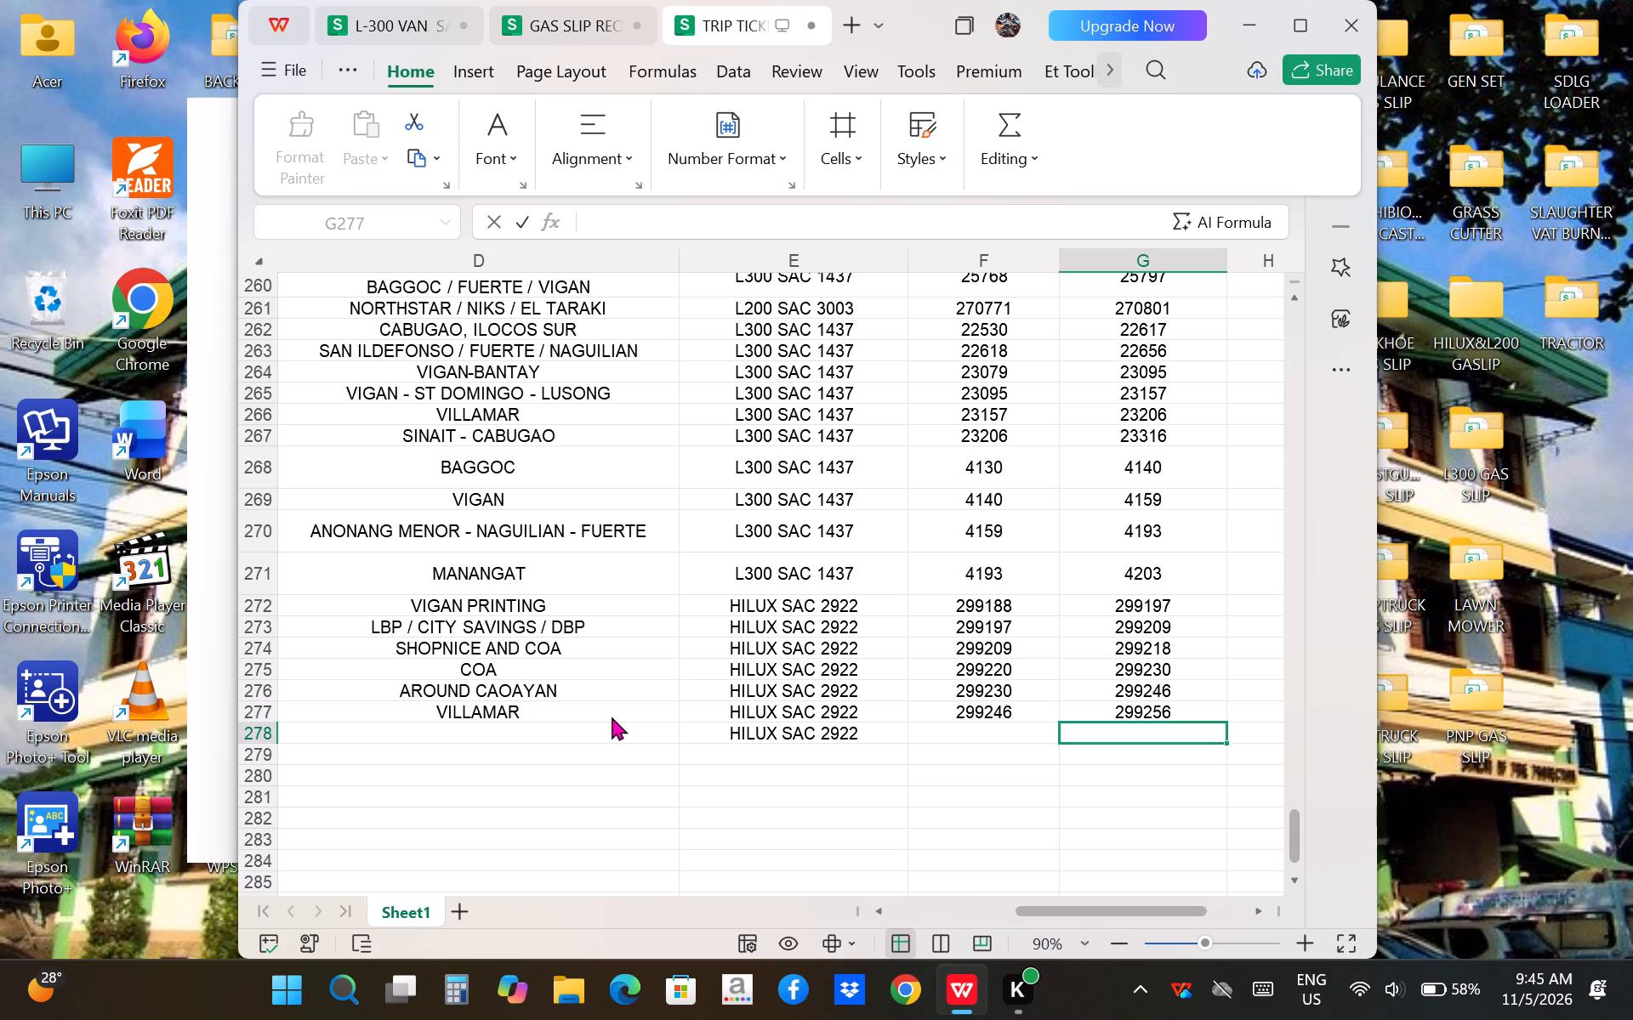
drag(1145, 912, 925, 888)
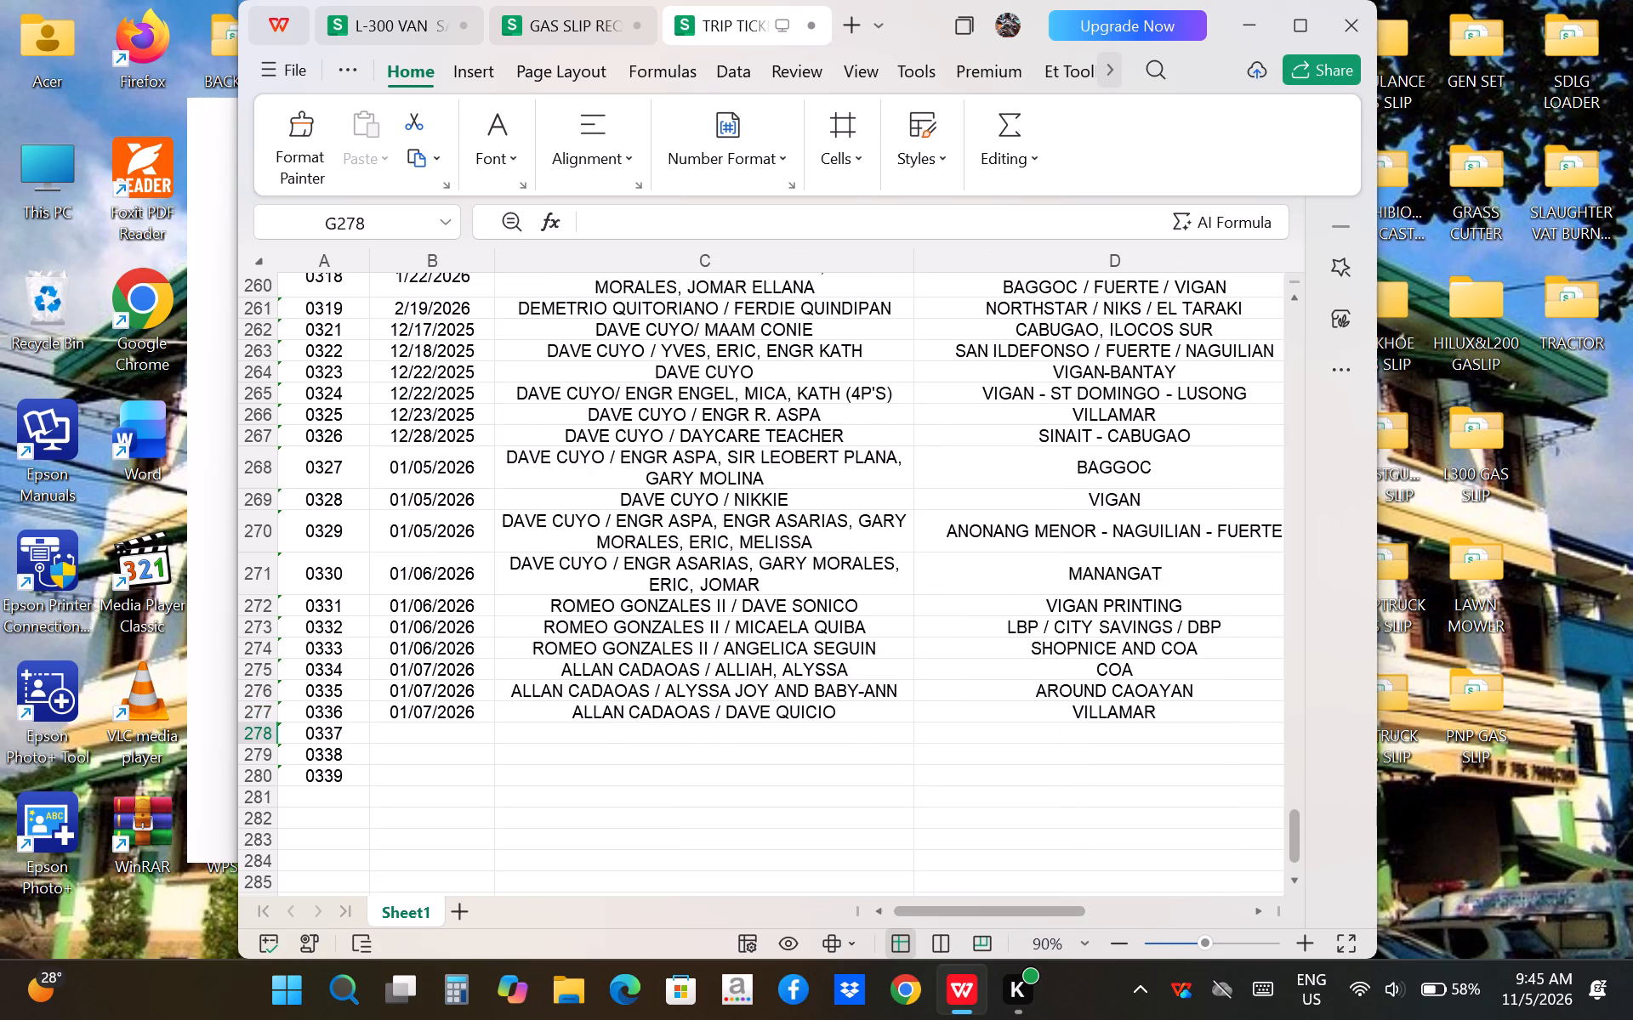
click(473, 737)
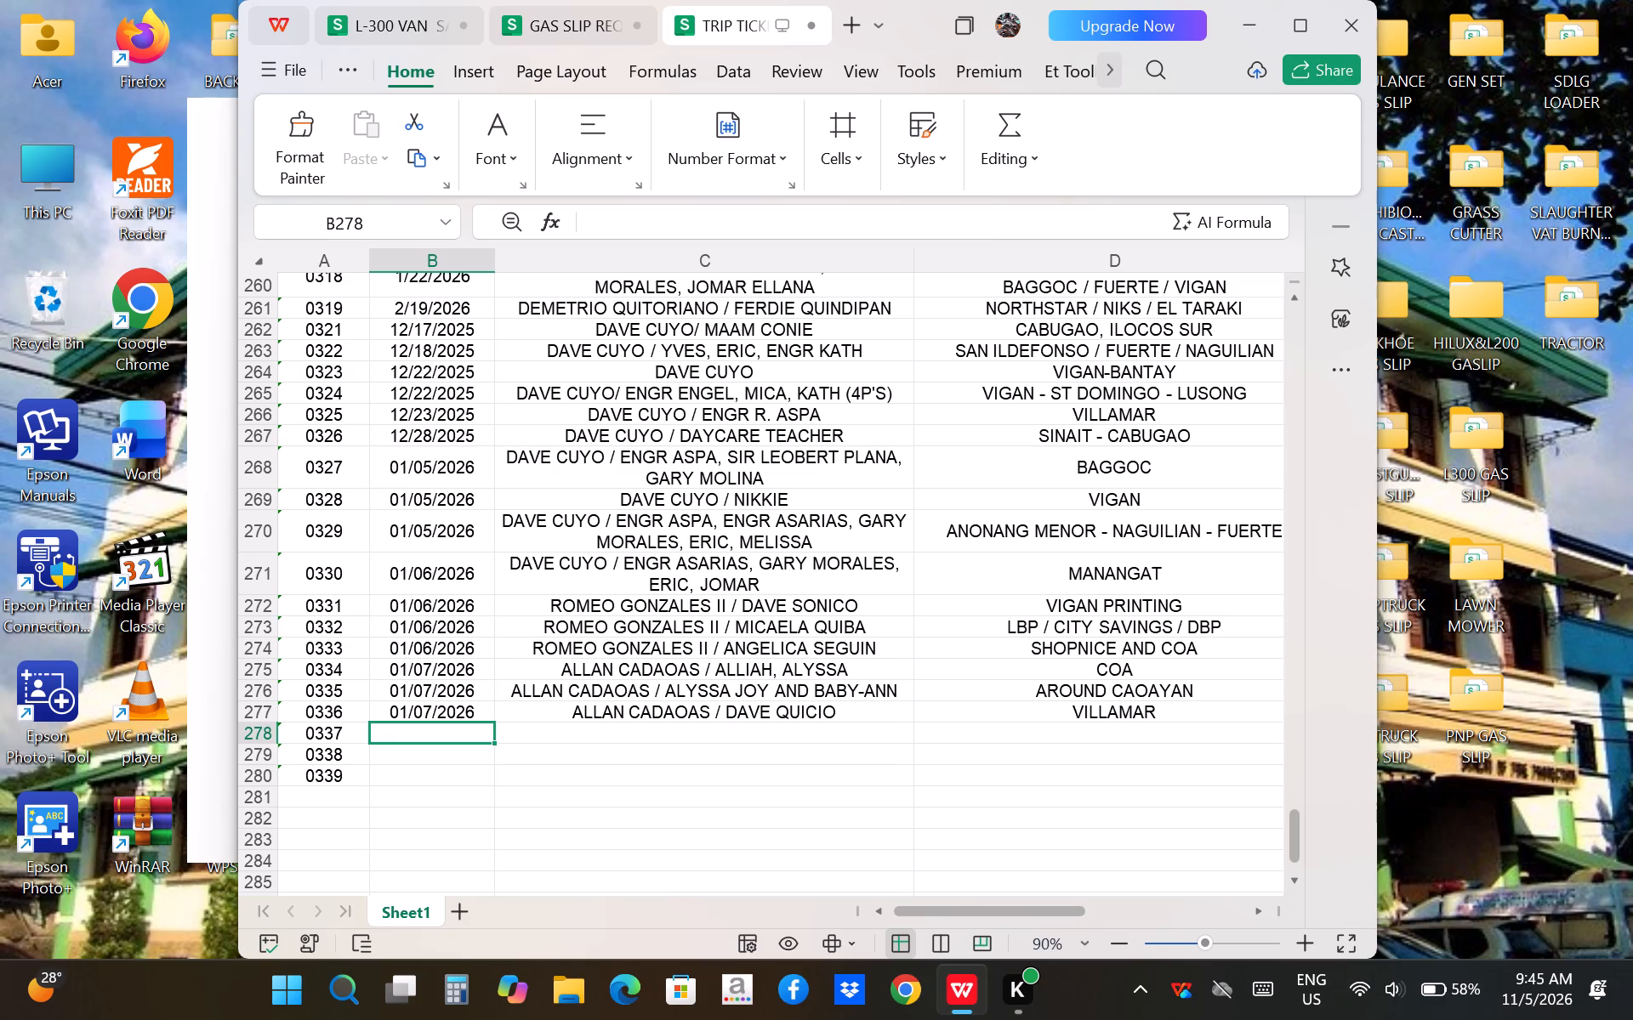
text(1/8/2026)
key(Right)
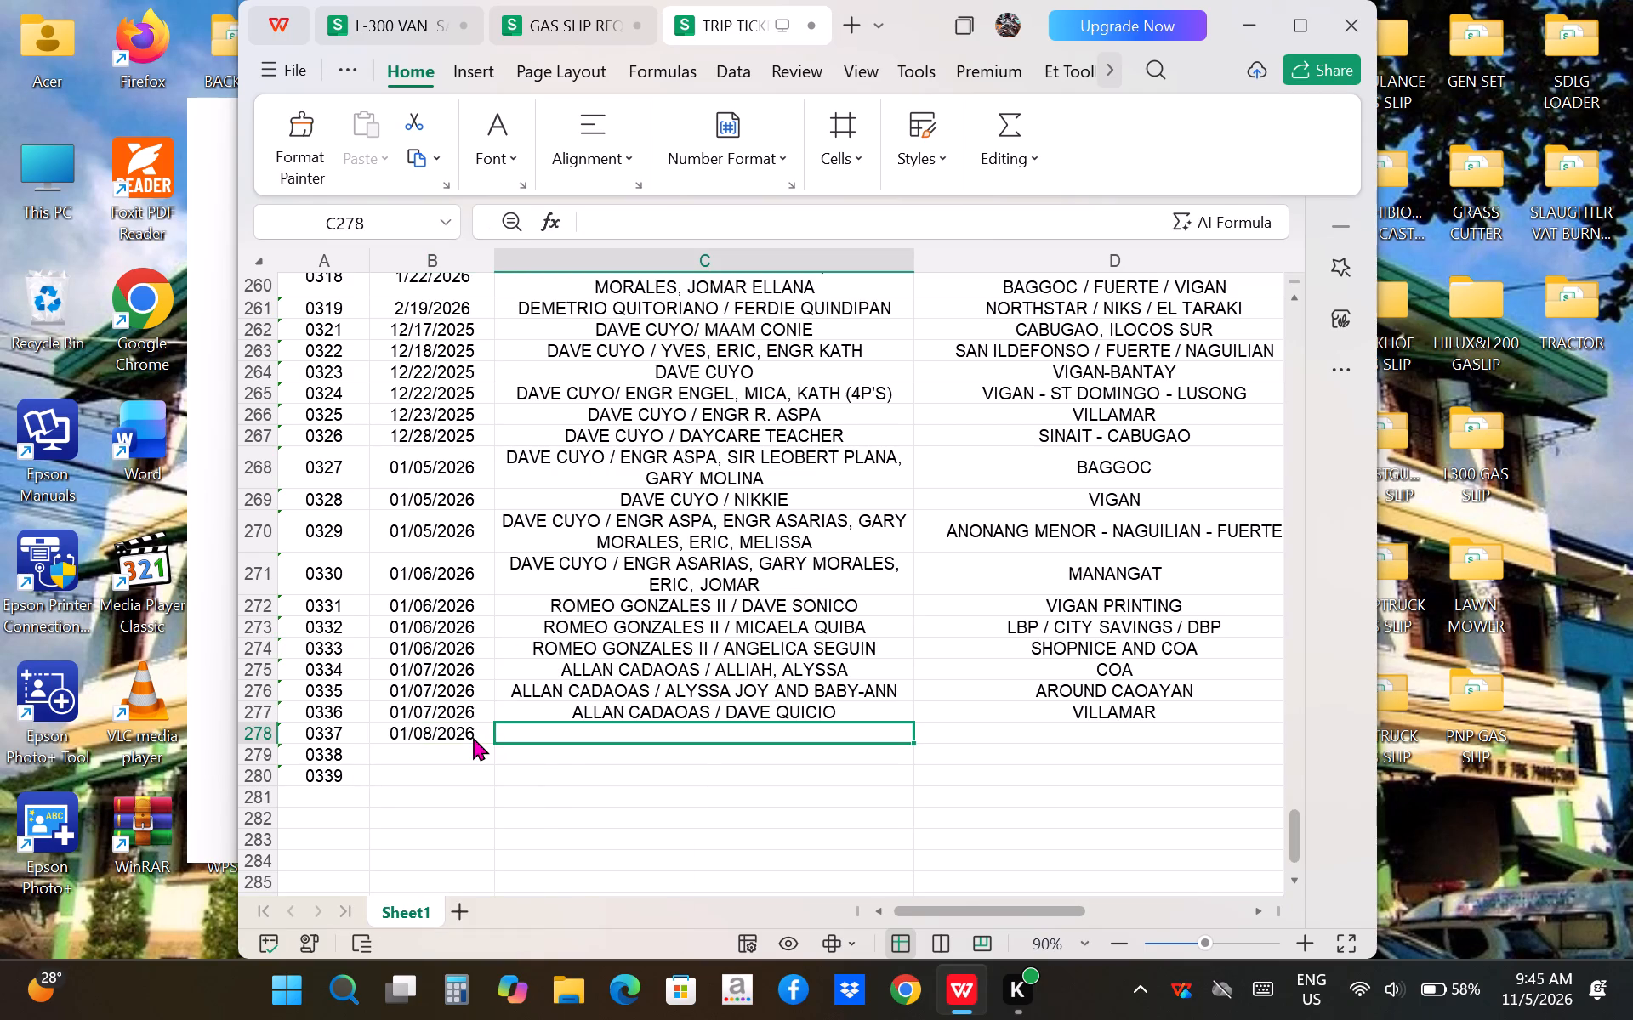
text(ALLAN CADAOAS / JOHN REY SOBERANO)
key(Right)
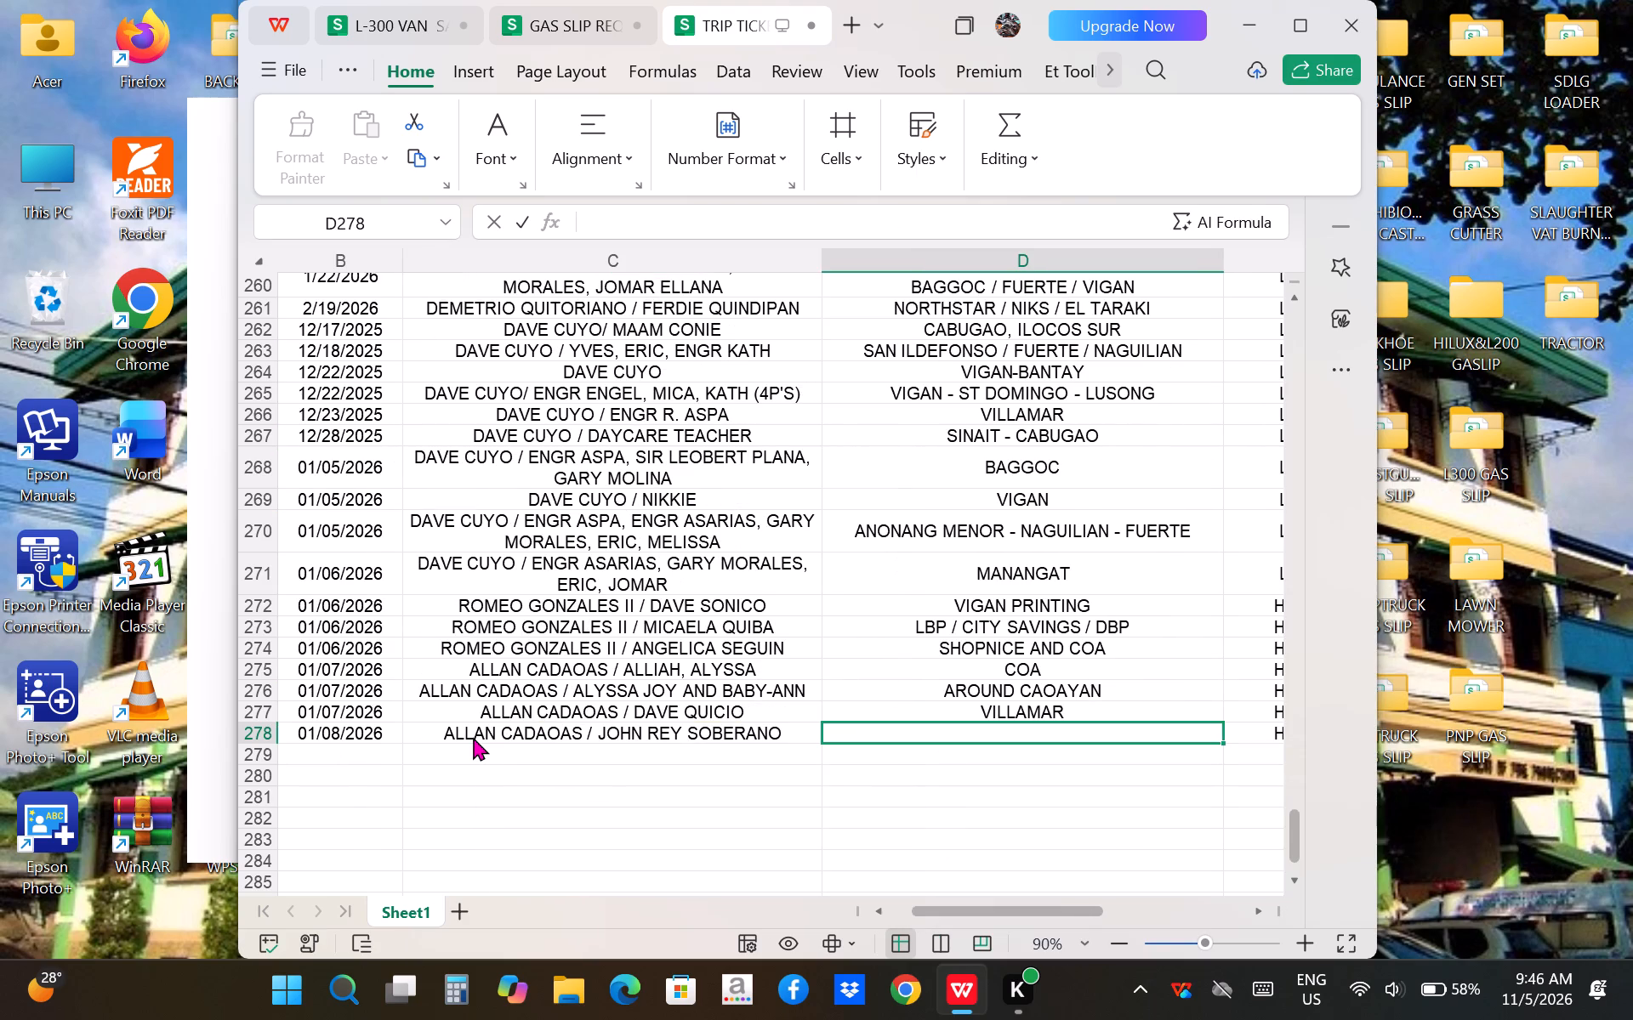
Enter the destination NIKS PRINTING AND COA in column D for ticket 0337.
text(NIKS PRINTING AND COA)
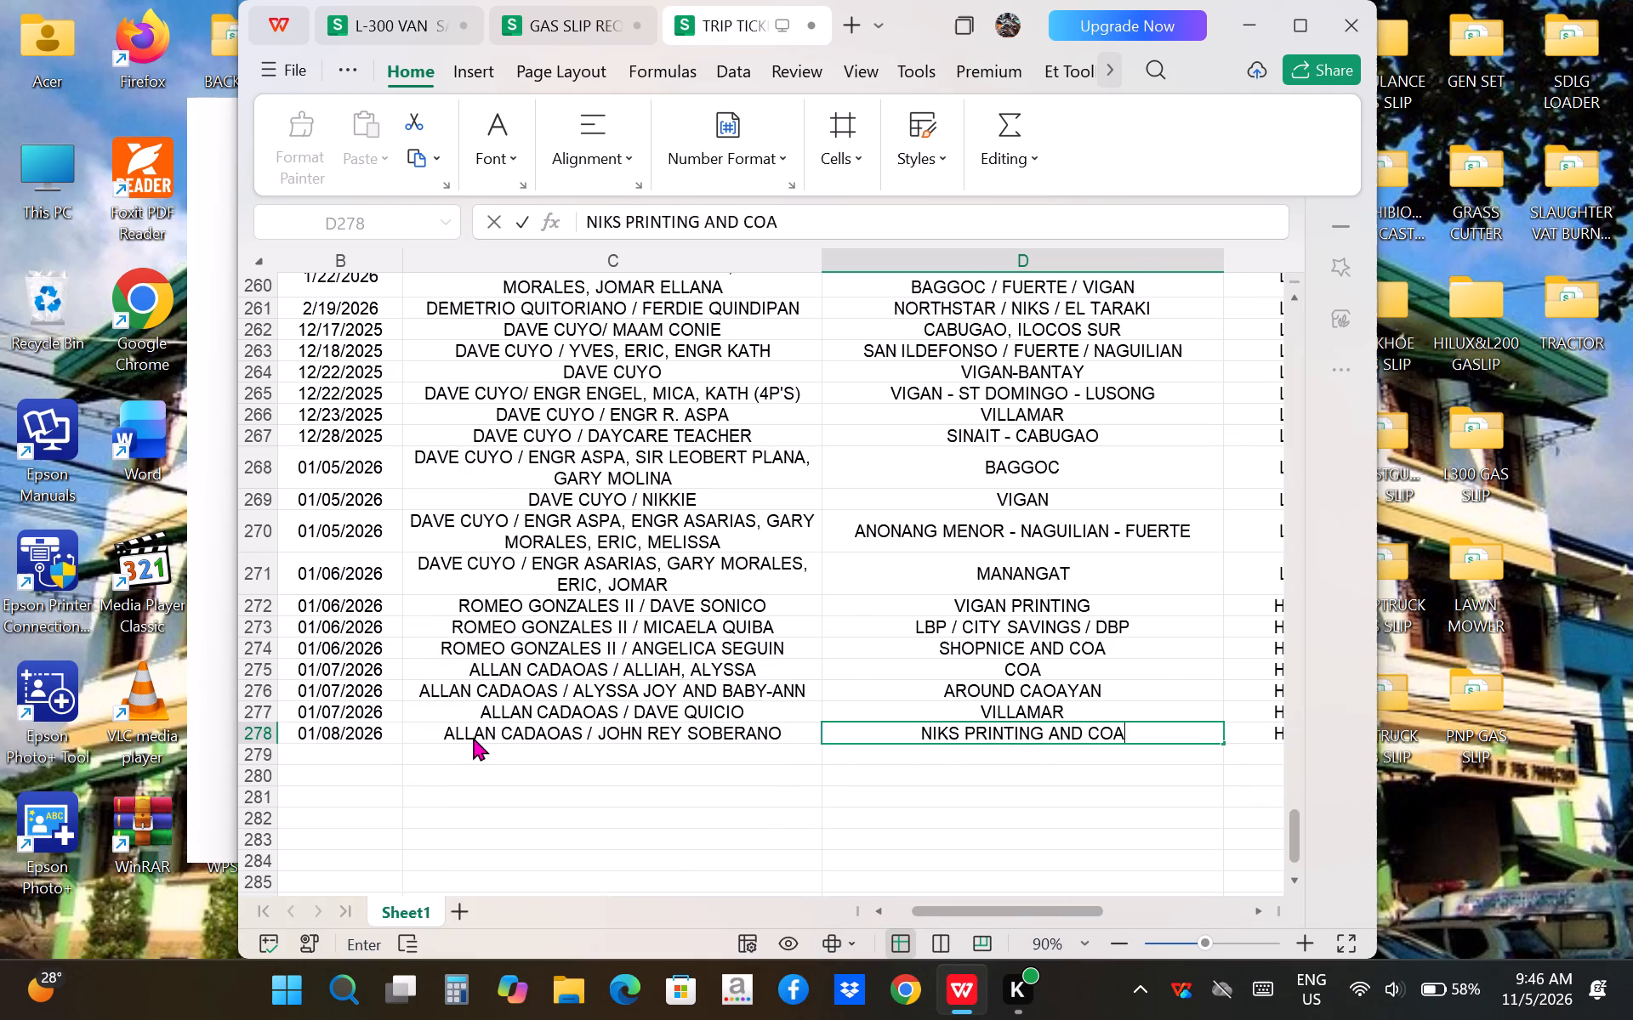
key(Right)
Enter the readings 298287 and 298297 in columns F and G for ticket 0337.
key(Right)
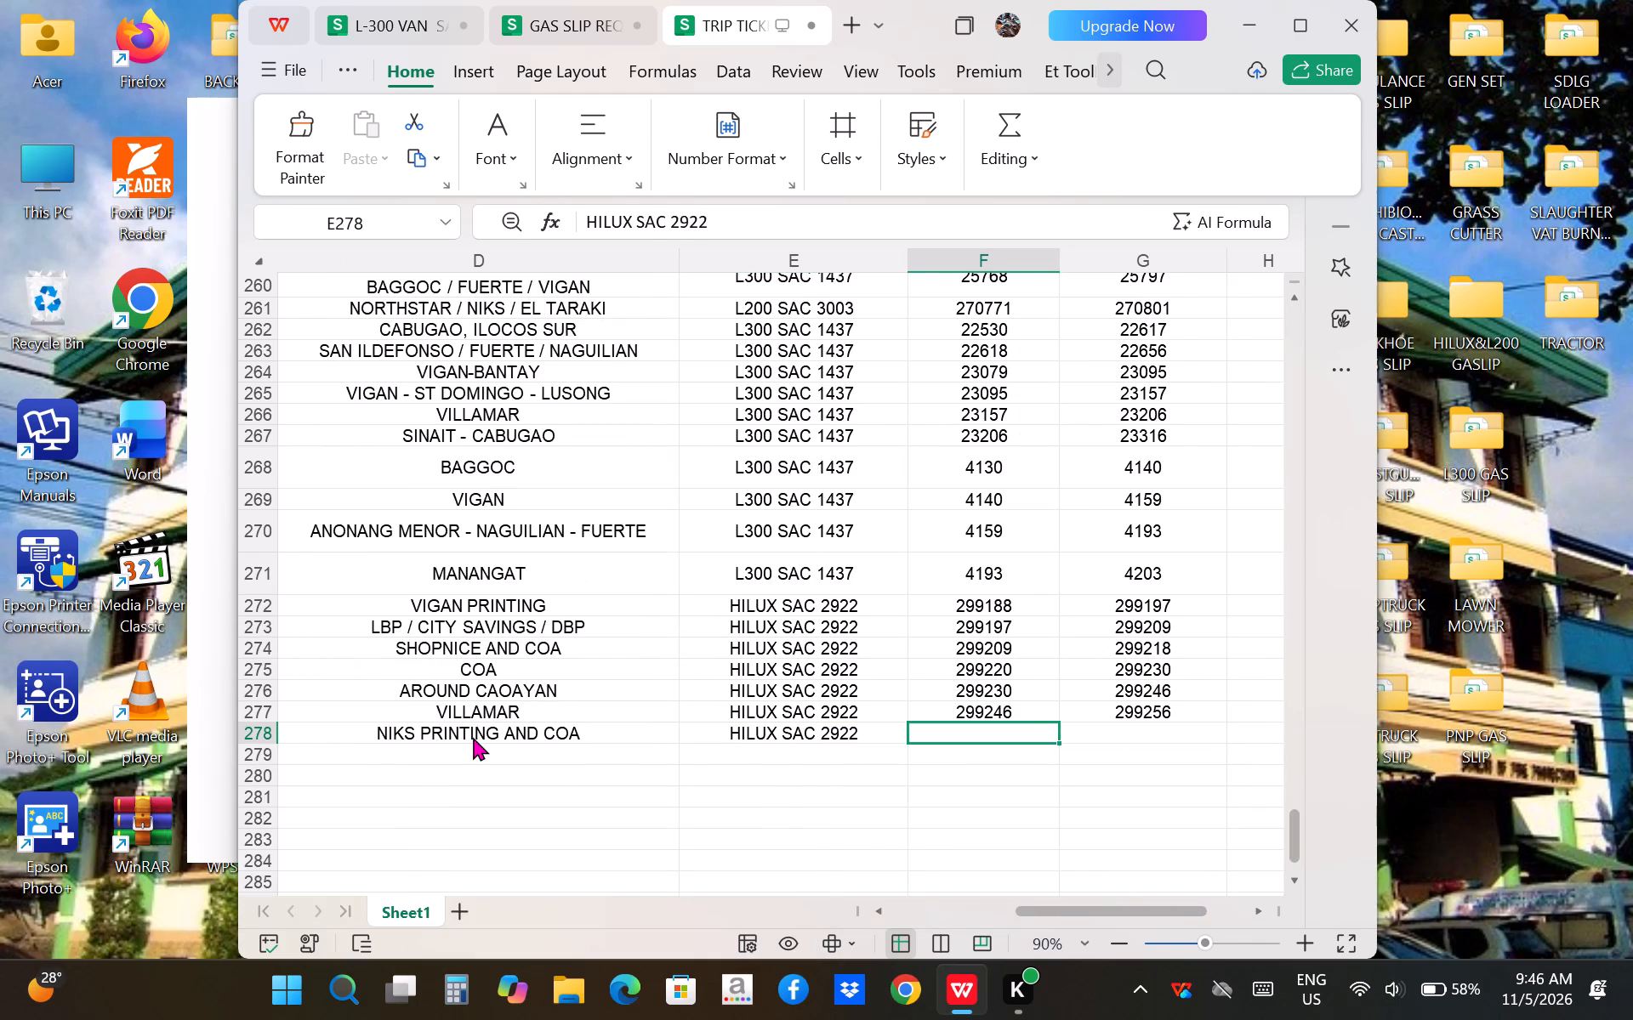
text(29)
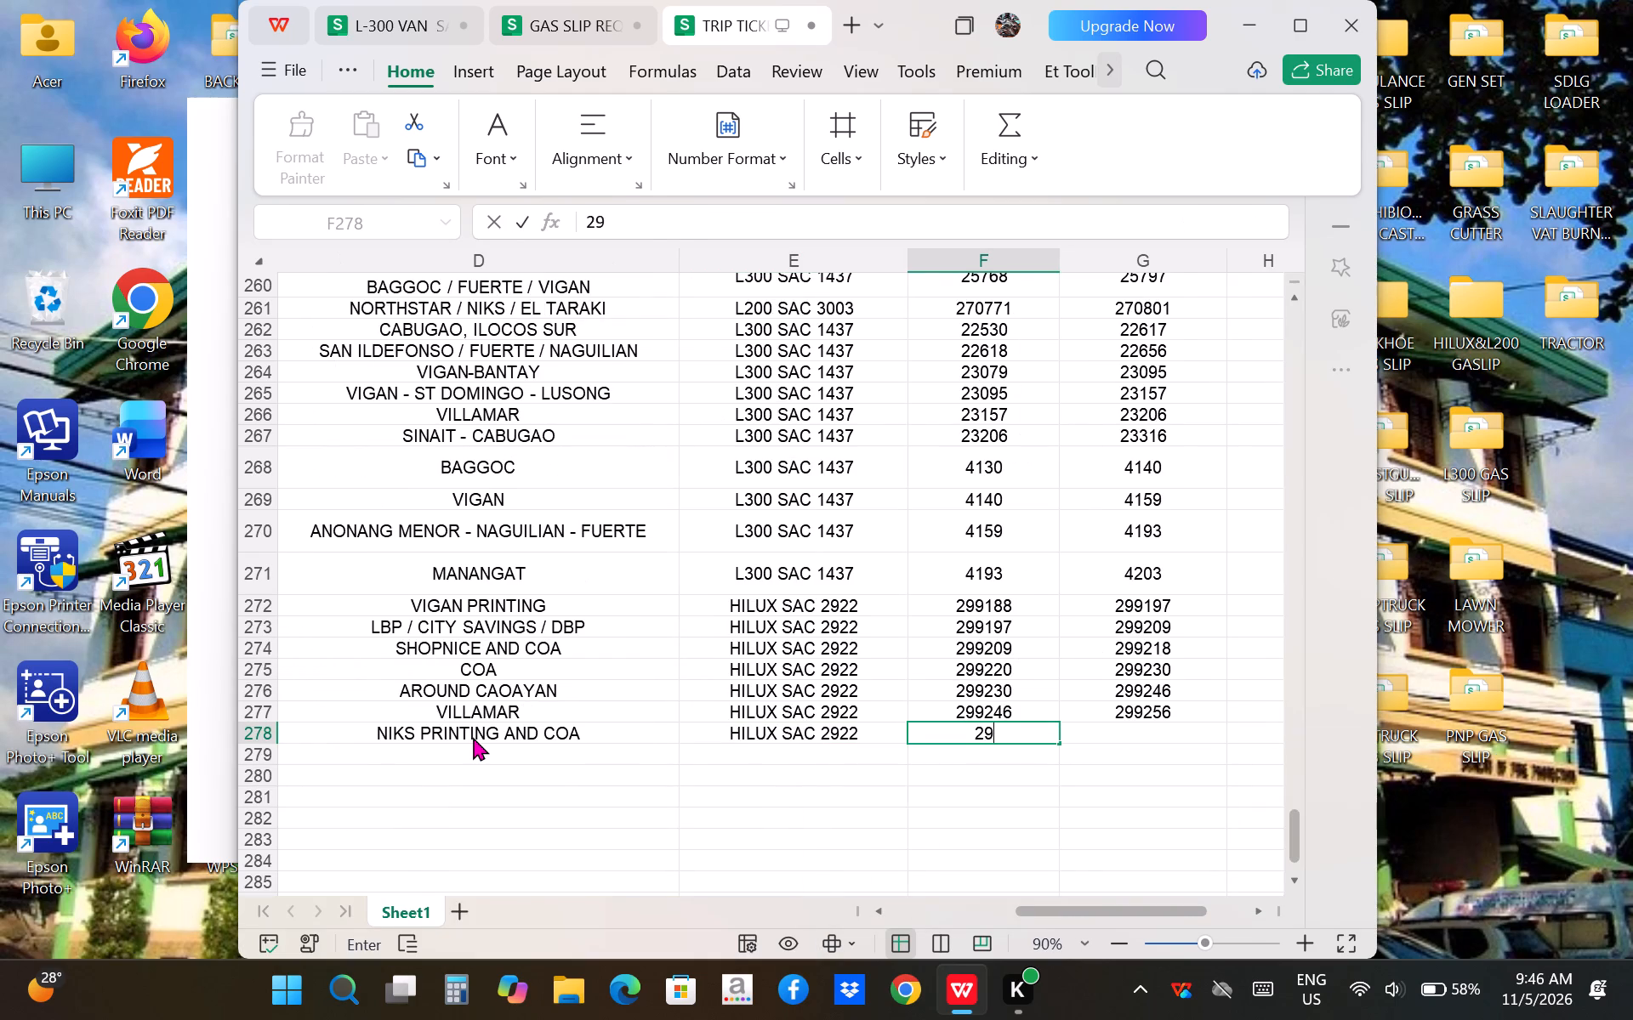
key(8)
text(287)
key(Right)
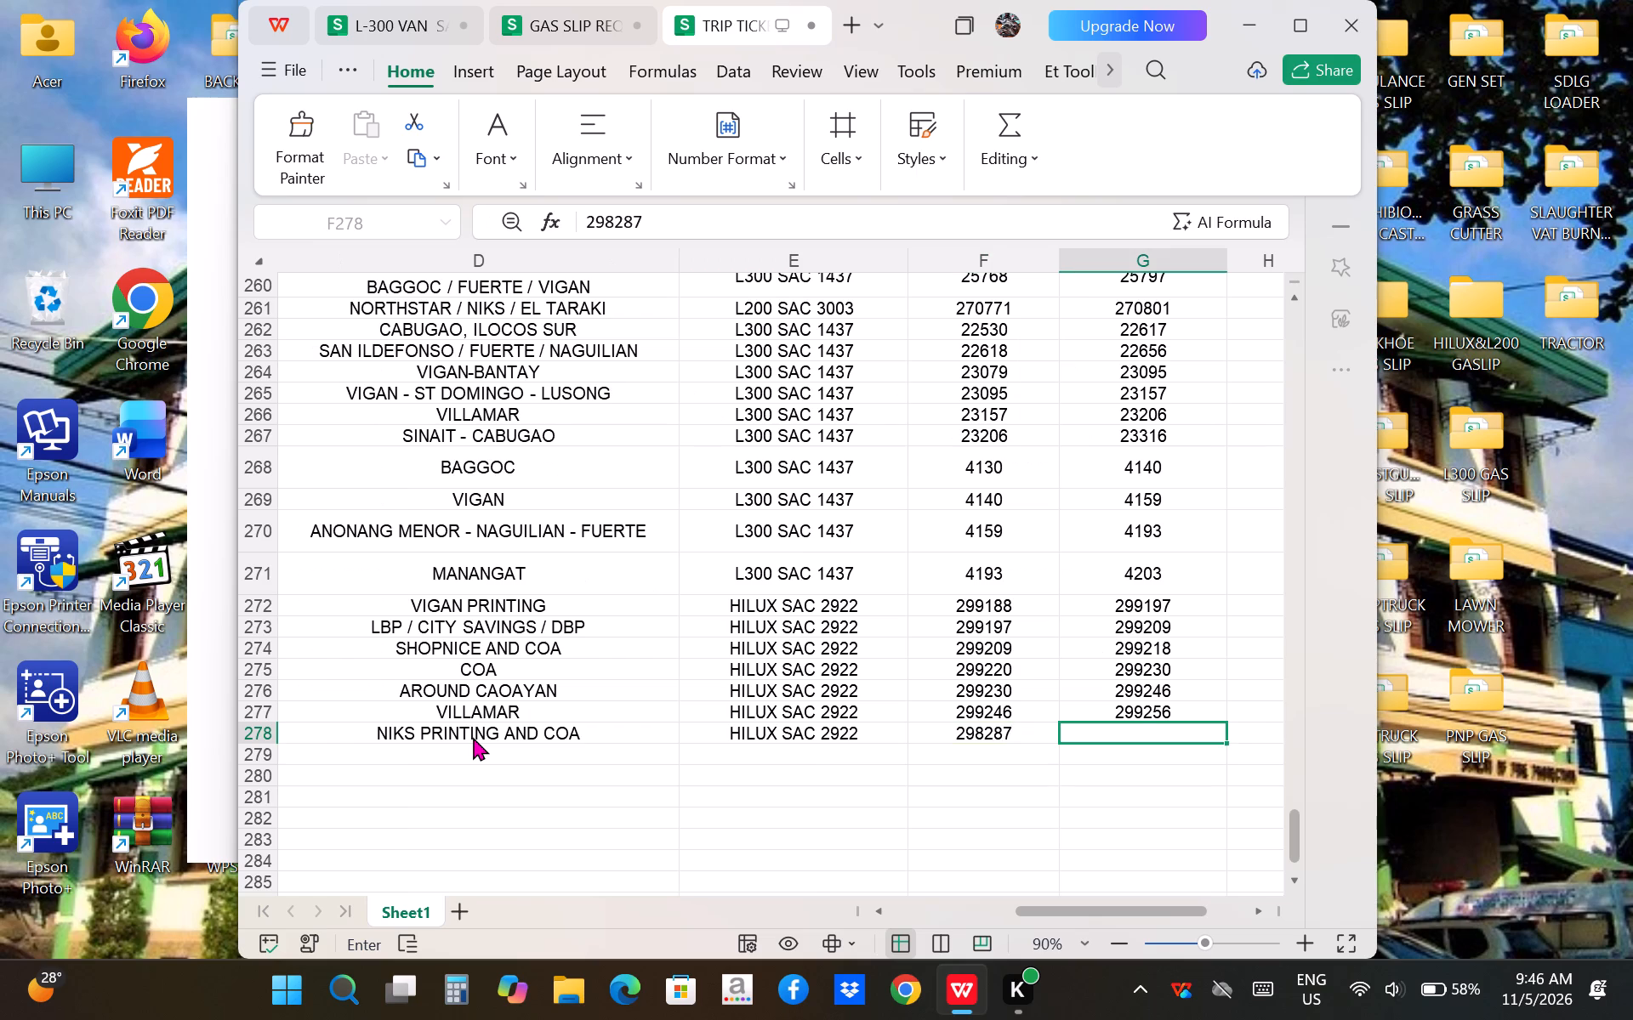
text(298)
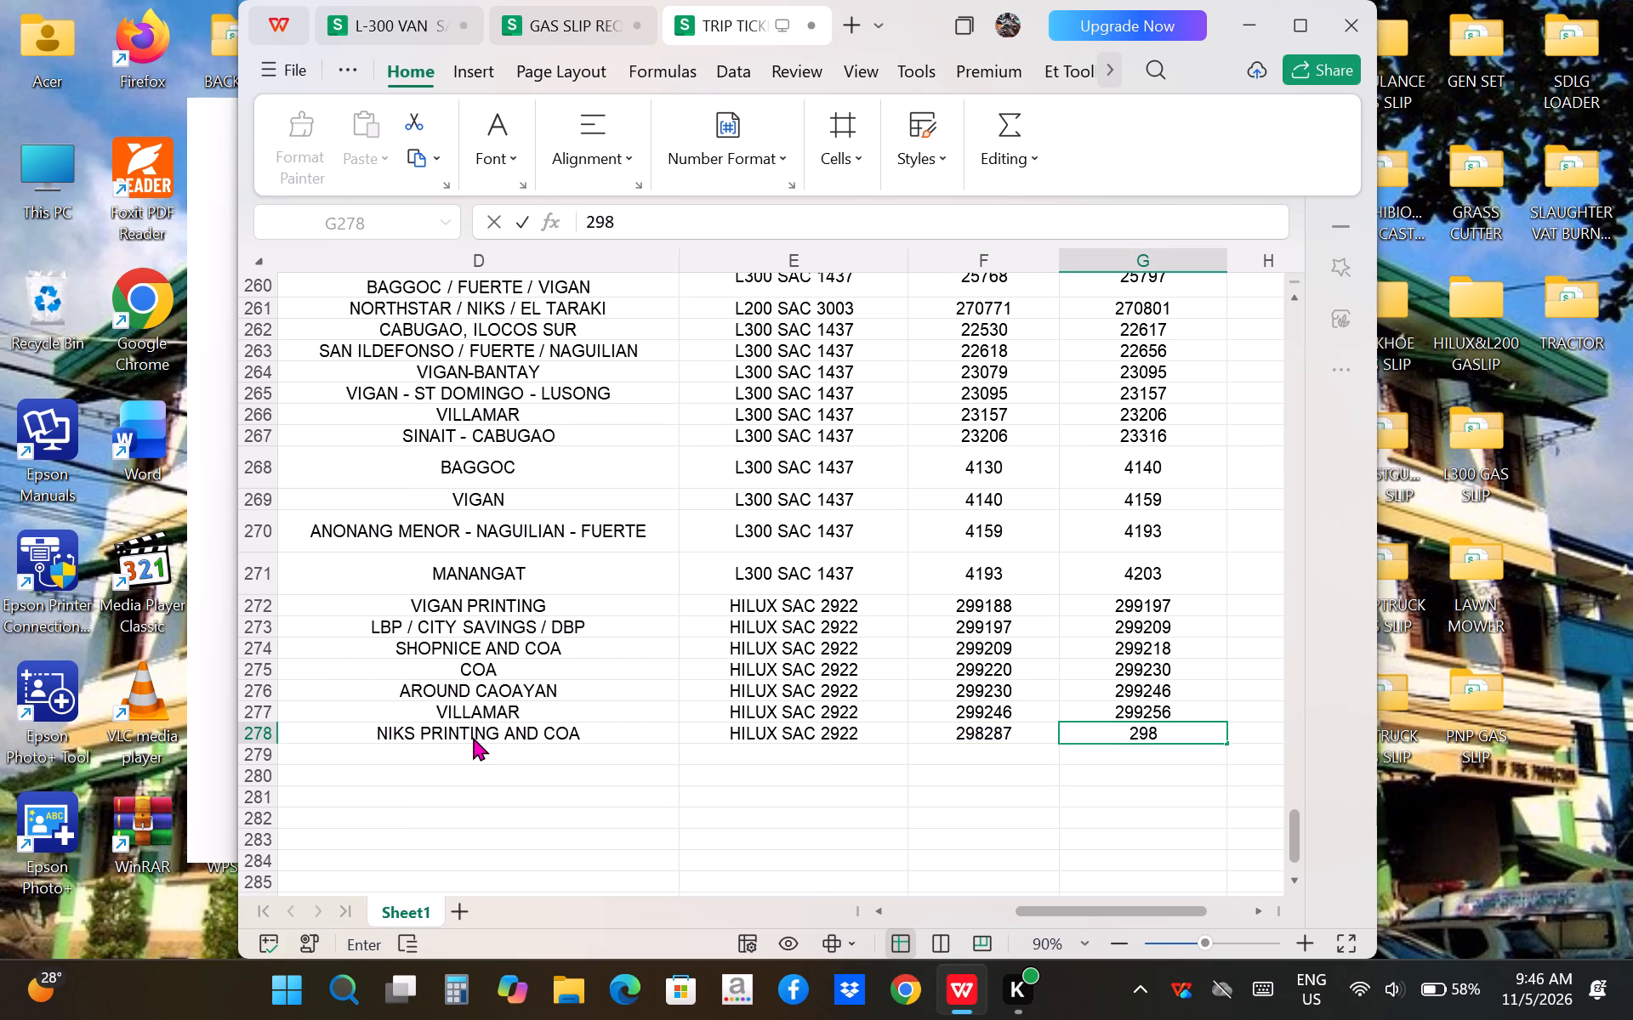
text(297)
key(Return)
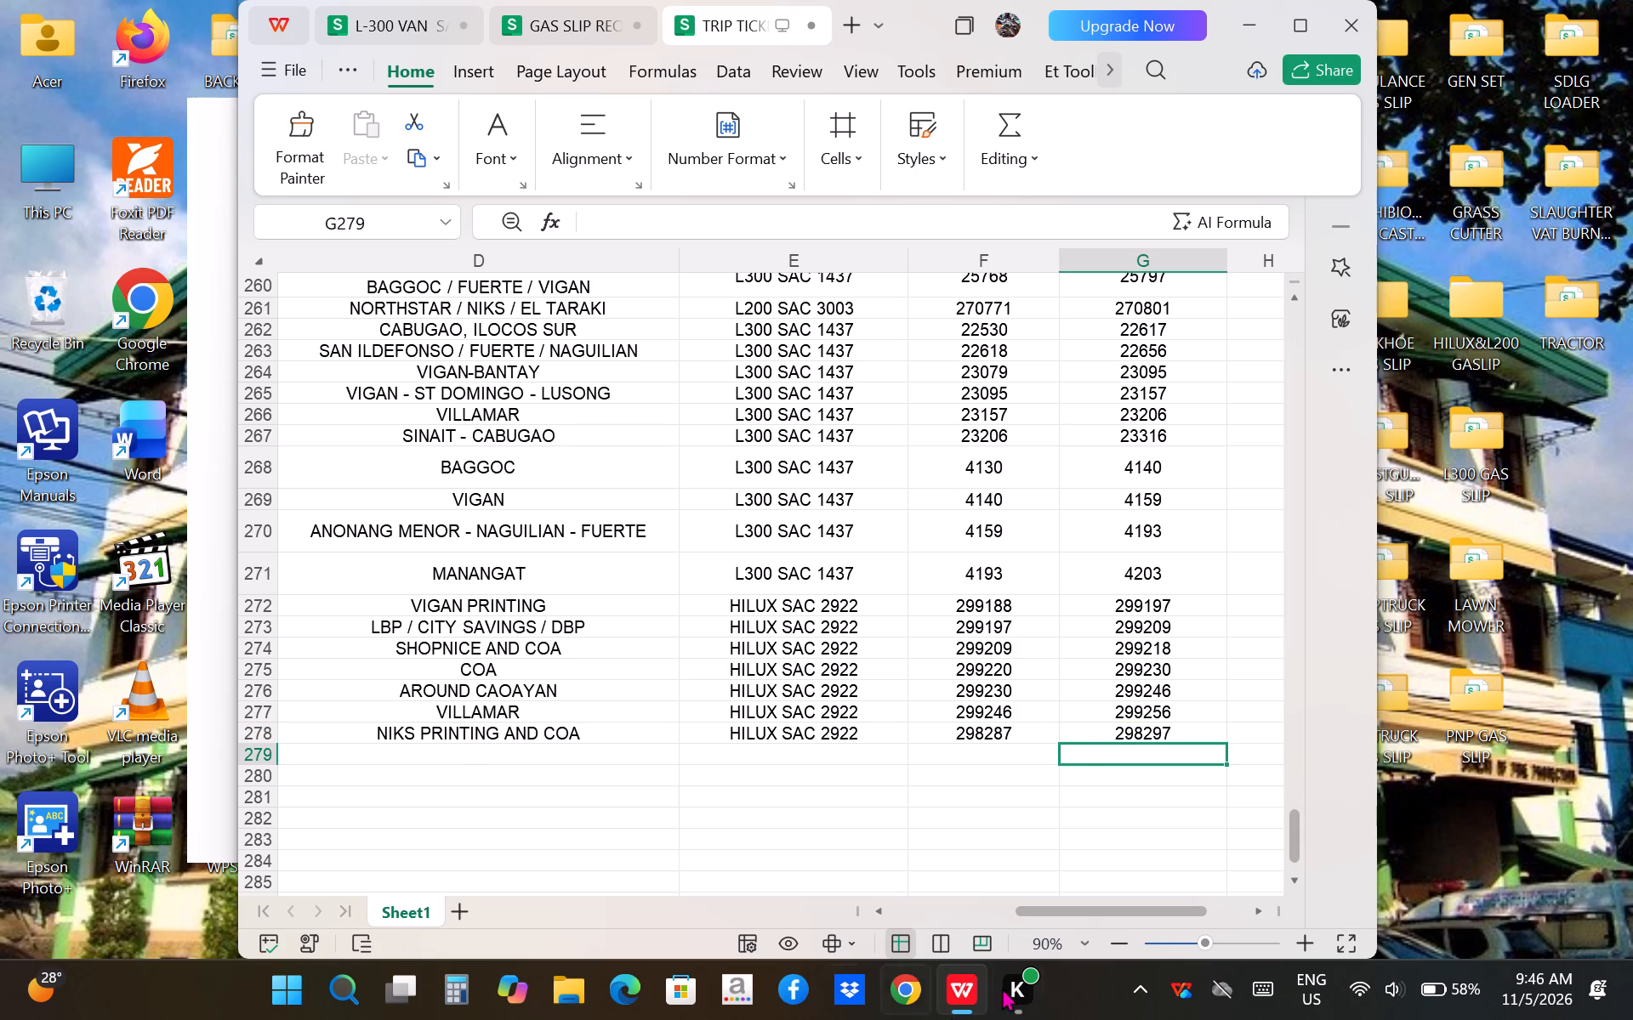
Fill the entire rows of tickets 0338 and 0339 with the standard red colour.
drag(1084, 914, 784, 905)
click(453, 755)
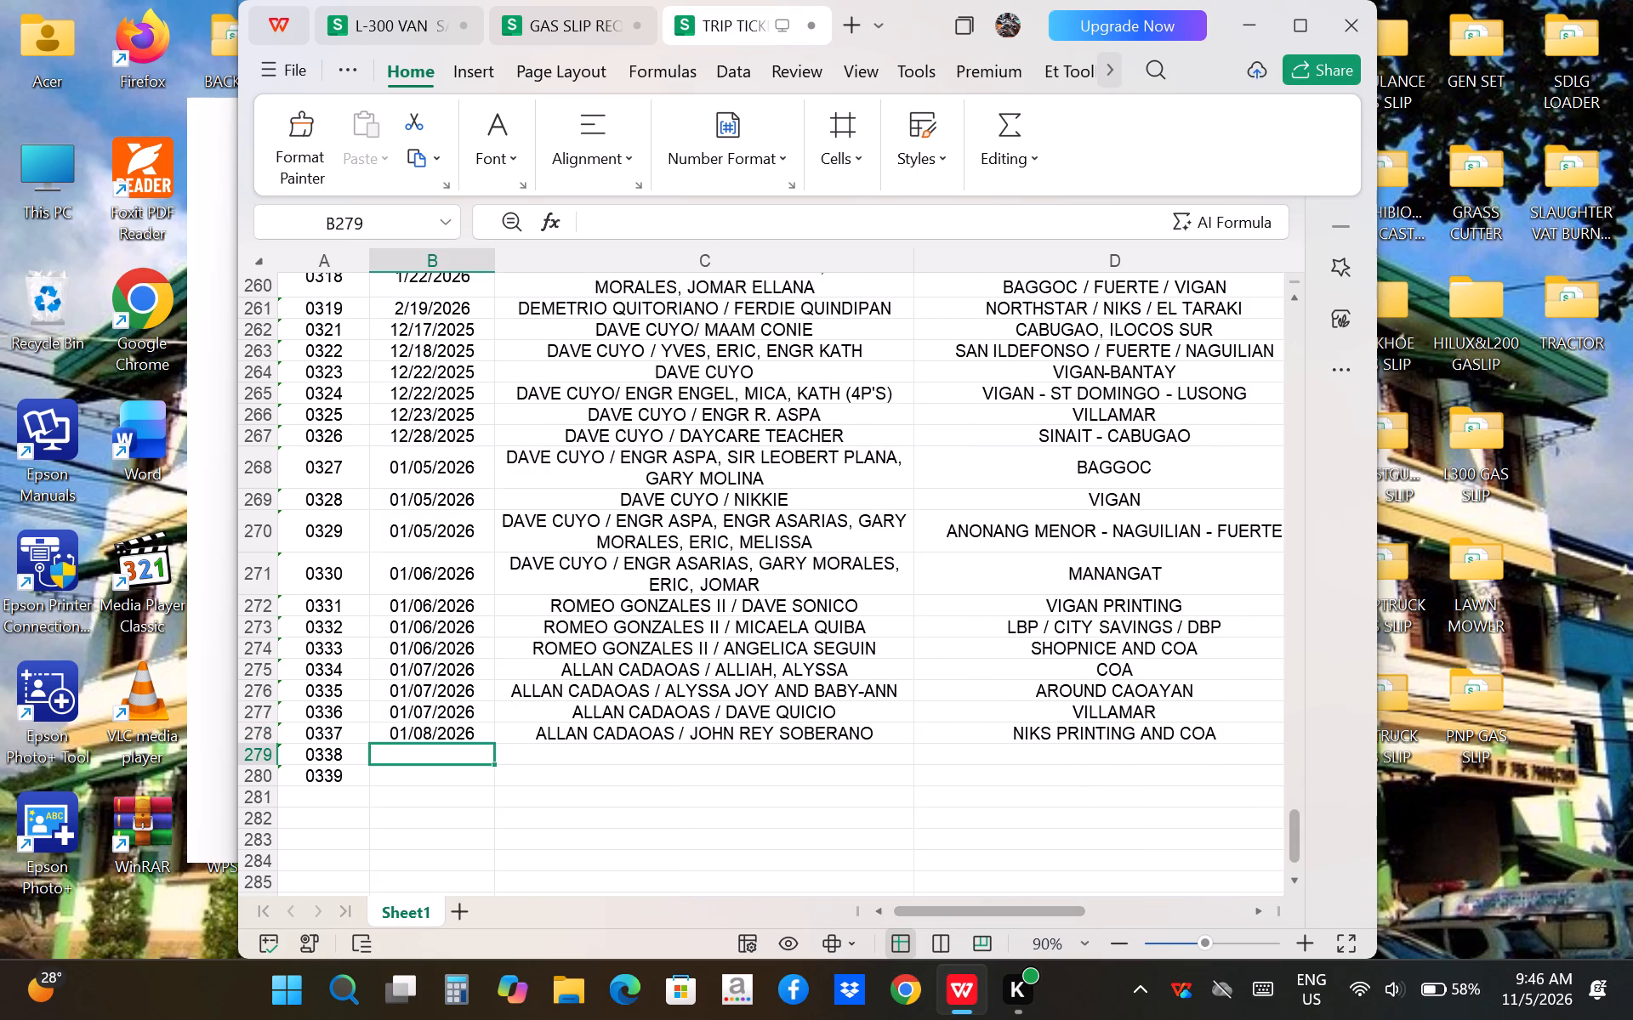
drag(253, 755, 252, 765)
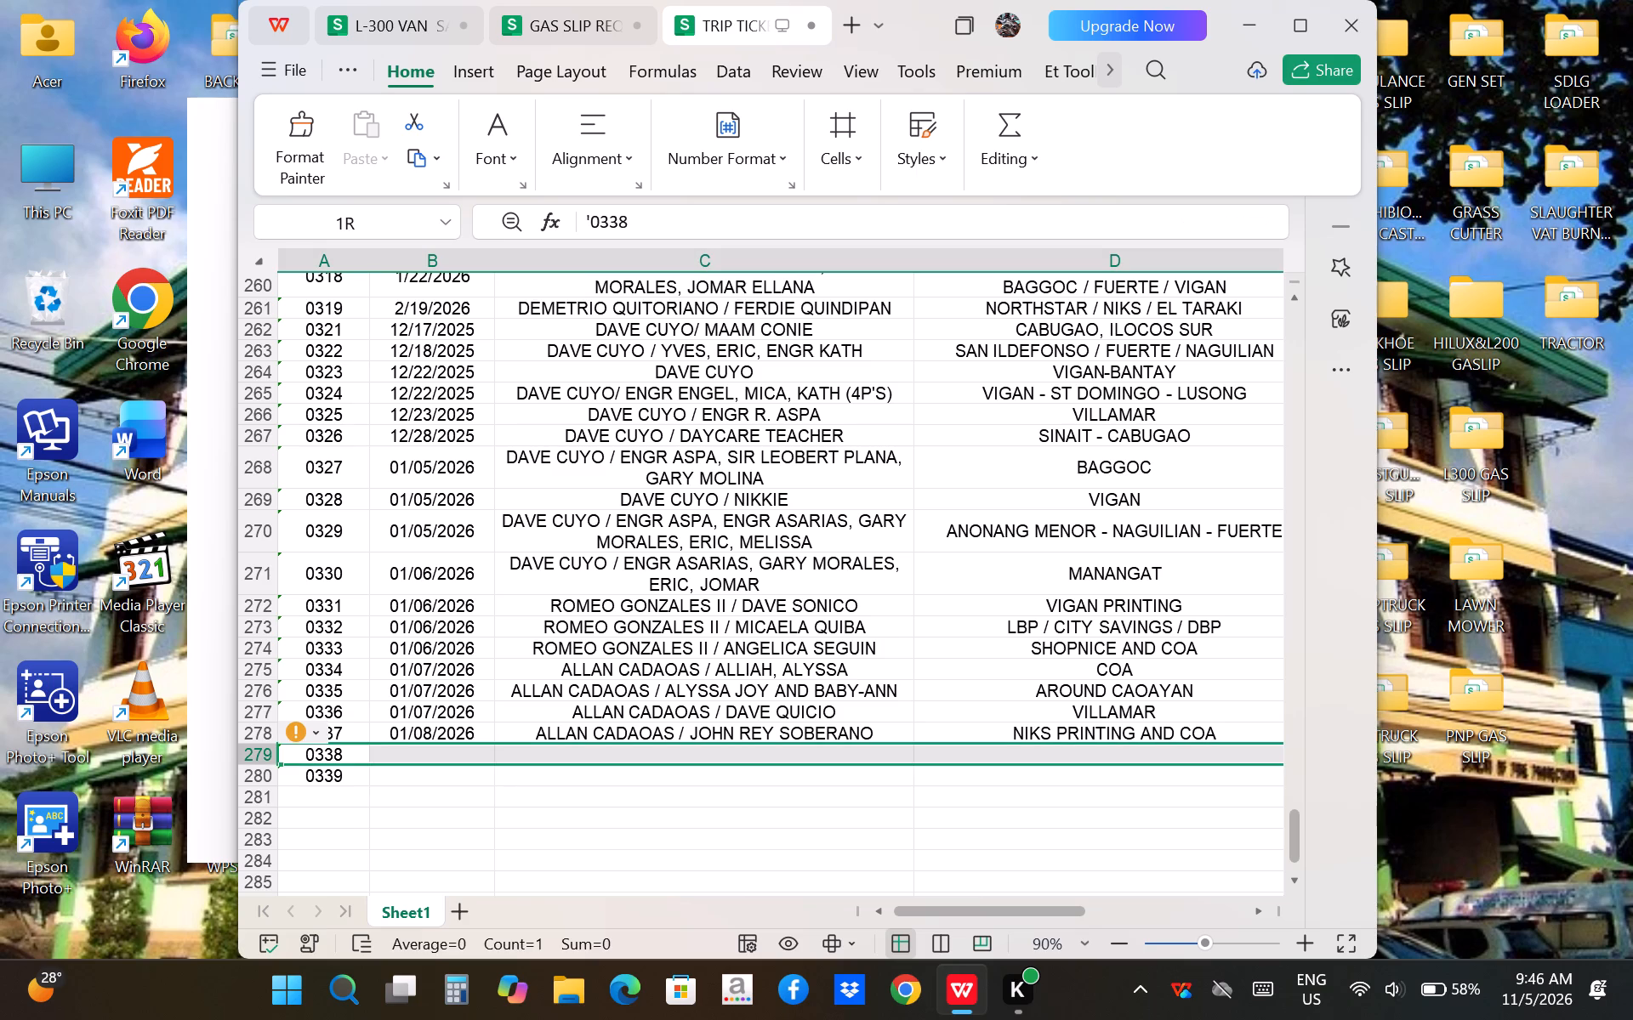
drag(252, 765, 253, 780)
click(492, 156)
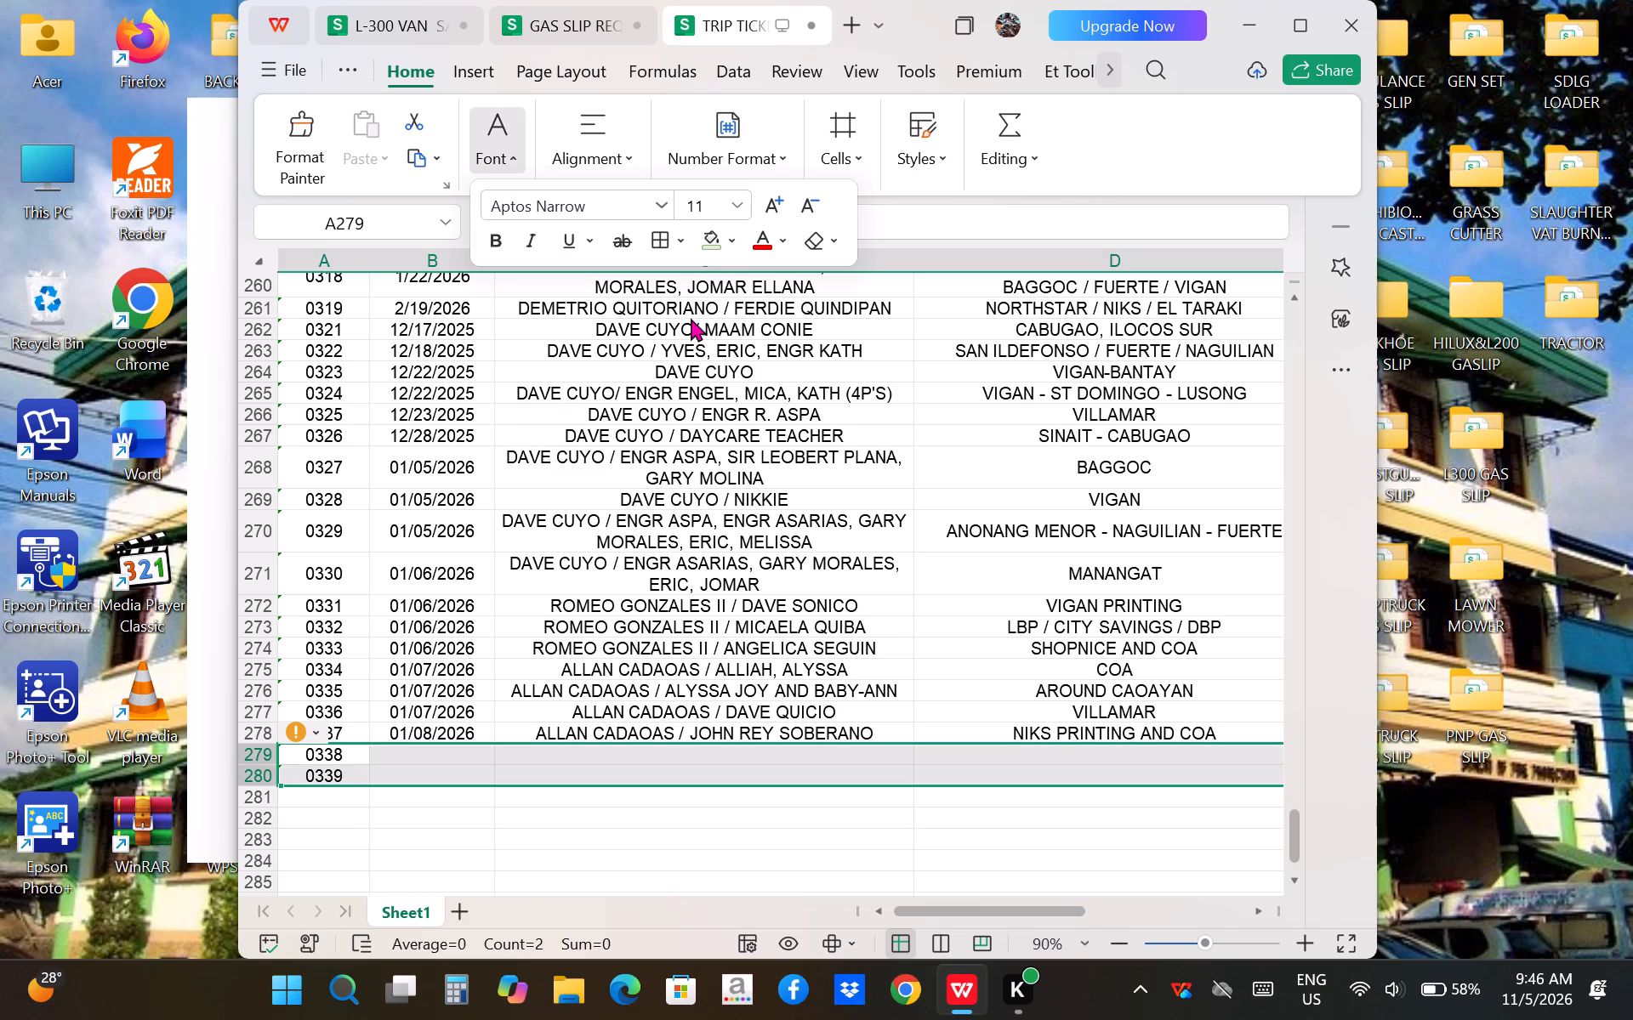
click(736, 243)
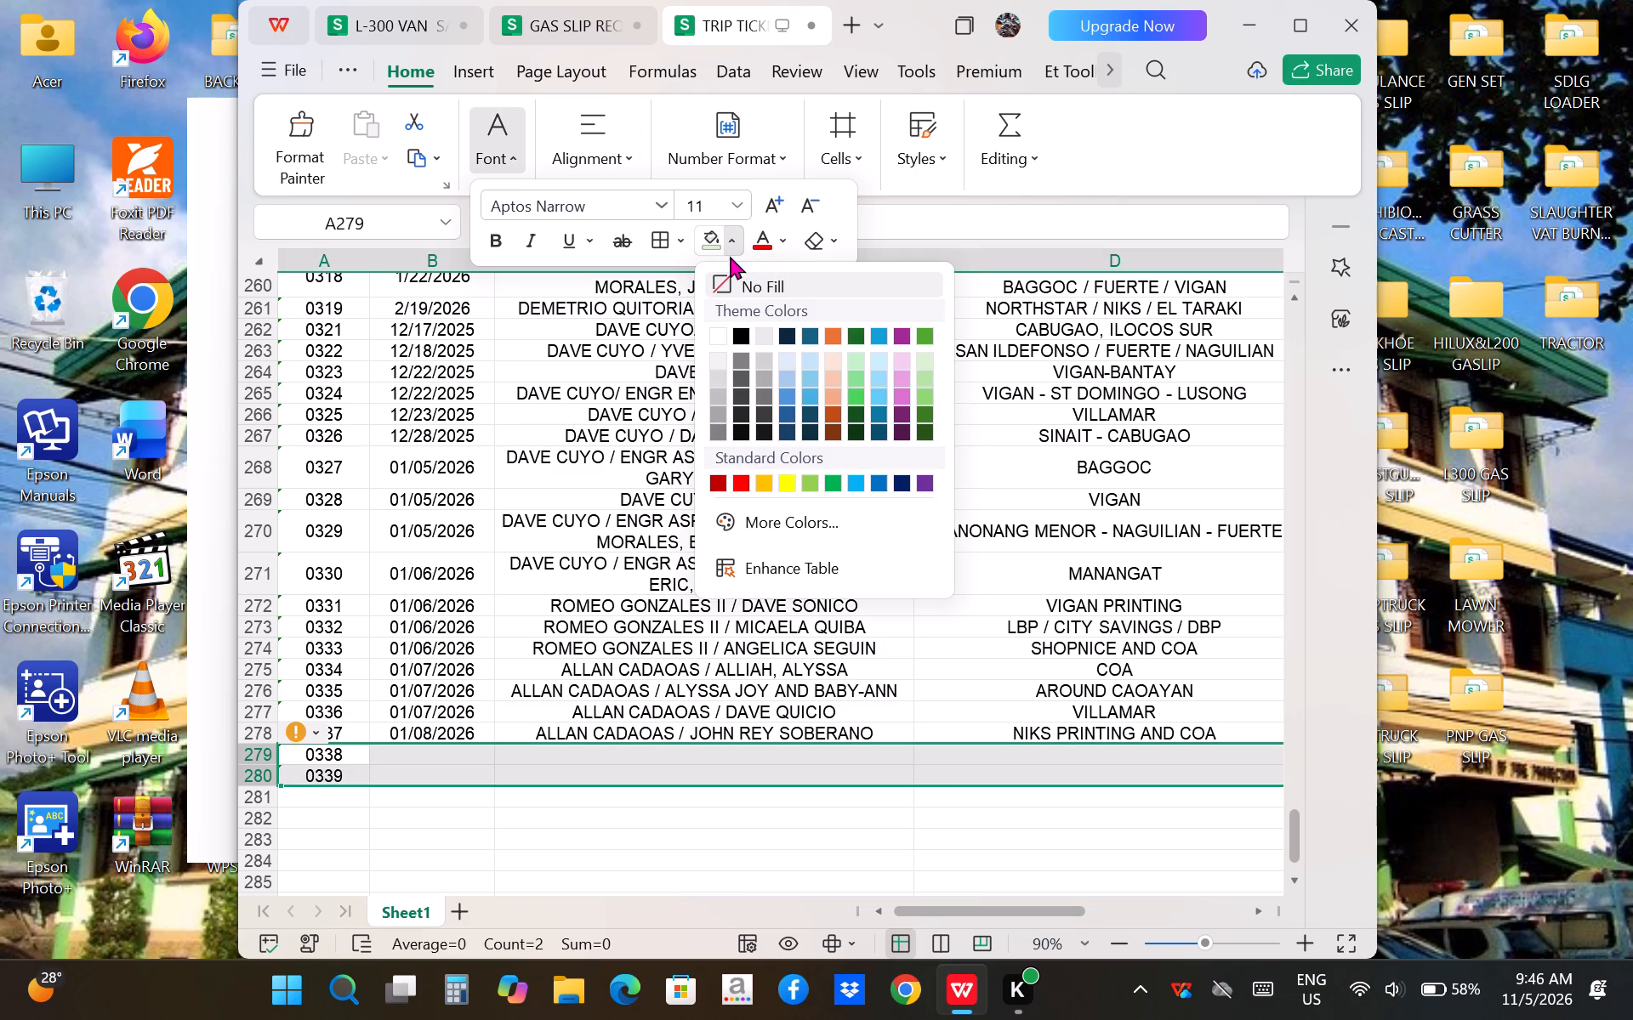
click(742, 487)
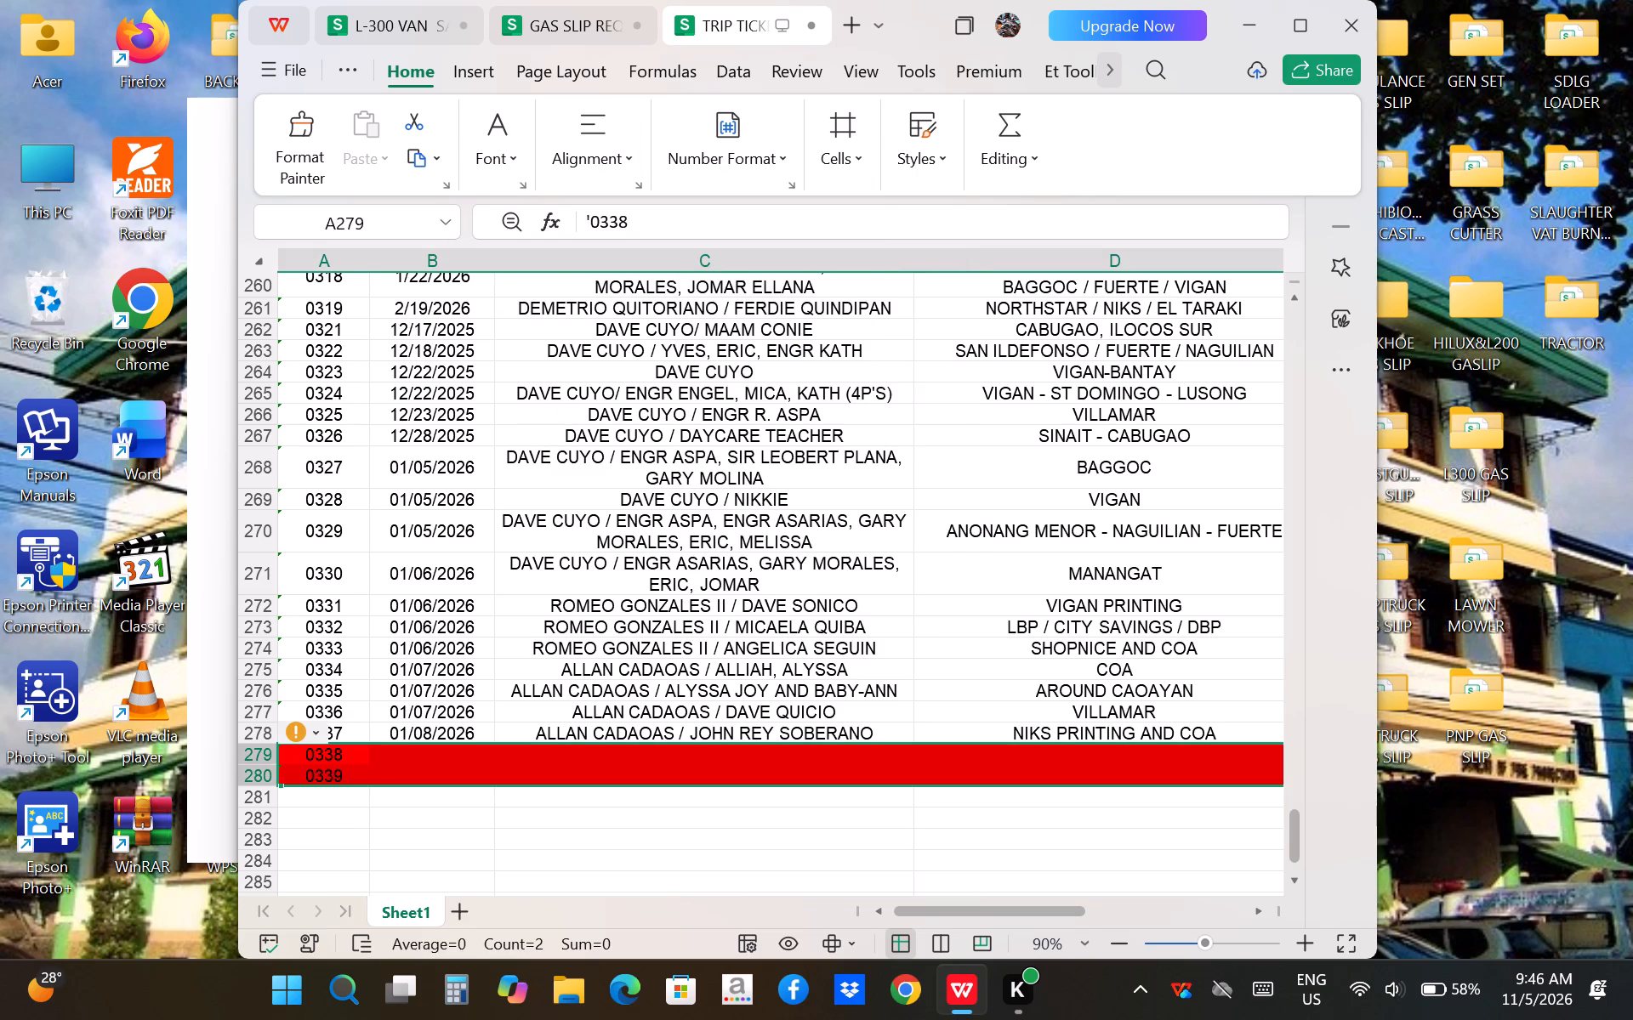
Enter ticket number 0341 as text in A281 and extend the series down column A through 0351.
click(396, 833)
click(333, 786)
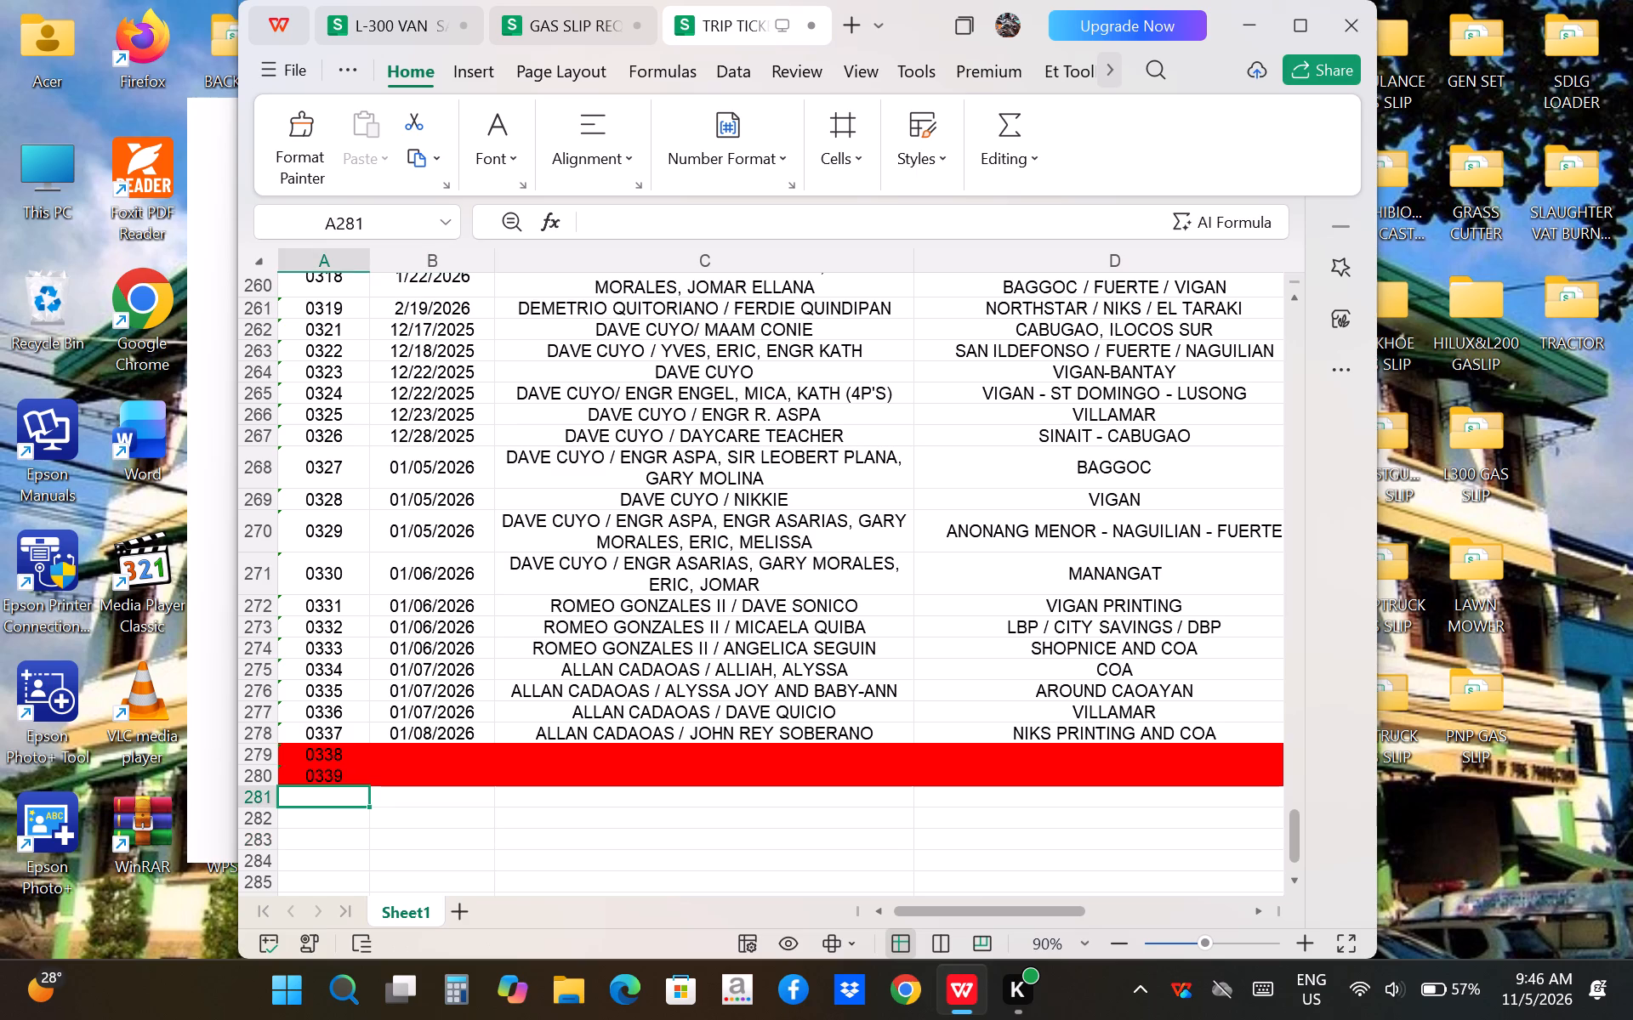
scroll(332, 793, down, 5)
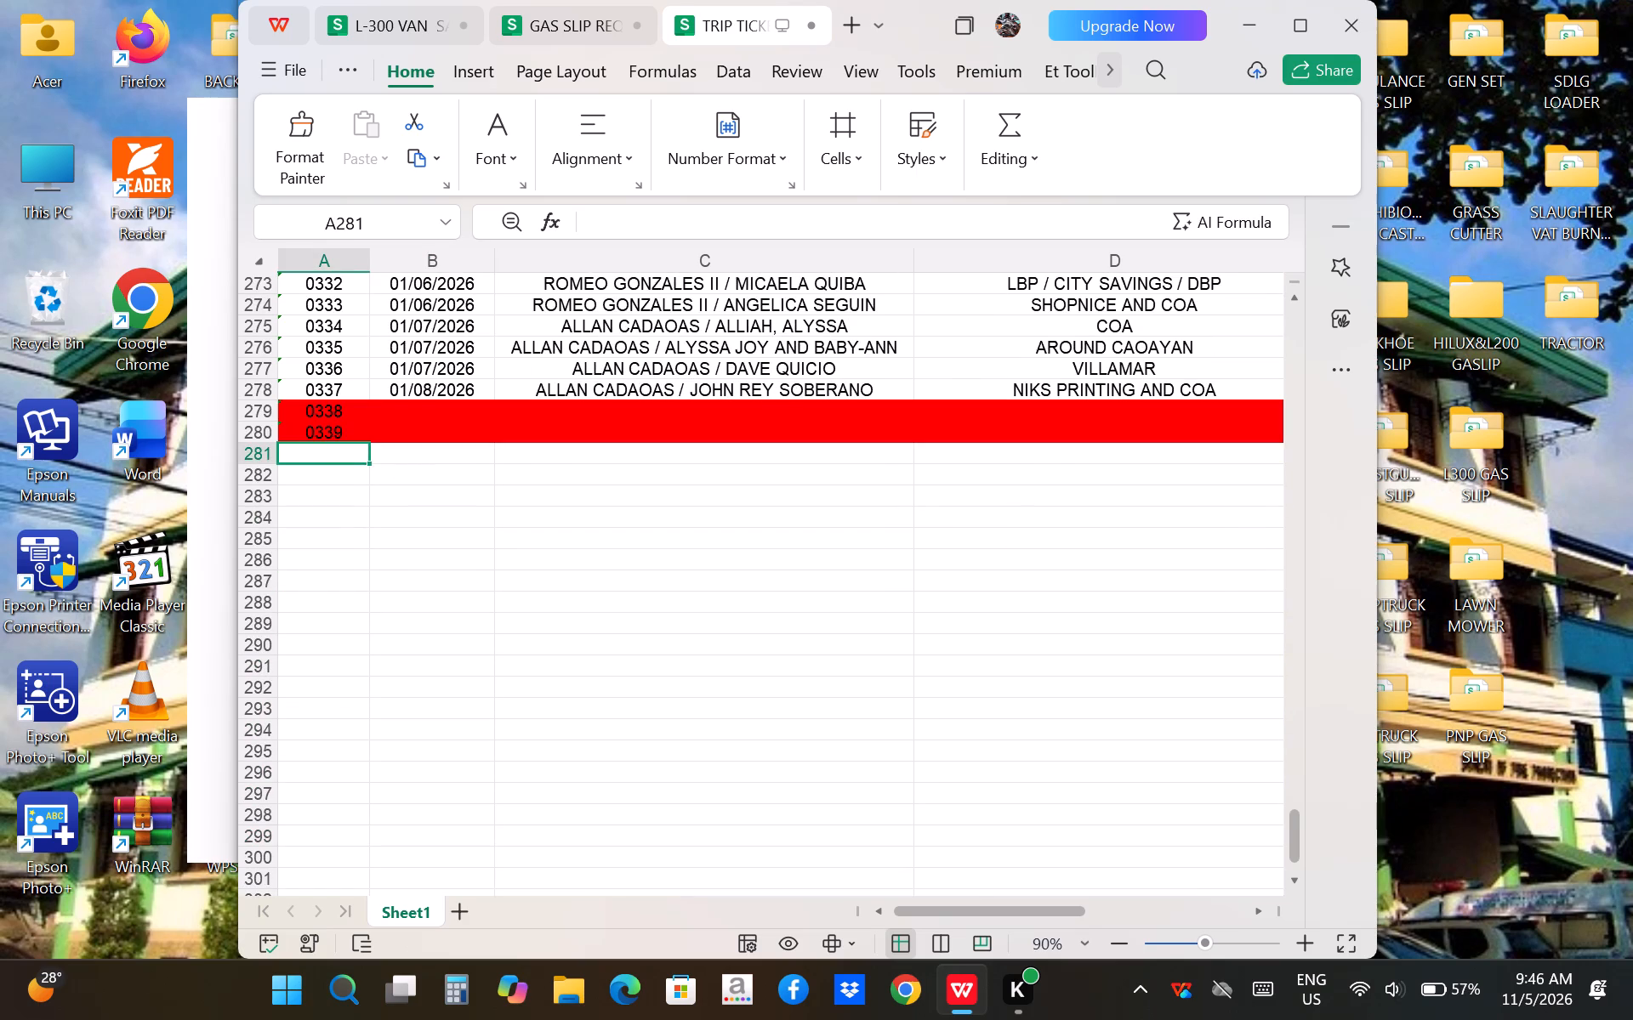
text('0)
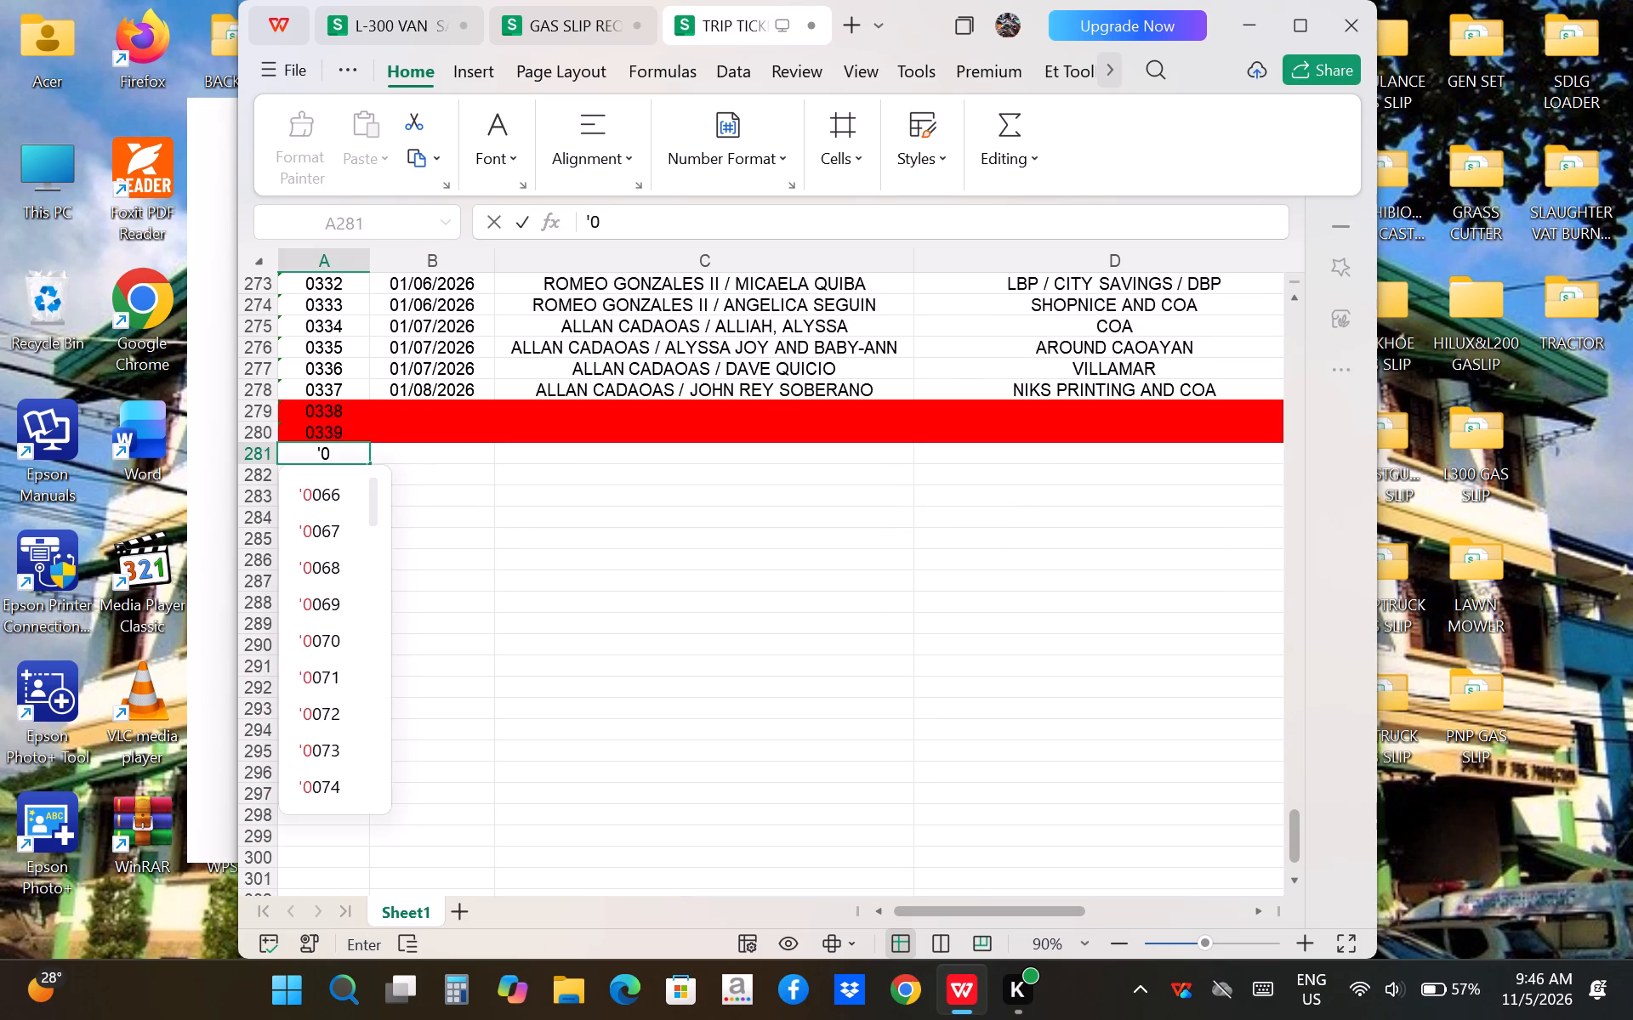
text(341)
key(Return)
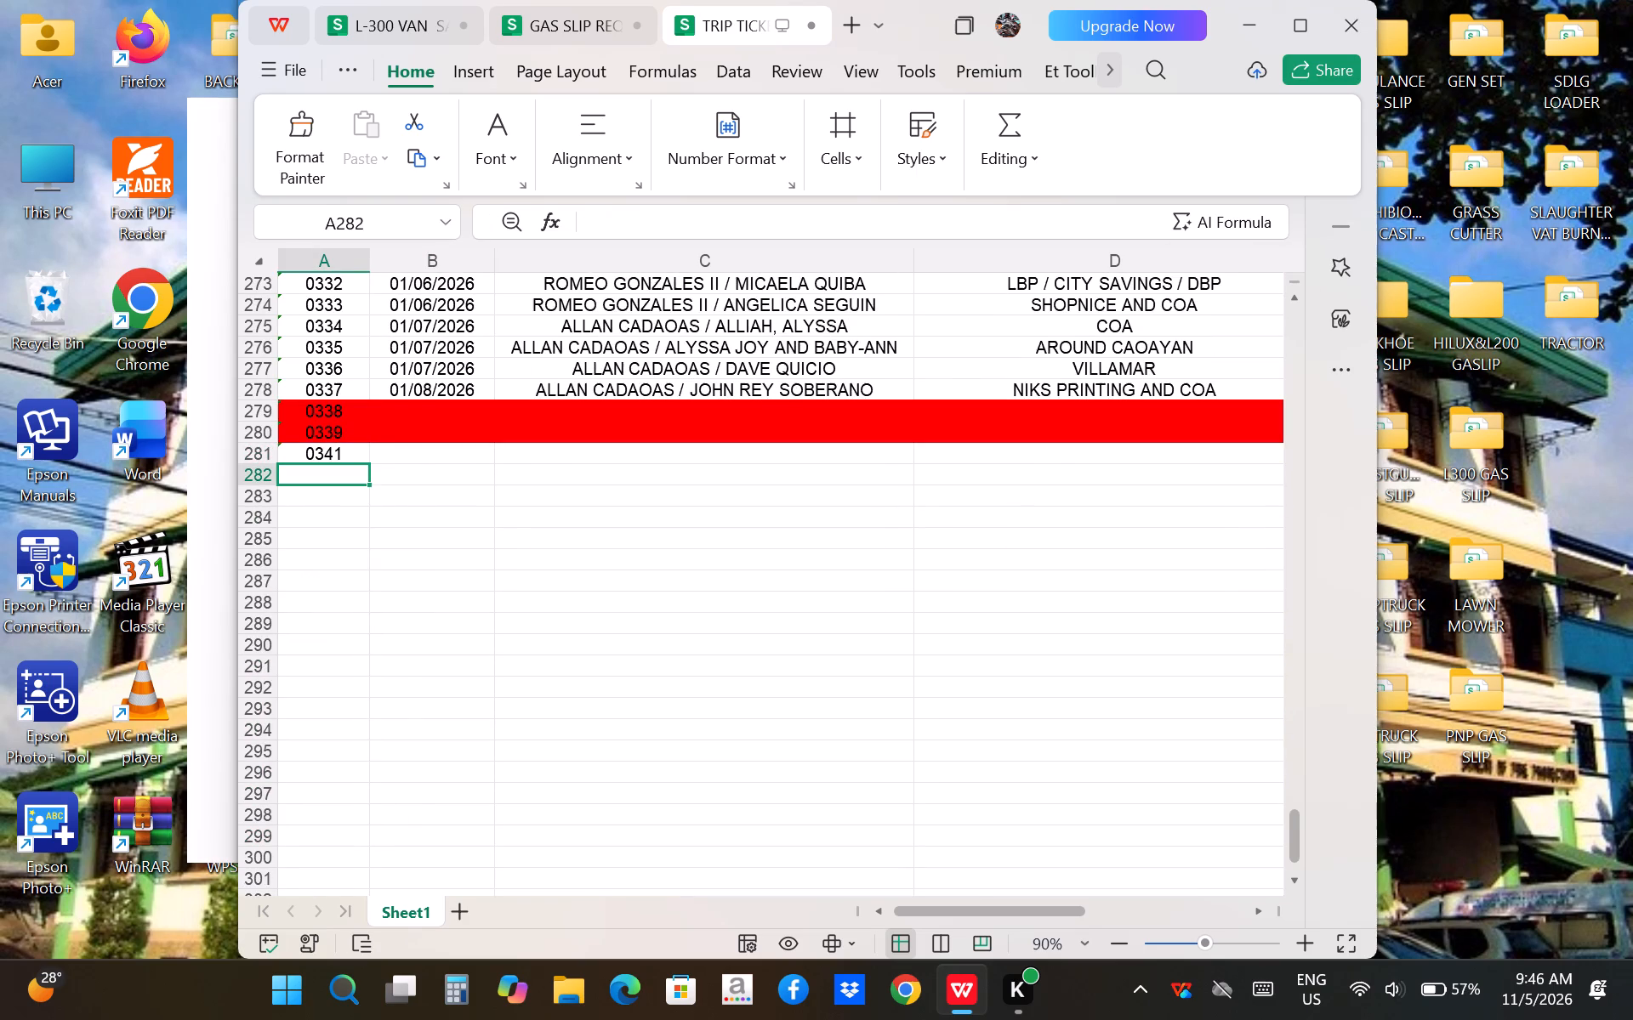
click(348, 450)
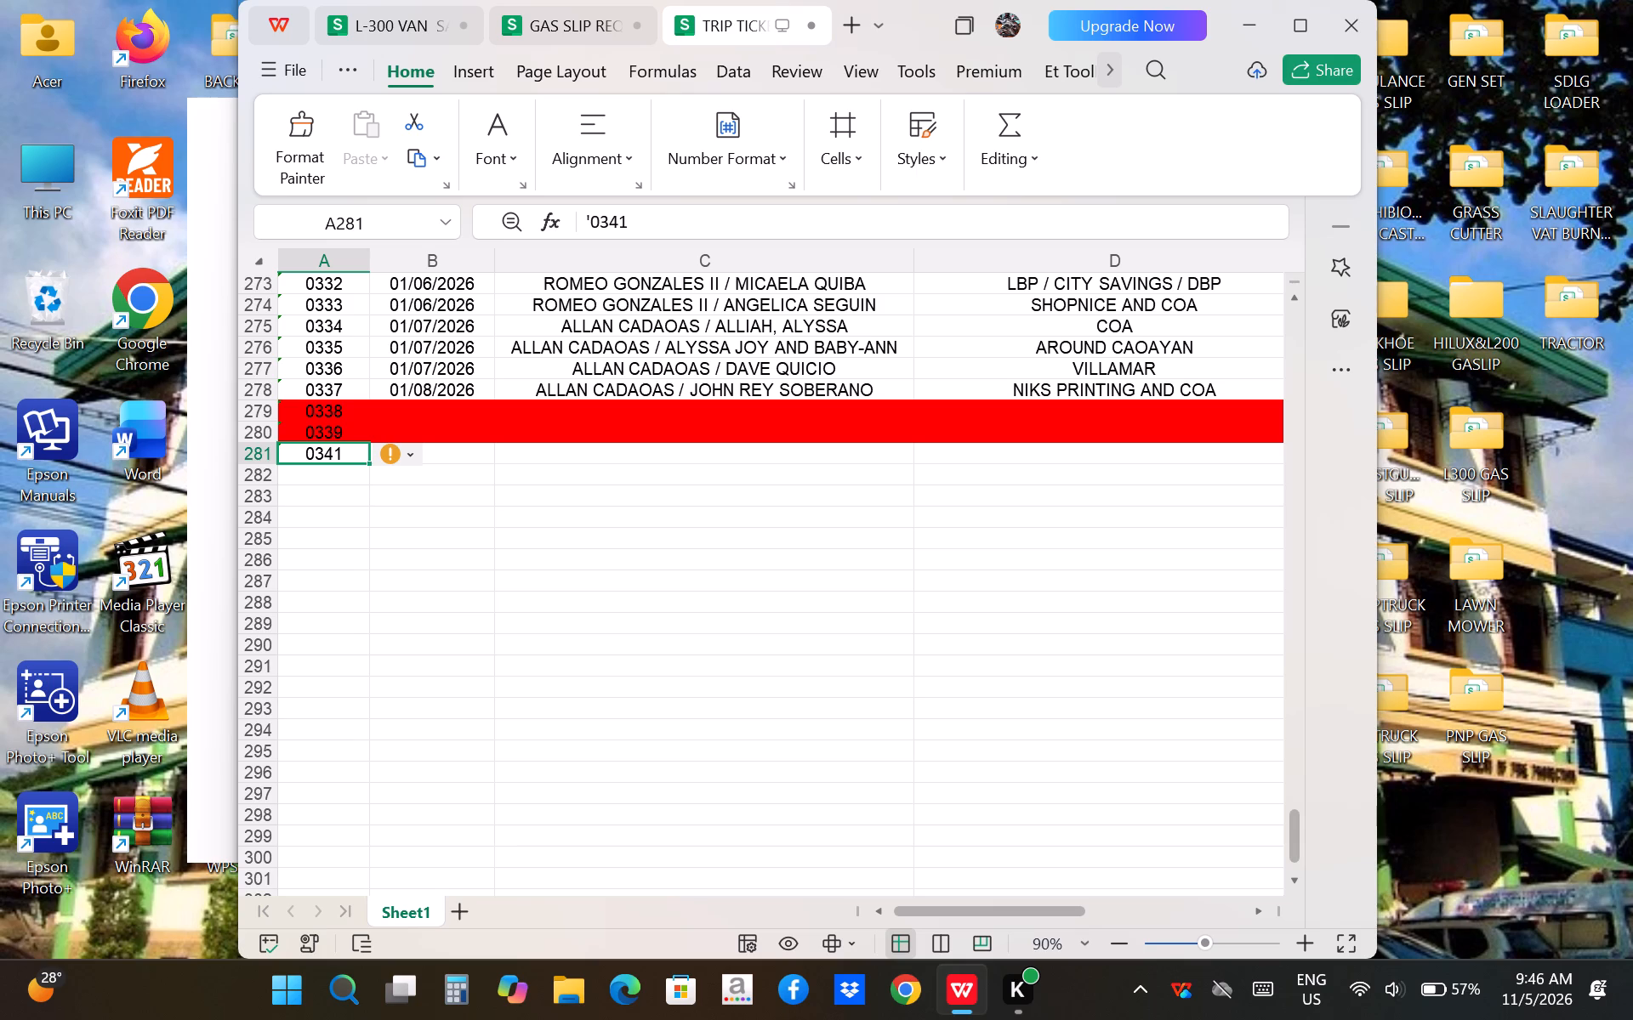
drag(371, 462, 367, 696)
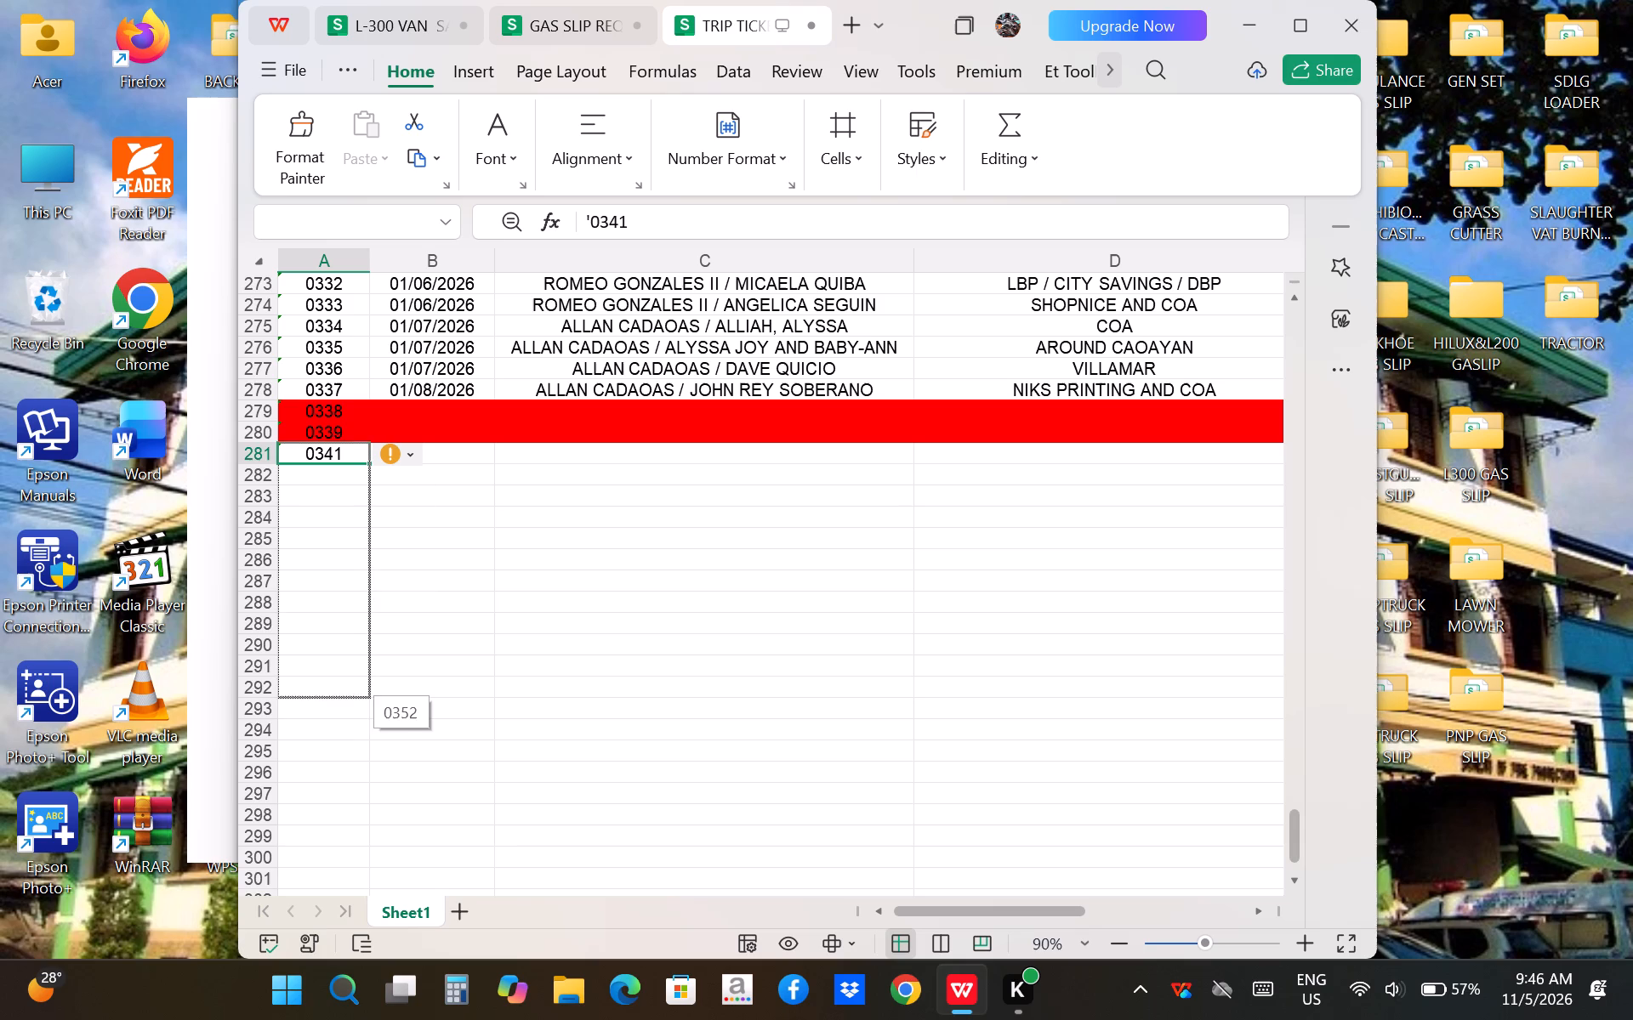
drag(367, 696, 365, 675)
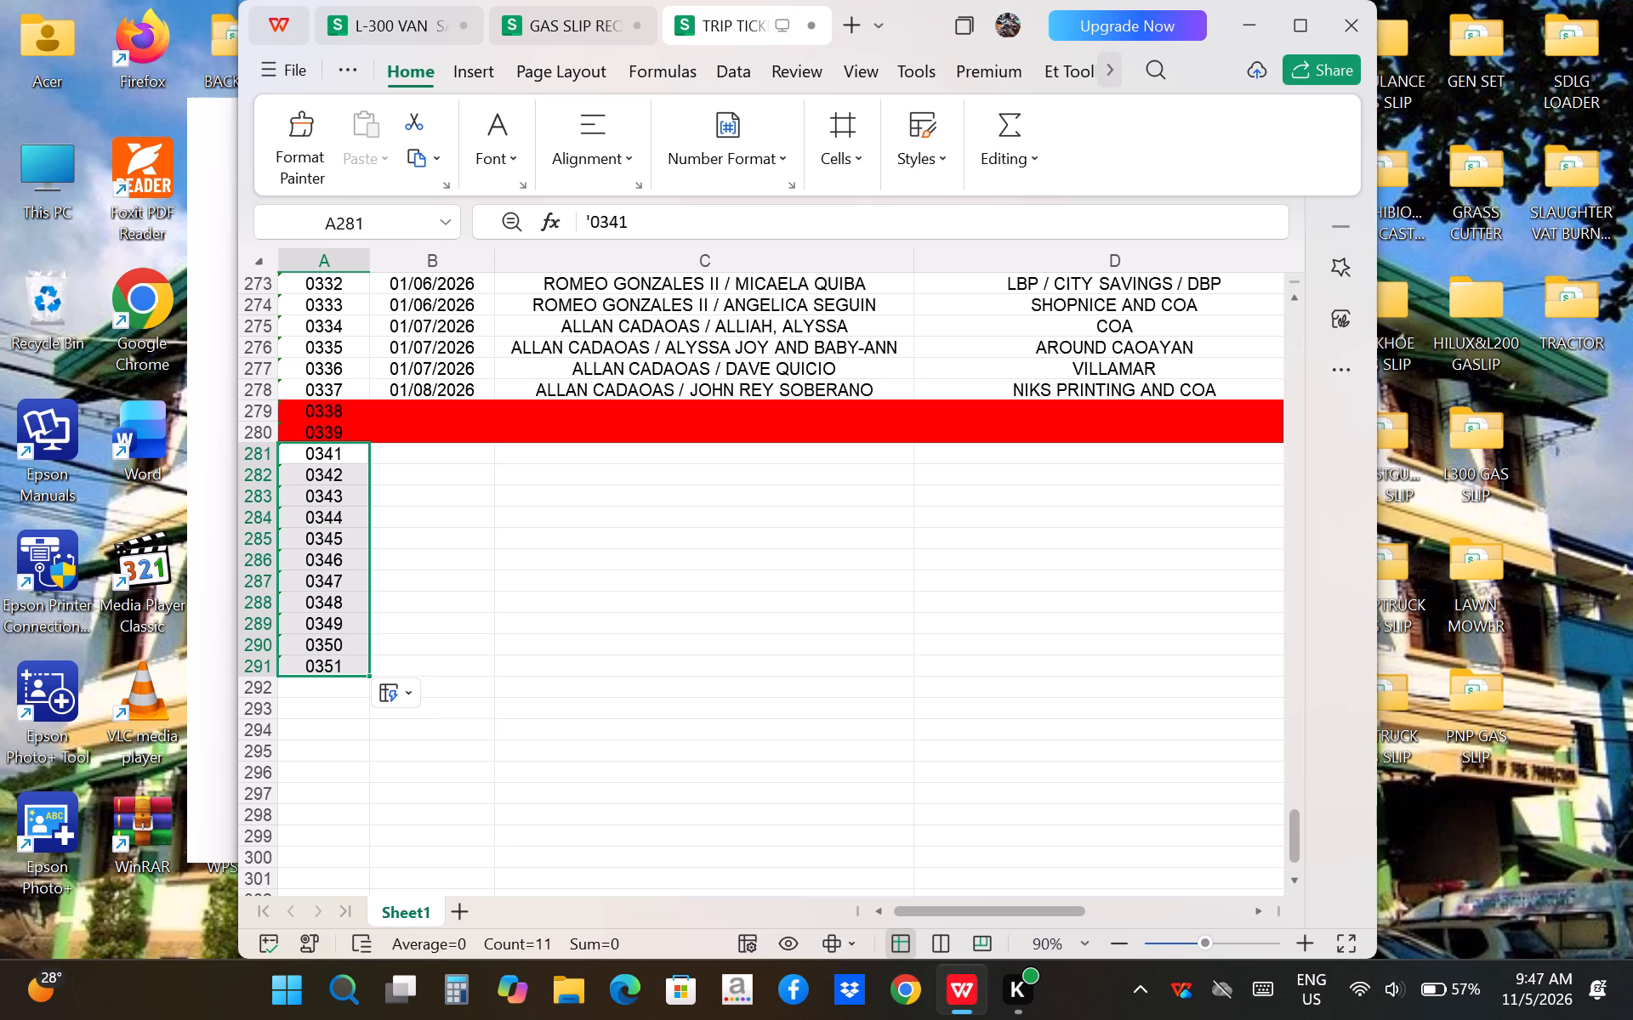
Enter the dates 1/6/2026 for ticket 0341 and 1/7/2026 for ticket 0342 in column B.
click(476, 462)
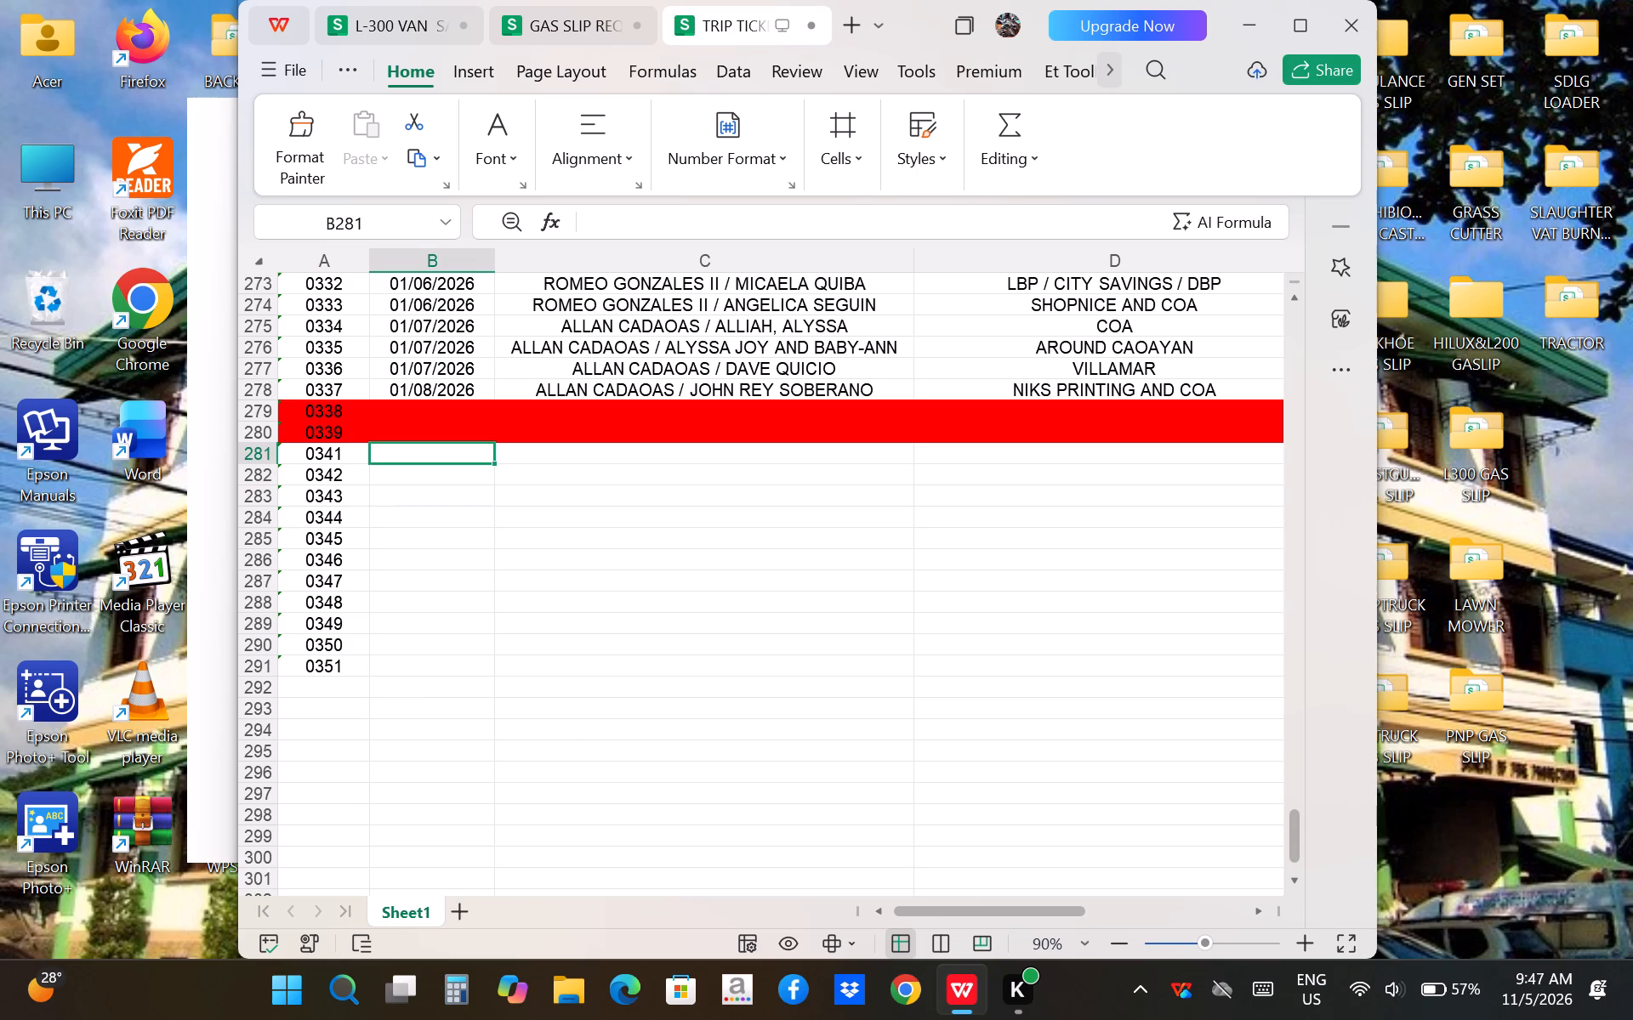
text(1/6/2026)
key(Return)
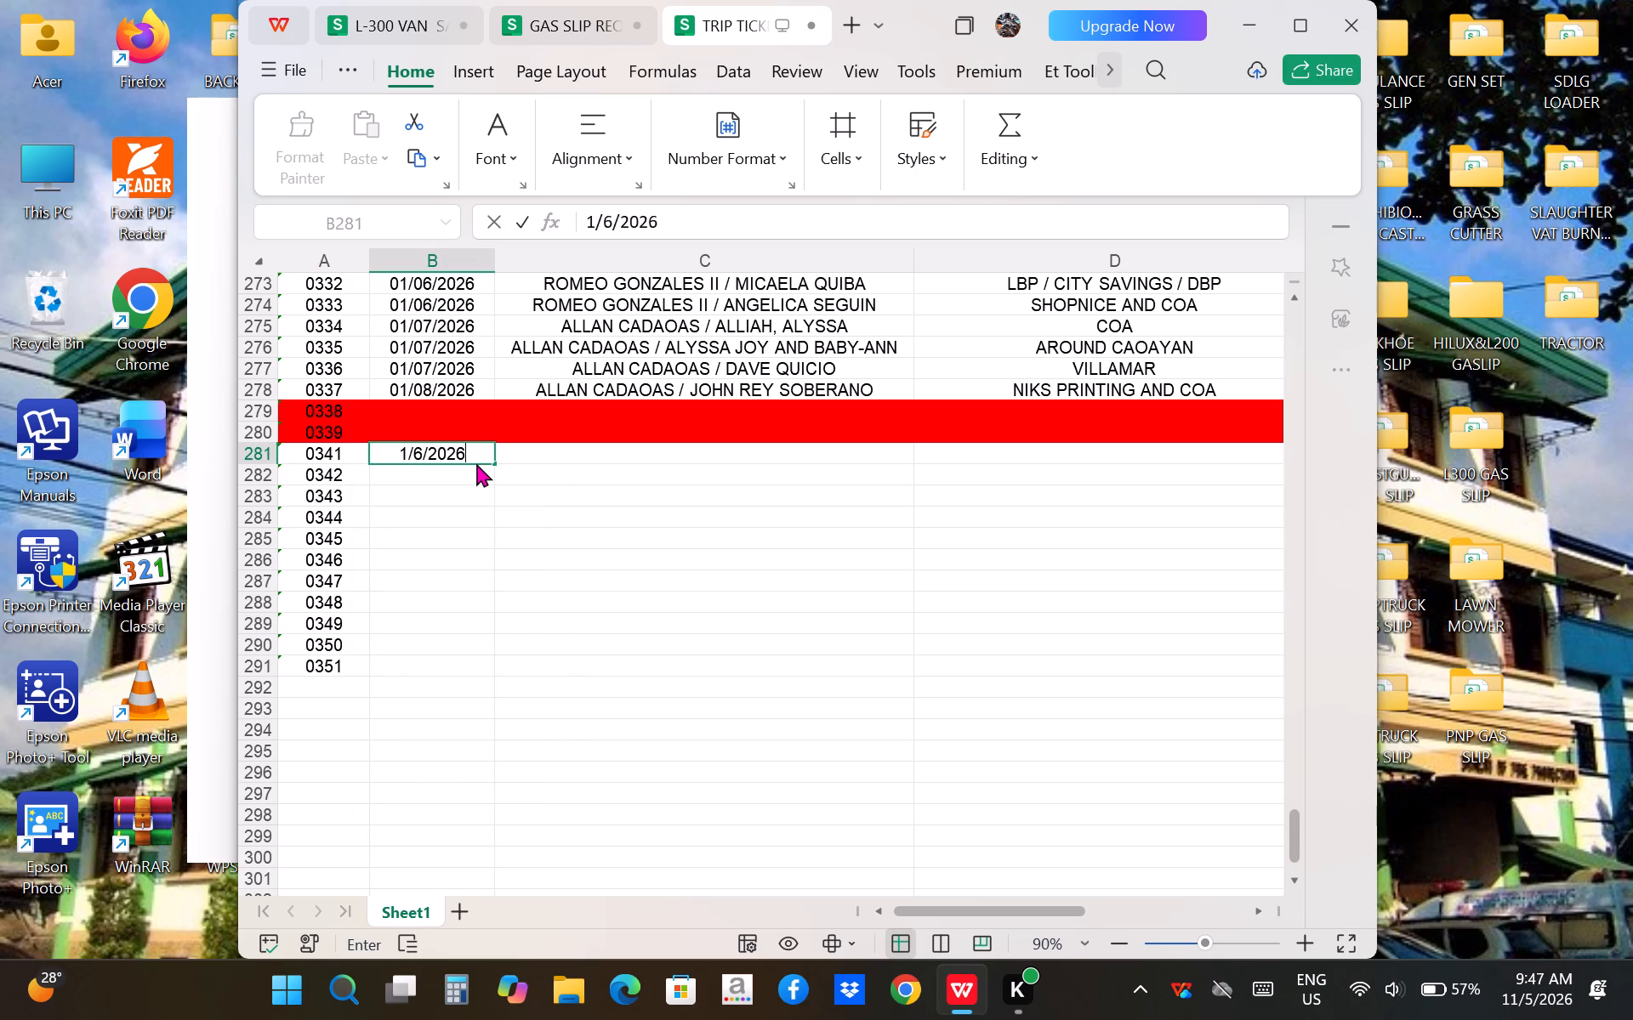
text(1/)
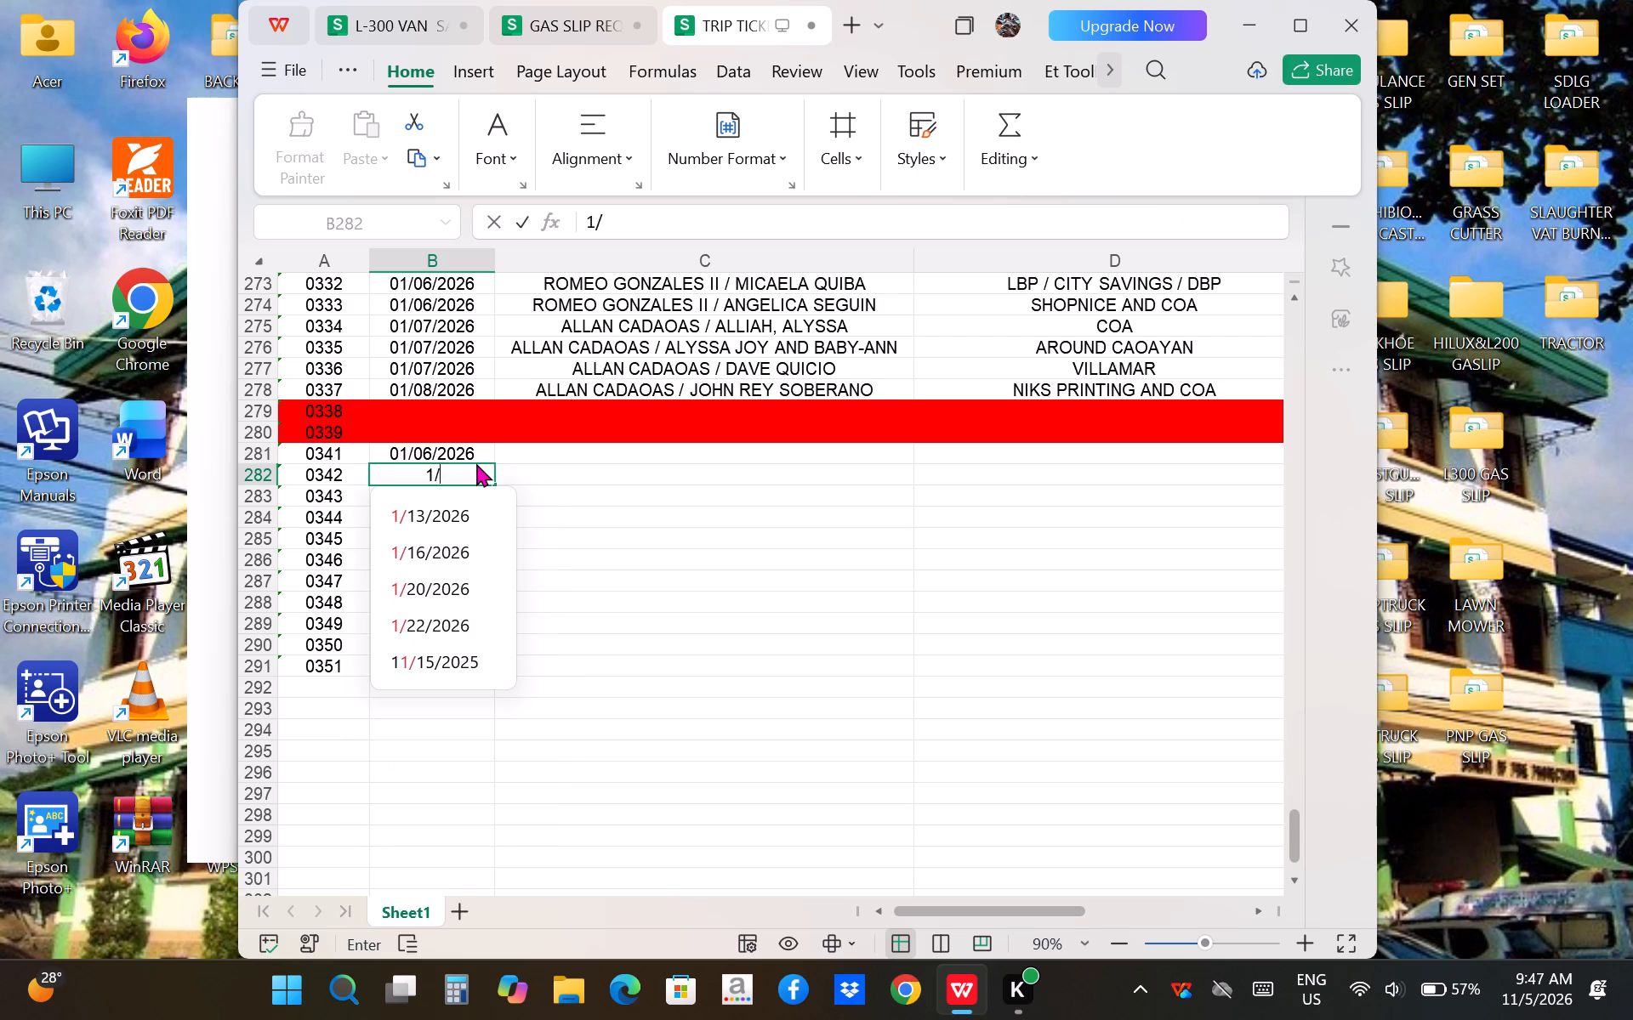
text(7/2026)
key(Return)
Copy the date of ticket 0342 to ticket 0343.
click(476, 463)
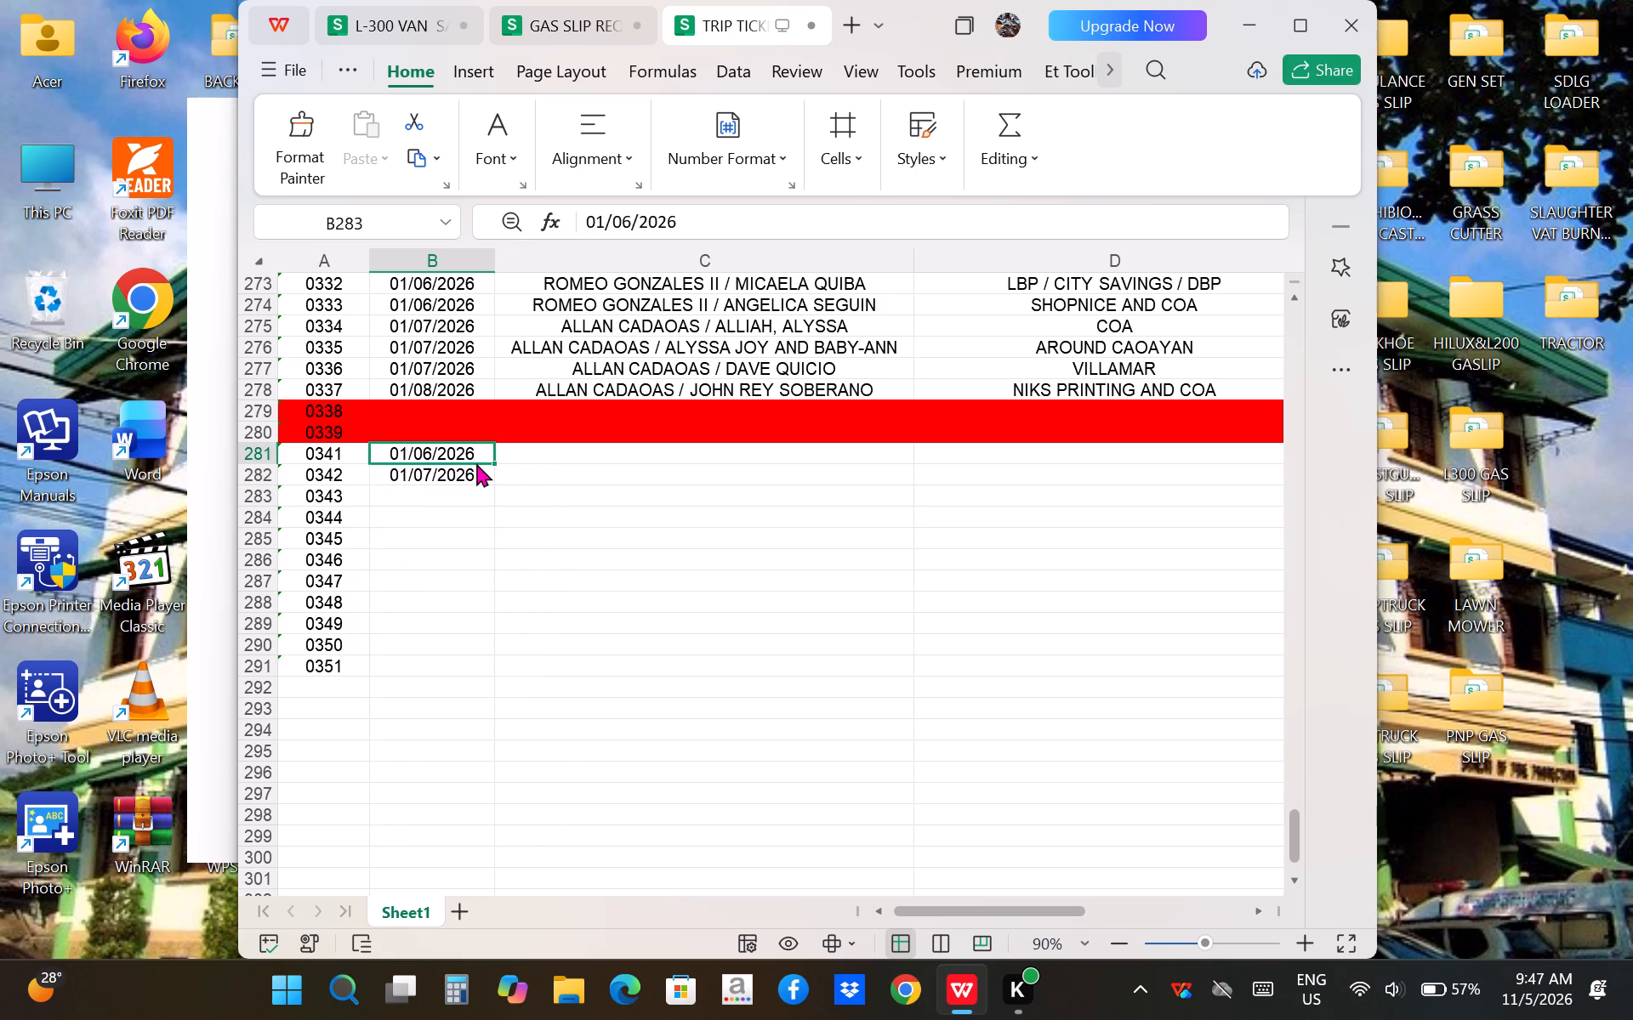
click(453, 474)
key(ctrl+c)
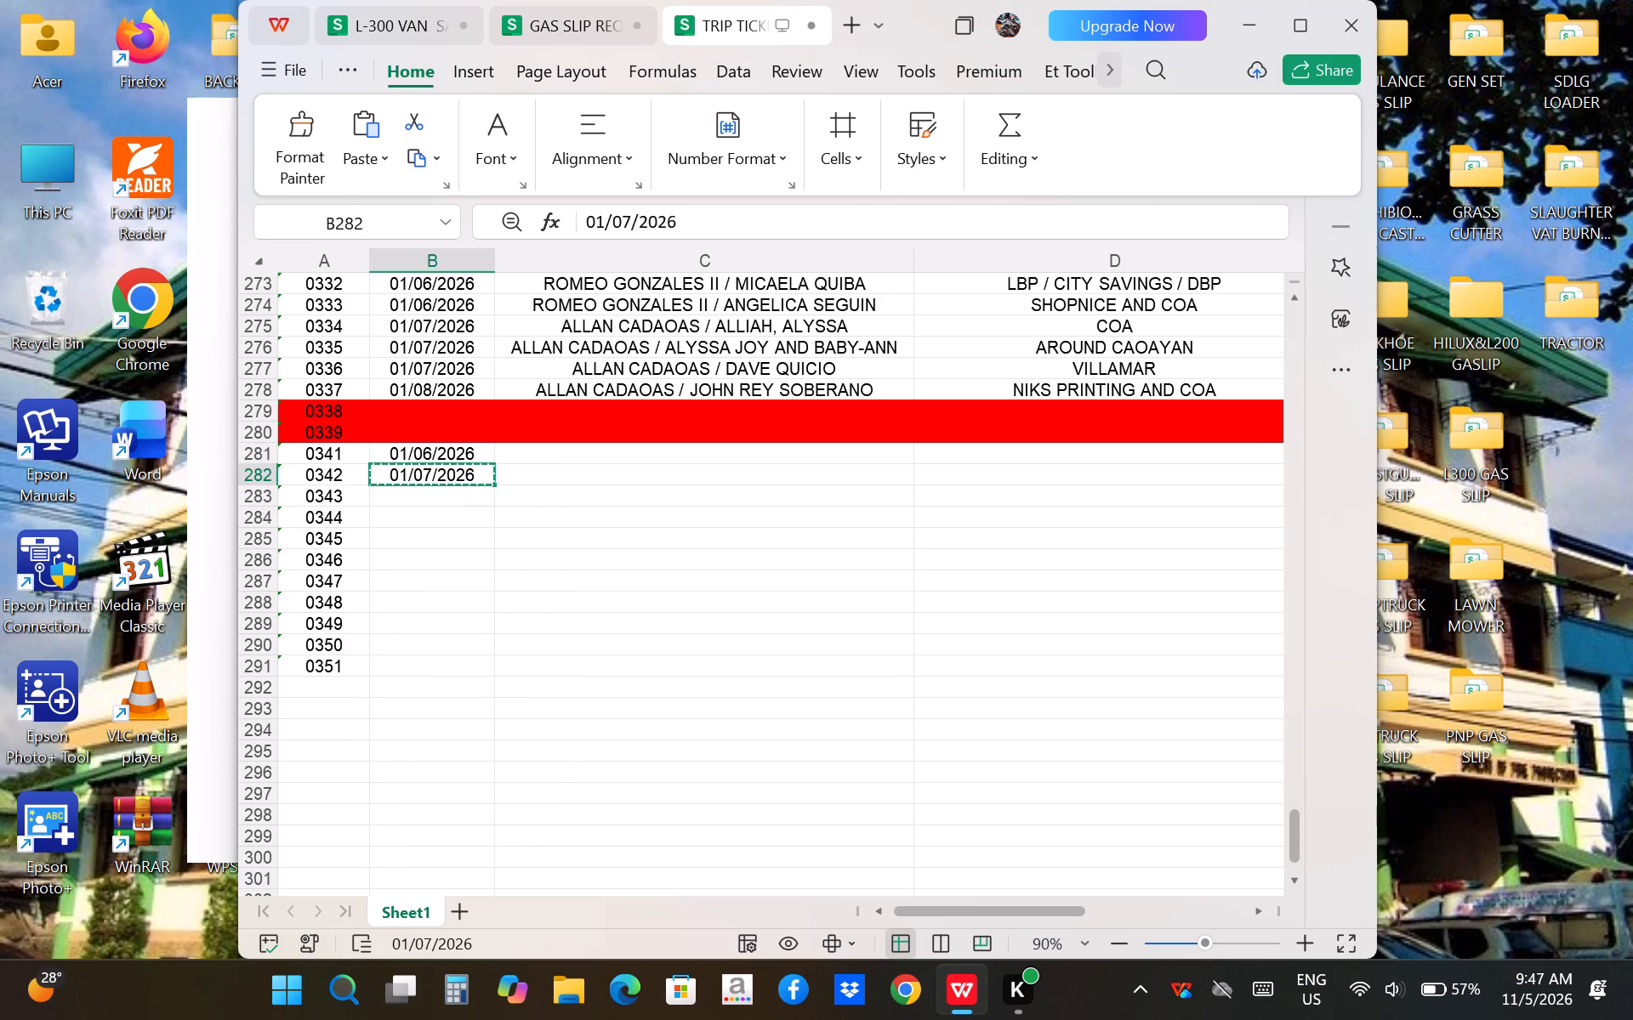
click(435, 493)
key(Return)
Enter the date 1/8/2026 for ticket 0344 in column B and copy it to ticket 0345.
key(Return)
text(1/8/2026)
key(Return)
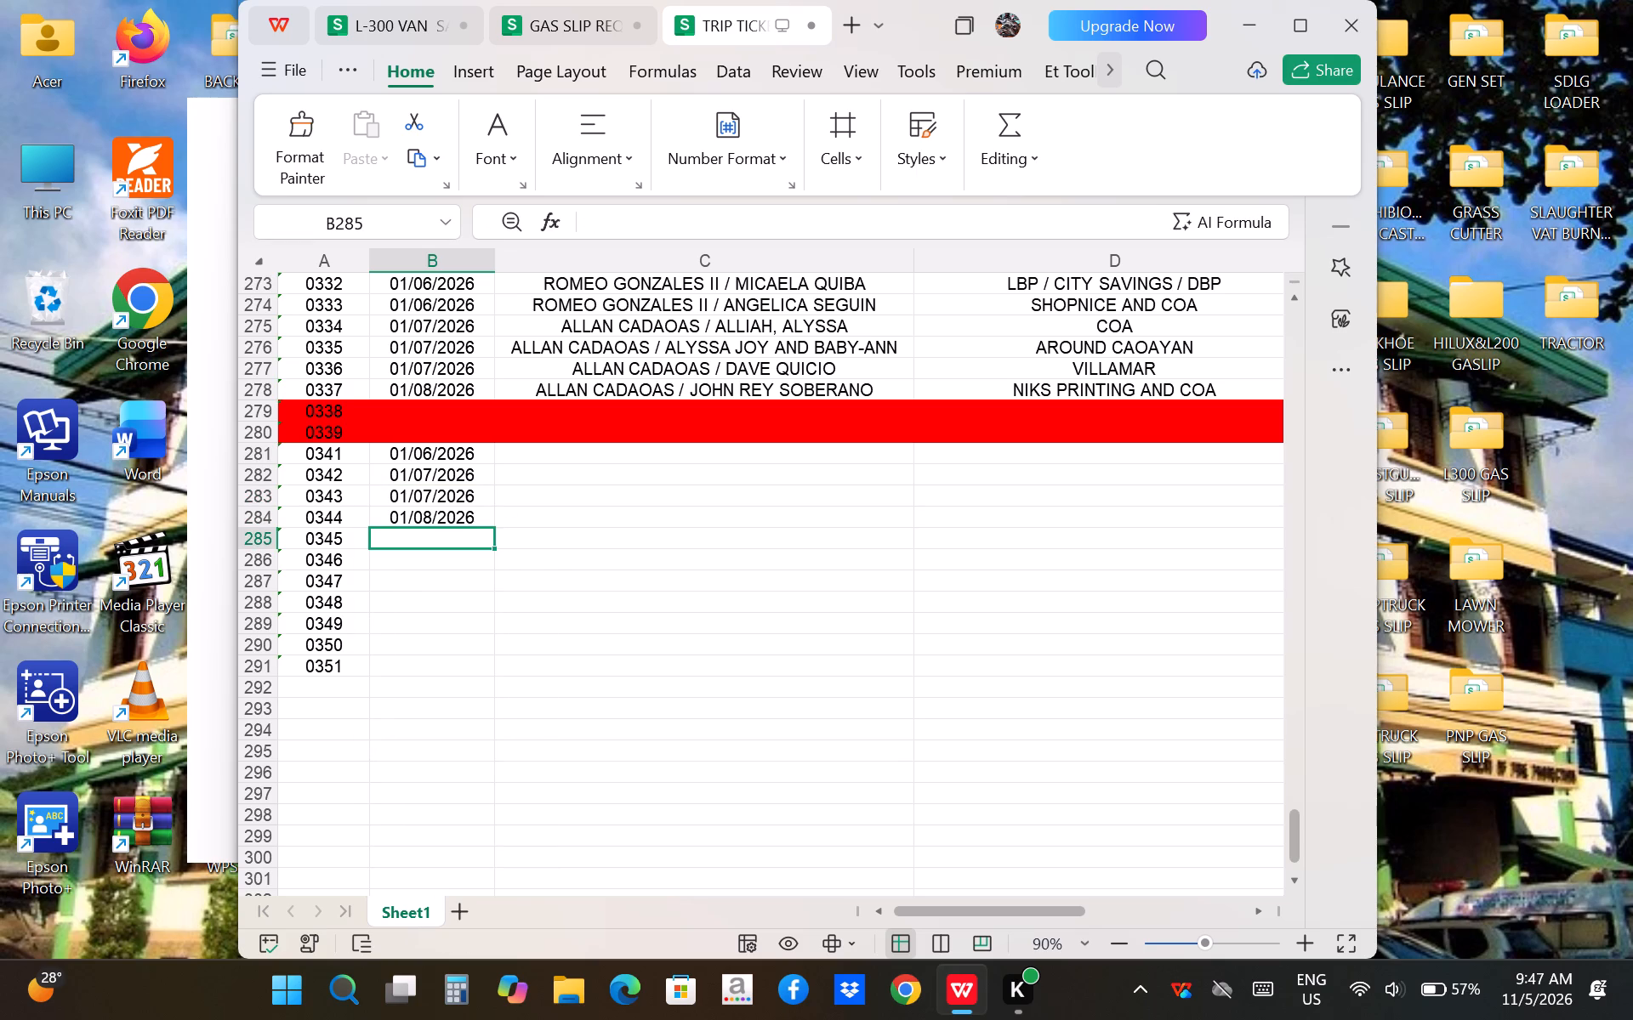
click(425, 515)
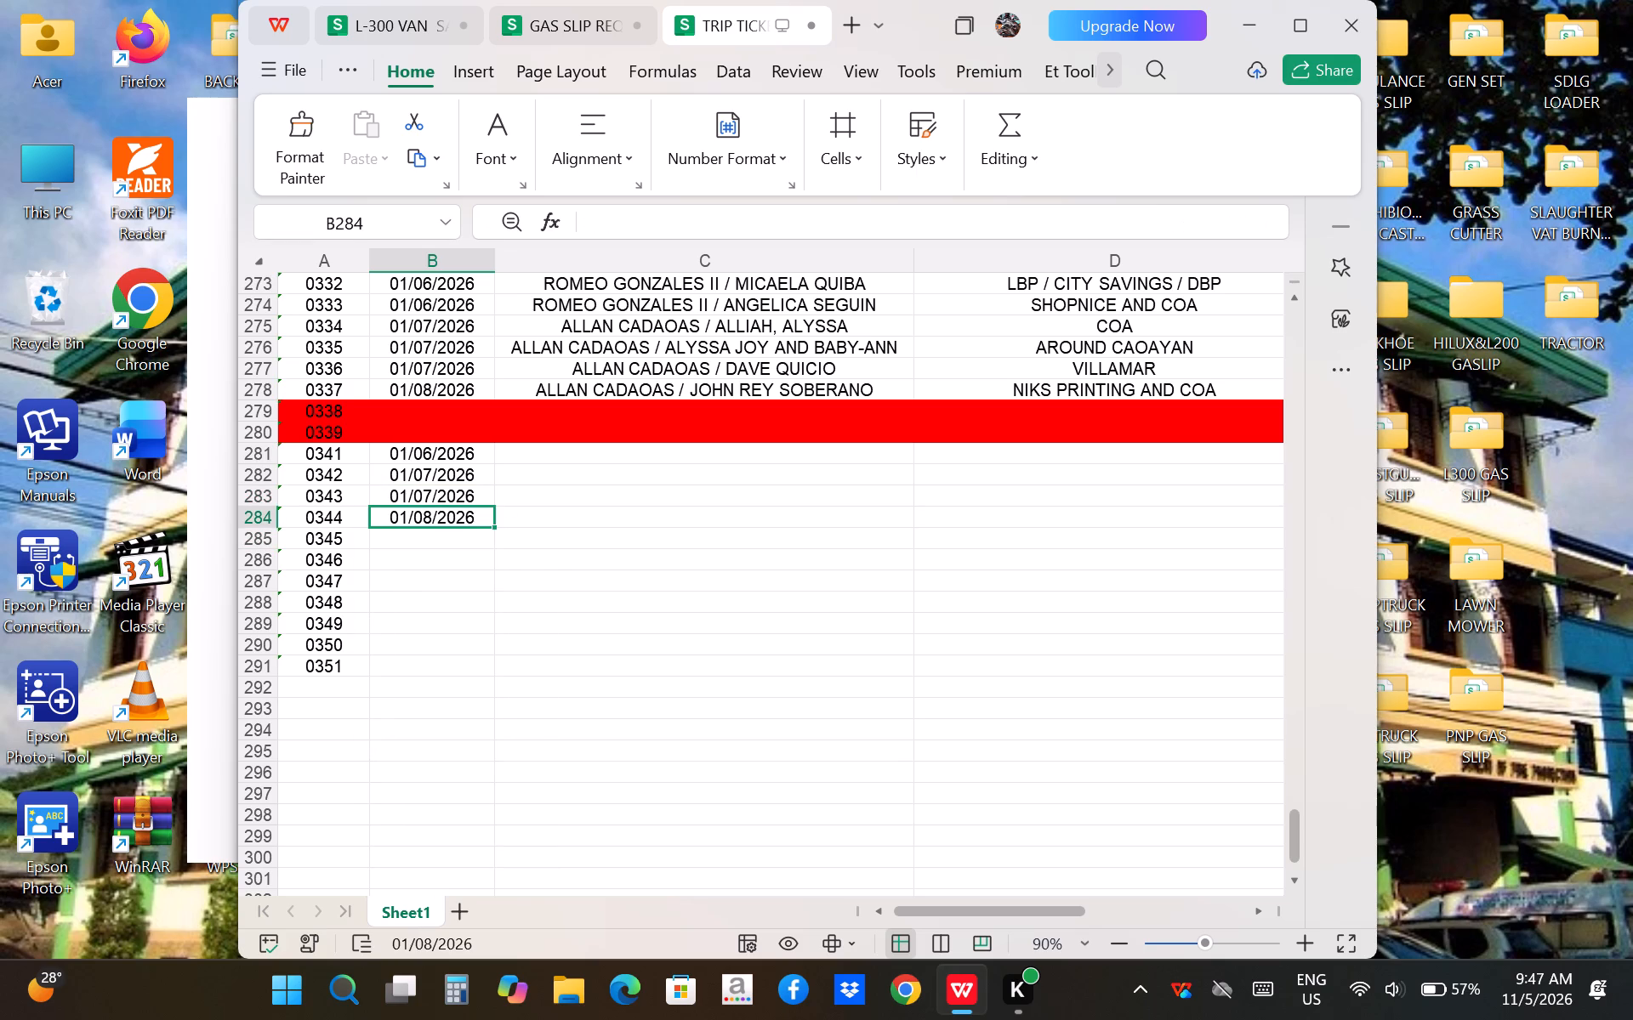
key(ctrl+c)
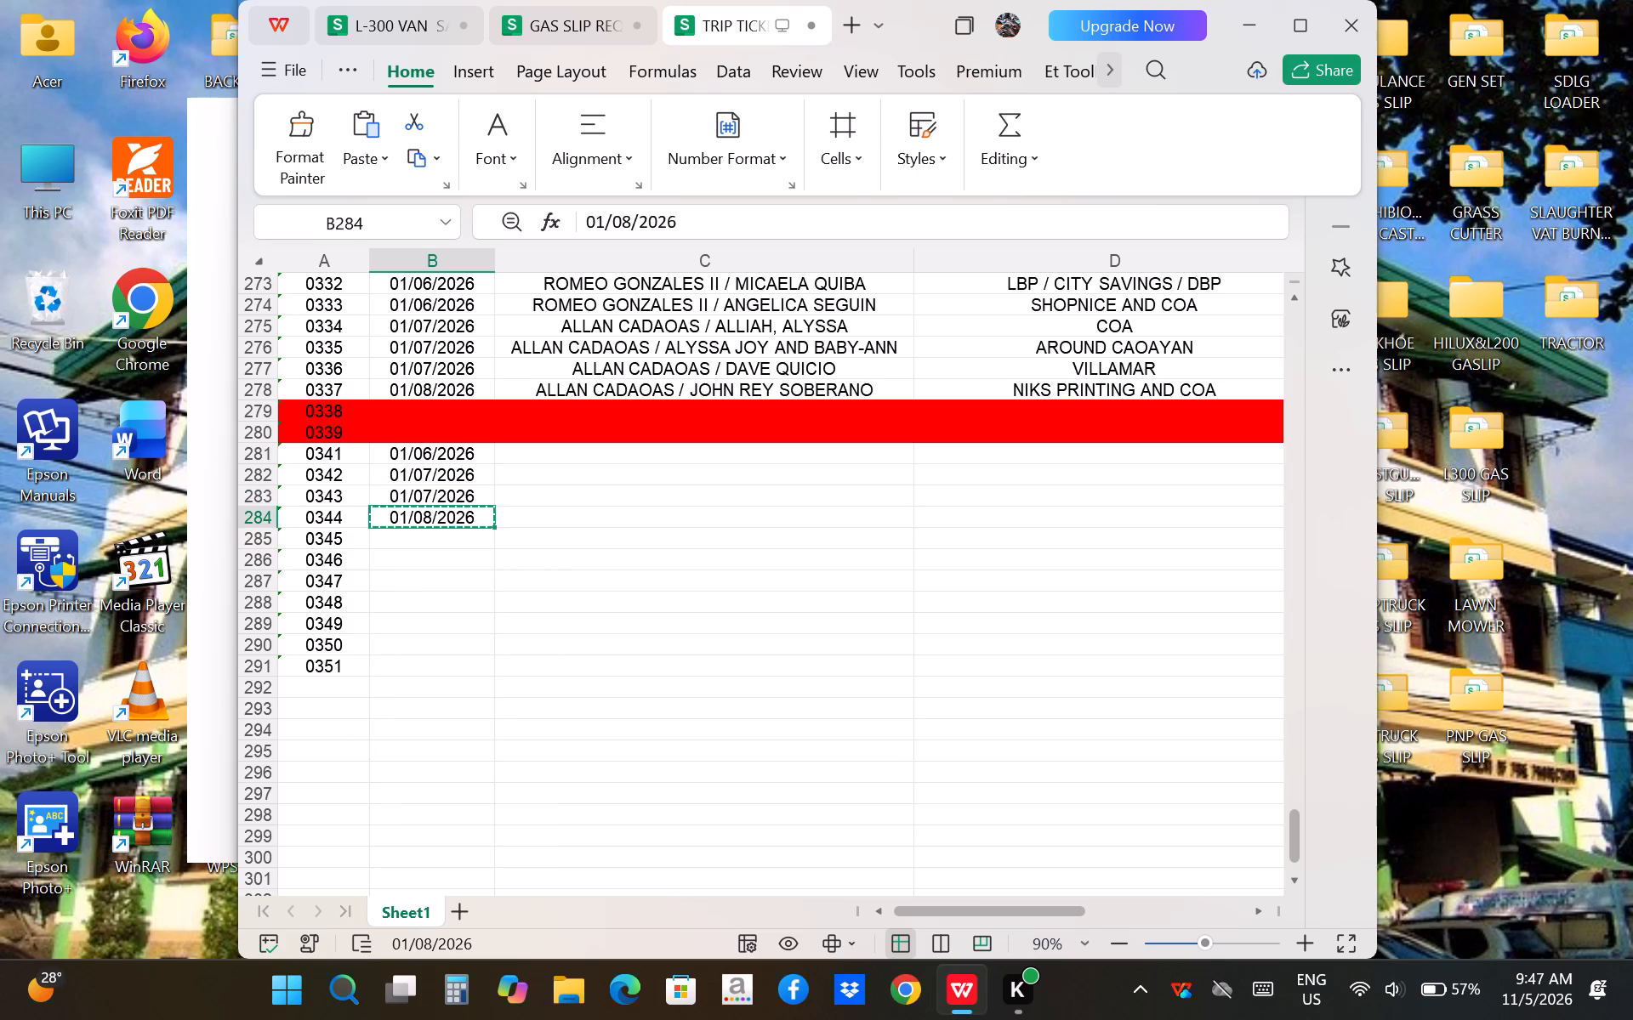
click(411, 533)
key(Return)
Select the empty driver and passenger cell in column C for ticket 0341.
click(572, 453)
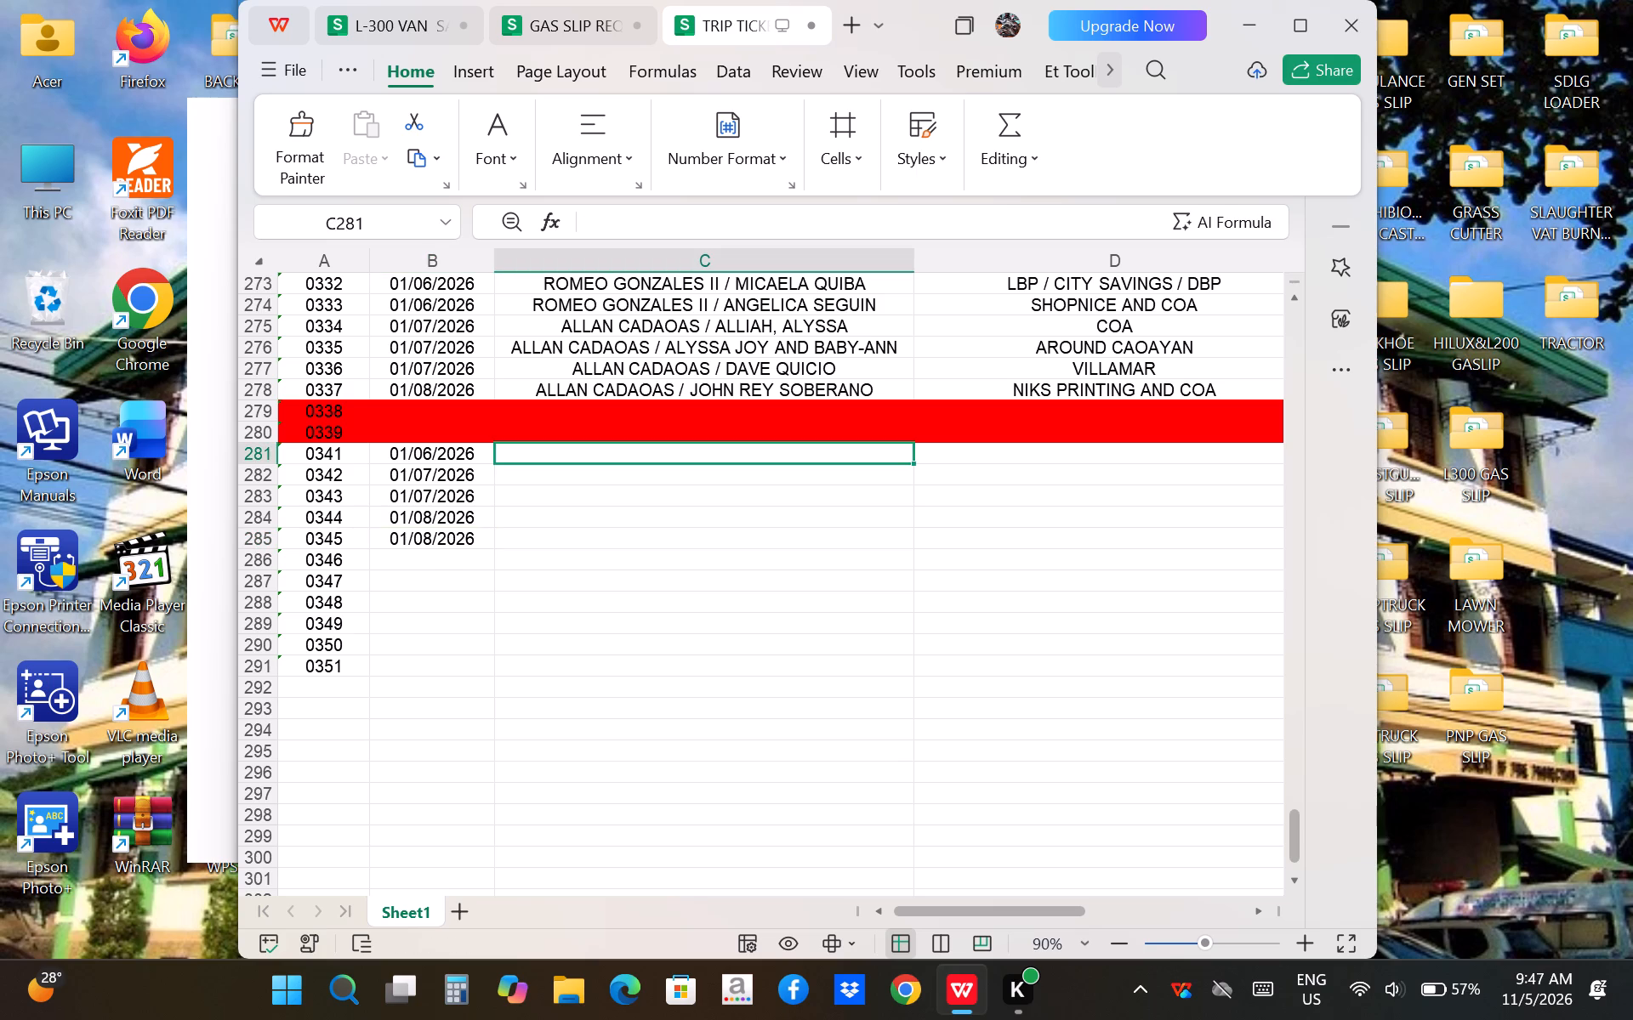
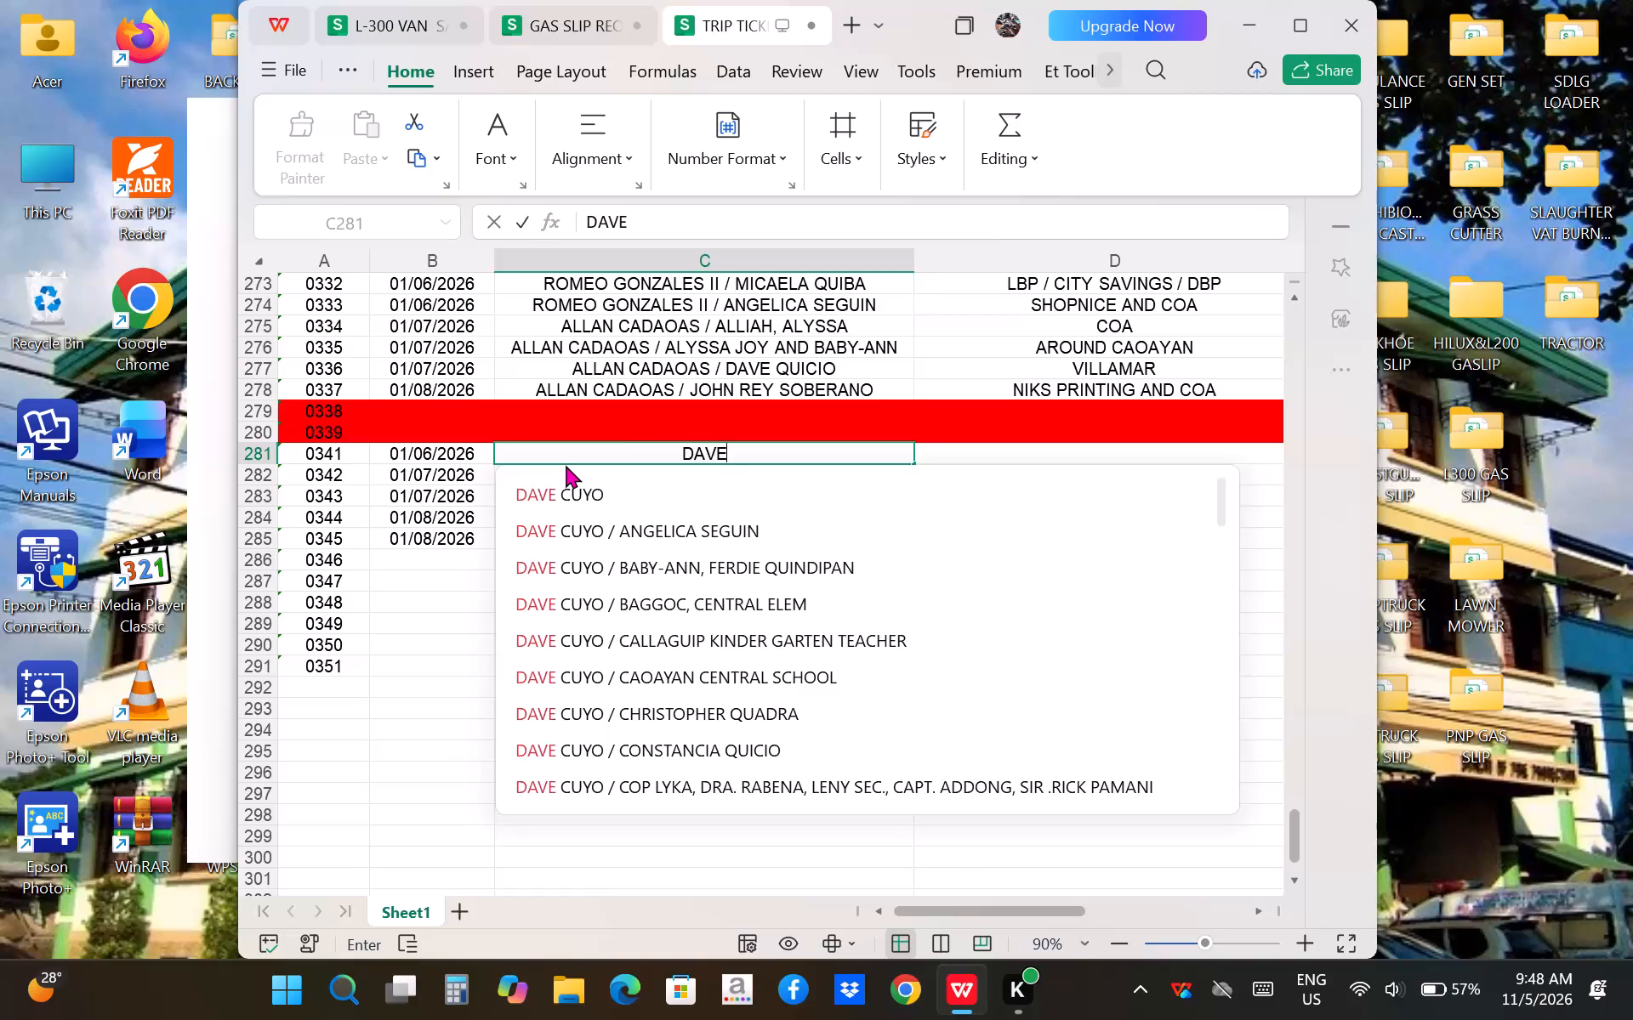
Complete the column C entry for ticket 0341 with driver Dave and passengers ENGR ASPA and ERIC.
key(space)
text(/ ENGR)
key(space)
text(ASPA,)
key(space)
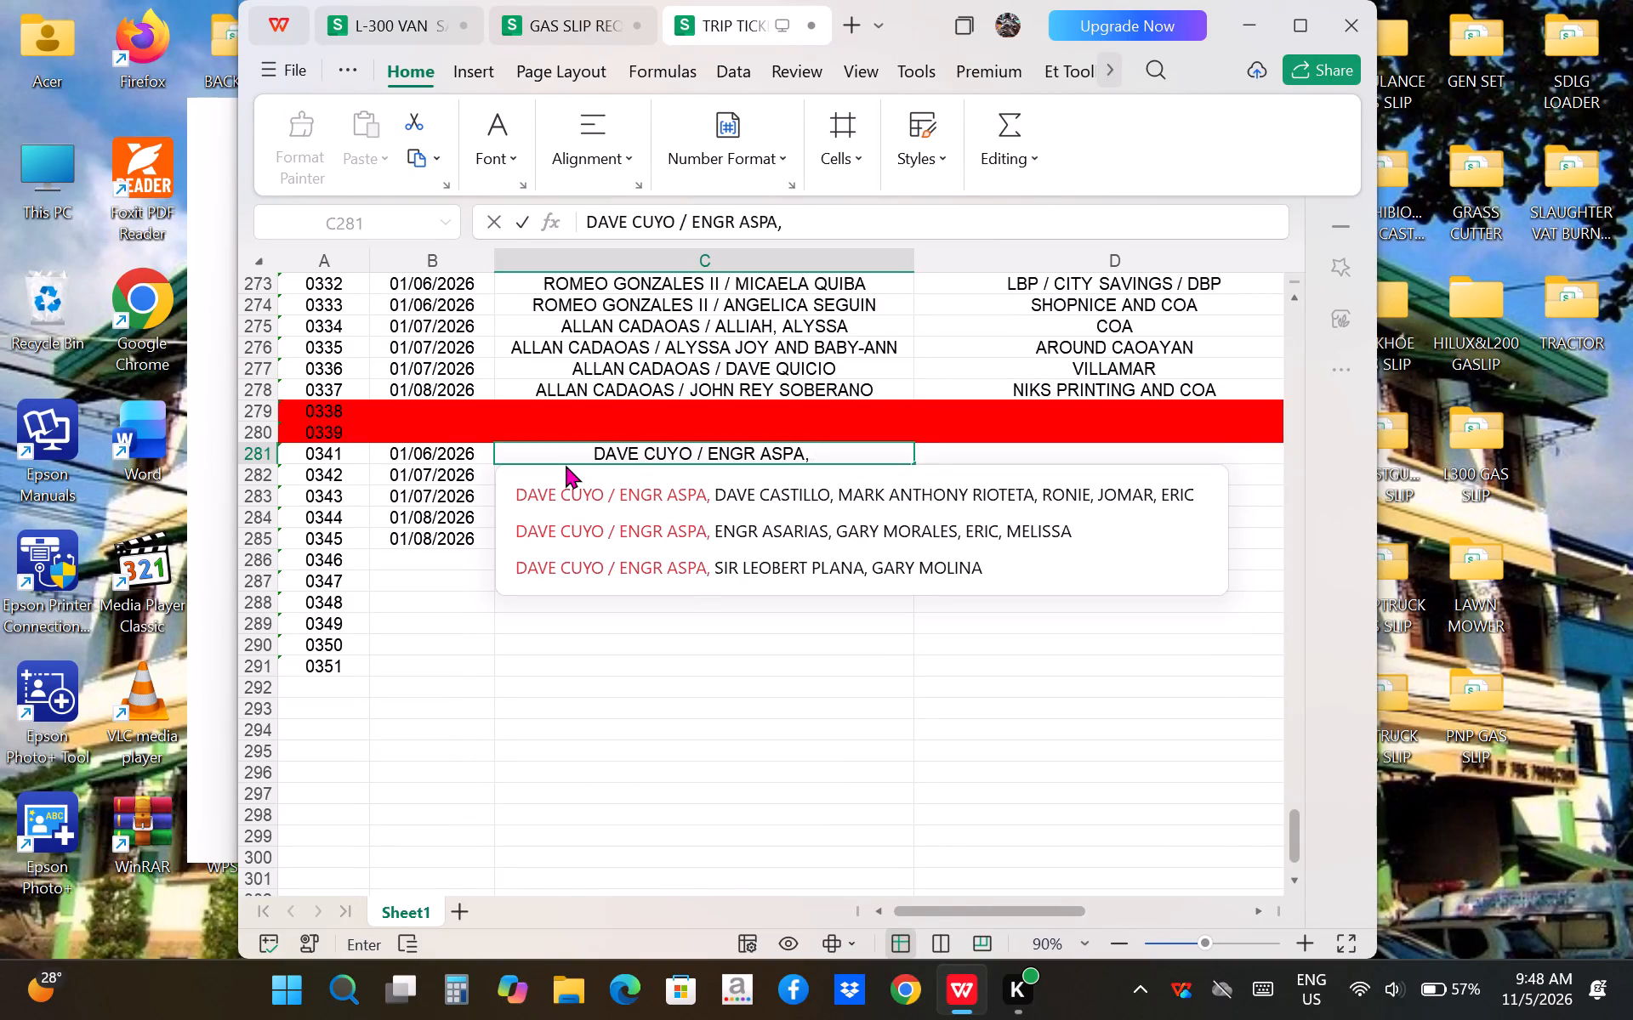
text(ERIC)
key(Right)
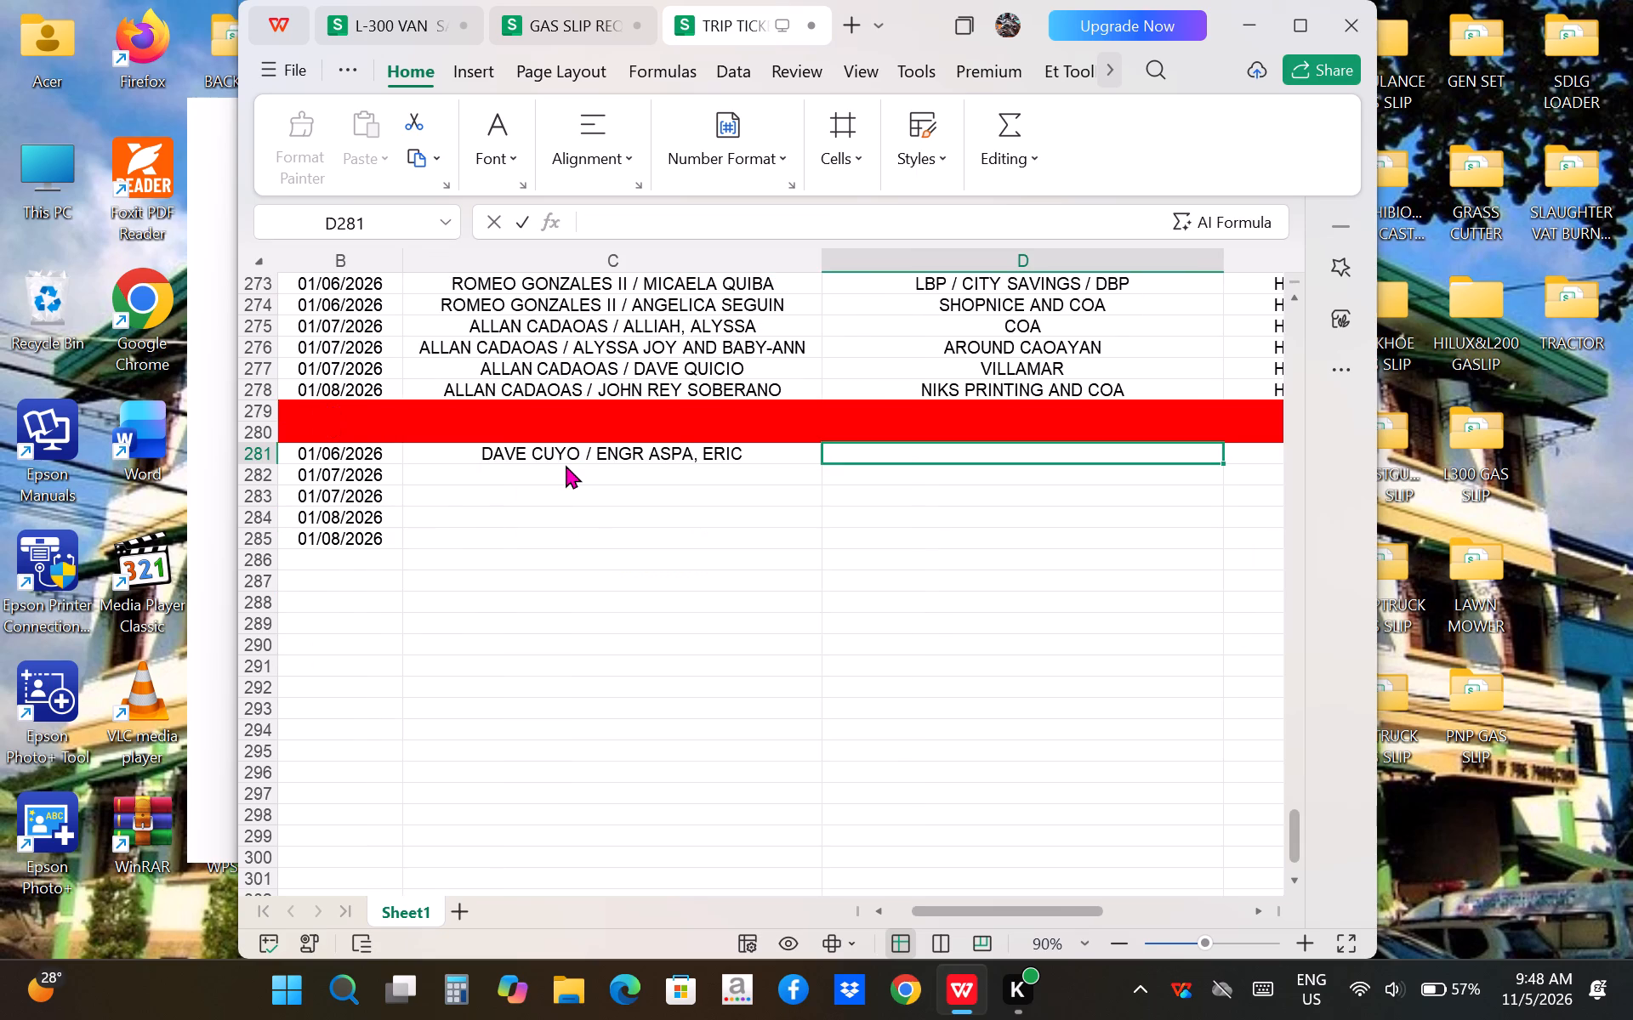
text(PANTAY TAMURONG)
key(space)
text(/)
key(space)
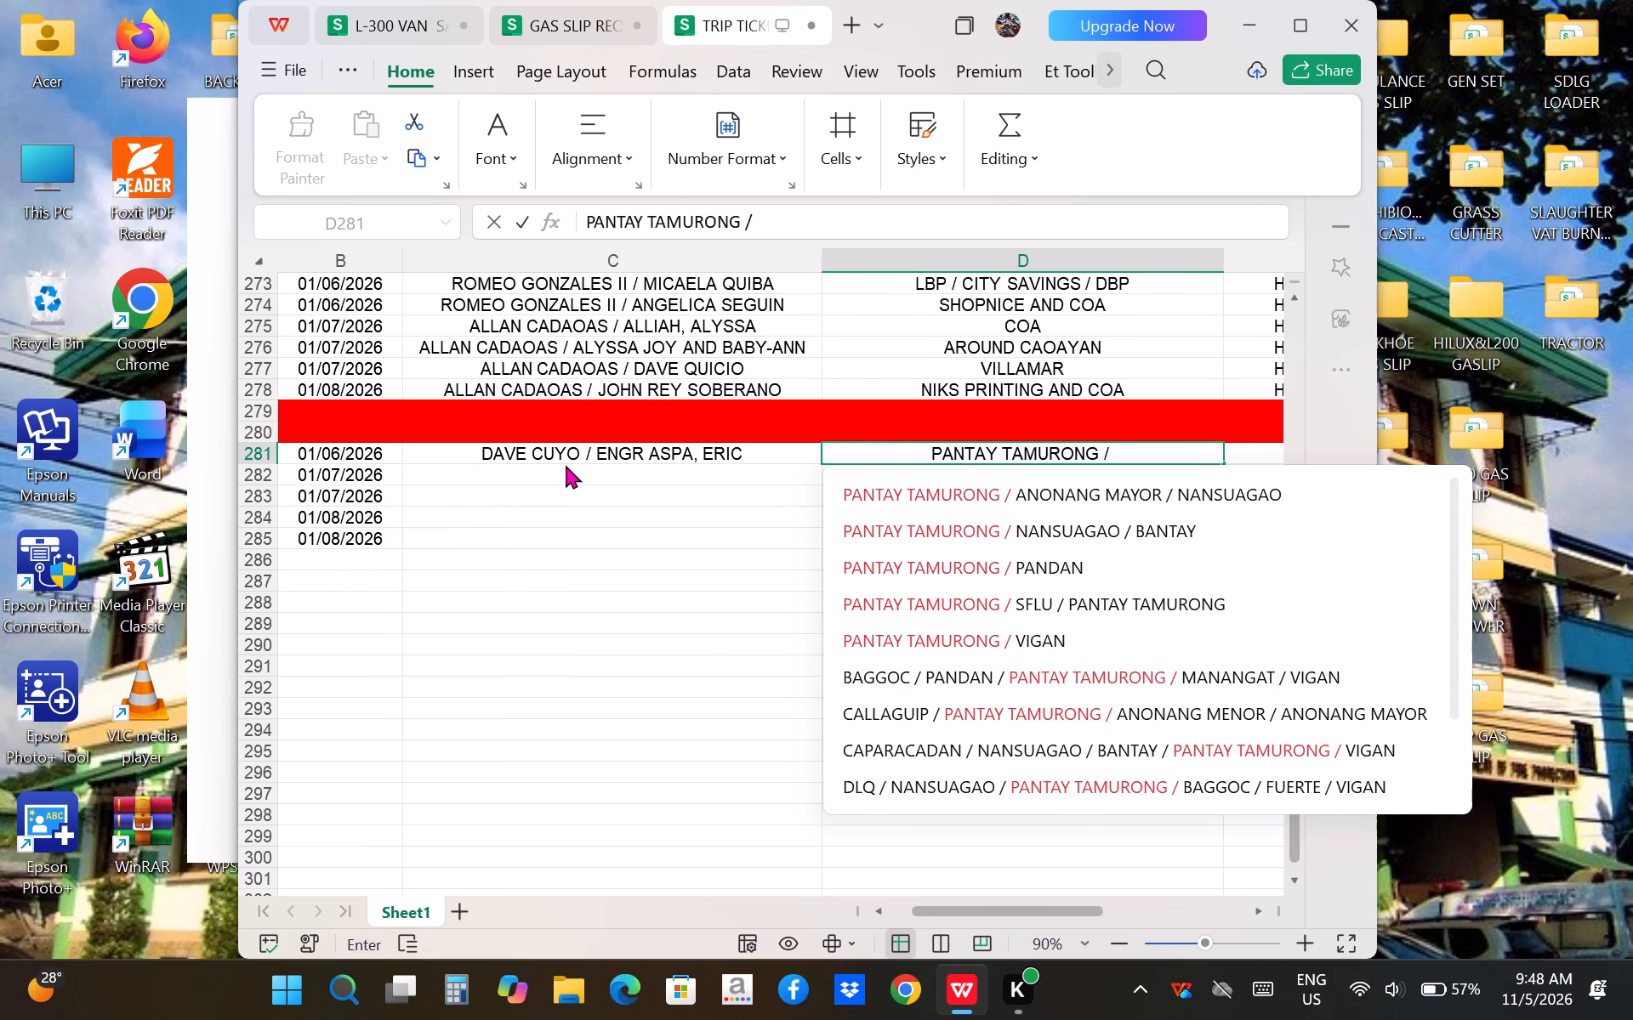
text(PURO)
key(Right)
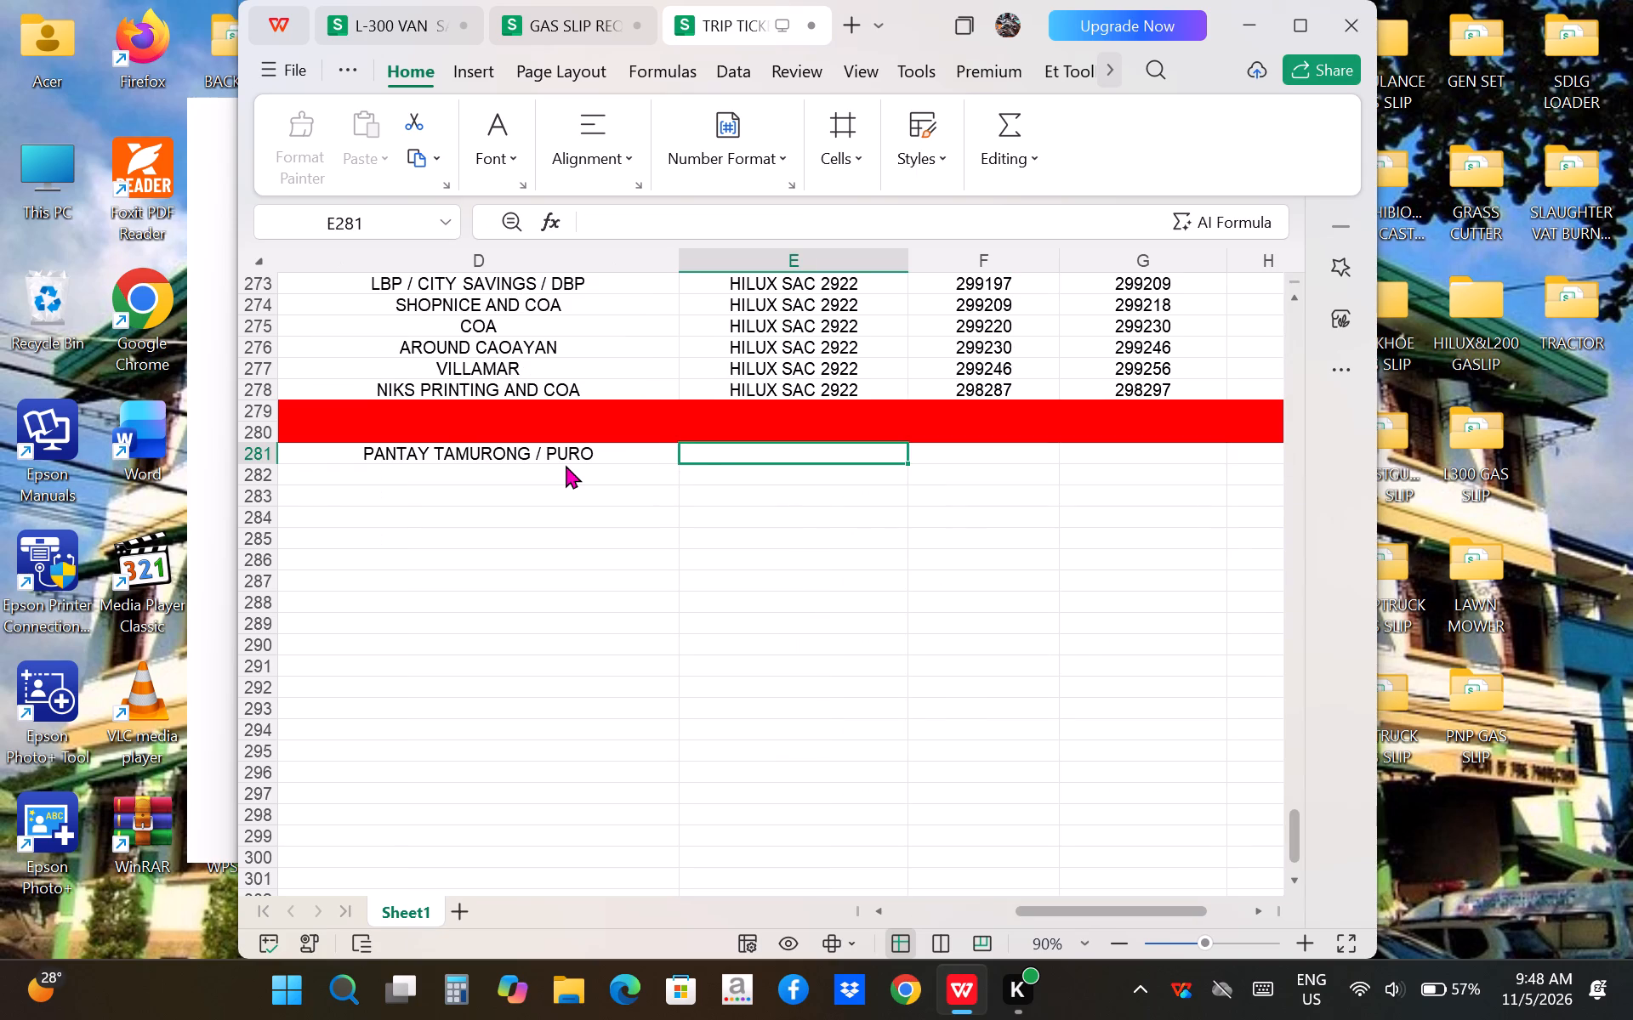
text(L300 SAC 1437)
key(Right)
scroll(626, 479, up, 1)
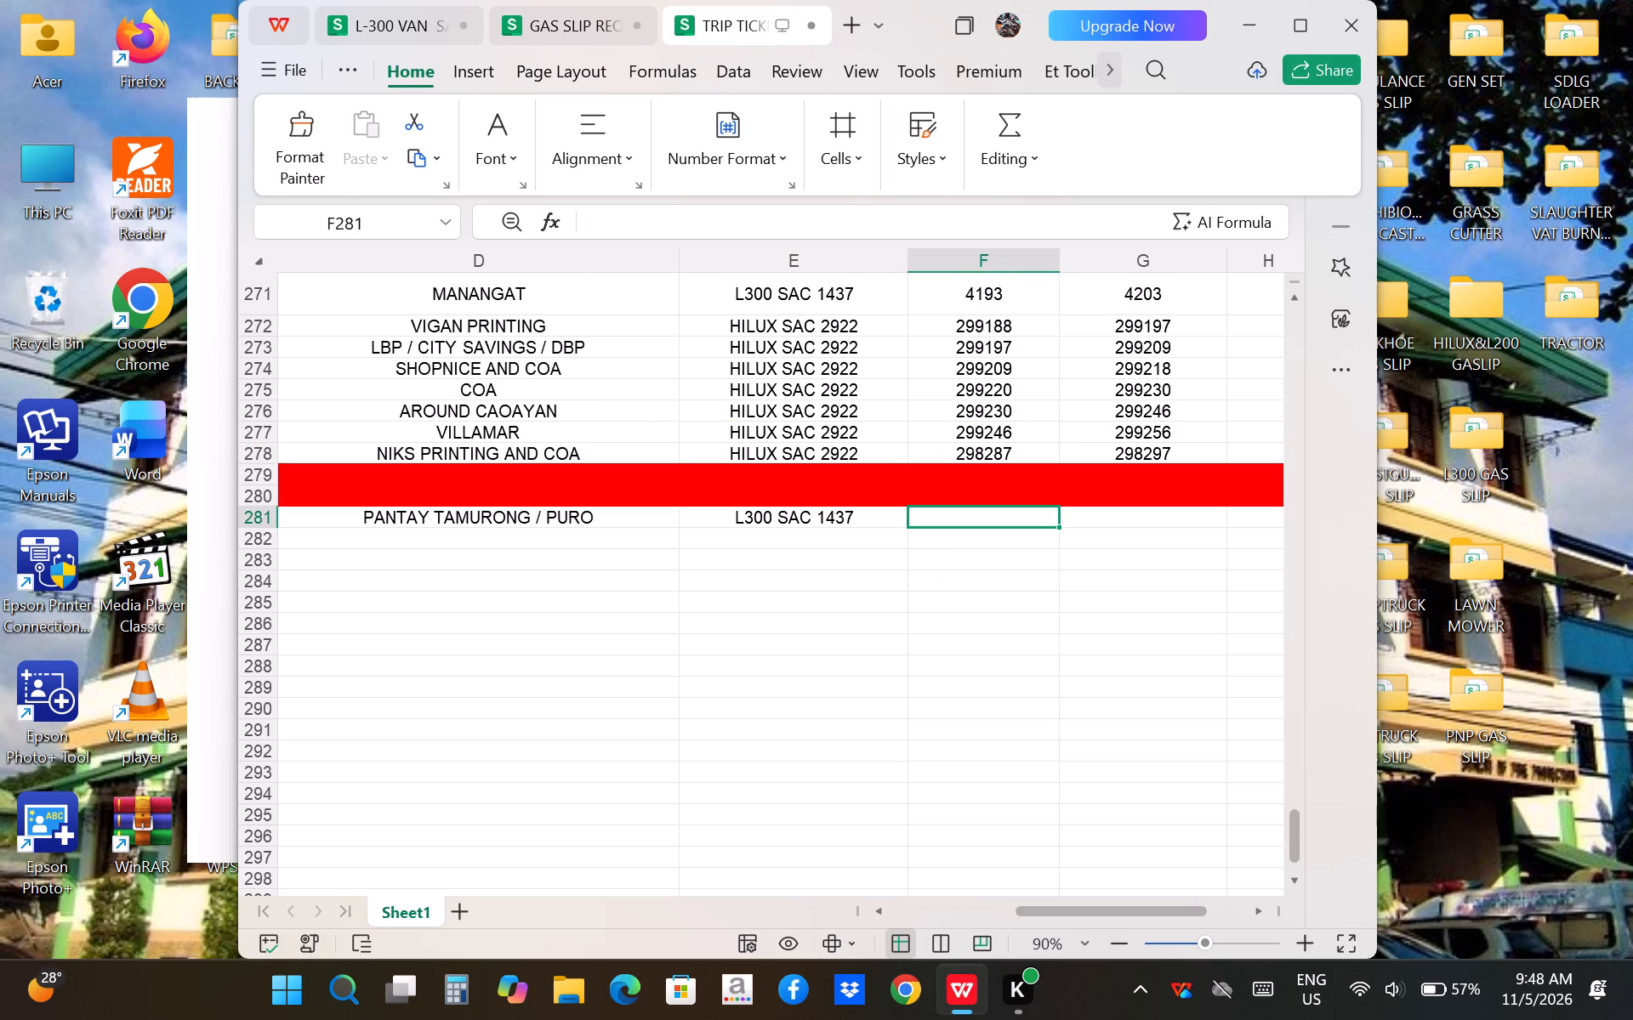
scroll(805, 521, down, 2)
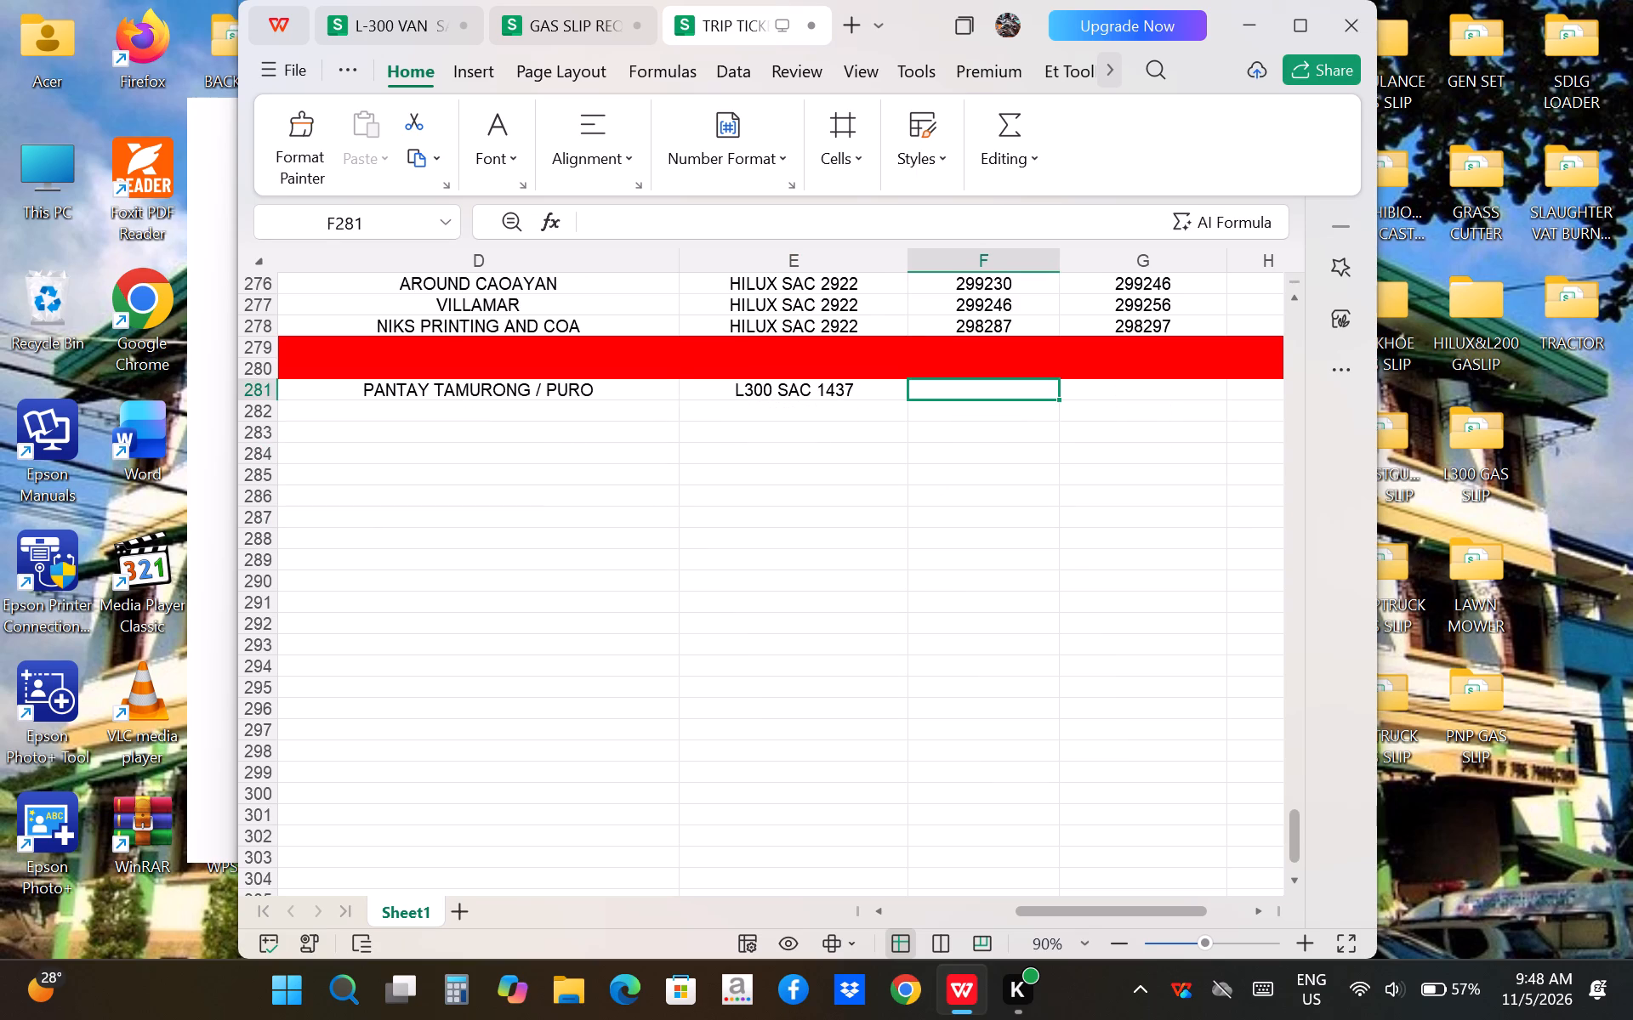
click(804, 398)
key(ctrl+c)
click(785, 416)
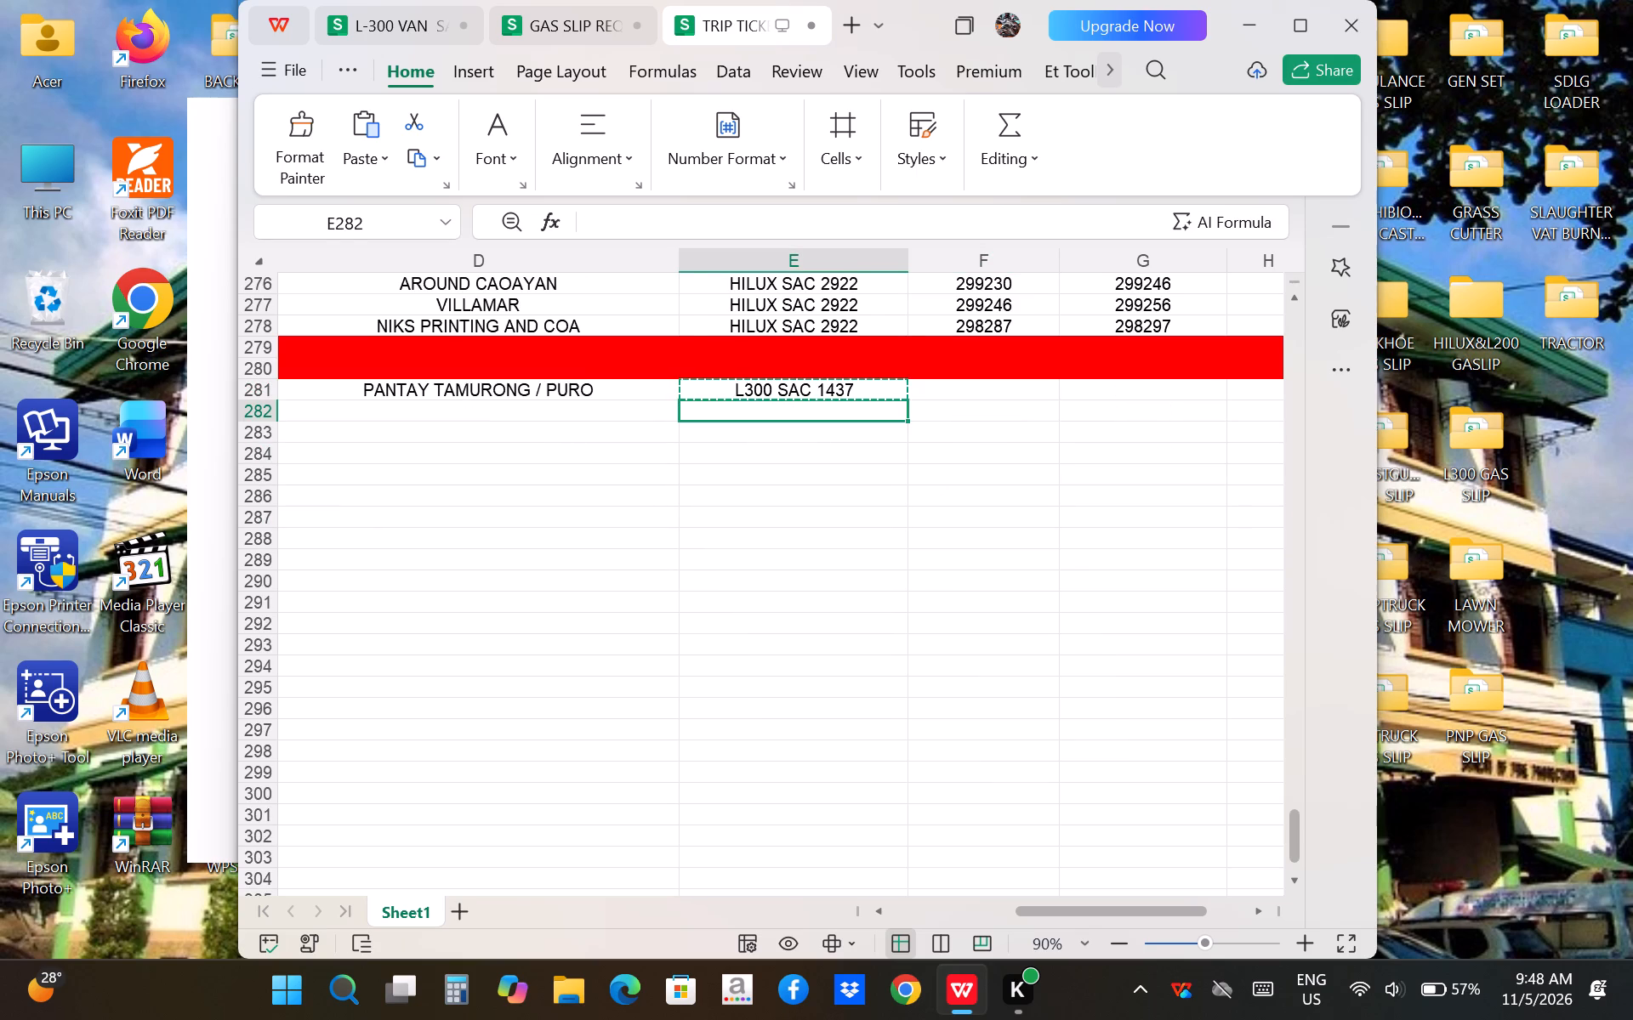
key(shift+Down)
key(shift+Down)
key(shift+Down)
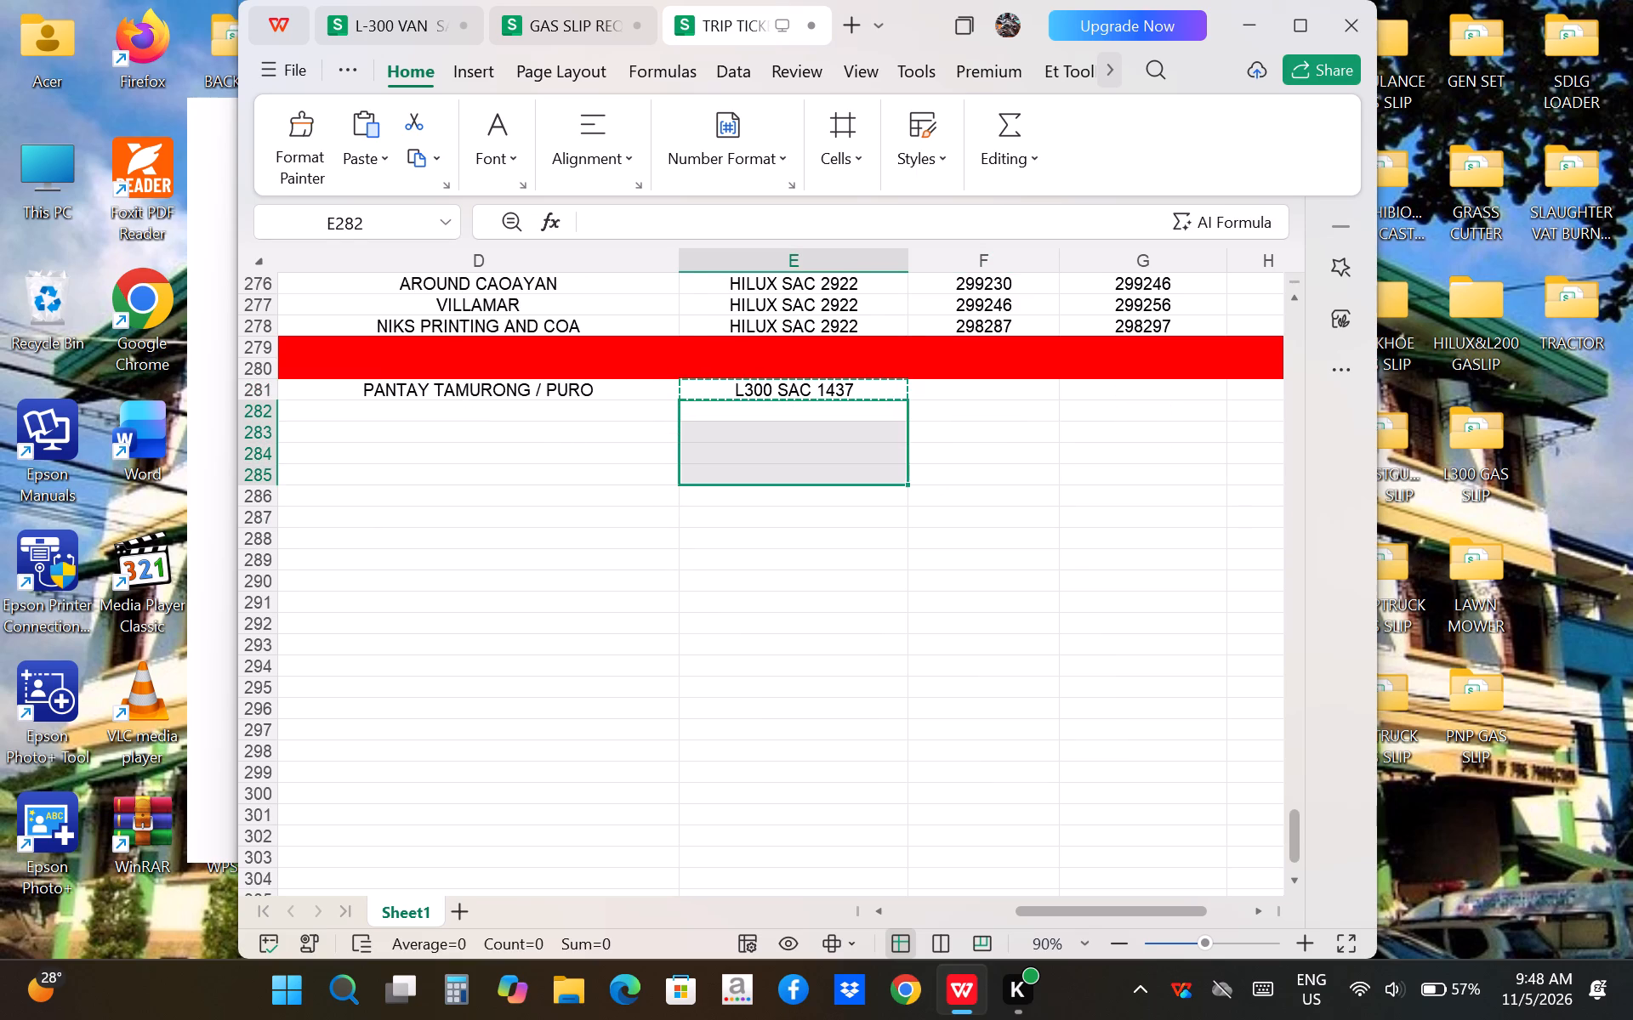
key(shift+Down)
key(shift+Down)
key(shift+Down)
key(shift+Down)
key(shift+Down)
key(Return)
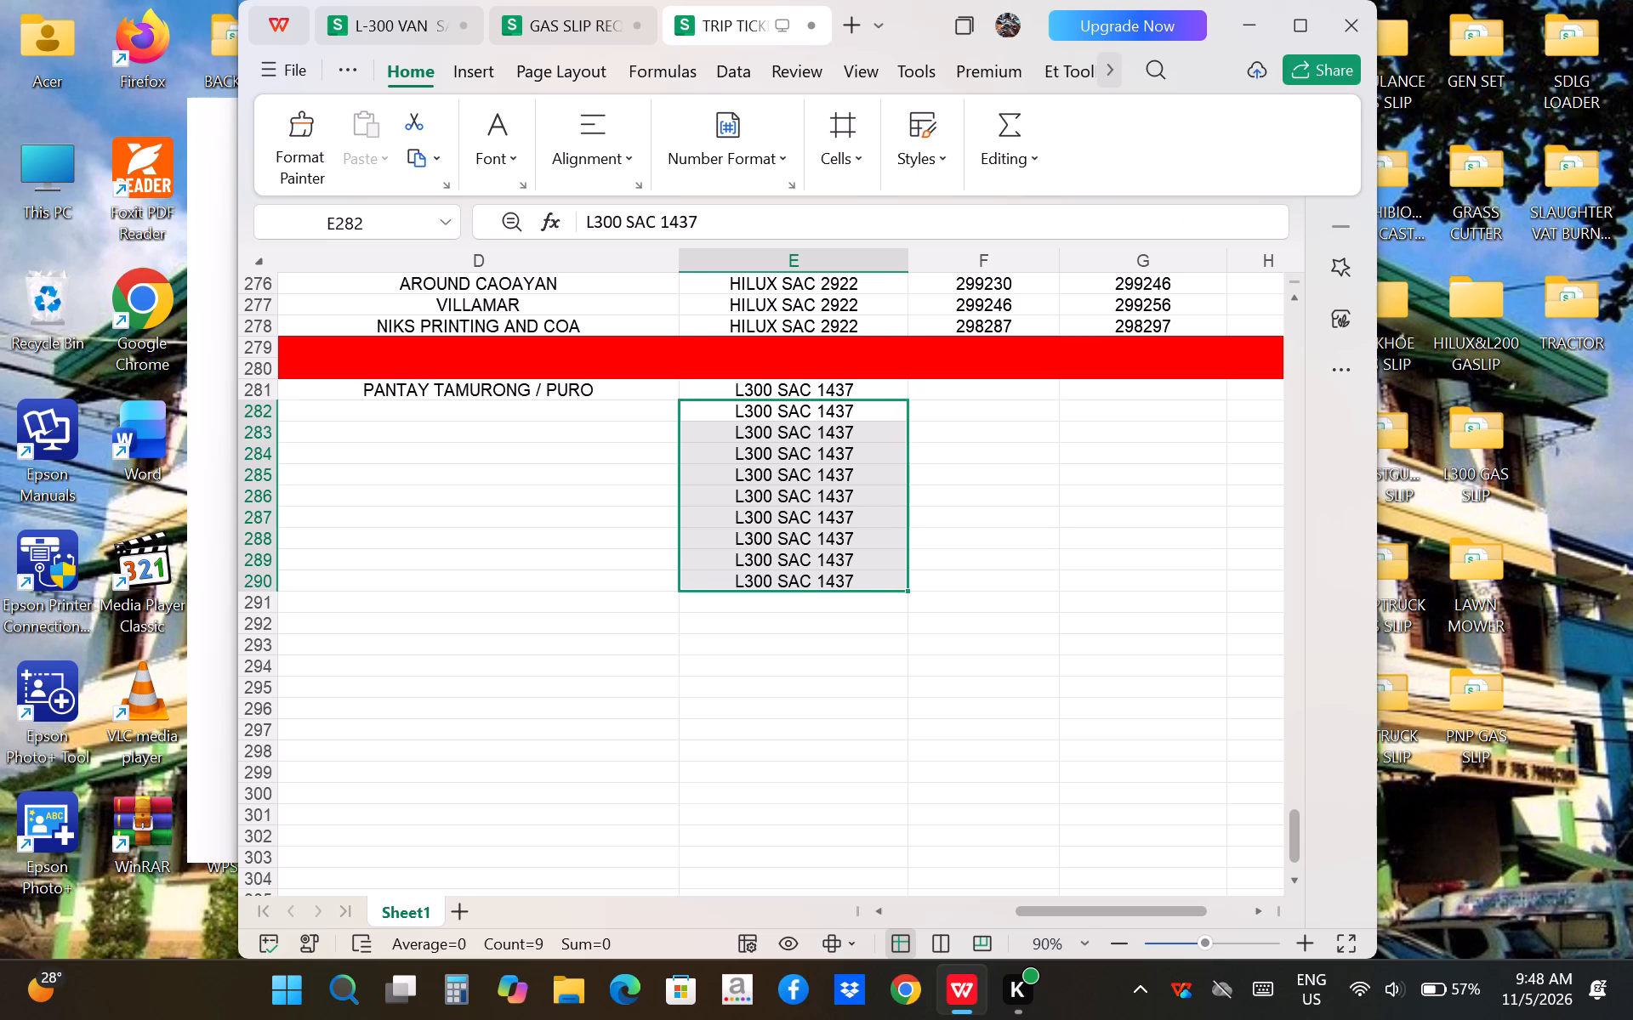
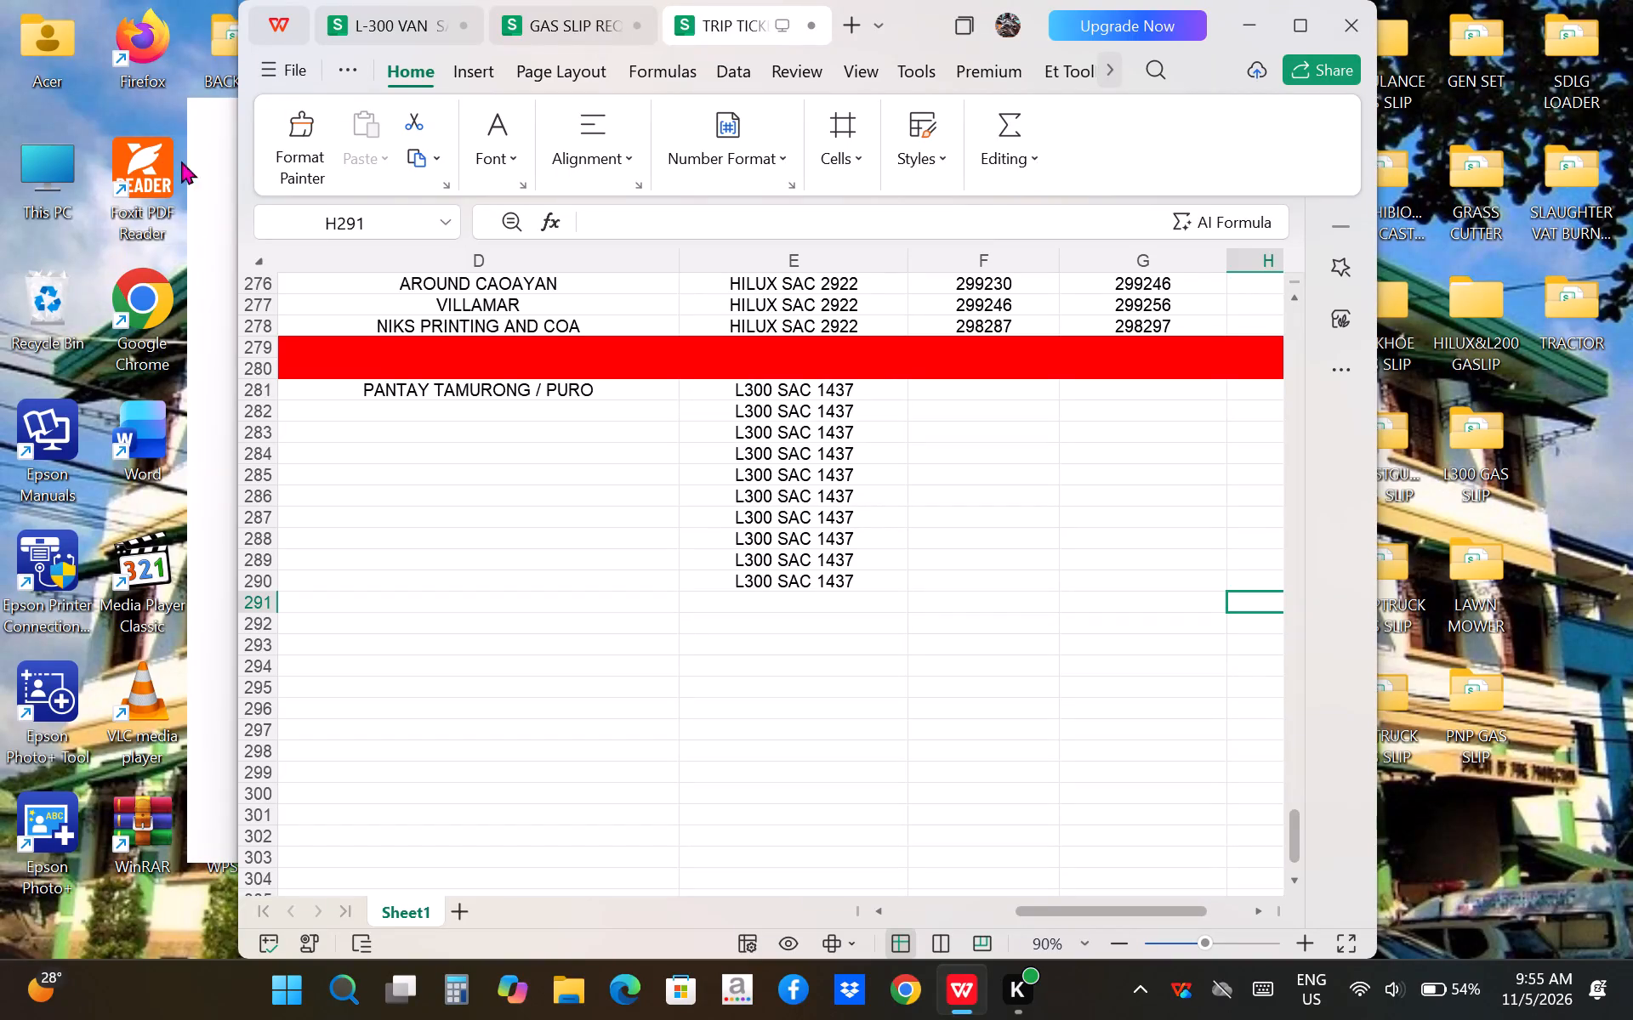
click(394, 34)
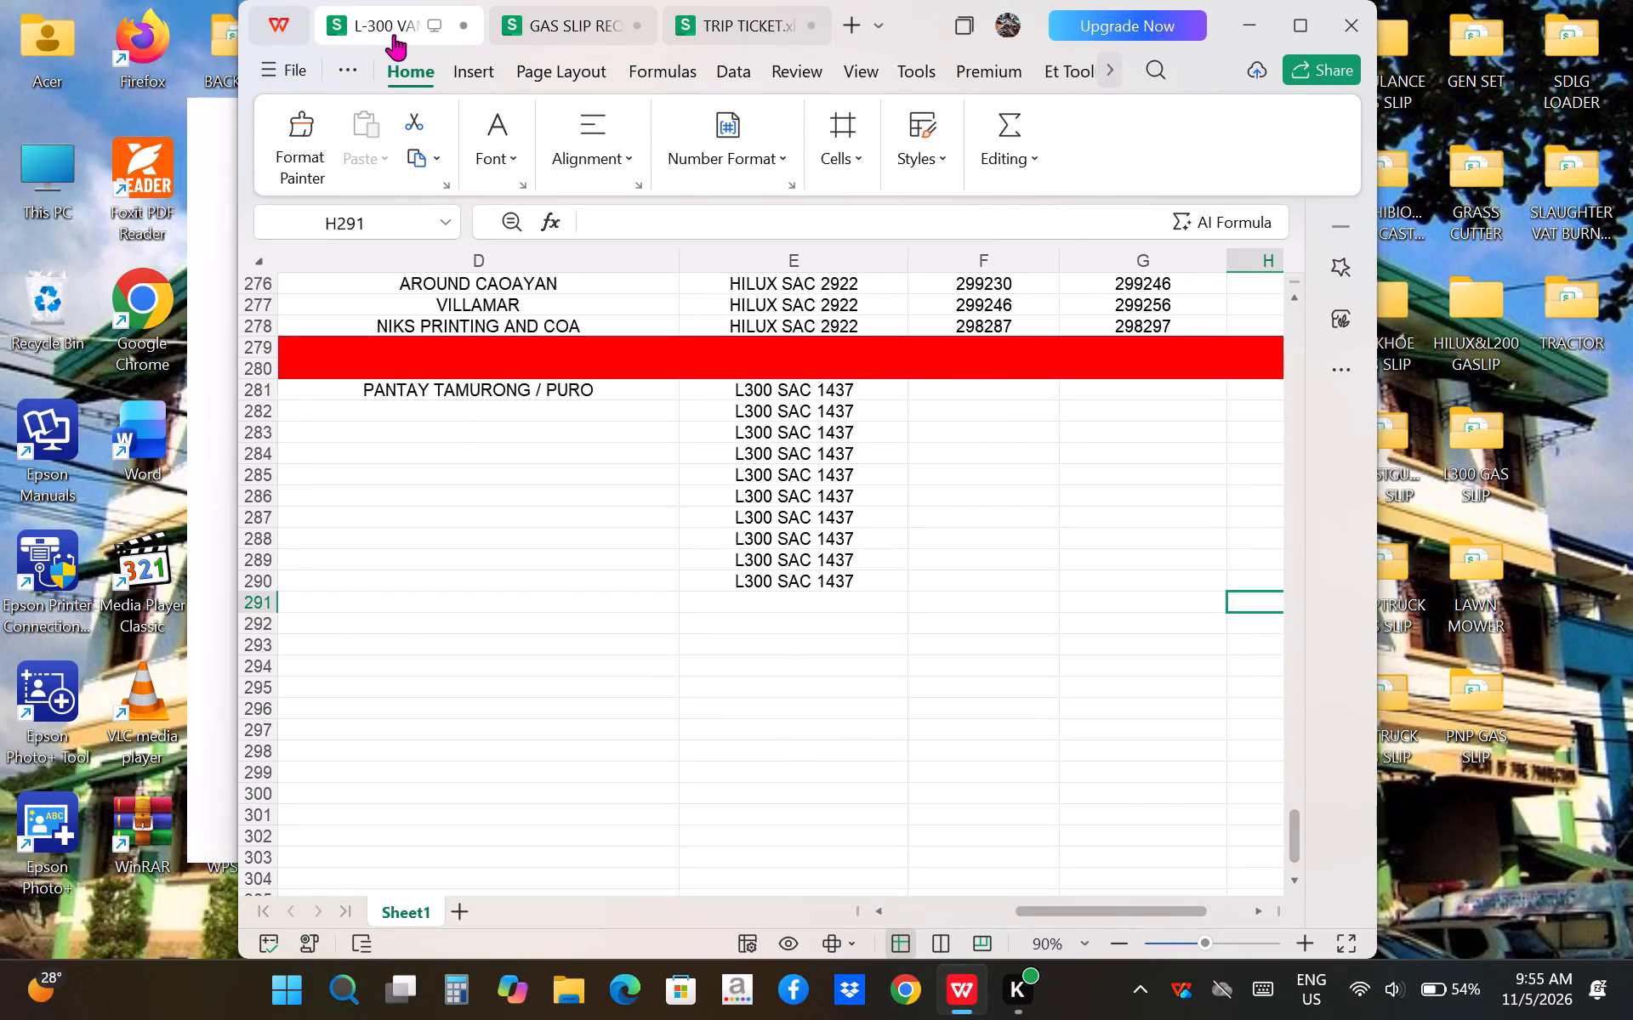
click(787, 87)
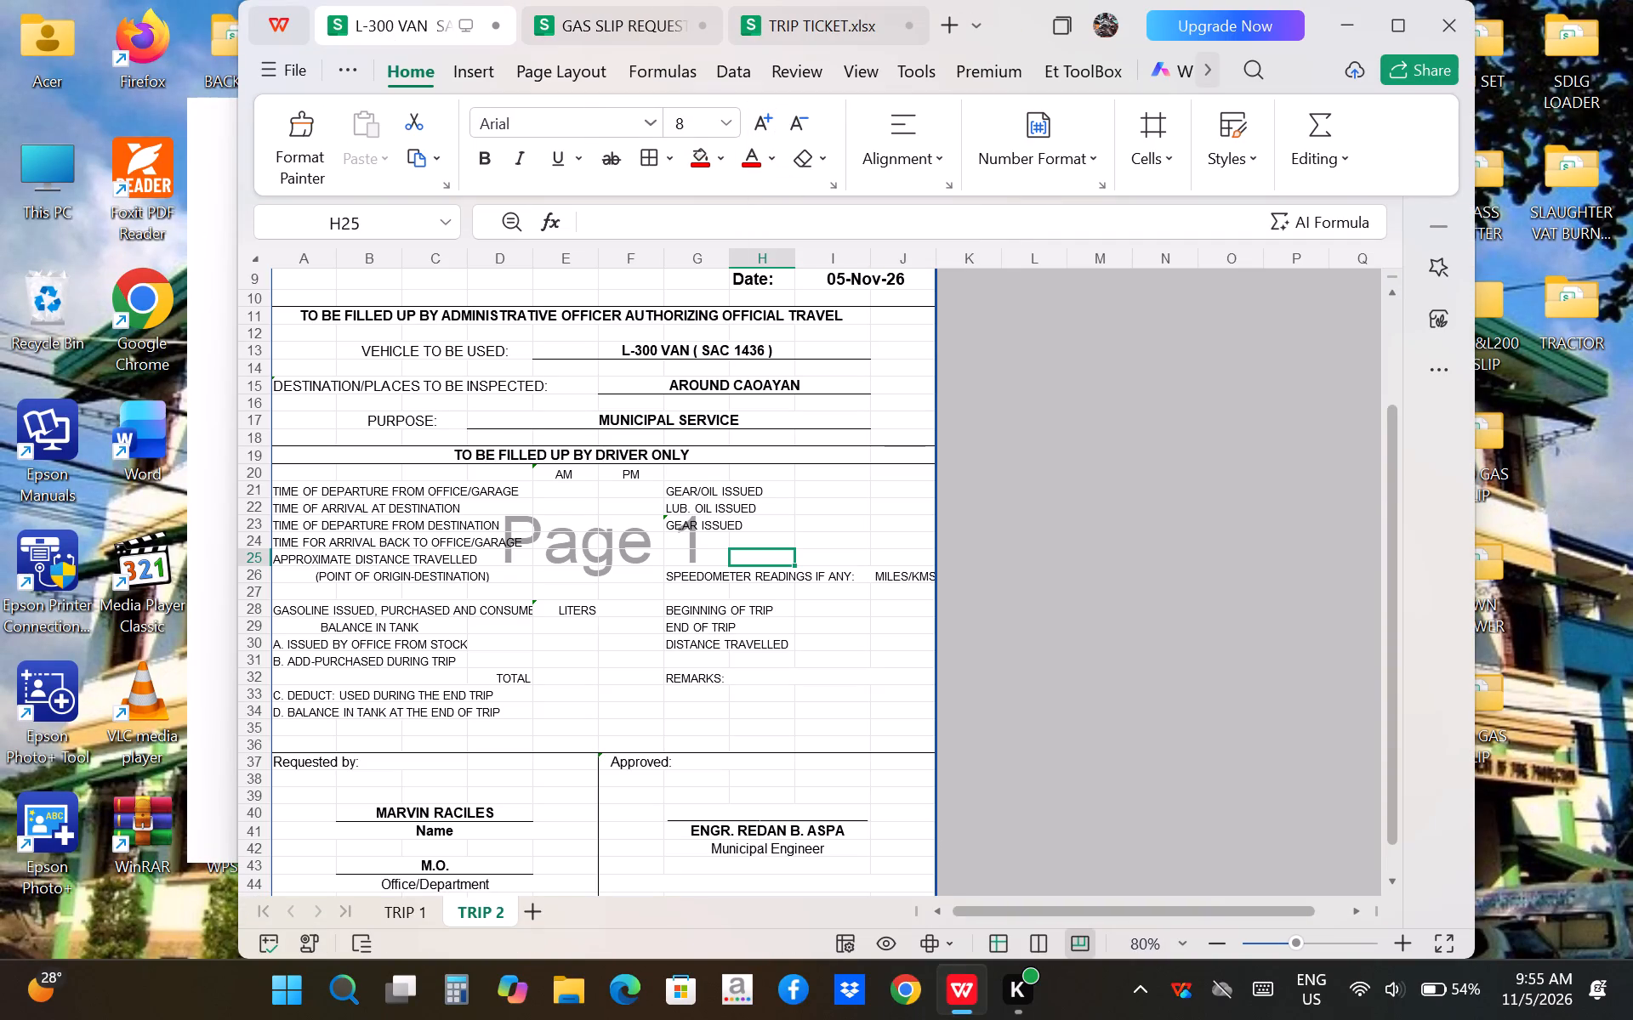
click(410, 899)
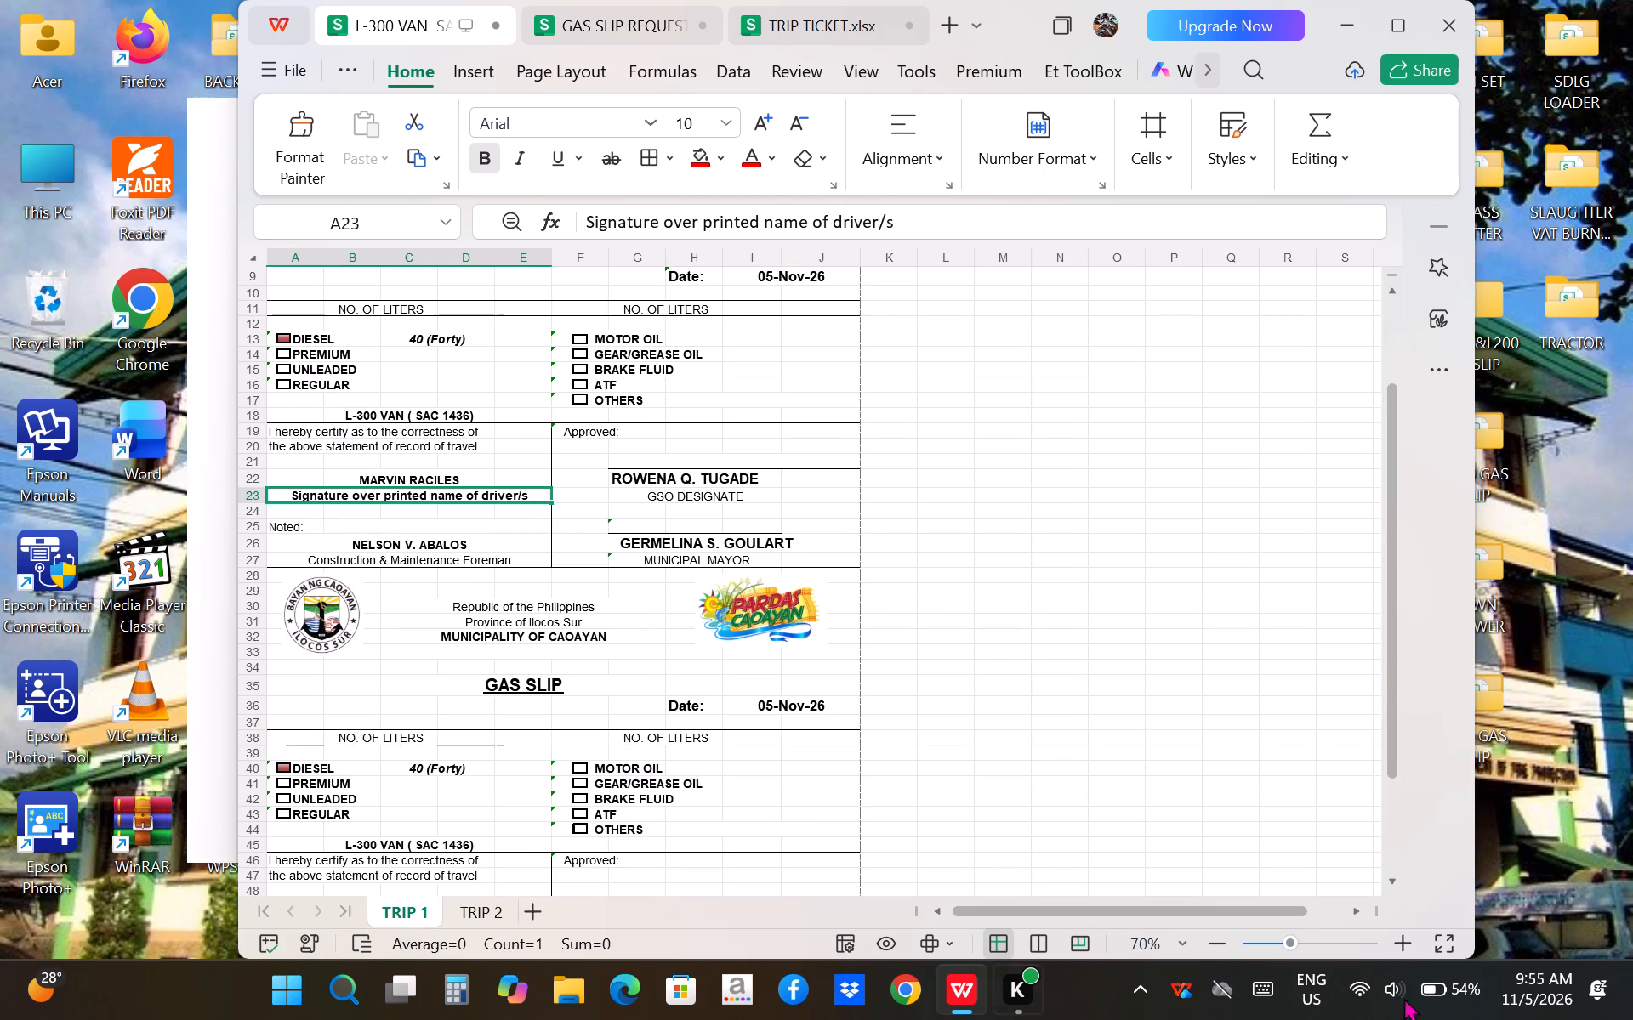
click(504, 31)
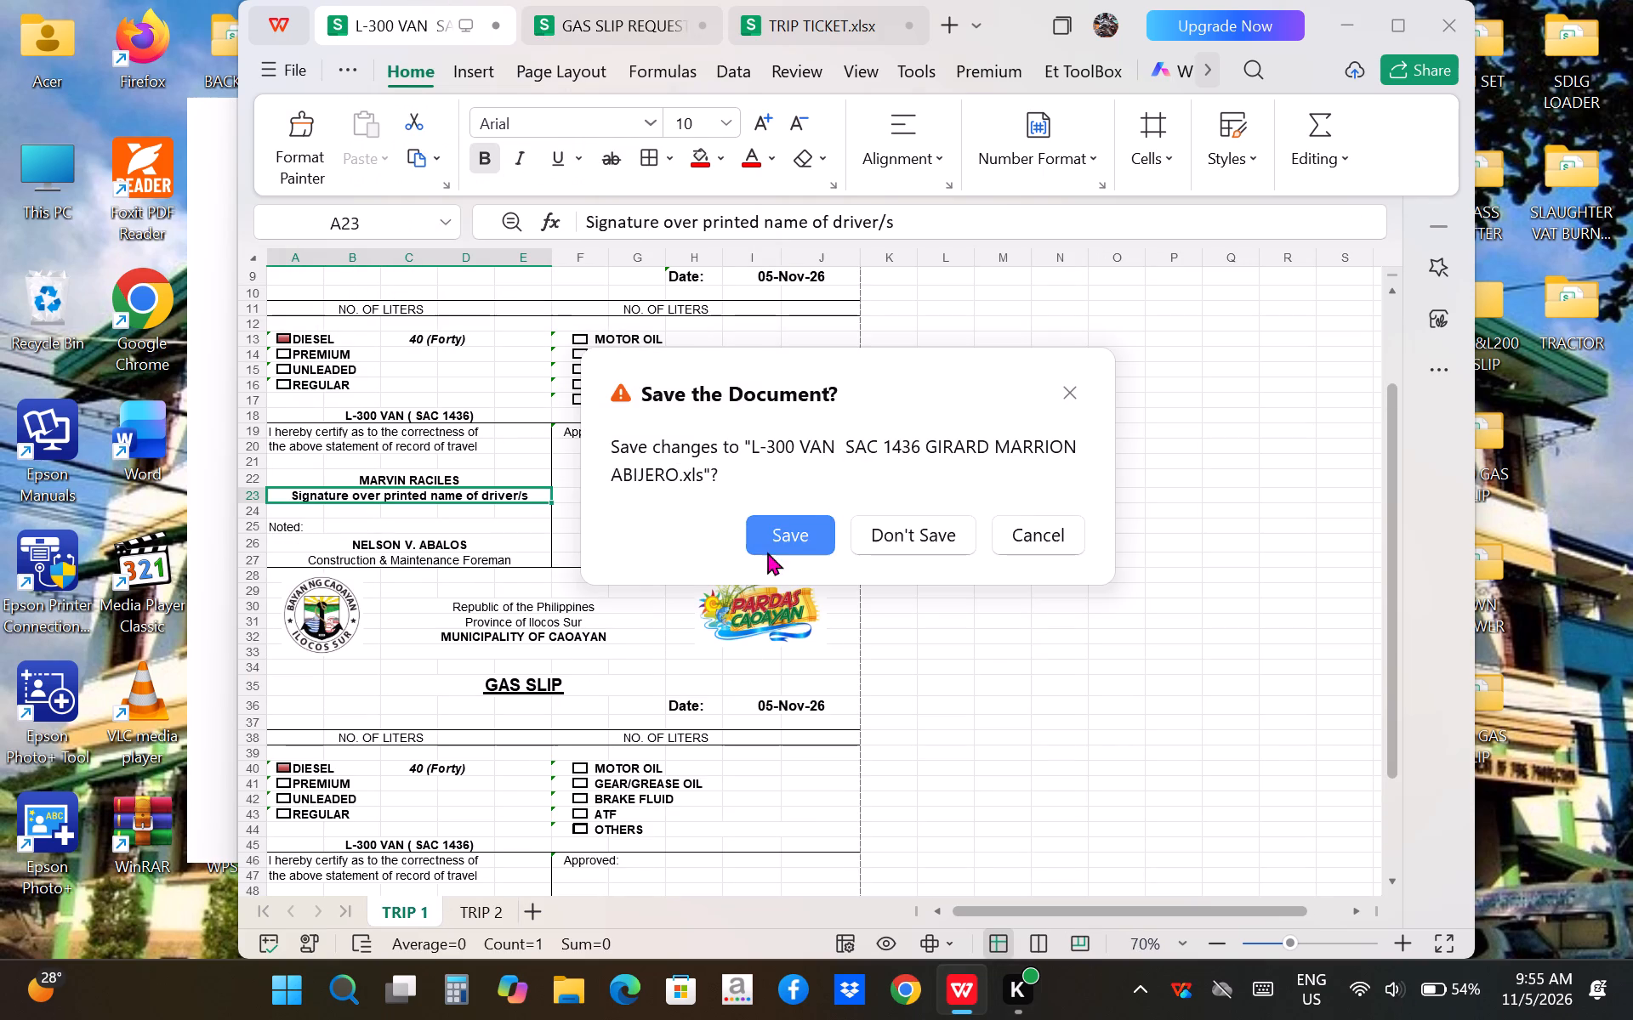
click(782, 537)
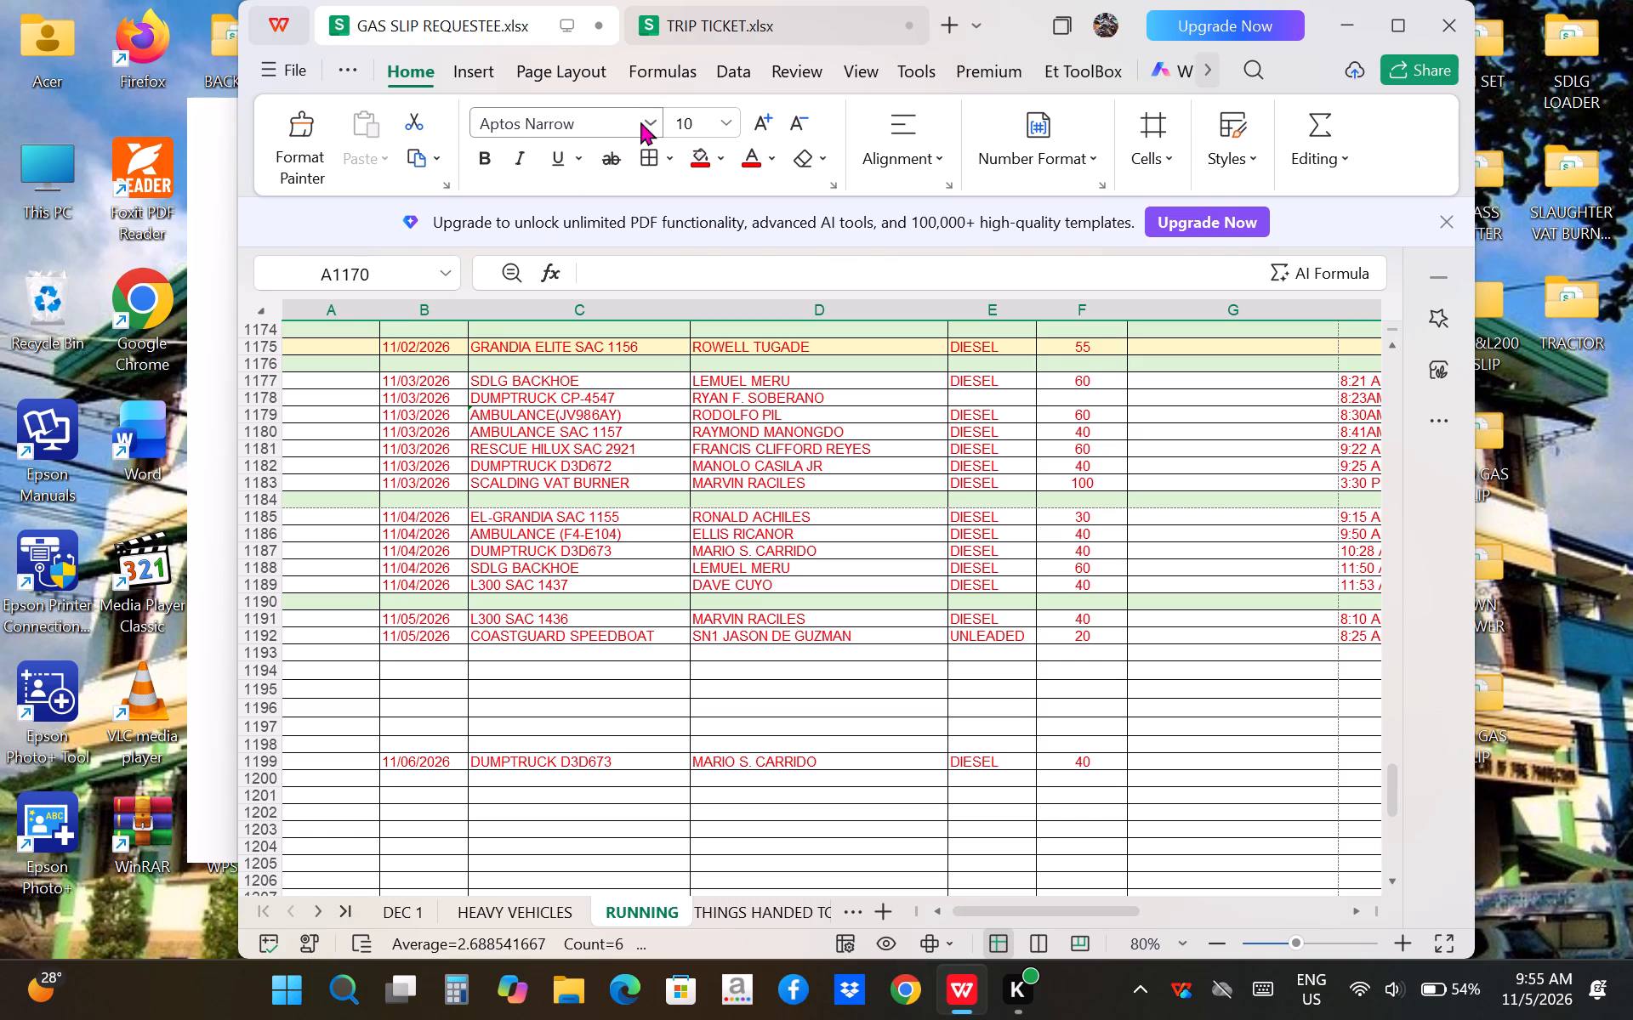
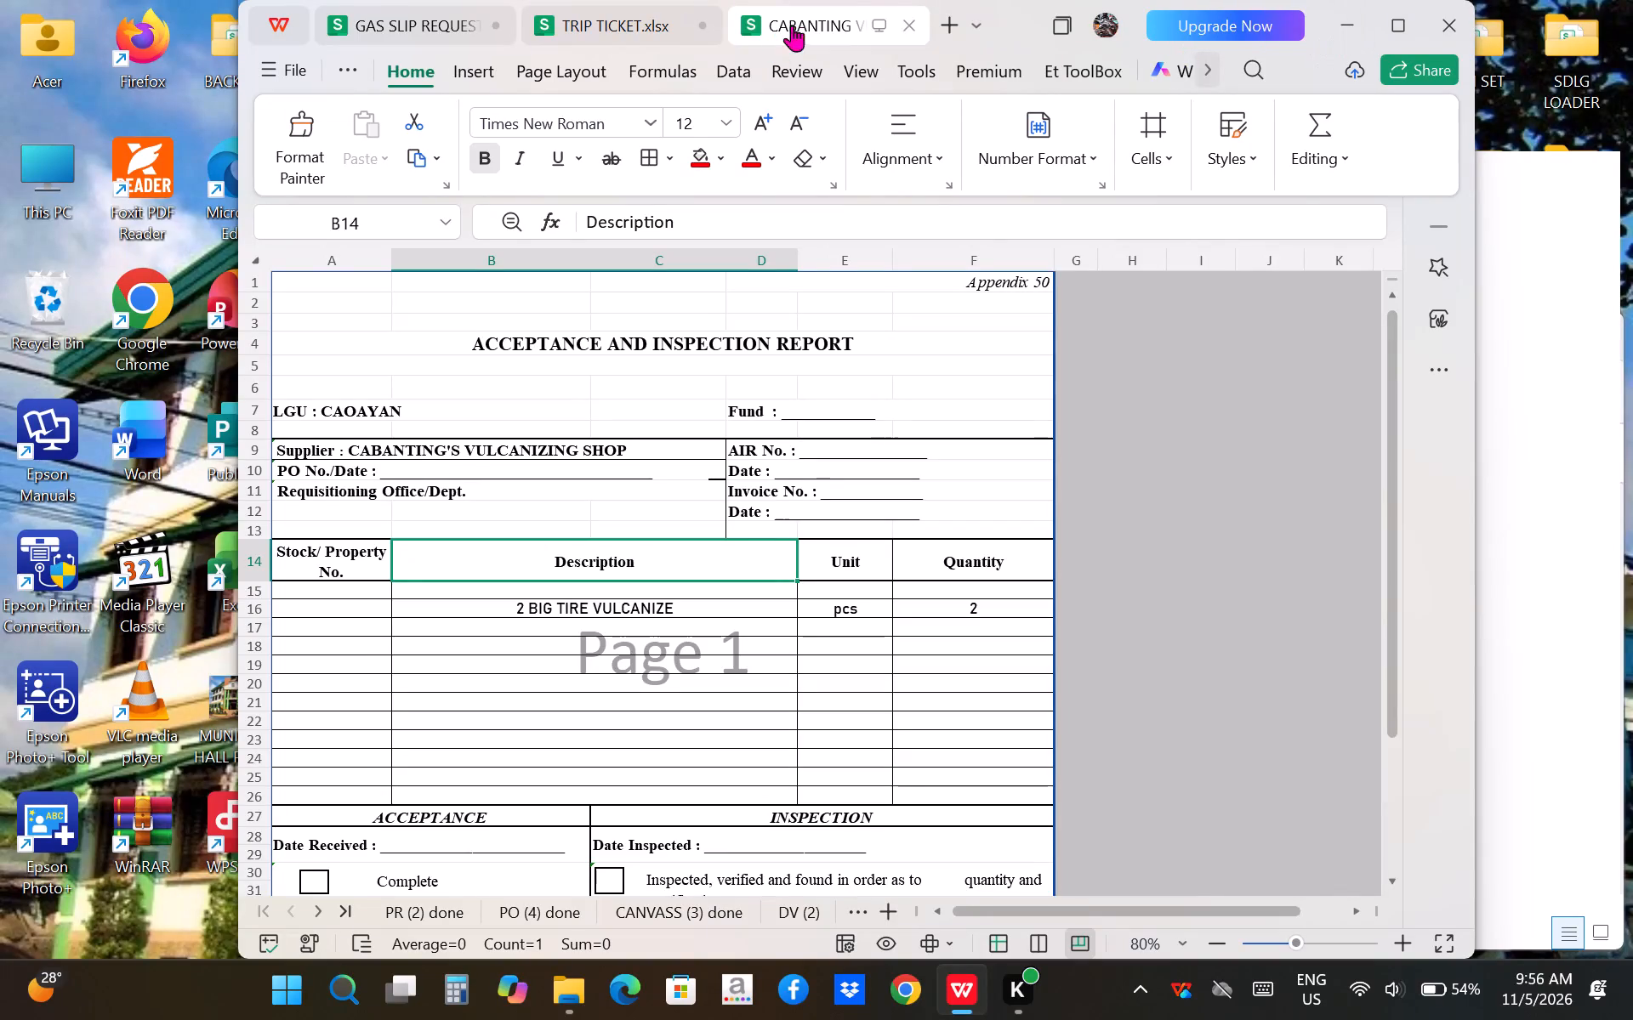
Close the Cabanting's Vulcanizing Shop workbook that shows the Acceptance and Inspection Report.
click(912, 35)
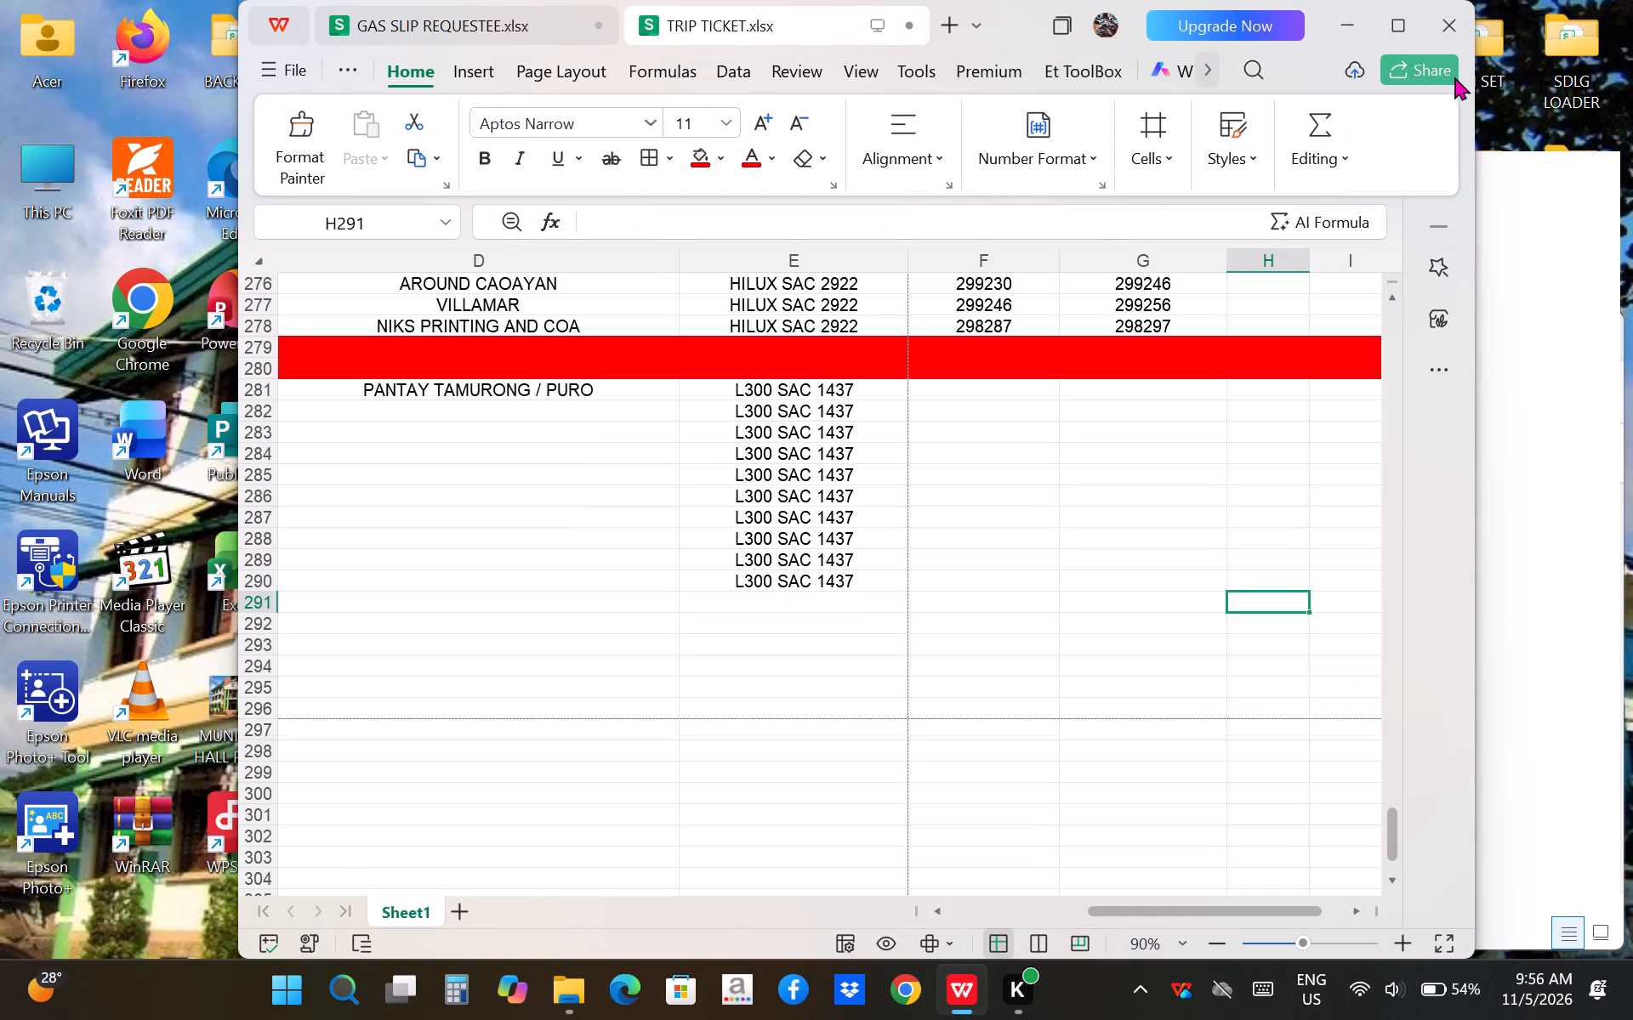